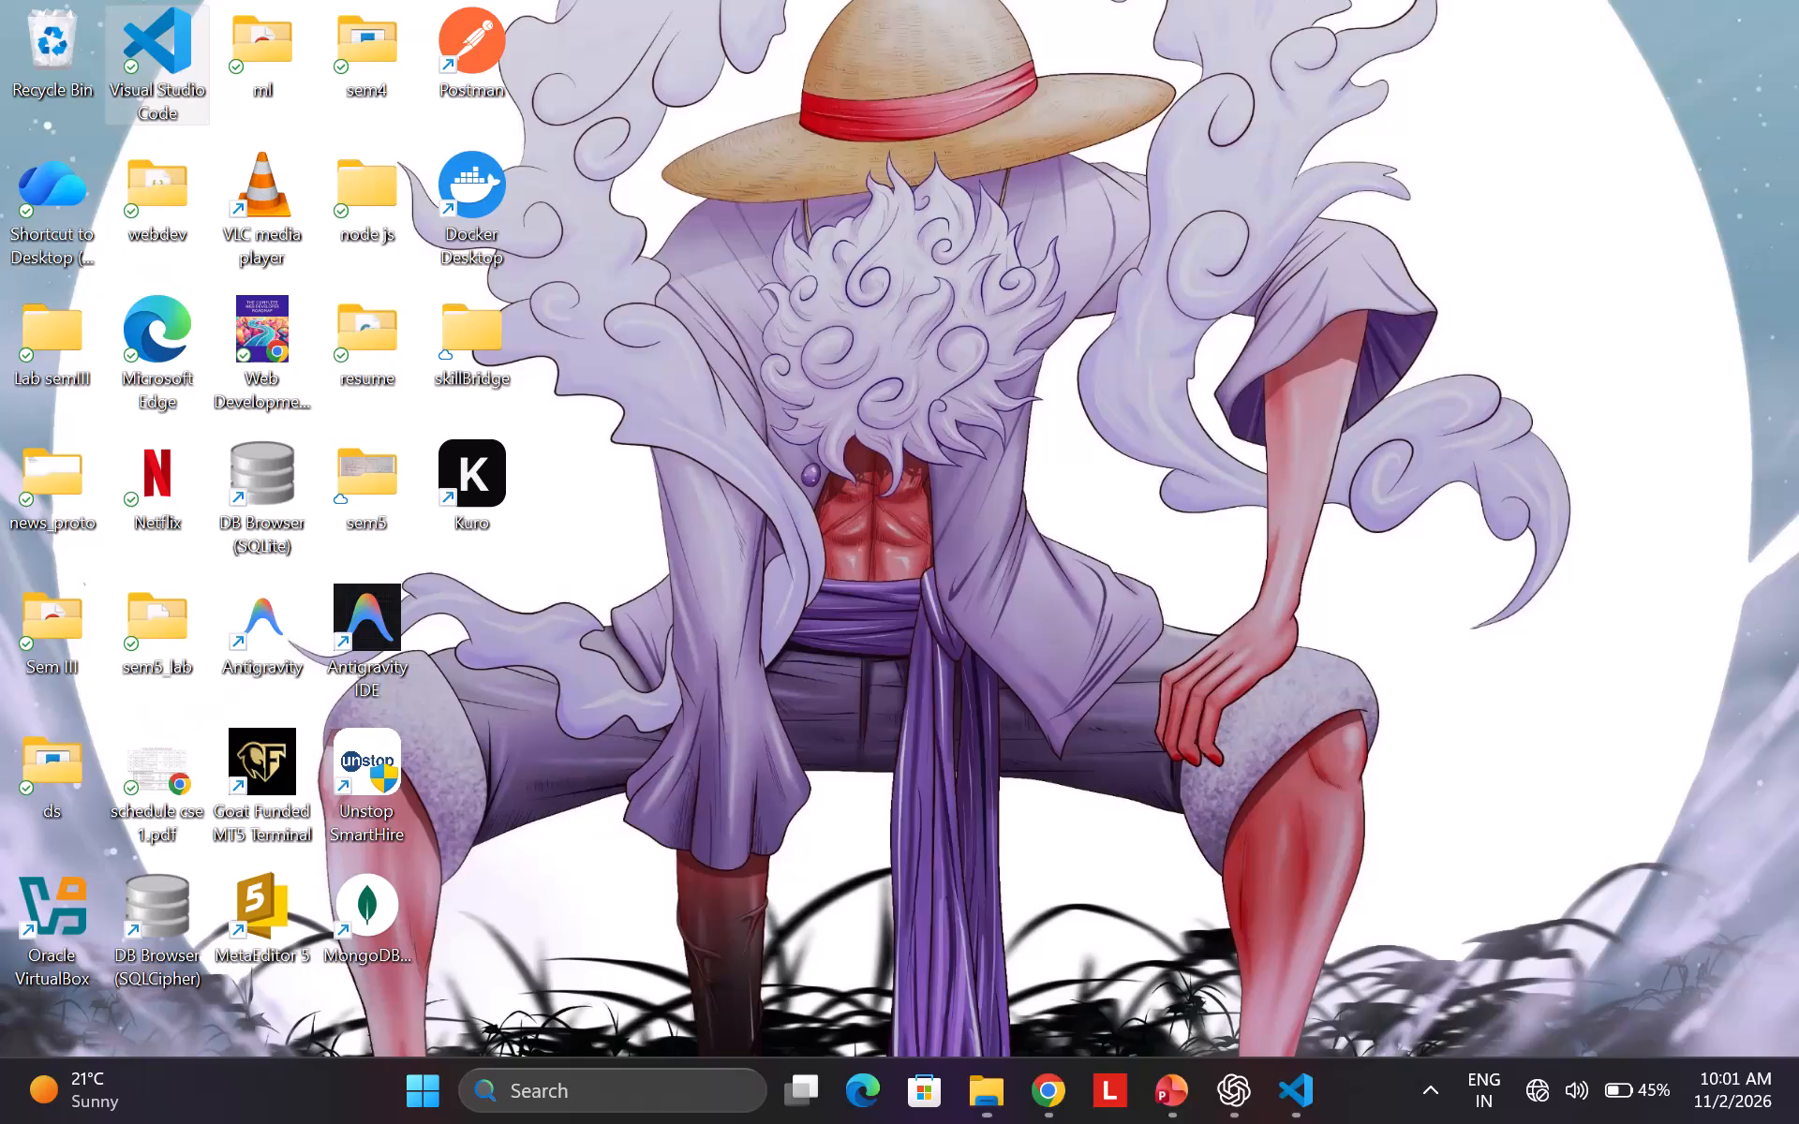
Bring up the list of available Wi-Fi networks to check the laptop's connection, and close it again.
{"action": "left_click", "coordinate": [1530, 1077]}
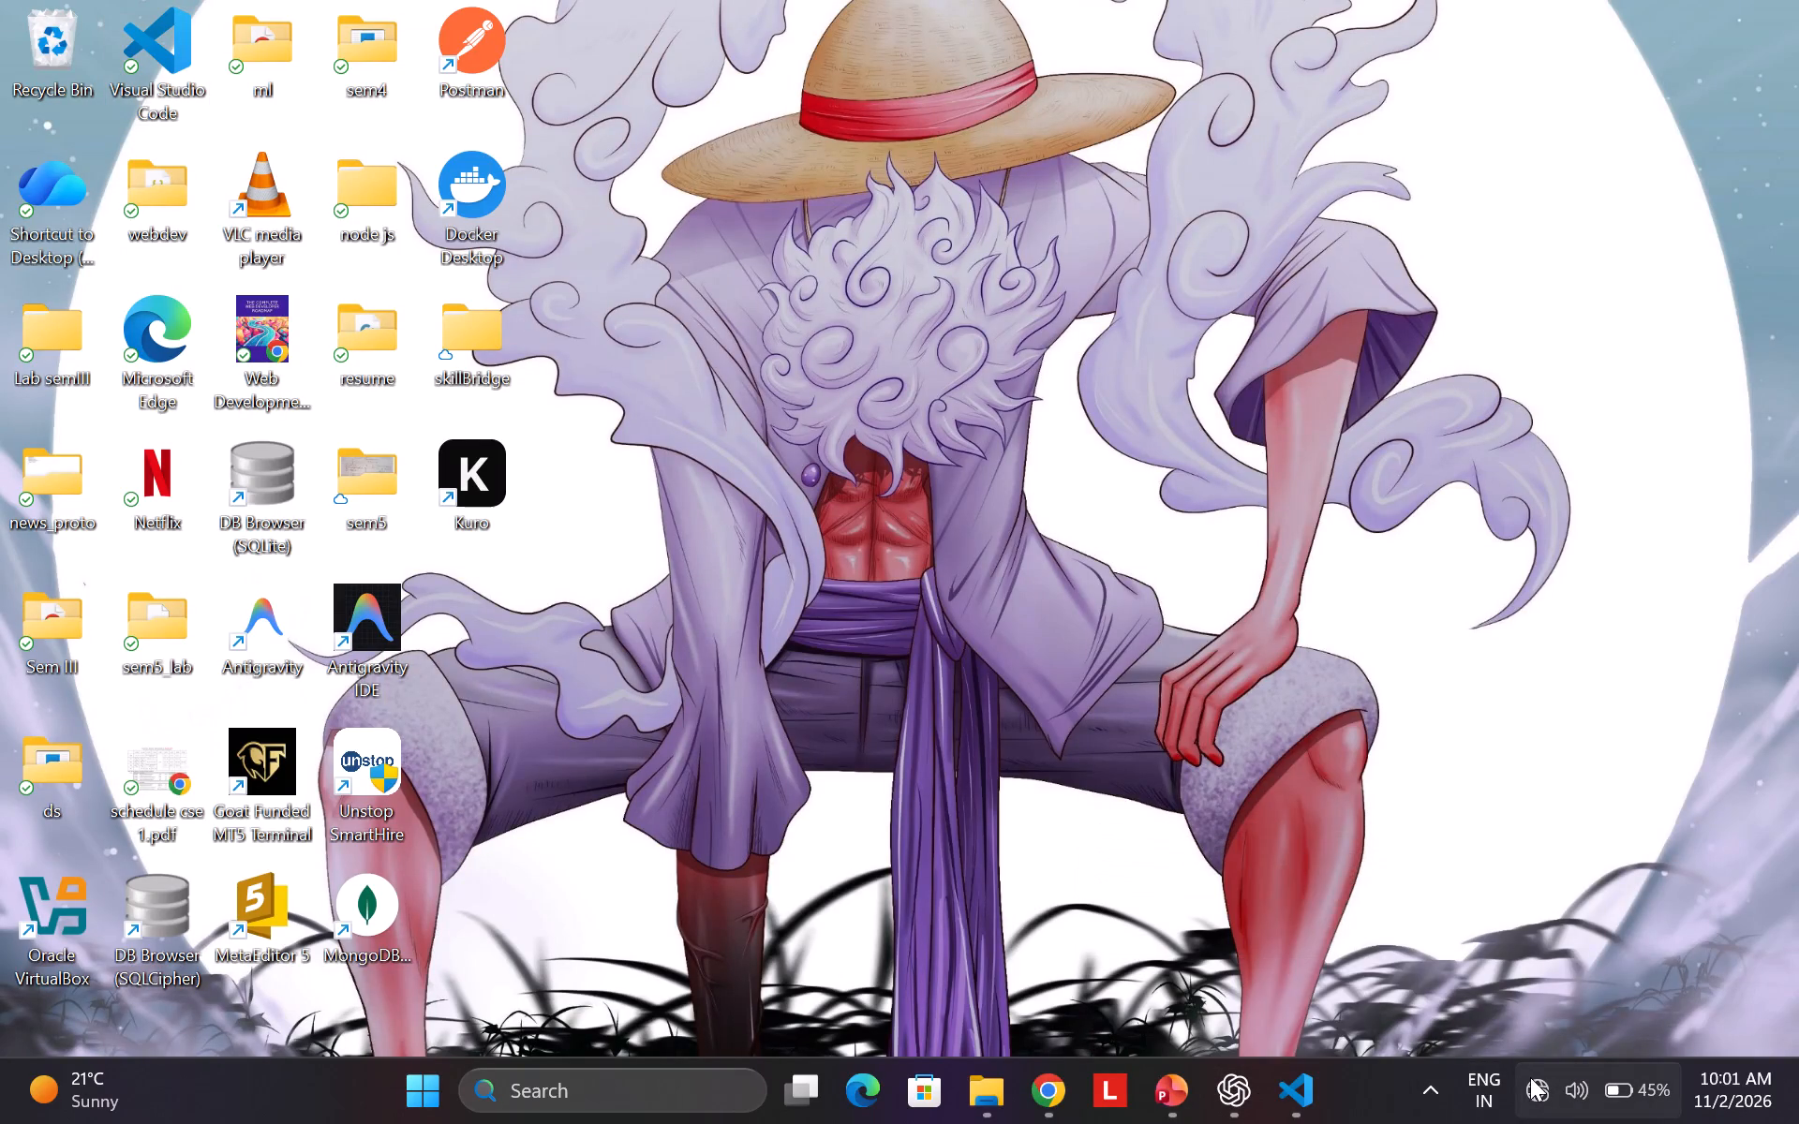
{"action": "left_click", "coordinate": [1551, 546]}
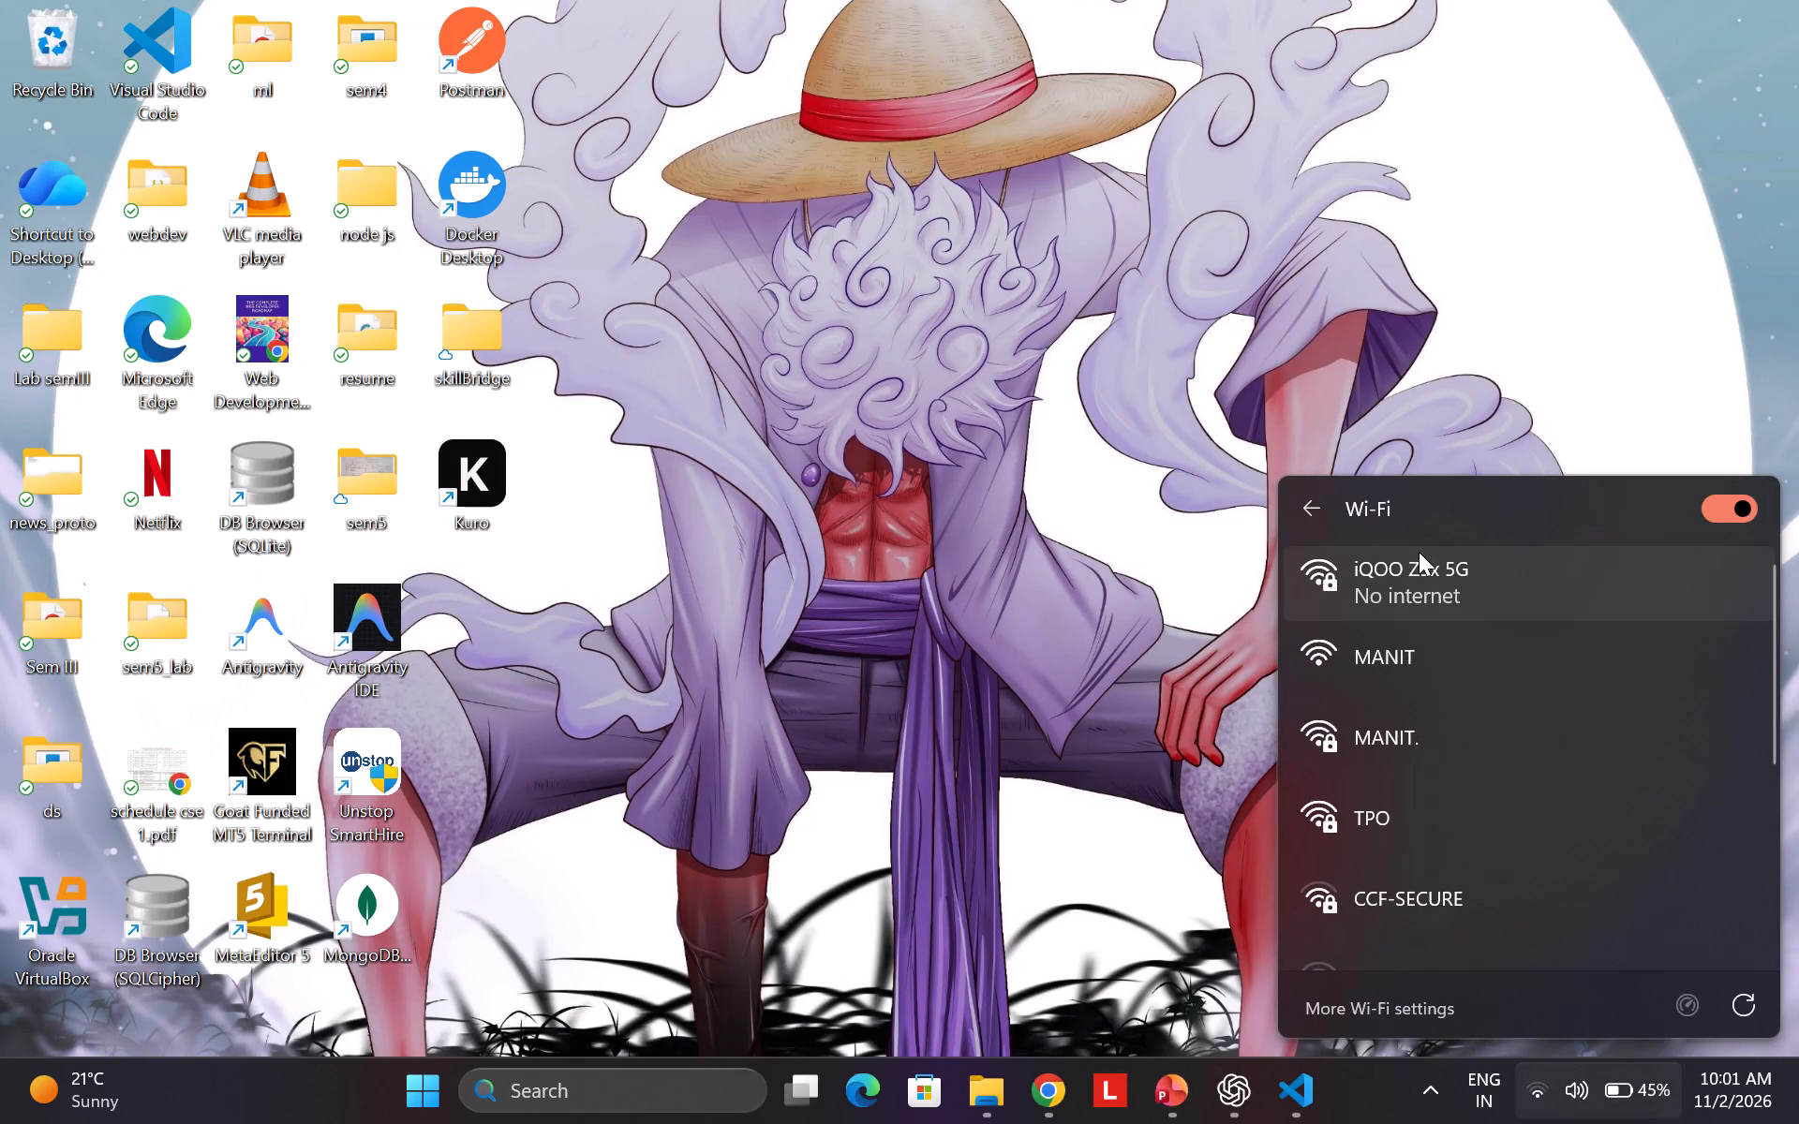
{"action": "left_click", "coordinate": [1051, 545]}
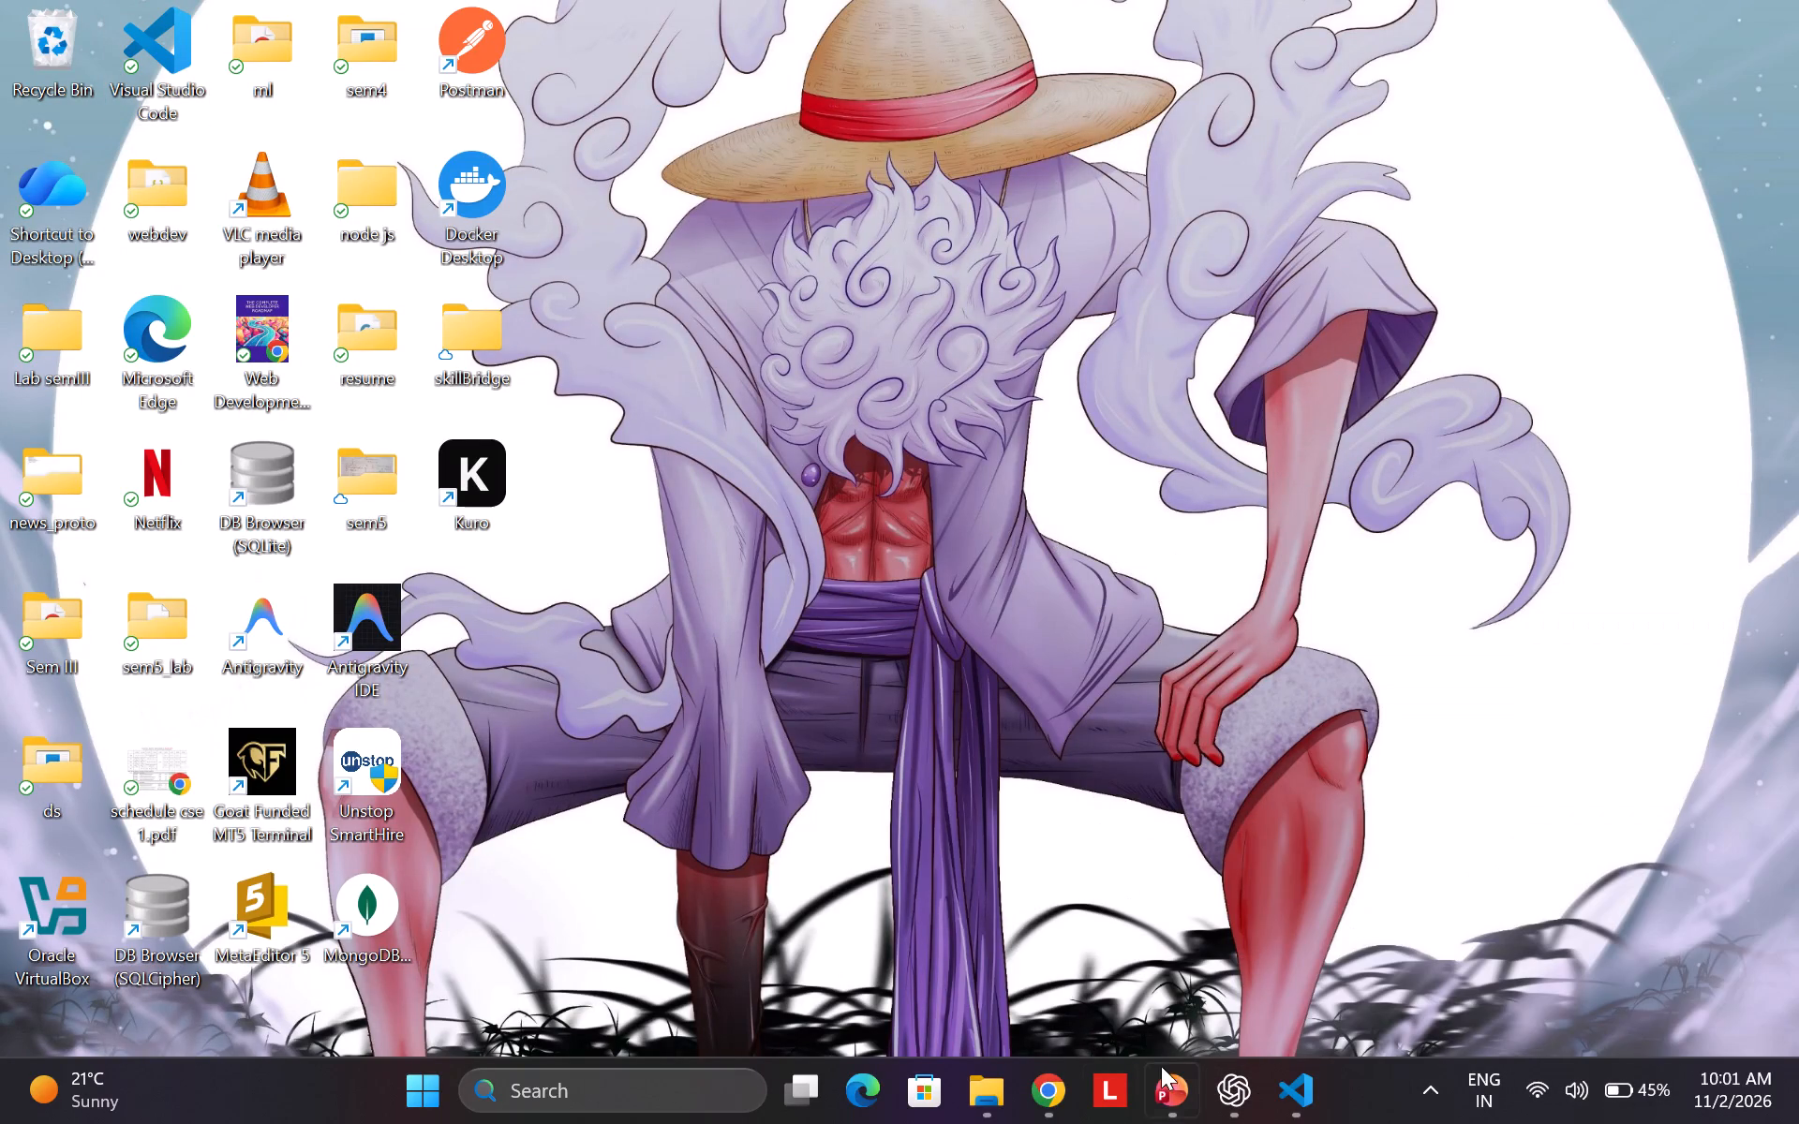
Switch to Chrome and bring up the SkillBridge_Evaluations_2-4 (1).pdf design in Canva.
{"action": "left_click", "coordinate": [1032, 1095]}
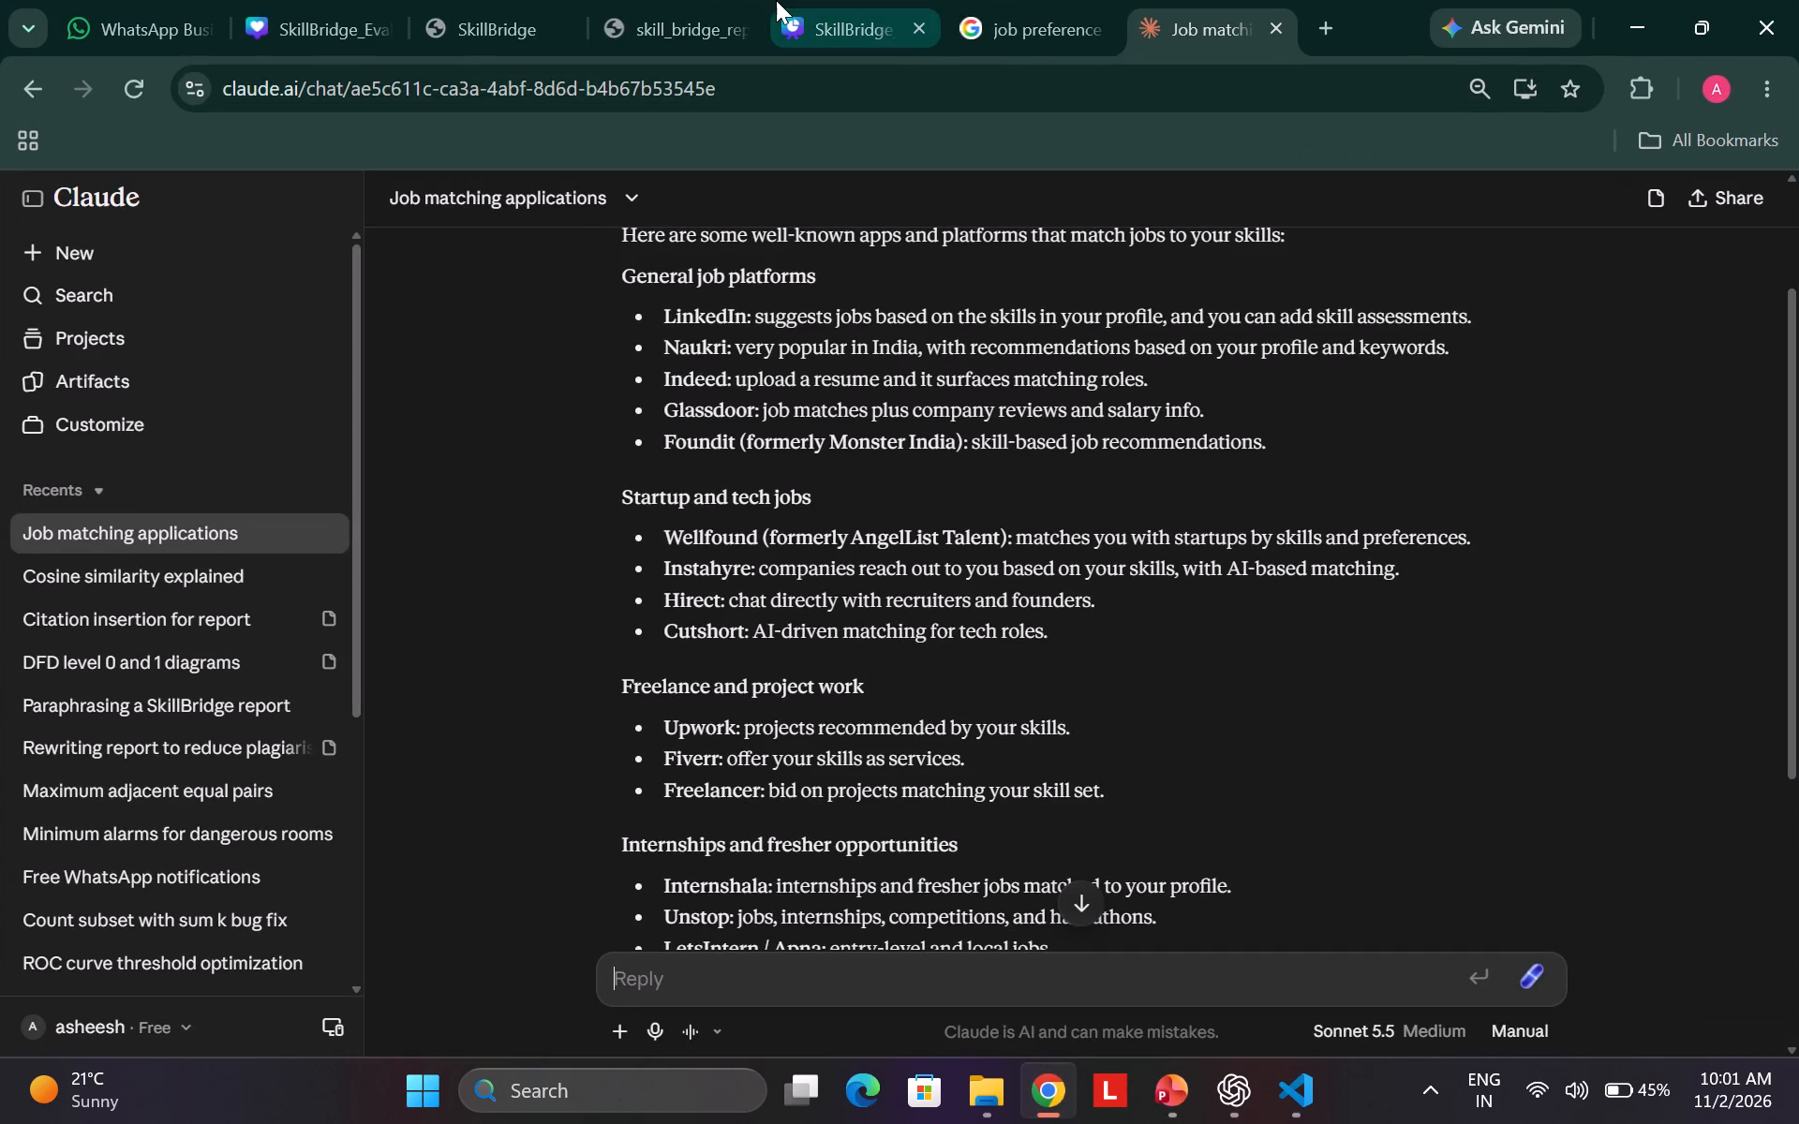
{"action": "left_click", "coordinate": [802, 0]}
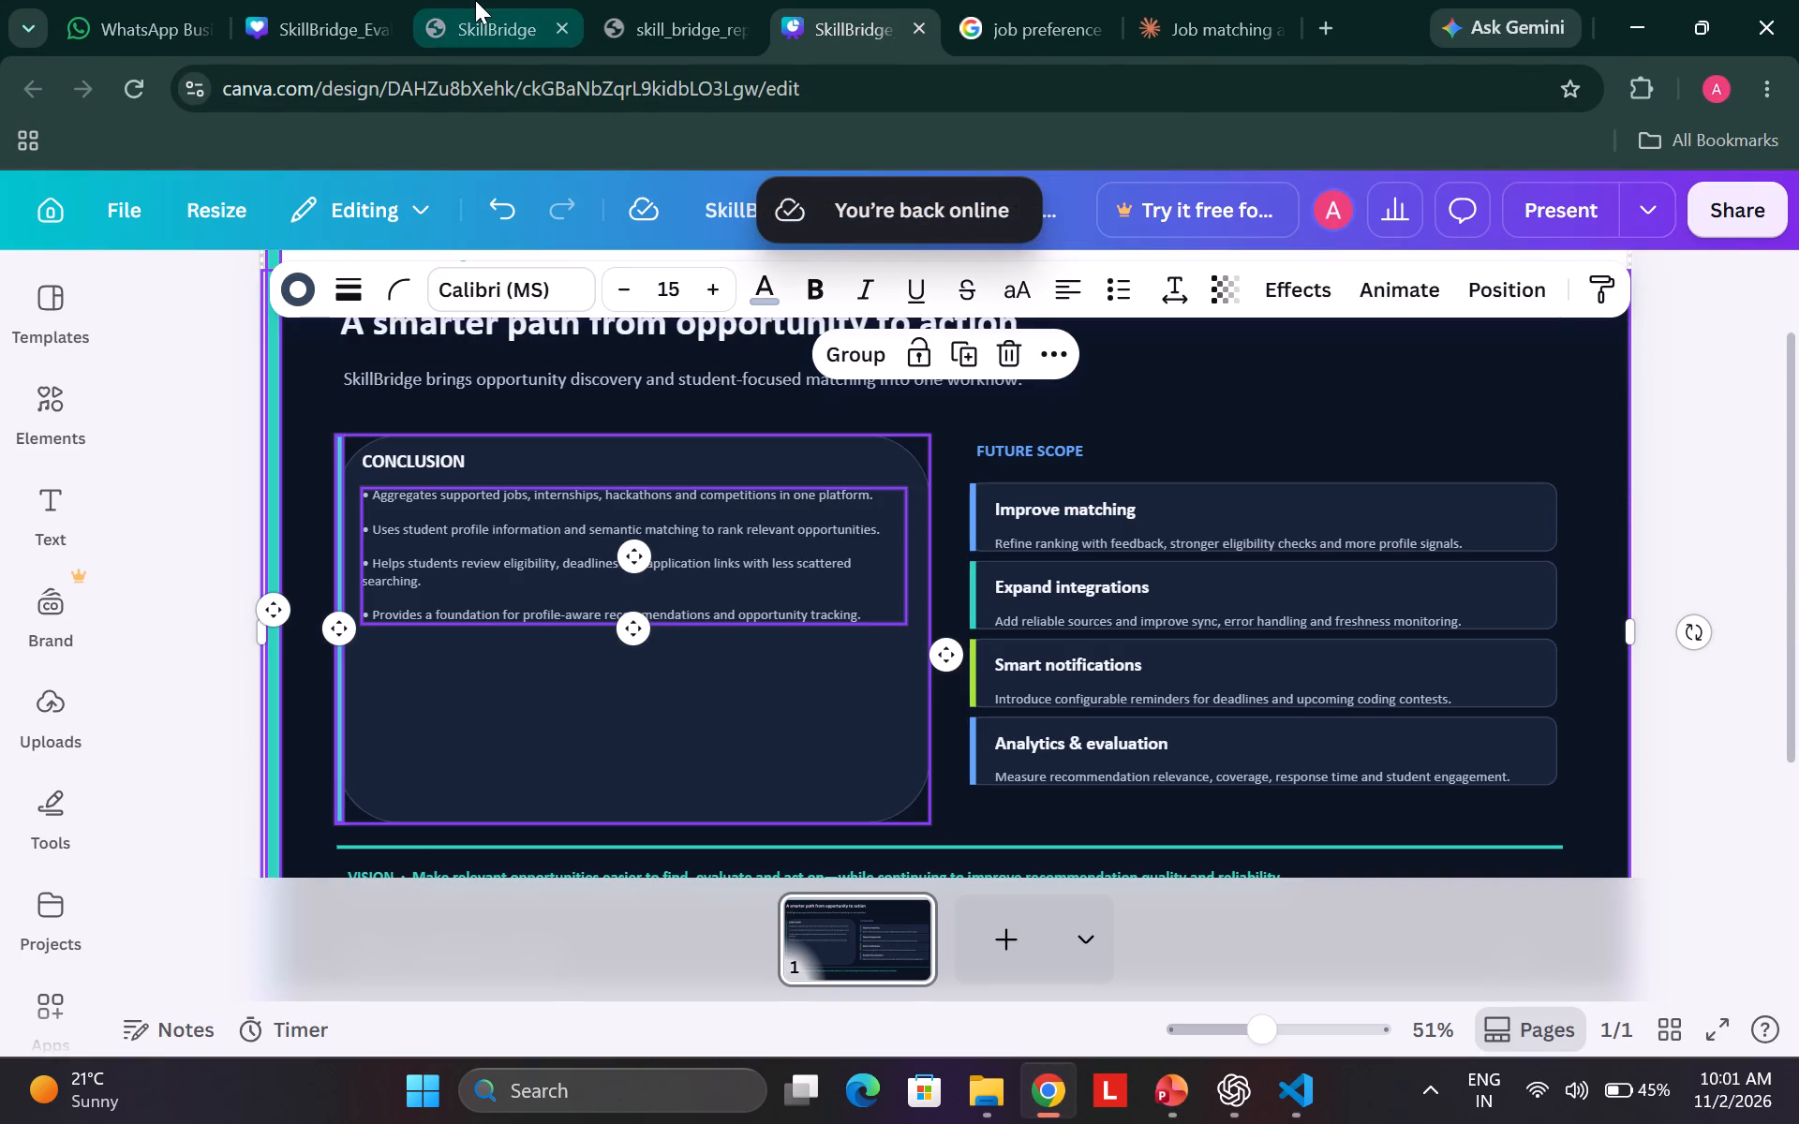
{"action": "left_click", "coordinate": [361, 0]}
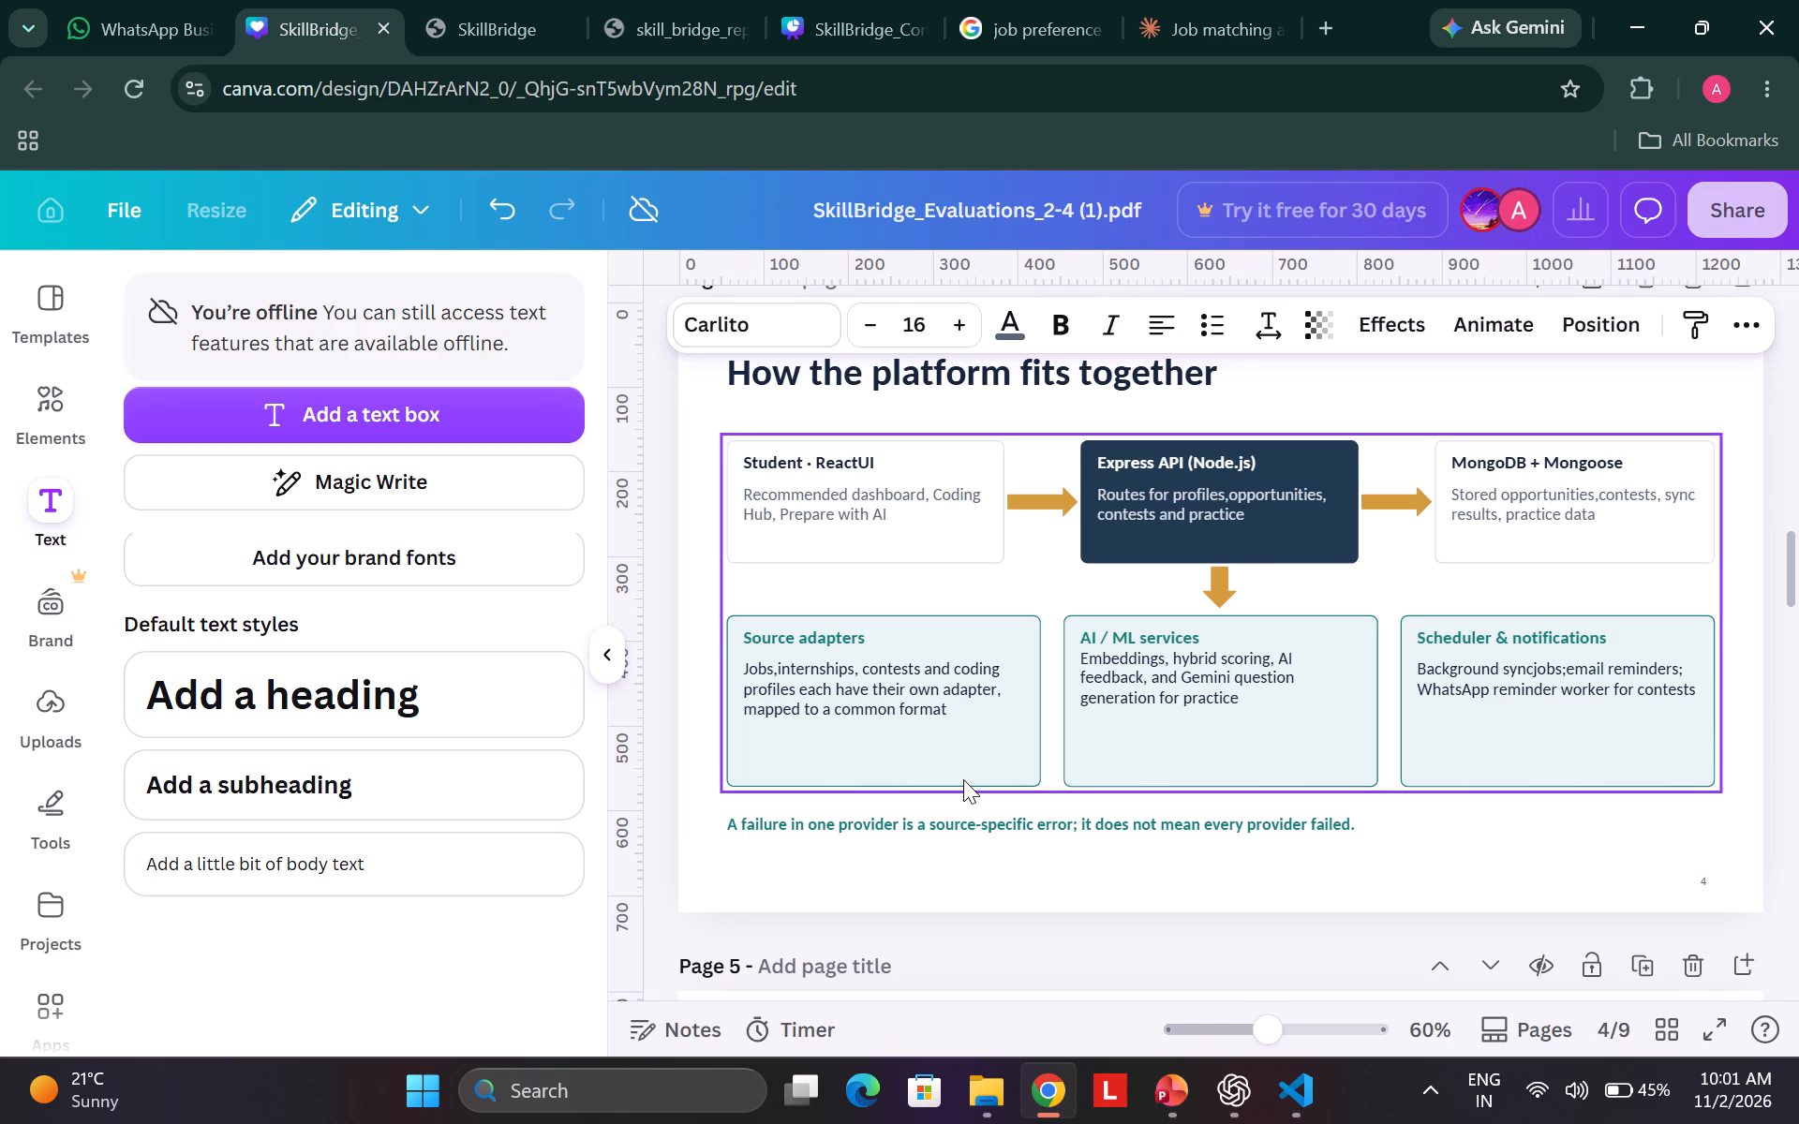
Add a blank page after the final conclusion page of the presentation.
{"action": "scroll", "coordinate": [1199, 798], "scroll_direction": "down", "scroll_amount": 2}
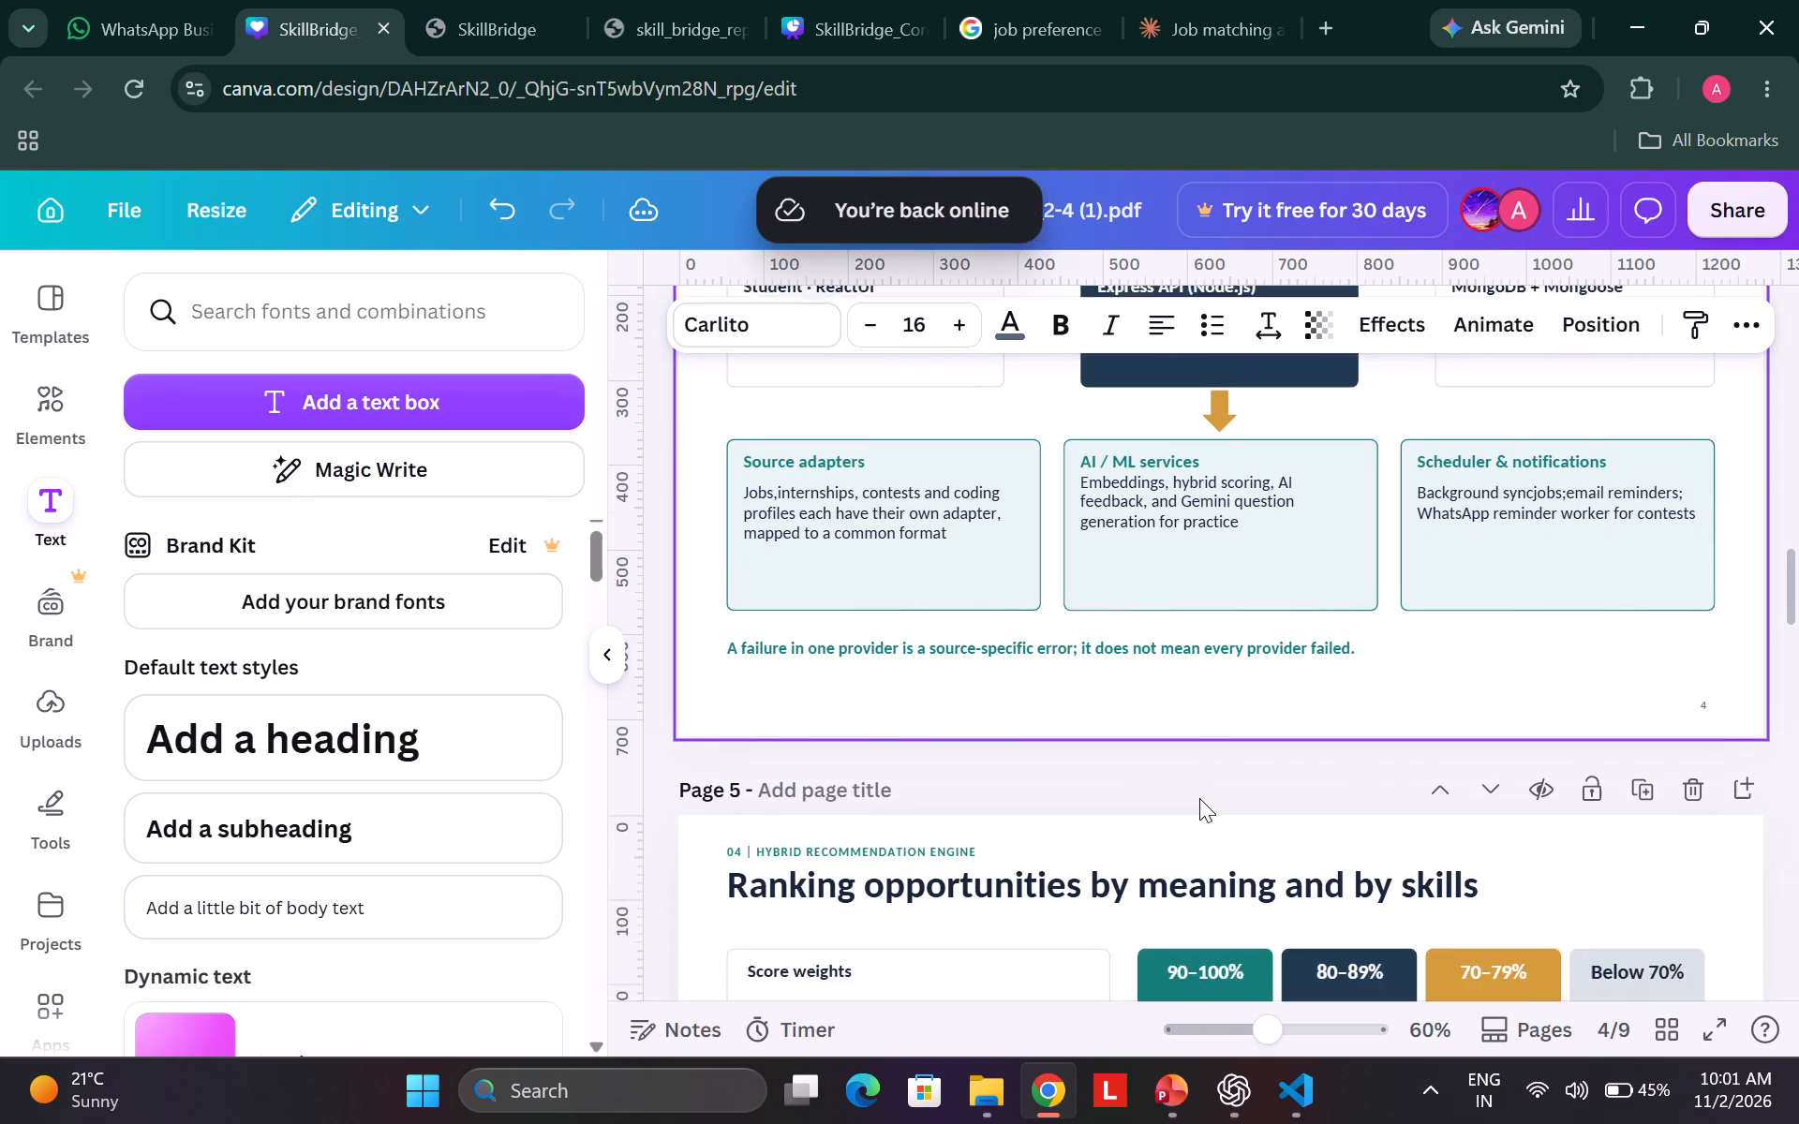
{"action": "scroll", "coordinate": [1199, 798], "scroll_direction": "down", "scroll_amount": 3}
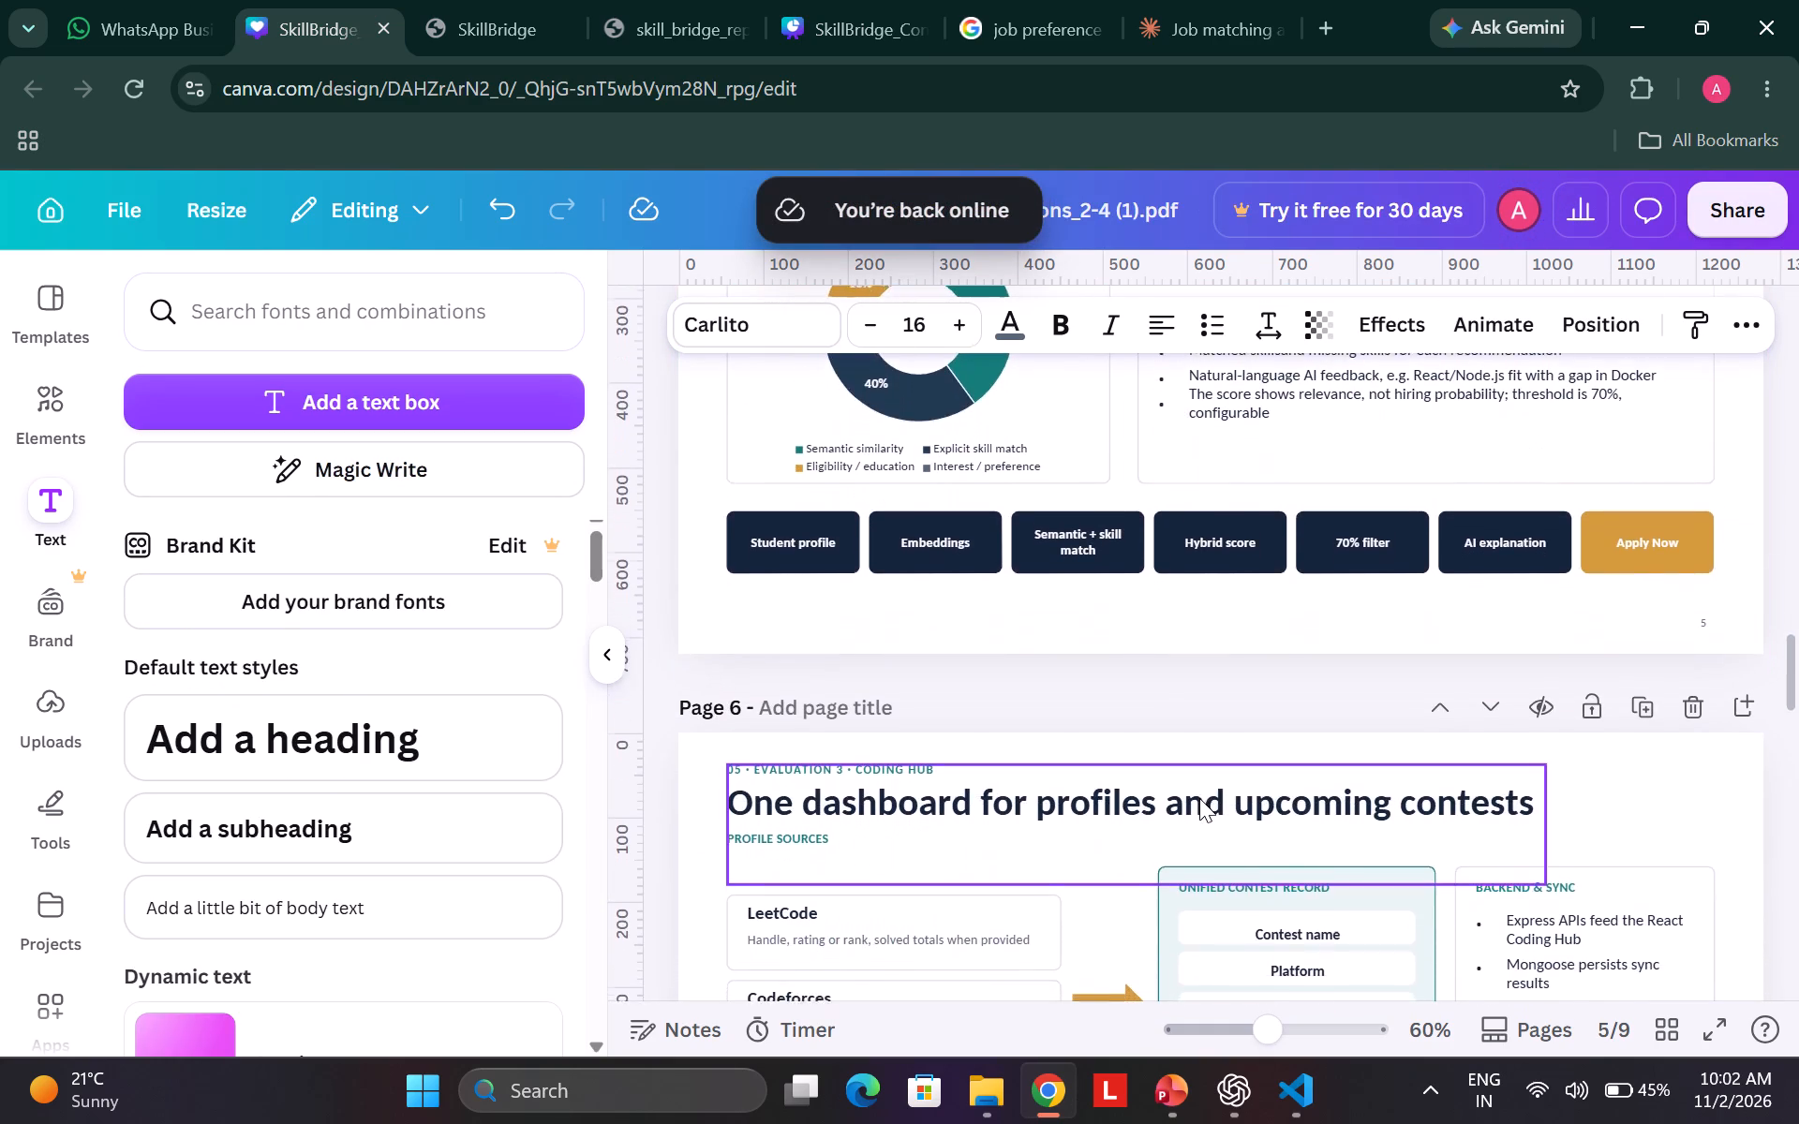
{"action": "scroll", "coordinate": [1199, 798], "scroll_direction": "down", "scroll_amount": 1}
{"action": "scroll", "coordinate": [1068, 800], "scroll_direction": "down", "scroll_amount": 2}
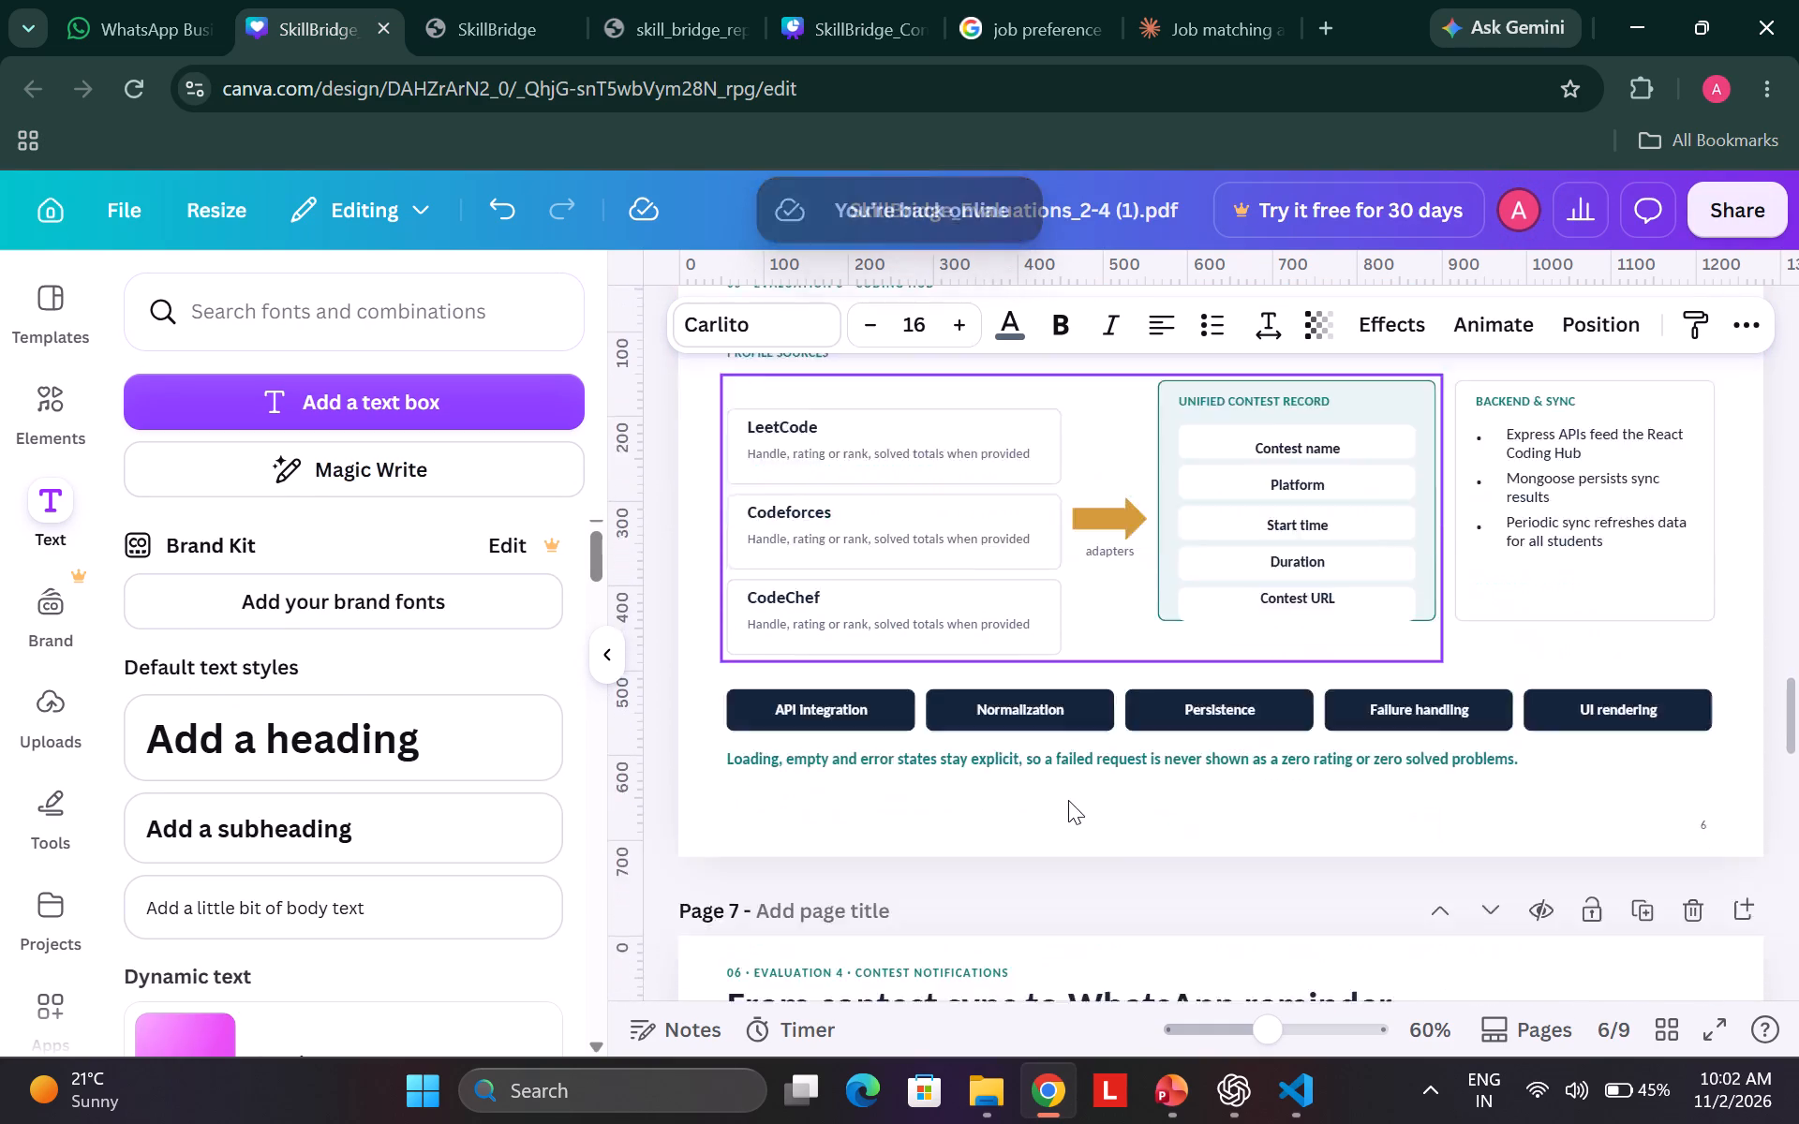
{"action": "scroll", "coordinate": [1068, 800], "scroll_direction": "down", "scroll_amount": 4}
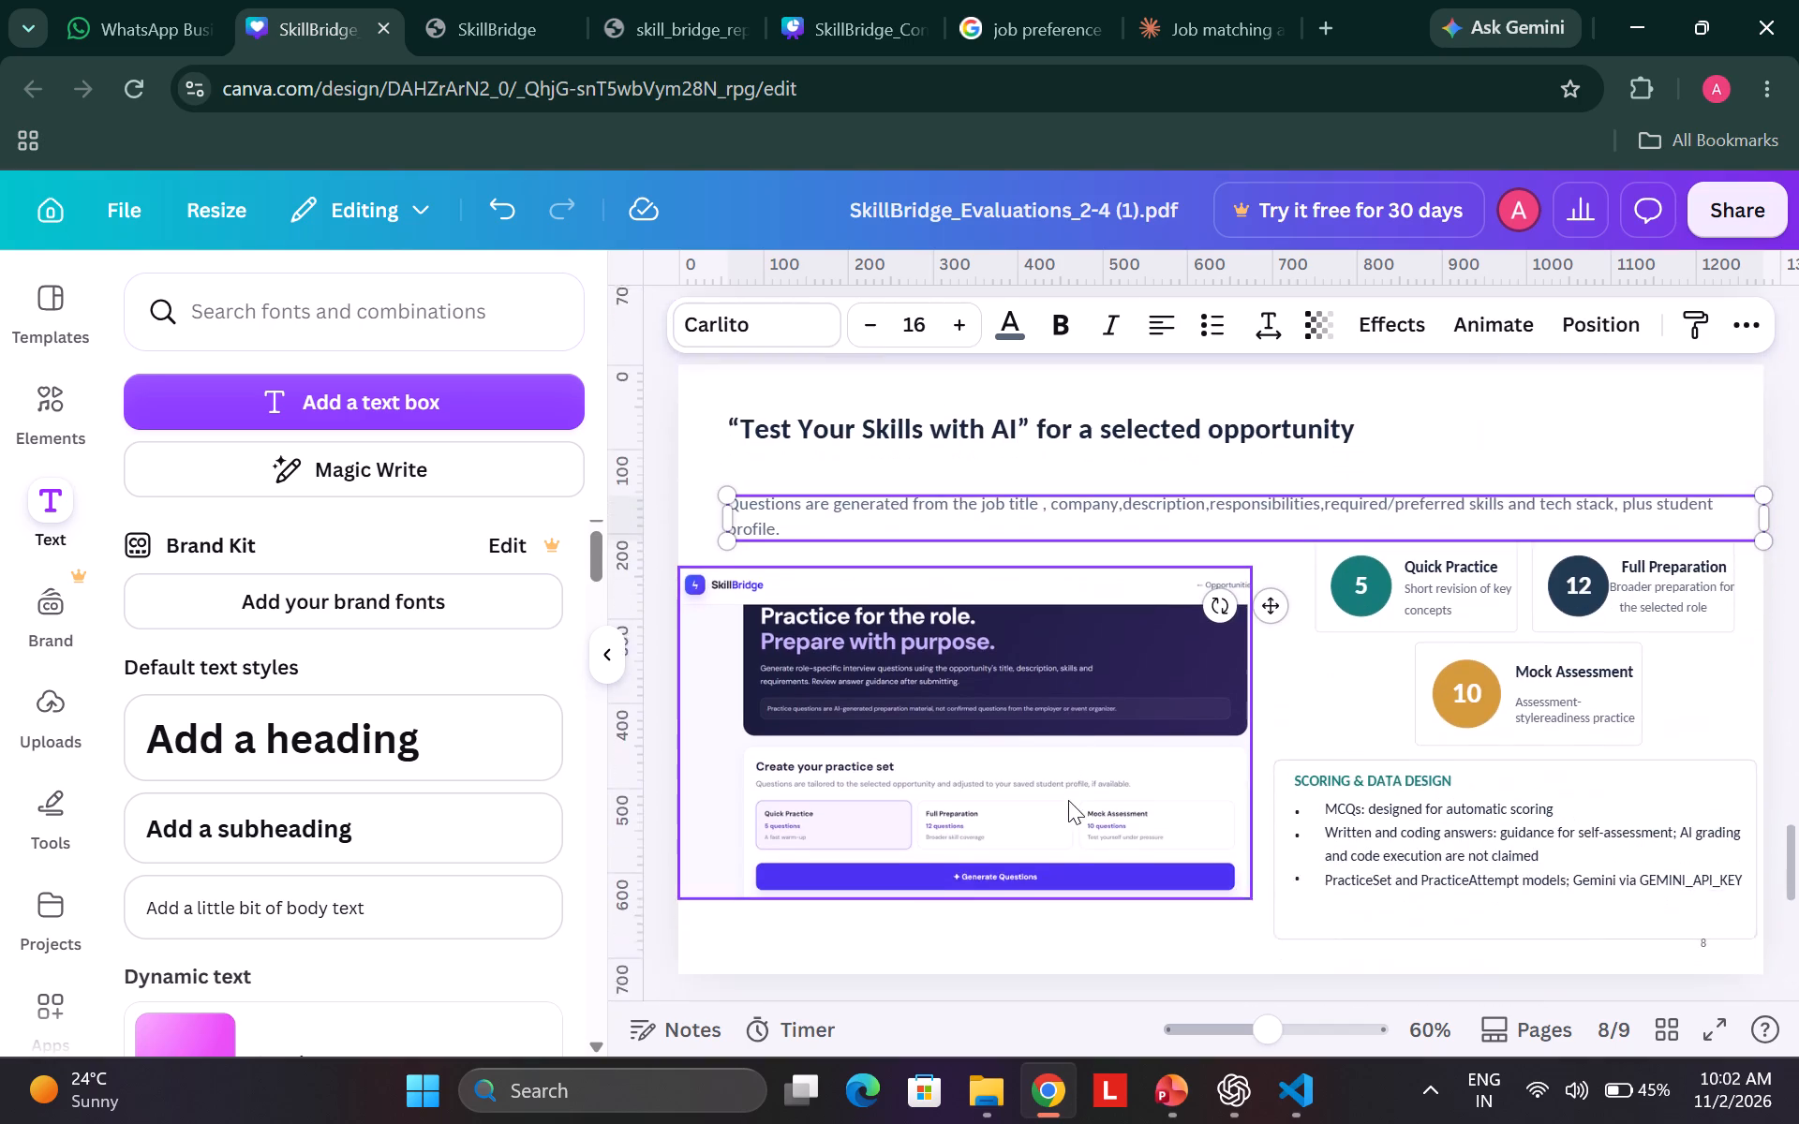
{"action": "scroll", "coordinate": [1068, 800], "scroll_direction": "down", "scroll_amount": 4}
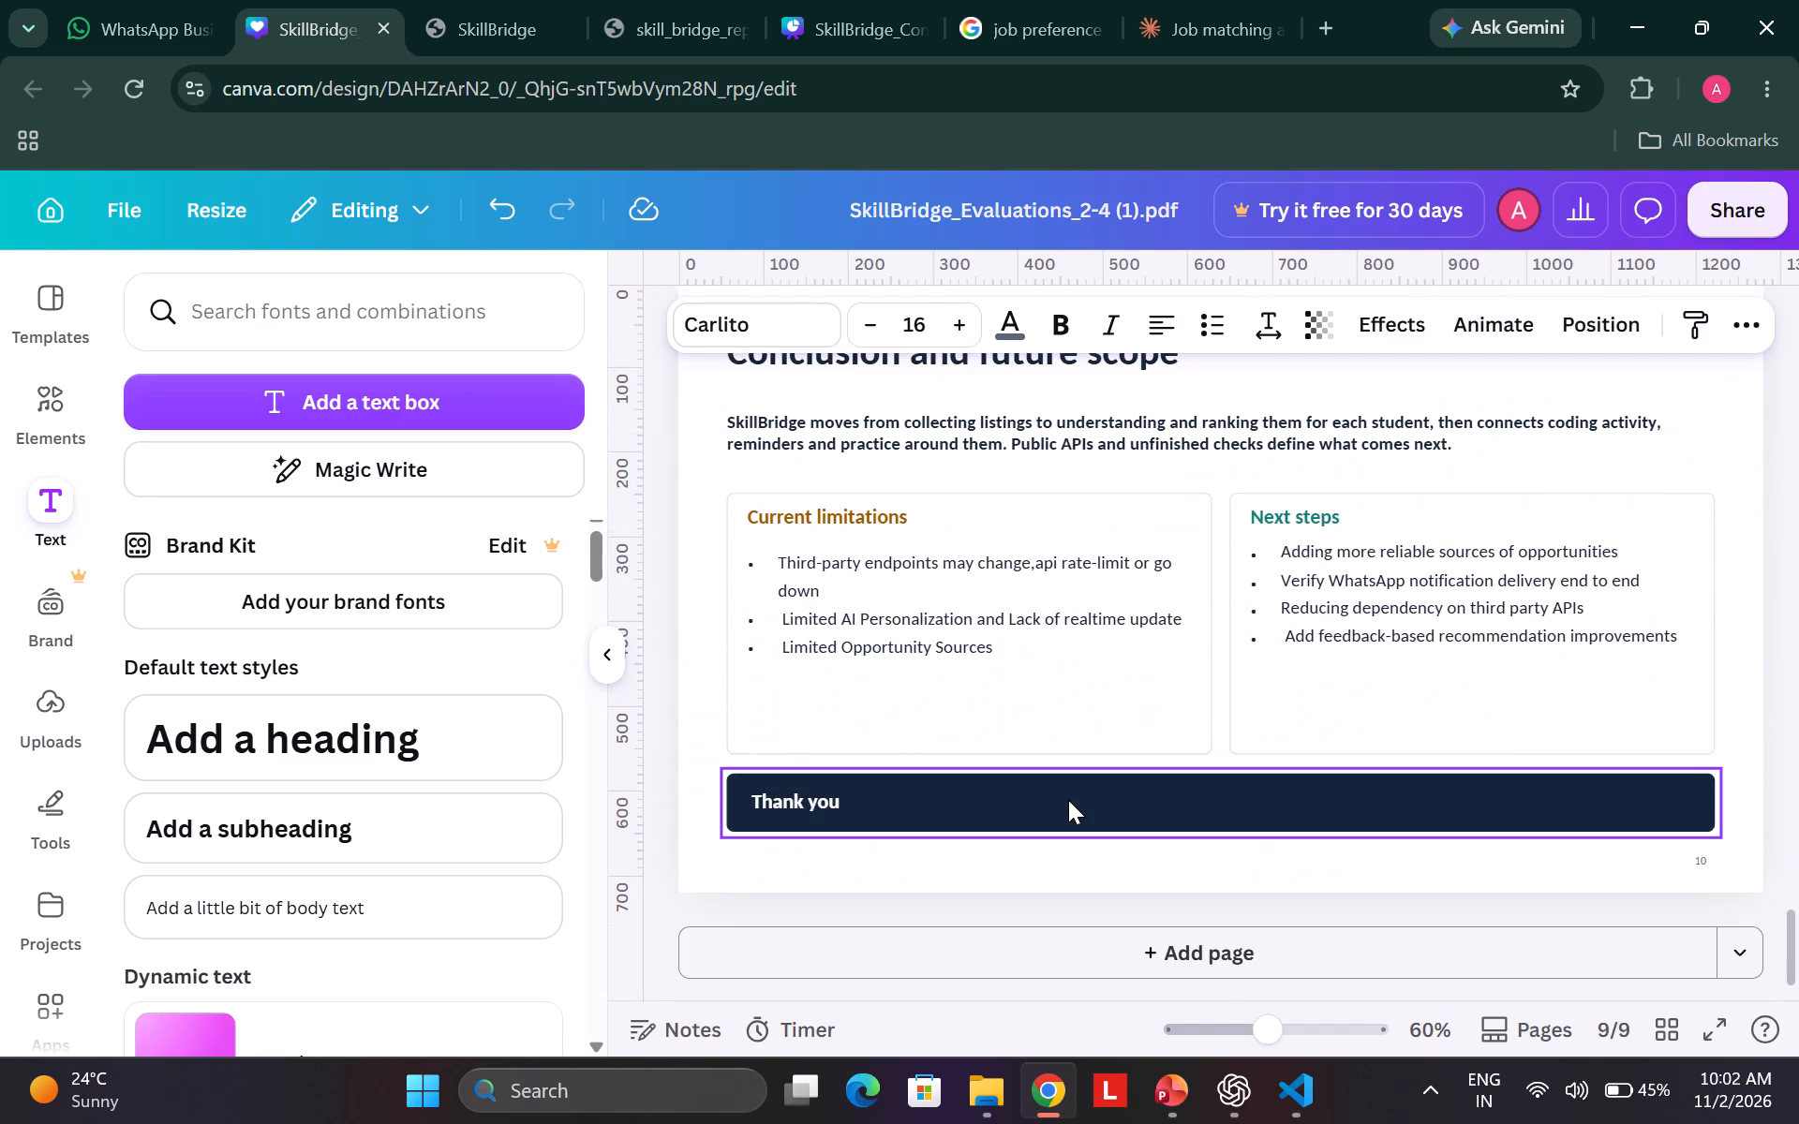
{"action": "left_click", "coordinate": [1206, 944]}
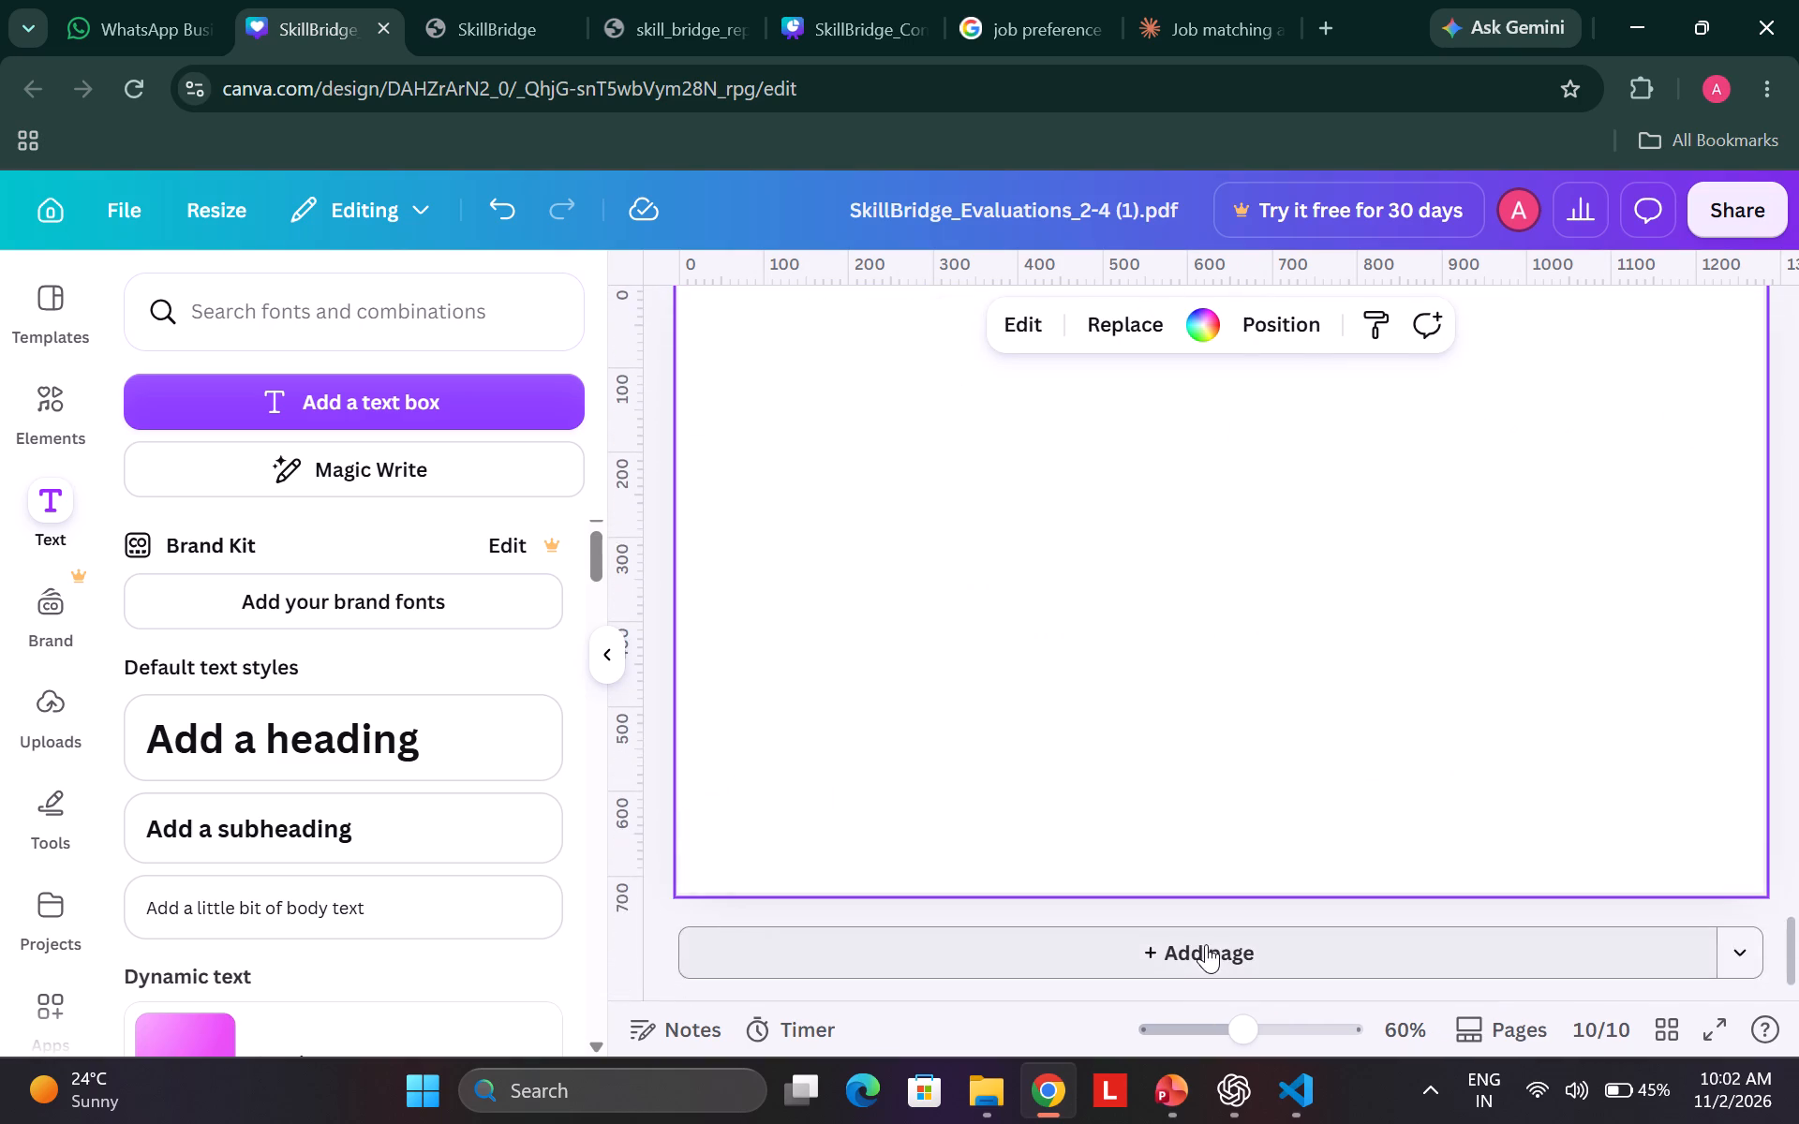
Add a text box and move it from page 9 to near the top of the blank page 10.
{"action": "scroll", "coordinate": [996, 692], "scroll_direction": "up", "scroll_amount": 5}
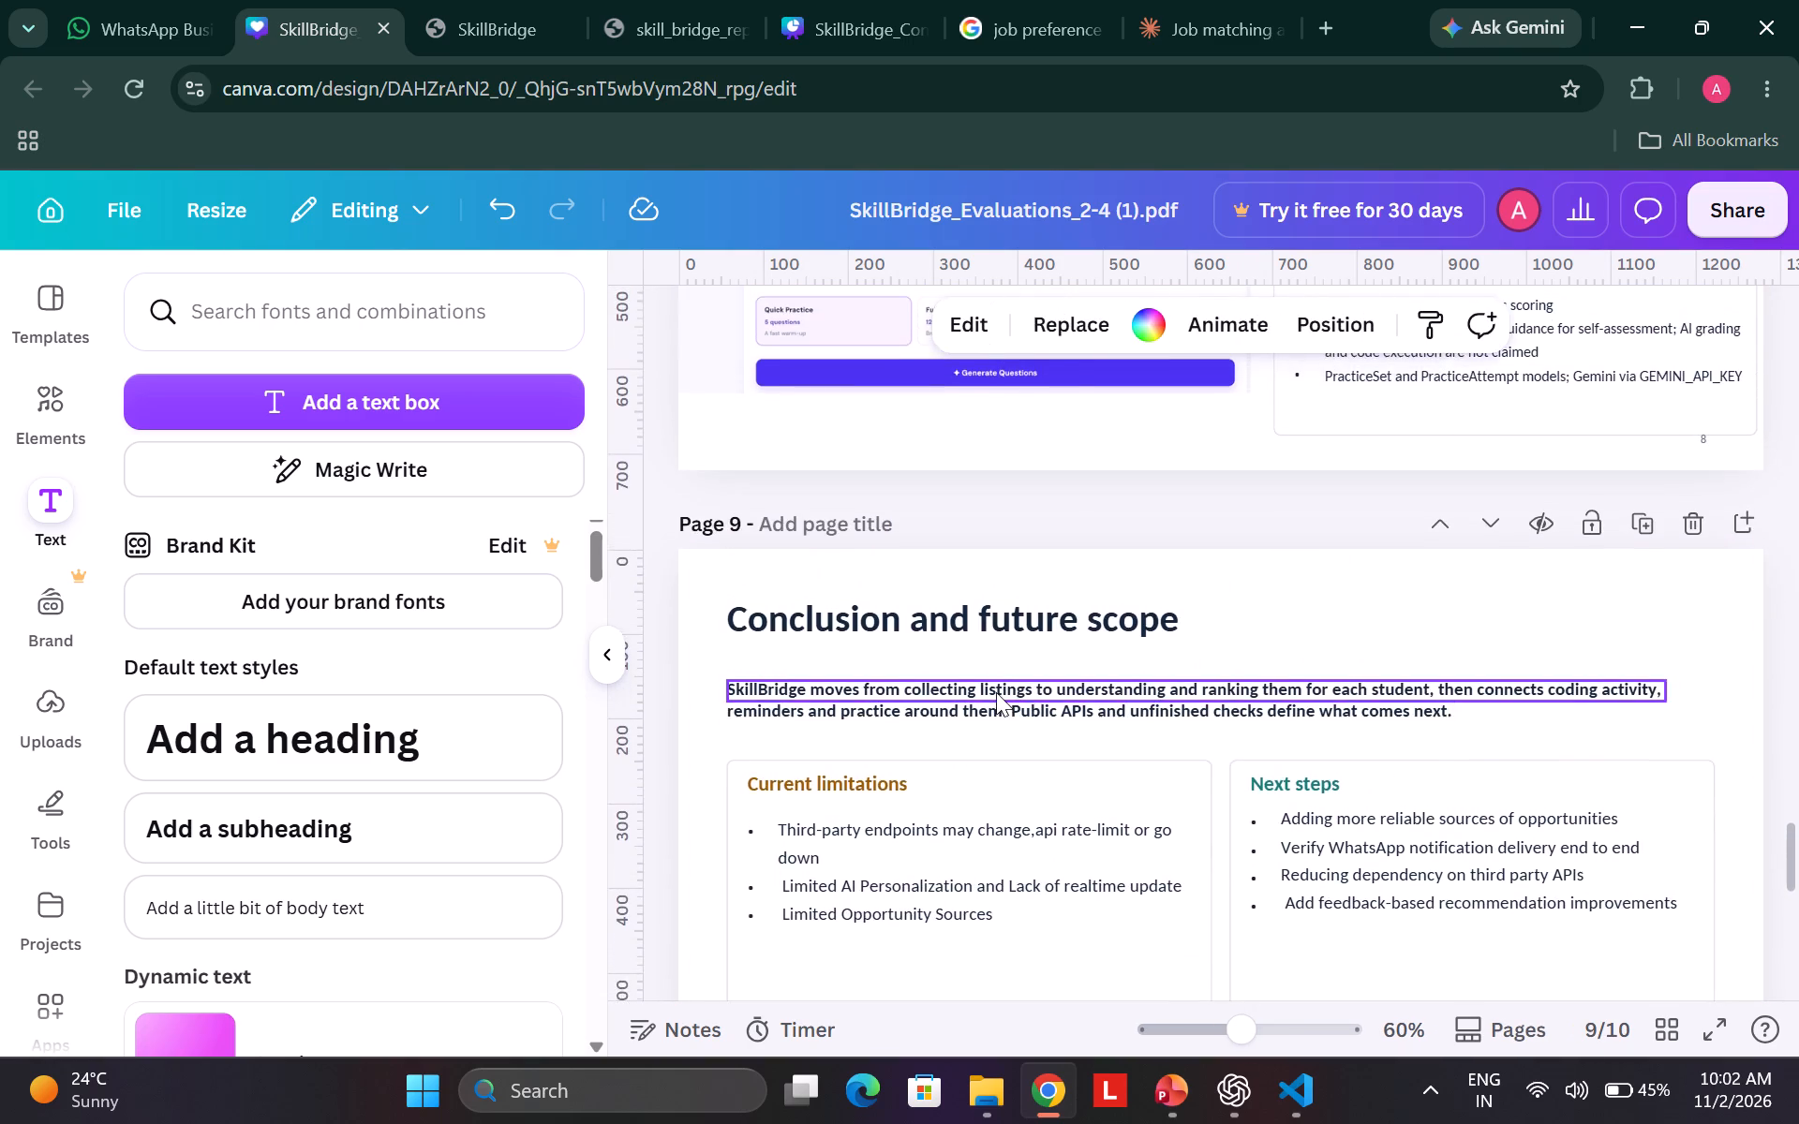
{"action": "scroll", "coordinate": [996, 692], "scroll_direction": "down", "scroll_amount": 1}
{"action": "scroll", "coordinate": [944, 782], "scroll_direction": "down", "scroll_amount": 1}
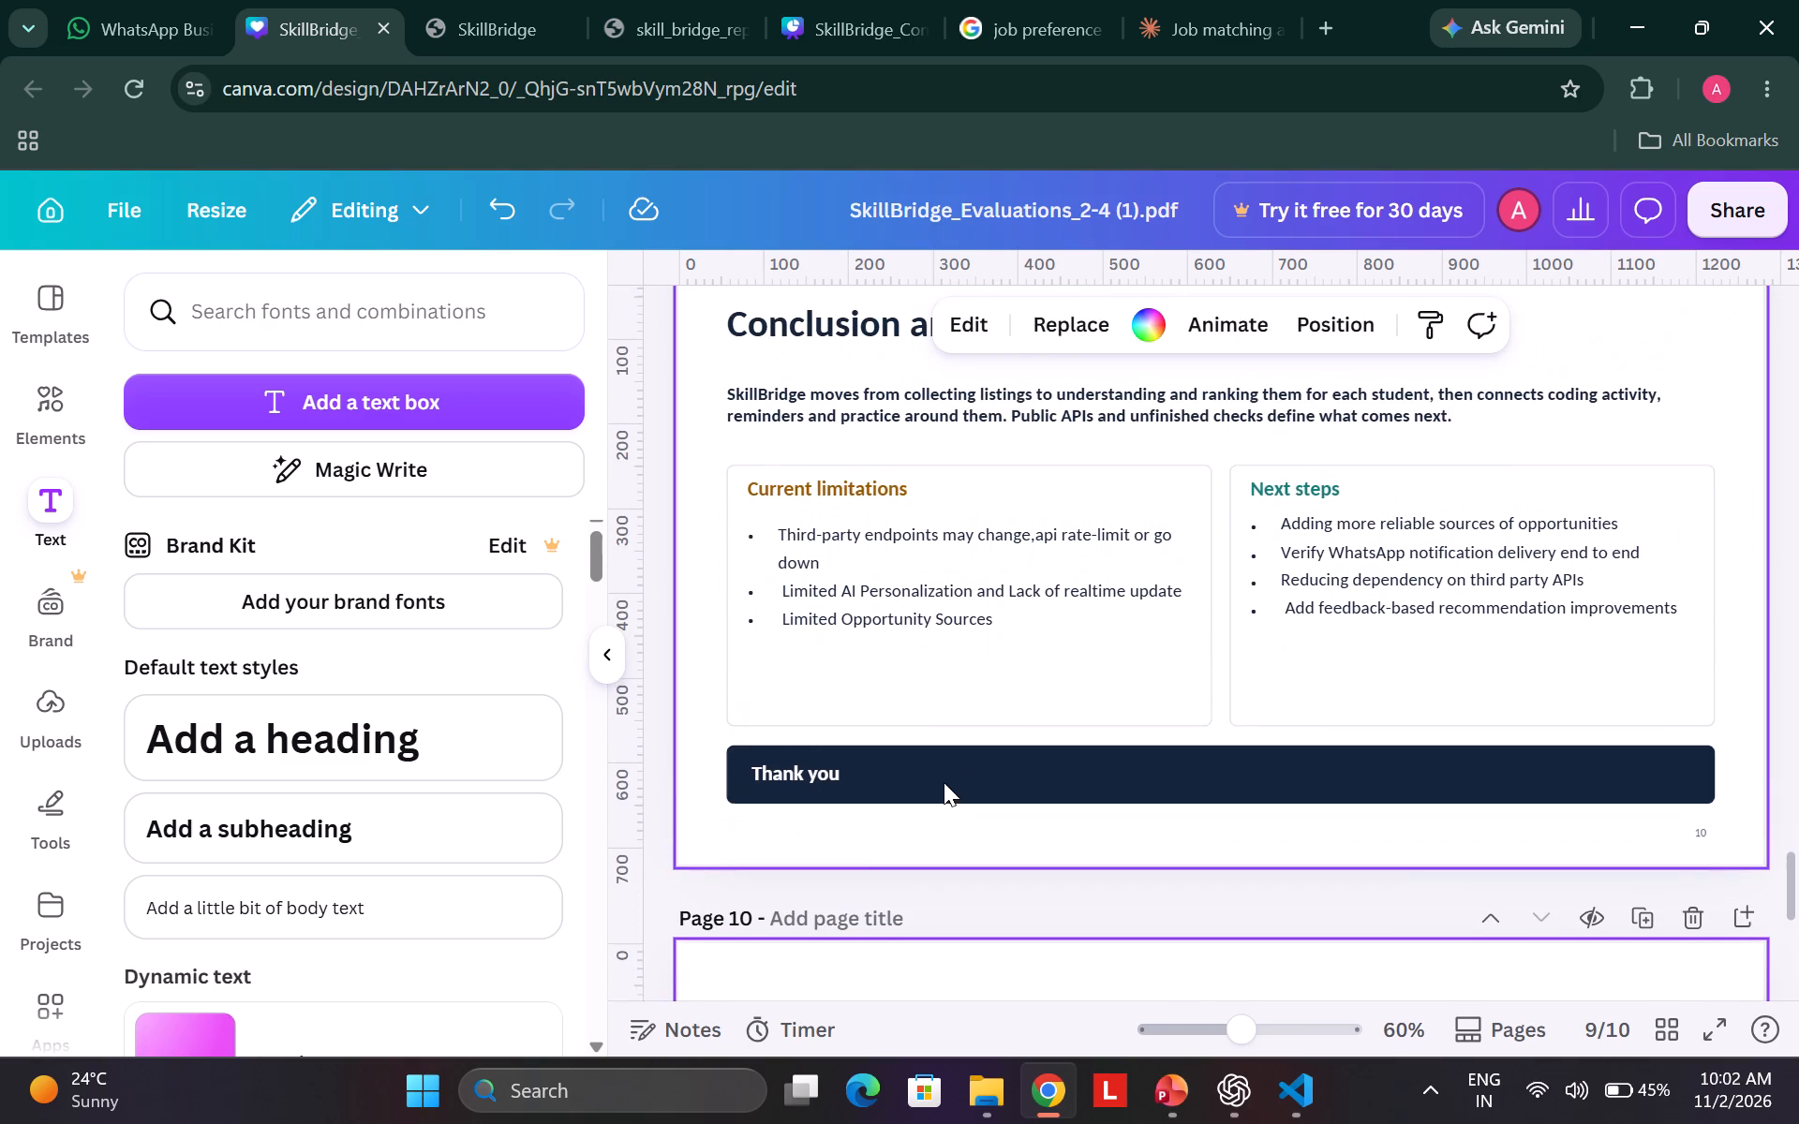
{"action": "left_click", "coordinate": [561, 396]}
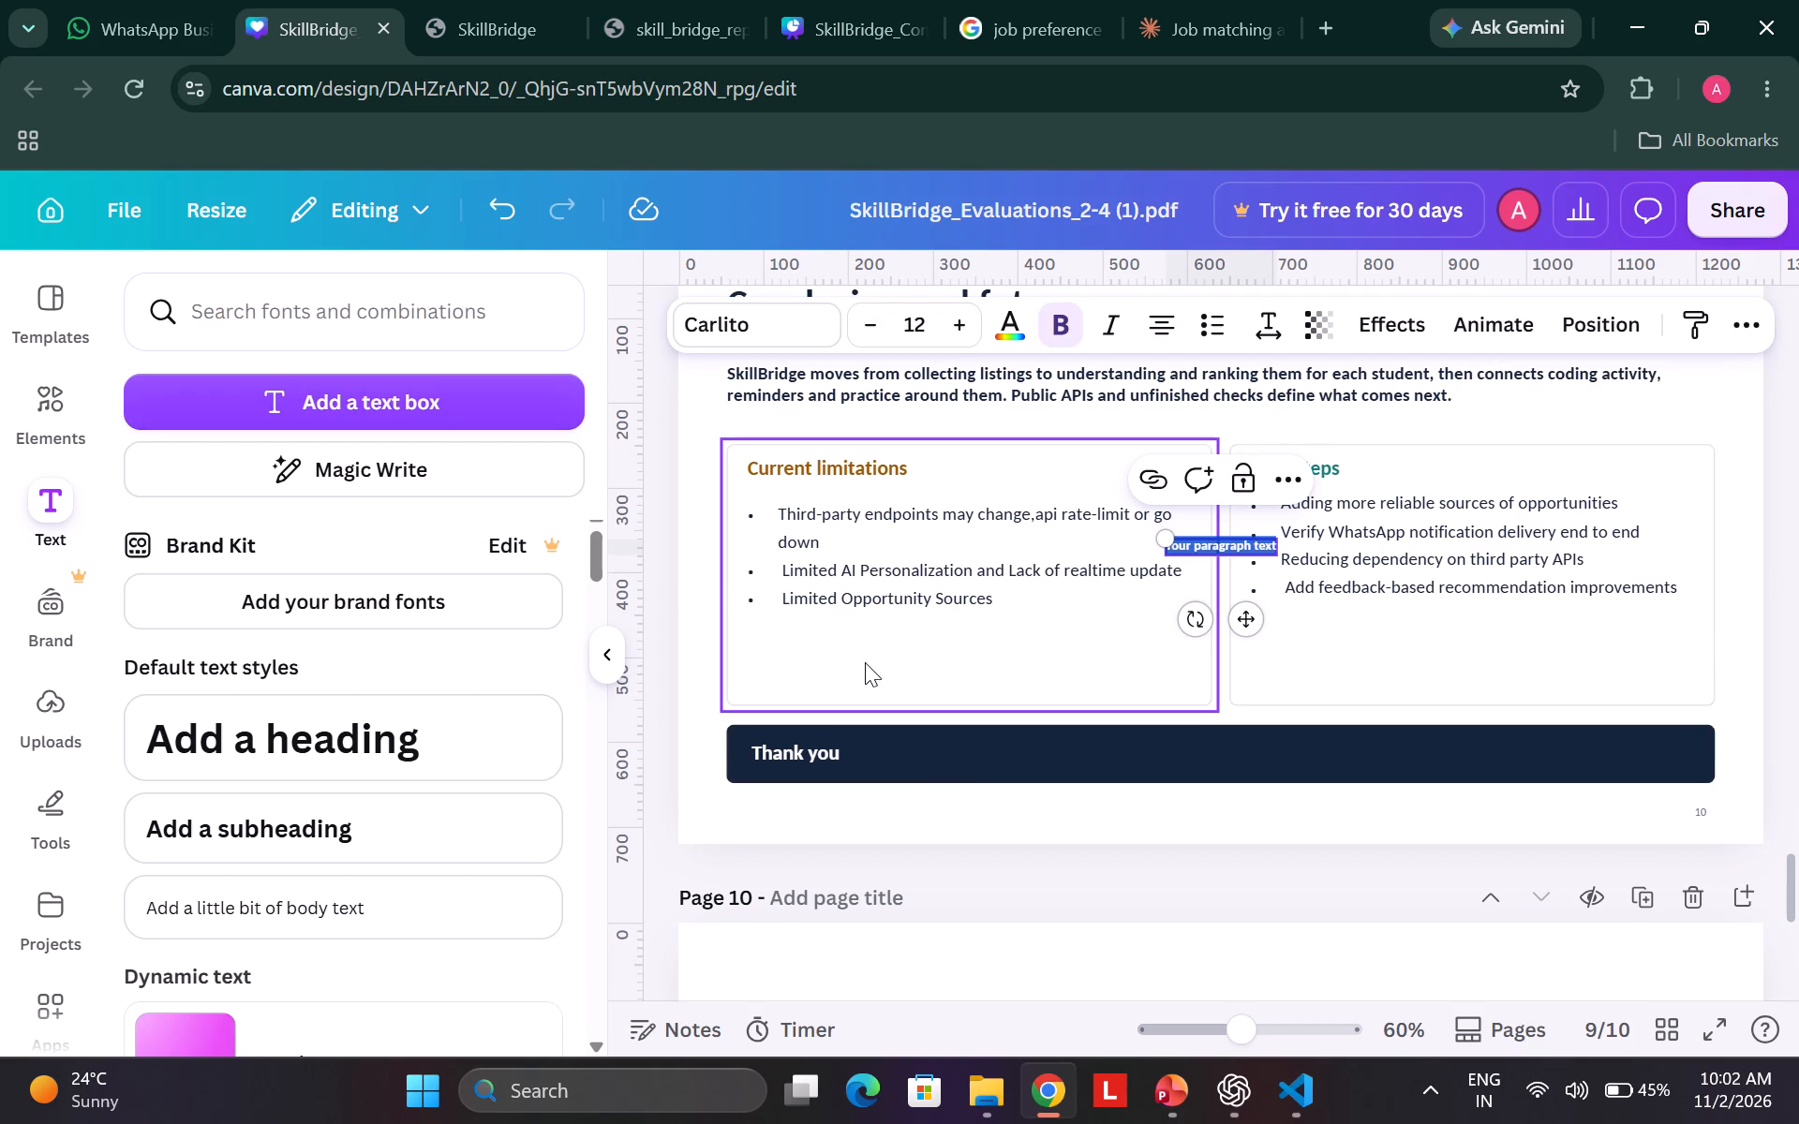
{"action": "left_click_drag", "start_coordinate": [1247, 616], "coordinate": [1080, 904]}
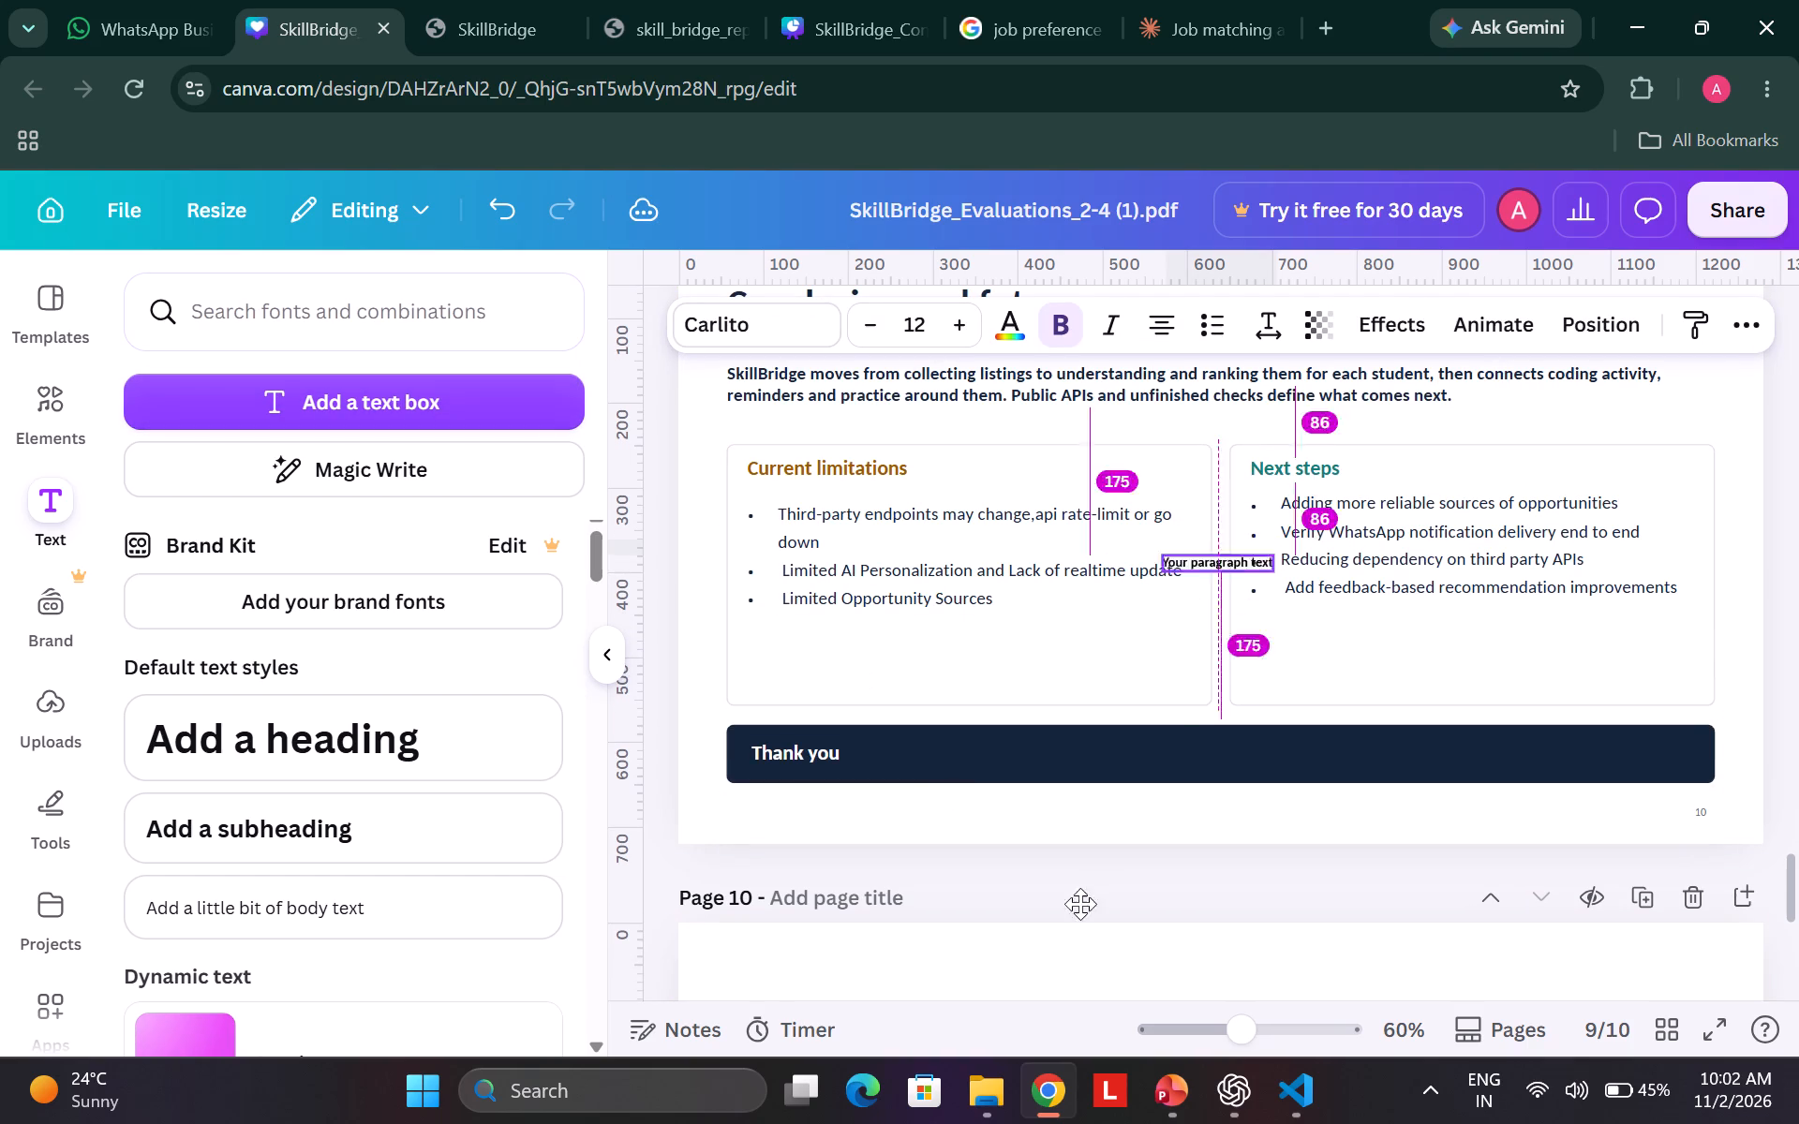
{"action": "left_click_drag", "start_coordinate": [1080, 904], "coordinate": [967, 1040]}
{"action": "scroll", "coordinate": [1078, 869], "scroll_direction": "down", "scroll_amount": 1}
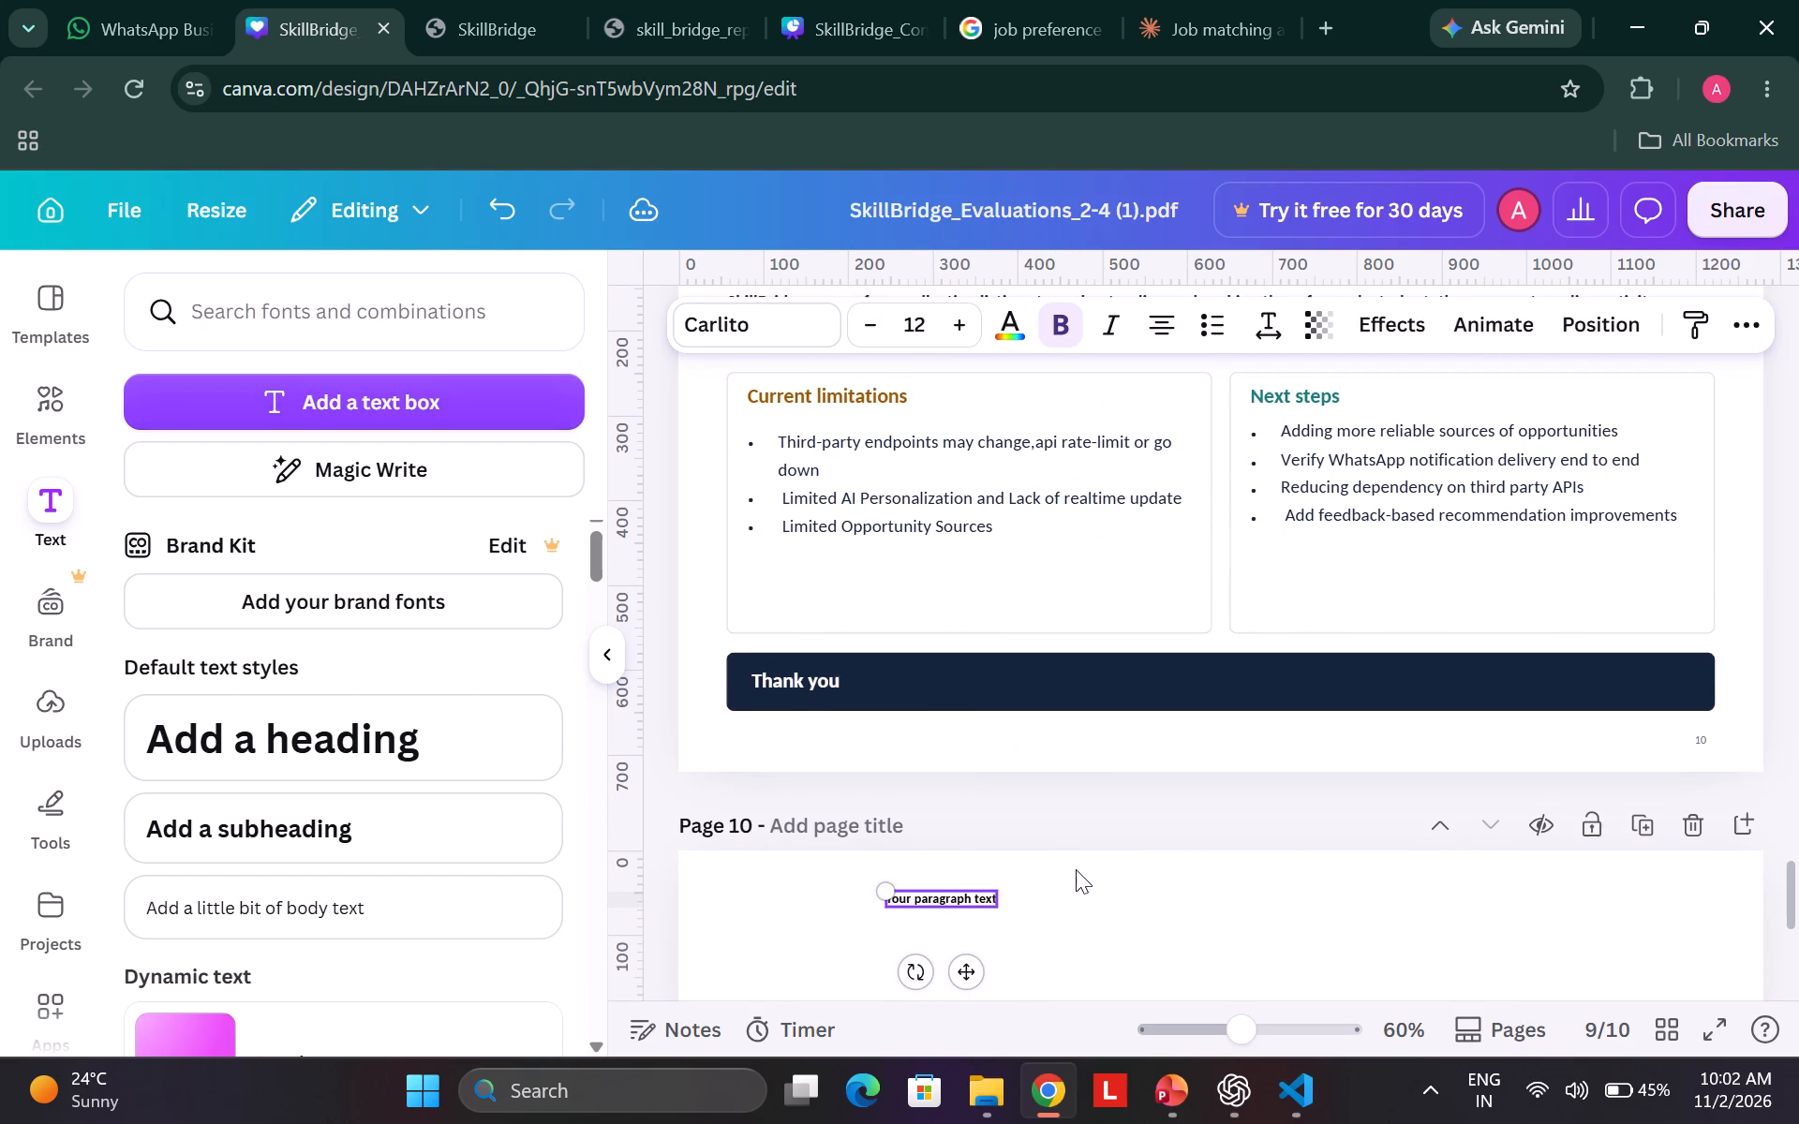
Replace the placeholder text in the page 10 text box with "Reference".
{"action": "left_click", "coordinate": [989, 895]}
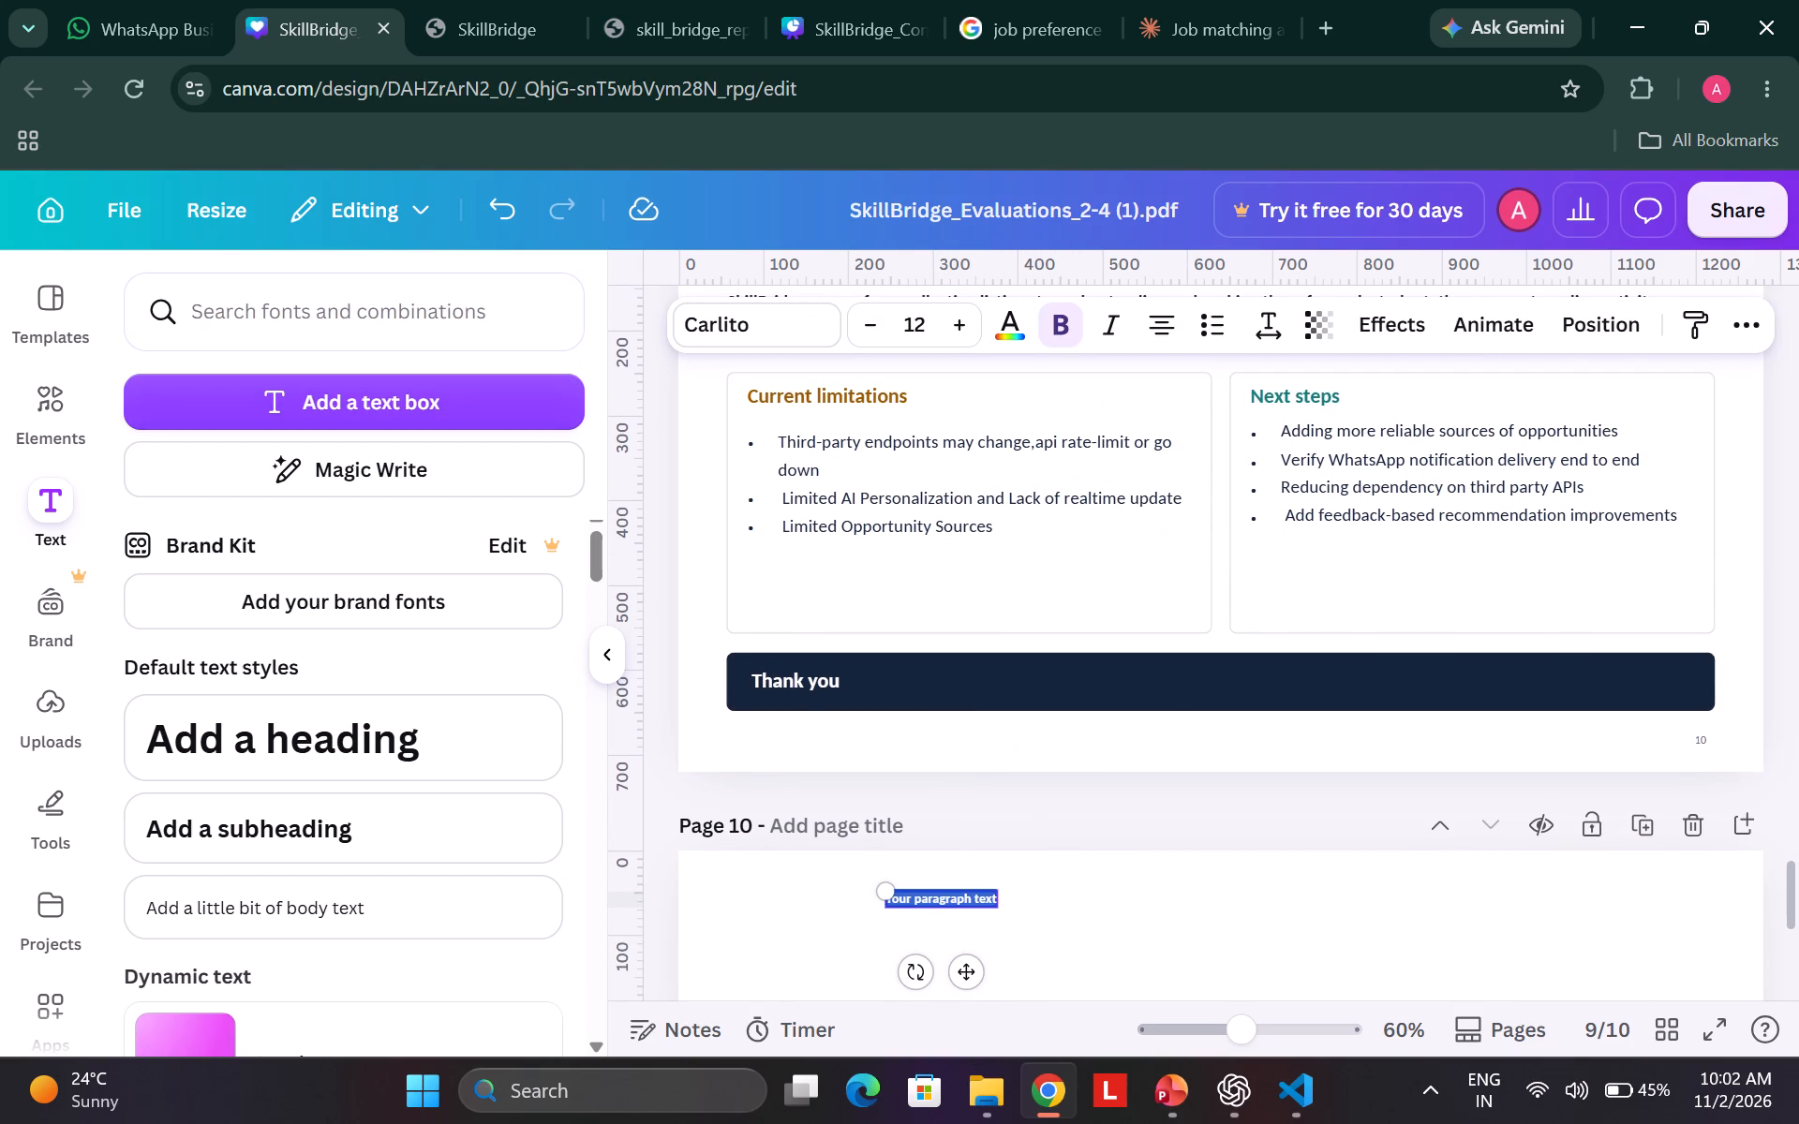
{"action": "key", "text": "BackSpace"}
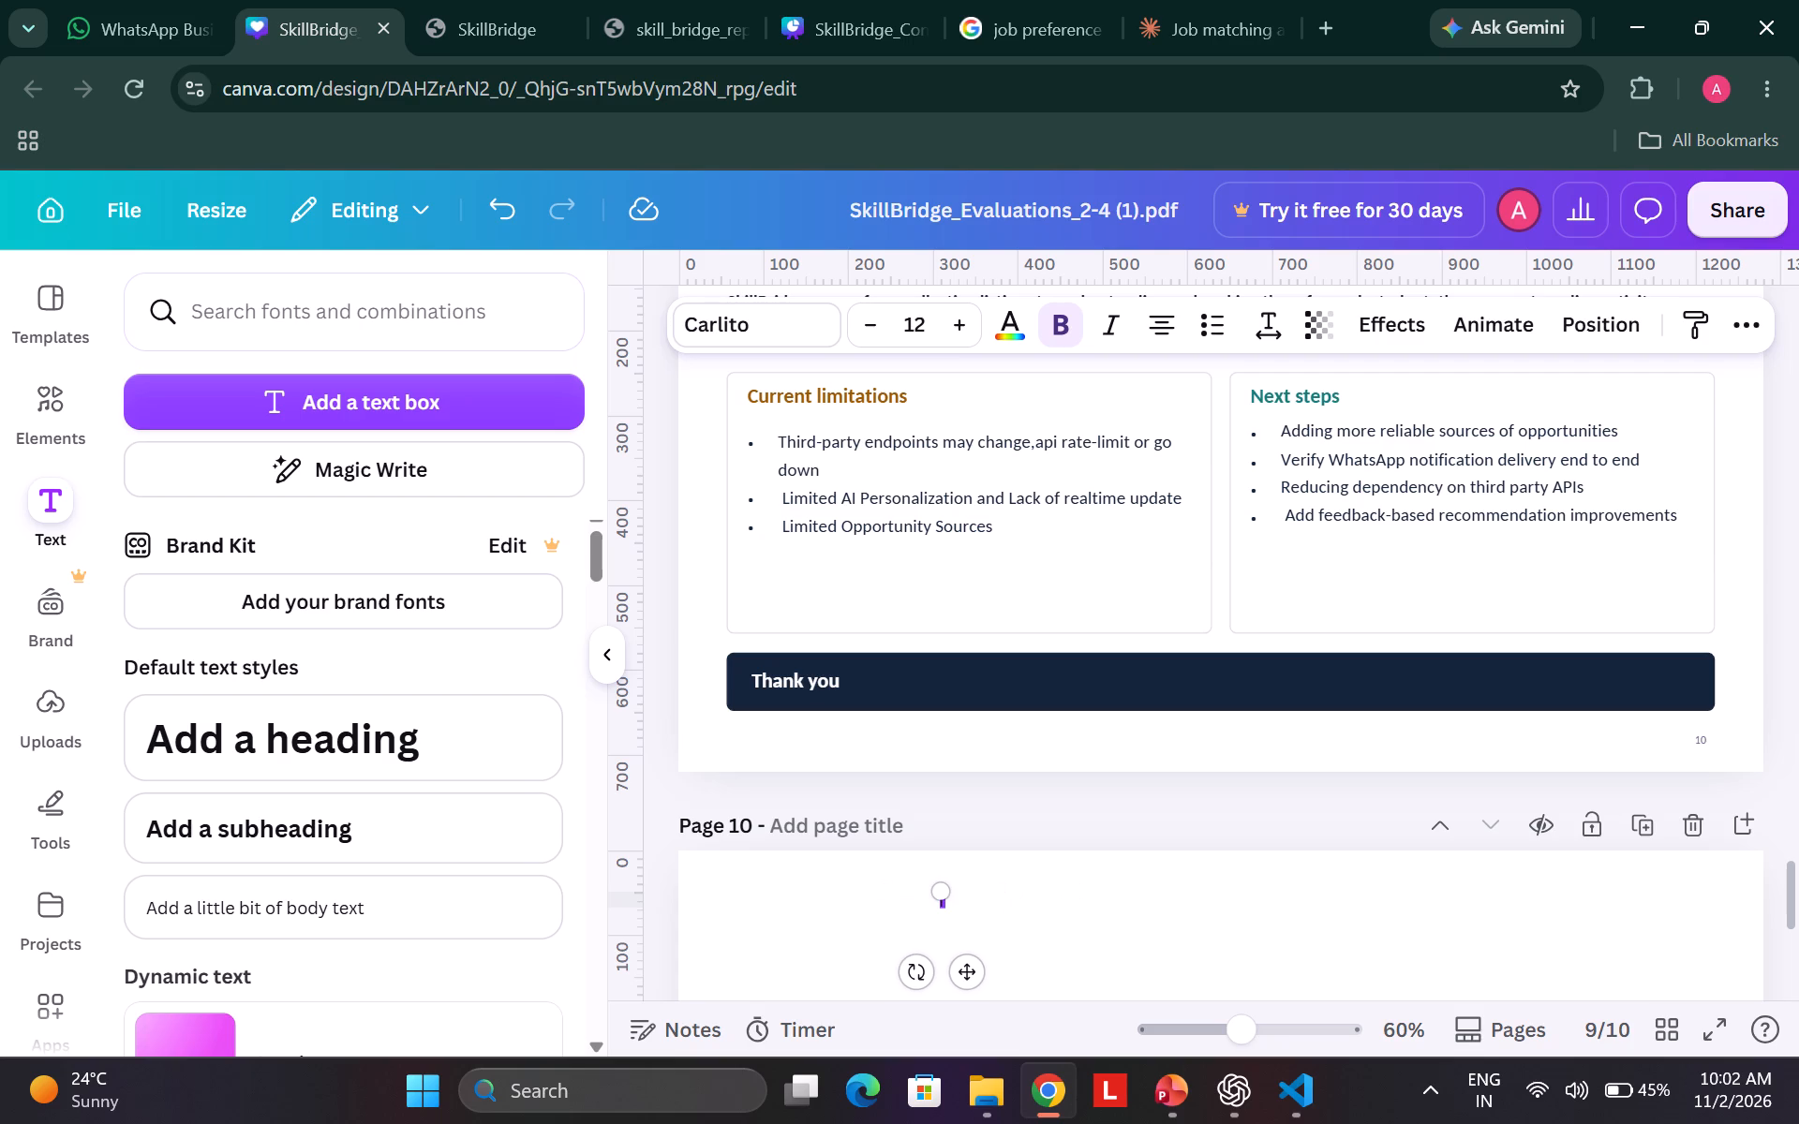
{"action": "type", "text": "Re"}
{"action": "key", "text": "BackSpace"}
{"action": "type", "text": "eference"}
{"action": "key", "text": "space"}
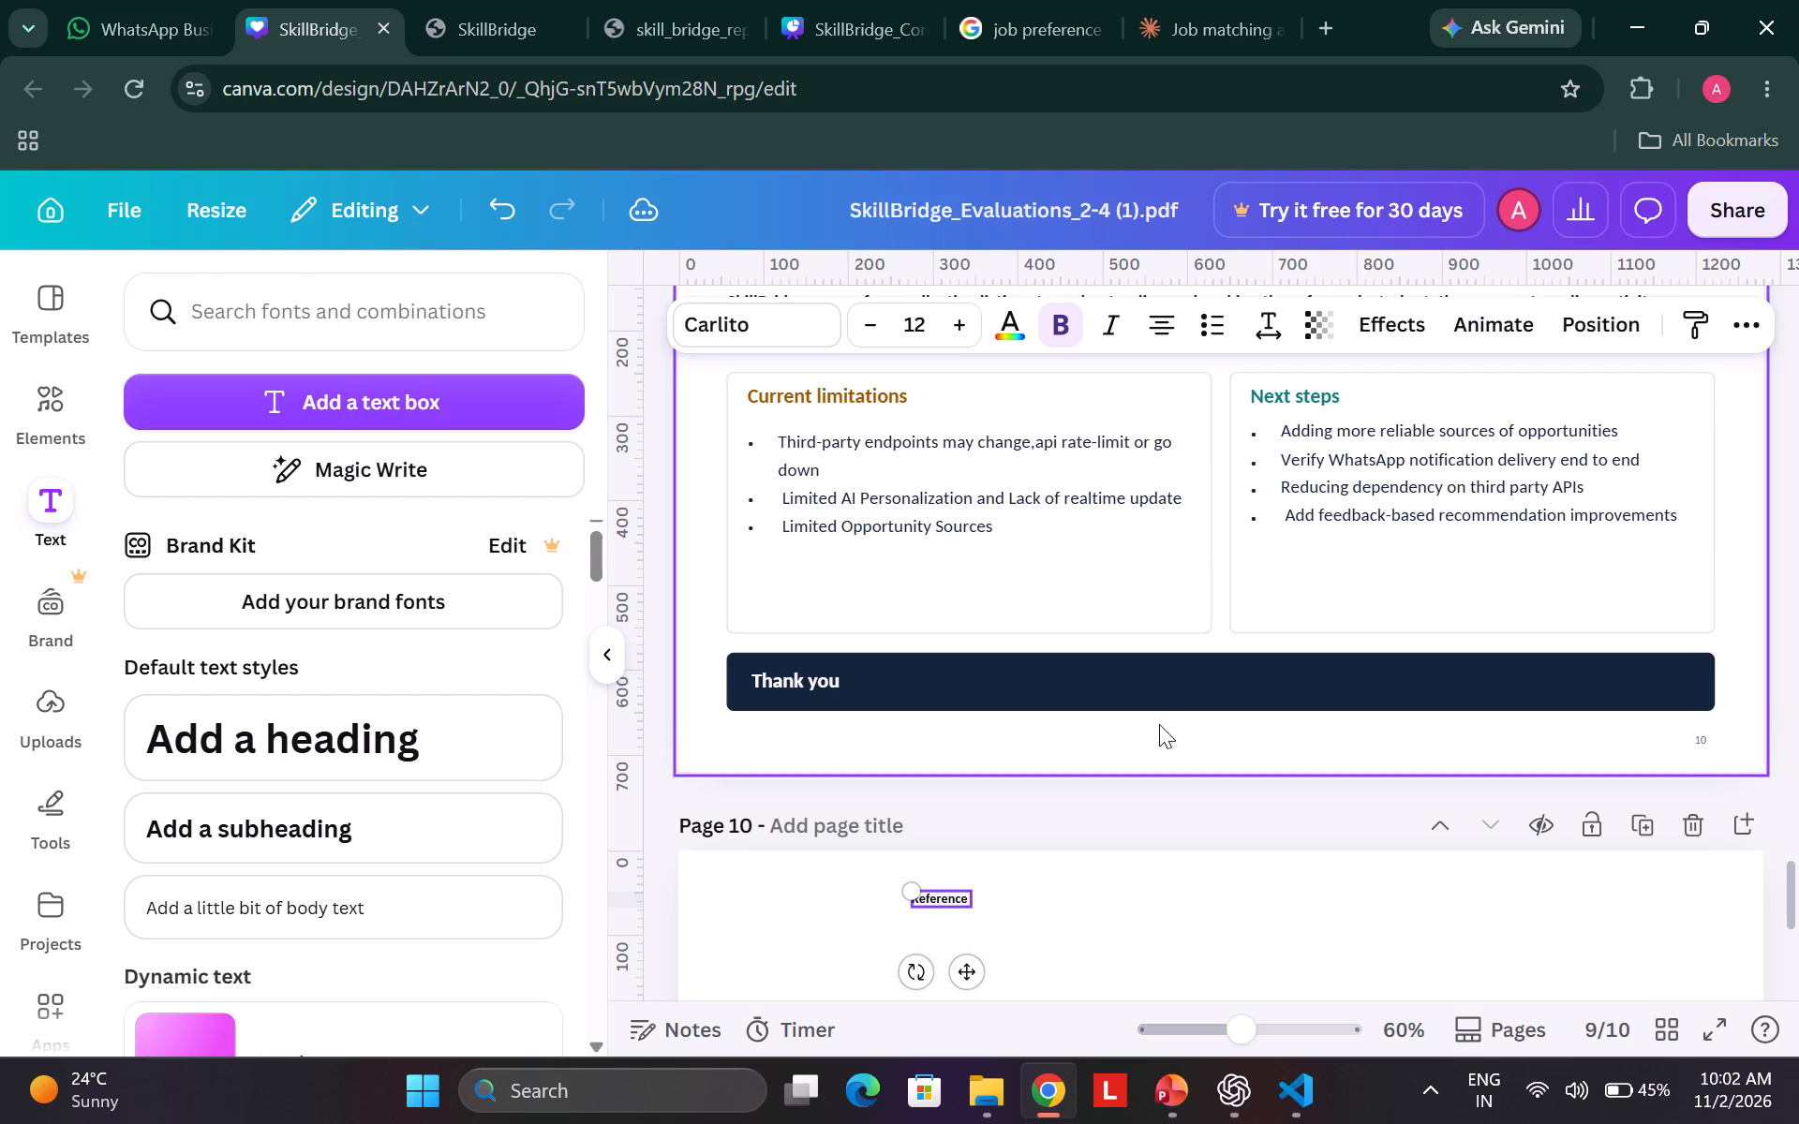
Set the font size of the "Reference" text to 29.
{"action": "triple_click", "coordinate": [960, 325]}
{"action": "triple_click", "coordinate": [960, 325]}
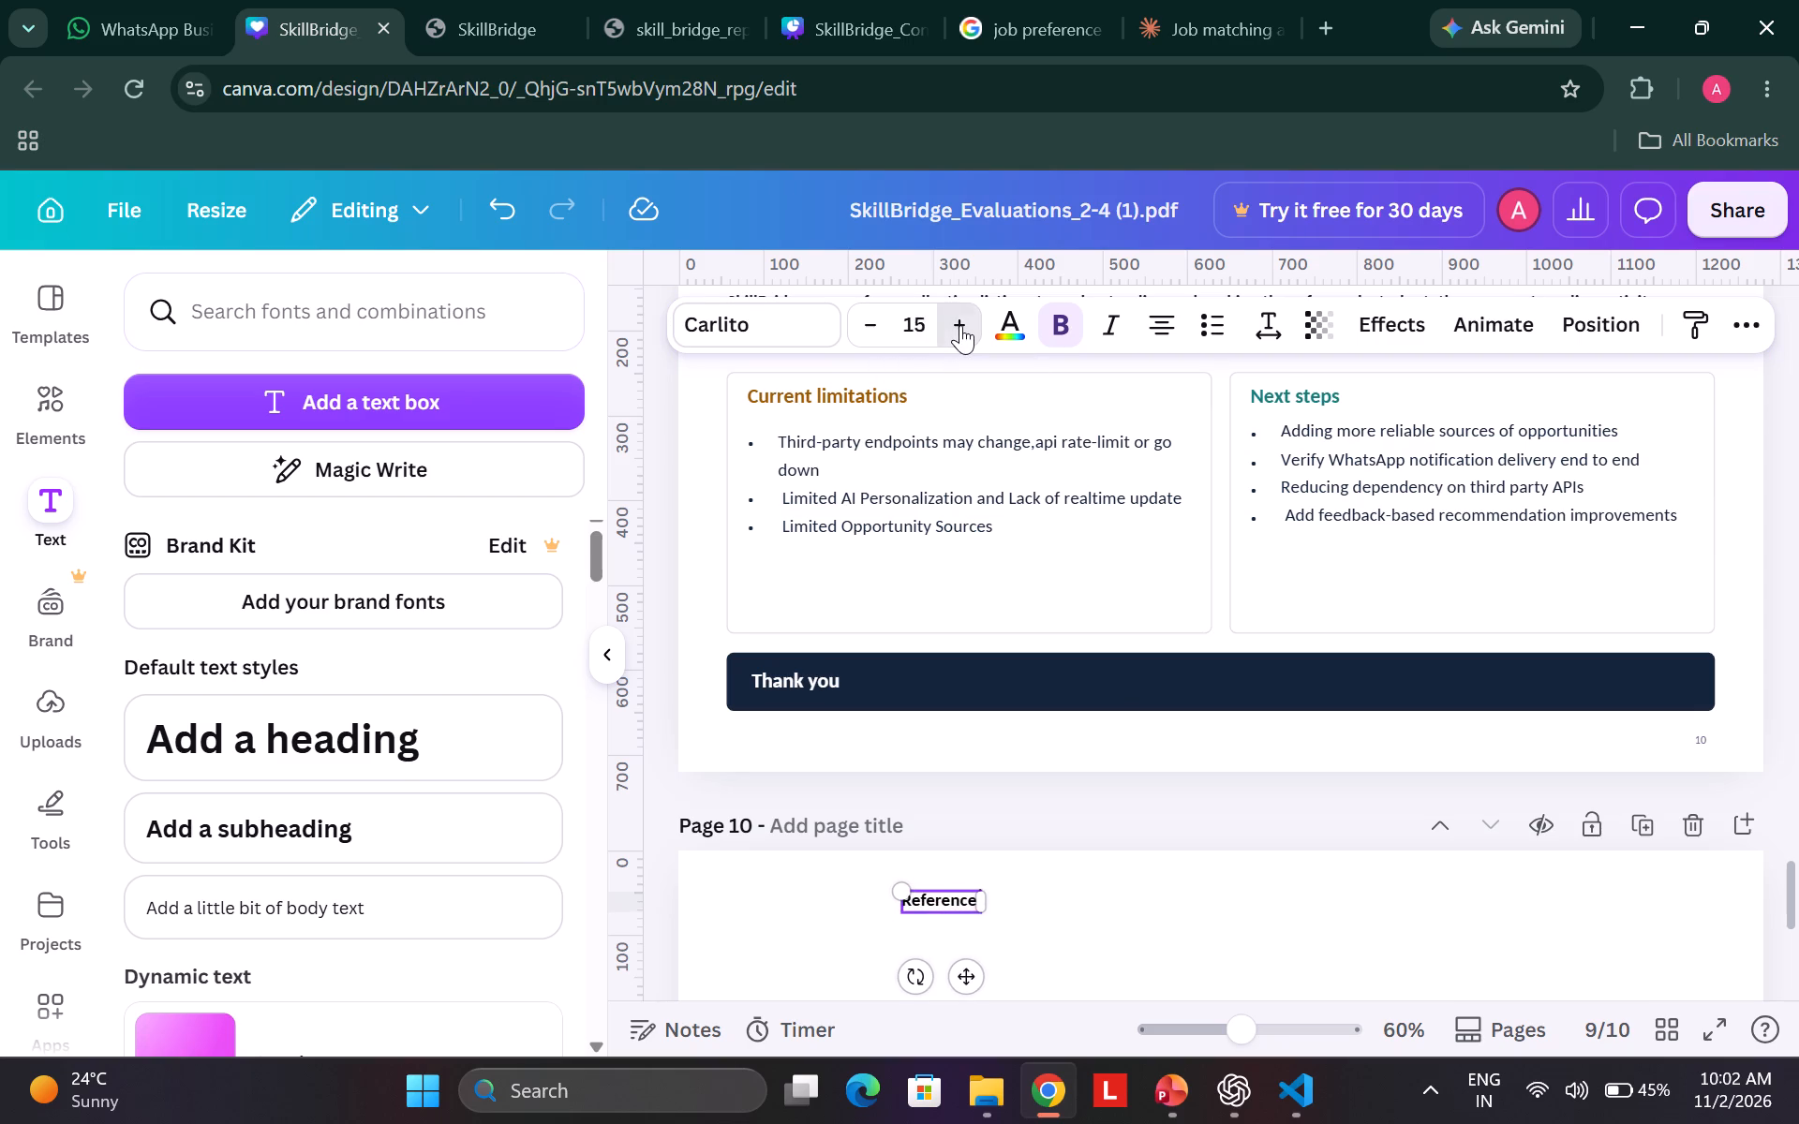
{"action": "triple_click", "coordinate": [960, 325]}
{"action": "triple_click", "coordinate": [960, 325]}
{"action": "triple_click", "coordinate": [960, 325]}
{"action": "double_click", "coordinate": [960, 325]}
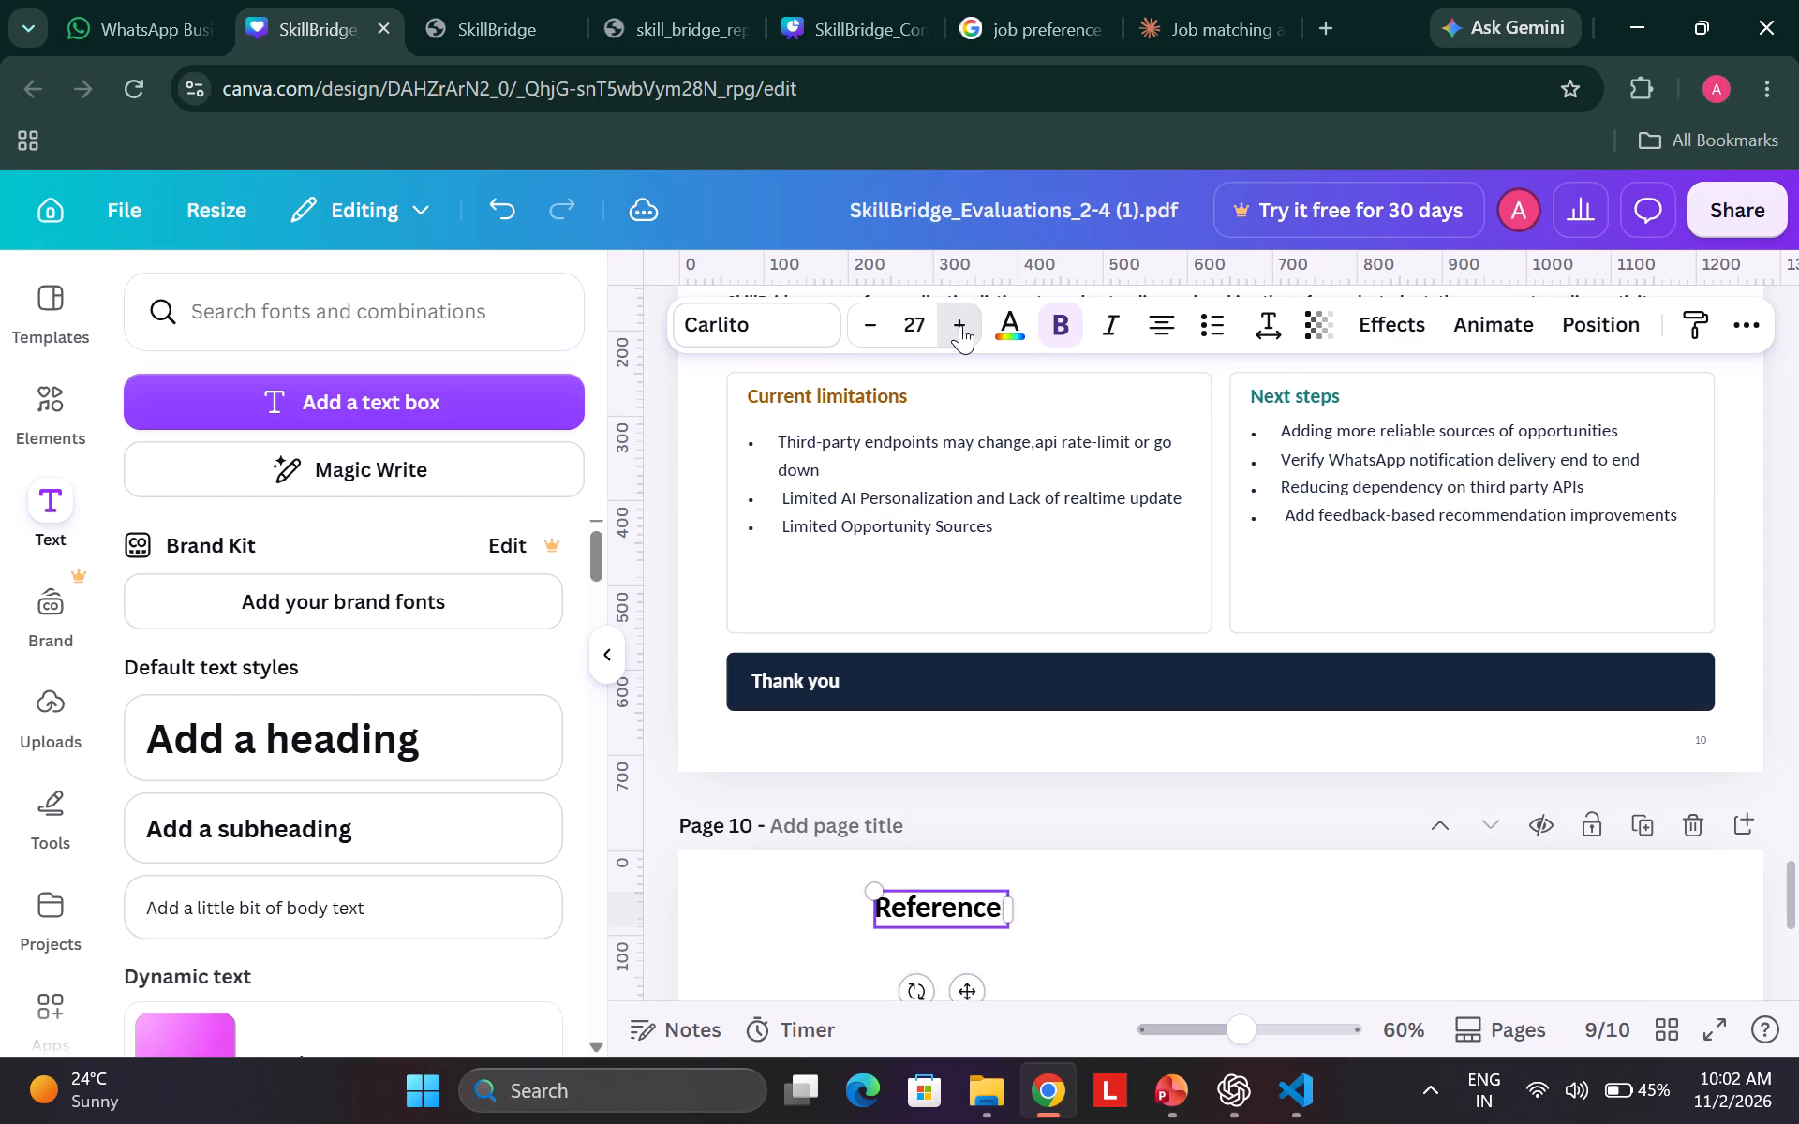
{"action": "left_click", "coordinate": [885, 328]}
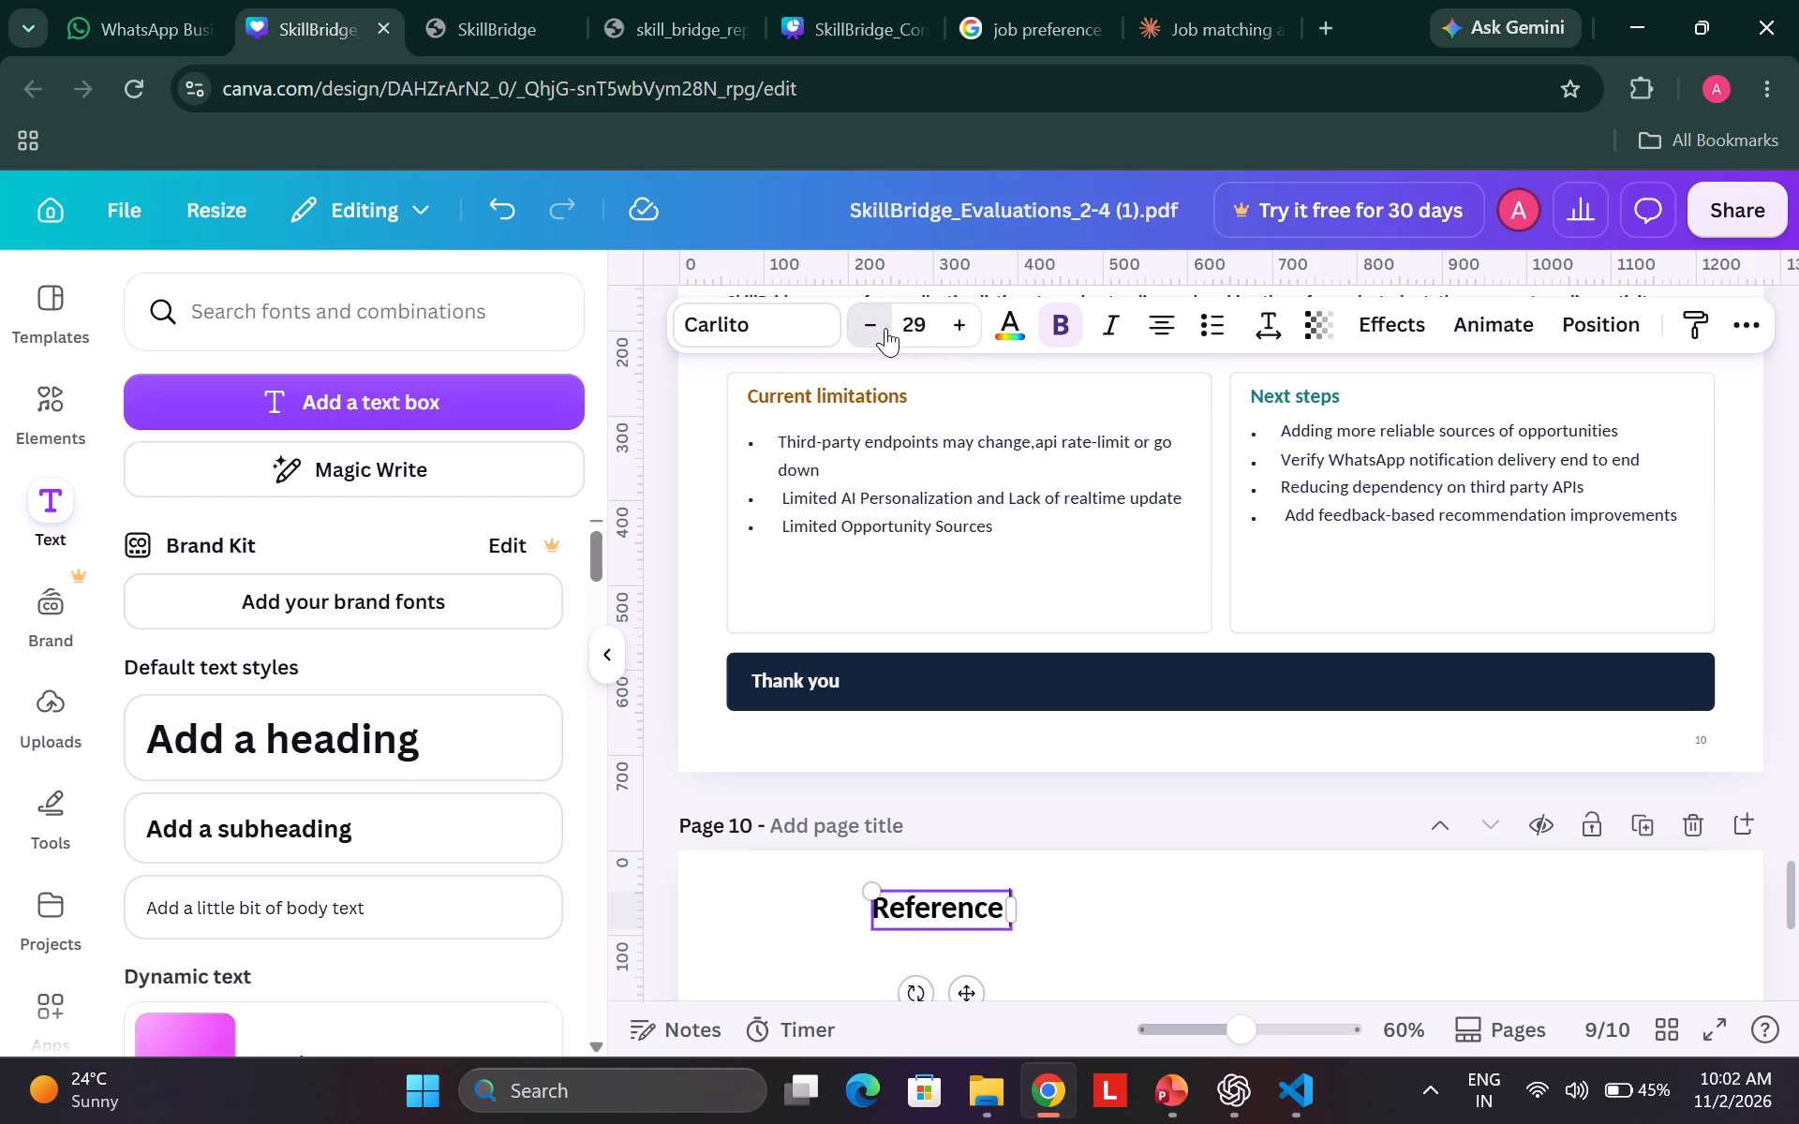
Select the "Conclusion and future scope" heading on page 9 to examine its text formatting.
{"action": "scroll", "coordinate": [1064, 641], "scroll_direction": "up", "scroll_amount": 2}
{"action": "left_click", "coordinate": [1019, 484]}
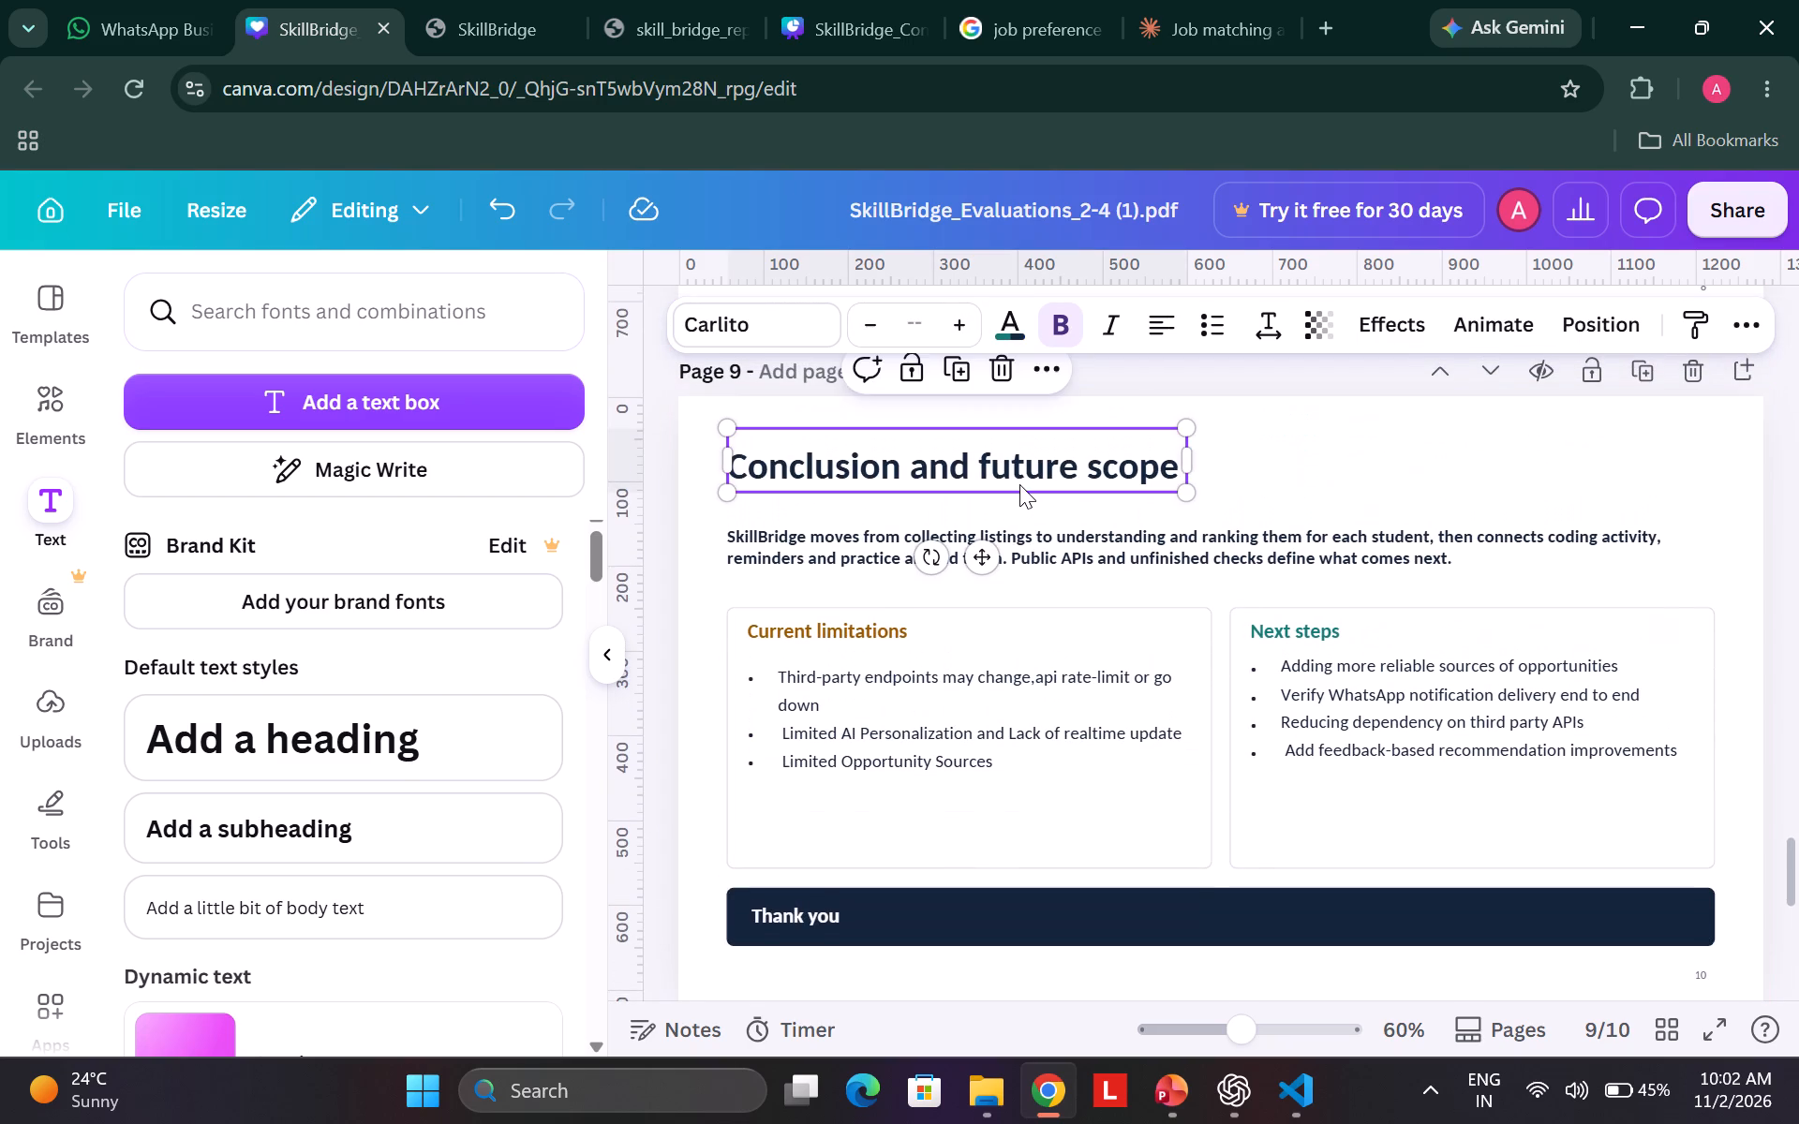
Set the font size of the "Conclusion and future scope" heading on page 9 to 28.
{"action": "left_click_drag", "start_coordinate": [870, 292], "coordinate": [867, 316]}
{"action": "left_click", "coordinate": [867, 316]}
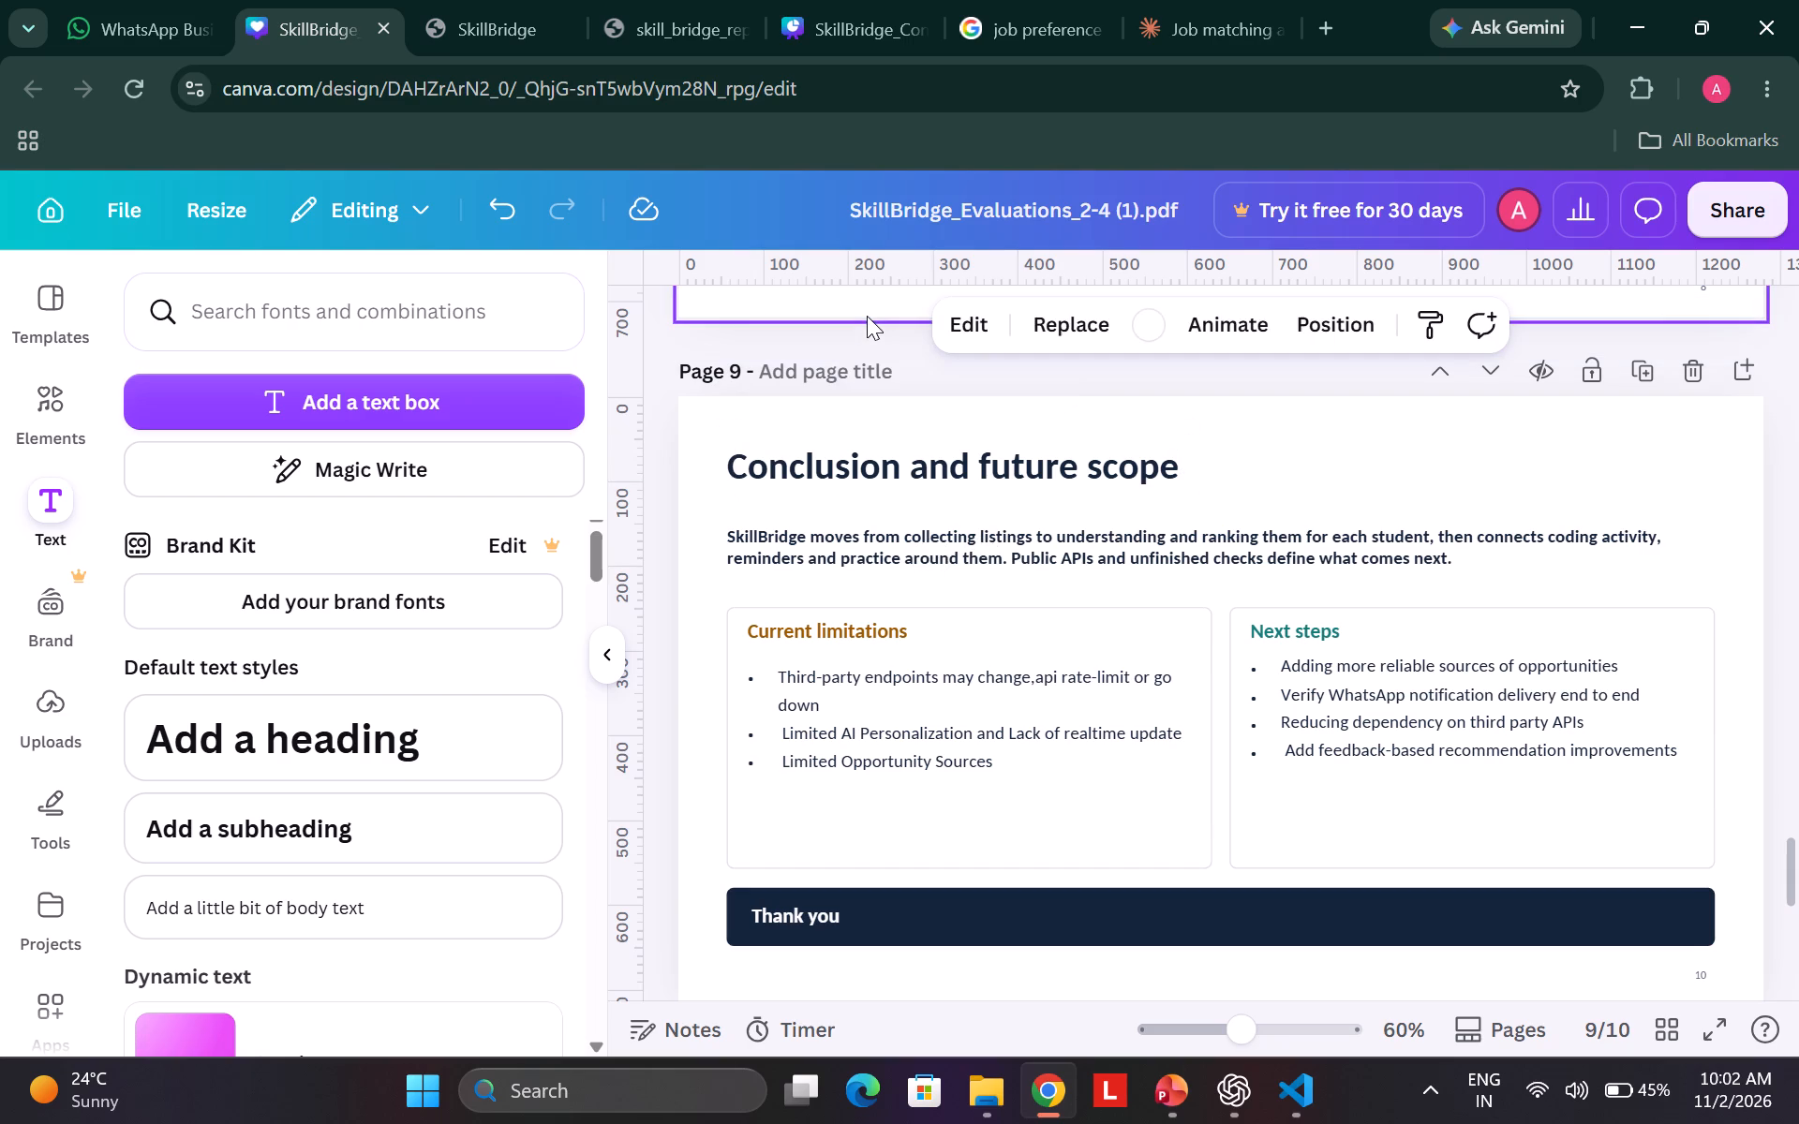
{"action": "scroll", "coordinate": [908, 428], "scroll_direction": "up", "scroll_amount": 1}
{"action": "left_click", "coordinate": [918, 535]}
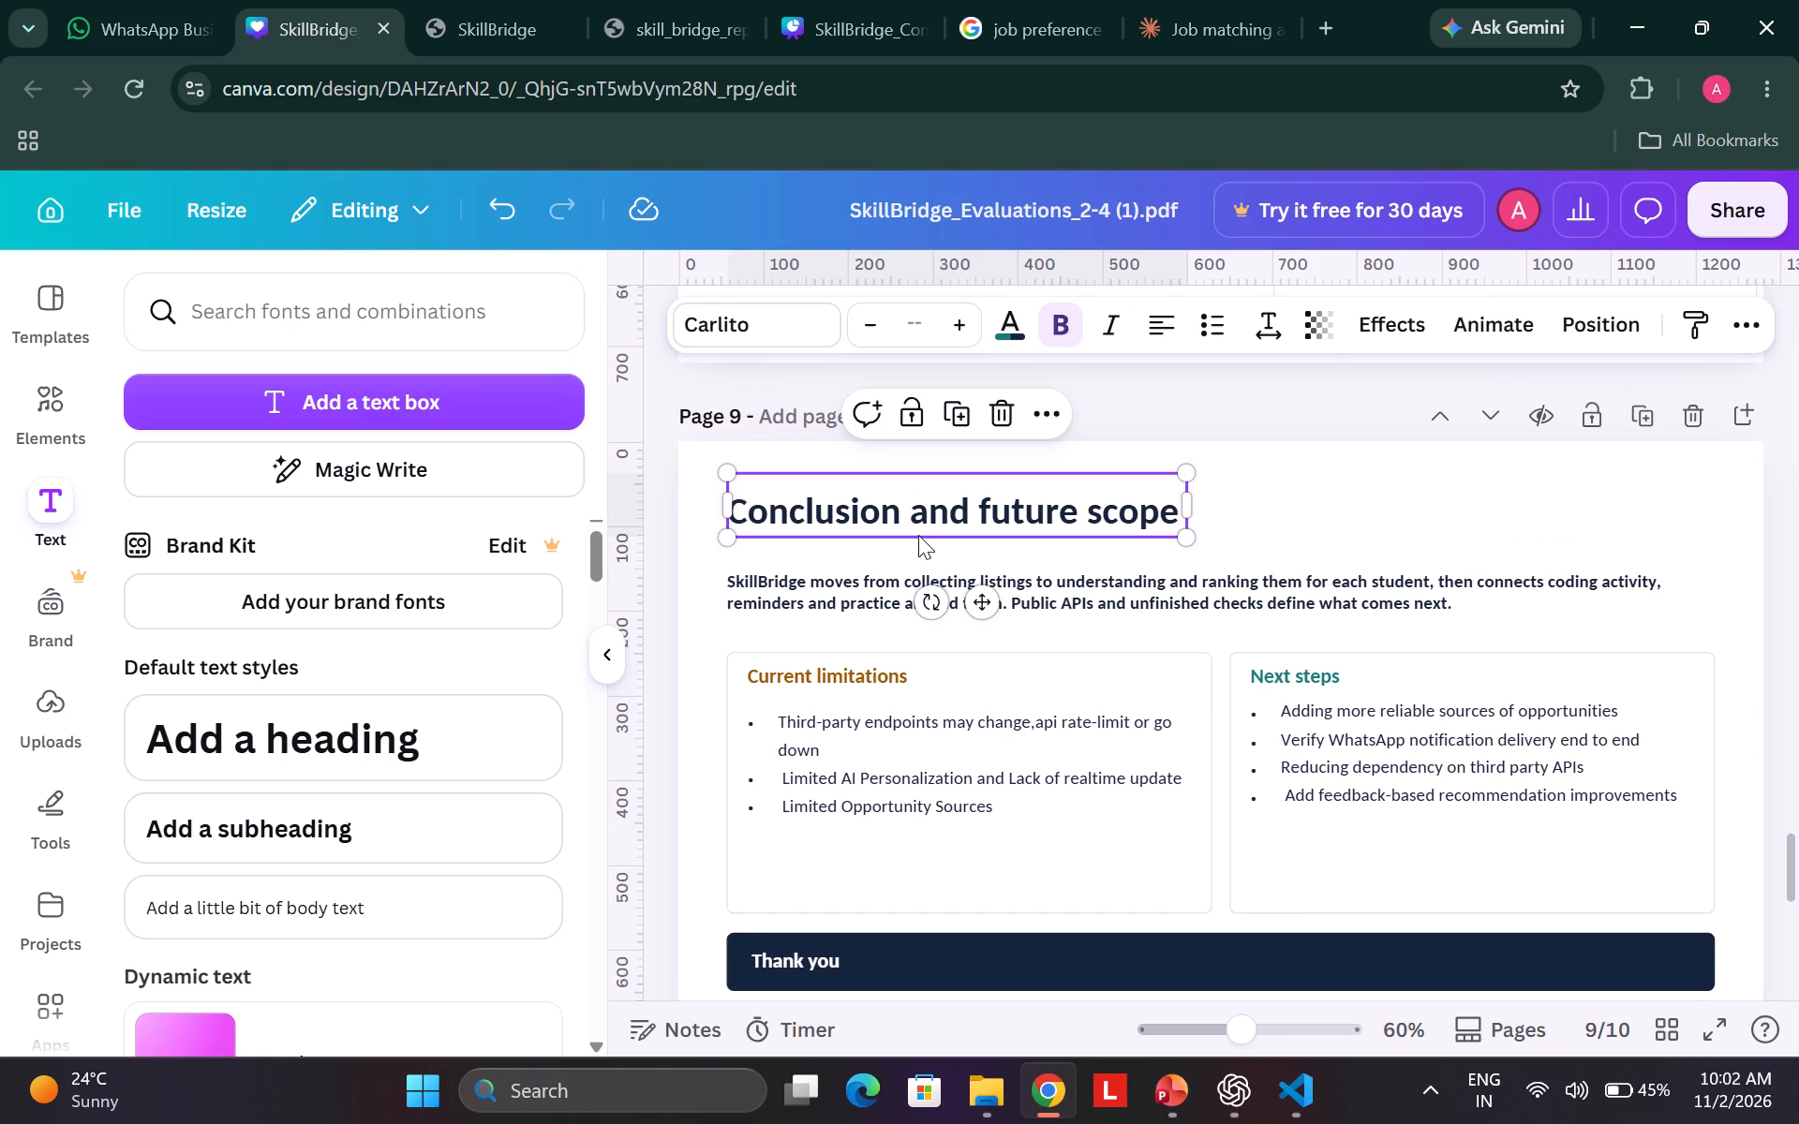
{"action": "left_click", "coordinate": [863, 319]}
{"action": "left_click", "coordinate": [863, 319]}
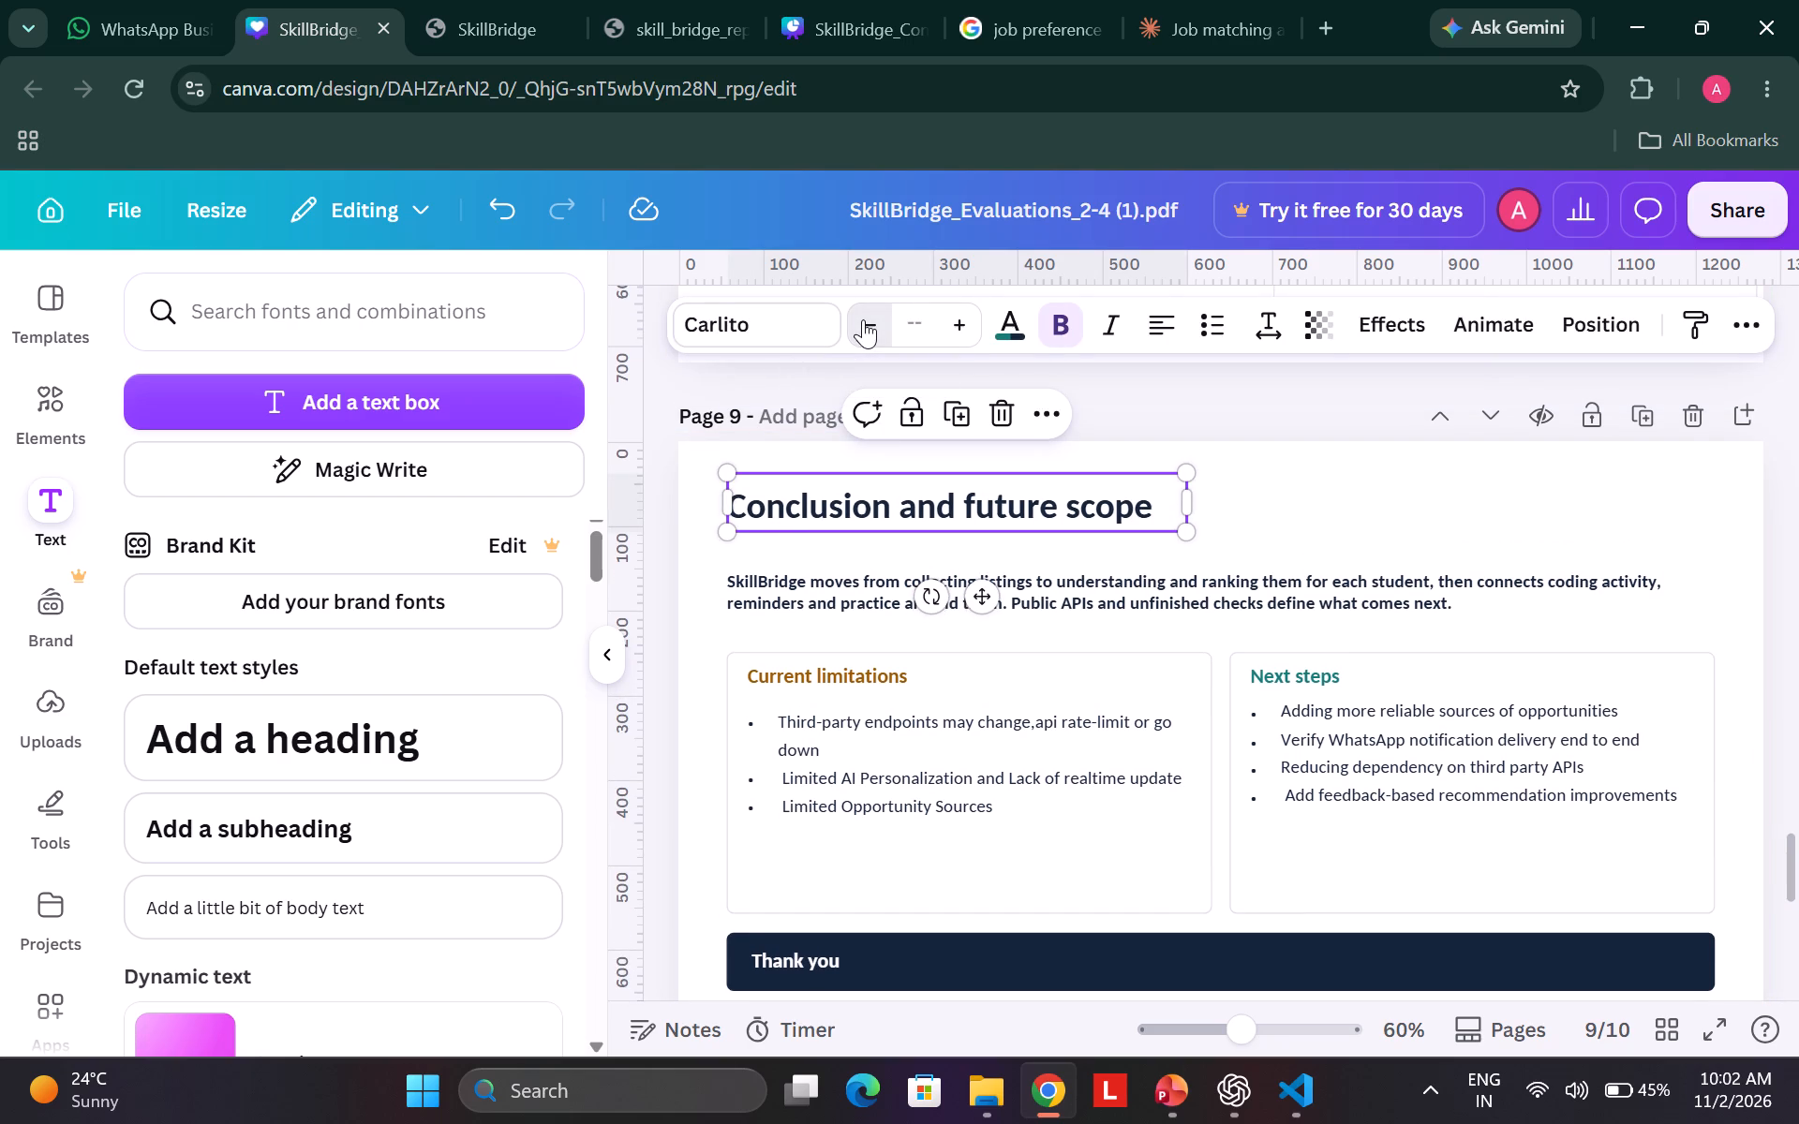
{"action": "left_click", "coordinate": [911, 326]}
{"action": "scroll", "coordinate": [906, 608], "scroll_direction": "down", "scroll_amount": 1}
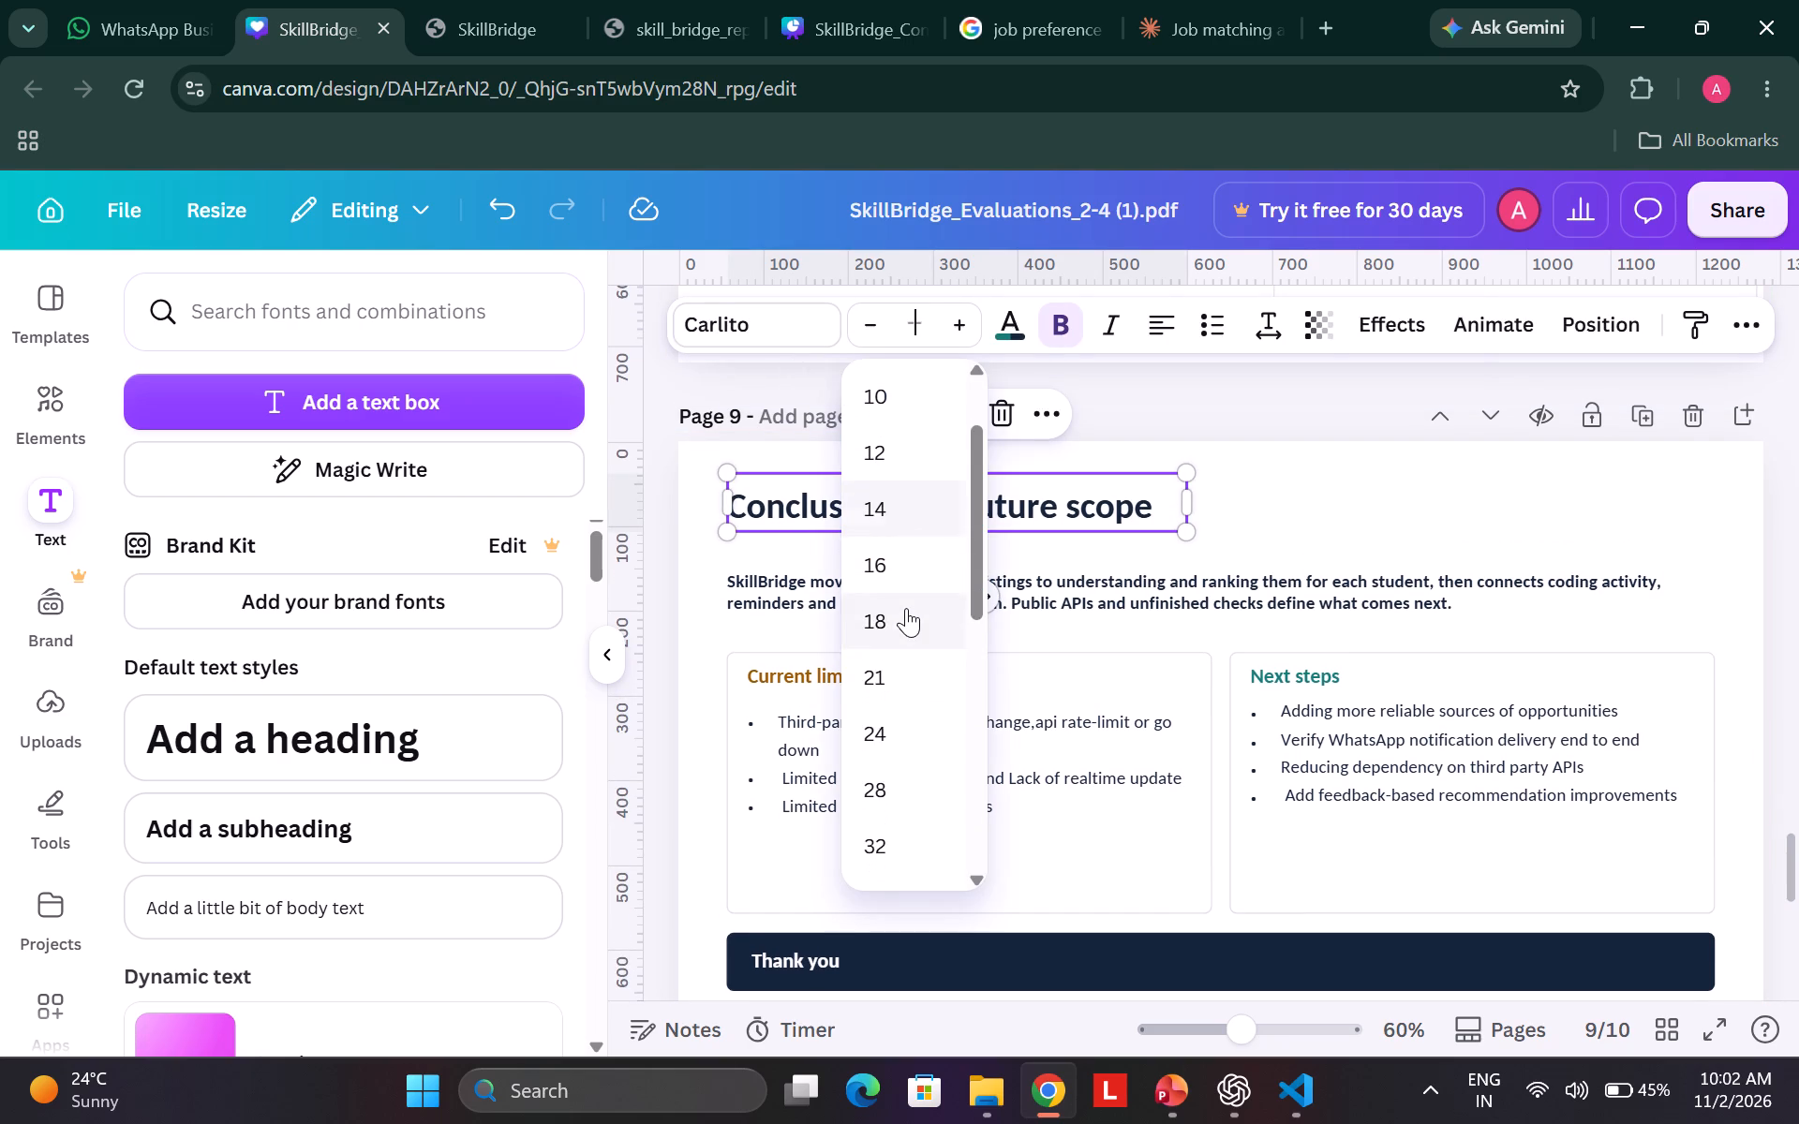
{"action": "scroll", "coordinate": [906, 608], "scroll_direction": "down", "scroll_amount": 1}
{"action": "left_click", "coordinate": [887, 709]}
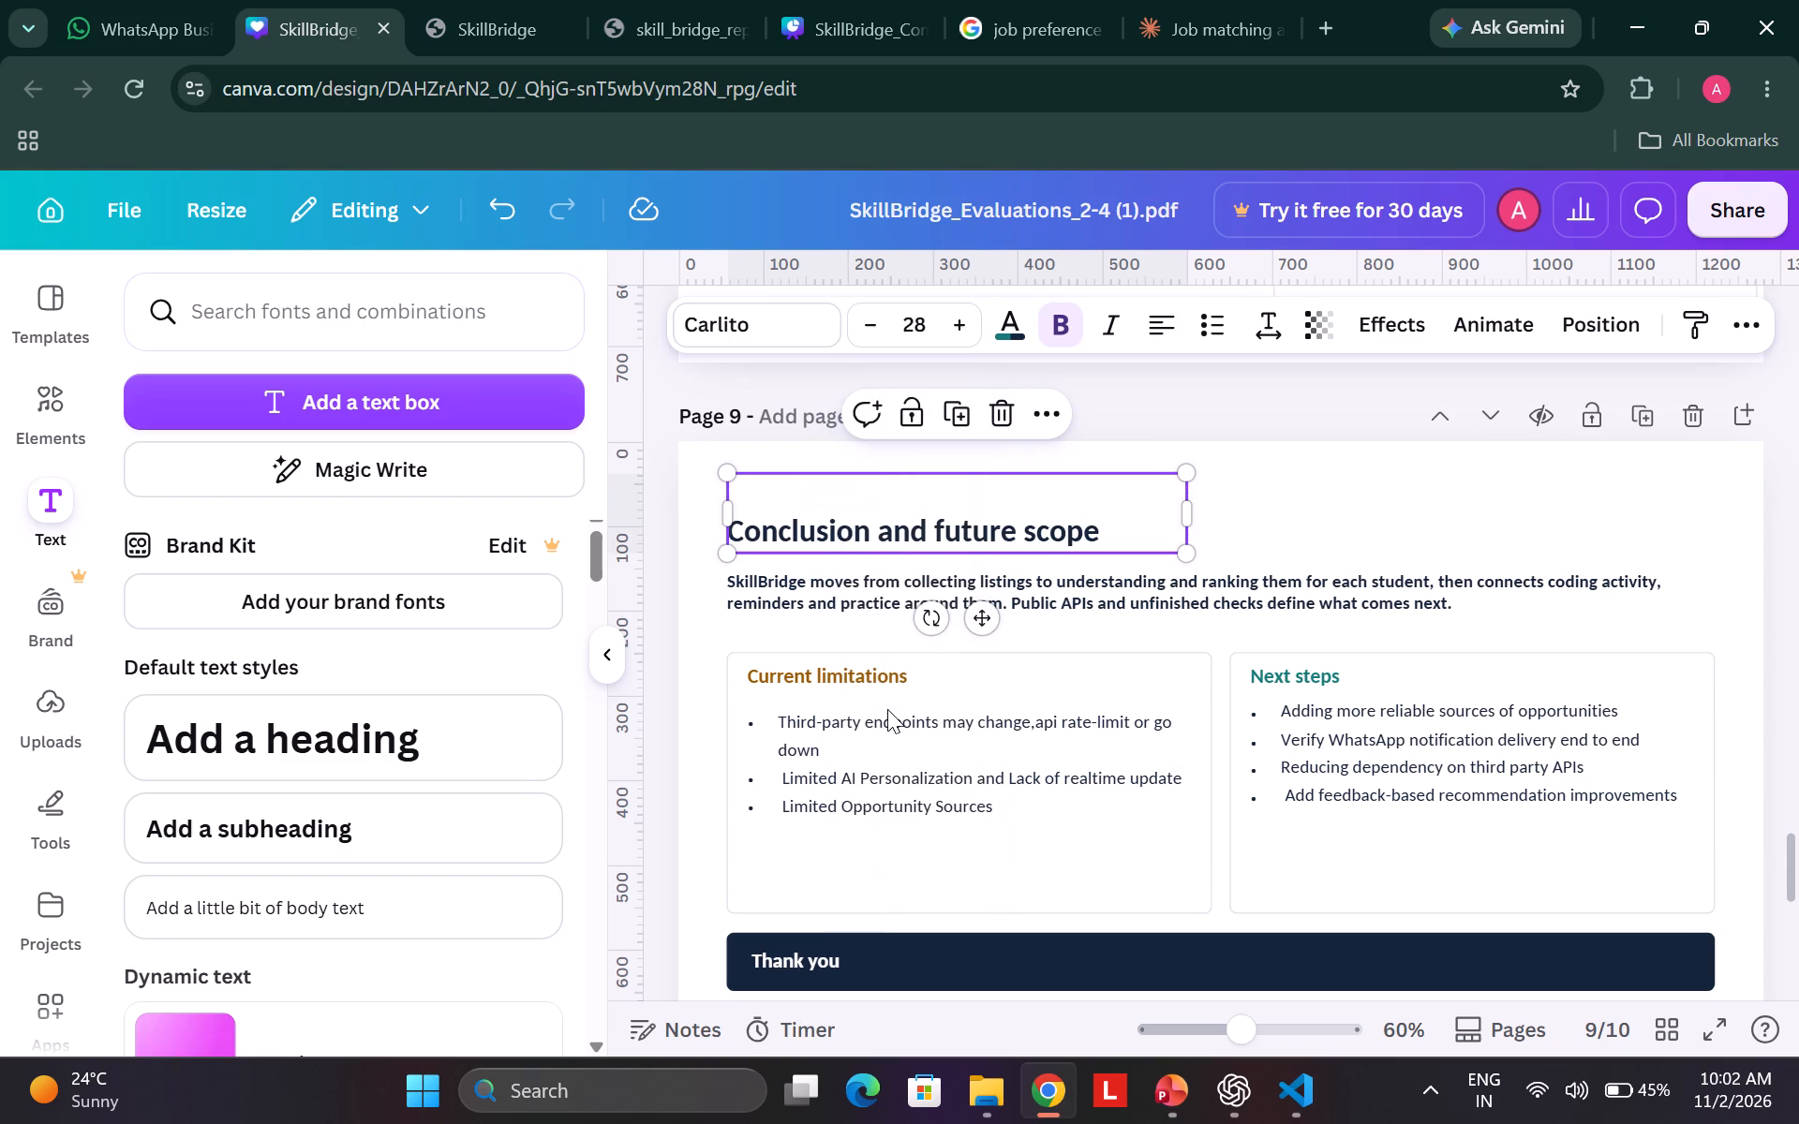
Move the "Conclusion and future scope" heading up and slightly left, closer to the top edge of page 9.
{"action": "left_click_drag", "start_coordinate": [978, 619], "coordinate": [961, 584]}
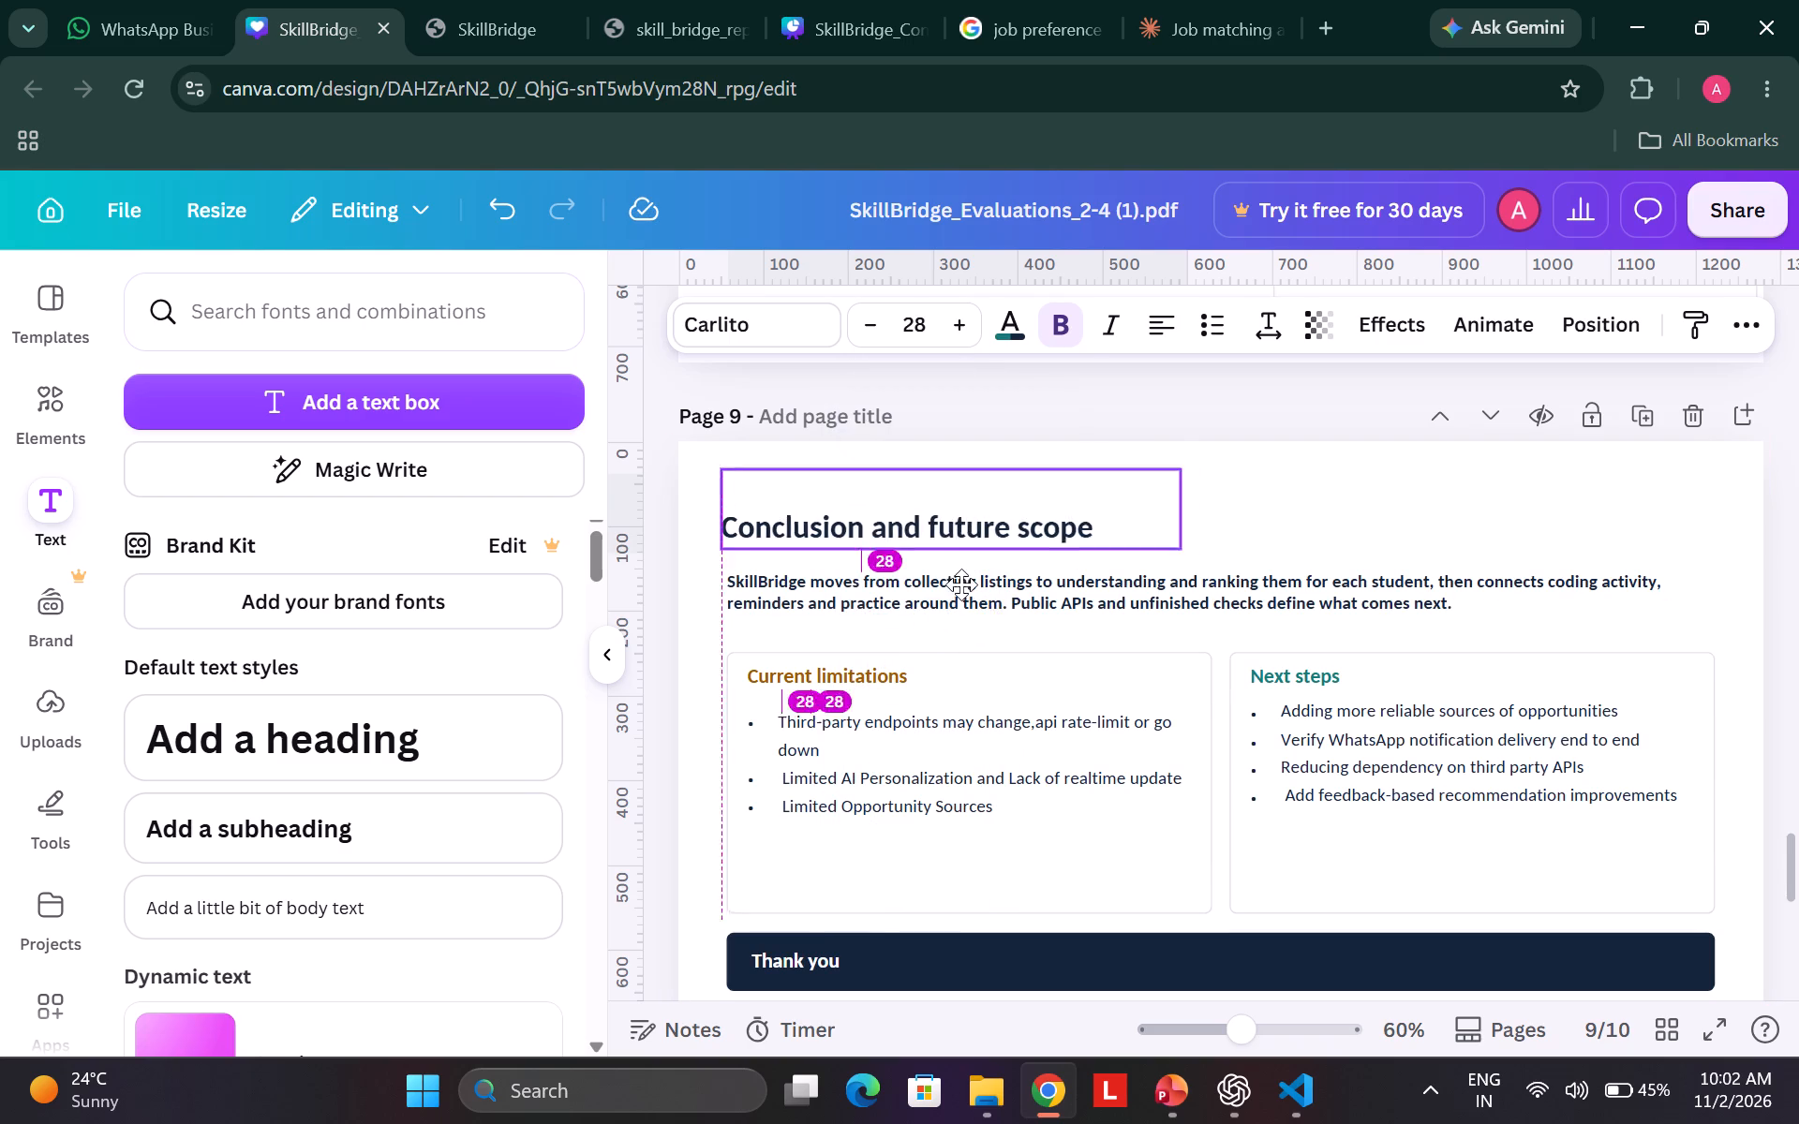
{"action": "left_click_drag", "start_coordinate": [961, 584], "coordinate": [966, 570]}
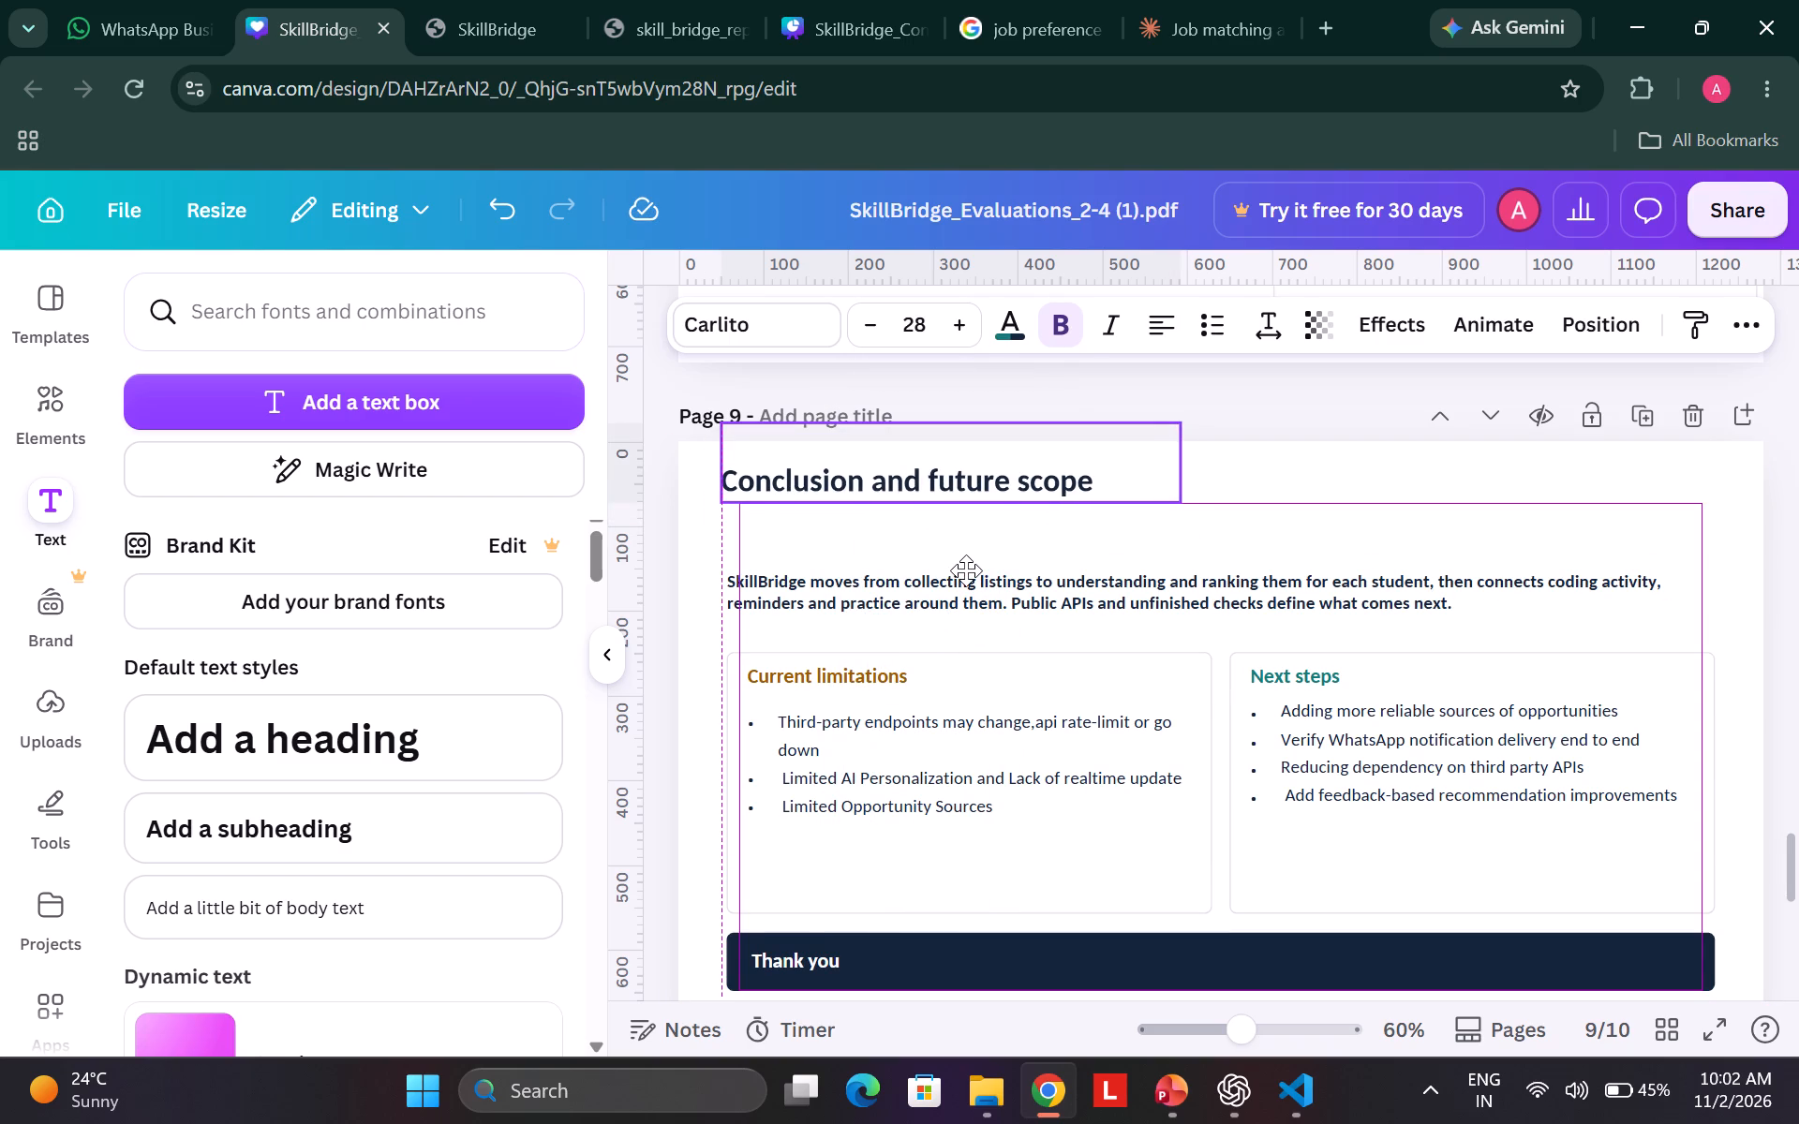
{"action": "left_click_drag", "start_coordinate": [966, 570], "coordinate": [966, 569]}
{"action": "left_click", "coordinate": [1272, 537]}
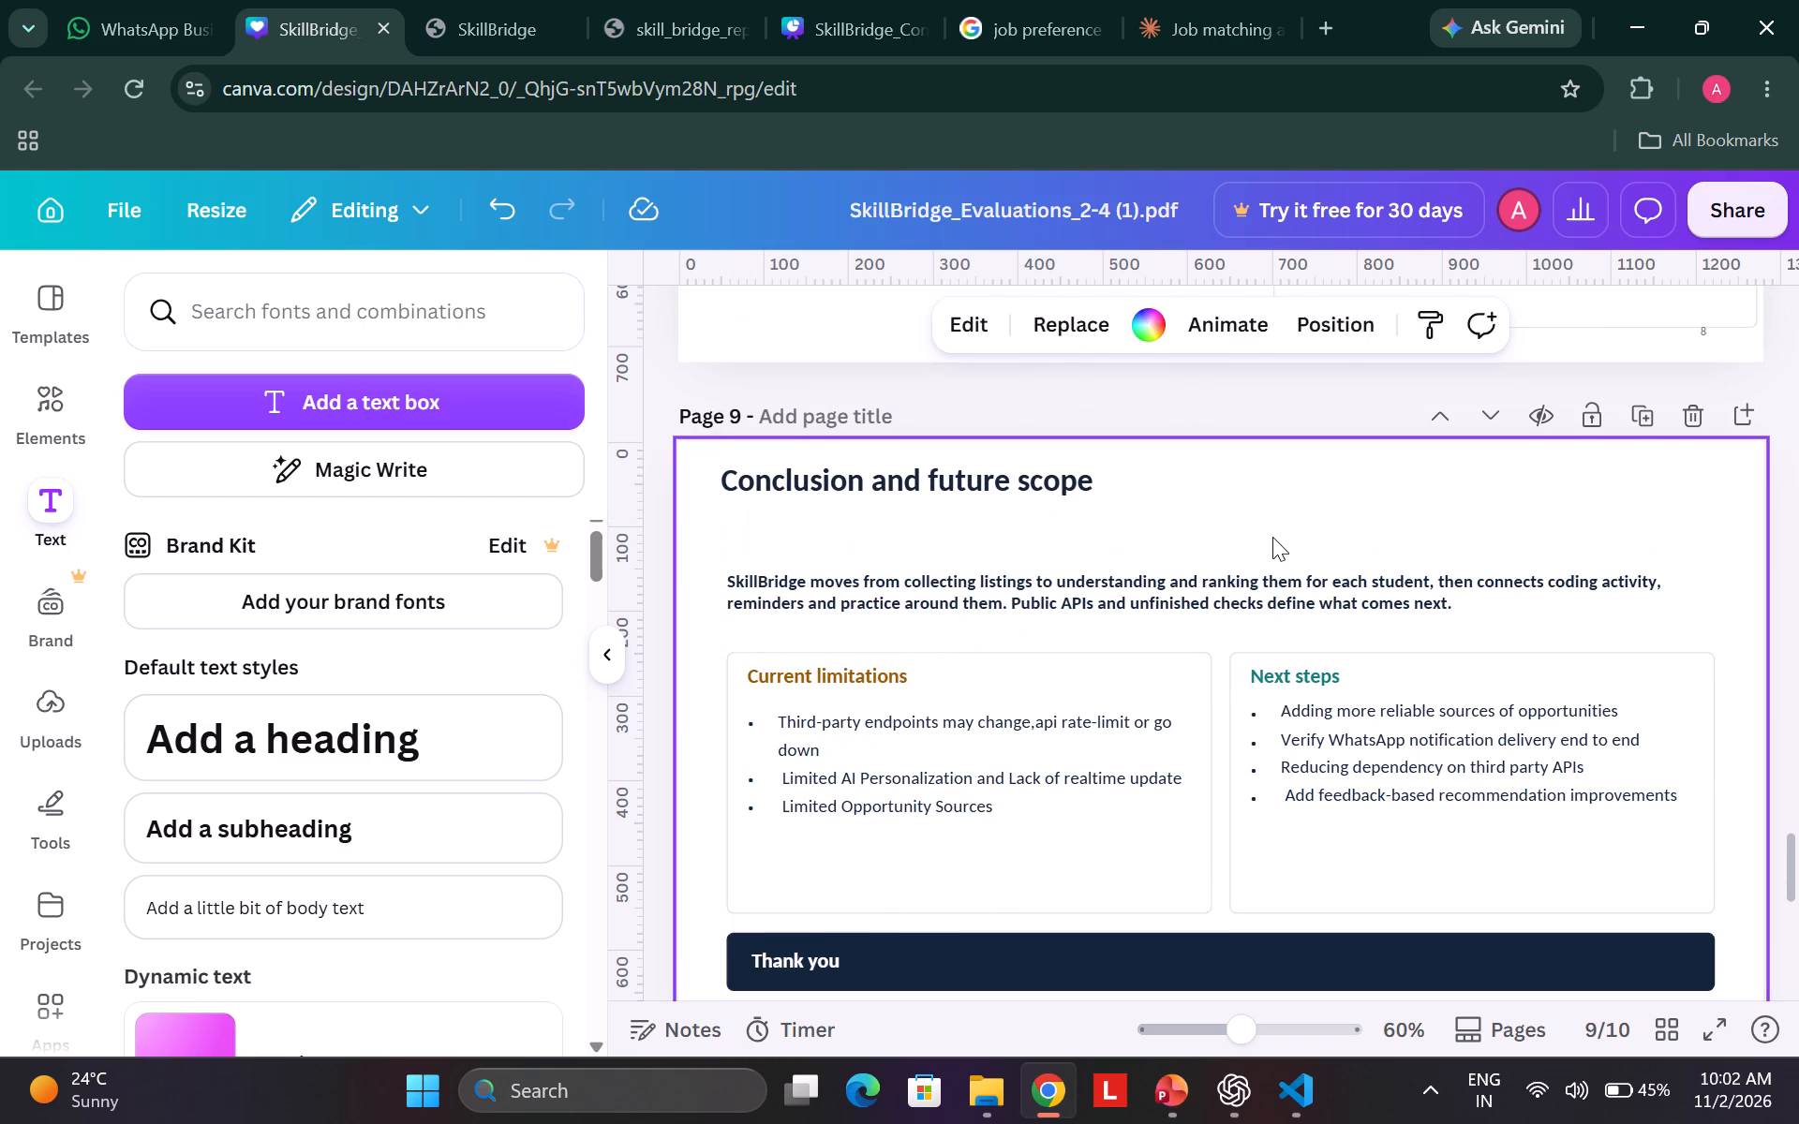
Reposition the "Reference" heading on page 10.
{"action": "scroll", "coordinate": [1272, 537], "scroll_direction": "down", "scroll_amount": 1}
{"action": "scroll", "coordinate": [1111, 603], "scroll_direction": "down", "scroll_amount": 1}
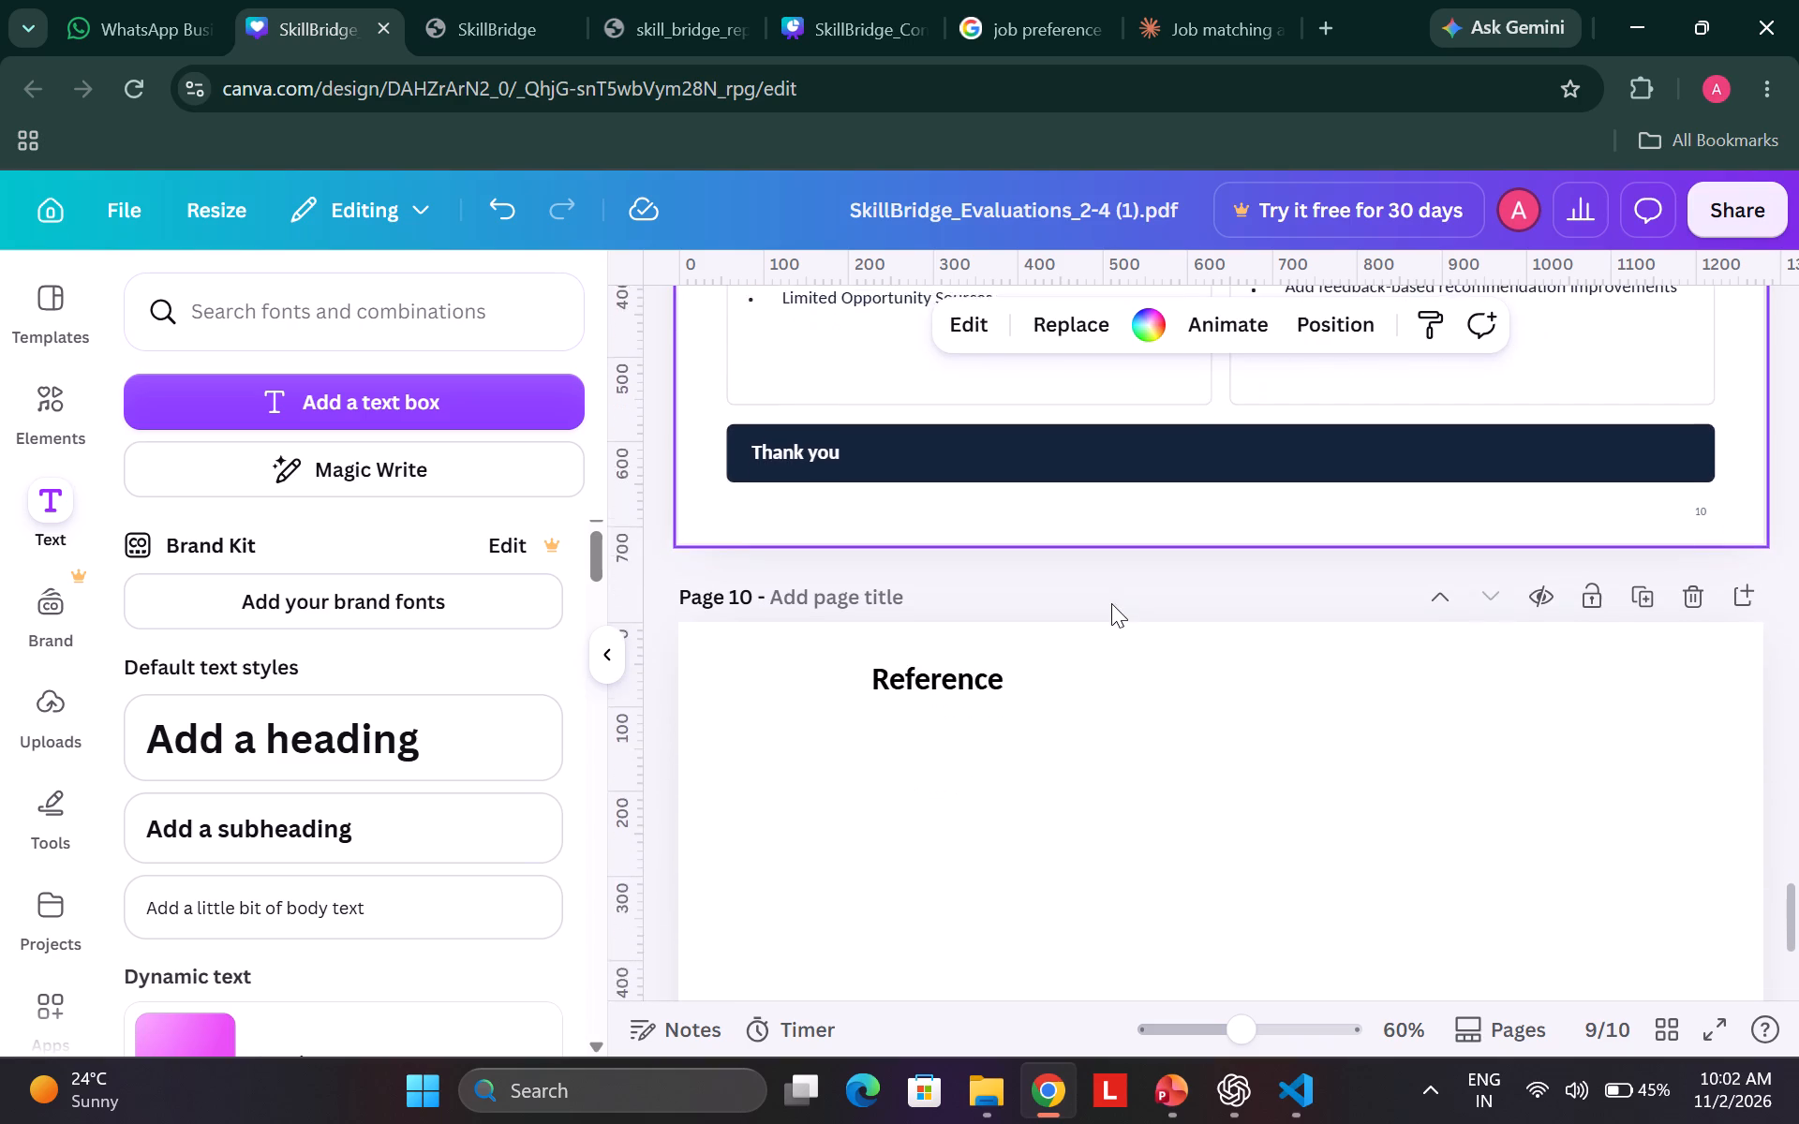
{"action": "left_click", "coordinate": [961, 658]}
{"action": "left_click_drag", "start_coordinate": [974, 735], "coordinate": [971, 734]}
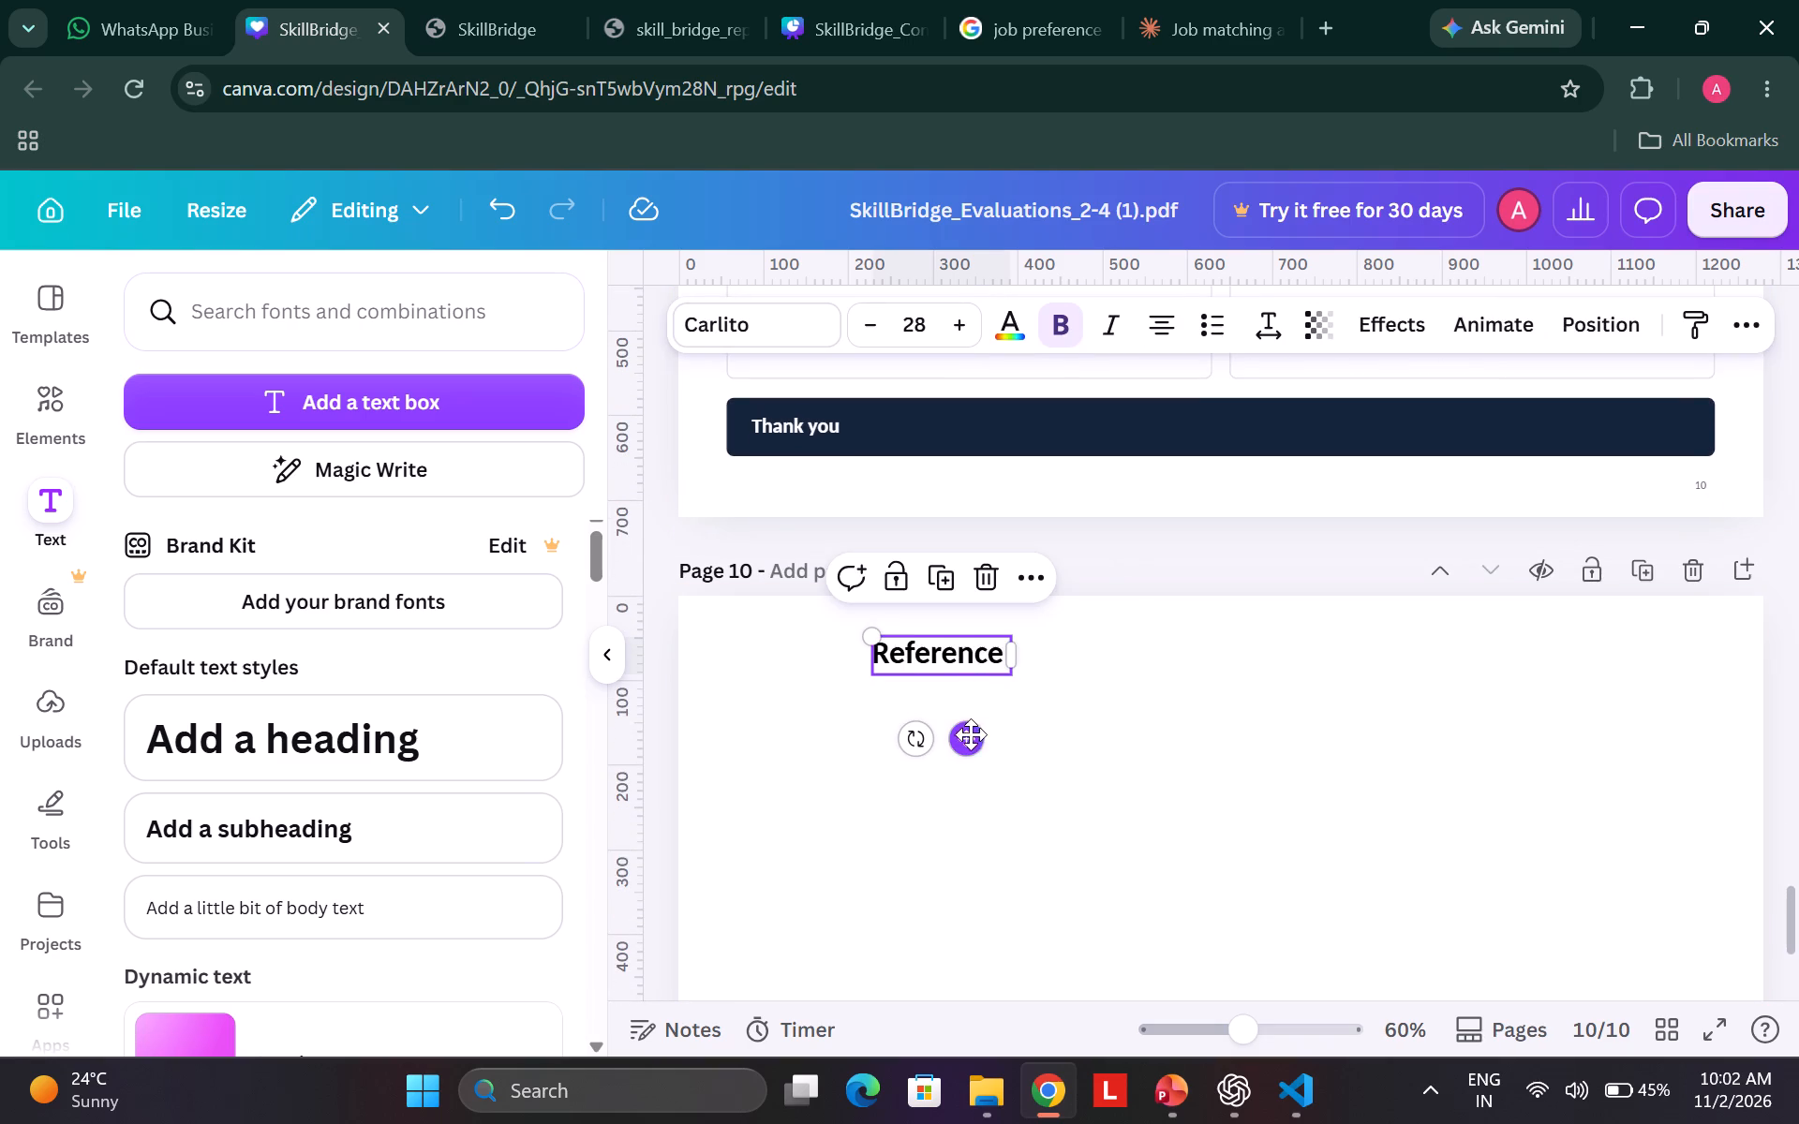
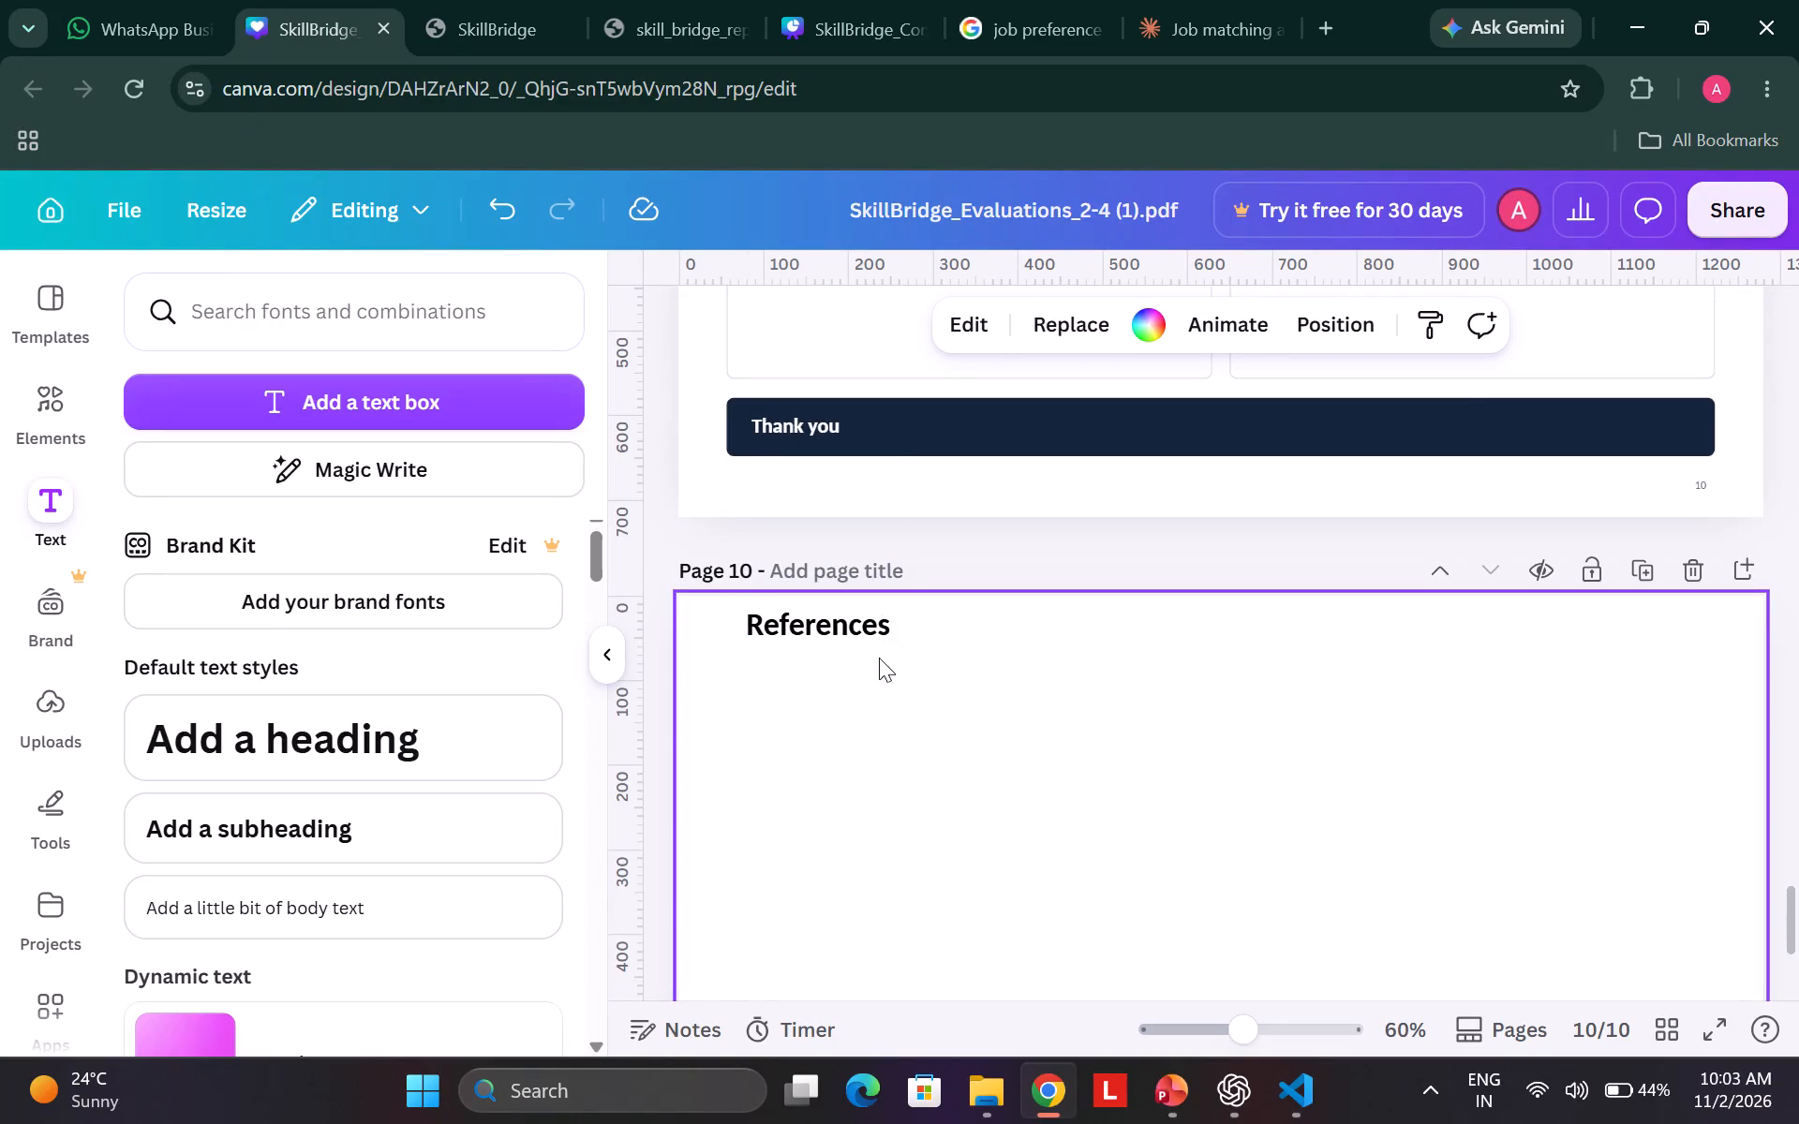
Compare the "References" heading on page 10 with the "Conclusion and future scope" heading and layout on page 9.
{"action": "left_click", "coordinate": [966, 756]}
{"action": "scroll", "coordinate": [966, 756], "scroll_direction": "up", "scroll_amount": 2}
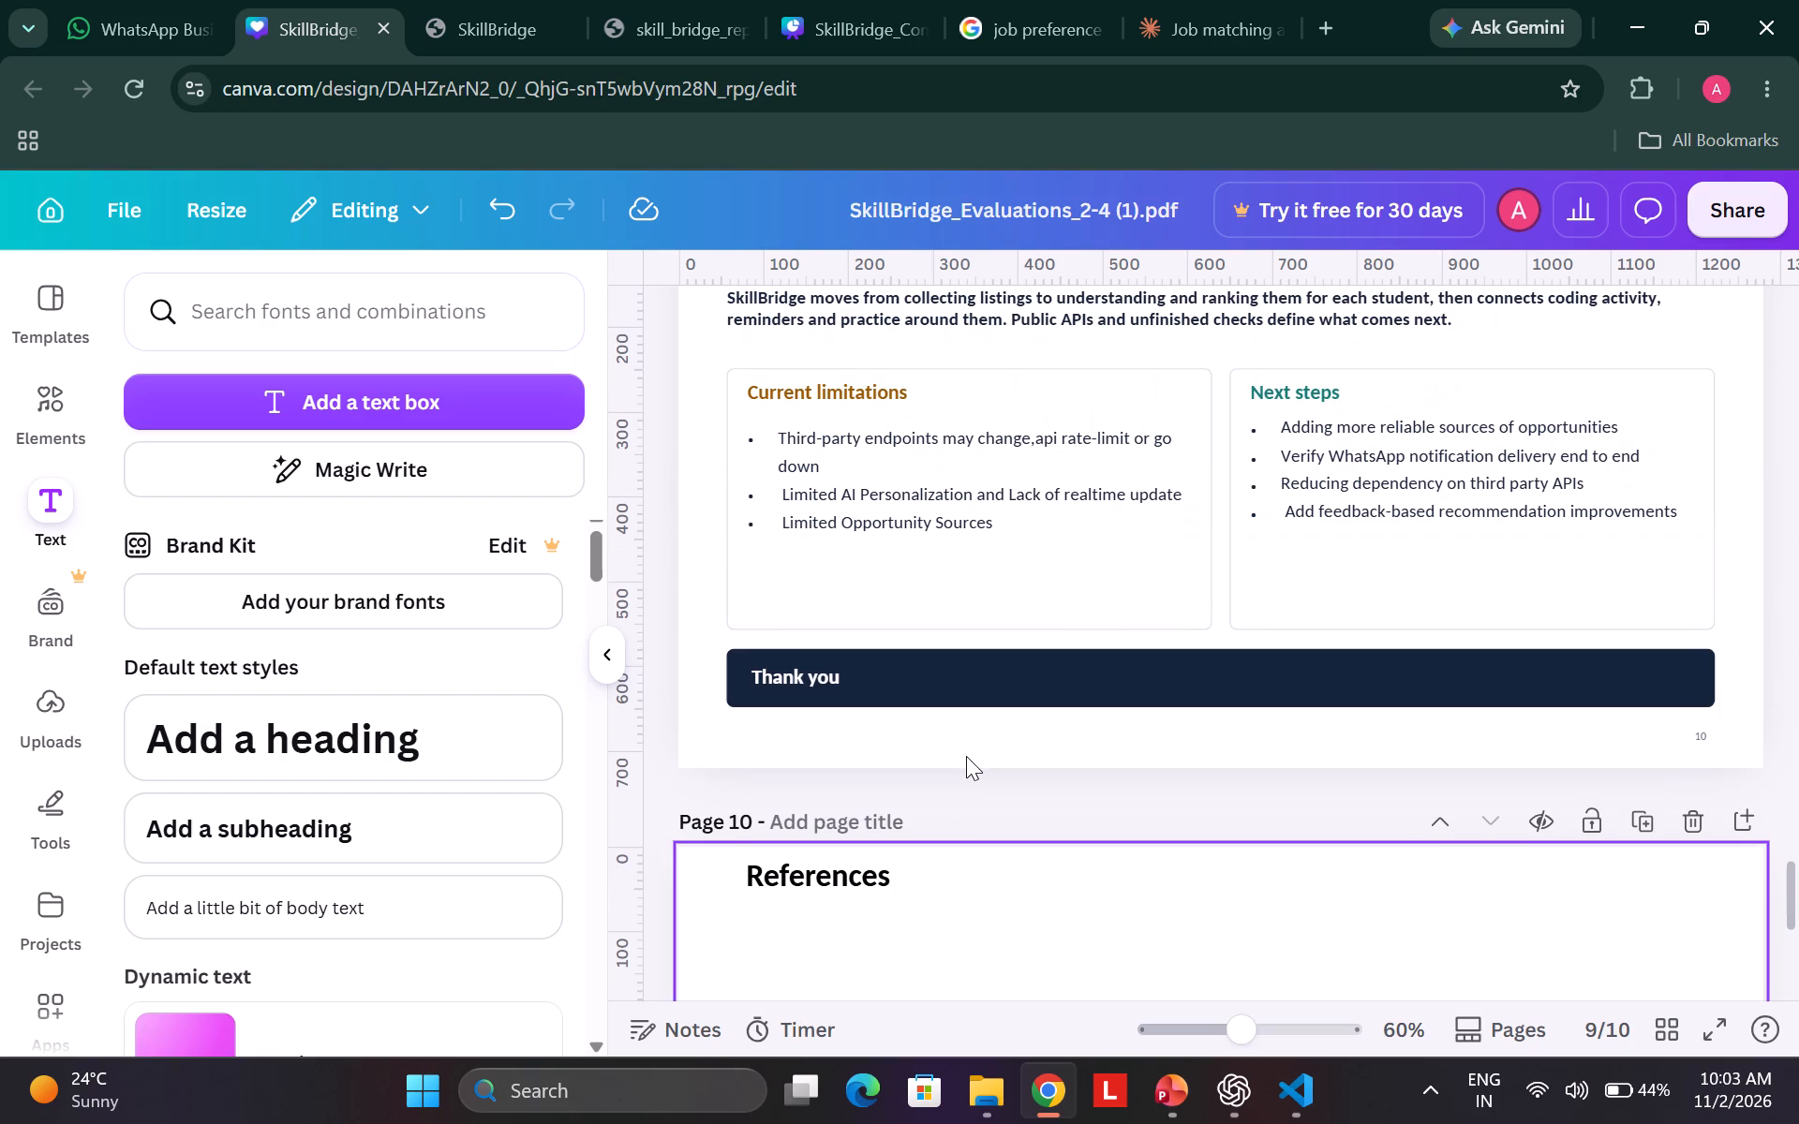
{"action": "scroll", "coordinate": [966, 756], "scroll_direction": "down", "scroll_amount": 1}
{"action": "scroll", "coordinate": [966, 756], "scroll_direction": "up", "scroll_amount": 3}
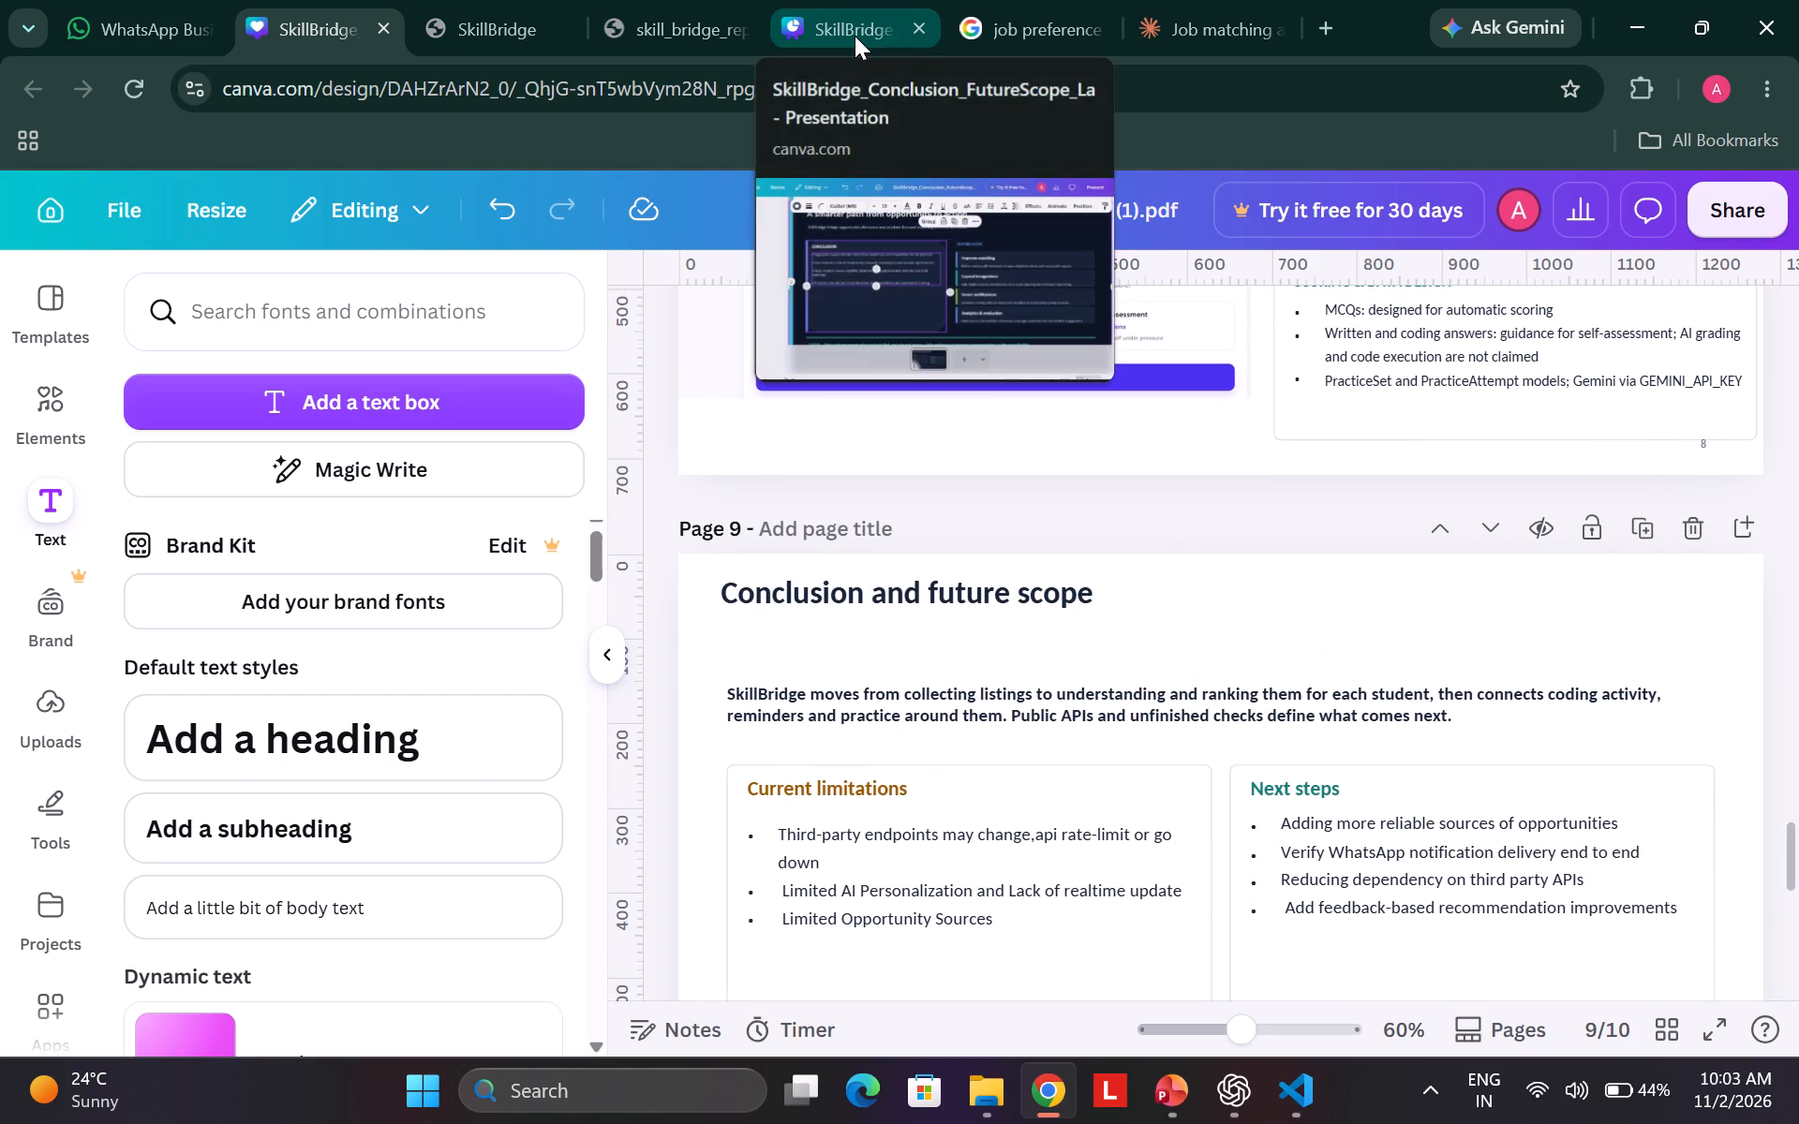
Move both lines of the bold summary text on page 9 slightly up, closer to the "Conclusion and future scope" heading.
{"action": "left_click", "coordinate": [732, 695]}
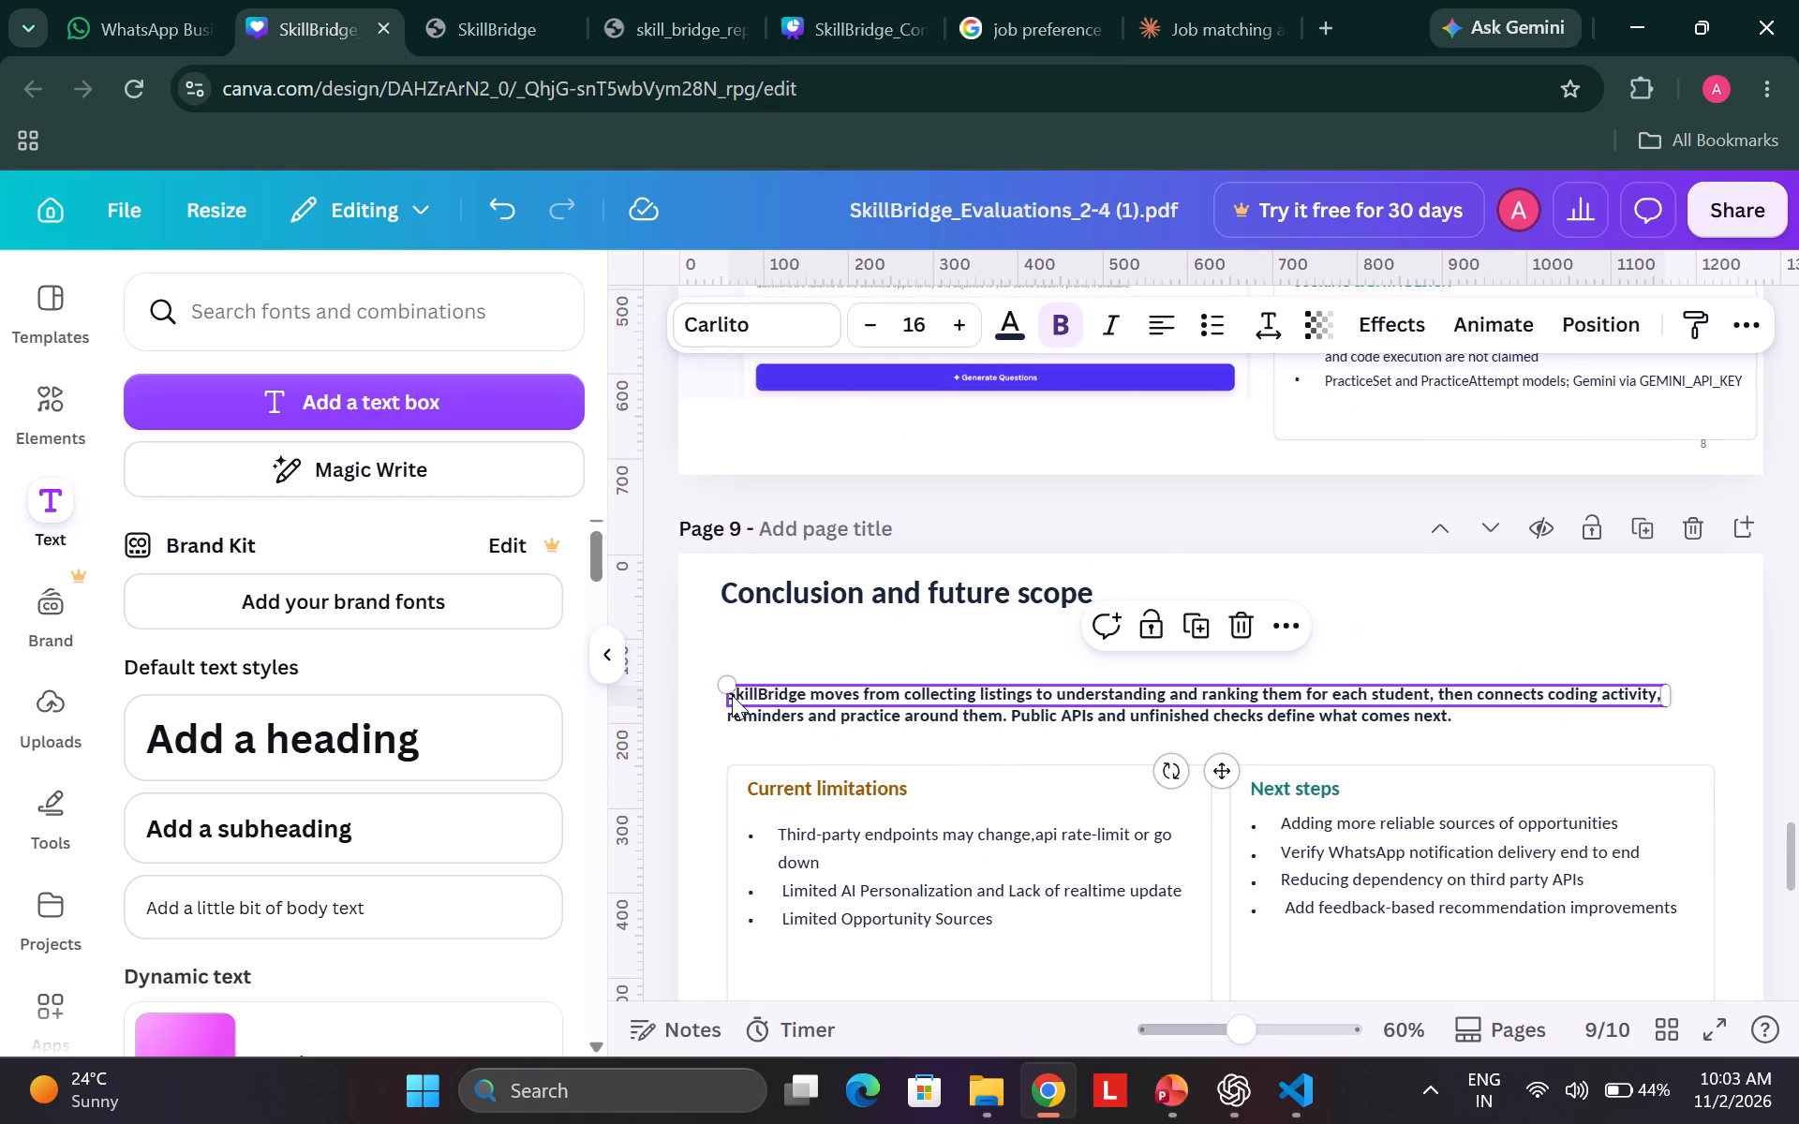
{"action": "left_click_drag", "start_coordinate": [1227, 776], "coordinate": [1226, 759]}
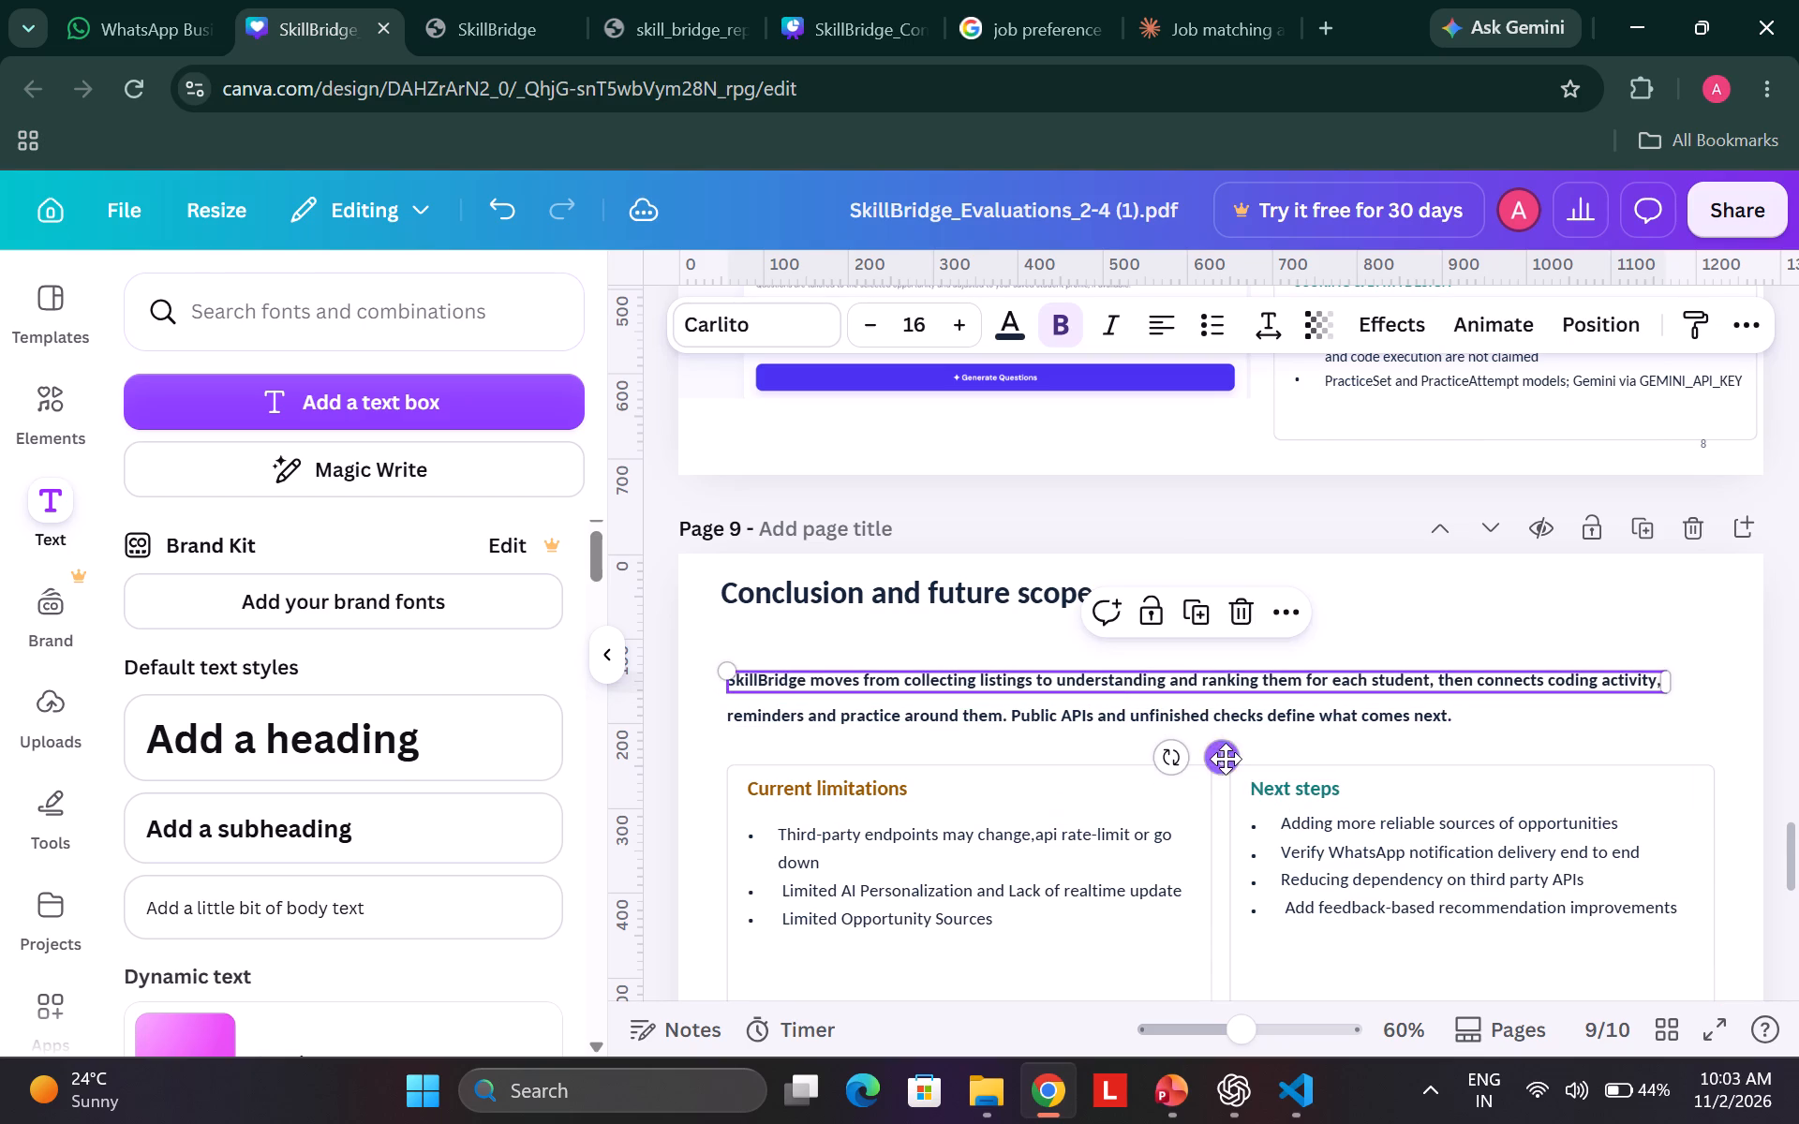
{"action": "left_click", "coordinate": [1327, 718]}
{"action": "left_click_drag", "start_coordinate": [1118, 794], "coordinate": [1118, 782]}
{"action": "left_click", "coordinate": [1118, 782]}
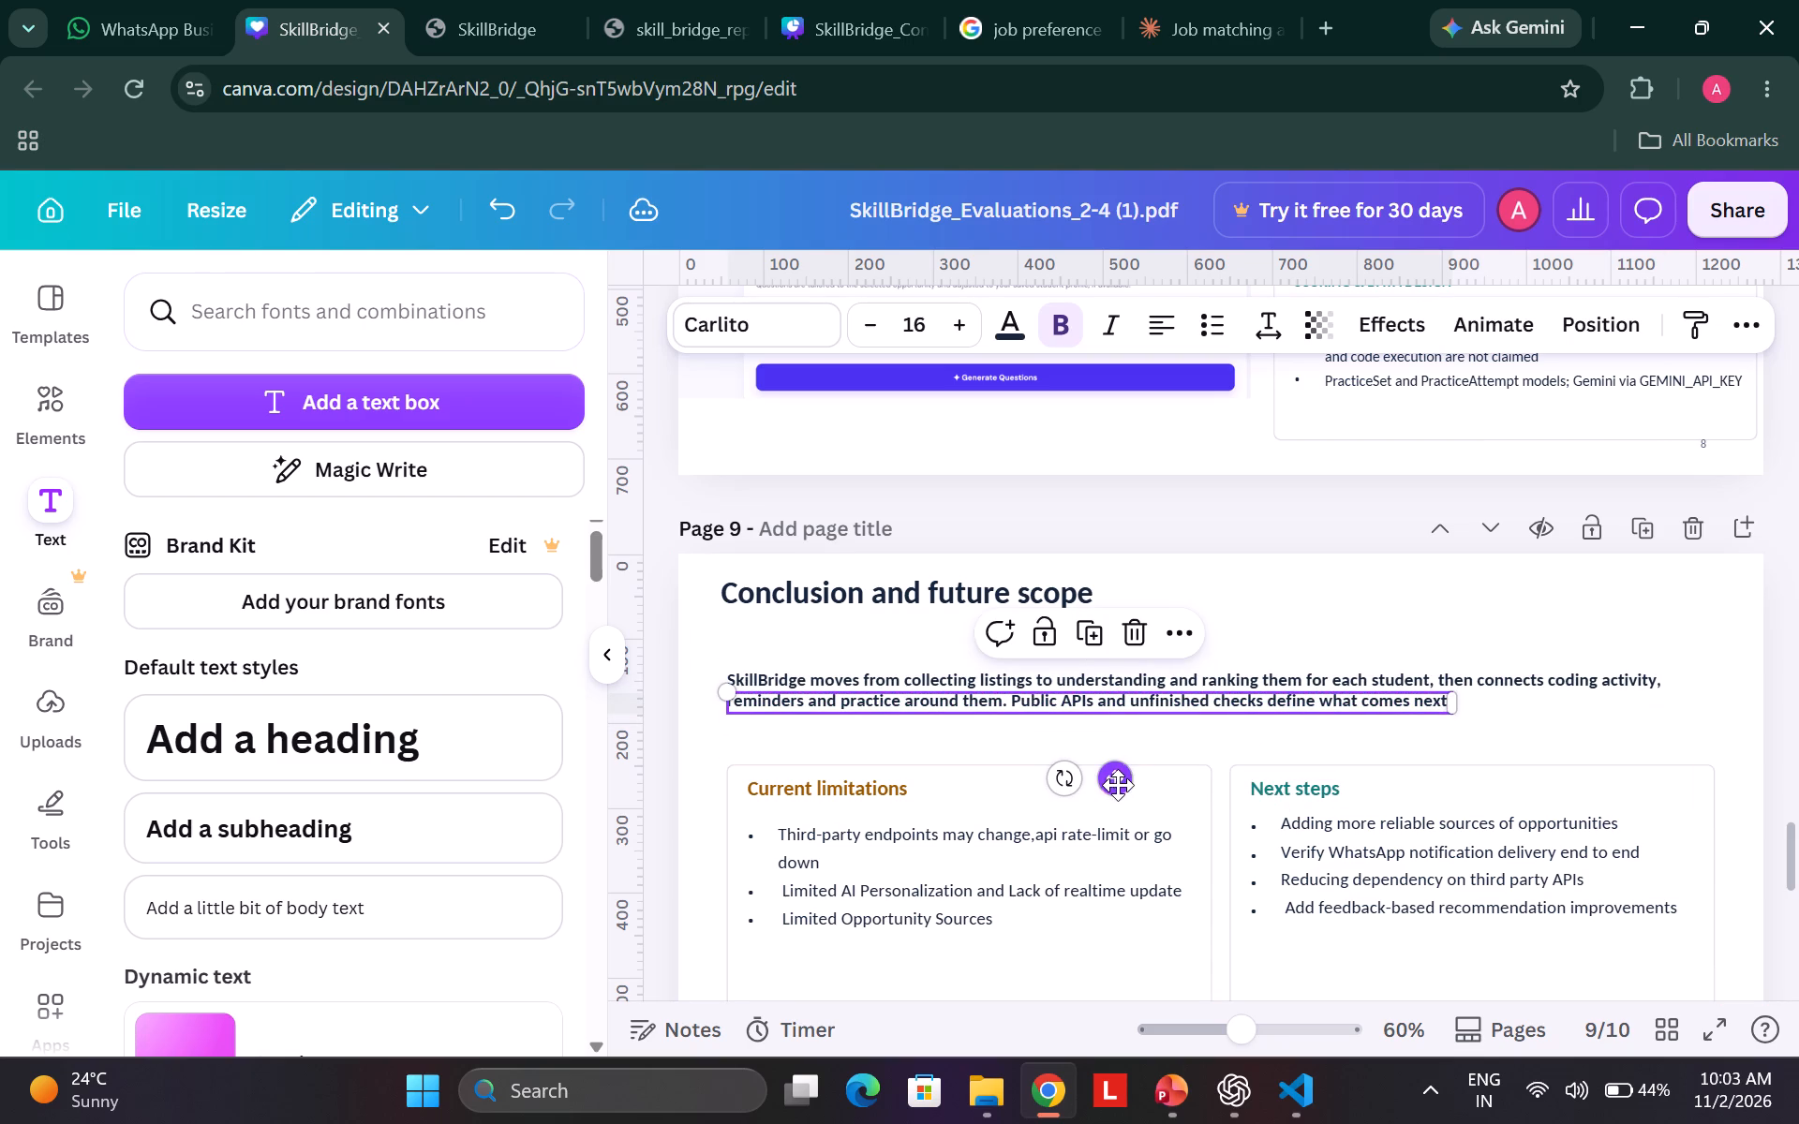
{"action": "left_click", "coordinate": [1467, 571]}
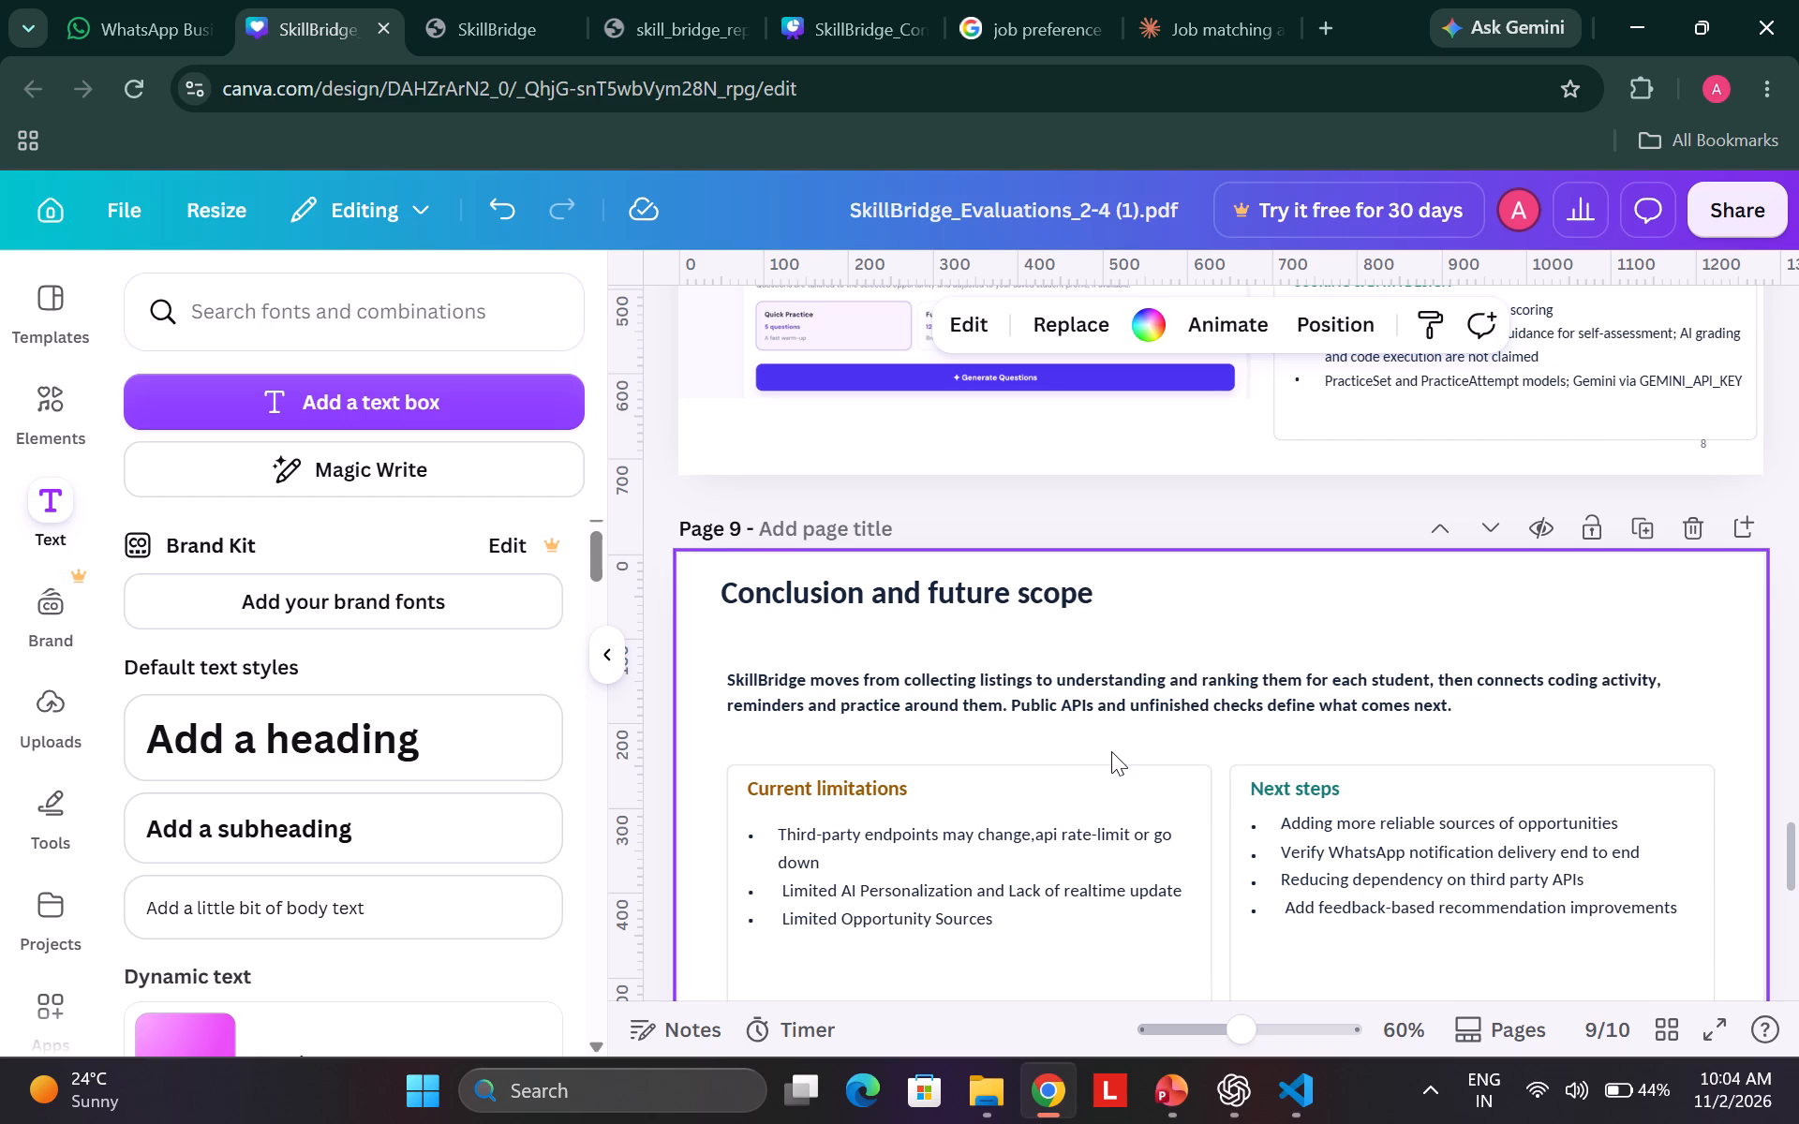
Move the dark "Thank you" banner together with its text from the bottom of page 9 onto page 10.
{"action": "scroll", "coordinate": [1111, 751], "scroll_direction": "down", "scroll_amount": 2}
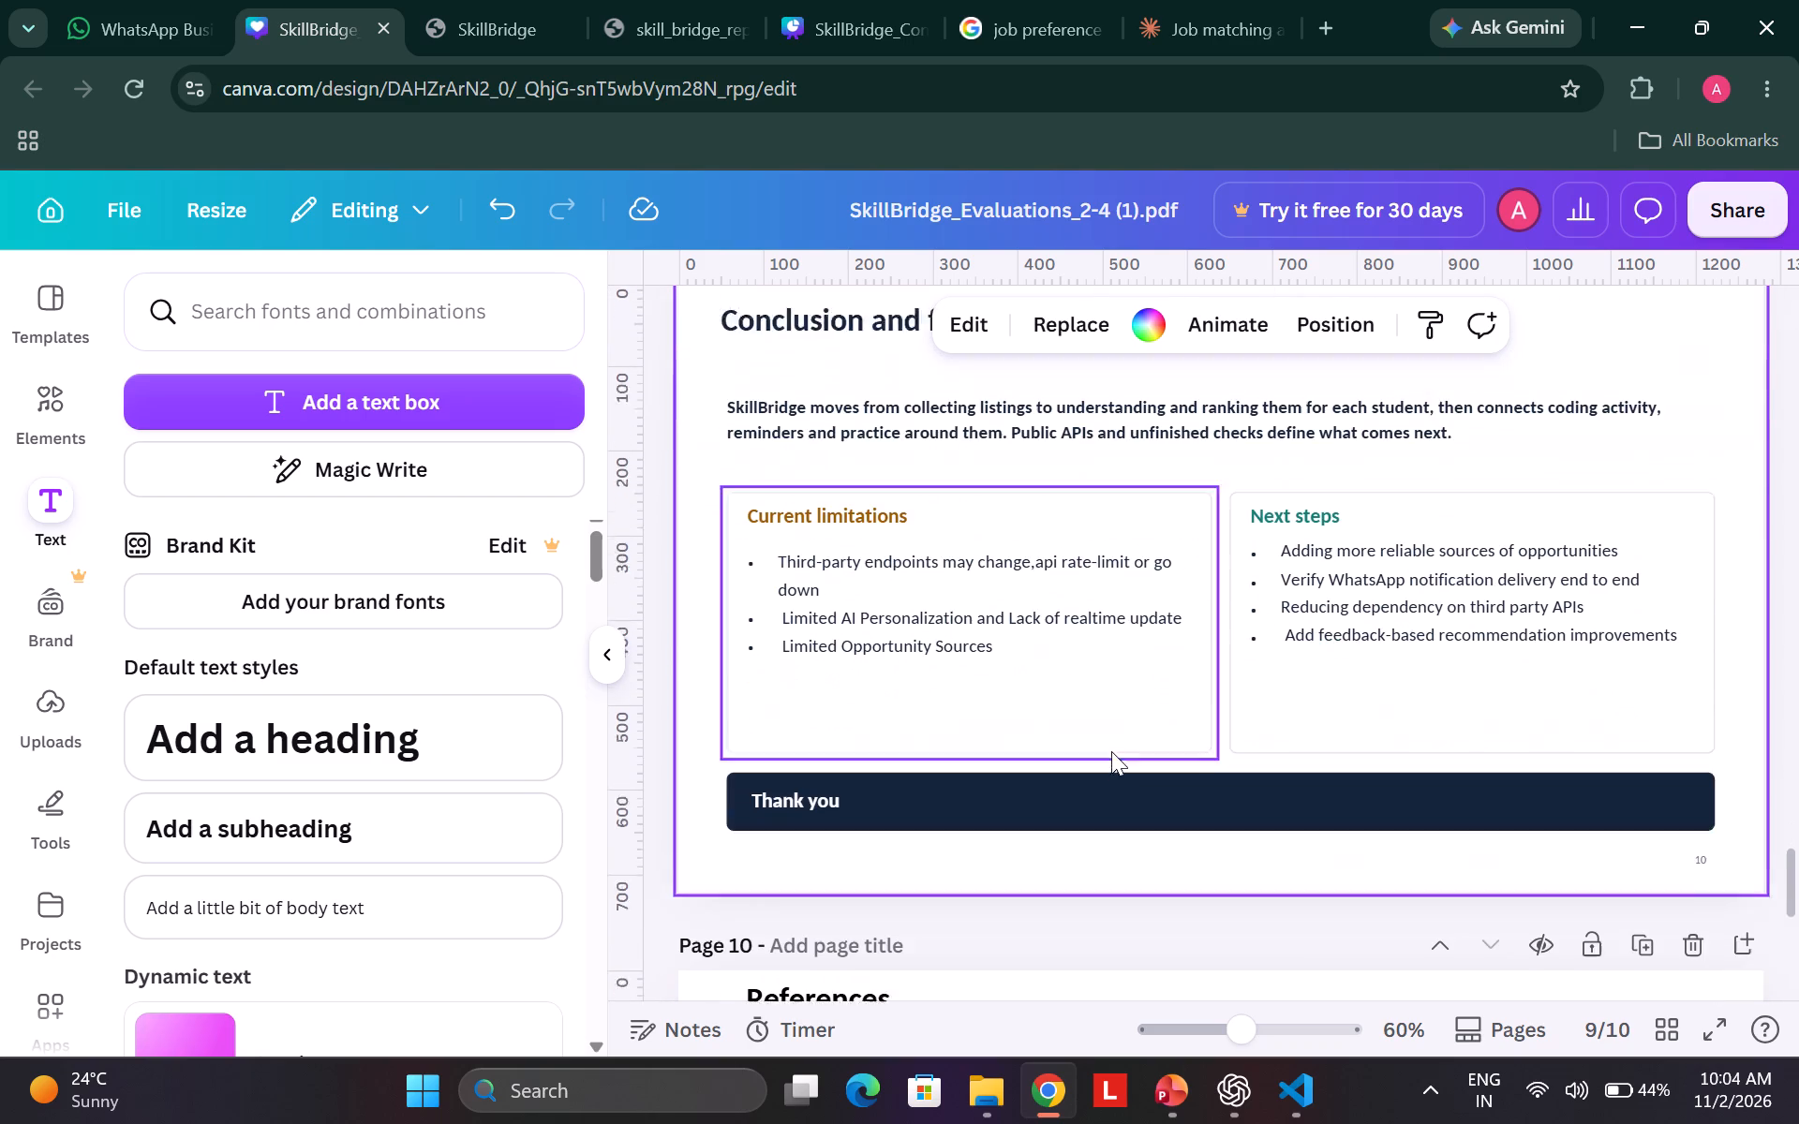
{"action": "scroll", "coordinate": [1111, 751], "scroll_direction": "down", "scroll_amount": 2}
{"action": "scroll", "coordinate": [1044, 569], "scroll_direction": "up", "scroll_amount": 1}
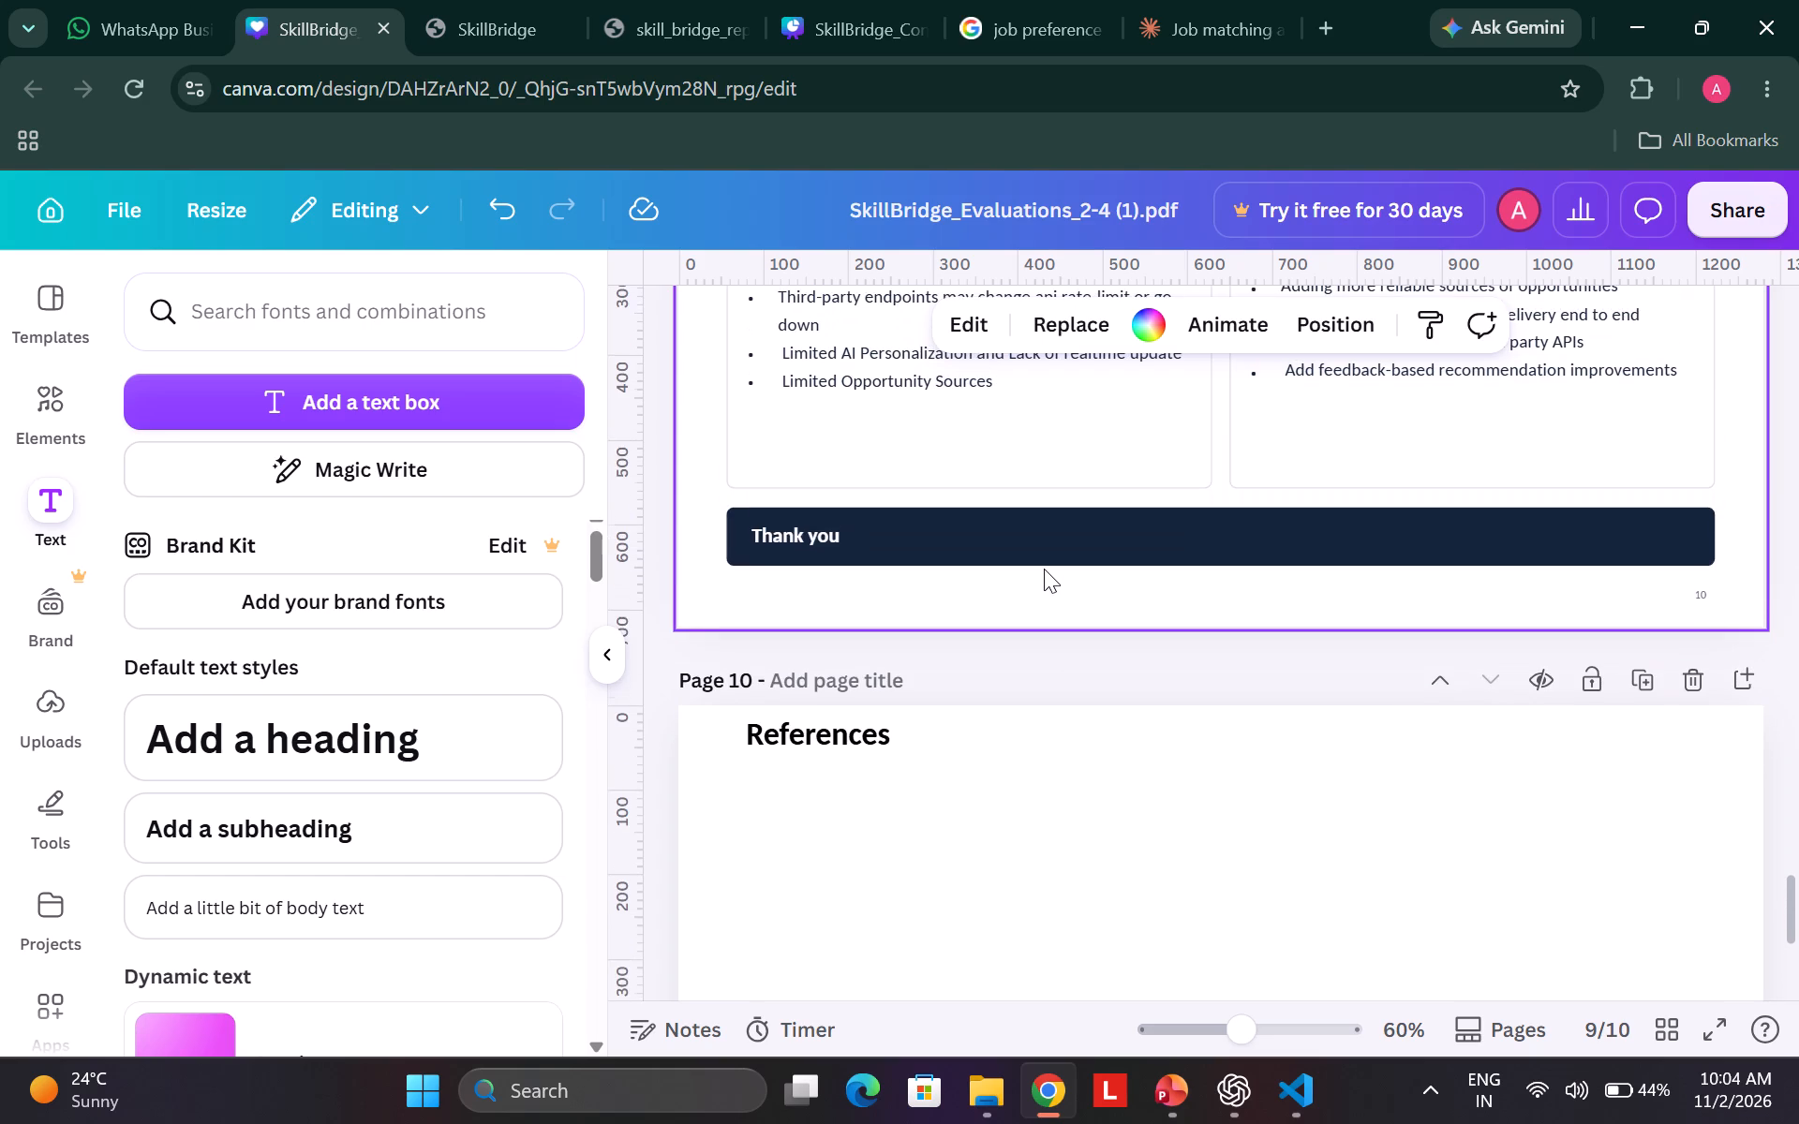
{"action": "scroll", "coordinate": [1044, 569], "scroll_direction": "up", "scroll_amount": 2}
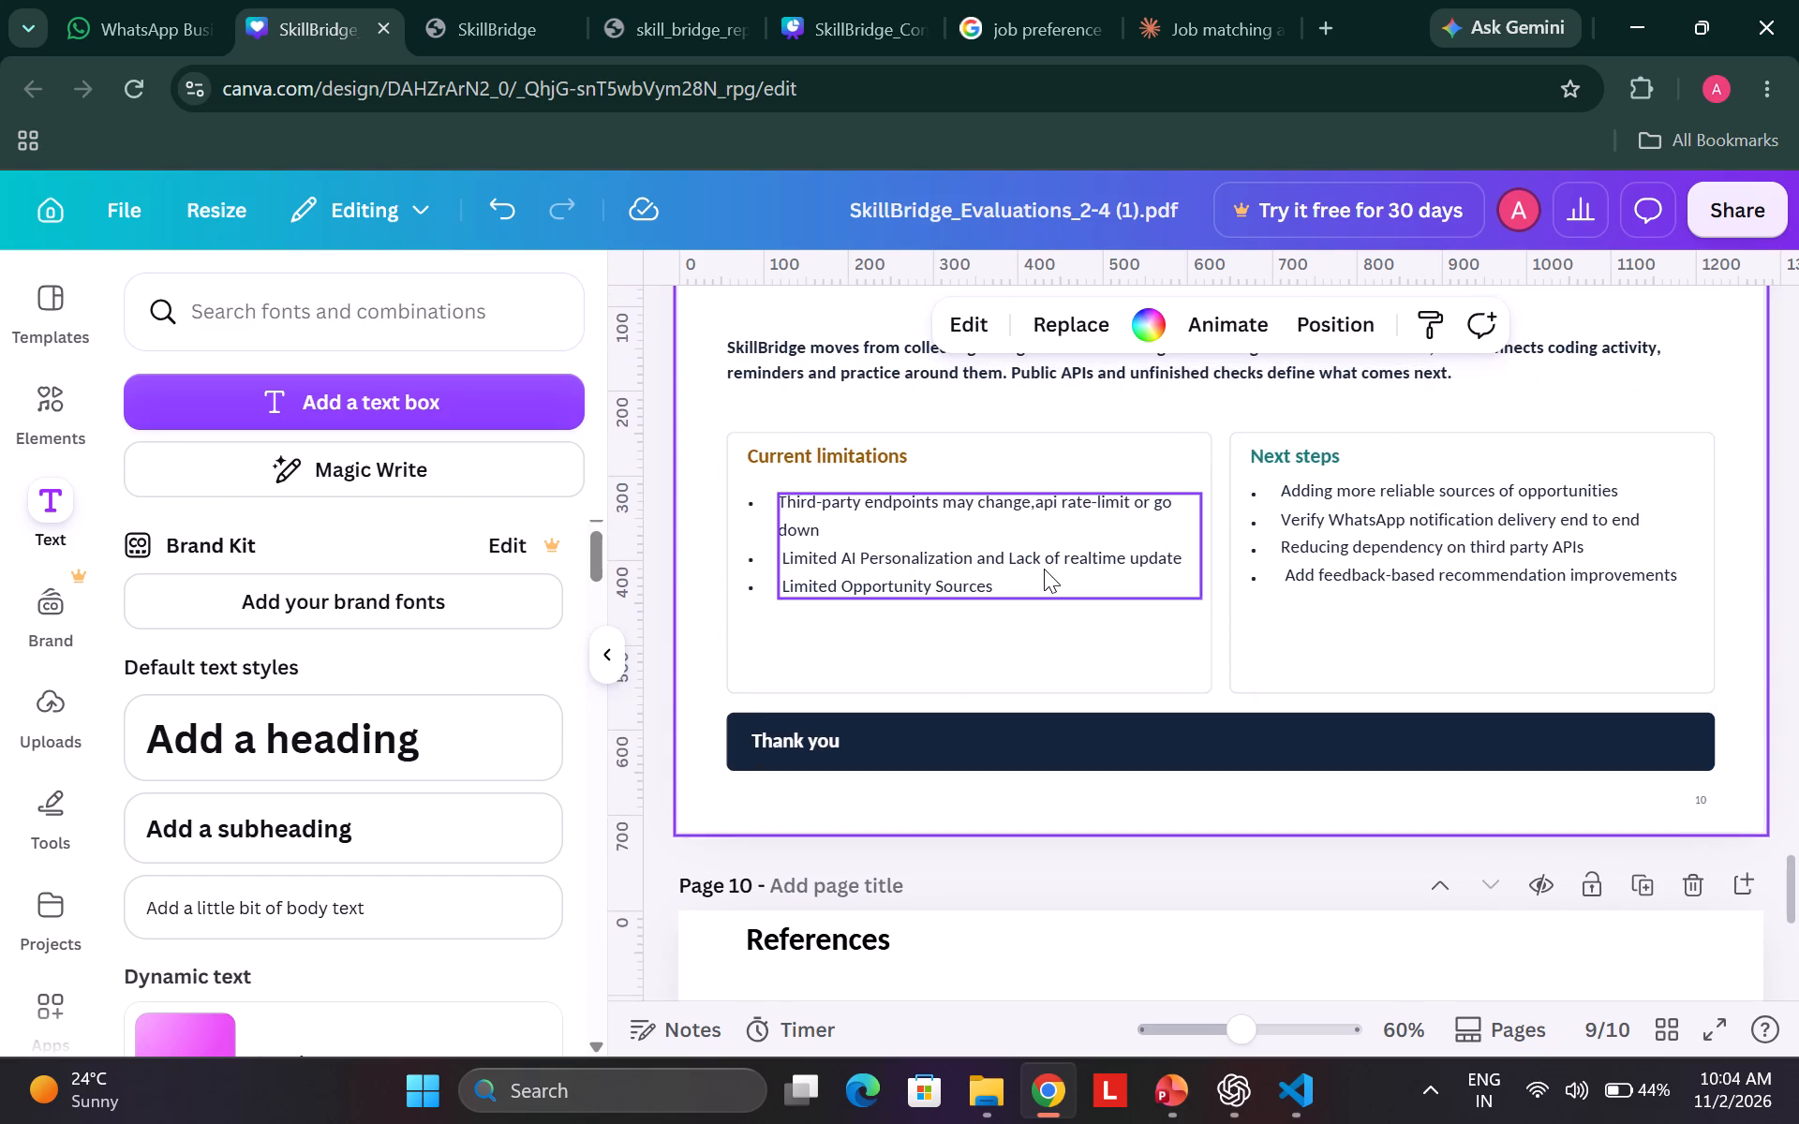
{"action": "scroll", "coordinate": [1044, 569], "scroll_direction": "right", "scroll_amount": 1}
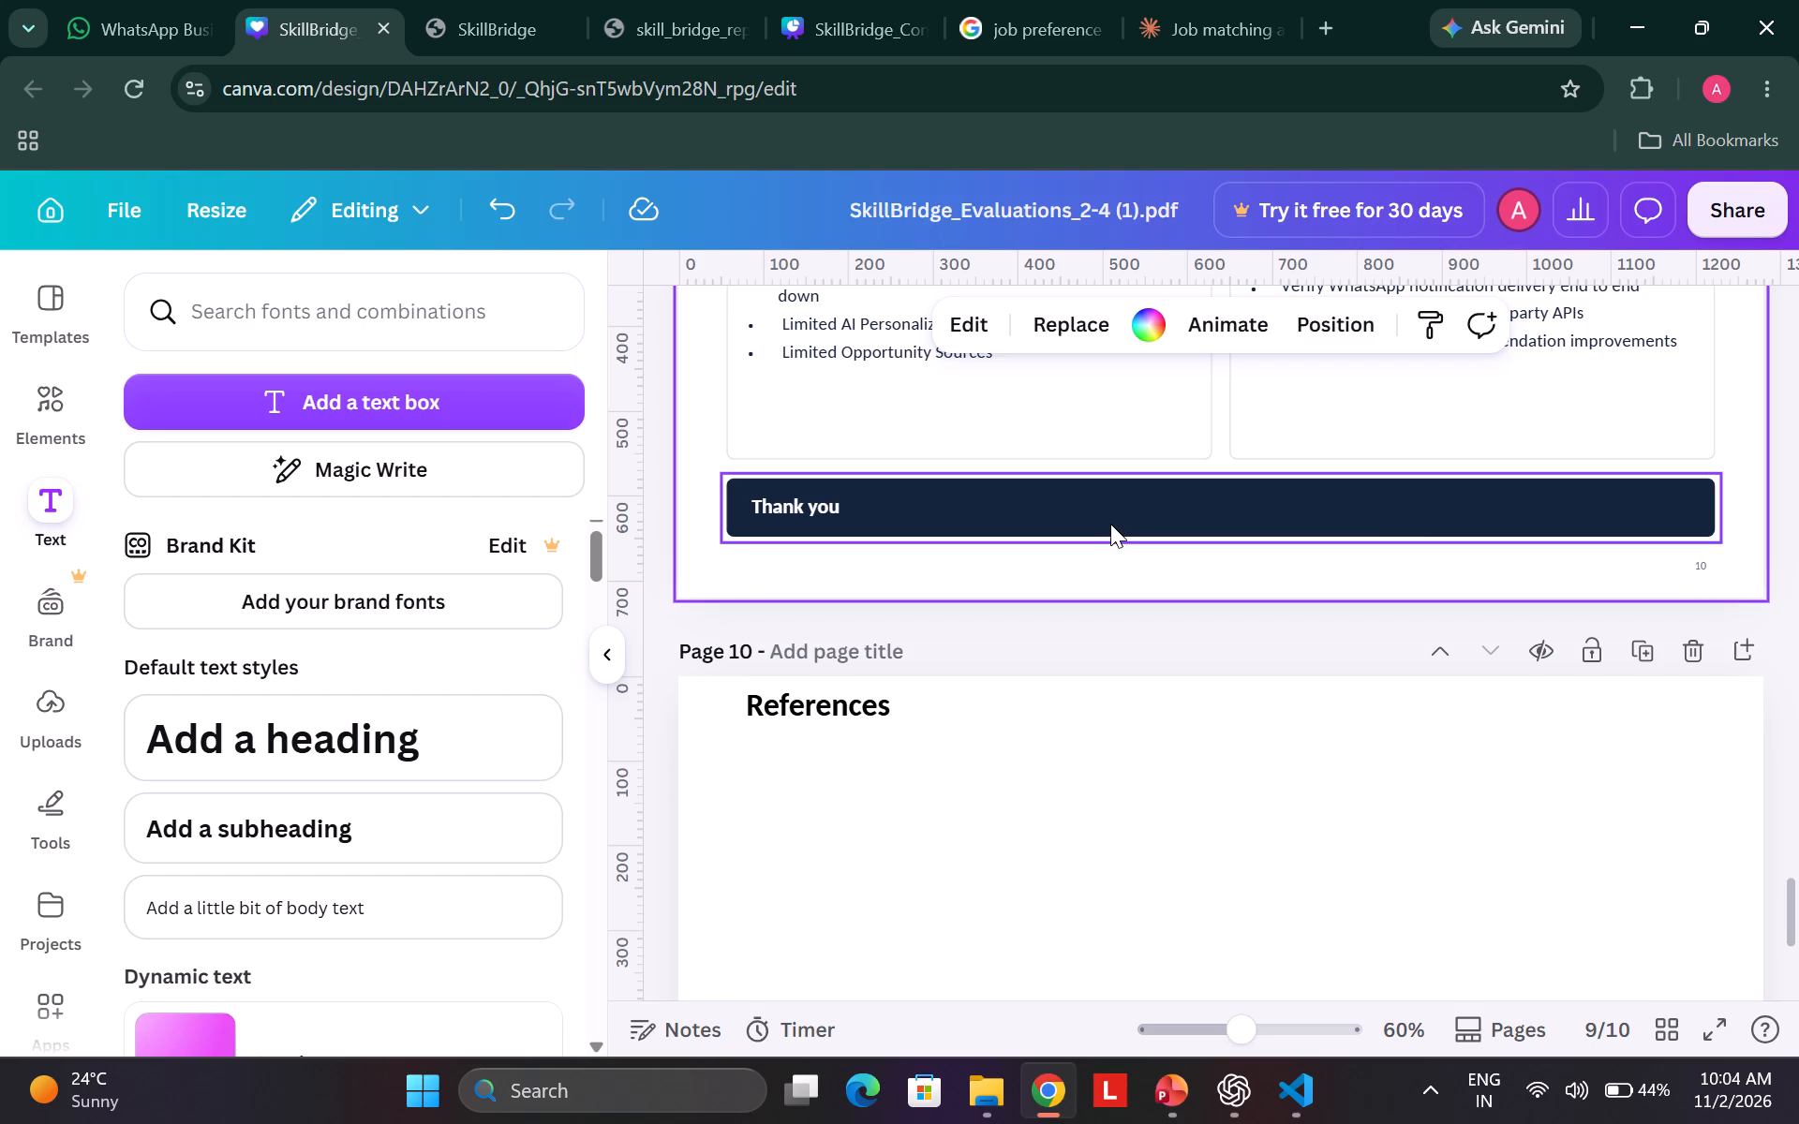
{"action": "left_click_drag", "start_coordinate": [695, 472], "coordinate": [845, 527]}
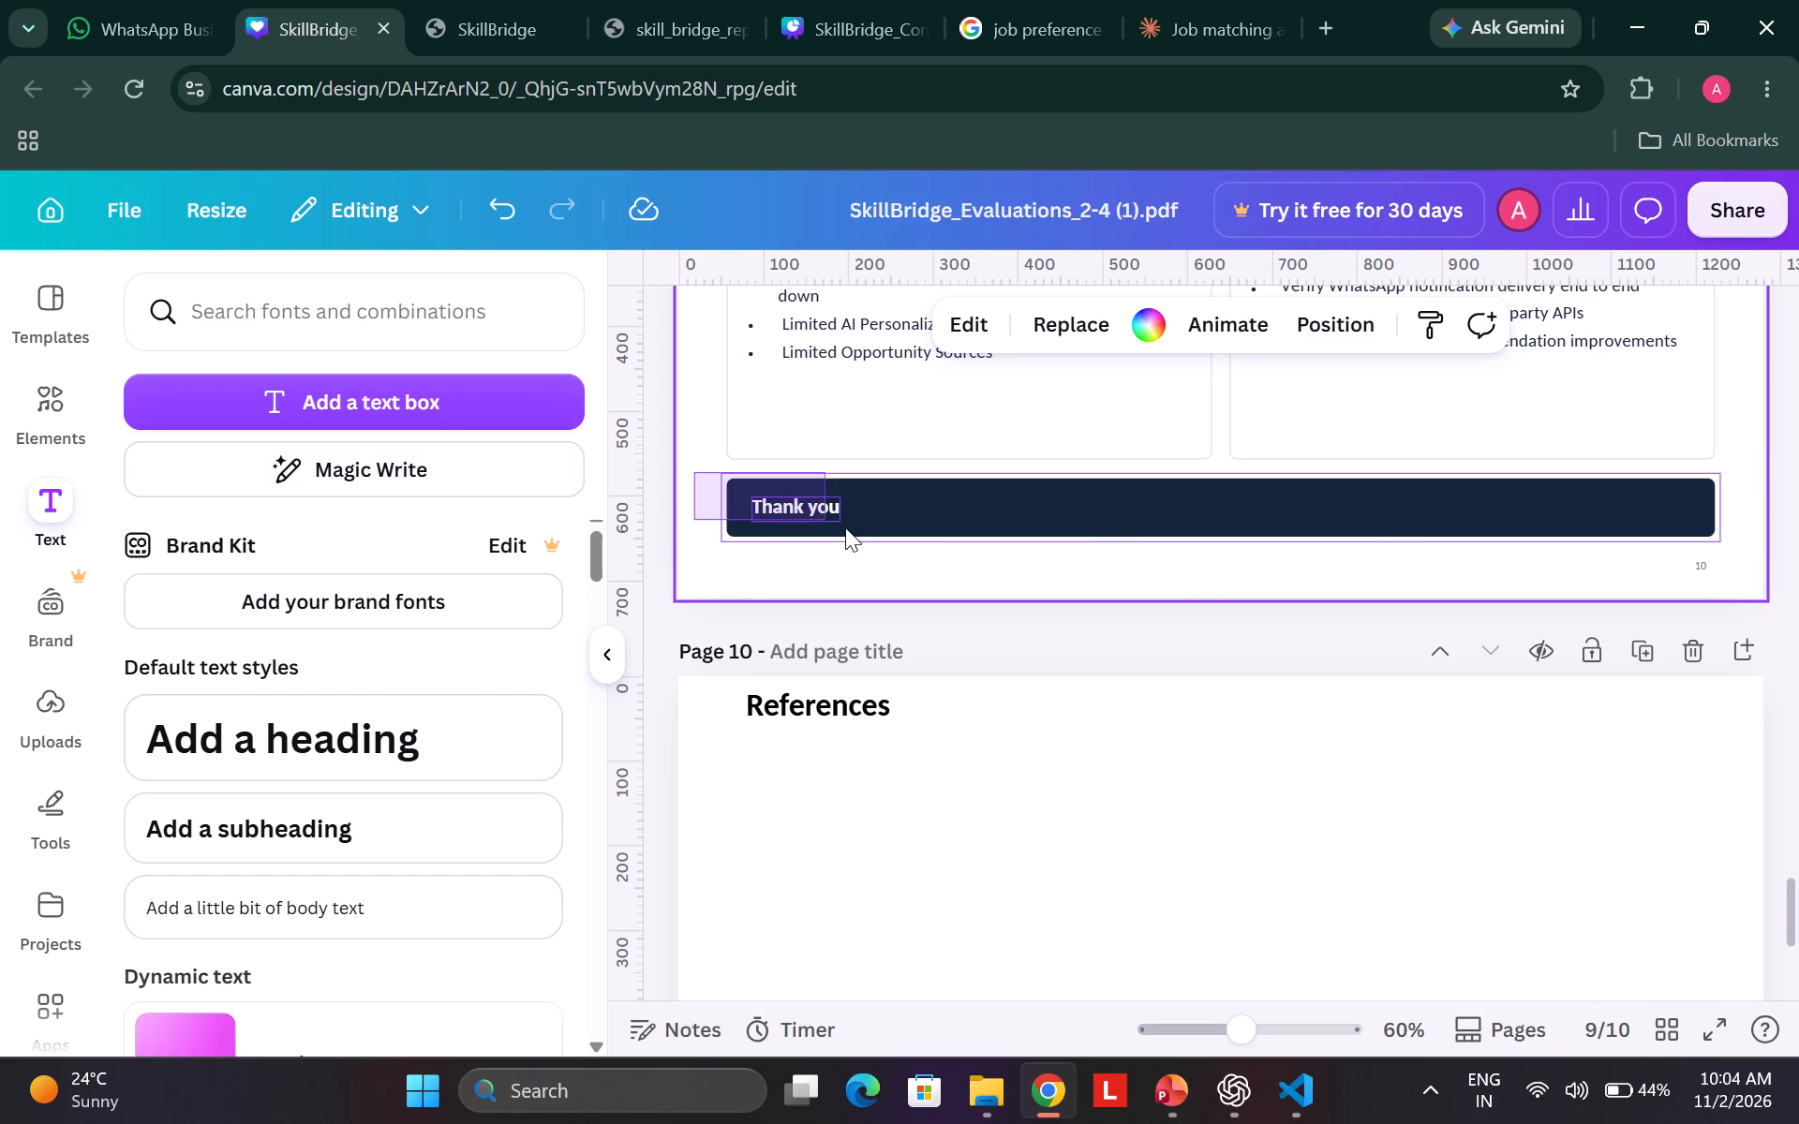
{"action": "left_click_drag", "start_coordinate": [845, 527], "coordinate": [856, 531]}
{"action": "left_click", "coordinate": [1023, 514]}
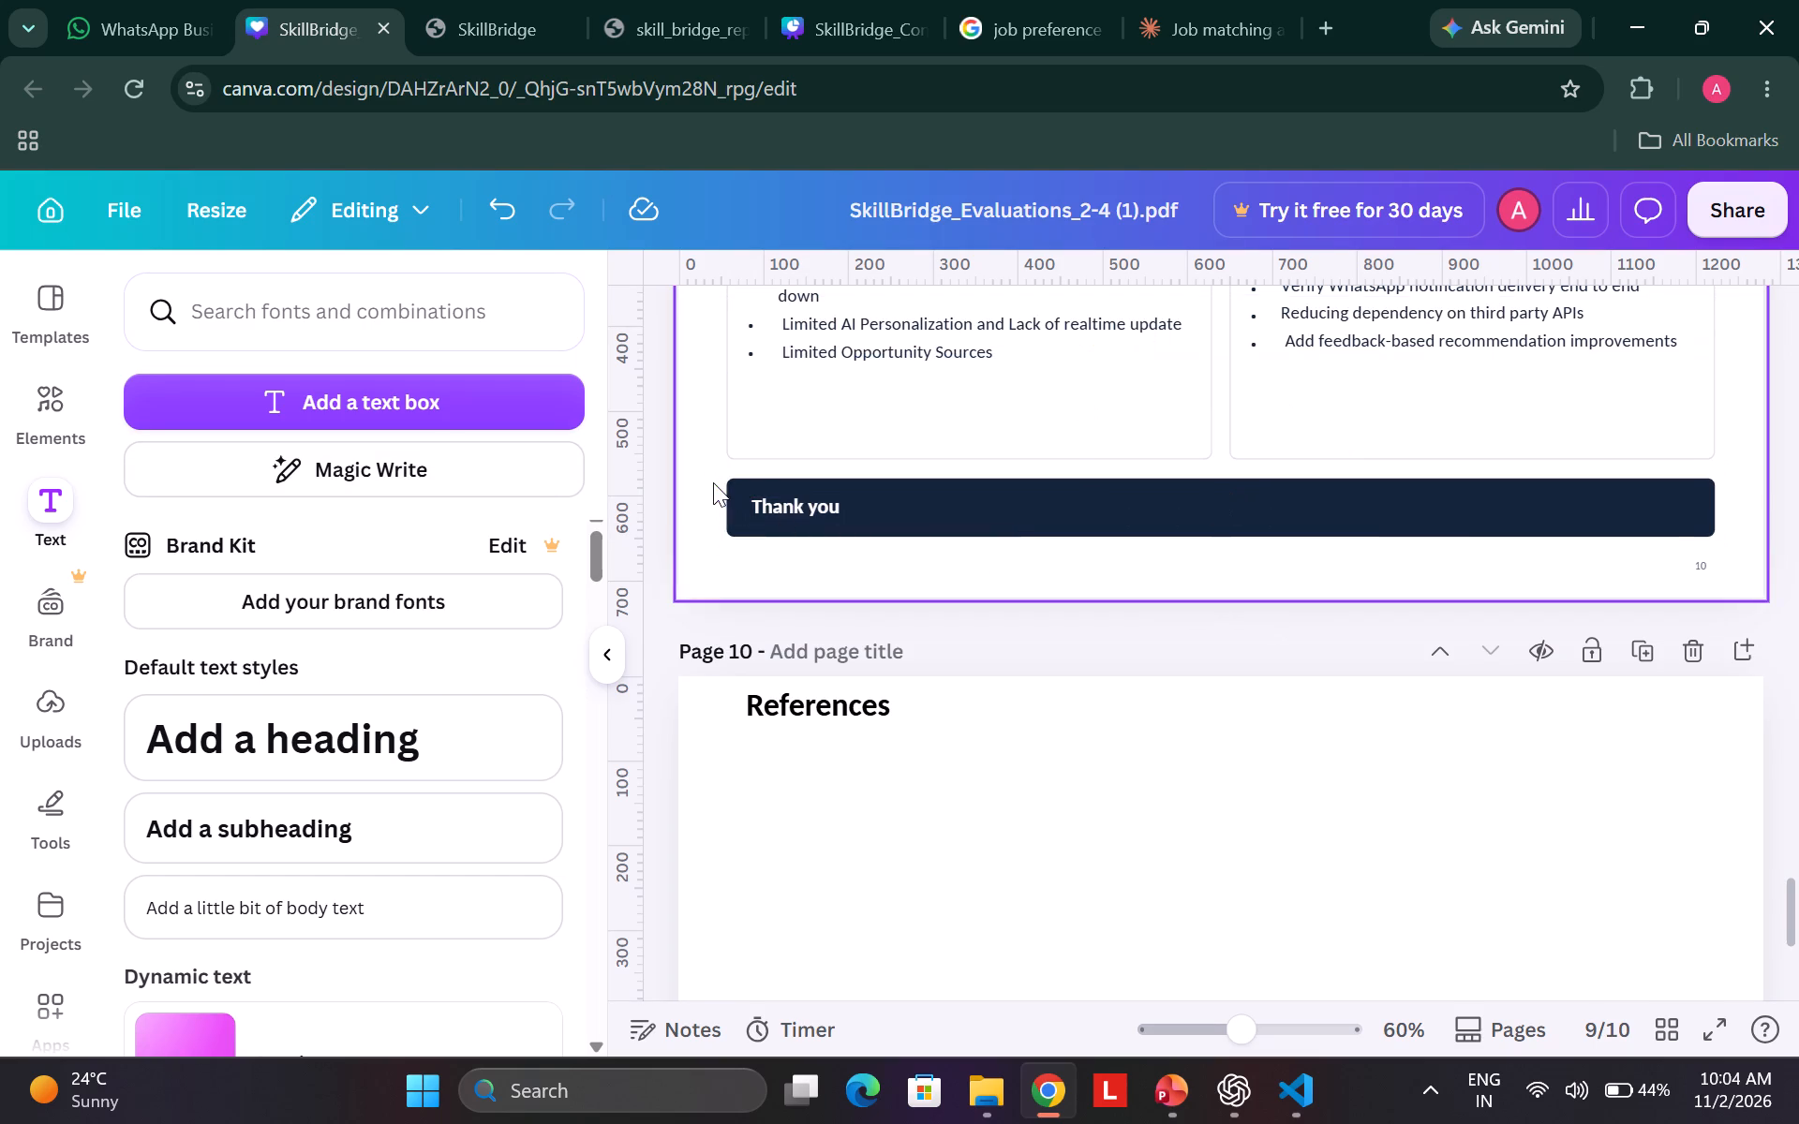
{"action": "left_click_drag", "start_coordinate": [713, 482], "coordinate": [836, 531]}
{"action": "left_click_drag", "start_coordinate": [1244, 605], "coordinate": [1255, 1050]}
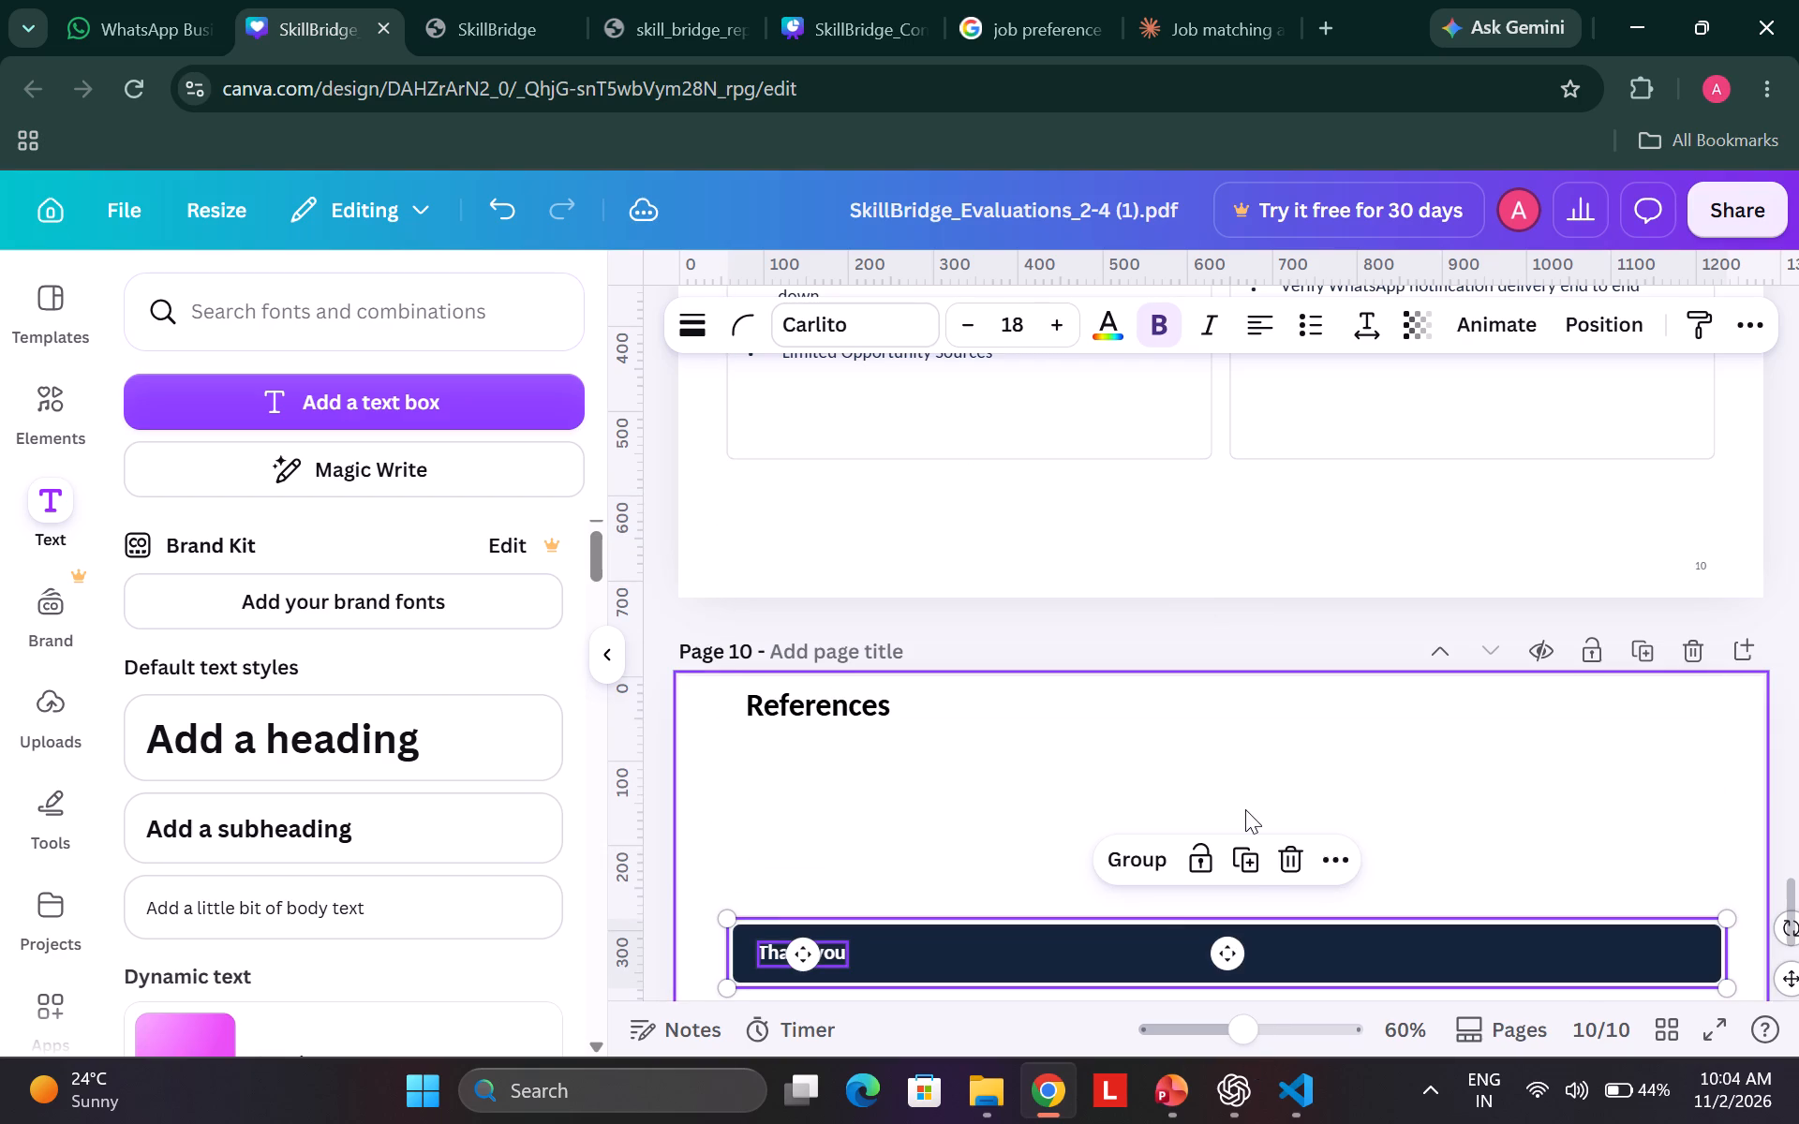
Move the "Thank you" banner and its text together down to the bottom of page 10.
{"action": "scroll", "coordinate": [1245, 809], "scroll_direction": "down", "scroll_amount": 2}
{"action": "left_click", "coordinate": [1361, 560]}
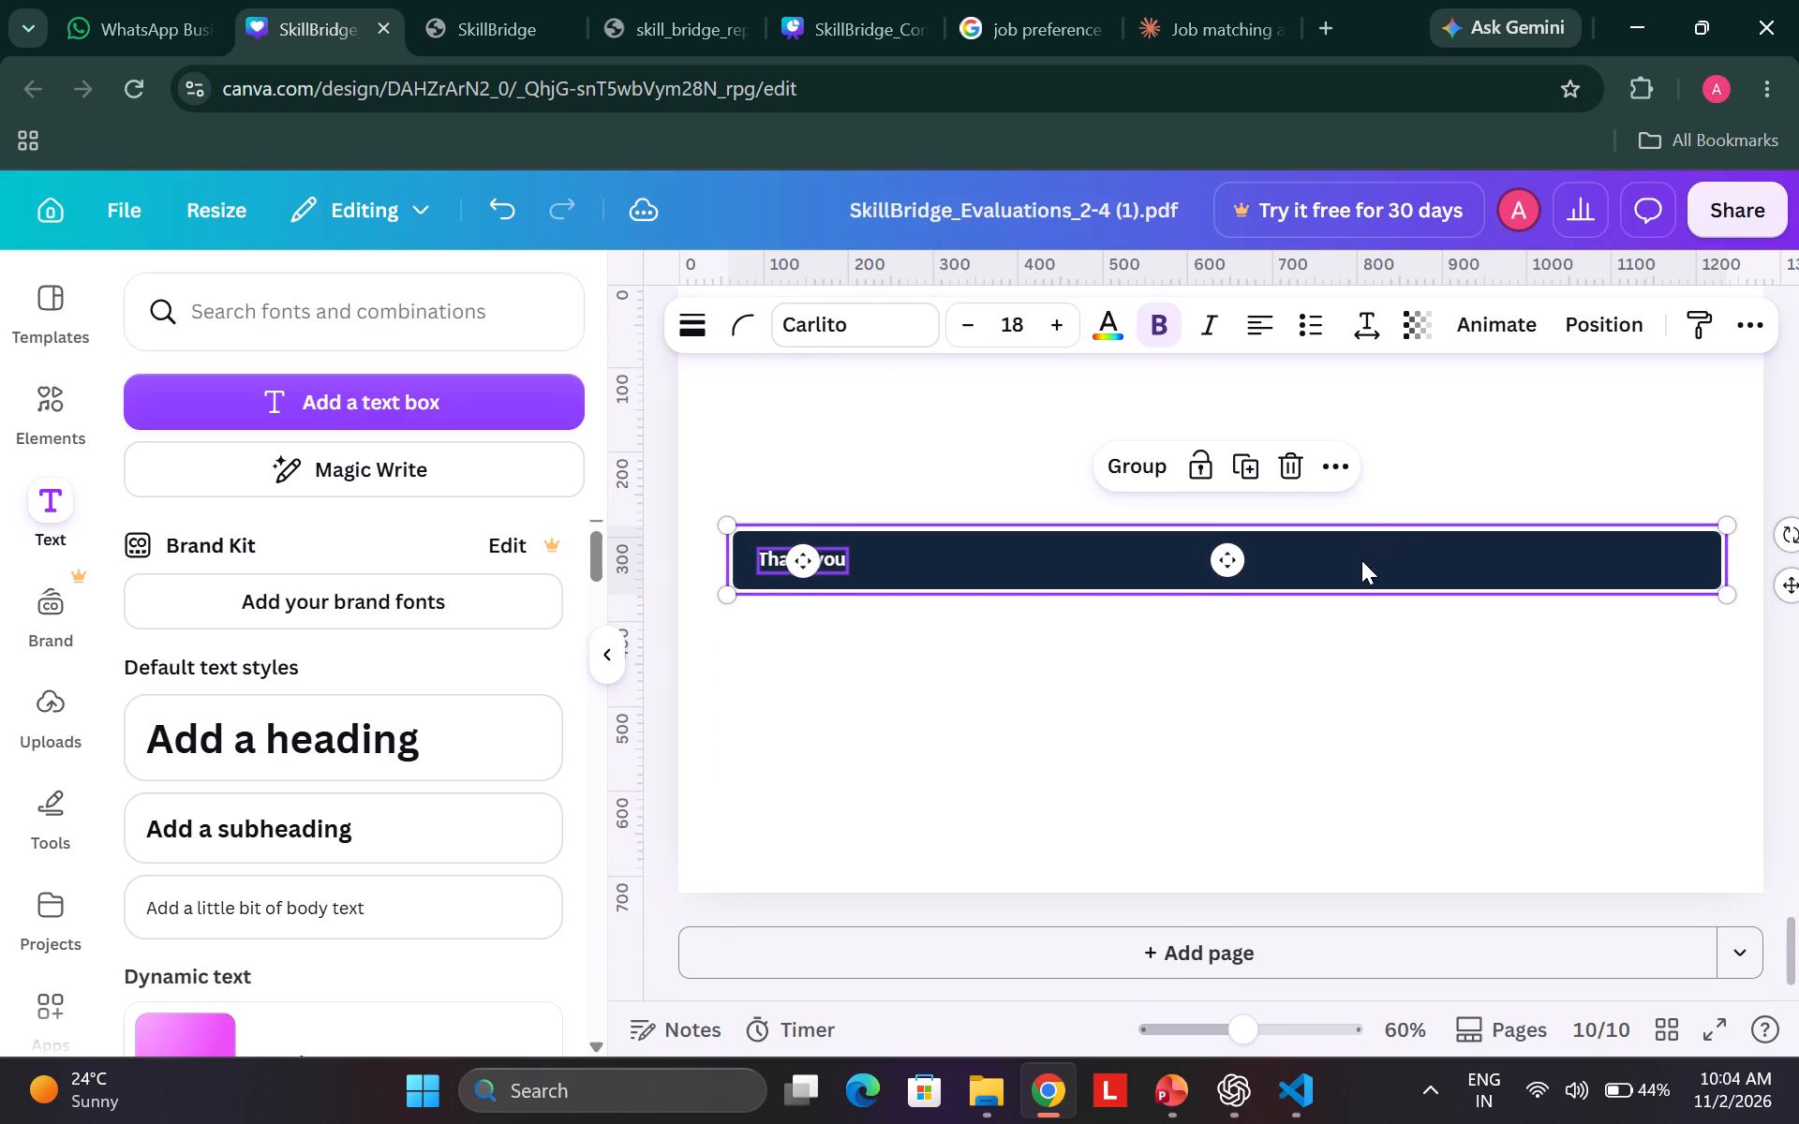
{"action": "left_click", "coordinate": [1361, 560]}
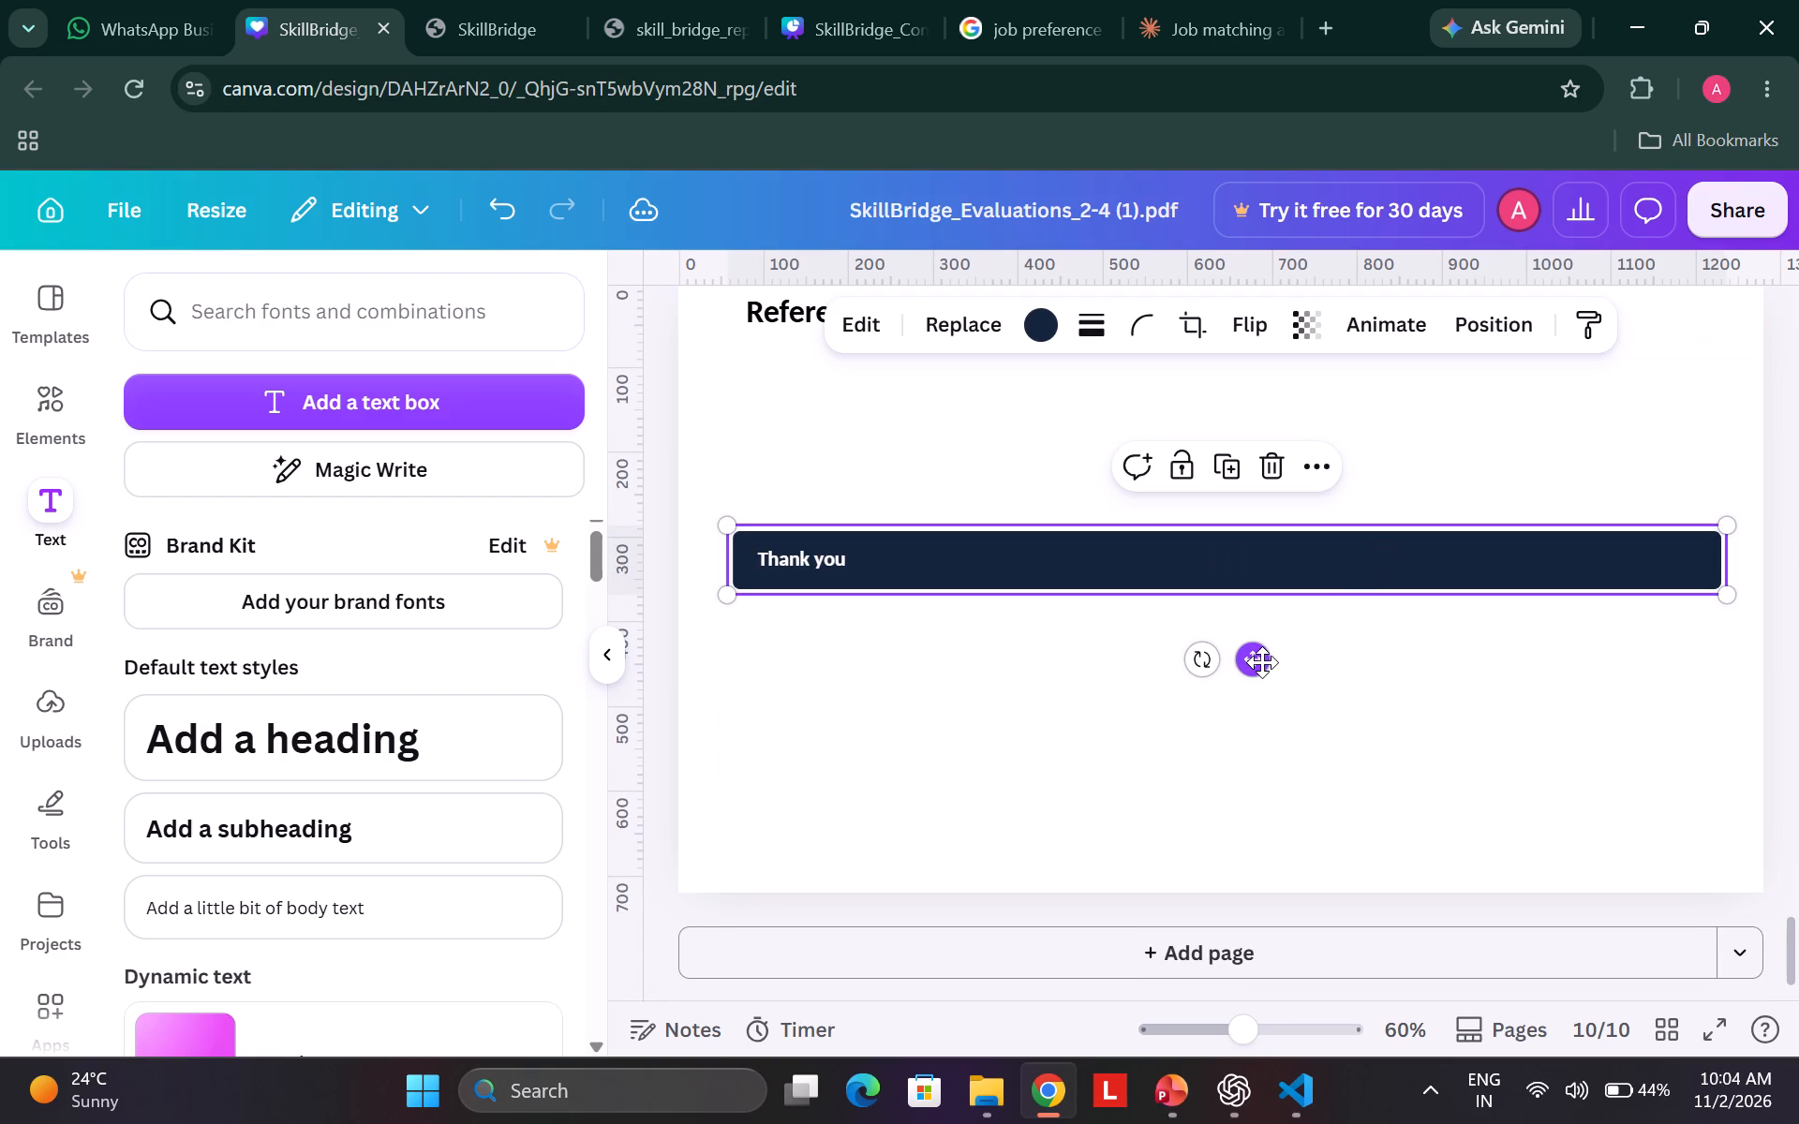
{"action": "left_click", "coordinate": [1262, 662]}
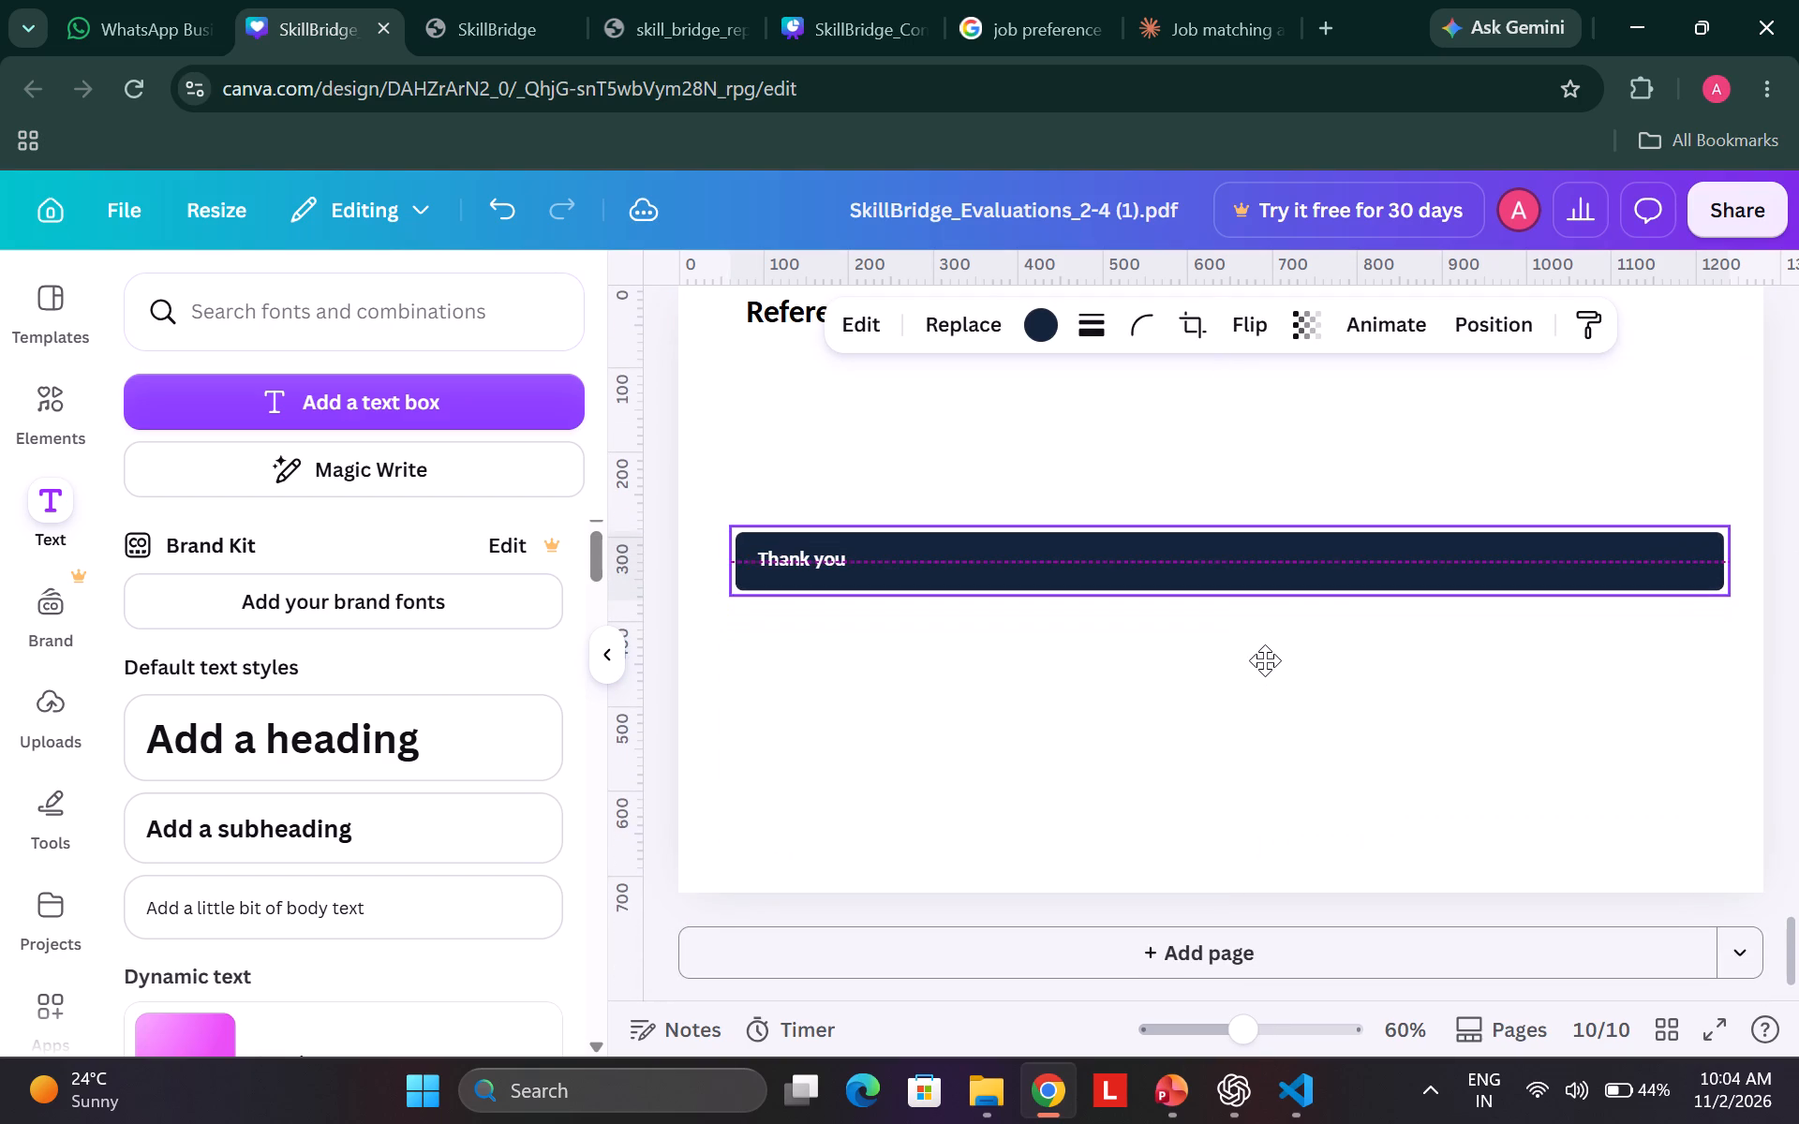
{"action": "left_click", "coordinate": [781, 466]}
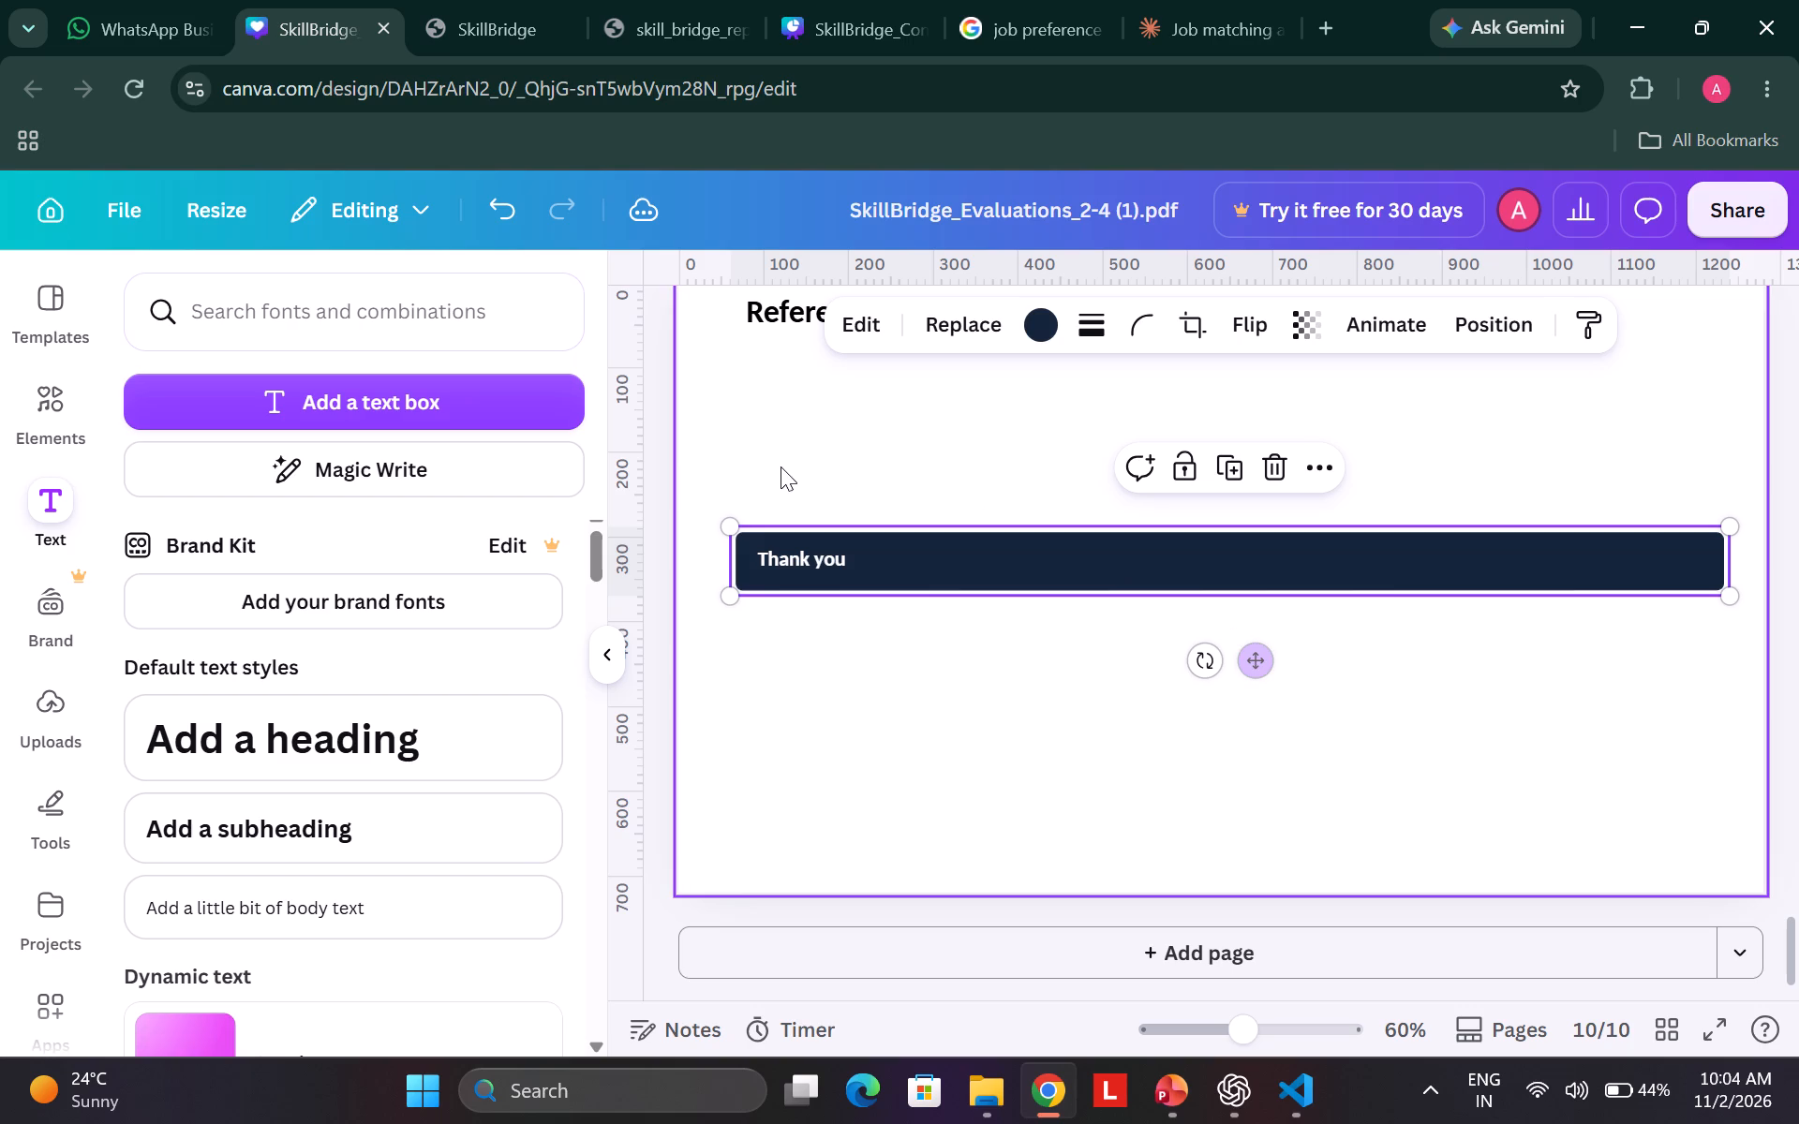
{"action": "left_click_drag", "start_coordinate": [725, 475], "coordinate": [1761, 604]}
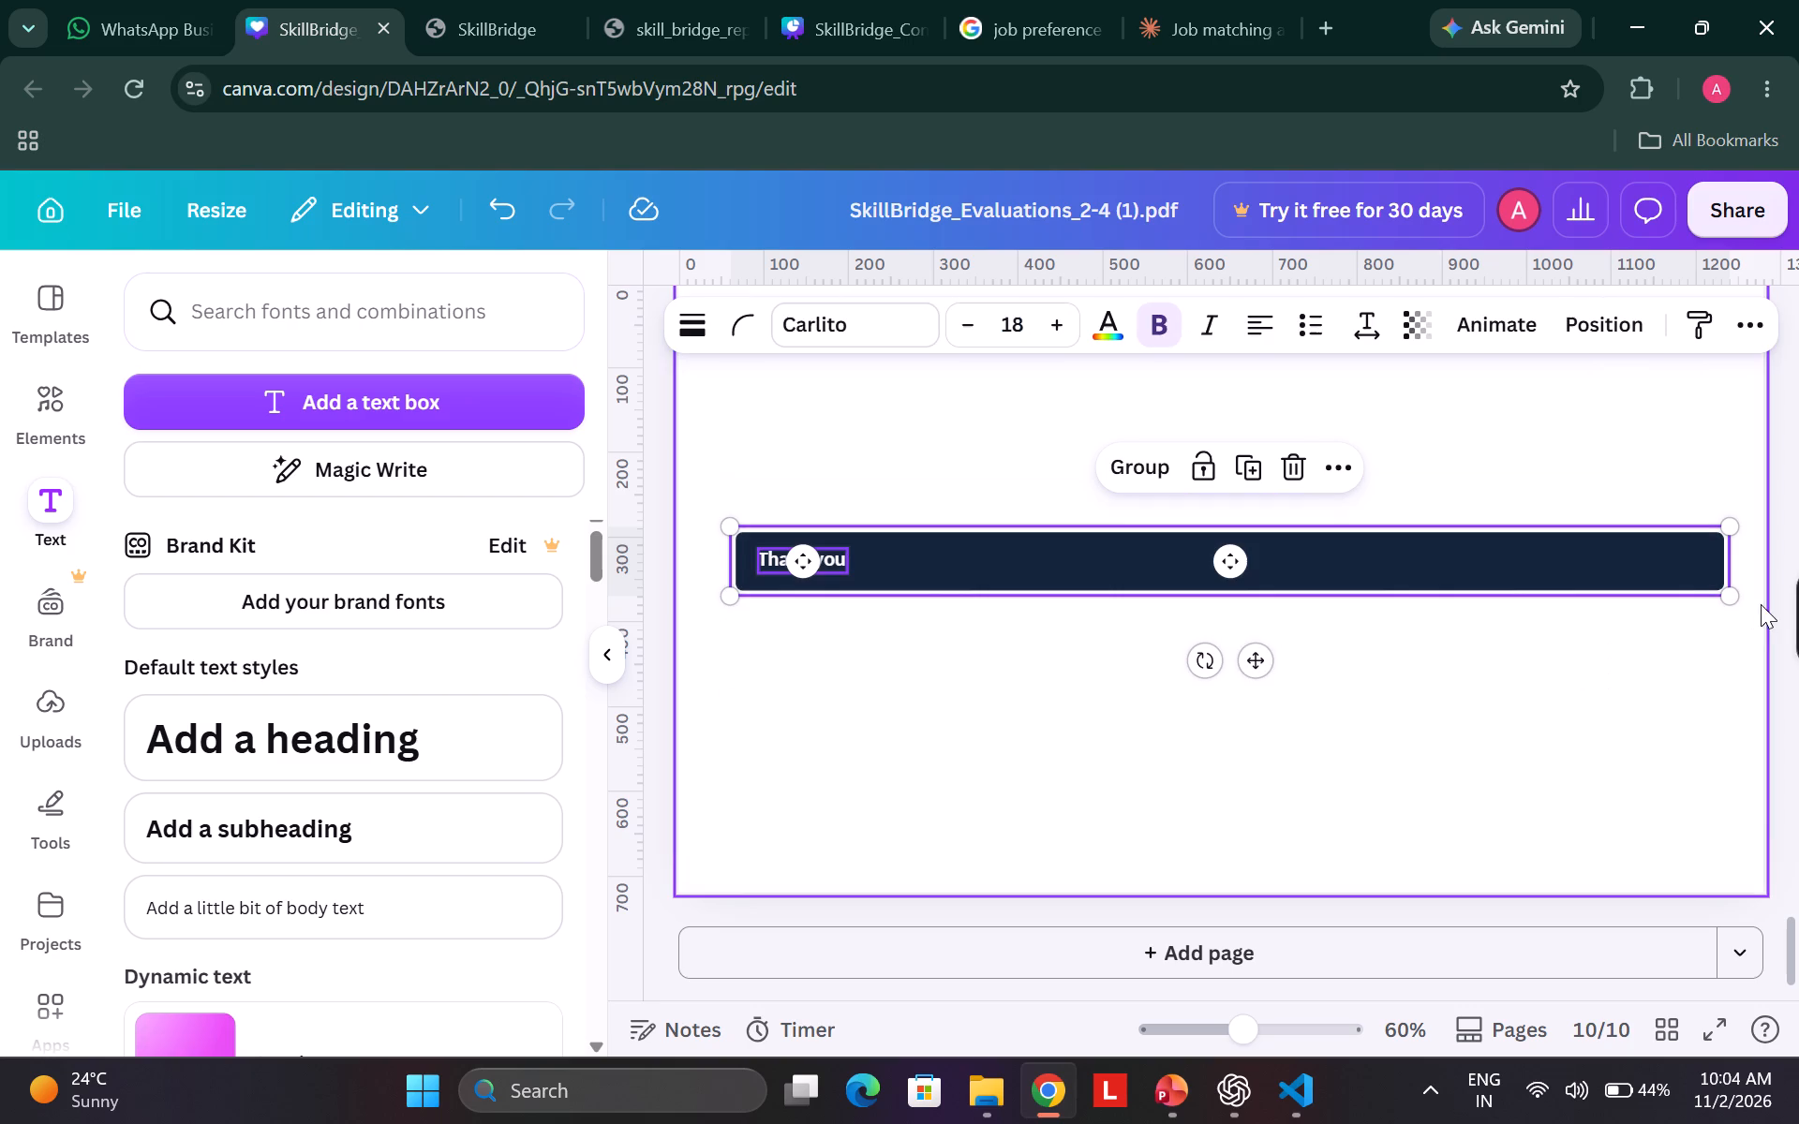
{"action": "left_click_drag", "start_coordinate": [1256, 662], "coordinate": [1288, 862]}
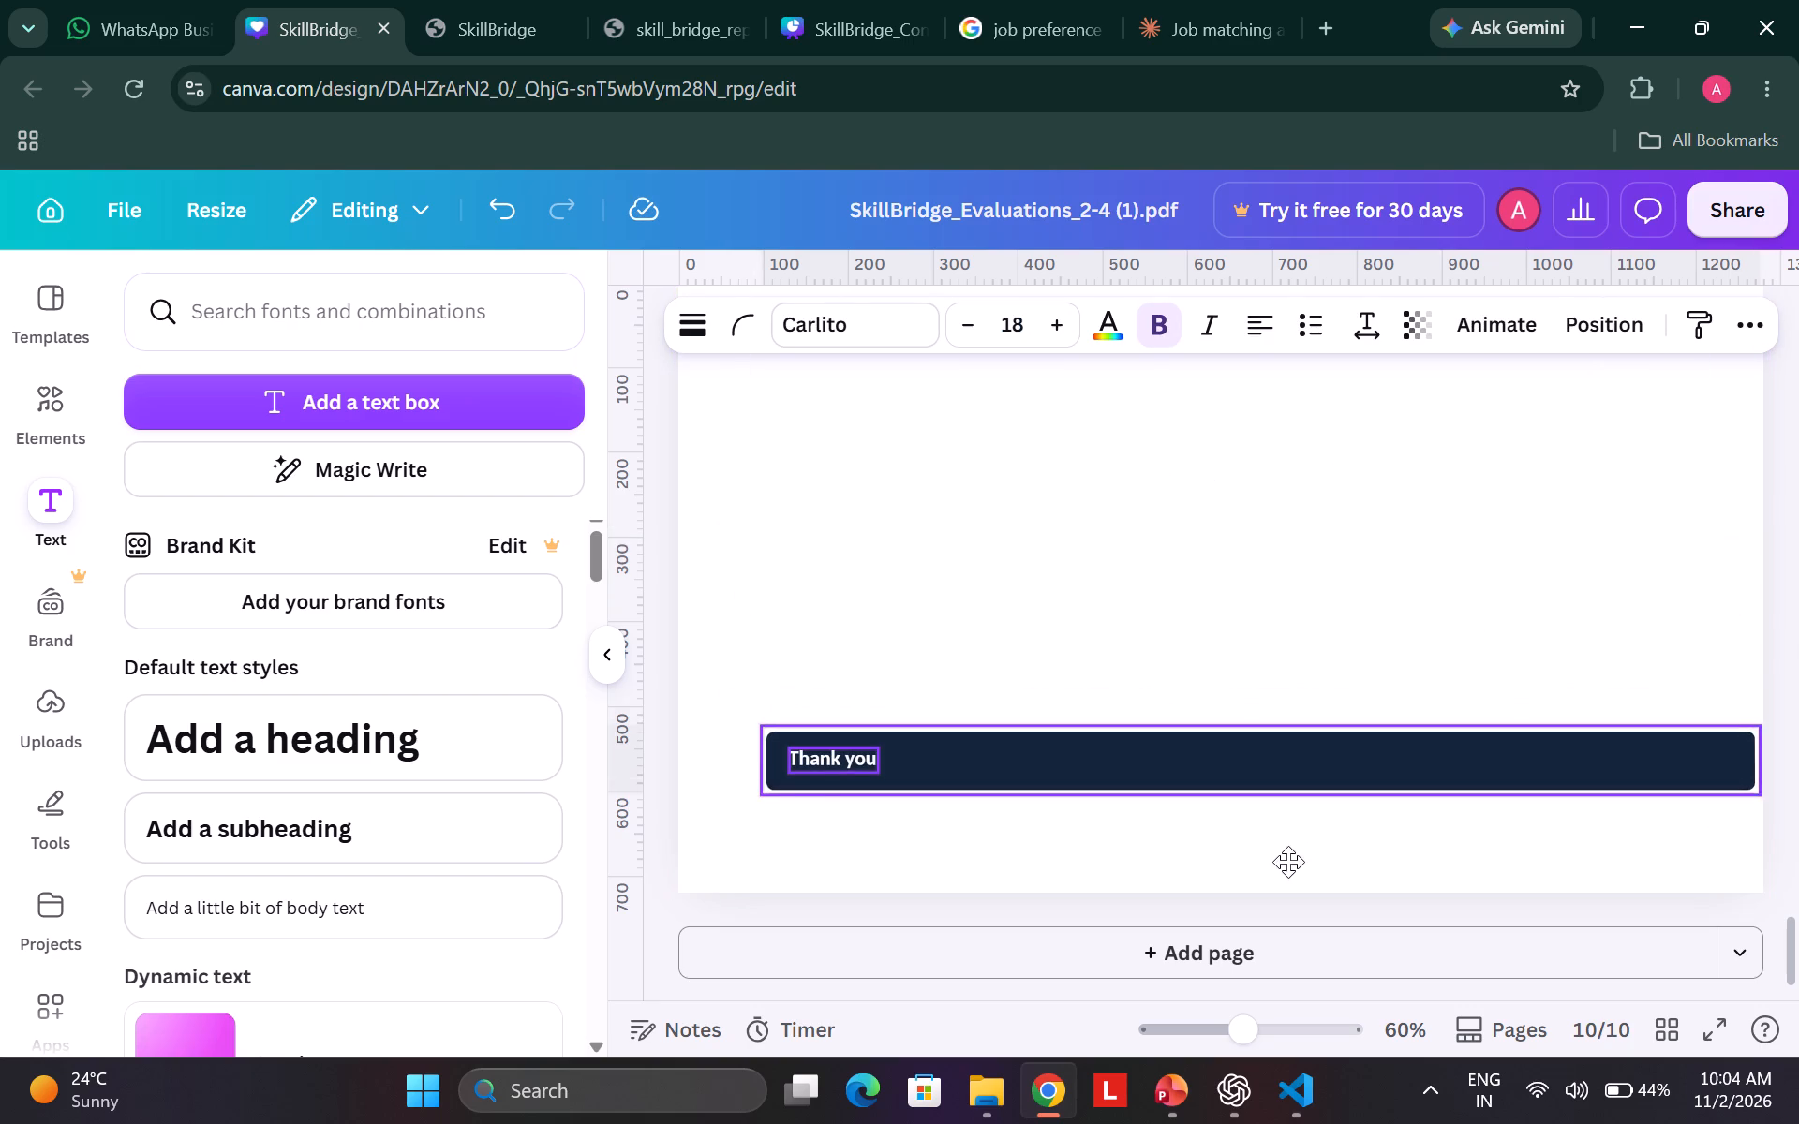
{"action": "left_click_drag", "start_coordinate": [1288, 862], "coordinate": [1272, 947]}
{"action": "left_click", "coordinate": [1178, 676]}
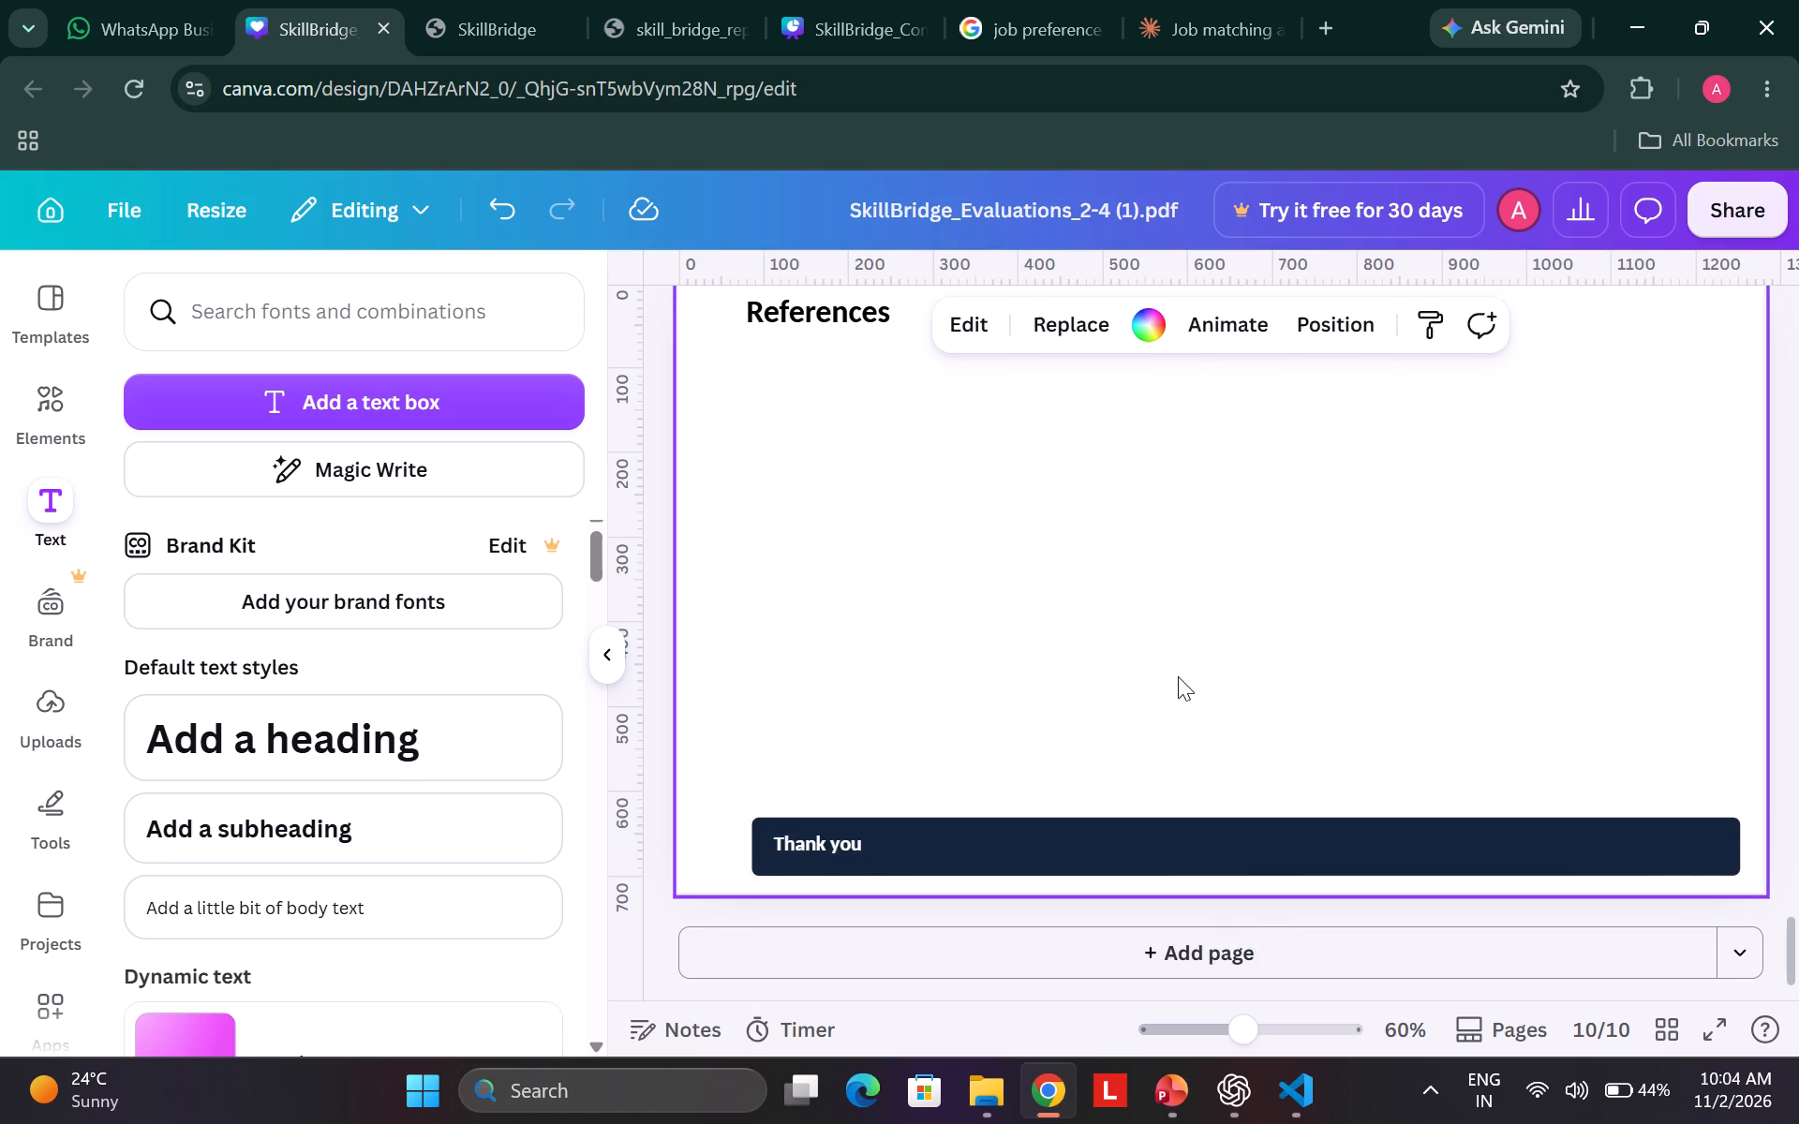
{"action": "scroll", "coordinate": [1178, 676], "scroll_direction": "up", "scroll_amount": 1}
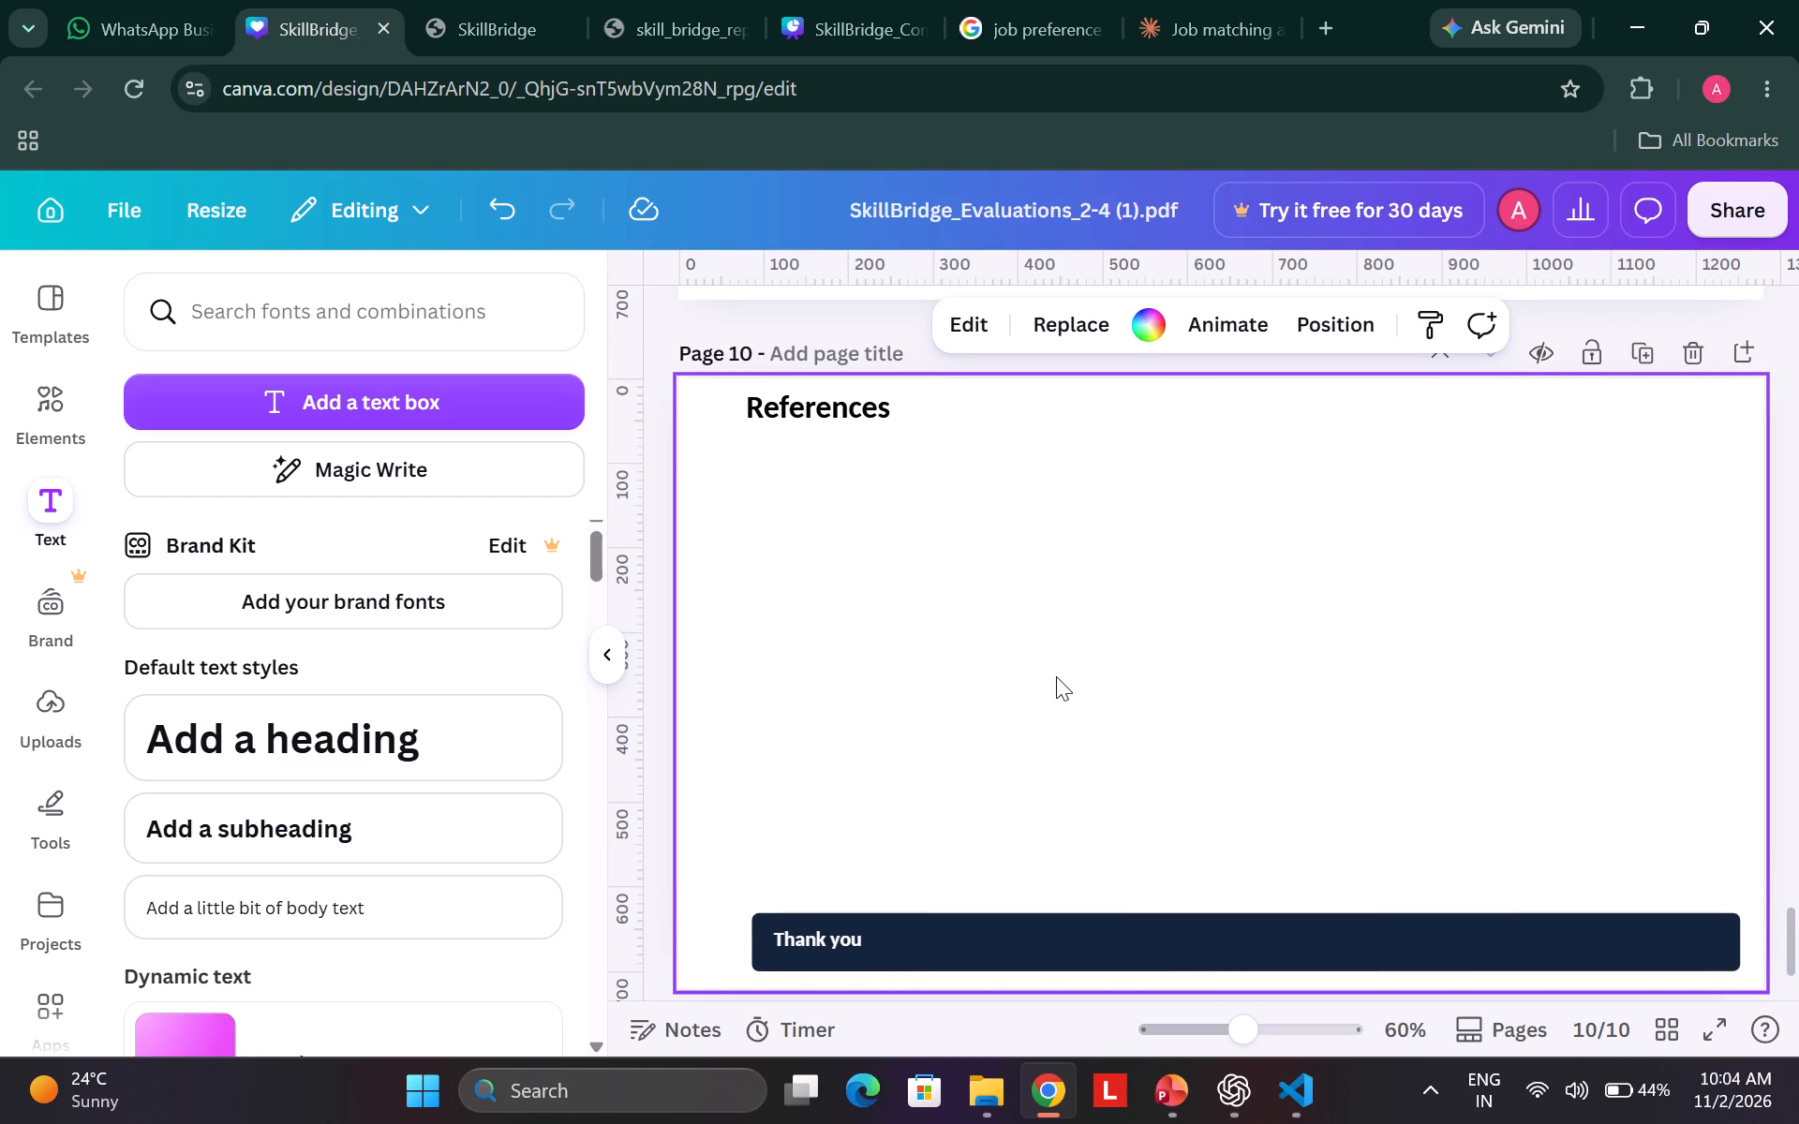
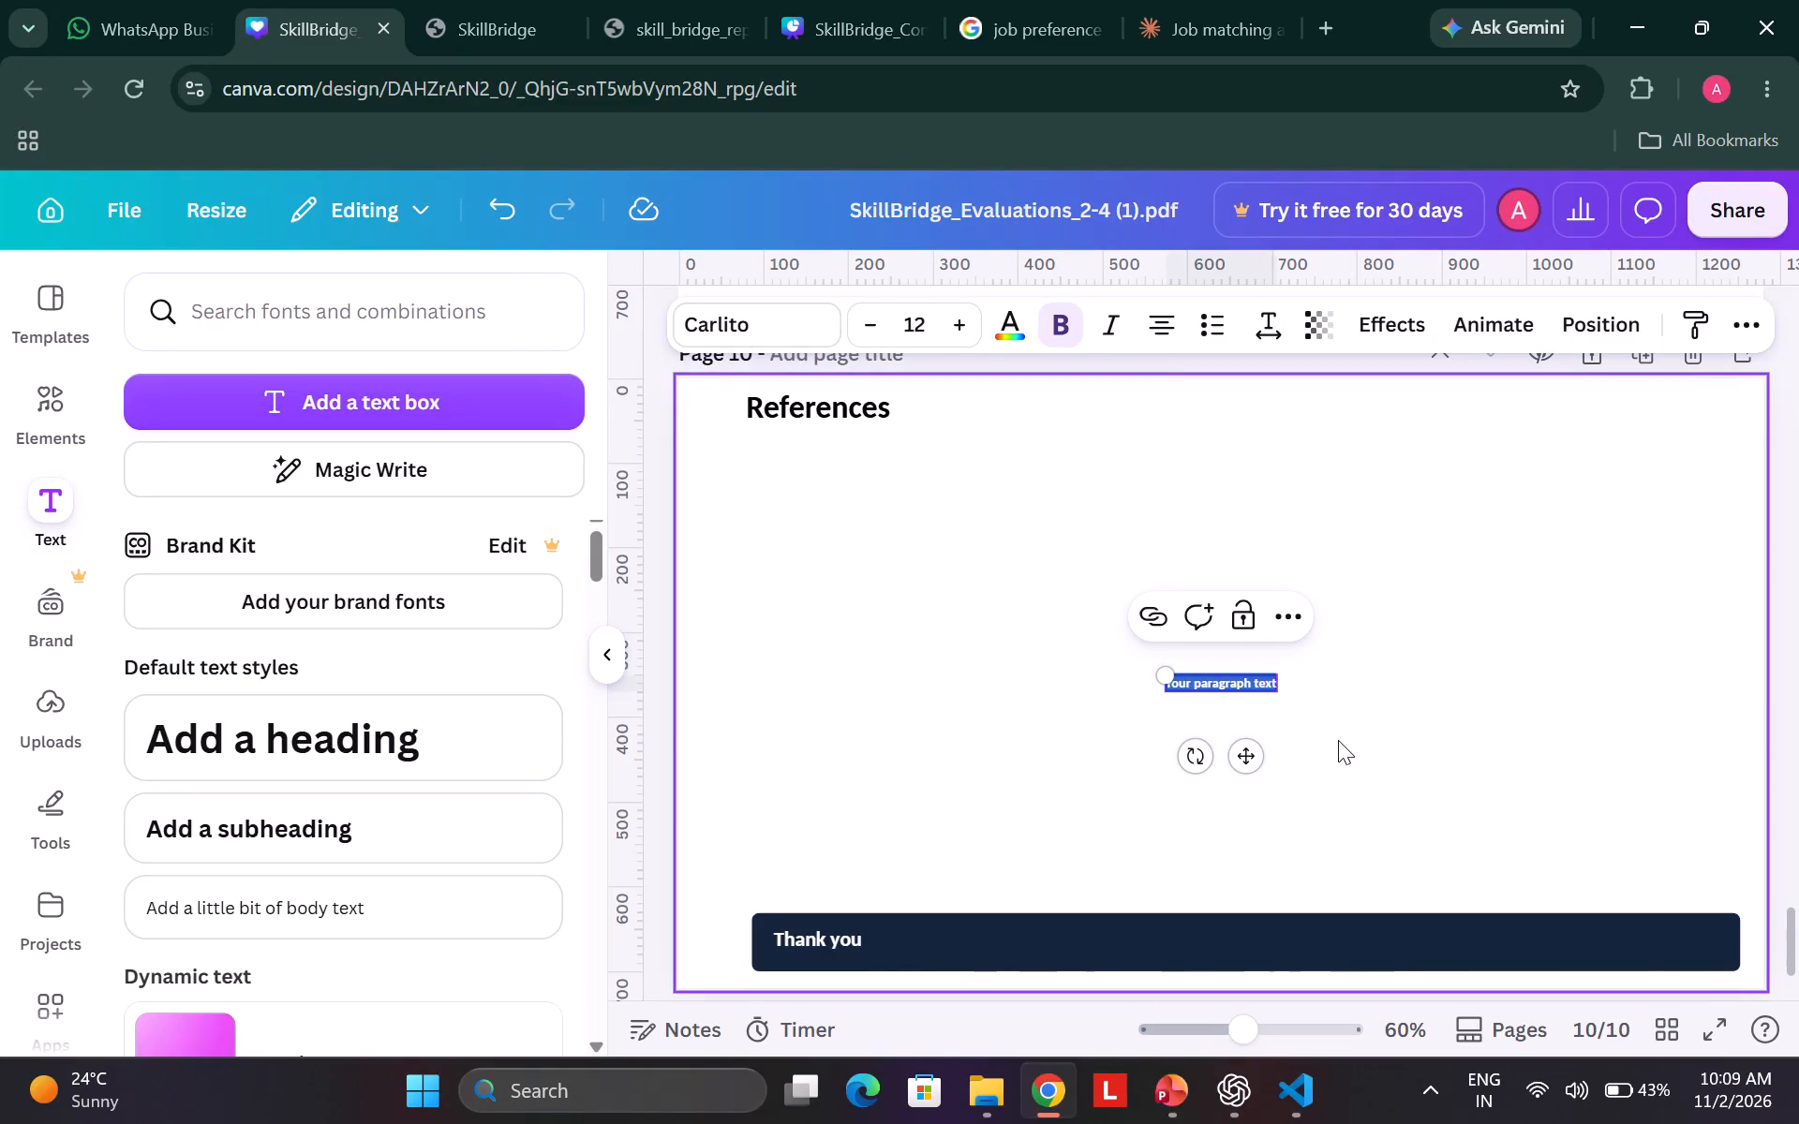
Replace the placeholder text on page 10 with the copied Google "Gemini API: Embeddings" and "Gemini API: Generate content" references.
{"action": "left_click_drag", "start_coordinate": [1167, 675], "coordinate": [978, 611]}
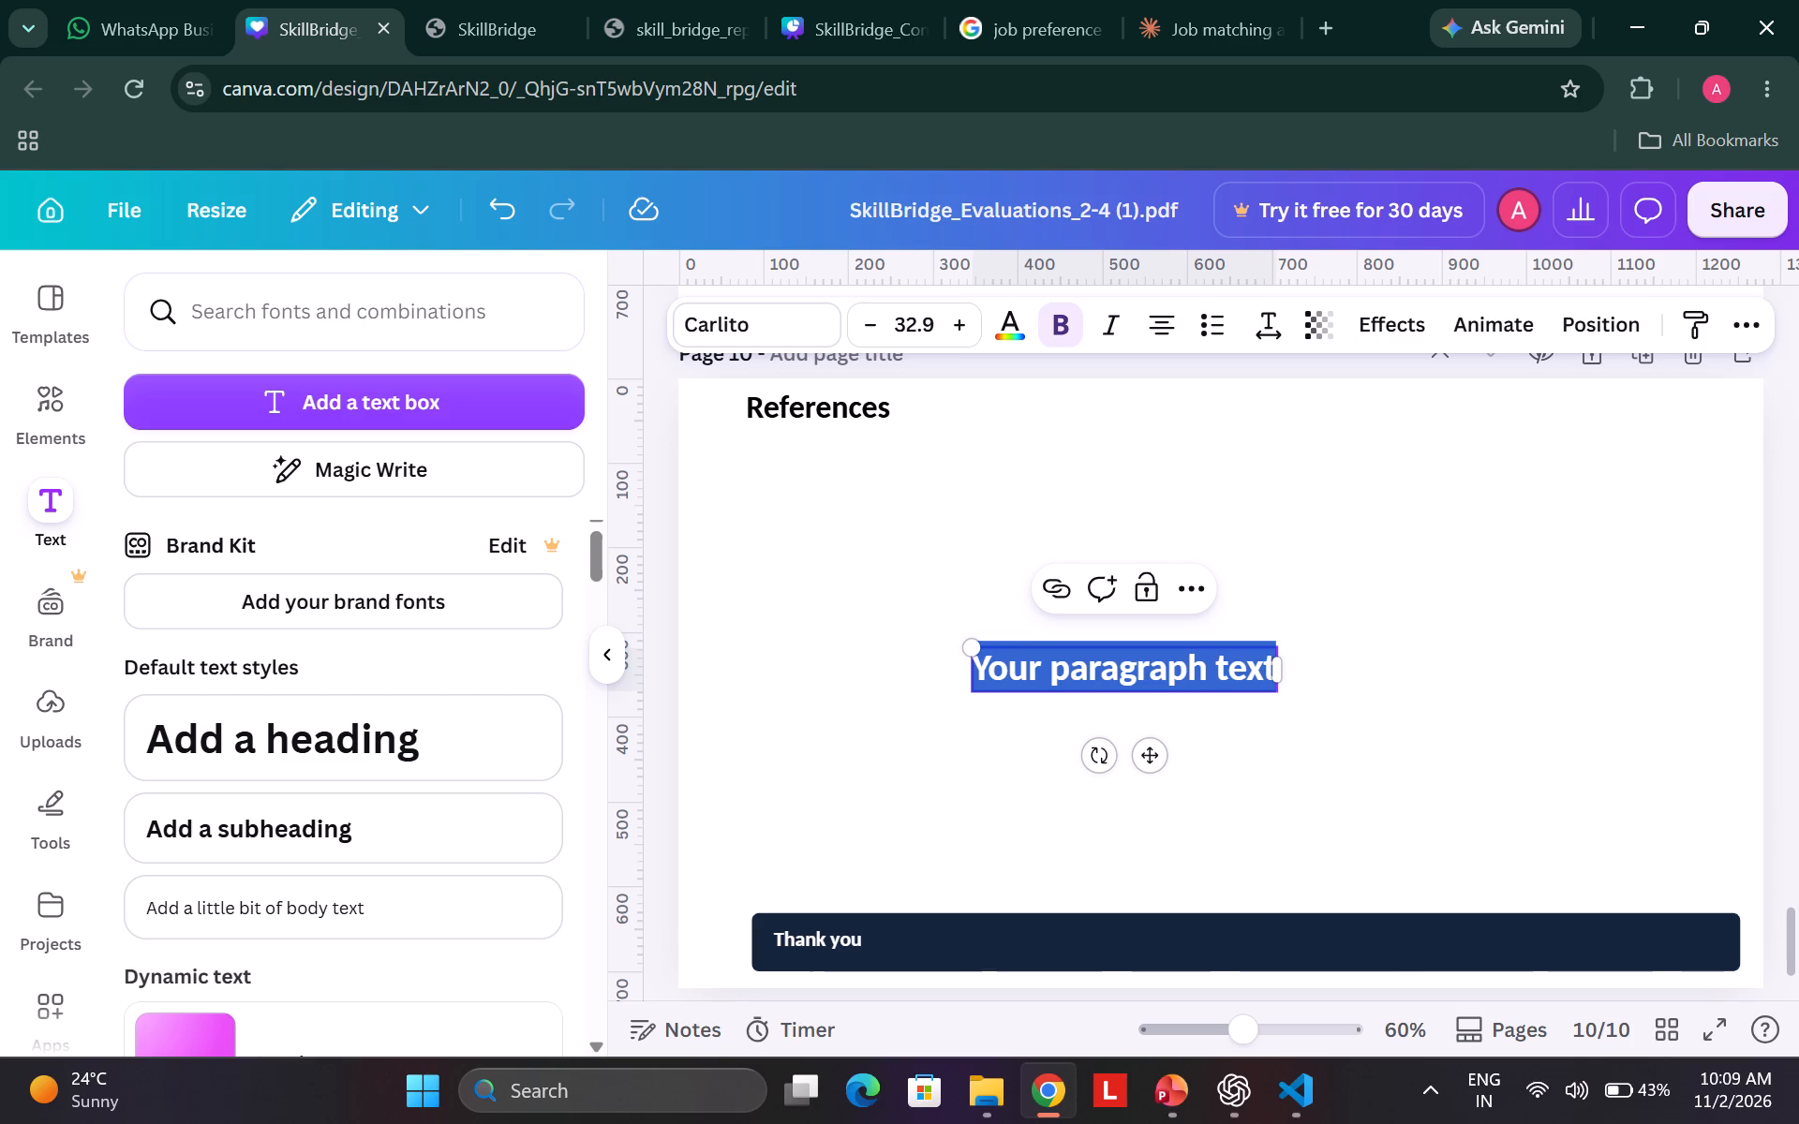
{"action": "key", "text": "ctrl+v"}
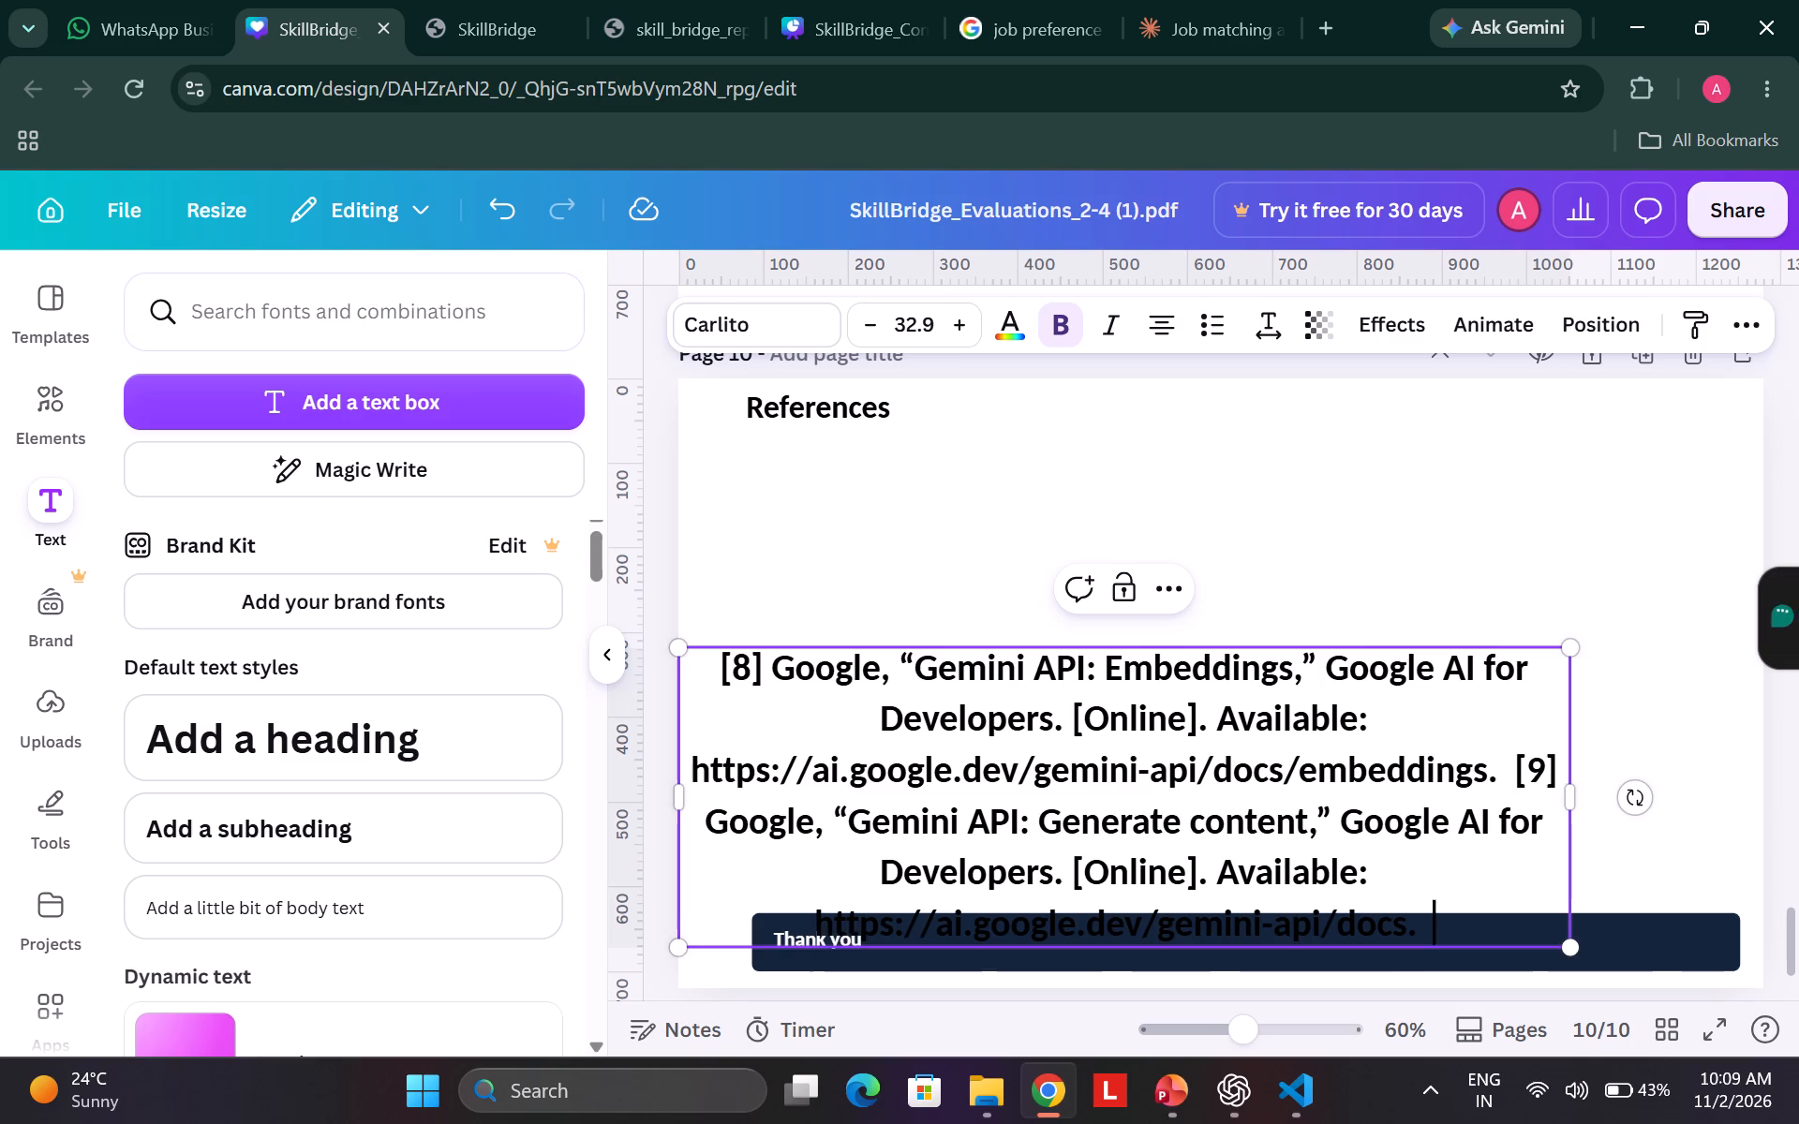
Format the pasted references text on page 10 as size 16, not bold, and left-aligned.
{"action": "left_click", "coordinate": [933, 322]}
{"action": "left_click", "coordinate": [897, 696]}
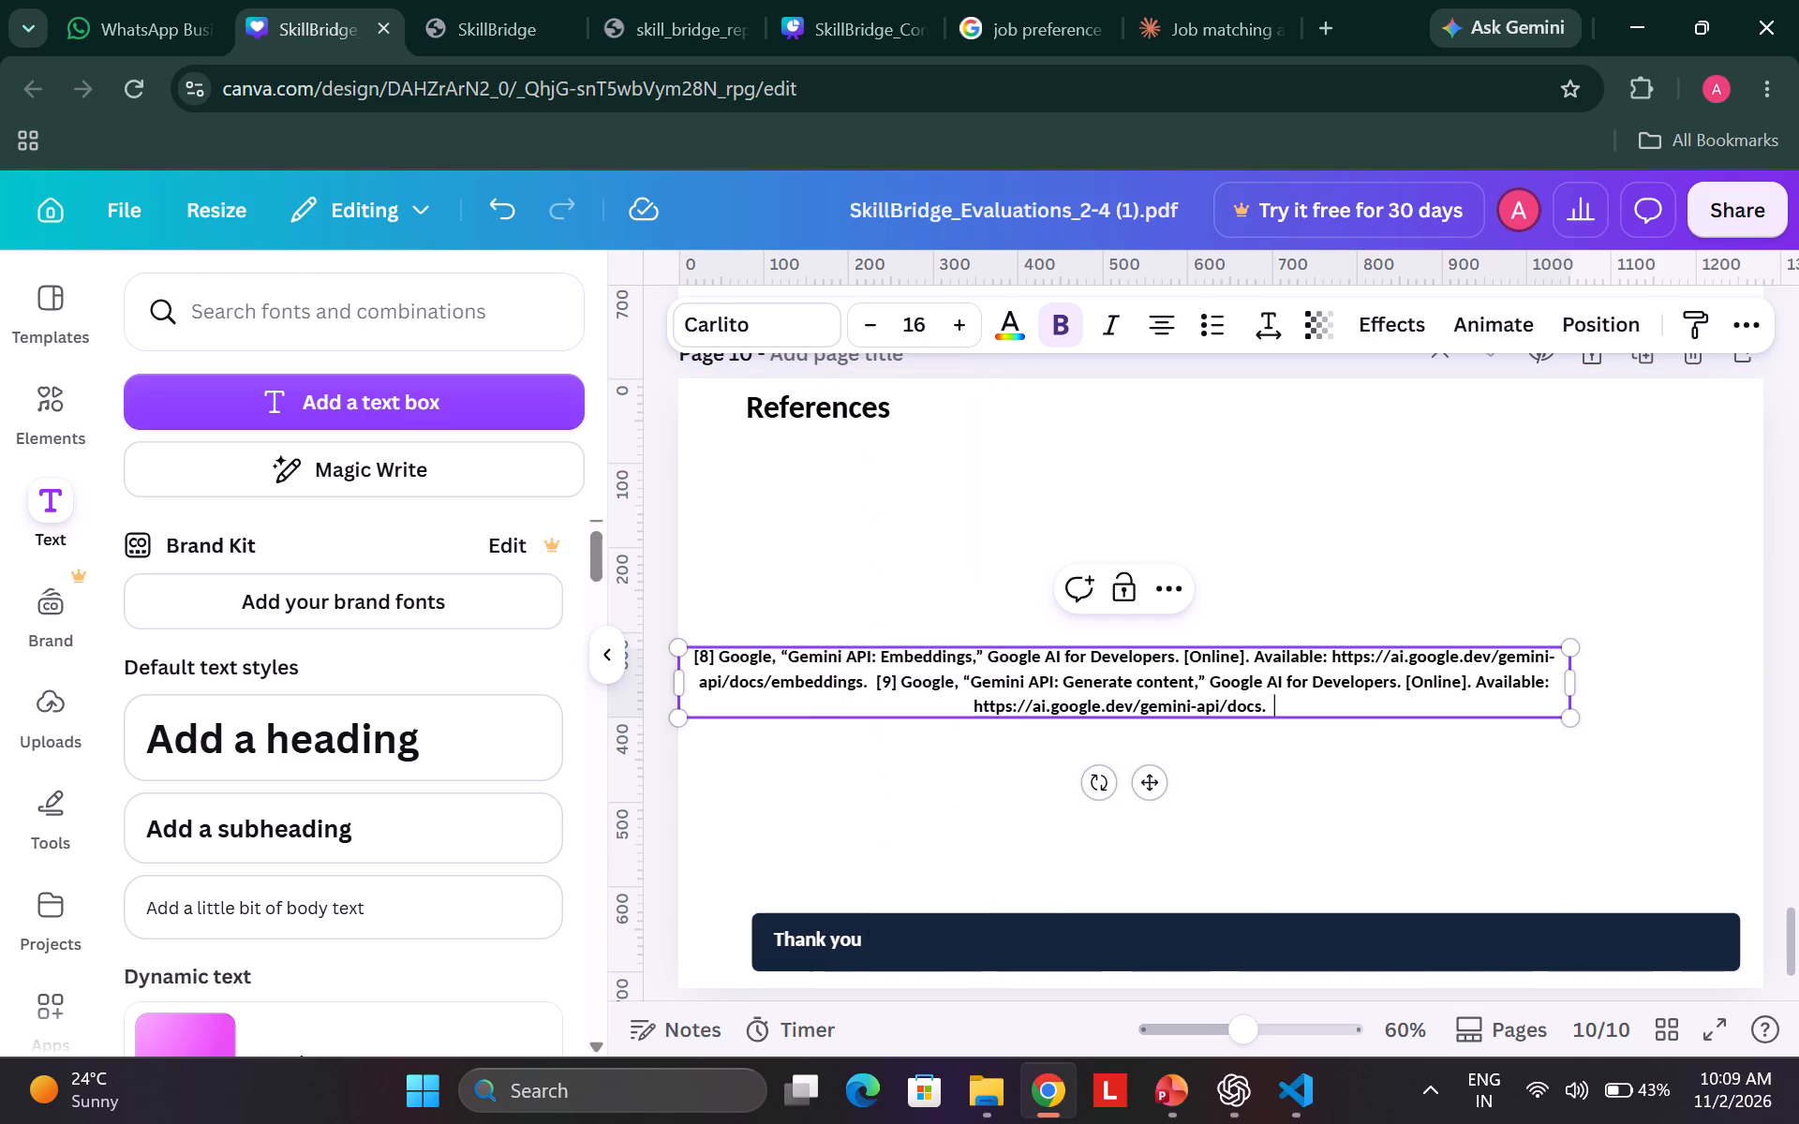
{"action": "left_click", "coordinate": [1063, 317]}
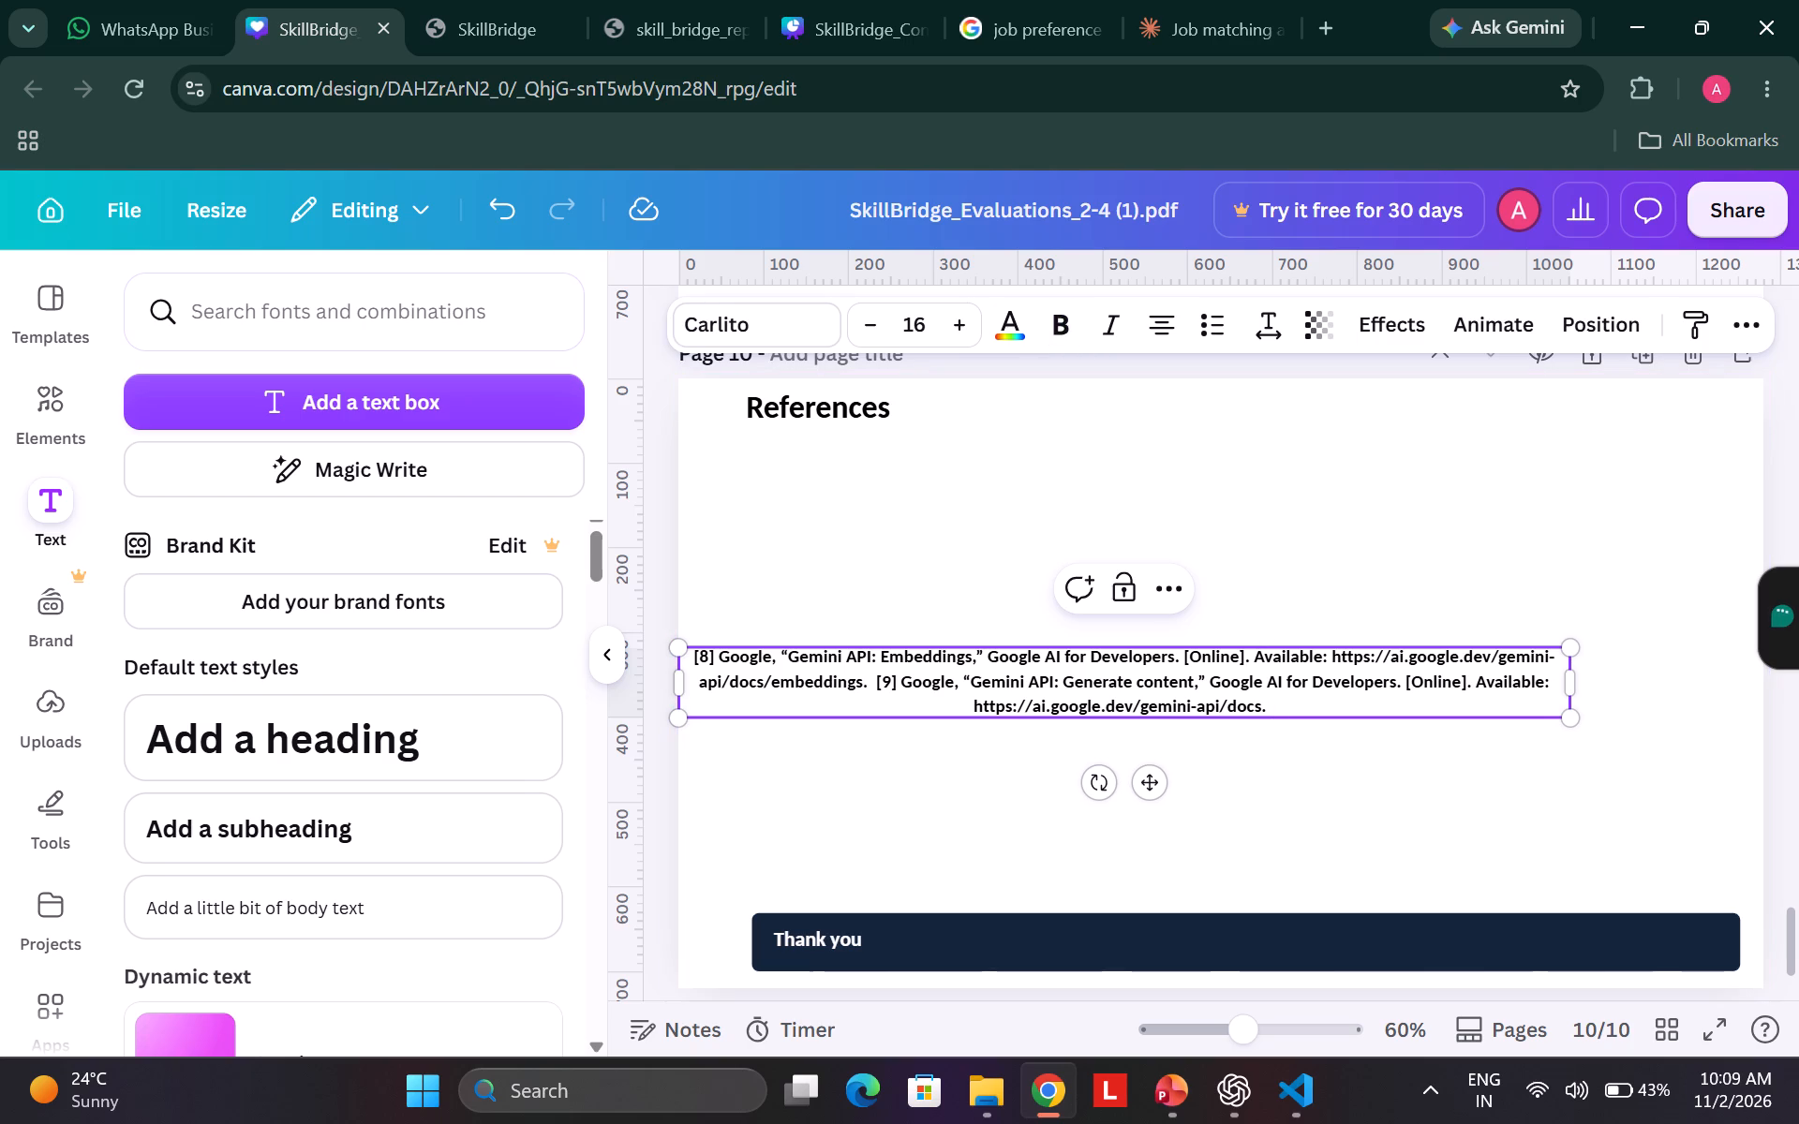
{"action": "key", "text": "ctrl+a"}
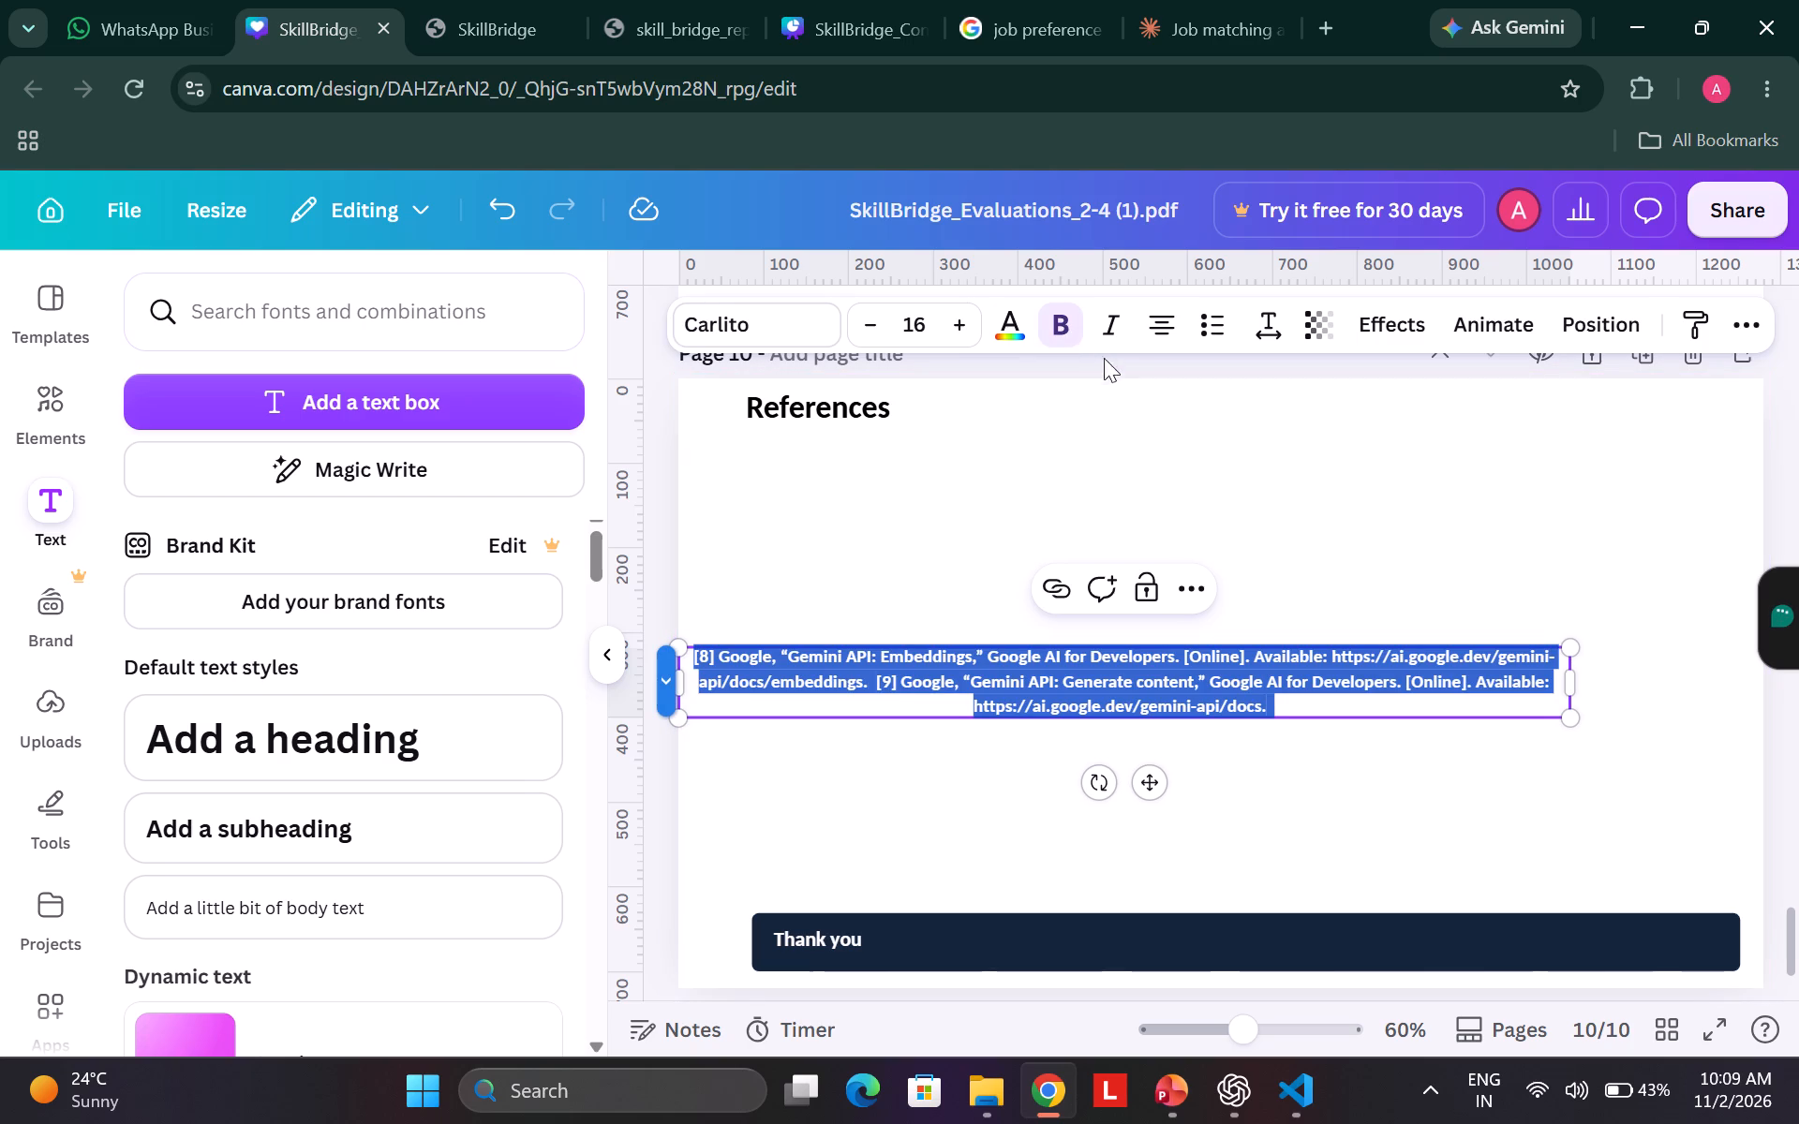
{"action": "left_click", "coordinate": [1063, 326]}
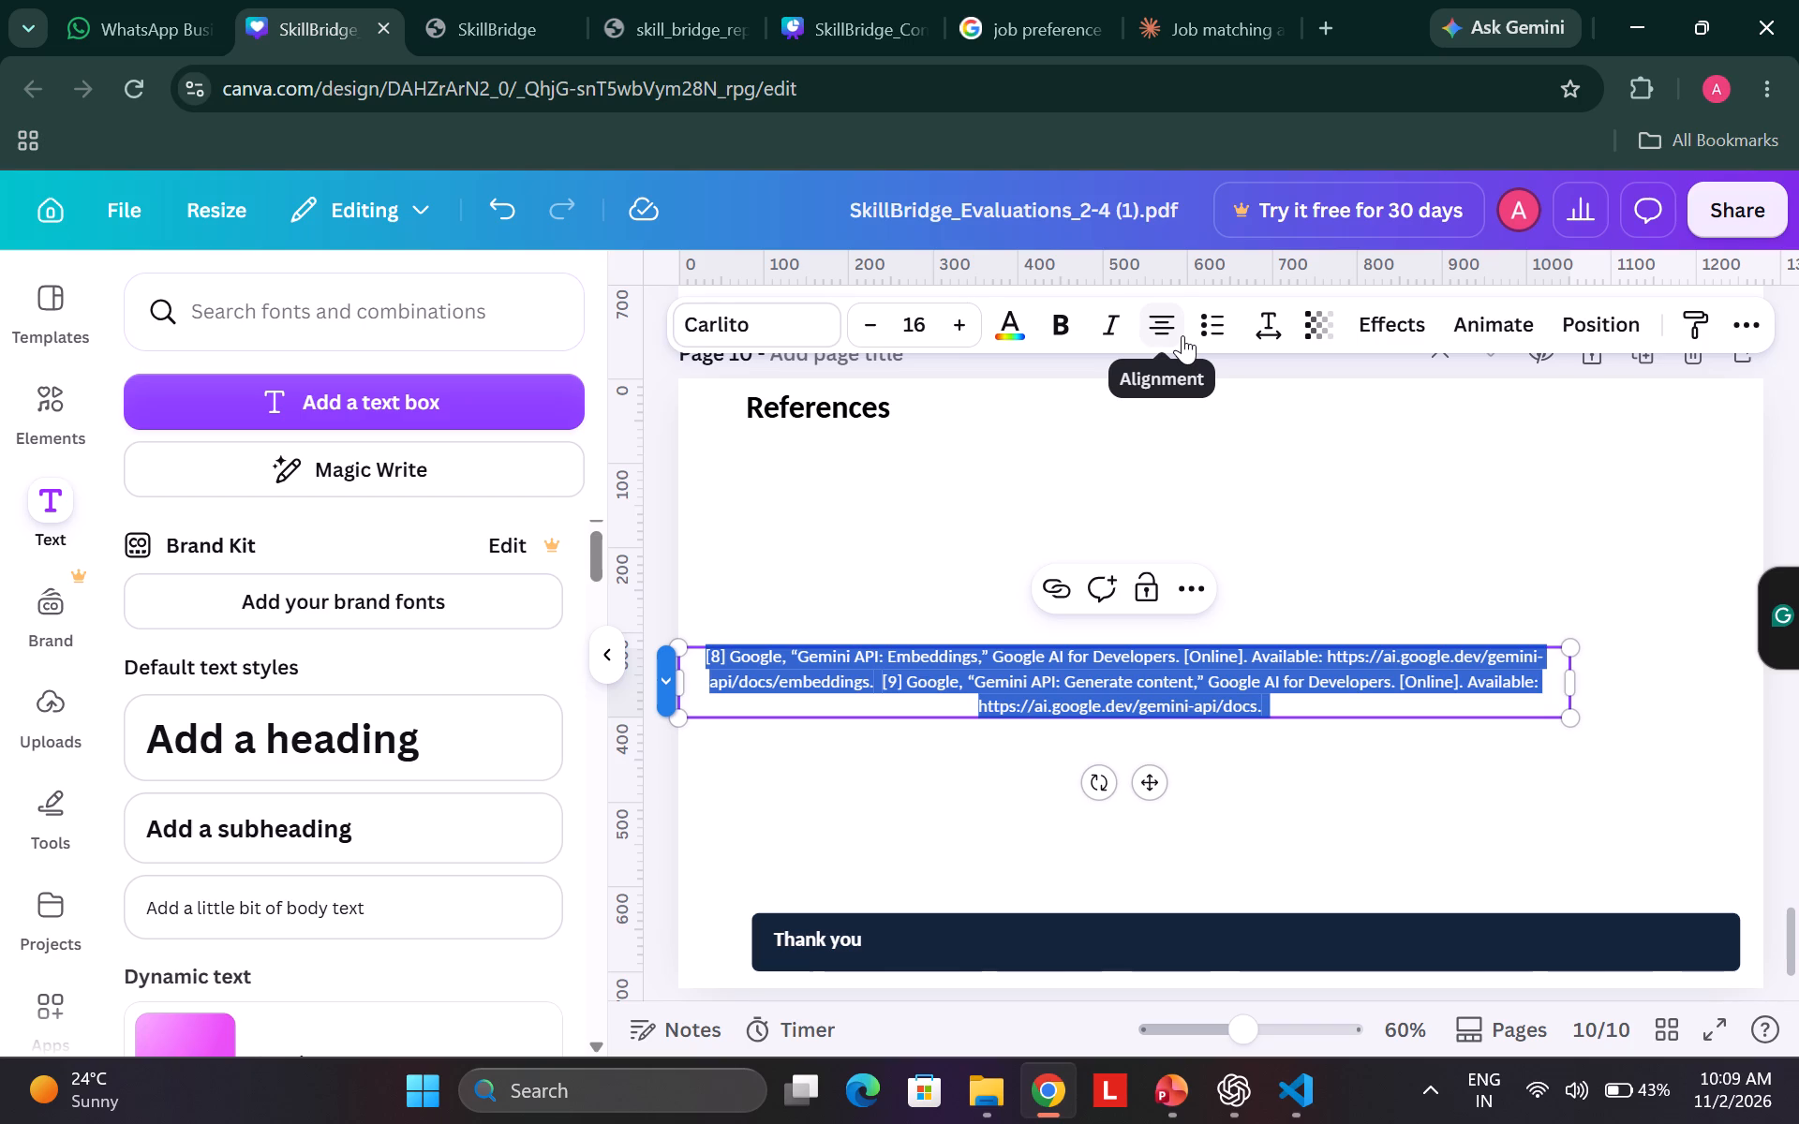
{"action": "left_click", "coordinate": [1164, 329]}
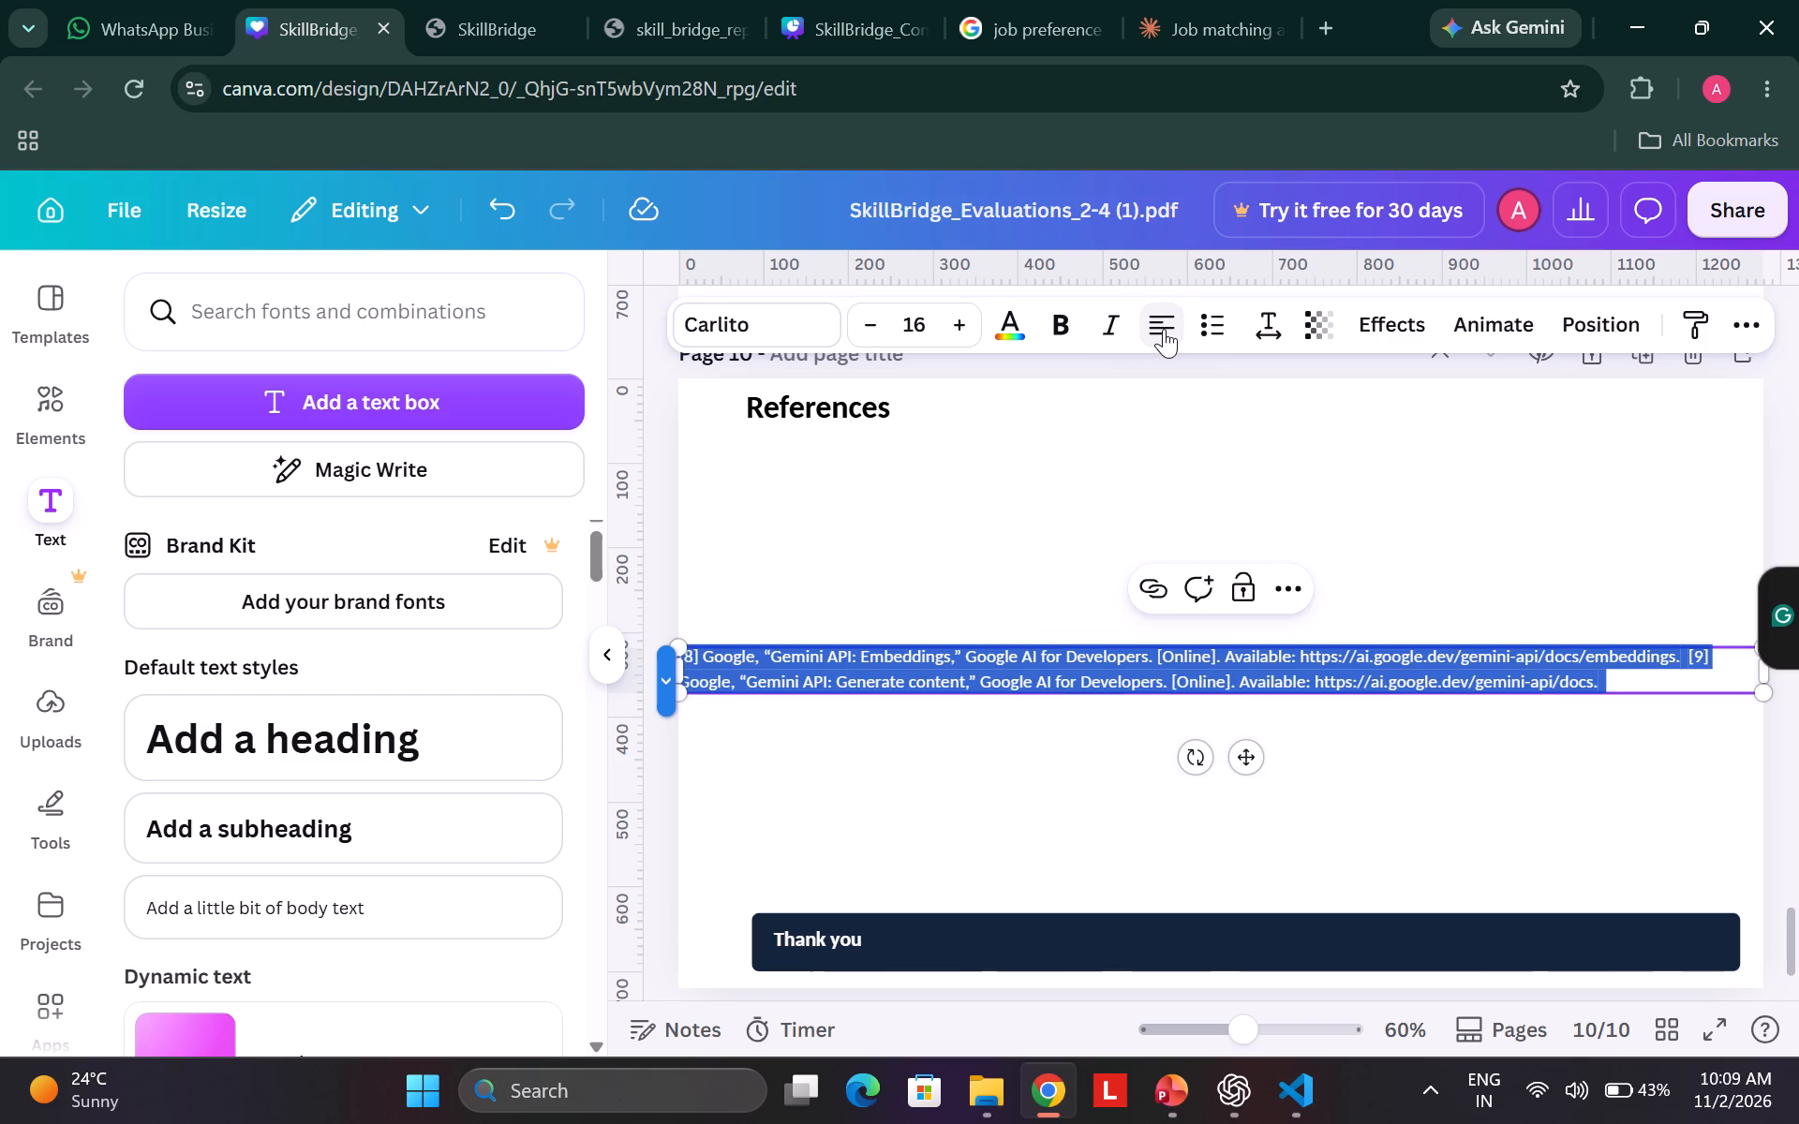
{"action": "left_click", "coordinate": [936, 780]}
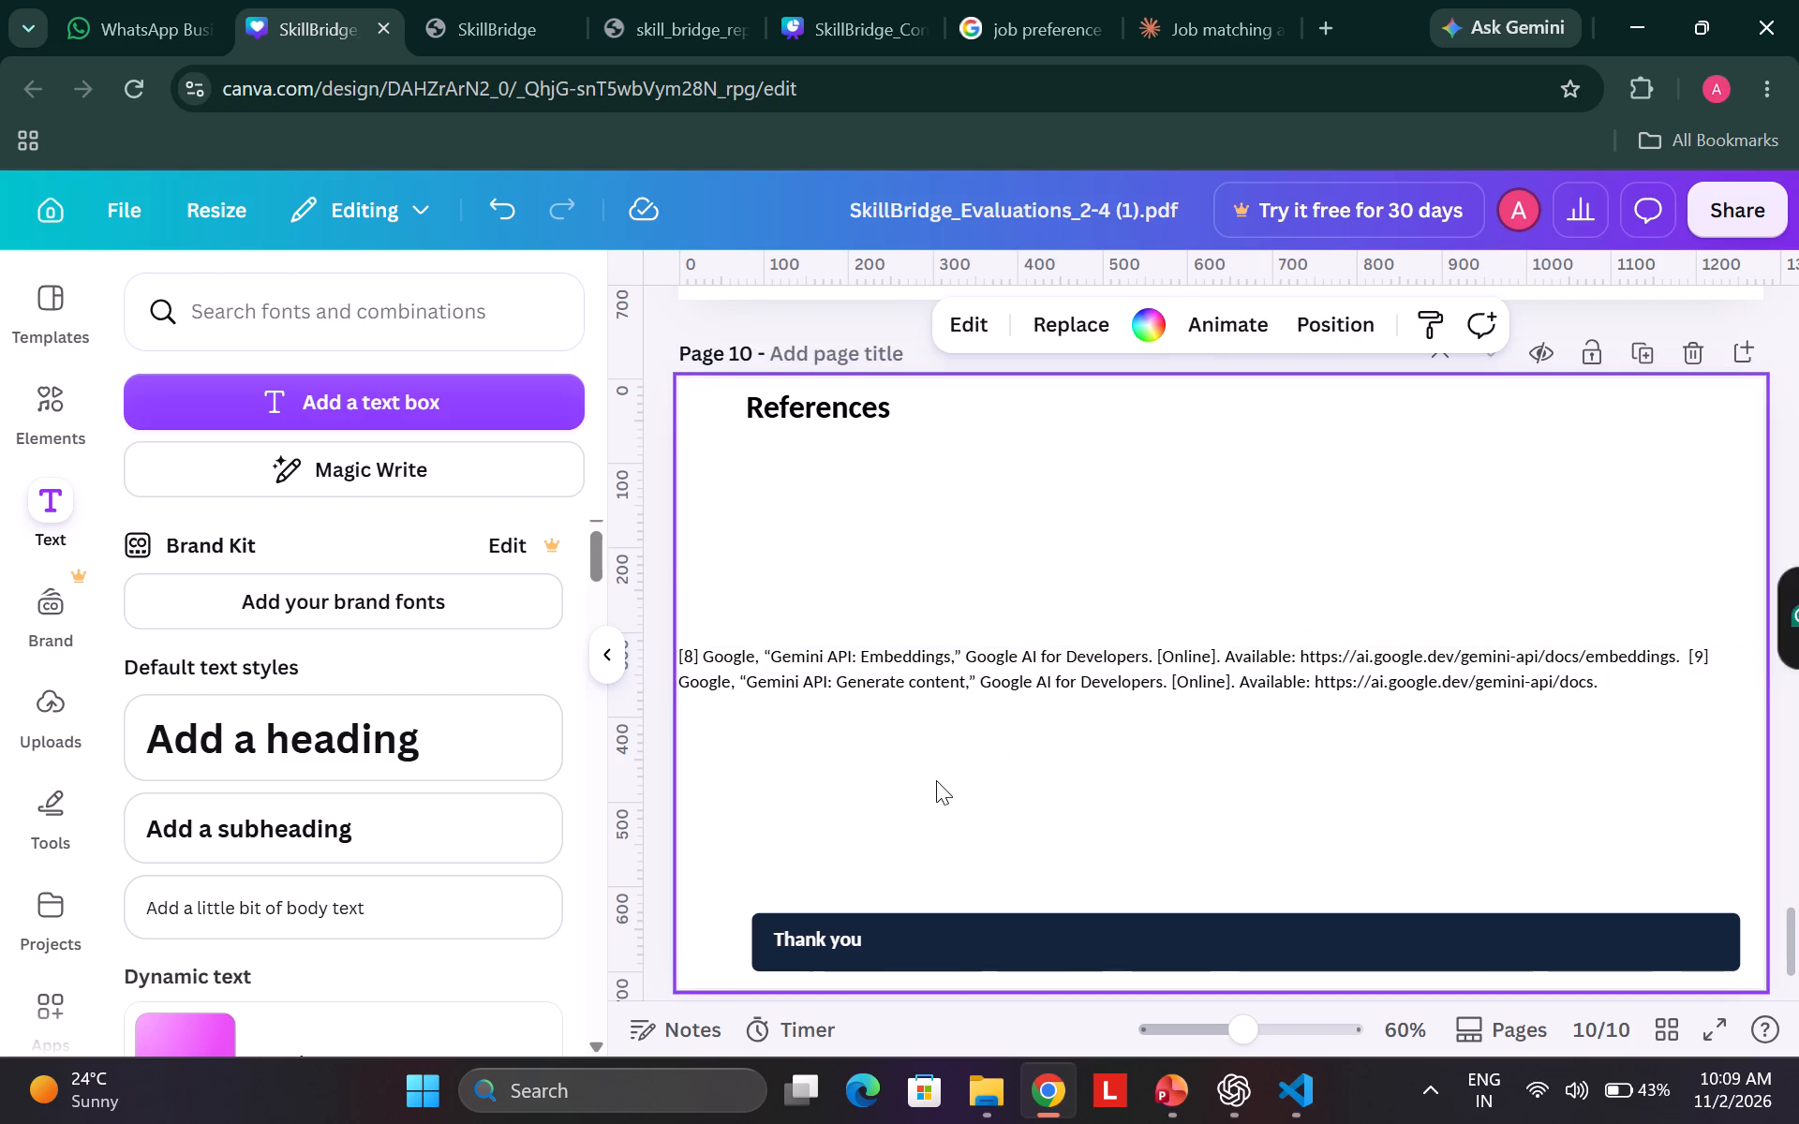
Start the "Generate content" reference on its own line and renumber the two references as [1] and [2].
{"action": "left_click", "coordinate": [1687, 648]}
{"action": "left_click", "coordinate": [1687, 648]}
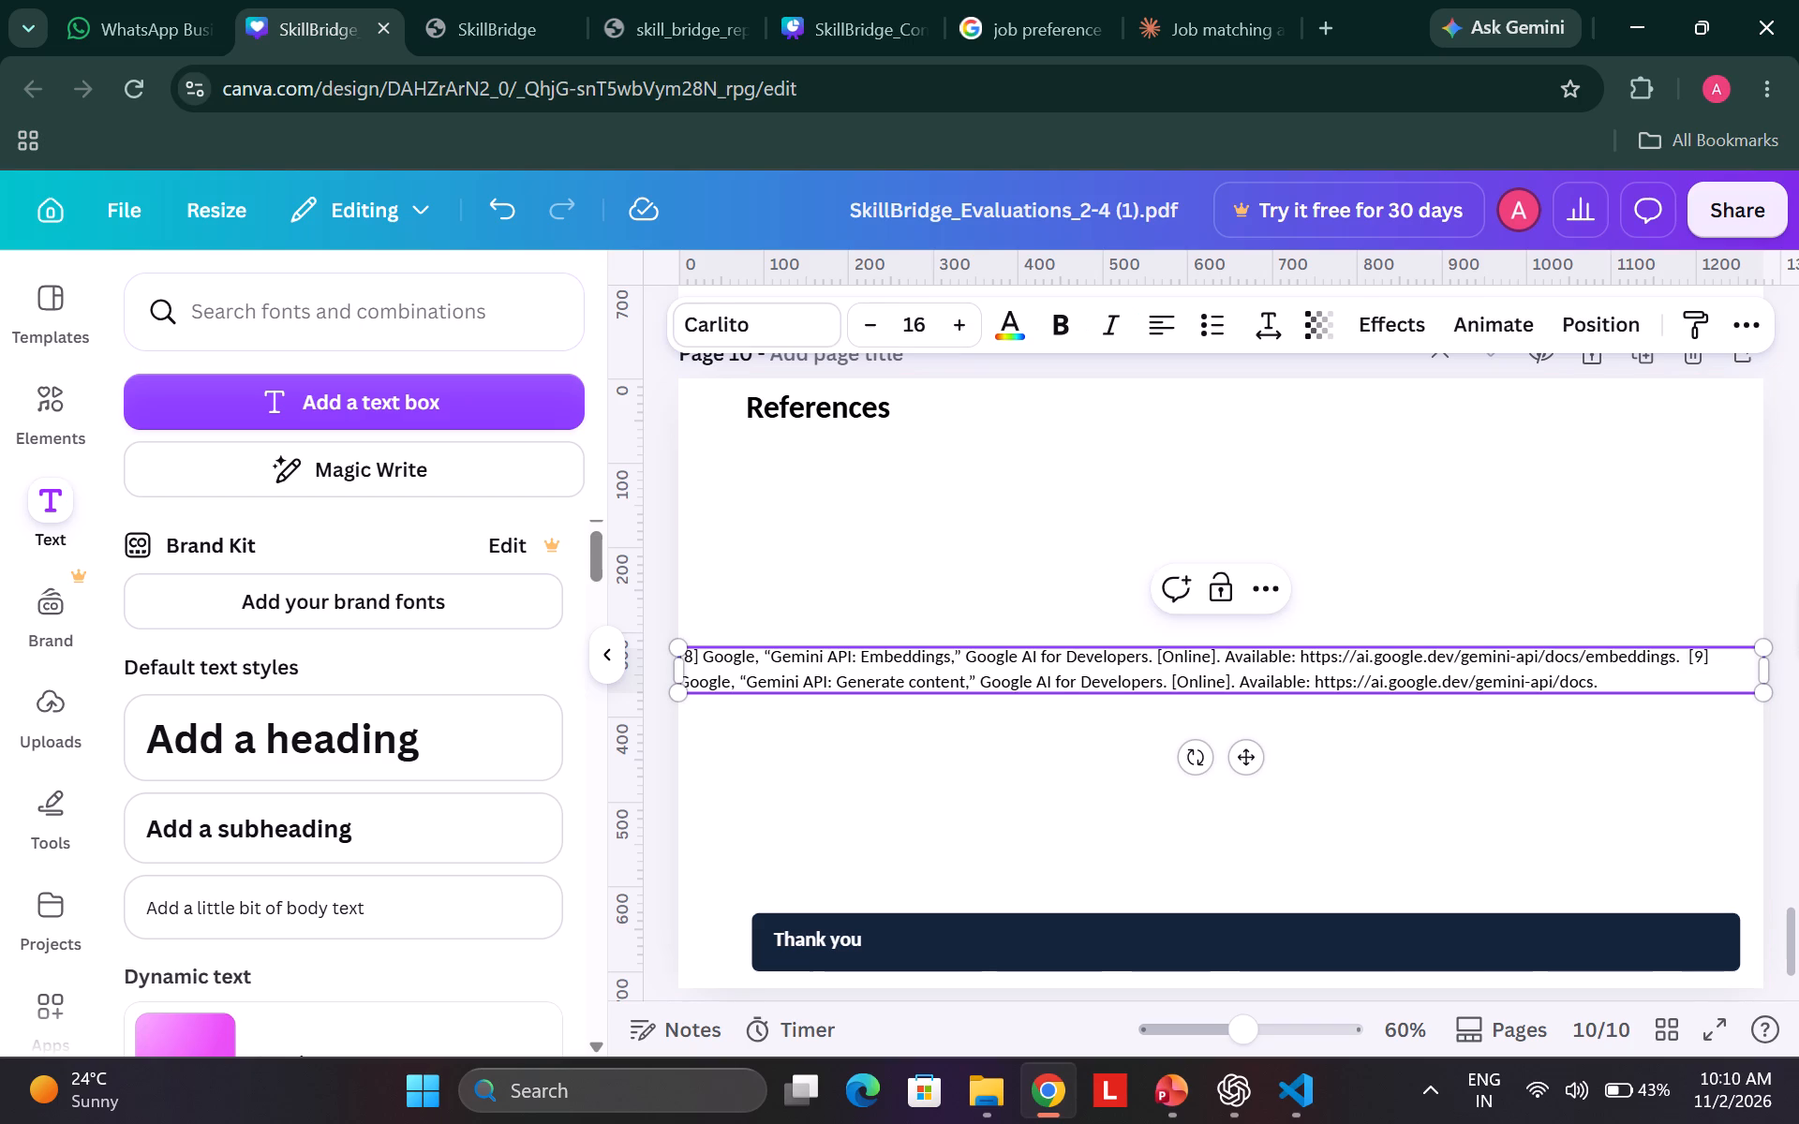
{"action": "key", "text": "Return"}
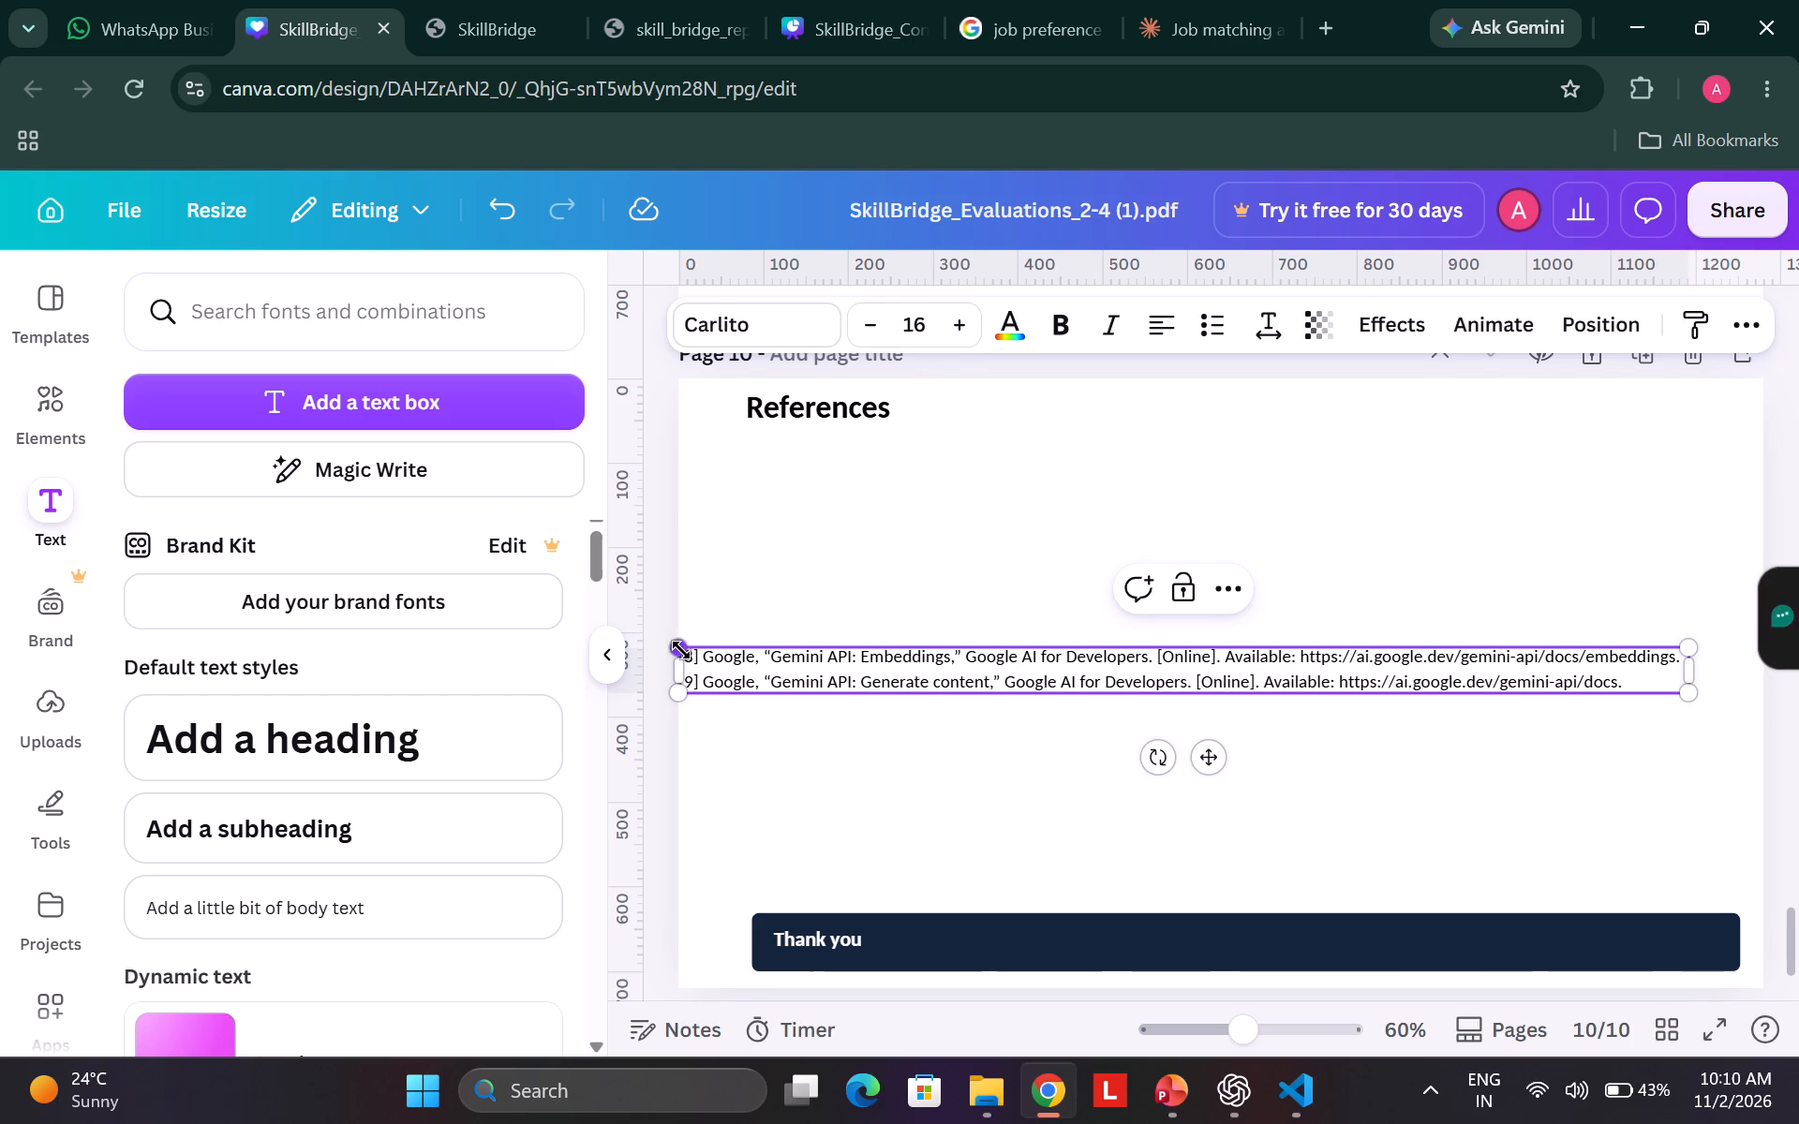
{"action": "left_click", "coordinate": [694, 656]}
{"action": "key", "text": "BackSpace"}
{"action": "key", "text": "1"}
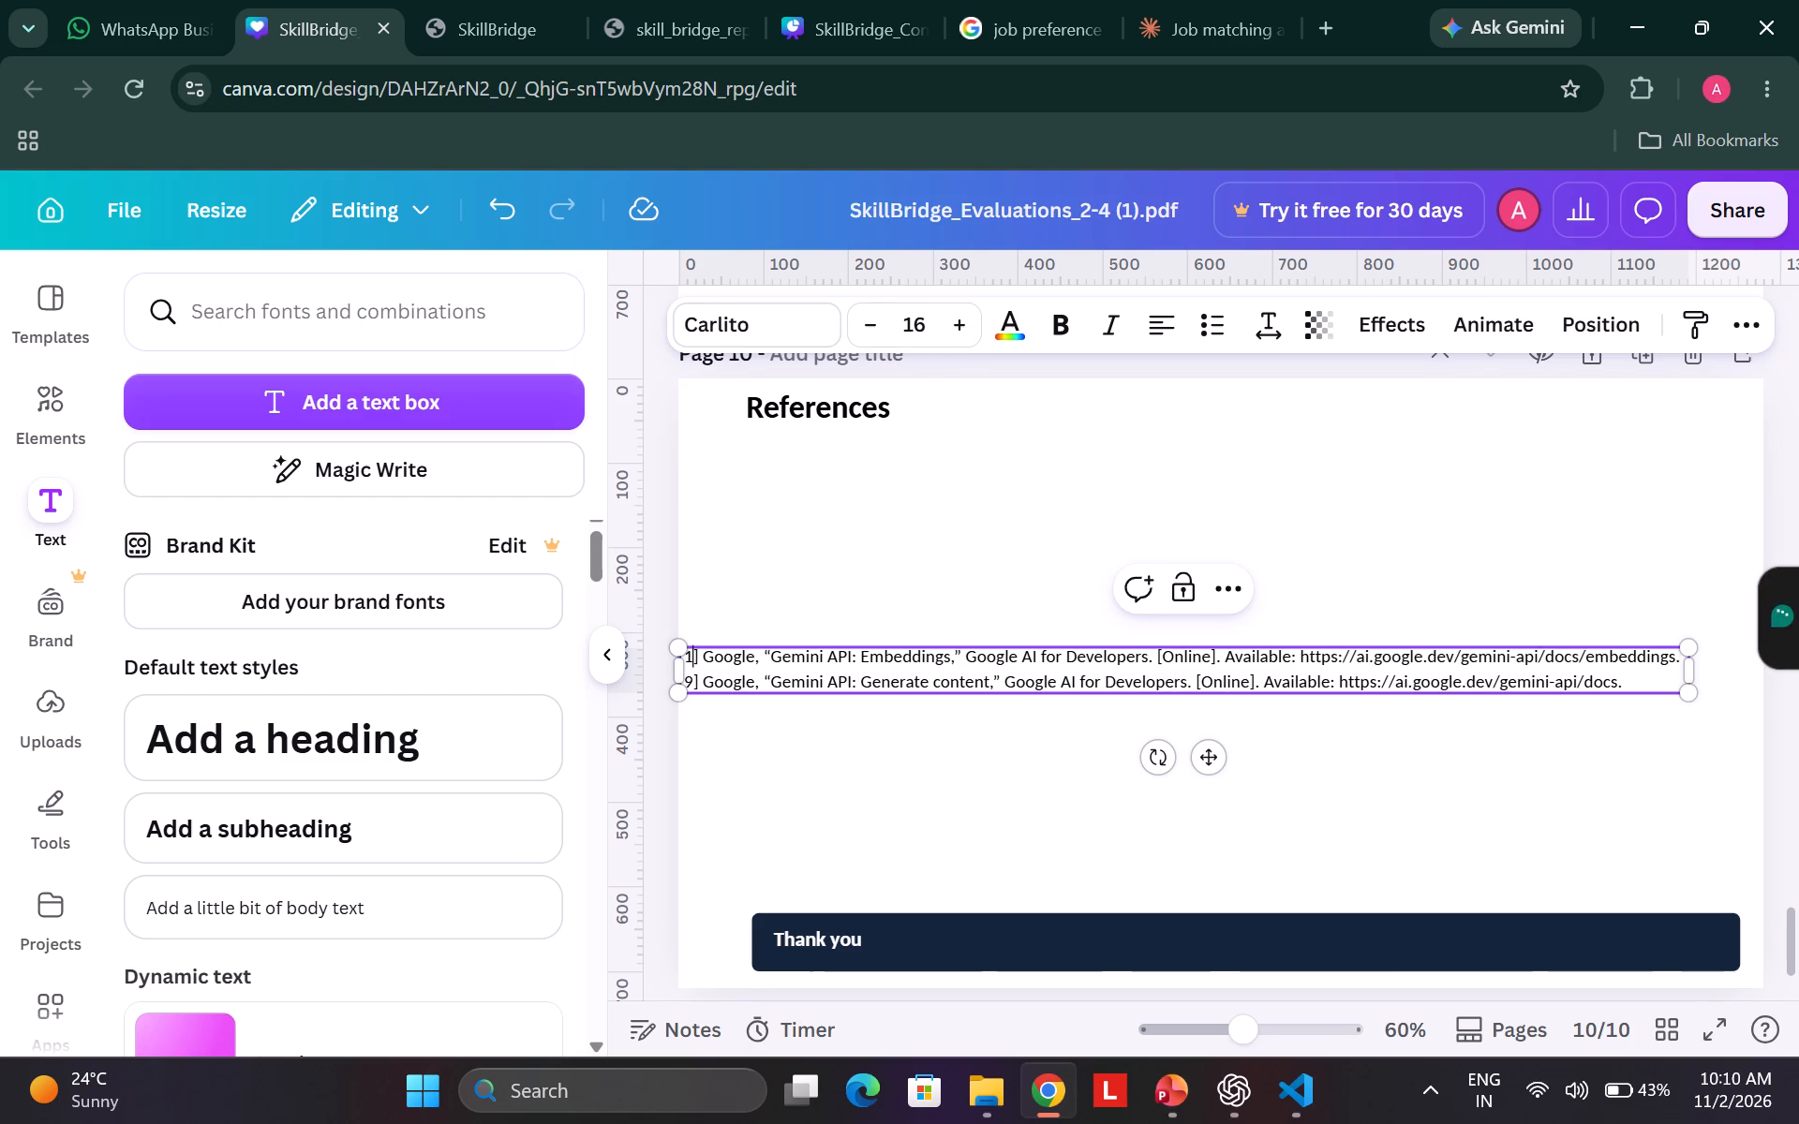
{"action": "left_click", "coordinate": [692, 674]}
{"action": "key", "text": "BackSpace"}
{"action": "key", "text": "2"}
Move the two-line references text up to just below the "References" heading, roughly in line with the heading's left edge.
{"action": "left_click_drag", "start_coordinate": [1215, 750], "coordinate": [1276, 564]}
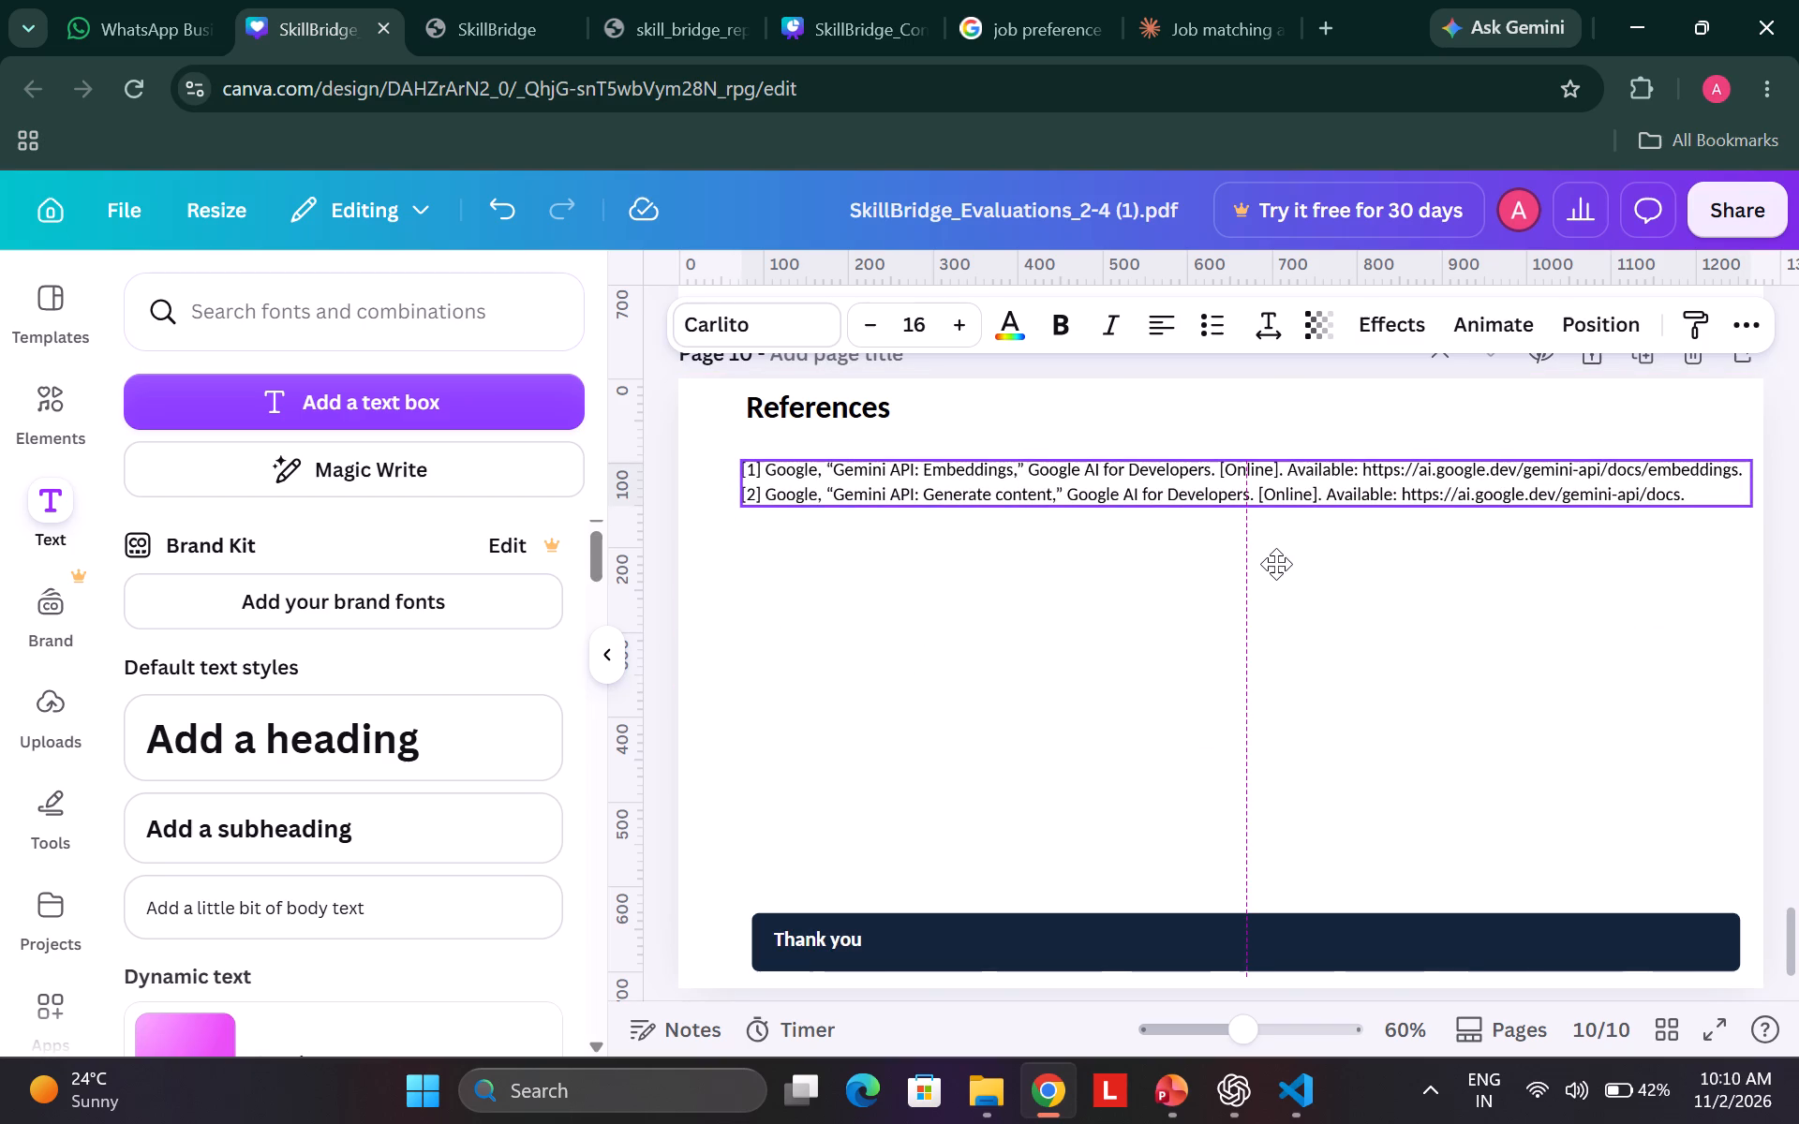
{"action": "left_click_drag", "start_coordinate": [1276, 564], "coordinate": [1276, 557]}
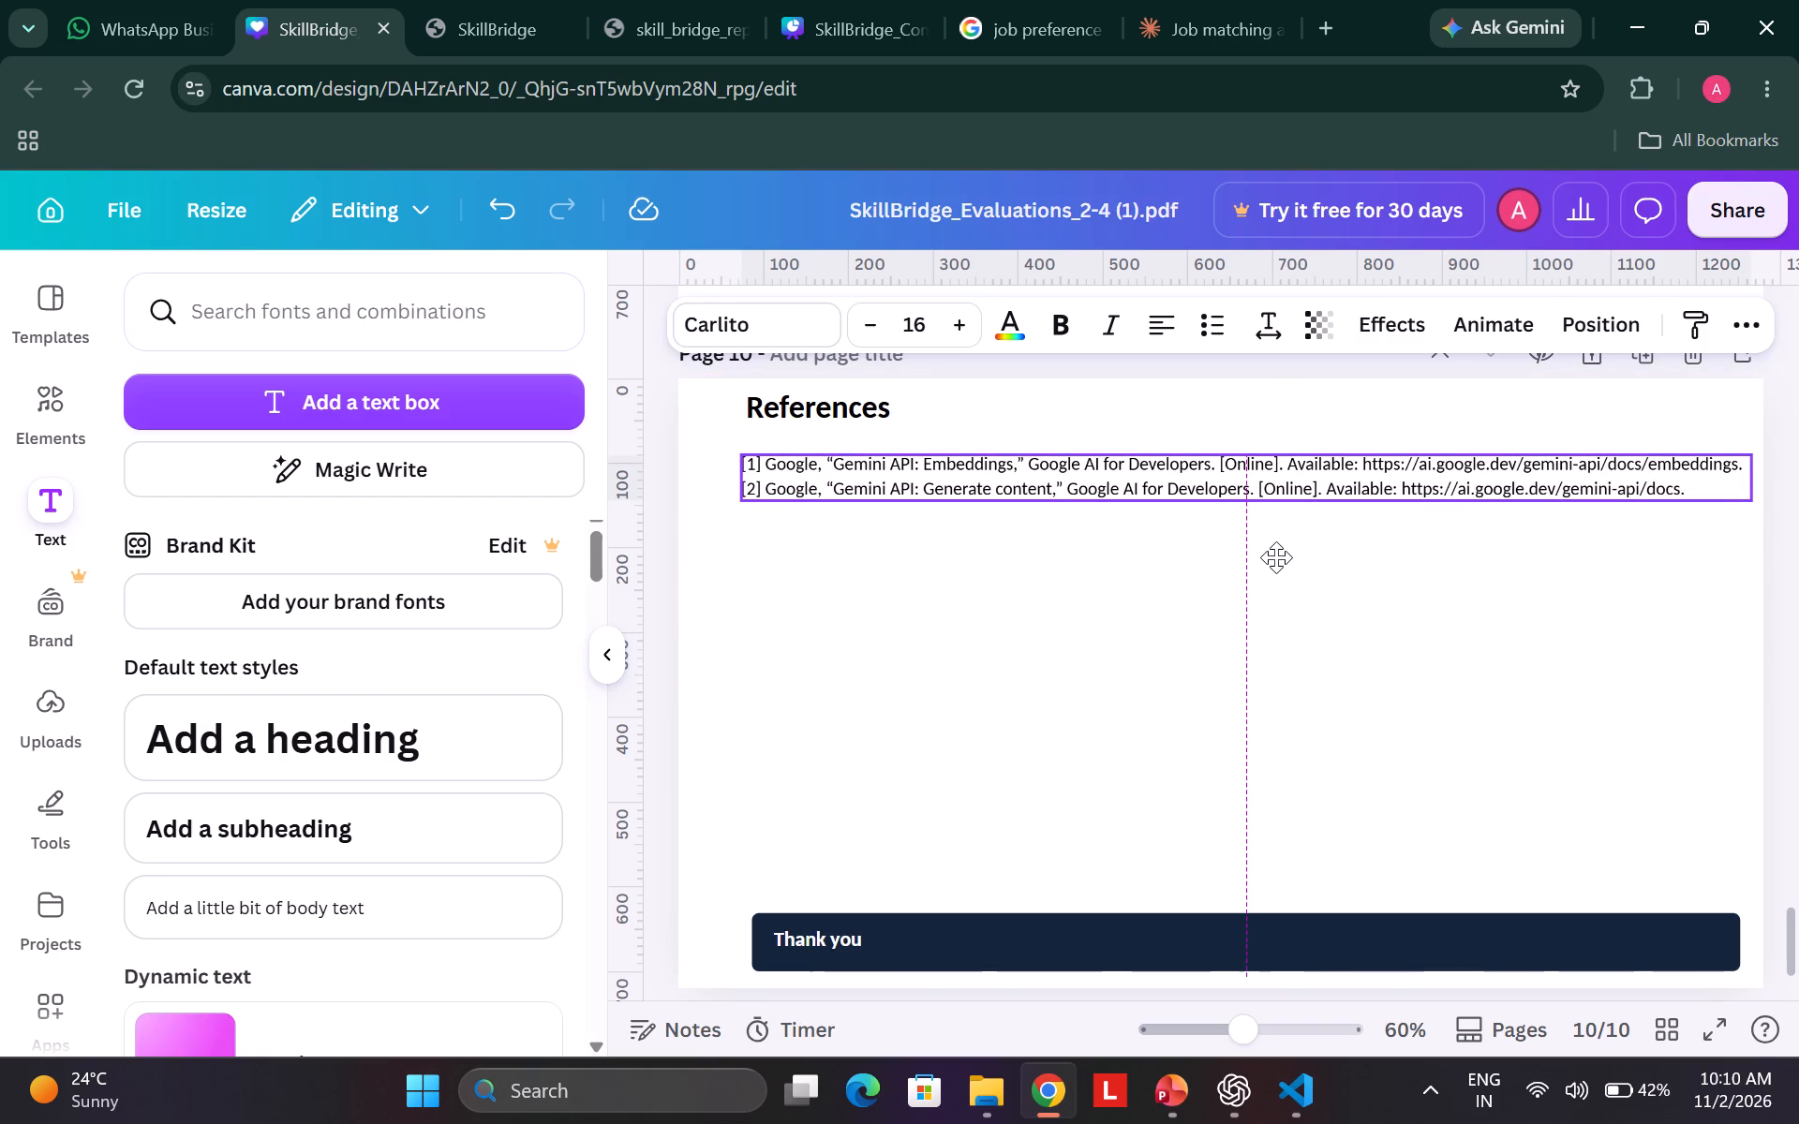
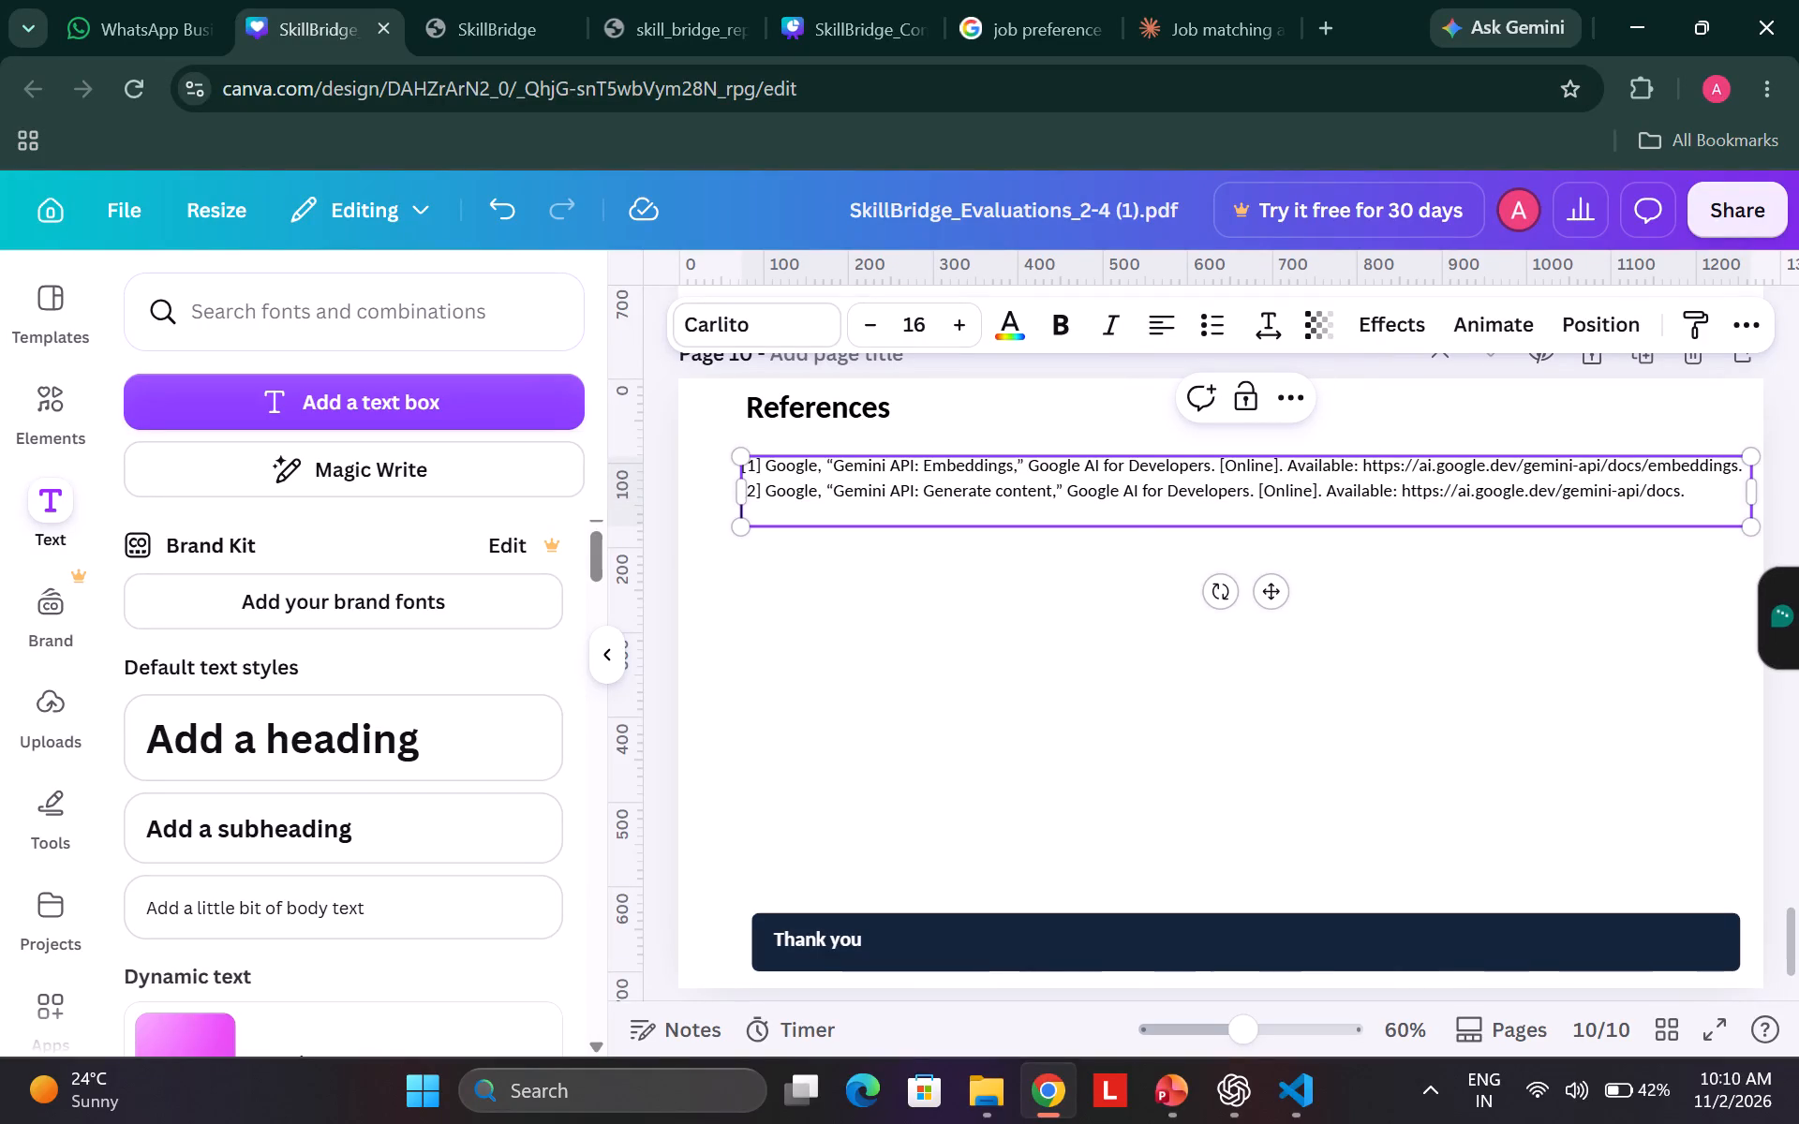
Paste the copied MongoDB, Mongoose, Express.js, React and Vite references below reference [2], starting each one on its own line.
{"action": "key", "text": "ctrl+v"}
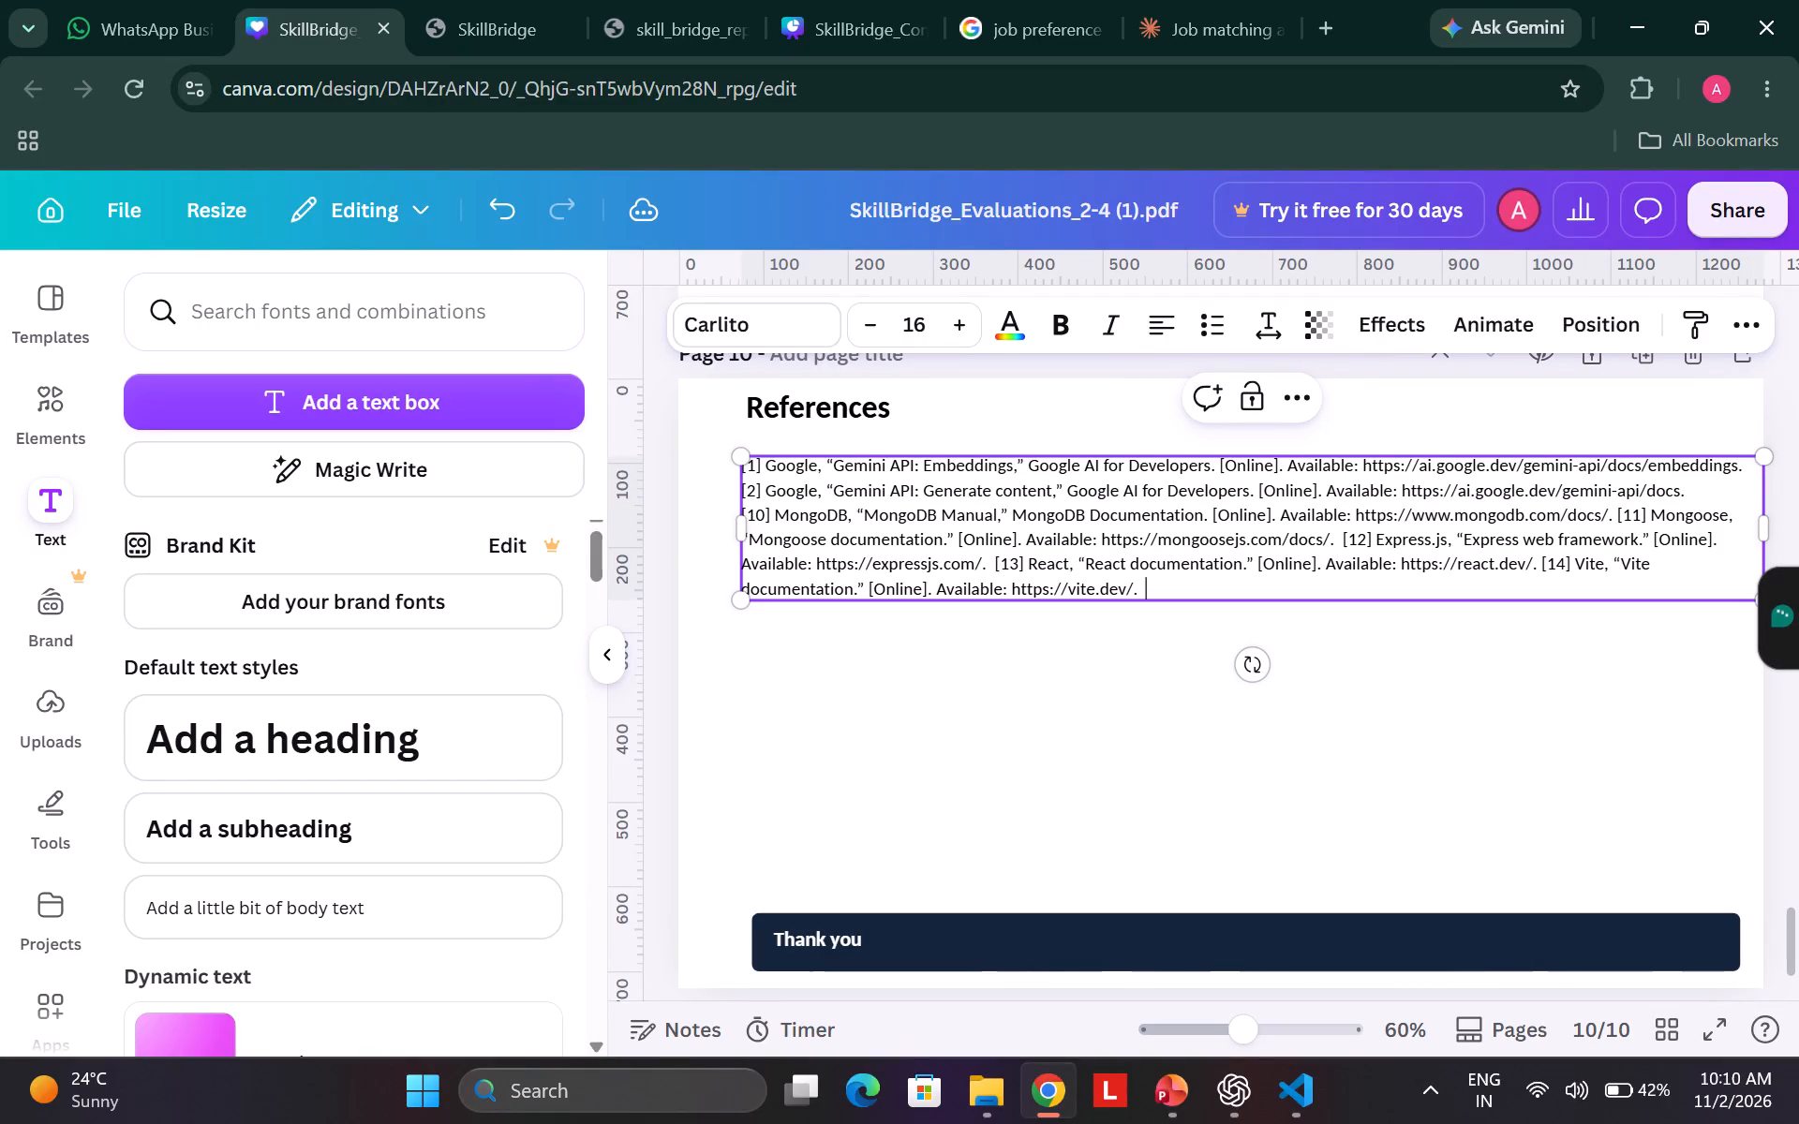
{"action": "left_click", "coordinate": [1617, 511]}
{"action": "key", "text": "Return"}
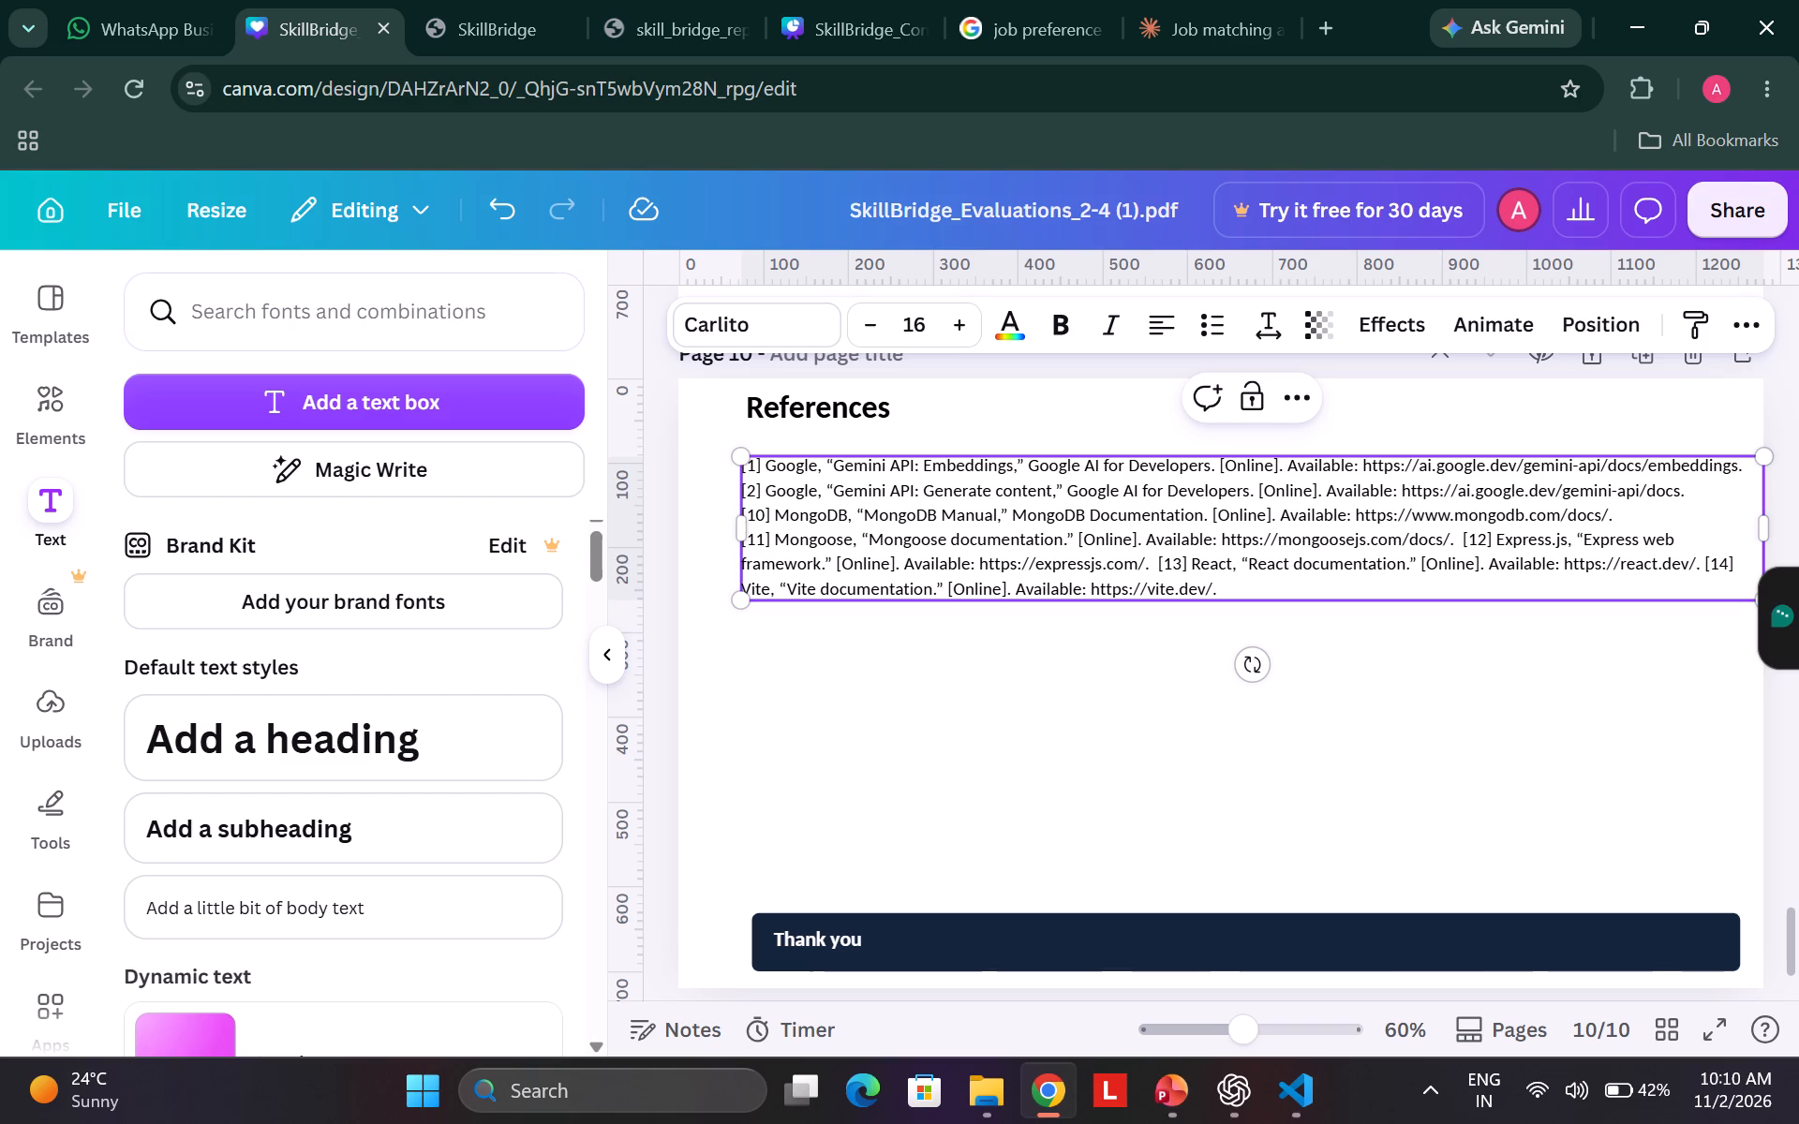
{"action": "left_click", "coordinate": [1462, 540]}
{"action": "key", "text": "Return"}
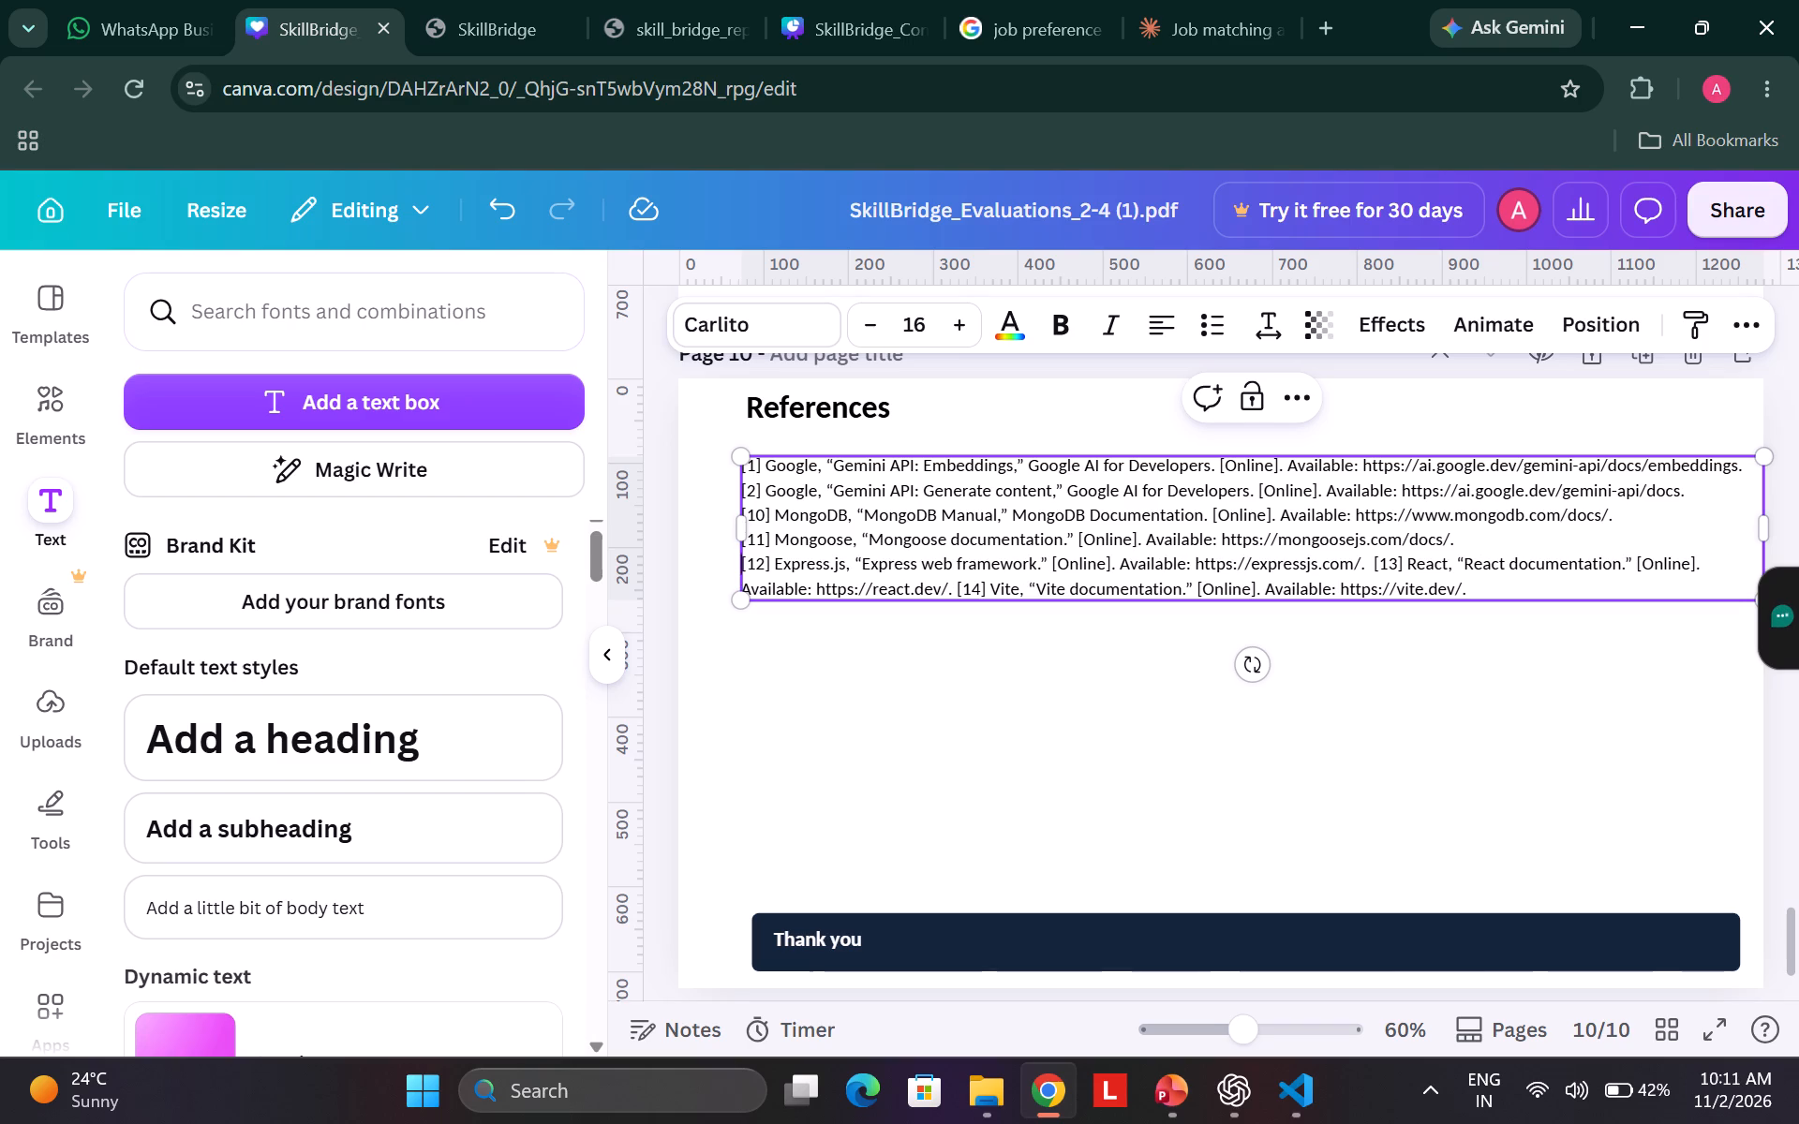
{"action": "left_click", "coordinate": [1374, 562]}
{"action": "key", "text": "Return"}
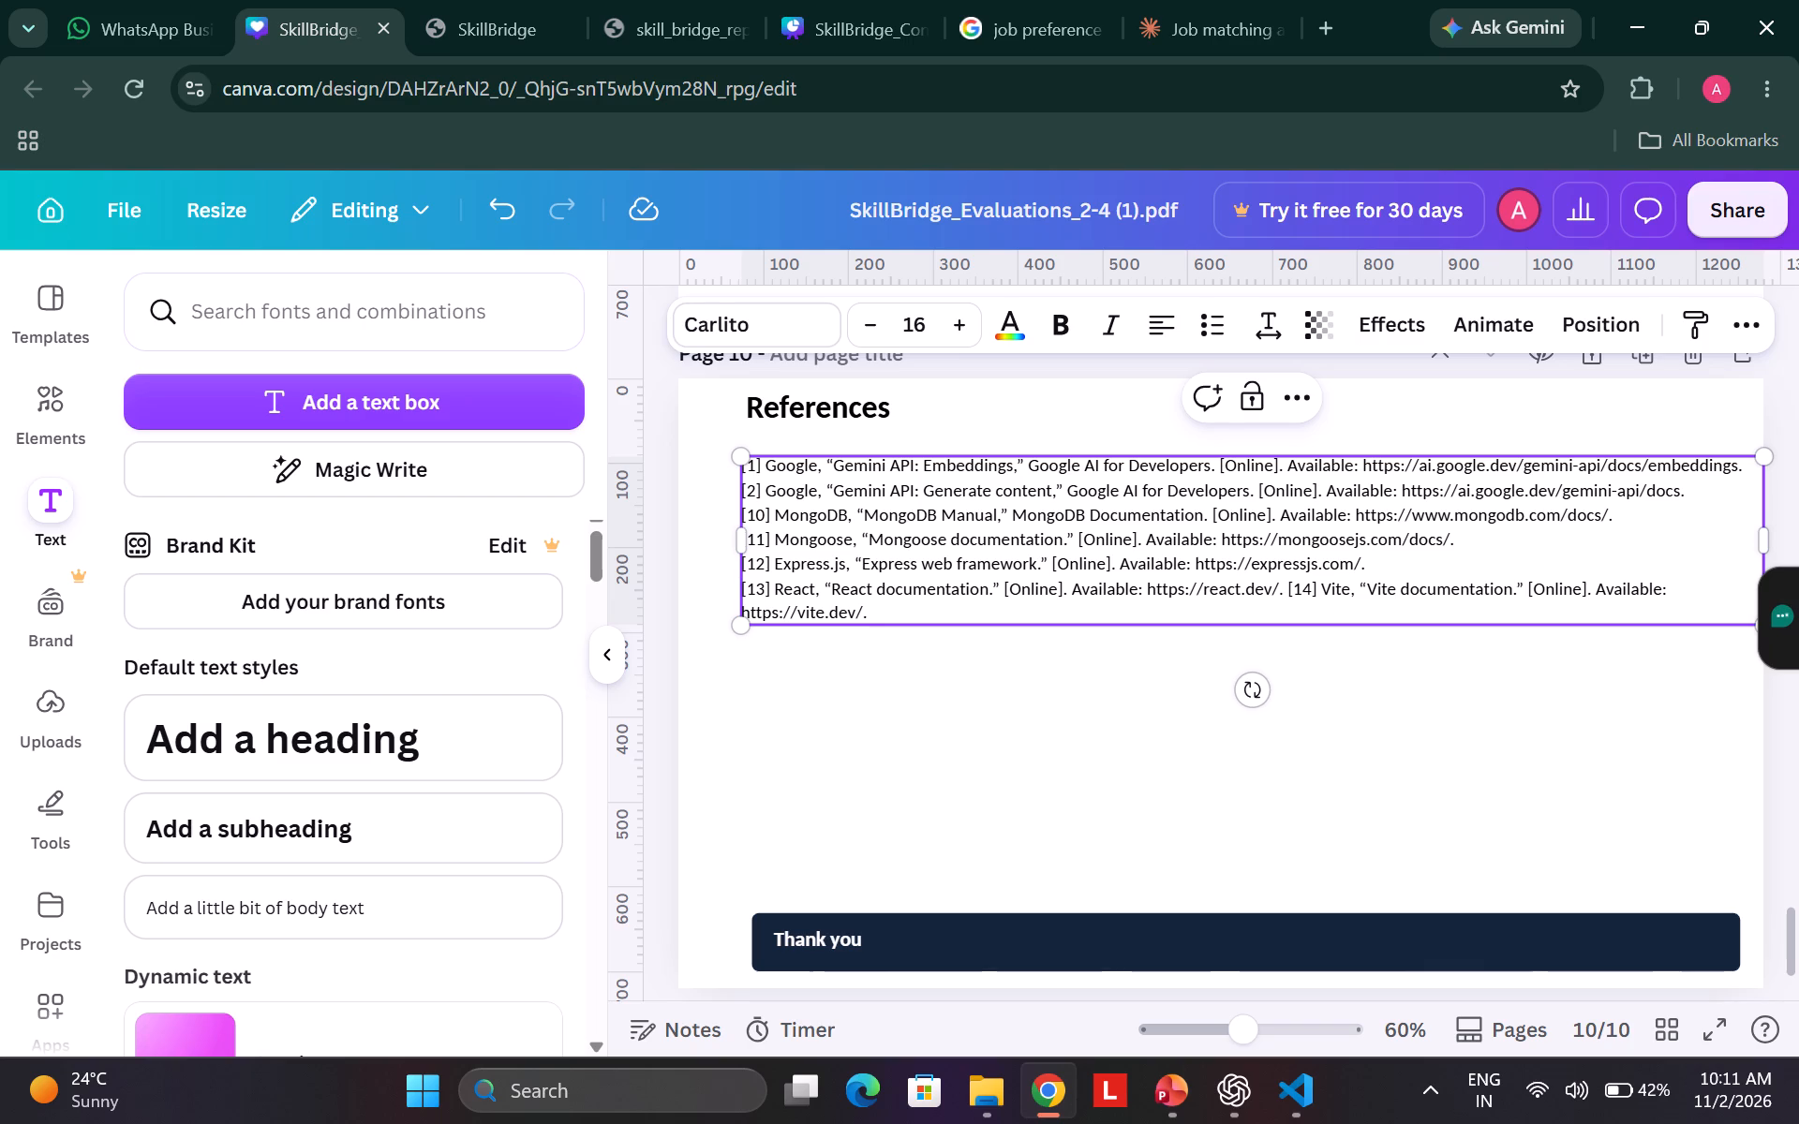
{"action": "left_click", "coordinate": [1287, 591]}
{"action": "key", "text": "Return"}
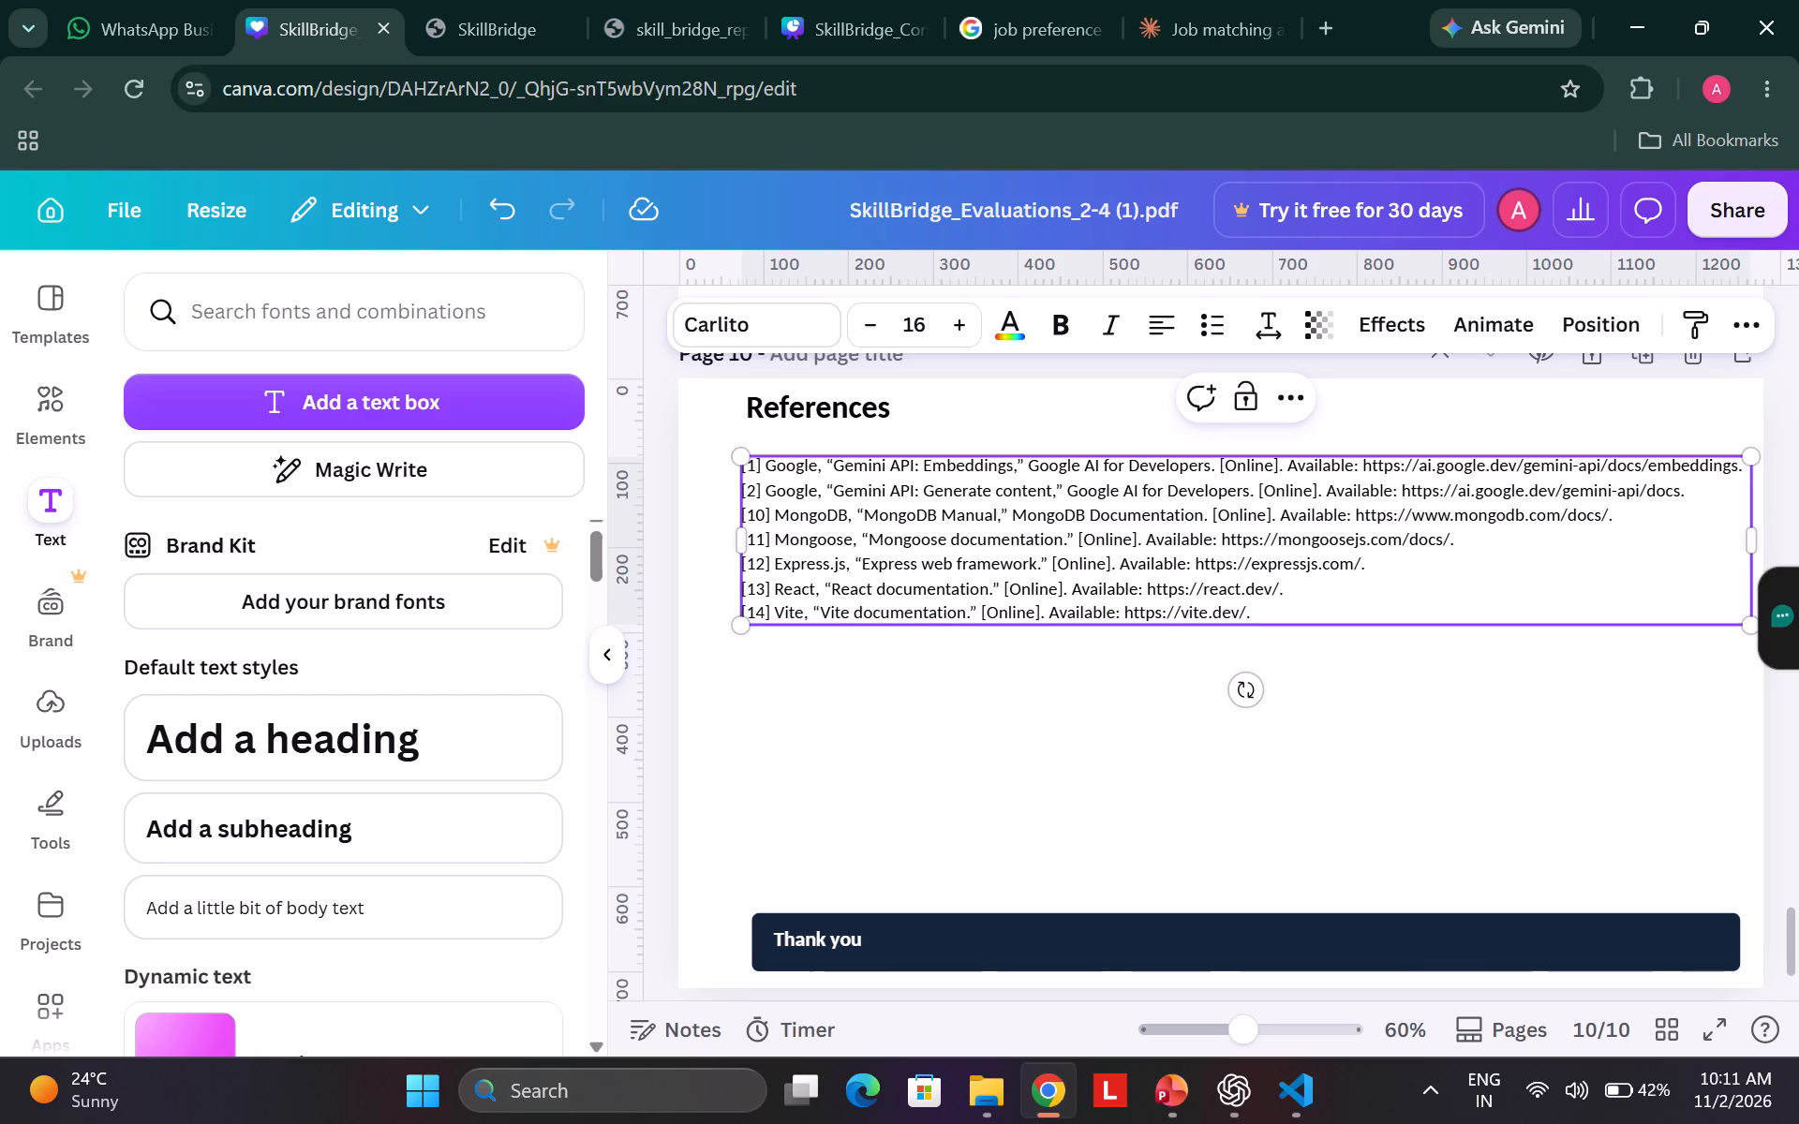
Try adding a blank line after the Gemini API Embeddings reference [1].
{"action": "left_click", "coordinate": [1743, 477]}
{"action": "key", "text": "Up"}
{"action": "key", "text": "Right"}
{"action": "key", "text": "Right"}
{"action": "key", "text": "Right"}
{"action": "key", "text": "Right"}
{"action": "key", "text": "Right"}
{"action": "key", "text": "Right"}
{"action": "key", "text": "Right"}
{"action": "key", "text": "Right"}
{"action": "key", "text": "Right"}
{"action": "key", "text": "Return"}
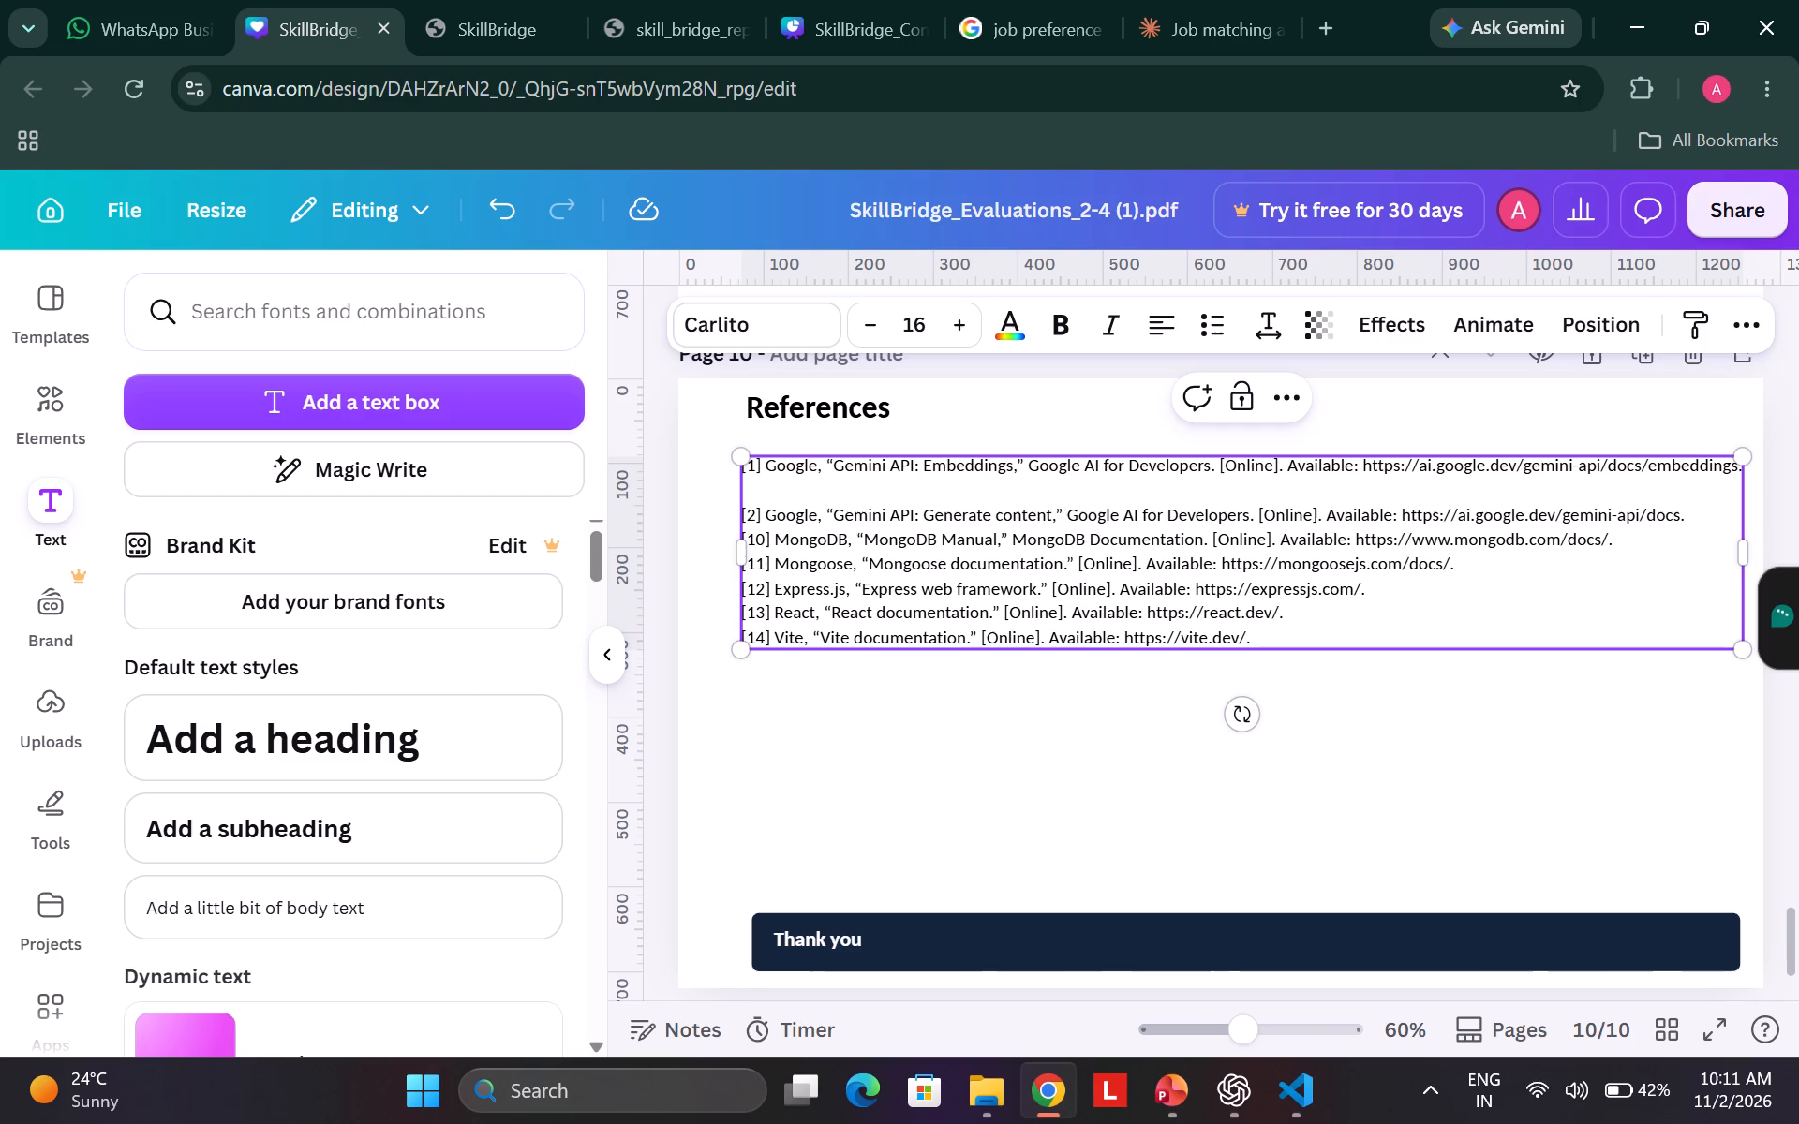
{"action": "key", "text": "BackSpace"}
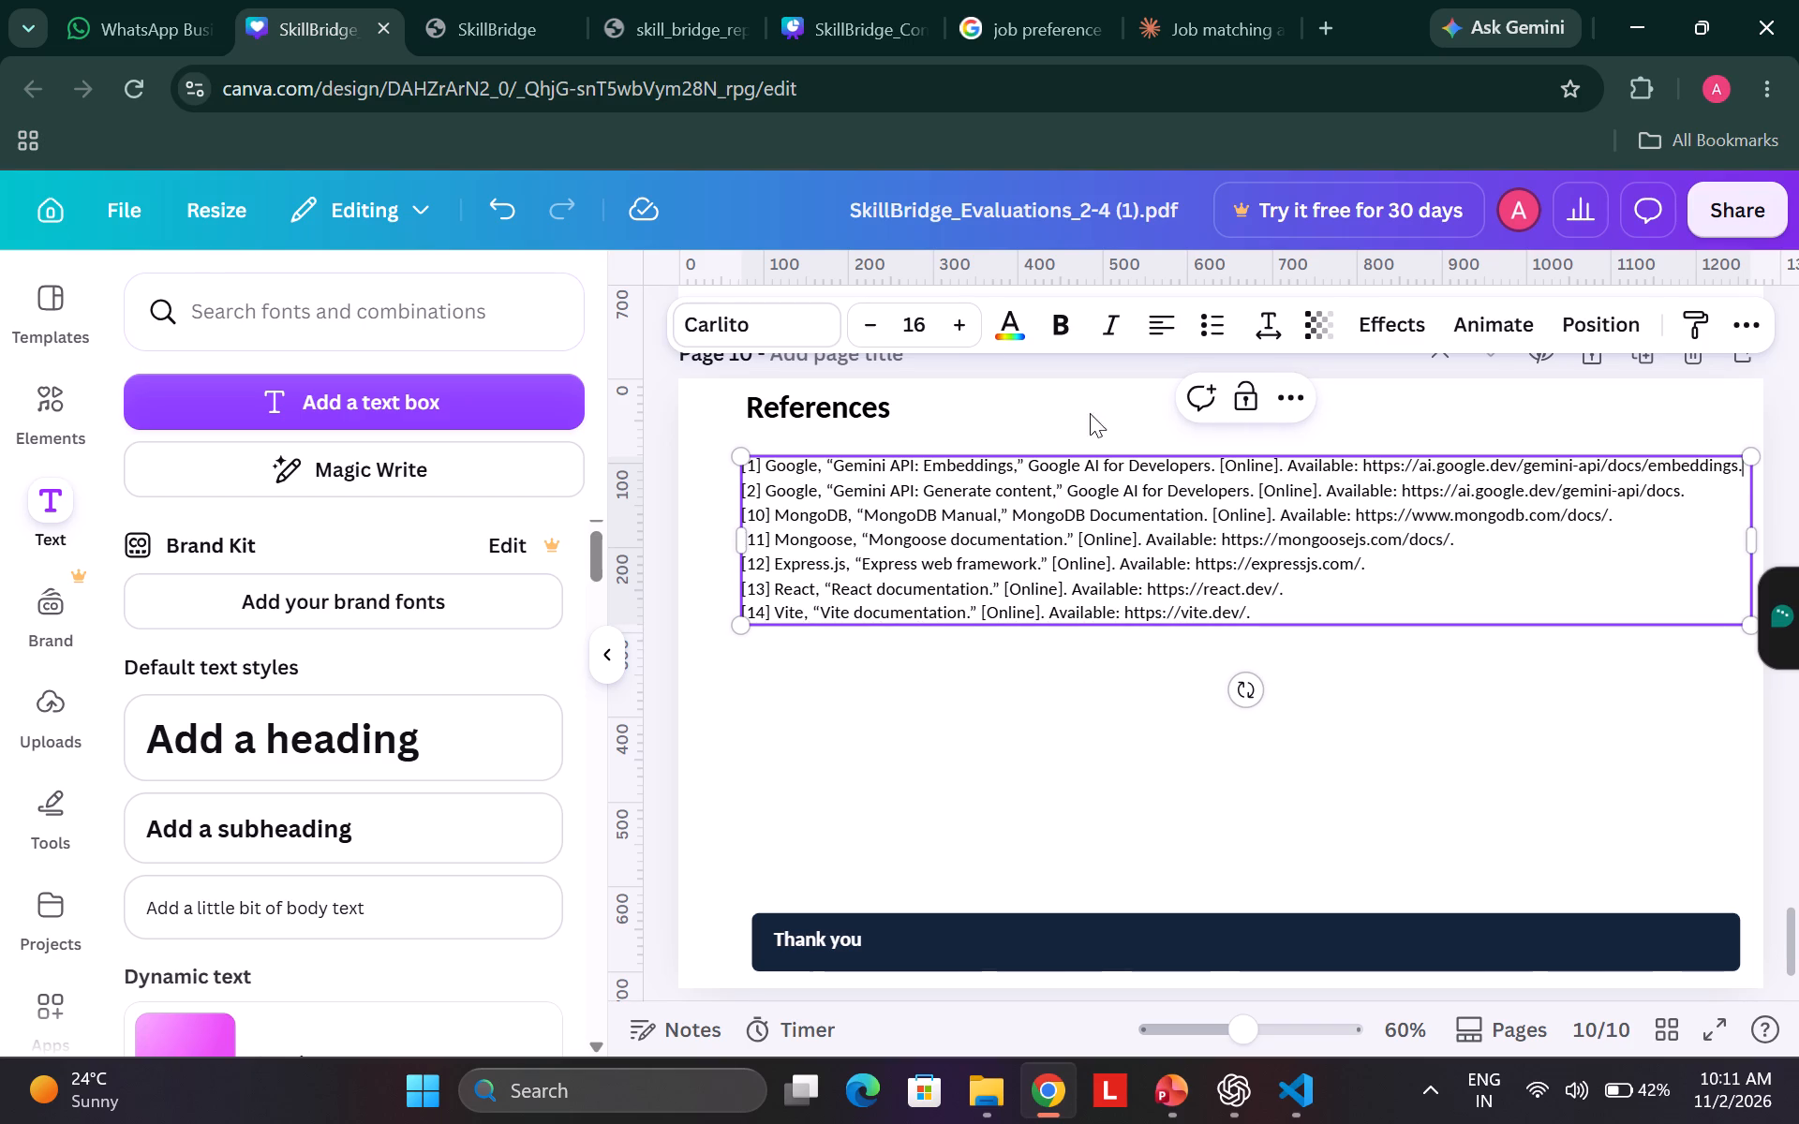
Set the font size of the Gemini API Embeddings reference [1] to 17.
{"action": "left_click", "coordinate": [966, 327]}
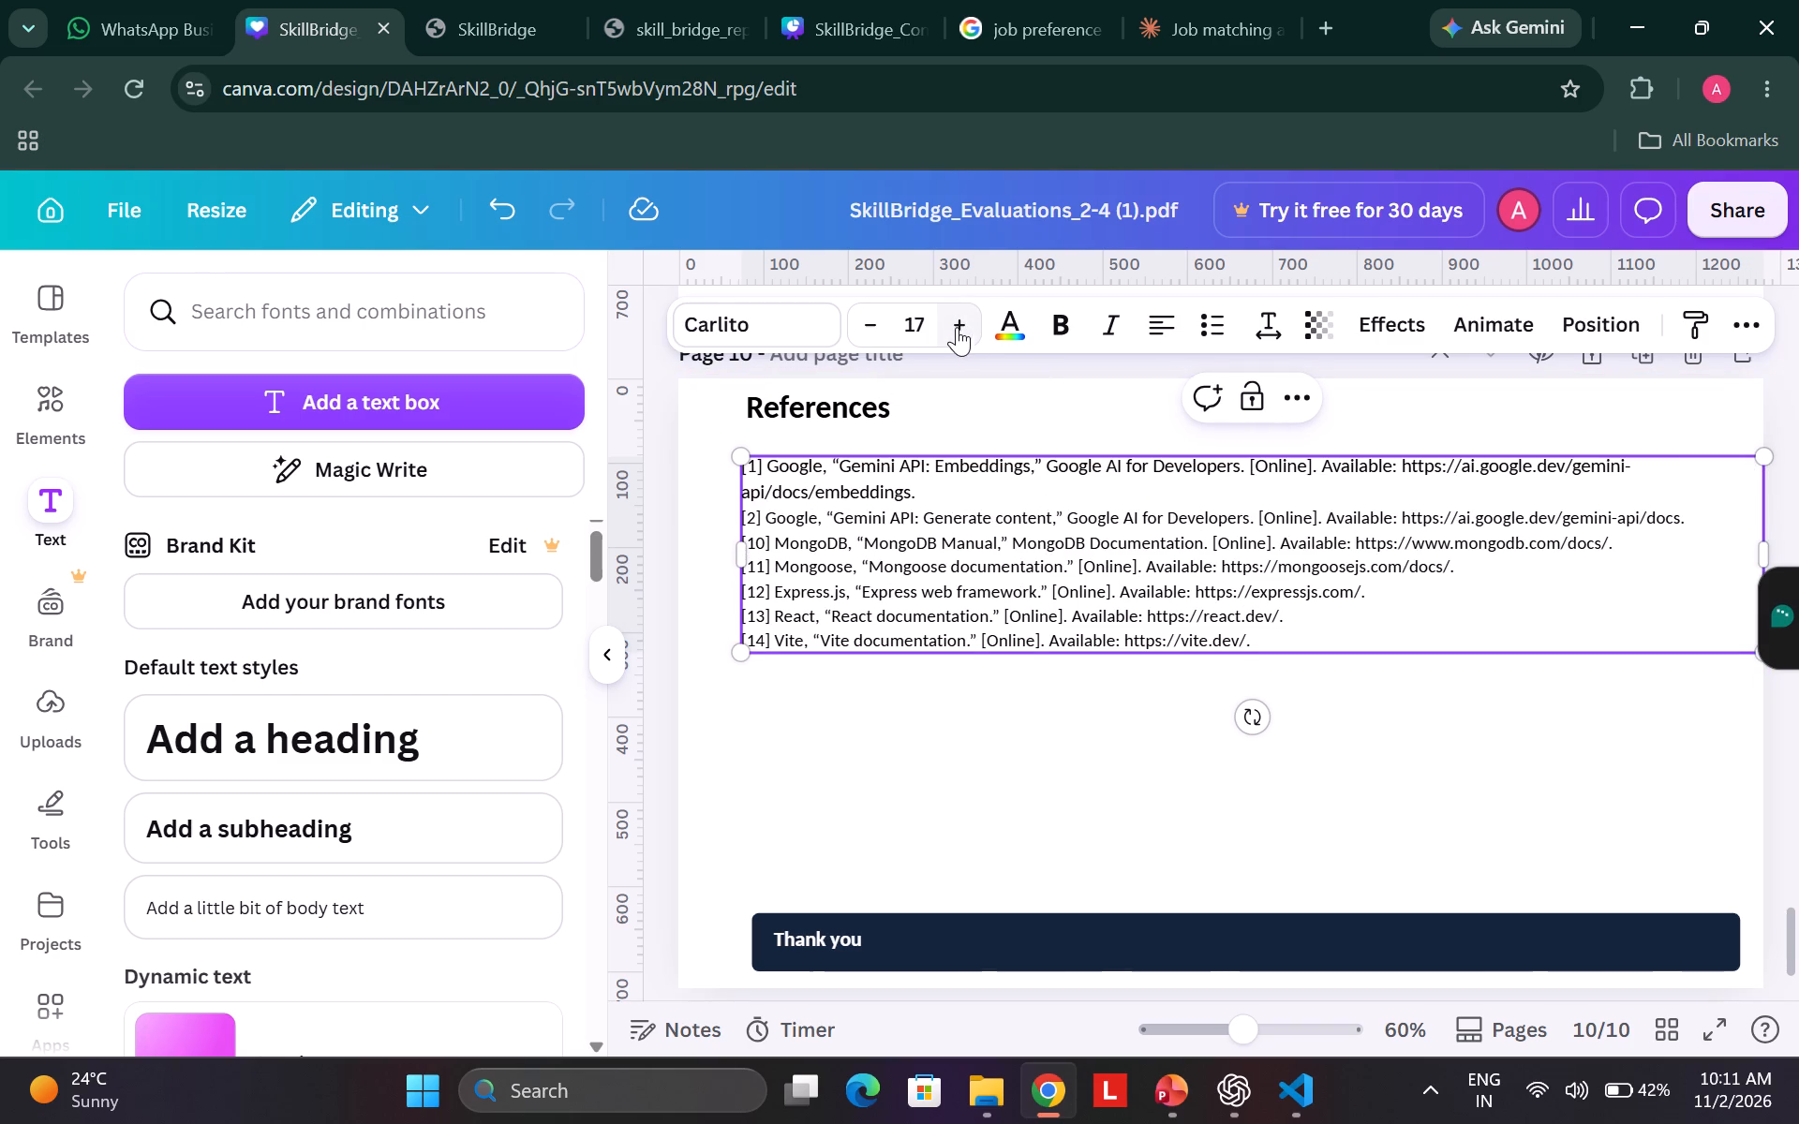
Renumber the MongoDB, Mongoose and Express.js references as [3], [4] and [5].
{"action": "left_click", "coordinate": [1283, 647]}
{"action": "left_click", "coordinate": [763, 549]}
{"action": "key", "text": "BackSpace"}
{"action": "key", "text": "BackSpace"}
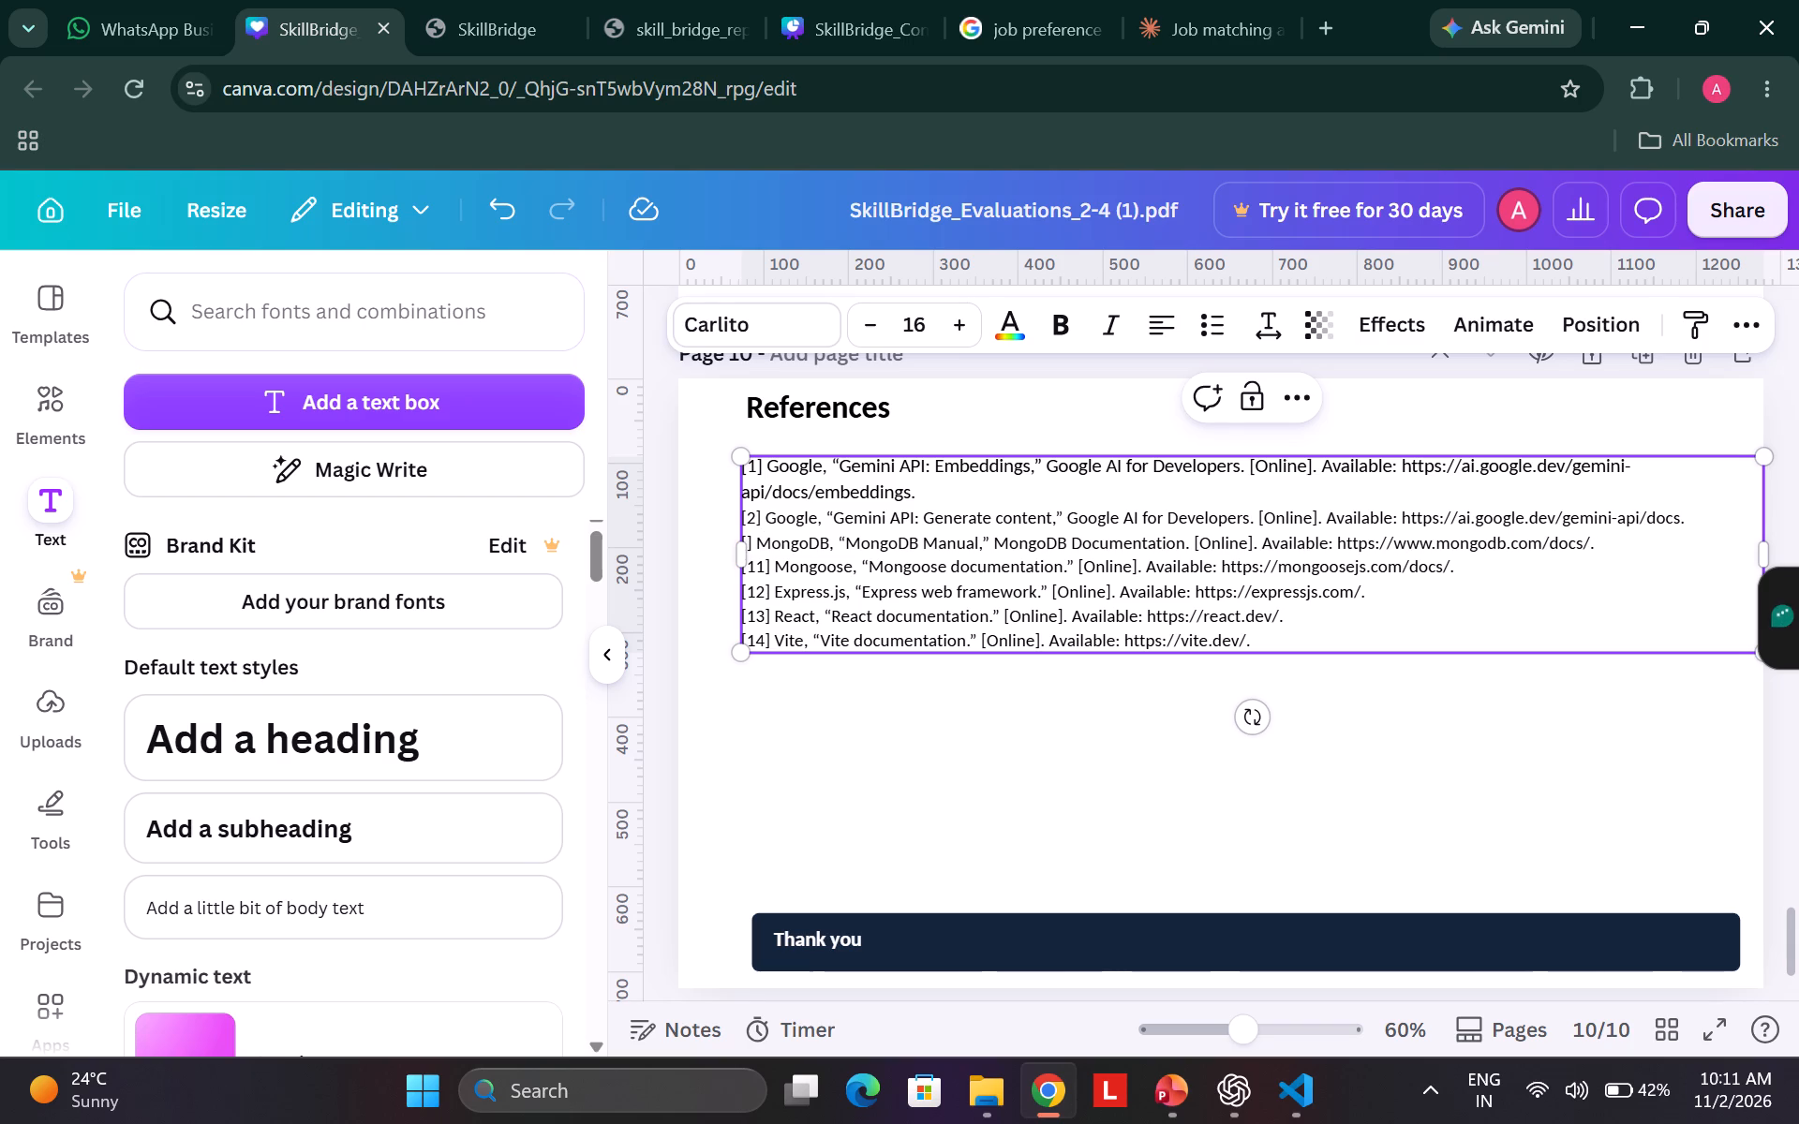
{"action": "key", "text": "3"}
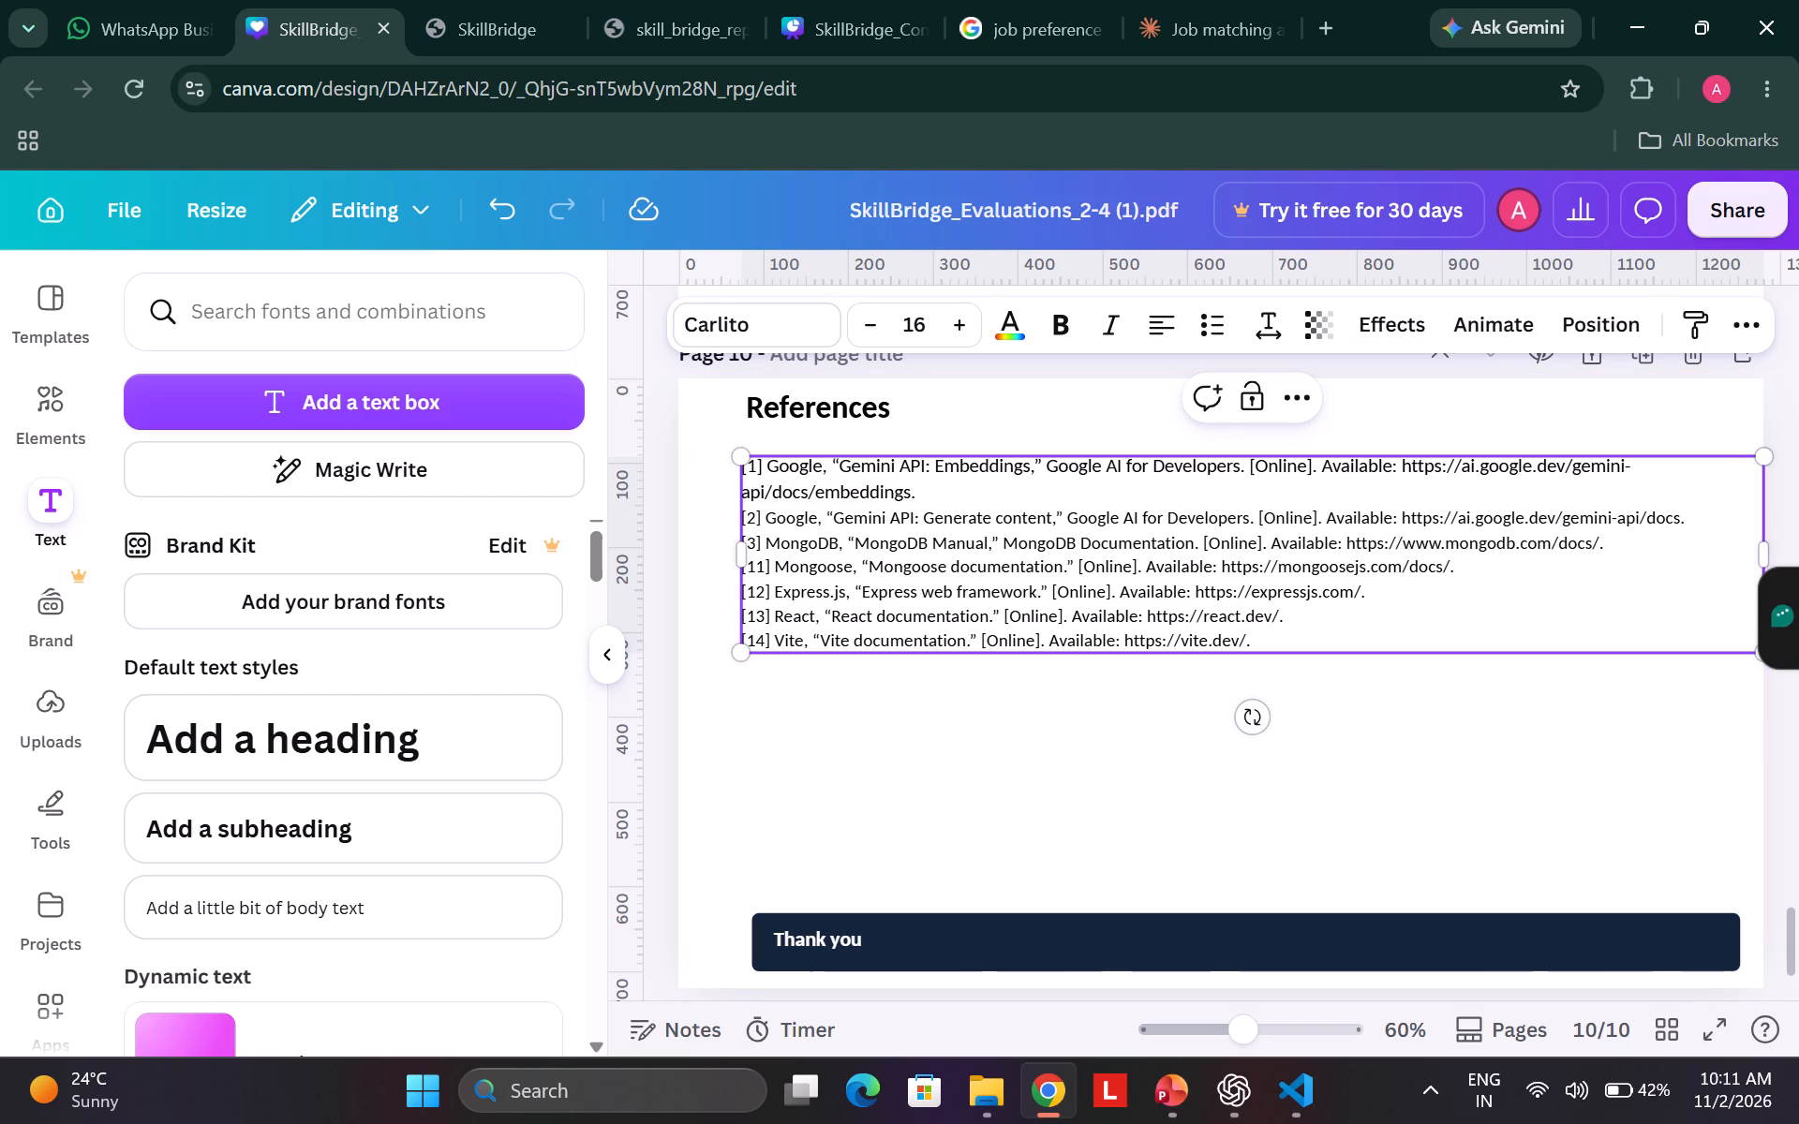
{"action": "left_click", "coordinate": [763, 565]}
{"action": "key", "text": "BackSpace"}
{"action": "key", "text": "BackSpace"}
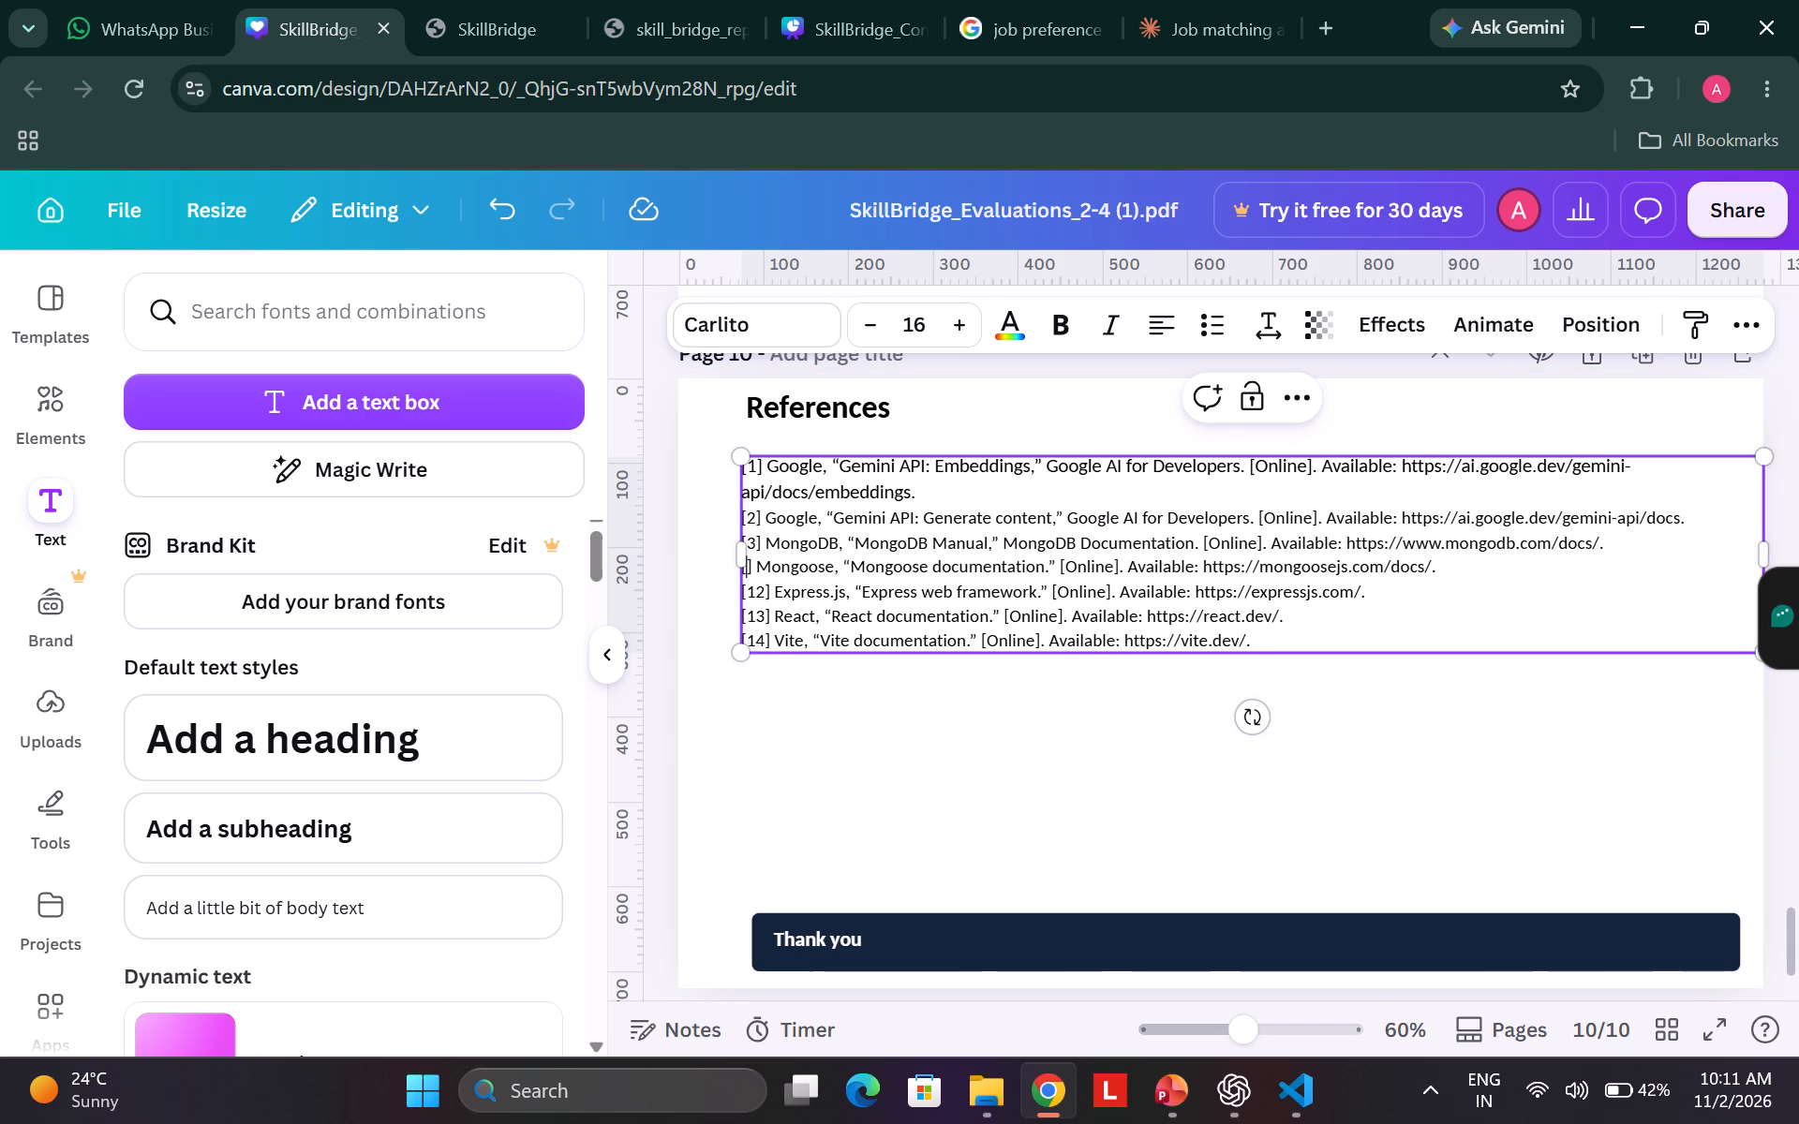
{"action": "key", "text": "4"}
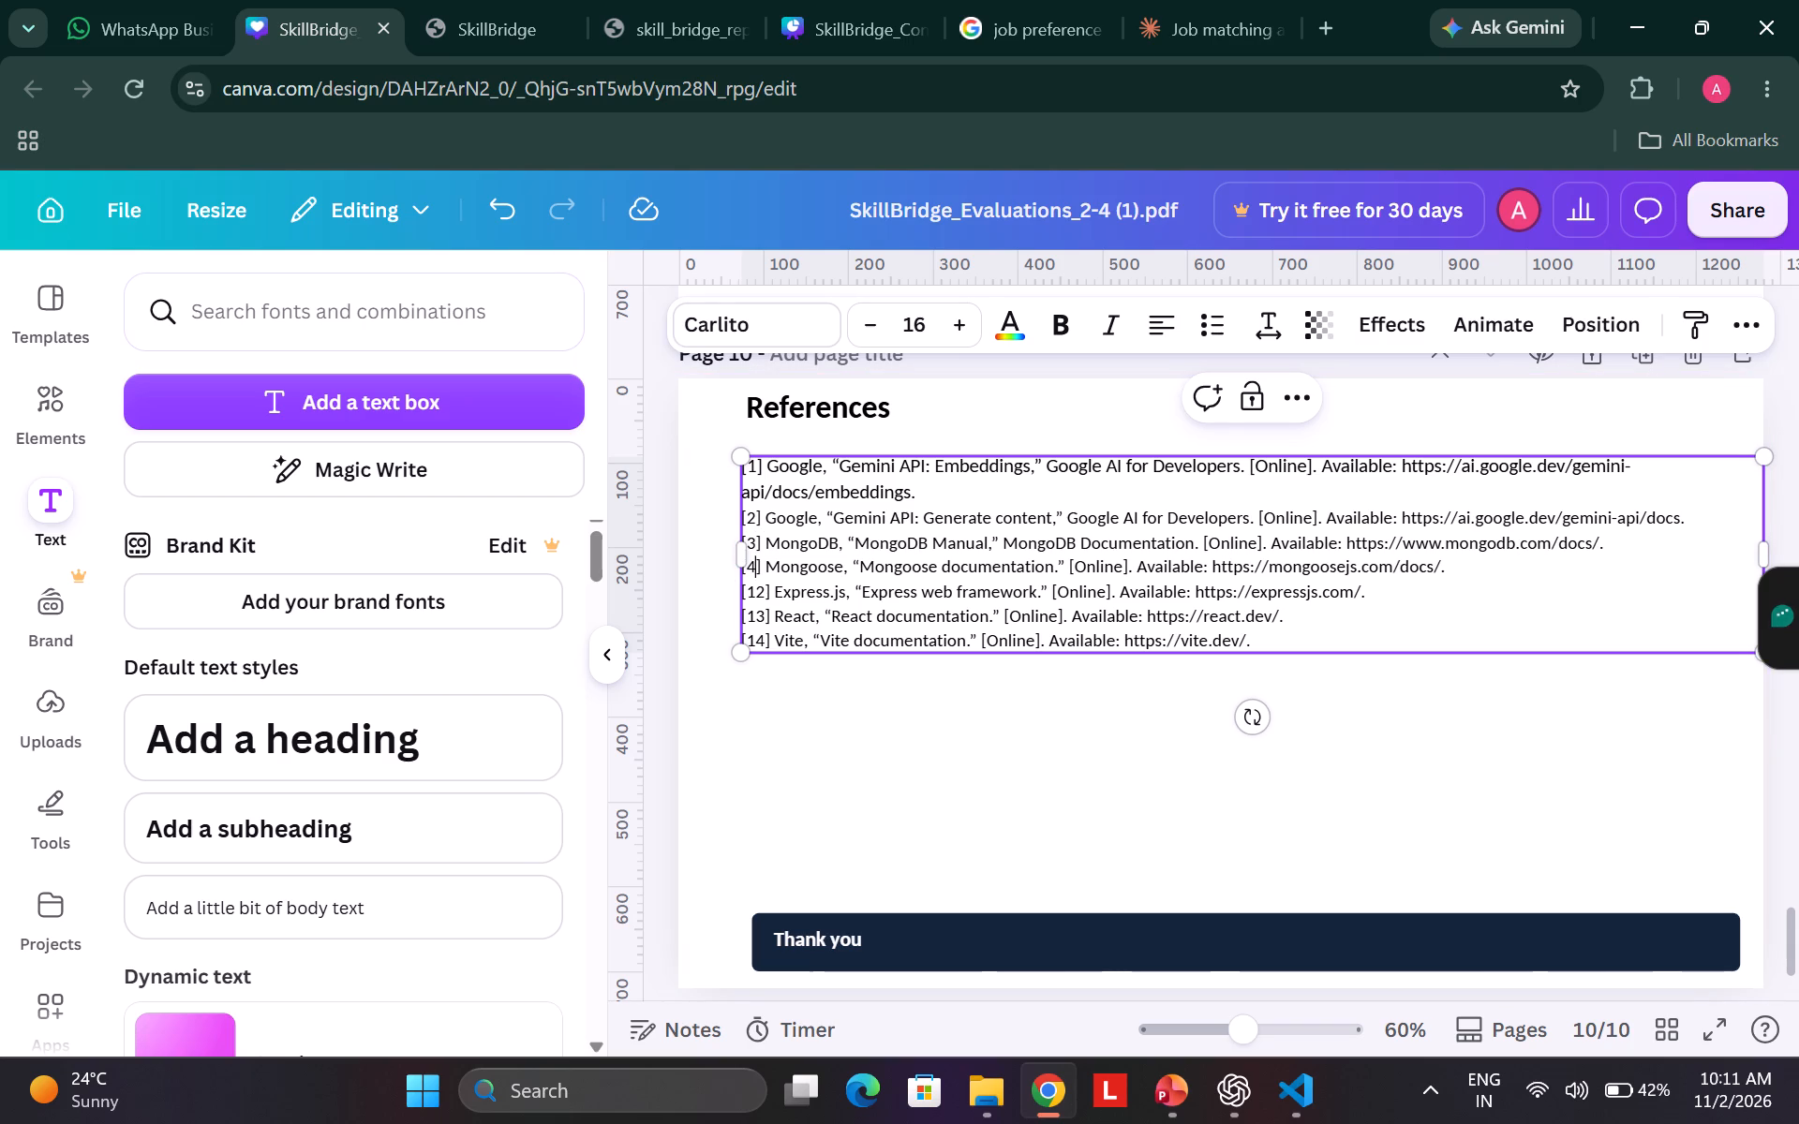
{"action": "left_click", "coordinate": [763, 590]}
{"action": "key", "text": "BackSpace"}
{"action": "key", "text": "BackSpace"}
{"action": "key", "text": "5"}
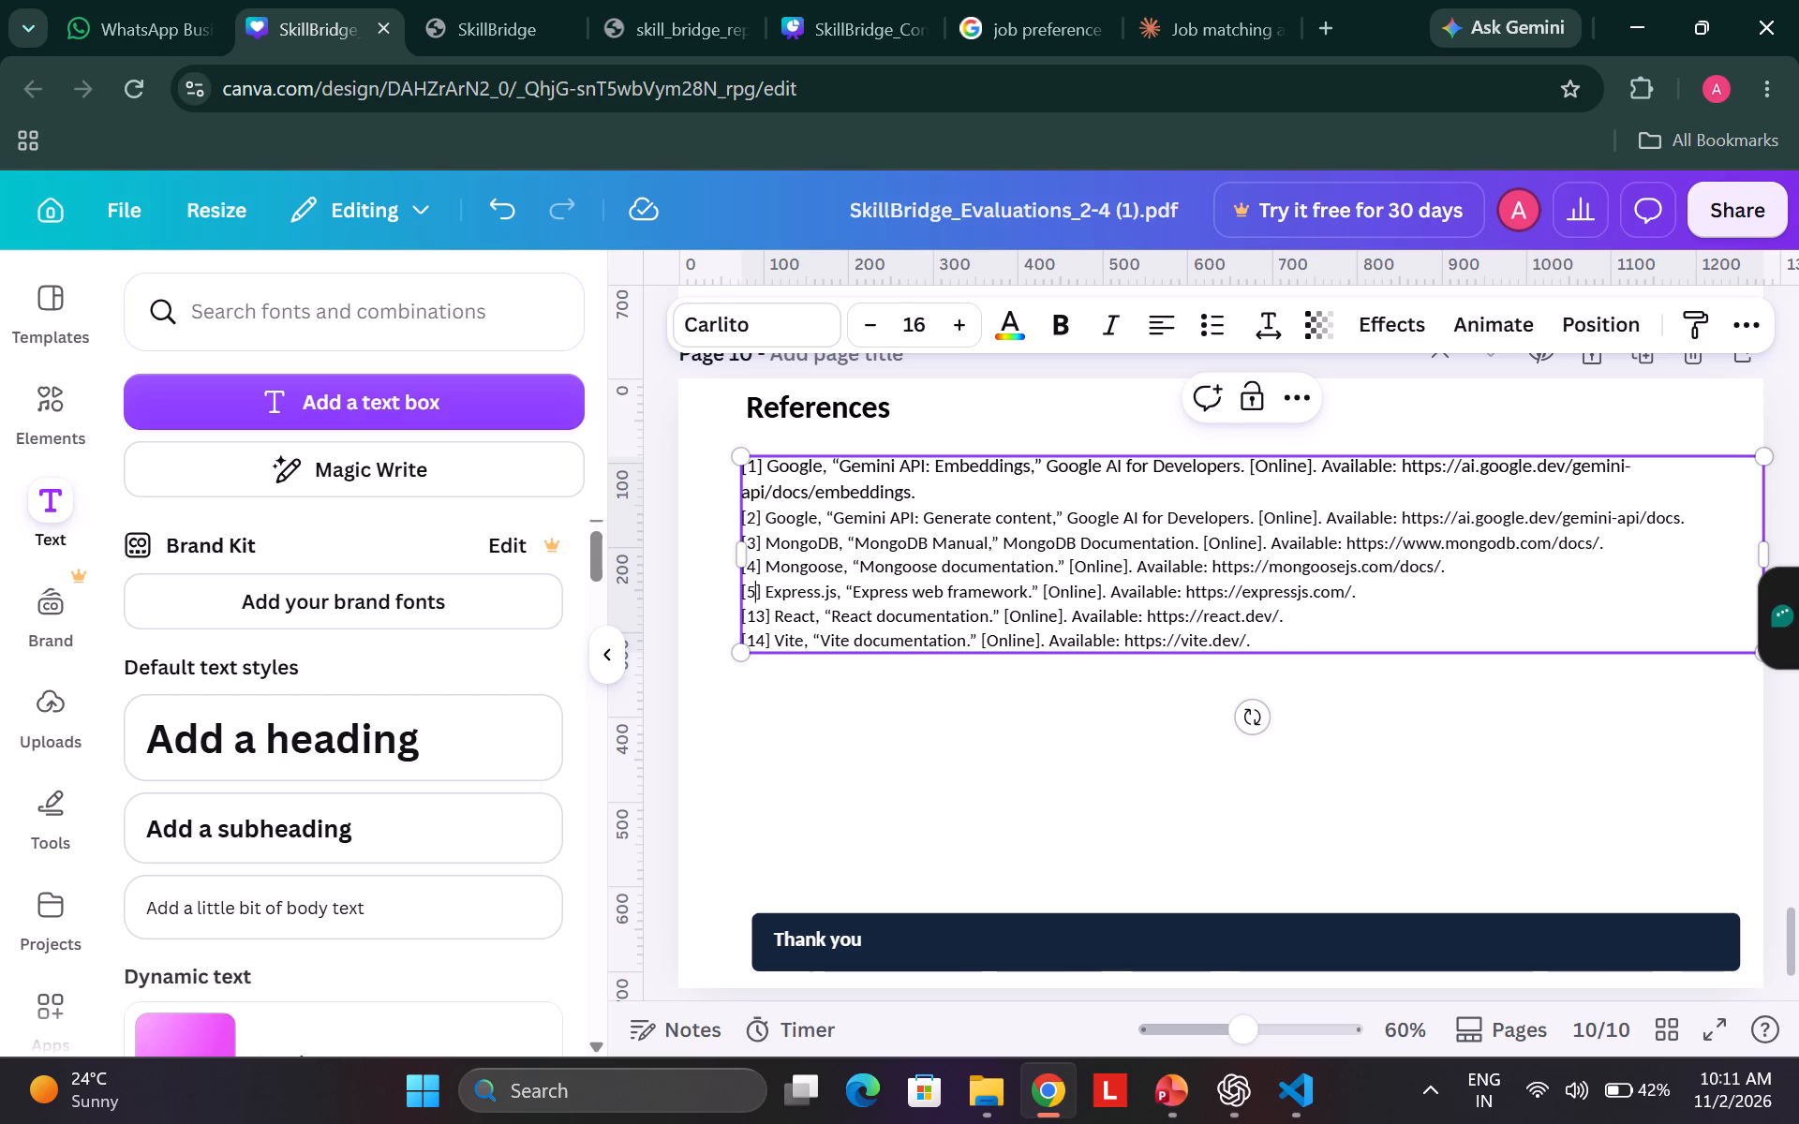
Renumber the React and Vite references as [6] and [7] and finish editing the references text.
{"action": "left_click", "coordinate": [764, 618]}
{"action": "key", "text": "BackSpace"}
{"action": "key", "text": "BackSpace"}
{"action": "key", "text": "6"}
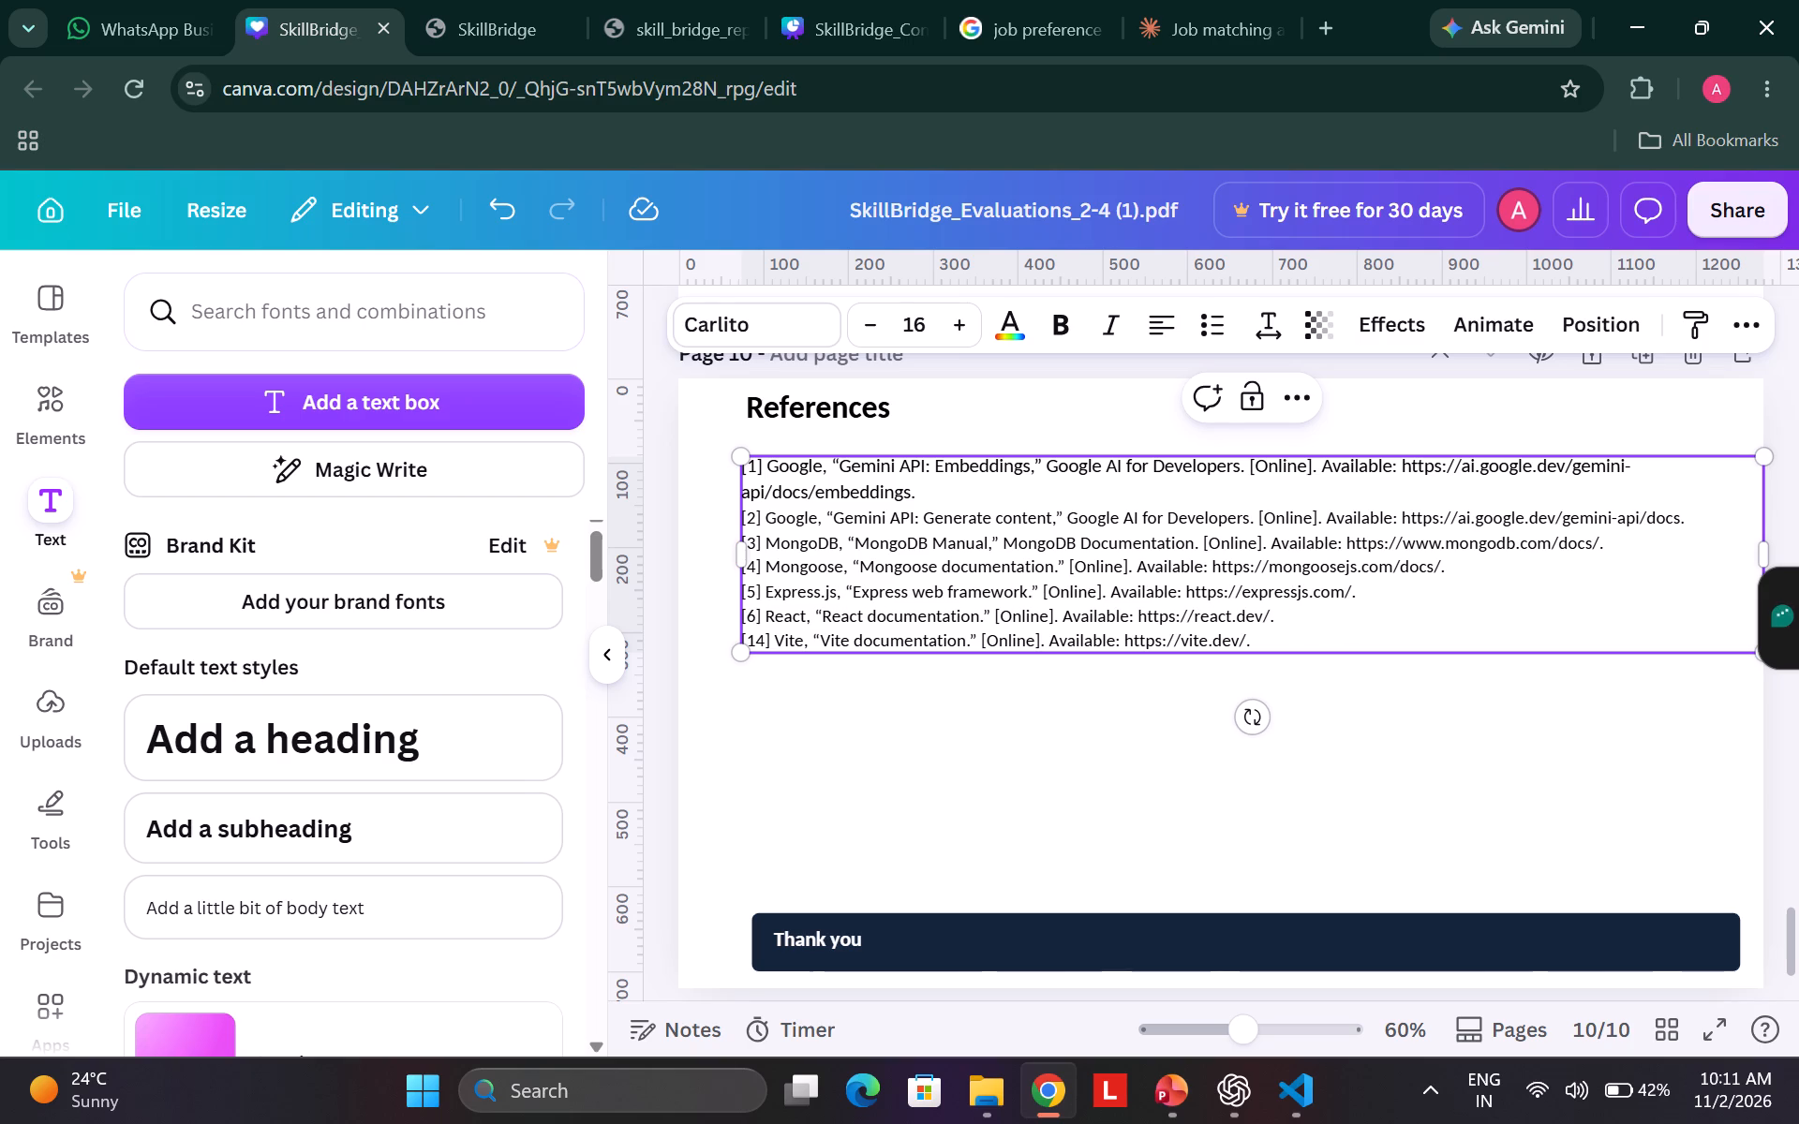
{"action": "left_click", "coordinate": [764, 644]}
{"action": "key", "text": "BackSpace"}
{"action": "key", "text": "BackSpace"}
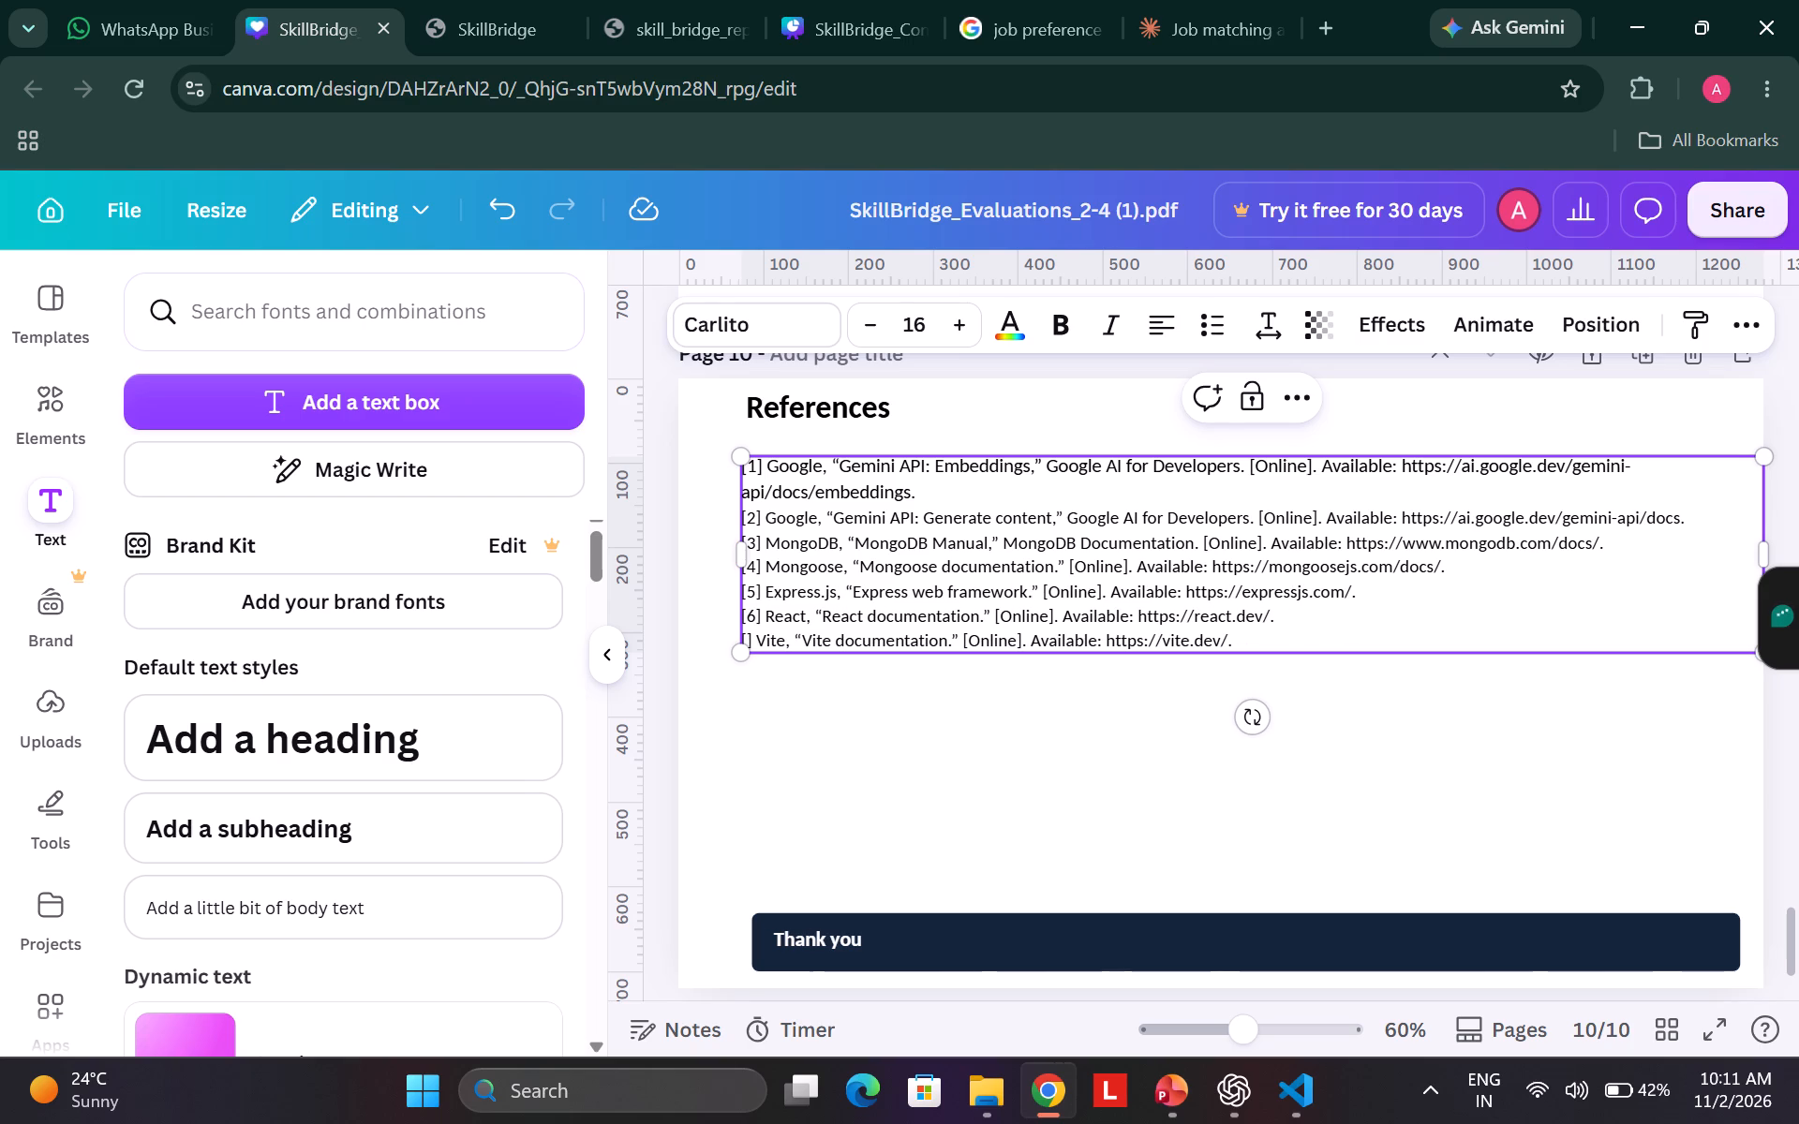
{"action": "key", "text": "7"}
{"action": "left_click", "coordinate": [995, 768]}
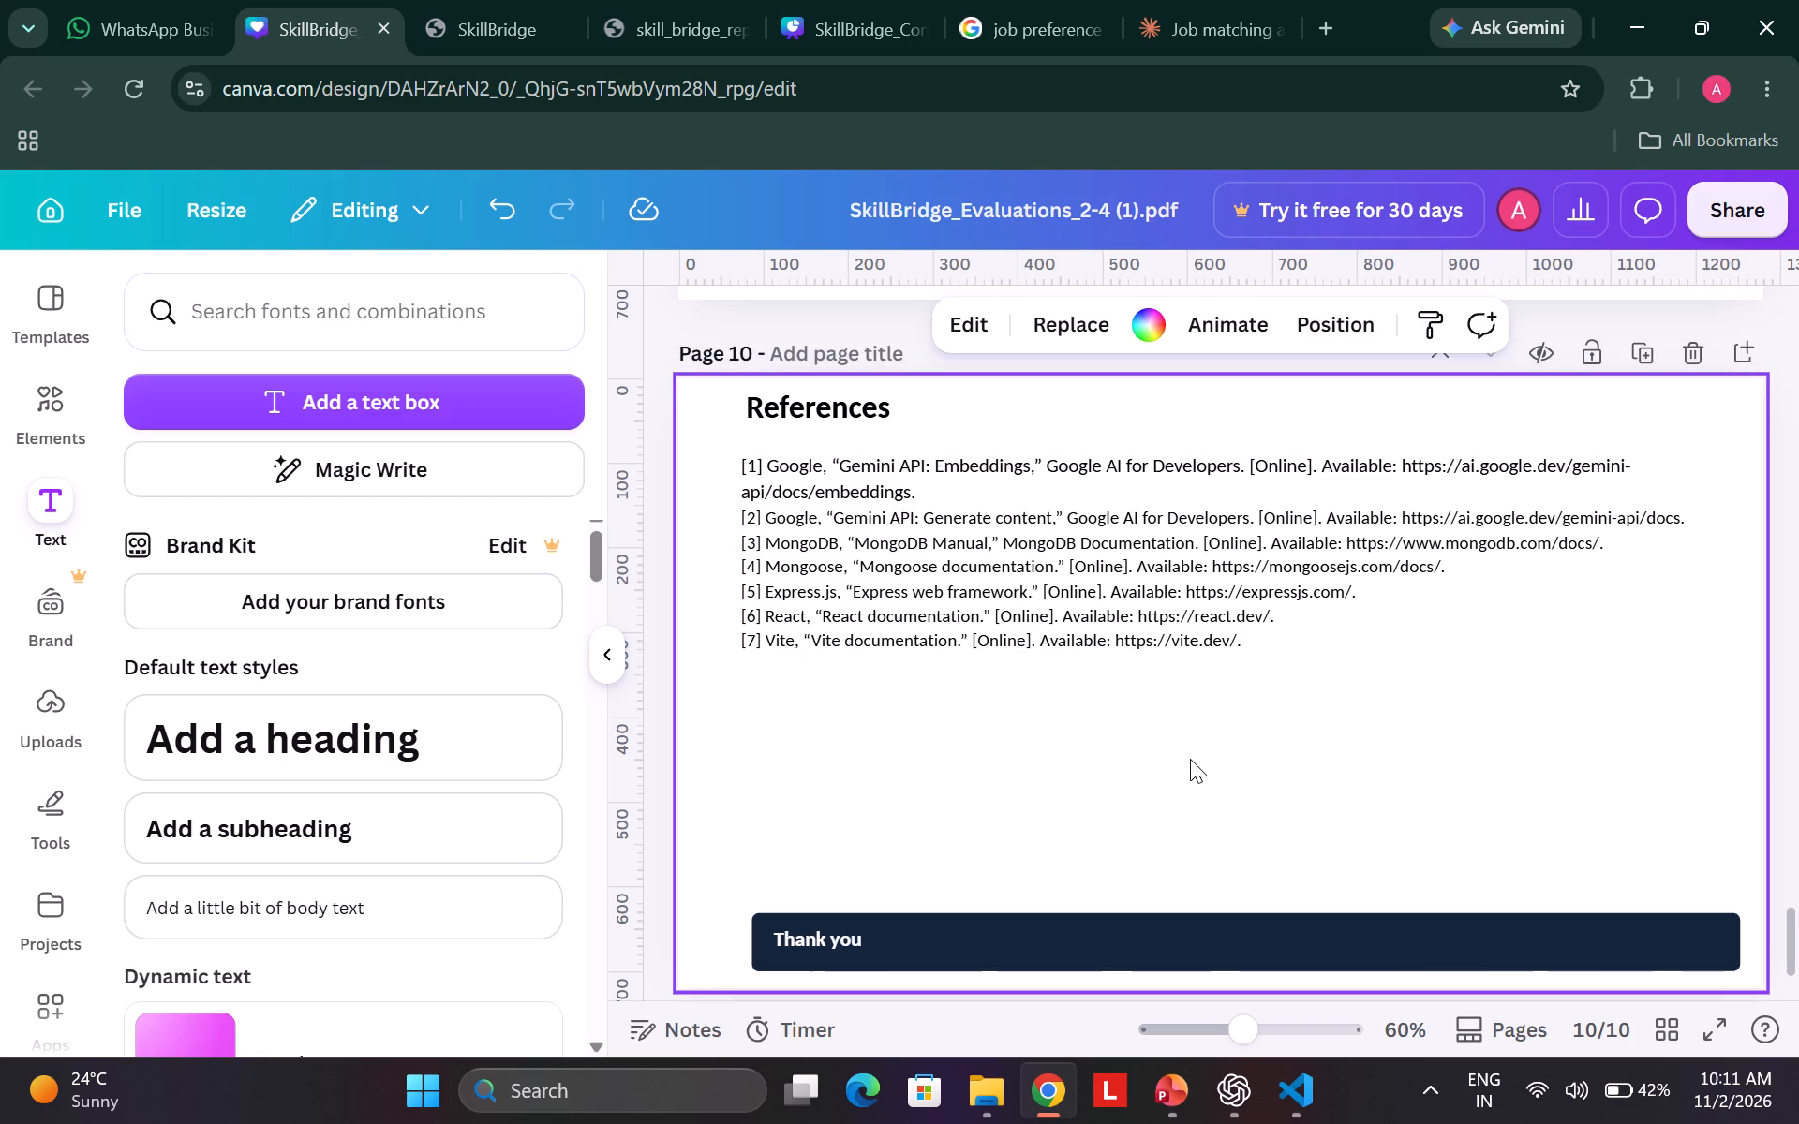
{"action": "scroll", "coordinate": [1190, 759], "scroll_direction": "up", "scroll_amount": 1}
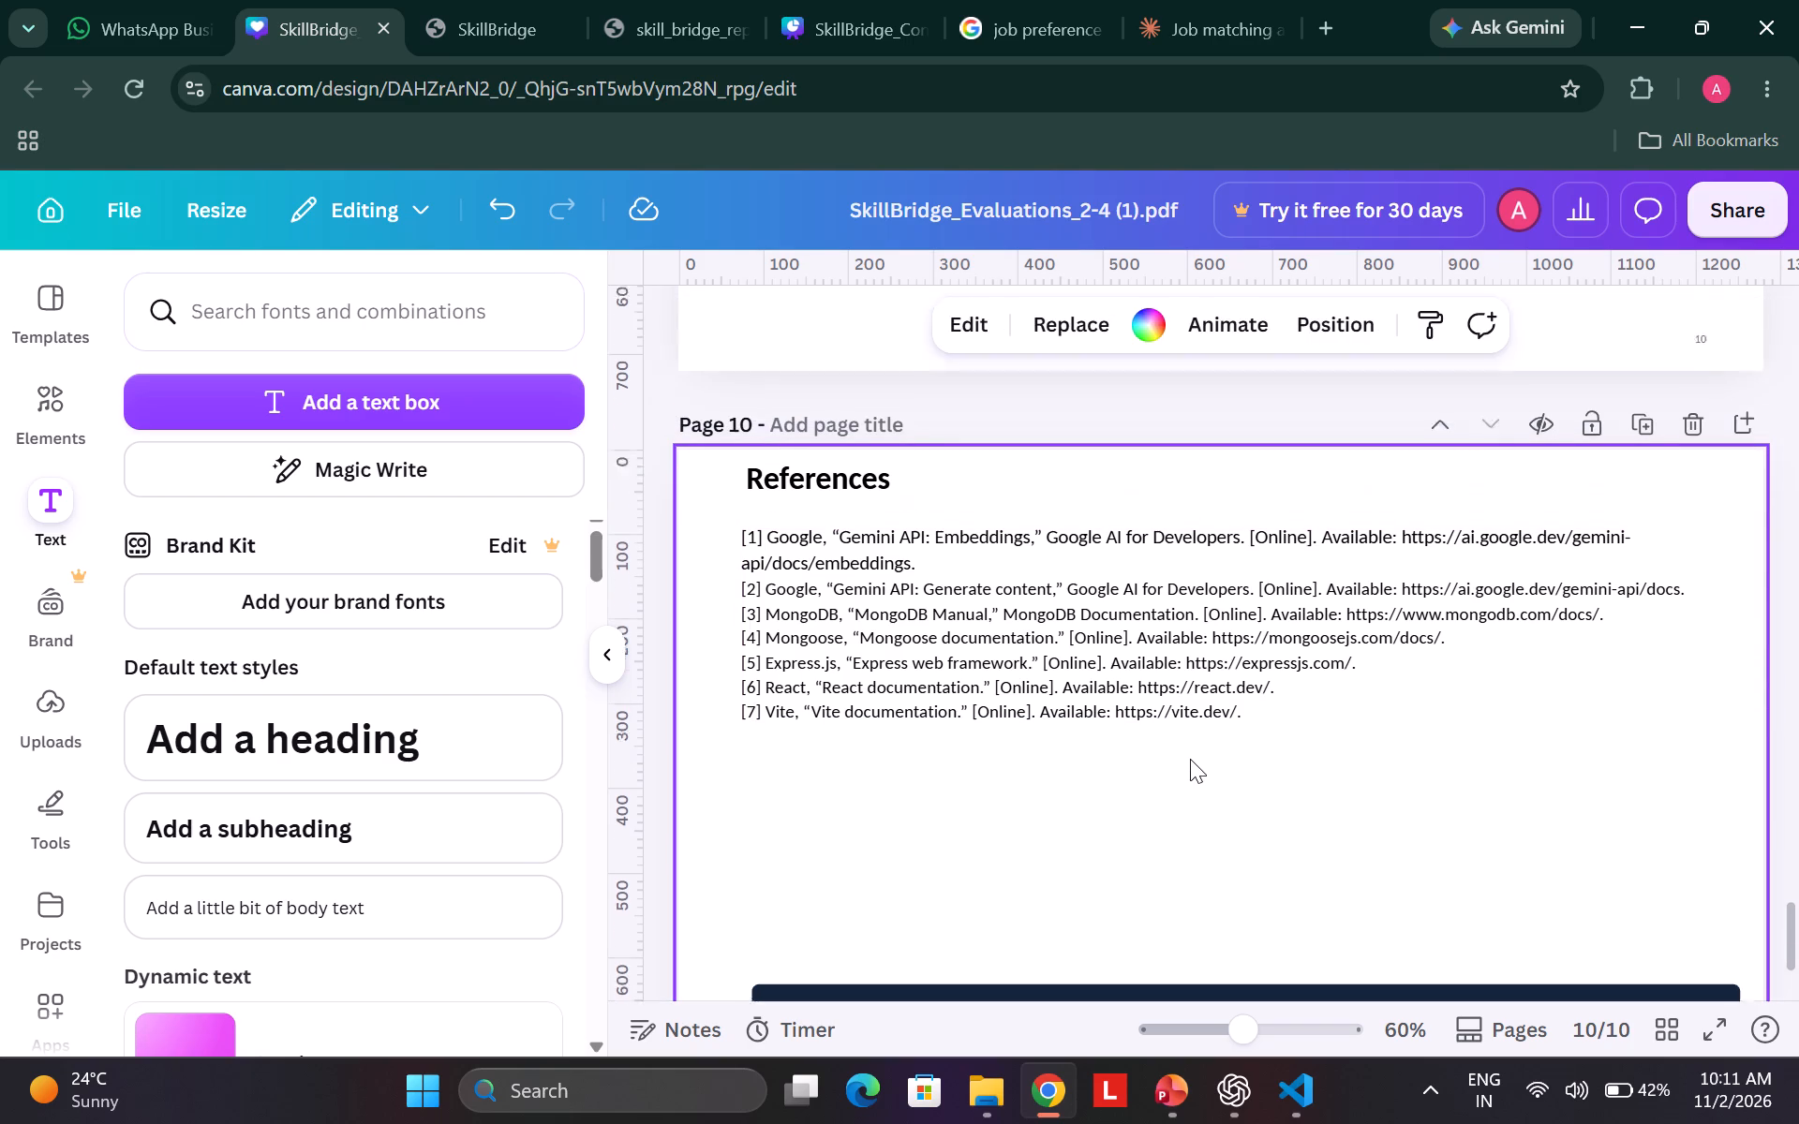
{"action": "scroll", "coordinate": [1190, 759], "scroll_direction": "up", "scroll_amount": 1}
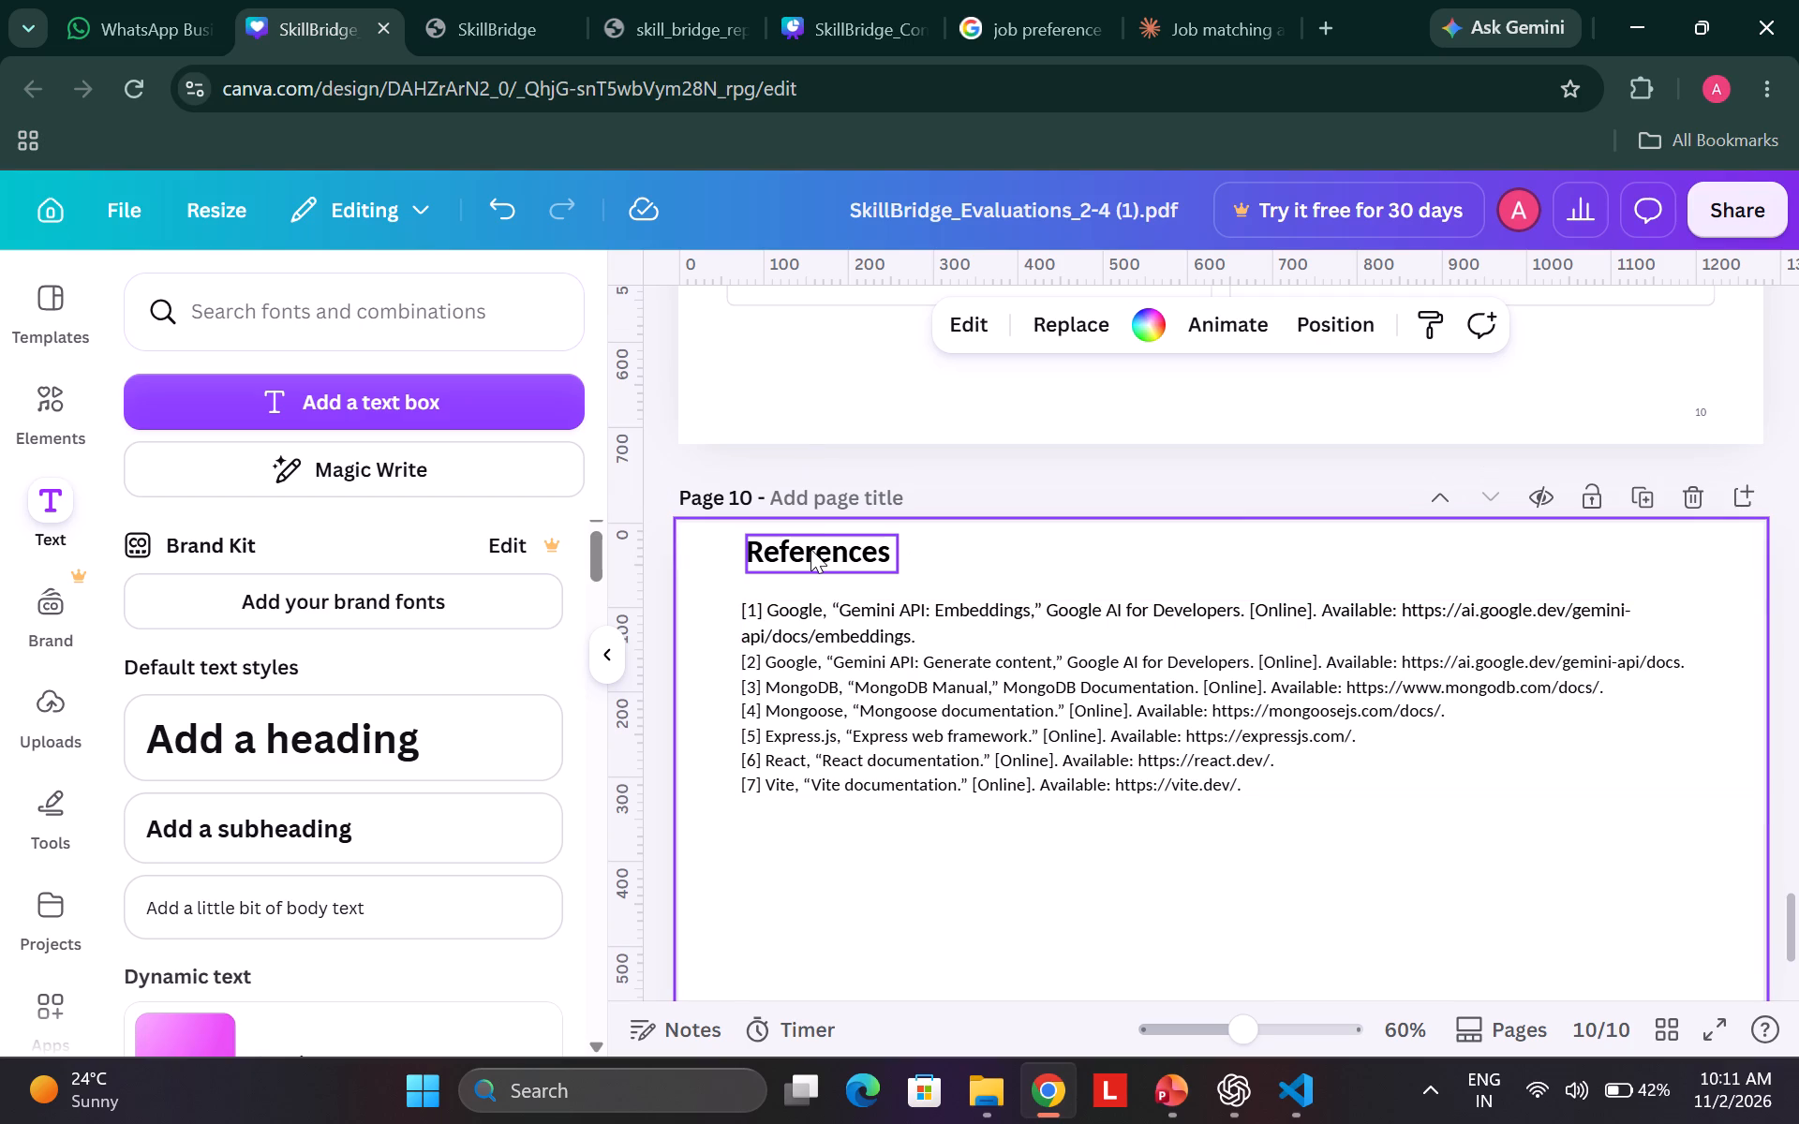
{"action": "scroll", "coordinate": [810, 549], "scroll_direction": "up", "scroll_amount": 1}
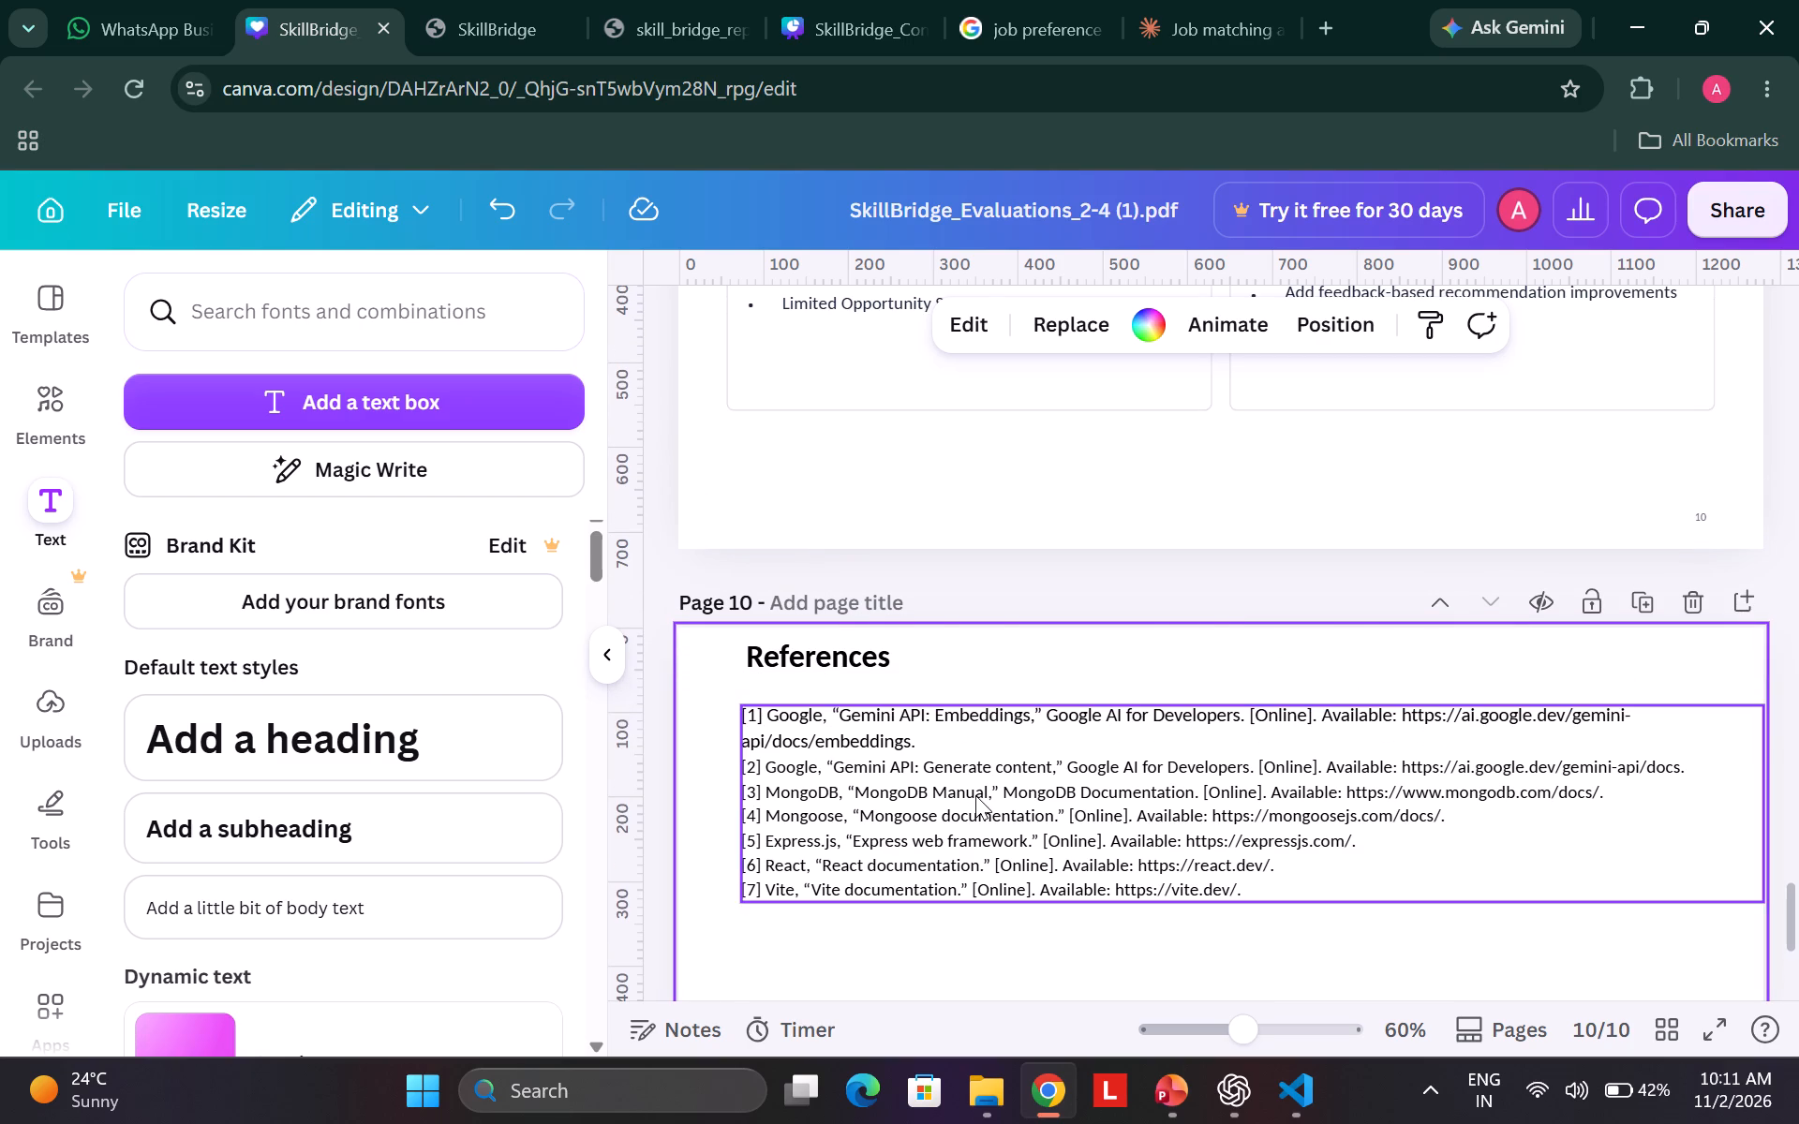
Review the Conclusion and future scope page against the finished References page, checking their headings and text.
{"action": "scroll", "coordinate": [975, 795], "scroll_direction": "down", "scroll_amount": 1}
{"action": "scroll", "coordinate": [975, 795], "scroll_direction": "up", "scroll_amount": 1}
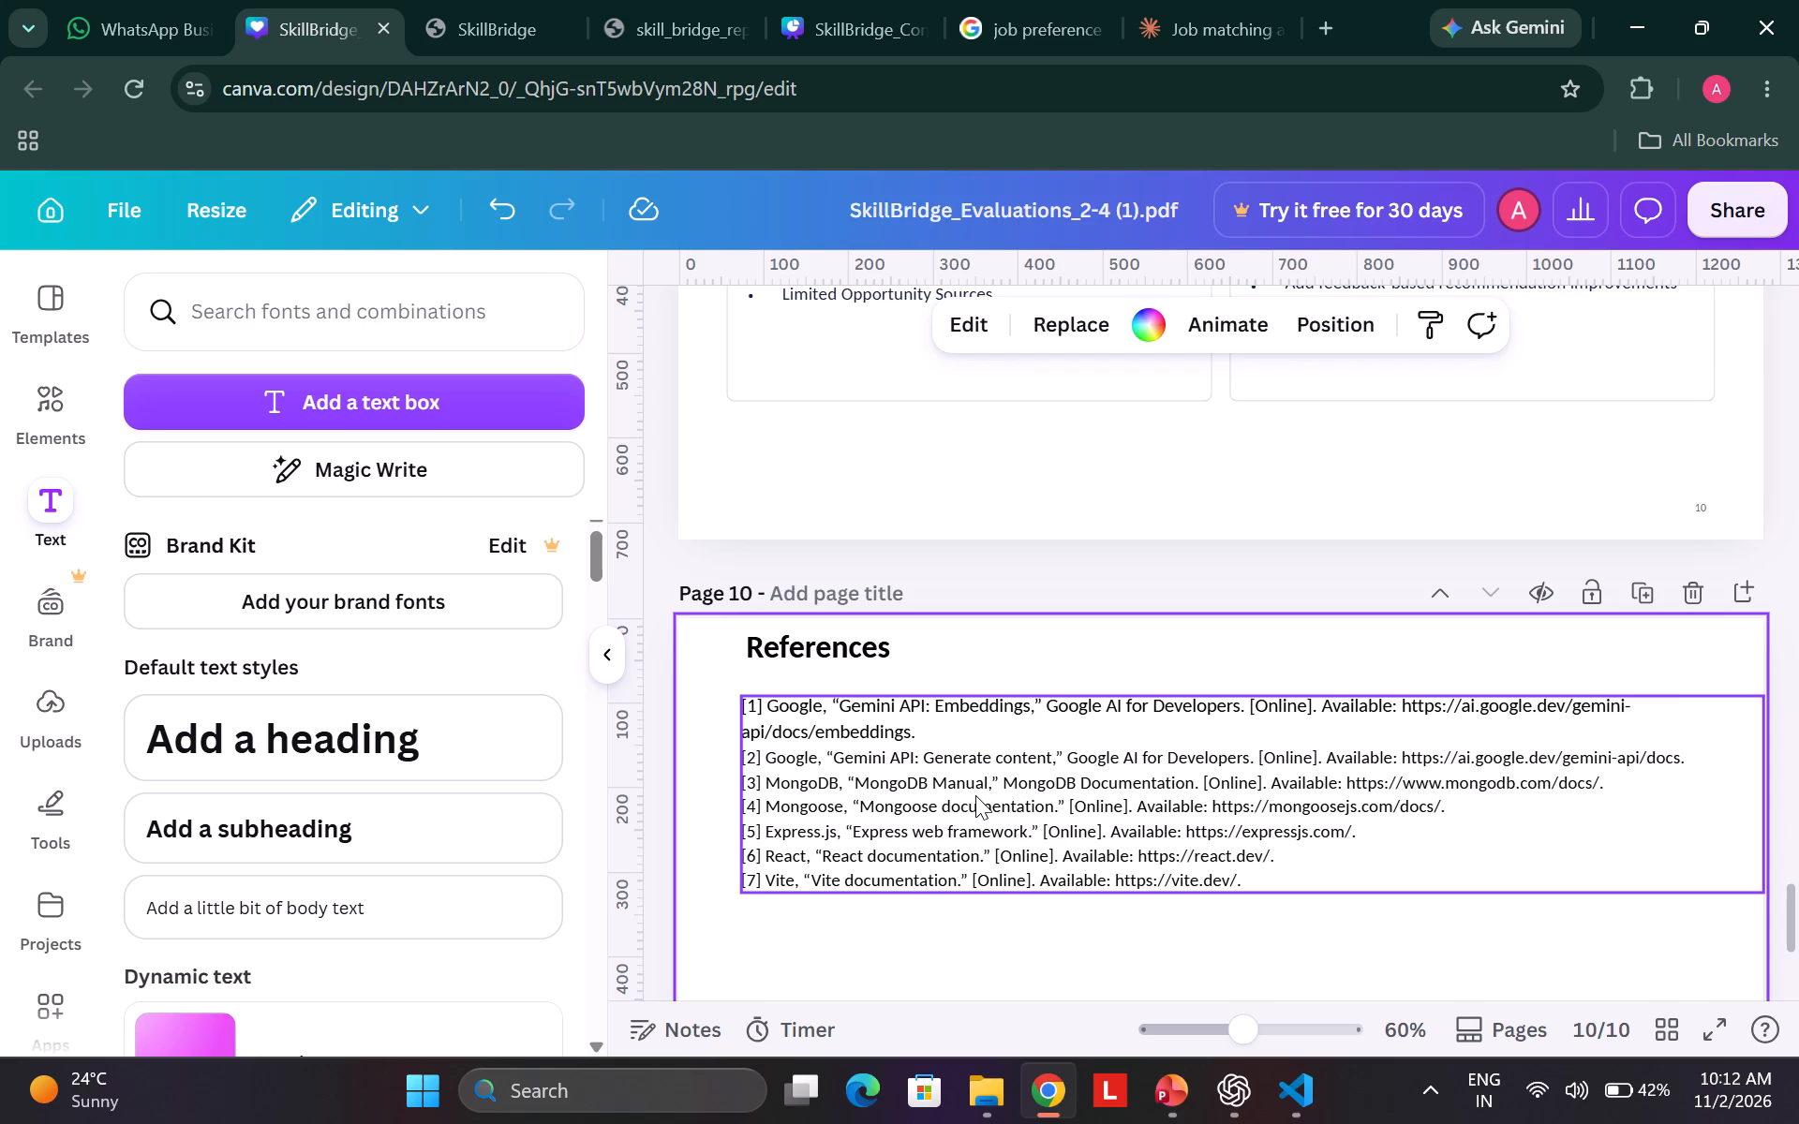
{"action": "scroll", "coordinate": [975, 795], "scroll_direction": "up", "scroll_amount": 2}
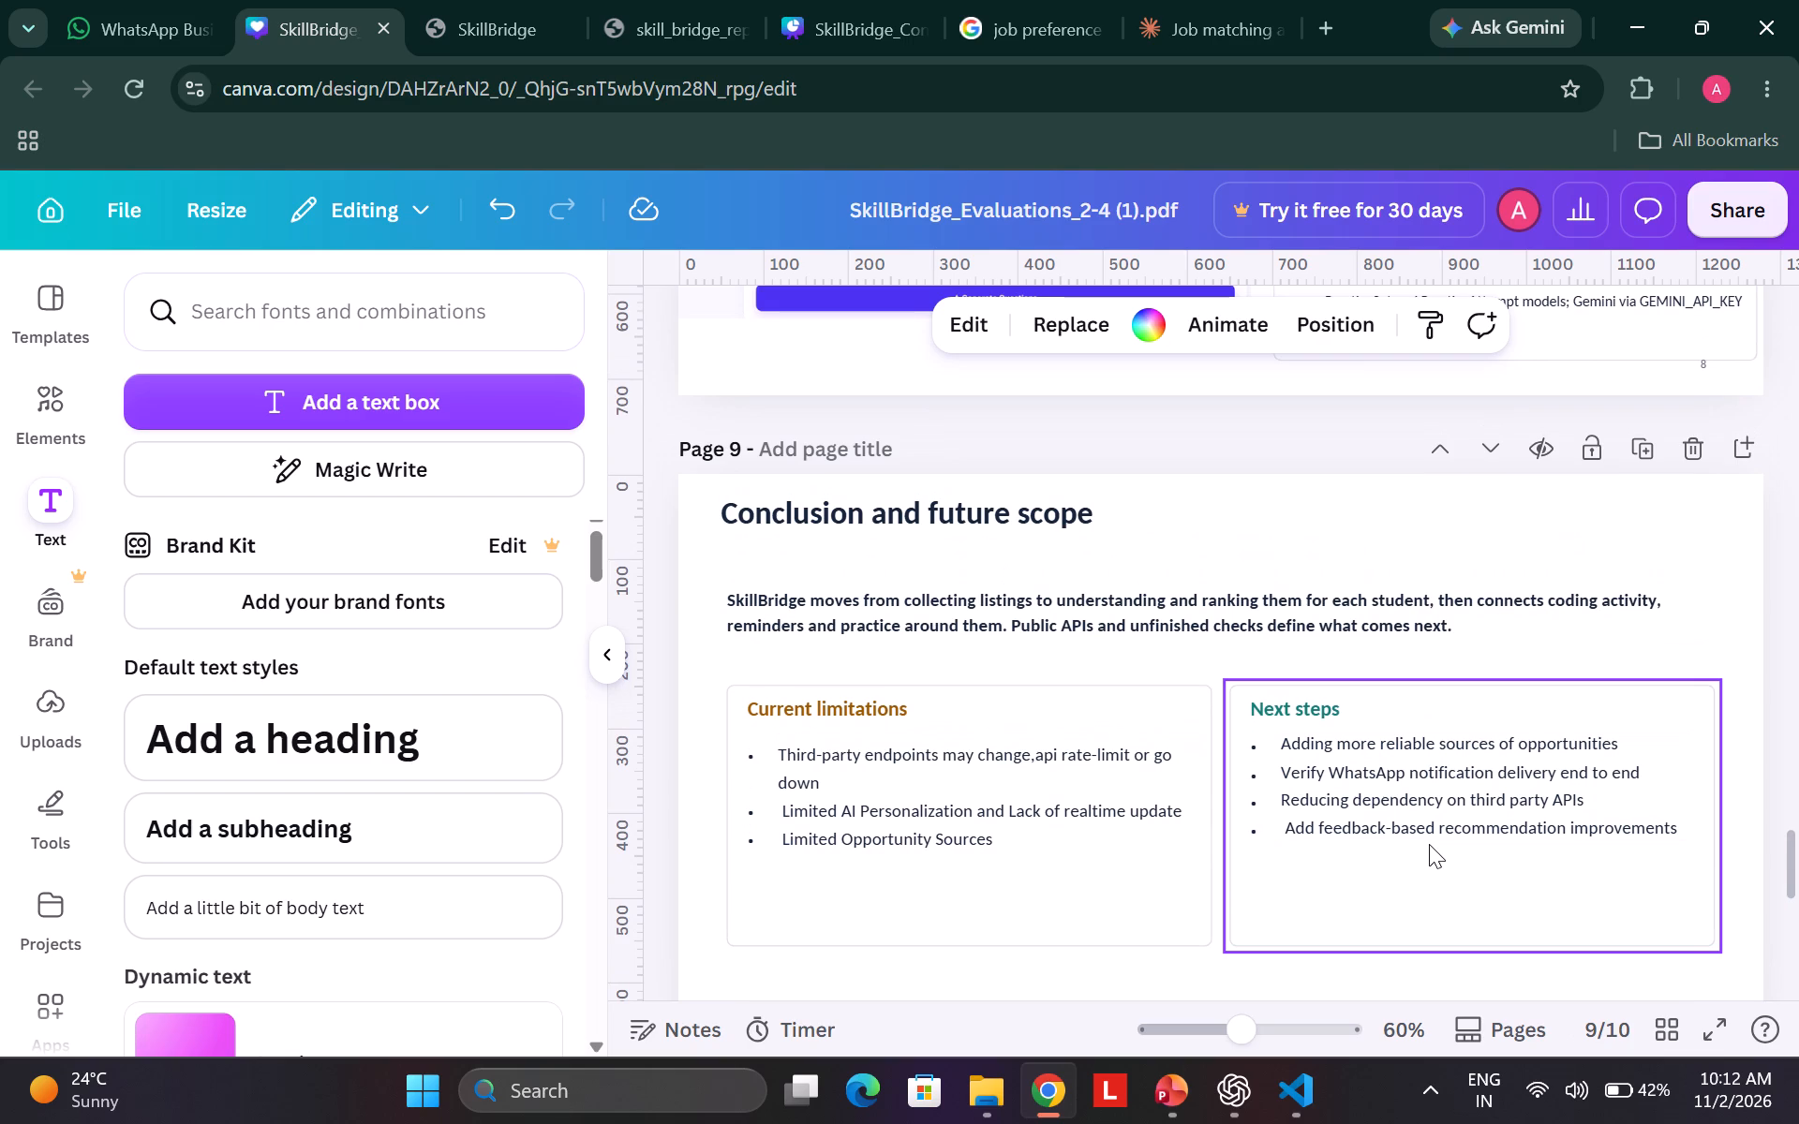
{"action": "scroll", "coordinate": [857, 846], "scroll_direction": "up", "scroll_amount": 1}
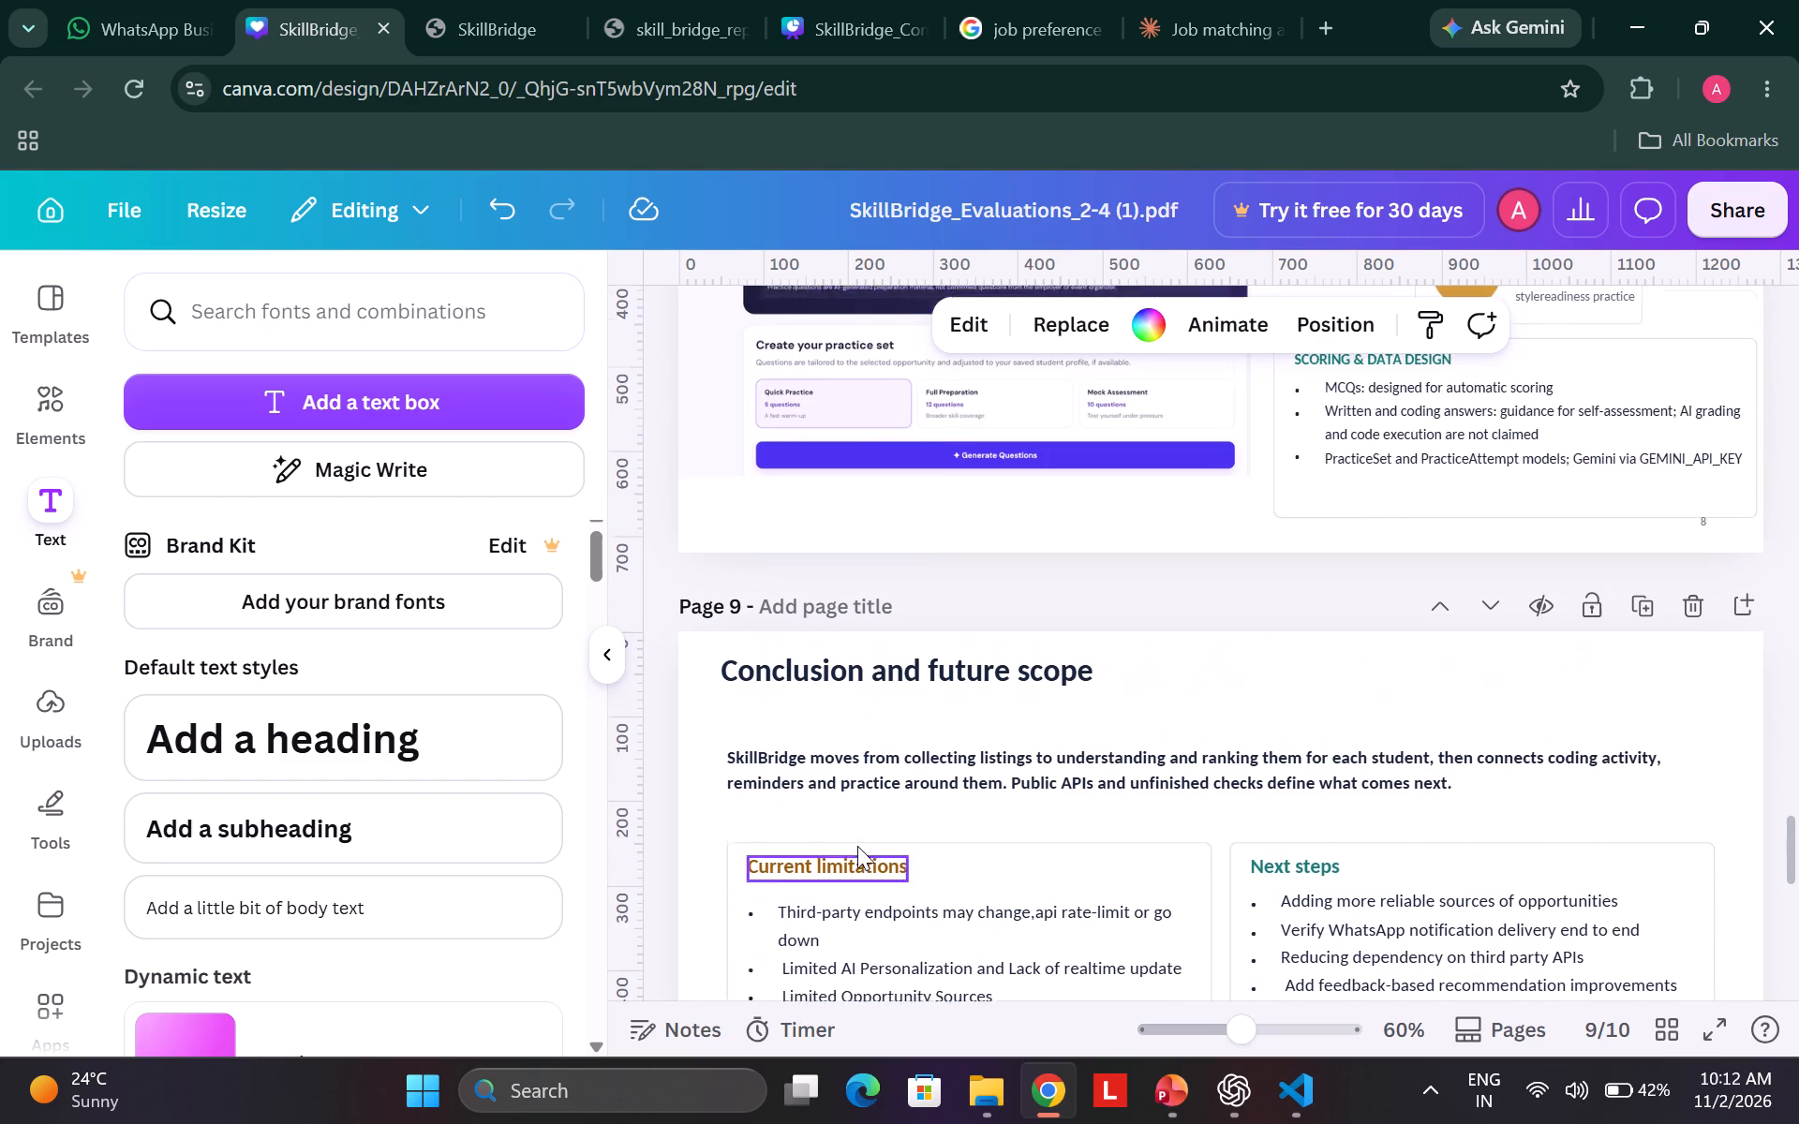
{"action": "scroll", "coordinate": [857, 846], "scroll_direction": "up", "scroll_amount": 1}
{"action": "scroll", "coordinate": [941, 764], "scroll_direction": "down", "scroll_amount": 1}
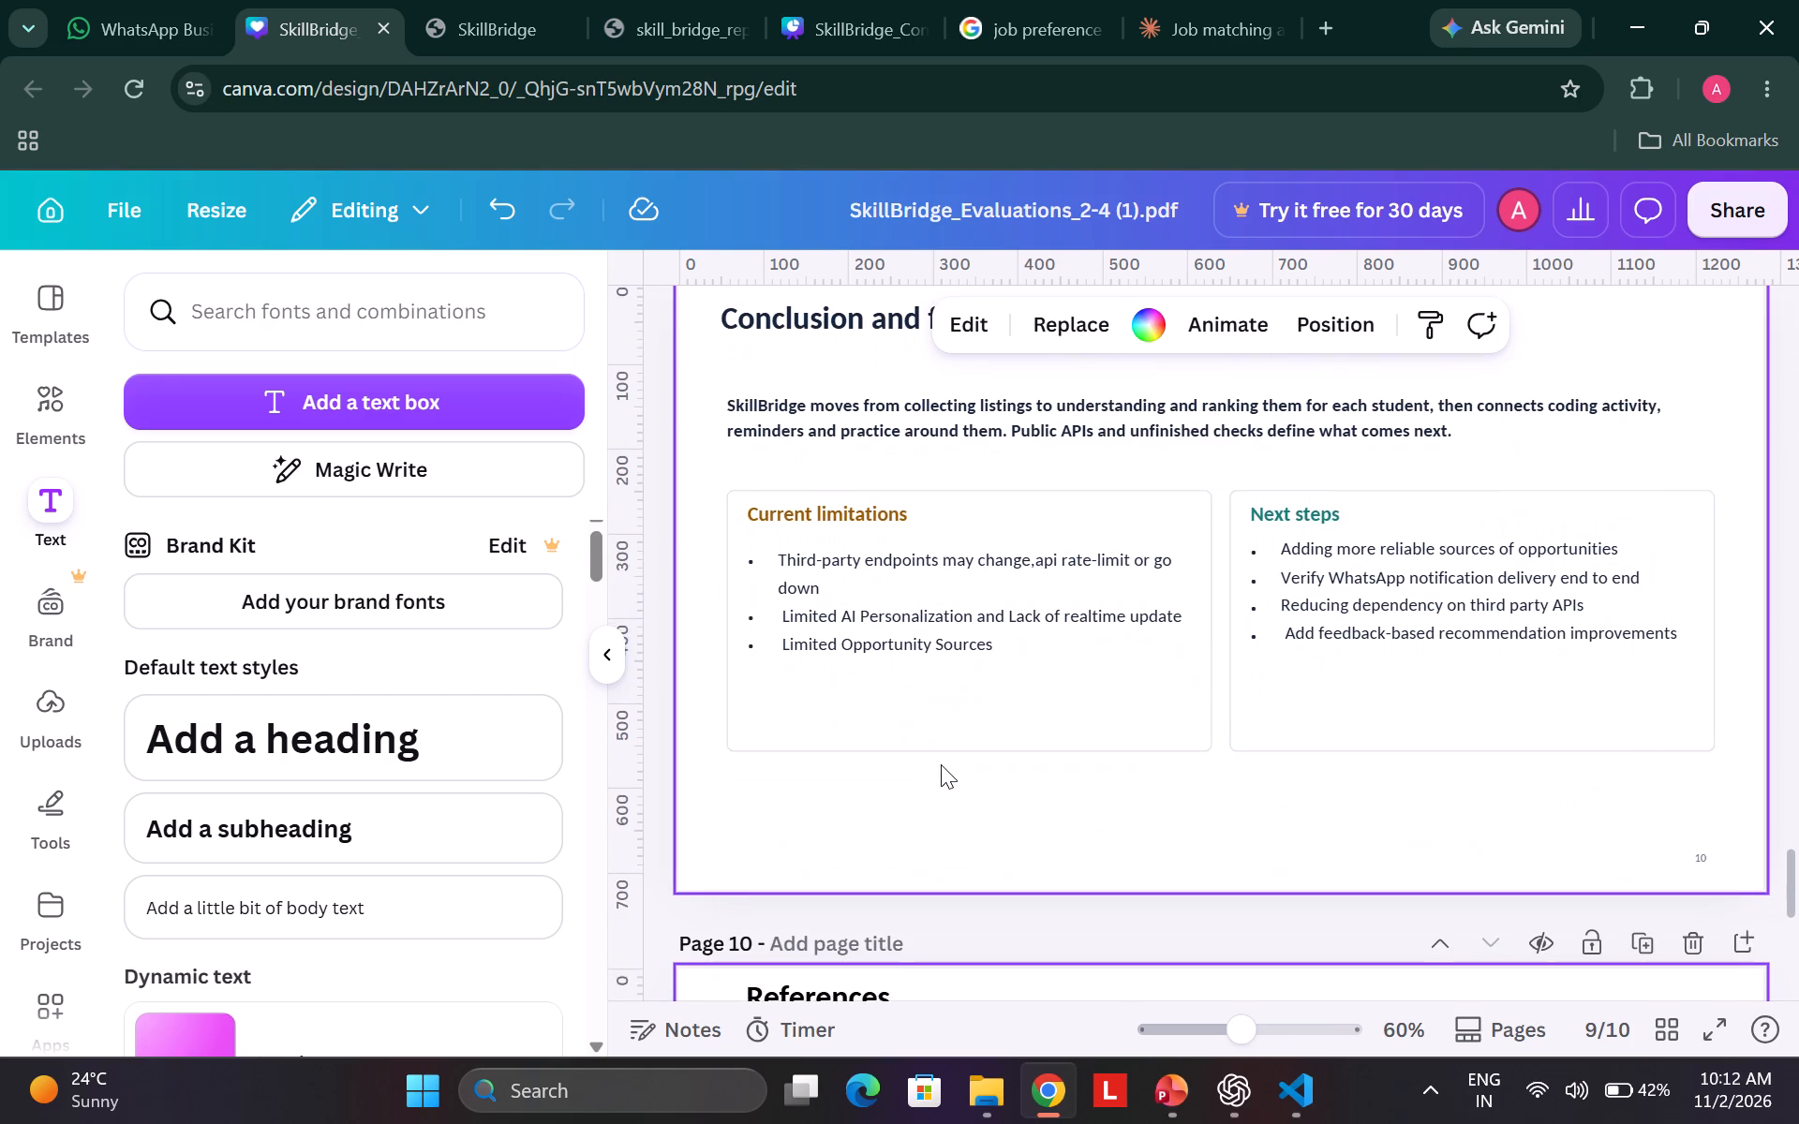
{"action": "scroll", "coordinate": [941, 764], "scroll_direction": "down", "scroll_amount": 3}
{"action": "scroll", "coordinate": [941, 764], "scroll_direction": "up", "scroll_amount": 2}
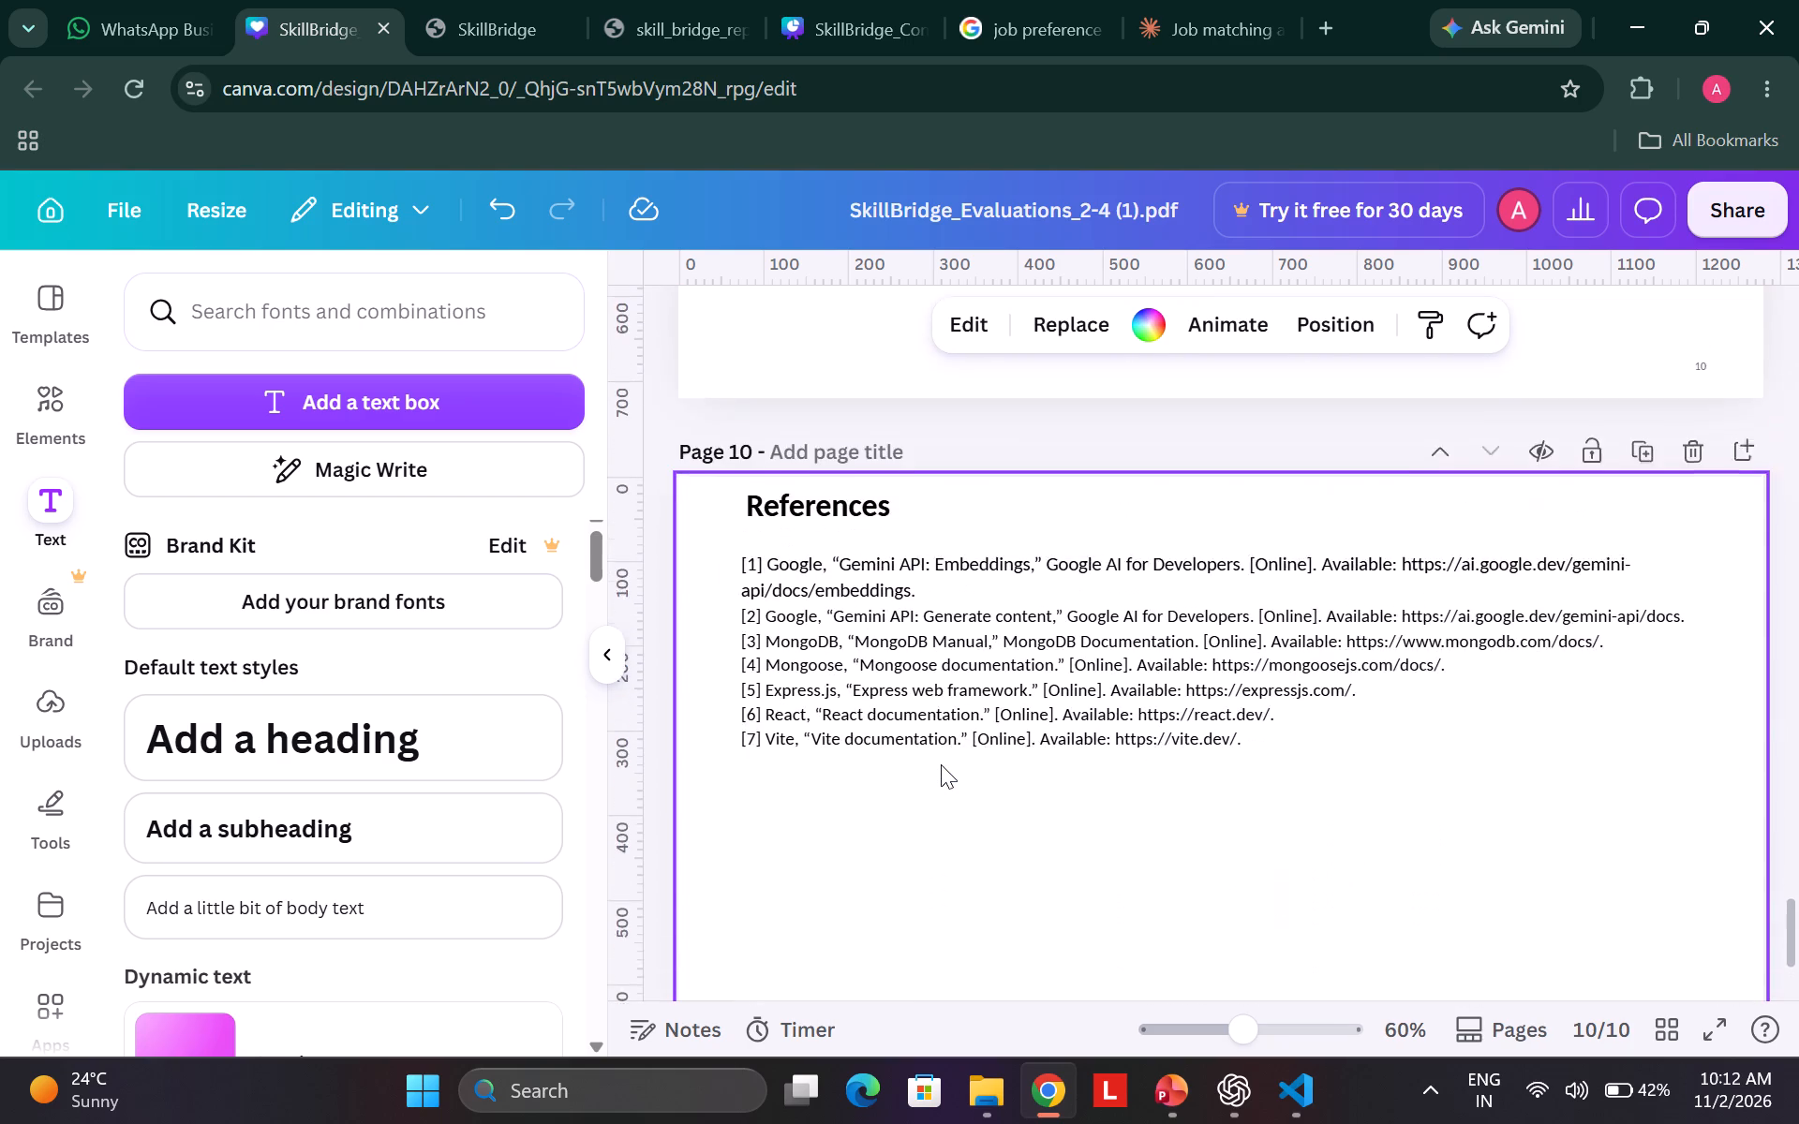
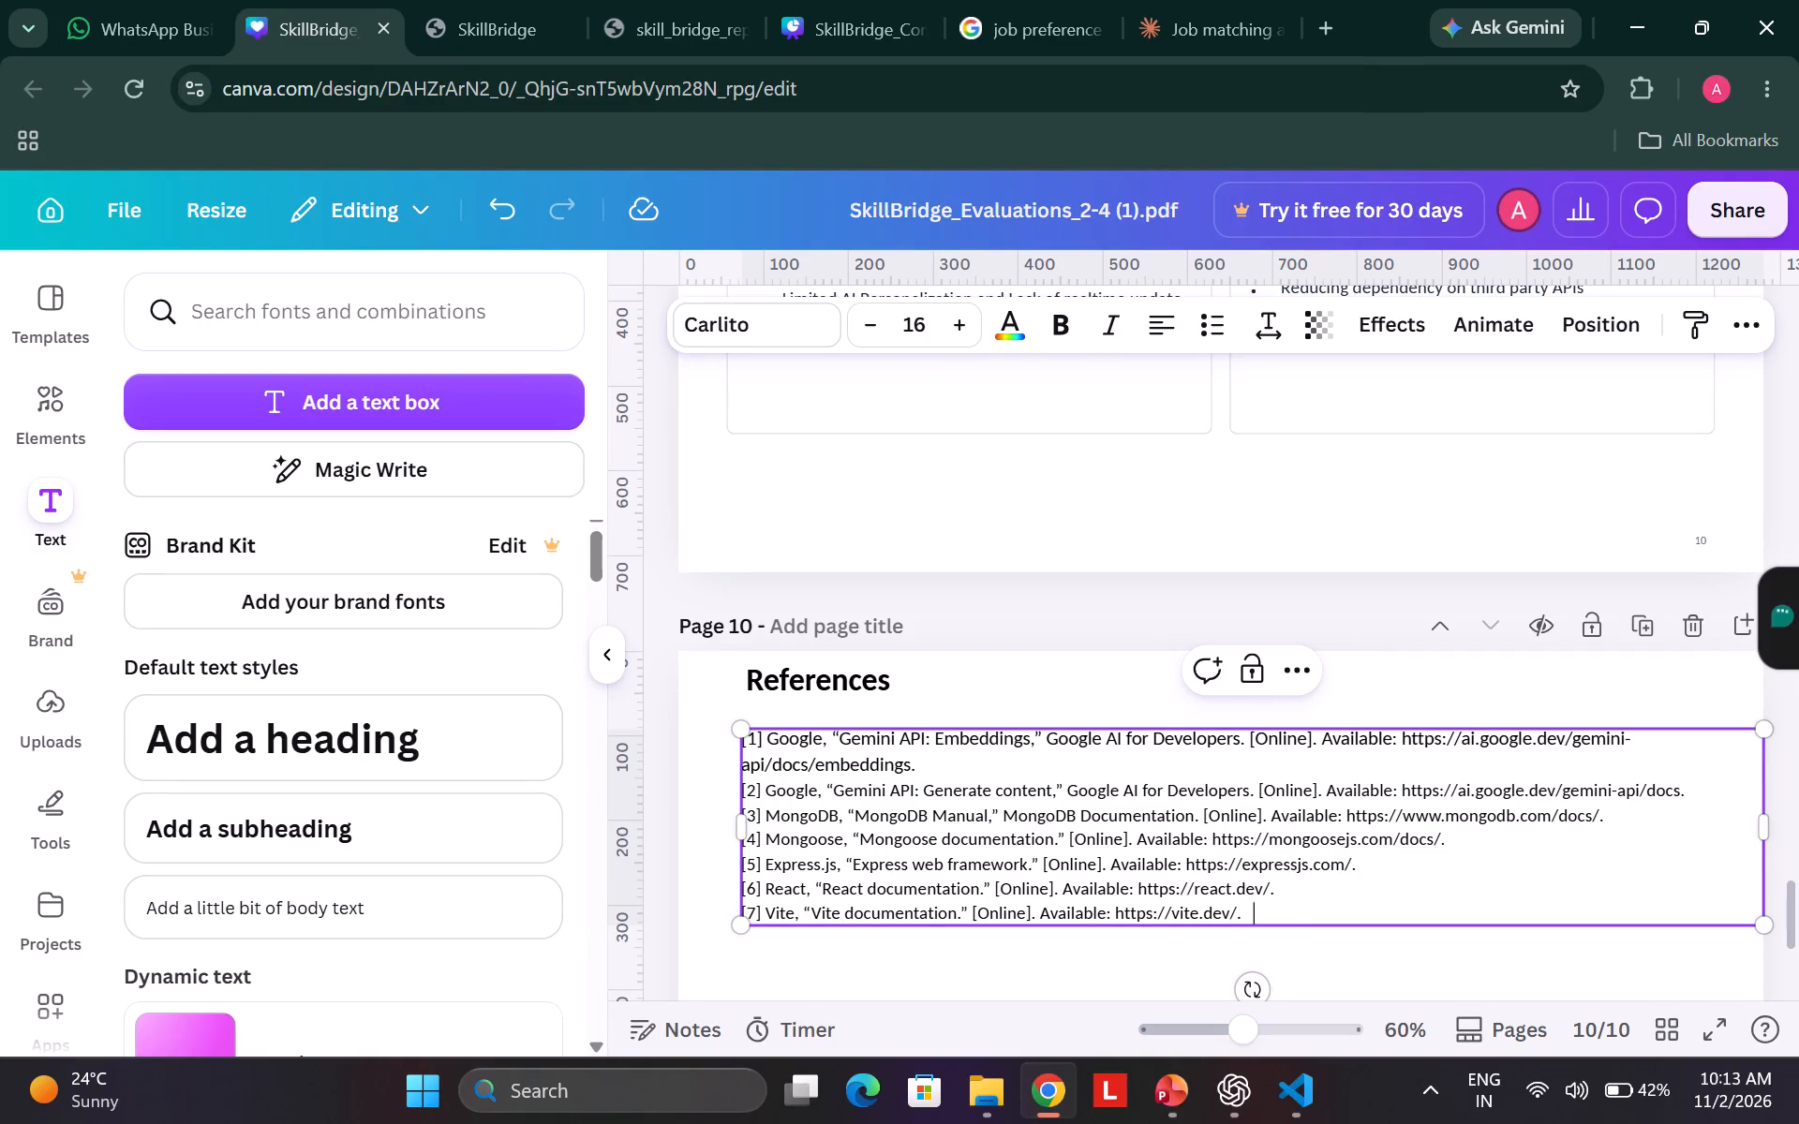
Insert the copied "Hybrid recommender systems: Survey and experiments" reference on a new line after the Mongoose reference [4].
{"action": "left_click", "coordinate": [1283, 892]}
{"action": "left_click", "coordinate": [1460, 843]}
{"action": "key", "text": "Return"}
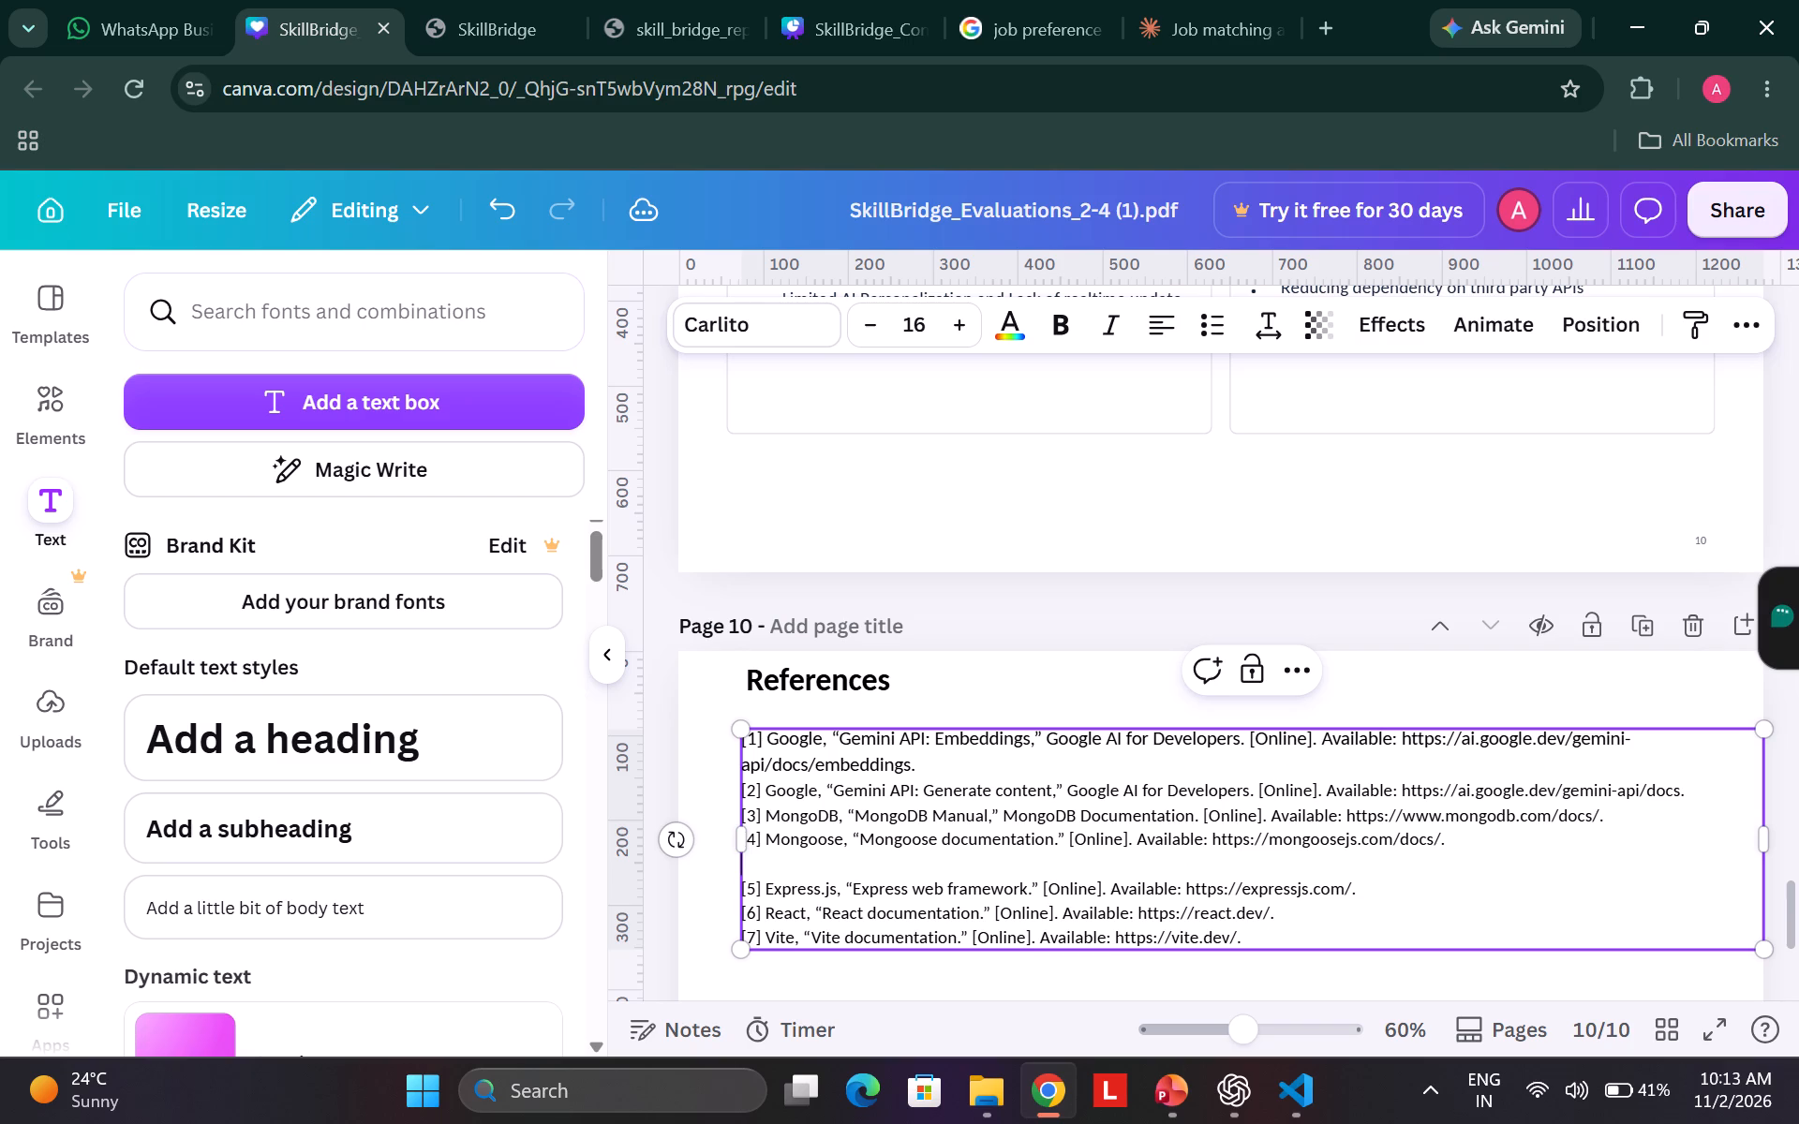
{"action": "key", "text": "ctrl+v"}
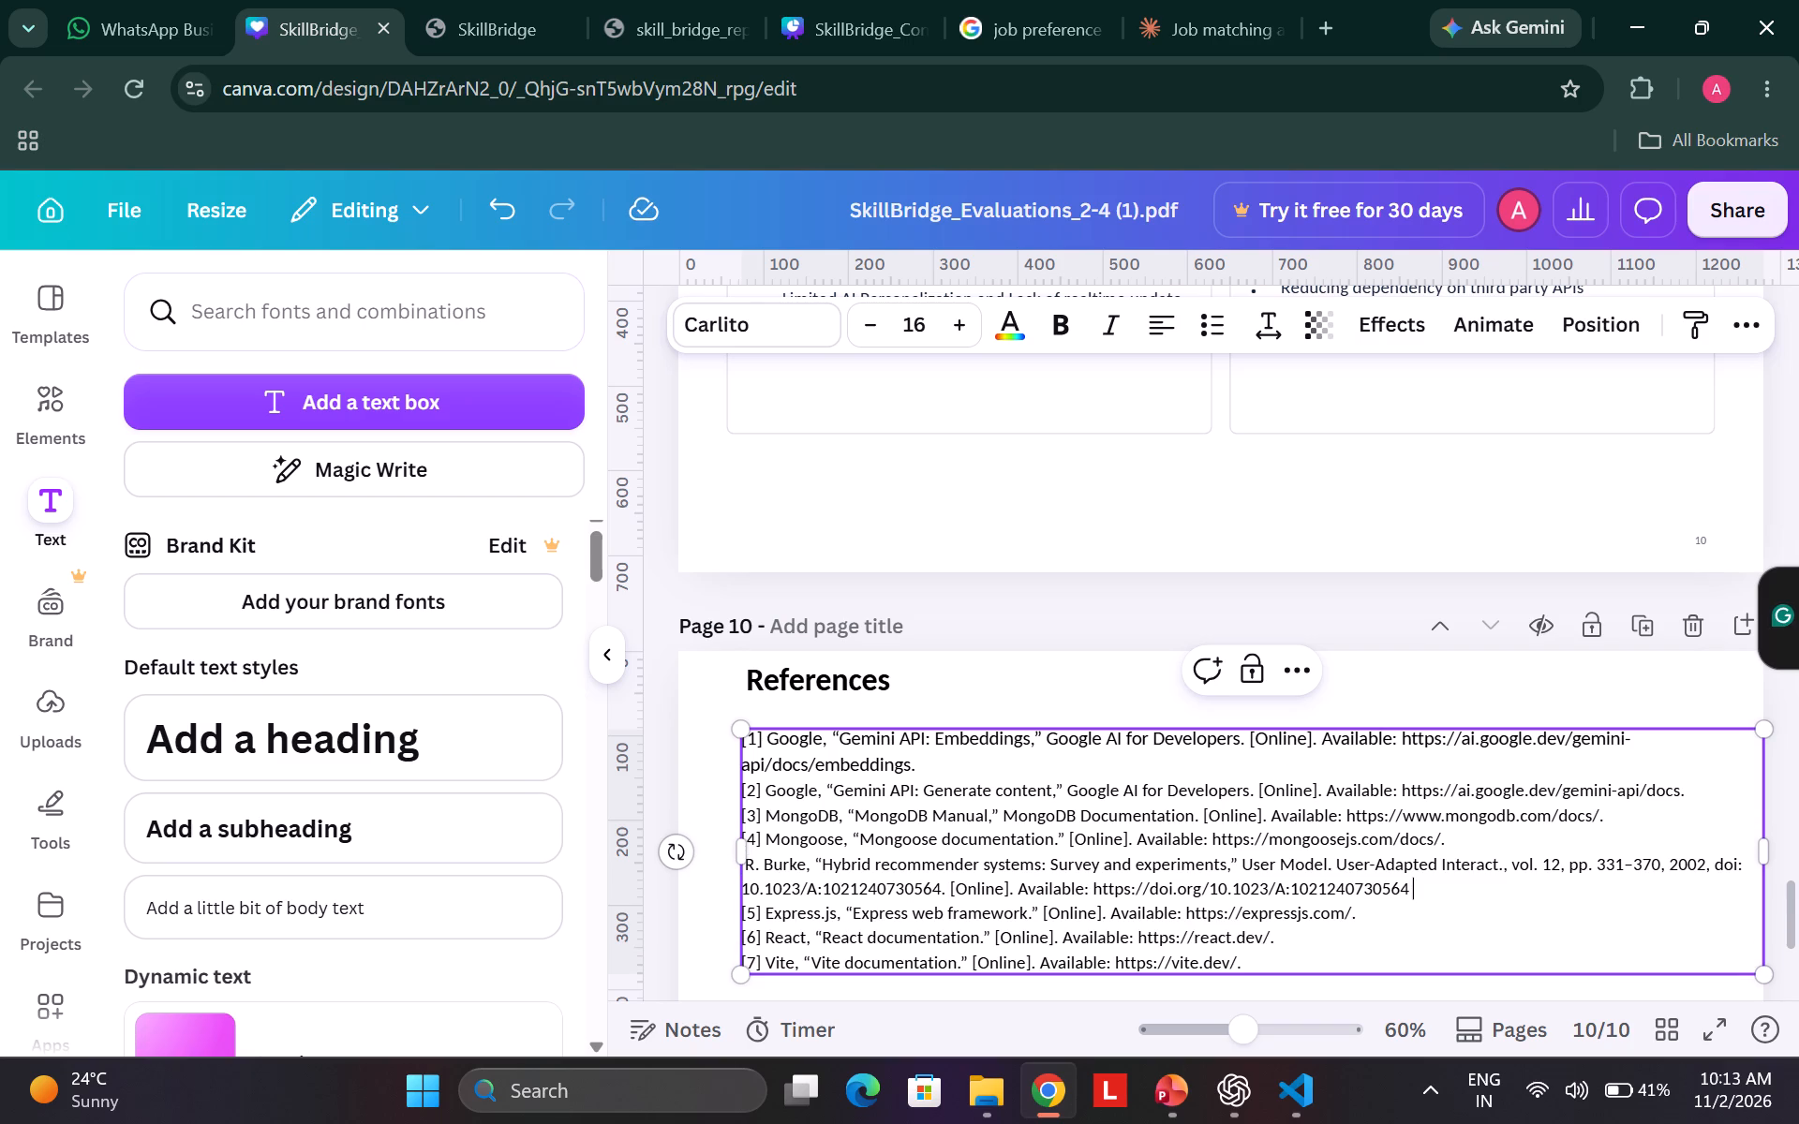
Number the unnumbered "Hybrid recommender systems" reference as [5] at the start of its line.
{"action": "left_click", "coordinate": [747, 876]}
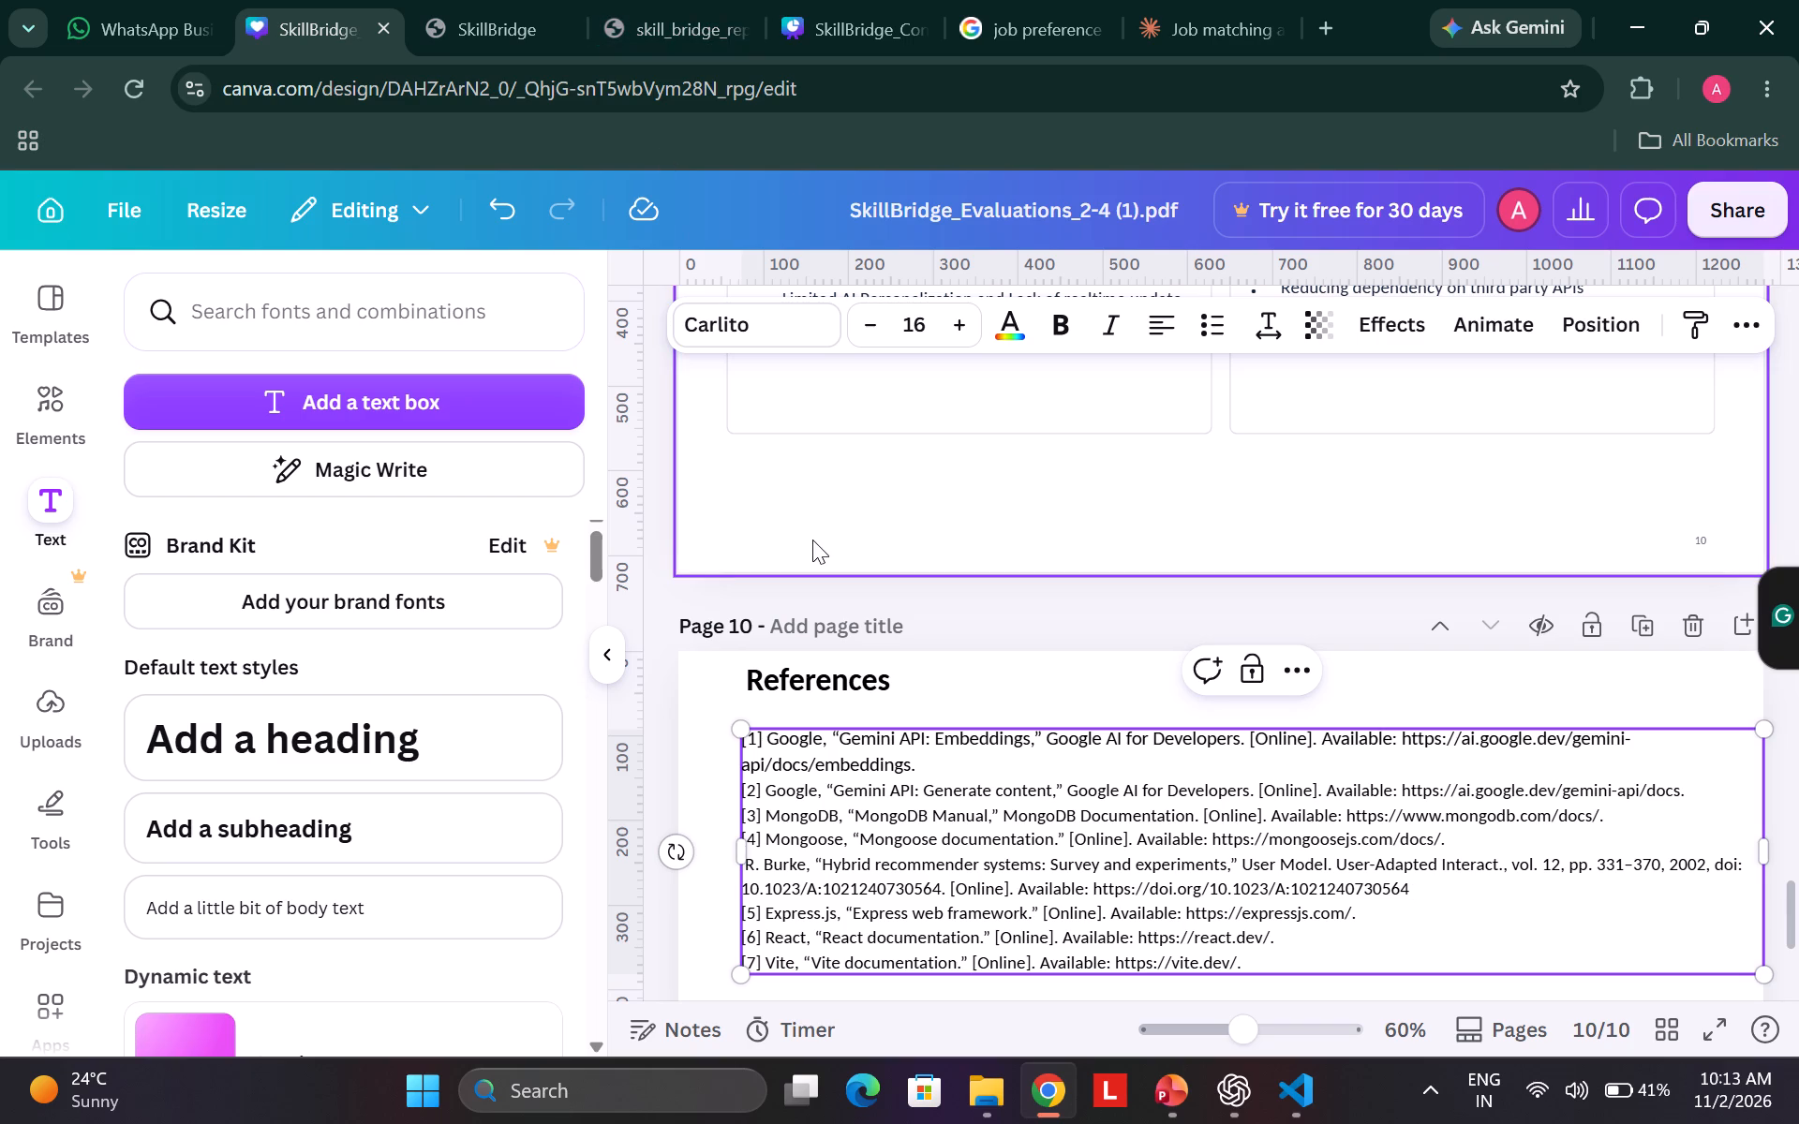
{"action": "key", "text": "Up"}
{"action": "key", "text": "Down"}
{"action": "type", "text": "[]"}
{"action": "key", "text": "Left"}
{"action": "key", "text": "5"}
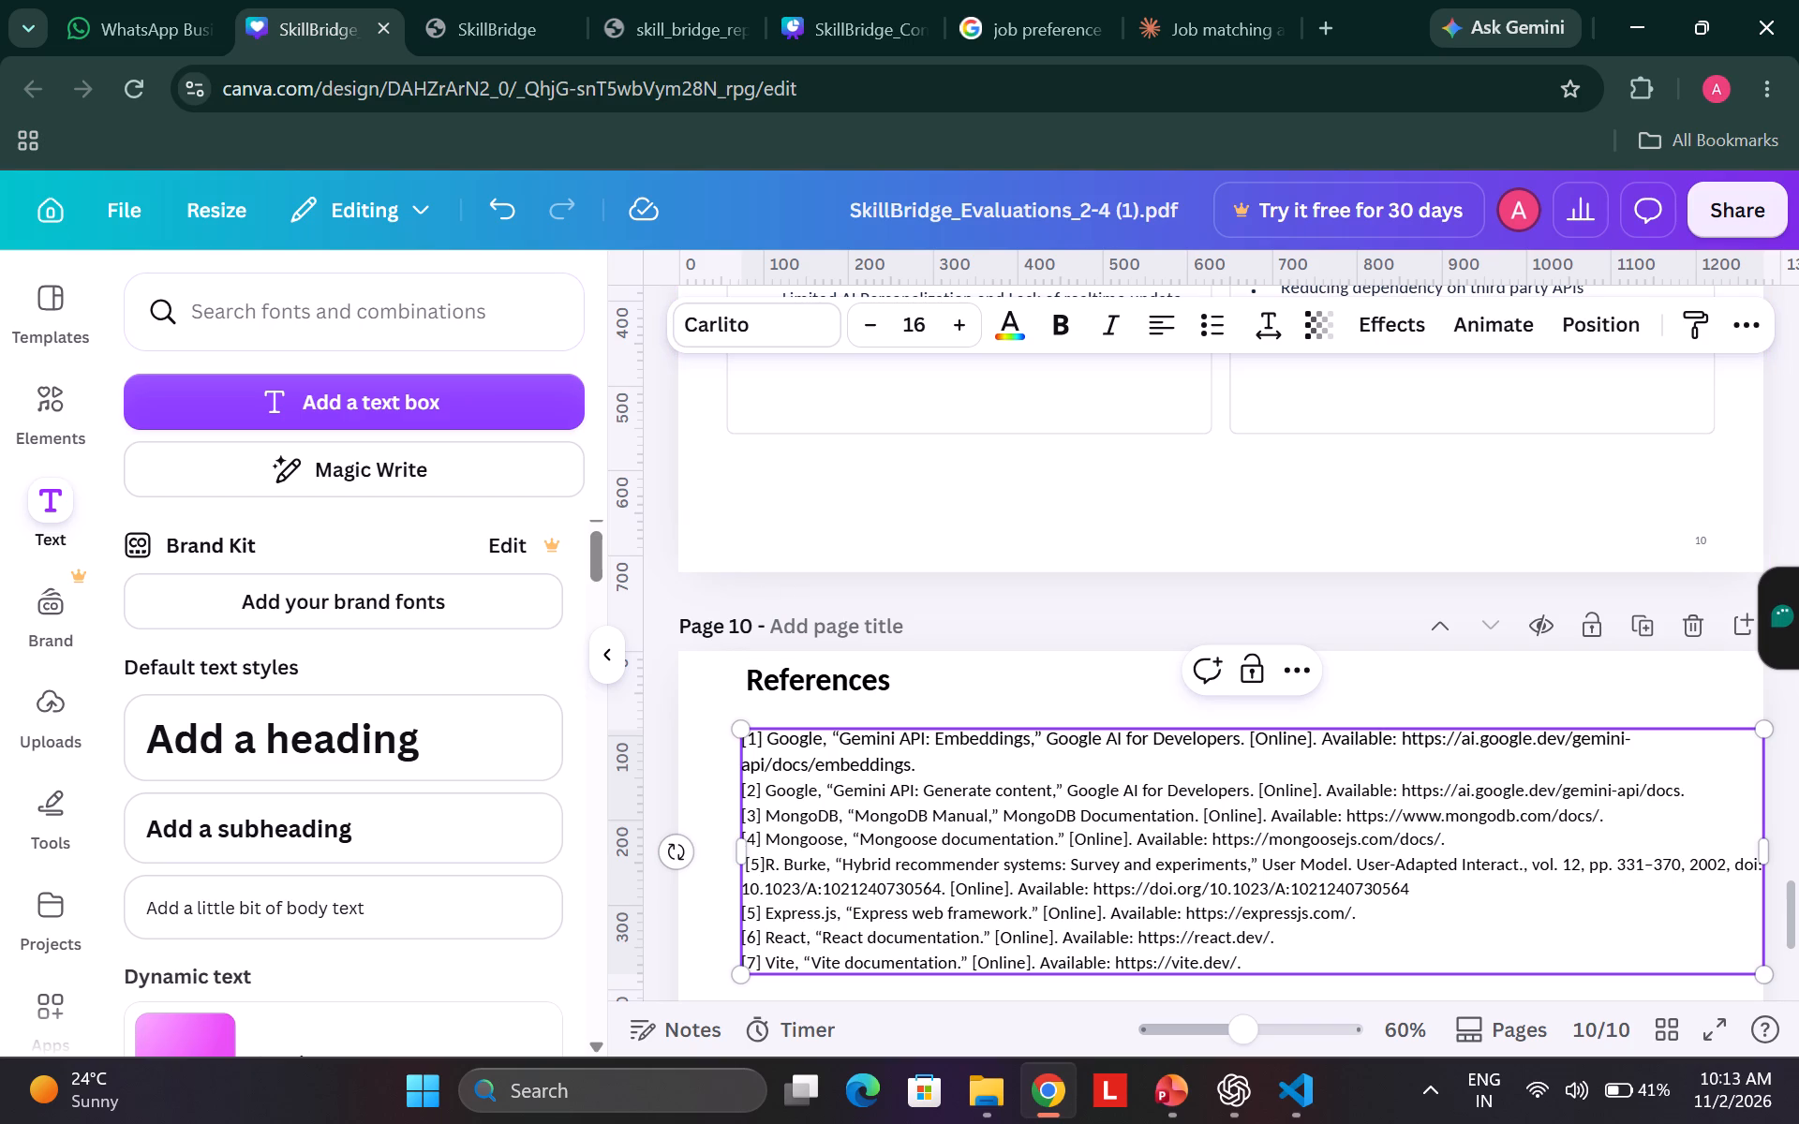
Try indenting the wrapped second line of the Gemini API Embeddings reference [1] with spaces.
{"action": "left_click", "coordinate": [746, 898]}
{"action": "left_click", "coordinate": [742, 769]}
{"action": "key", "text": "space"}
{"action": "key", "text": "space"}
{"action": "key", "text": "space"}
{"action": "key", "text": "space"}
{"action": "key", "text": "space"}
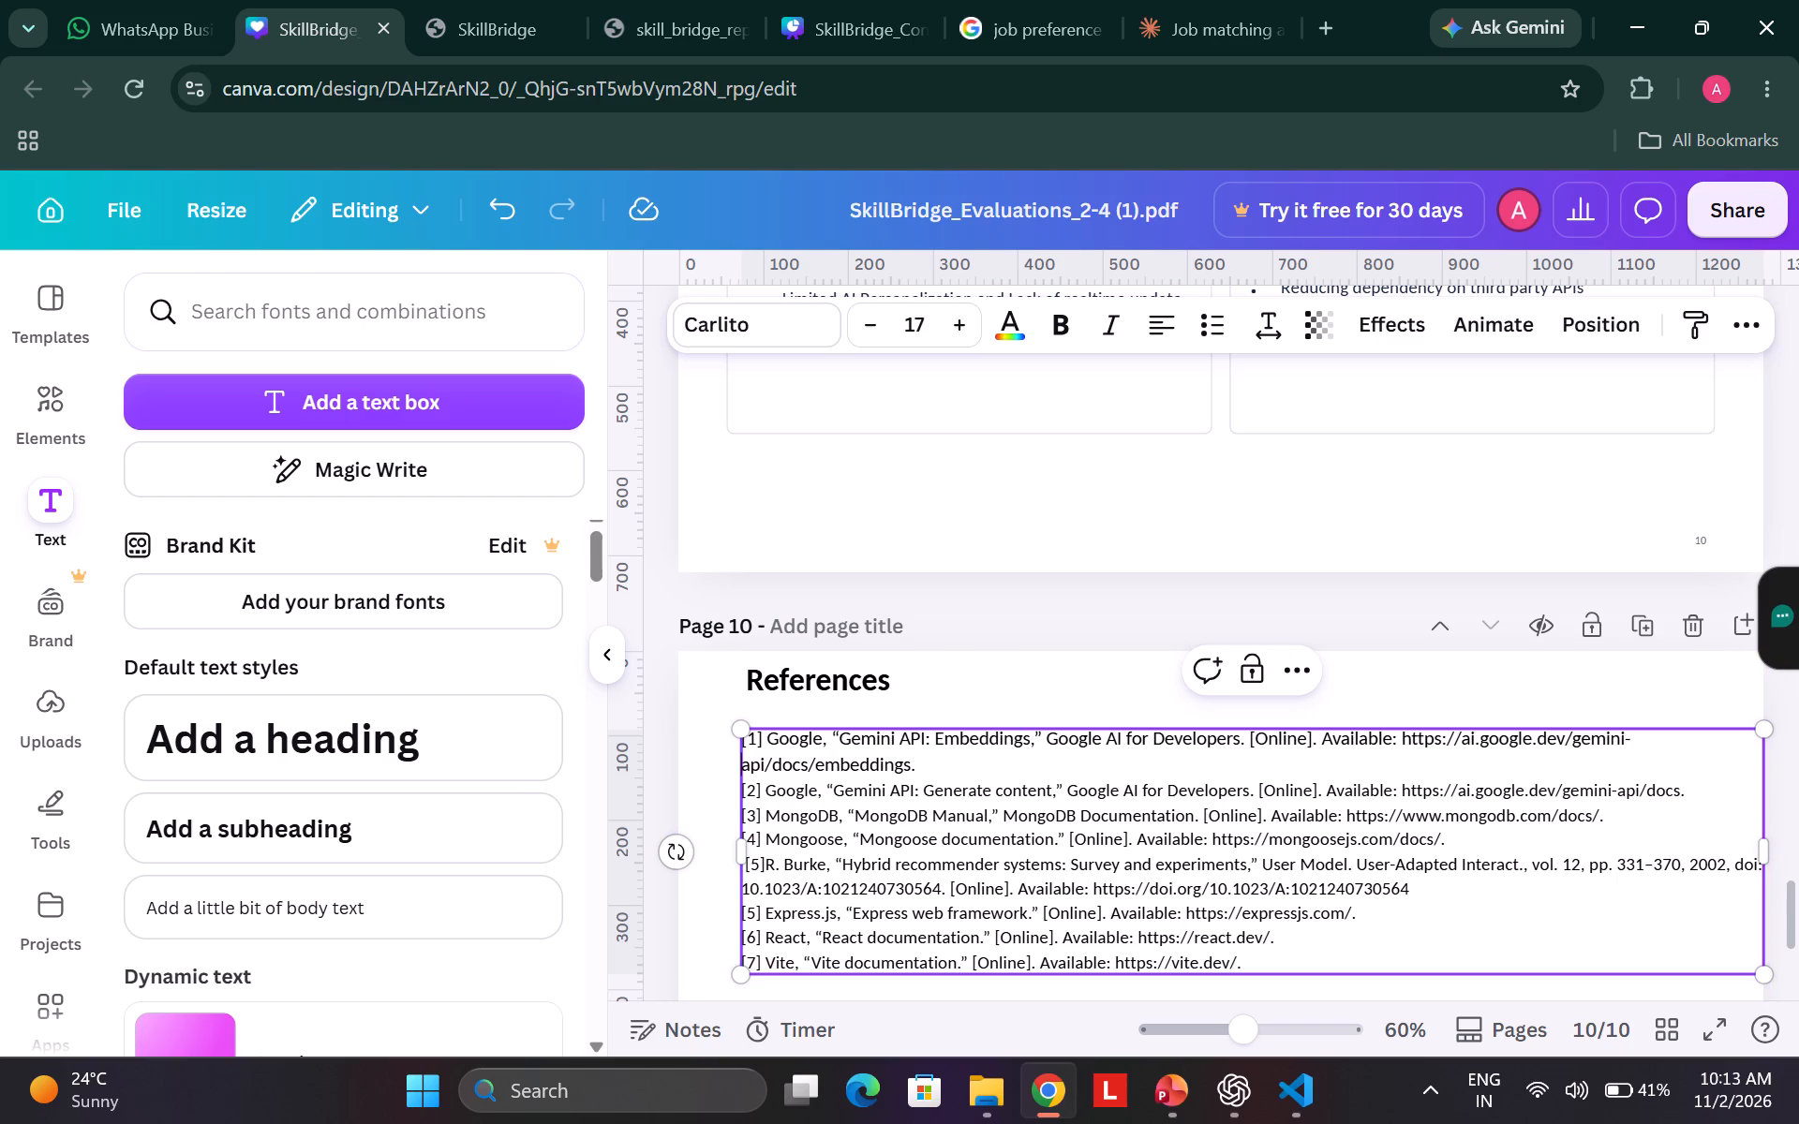
Narrow the references text box slightly so that "doi:" in the "Hybrid recommender systems" reference wraps onto its second line.
{"action": "left_click_drag", "start_coordinate": [1765, 853], "coordinate": [1752, 855]}
{"action": "left_click_drag", "start_coordinate": [1752, 855], "coordinate": [1734, 863]}
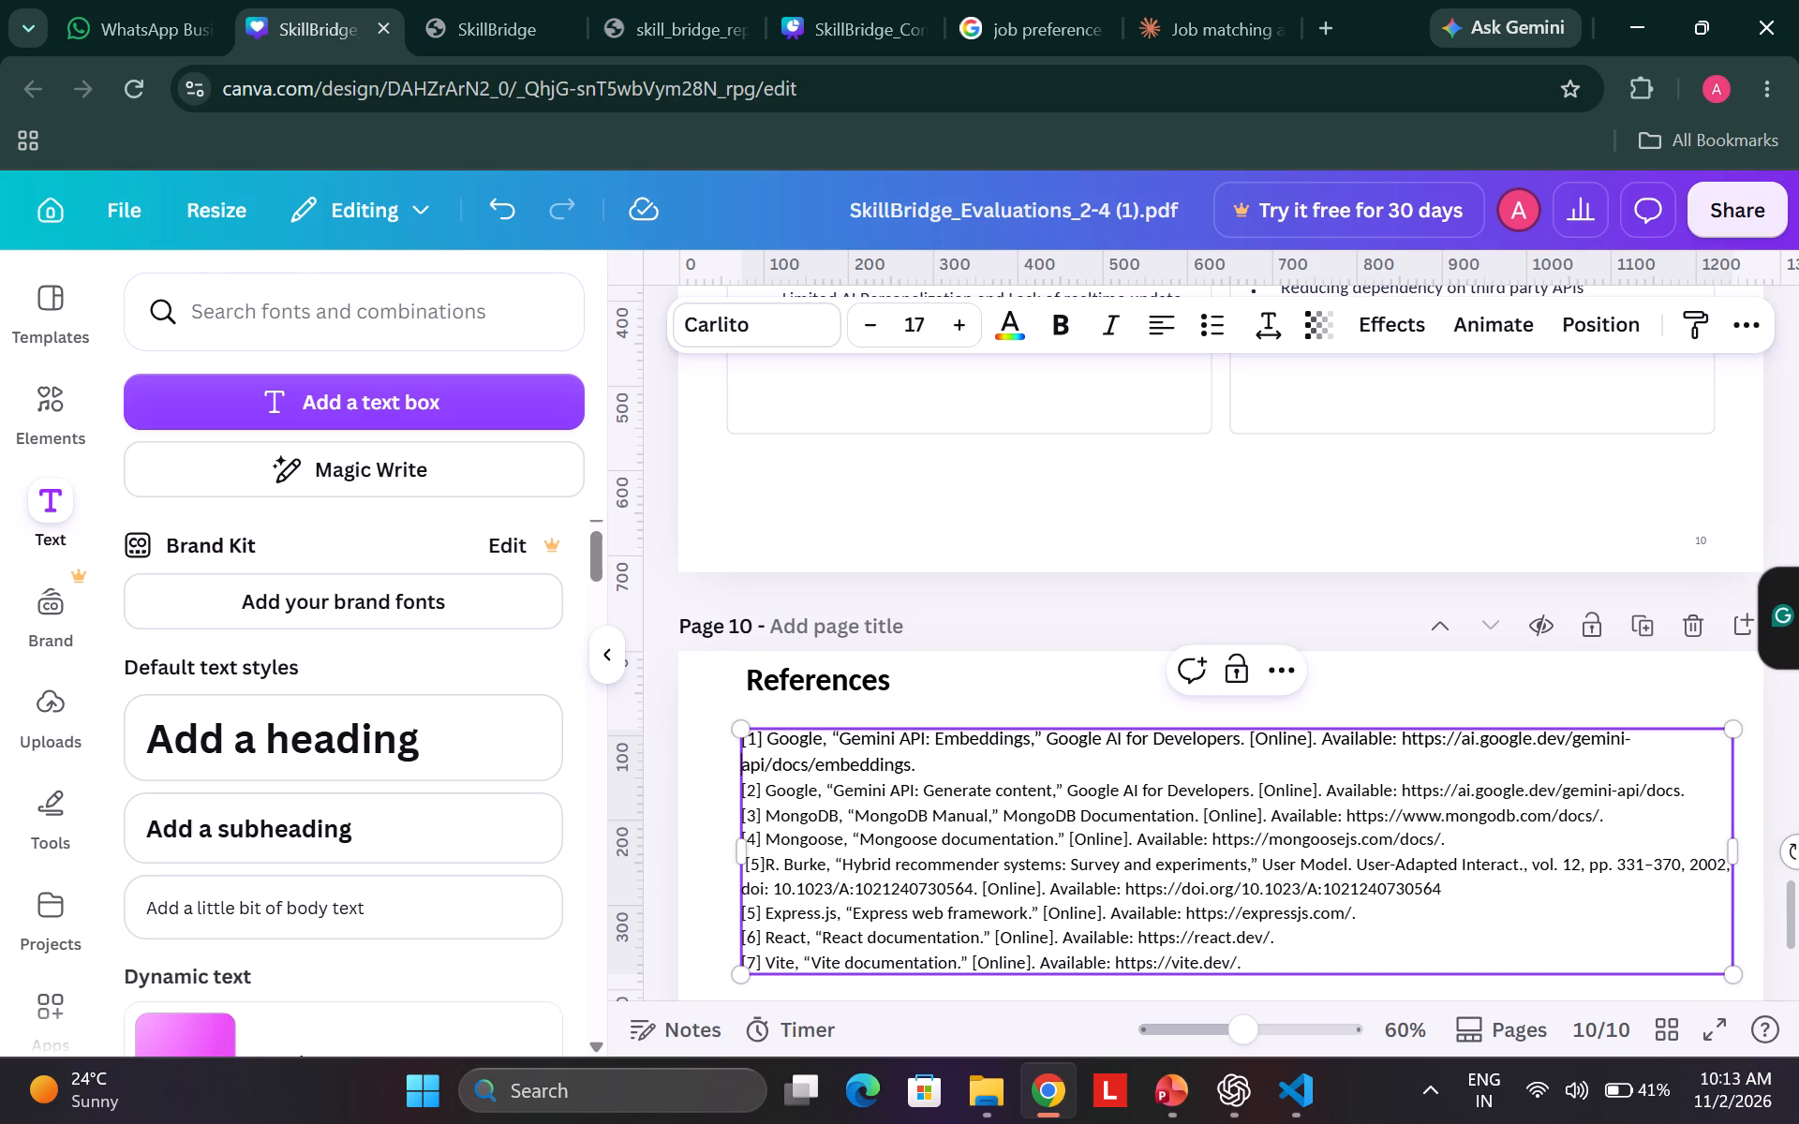
Renumber the Express.js, React and Vite references as [6], [7] and [8] and finish editing the references text.
{"action": "left_click", "coordinate": [753, 910]}
{"action": "key", "text": "BackSpace"}
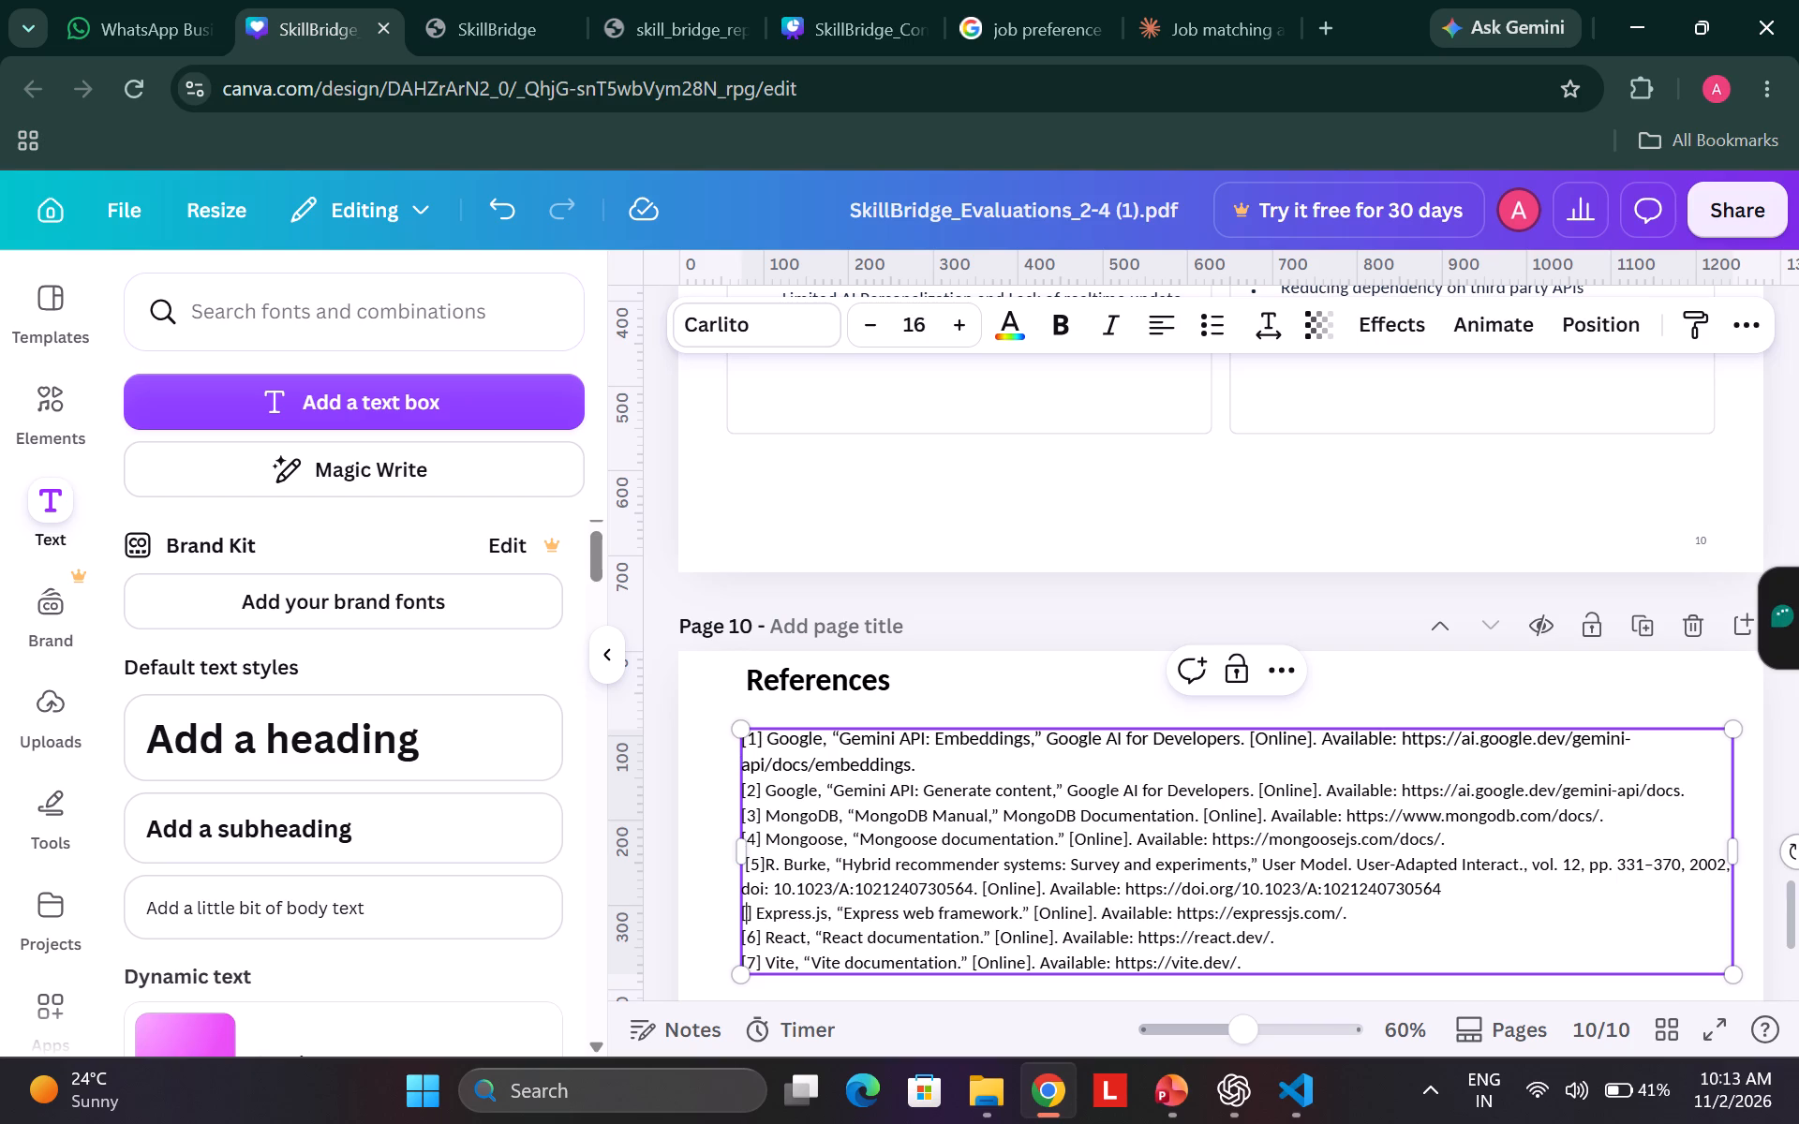
{"action": "key", "text": "6"}
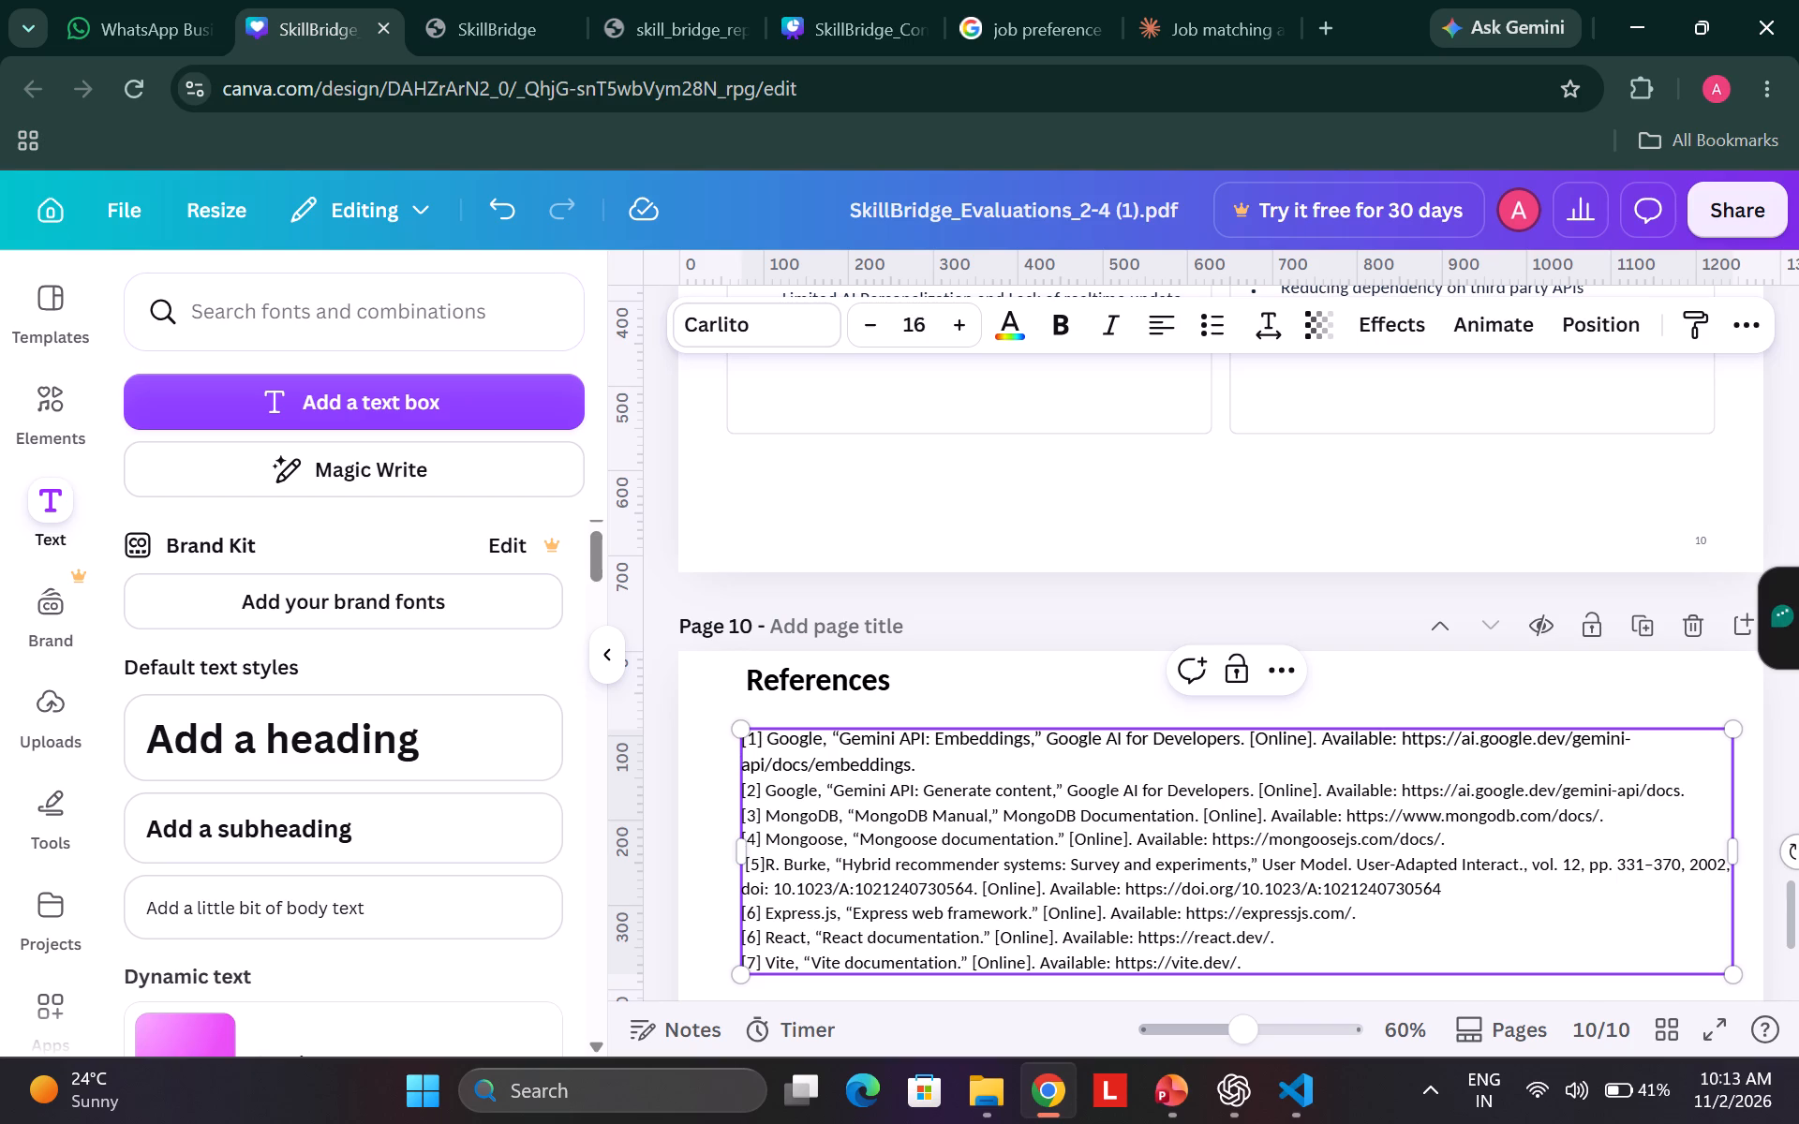
{"action": "left_click", "coordinate": [752, 937]}
{"action": "key", "text": "BackSpace"}
{"action": "key", "text": "7"}
{"action": "left_click", "coordinate": [755, 963]}
{"action": "key", "text": "BackSpace"}
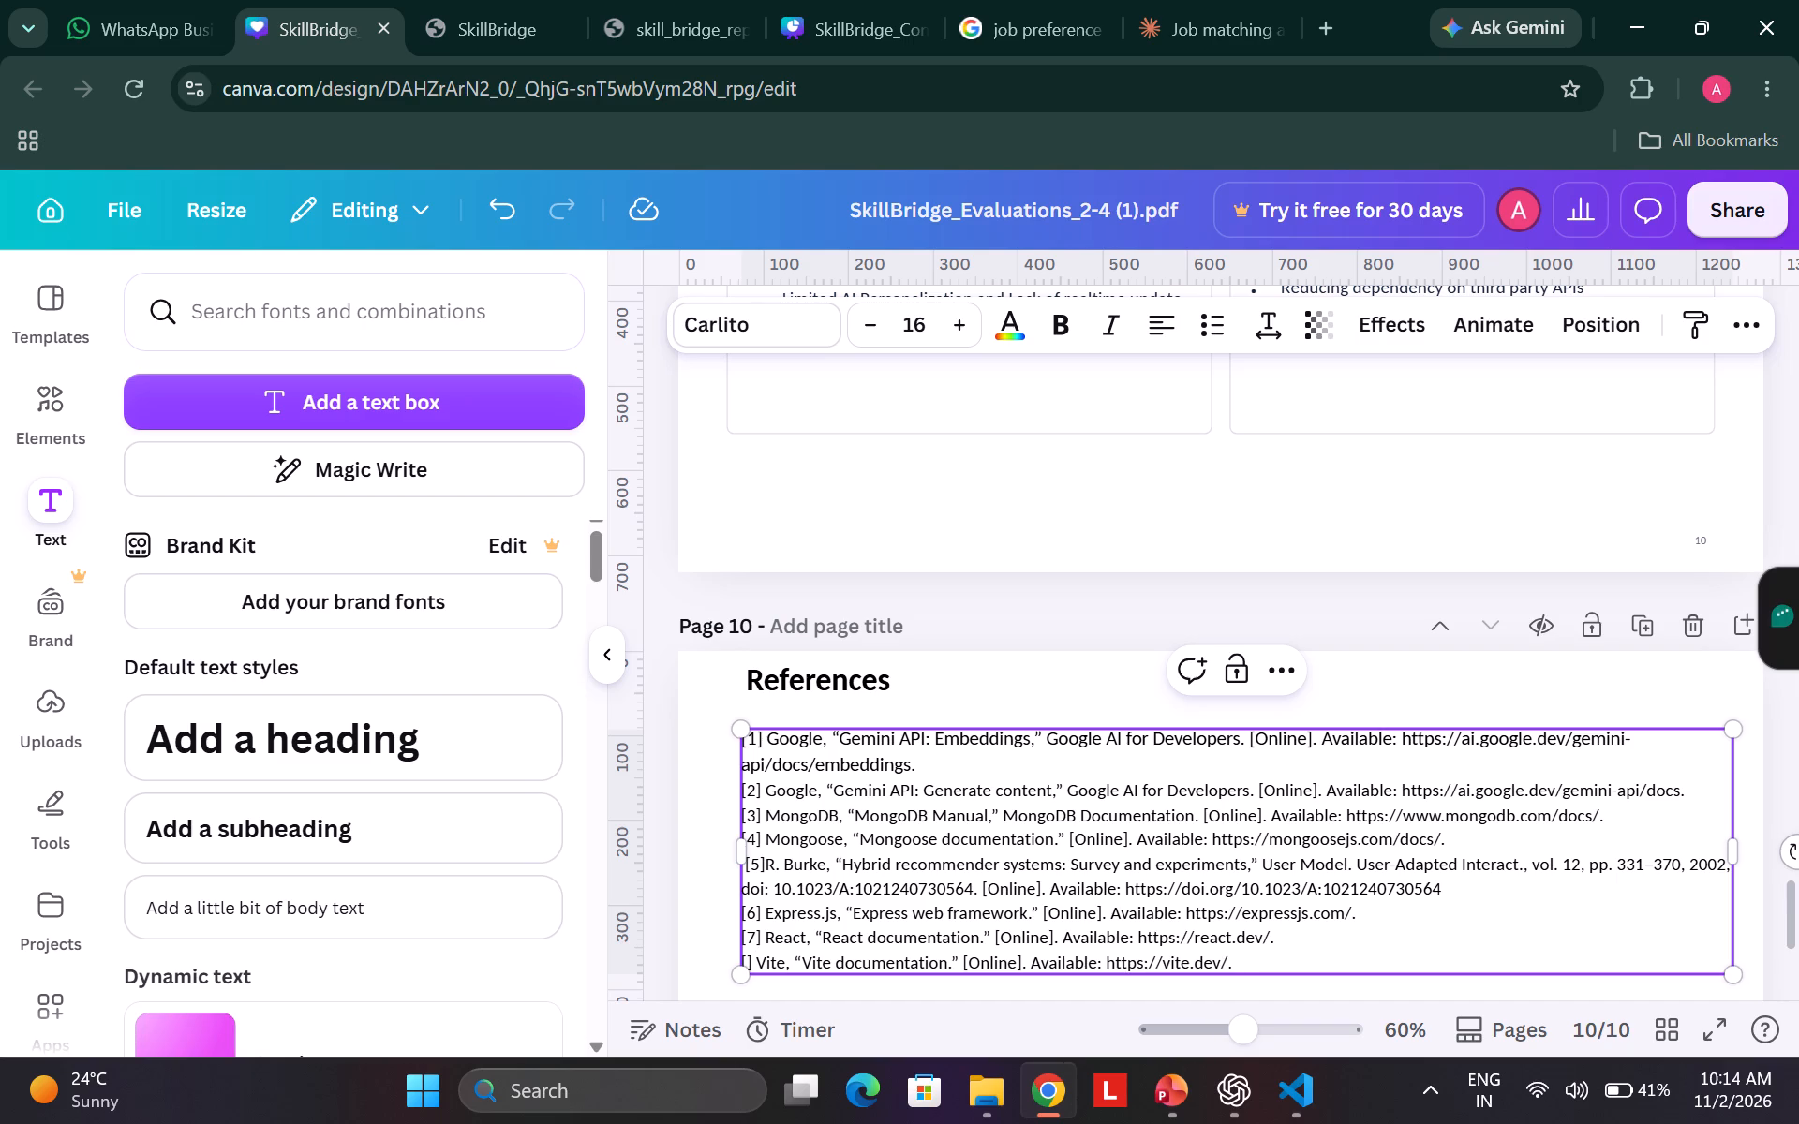
{"action": "key", "text": "8"}
{"action": "scroll", "coordinate": [1322, 948], "scroll_direction": "down", "scroll_amount": 1}
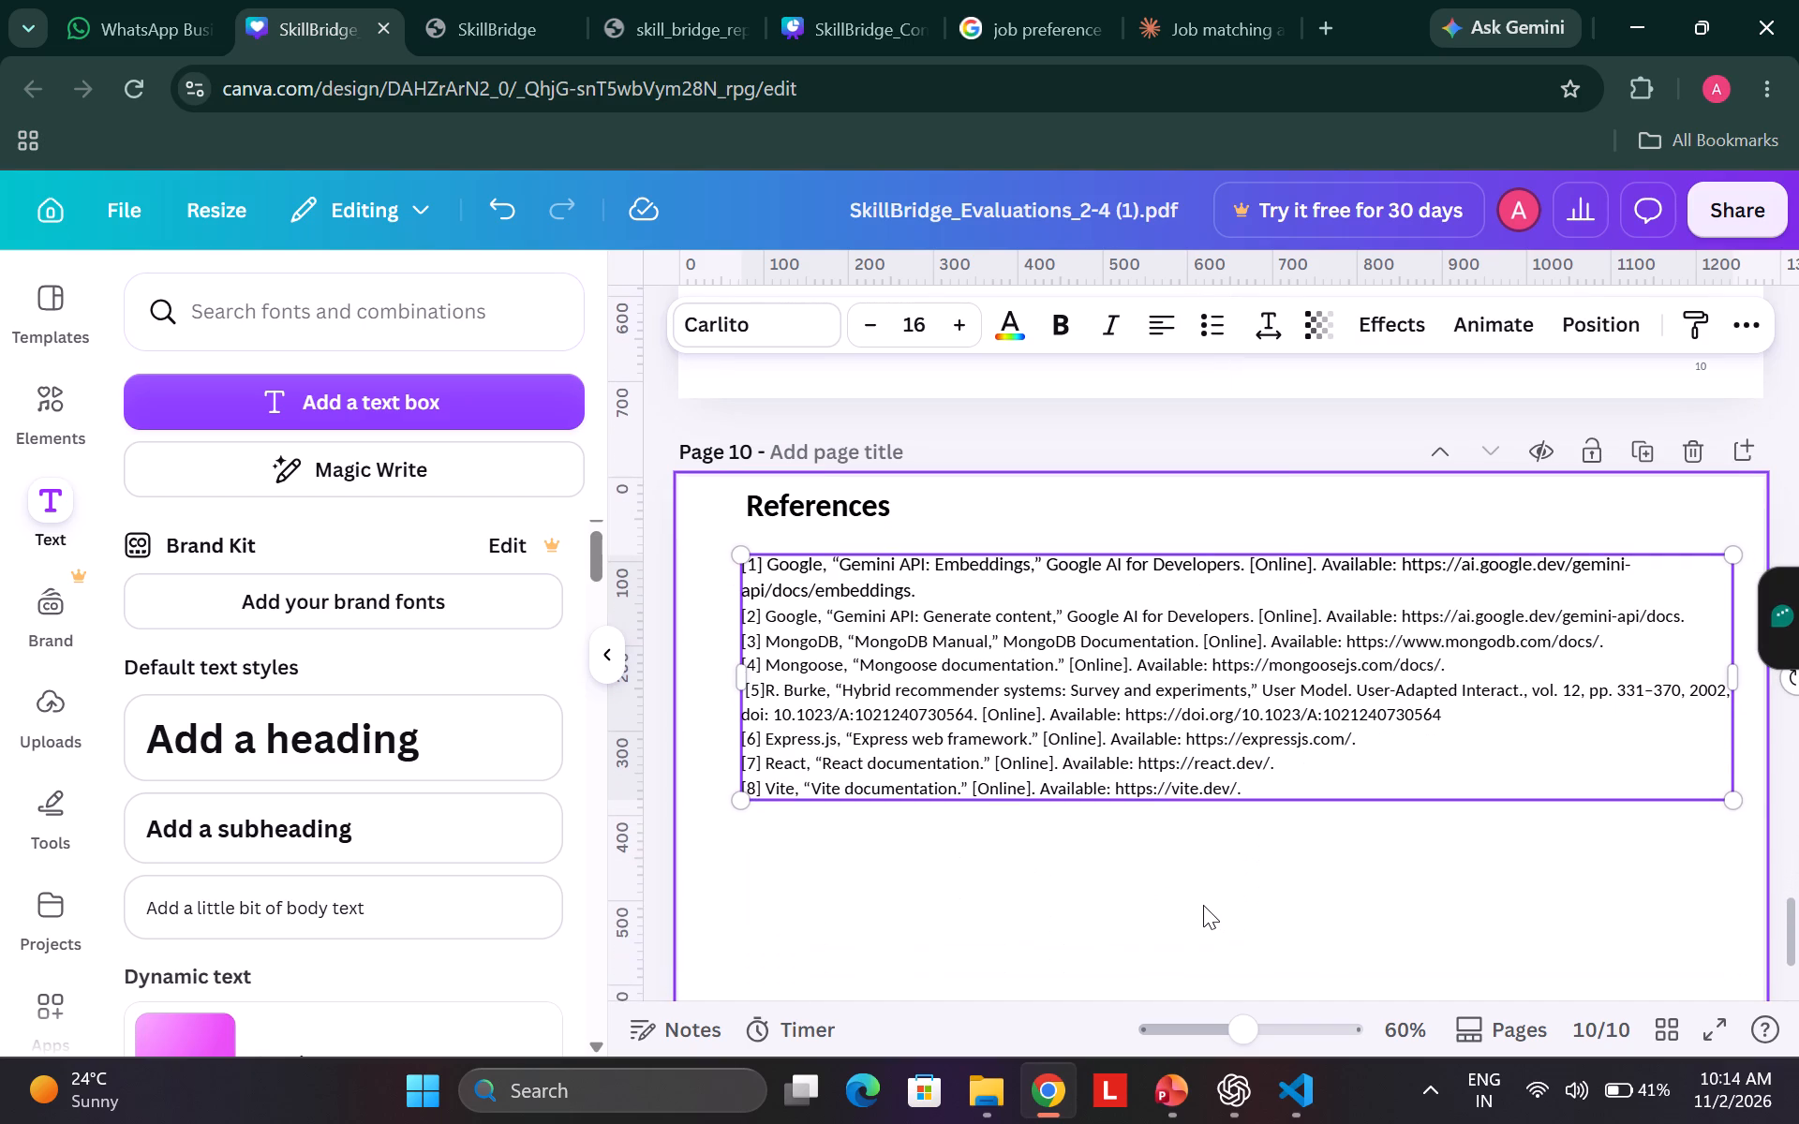
{"action": "left_click", "coordinate": [1203, 905]}
Look back through pages 10 to 6 to check the slides' headings and section labels.
{"action": "scroll", "coordinate": [1203, 905], "scroll_direction": "down", "scroll_amount": 1}
{"action": "scroll", "coordinate": [1203, 905], "scroll_direction": "up", "scroll_amount": 2}
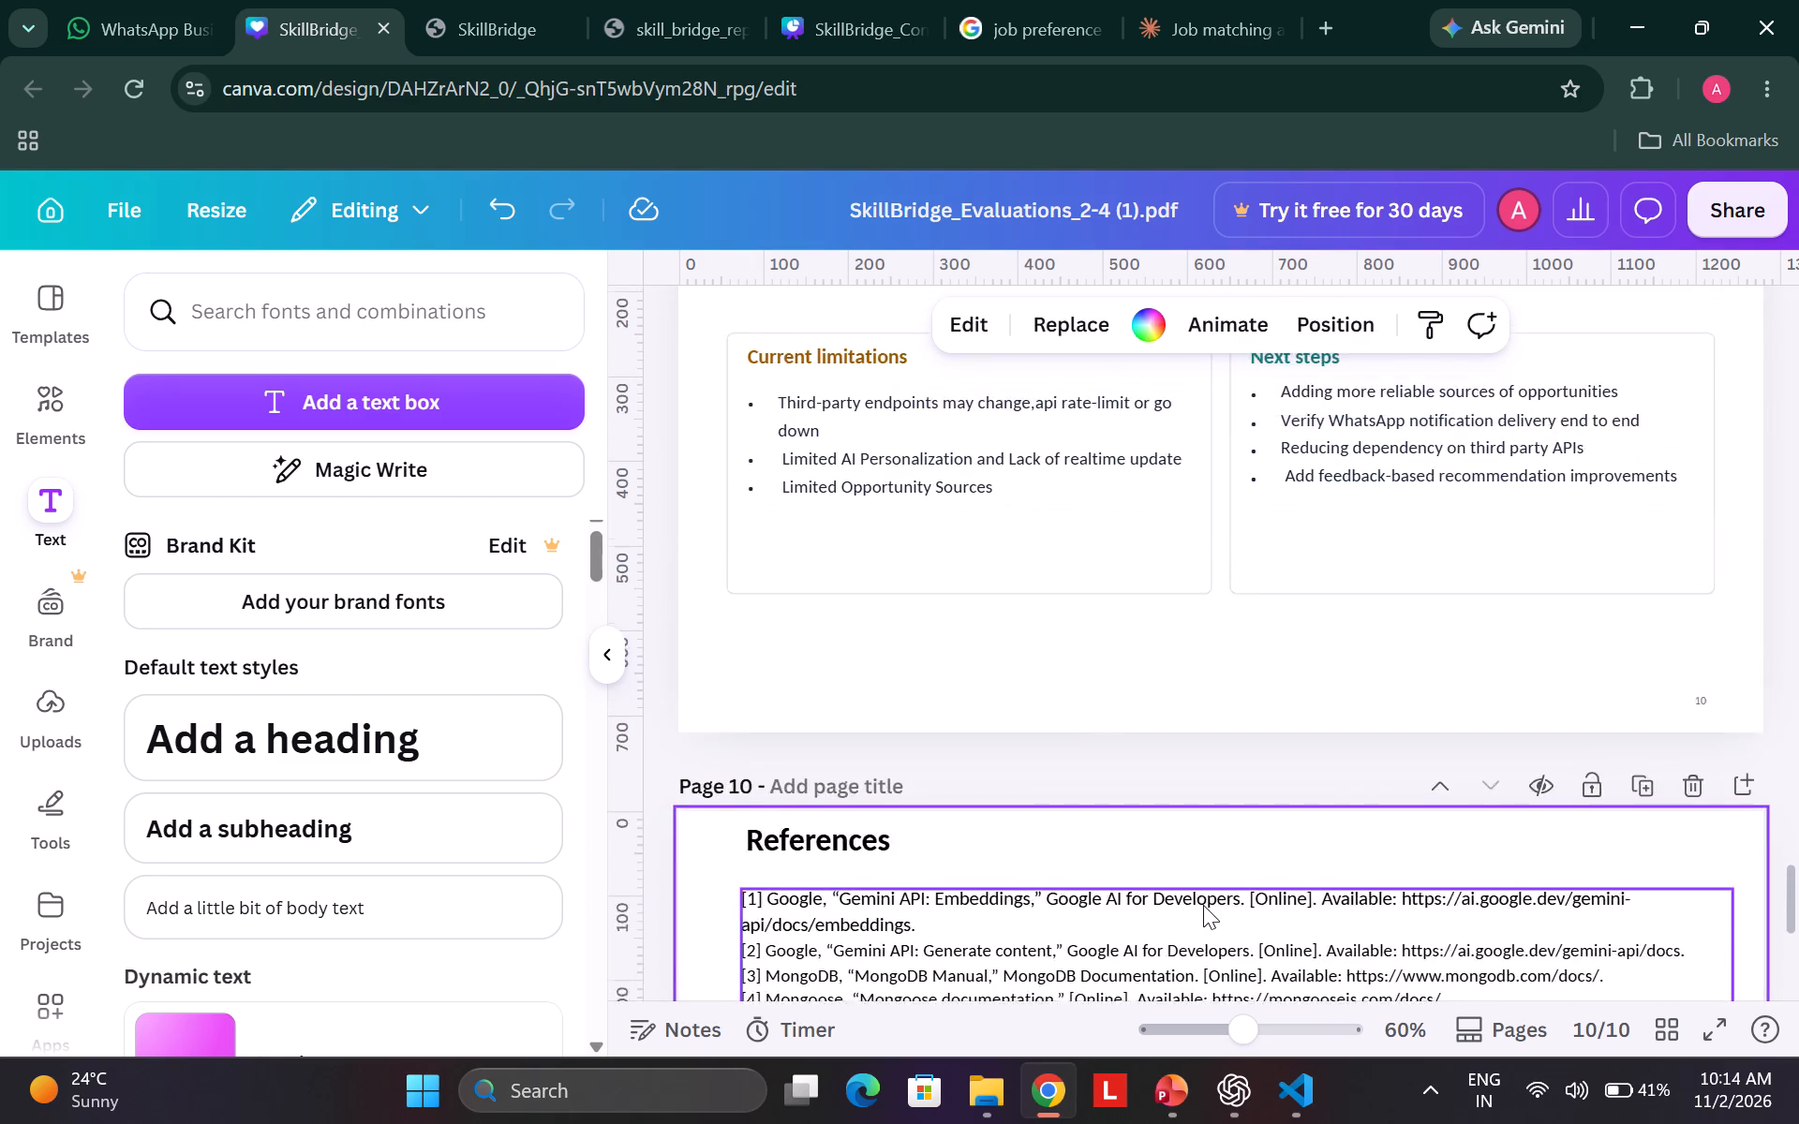
{"action": "scroll", "coordinate": [1203, 905], "scroll_direction": "up", "scroll_amount": 2}
{"action": "scroll", "coordinate": [1203, 905], "scroll_direction": "down", "scroll_amount": 2}
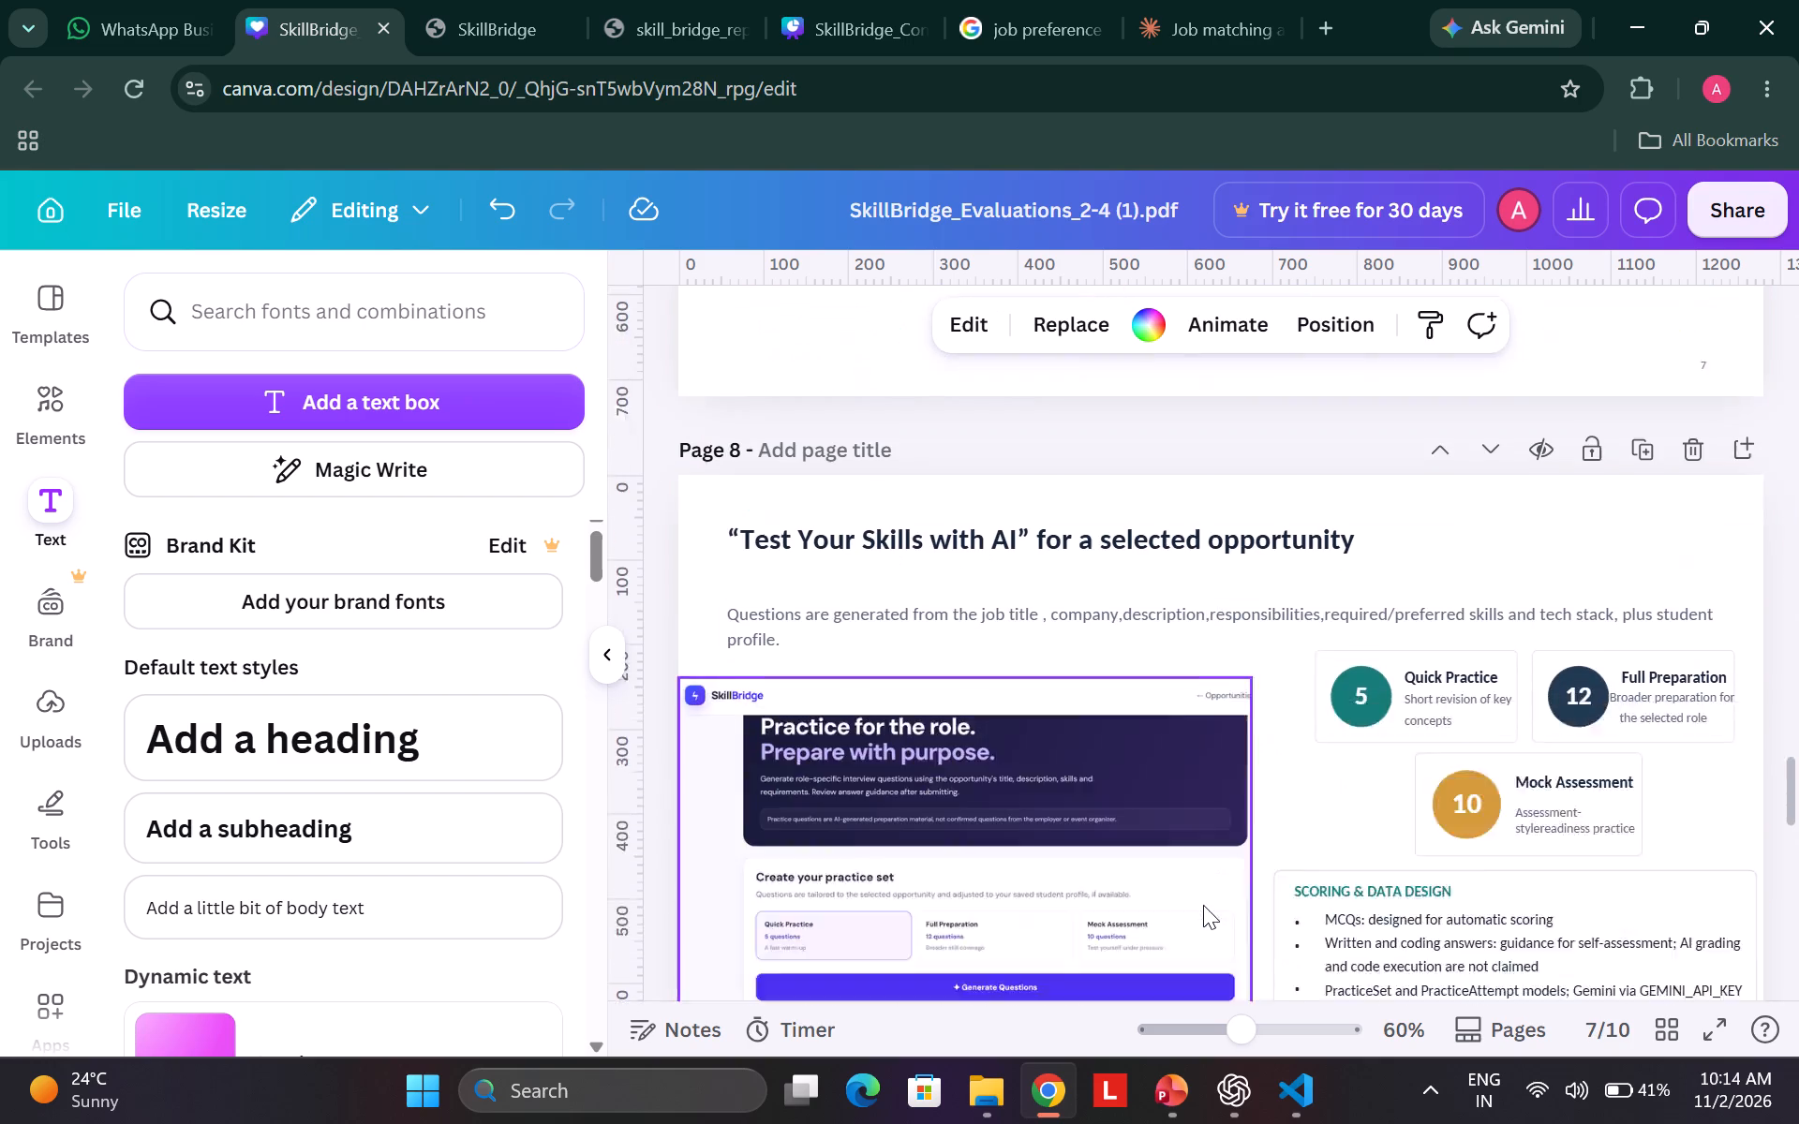
{"action": "scroll", "coordinate": [1203, 905], "scroll_direction": "down", "scroll_amount": 1}
{"action": "scroll", "coordinate": [1203, 905], "scroll_direction": "up", "scroll_amount": 3}
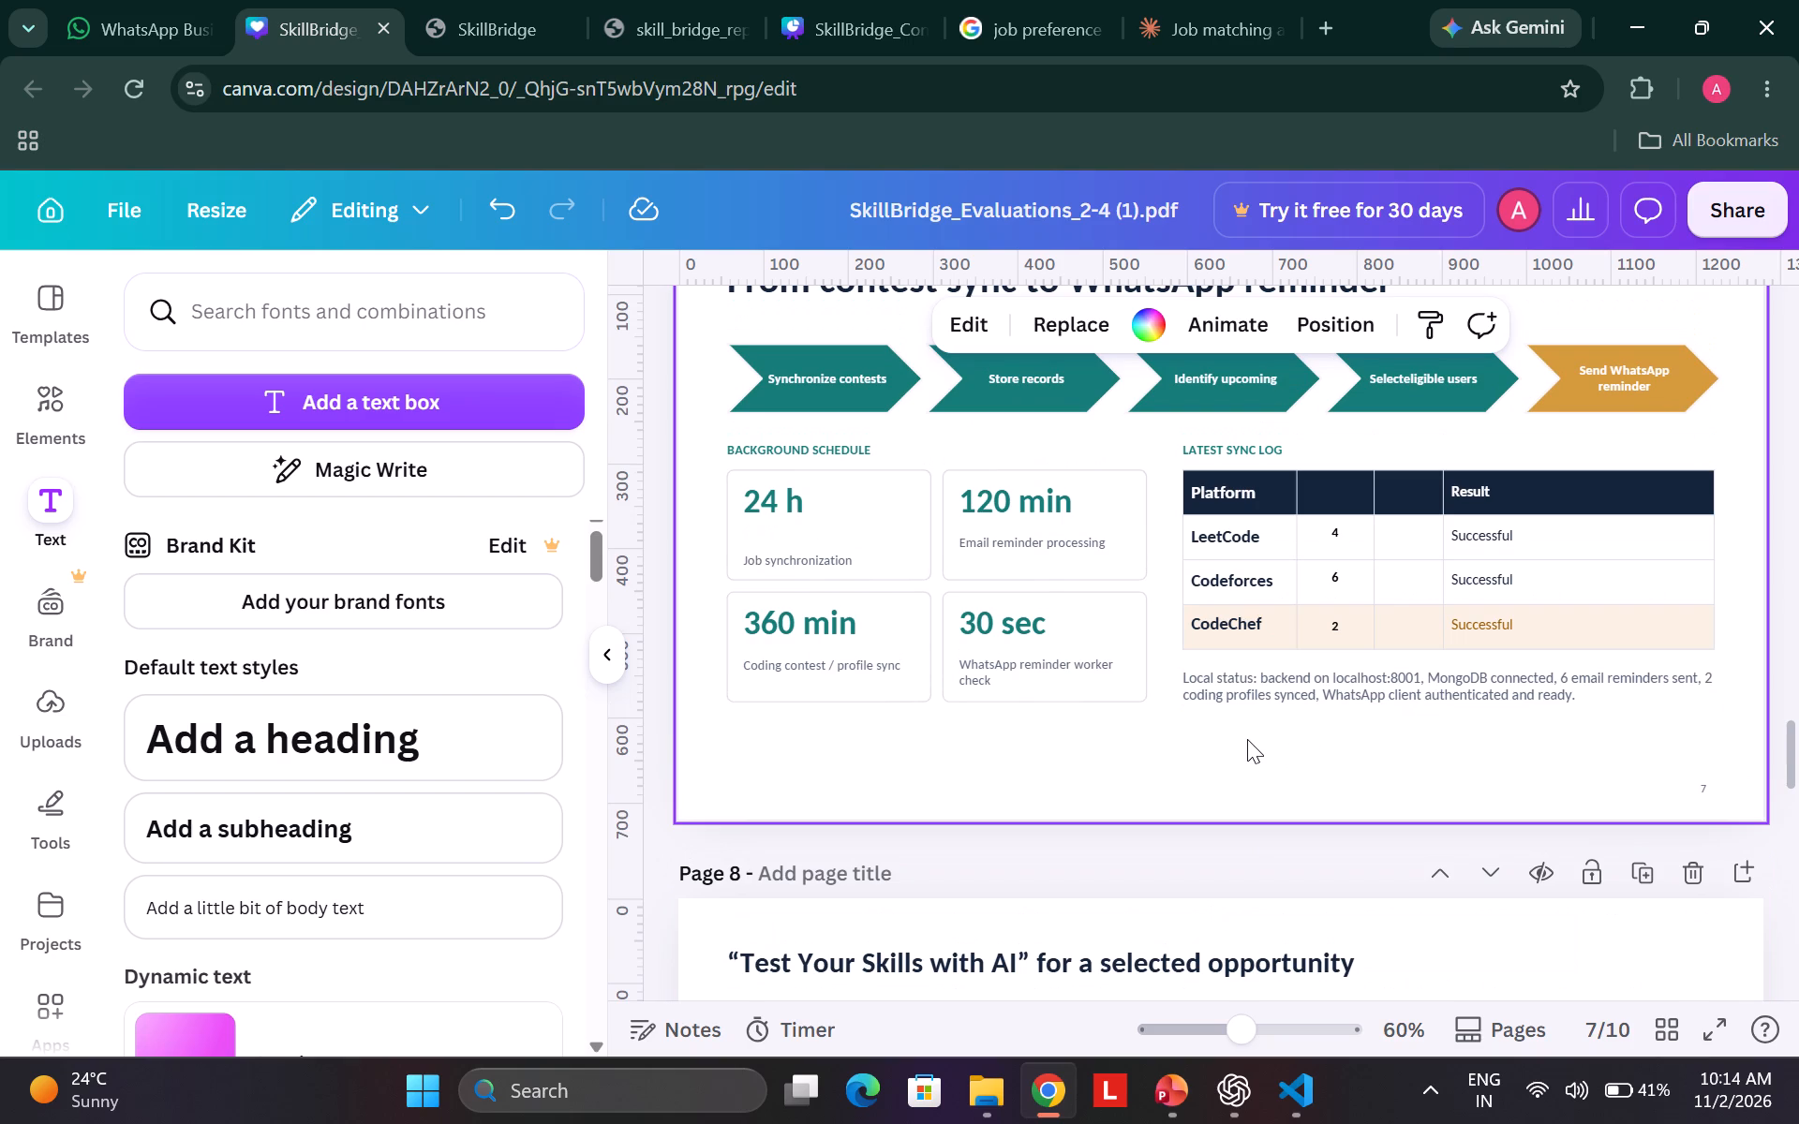
{"action": "scroll", "coordinate": [1247, 739], "scroll_direction": "up", "scroll_amount": 1}
{"action": "scroll", "coordinate": [1247, 739], "scroll_direction": "down", "scroll_amount": 2}
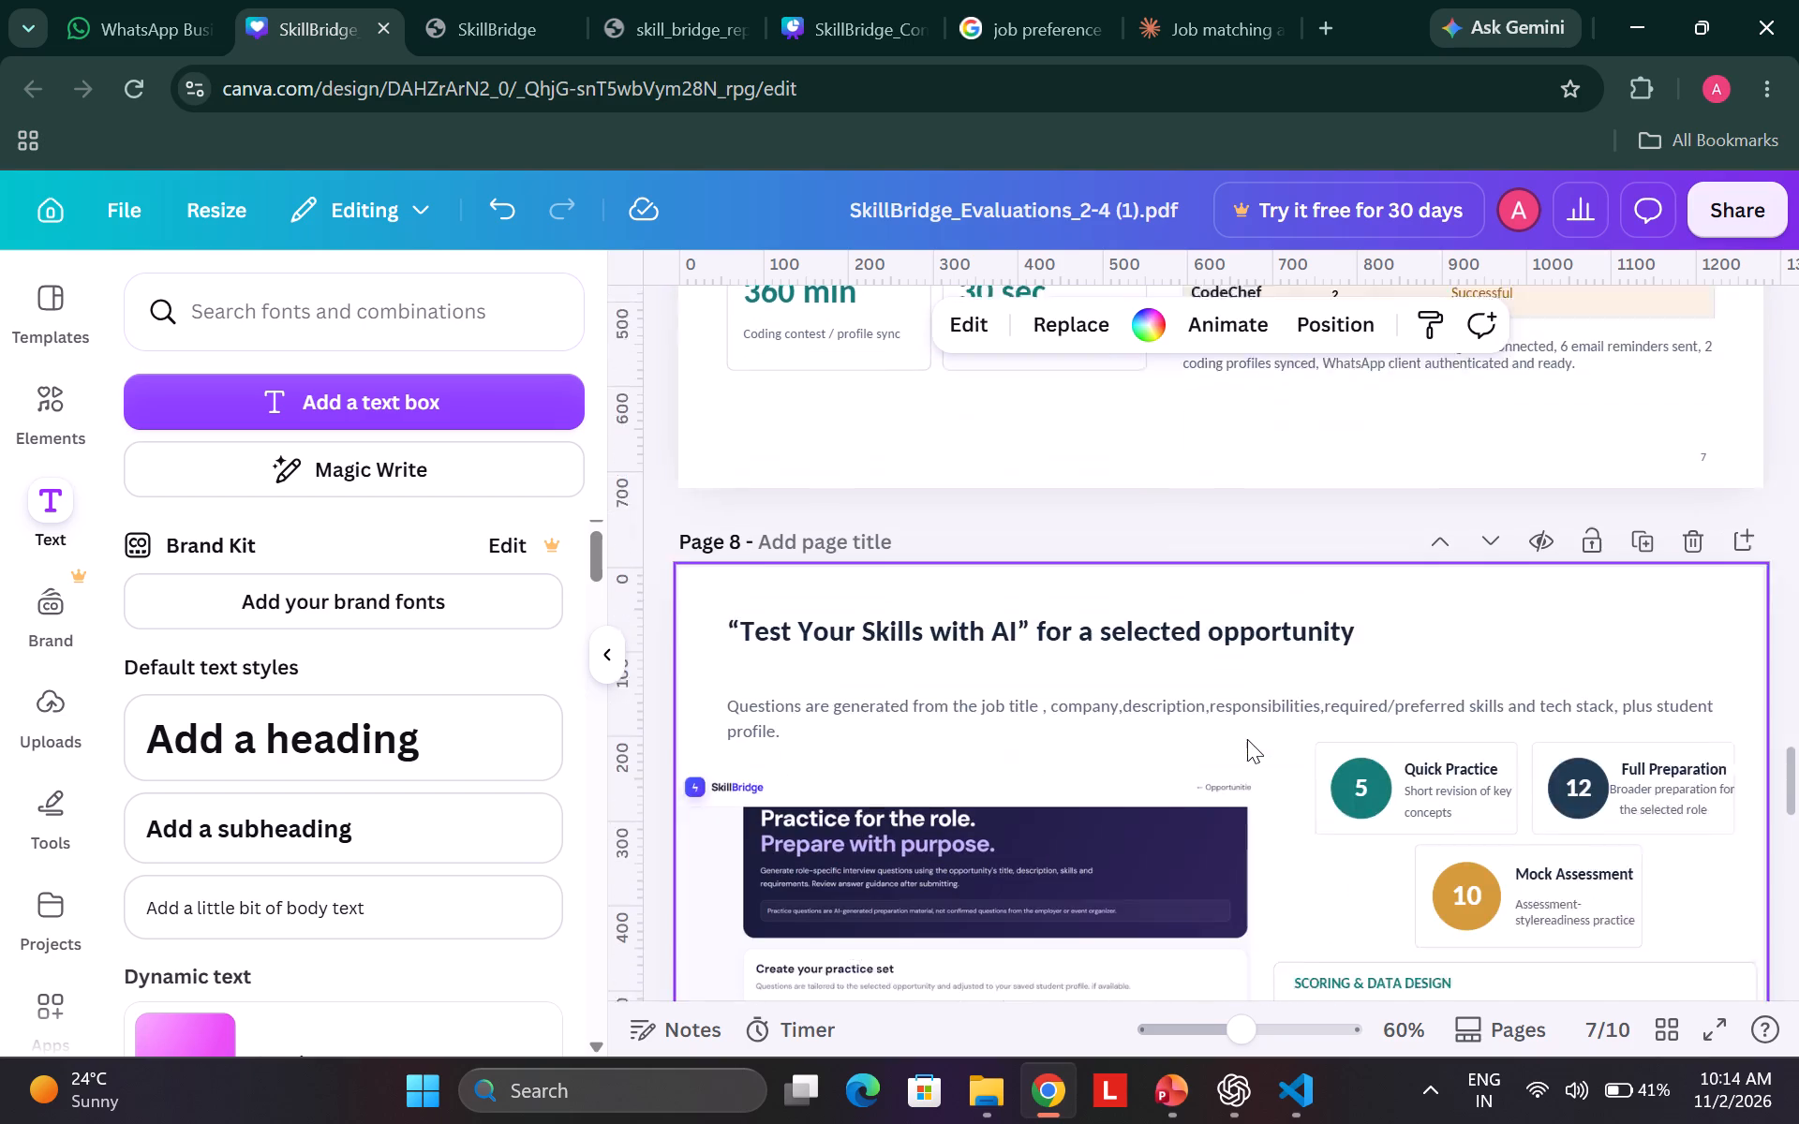
{"action": "scroll", "coordinate": [1247, 739], "scroll_direction": "down", "scroll_amount": 1}
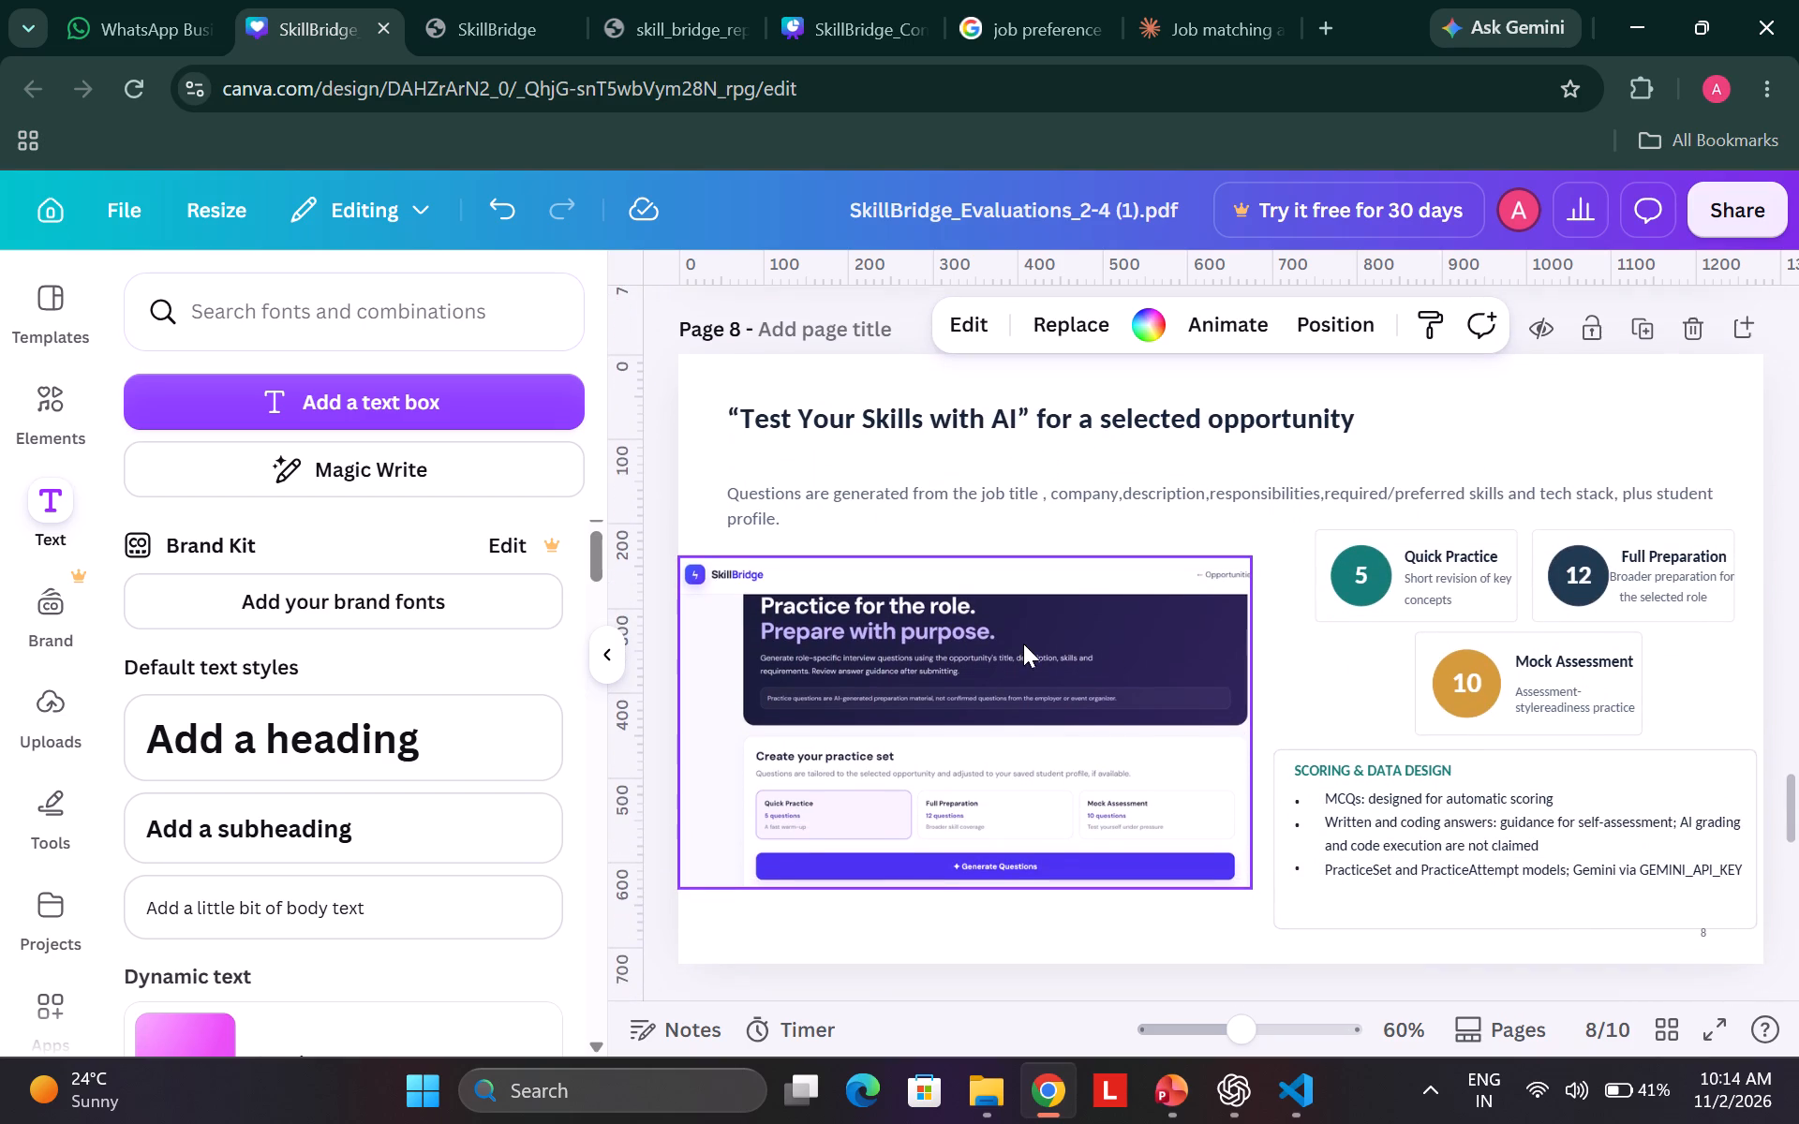
{"action": "scroll", "coordinate": [1023, 643], "scroll_direction": "down", "scroll_amount": 2}
{"action": "scroll", "coordinate": [1023, 643], "scroll_direction": "up", "scroll_amount": 3}
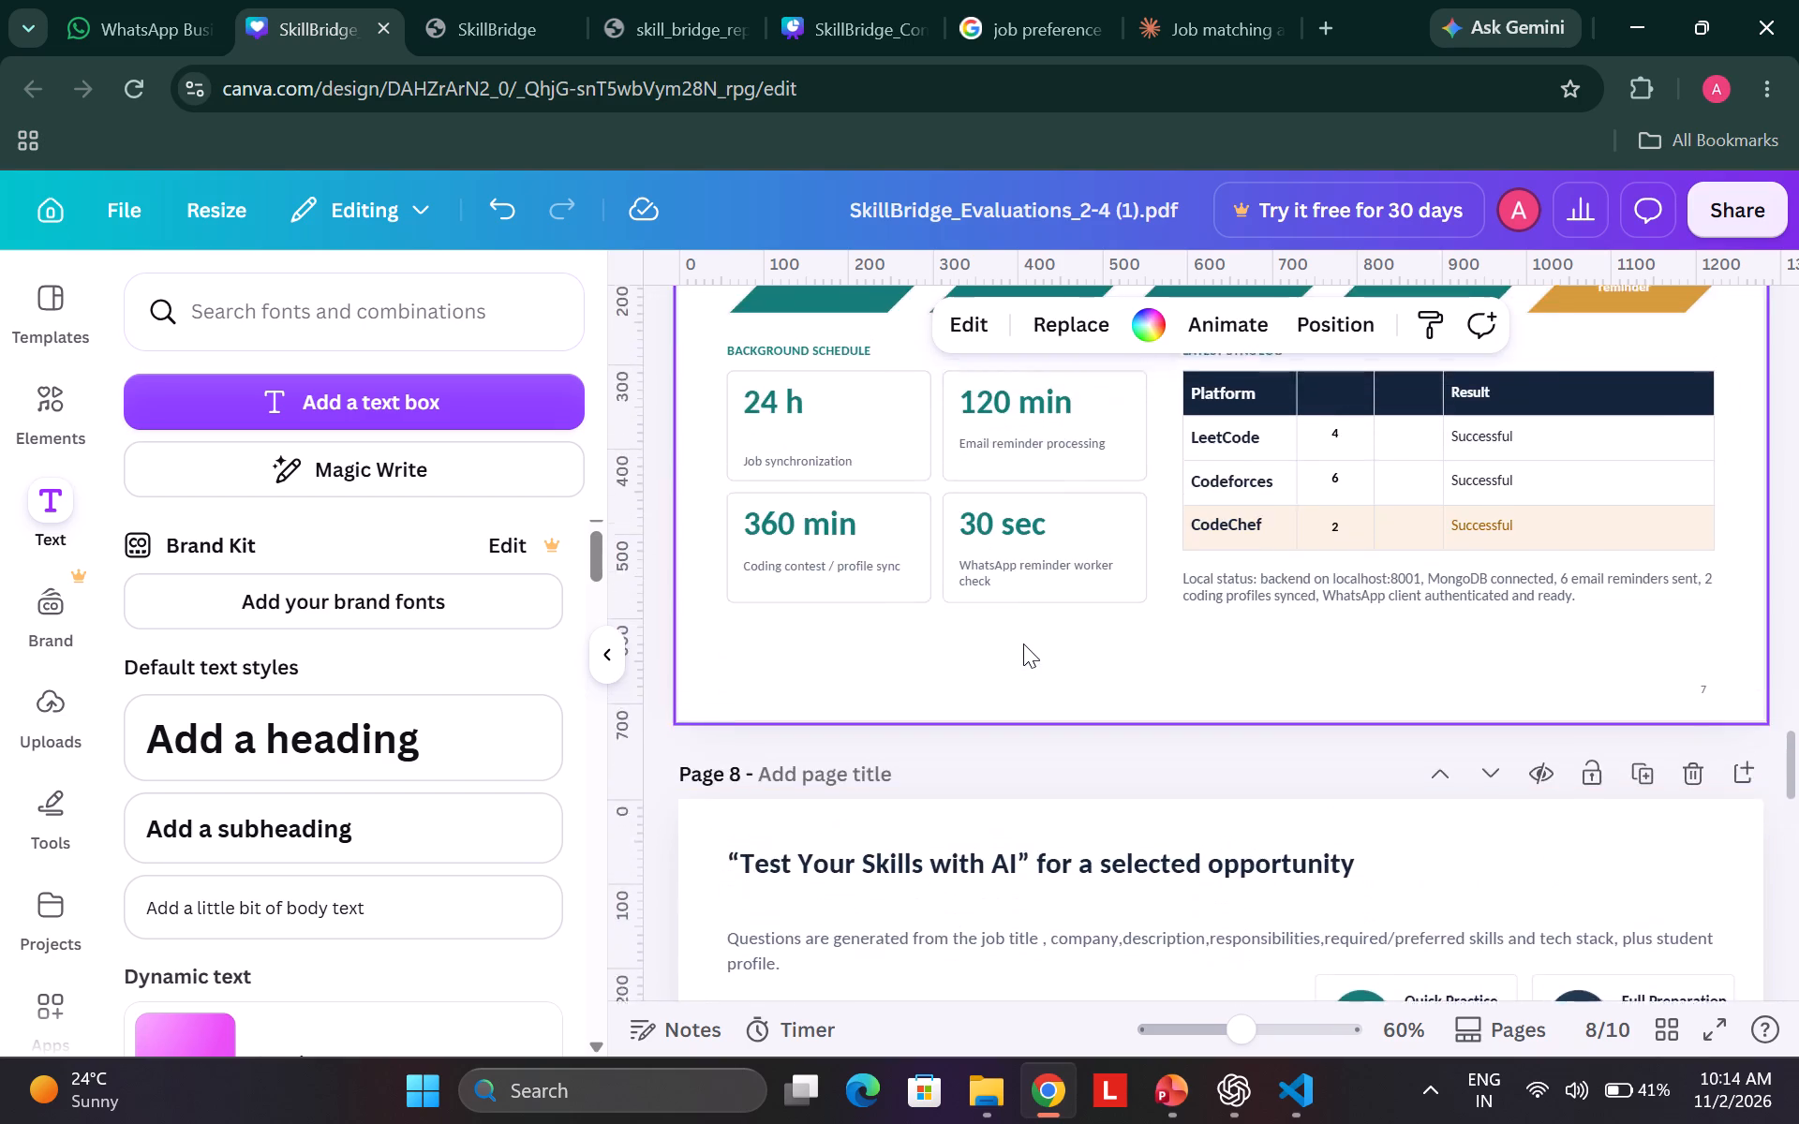
{"action": "scroll", "coordinate": [1023, 643], "scroll_direction": "up", "scroll_amount": 2}
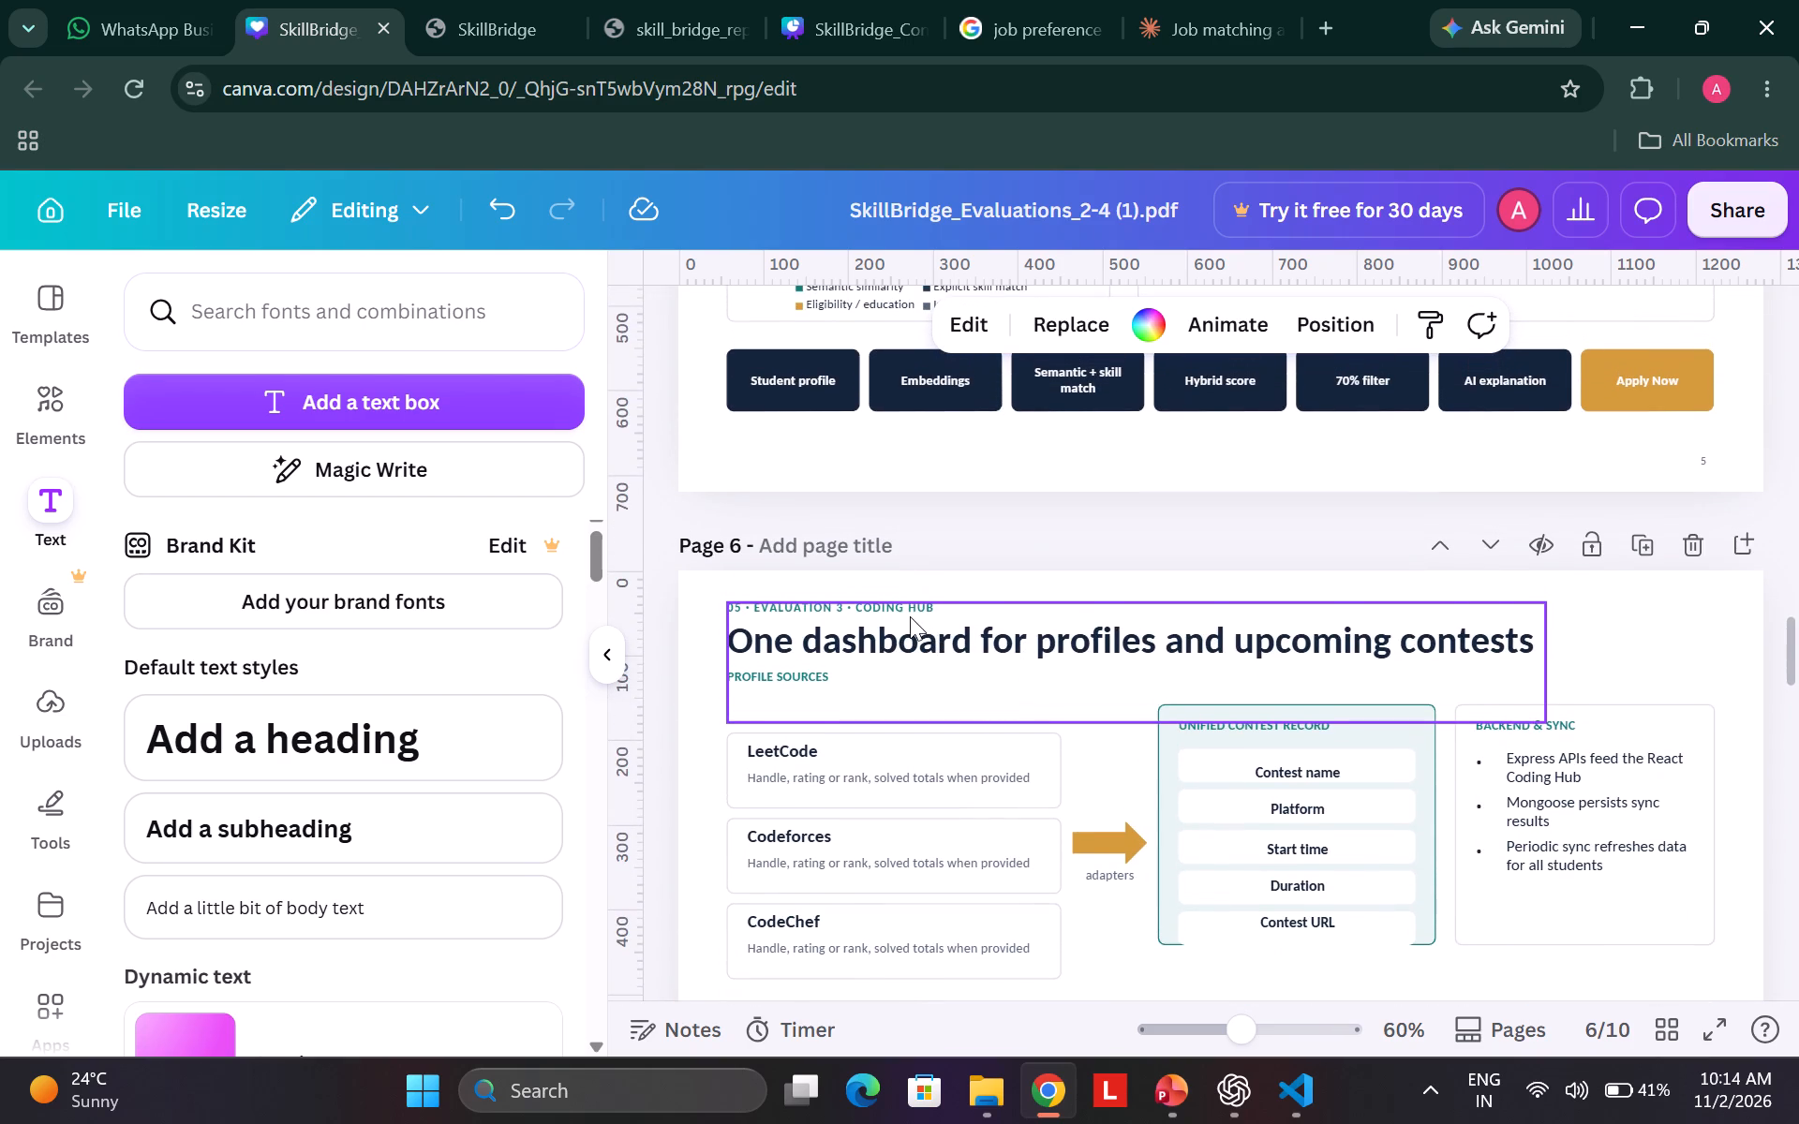
Open the "EVALUATION 3 · CODING HUB" section label above page 6's title for text editing.
{"action": "left_click", "coordinate": [898, 613]}
{"action": "left_click", "coordinate": [933, 603]}
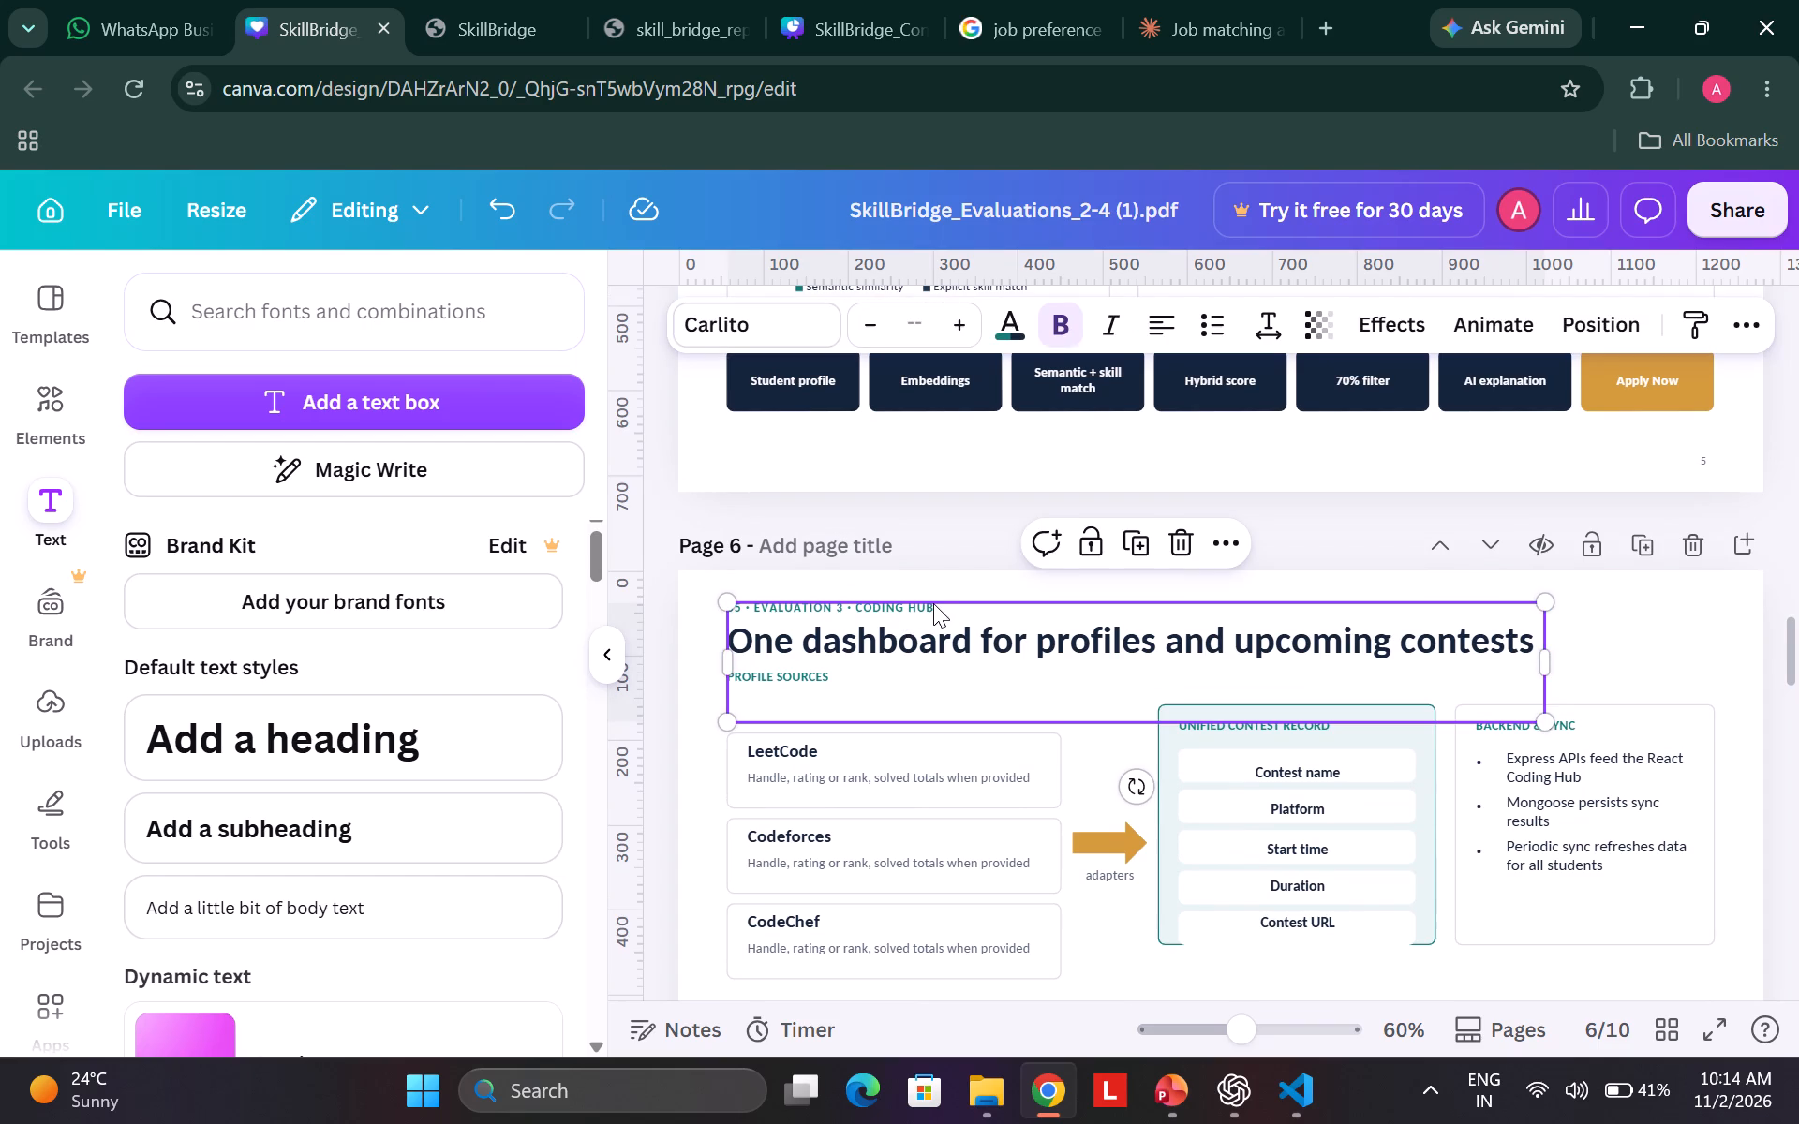
{"action": "left_click", "coordinate": [933, 603]}
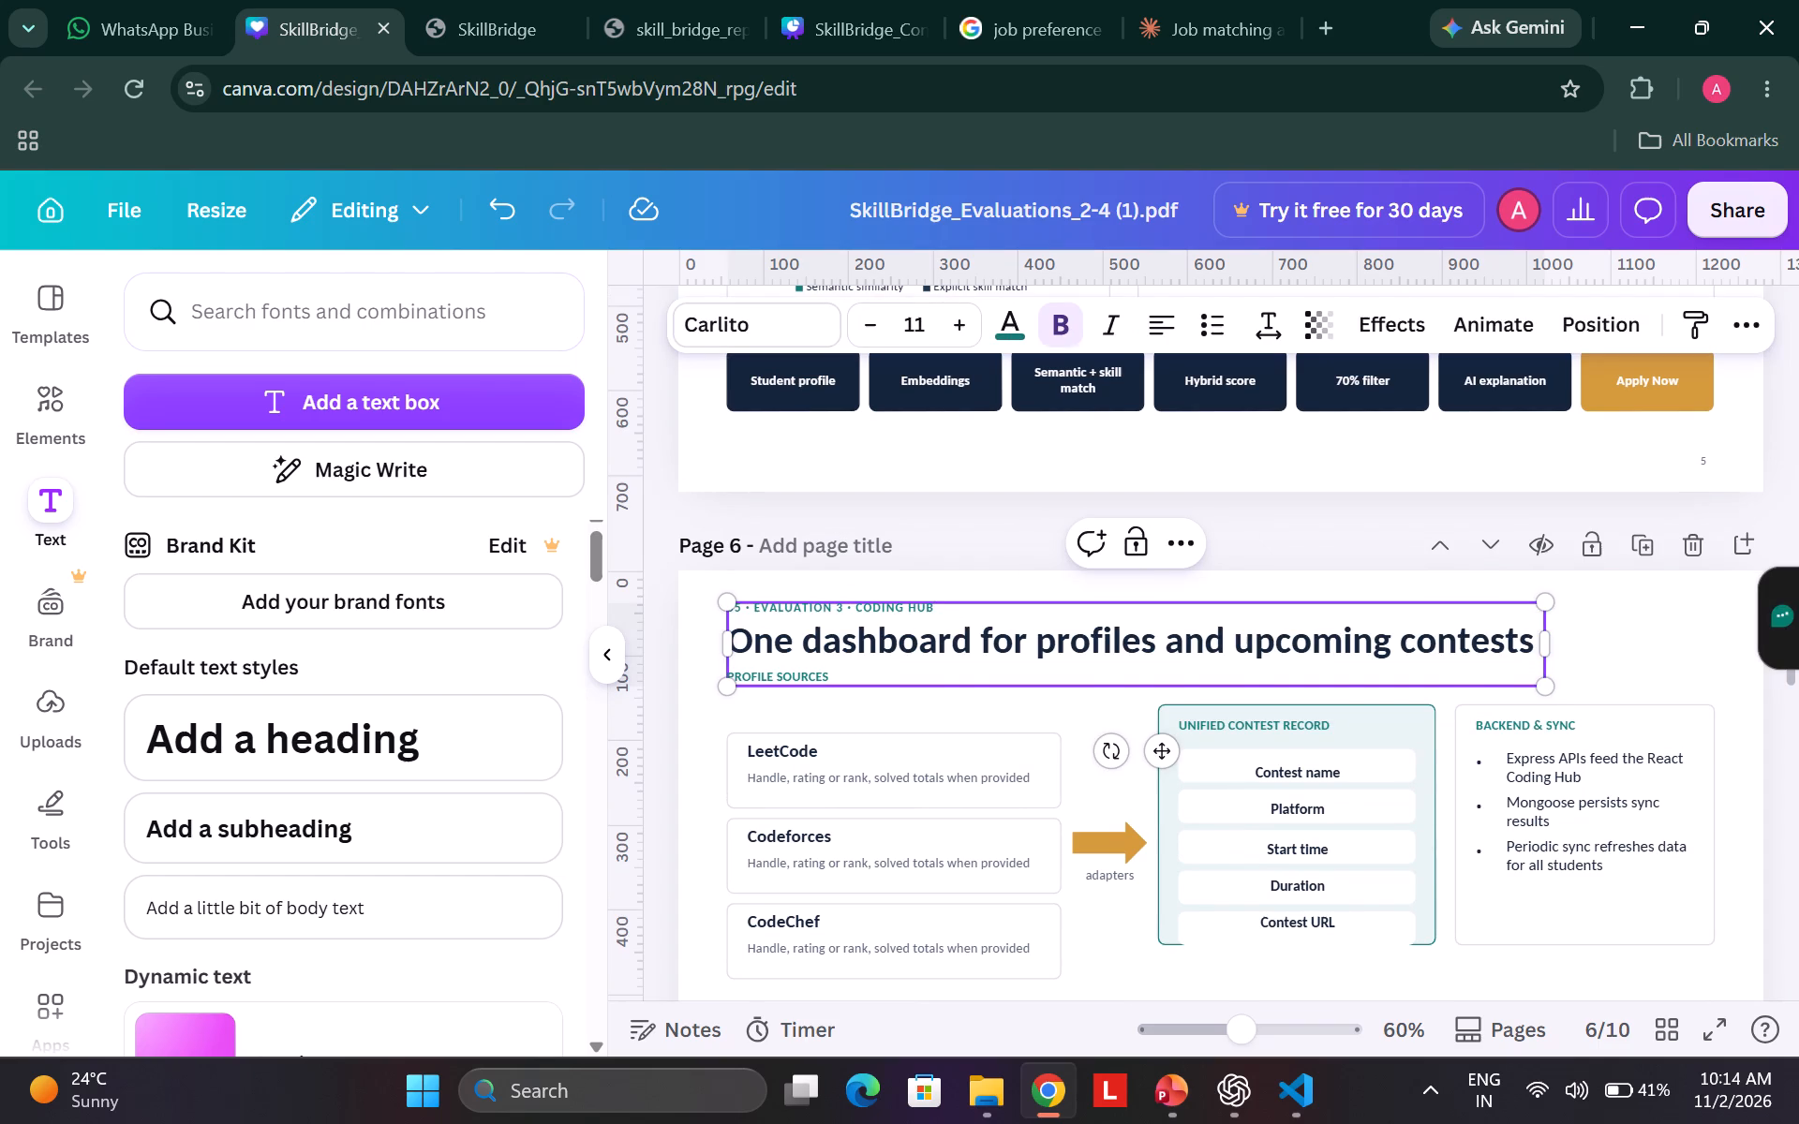
{"action": "left_click_drag", "start_coordinate": [933, 603], "coordinate": [747, 612]}
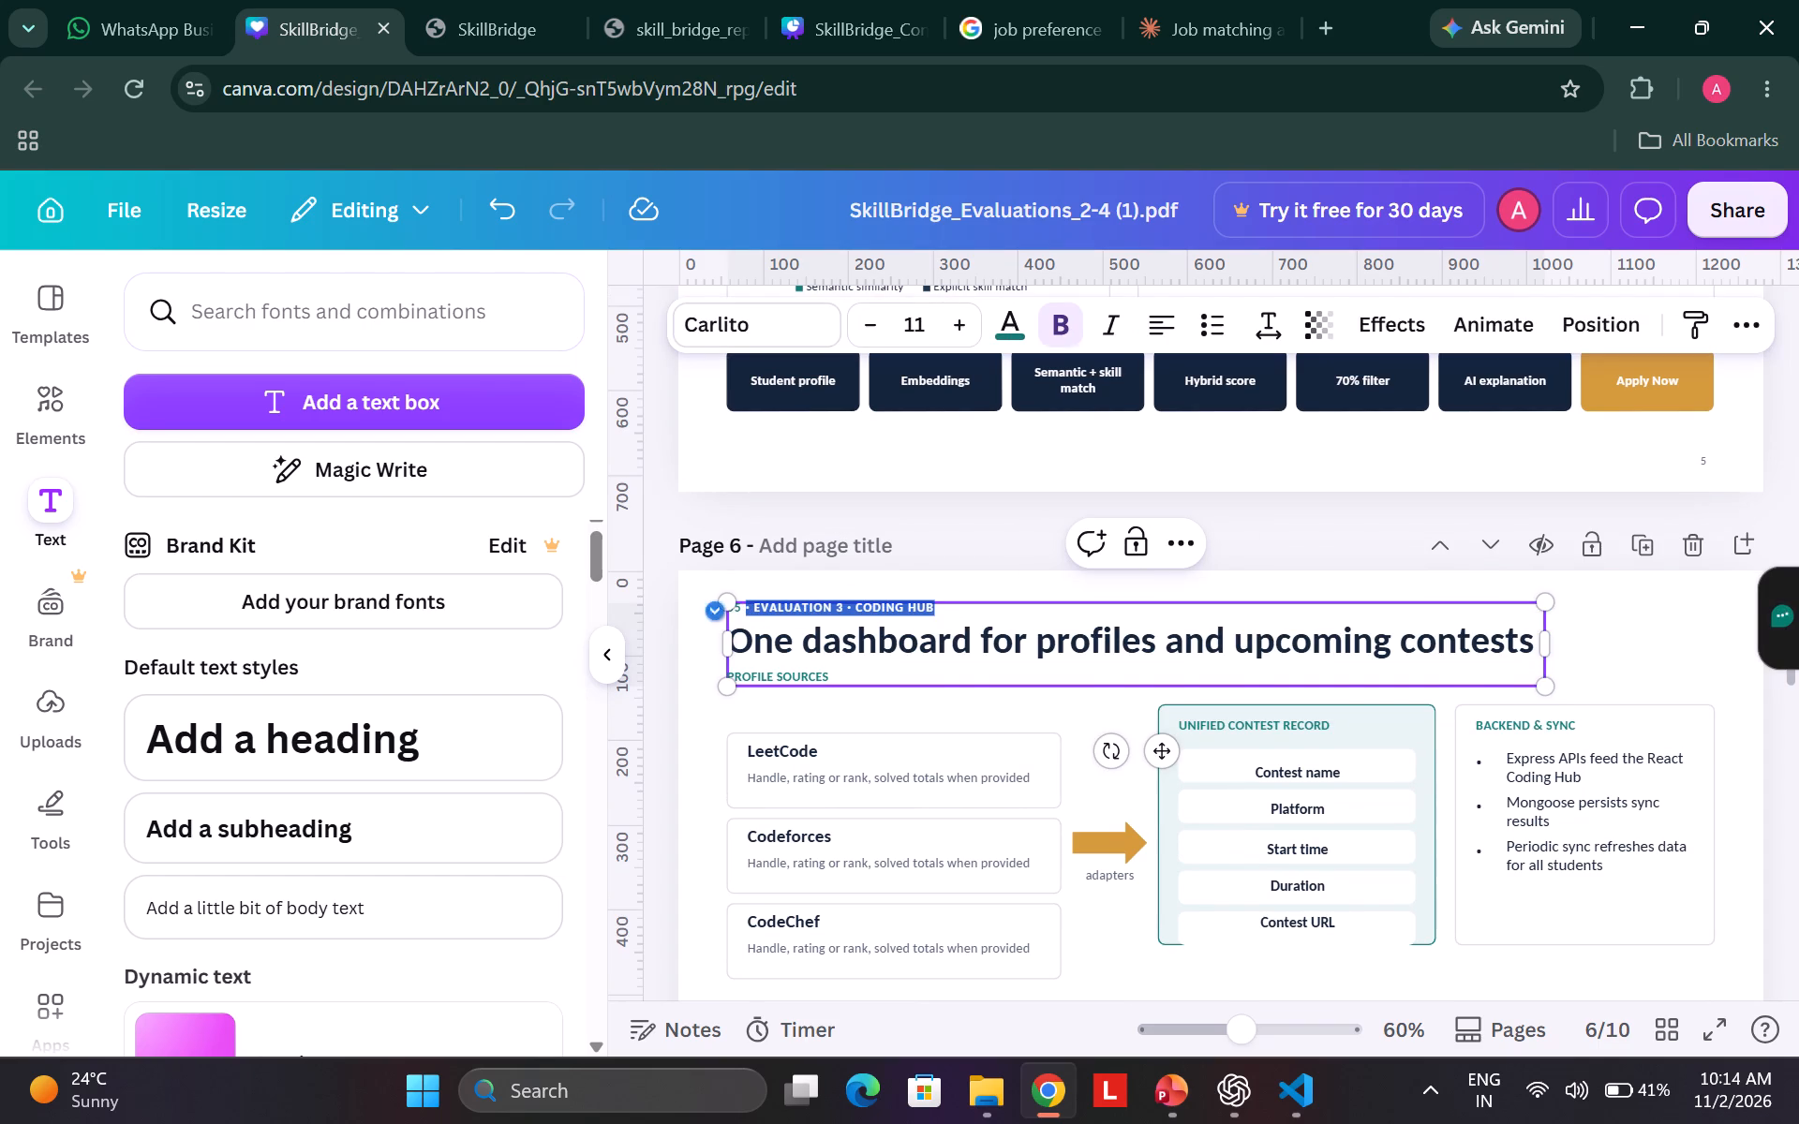
{"action": "left_click_drag", "start_coordinate": [747, 612], "coordinate": [781, 610]}
{"action": "left_click", "coordinate": [755, 605]}
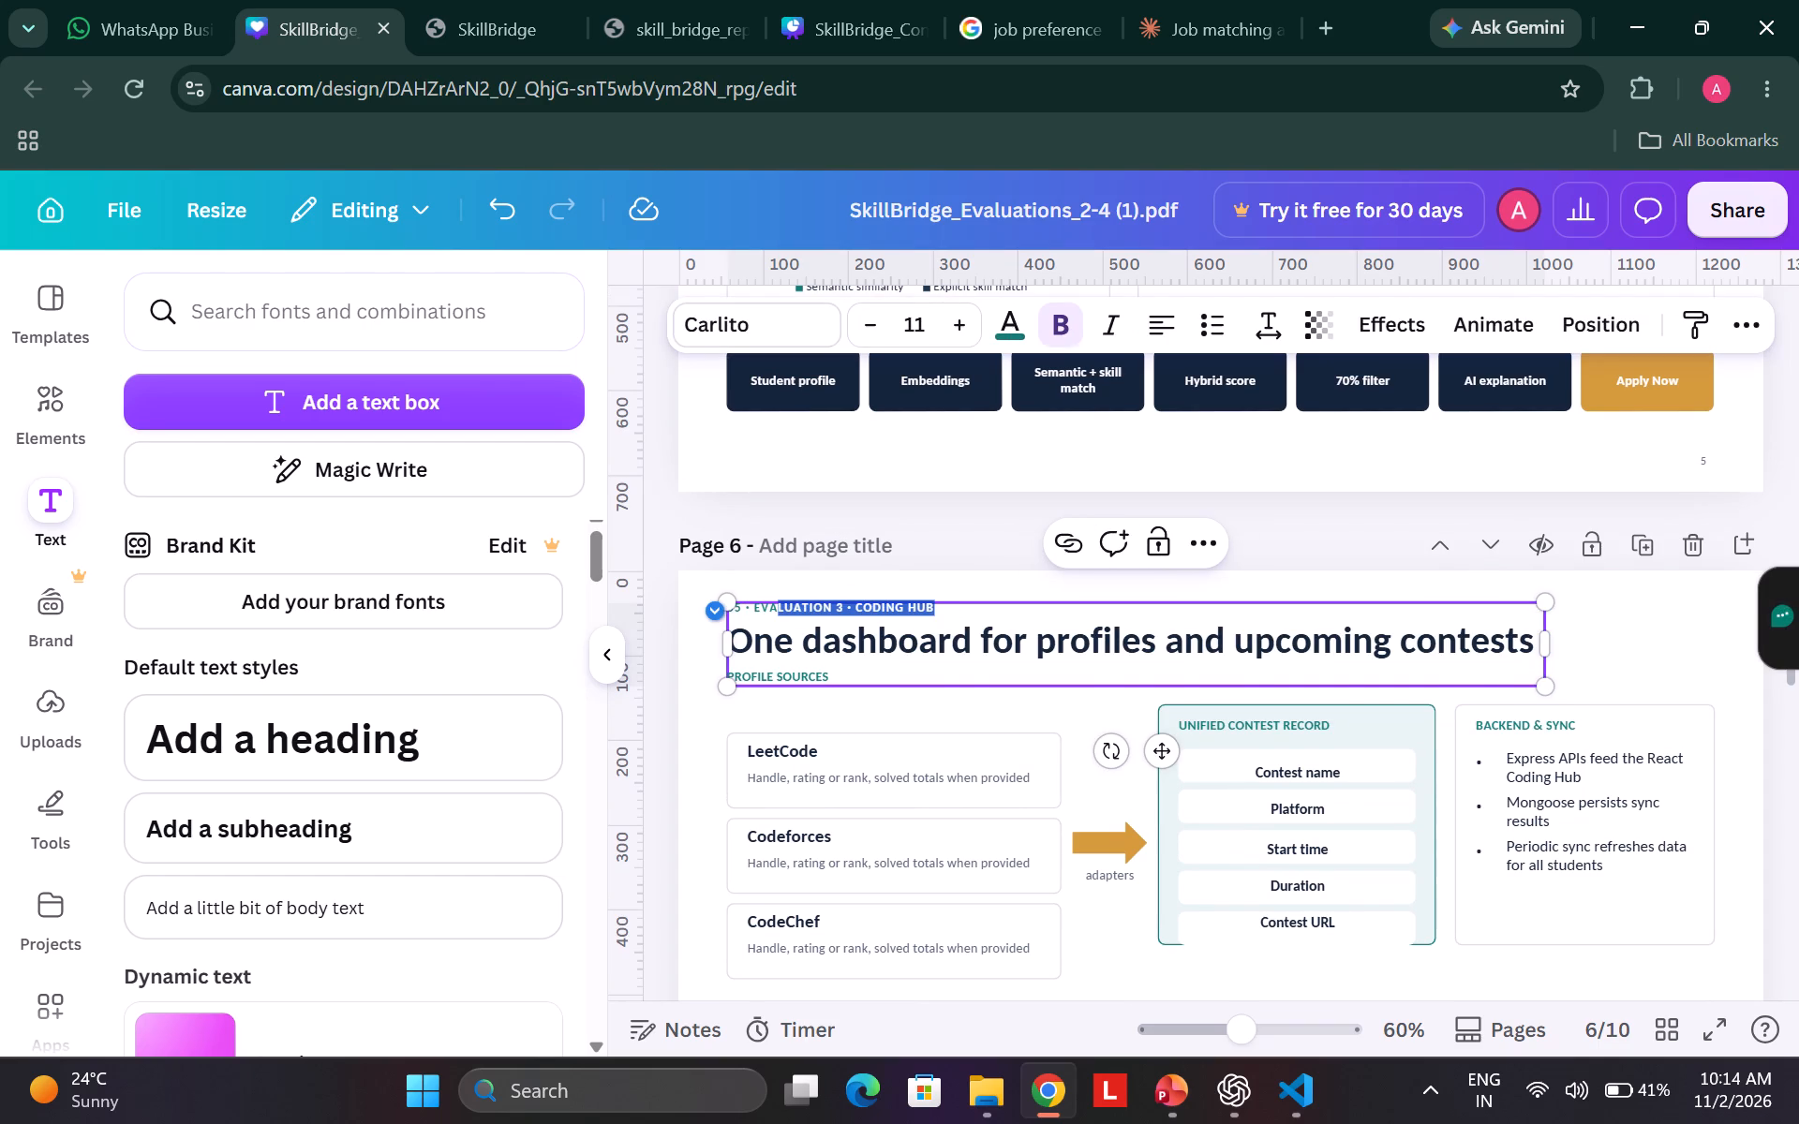
{"action": "left_click", "coordinate": [857, 611]}
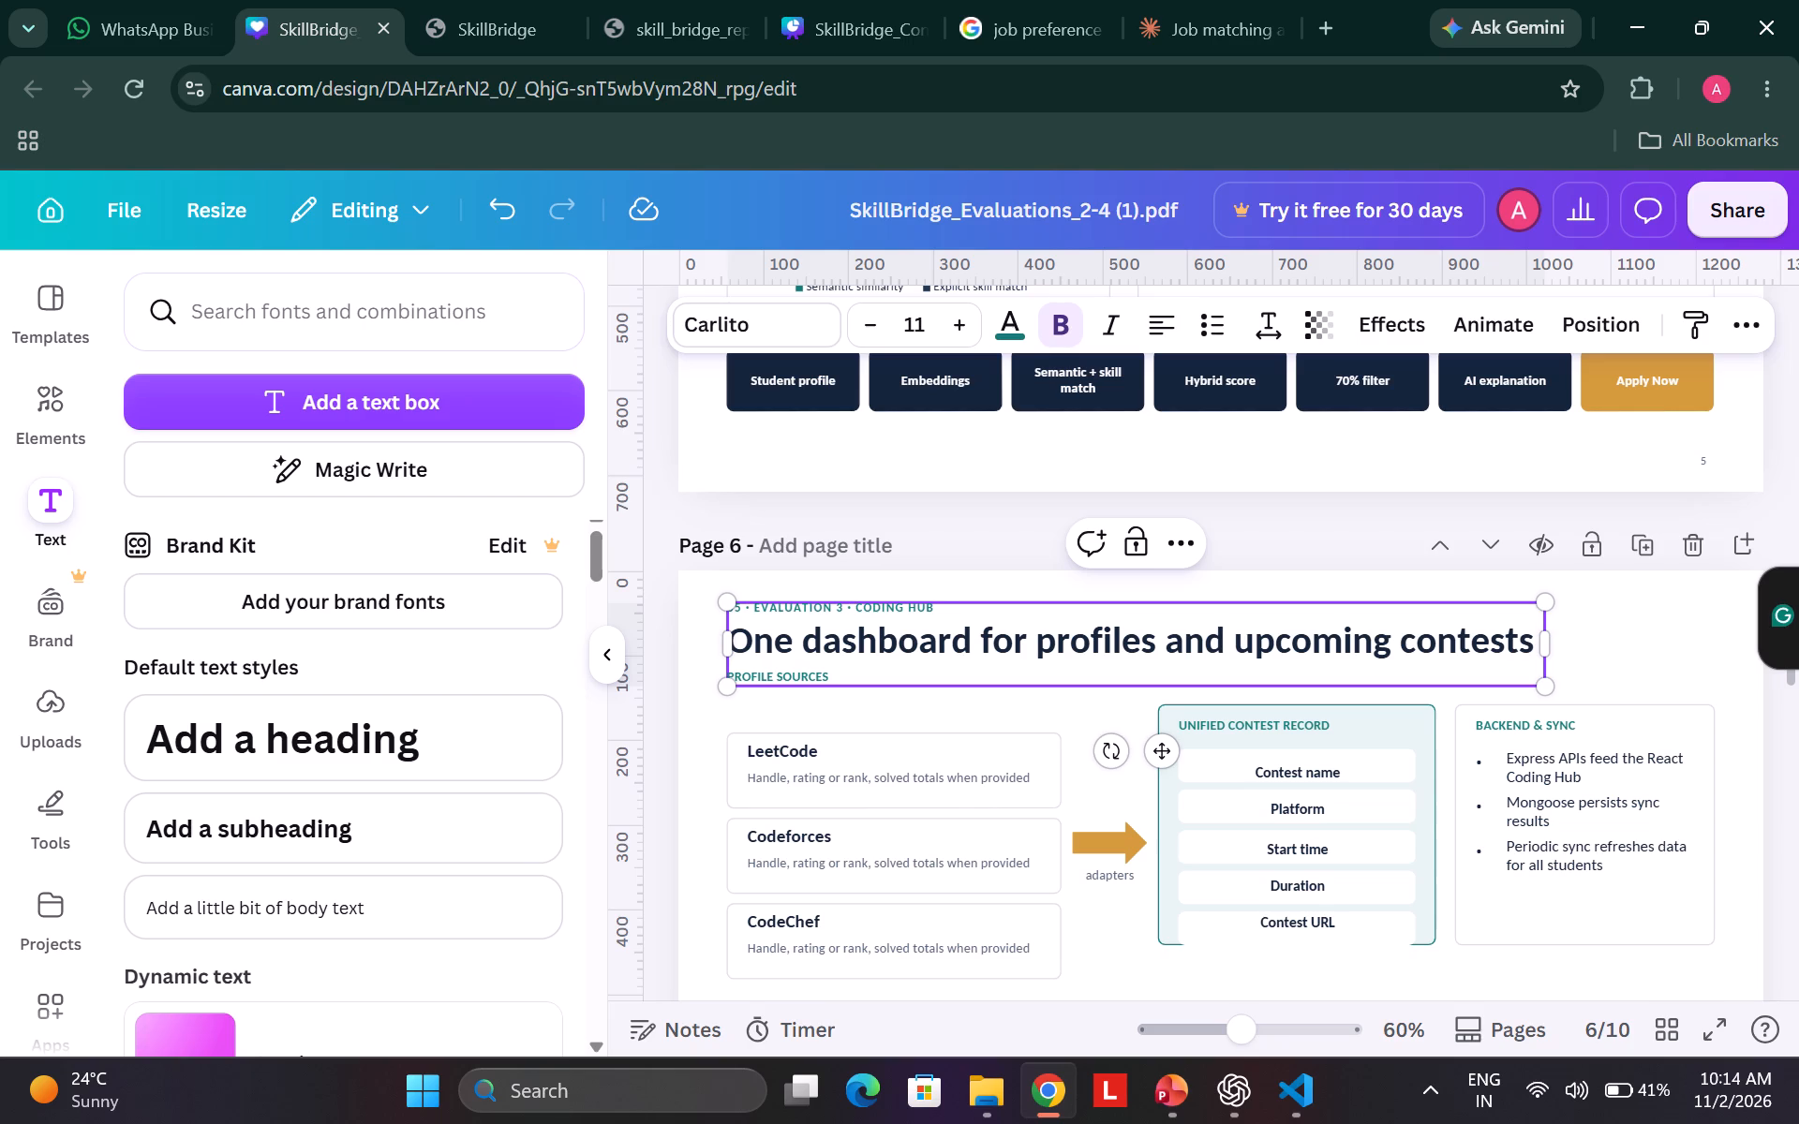
Replace "· EVALUATION 3 ·" with a "|" separator before "CODING HUB" in the section label above page 6's title.
{"action": "key", "text": "BackSpace"}
{"action": "key", "text": "BackSpace"}
{"action": "key", "text": "BackSpace"}
{"action": "key", "text": "BackSpace"}
{"action": "key", "text": "BackSpace"}
{"action": "key", "text": "BackSpace"}
{"action": "key", "text": "BackSpace"}
{"action": "key", "text": "BackSpace"}
{"action": "key", "text": "BackSpace"}
{"action": "key", "text": "BackSpace"}
{"action": "key", "text": "BackSpace"}
{"action": "key", "text": "BackSpace"}
{"action": "key", "text": "BackSpace"}
{"action": "key", "text": "BackSpace"}
{"action": "key", "text": "BackSpace"}
{"action": "key", "text": "BackSpace"}
{"action": "key", "text": "BackSpace"}
{"action": "key", "text": "BackSpace"}
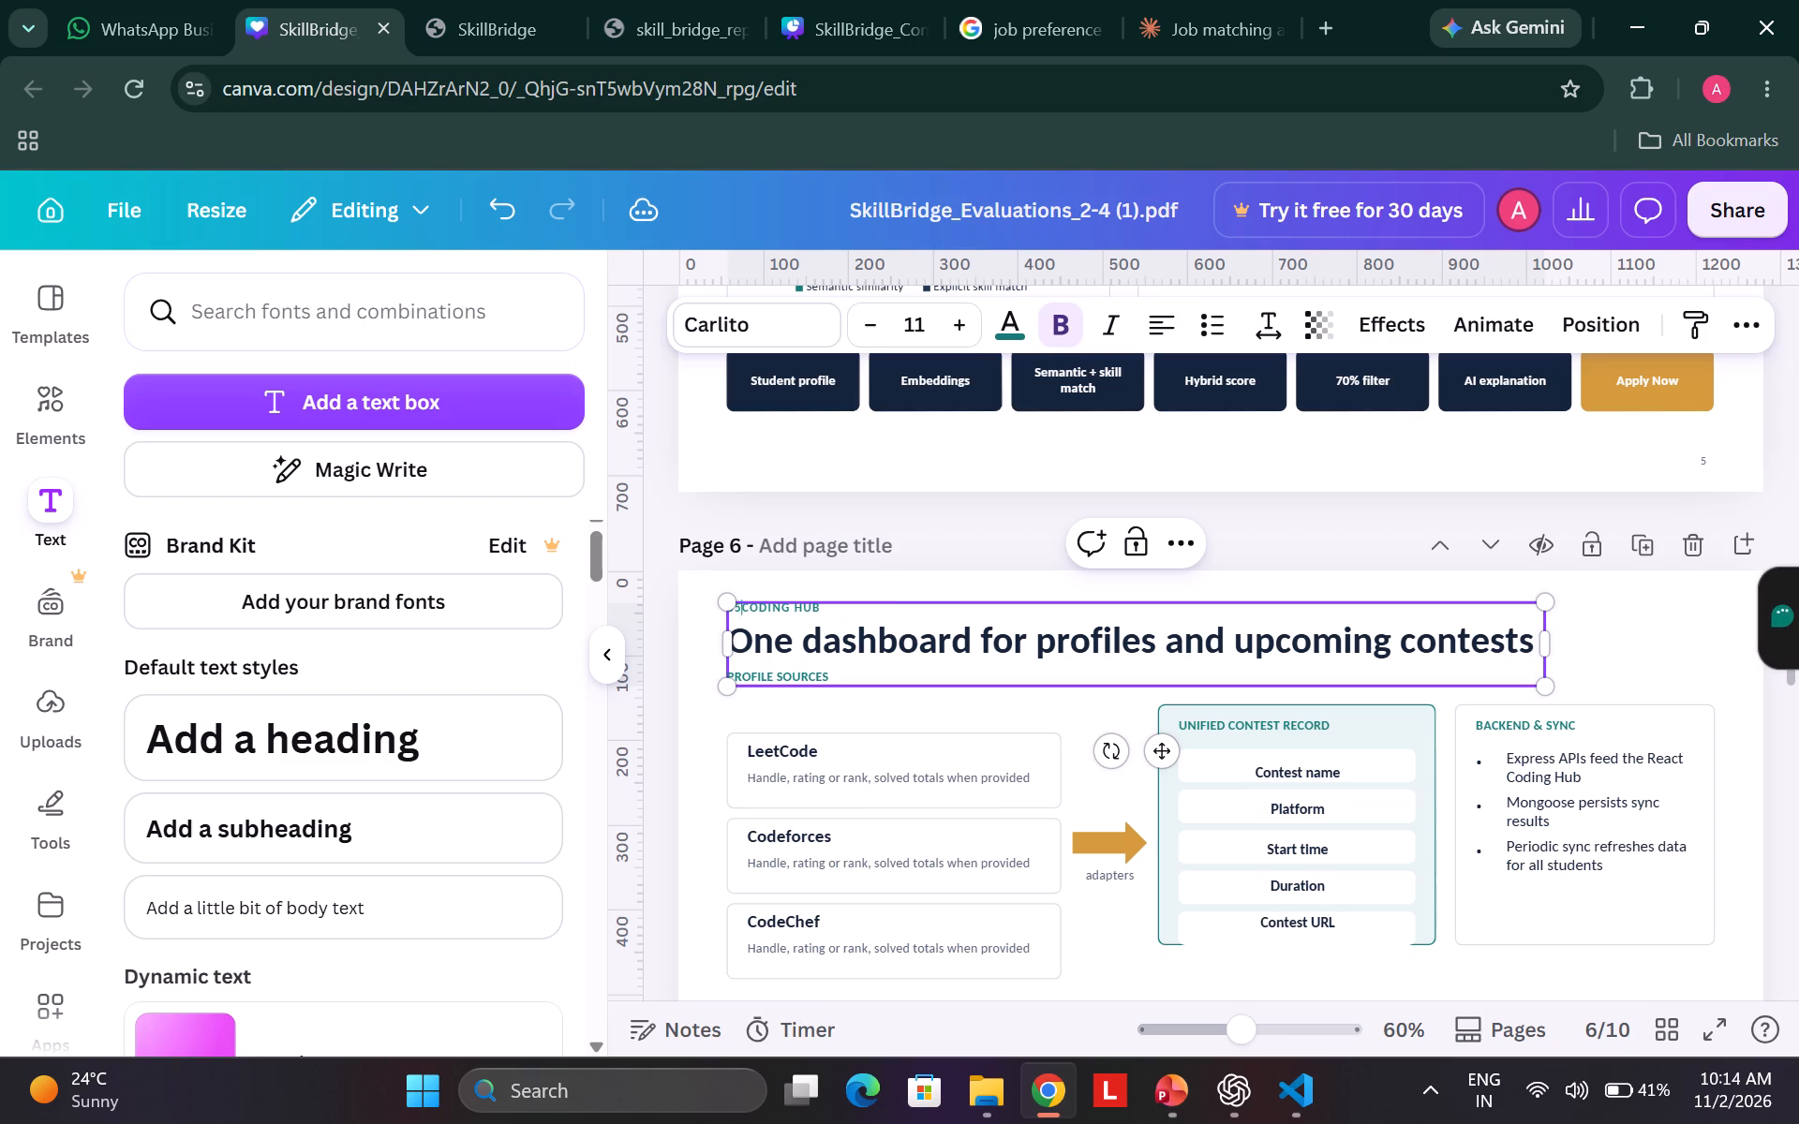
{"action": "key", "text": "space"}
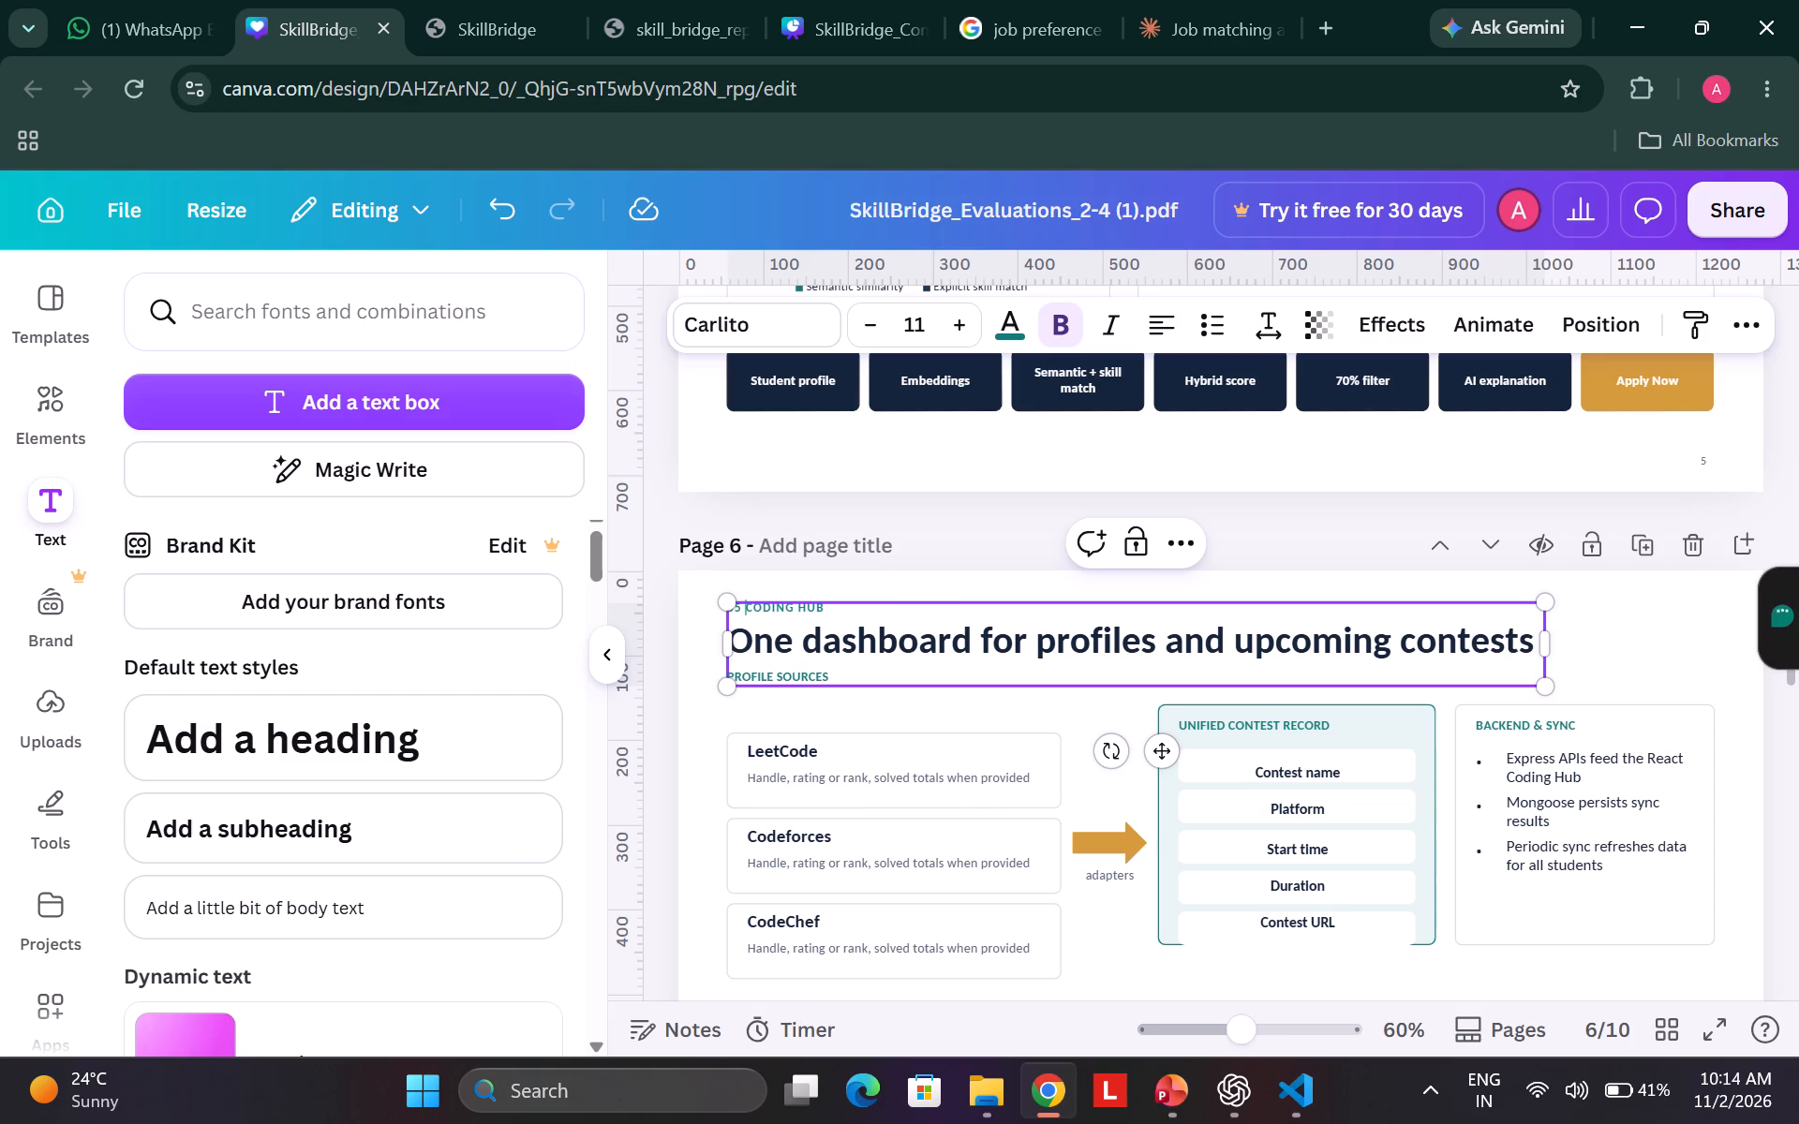
{"action": "key", "text": "shift+bar"}
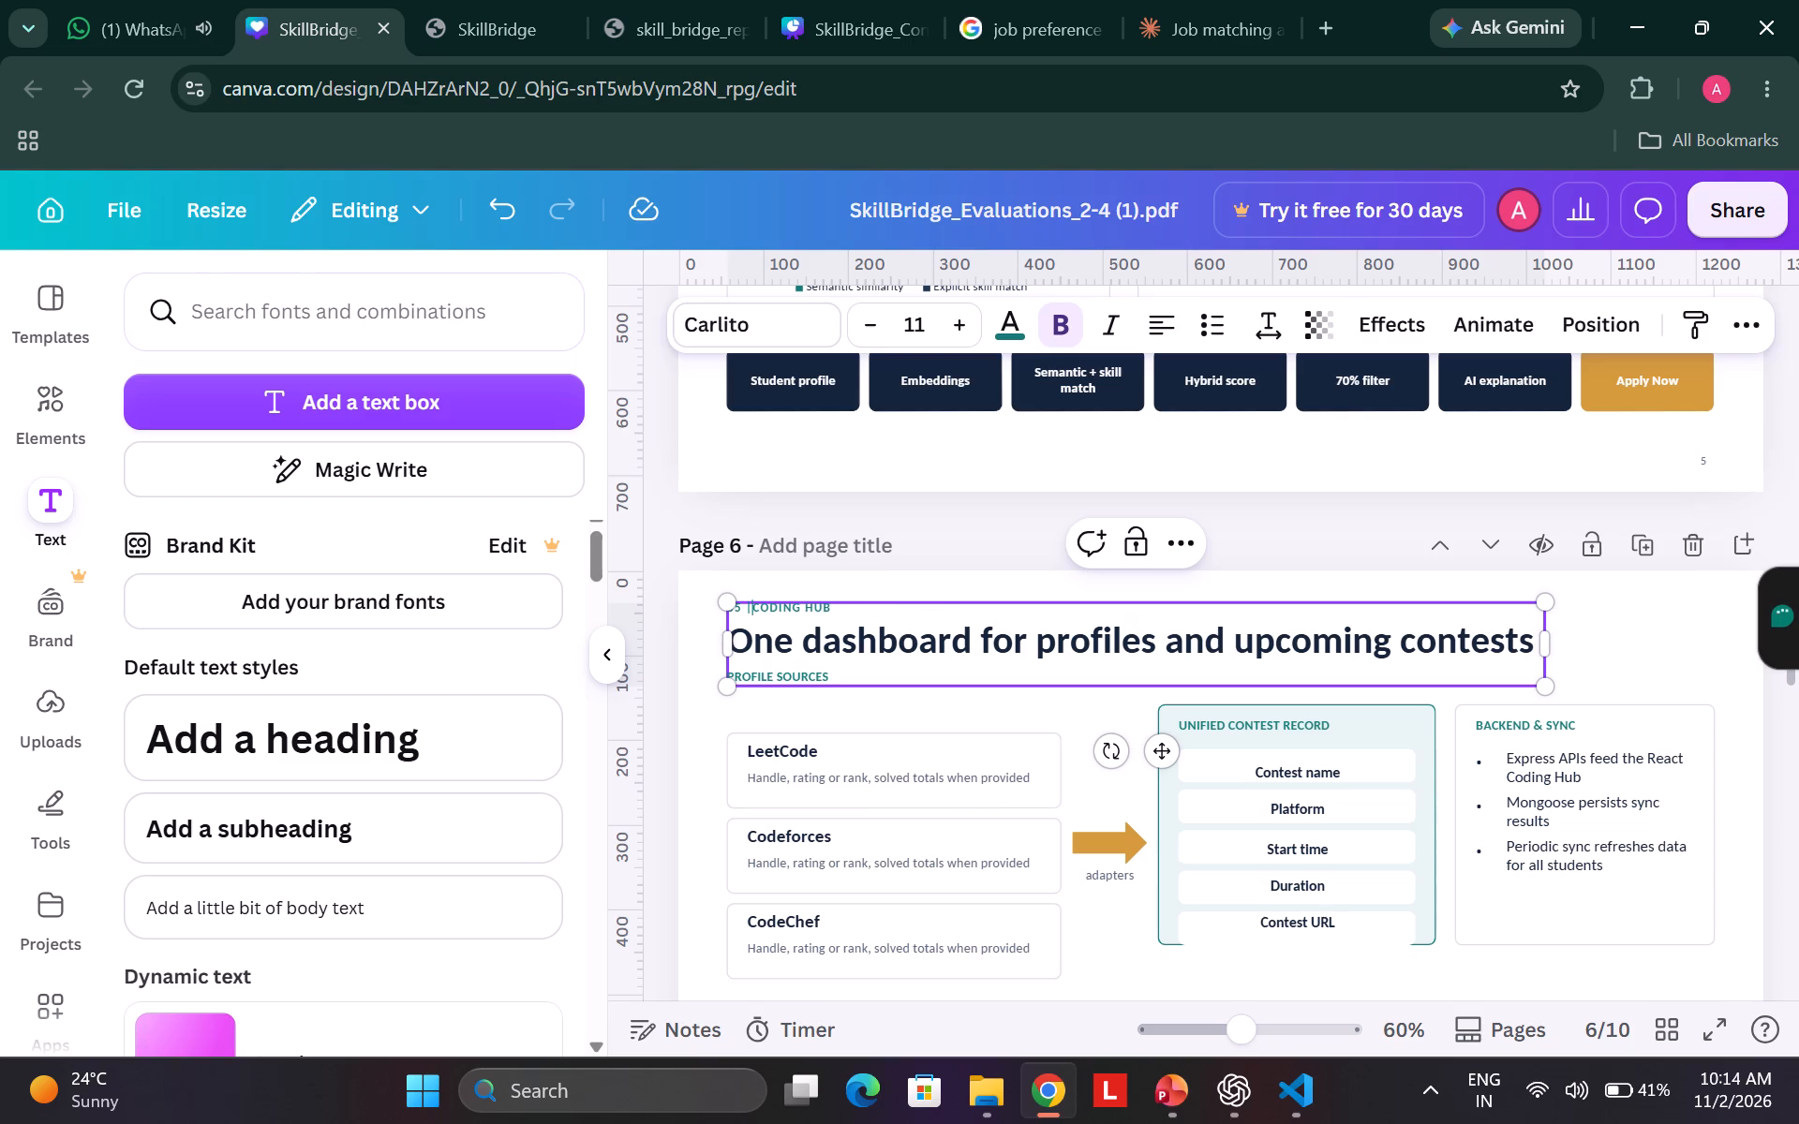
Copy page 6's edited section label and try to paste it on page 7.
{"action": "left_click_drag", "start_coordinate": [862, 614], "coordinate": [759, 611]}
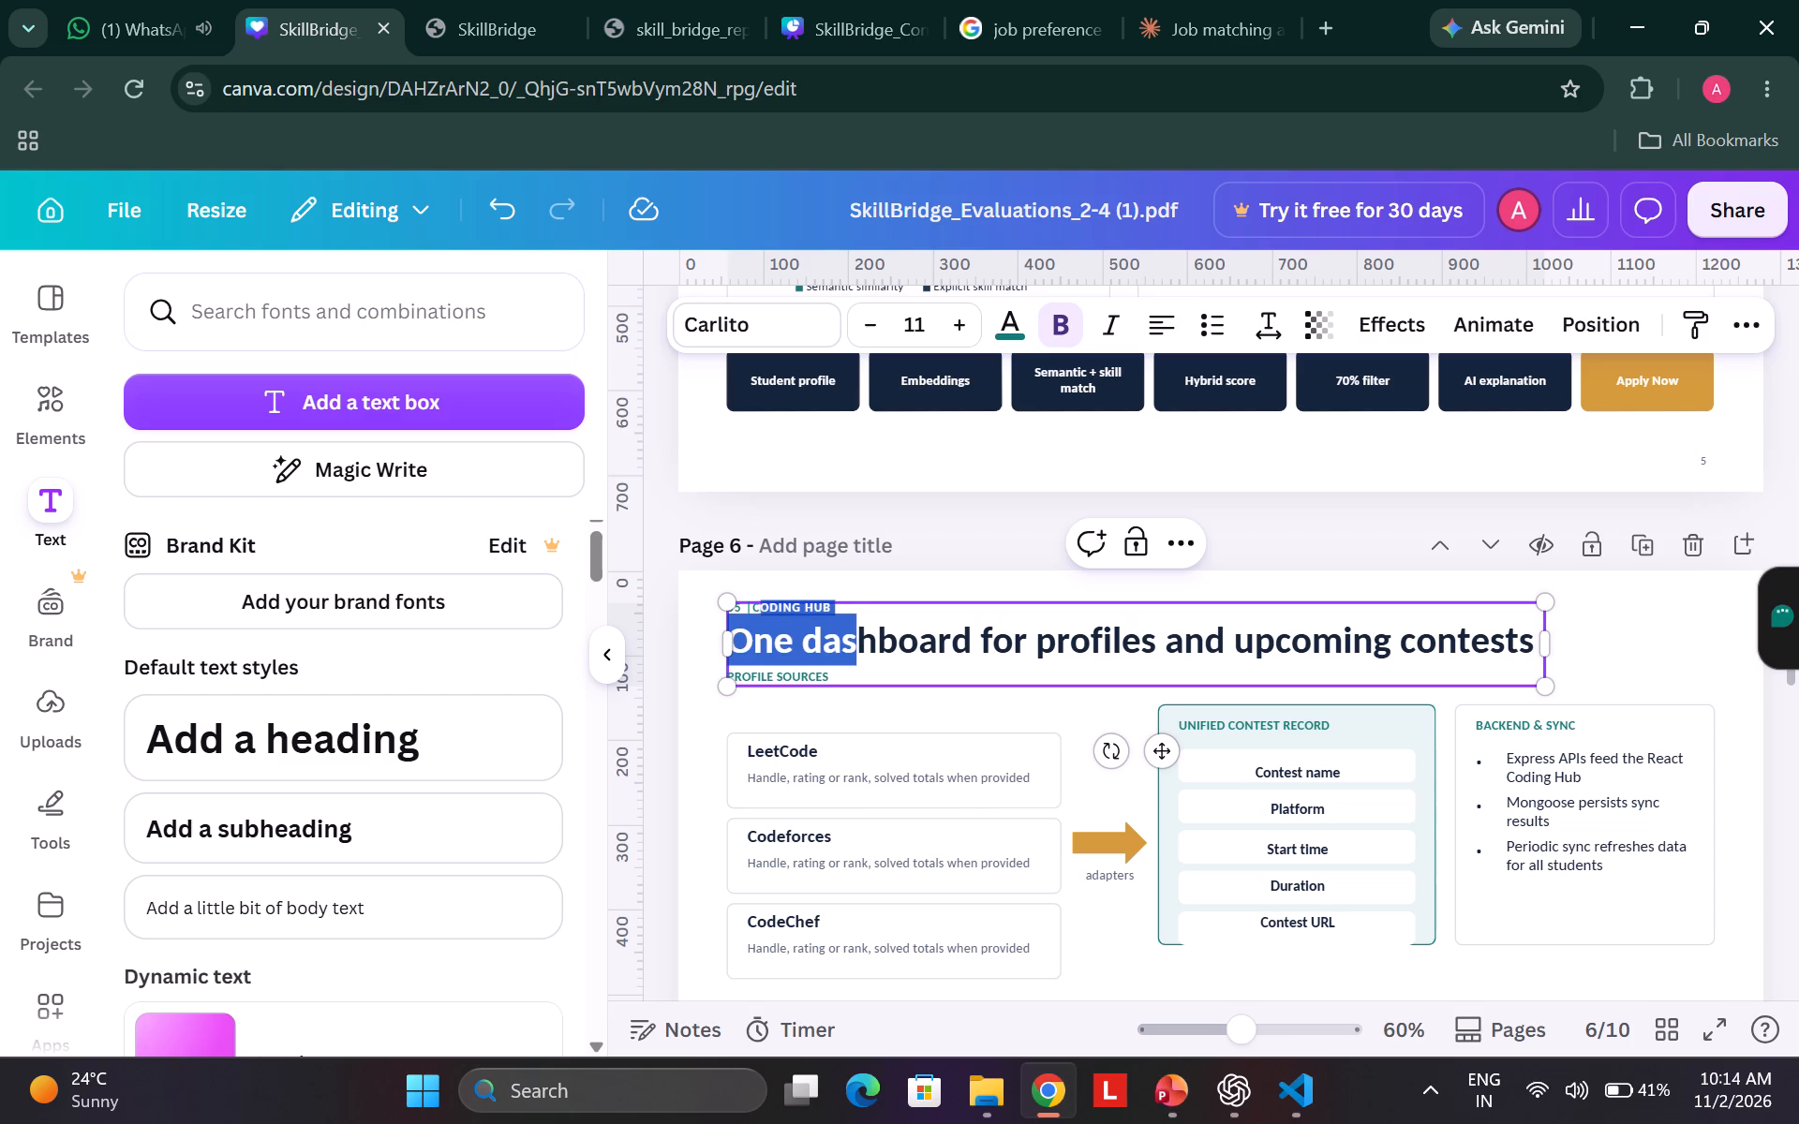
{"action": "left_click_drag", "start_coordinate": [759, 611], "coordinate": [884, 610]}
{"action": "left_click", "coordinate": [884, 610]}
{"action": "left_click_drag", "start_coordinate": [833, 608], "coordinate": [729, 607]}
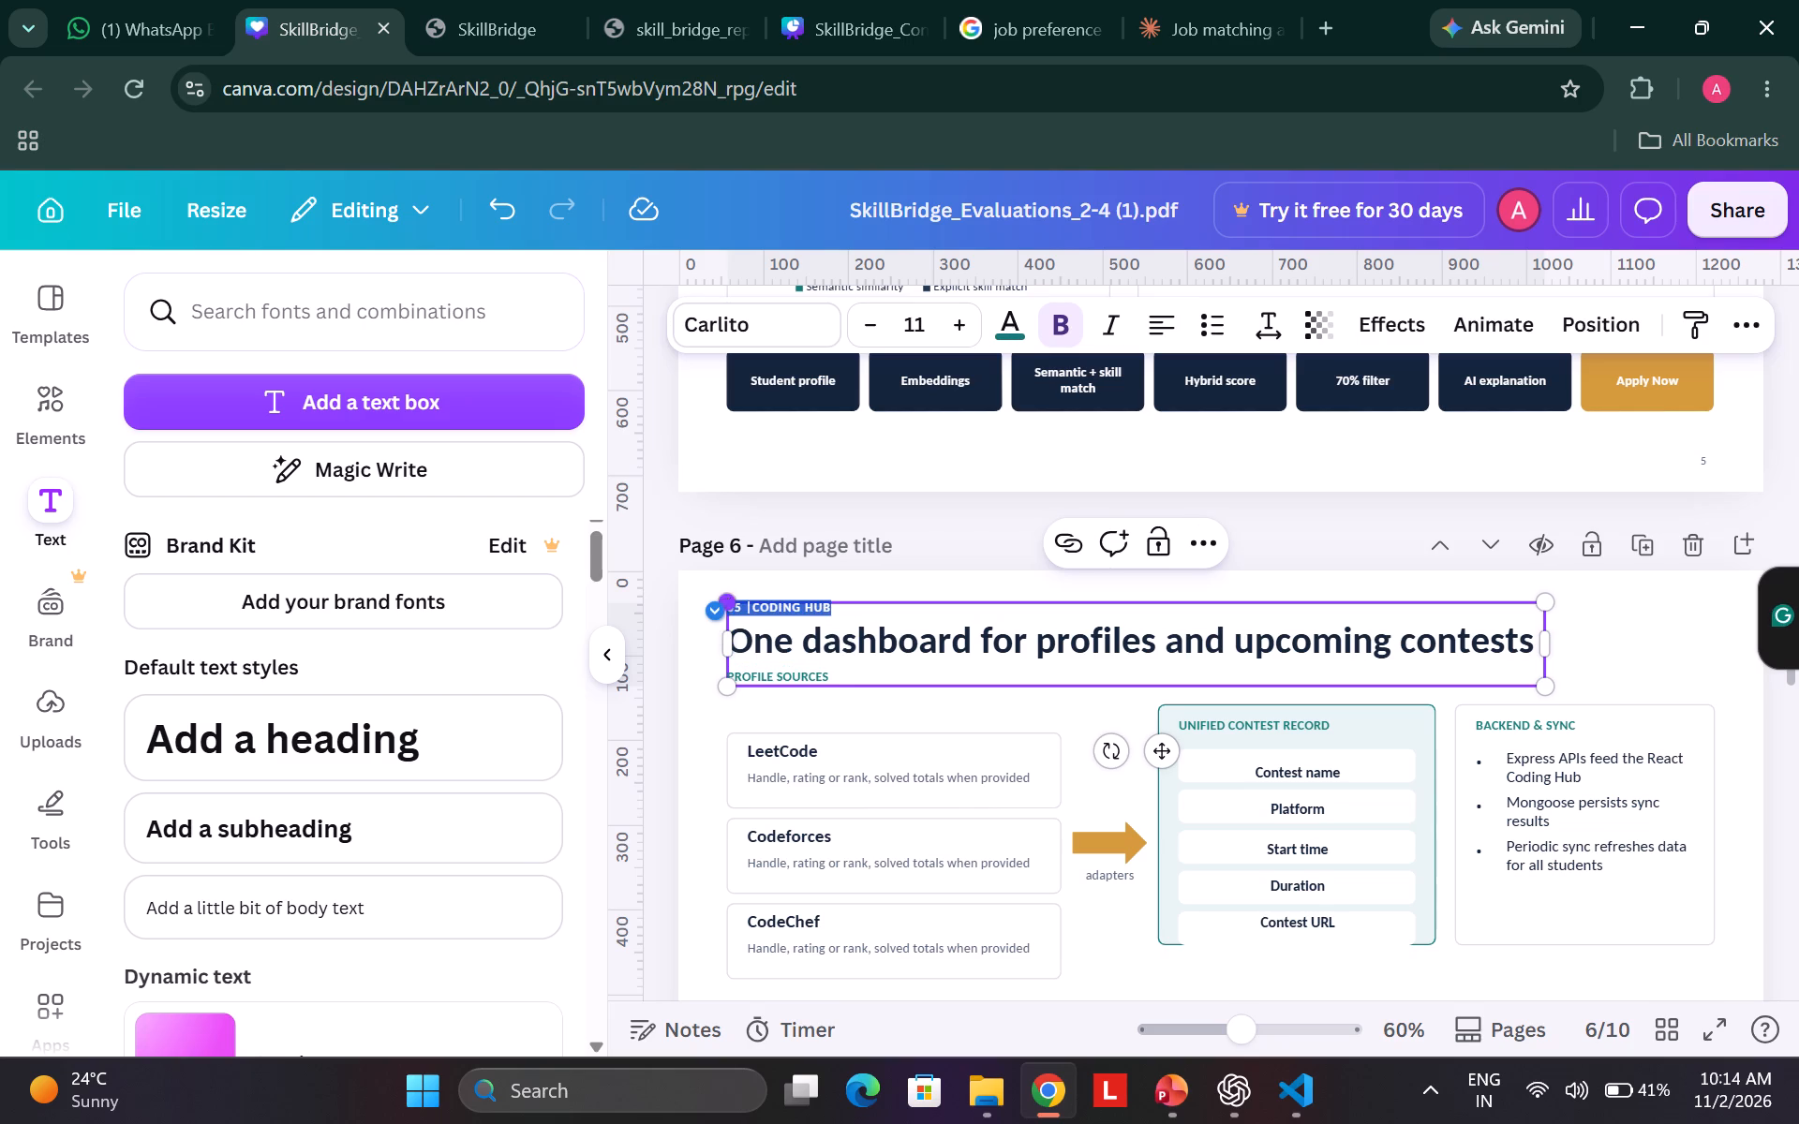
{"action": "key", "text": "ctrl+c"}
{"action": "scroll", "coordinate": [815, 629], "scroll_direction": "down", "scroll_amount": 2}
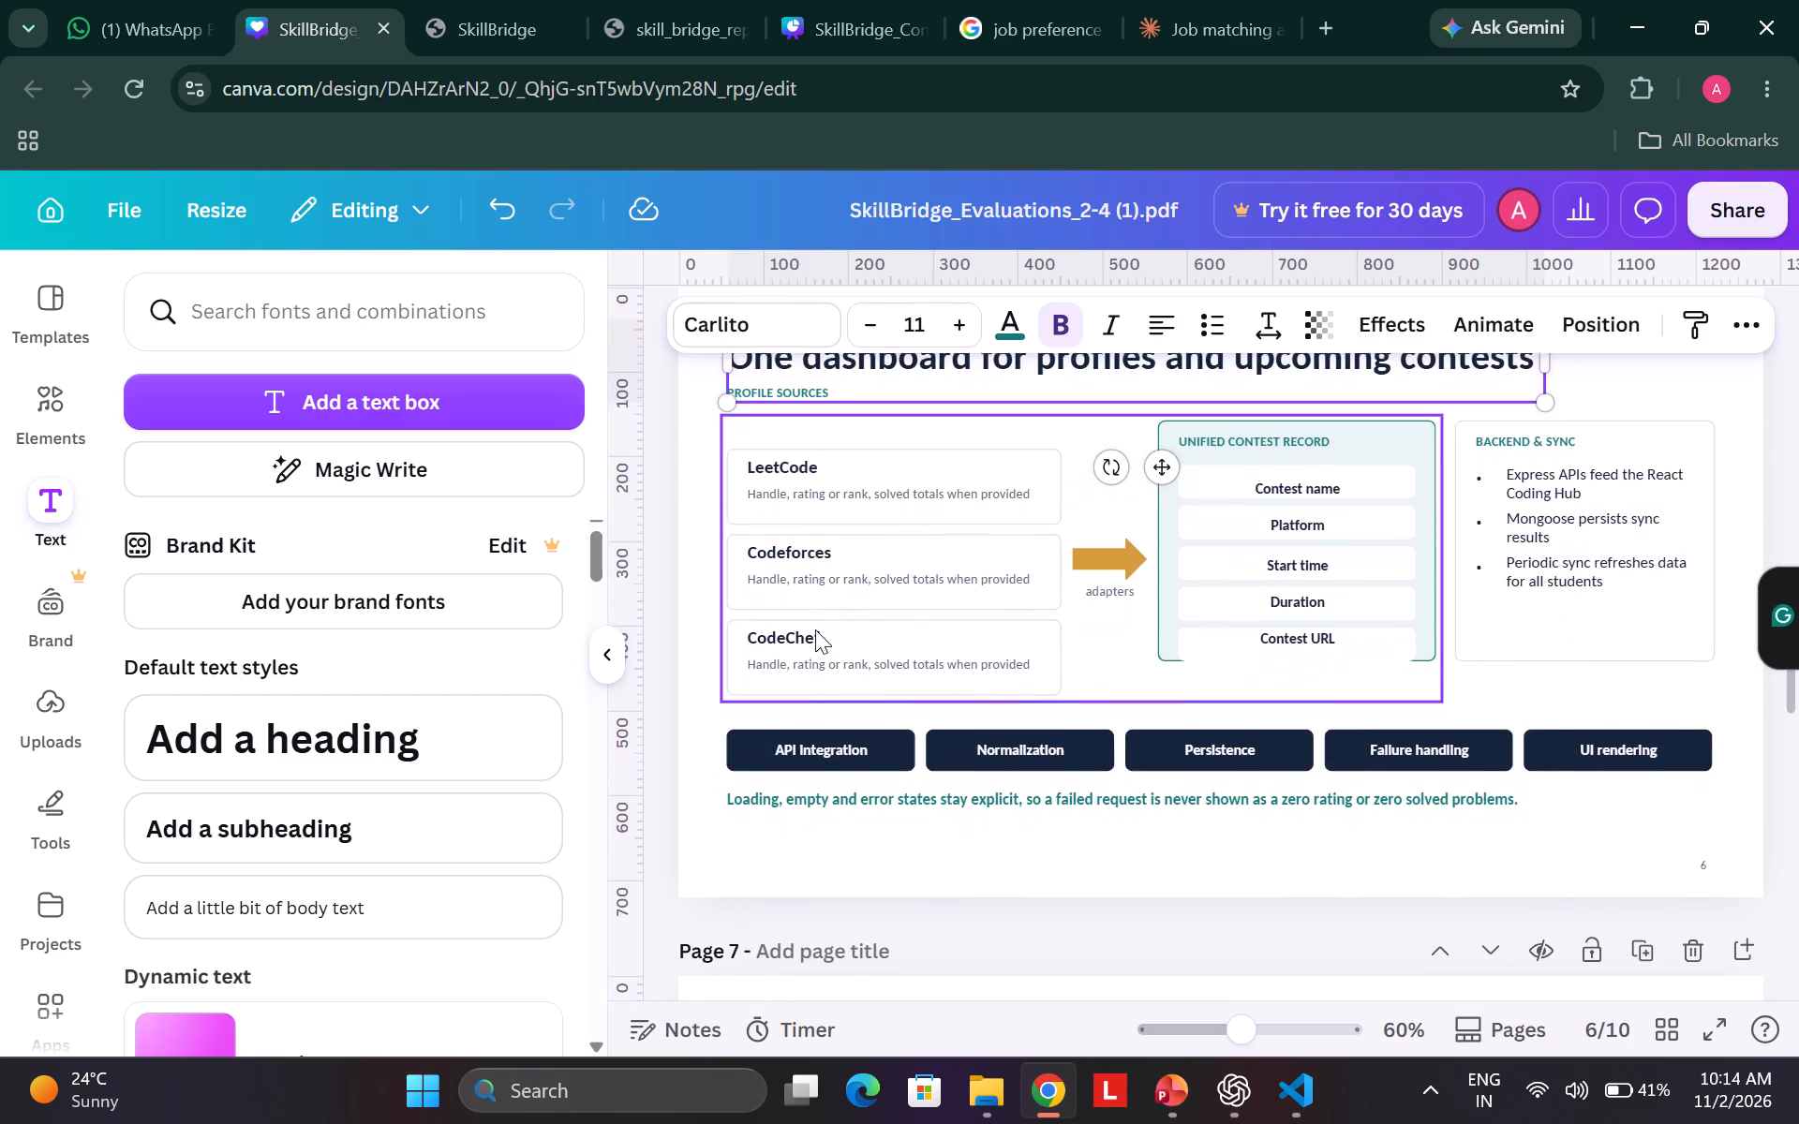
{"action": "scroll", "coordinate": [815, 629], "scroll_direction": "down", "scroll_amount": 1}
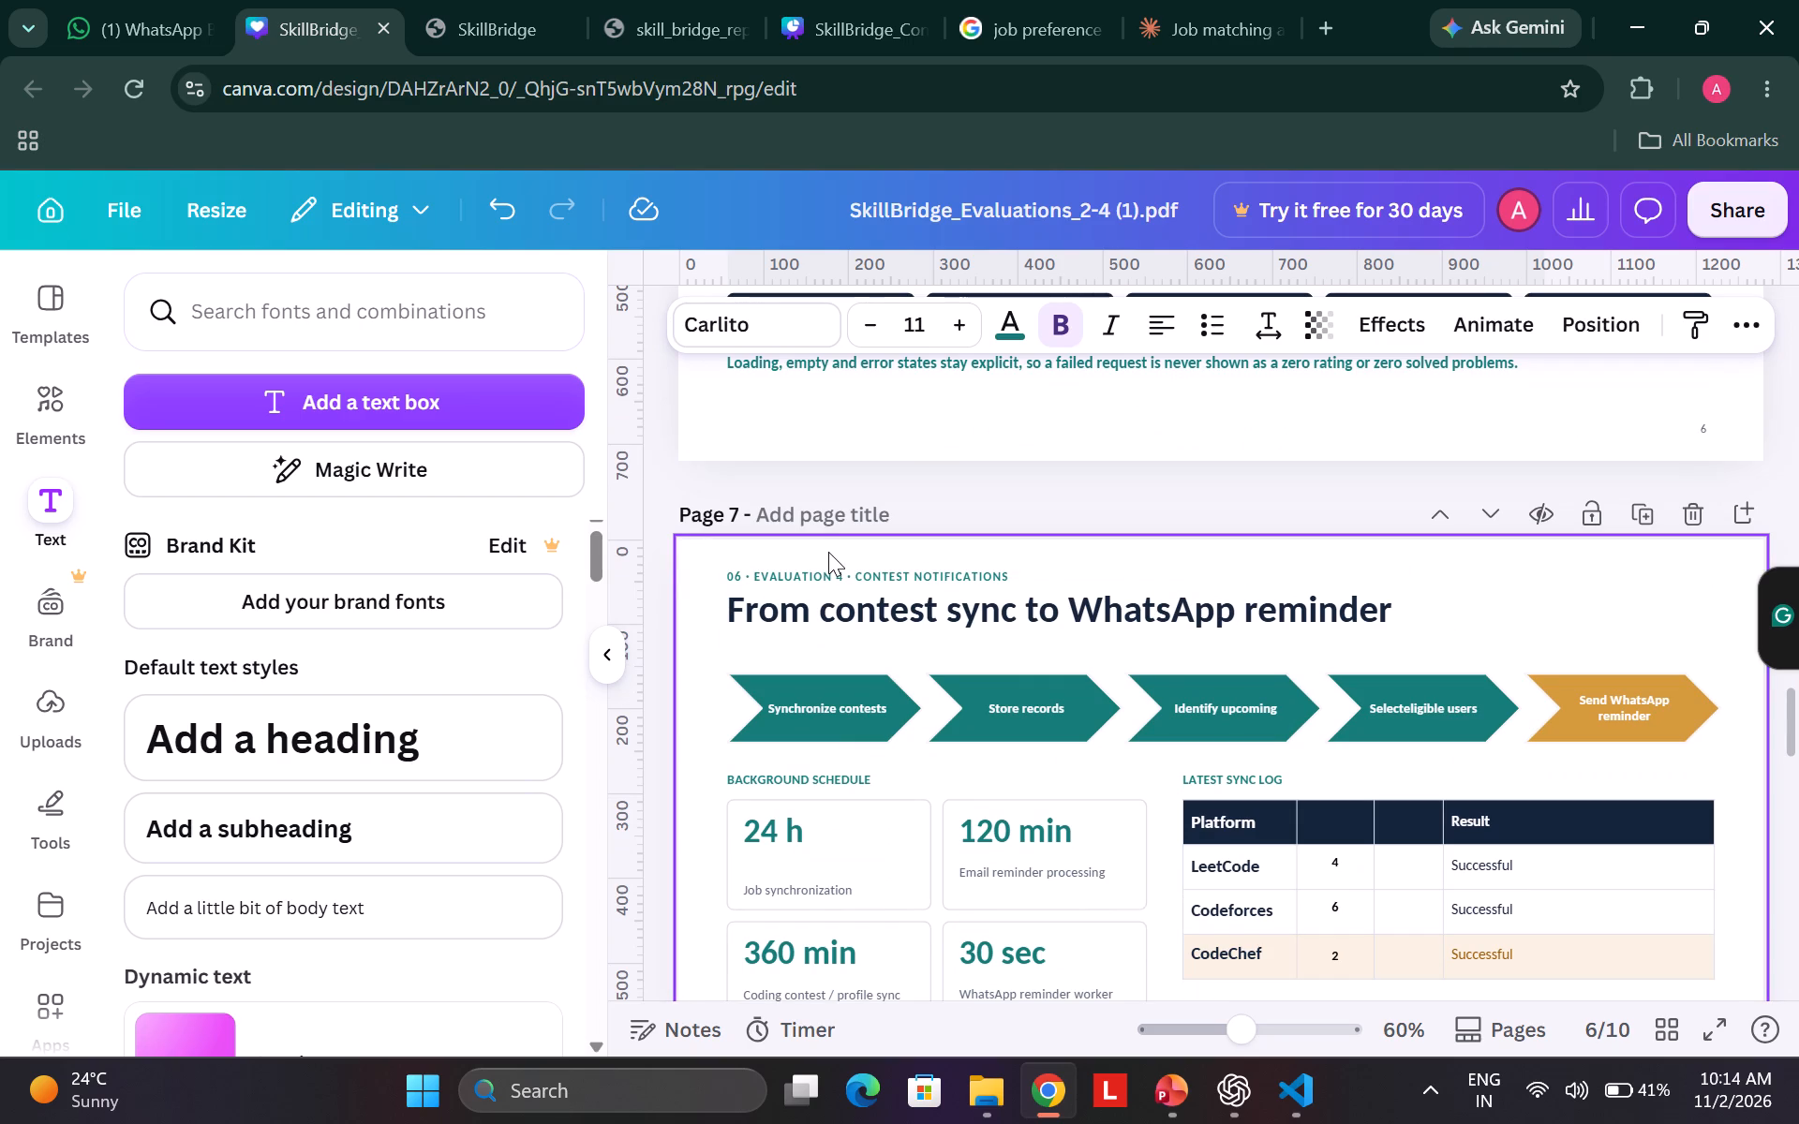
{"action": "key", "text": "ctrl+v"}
Look through pages 4 to 10 to check the section labels, ending at the References page.
{"action": "scroll", "coordinate": [828, 552], "scroll_direction": "up", "scroll_amount": 3}
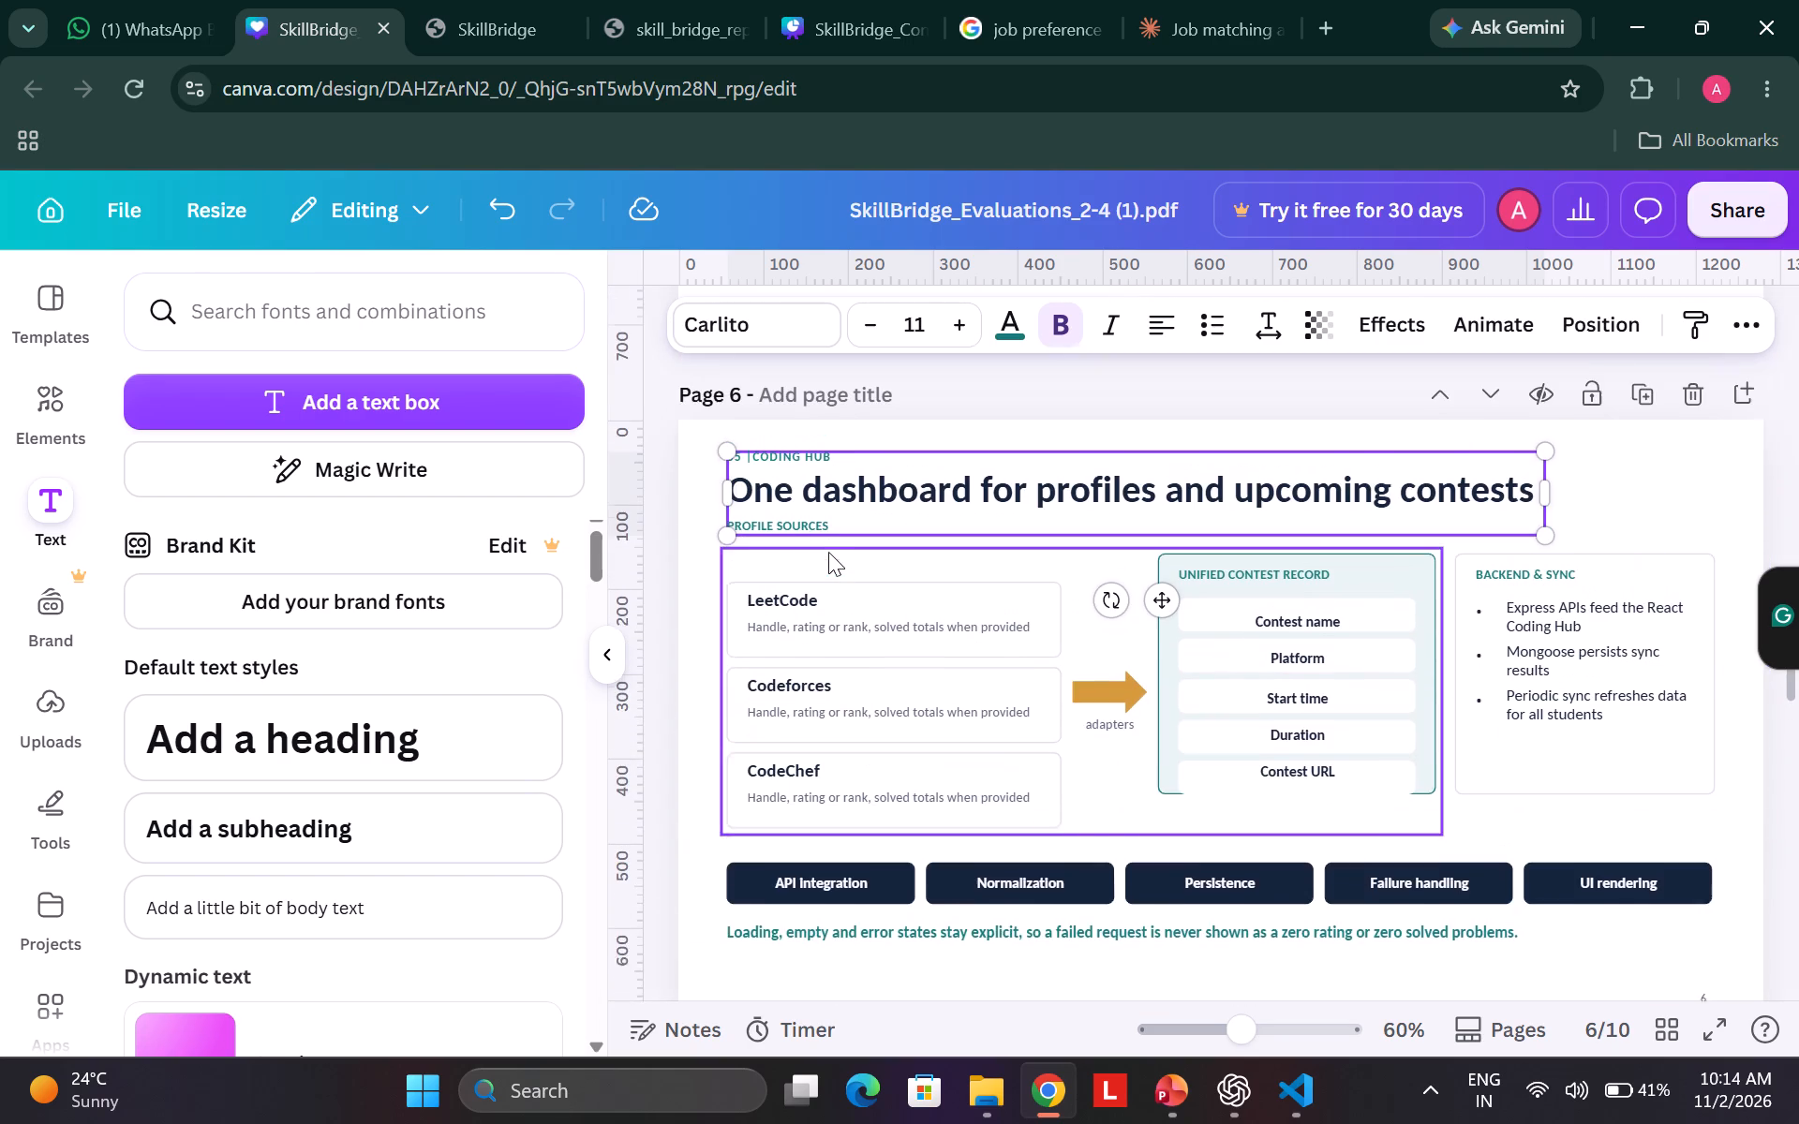
{"action": "scroll", "coordinate": [828, 552], "scroll_direction": "up", "scroll_amount": 1}
{"action": "scroll", "coordinate": [896, 586], "scroll_direction": "down", "scroll_amount": 3}
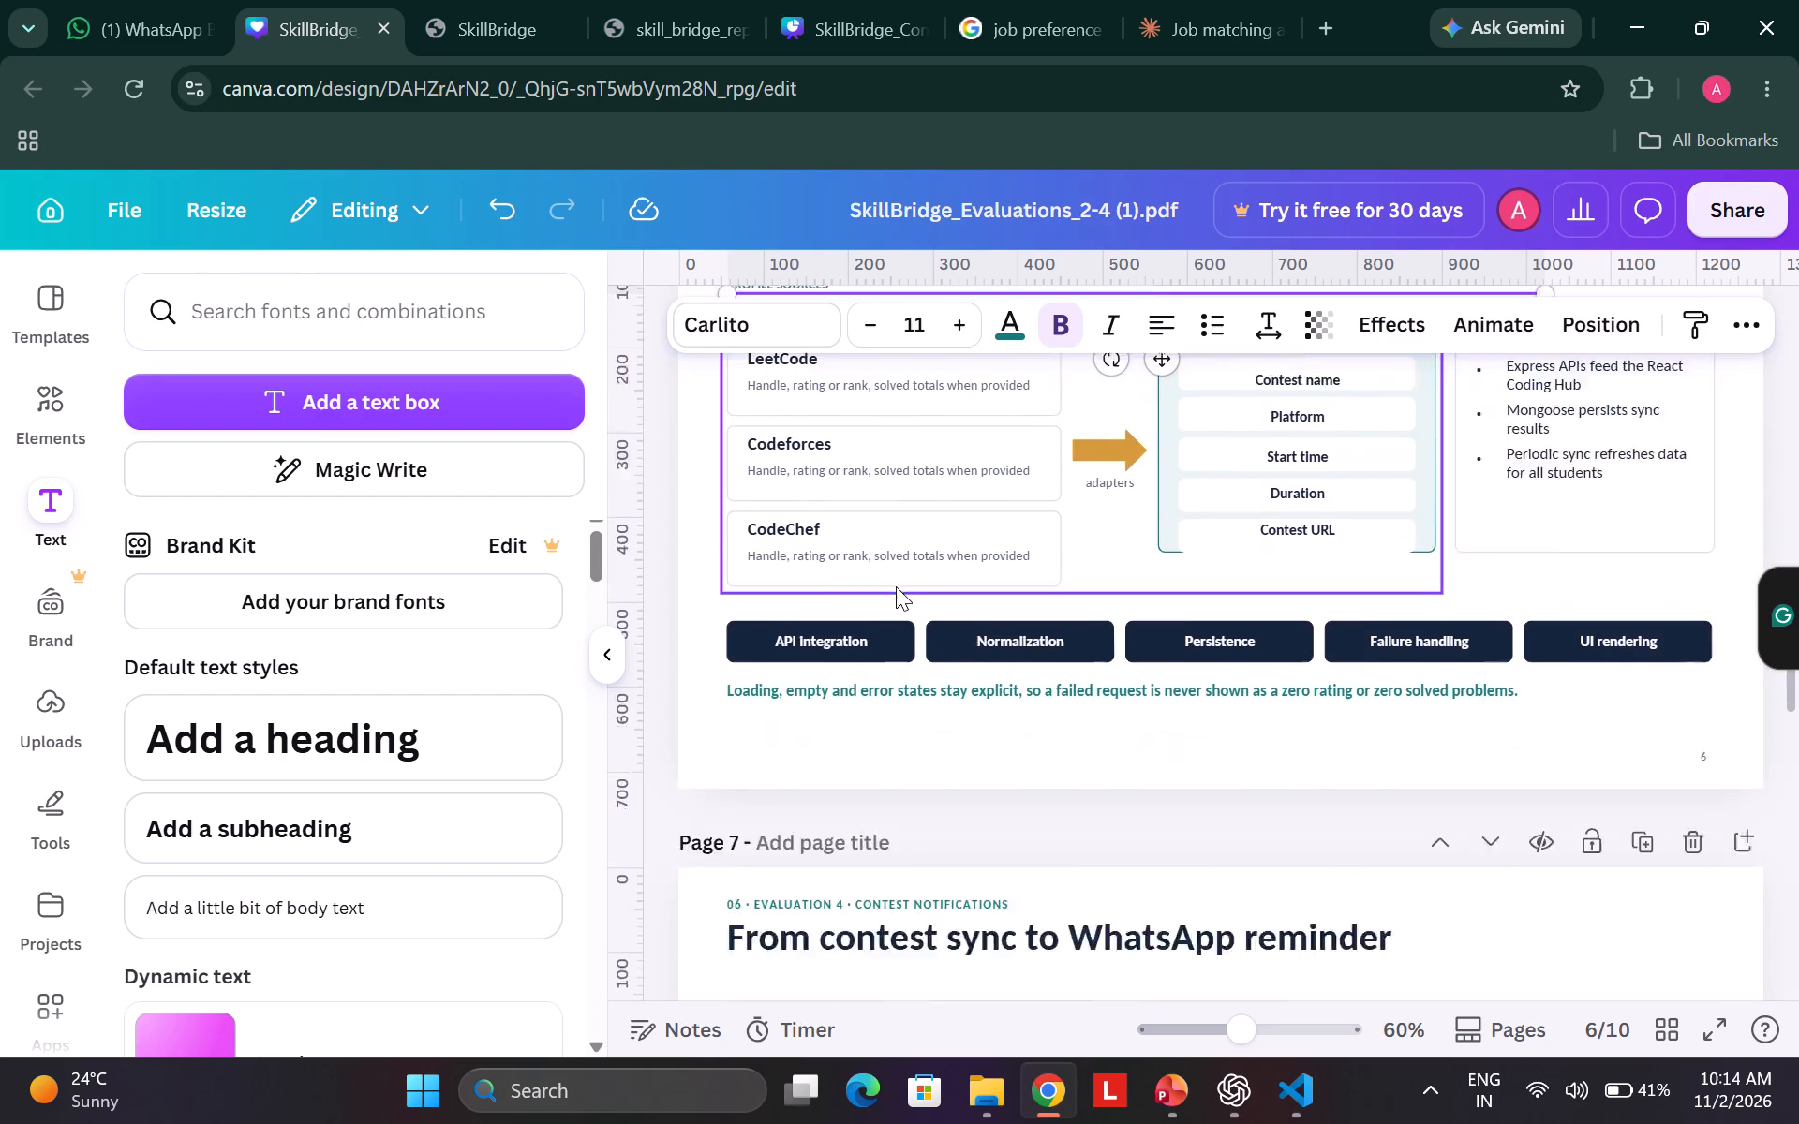
{"action": "scroll", "coordinate": [896, 586], "scroll_direction": "down", "scroll_amount": 3}
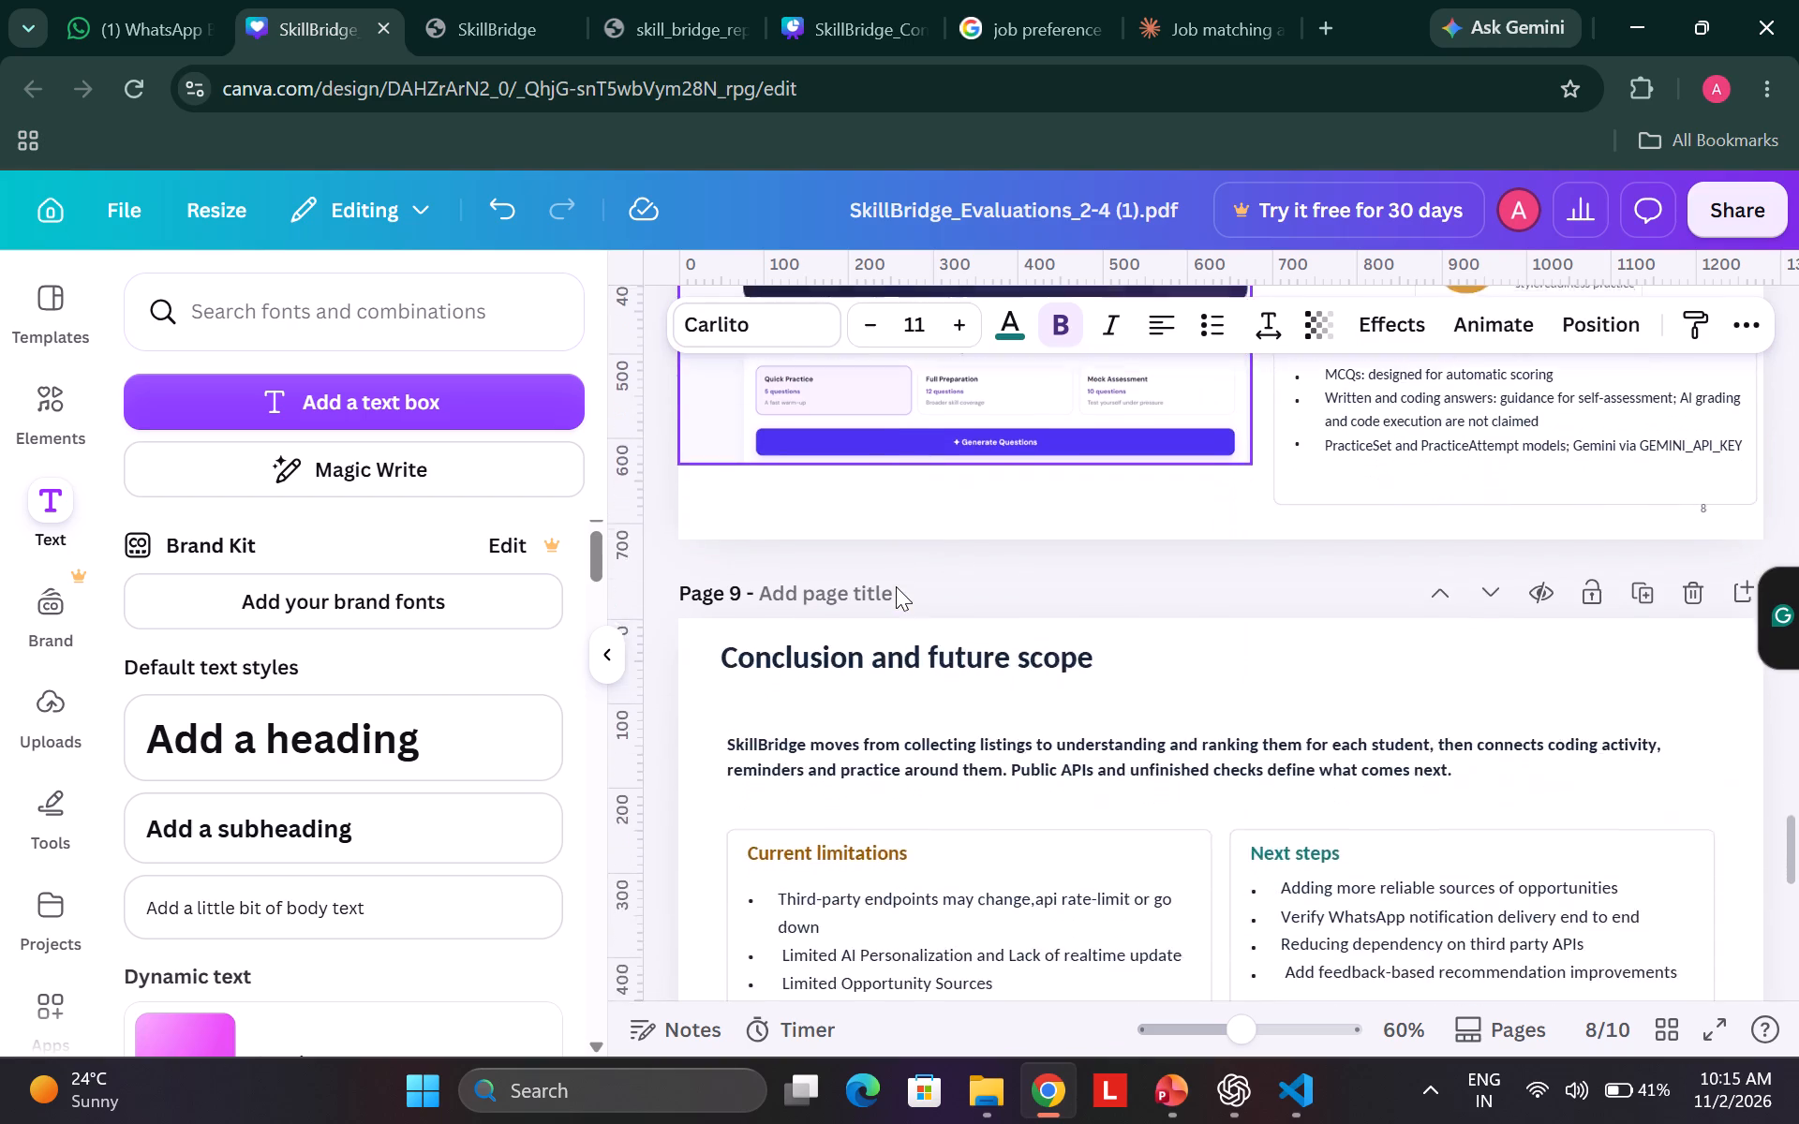
{"action": "scroll", "coordinate": [896, 586], "scroll_direction": "down", "scroll_amount": 2}
{"action": "scroll", "coordinate": [896, 586], "scroll_direction": "up", "scroll_amount": 8}
{"action": "scroll", "coordinate": [896, 586], "scroll_direction": "down", "scroll_amount": 3}
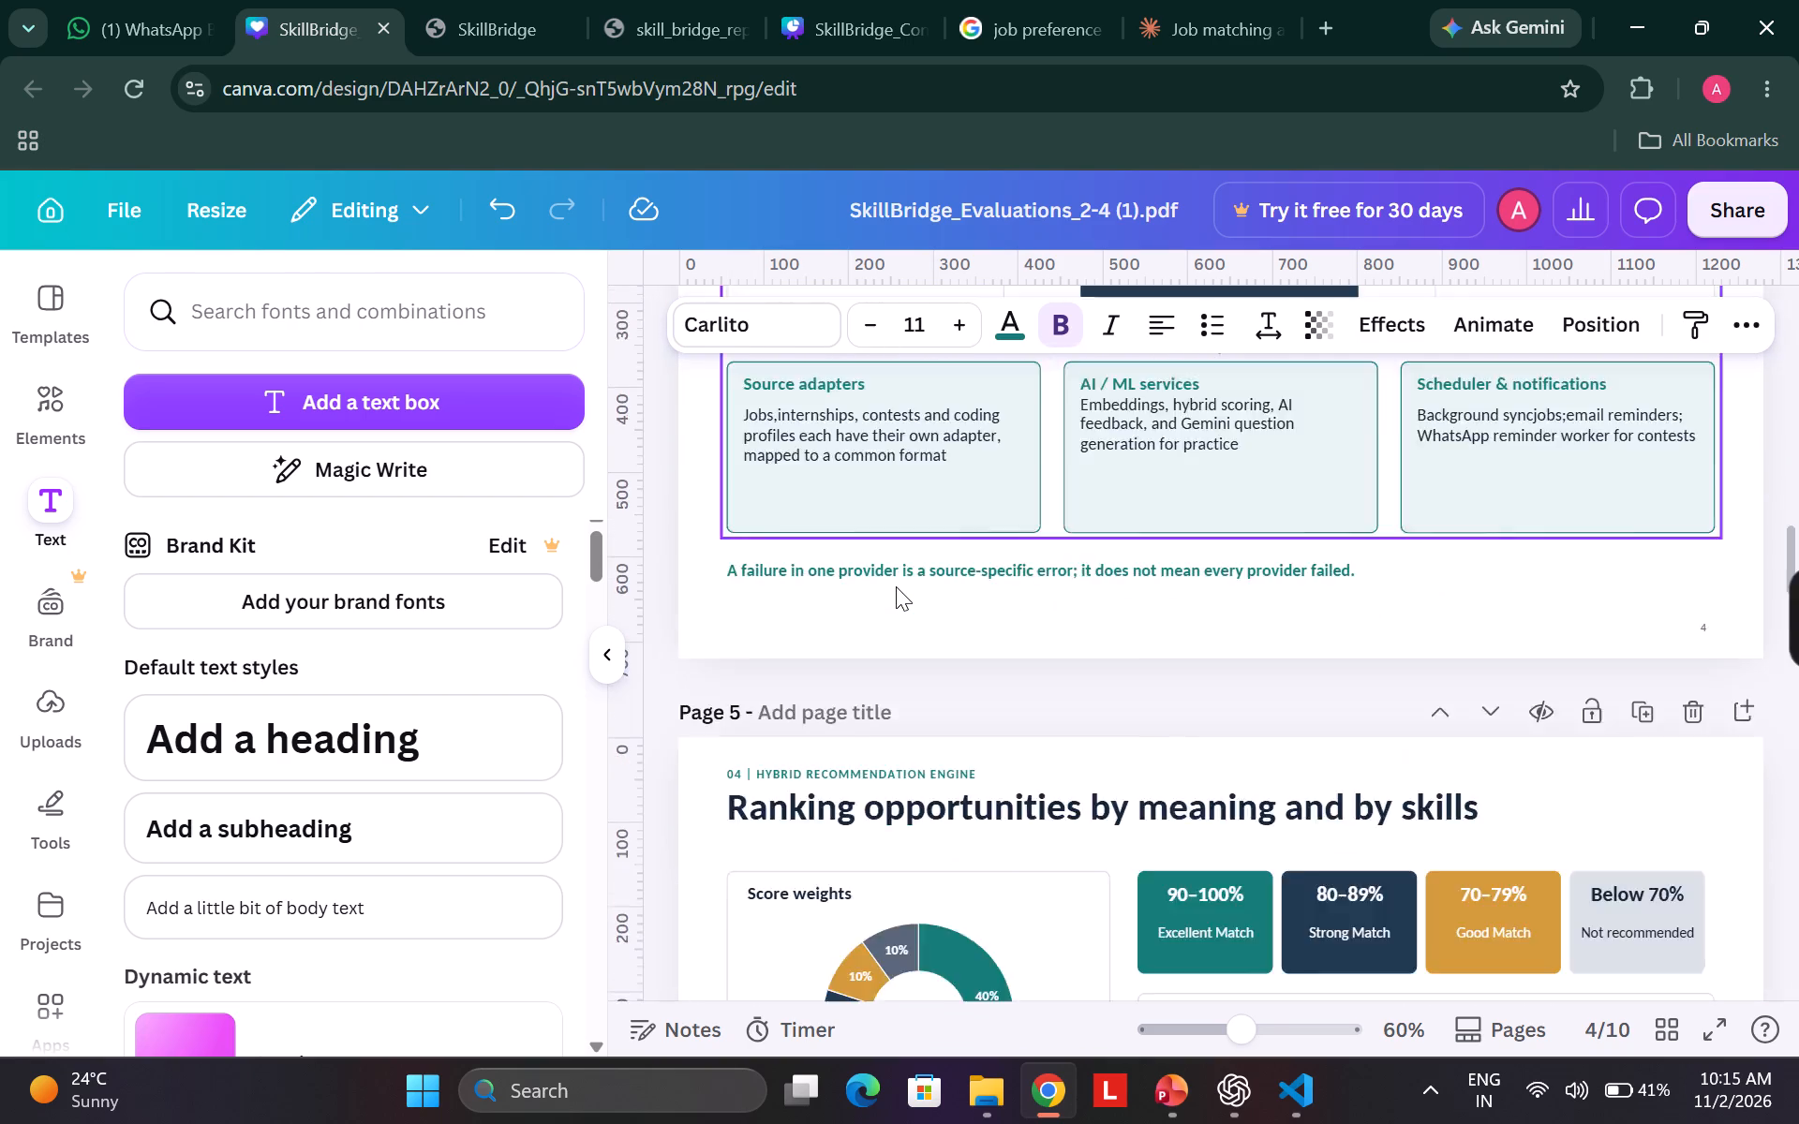
{"action": "scroll", "coordinate": [896, 586], "scroll_direction": "down", "scroll_amount": 3}
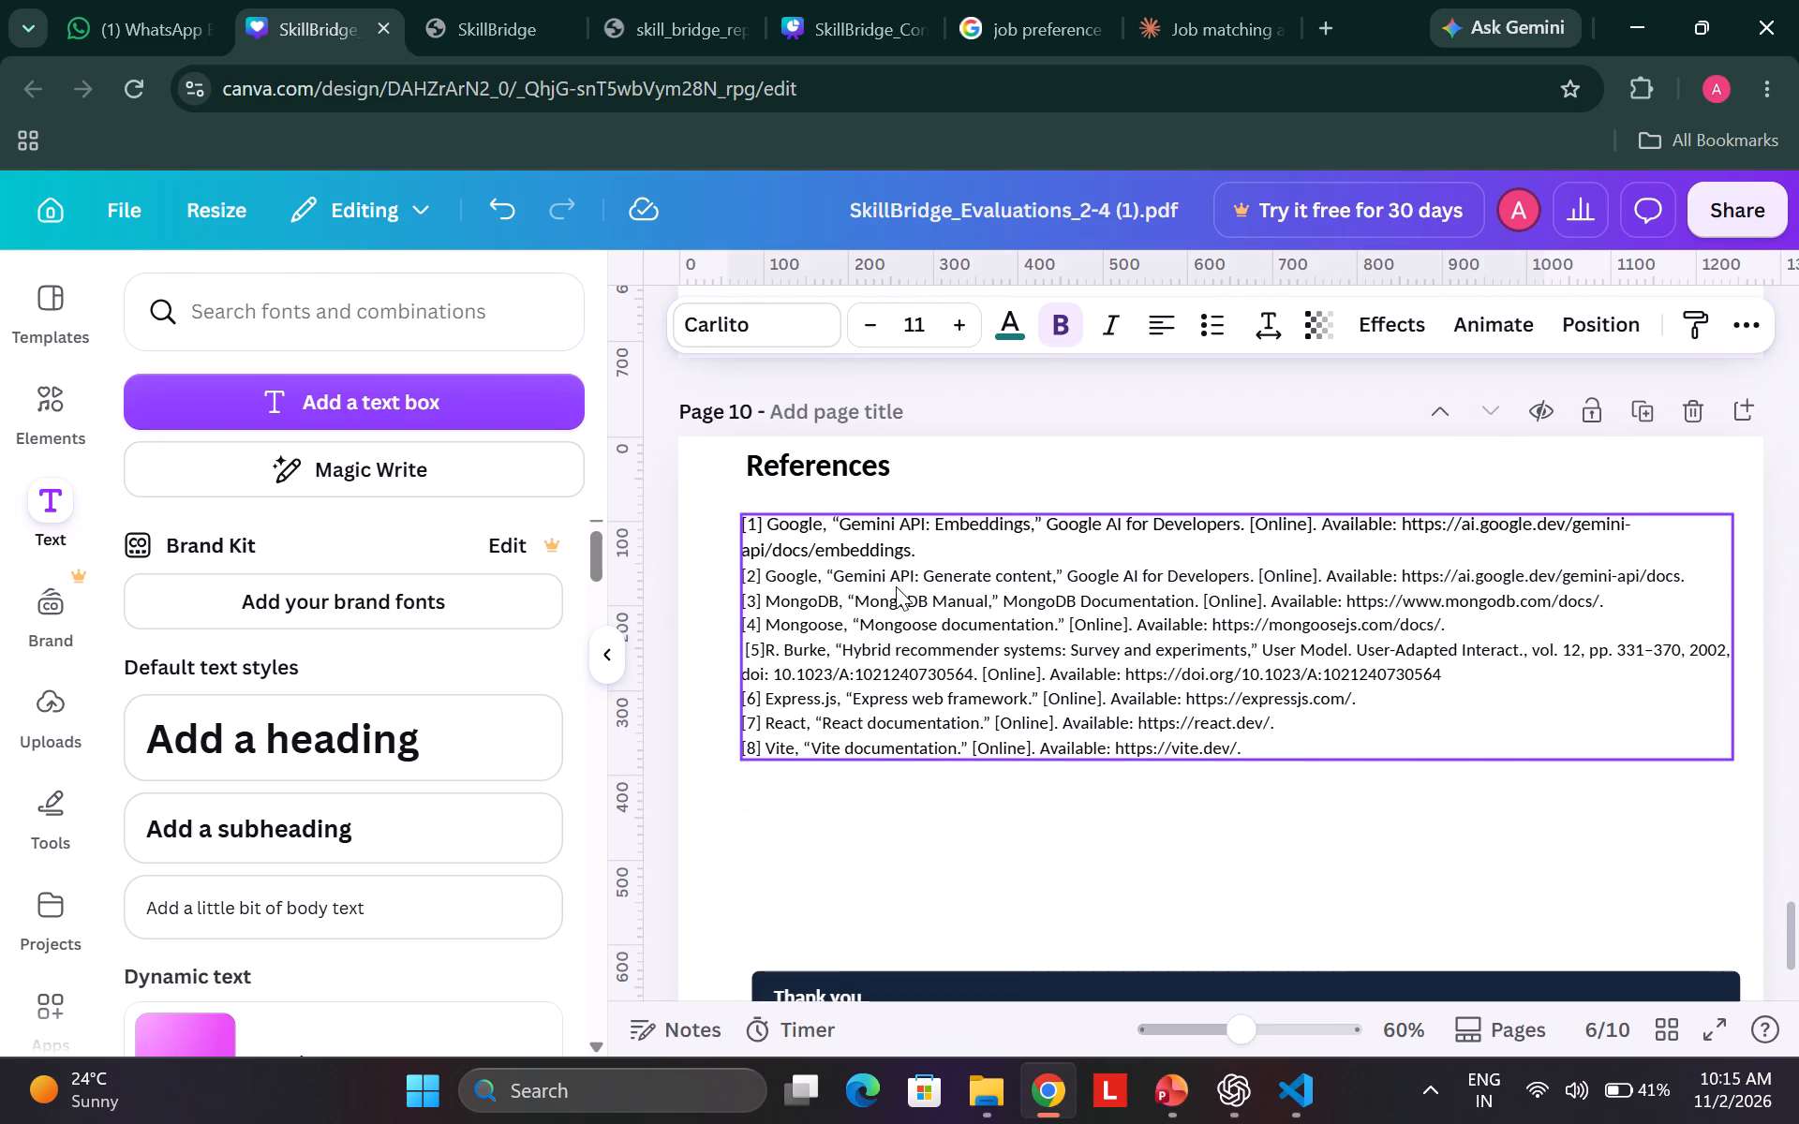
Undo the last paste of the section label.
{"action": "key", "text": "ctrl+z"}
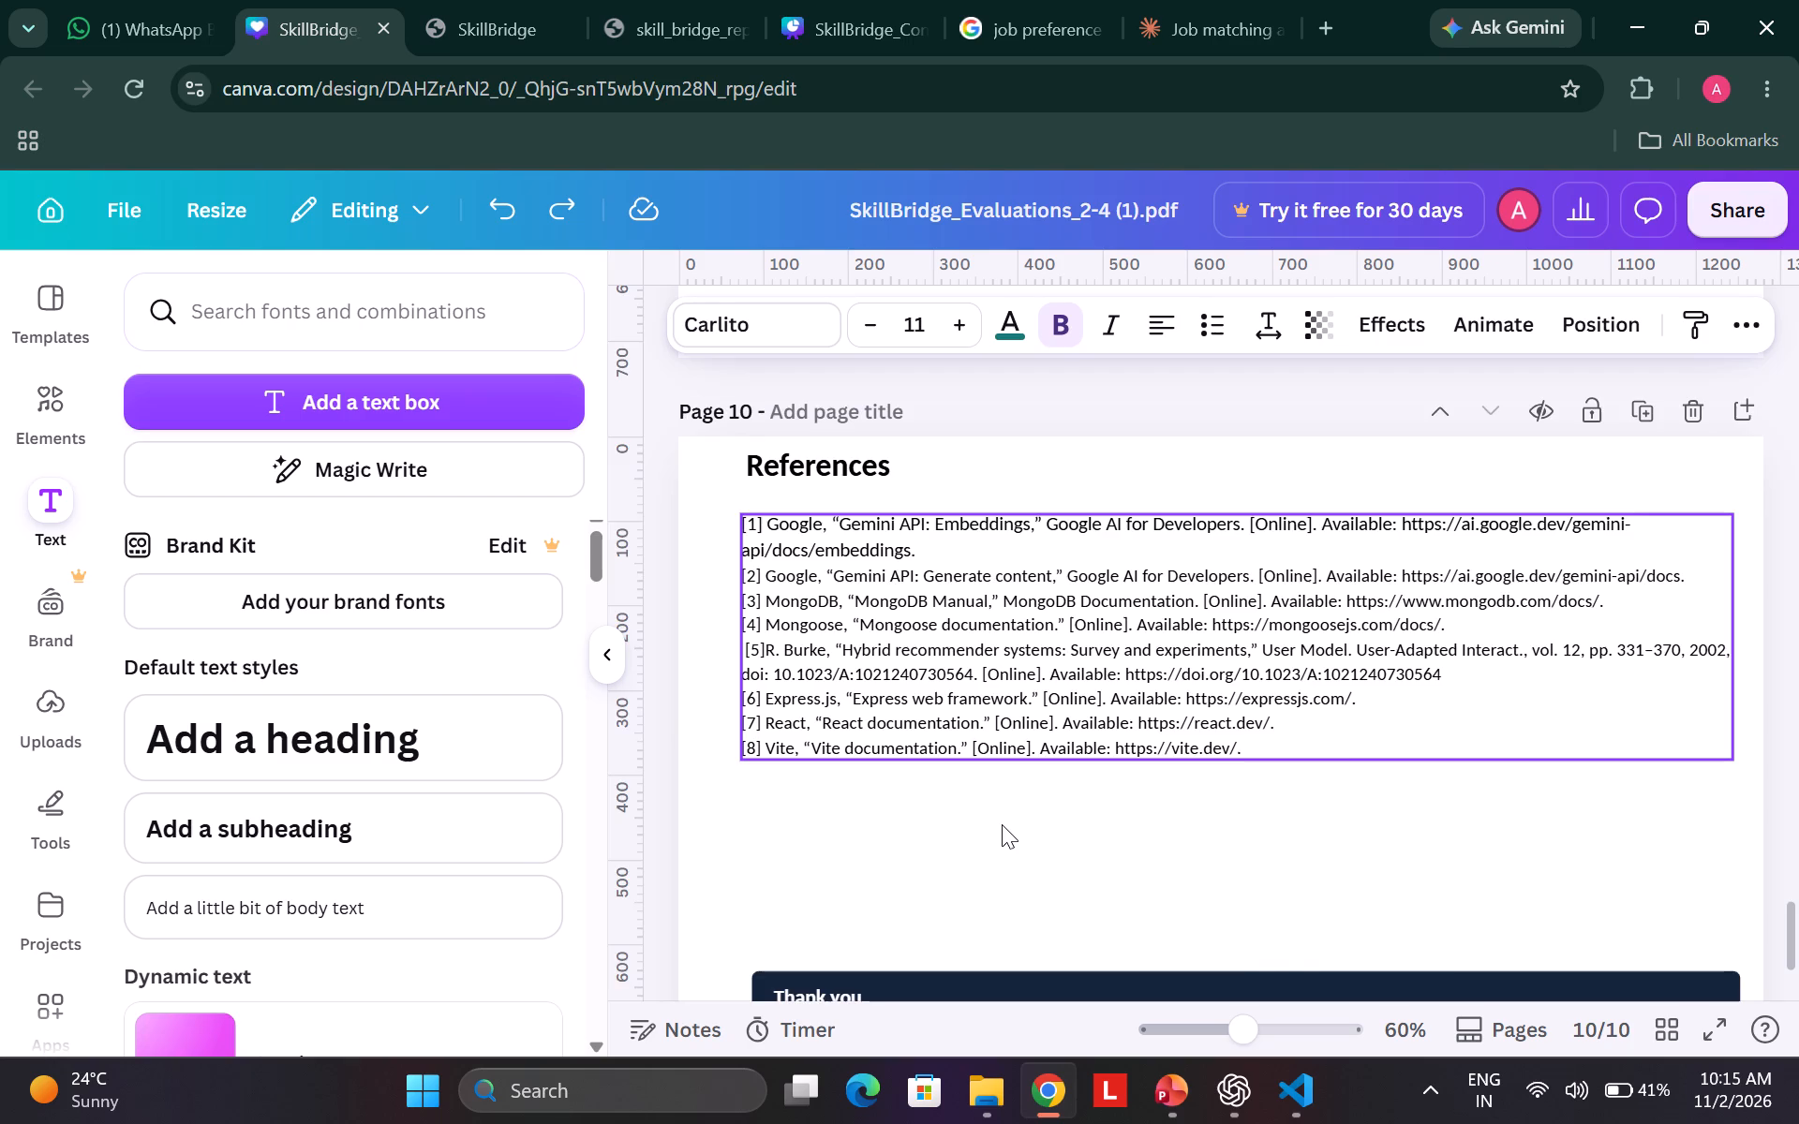
Review the deck from the cover page onward, checking each slide's content and numbered section label.
{"action": "scroll", "coordinate": [1002, 824], "scroll_direction": "up", "scroll_amount": 6}
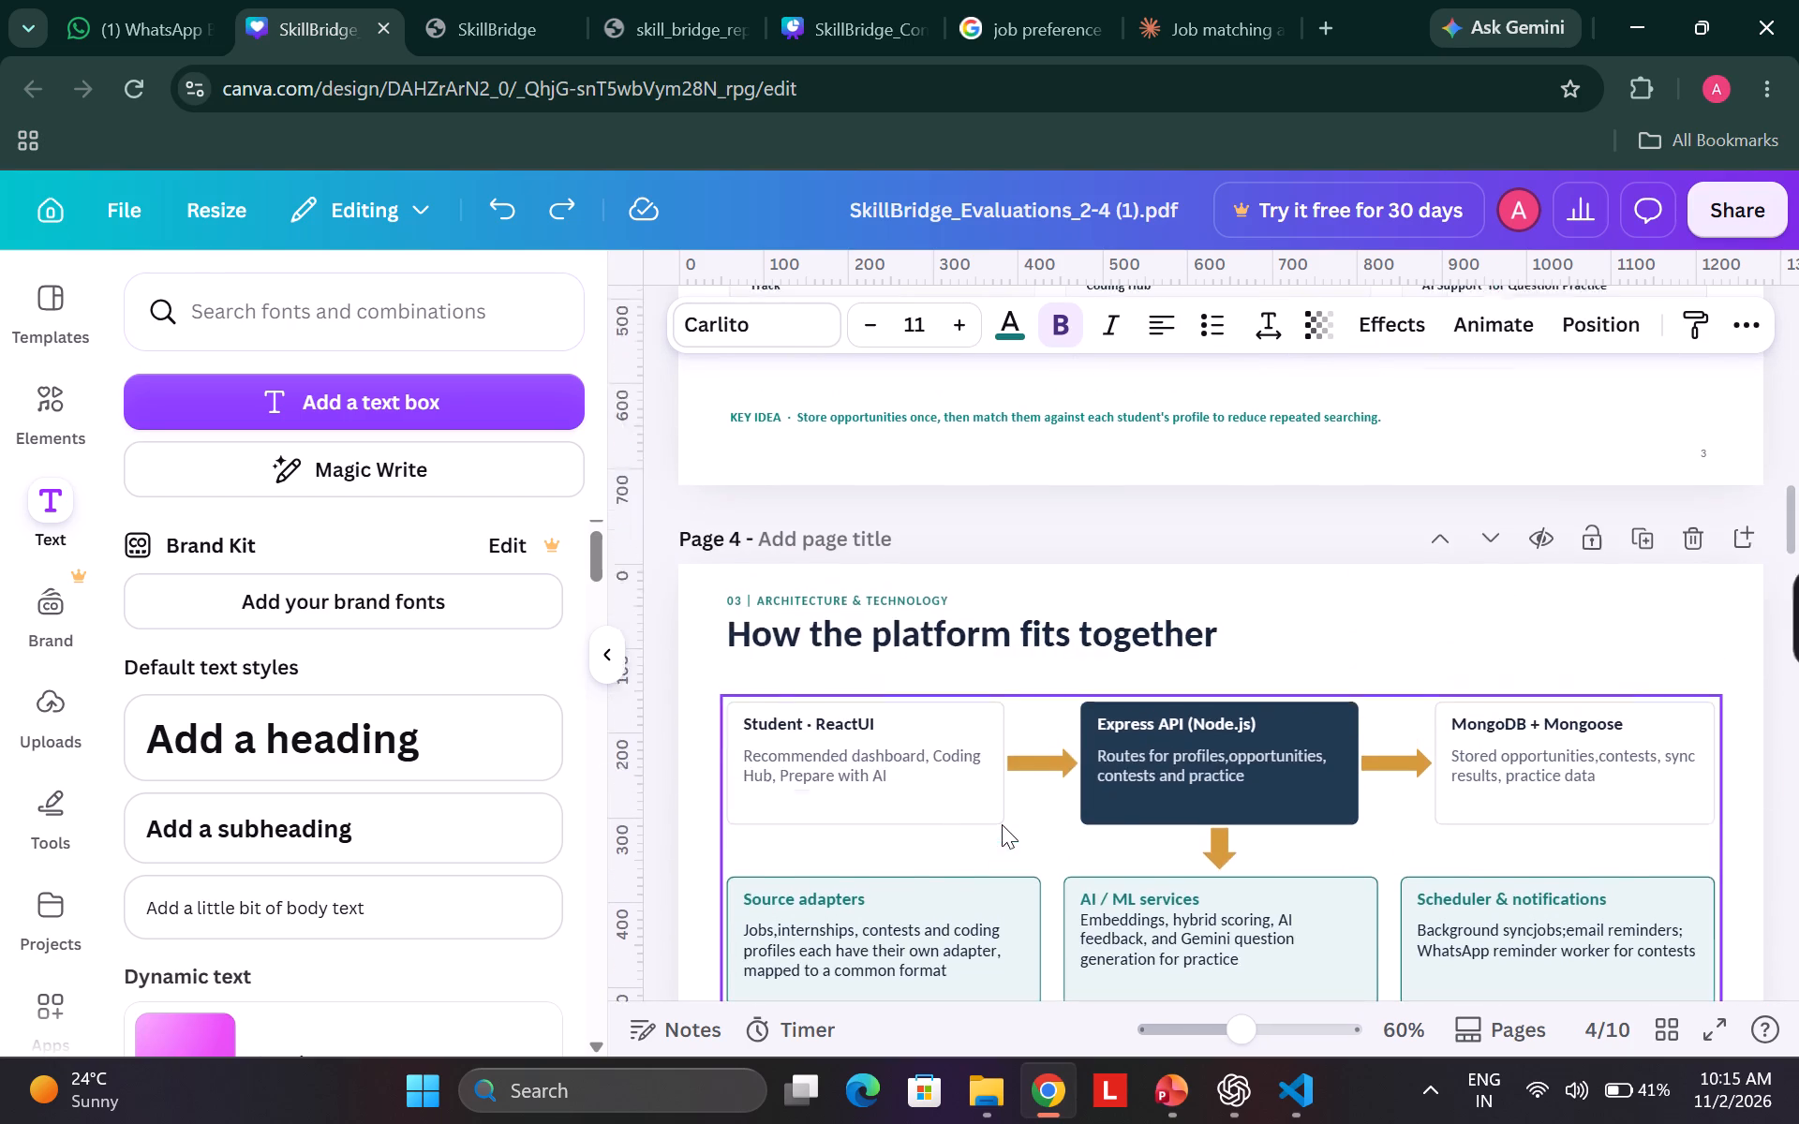
{"action": "scroll", "coordinate": [1002, 824], "scroll_direction": "up", "scroll_amount": 4}
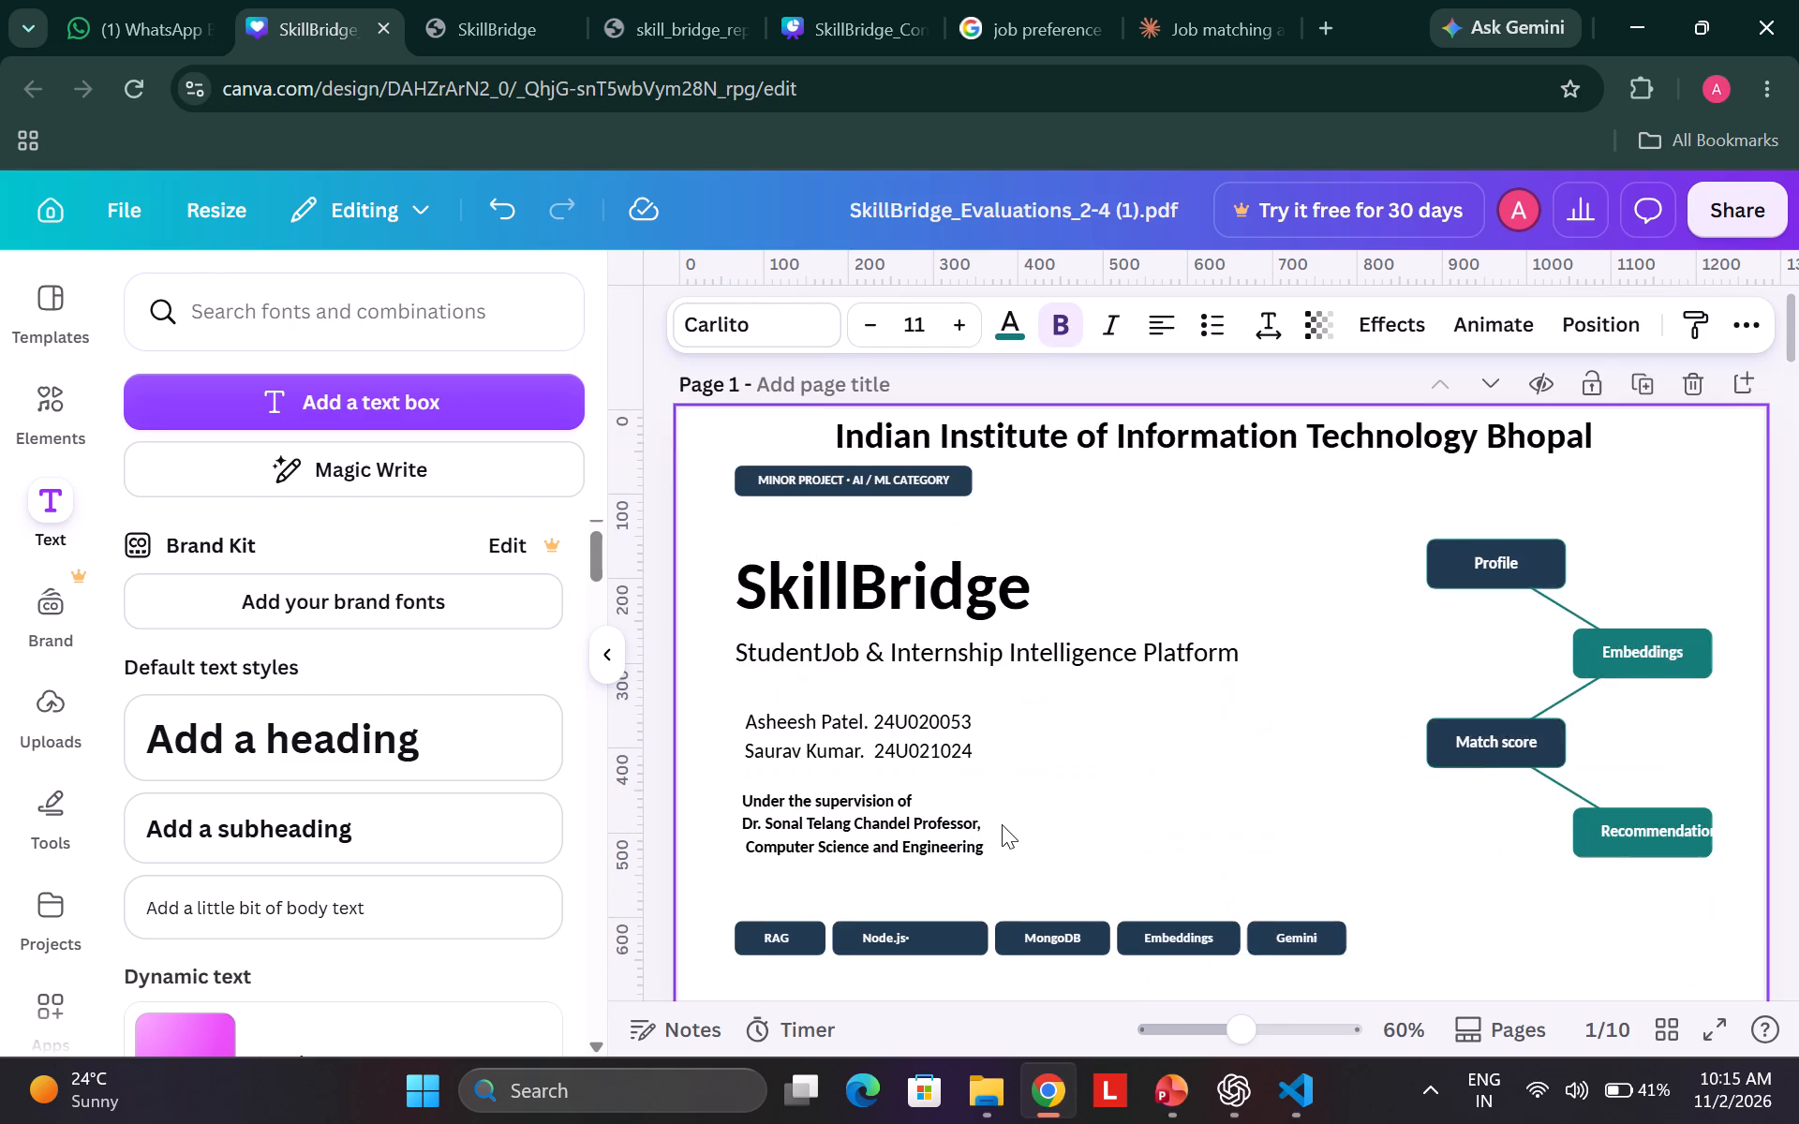
{"action": "scroll", "coordinate": [1002, 824], "scroll_direction": "down", "scroll_amount": 2}
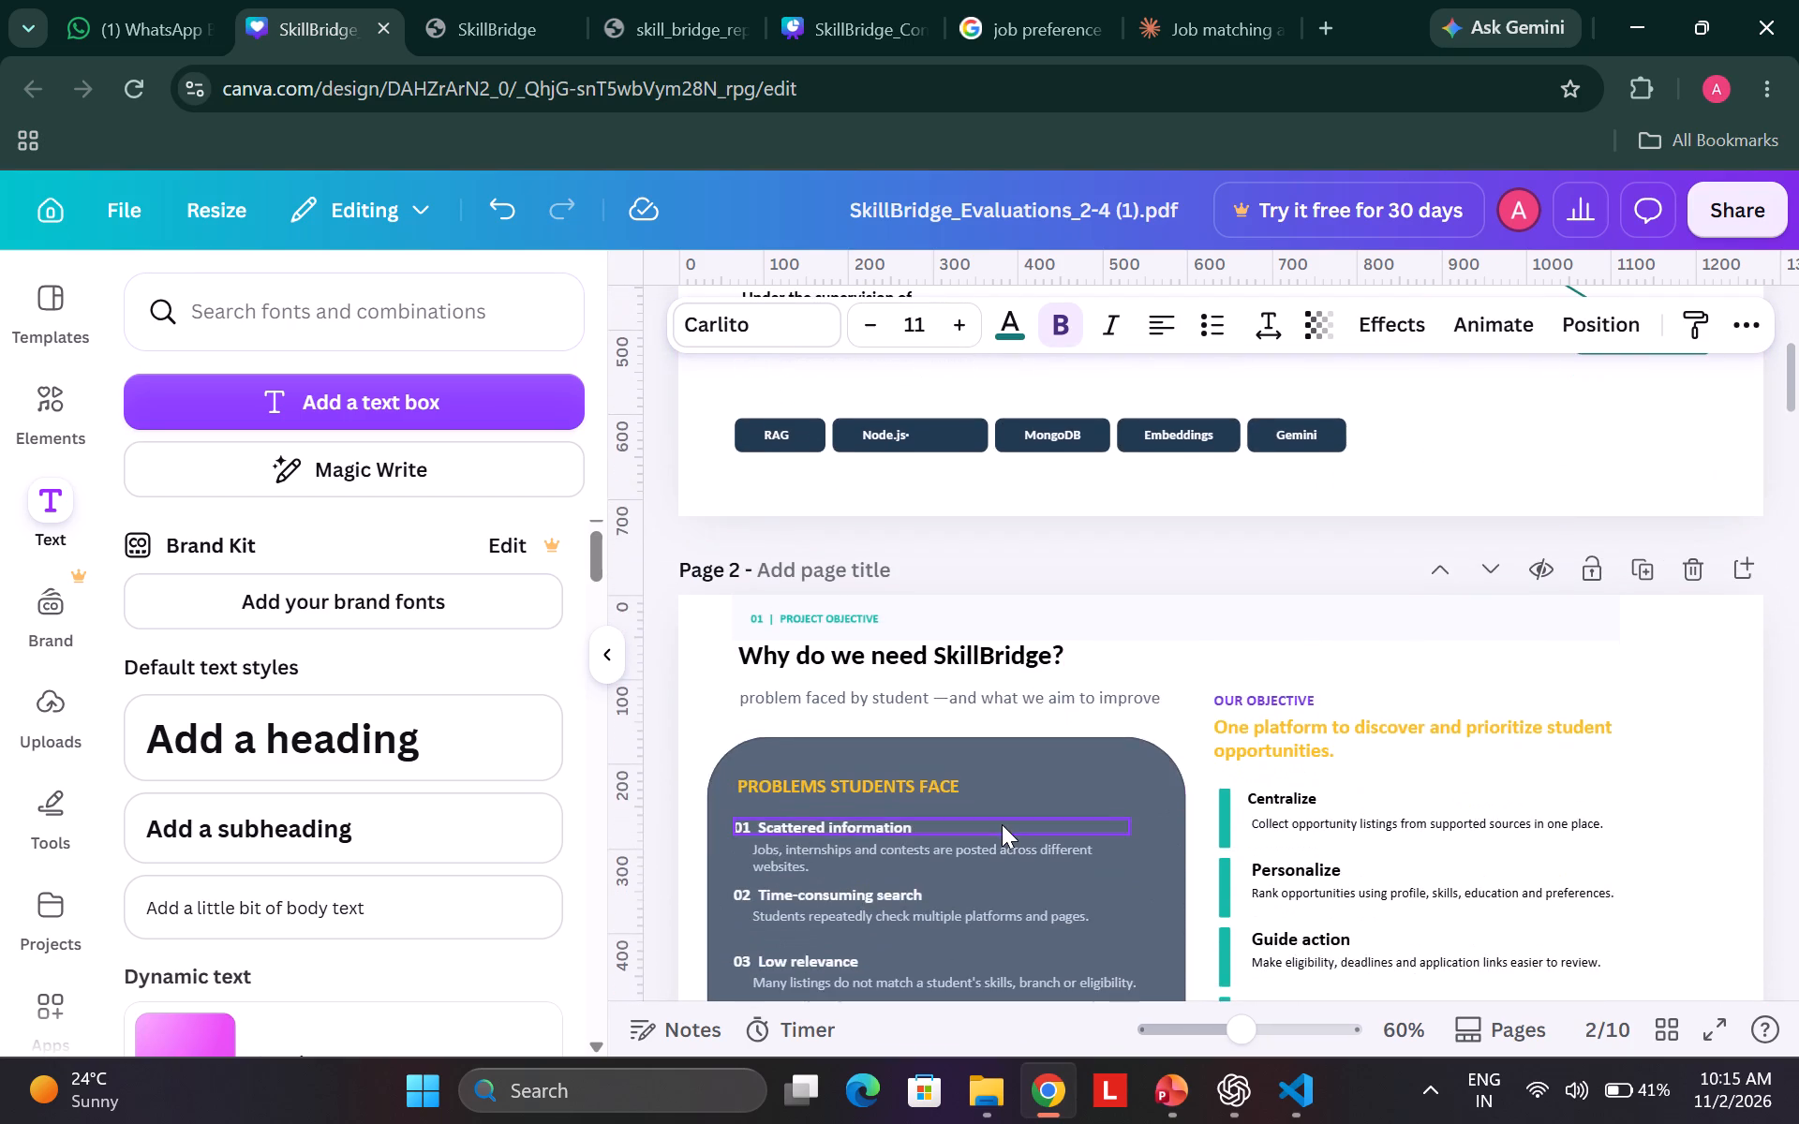
{"action": "scroll", "coordinate": [1002, 824], "scroll_direction": "down", "scroll_amount": 1}
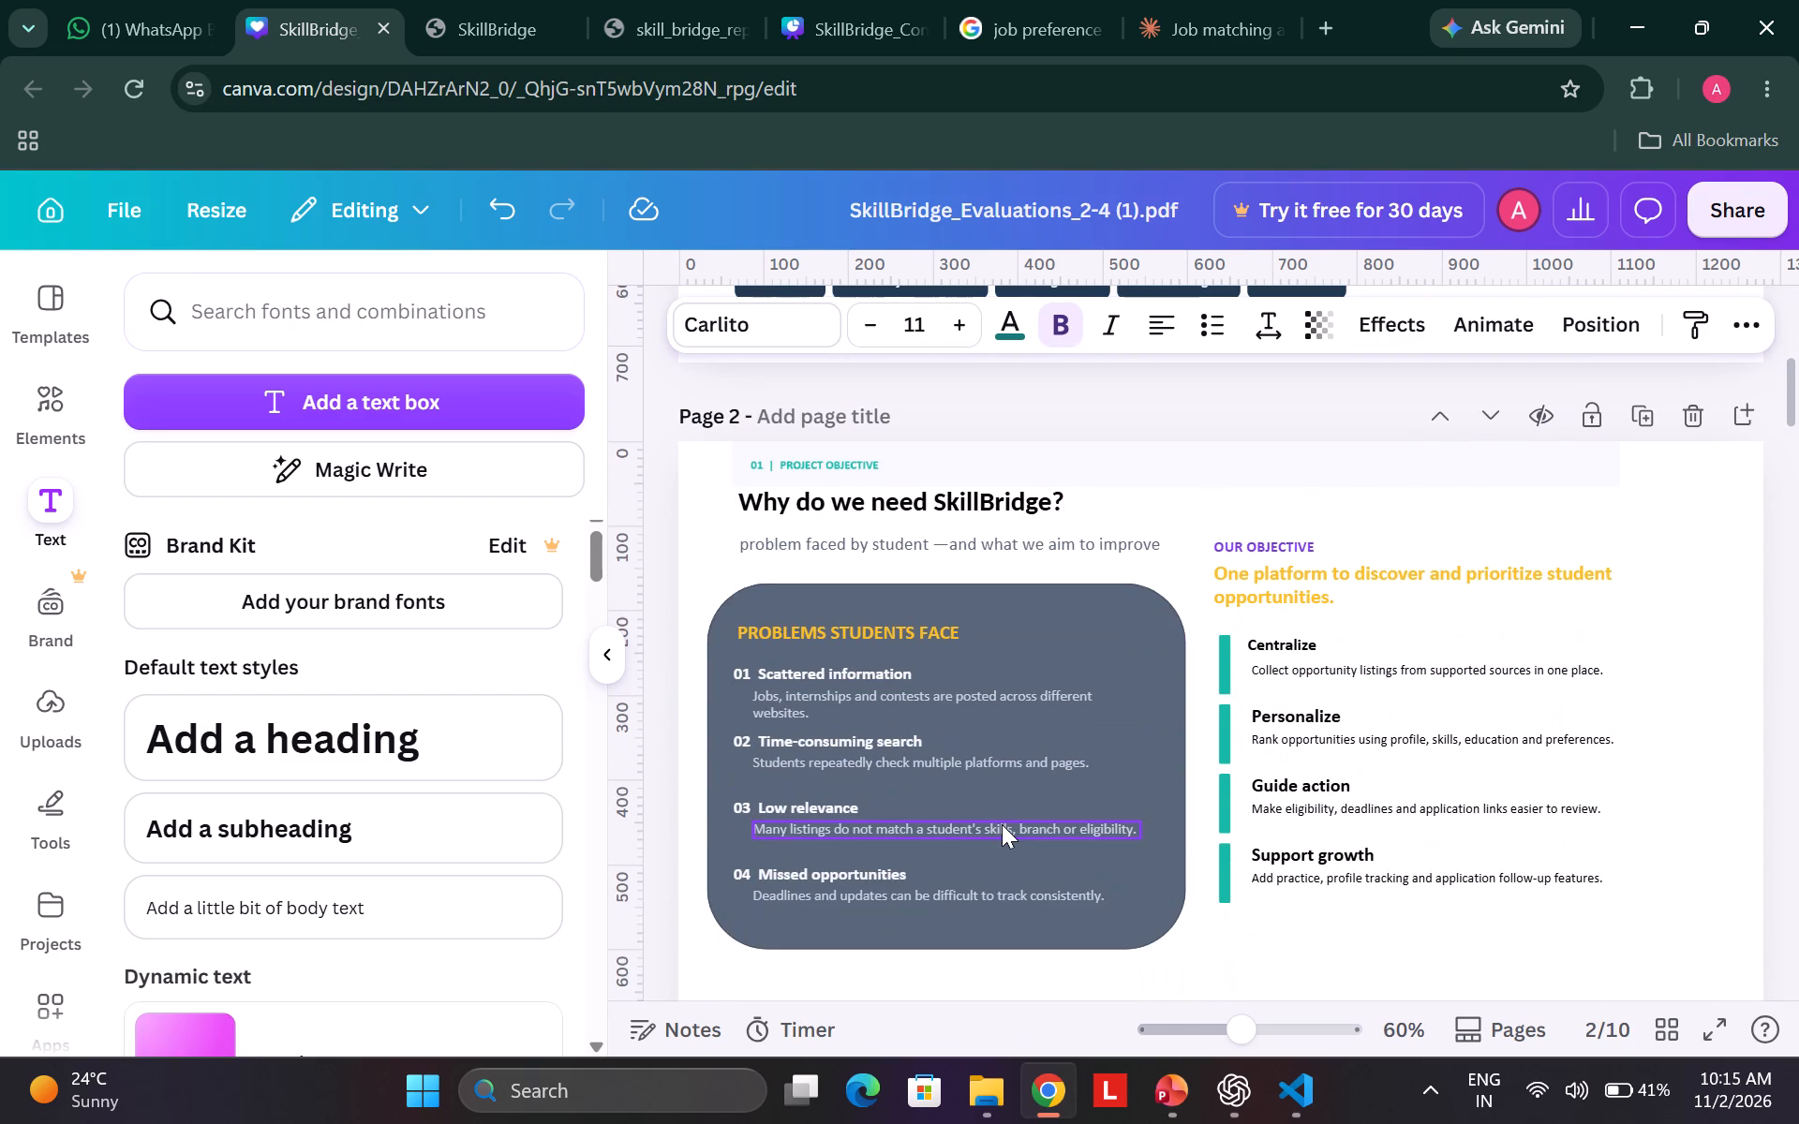
{"action": "scroll", "coordinate": [927, 806], "scroll_direction": "up", "scroll_amount": 1}
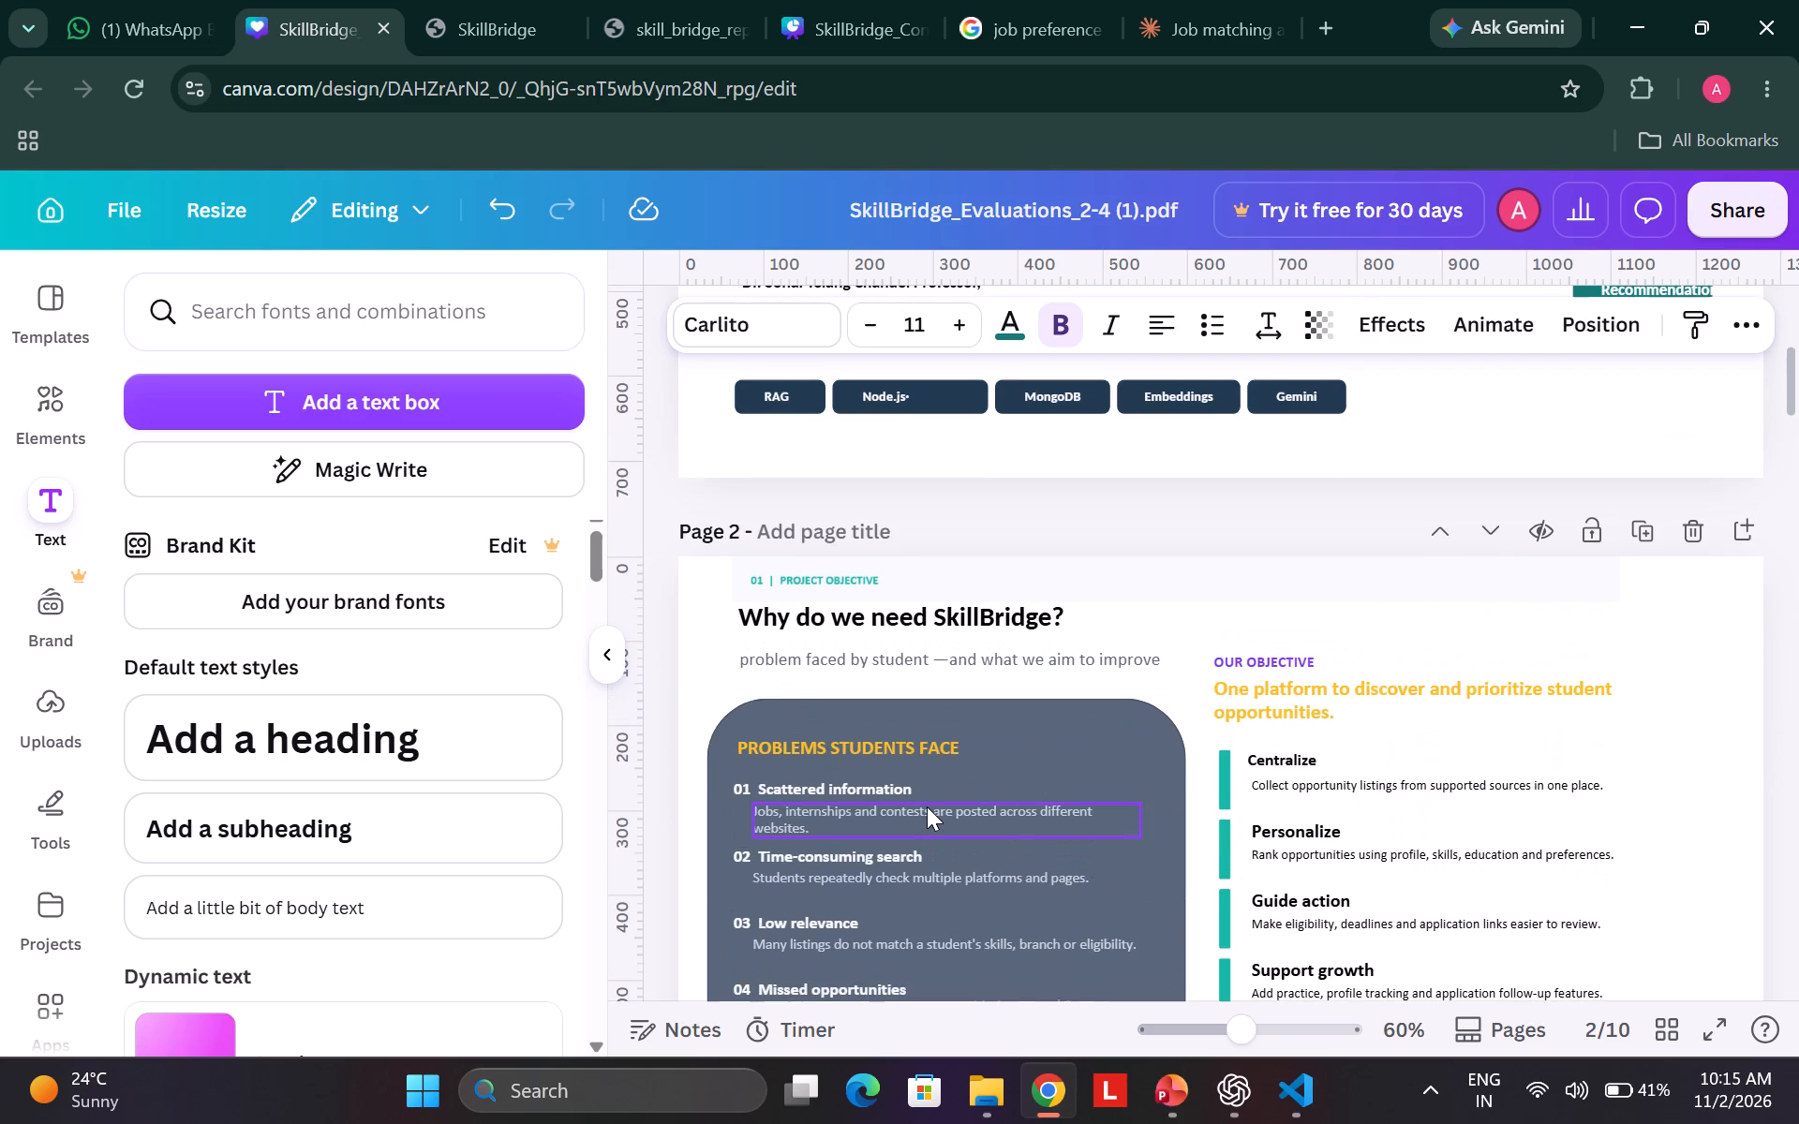
{"action": "scroll", "coordinate": [927, 806], "scroll_direction": "down", "scroll_amount": 1}
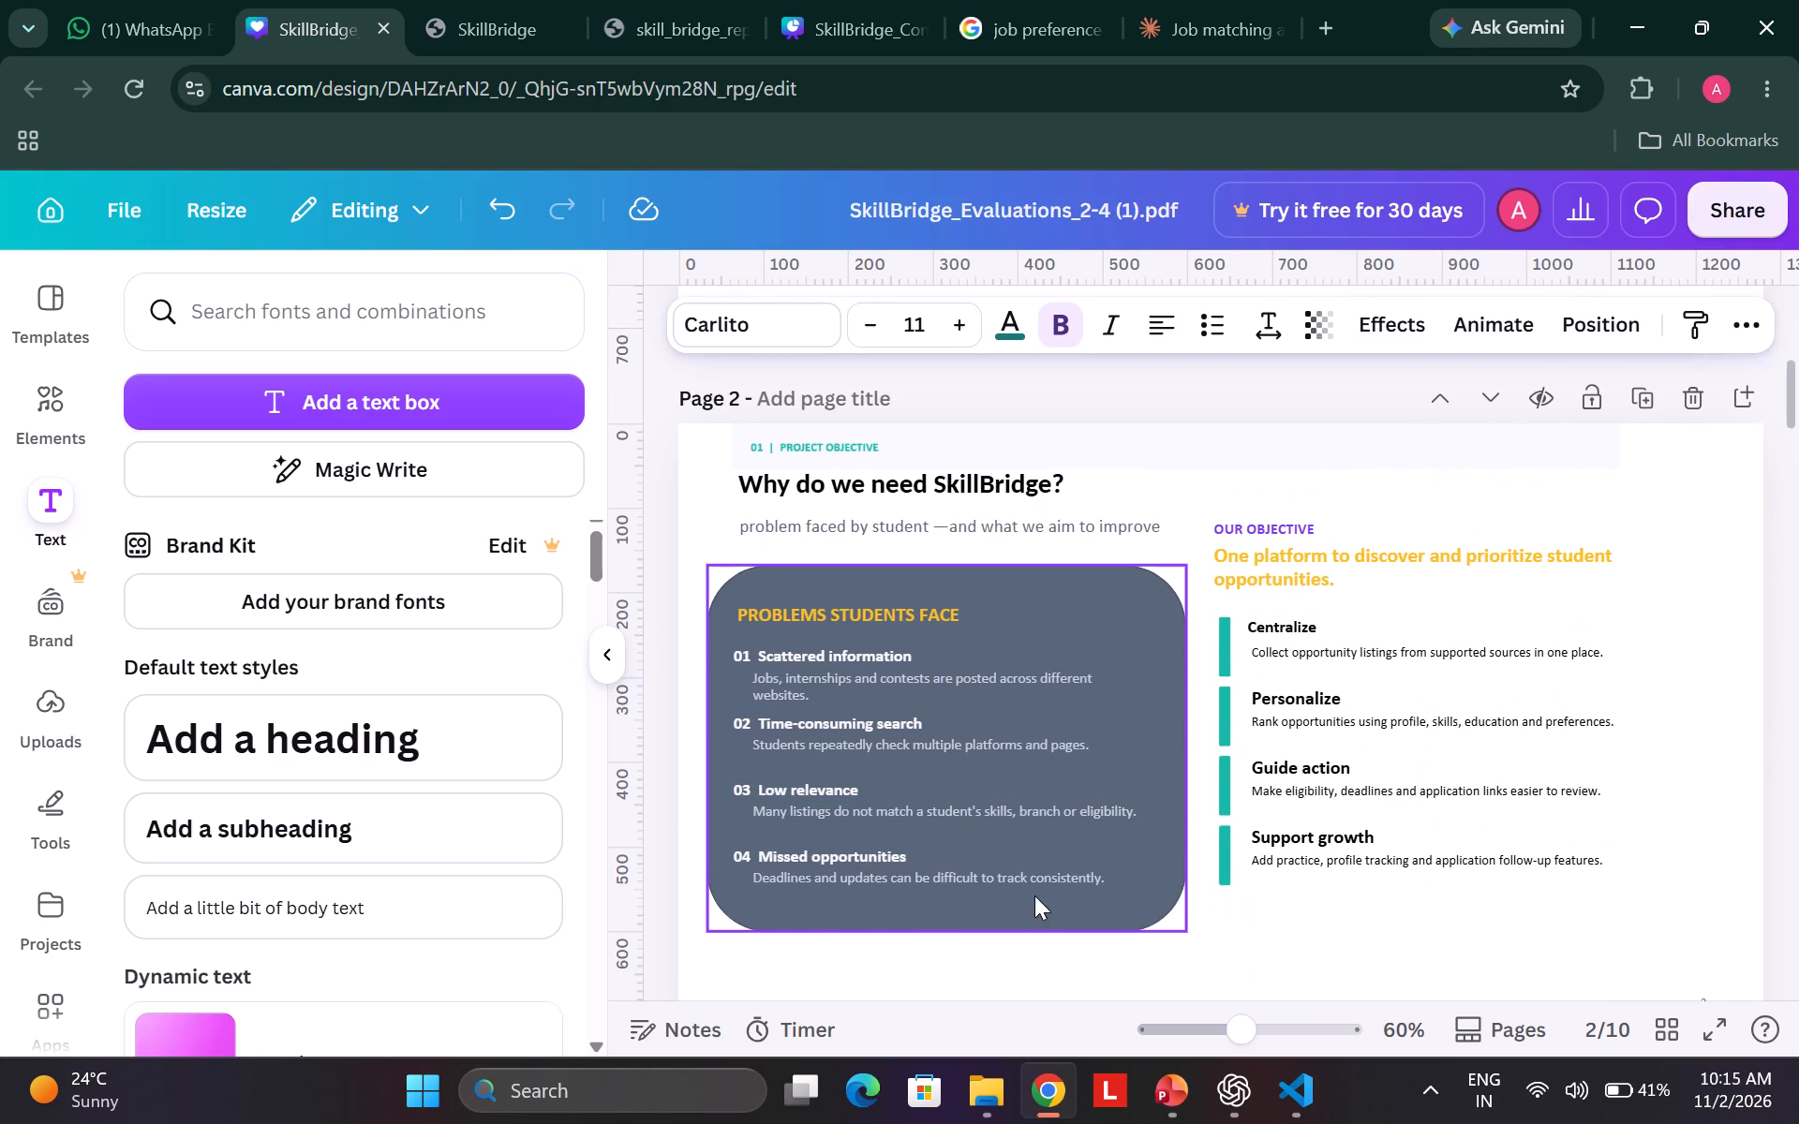
{"action": "scroll", "coordinate": [1034, 895], "scroll_direction": "down", "scroll_amount": 3}
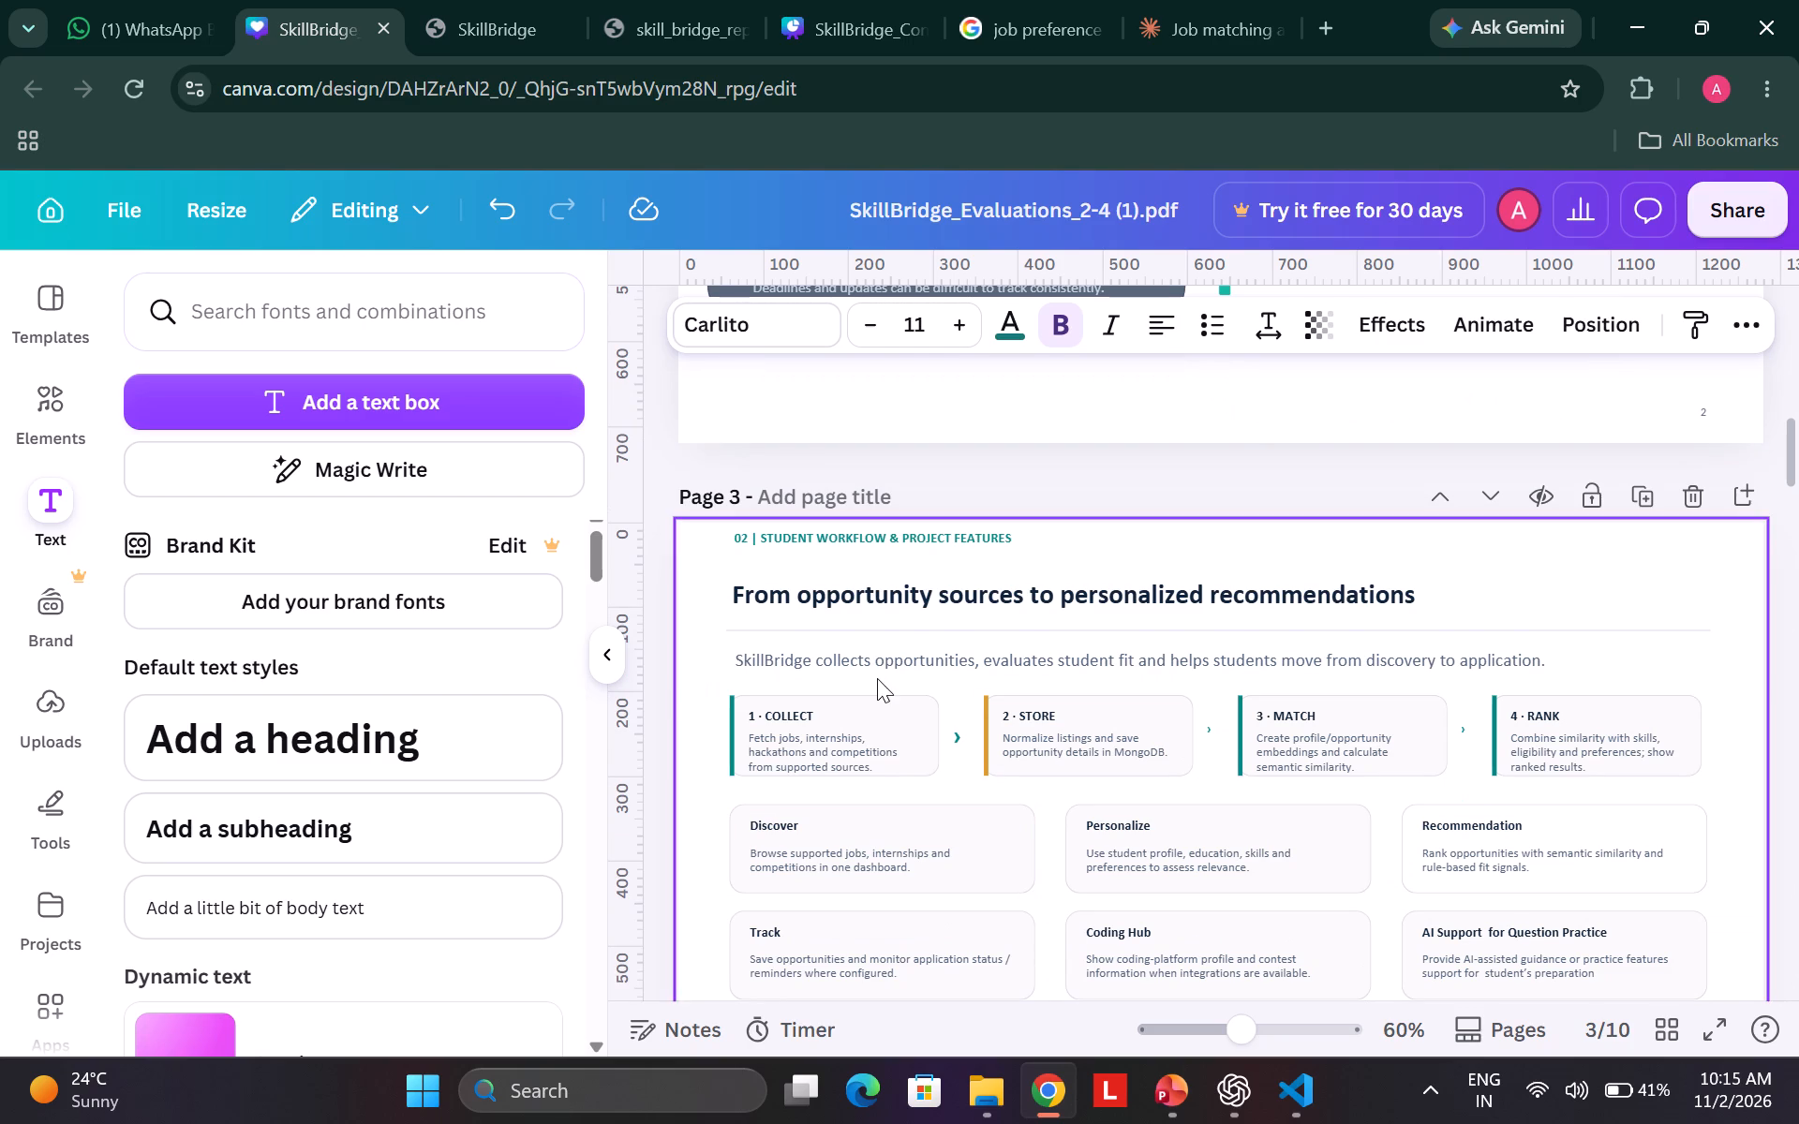
Compare the section labels and content on pages 3 to 6, concentrating on the recommendation engine and coding hub slides.
{"action": "scroll", "coordinate": [973, 580], "scroll_direction": "down", "scroll_amount": 2}
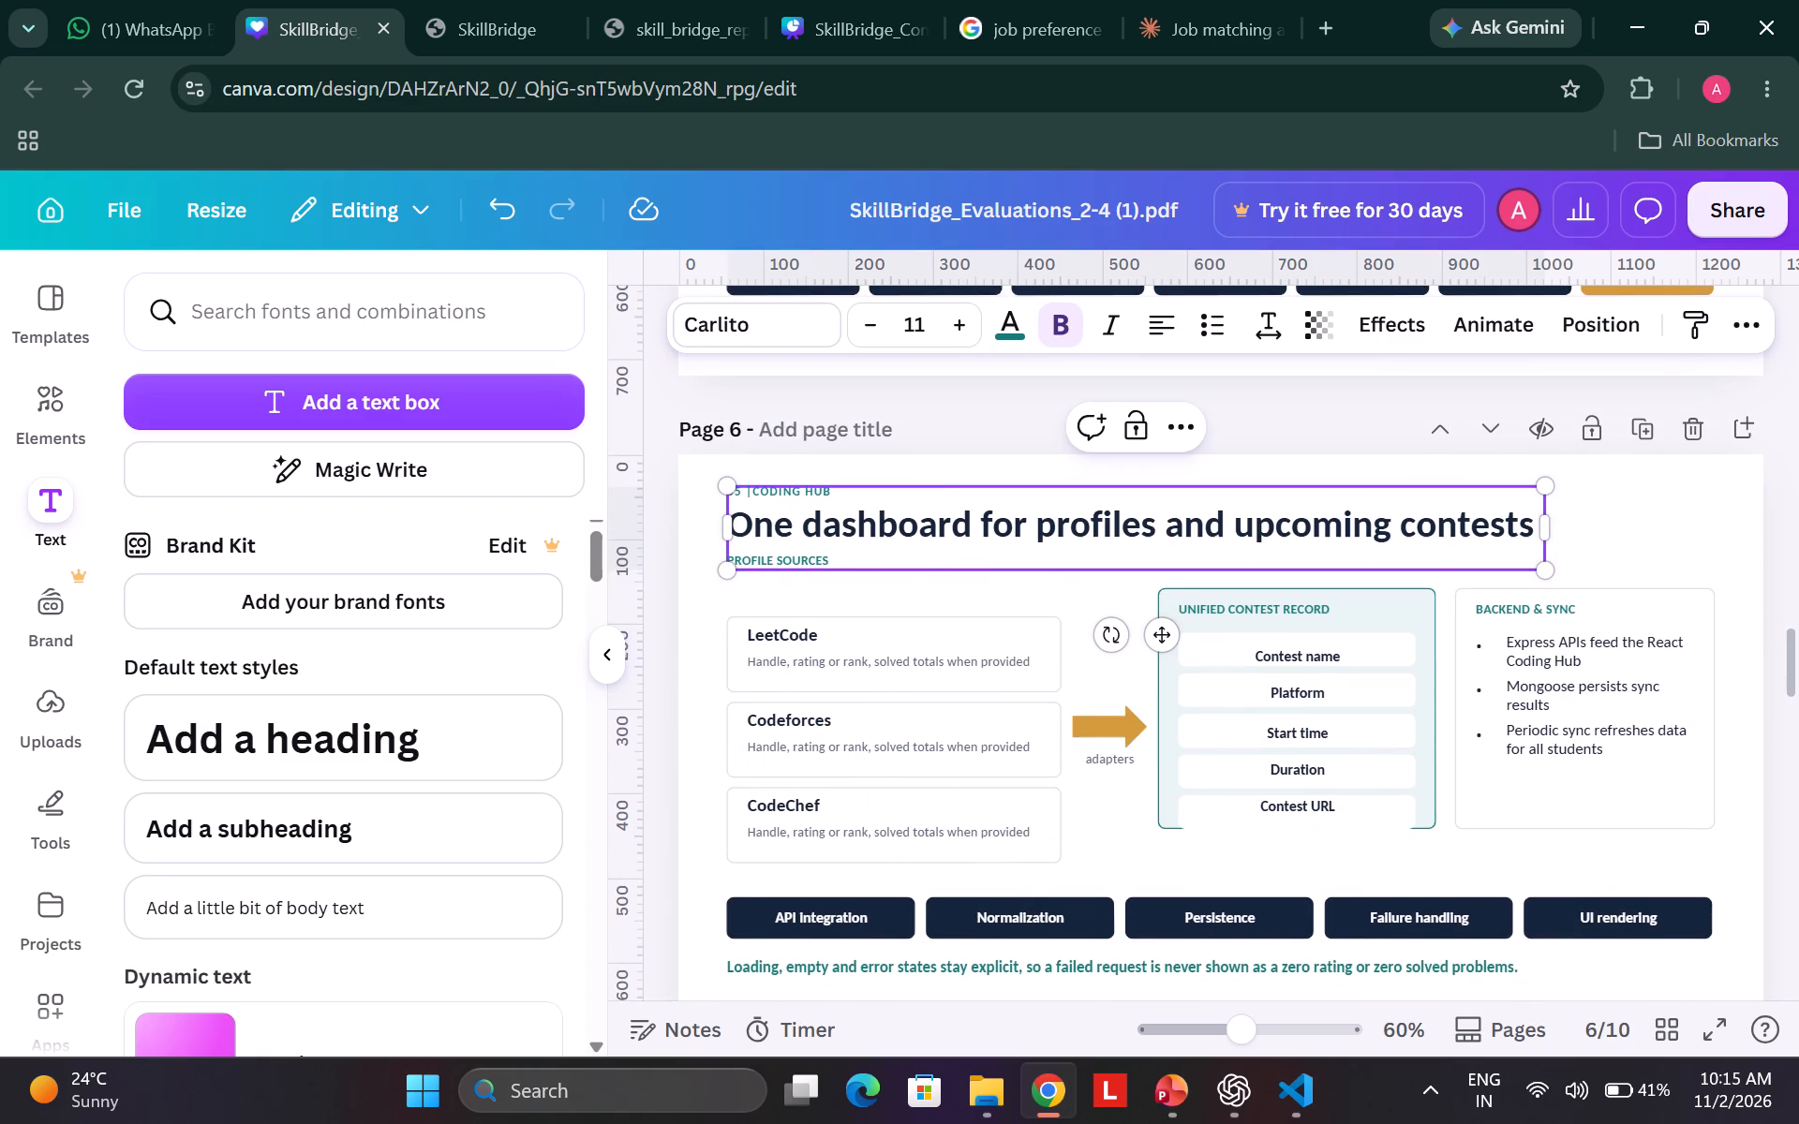
{"action": "scroll", "coordinate": [864, 637], "scroll_direction": "up", "scroll_amount": 3}
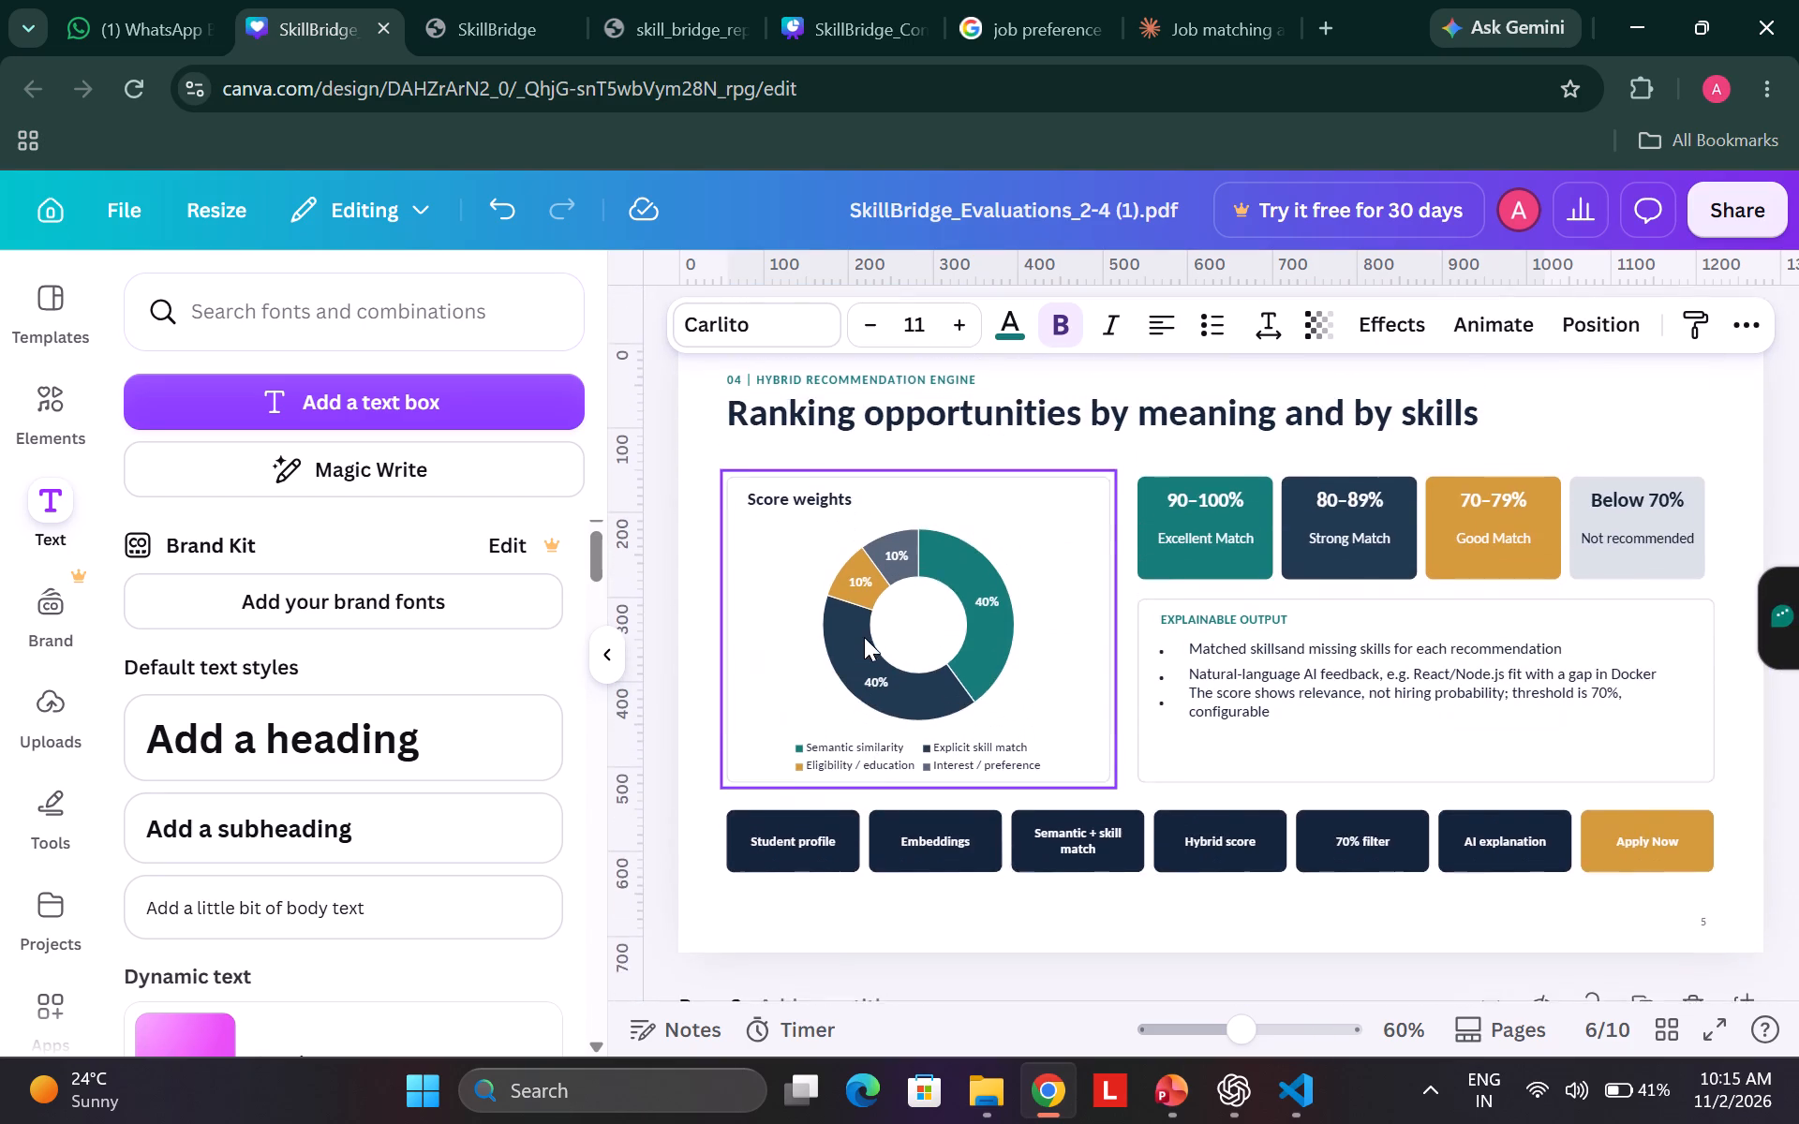
{"action": "scroll", "coordinate": [864, 637], "scroll_direction": "down", "scroll_amount": 1}
{"action": "scroll", "coordinate": [1017, 720], "scroll_direction": "up", "scroll_amount": 1}
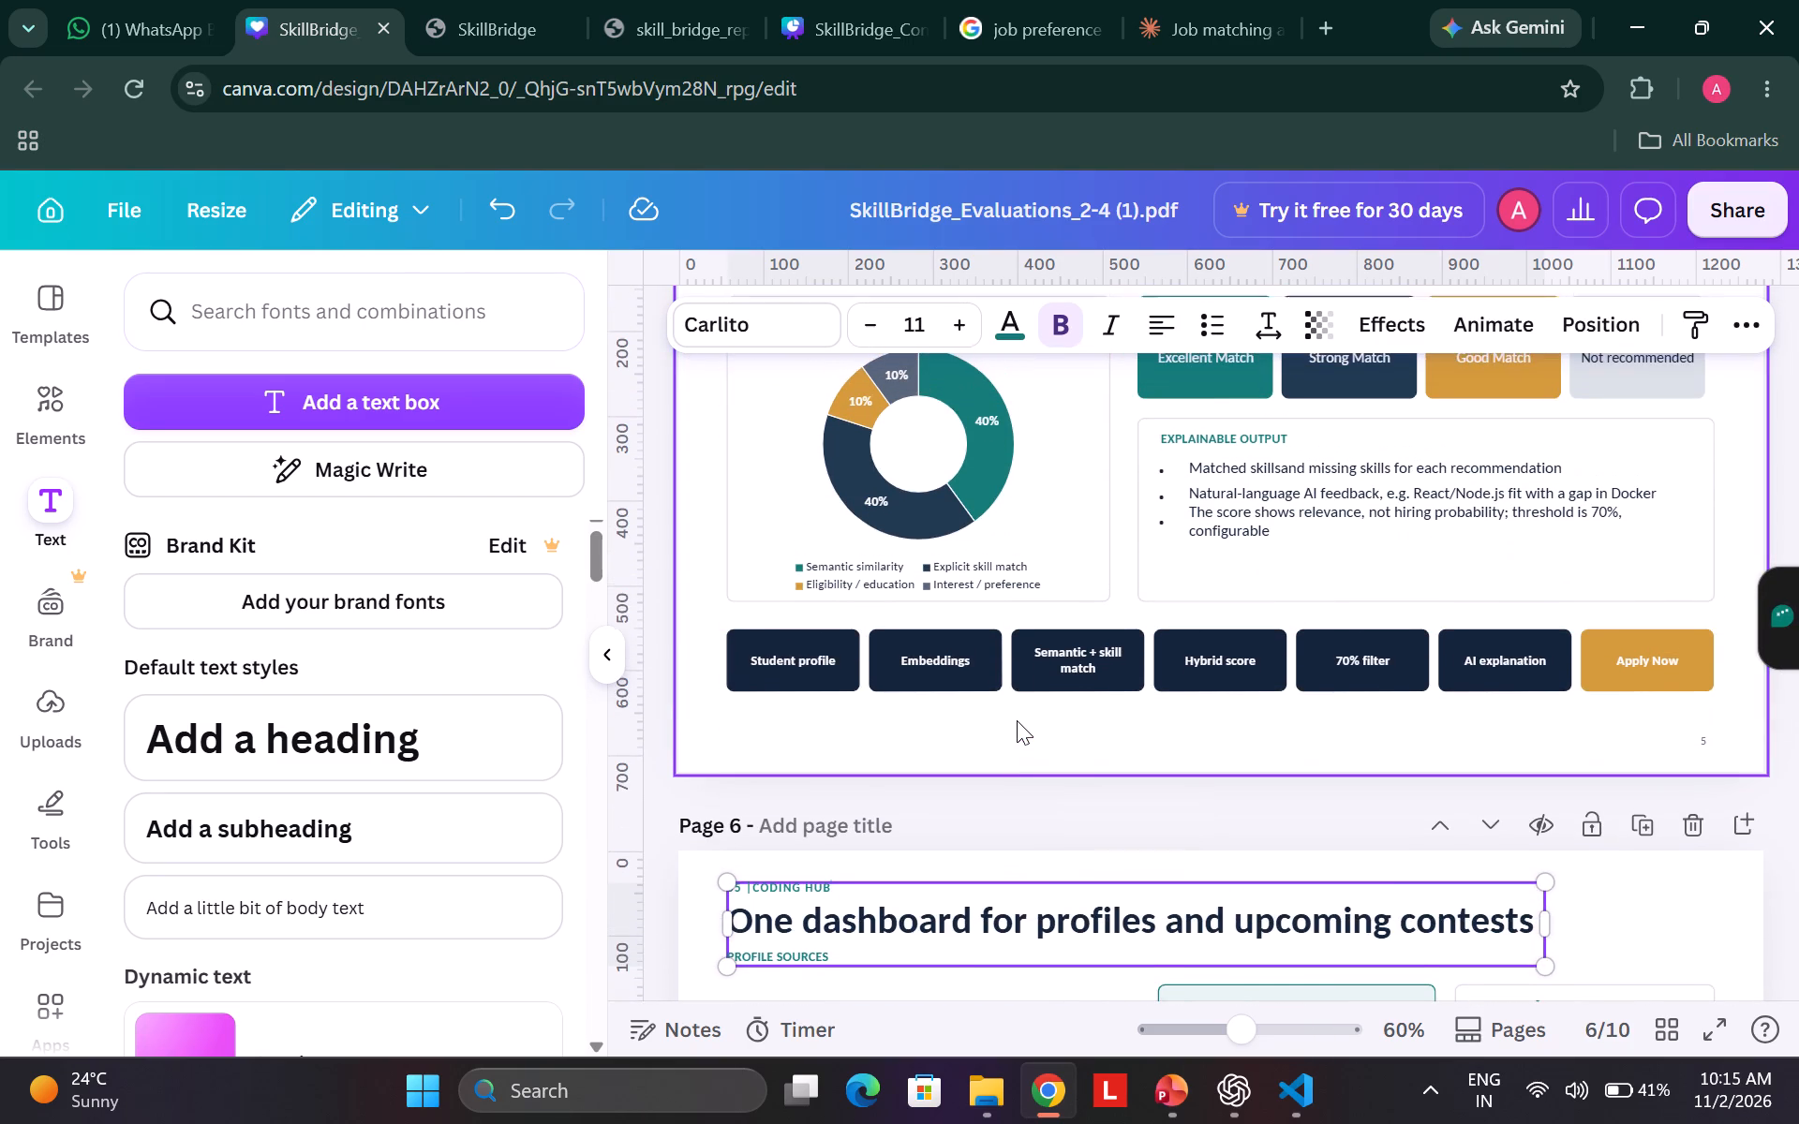
{"action": "scroll", "coordinate": [1017, 720], "scroll_direction": "up", "scroll_amount": 1}
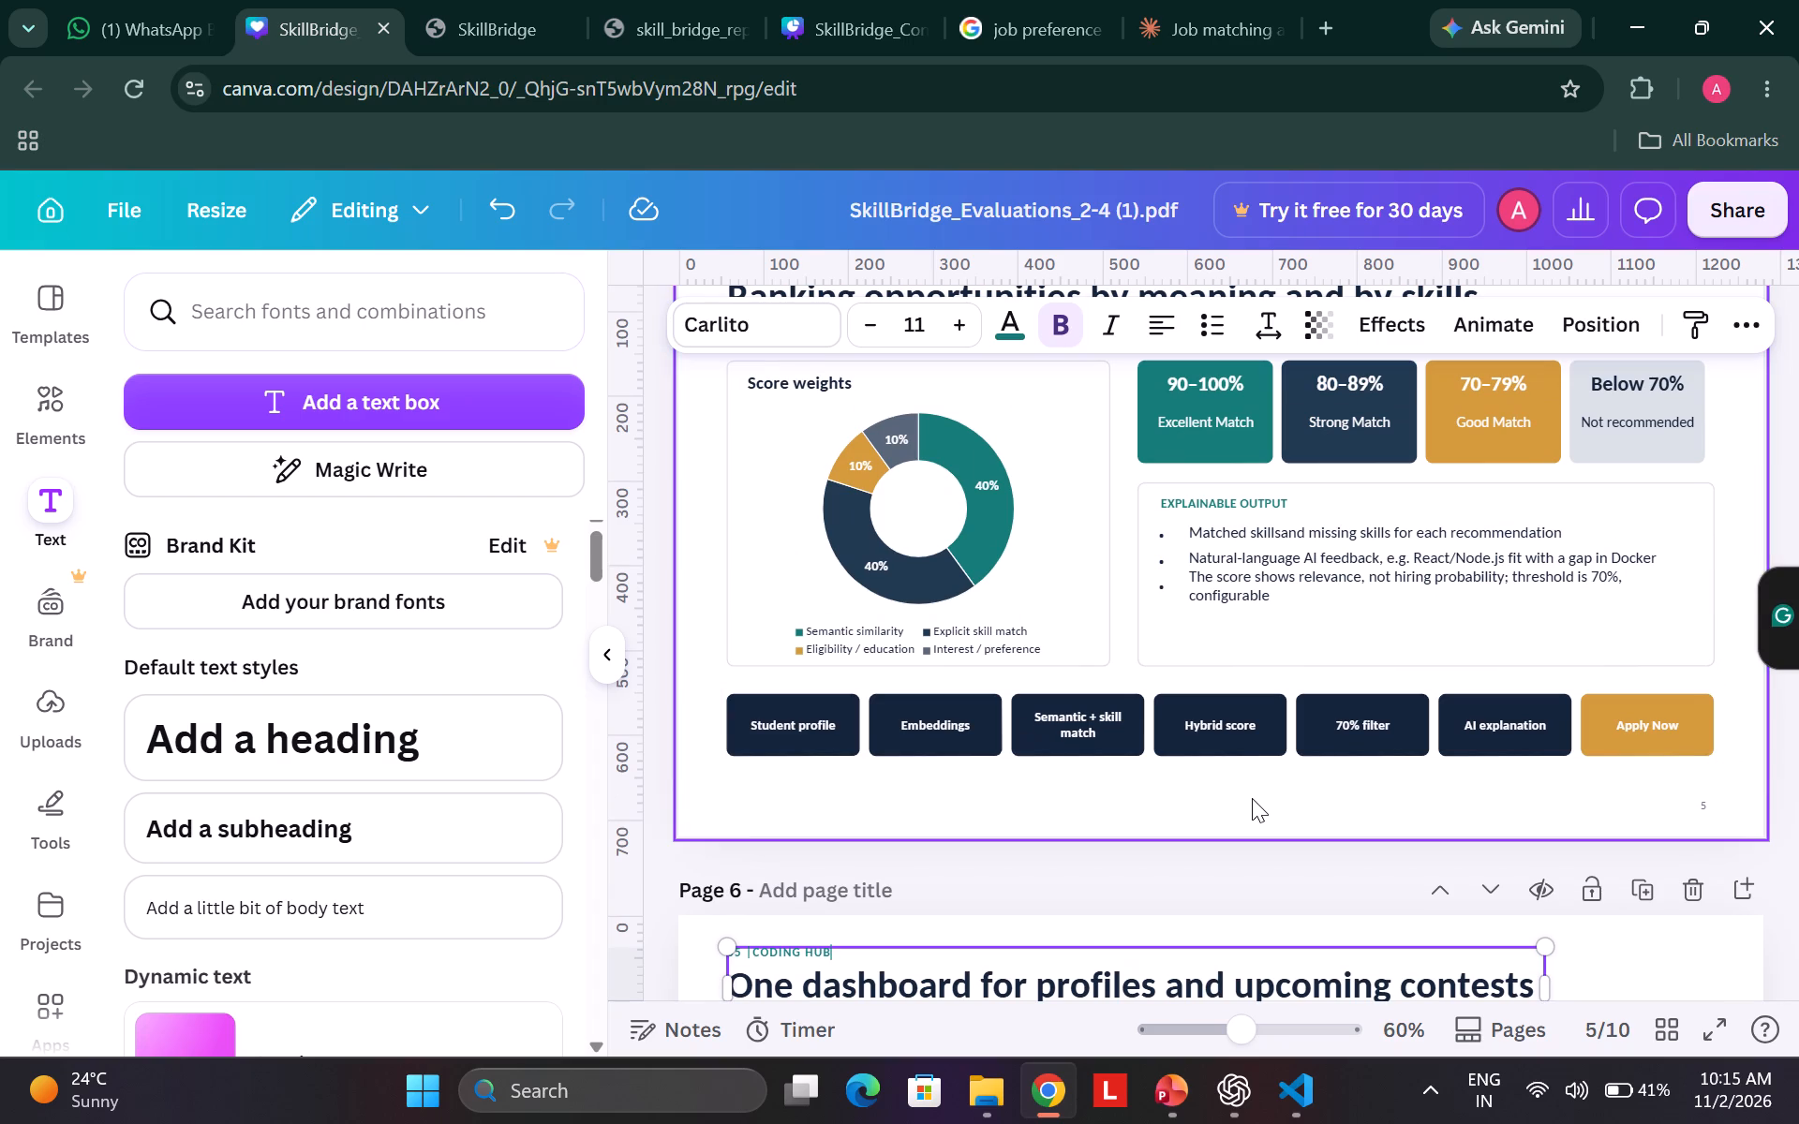
{"action": "scroll", "coordinate": [1252, 798], "scroll_direction": "up", "scroll_amount": 1}
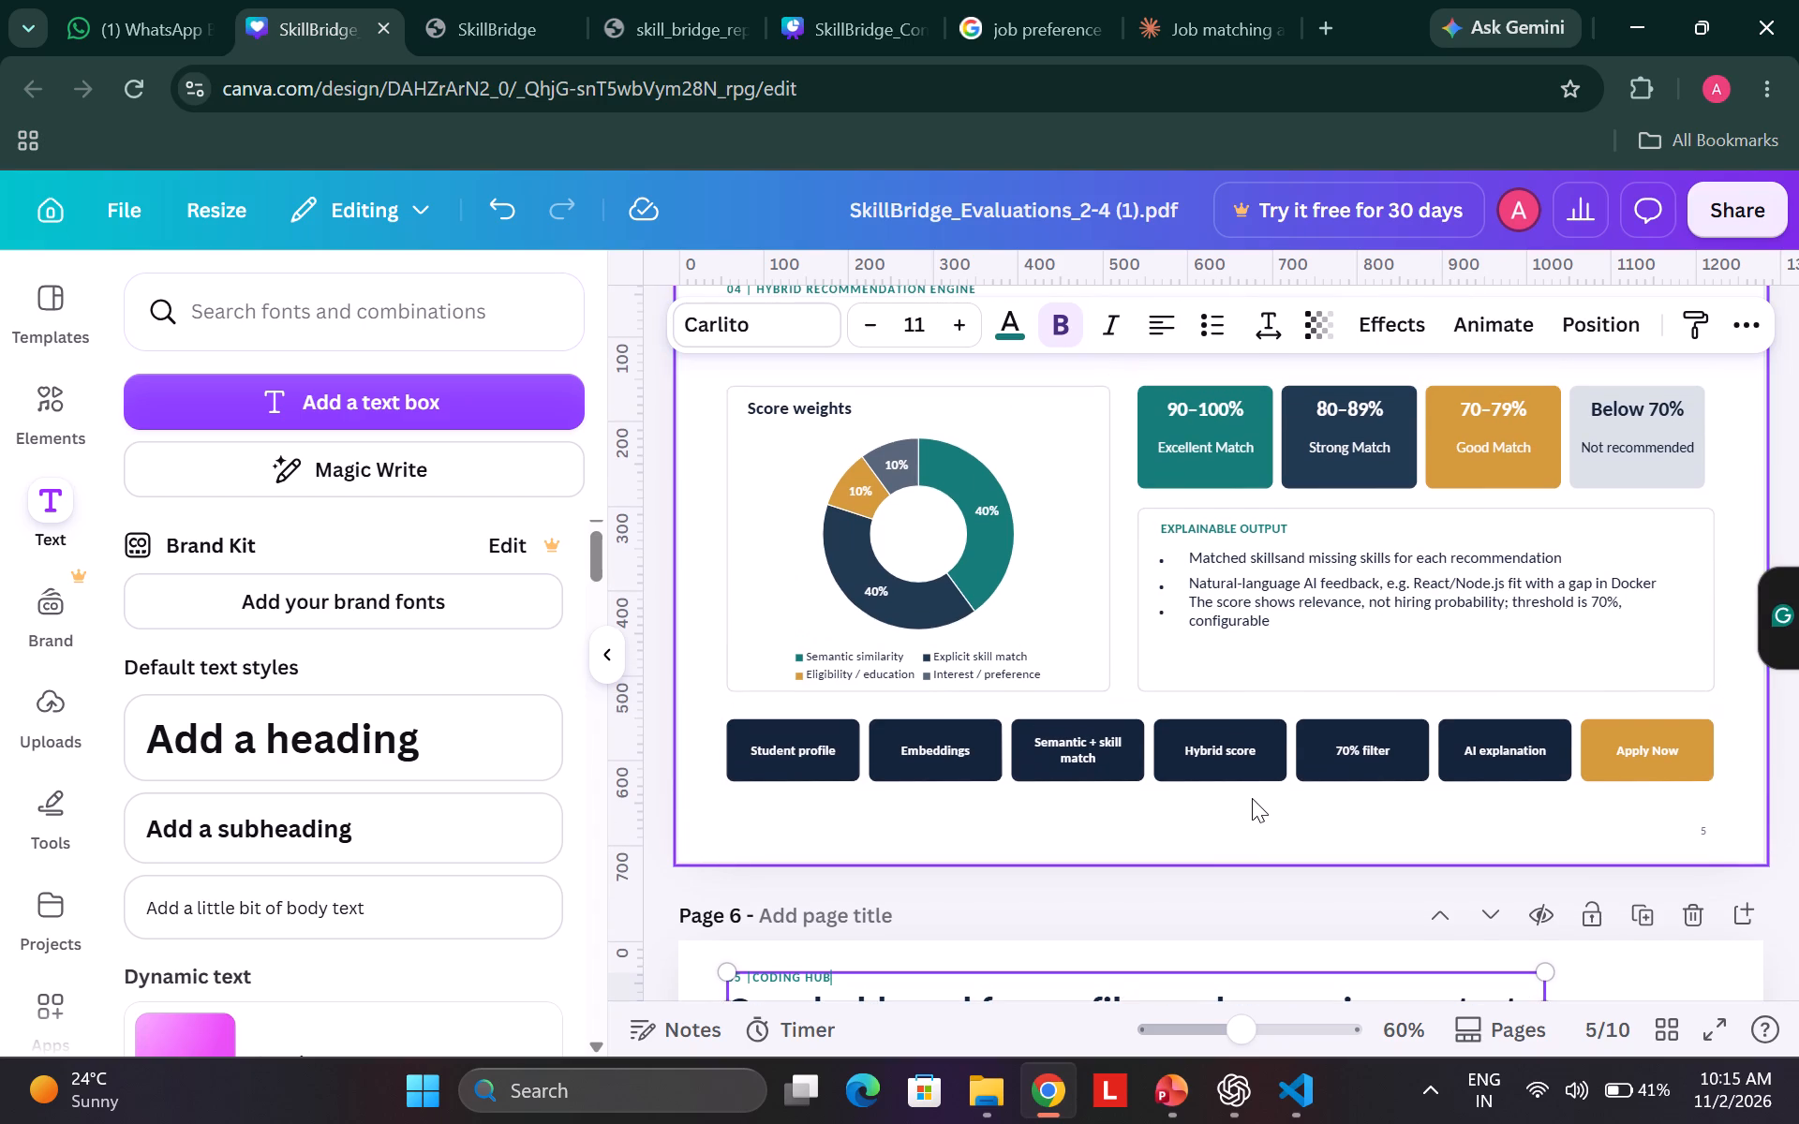
{"action": "scroll", "coordinate": [1252, 798], "scroll_direction": "up", "scroll_amount": 1}
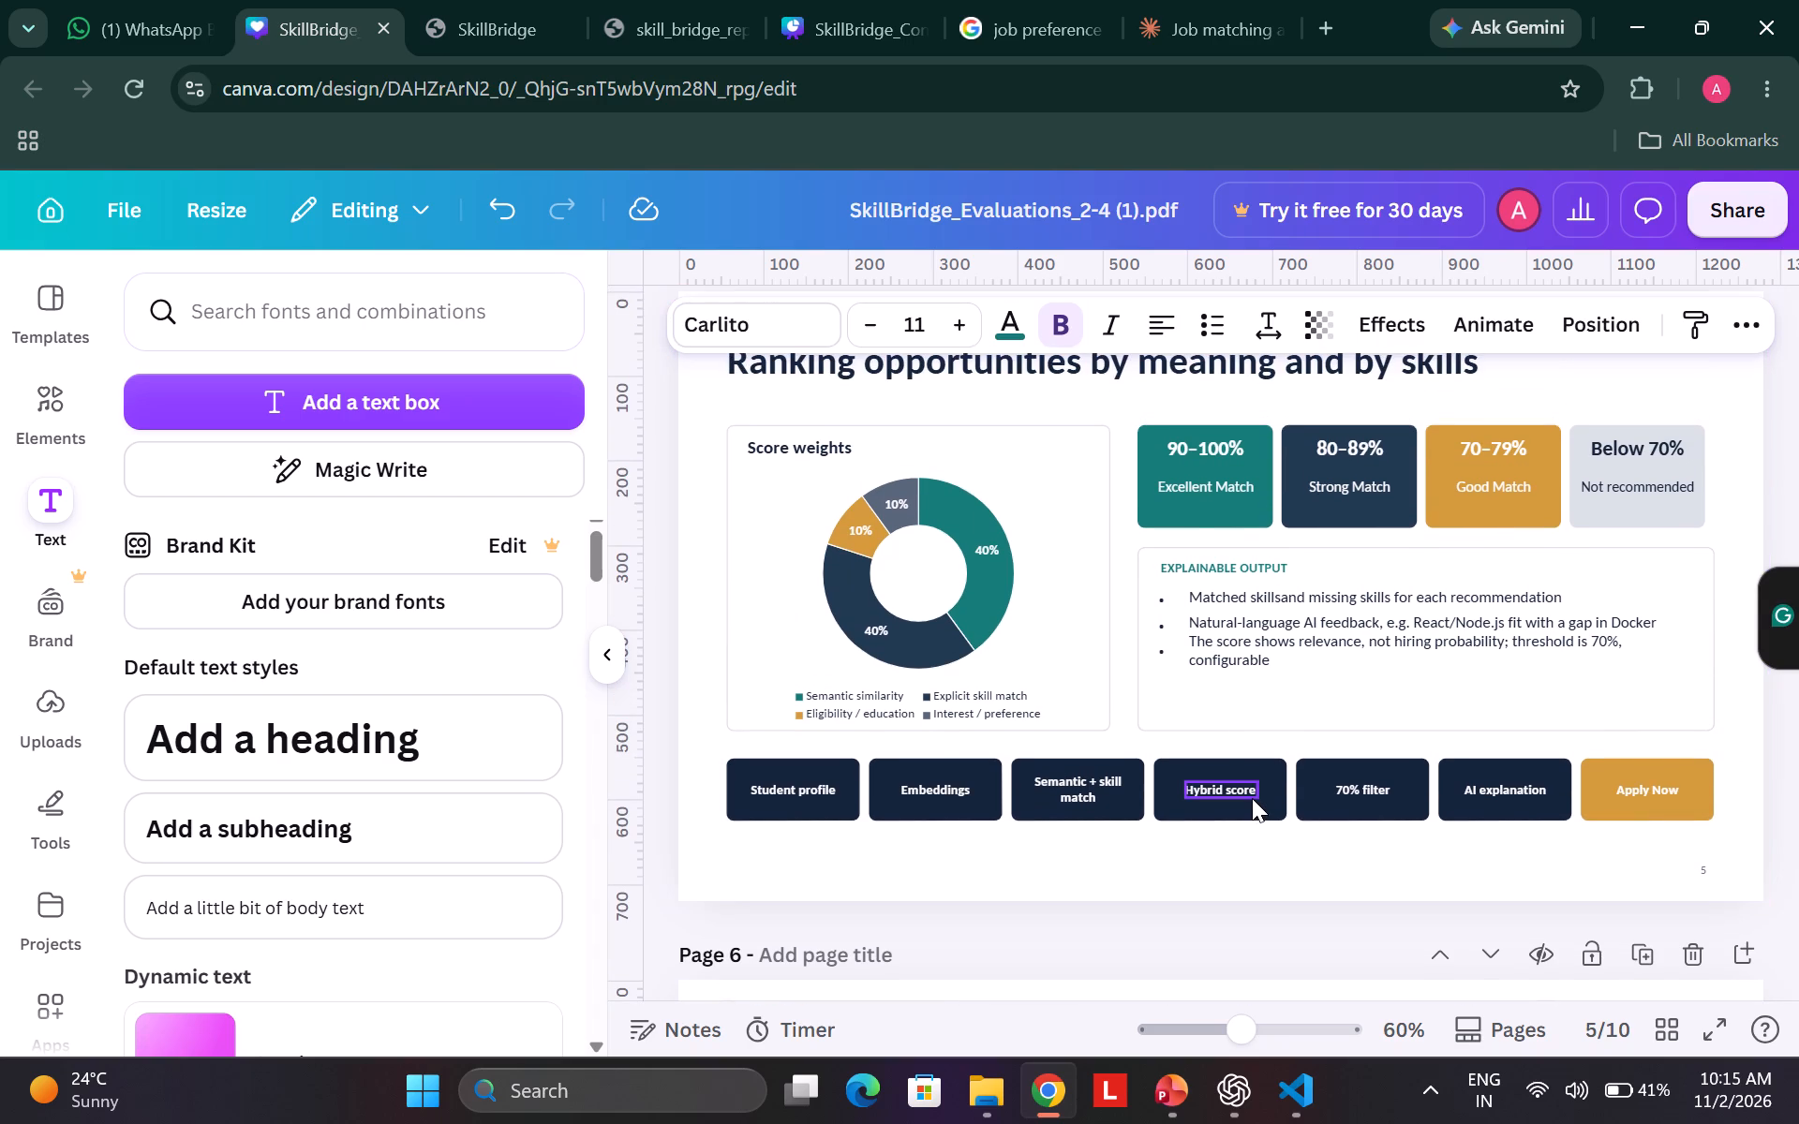
{"action": "scroll", "coordinate": [1015, 804], "scroll_direction": "down", "scroll_amount": 1}
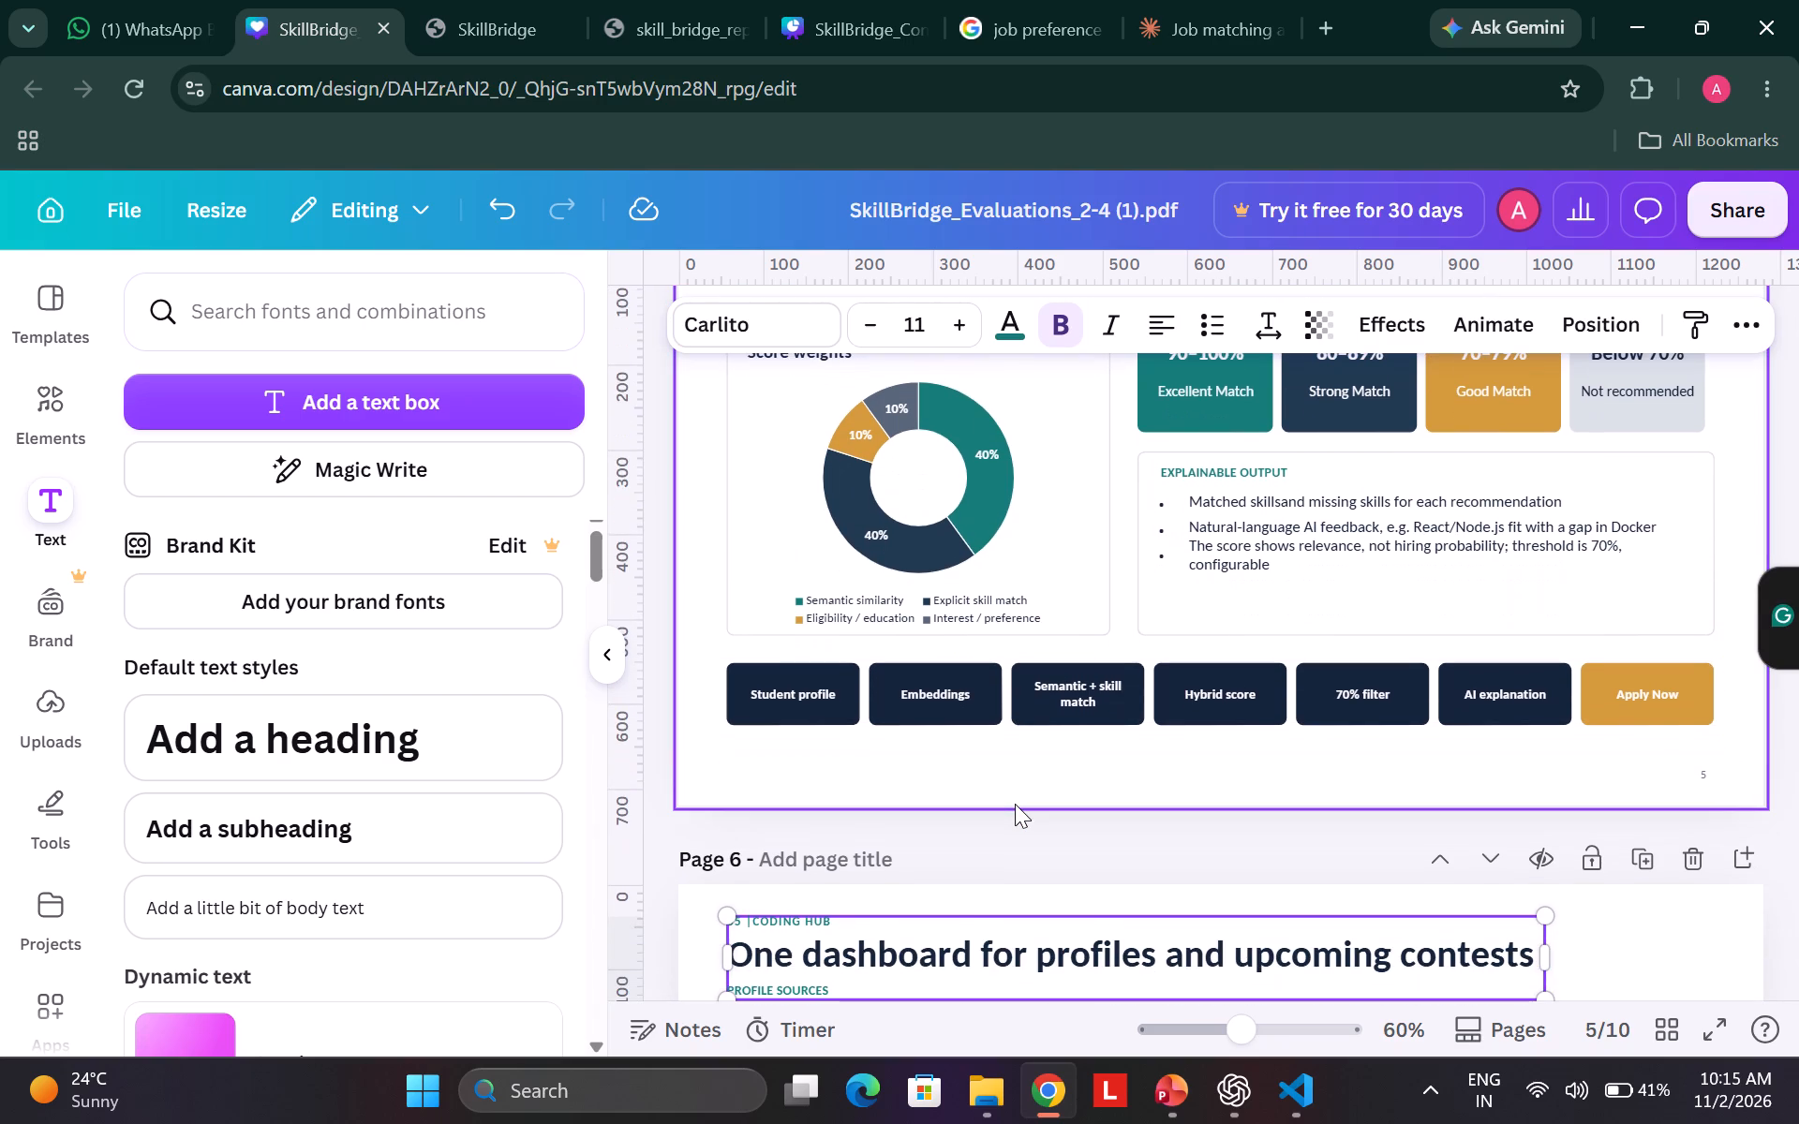
{"action": "scroll", "coordinate": [1015, 804], "scroll_direction": "down", "scroll_amount": 2}
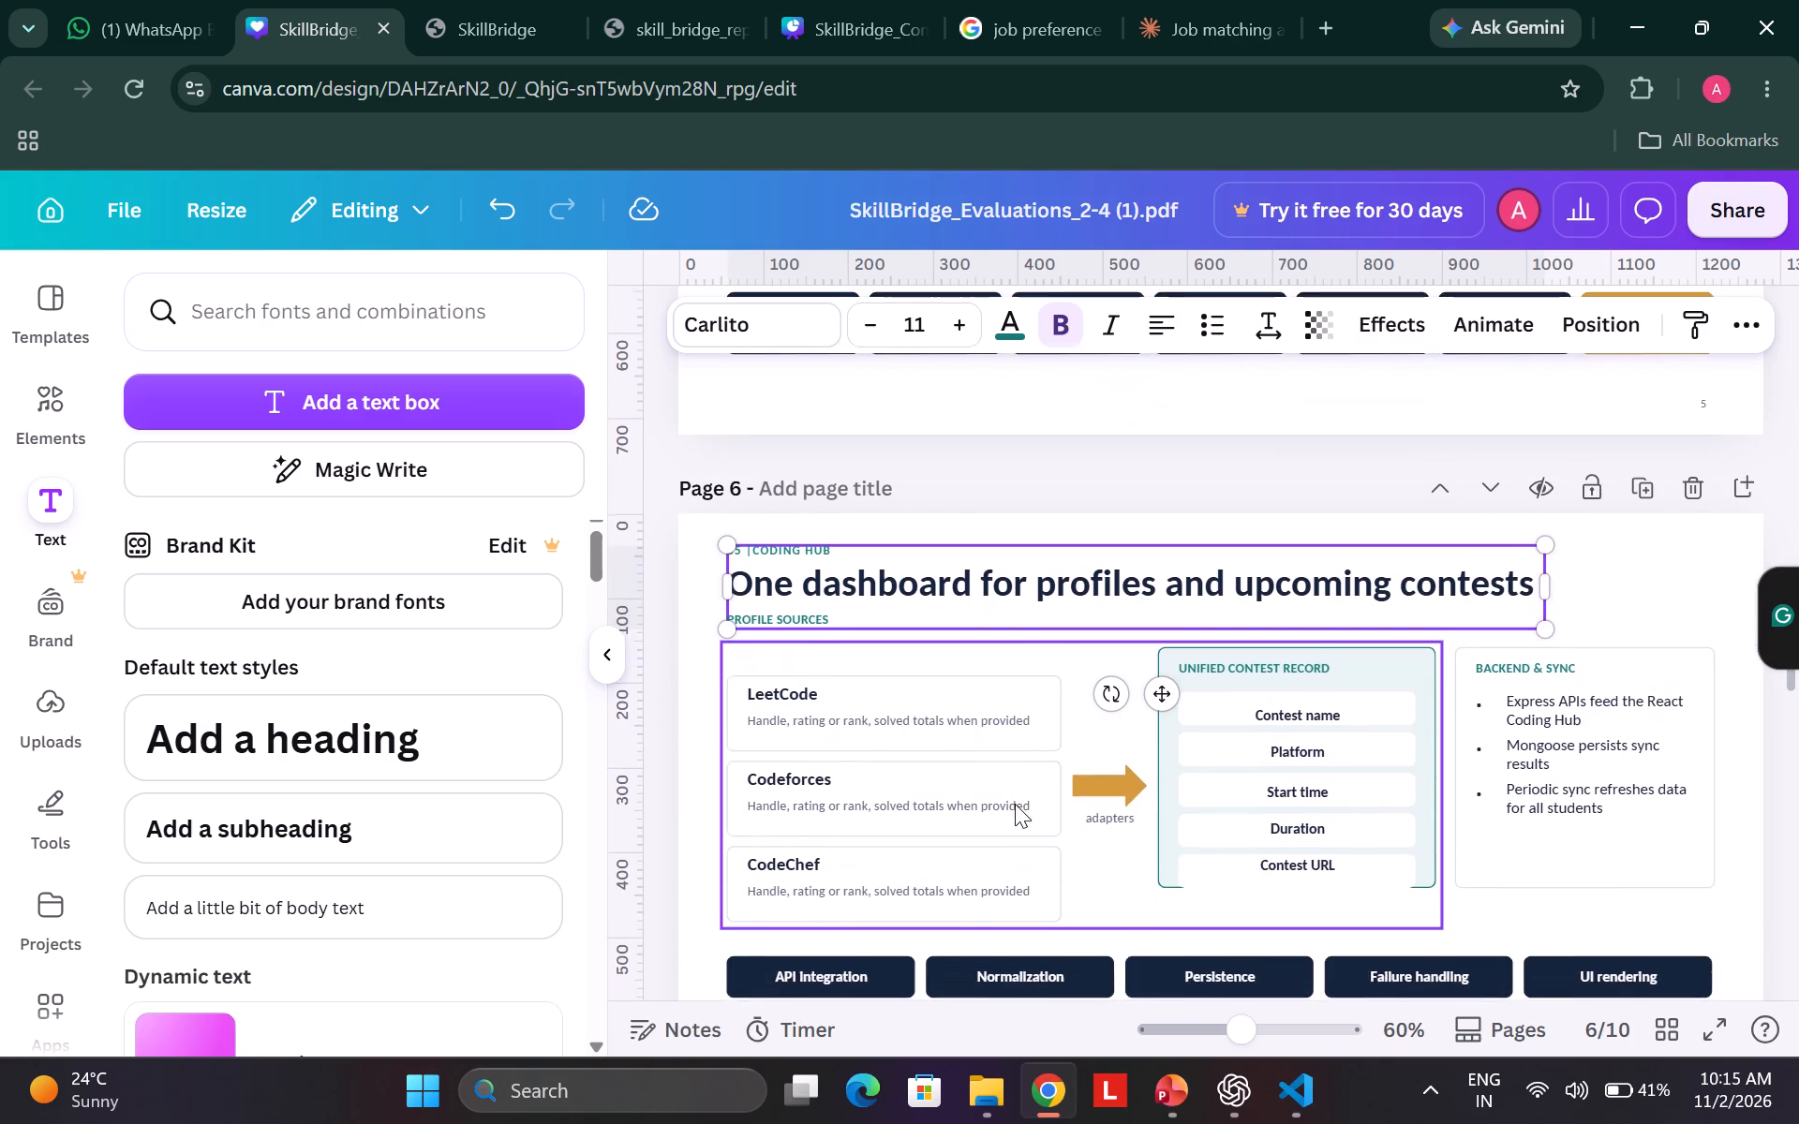
Change page 7's section label to "06 | CONTEST NOTIFICATIONS", removing the "EVALUATION 4" part.
{"action": "scroll", "coordinate": [1015, 804], "scroll_direction": "down", "scroll_amount": 1}
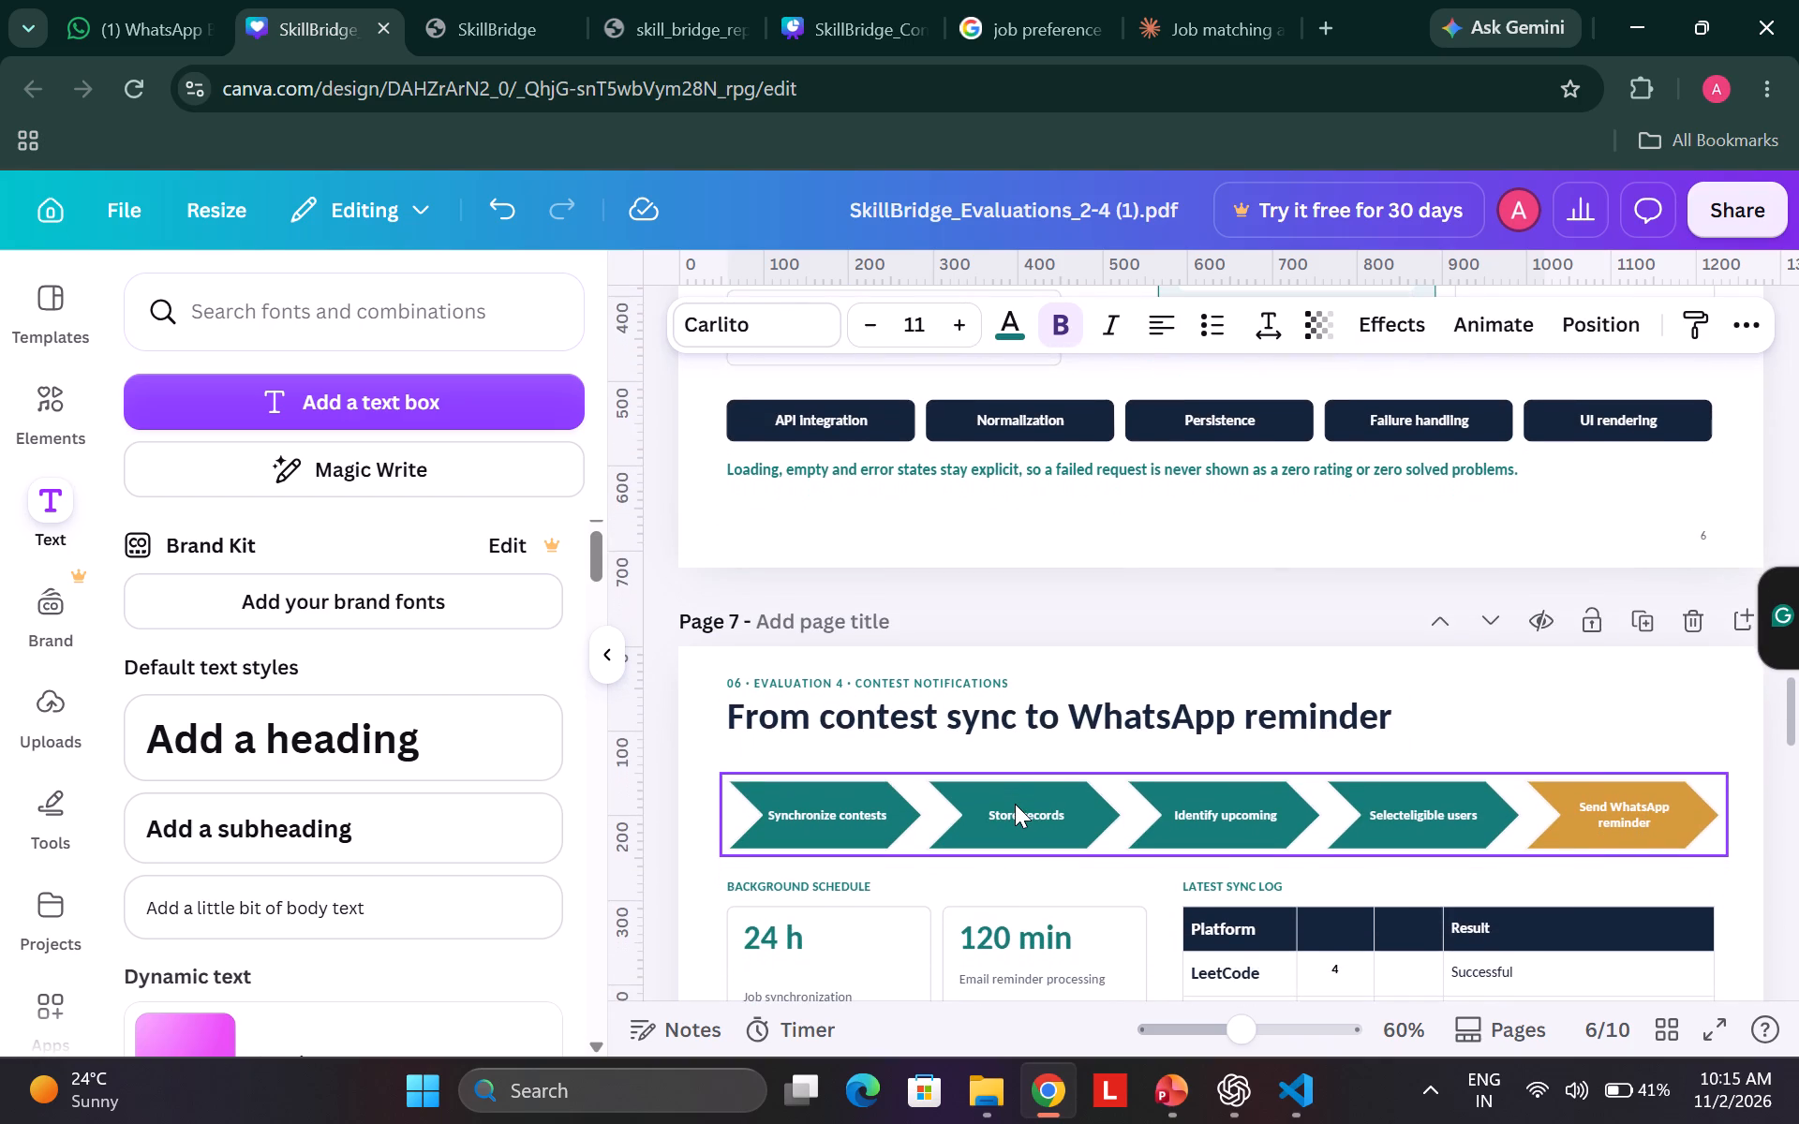
{"action": "scroll", "coordinate": [1015, 804], "scroll_direction": "down", "scroll_amount": 1}
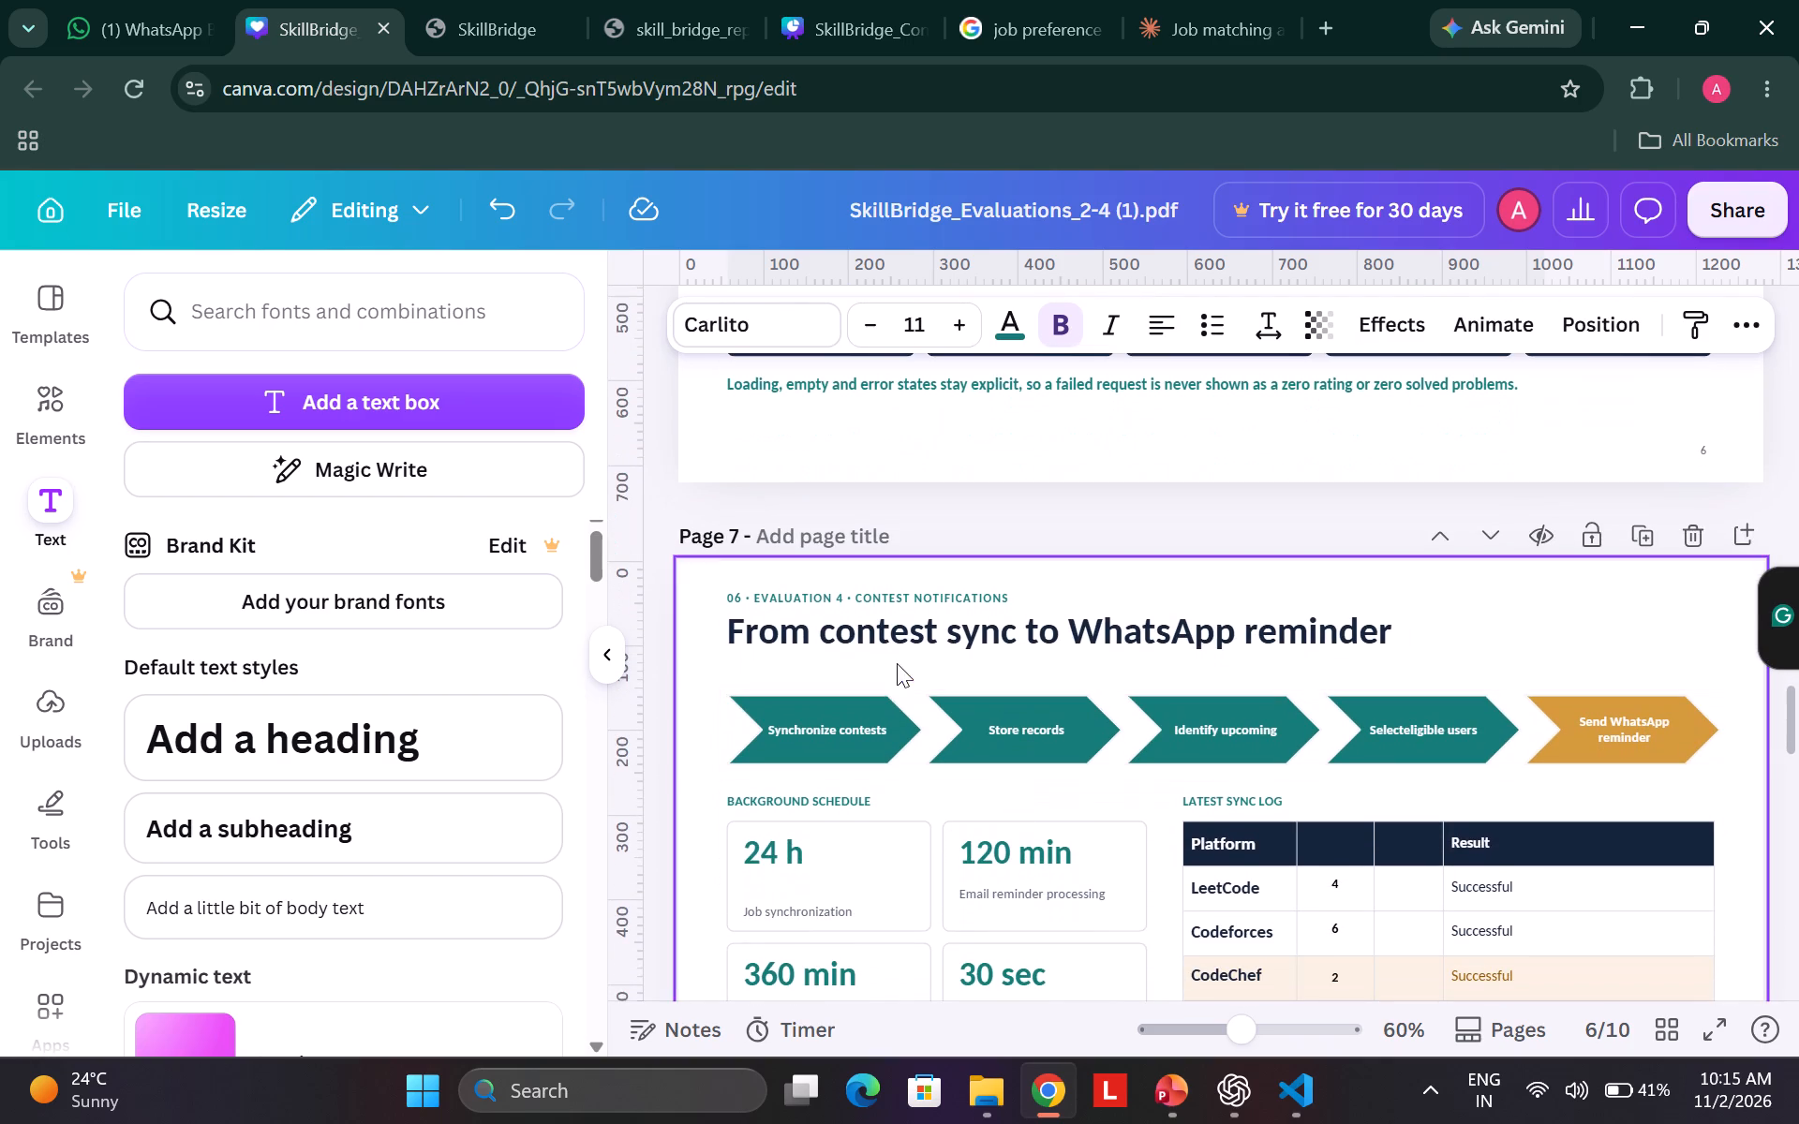
{"action": "left_click", "coordinate": [843, 590]}
{"action": "left_click", "coordinate": [853, 605]}
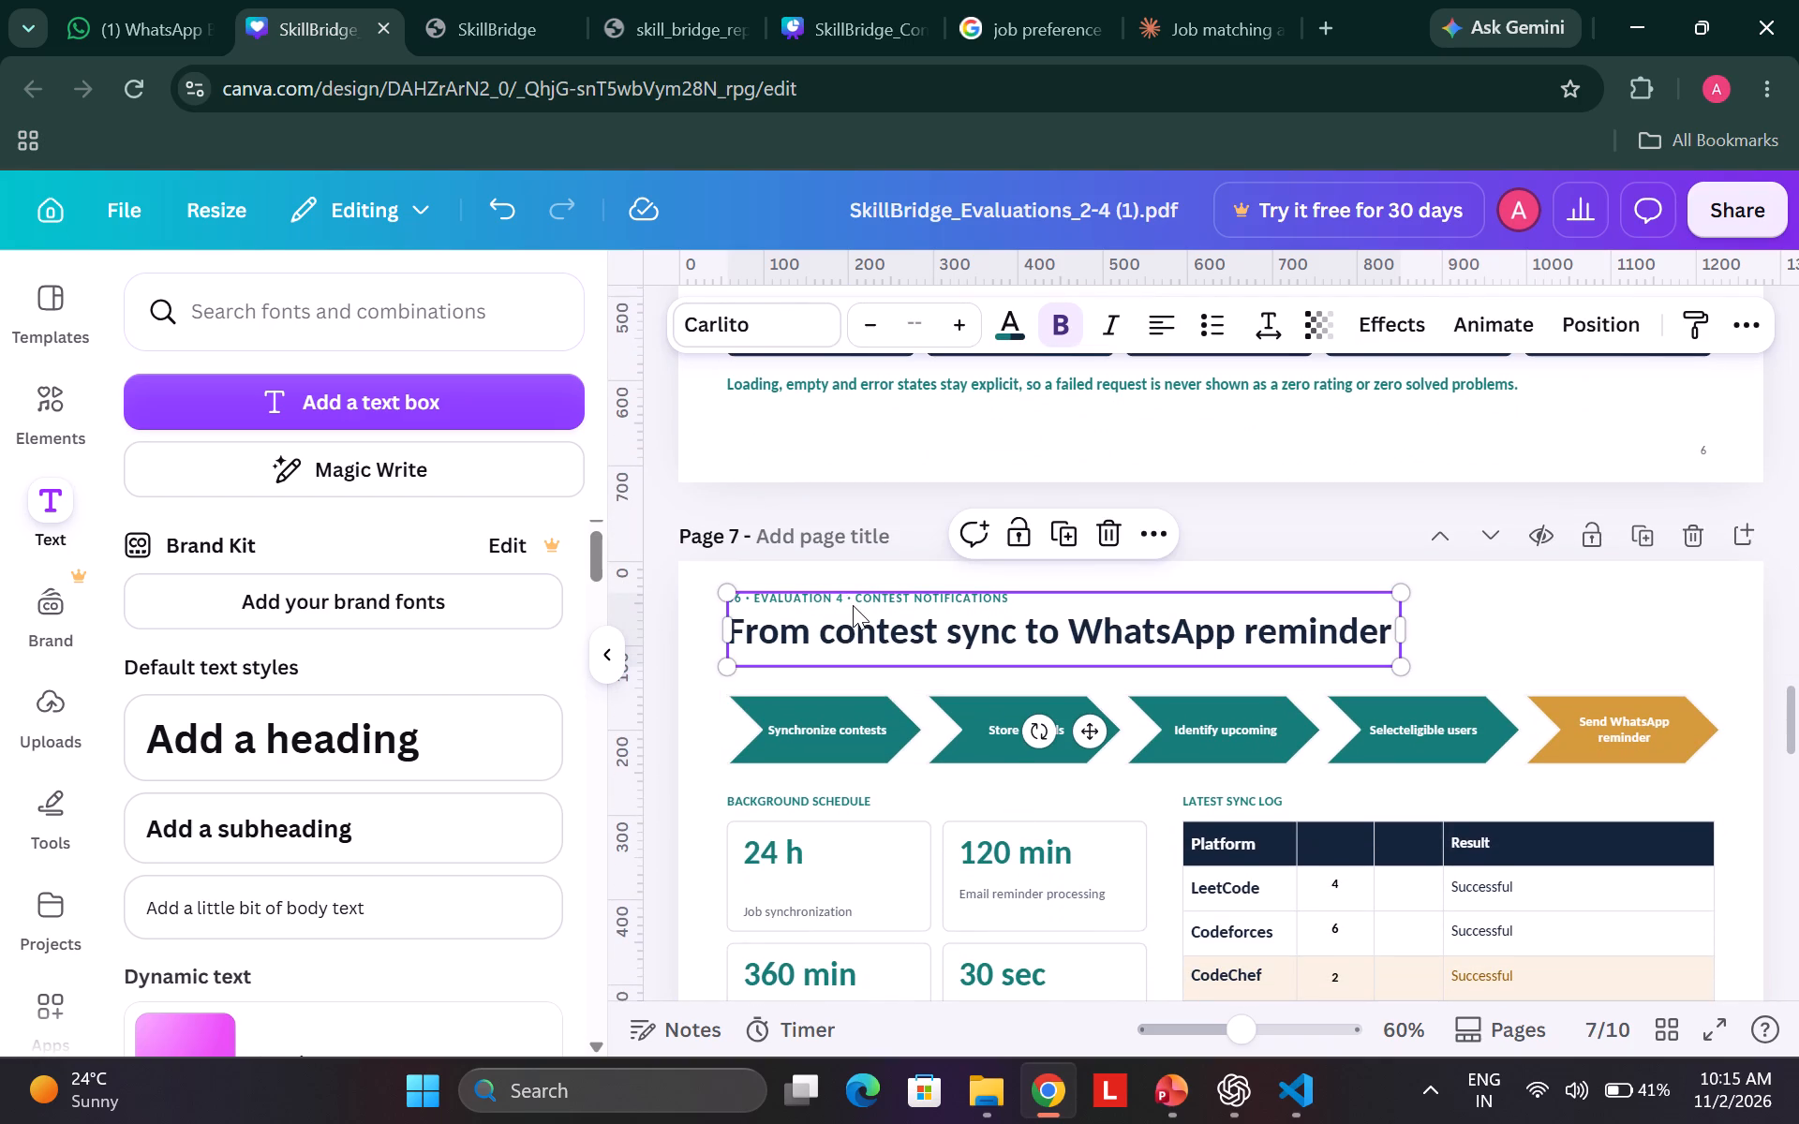
{"action": "left_click", "coordinate": [853, 598]}
{"action": "key", "text": "BackSpace"}
{"action": "key", "text": "BackSpace"}
{"action": "key", "text": "BackSpace"}
{"action": "key", "text": "BackSpace"}
{"action": "key", "text": "BackSpace"}
{"action": "key", "text": "BackSpace"}
{"action": "key", "text": "BackSpace"}
{"action": "key", "text": "BackSpace"}
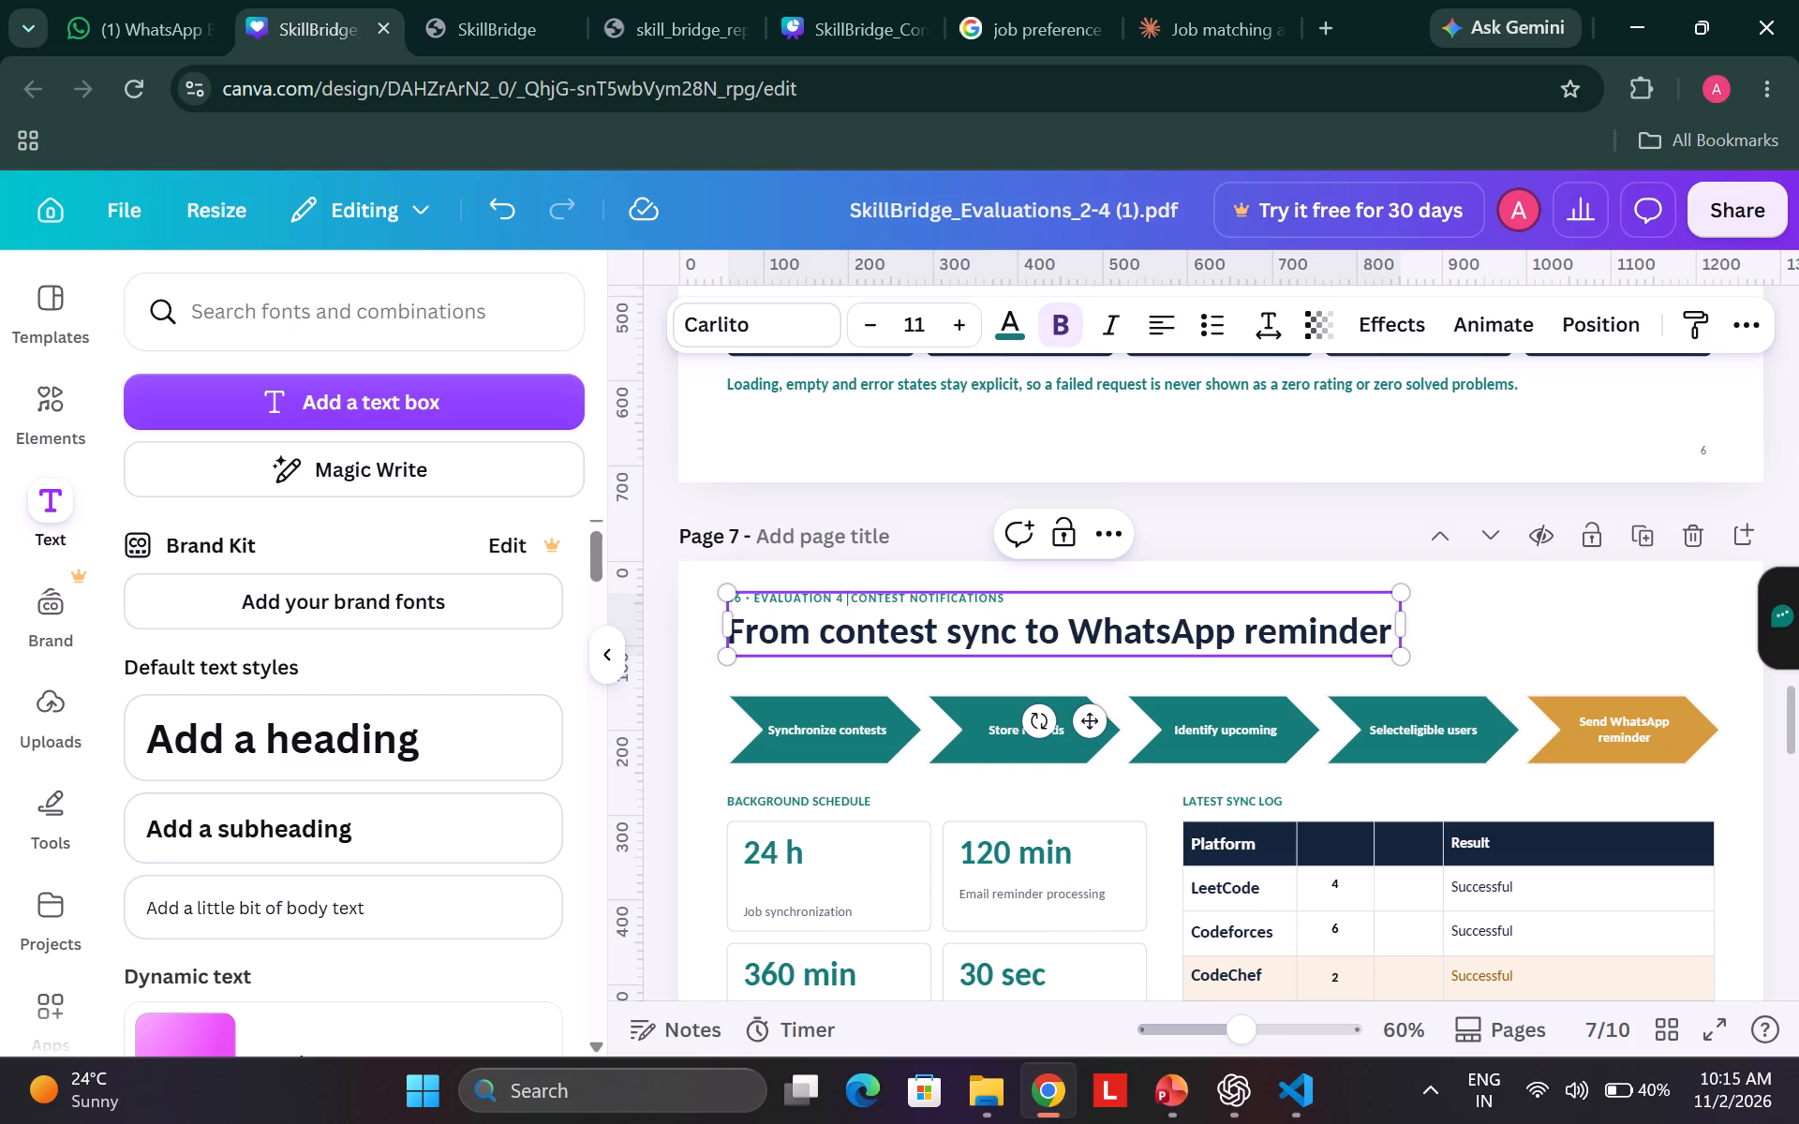
{"action": "key", "text": "BackSpace"}
{"action": "key", "text": "BackSpace"}
{"action": "key", "text": "BackSpace"}
{"action": "key", "text": "BackSpace"}
{"action": "key", "text": "BackSpace"}
{"action": "key", "text": "BackSpace"}
{"action": "key", "text": "BackSpace"}
{"action": "key", "text": "BackSpace"}
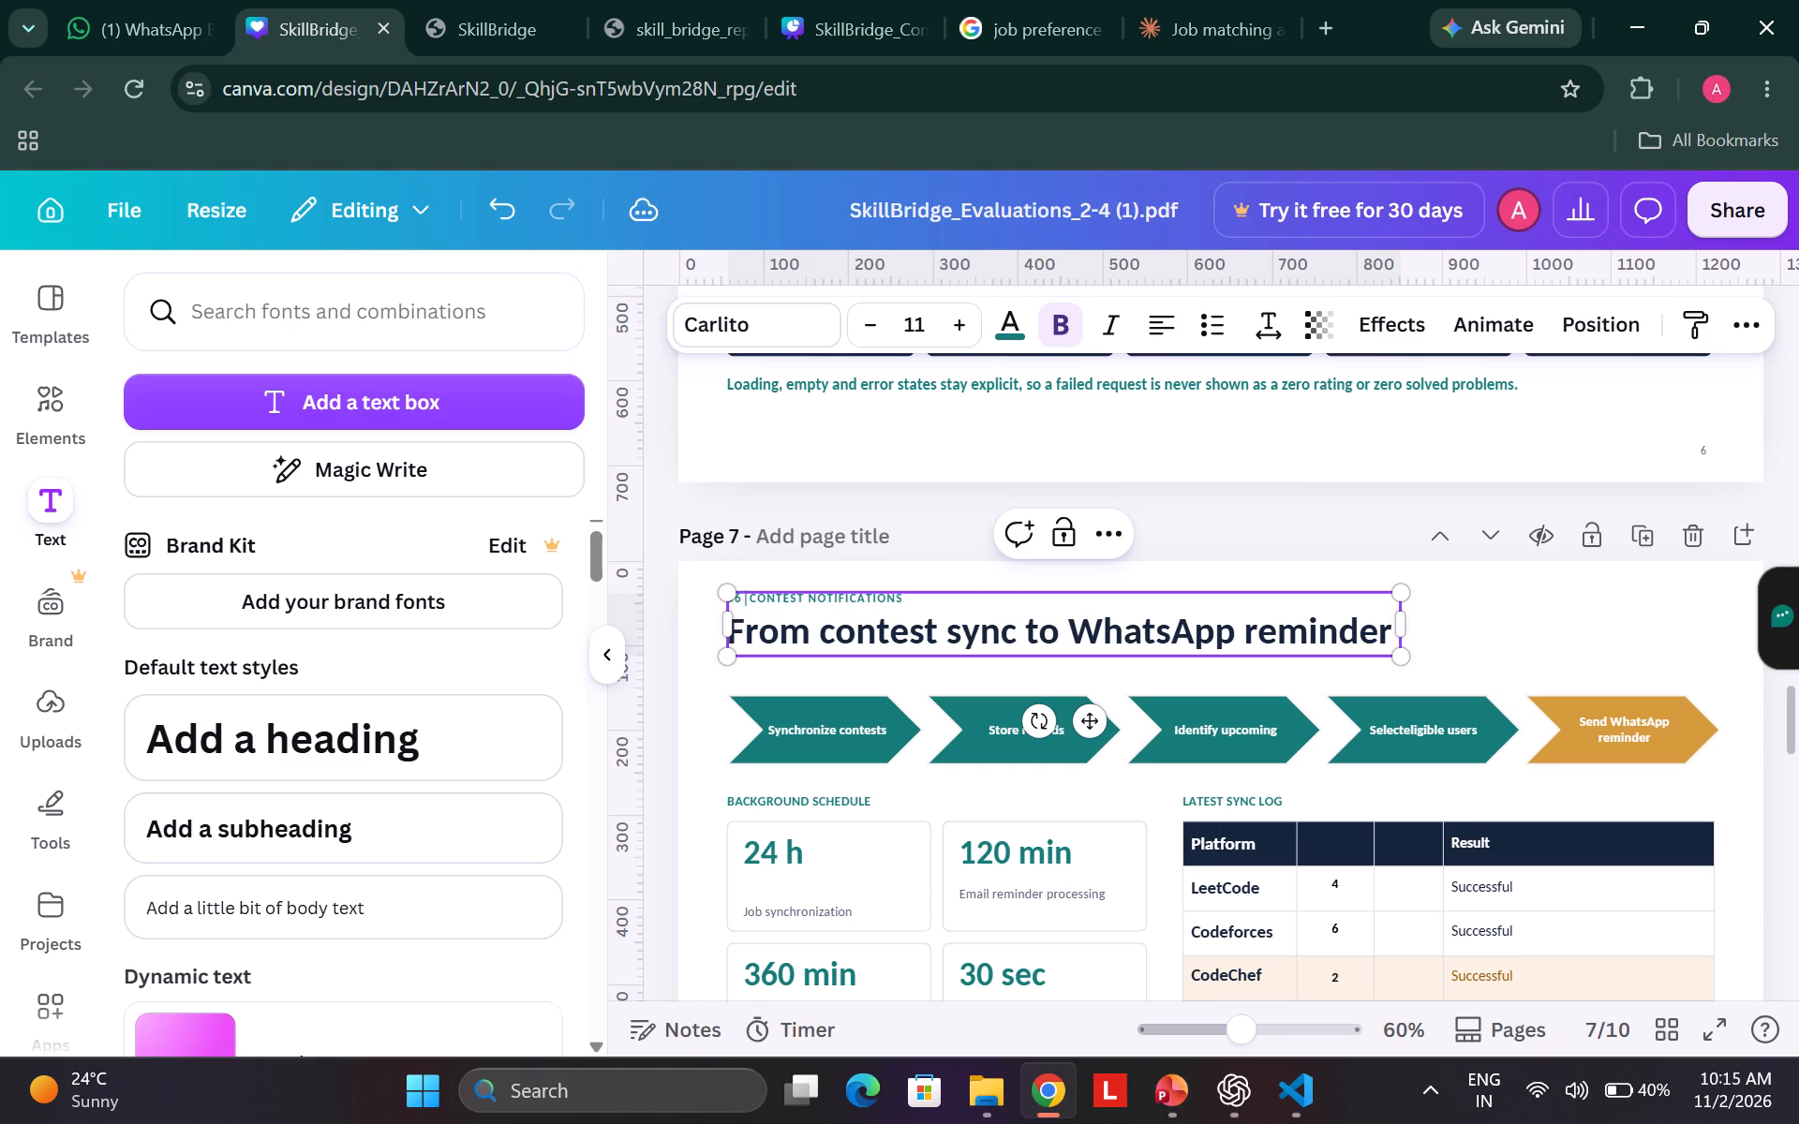
{"action": "key", "text": "shift+bar"}
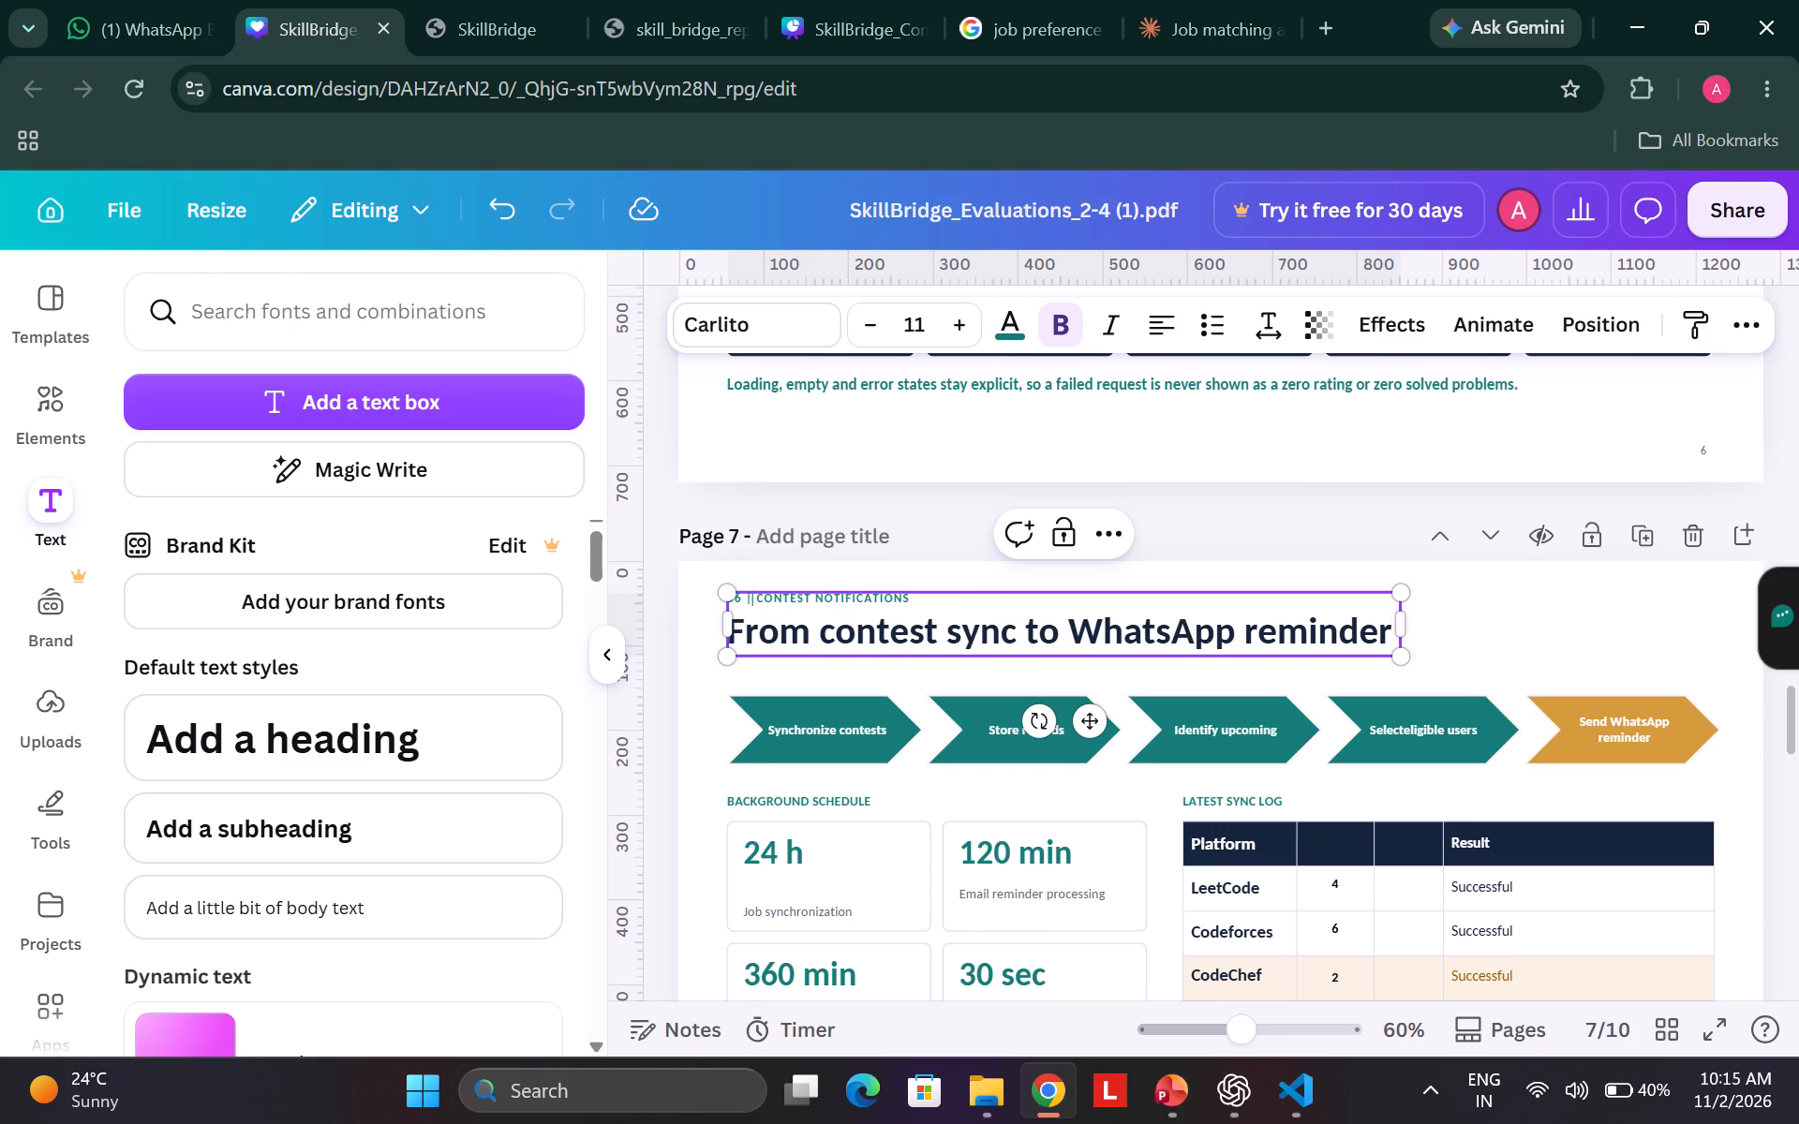
Check pages 8 to 10 for section labels, return to page 7 and finish editing its label.
{"action": "scroll", "coordinate": [853, 598], "scroll_direction": "down", "scroll_amount": 2}
{"action": "scroll", "coordinate": [809, 571], "scroll_direction": "up", "scroll_amount": 1}
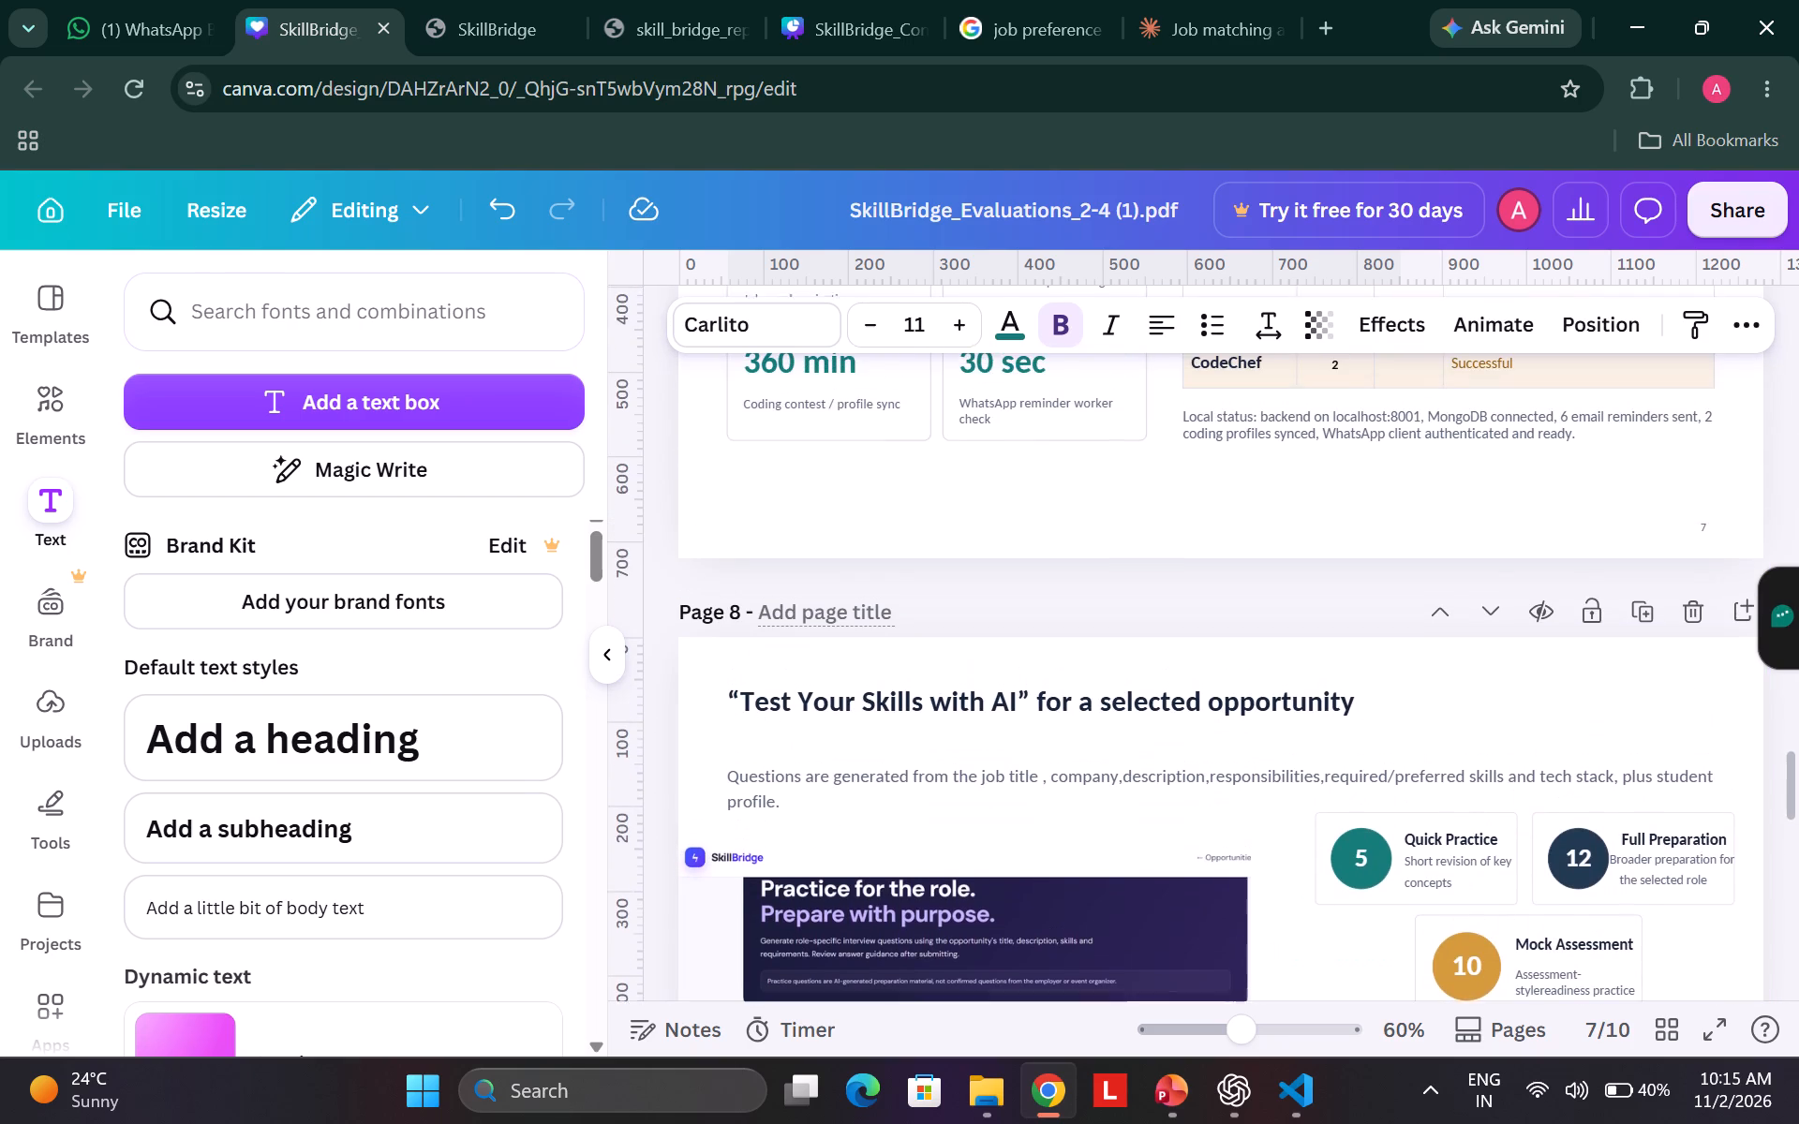
{"action": "scroll", "coordinate": [809, 571], "scroll_direction": "down", "scroll_amount": 2}
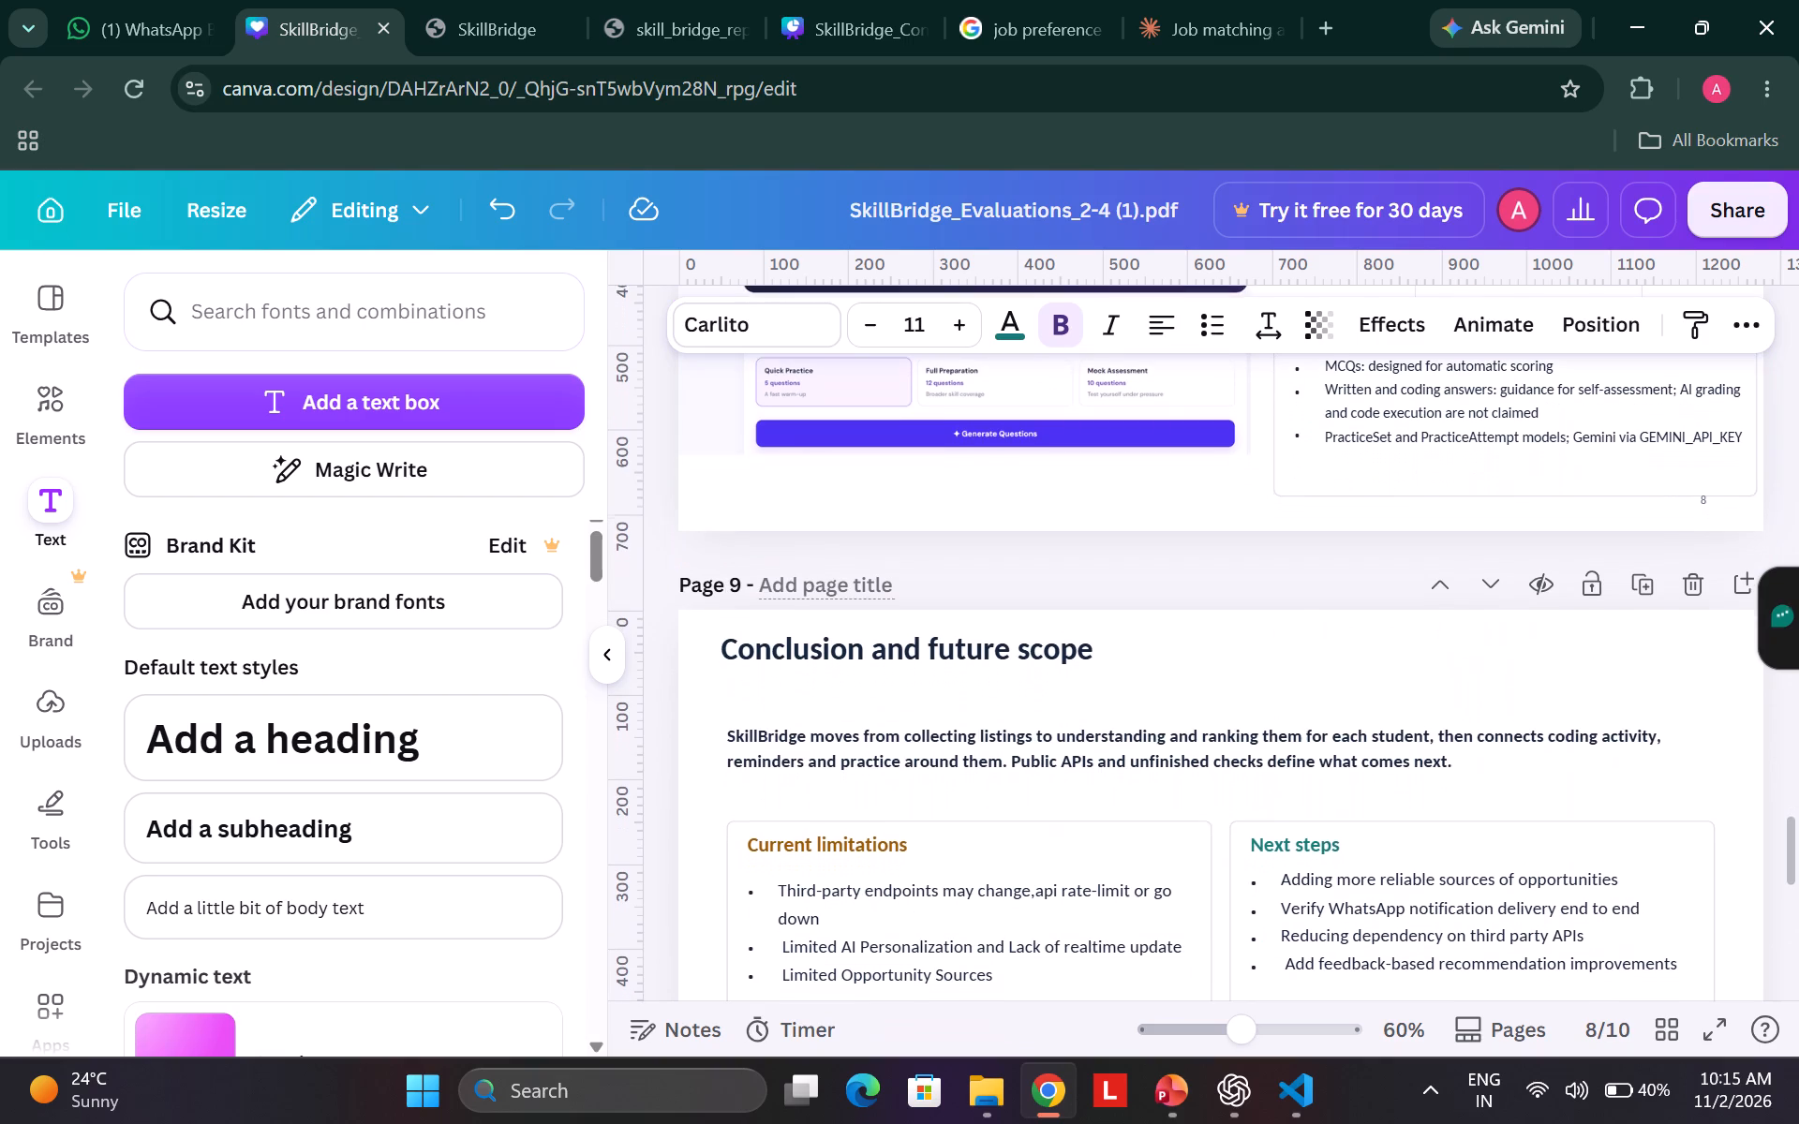
{"action": "scroll", "coordinate": [936, 729], "scroll_direction": "down", "scroll_amount": 2}
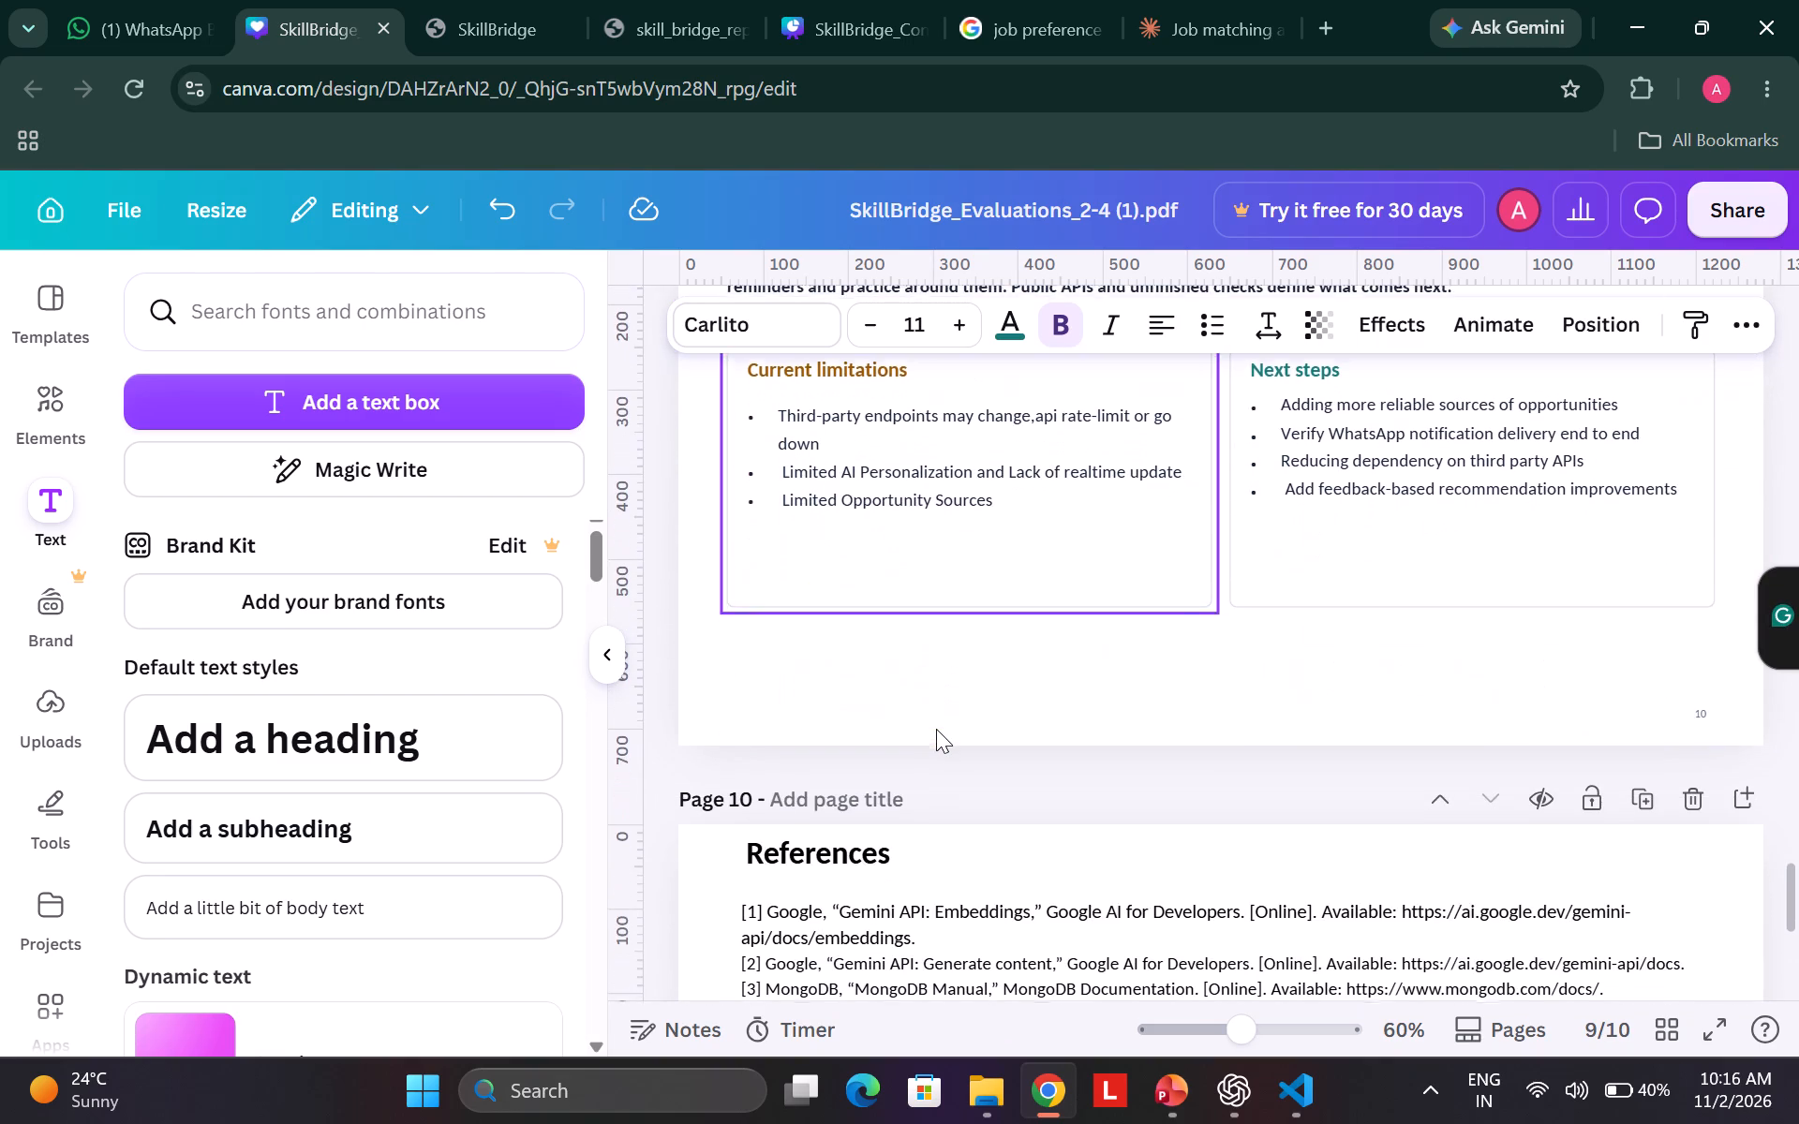
{"action": "scroll", "coordinate": [936, 729], "scroll_direction": "down", "scroll_amount": 2}
{"action": "scroll", "coordinate": [936, 729], "scroll_direction": "up", "scroll_amount": 1}
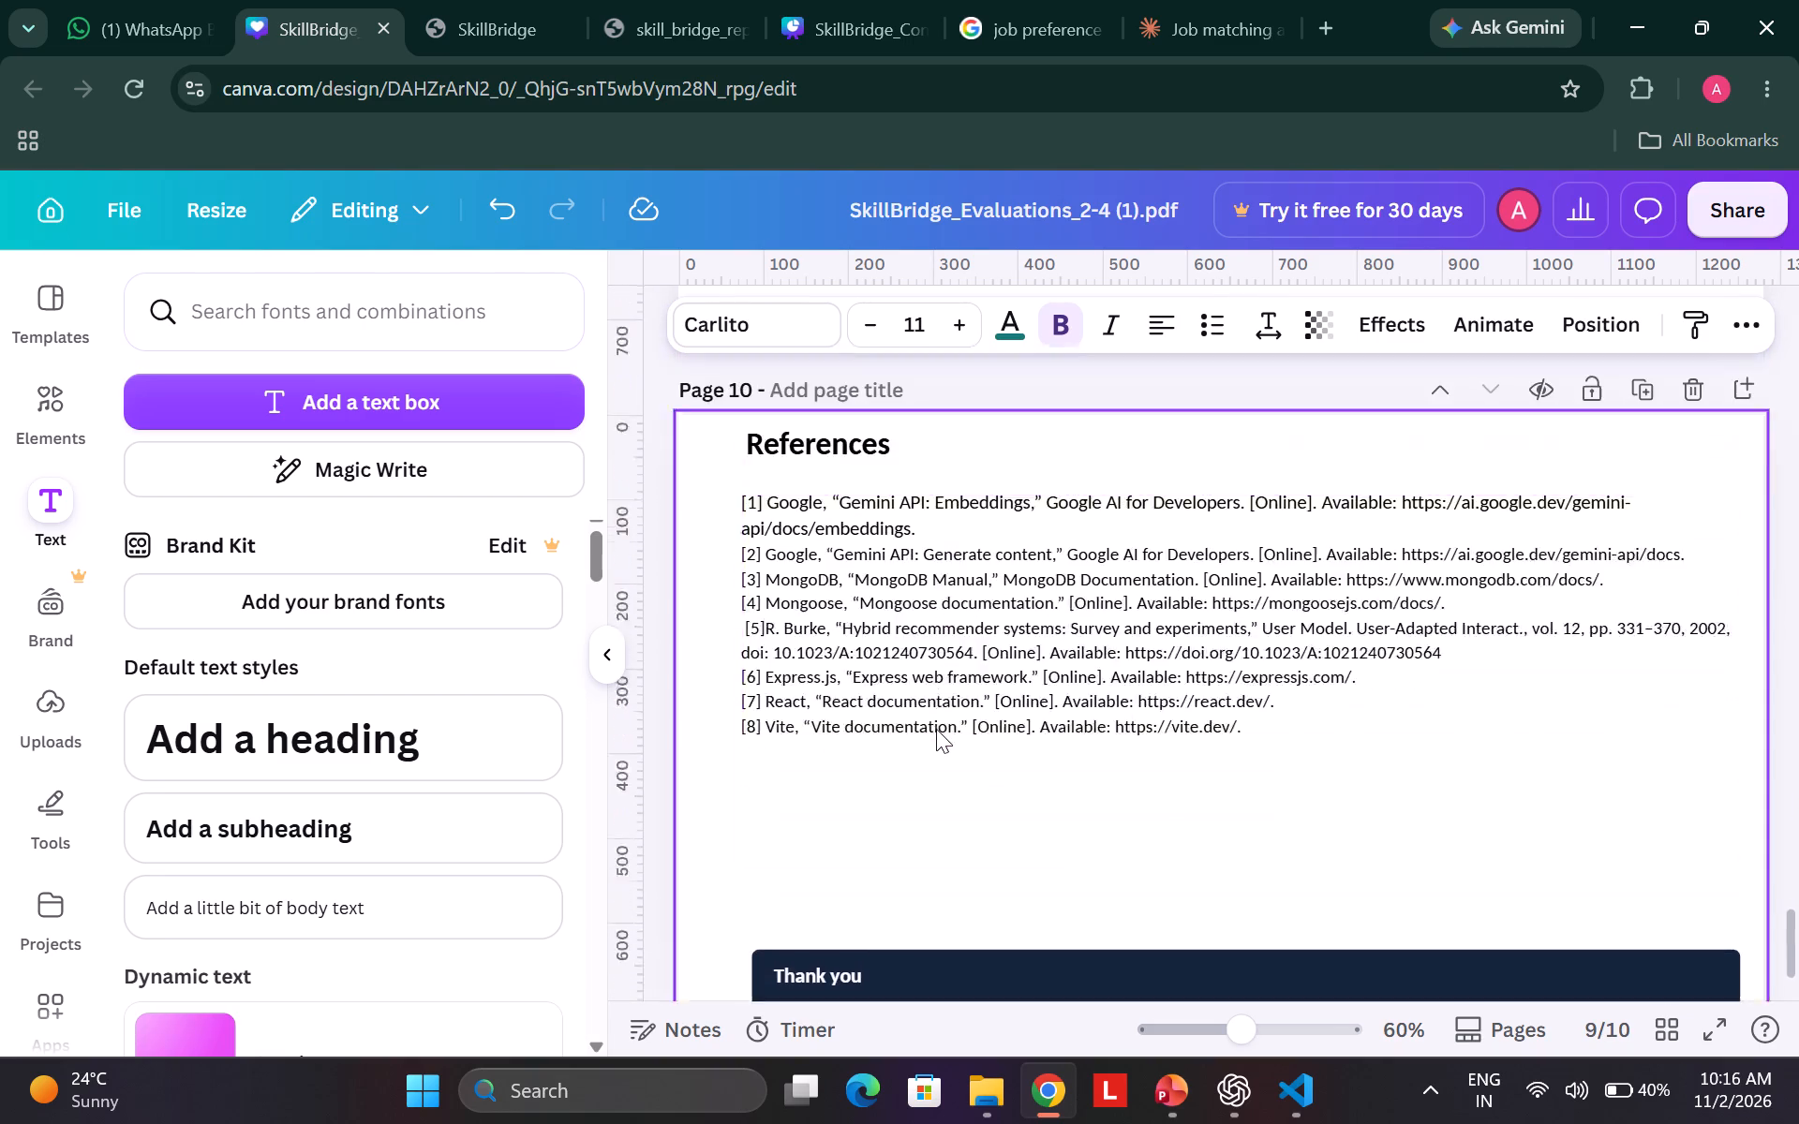
{"action": "scroll", "coordinate": [936, 729], "scroll_direction": "up", "scroll_amount": 2}
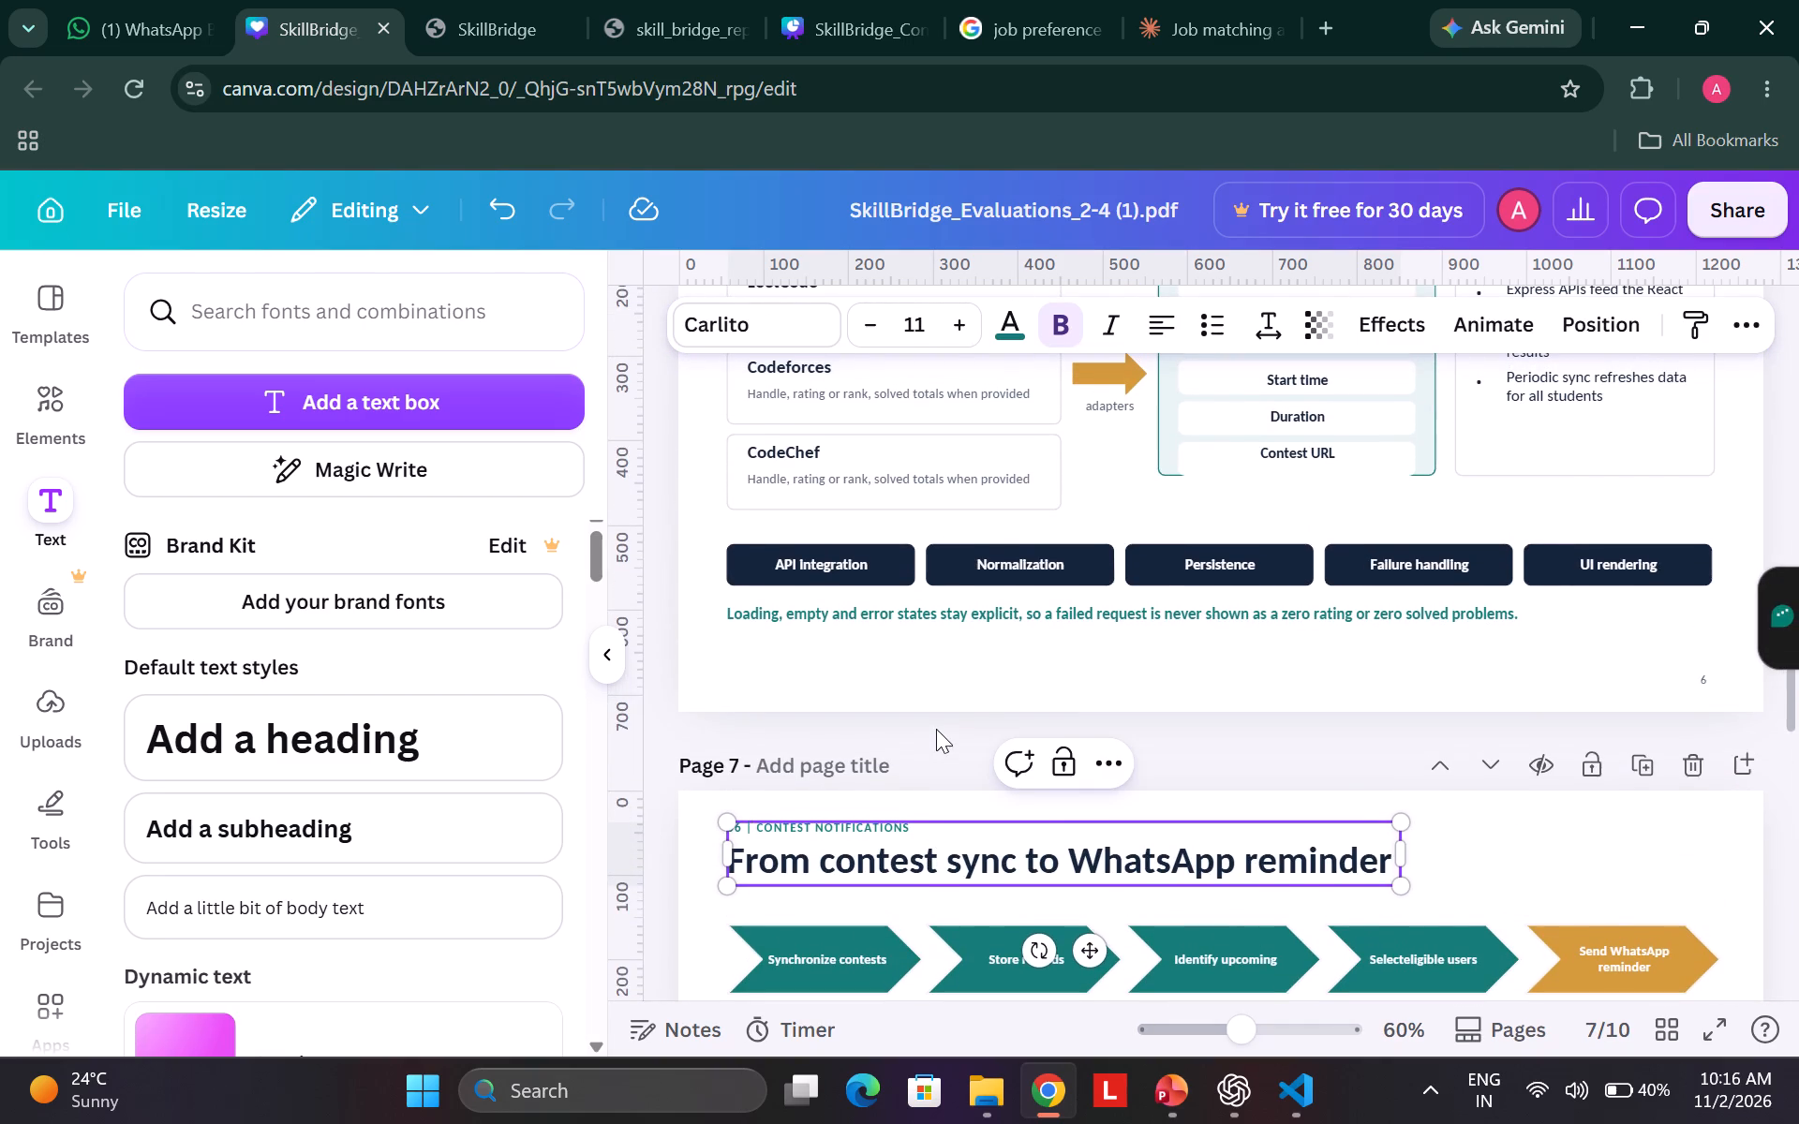
{"action": "scroll", "coordinate": [936, 729], "scroll_direction": "down", "scroll_amount": 1}
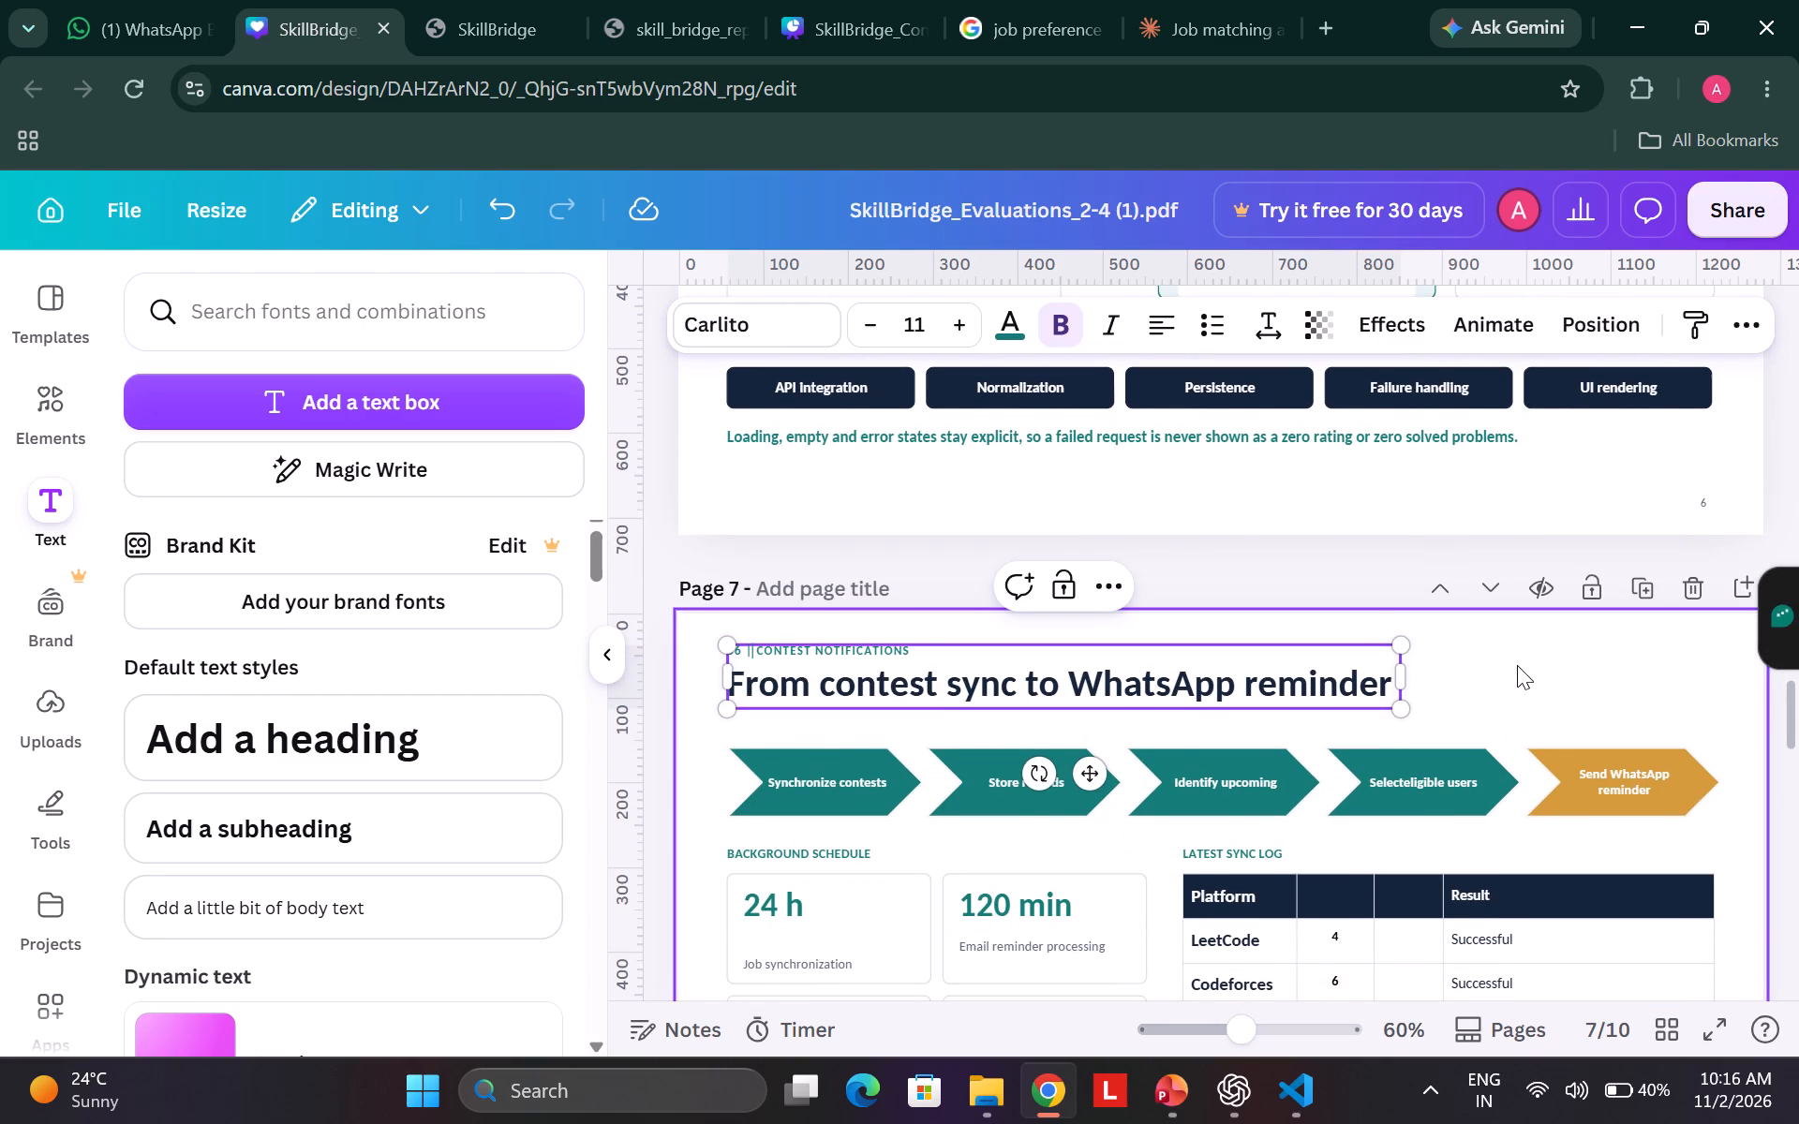
{"action": "left_click", "coordinate": [1517, 665]}
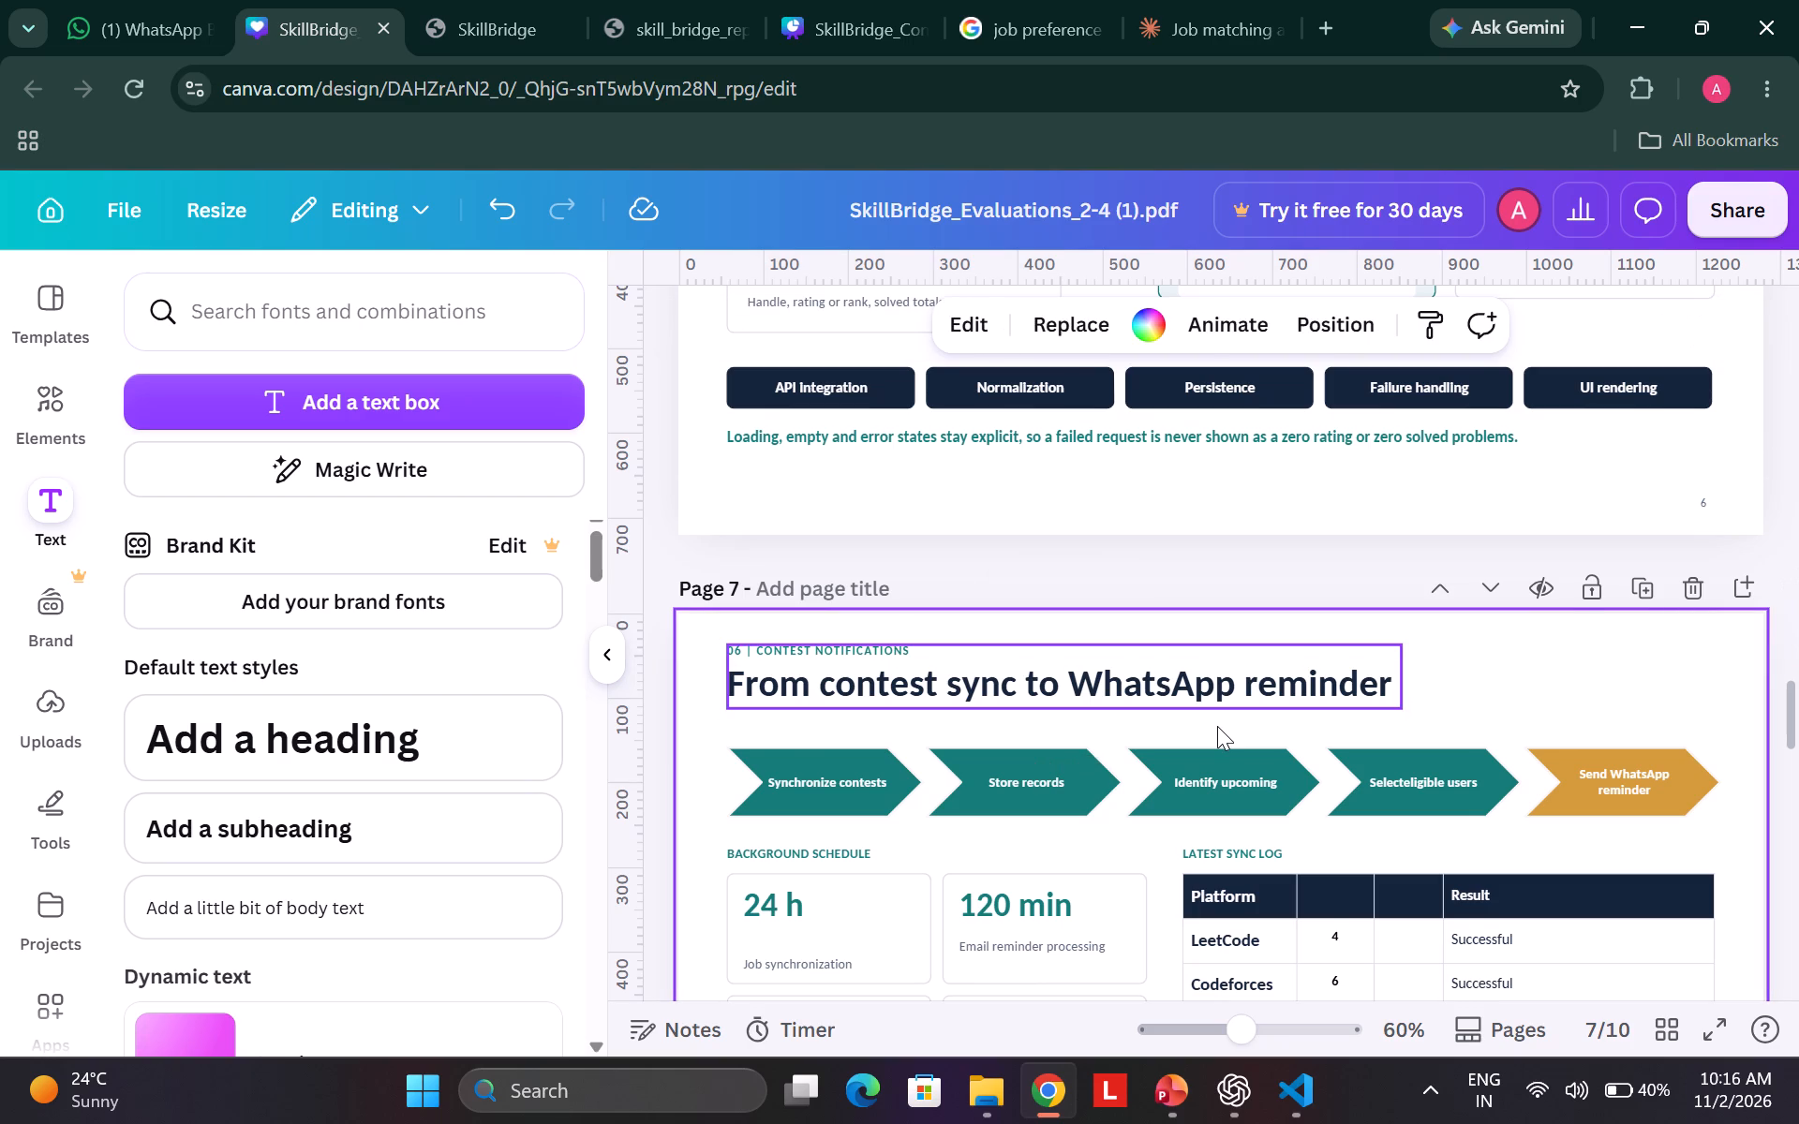
Copy the "06 | CONTEST NOTIFICATIONS" section label text above page 7's title and leave the text box.
{"action": "scroll", "coordinate": [1217, 726], "scroll_direction": "down", "scroll_amount": 2}
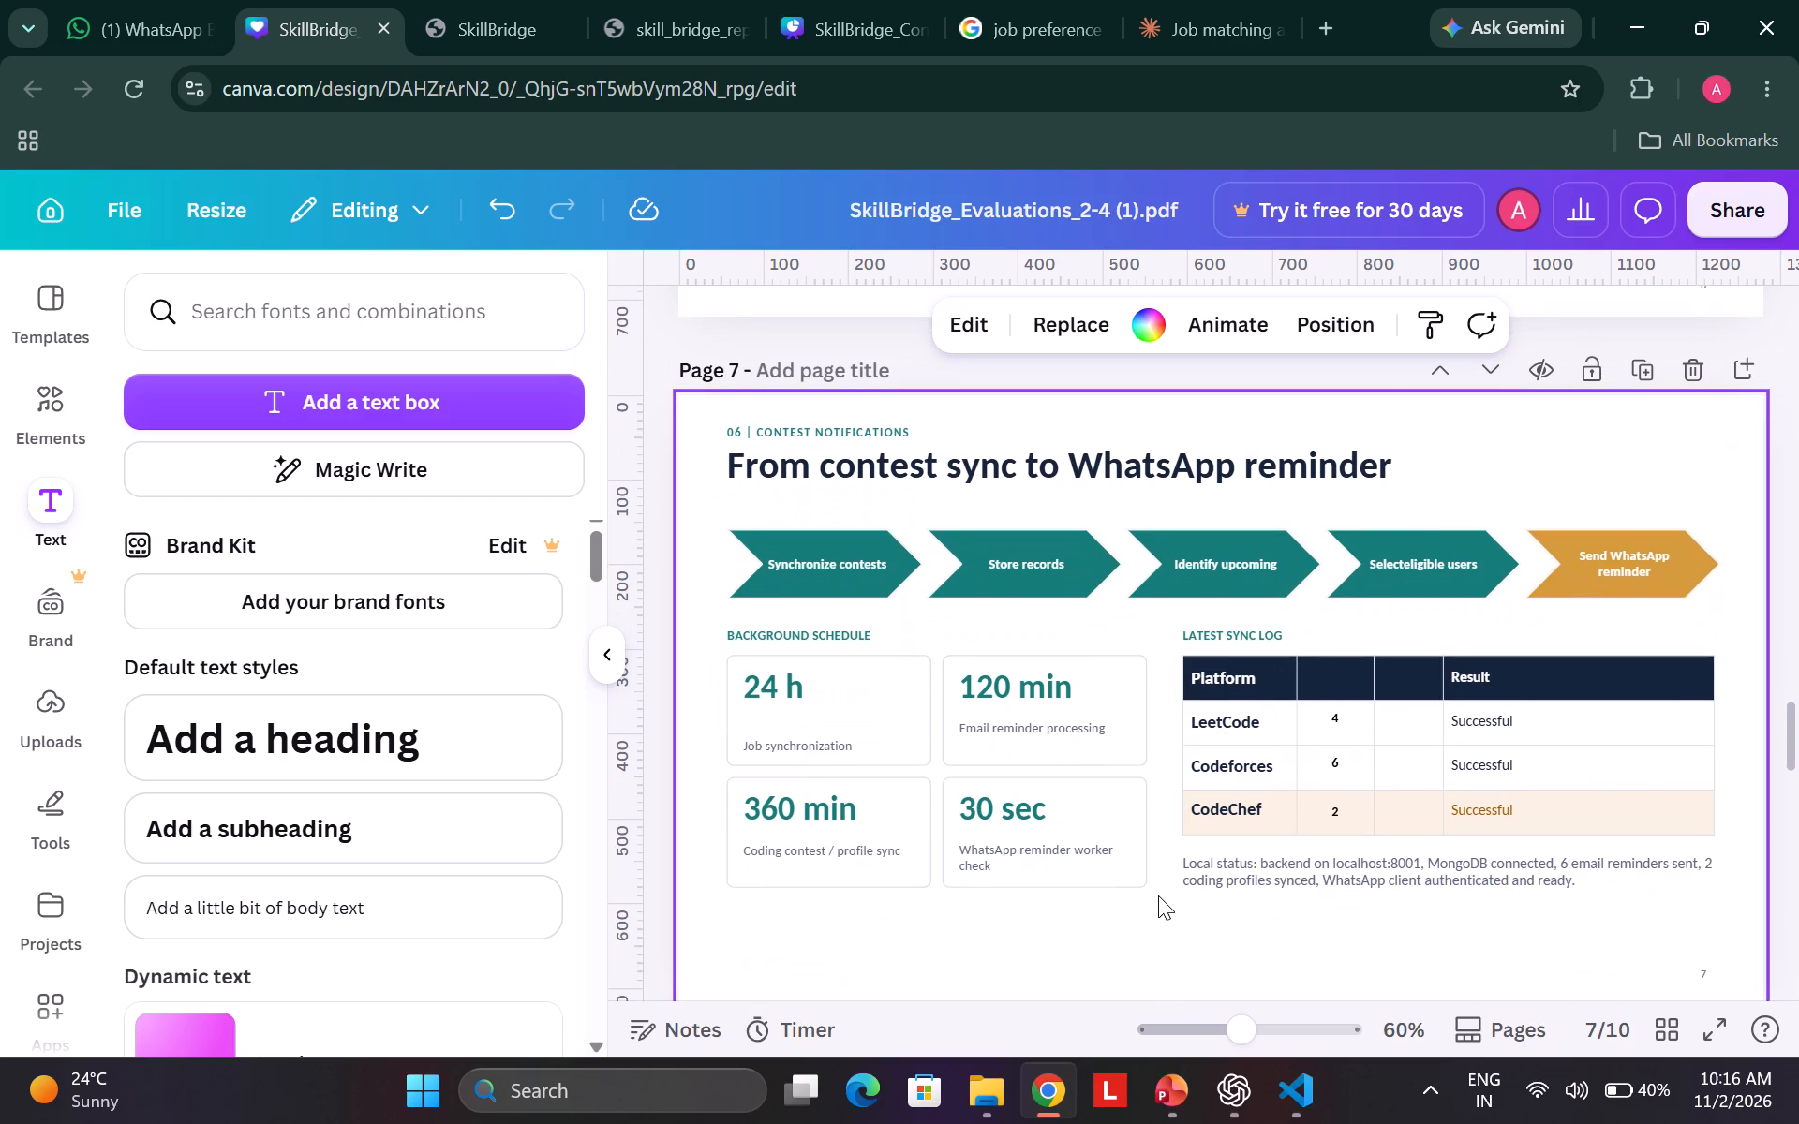
{"action": "scroll", "coordinate": [1158, 895], "scroll_direction": "down", "scroll_amount": 1}
{"action": "scroll", "coordinate": [985, 838], "scroll_direction": "down", "scroll_amount": 1}
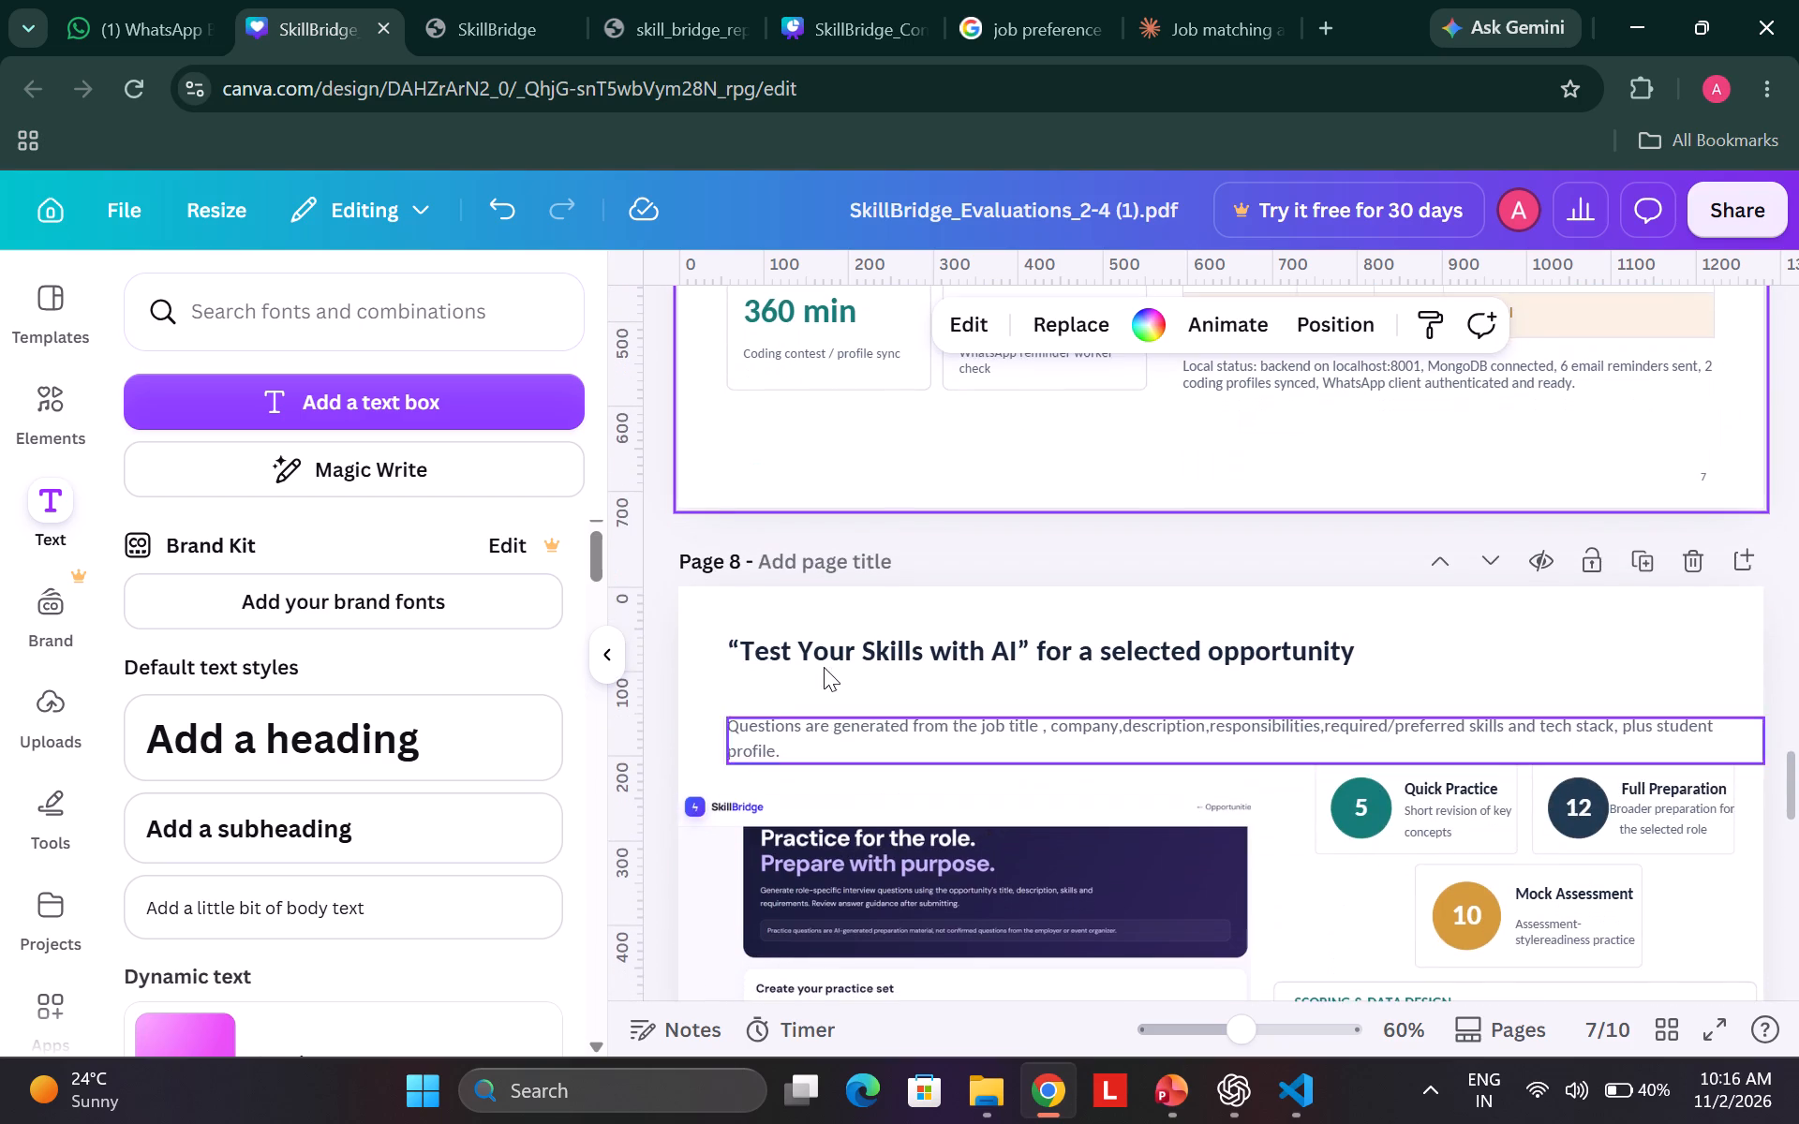
{"action": "scroll", "coordinate": [824, 667], "scroll_direction": "up", "scroll_amount": 2}
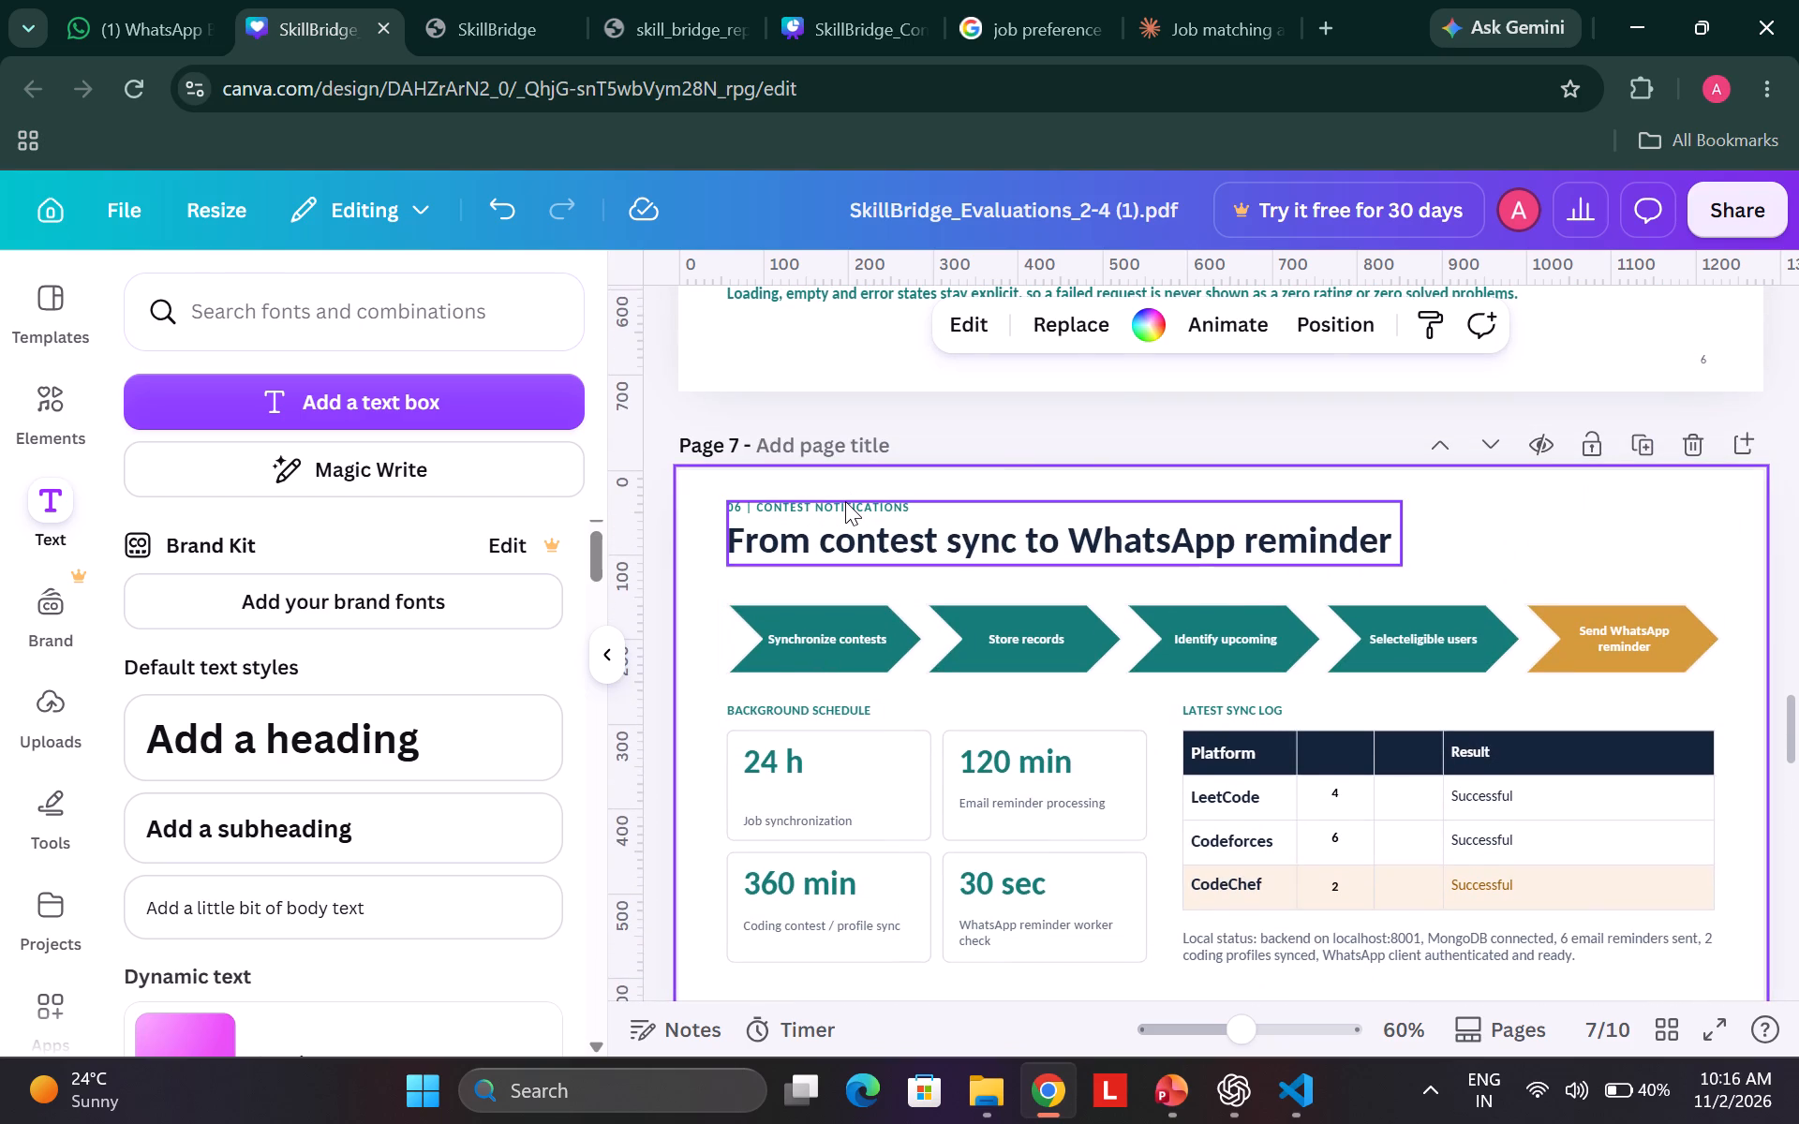
{"action": "left_click", "coordinate": [845, 501]}
{"action": "left_click", "coordinate": [881, 496]}
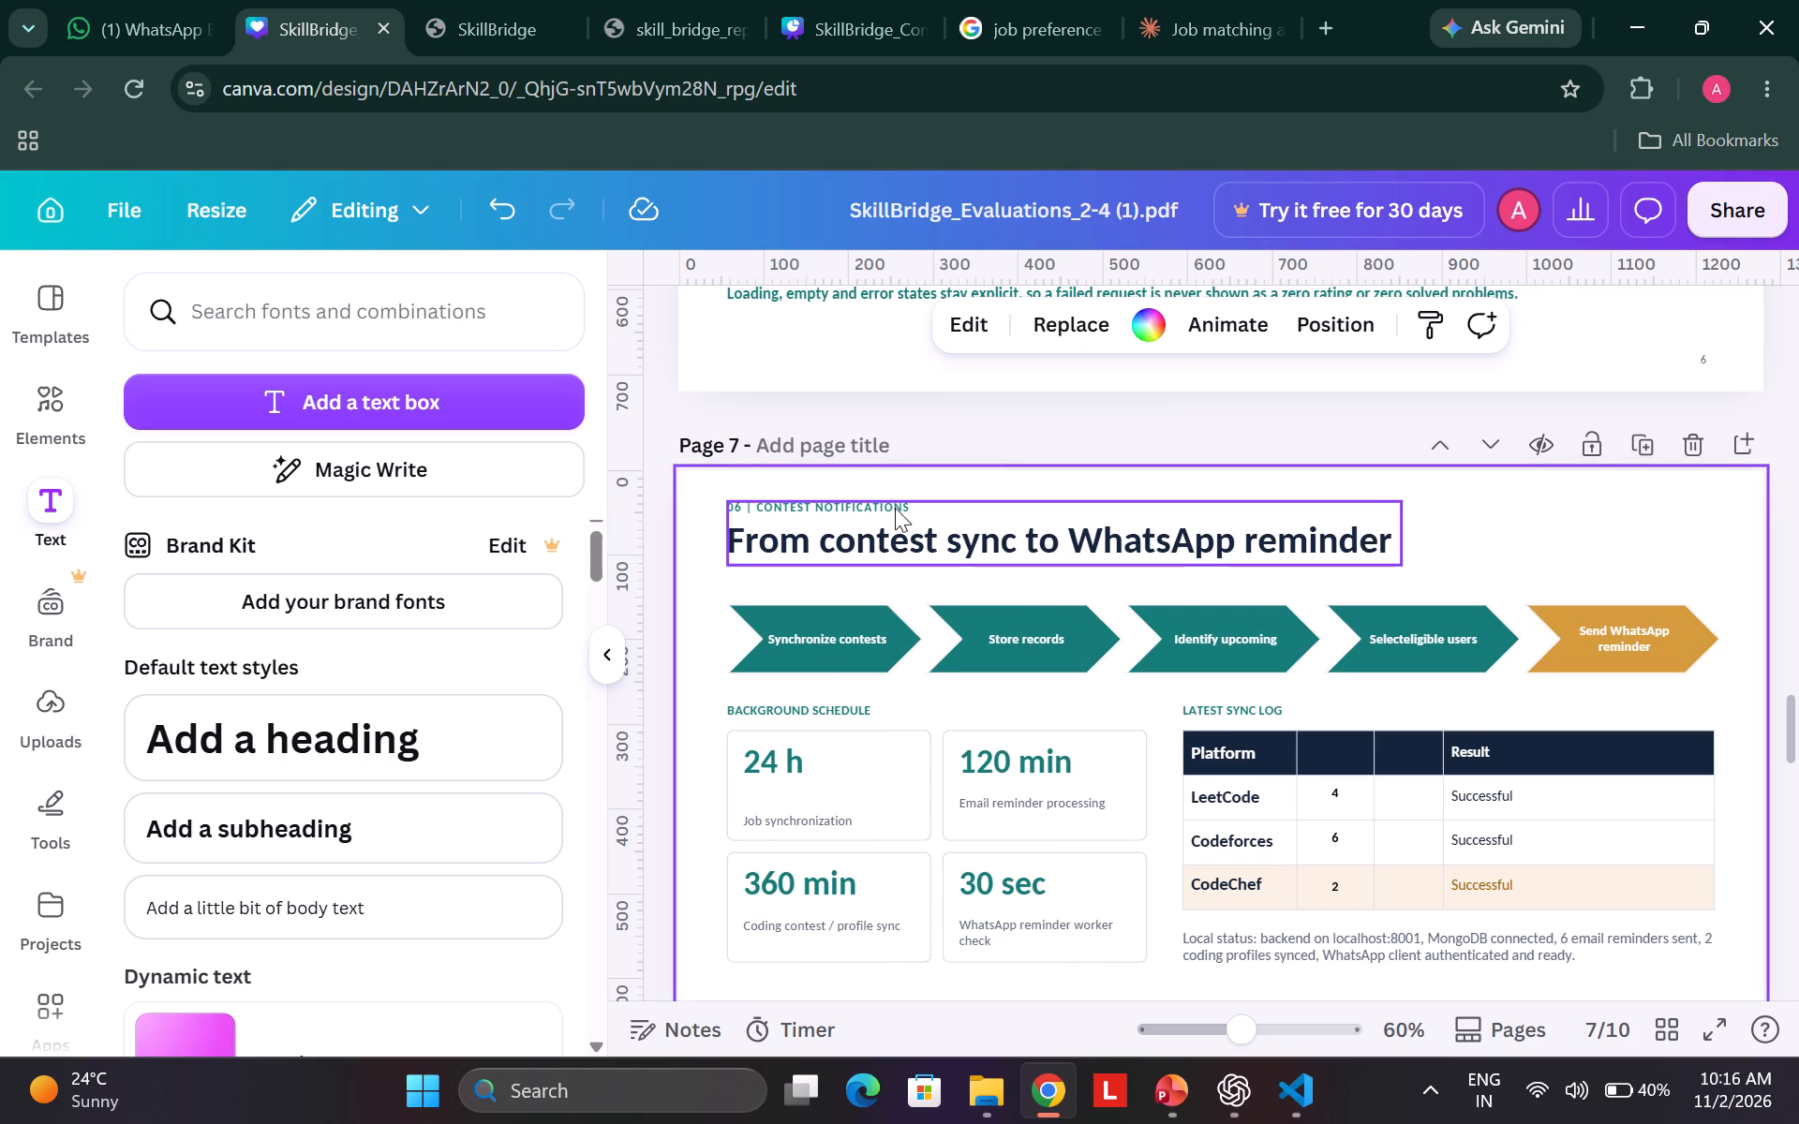
{"action": "double_click", "coordinate": [898, 508]}
{"action": "left_click", "coordinate": [913, 508]}
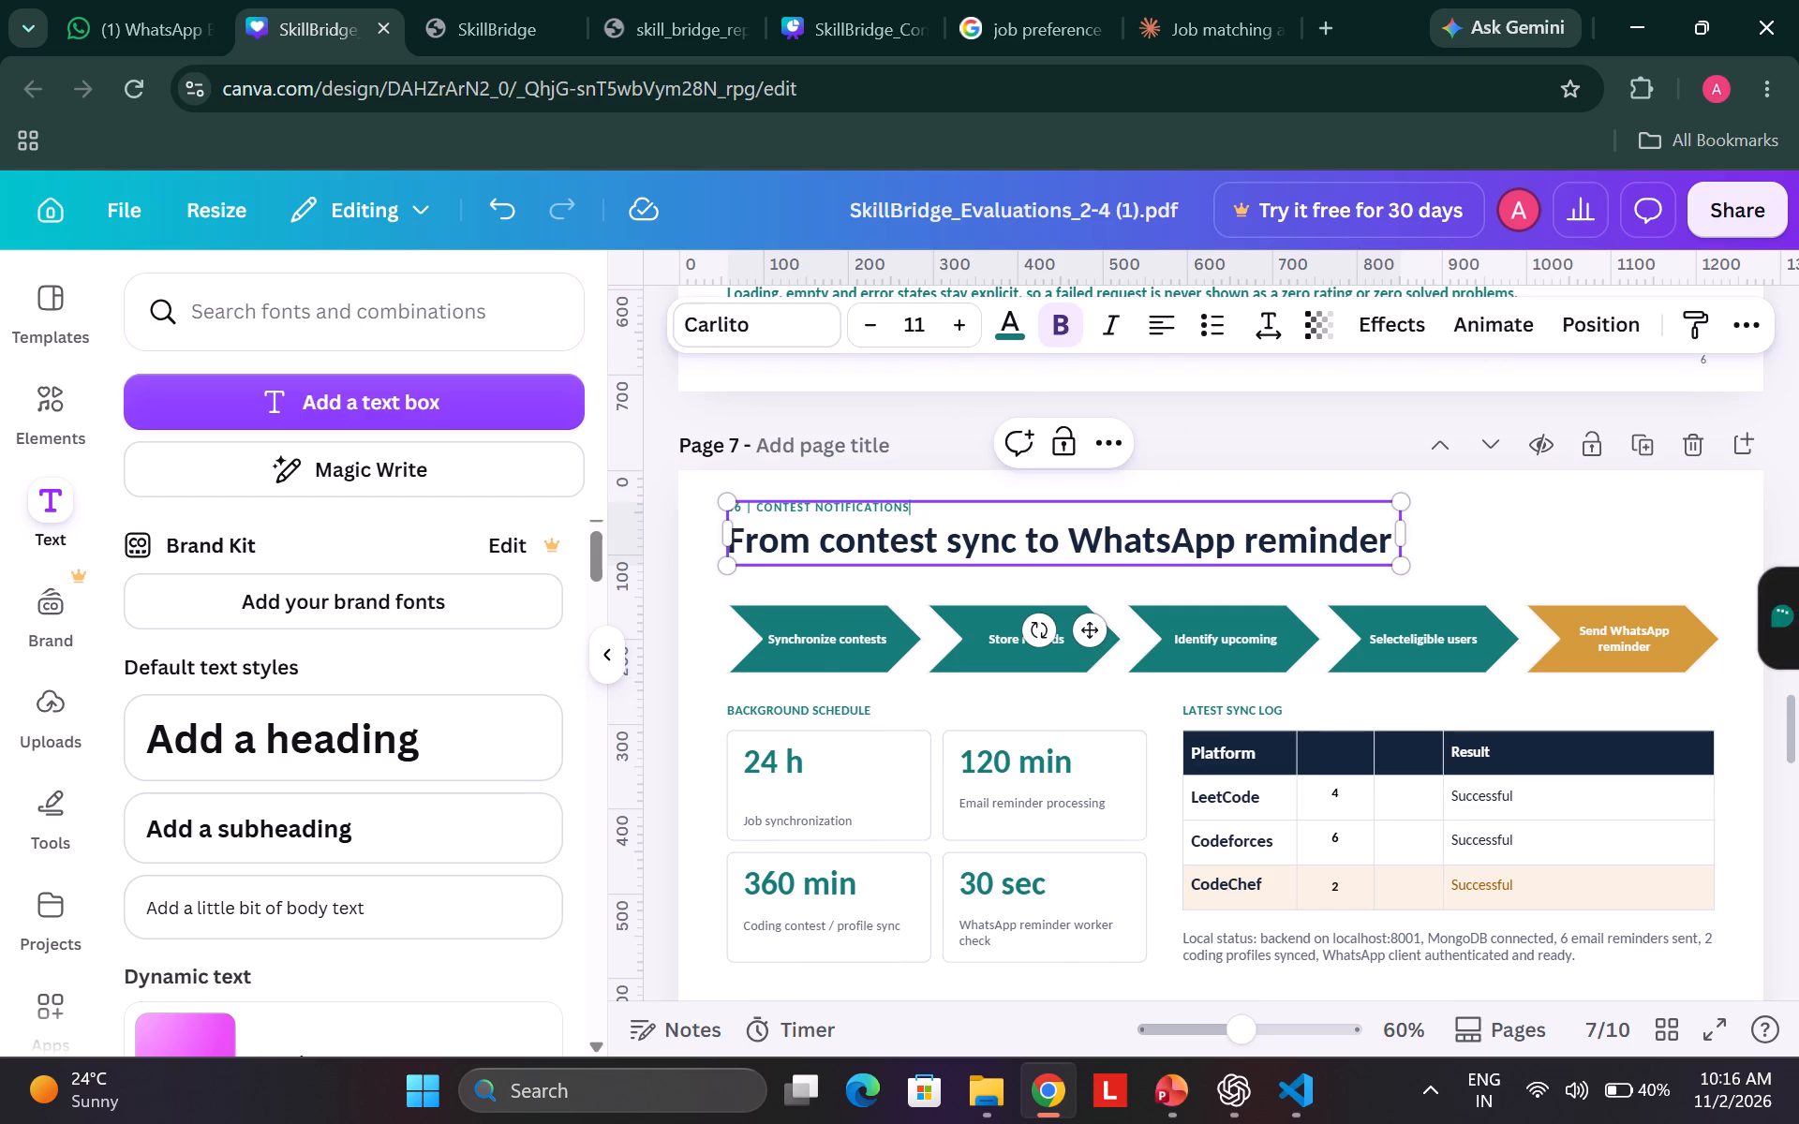
{"action": "left_click_drag", "start_coordinate": [913, 508], "coordinate": [833, 512]}
{"action": "left_click_drag", "start_coordinate": [833, 512], "coordinate": [721, 505]}
{"action": "key", "text": "ctrl+c"}
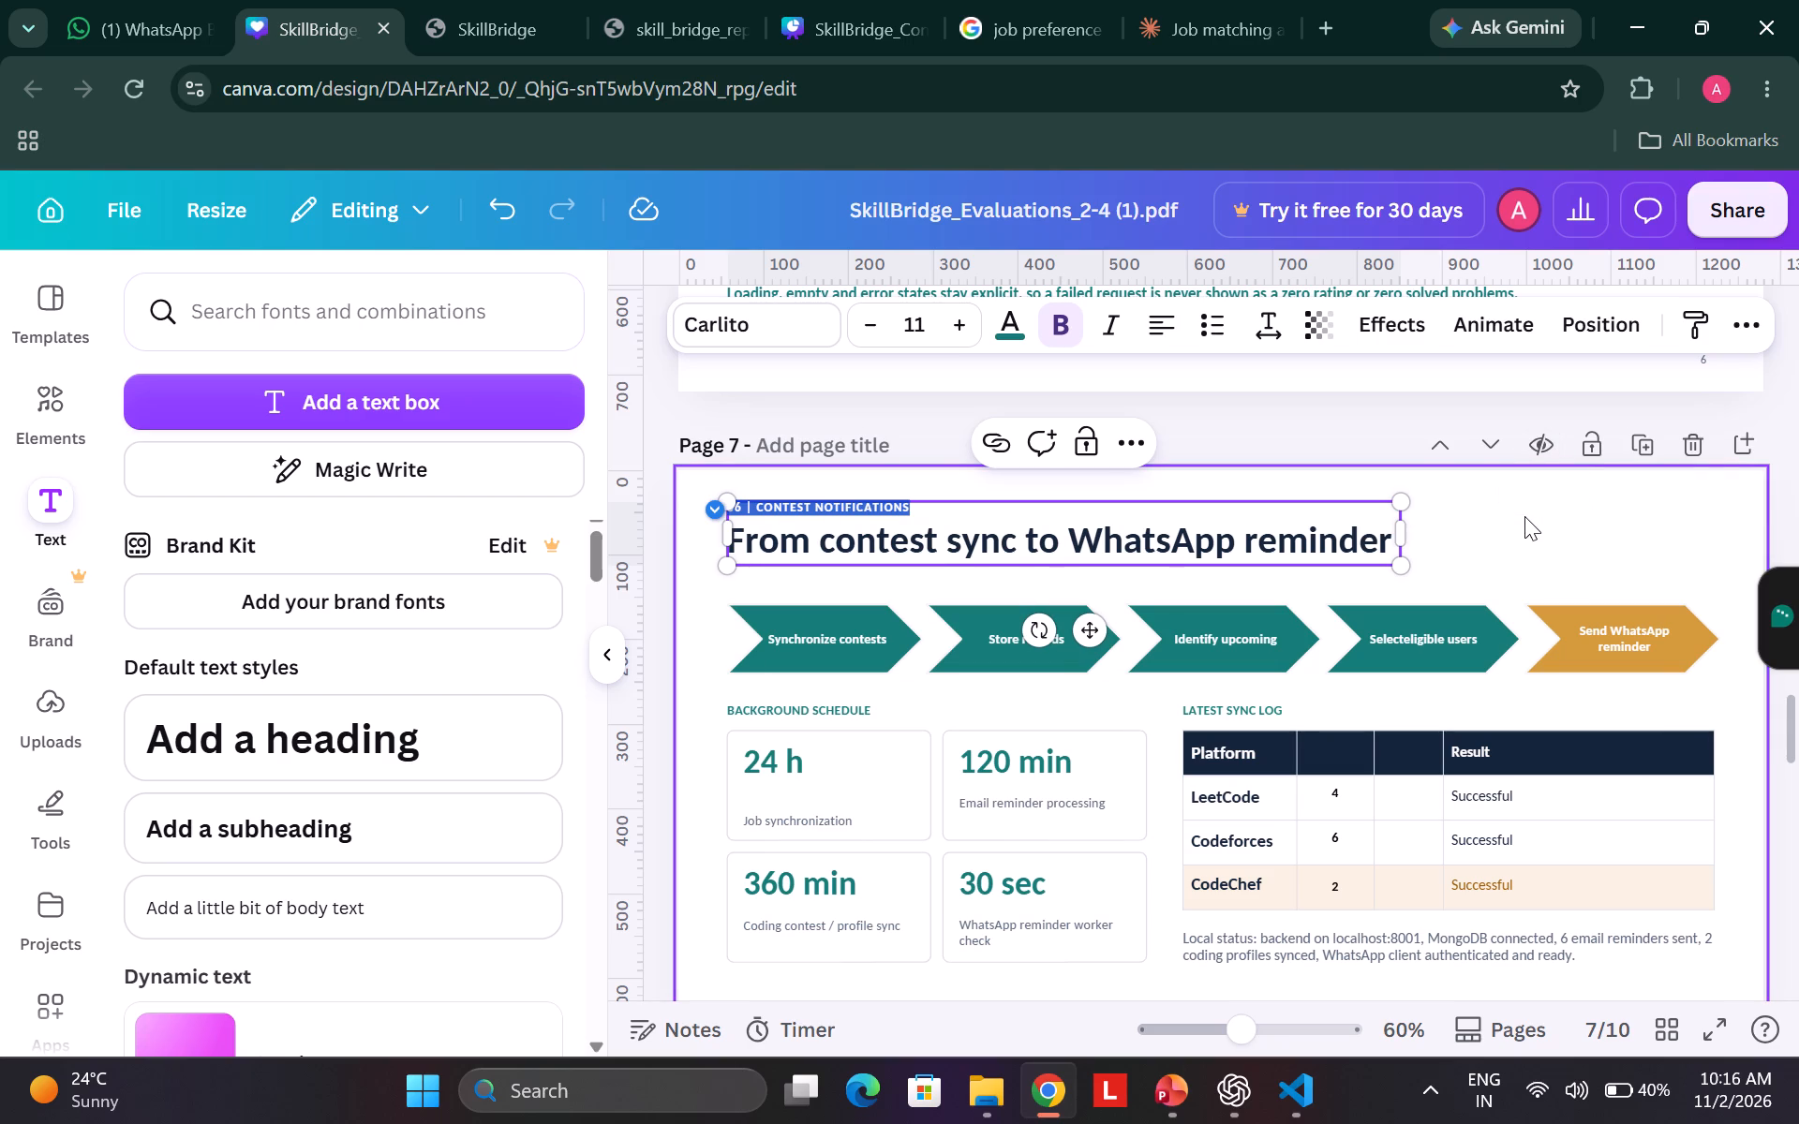
{"action": "scroll", "coordinate": [1524, 516], "scroll_direction": "down", "scroll_amount": 1}
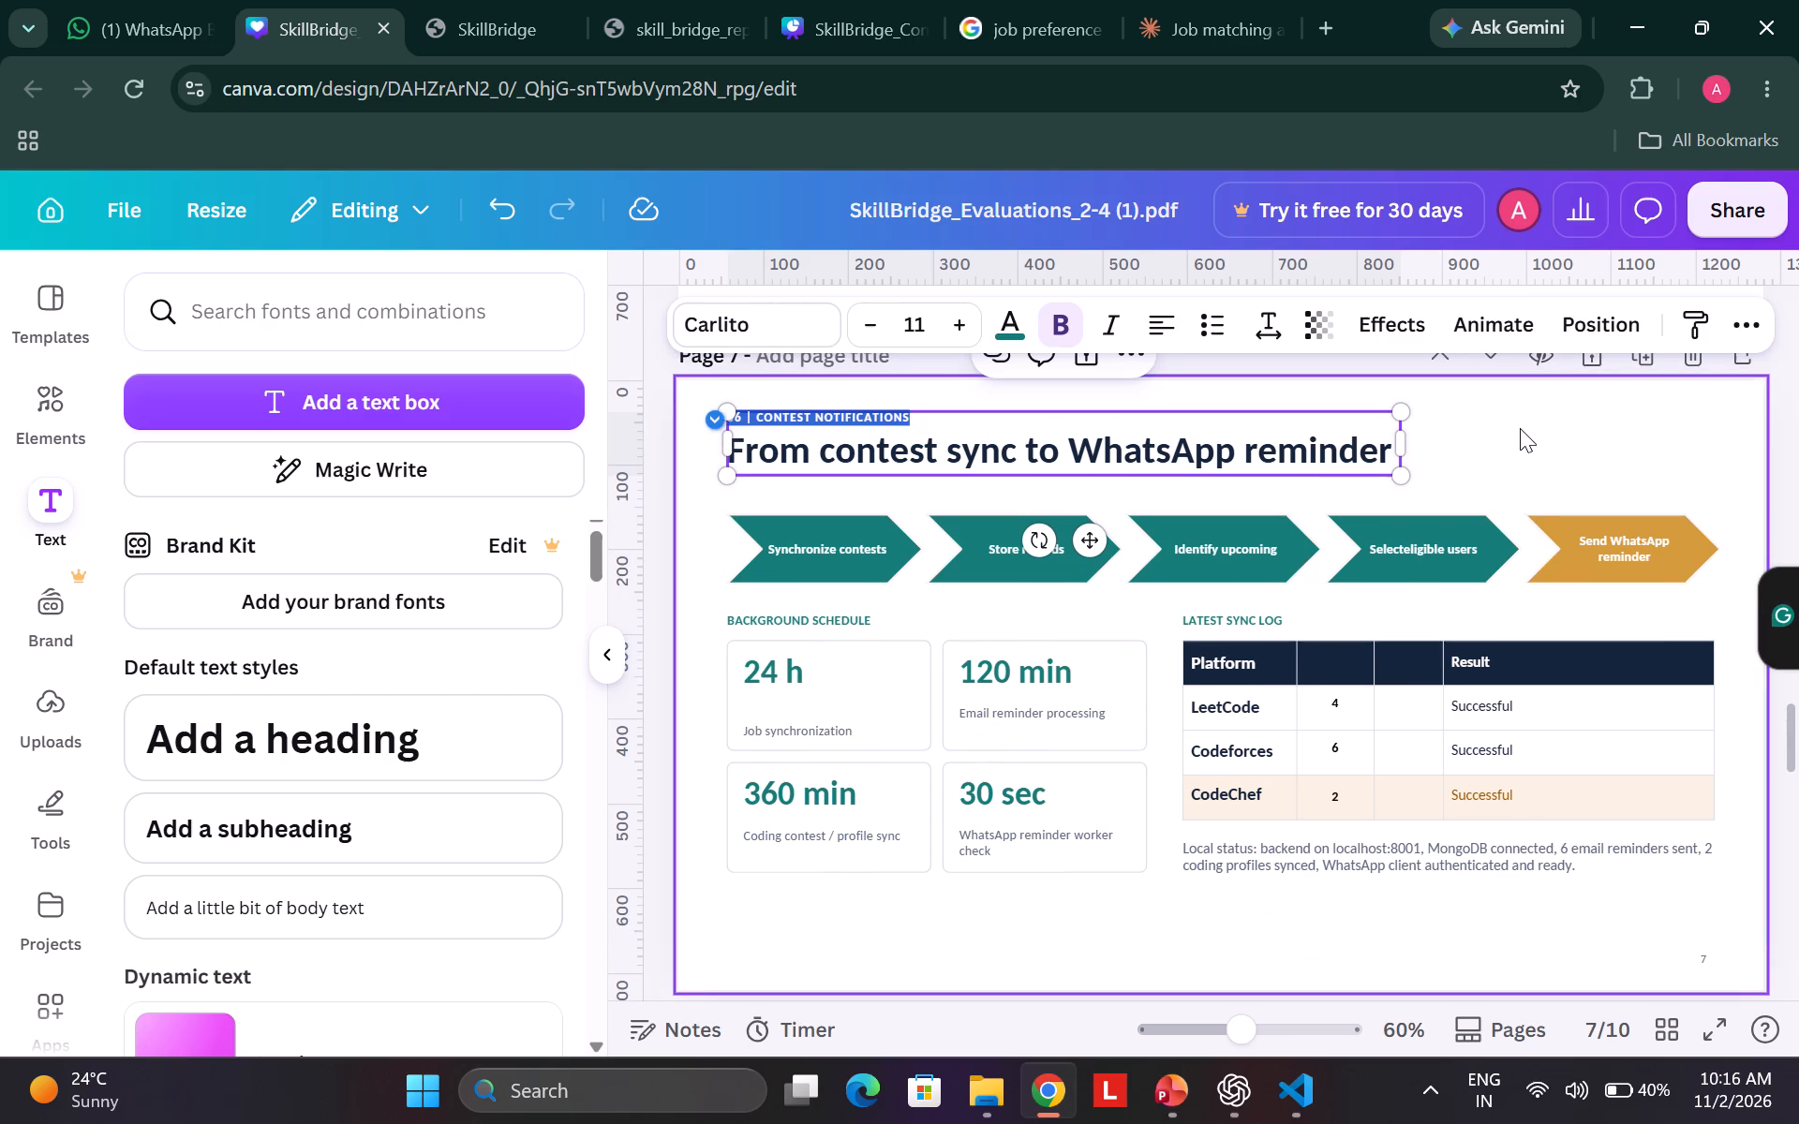
{"action": "left_click", "coordinate": [1520, 428]}
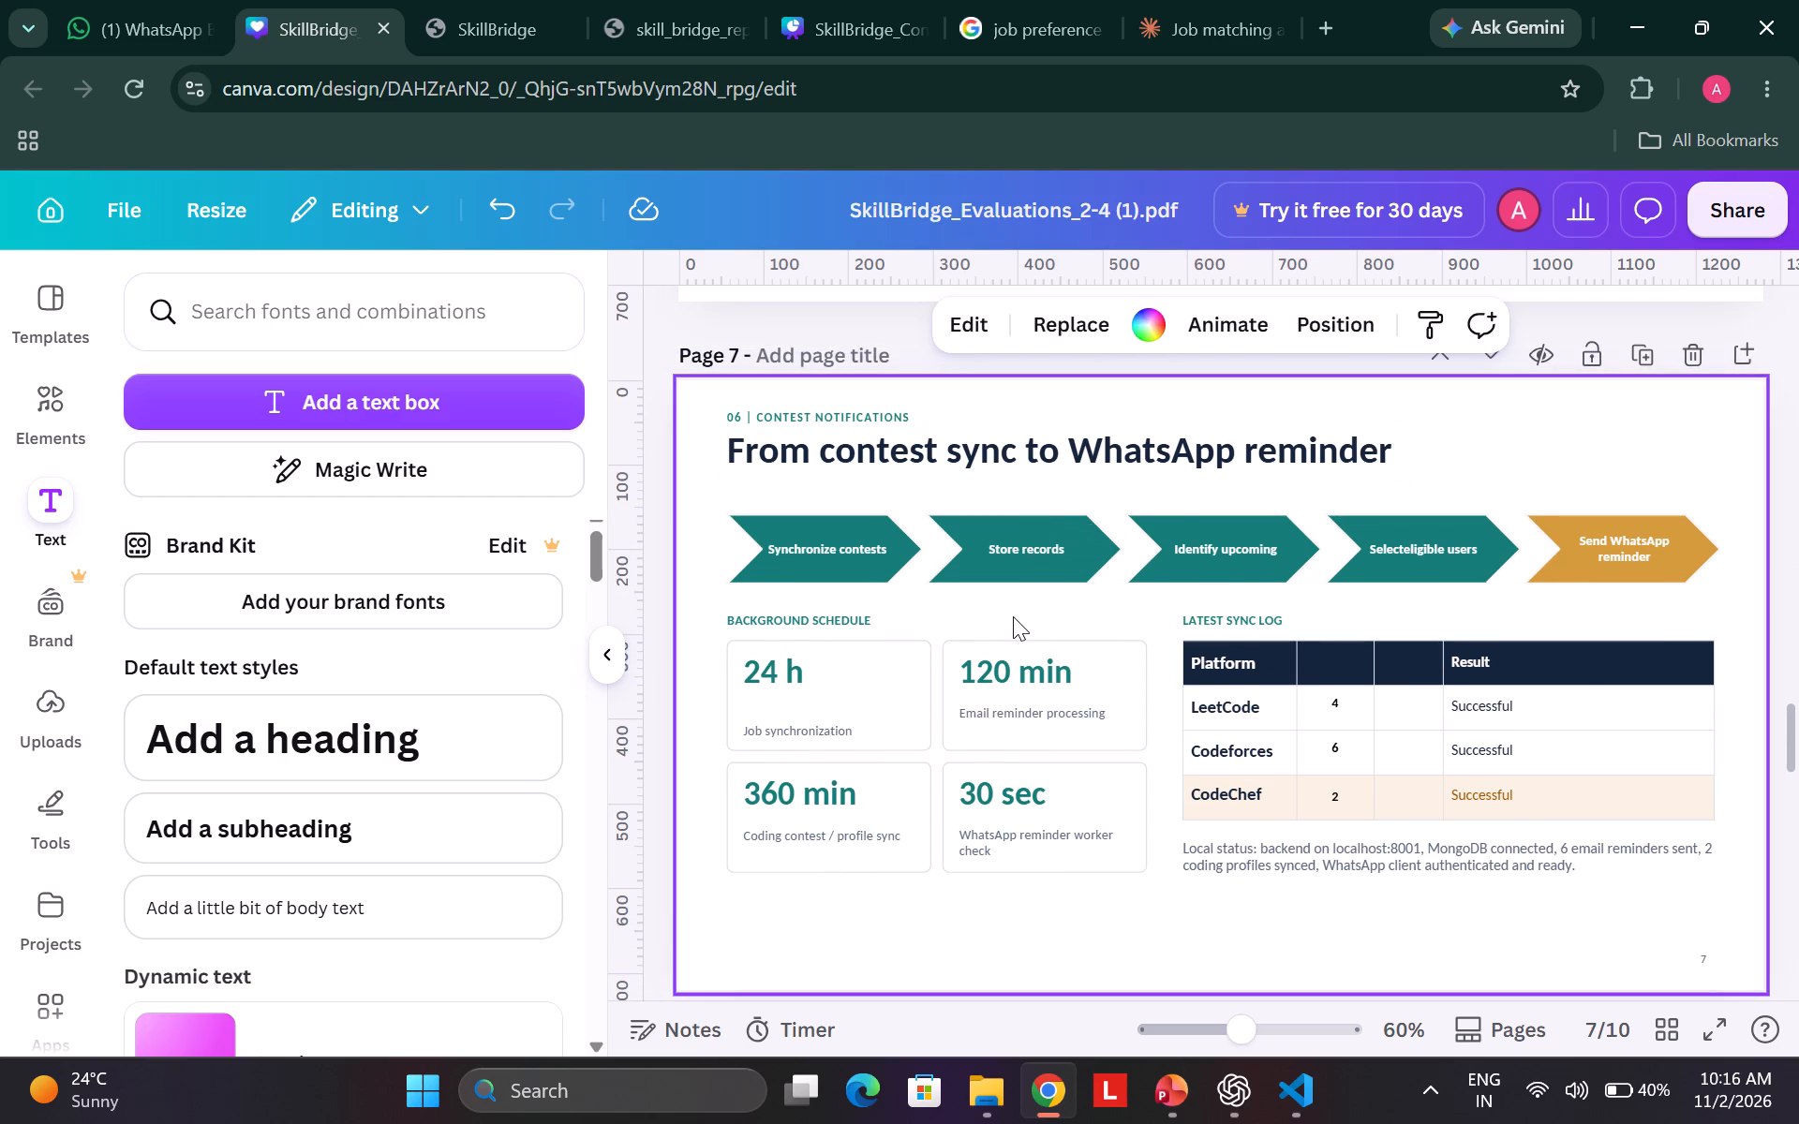
Paste the copied "06 | CONTEST NOTIFICATIONS" section label as a new text box on page 7.
{"action": "scroll", "coordinate": [1013, 616], "scroll_direction": "down", "scroll_amount": 1}
{"action": "scroll", "coordinate": [952, 921], "scroll_direction": "down", "scroll_amount": 1}
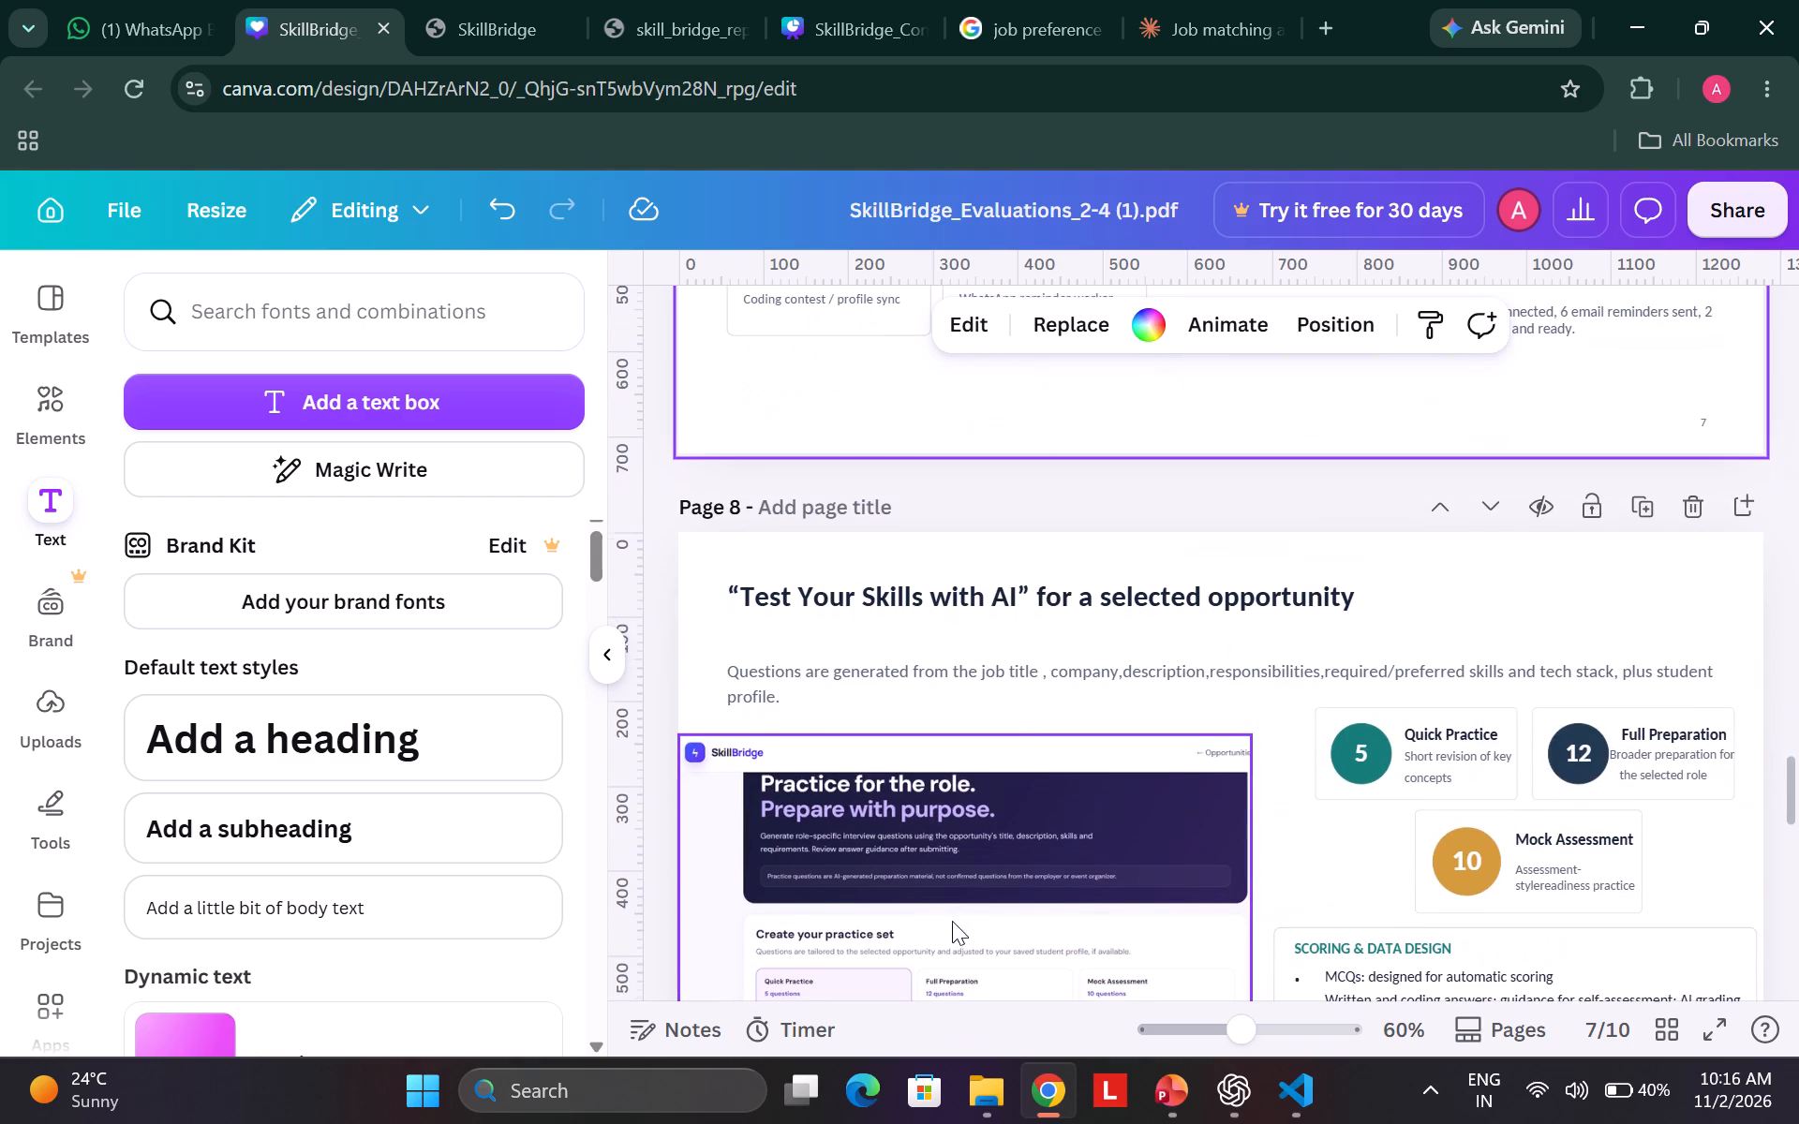
{"action": "key", "text": "ctrl+v"}
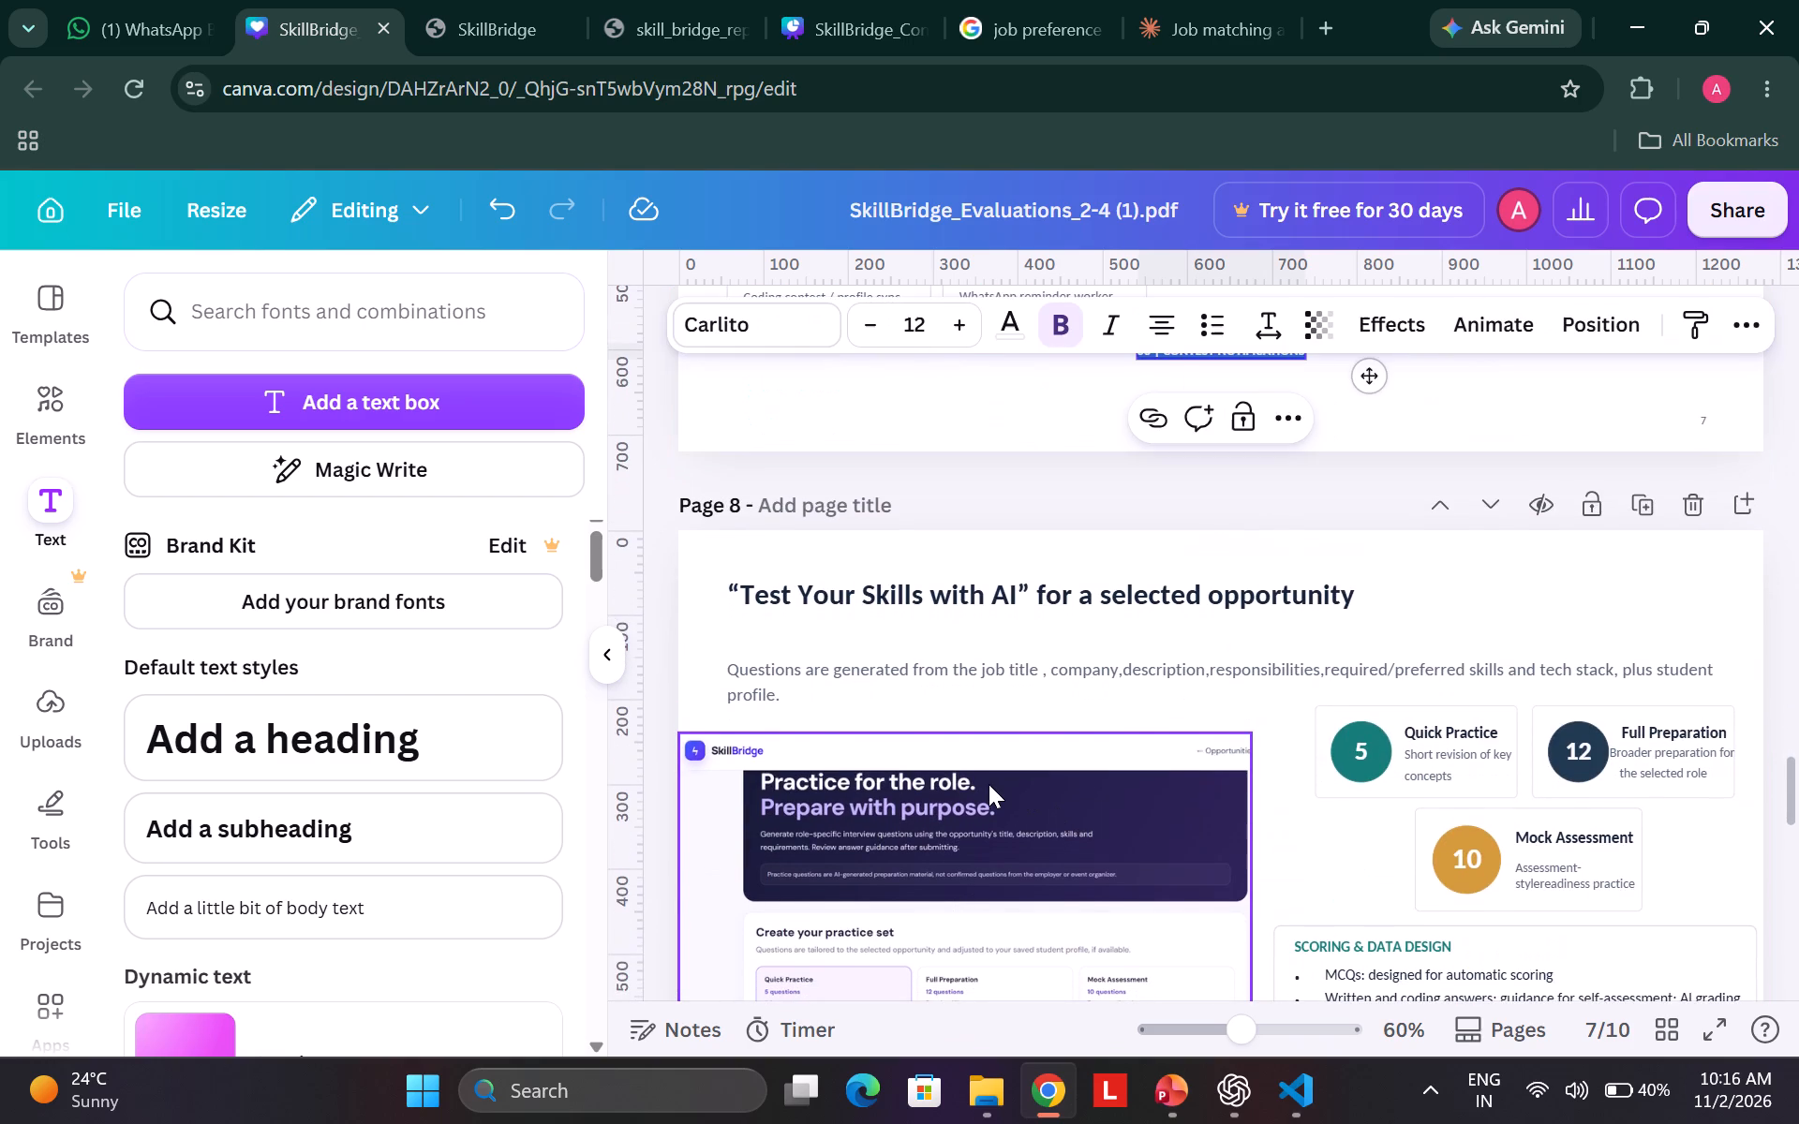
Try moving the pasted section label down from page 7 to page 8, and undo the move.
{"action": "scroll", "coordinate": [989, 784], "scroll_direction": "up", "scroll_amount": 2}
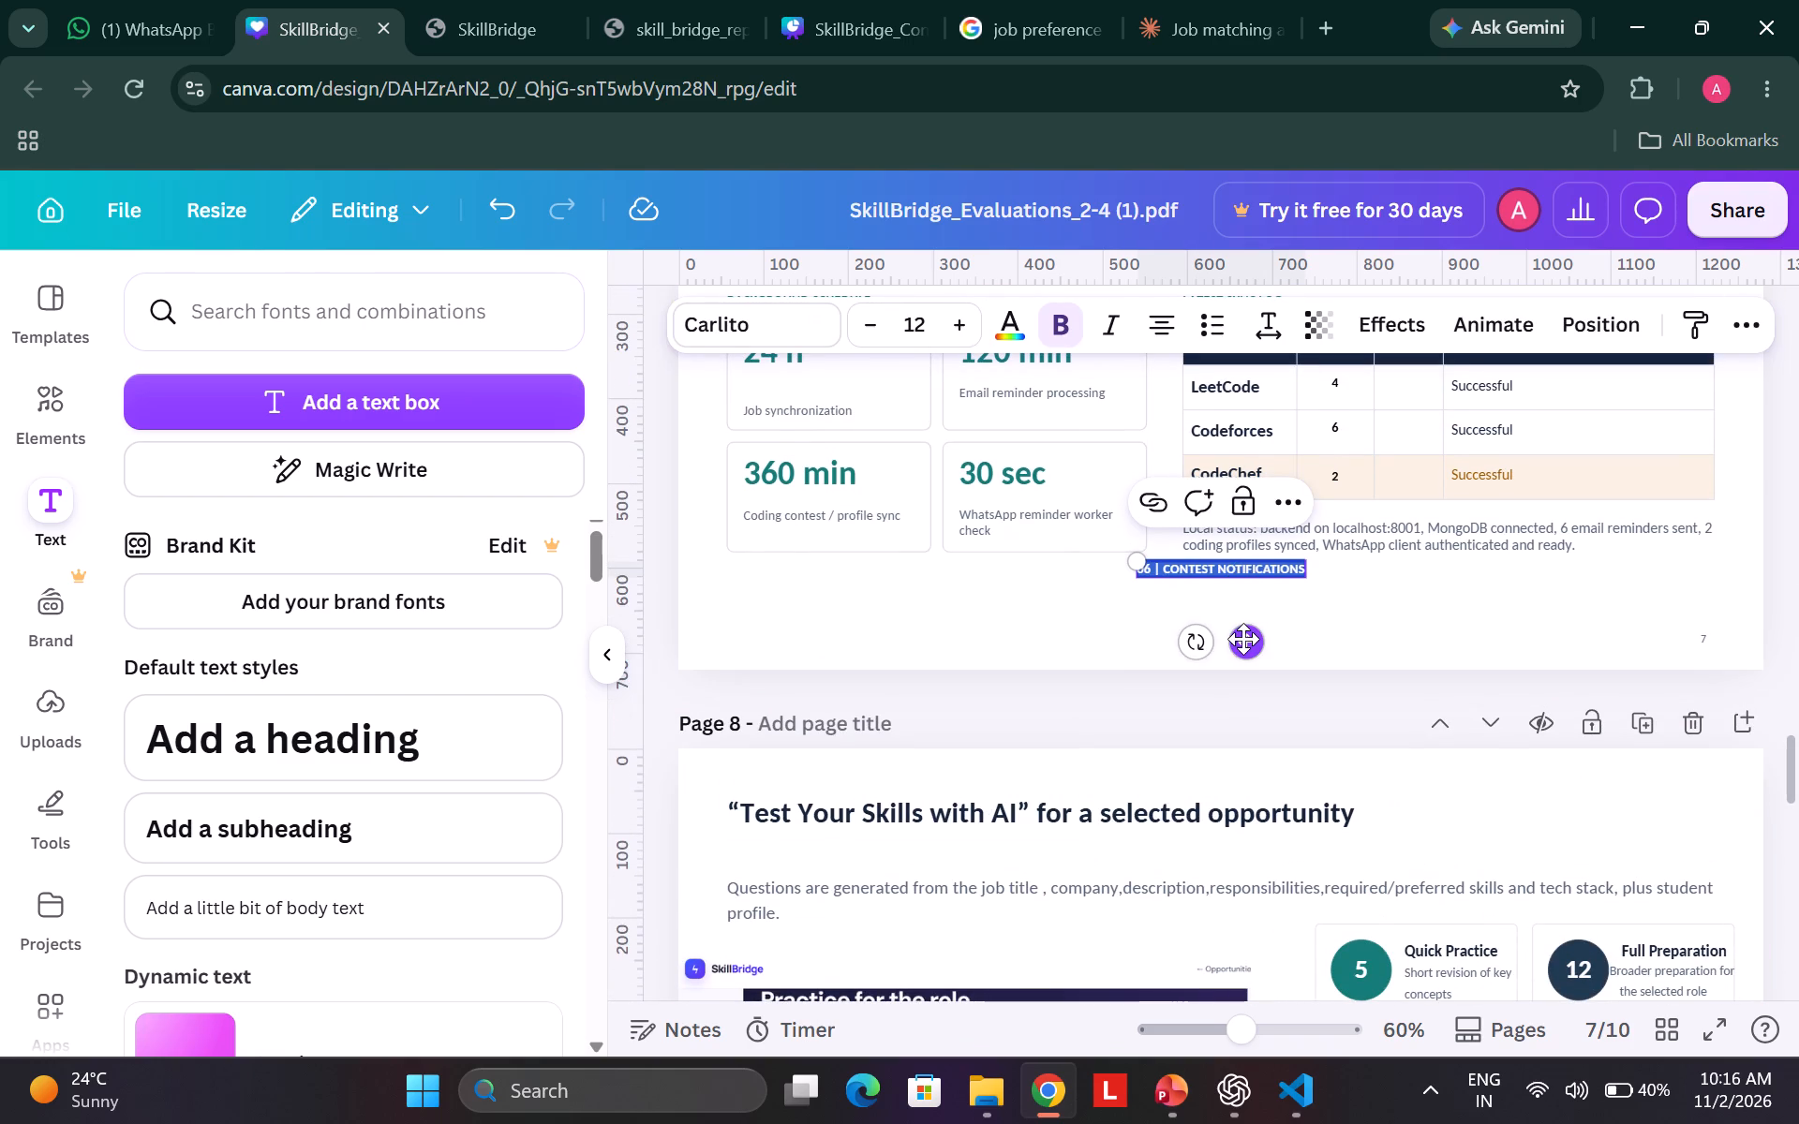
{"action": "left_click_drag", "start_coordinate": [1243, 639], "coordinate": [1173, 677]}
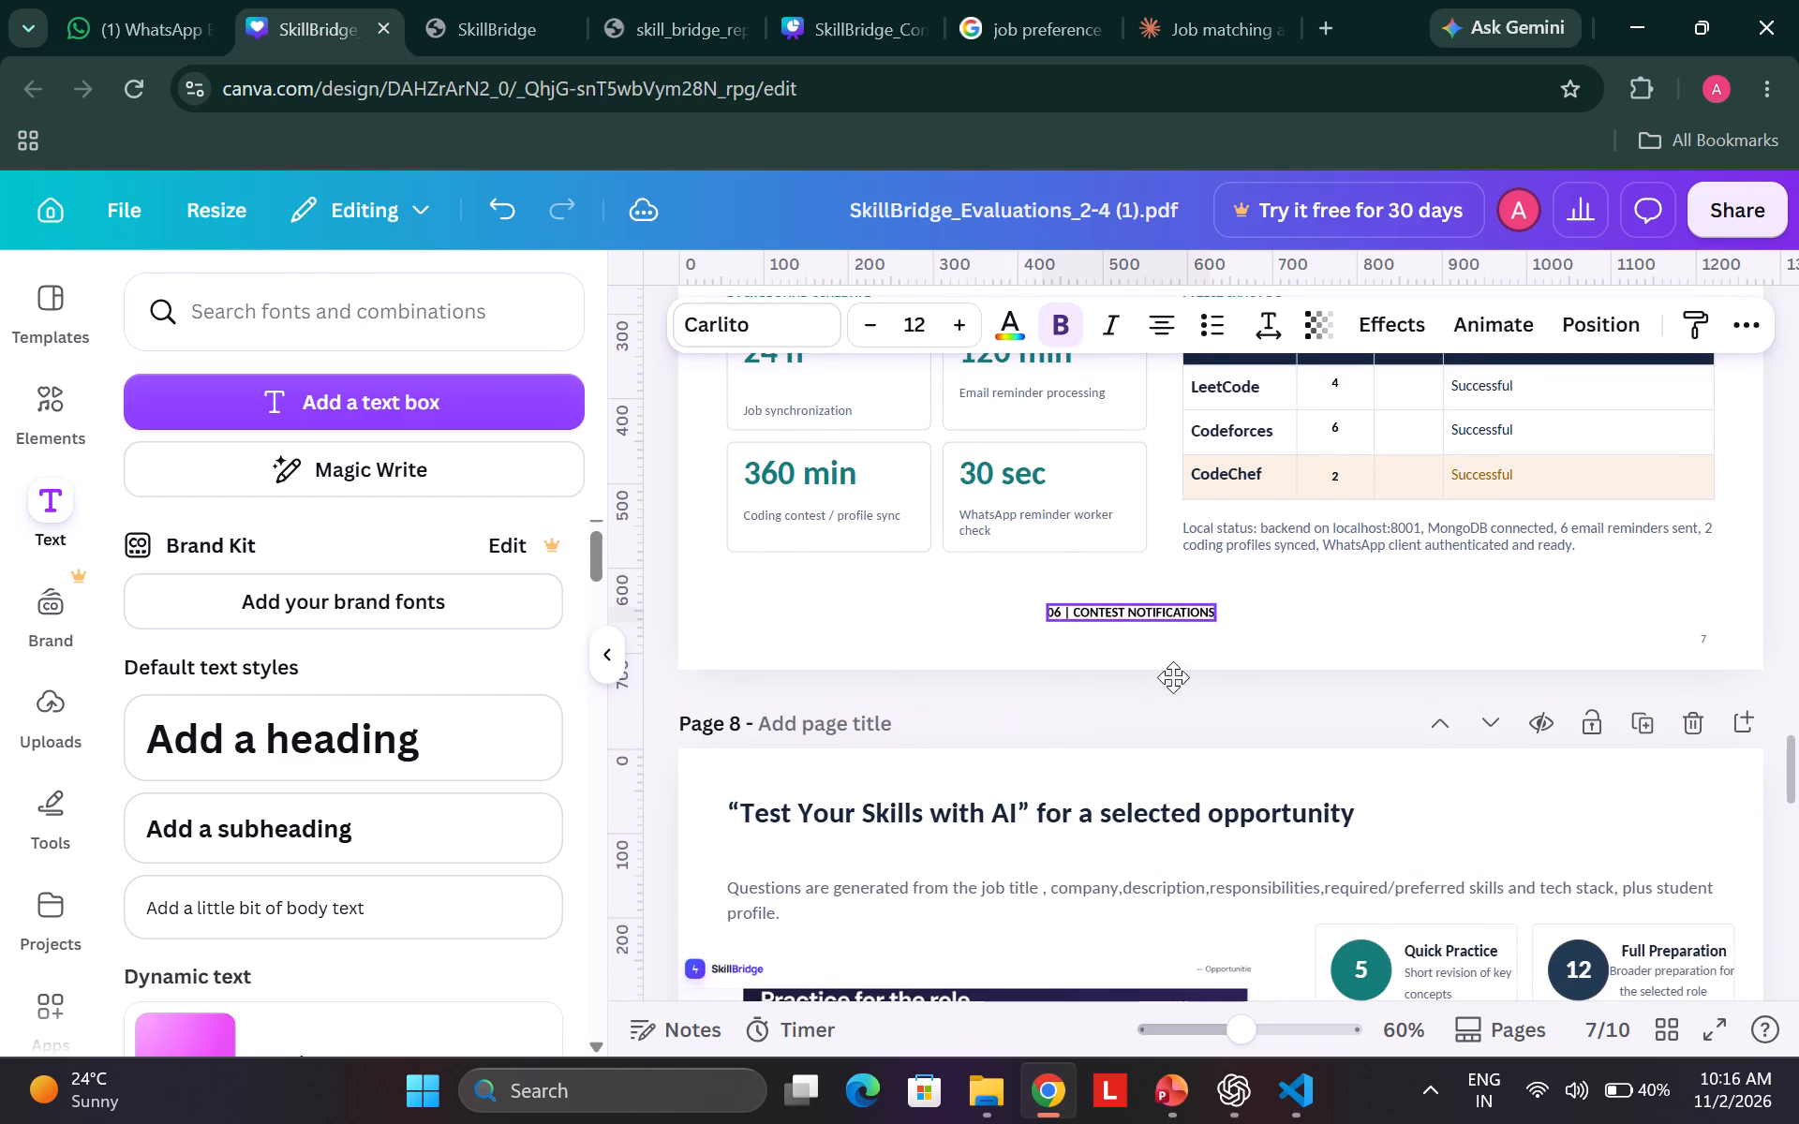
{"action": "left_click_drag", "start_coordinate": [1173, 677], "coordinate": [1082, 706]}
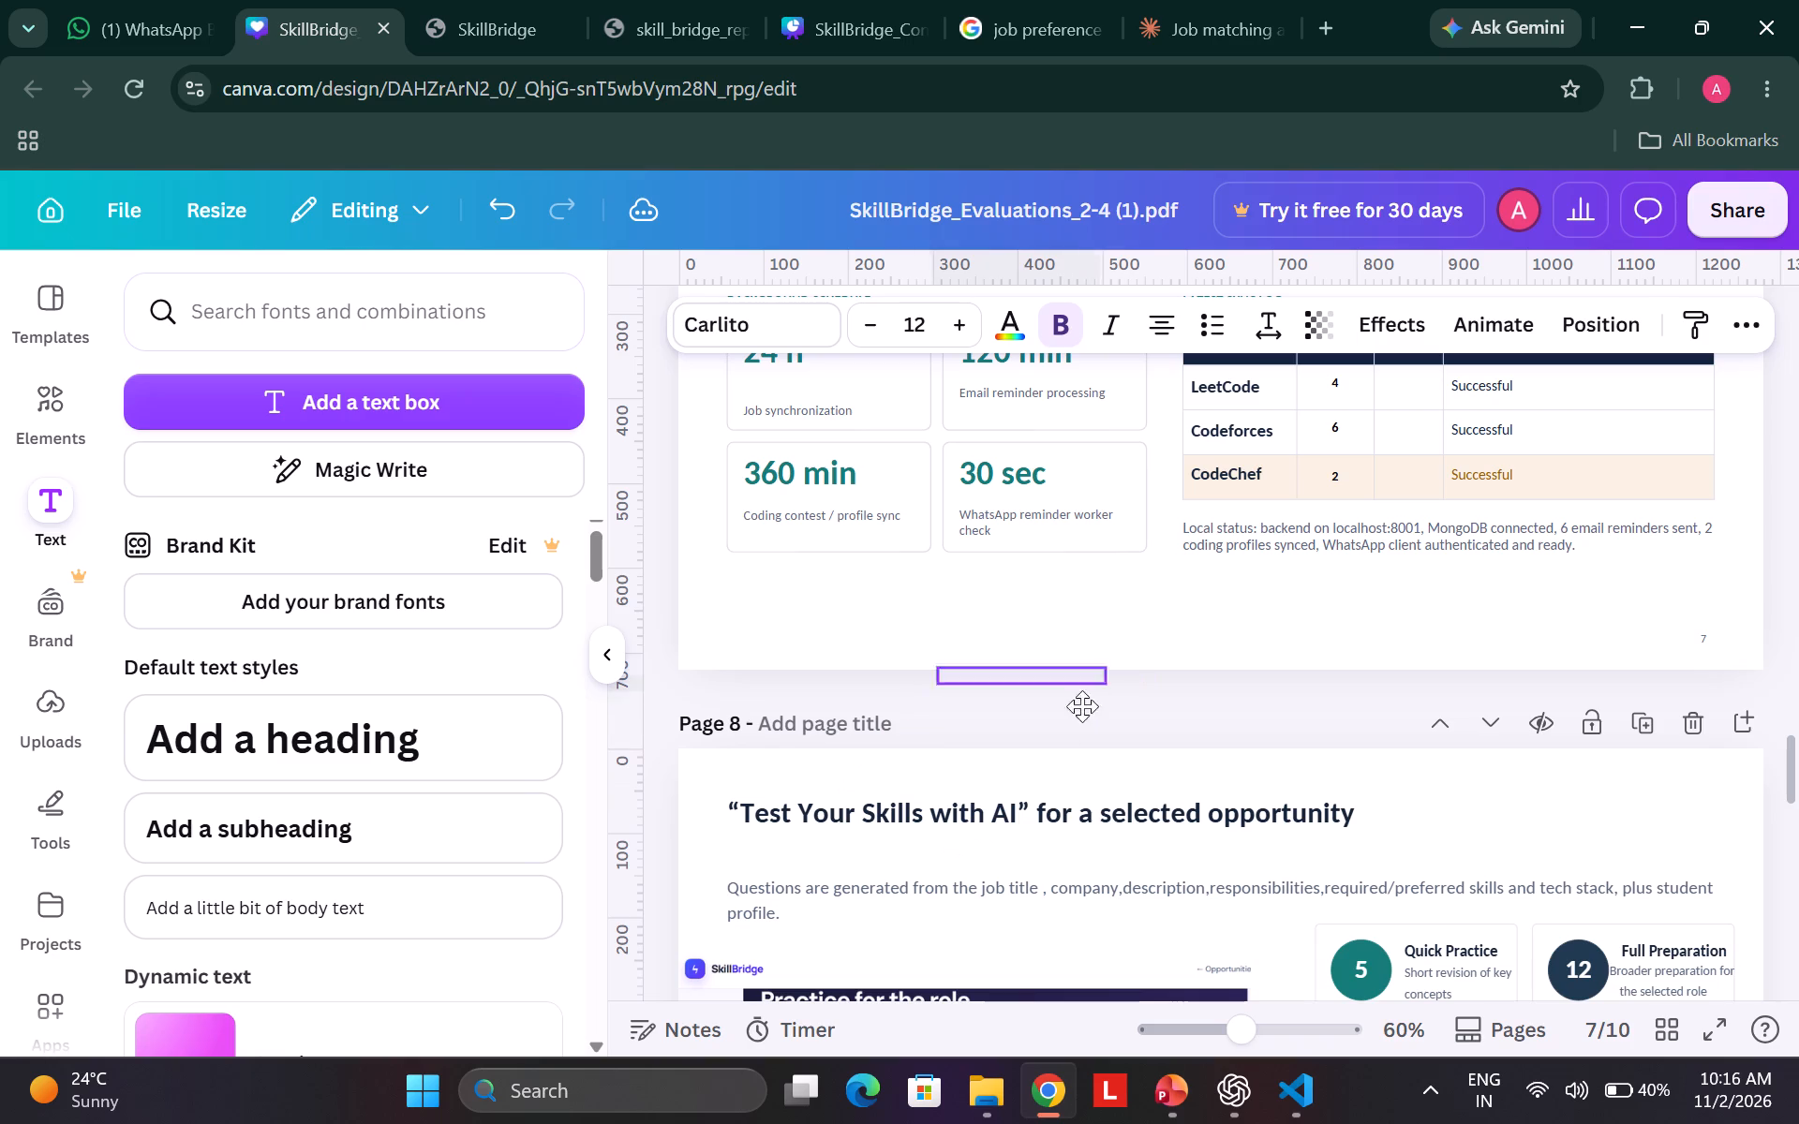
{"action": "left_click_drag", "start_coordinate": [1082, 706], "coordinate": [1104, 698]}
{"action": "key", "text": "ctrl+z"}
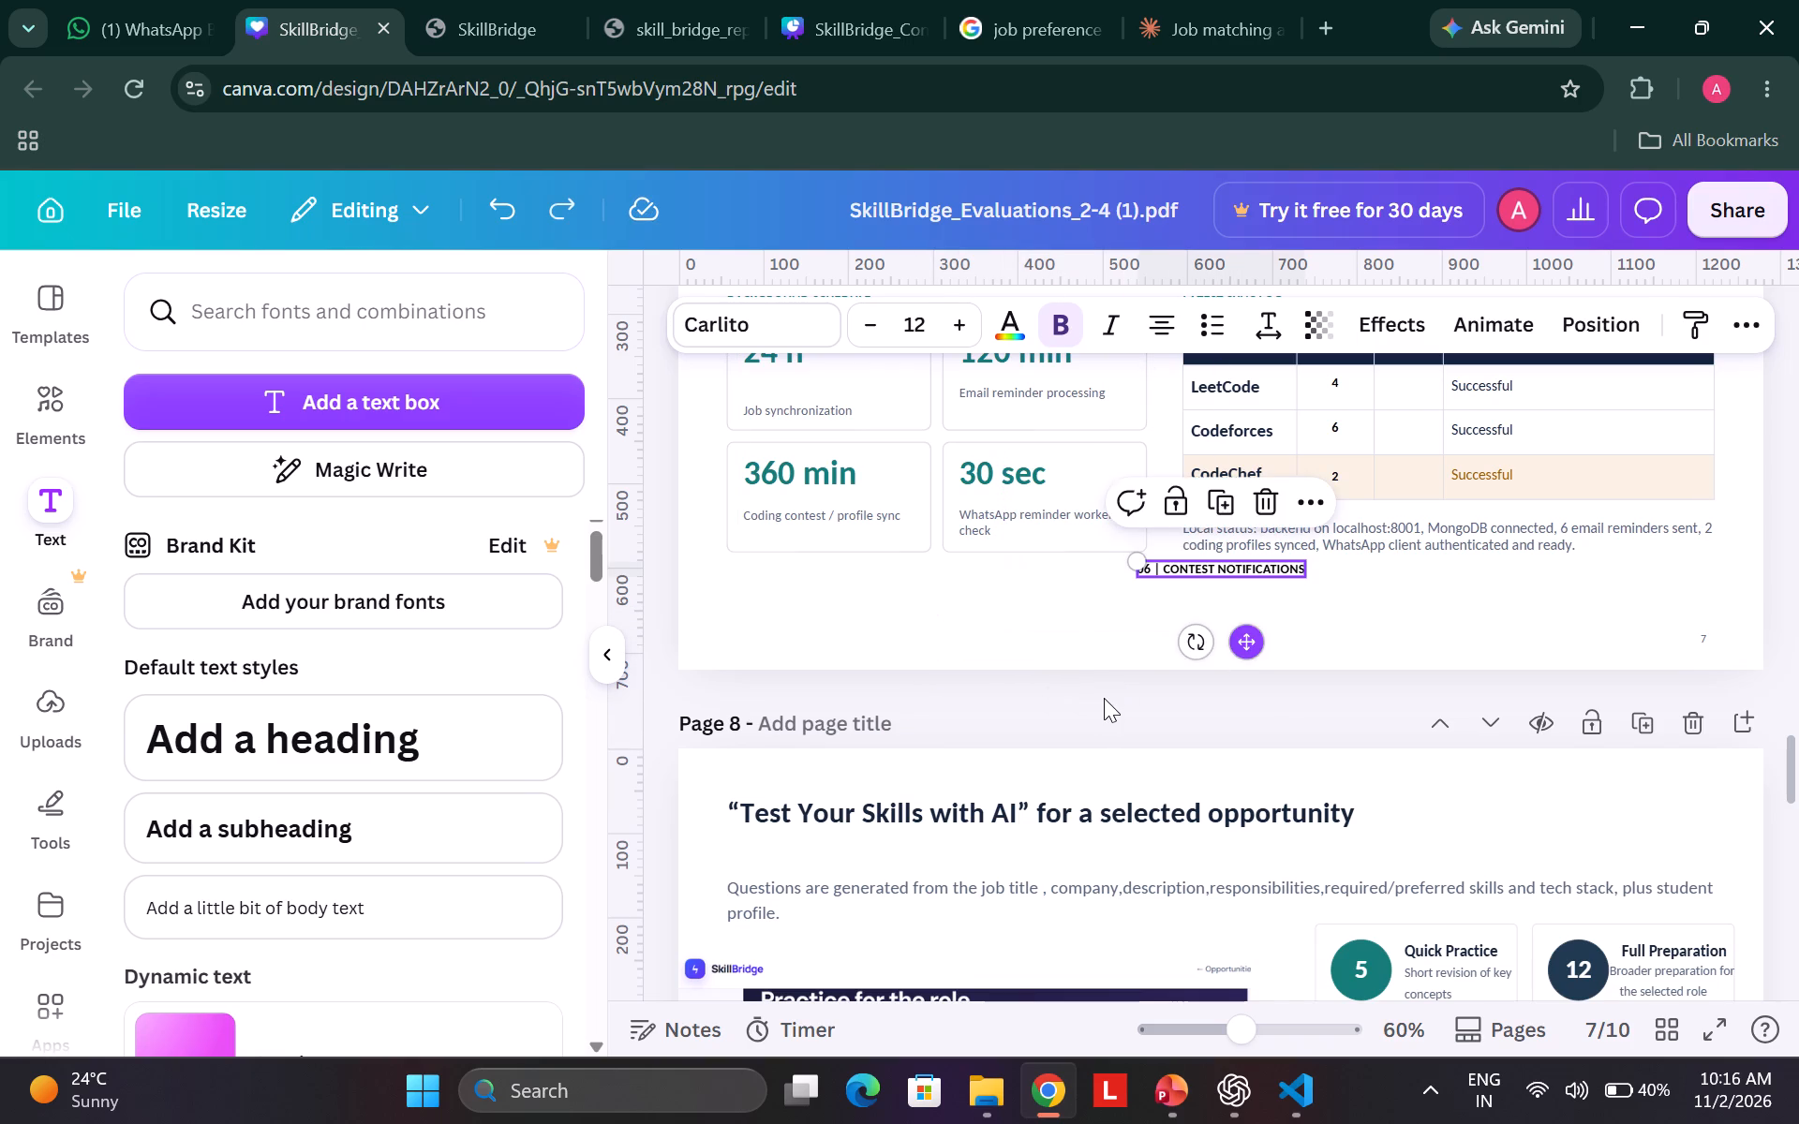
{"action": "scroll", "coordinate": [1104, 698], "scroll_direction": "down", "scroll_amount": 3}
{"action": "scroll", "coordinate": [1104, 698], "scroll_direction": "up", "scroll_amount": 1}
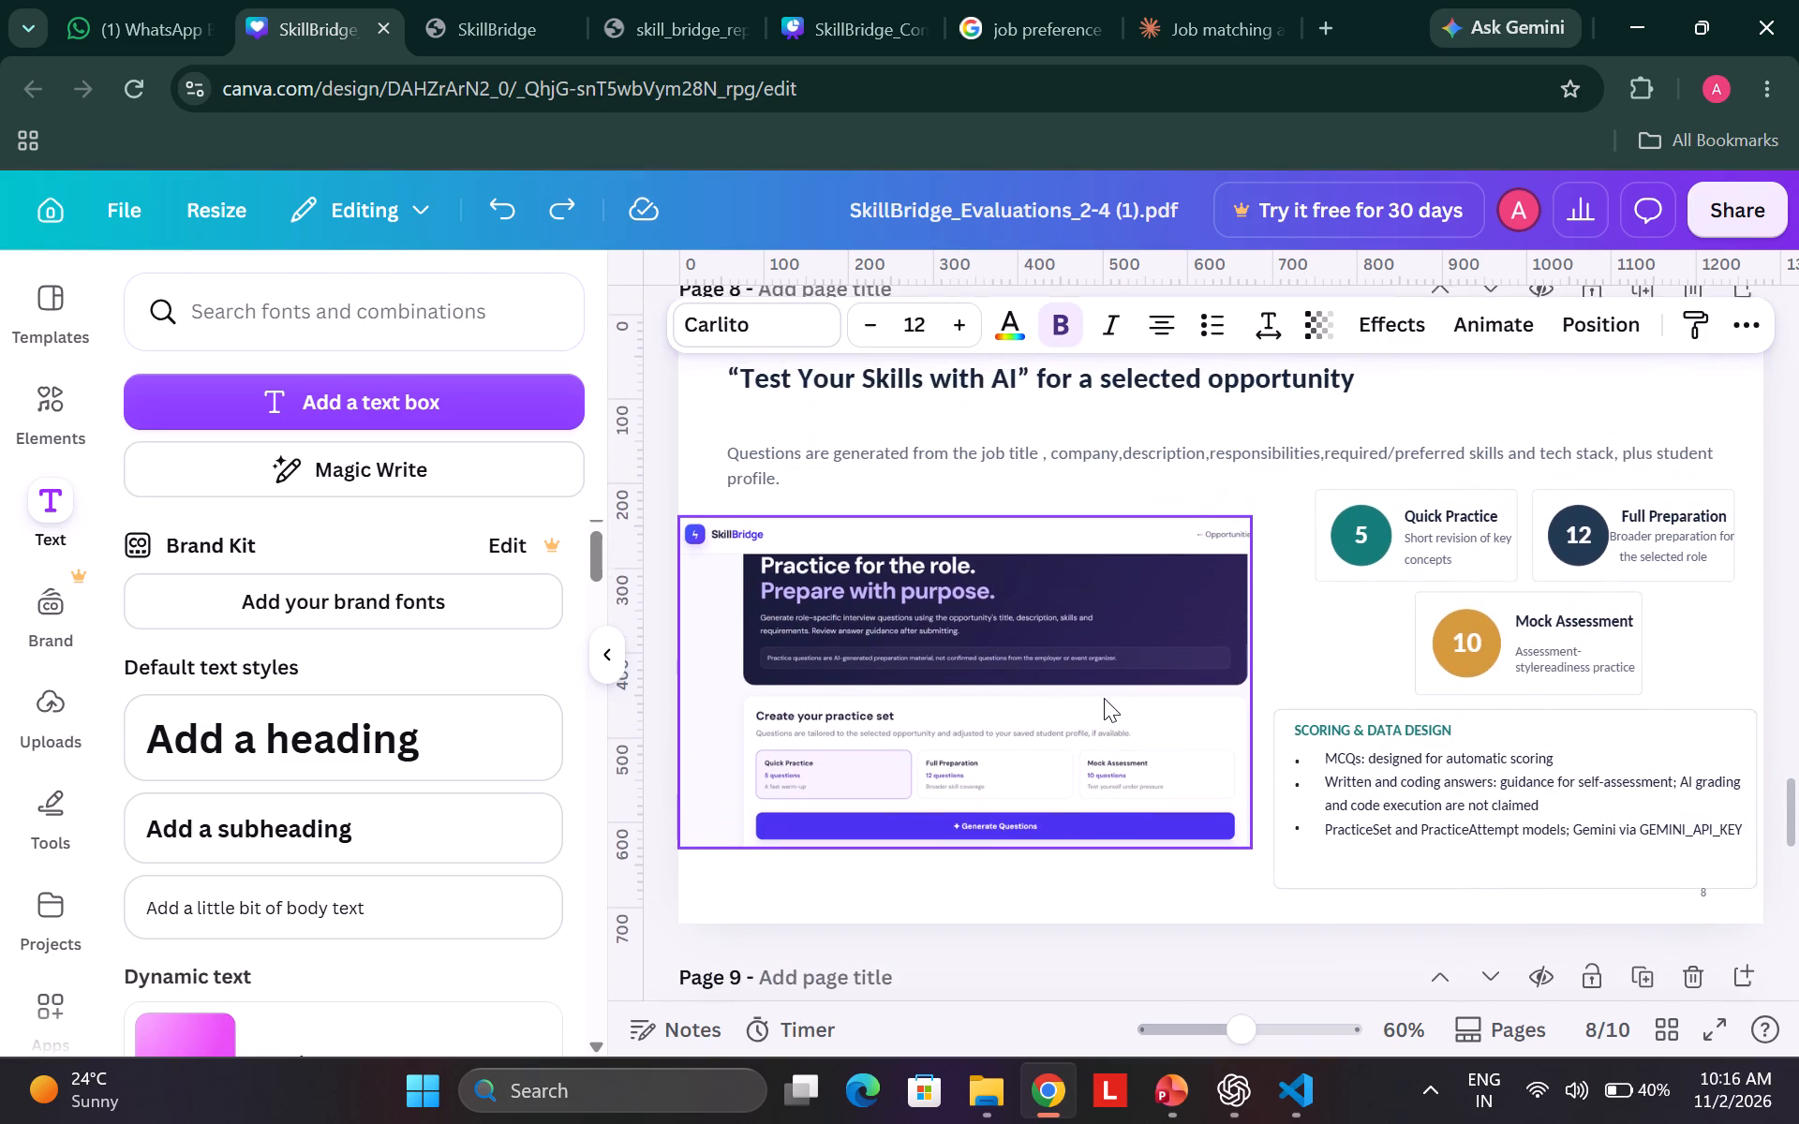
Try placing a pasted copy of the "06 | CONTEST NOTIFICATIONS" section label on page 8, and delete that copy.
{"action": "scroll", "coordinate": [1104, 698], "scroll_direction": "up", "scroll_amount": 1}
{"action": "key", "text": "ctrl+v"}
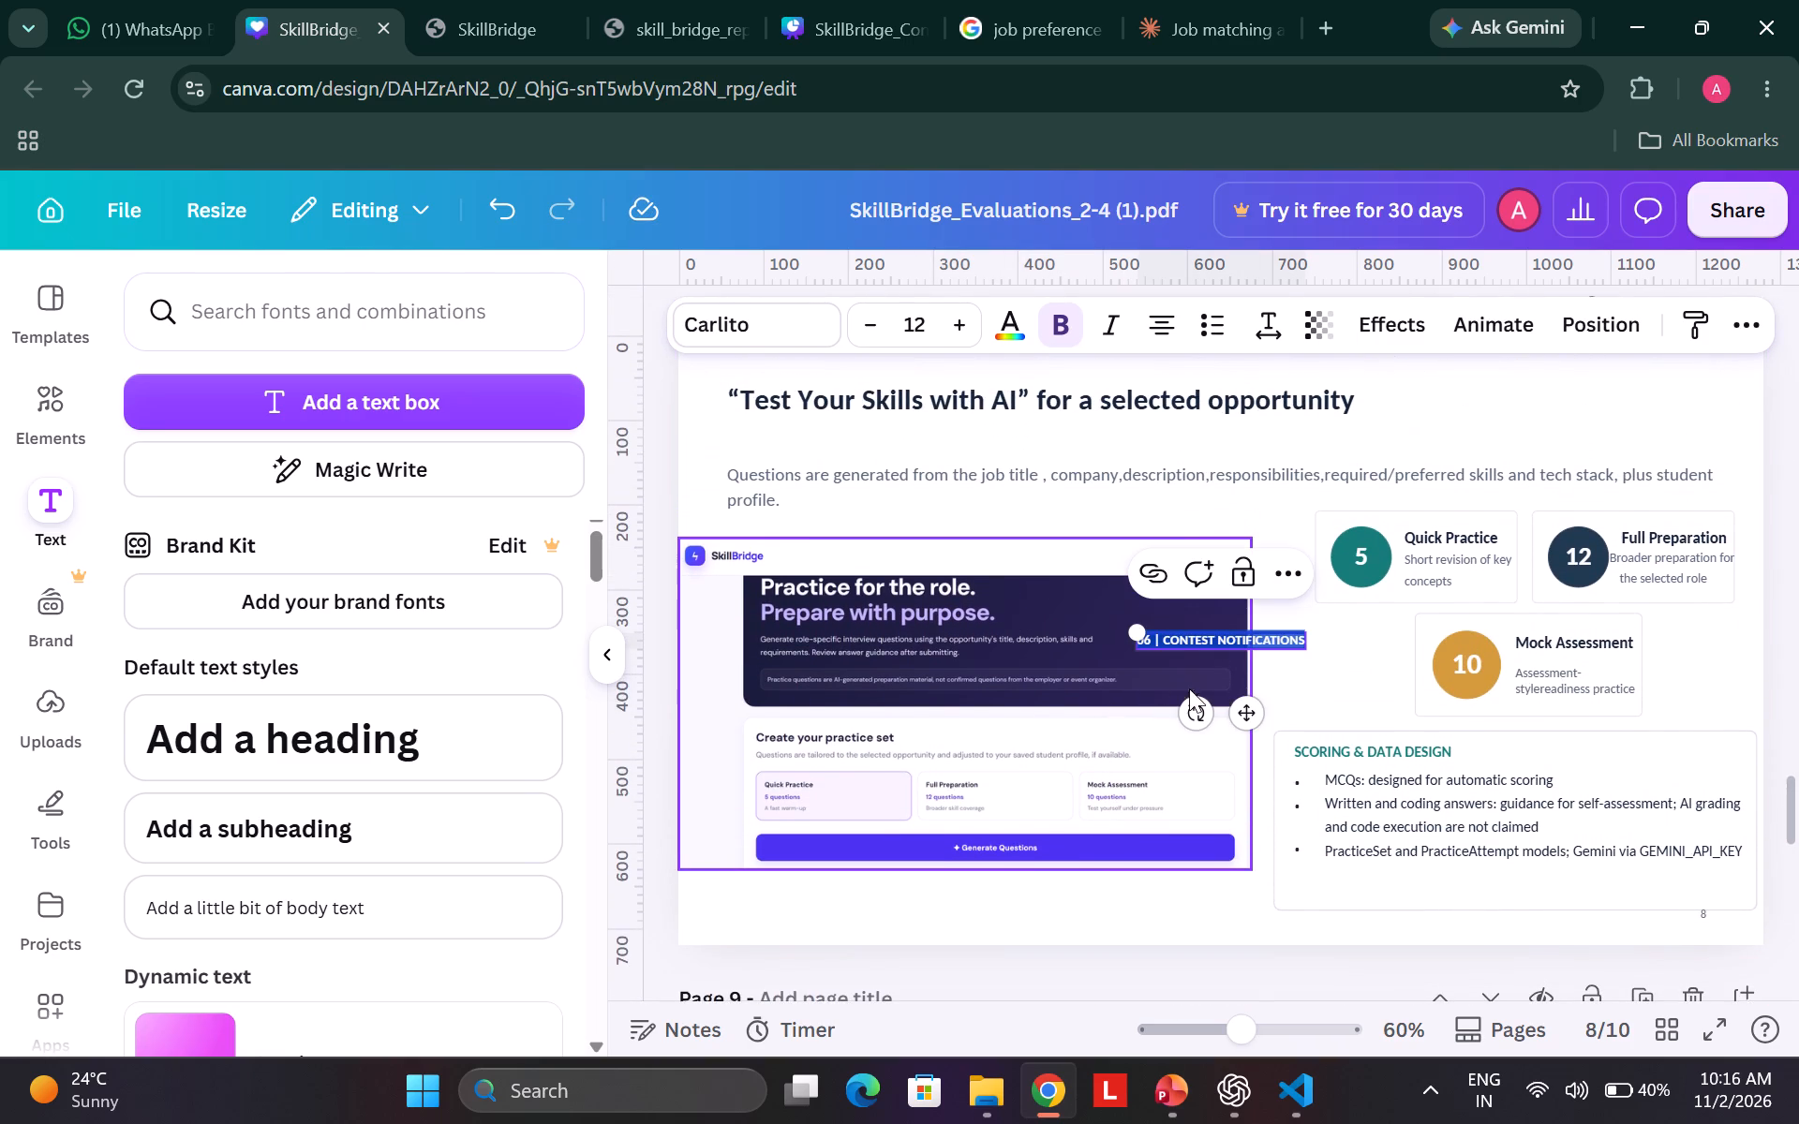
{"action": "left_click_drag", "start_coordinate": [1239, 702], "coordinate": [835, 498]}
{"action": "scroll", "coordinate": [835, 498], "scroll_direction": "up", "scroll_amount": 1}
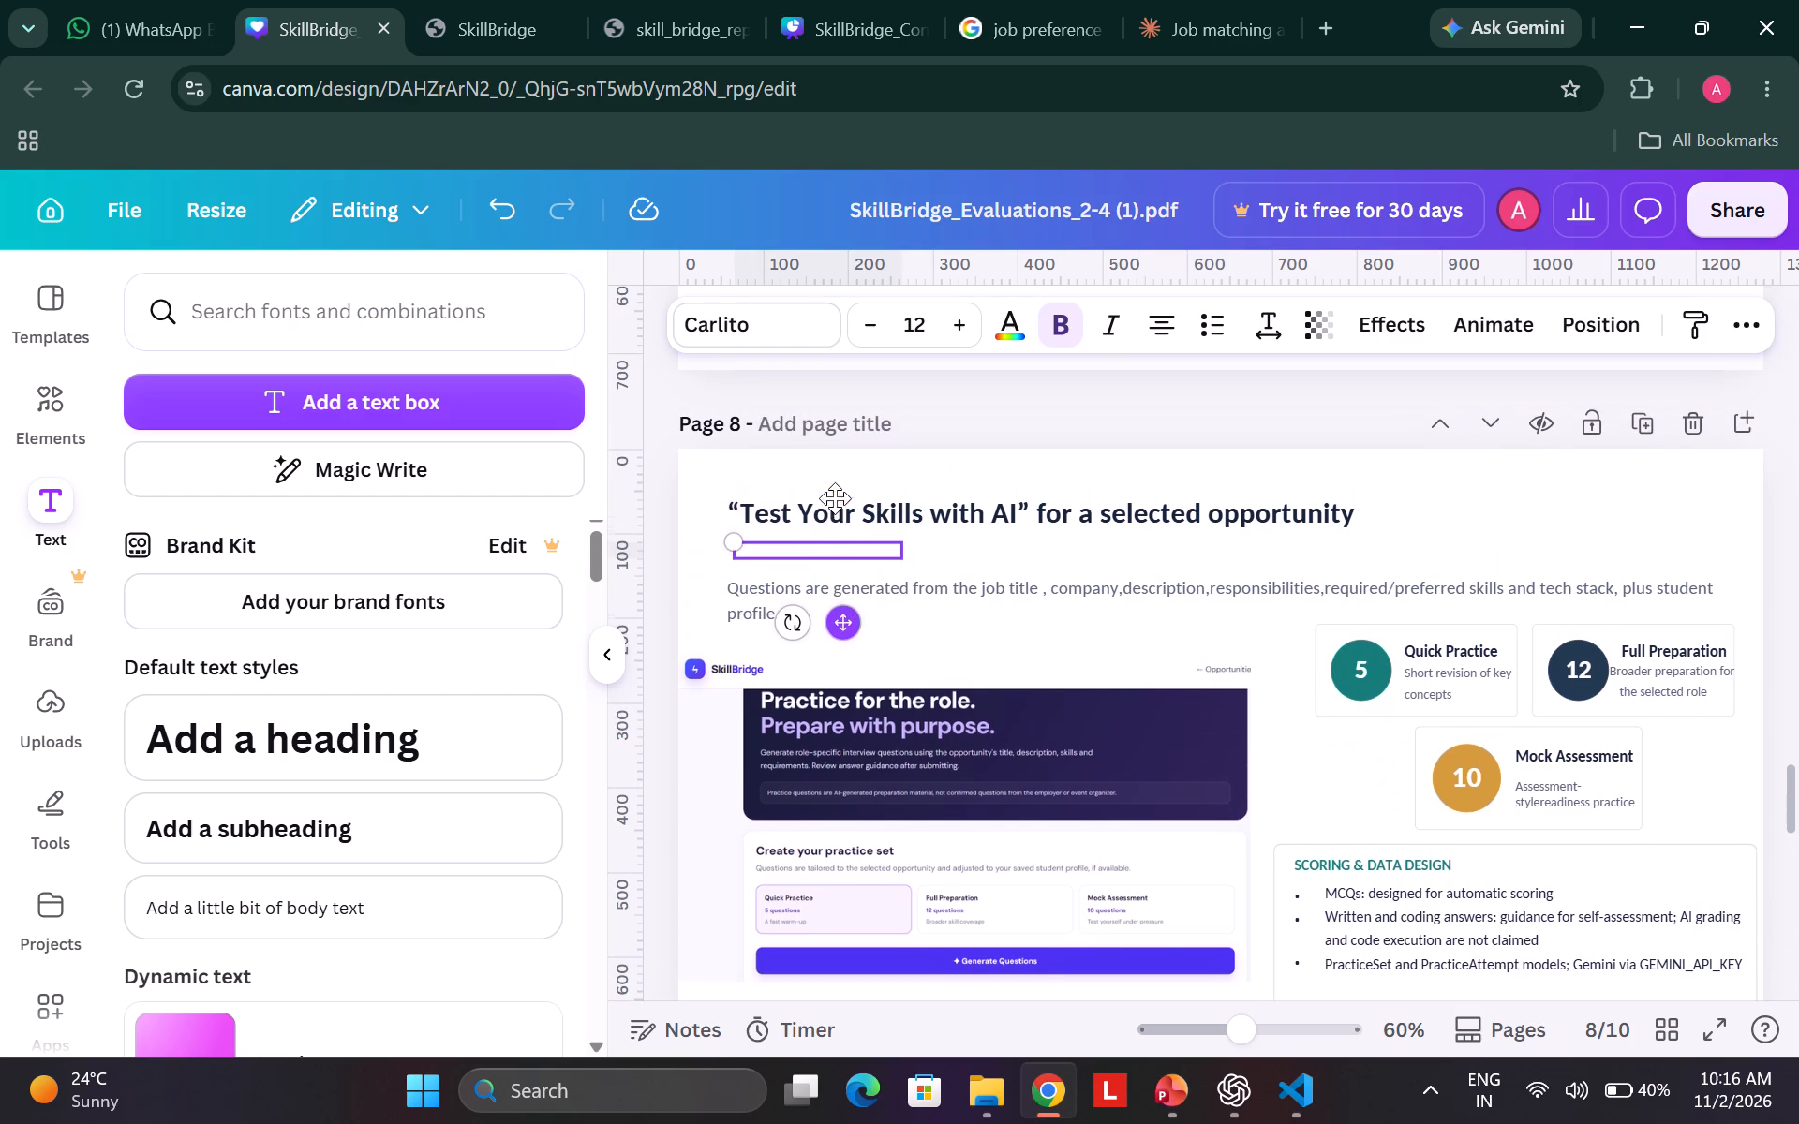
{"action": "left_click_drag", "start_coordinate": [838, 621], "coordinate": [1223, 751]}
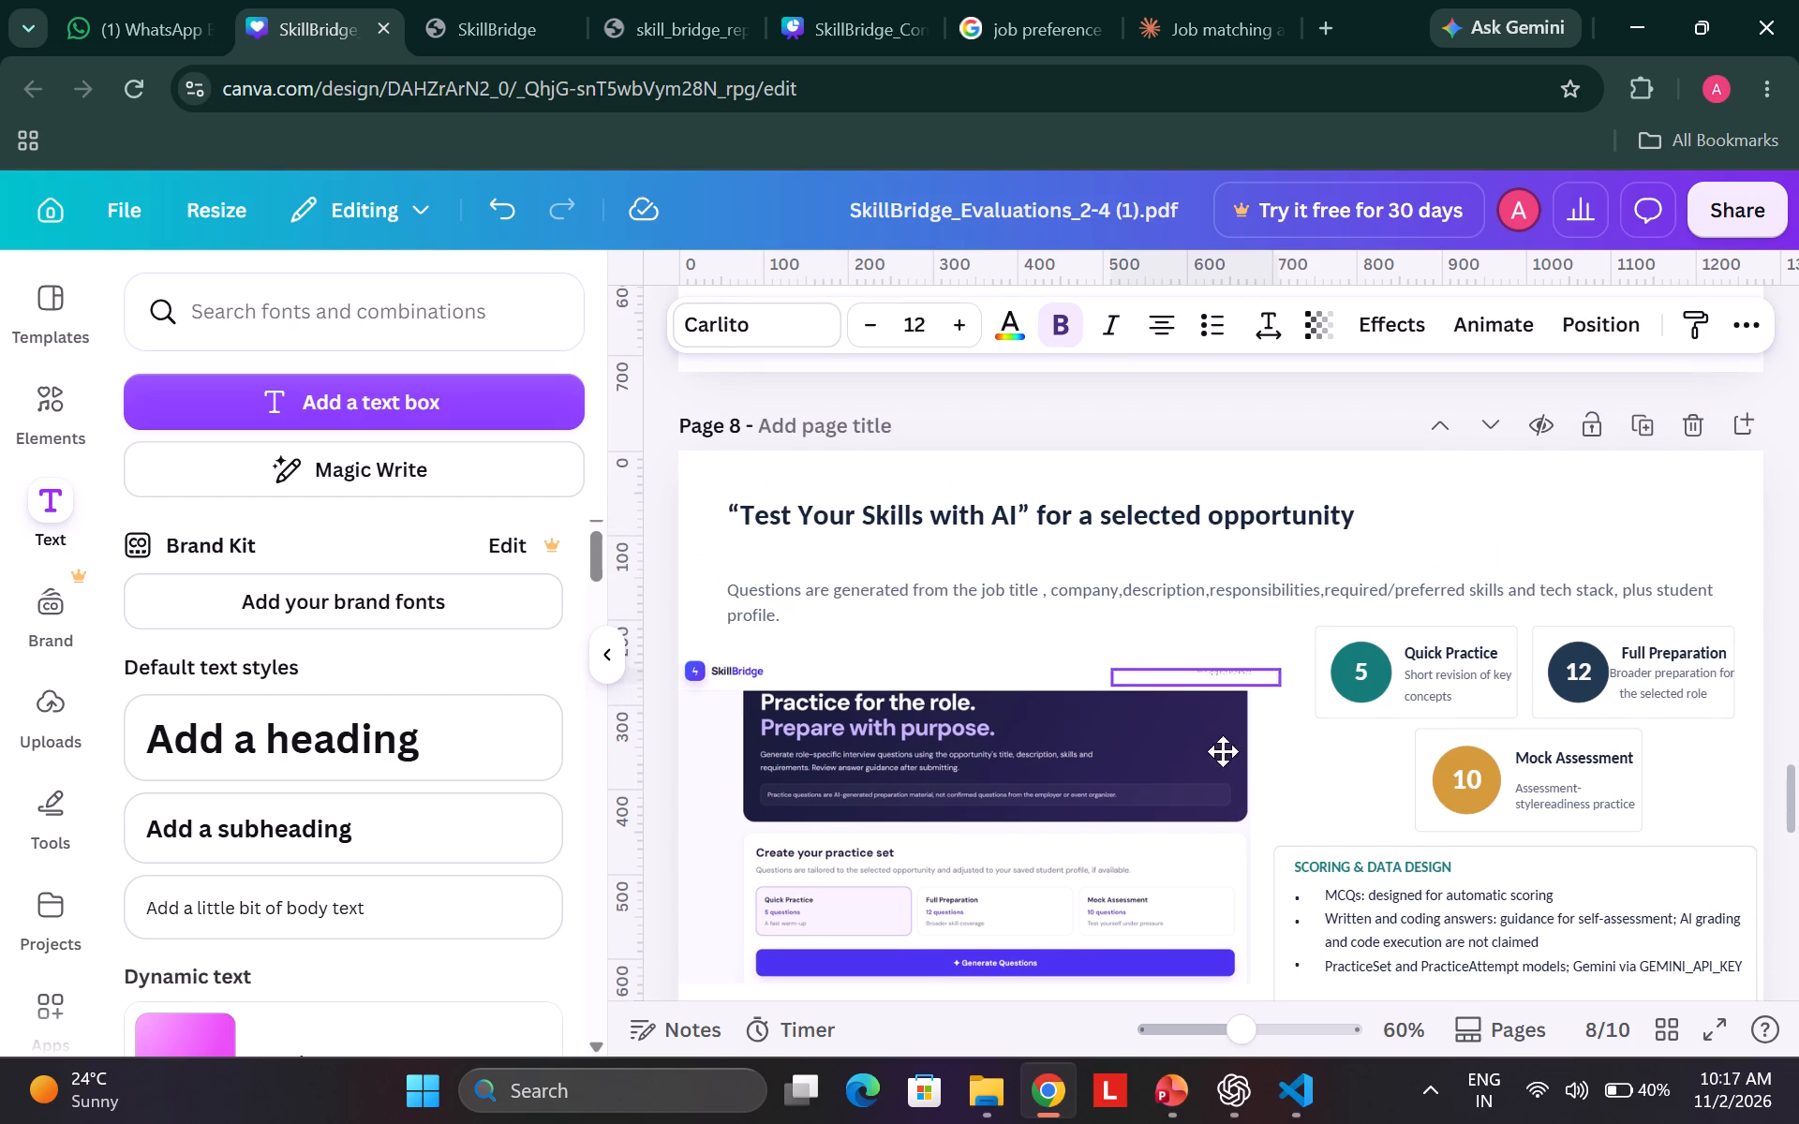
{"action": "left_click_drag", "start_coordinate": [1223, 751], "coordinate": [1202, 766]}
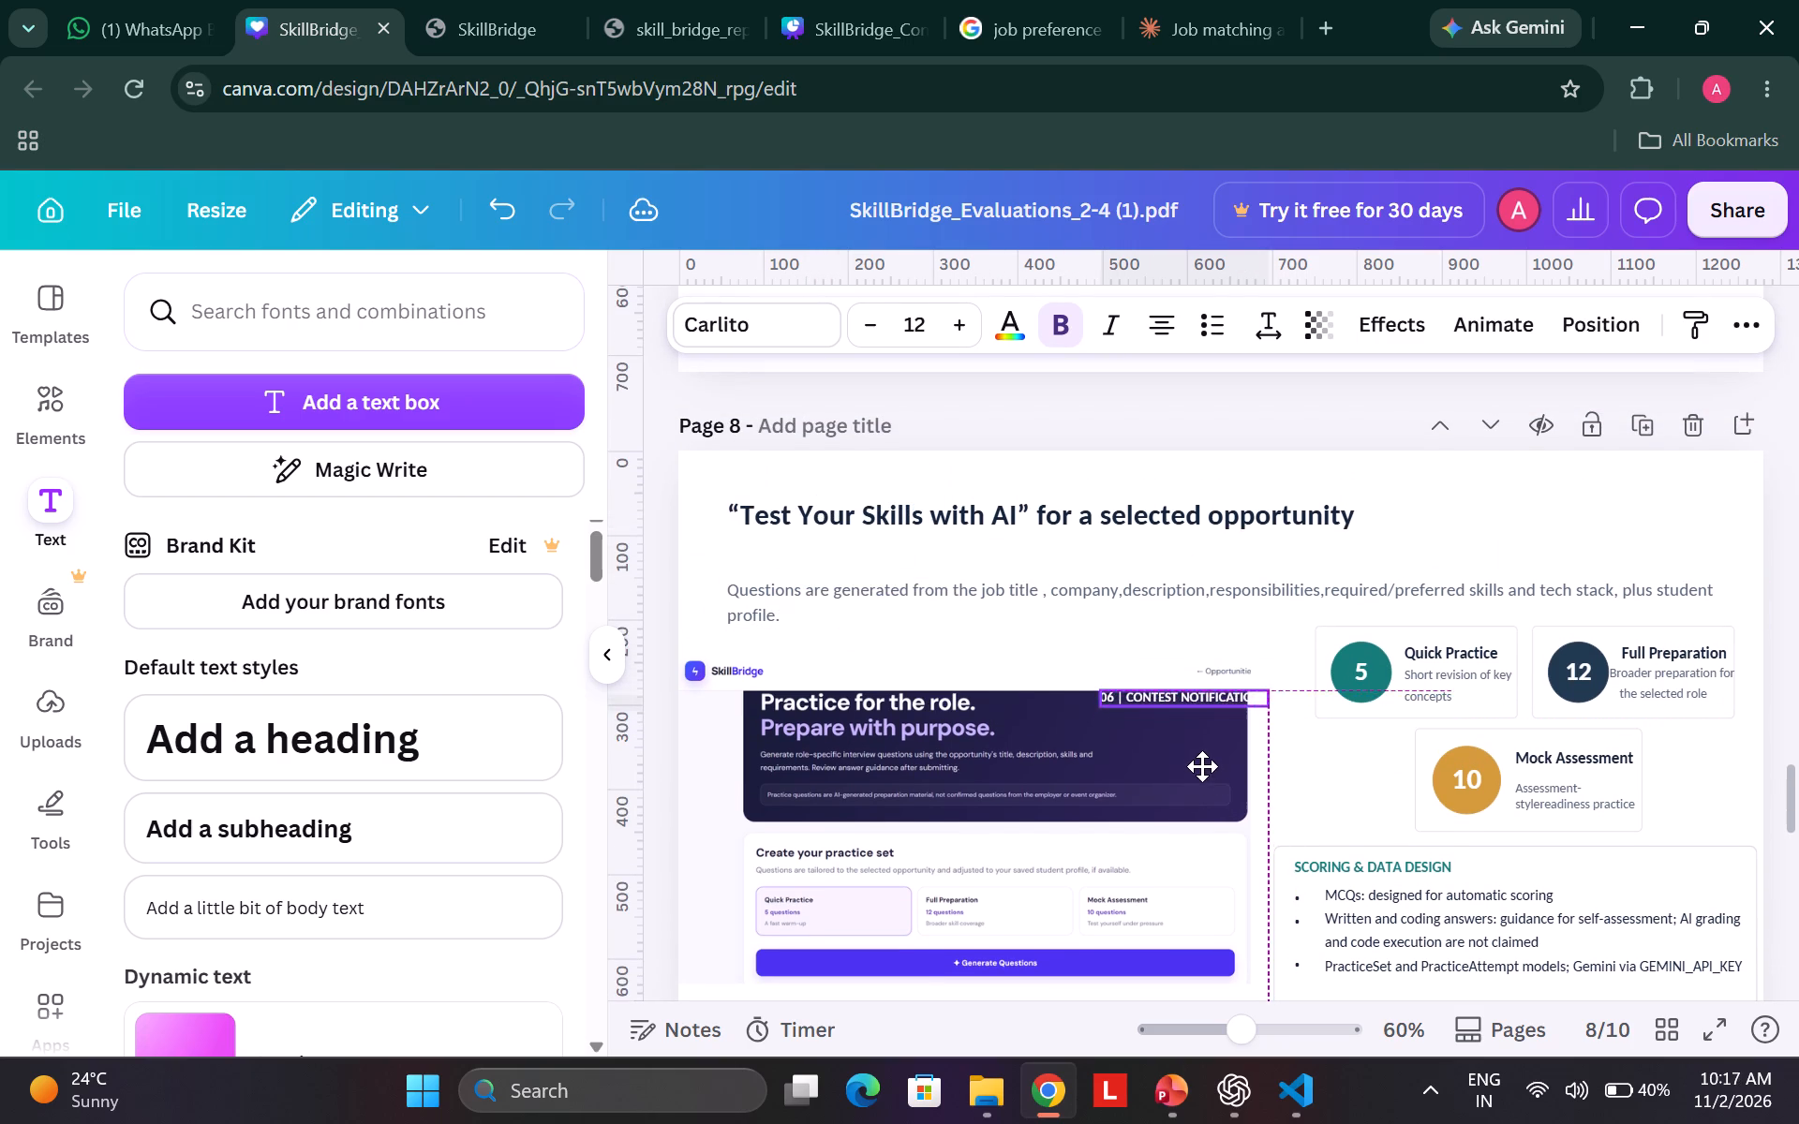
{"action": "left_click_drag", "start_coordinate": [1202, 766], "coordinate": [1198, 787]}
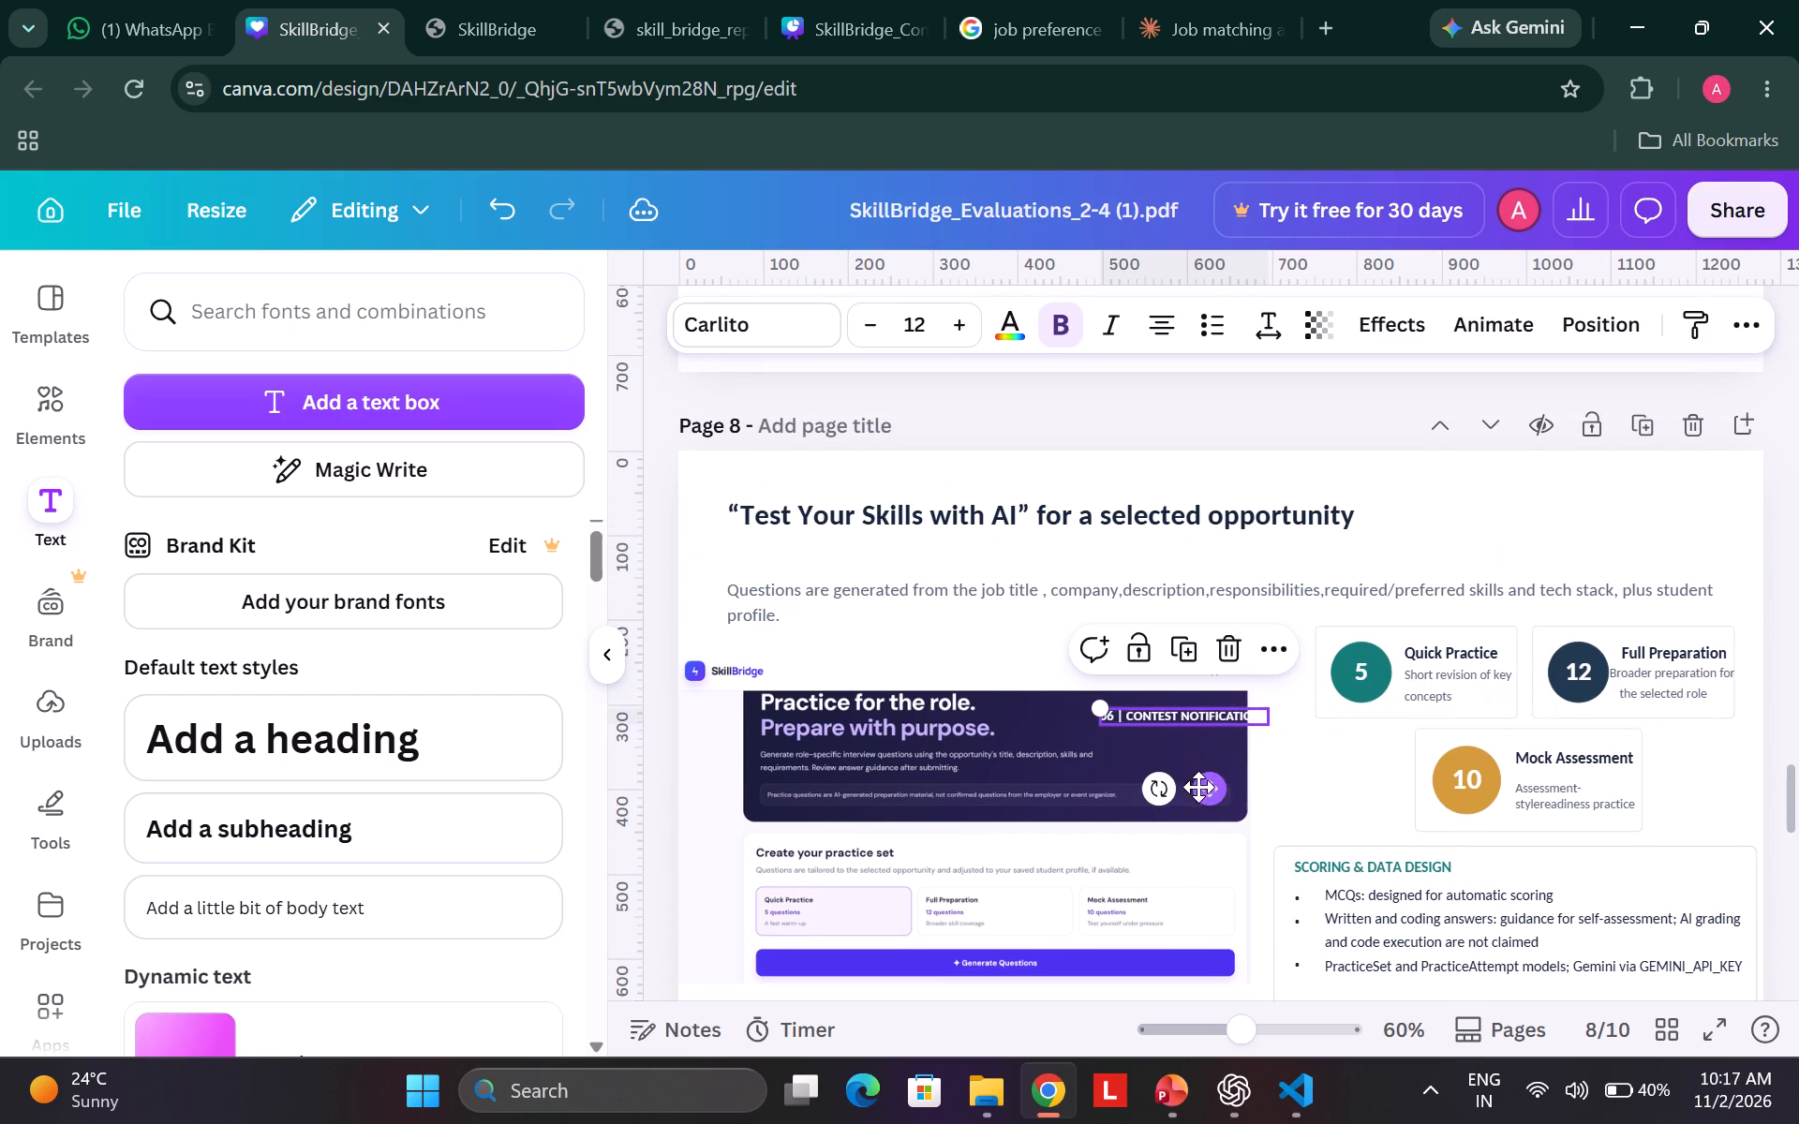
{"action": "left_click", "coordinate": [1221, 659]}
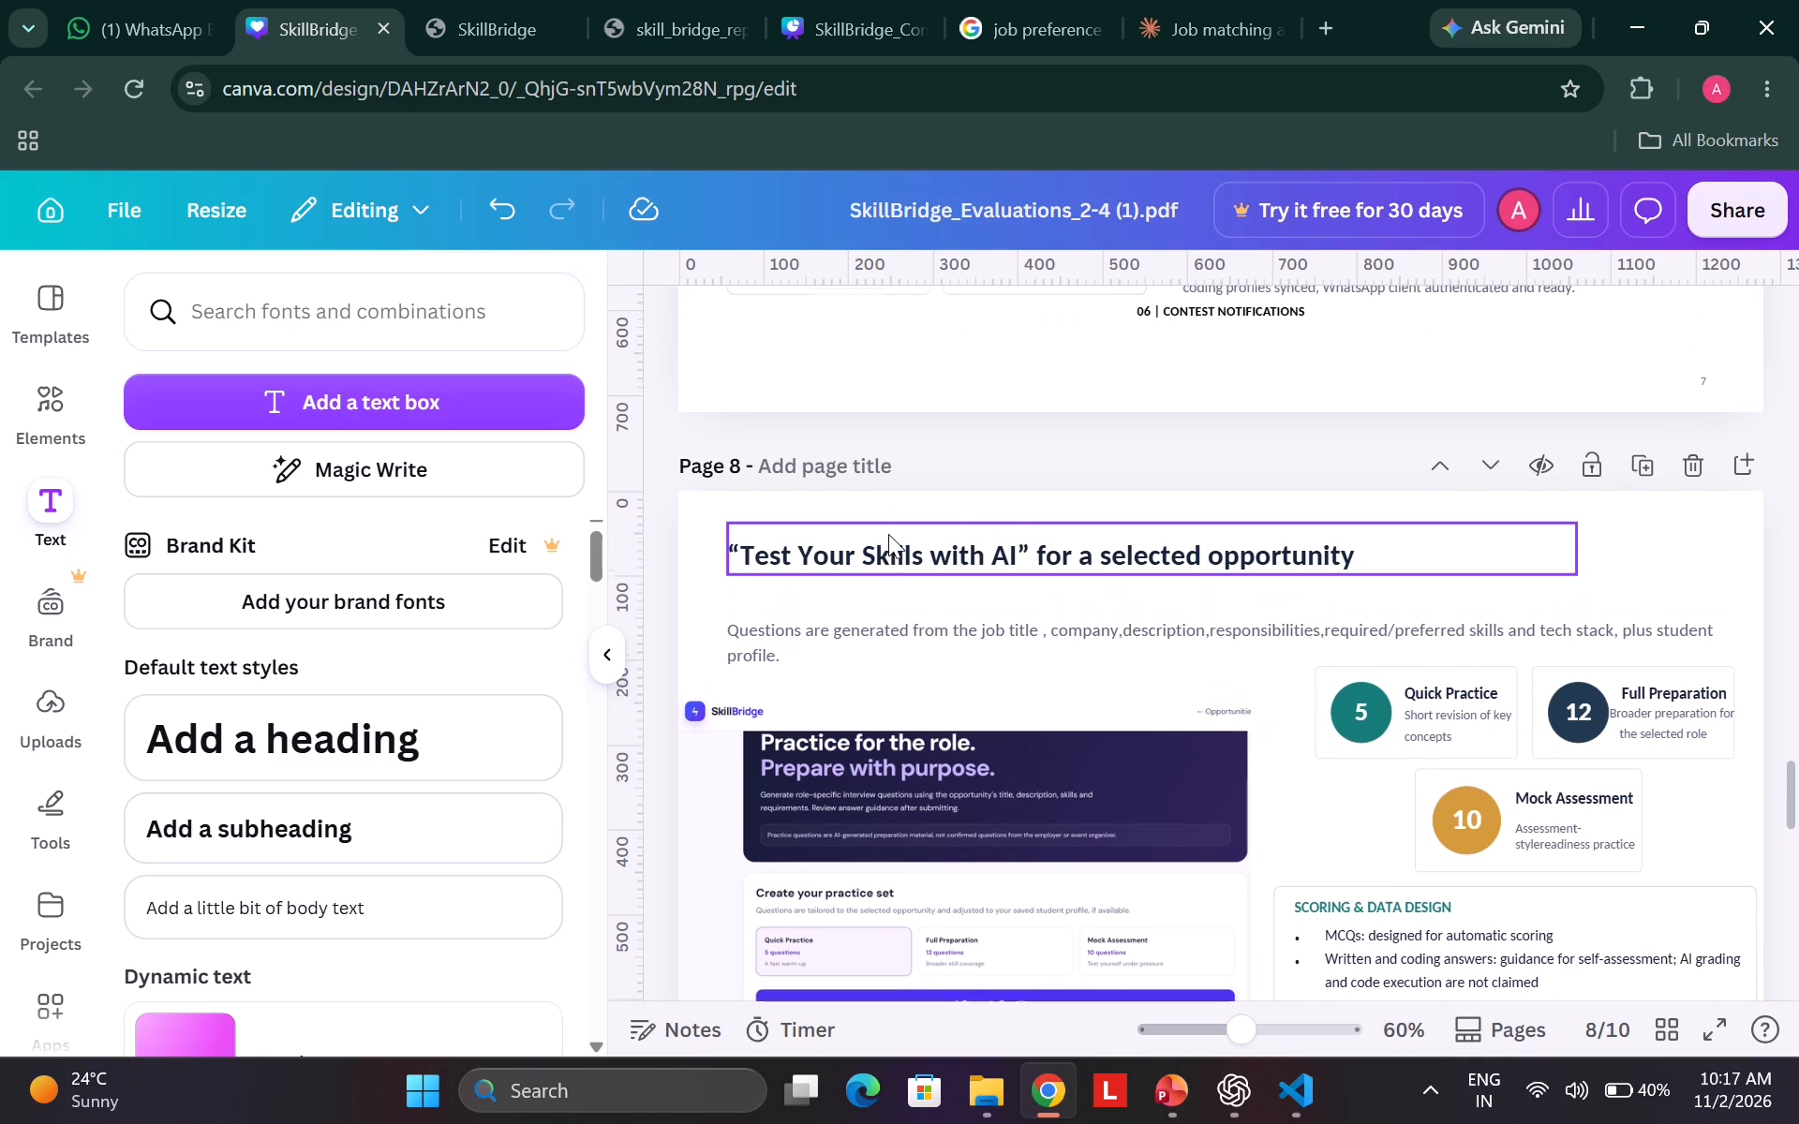
Review pages 7 to 10, checking each slide's heading area for a numbered section label.
{"action": "scroll", "coordinate": [888, 534], "scroll_direction": "down", "scroll_amount": 1}
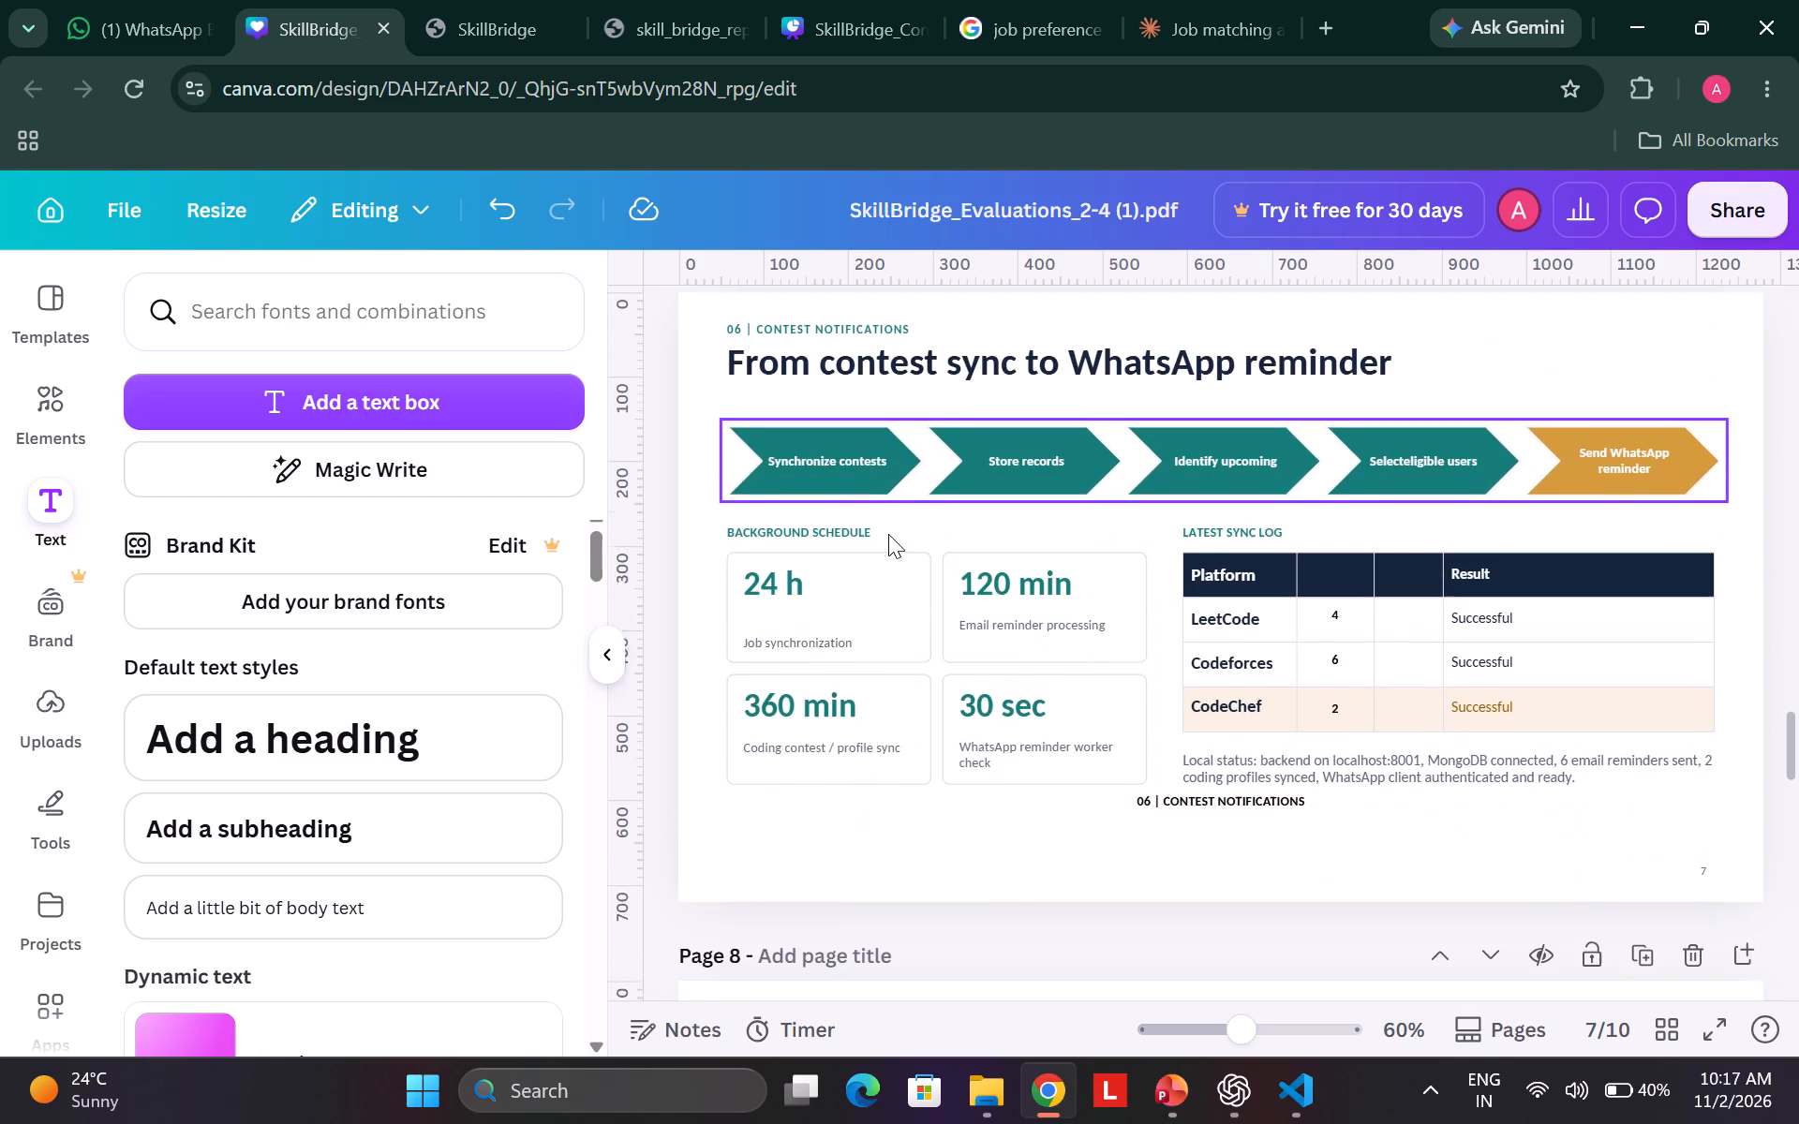
{"action": "scroll", "coordinate": [888, 534], "scroll_direction": "down", "scroll_amount": 3}
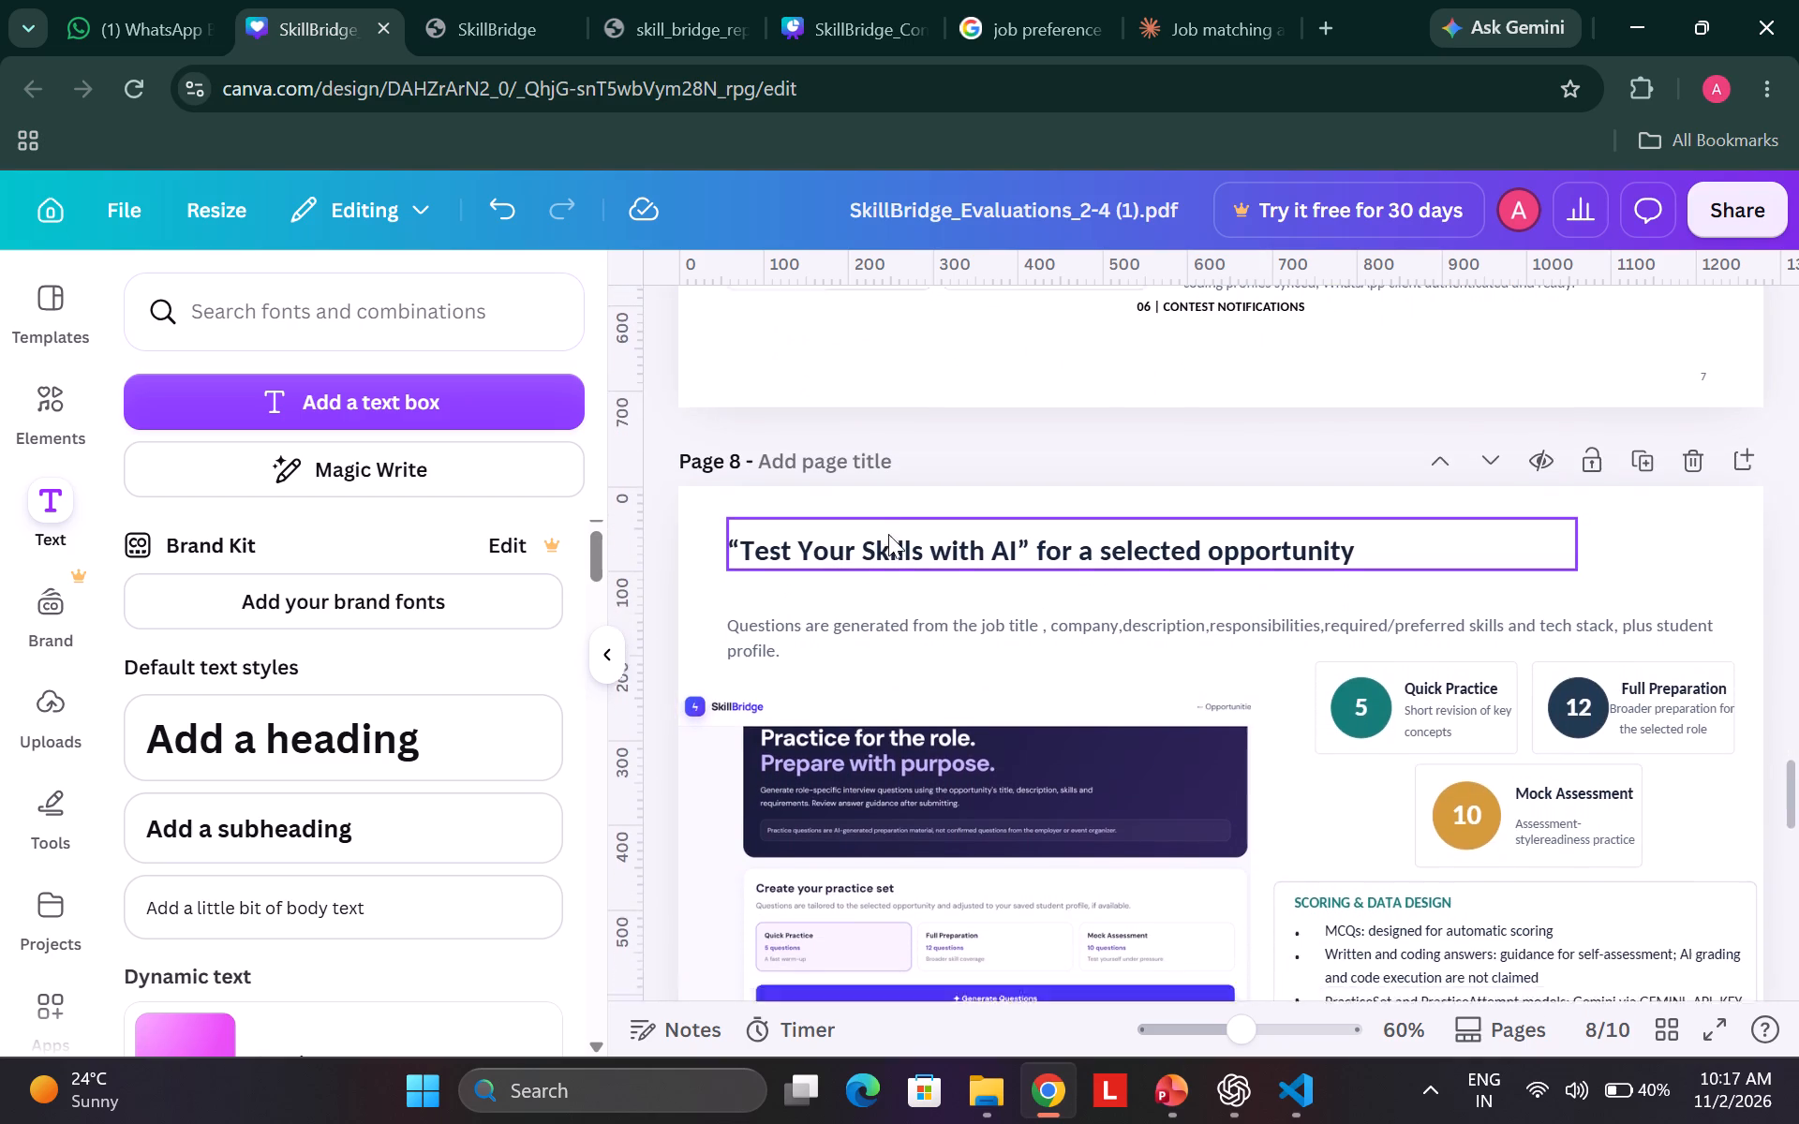
{"action": "scroll", "coordinate": [888, 534], "scroll_direction": "down", "scroll_amount": 1}
{"action": "scroll", "coordinate": [1035, 620], "scroll_direction": "down", "scroll_amount": 2}
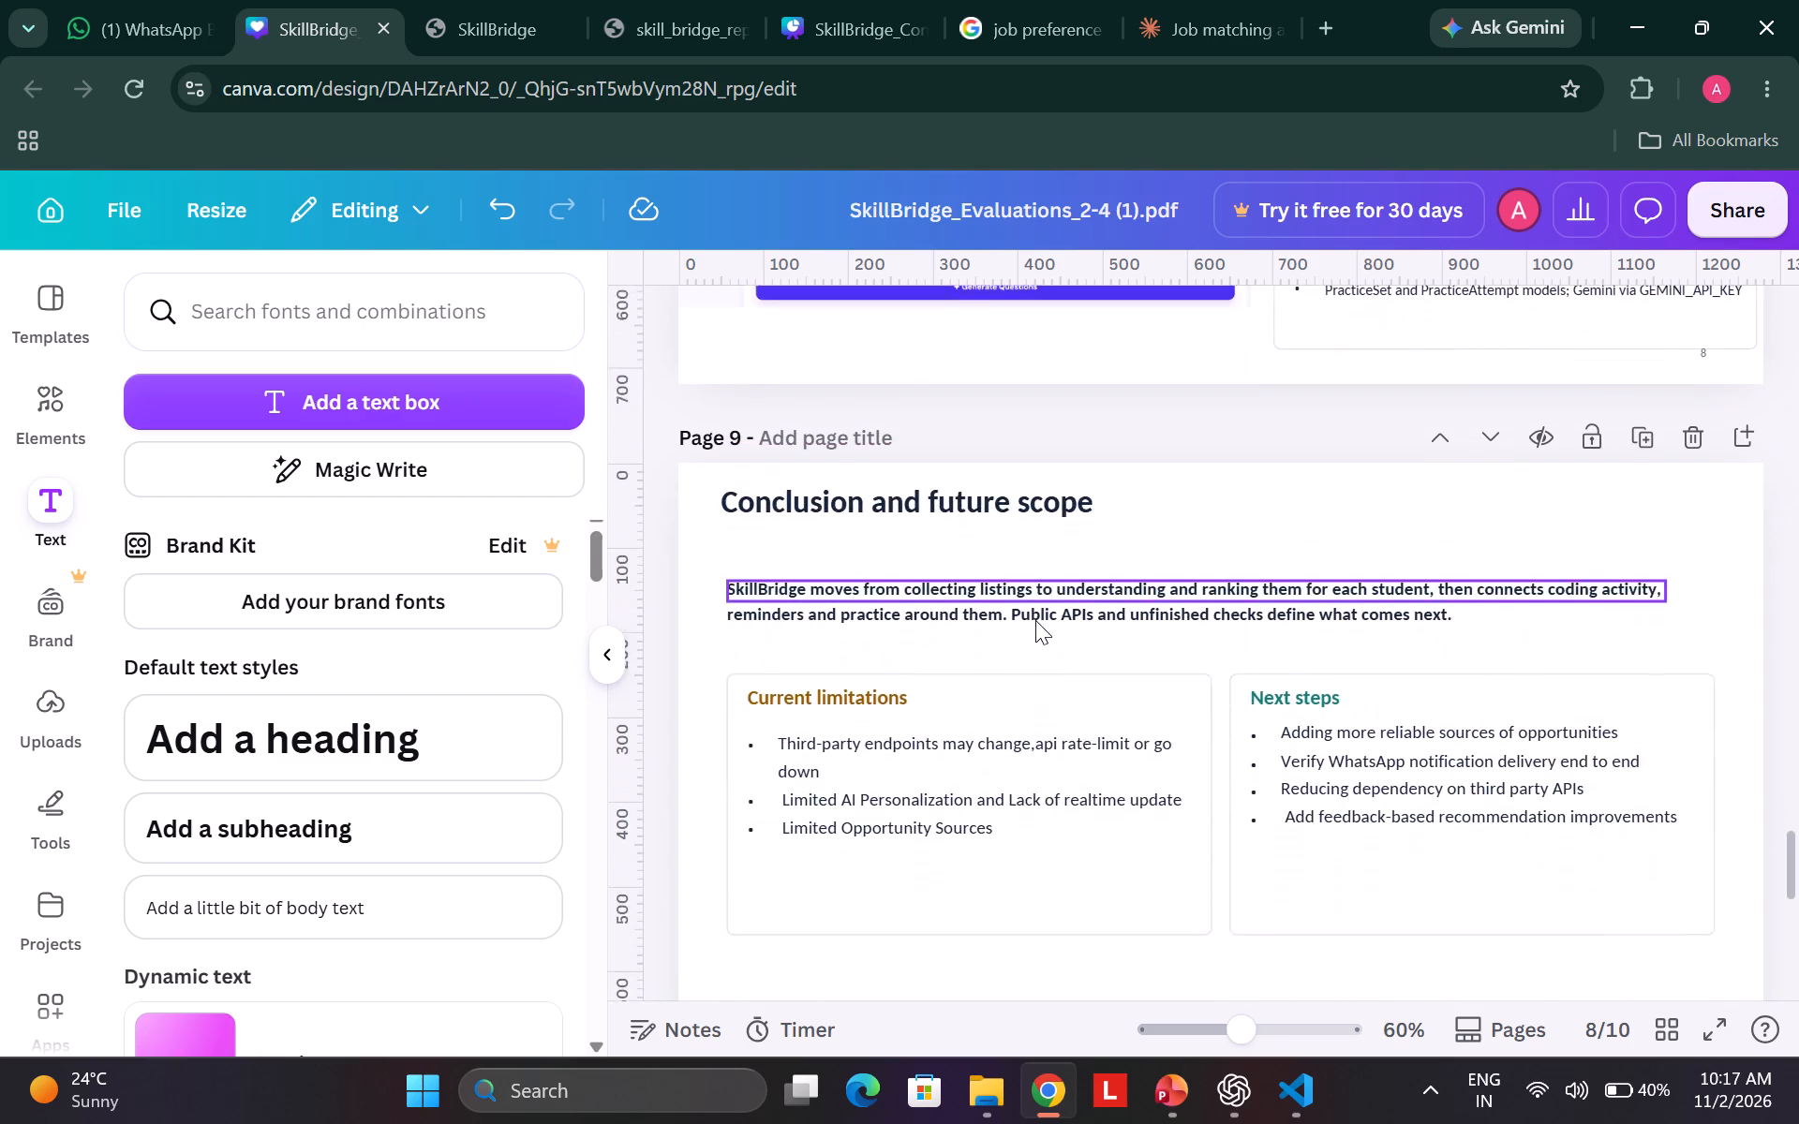
{"action": "scroll", "coordinate": [1035, 620], "scroll_direction": "down", "scroll_amount": 2}
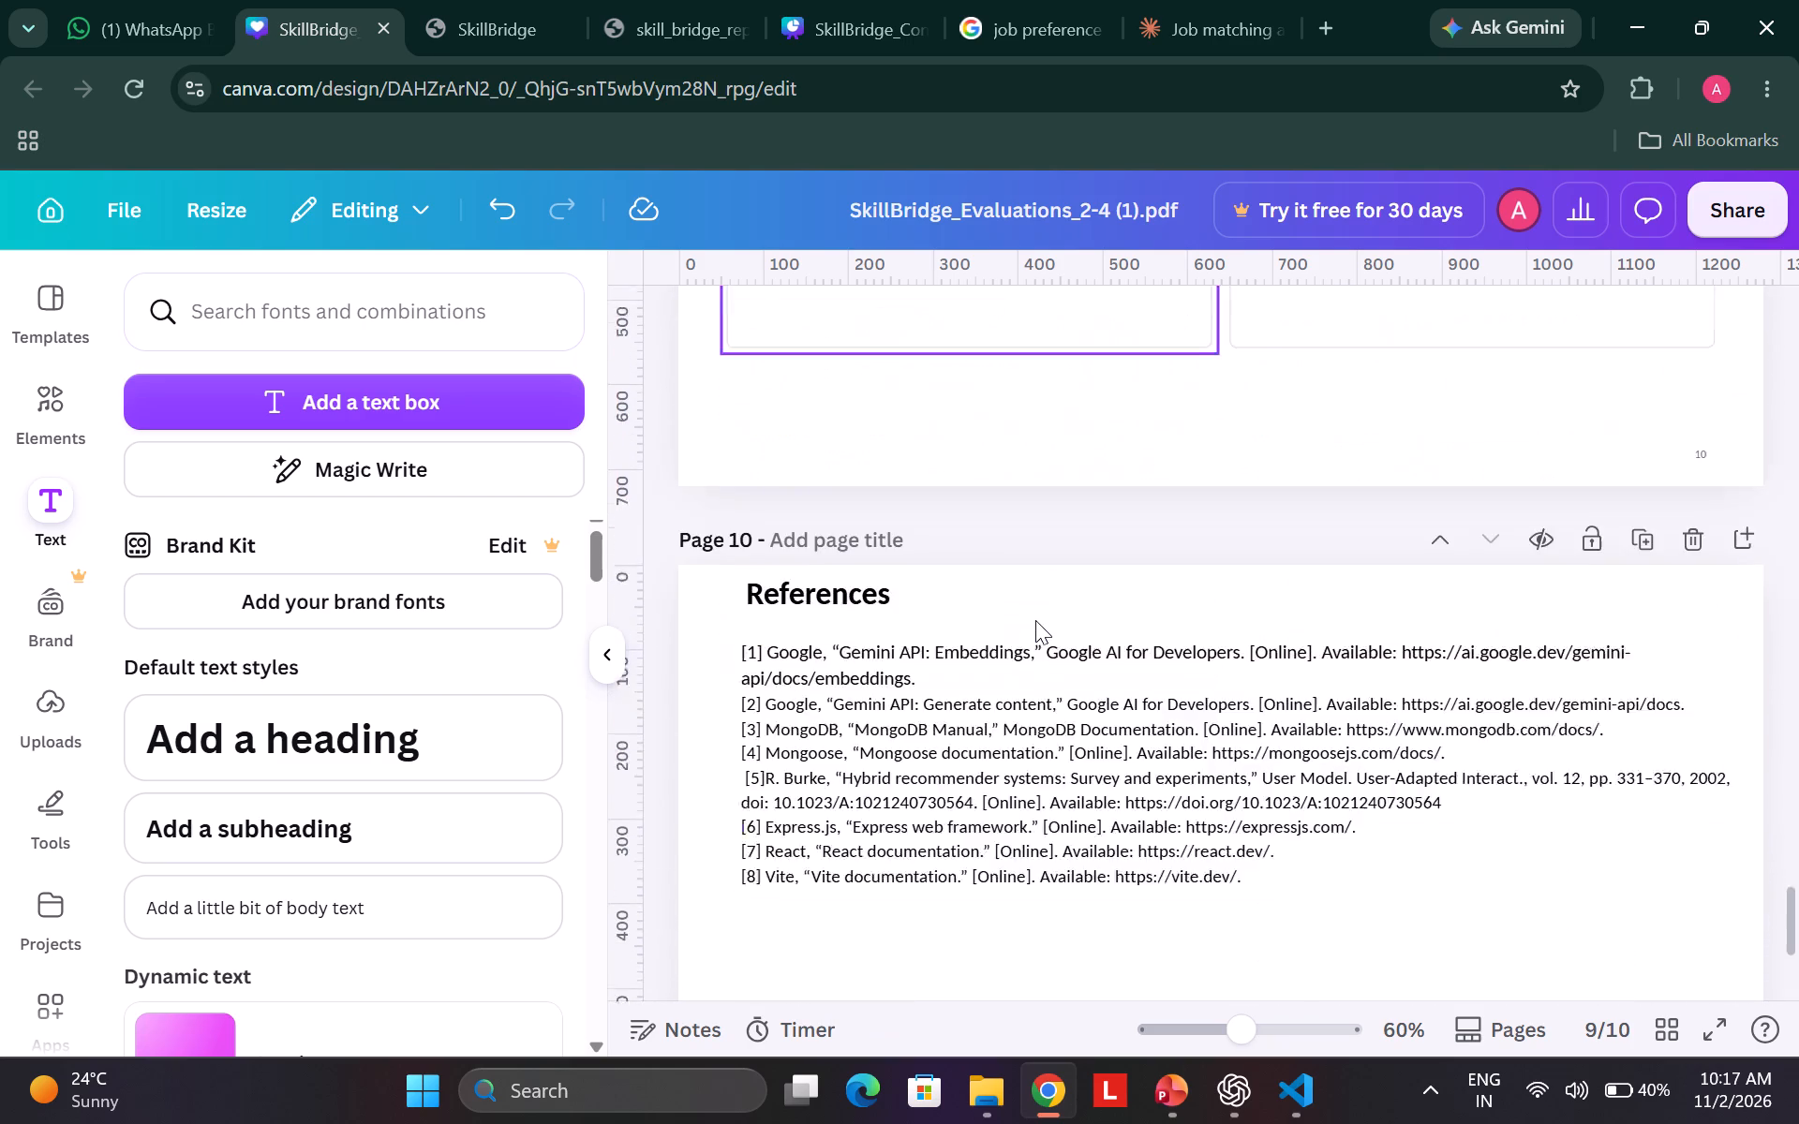
{"action": "scroll", "coordinate": [1035, 620], "scroll_direction": "up", "scroll_amount": 2}
{"action": "scroll", "coordinate": [1035, 620], "scroll_direction": "down", "scroll_amount": 3}
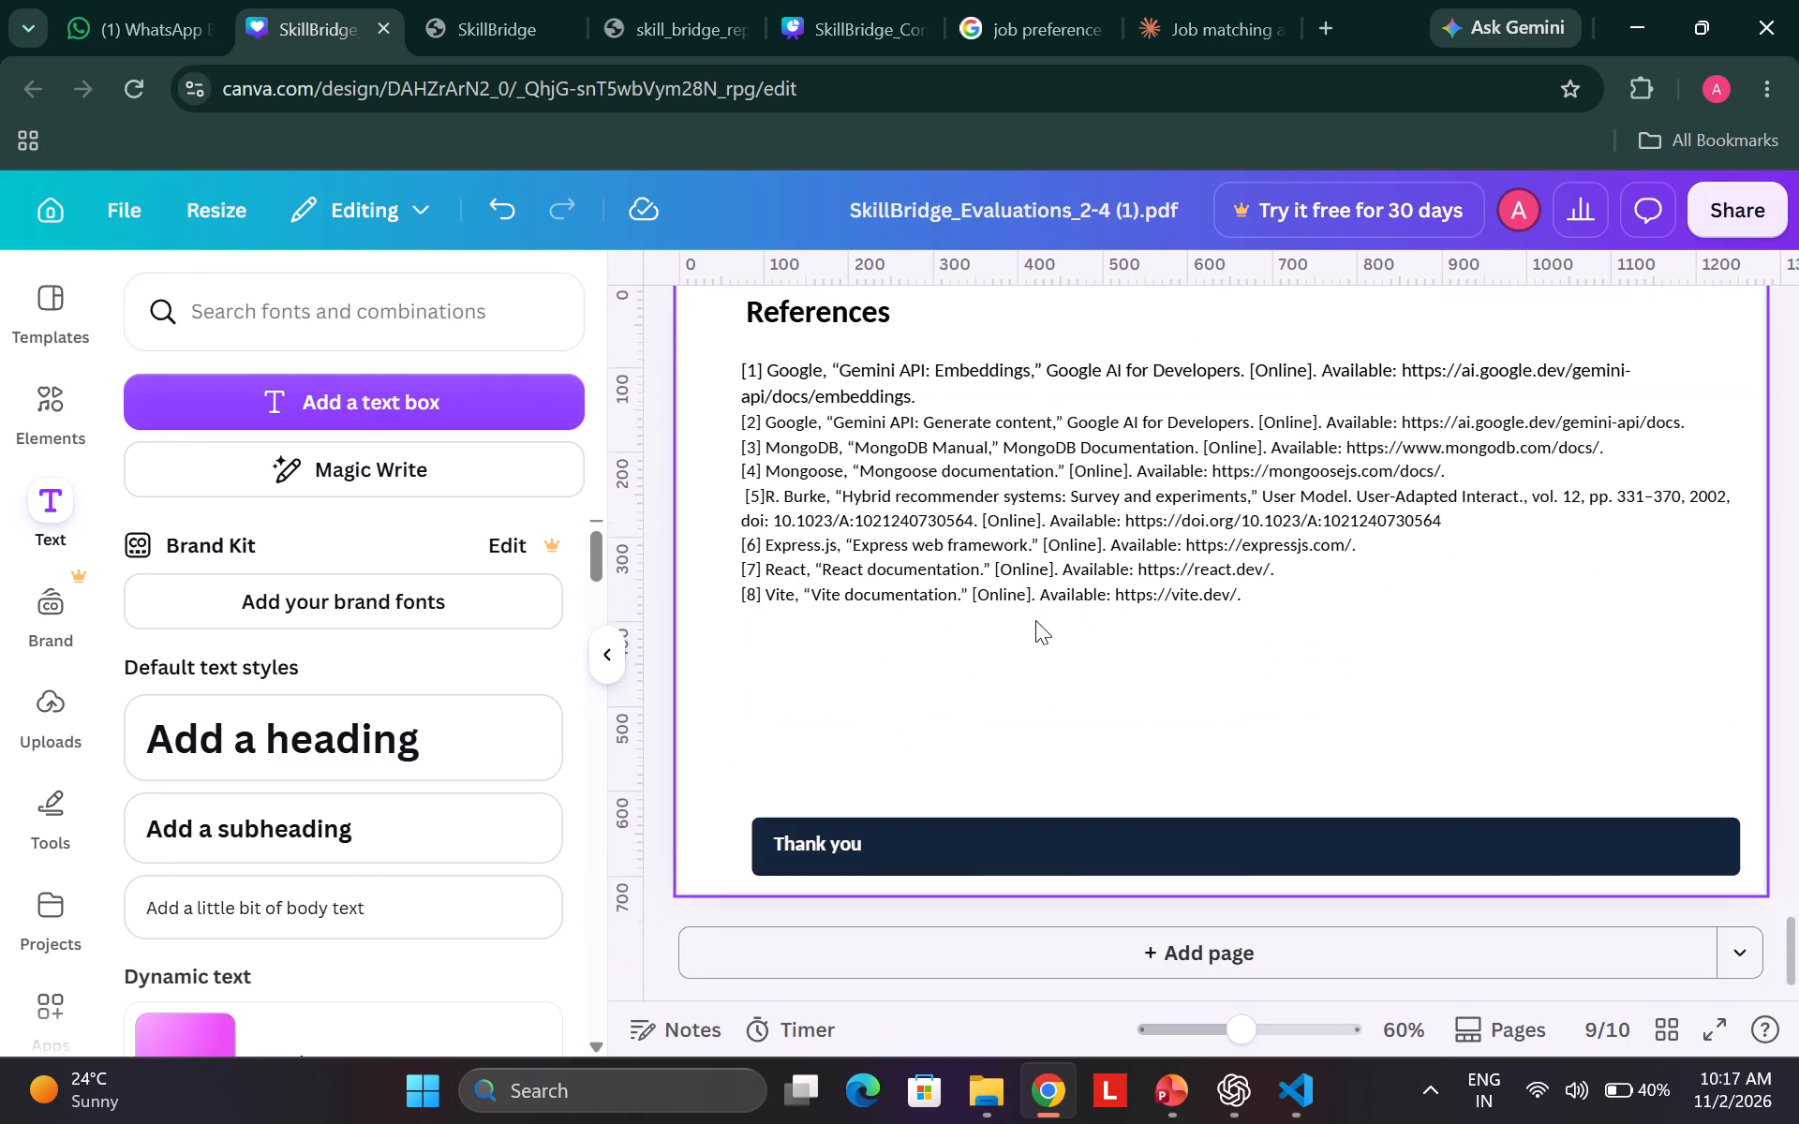
{"action": "scroll", "coordinate": [1035, 620], "scroll_direction": "up", "scroll_amount": 3}
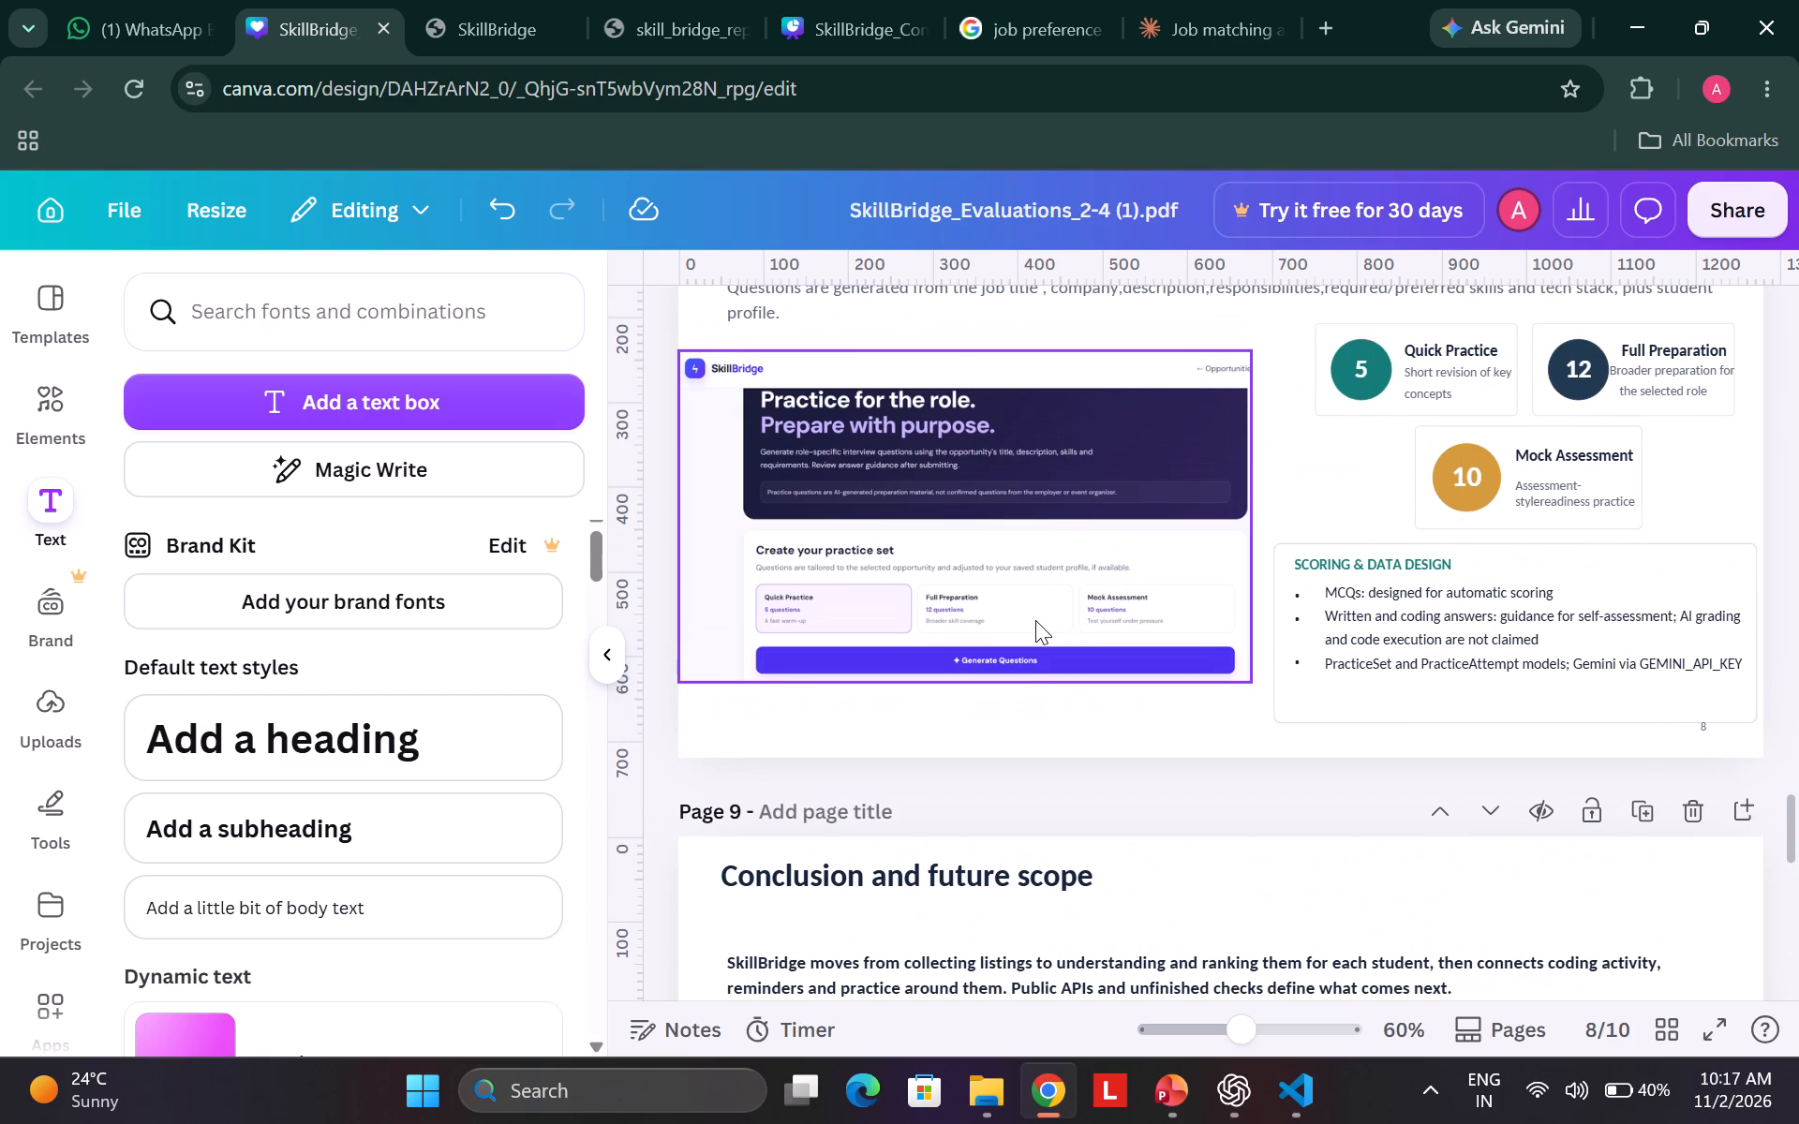
{"action": "scroll", "coordinate": [1035, 620], "scroll_direction": "up", "scroll_amount": 3}
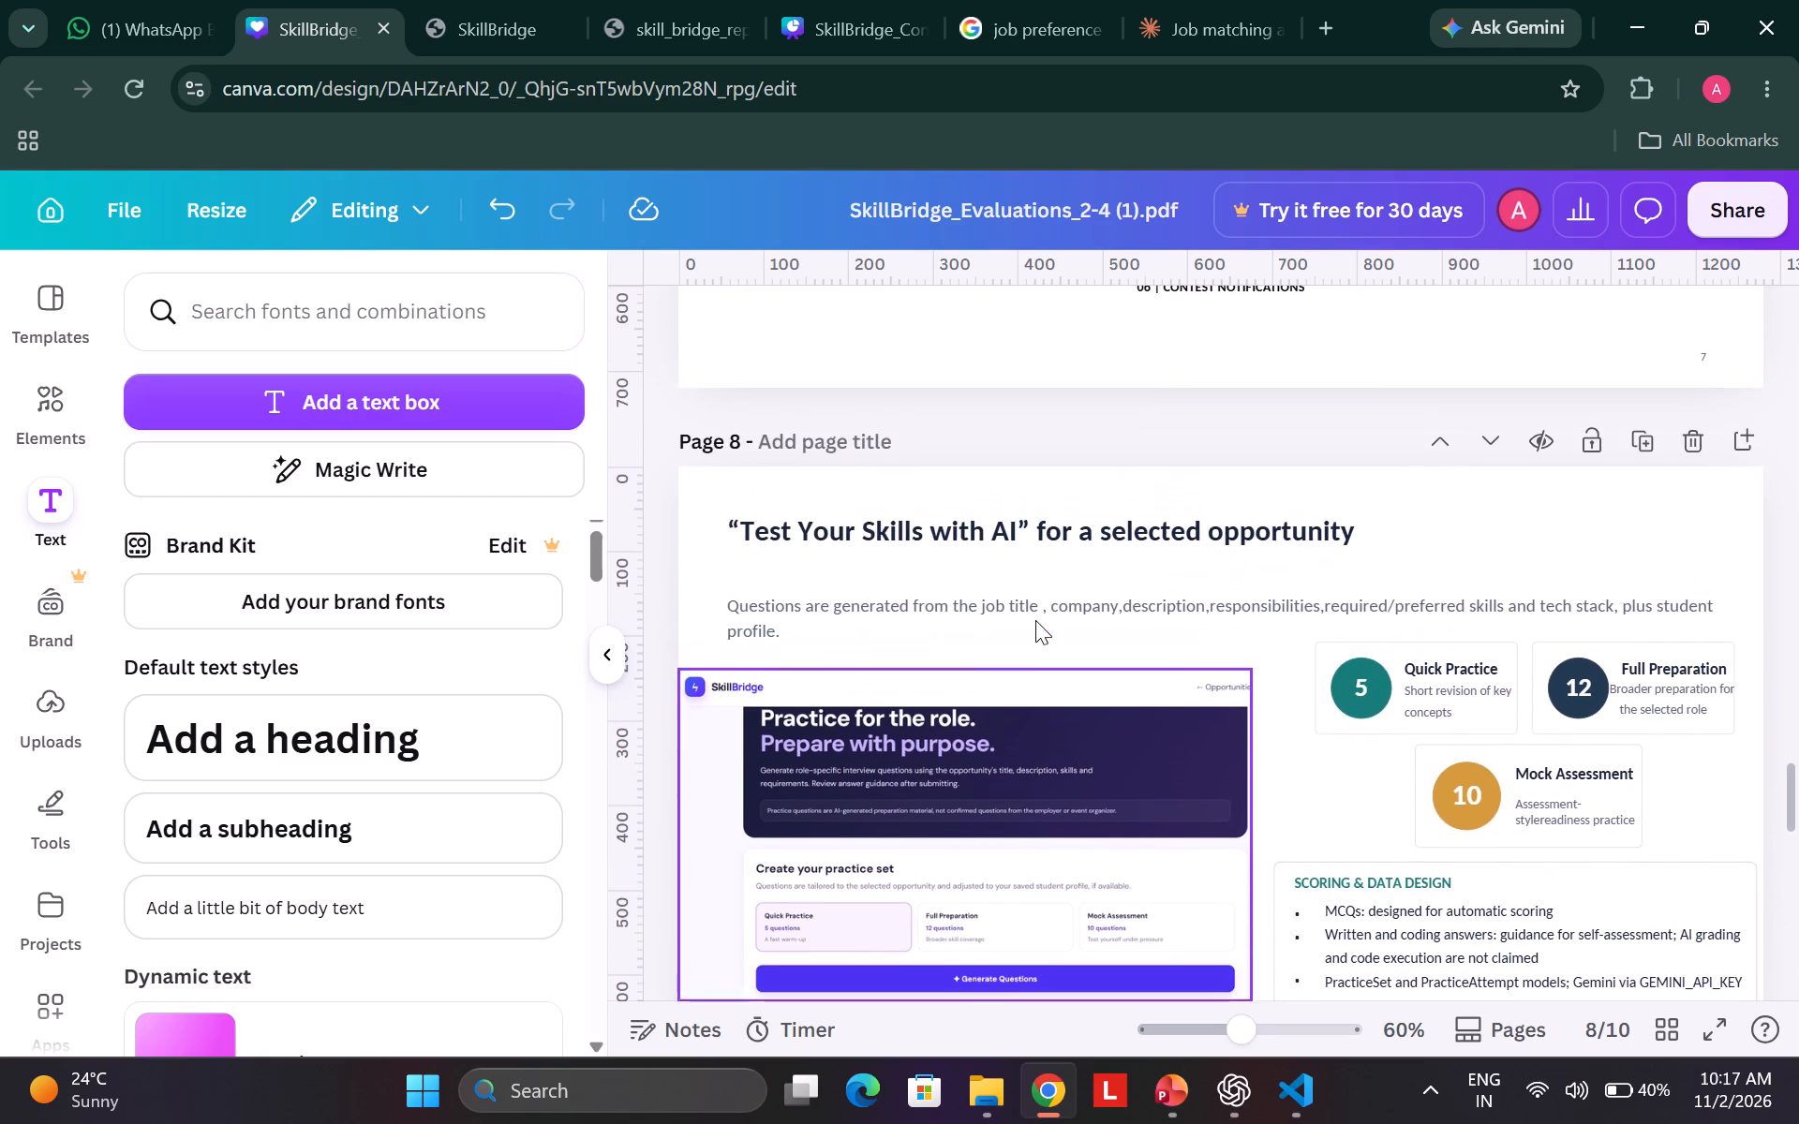
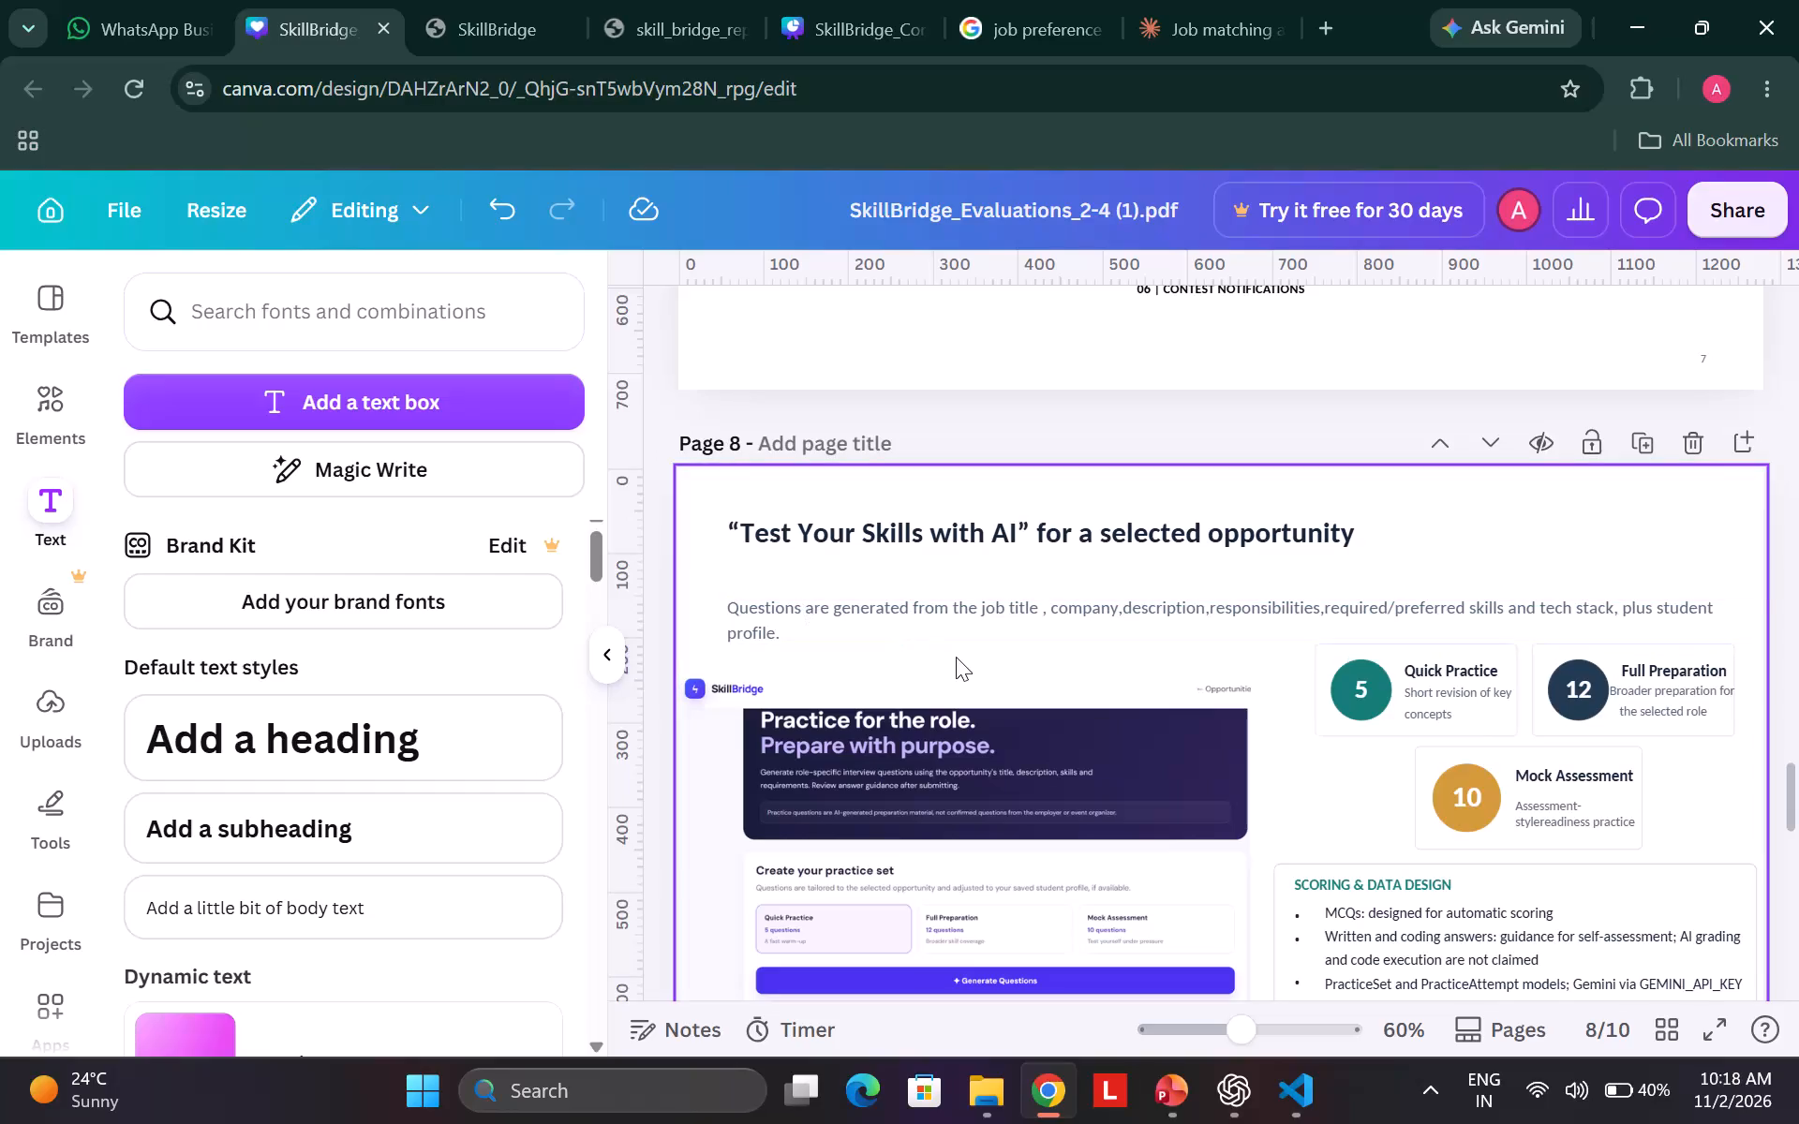
Set the whole “Test Your Skills with AI” title text box on page 8 to font size 26.
{"action": "left_click", "coordinate": [926, 620]}
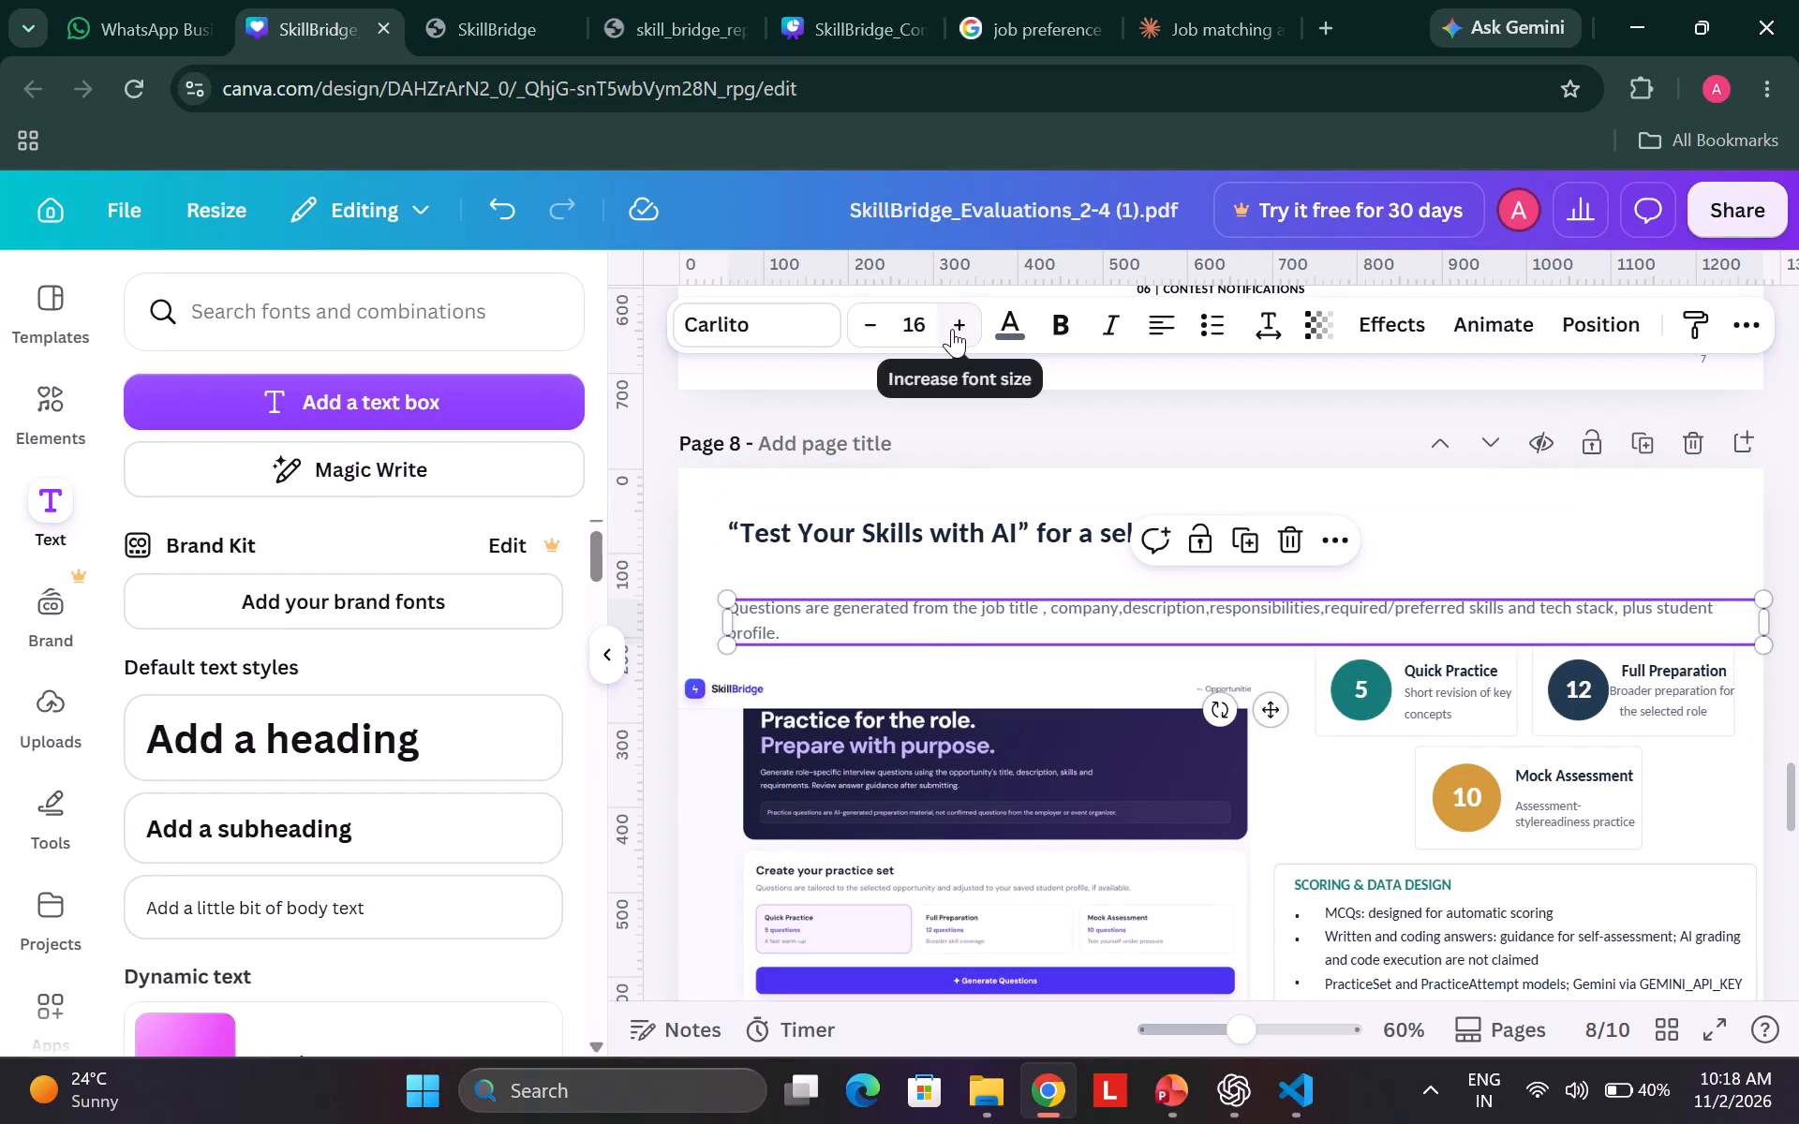
{"action": "left_click", "coordinate": [913, 537]}
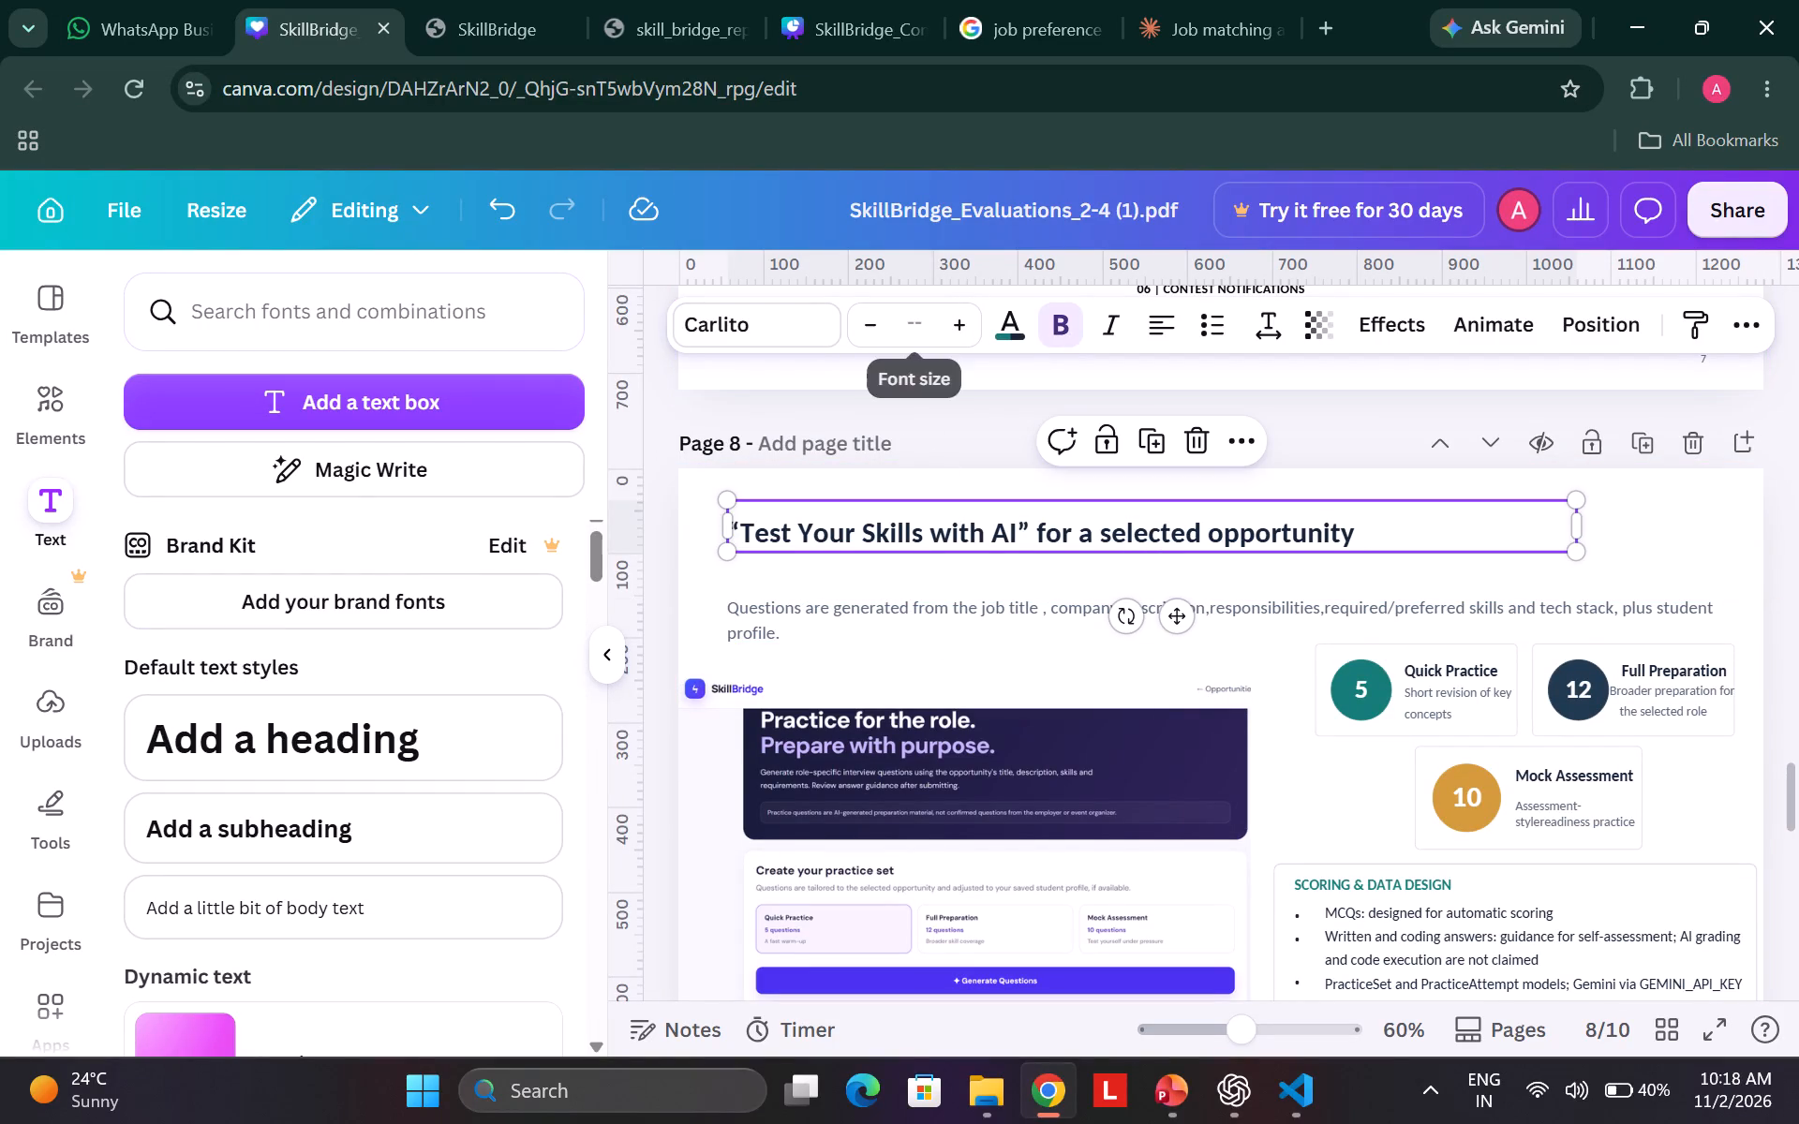
{"action": "left_click", "coordinate": [927, 317]}
{"action": "scroll", "coordinate": [946, 697], "scroll_direction": "down", "scroll_amount": 1}
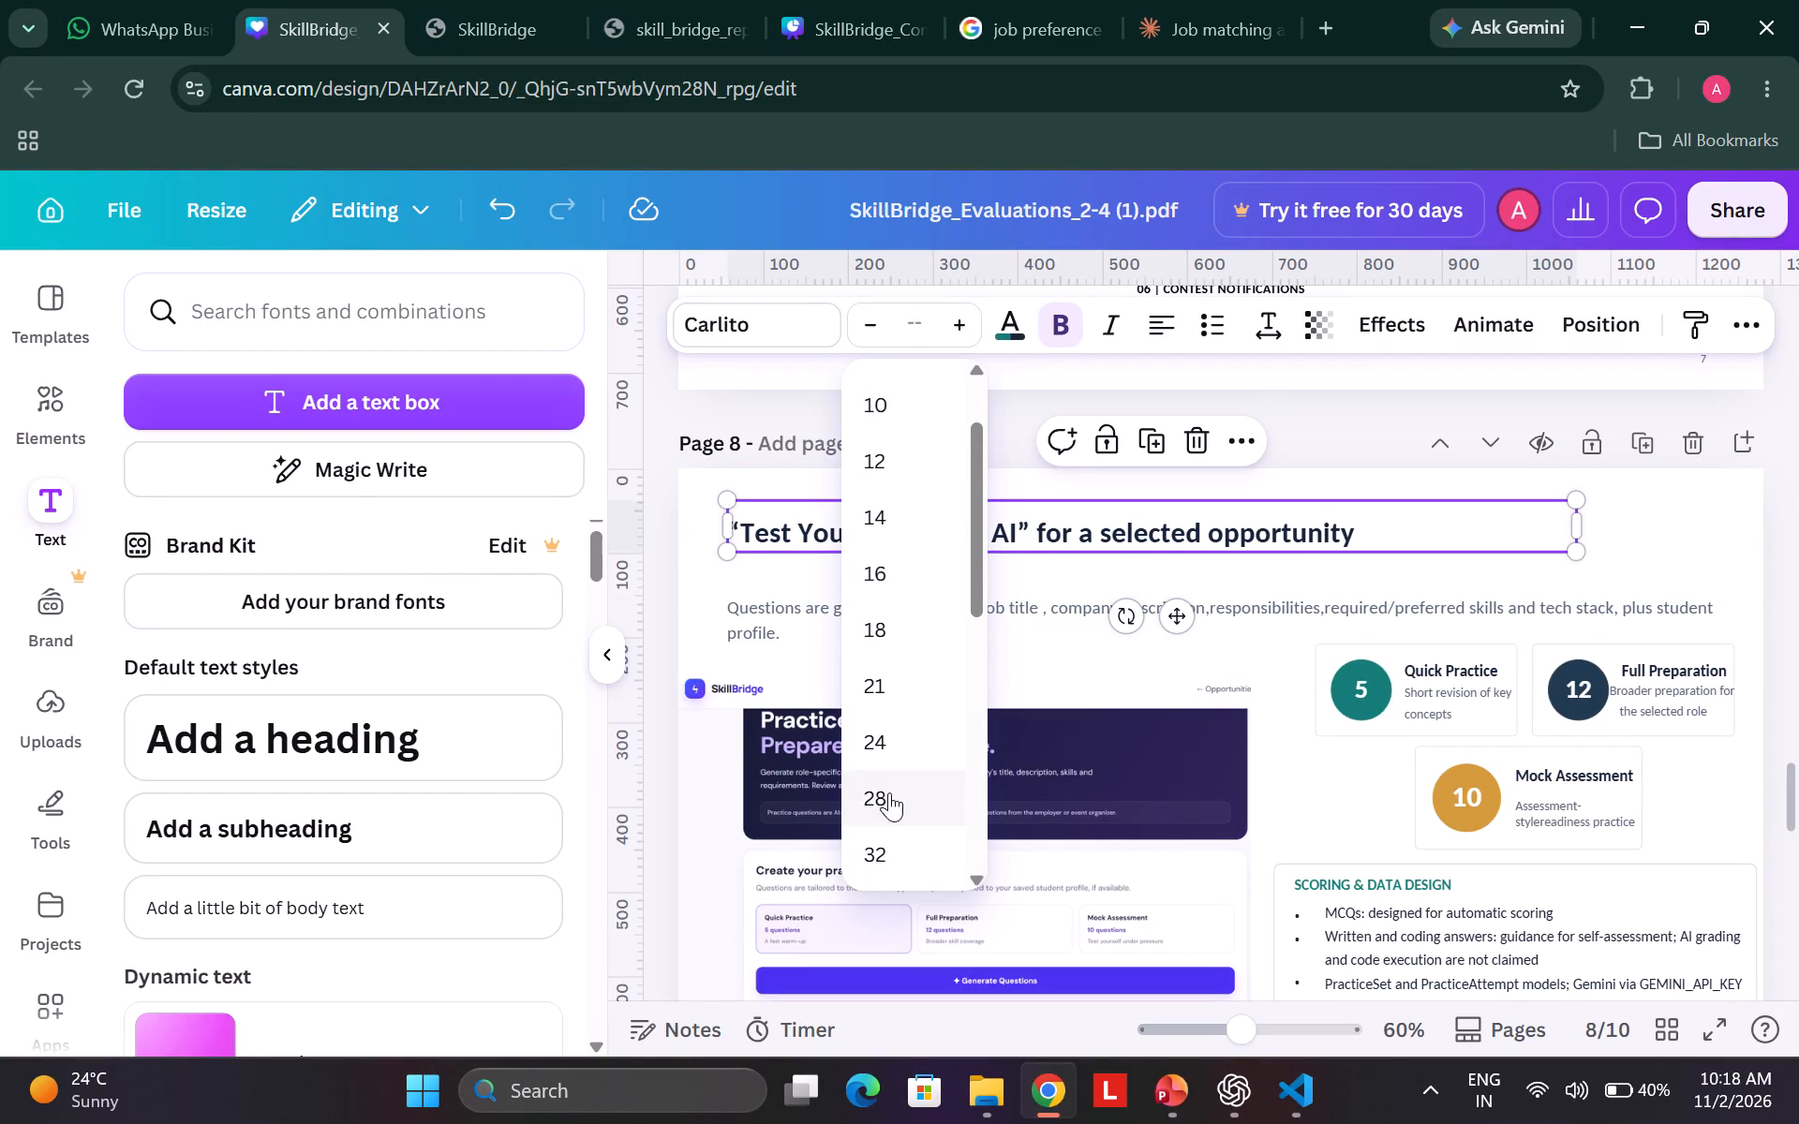
{"action": "left_click", "coordinate": [883, 807]}
{"action": "left_click", "coordinate": [880, 307]}
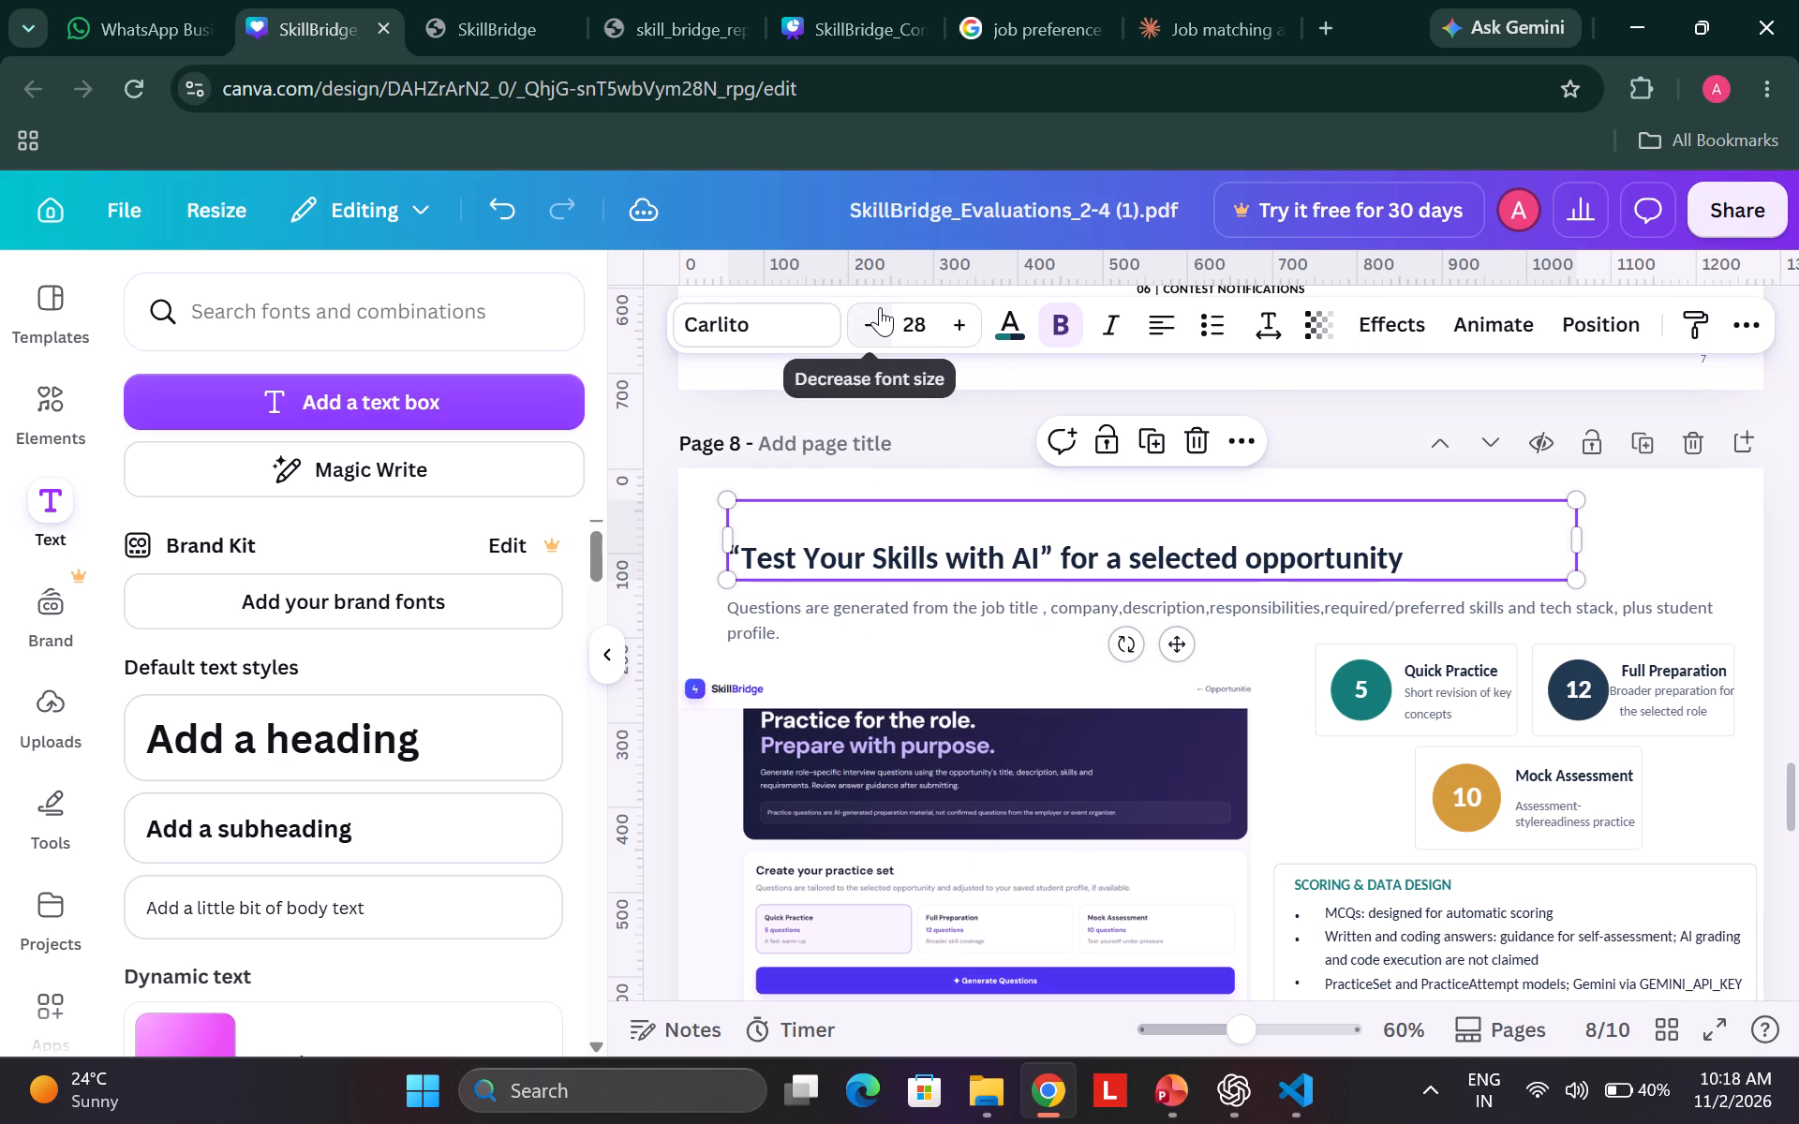
{"action": "left_click", "coordinate": [880, 307]}
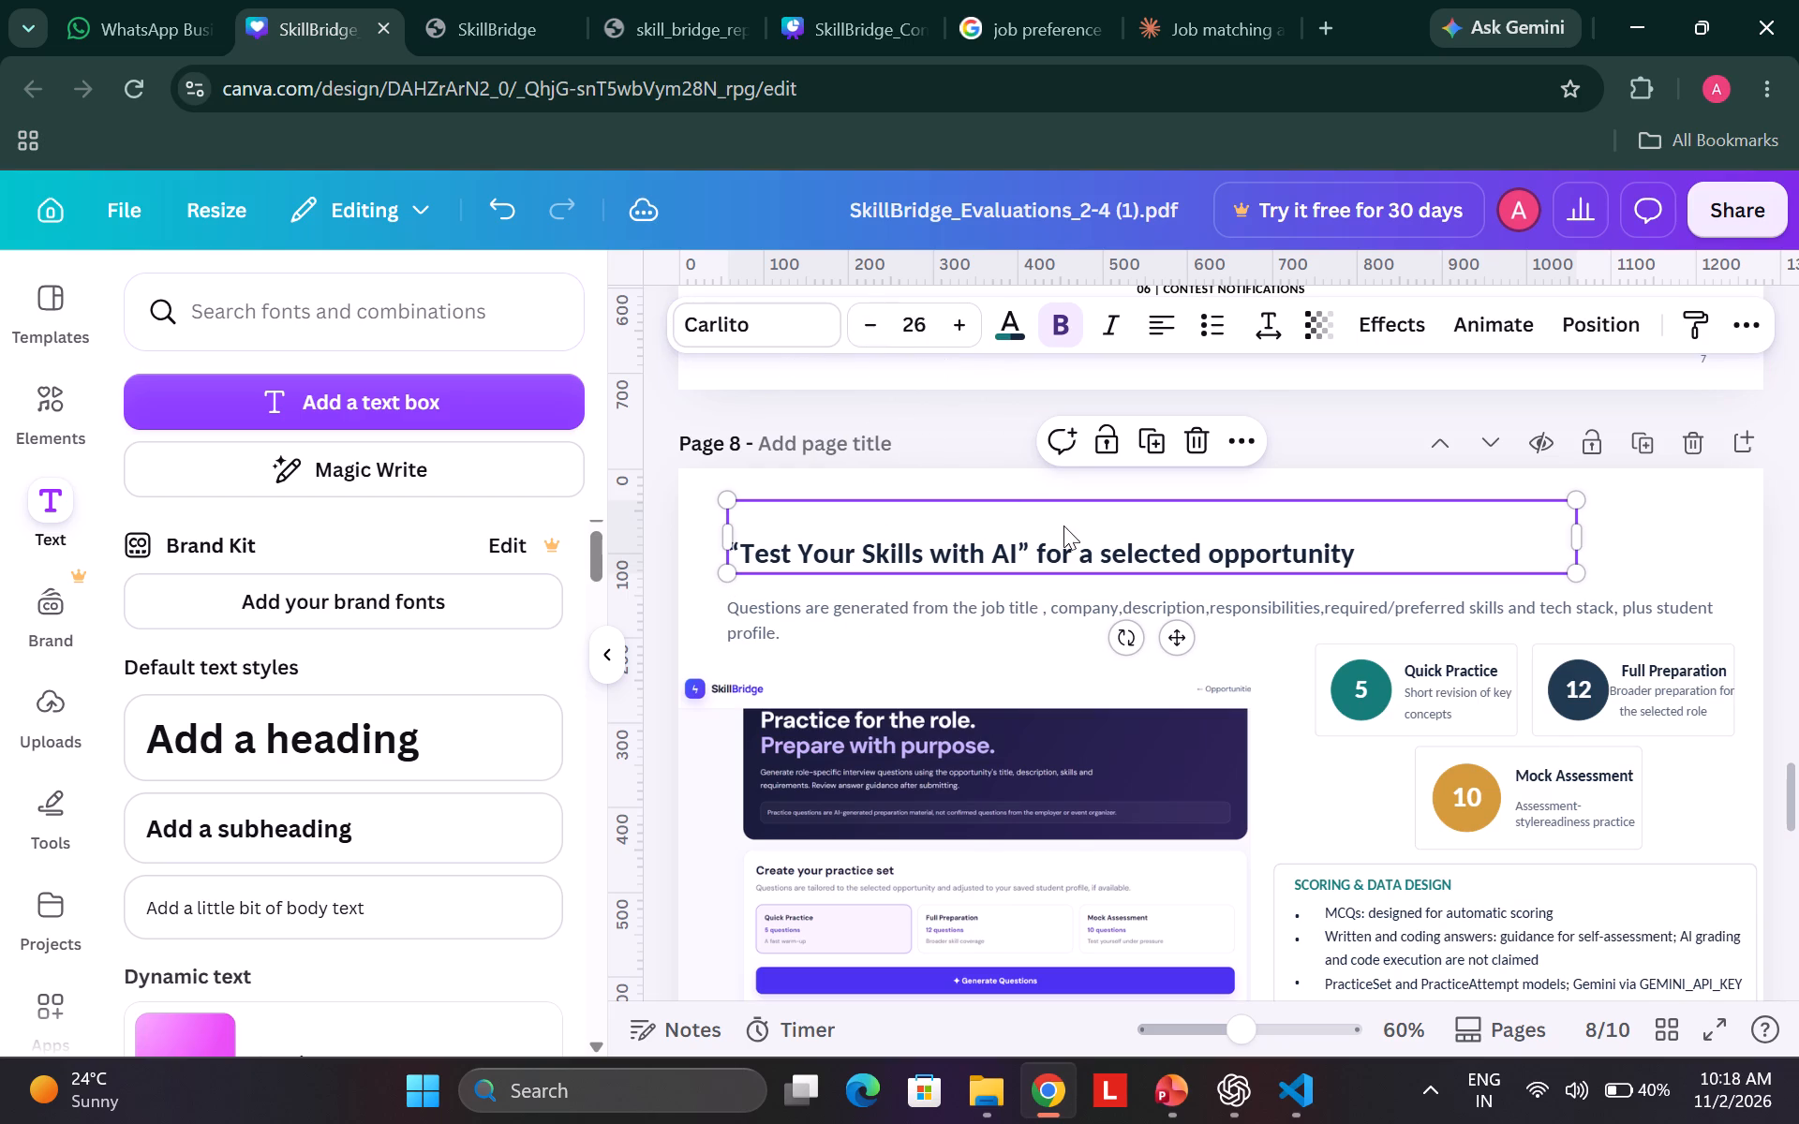
Move page 8's title text box slightly up, leaving a gap of about 55 above the description paragraph.
{"action": "left_click_drag", "start_coordinate": [1184, 639], "coordinate": [1180, 617]}
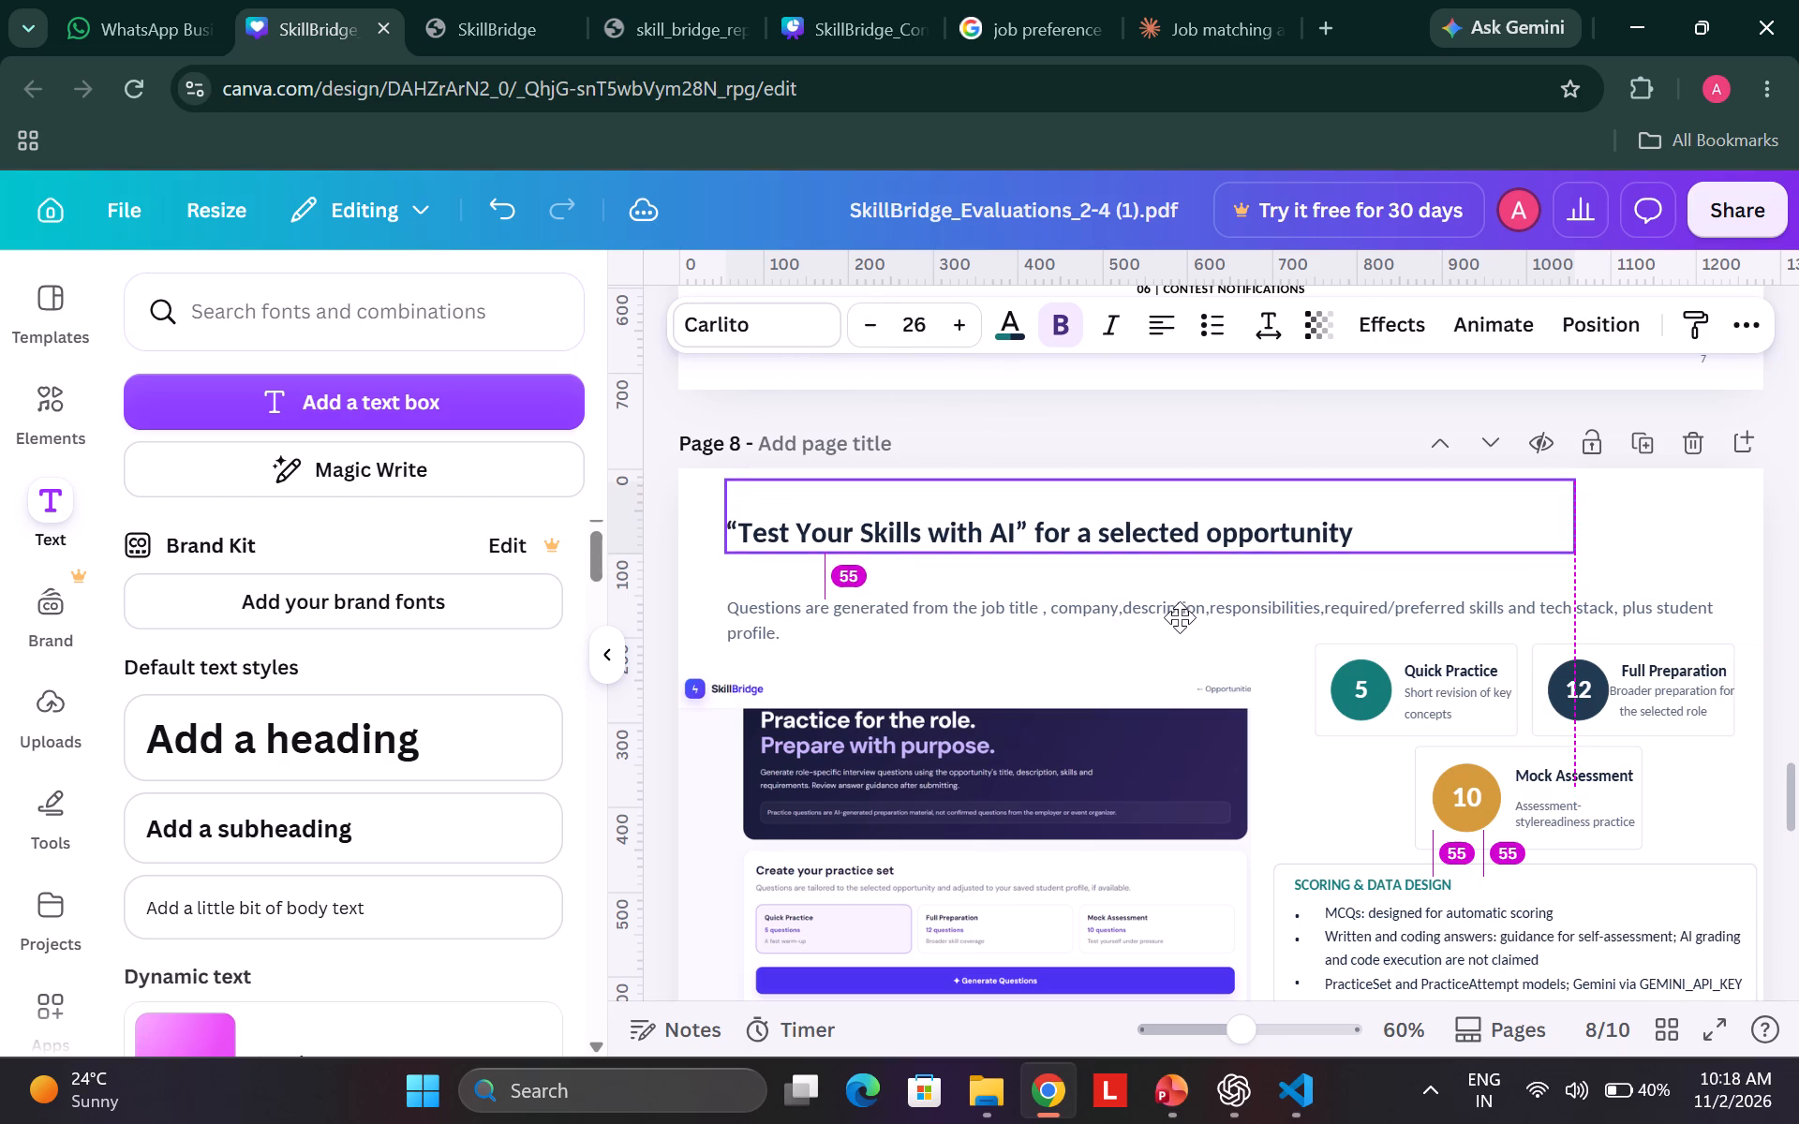
{"action": "left_click_drag", "start_coordinate": [1180, 617], "coordinate": [1178, 617]}
{"action": "left_click", "coordinate": [1663, 558]}
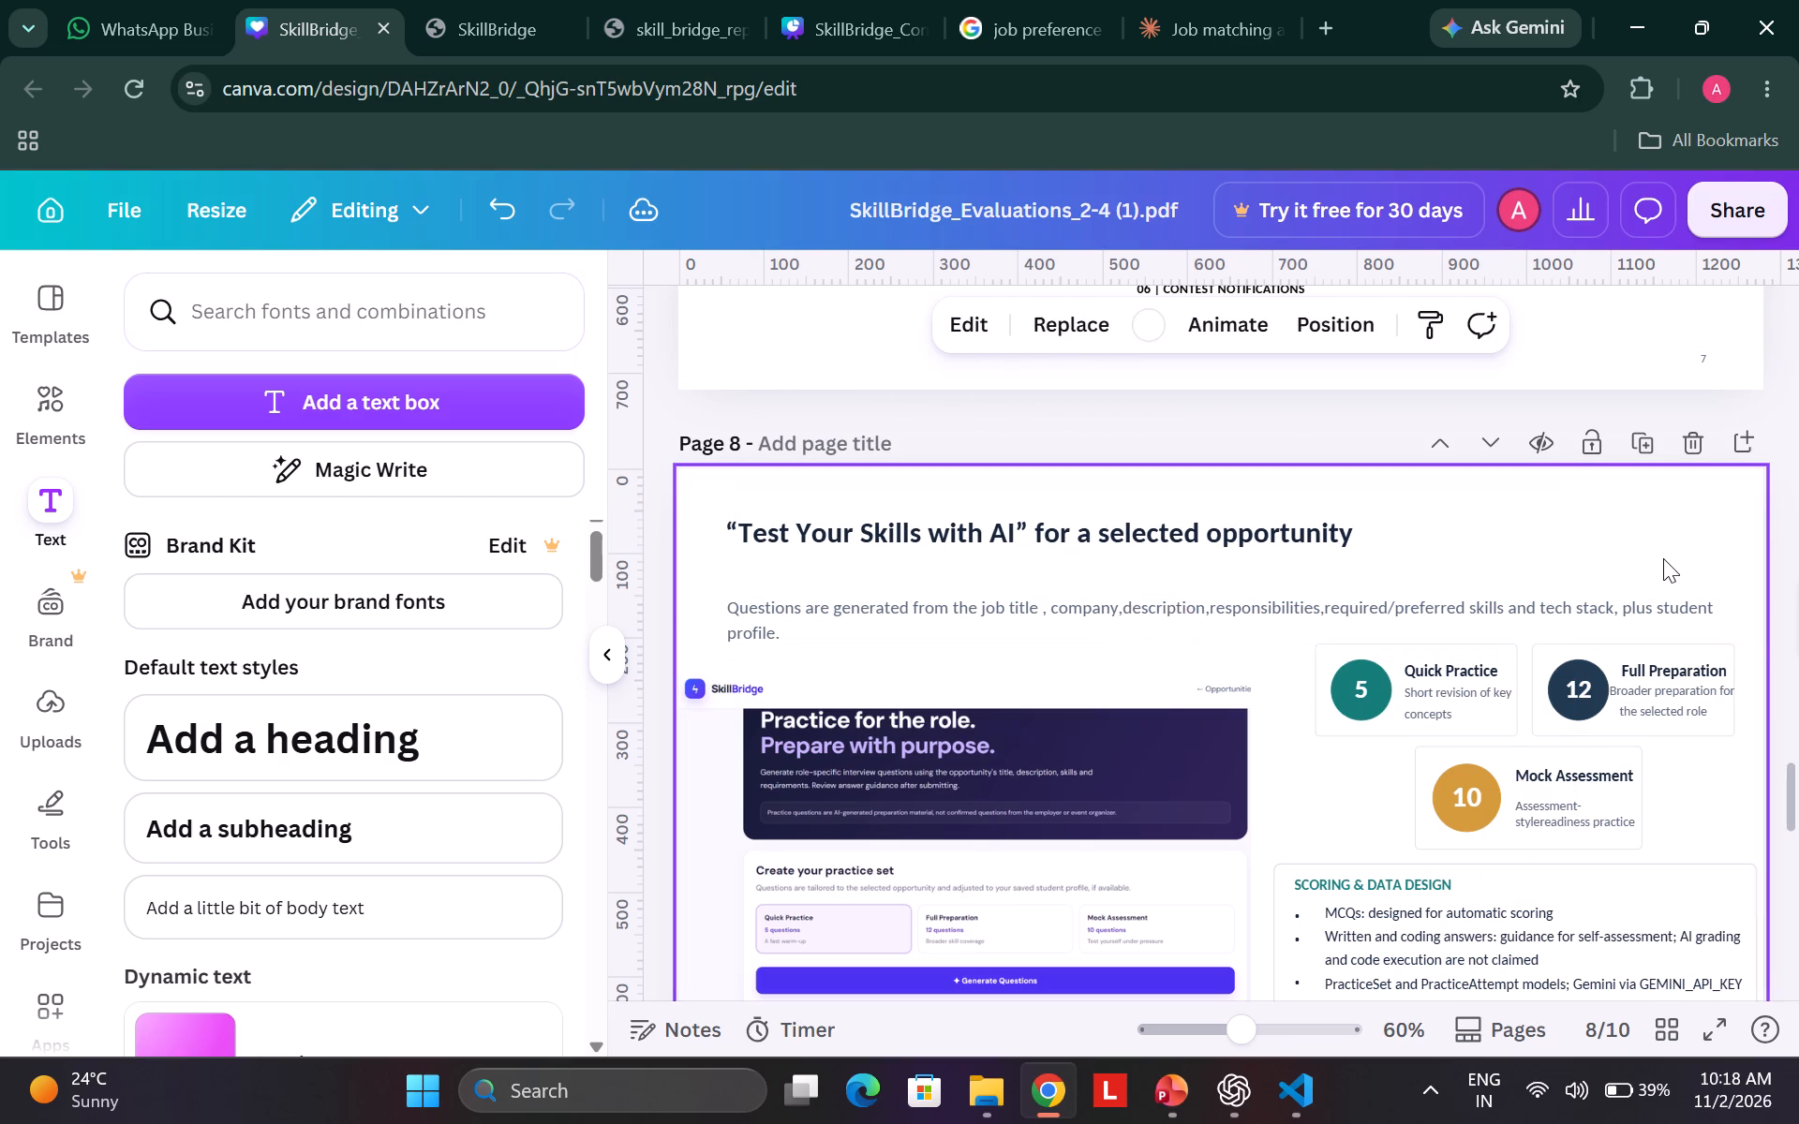
Review the deck from page 8 to the references, and again from the cover page onward, checking titles and section labels.
{"action": "scroll", "coordinate": [1282, 715], "scroll_direction": "down", "scroll_amount": 1}
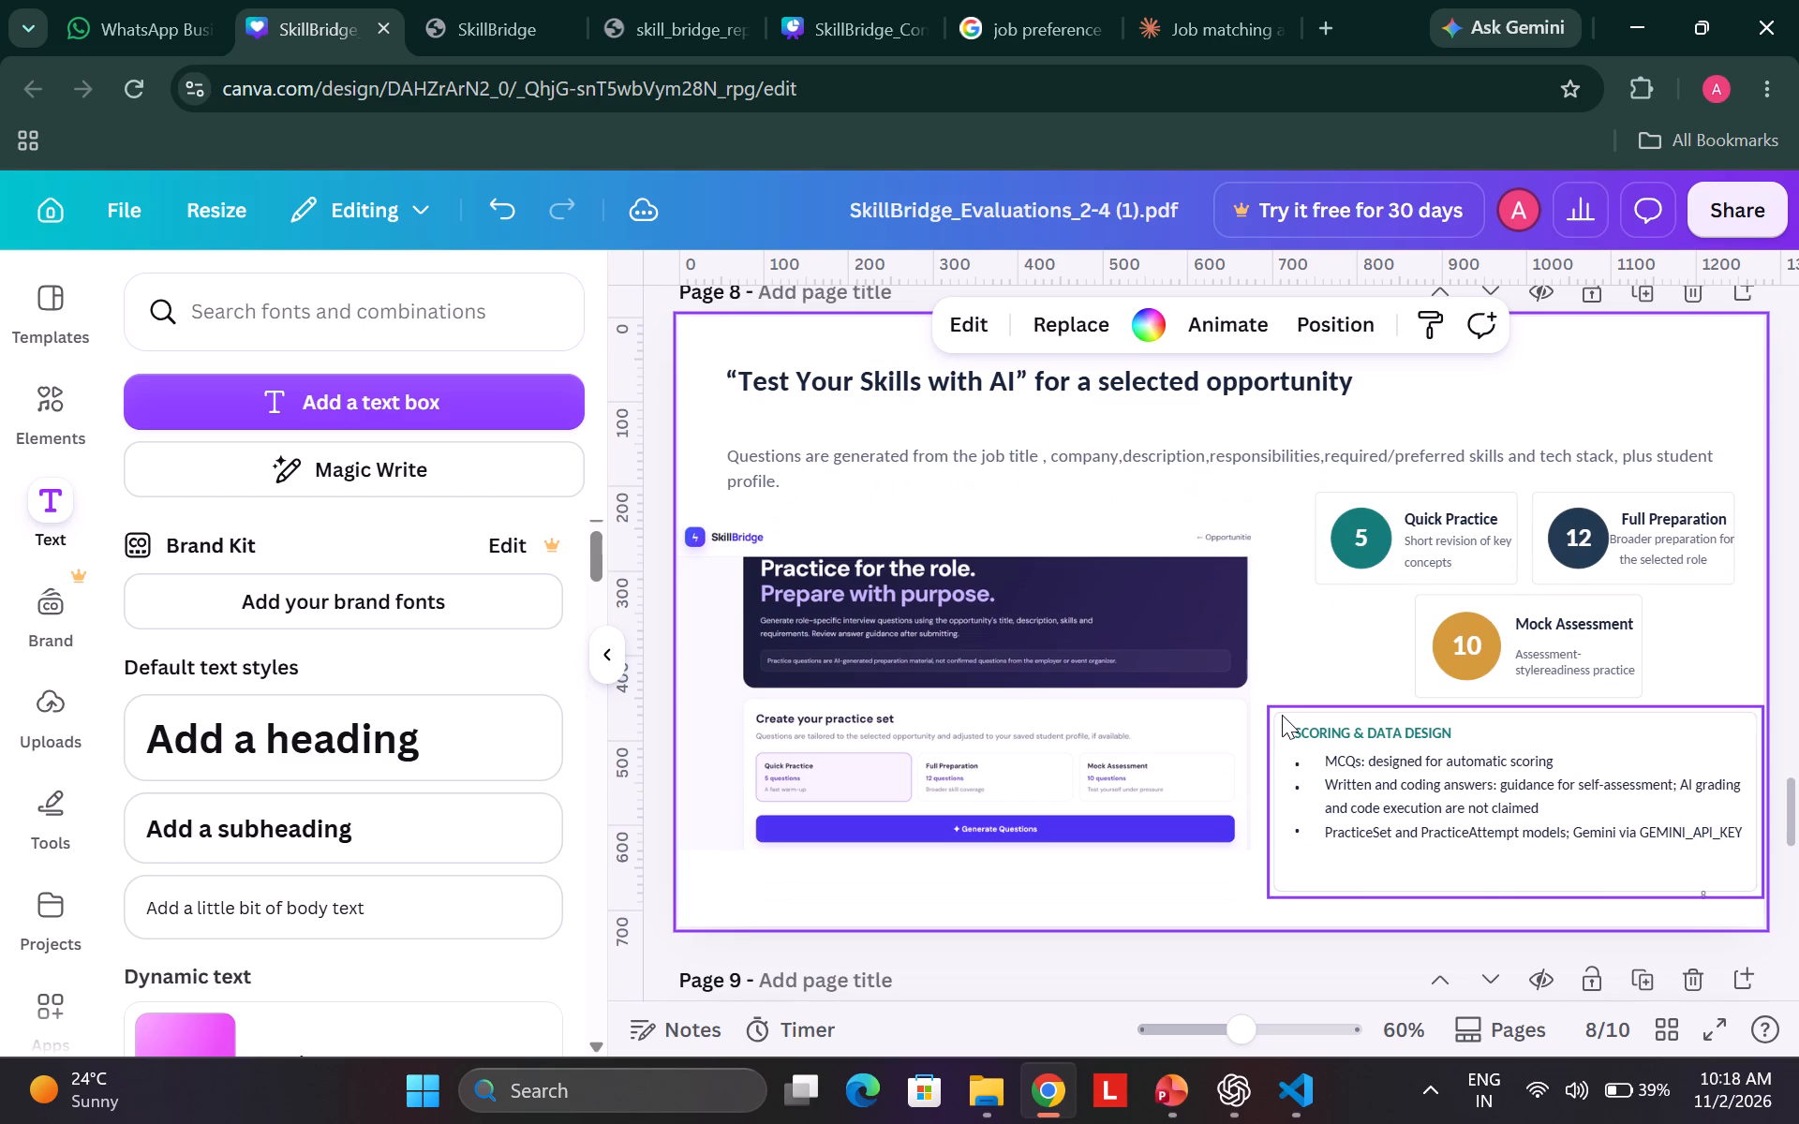
{"action": "scroll", "coordinate": [992, 751], "scroll_direction": "down", "scroll_amount": 3}
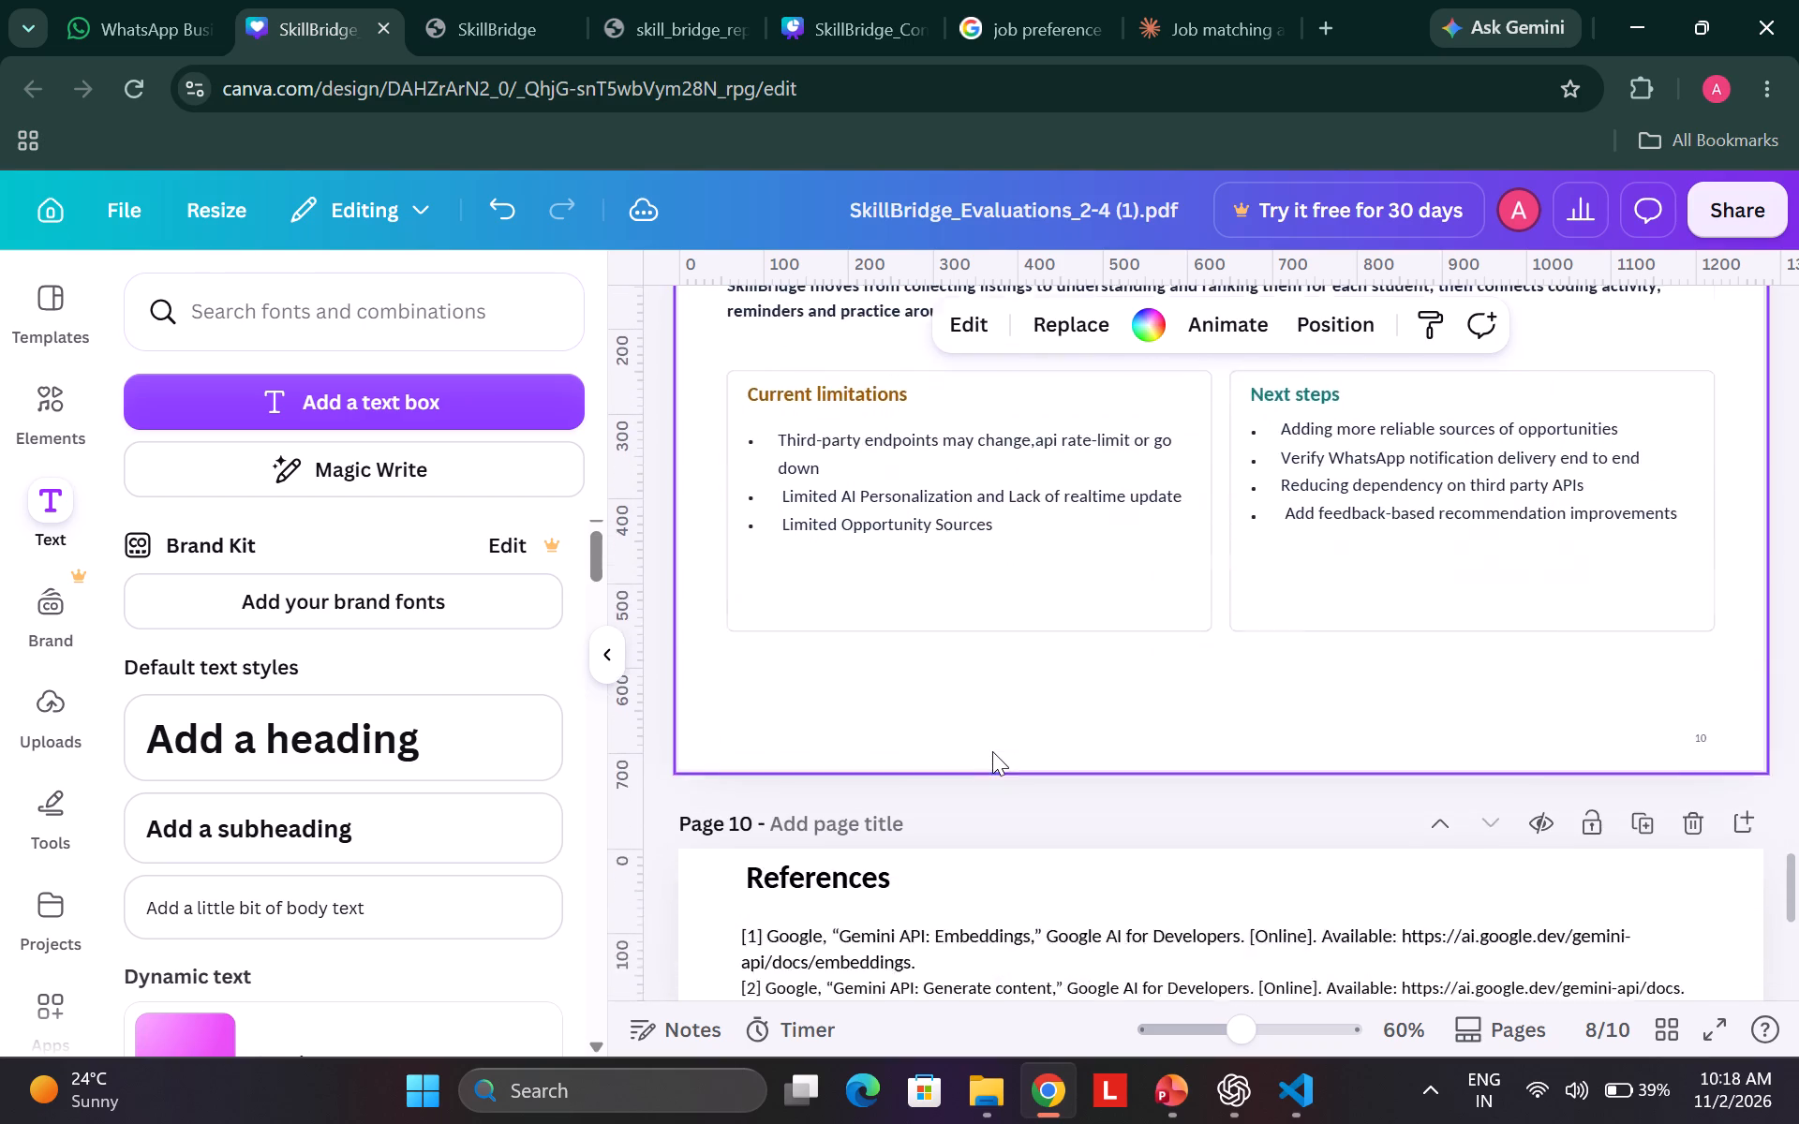
{"action": "scroll", "coordinate": [992, 751], "scroll_direction": "down", "scroll_amount": 2}
{"action": "scroll", "coordinate": [992, 751], "scroll_direction": "up", "scroll_amount": 4}
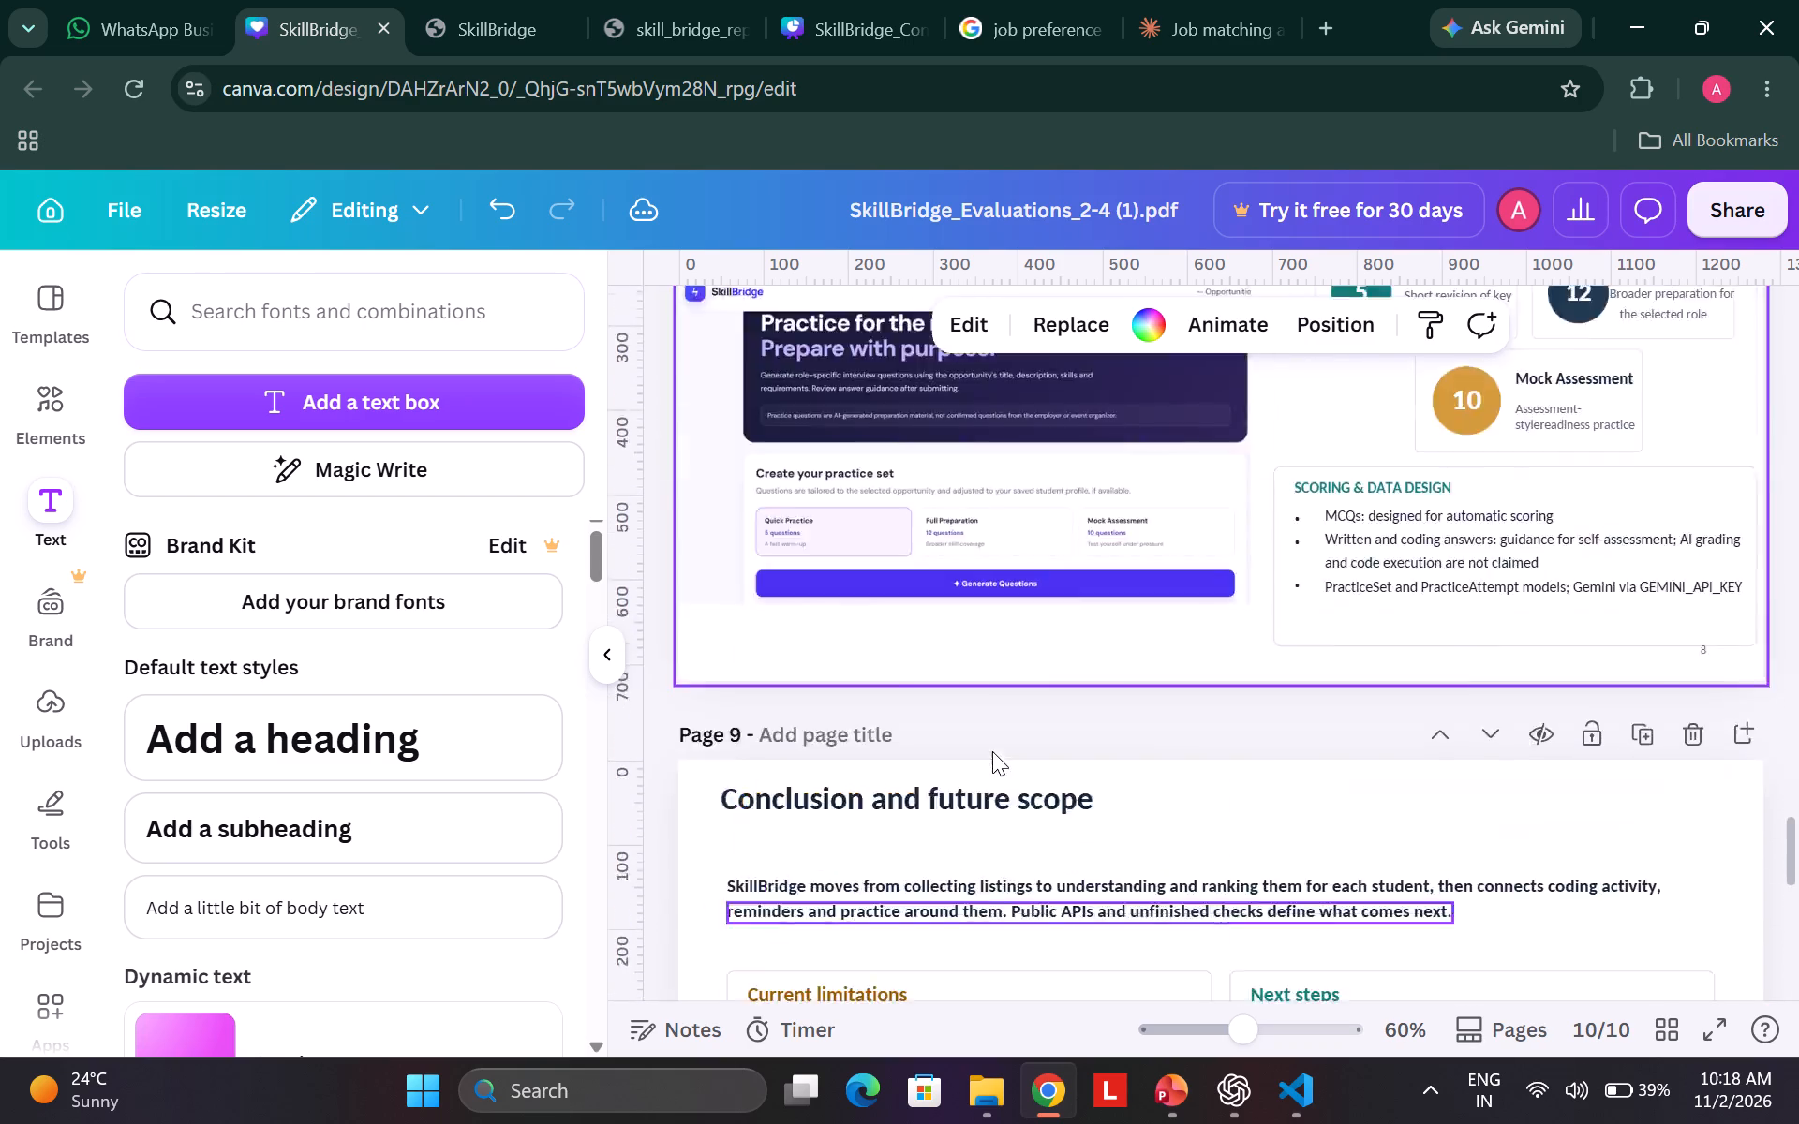
{"action": "scroll", "coordinate": [992, 751], "scroll_direction": "up", "scroll_amount": 2}
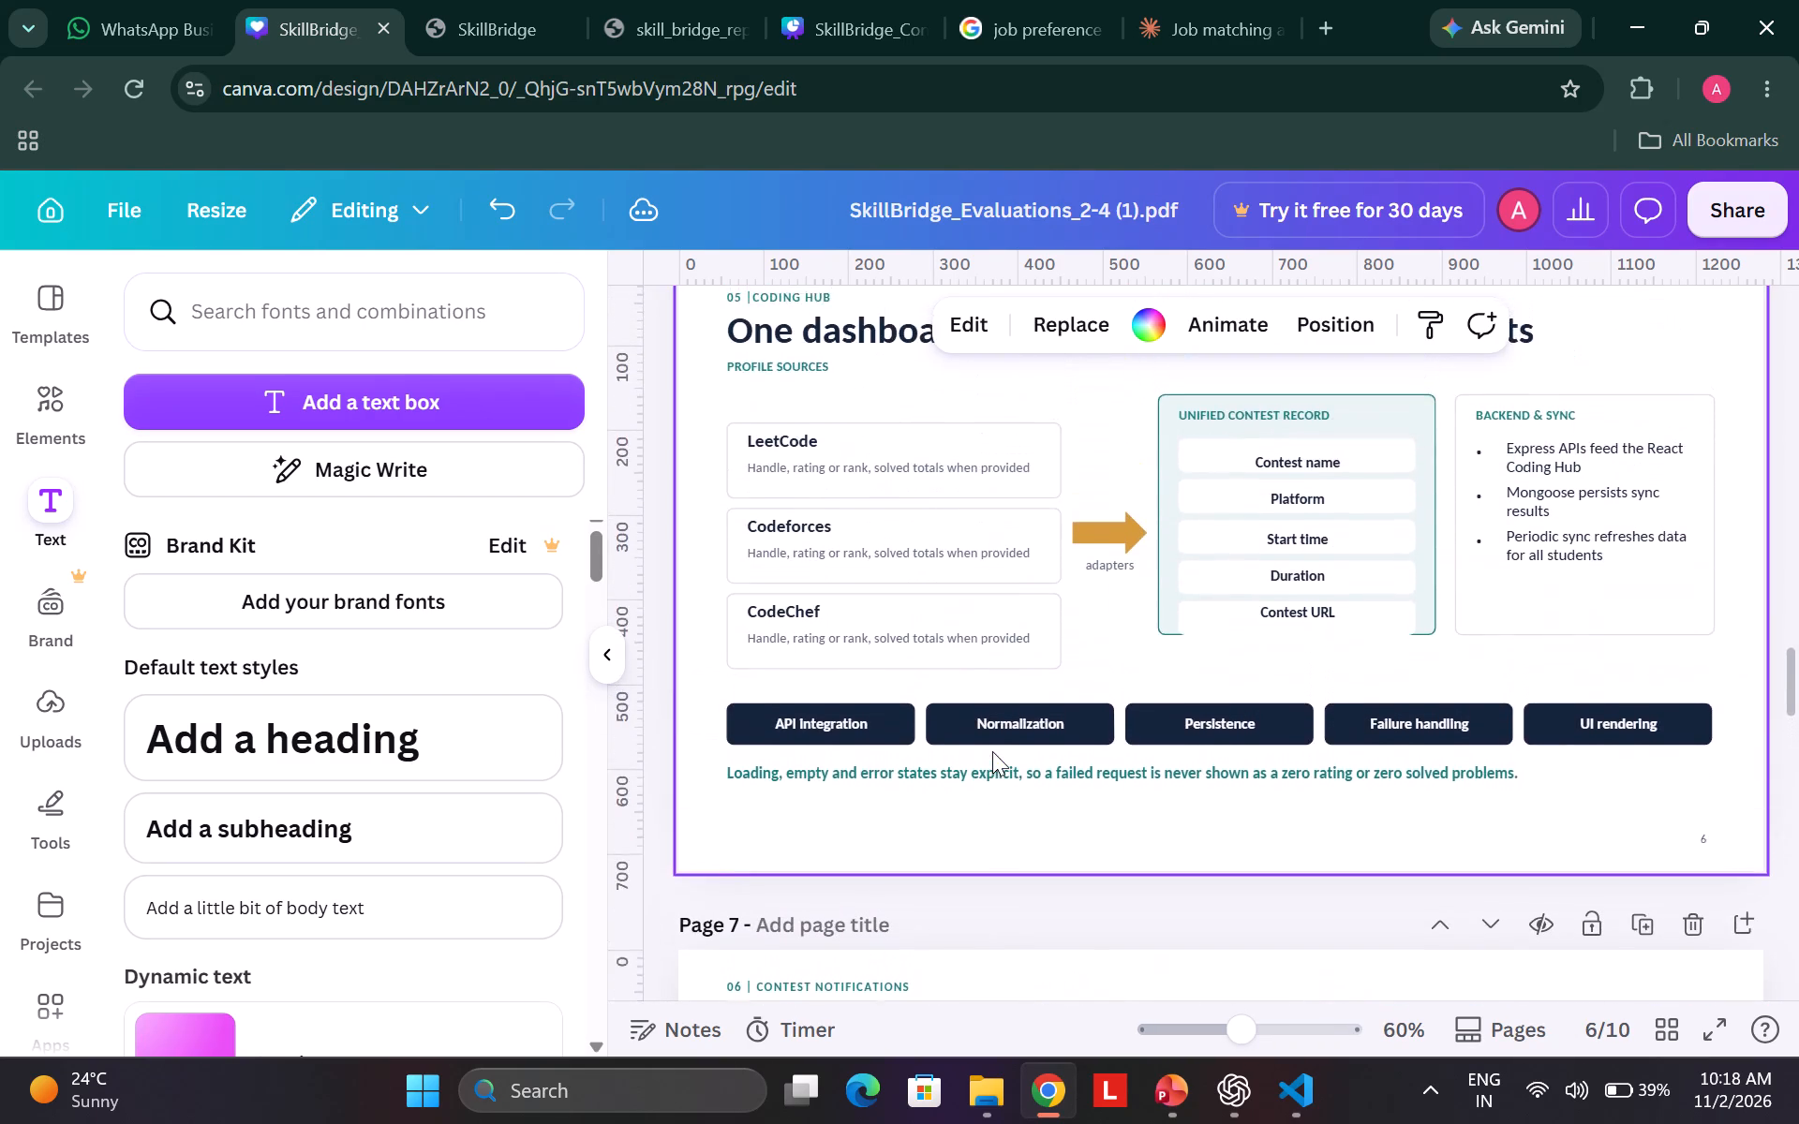
{"action": "scroll", "coordinate": [992, 751], "scroll_direction": "up", "scroll_amount": 3}
{"action": "scroll", "coordinate": [992, 751], "scroll_direction": "down", "scroll_amount": 1}
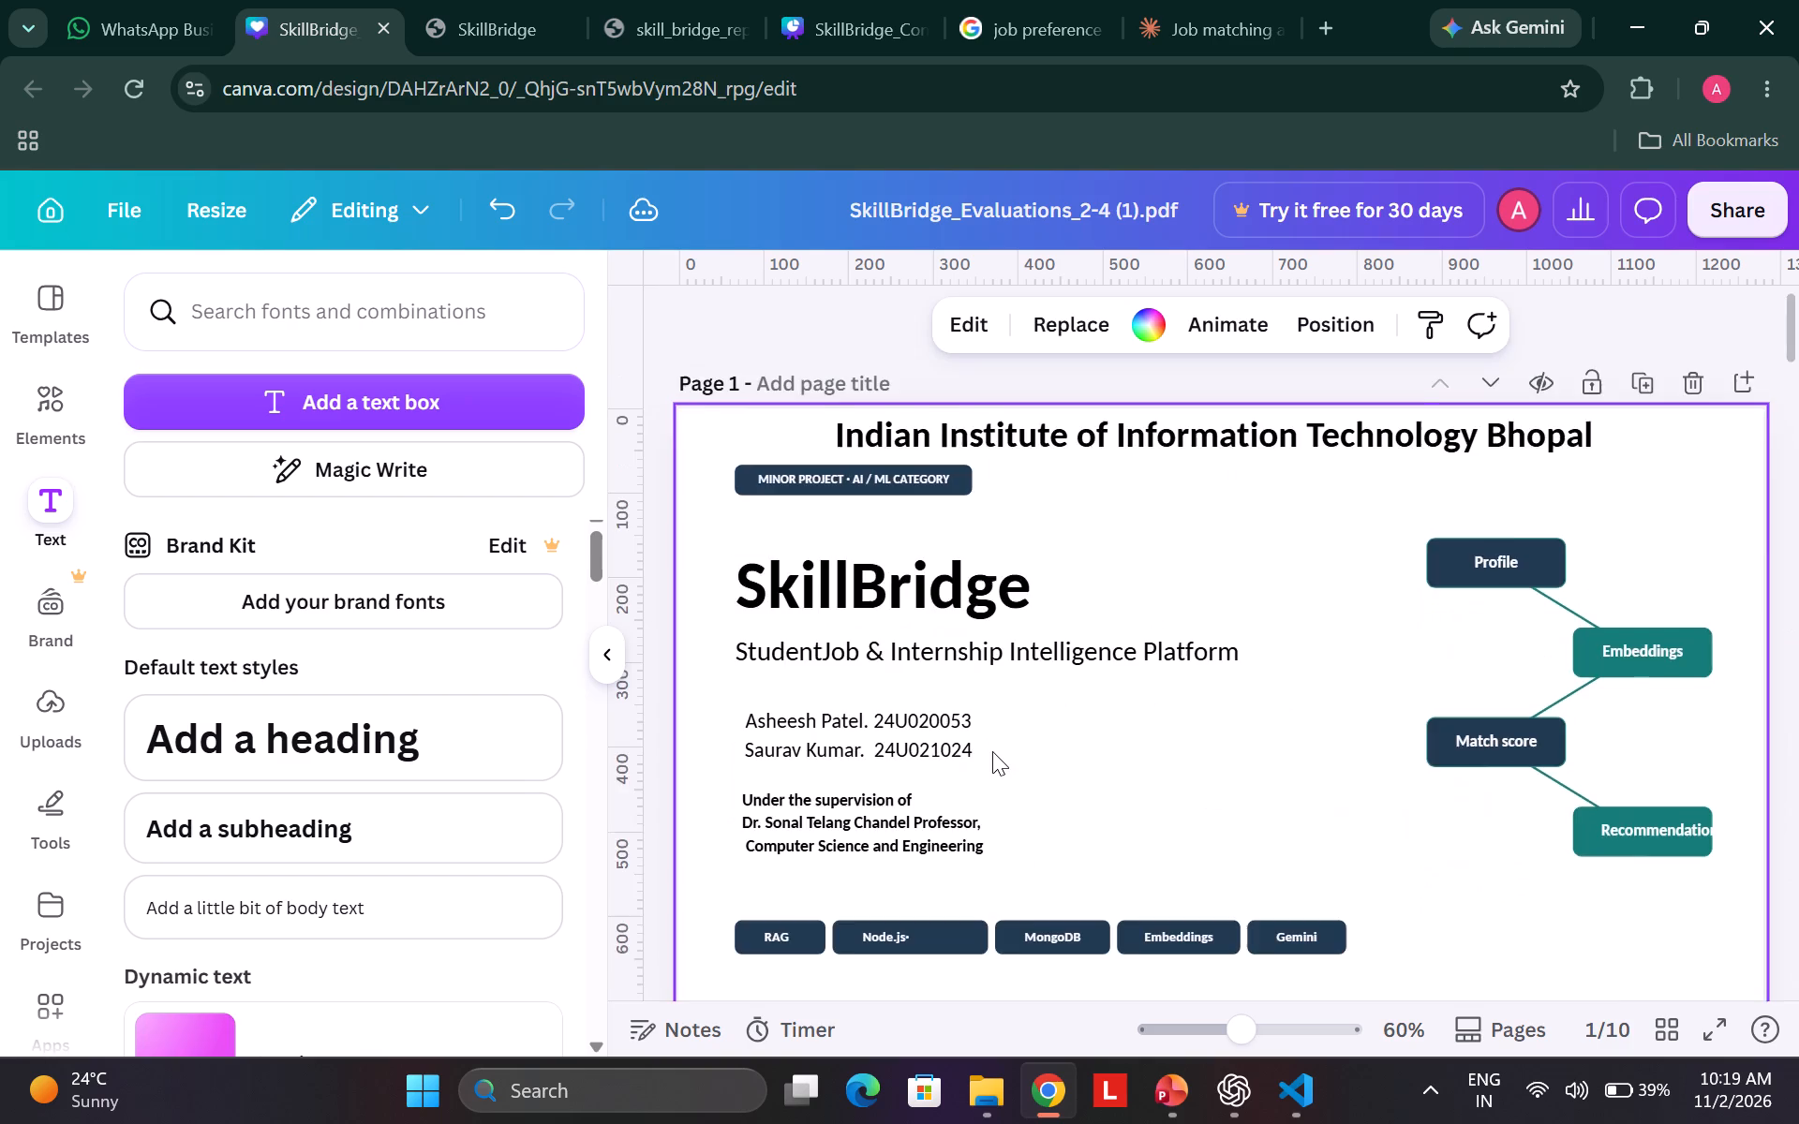
{"action": "scroll", "coordinate": [992, 751], "scroll_direction": "down", "scroll_amount": 3}
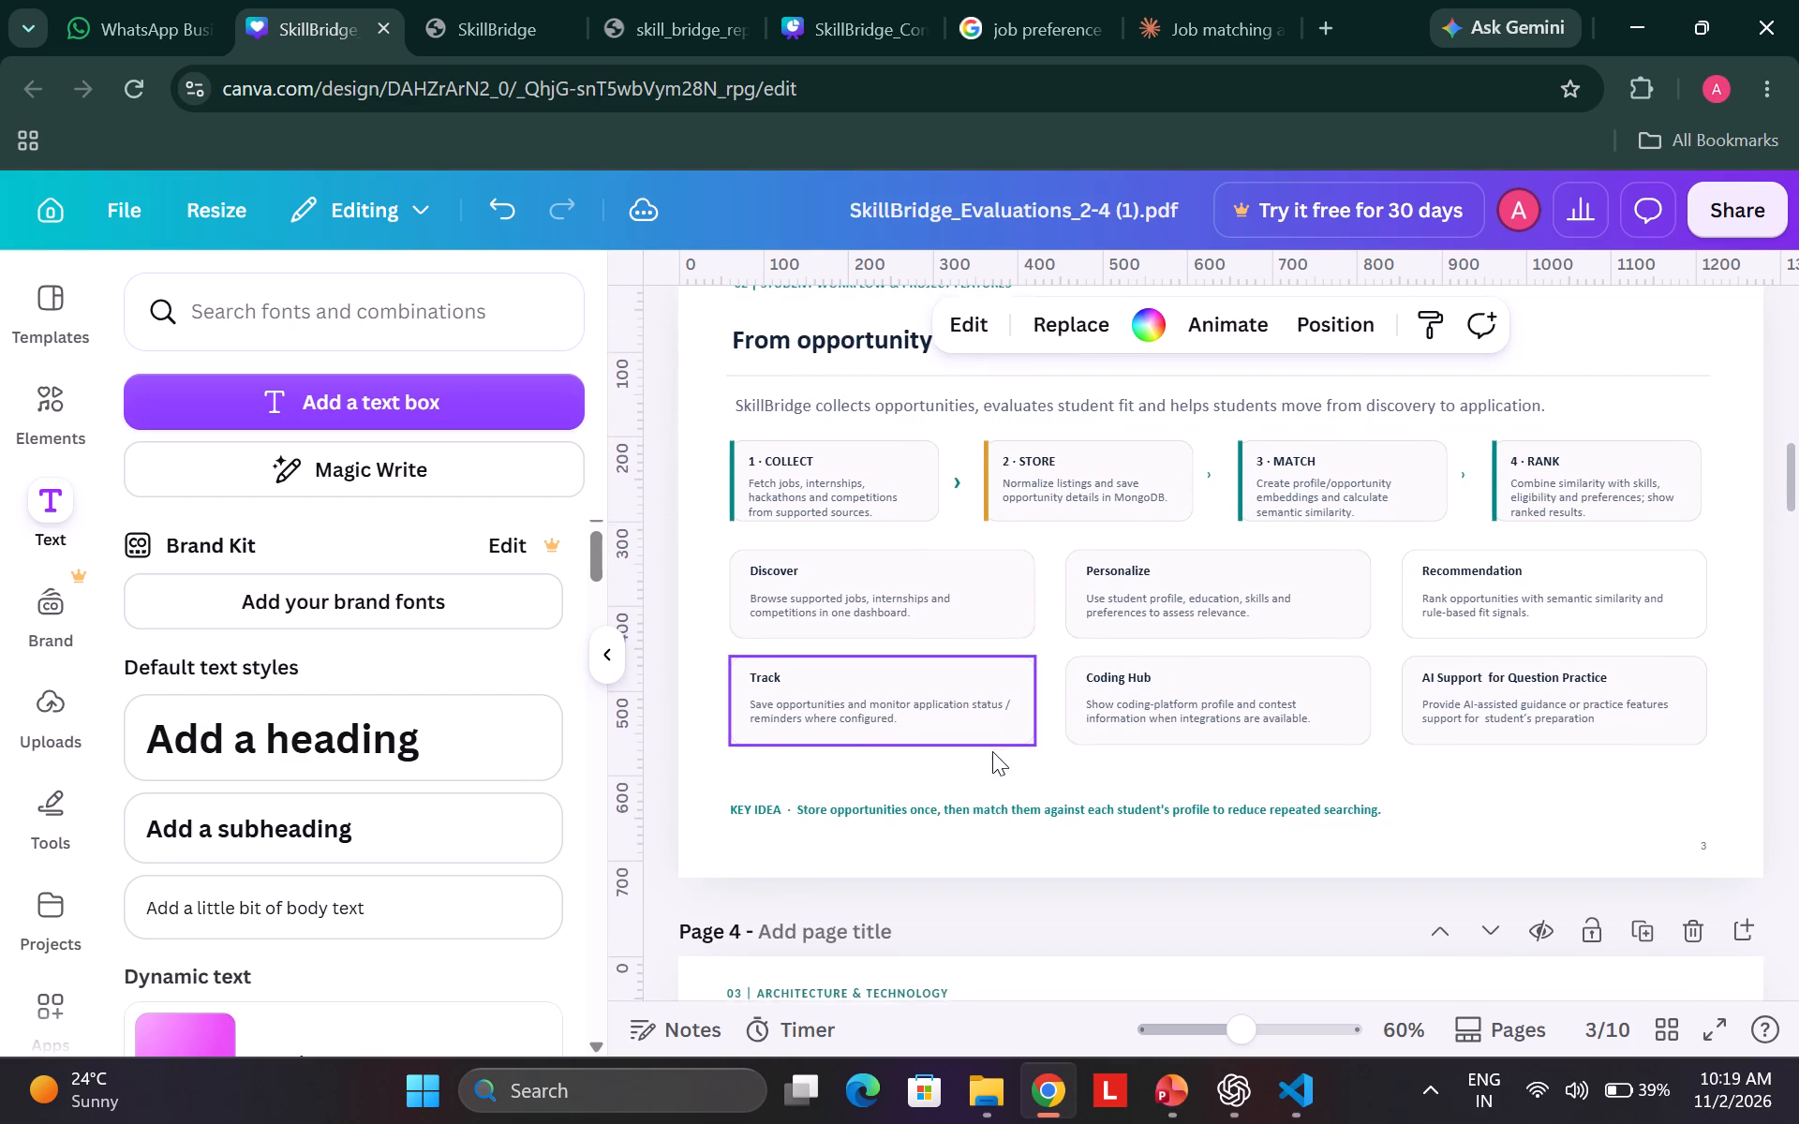
{"action": "scroll", "coordinate": [992, 751], "scroll_direction": "down", "scroll_amount": 3}
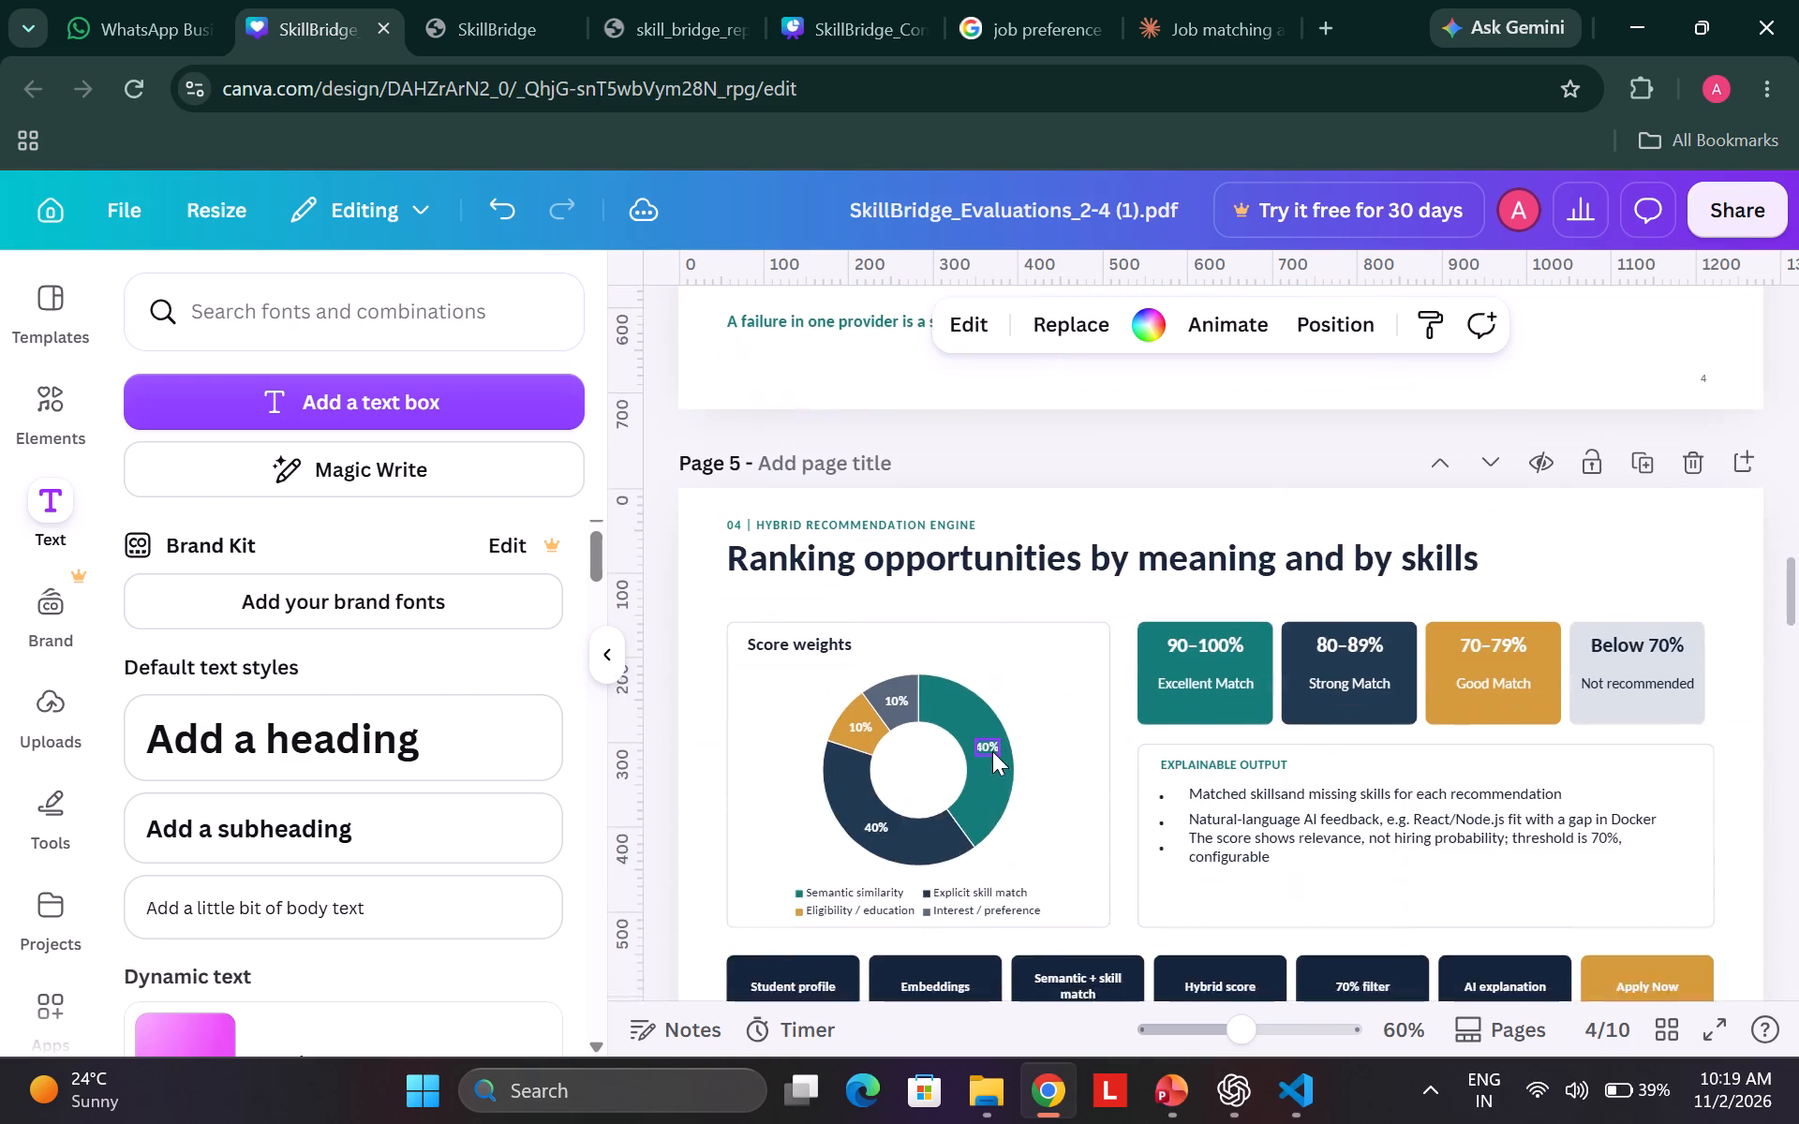
{"action": "scroll", "coordinate": [992, 751], "scroll_direction": "up", "scroll_amount": 2}
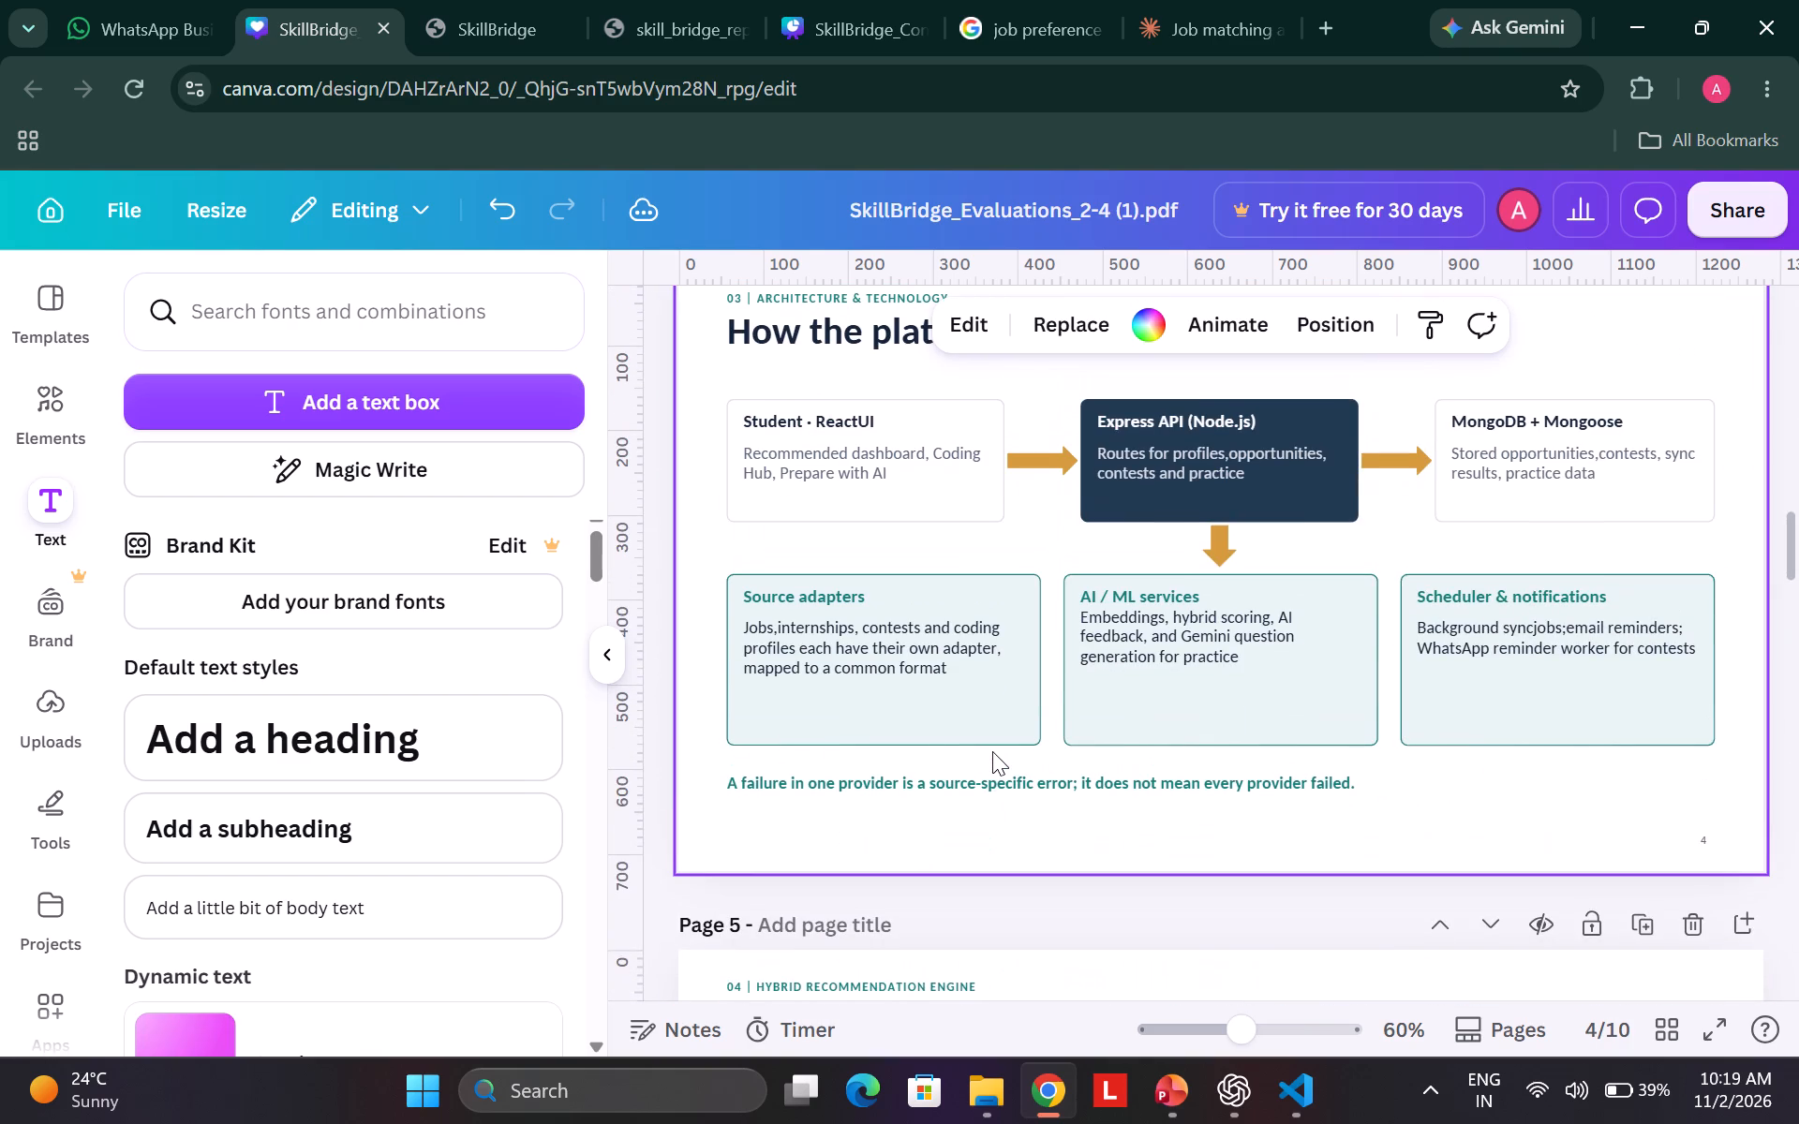
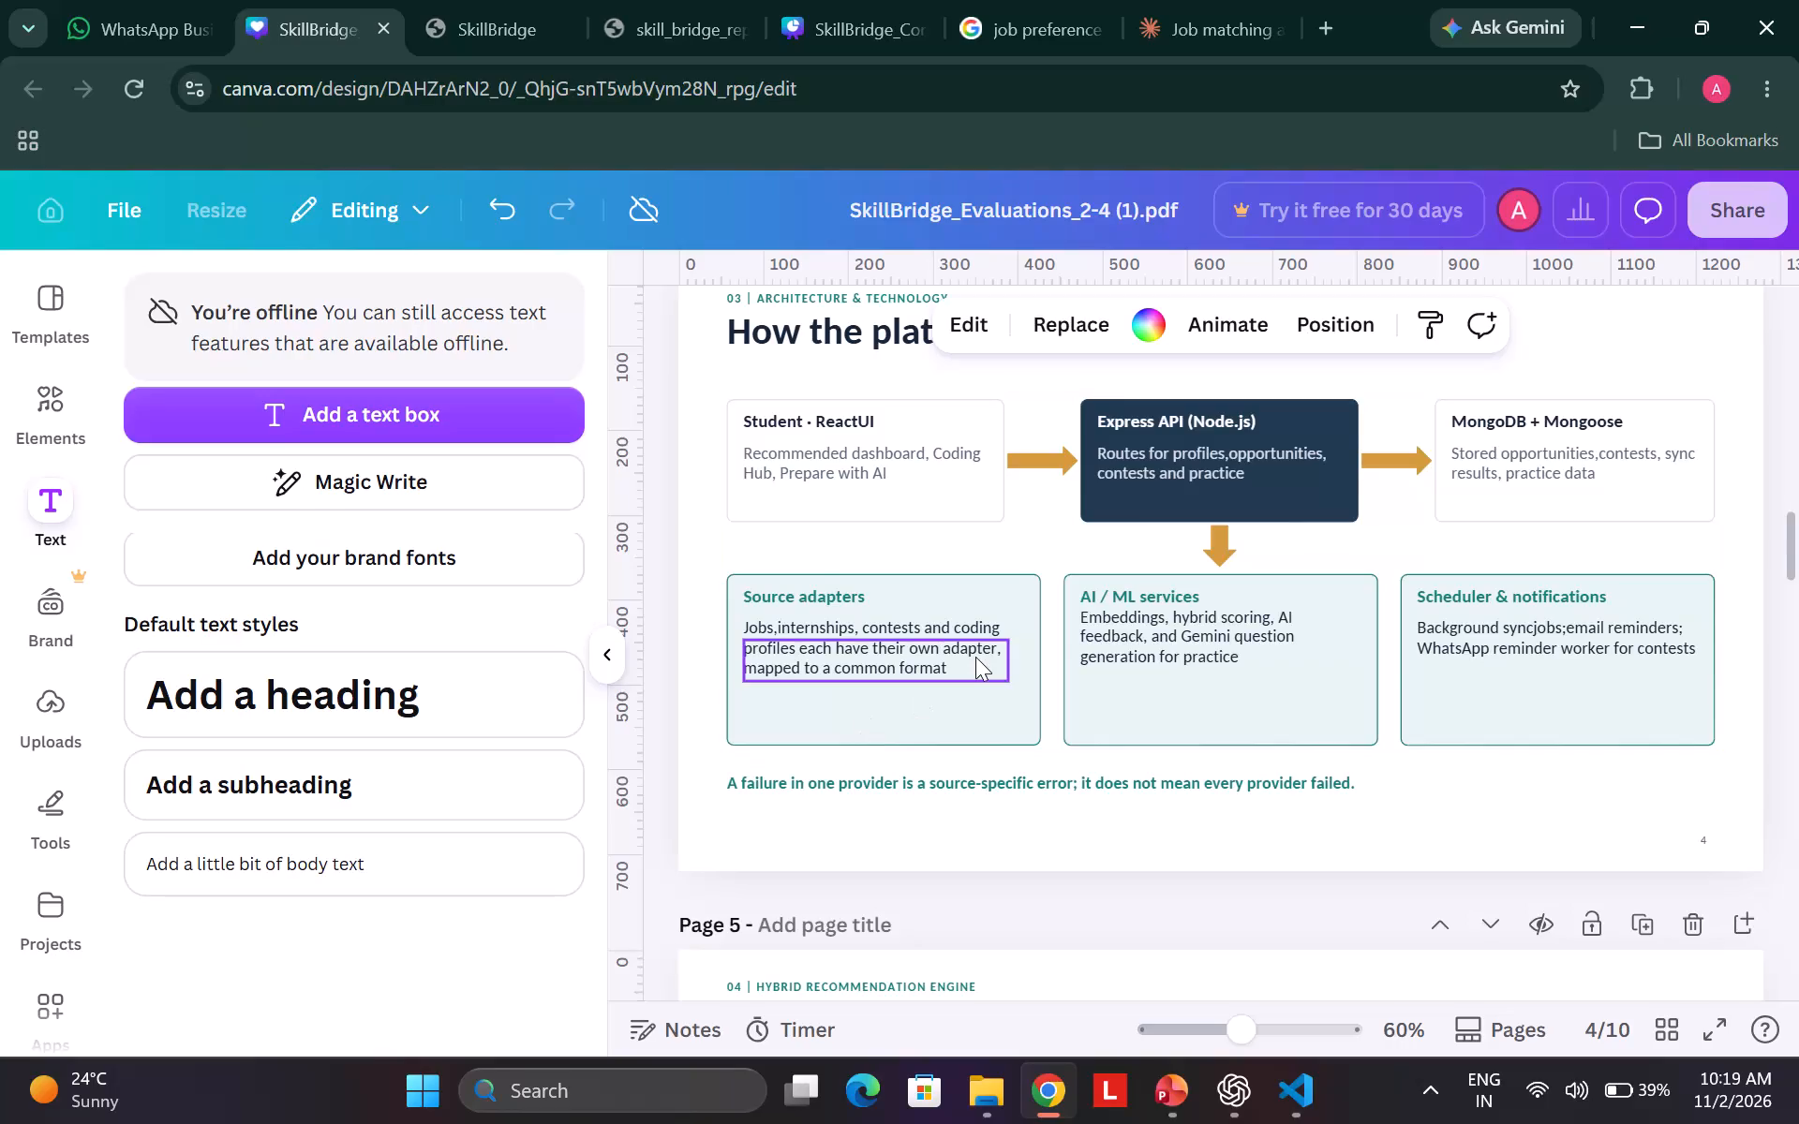
Review the deck from the architecture page to the references, checking the practice, “Conclusion and future scope” and References pages again.
{"action": "scroll", "coordinate": [975, 657], "scroll_direction": "up", "scroll_amount": 1}
{"action": "scroll", "coordinate": [975, 657], "scroll_direction": "down", "scroll_amount": 2}
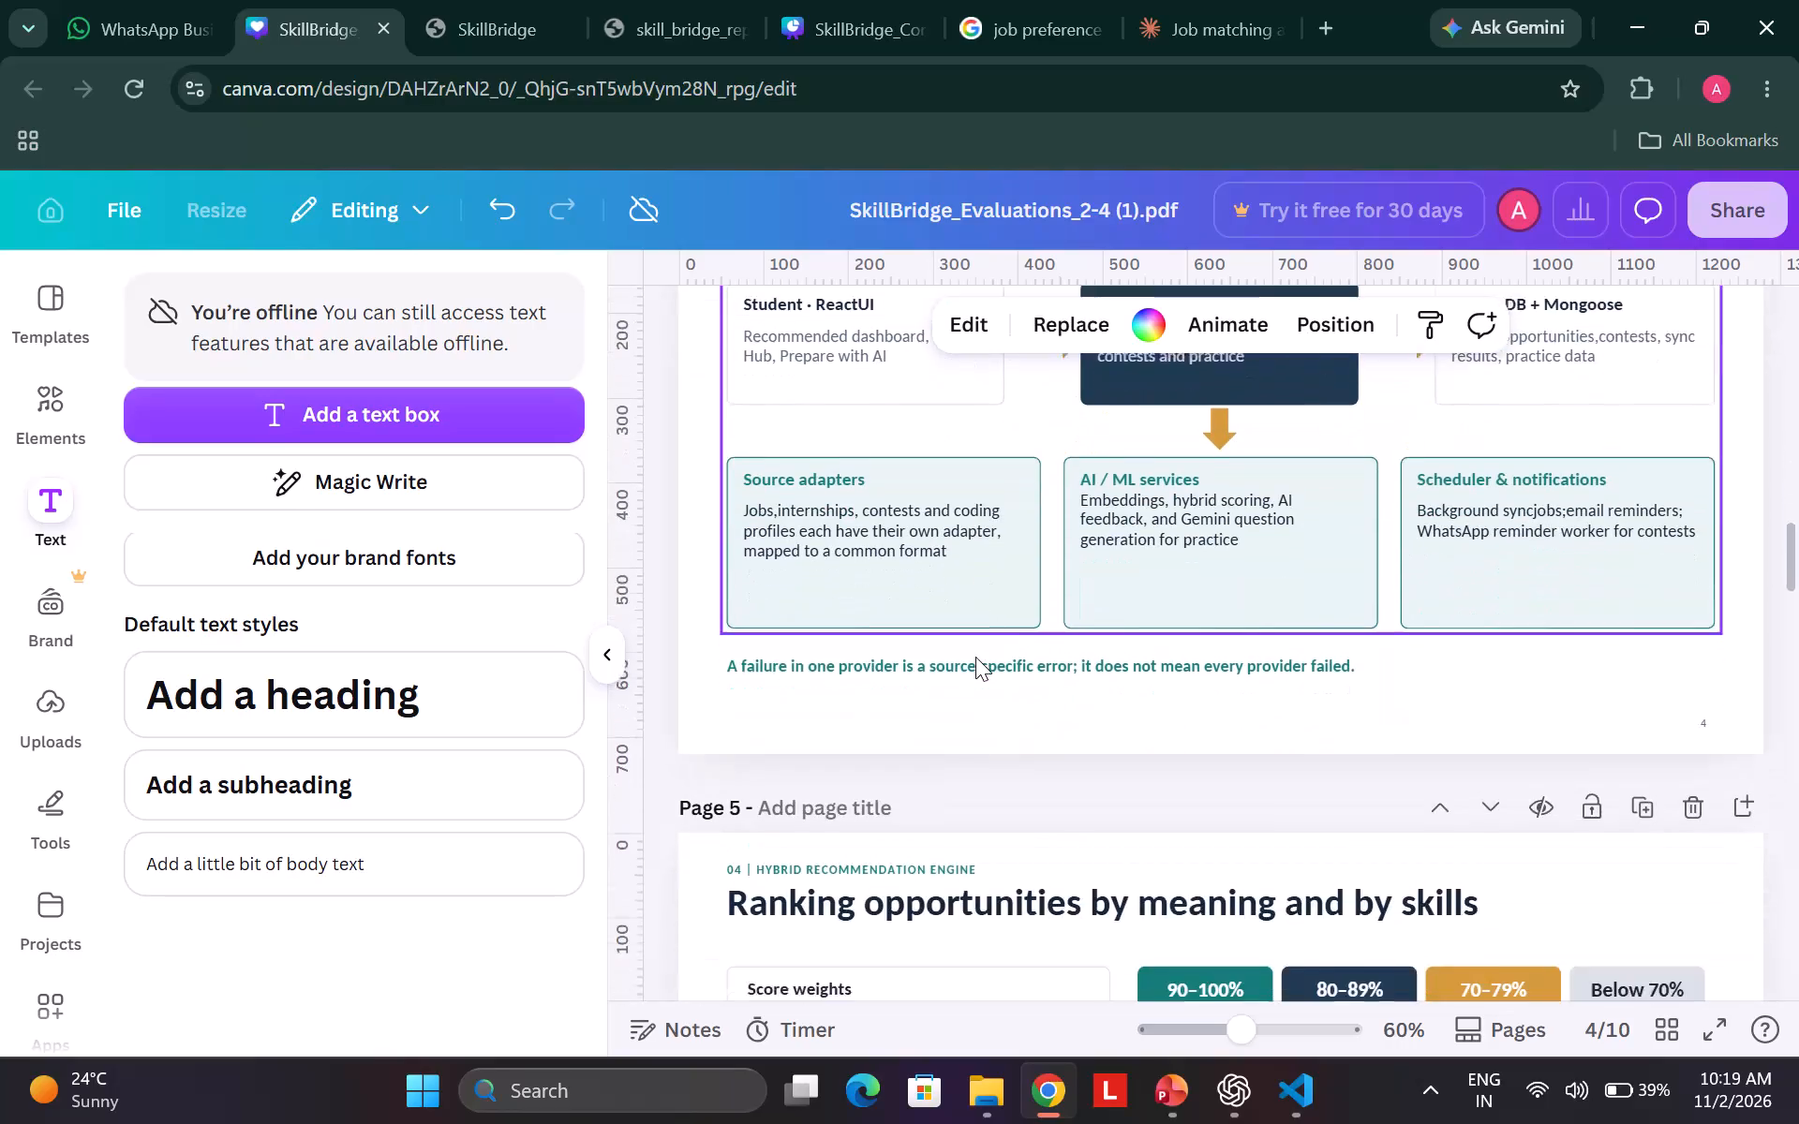
{"action": "scroll", "coordinate": [975, 657], "scroll_direction": "down", "scroll_amount": 4}
{"action": "scroll", "coordinate": [975, 657], "scroll_direction": "up", "scroll_amount": 1}
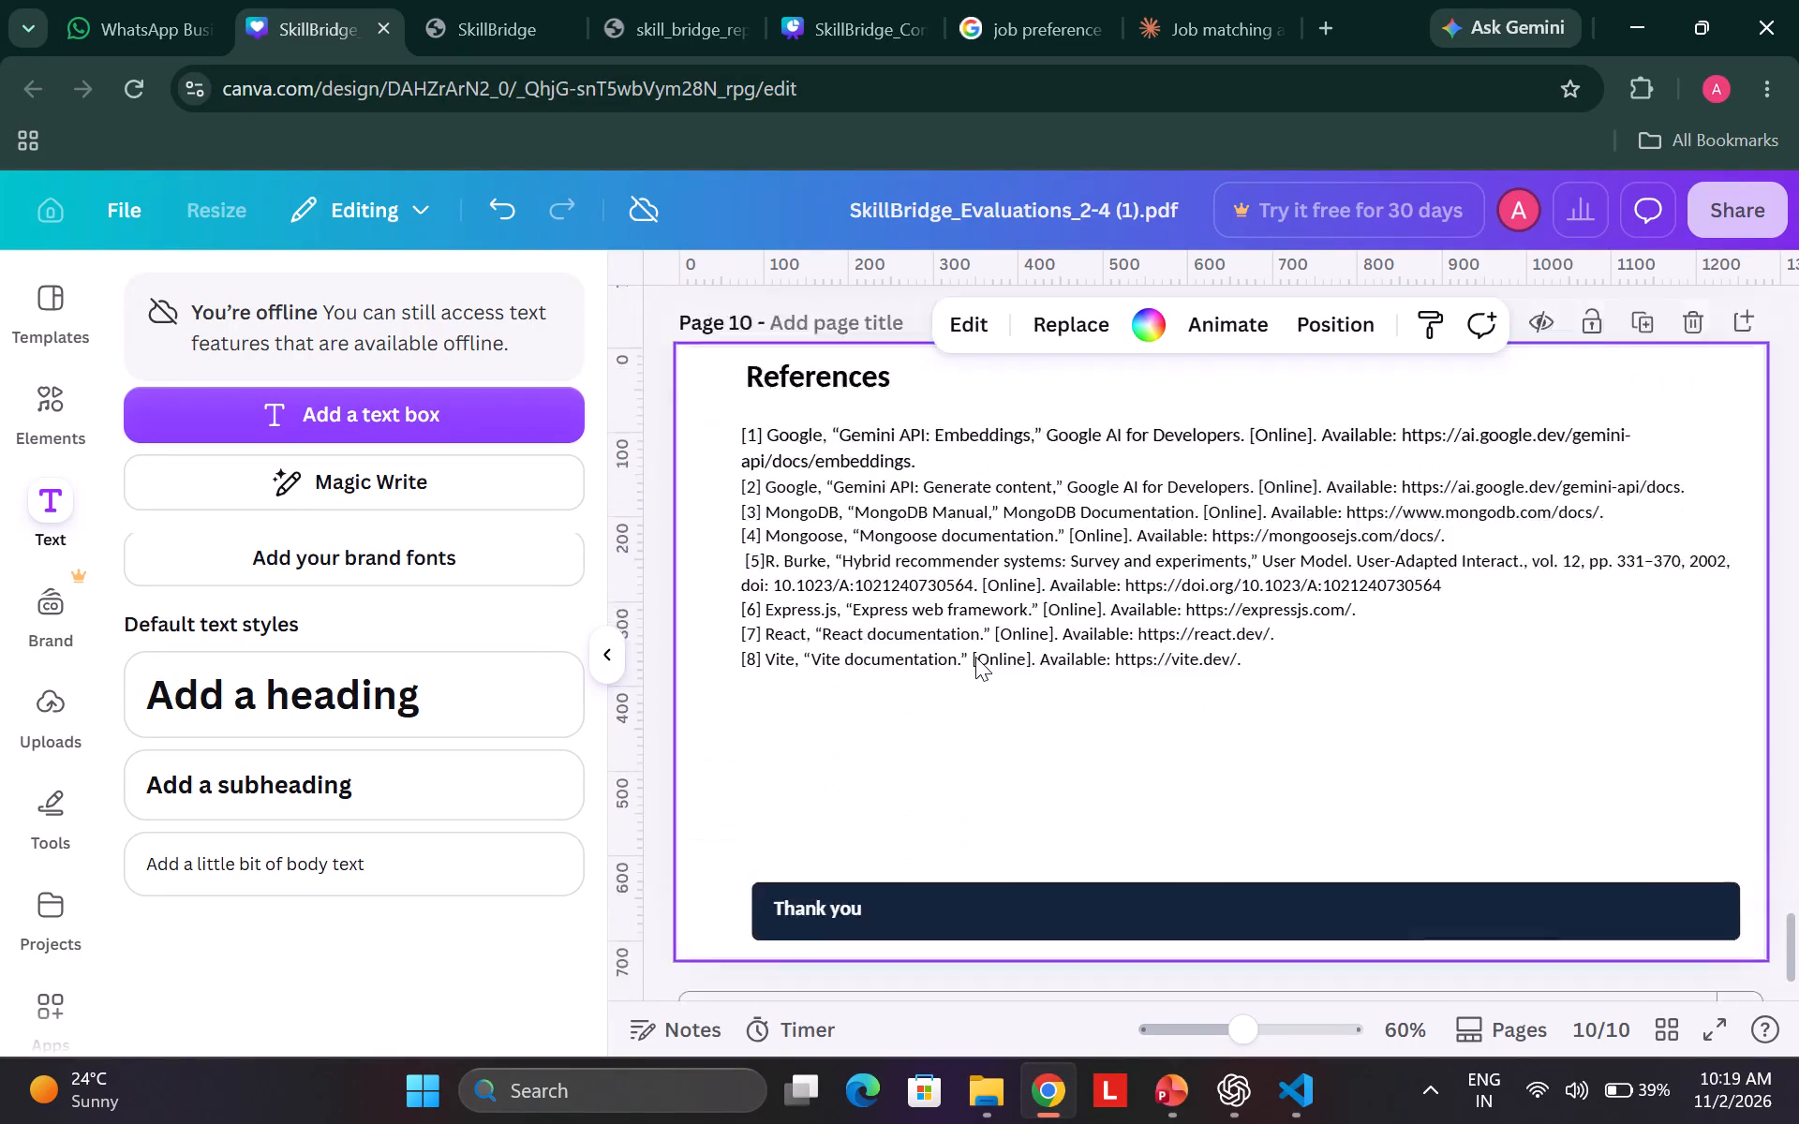
{"action": "scroll", "coordinate": [975, 657], "scroll_direction": "up", "scroll_amount": 1}
{"action": "scroll", "coordinate": [1001, 865], "scroll_direction": "up", "scroll_amount": 1}
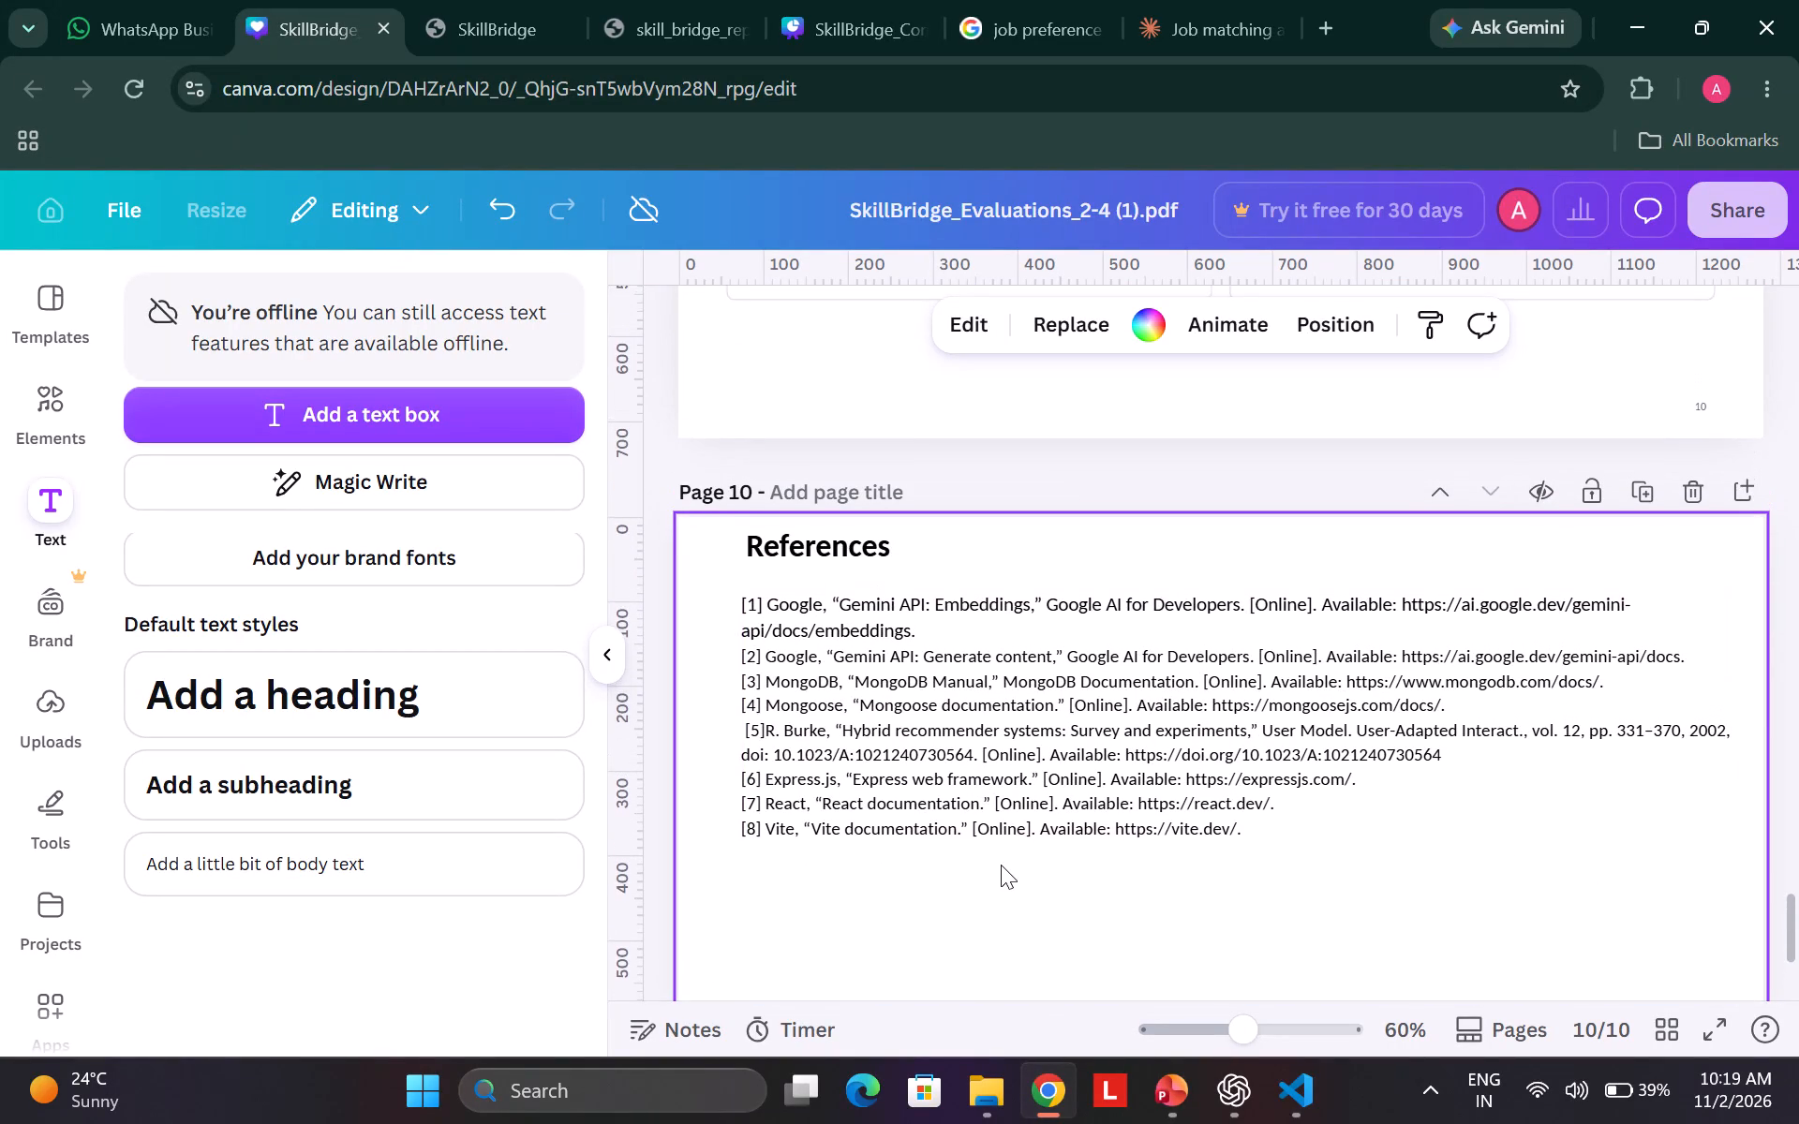
{"action": "scroll", "coordinate": [1001, 865], "scroll_direction": "up", "scroll_amount": 2}
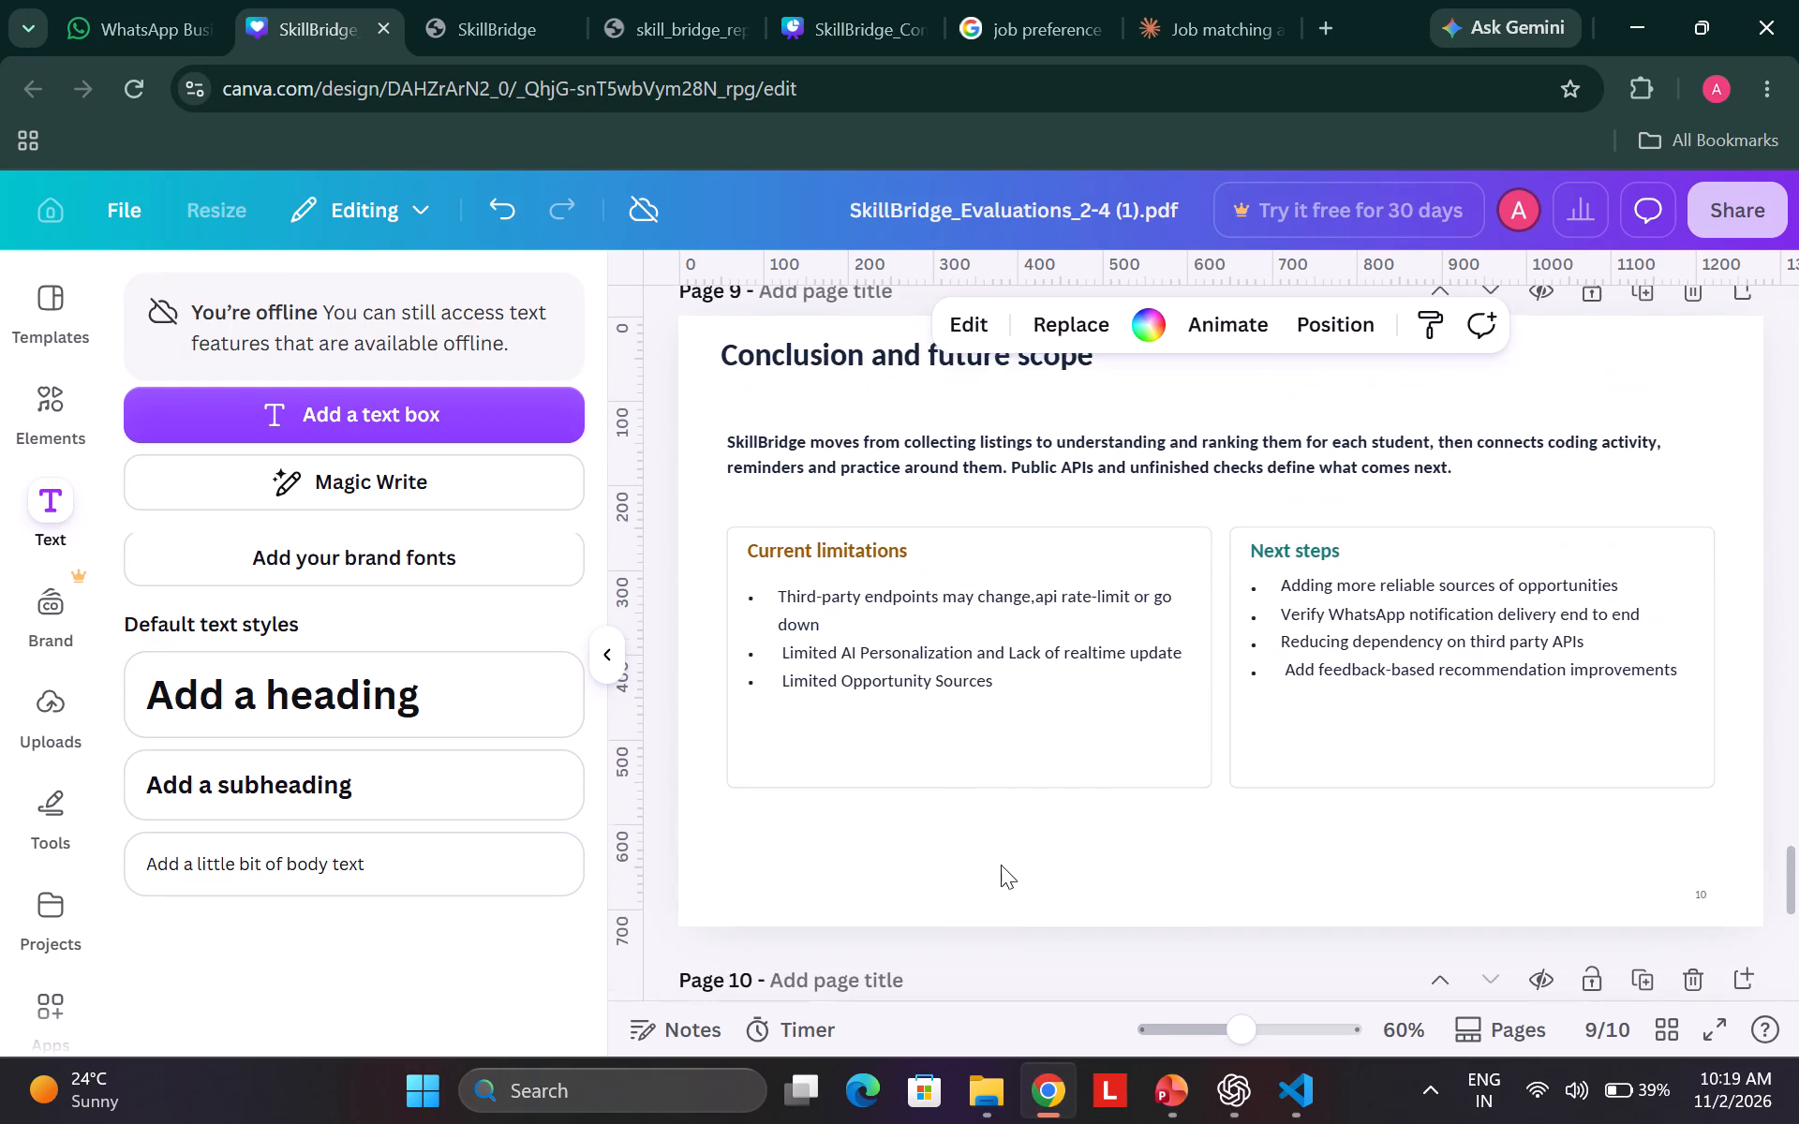
{"action": "scroll", "coordinate": [1001, 865], "scroll_direction": "up", "scroll_amount": 1}
{"action": "scroll", "coordinate": [1132, 742], "scroll_direction": "up", "scroll_amount": 1}
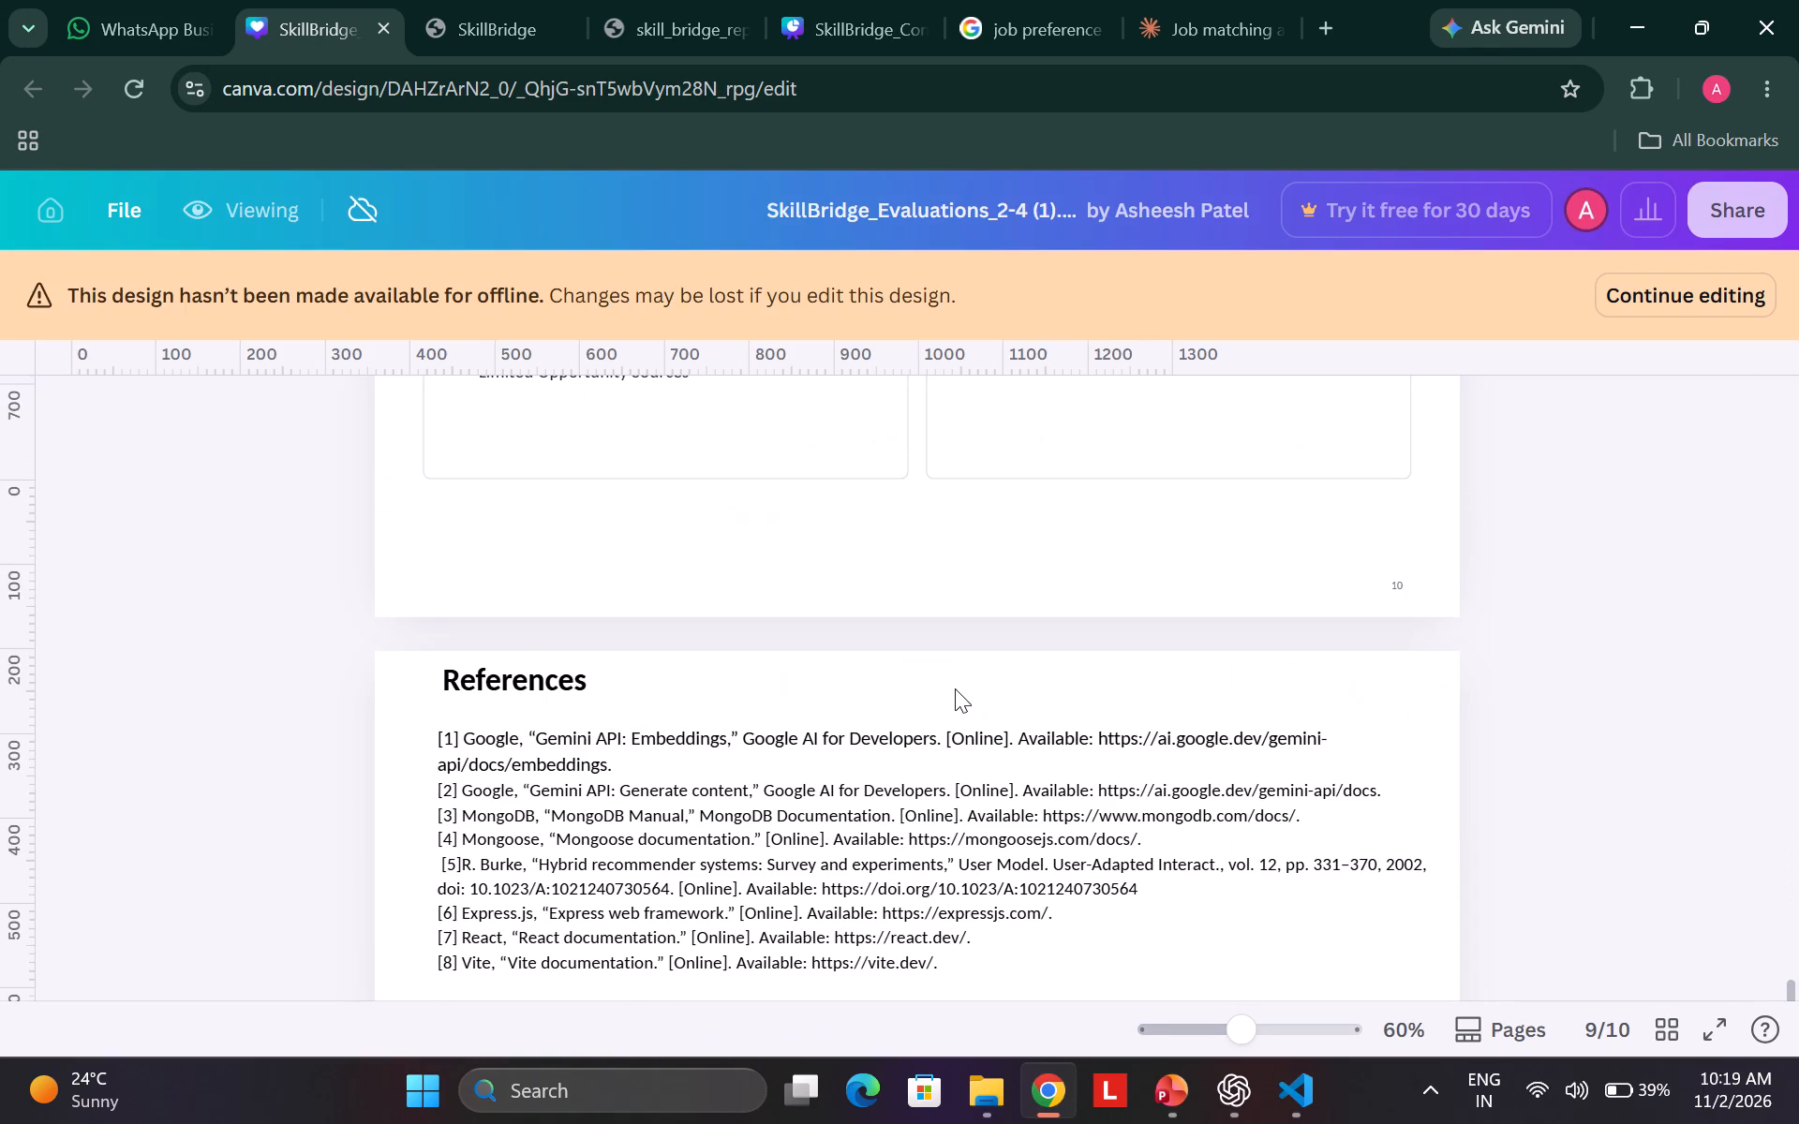
{"action": "scroll", "coordinate": [955, 688], "scroll_direction": "down", "scroll_amount": 1}
{"action": "scroll", "coordinate": [955, 688], "scroll_direction": "up", "scroll_amount": 1}
{"action": "scroll", "coordinate": [955, 688], "scroll_direction": "down", "scroll_amount": 1}
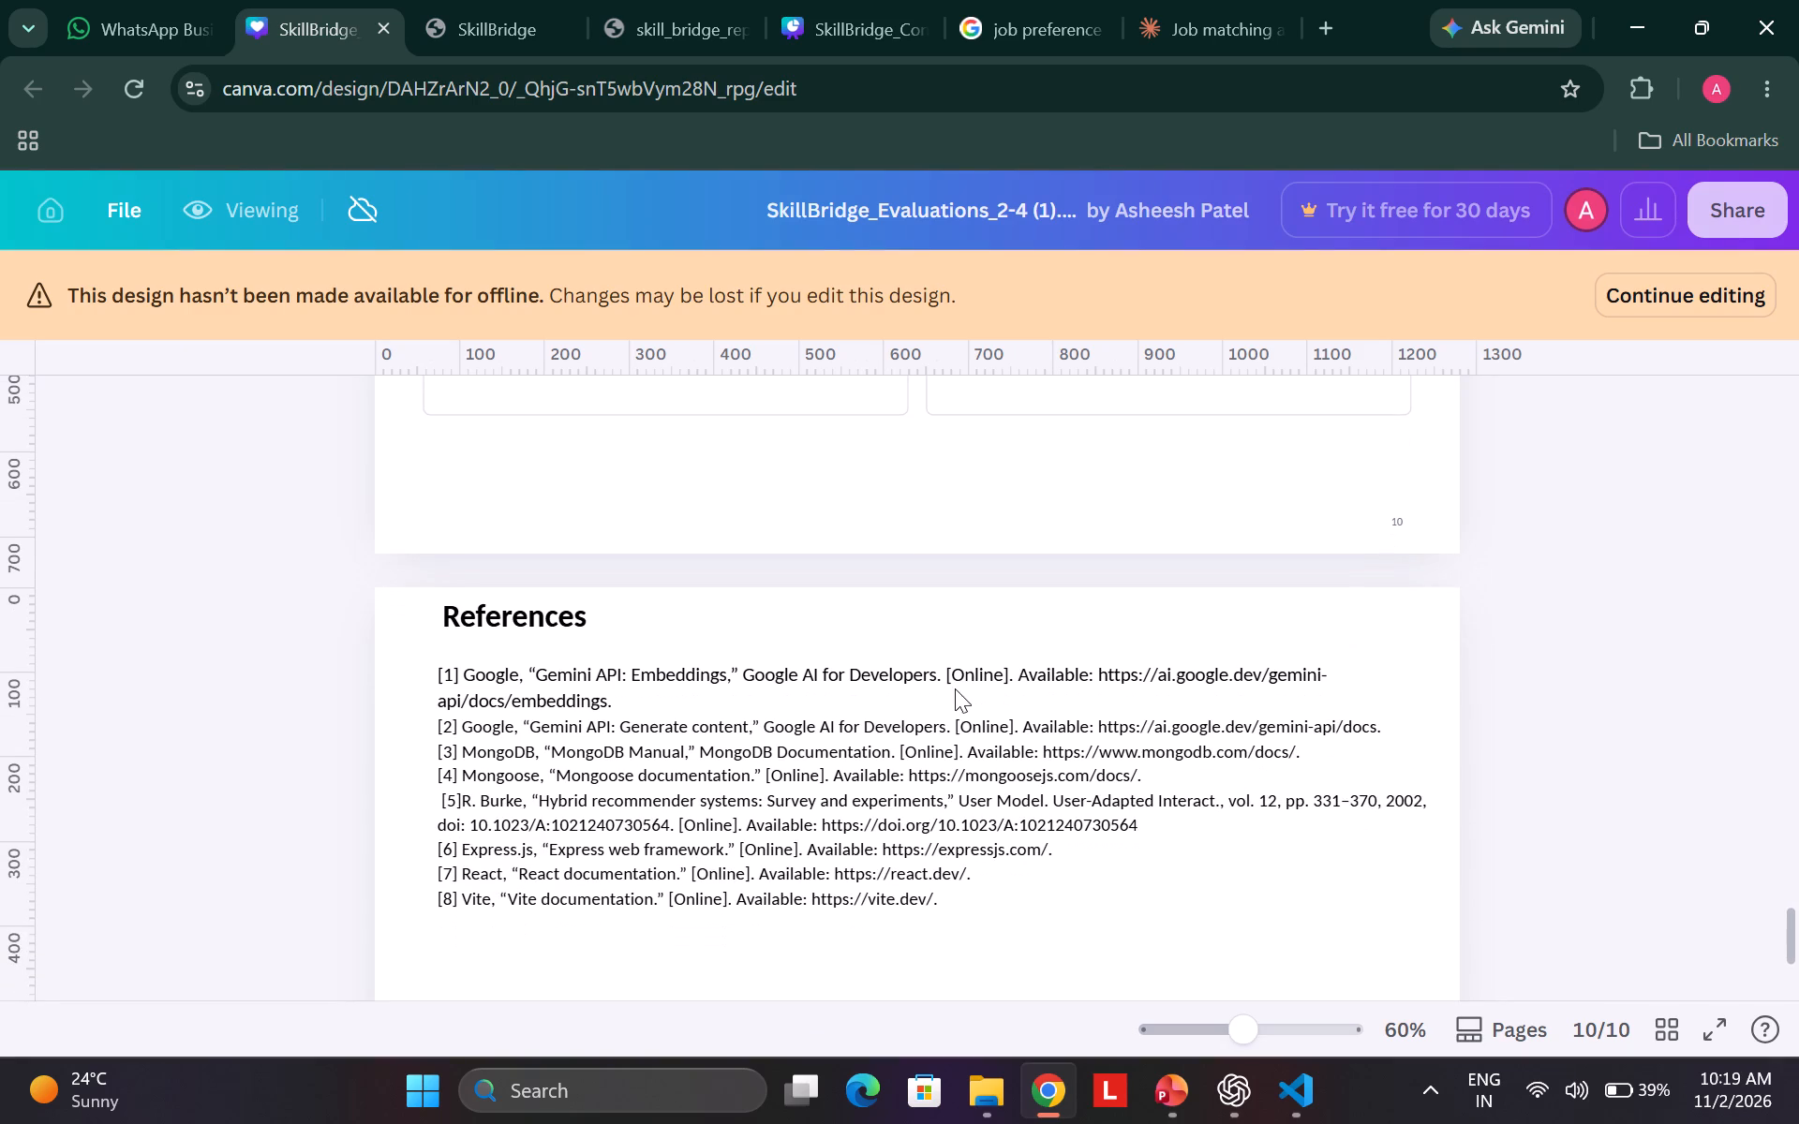
{"action": "scroll", "coordinate": [693, 727], "scroll_direction": "down", "scroll_amount": 1}
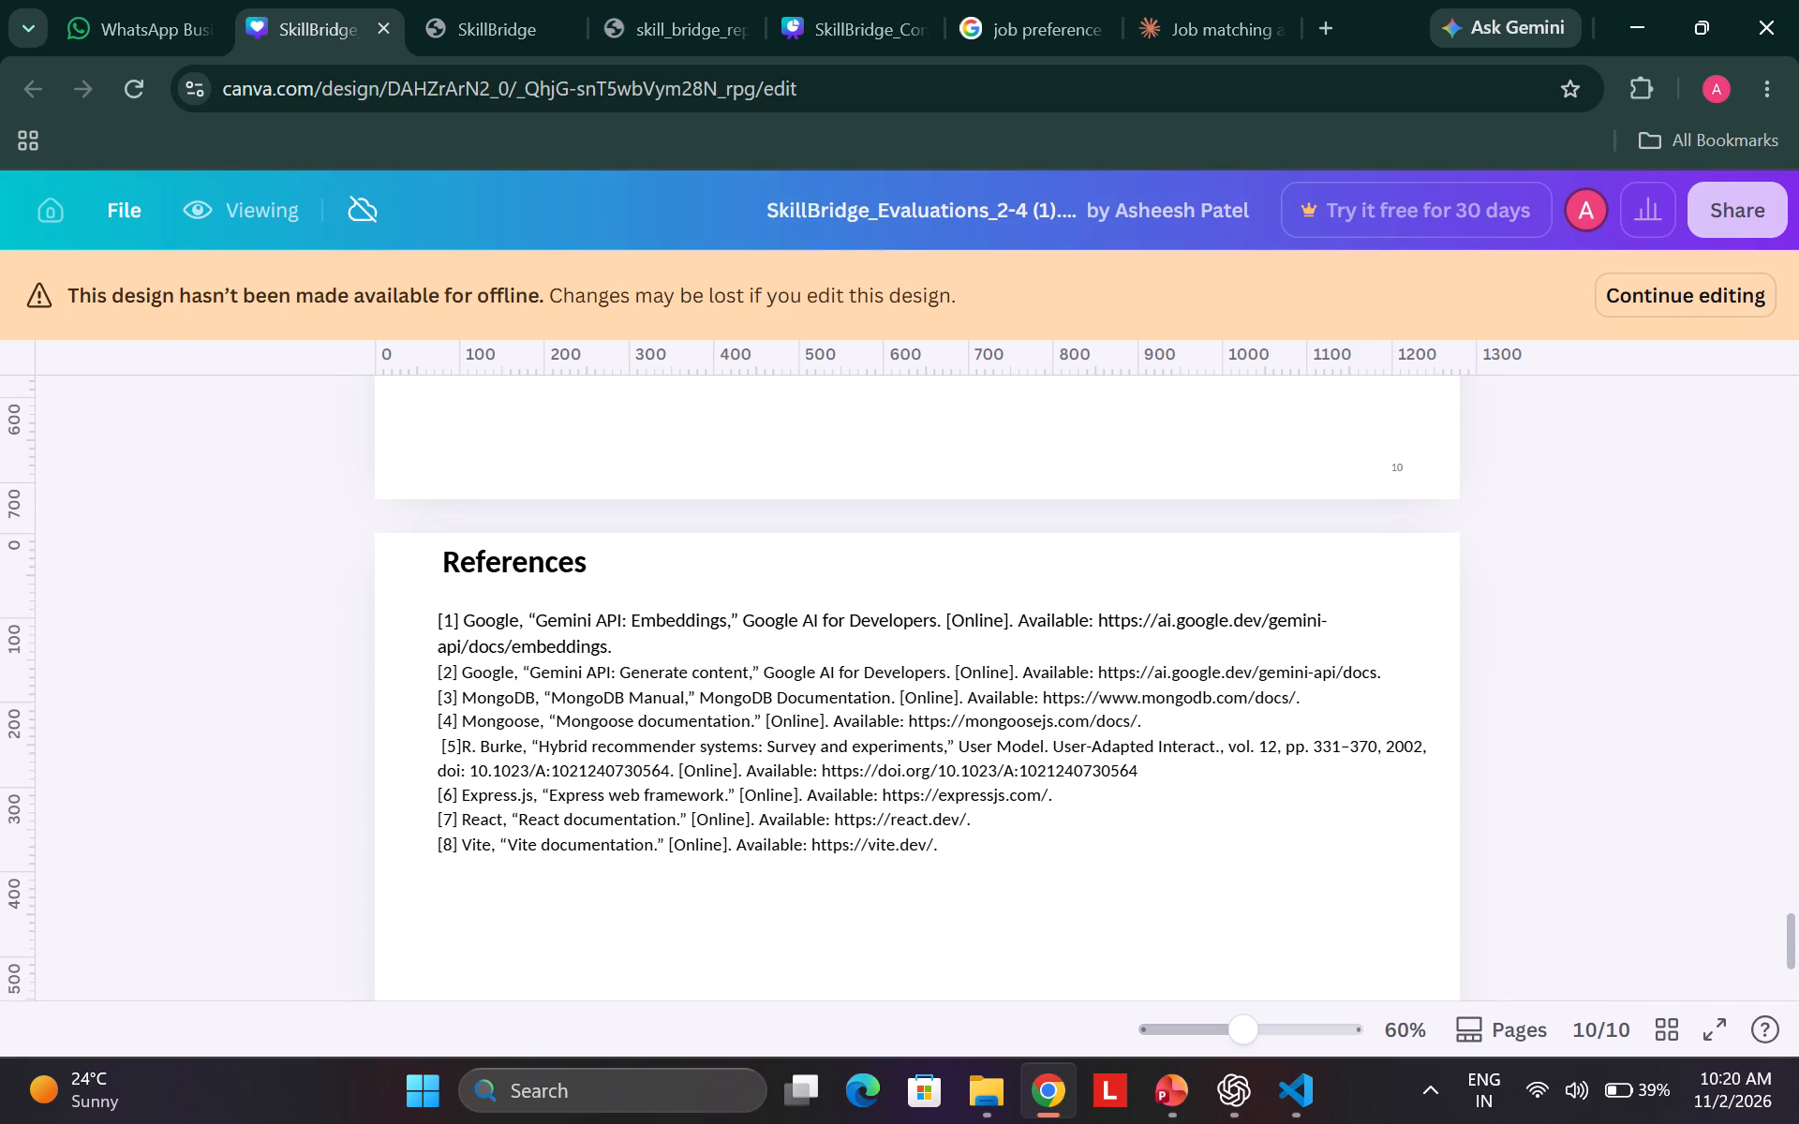
{"action": "scroll", "coordinate": [639, 715], "scroll_direction": "up", "scroll_amount": 3}
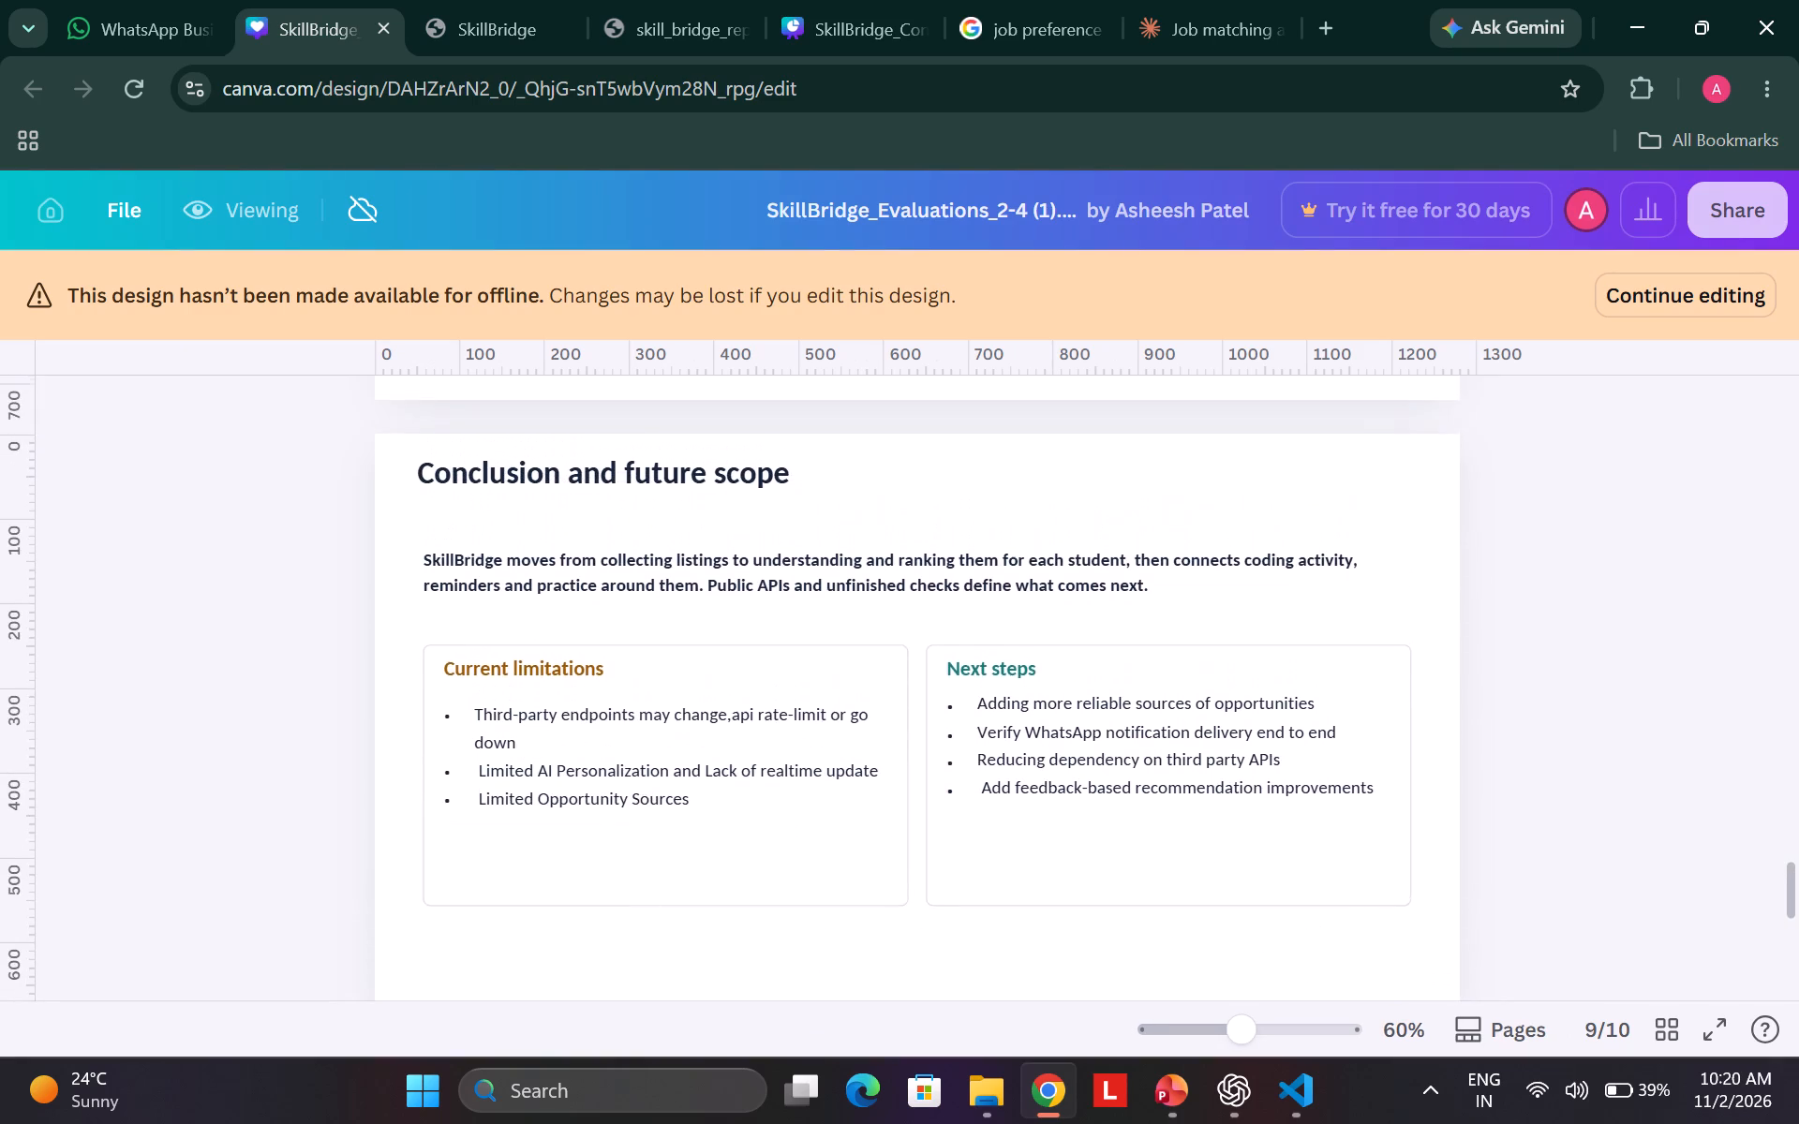
{"action": "scroll", "coordinate": [639, 715], "scroll_direction": "up", "scroll_amount": 1}
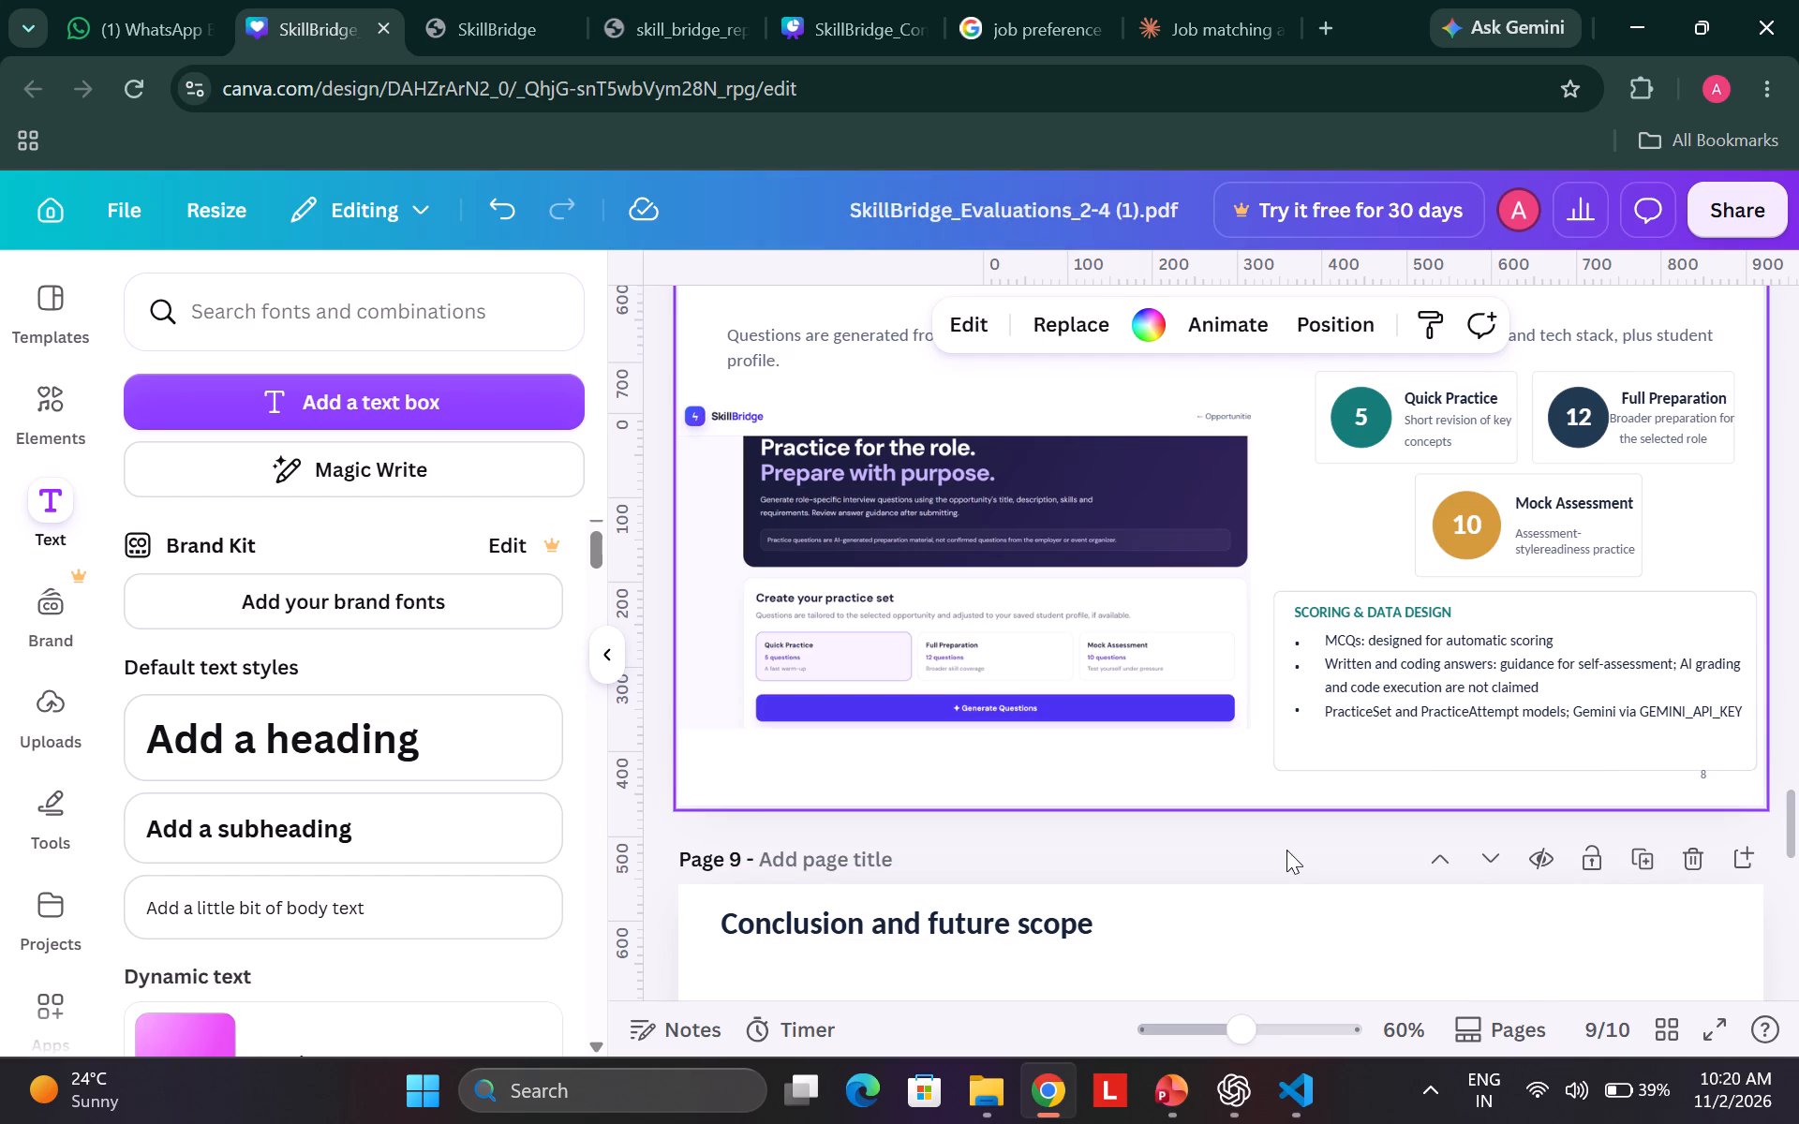
{"action": "scroll", "coordinate": [1286, 850], "scroll_direction": "down", "scroll_amount": 10}
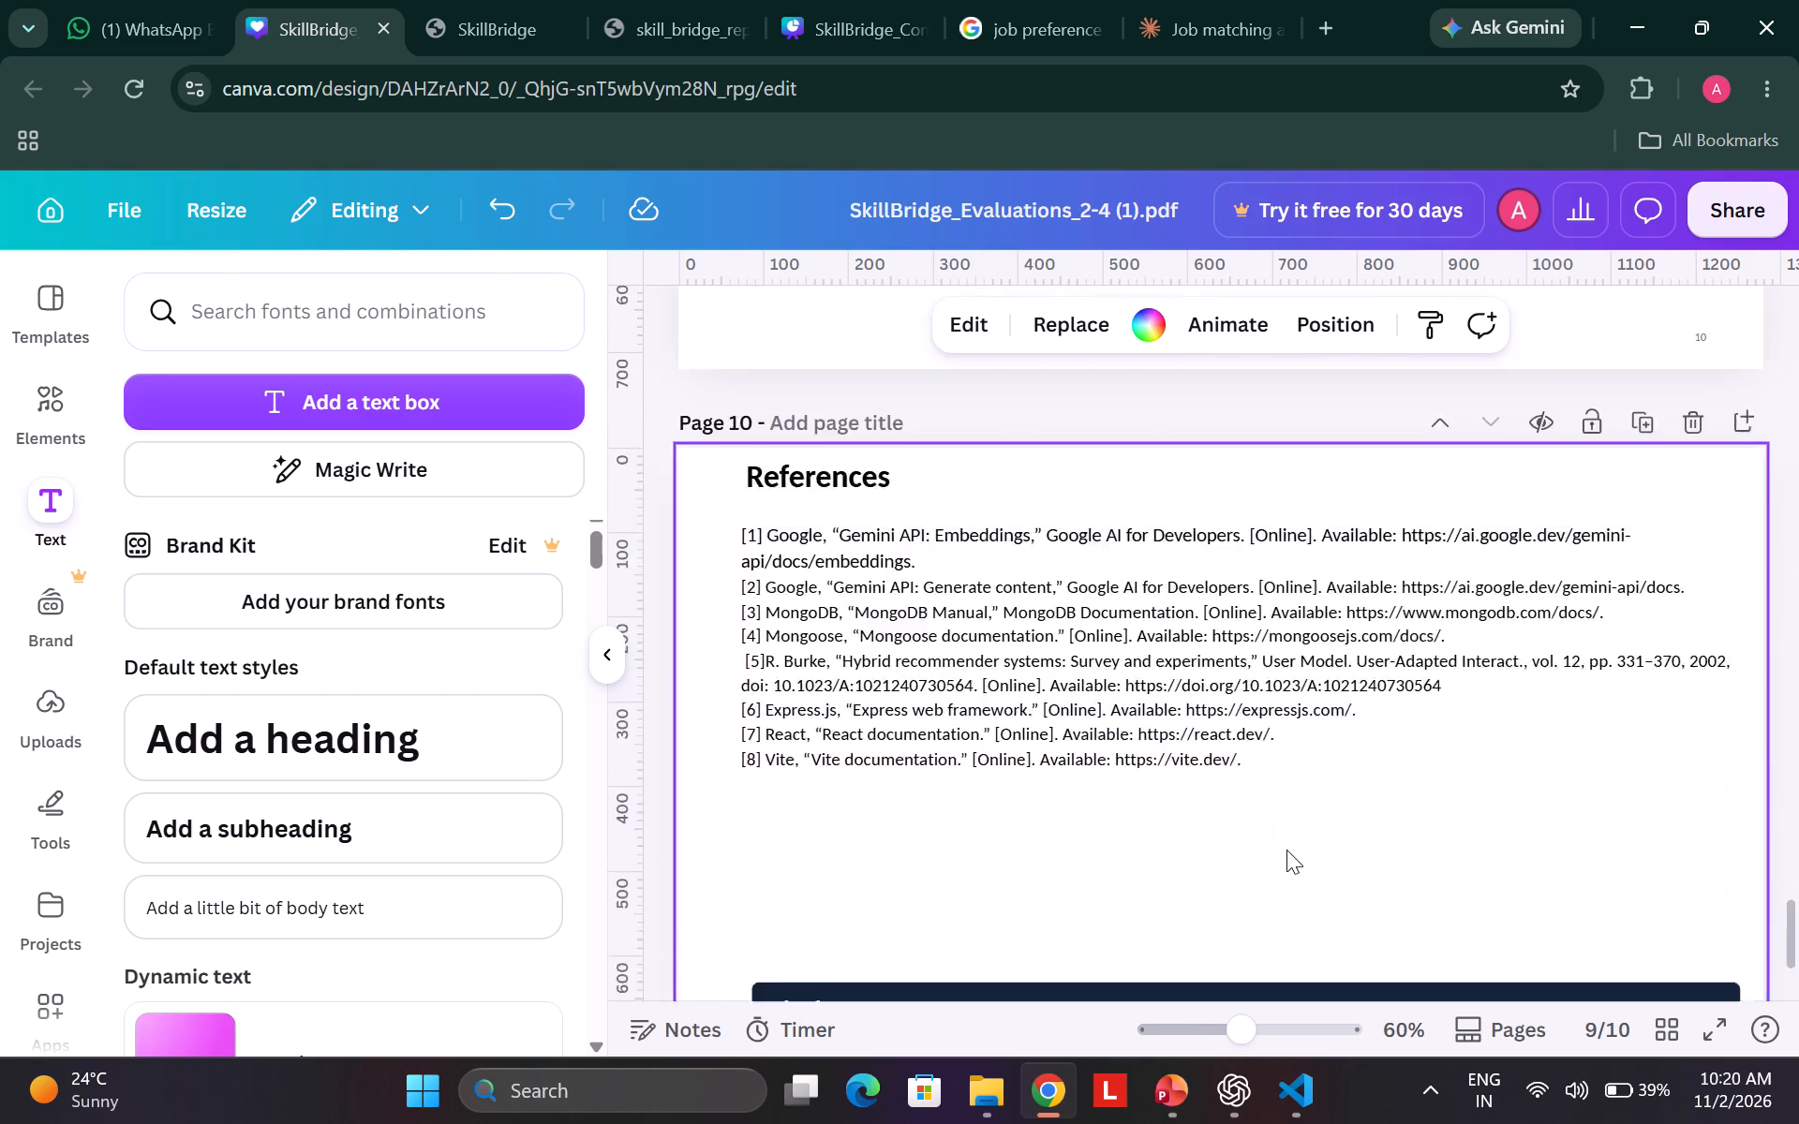
{"action": "scroll", "coordinate": [1286, 850], "scroll_direction": "down", "scroll_amount": 7}
{"action": "scroll", "coordinate": [1286, 850], "scroll_direction": "up", "scroll_amount": 3}
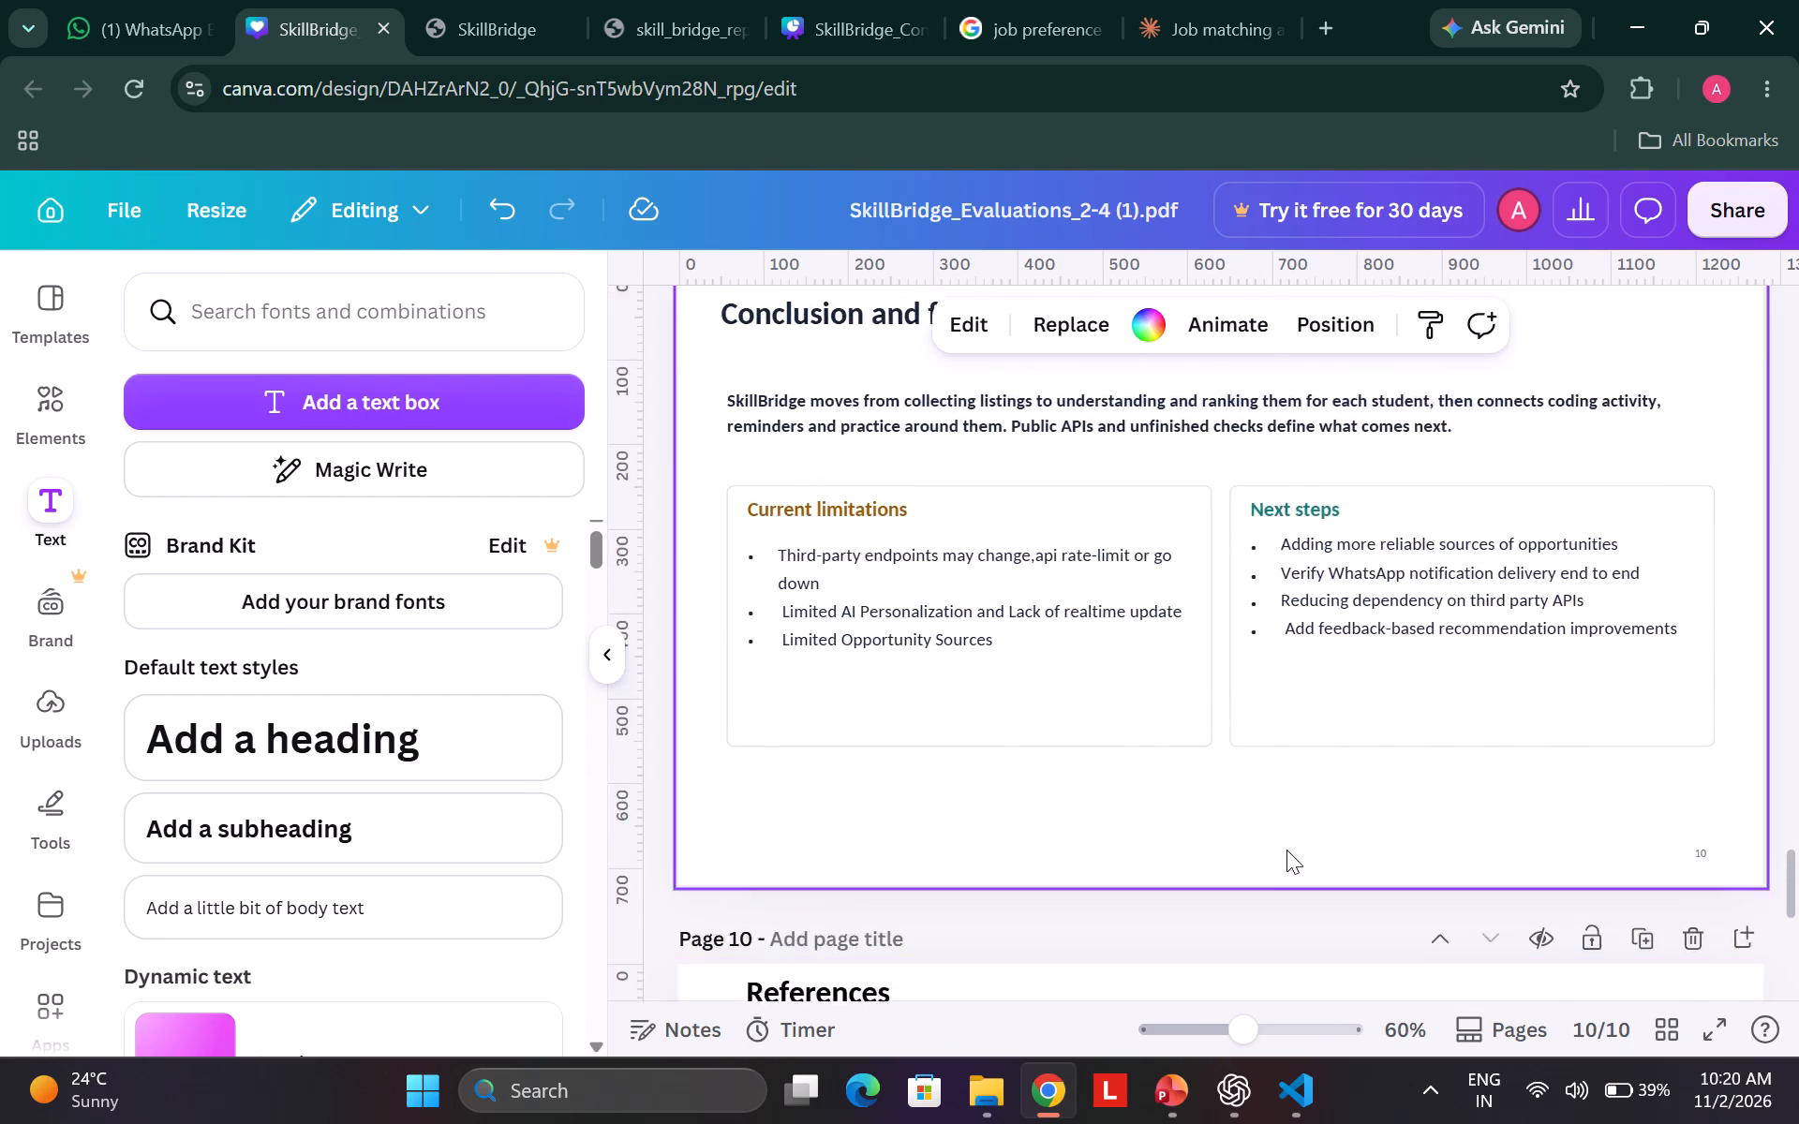
{"action": "scroll", "coordinate": [1286, 850], "scroll_direction": "up", "scroll_amount": 5}
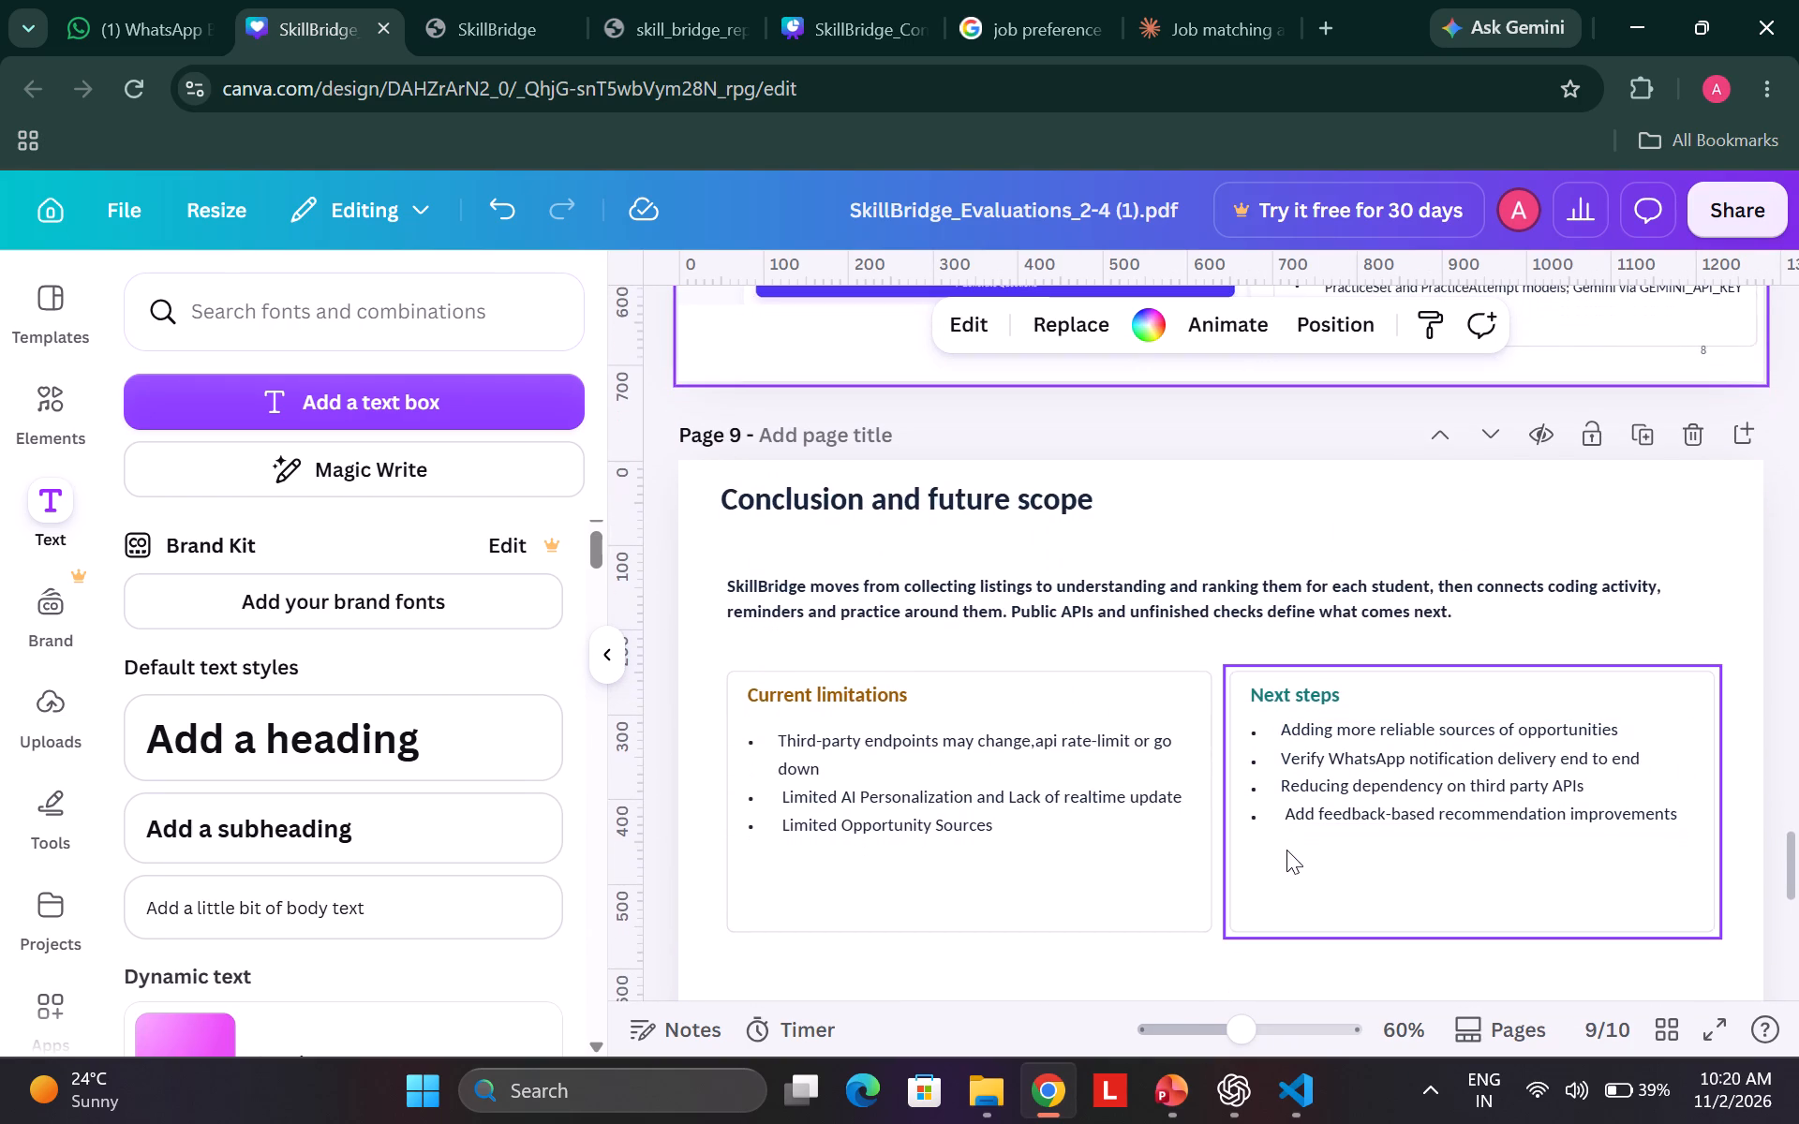
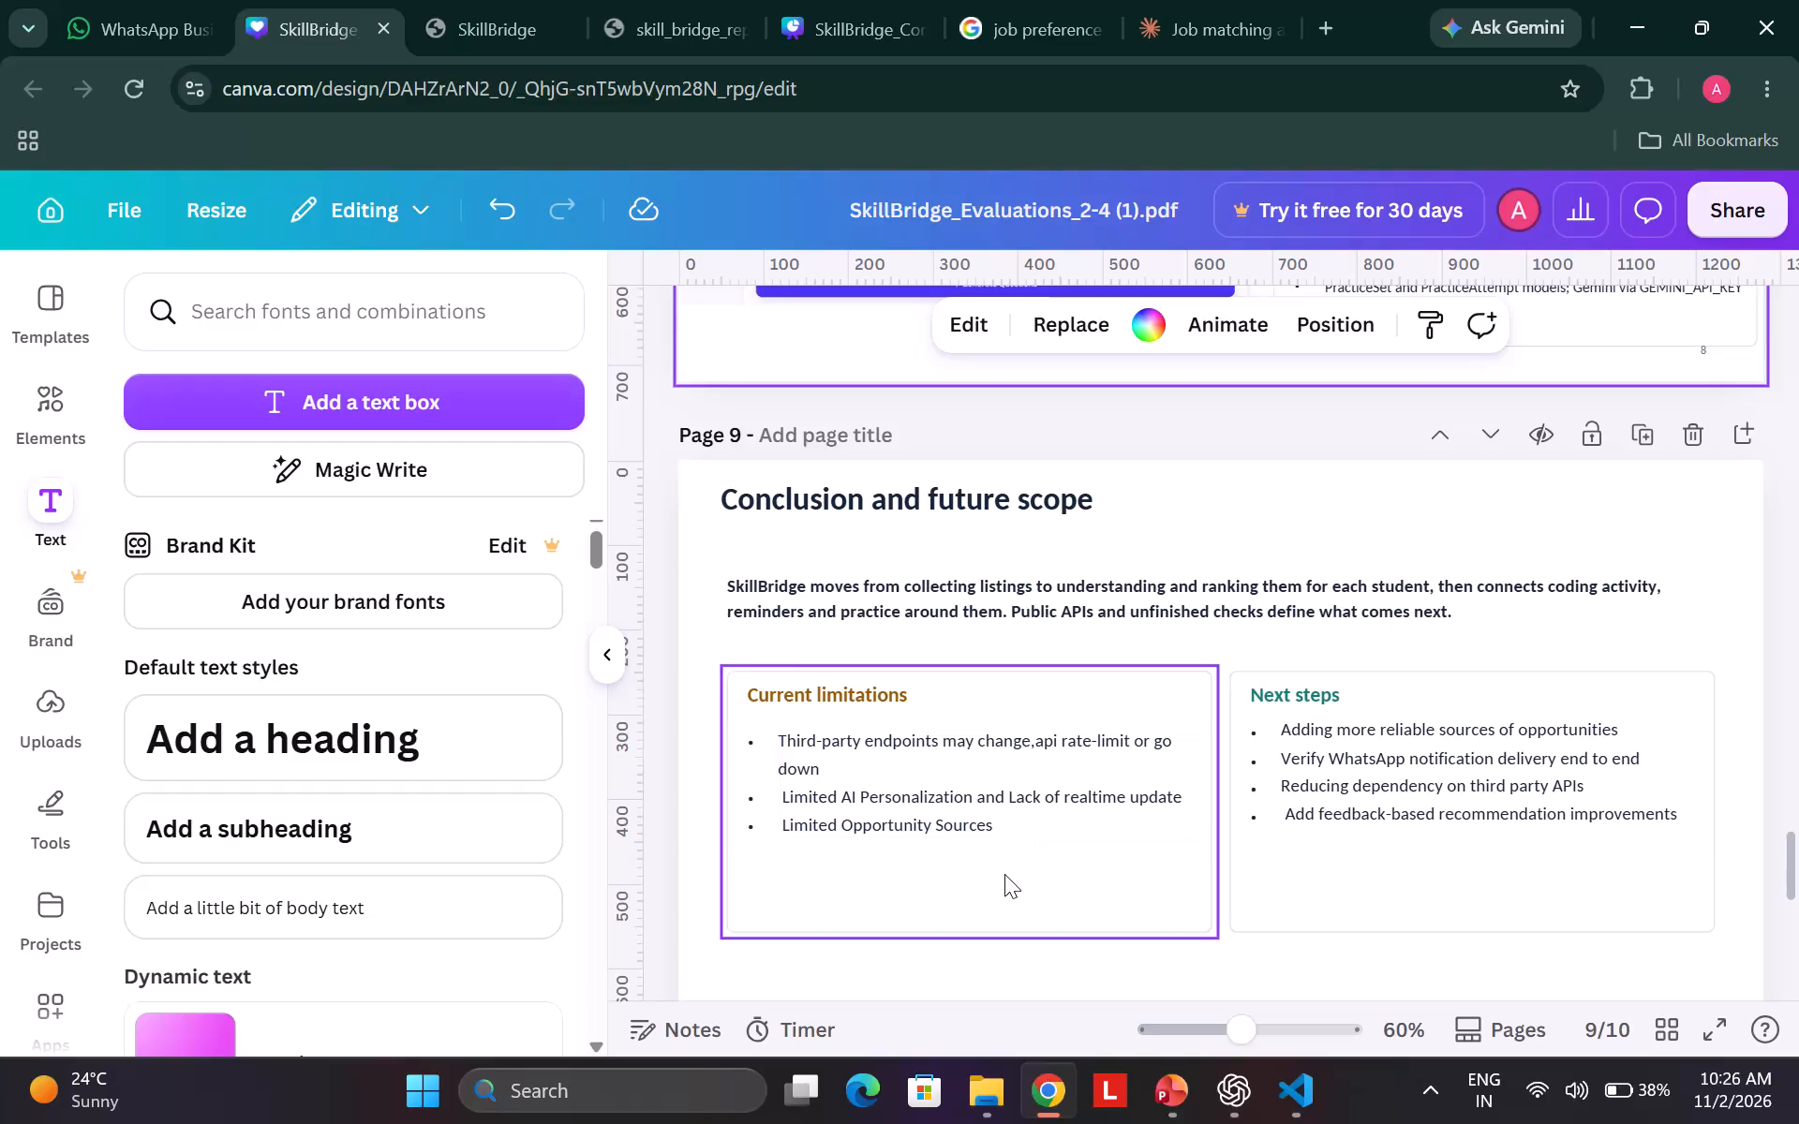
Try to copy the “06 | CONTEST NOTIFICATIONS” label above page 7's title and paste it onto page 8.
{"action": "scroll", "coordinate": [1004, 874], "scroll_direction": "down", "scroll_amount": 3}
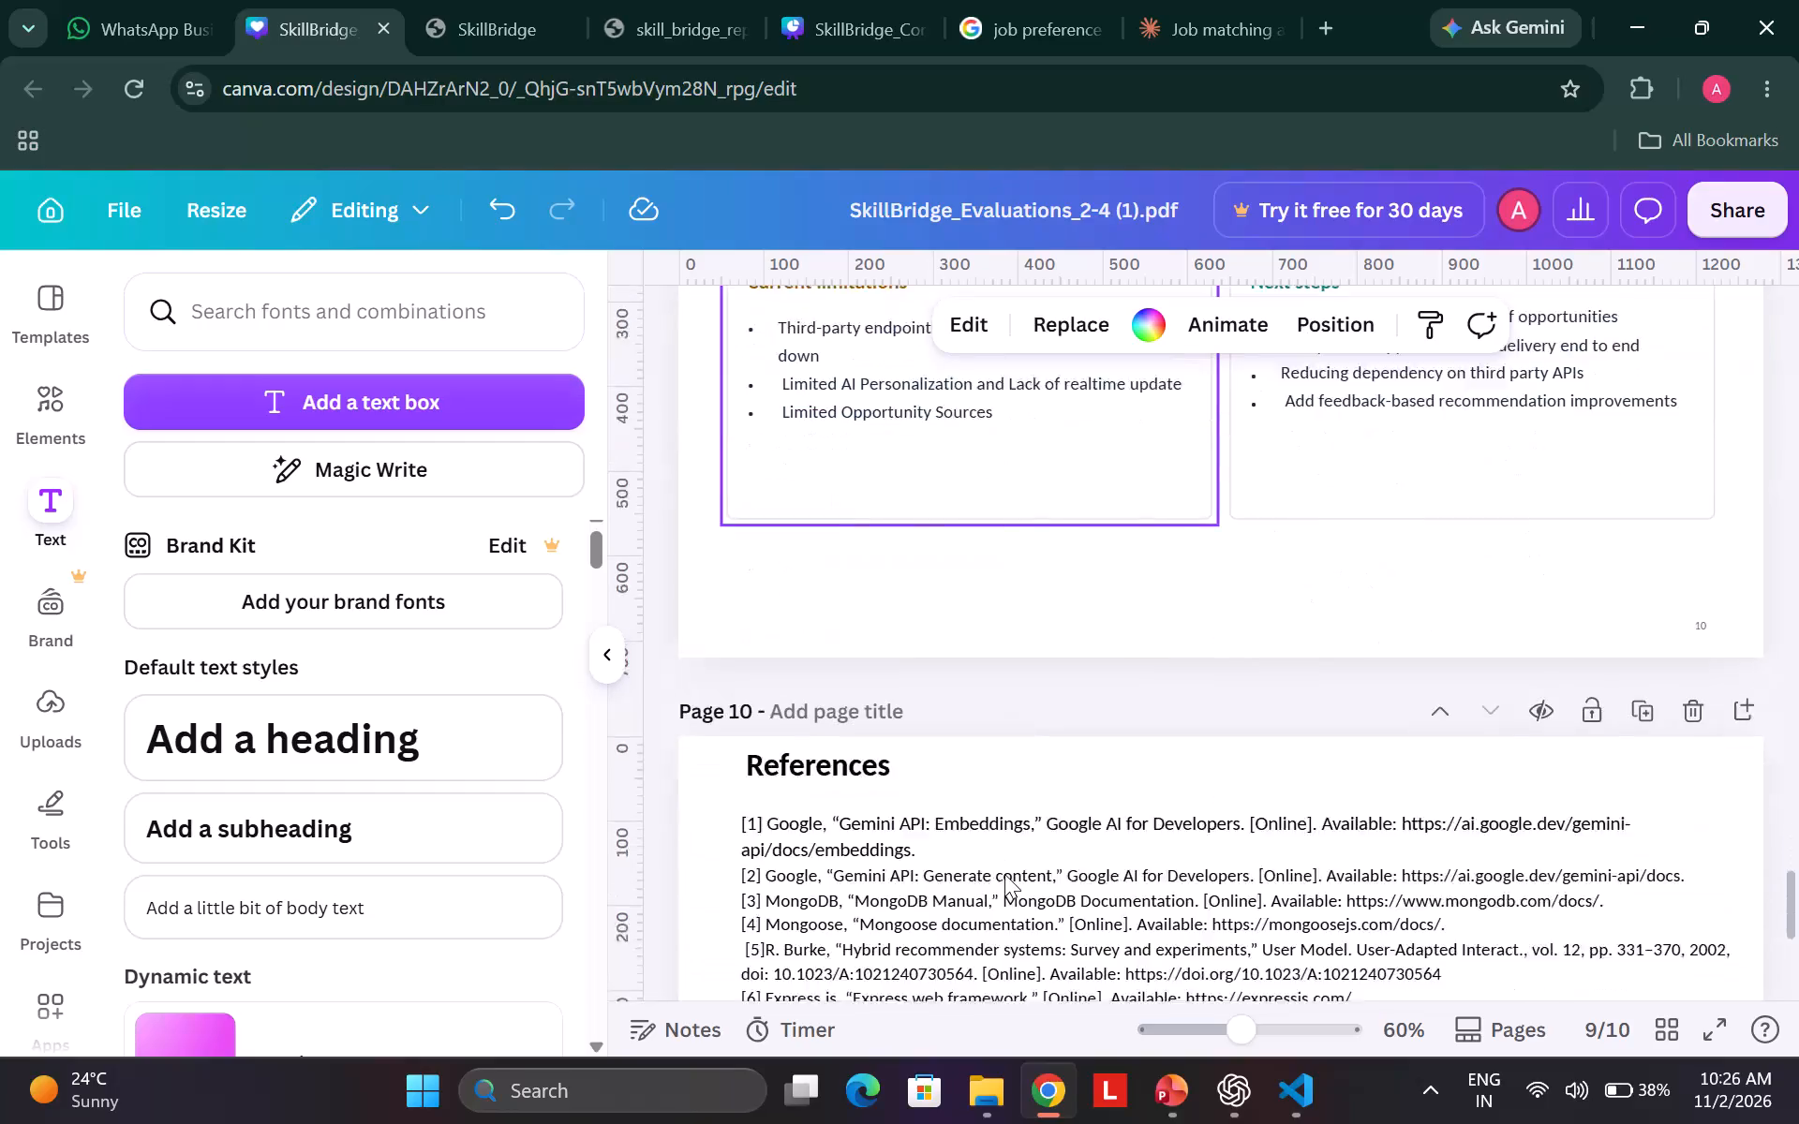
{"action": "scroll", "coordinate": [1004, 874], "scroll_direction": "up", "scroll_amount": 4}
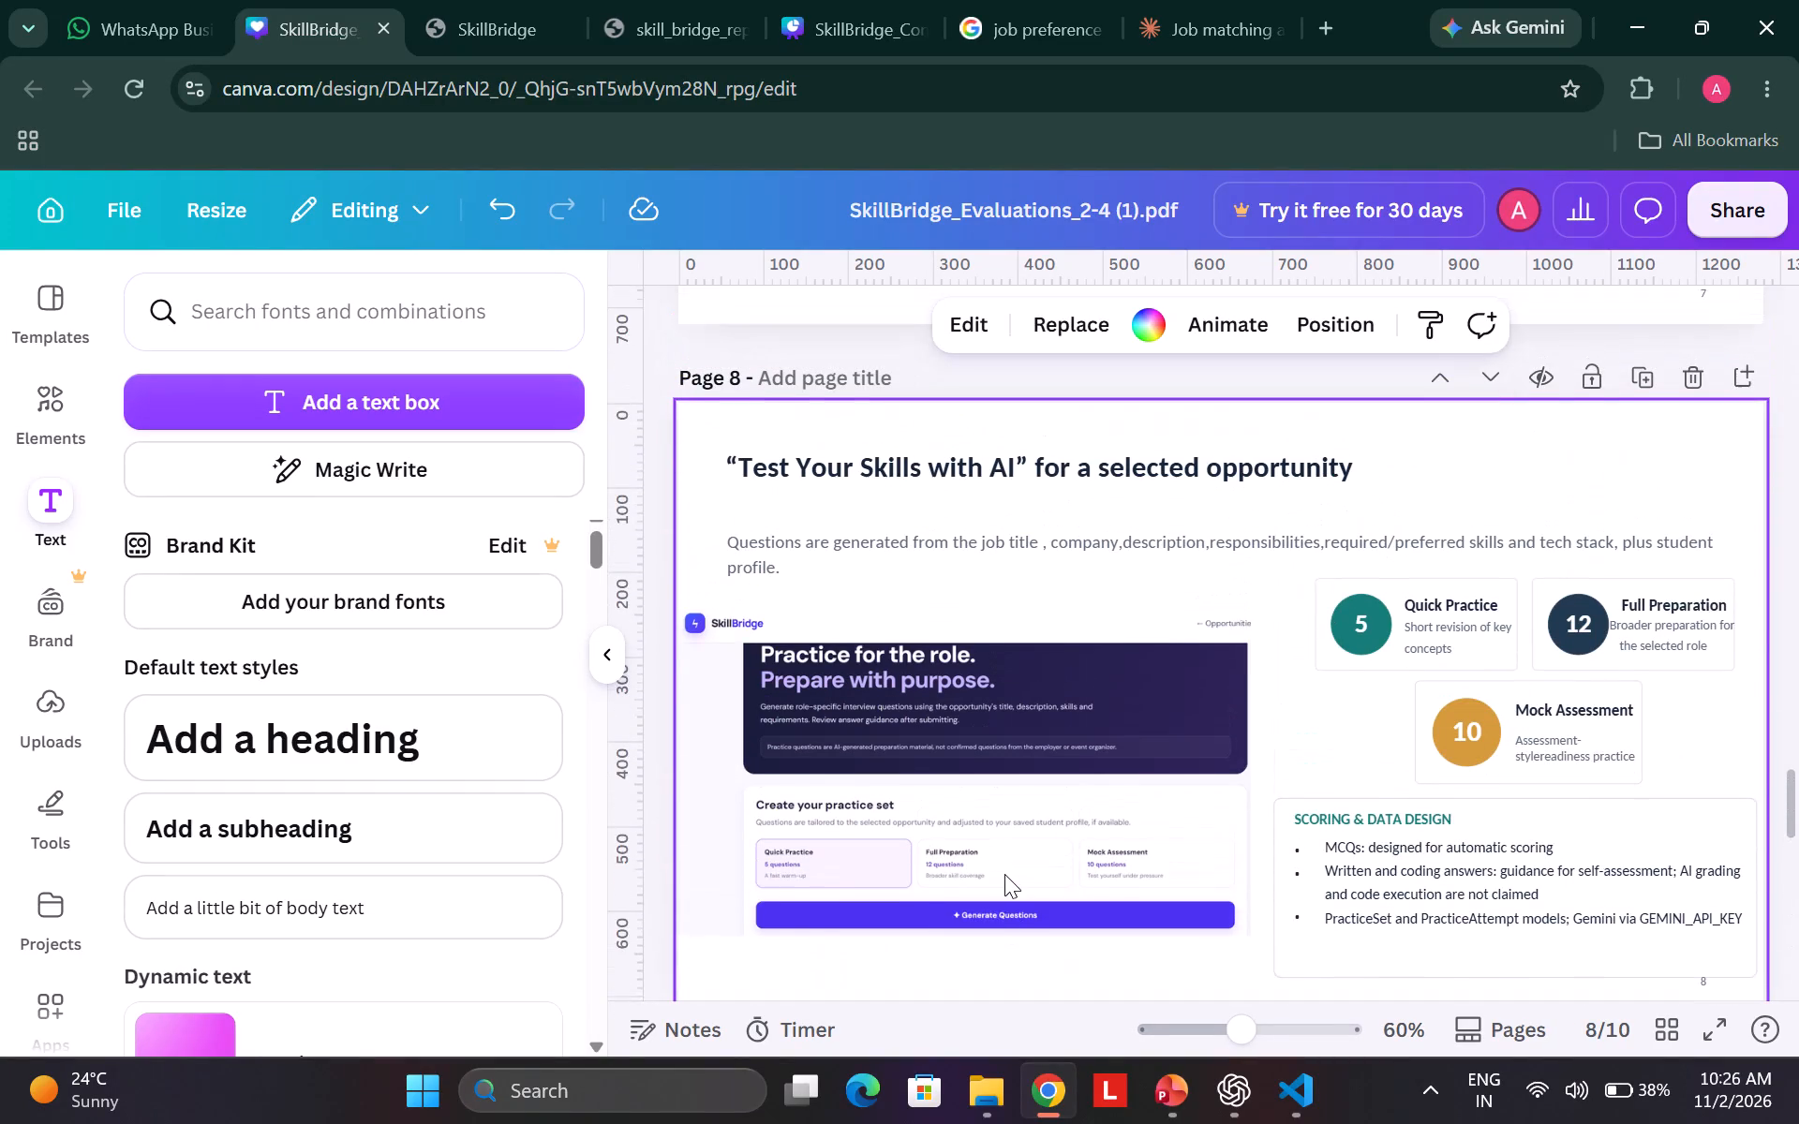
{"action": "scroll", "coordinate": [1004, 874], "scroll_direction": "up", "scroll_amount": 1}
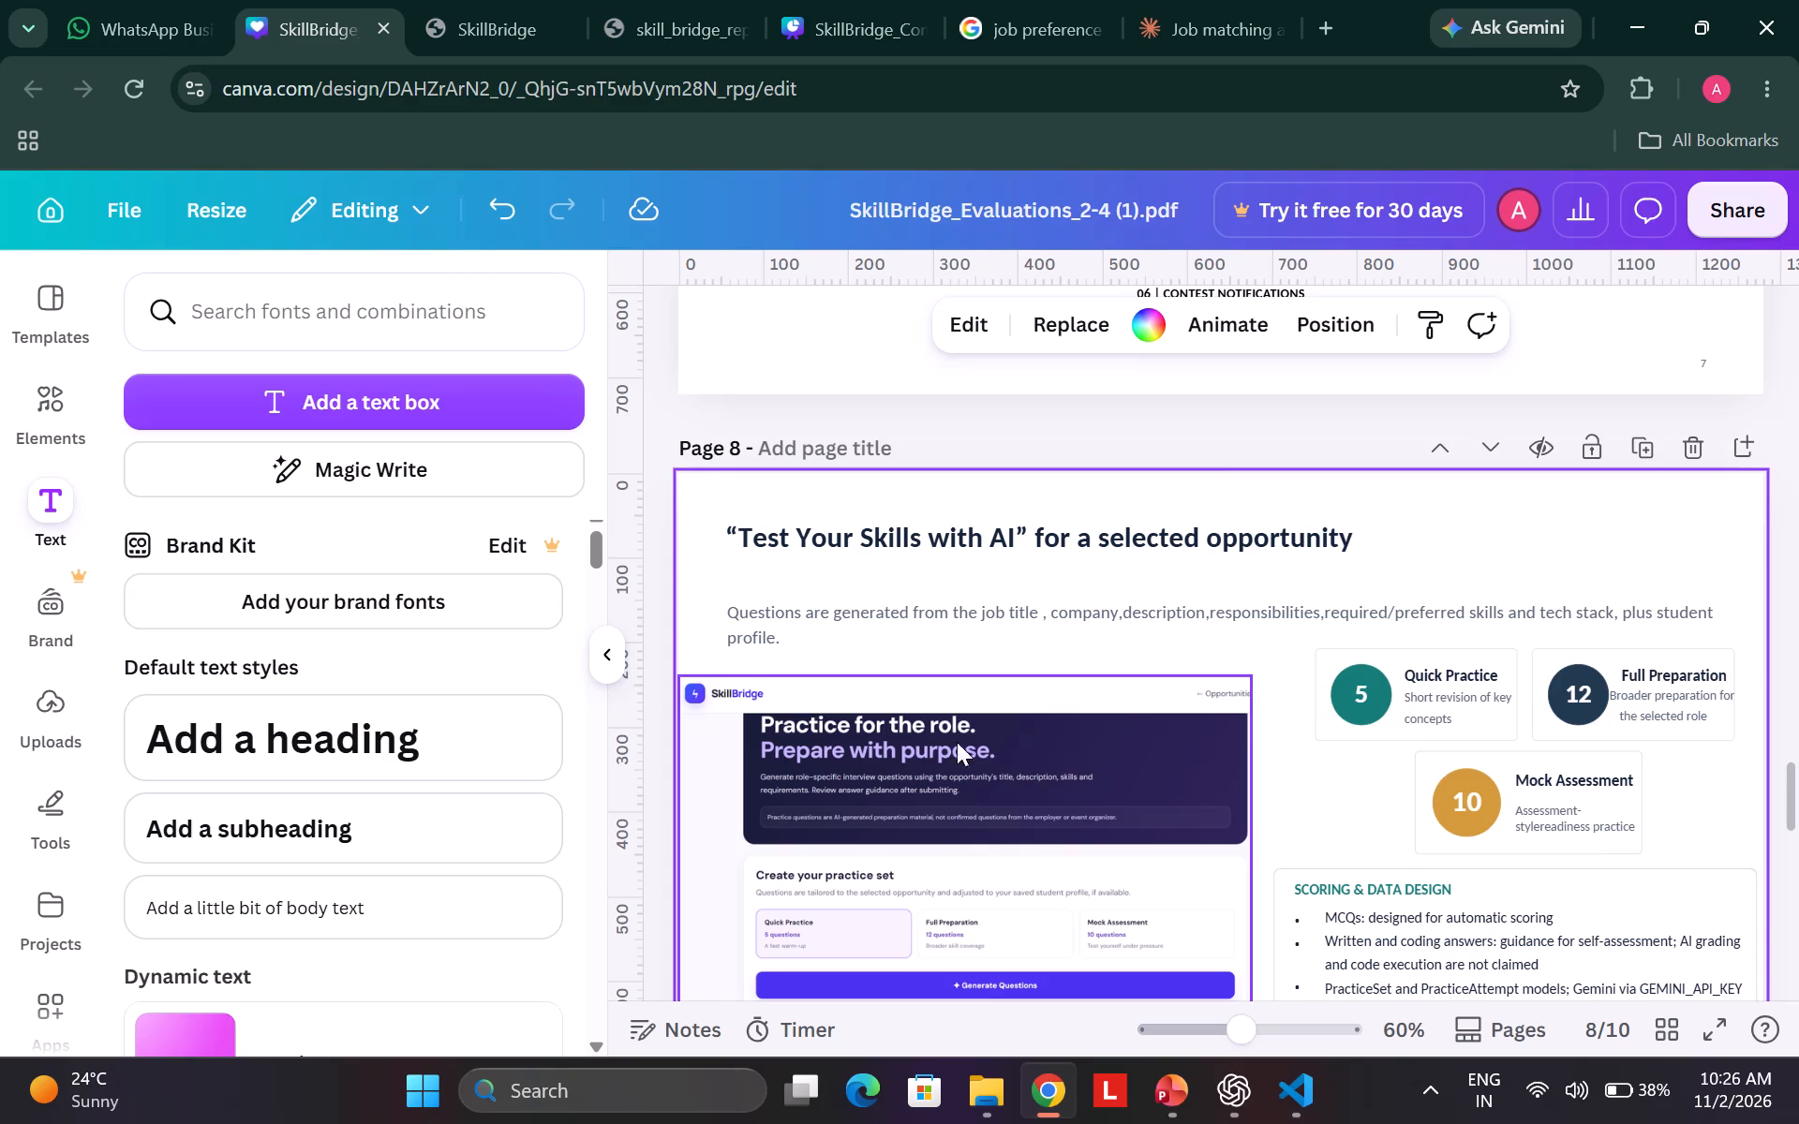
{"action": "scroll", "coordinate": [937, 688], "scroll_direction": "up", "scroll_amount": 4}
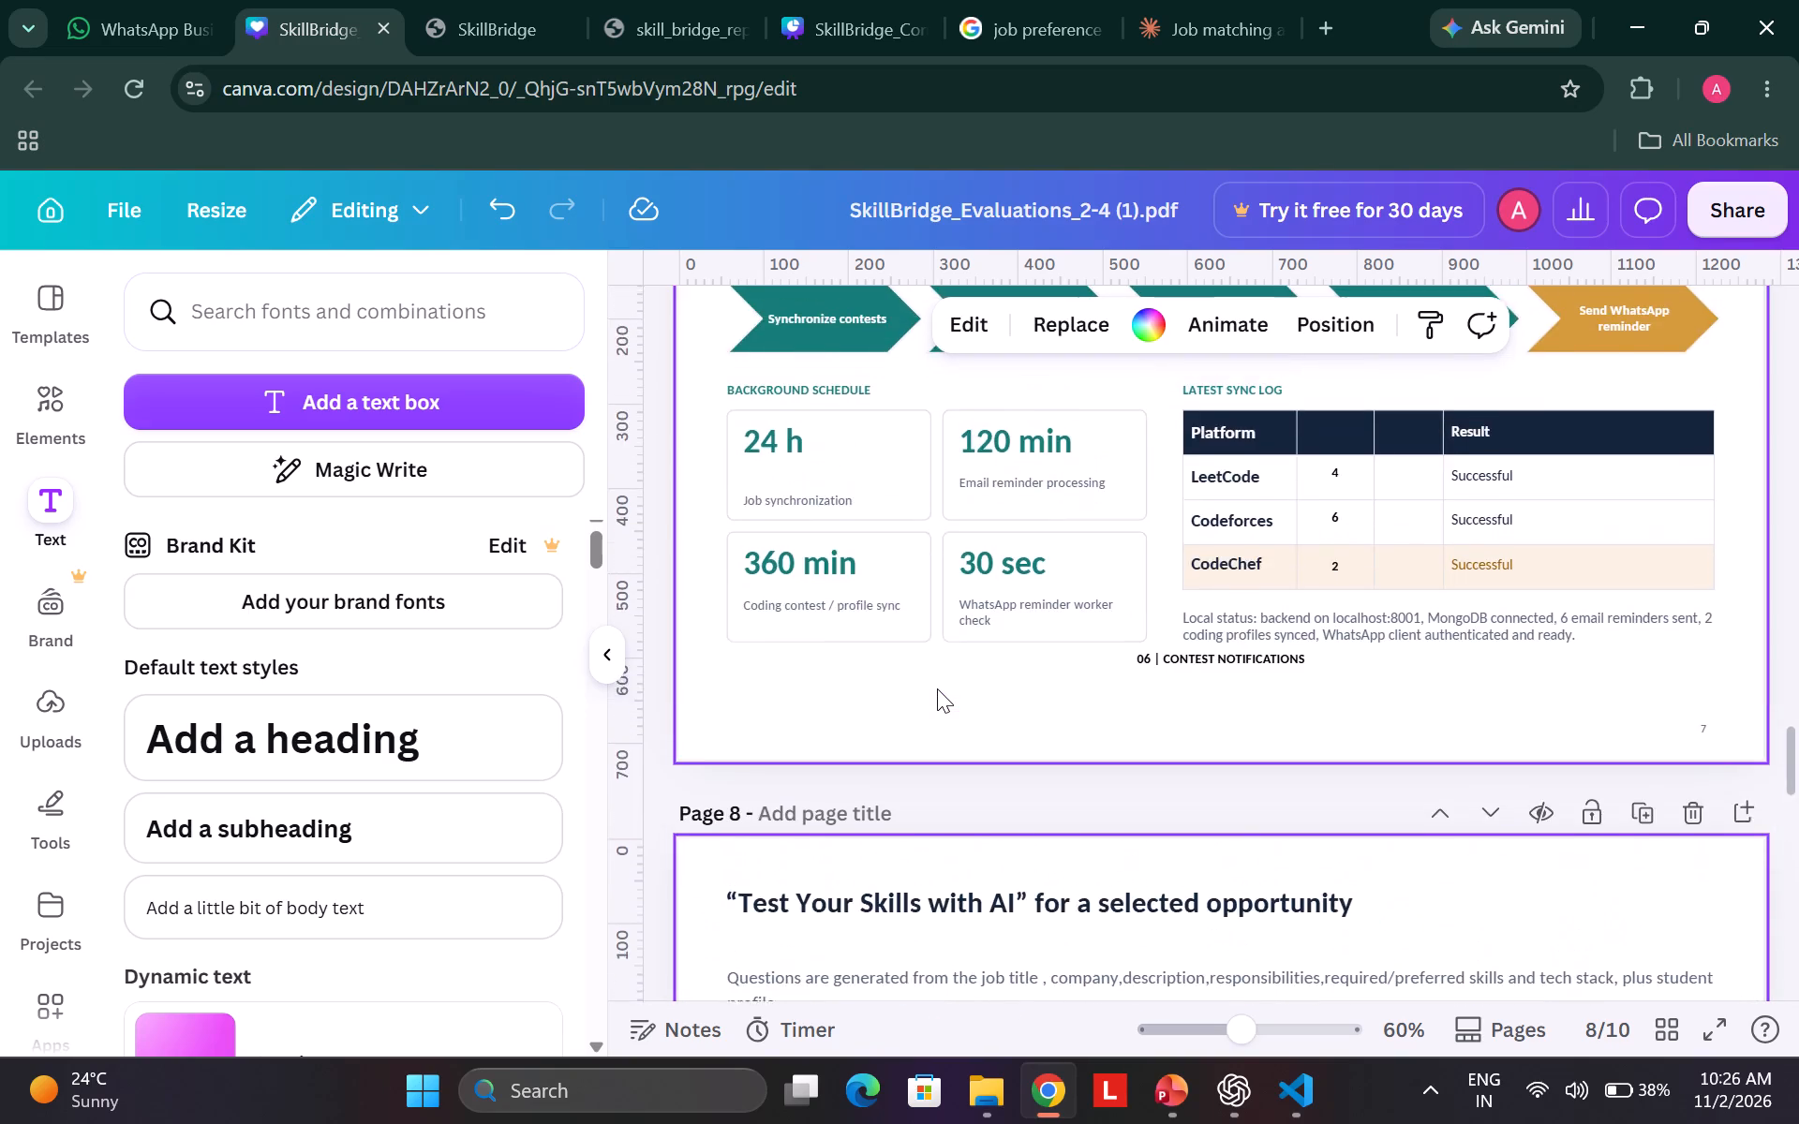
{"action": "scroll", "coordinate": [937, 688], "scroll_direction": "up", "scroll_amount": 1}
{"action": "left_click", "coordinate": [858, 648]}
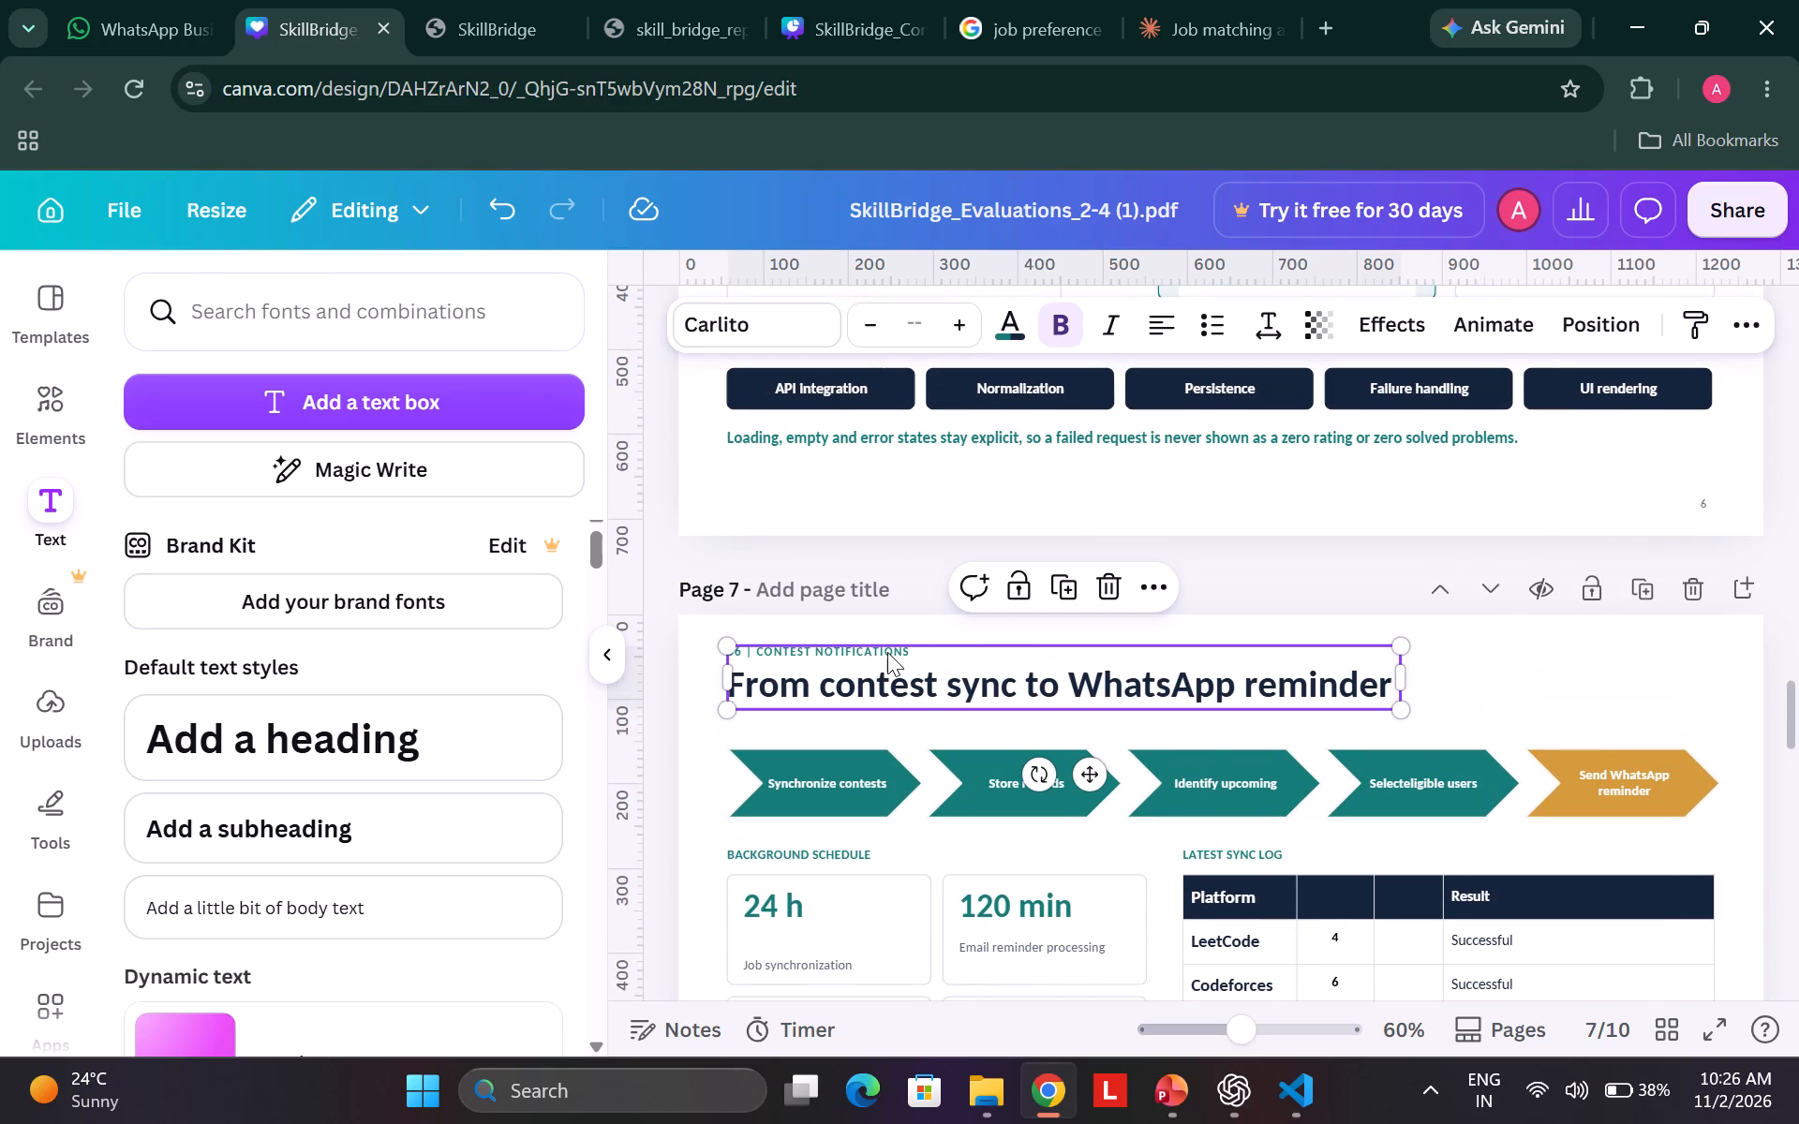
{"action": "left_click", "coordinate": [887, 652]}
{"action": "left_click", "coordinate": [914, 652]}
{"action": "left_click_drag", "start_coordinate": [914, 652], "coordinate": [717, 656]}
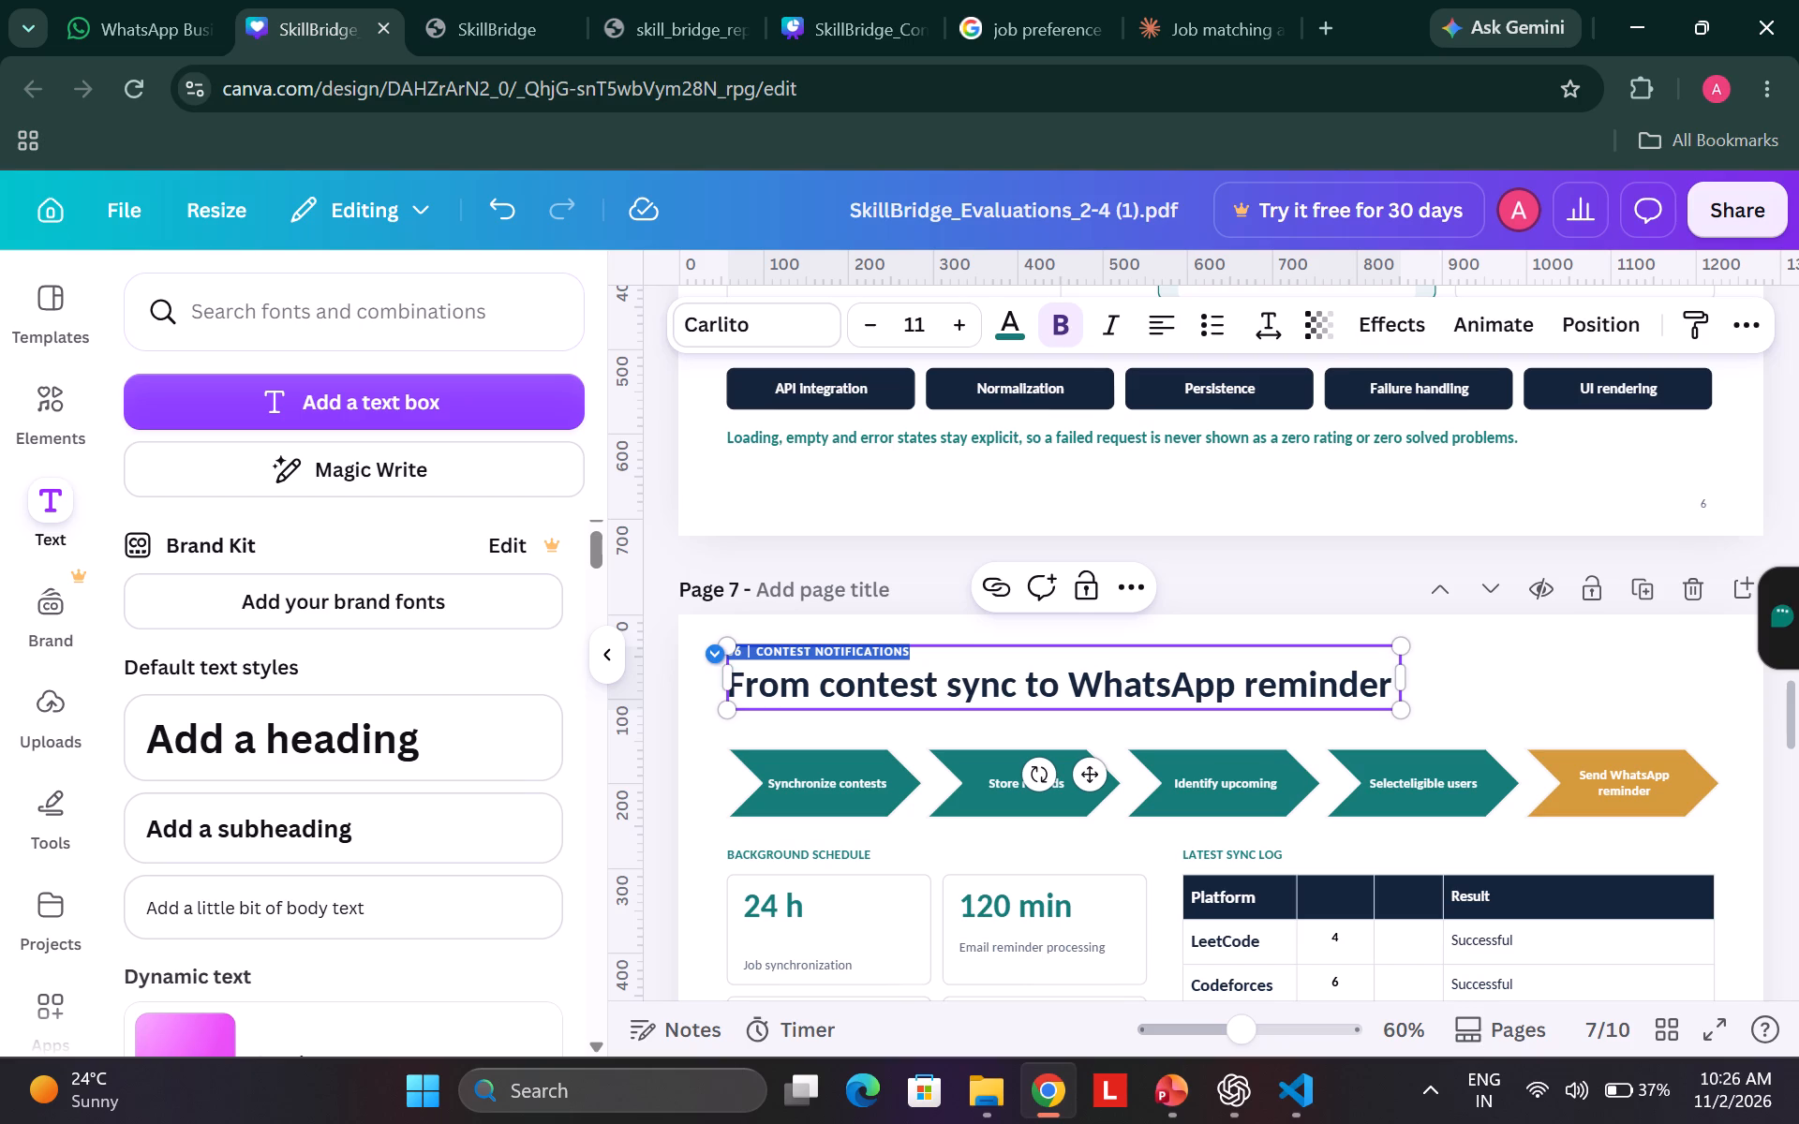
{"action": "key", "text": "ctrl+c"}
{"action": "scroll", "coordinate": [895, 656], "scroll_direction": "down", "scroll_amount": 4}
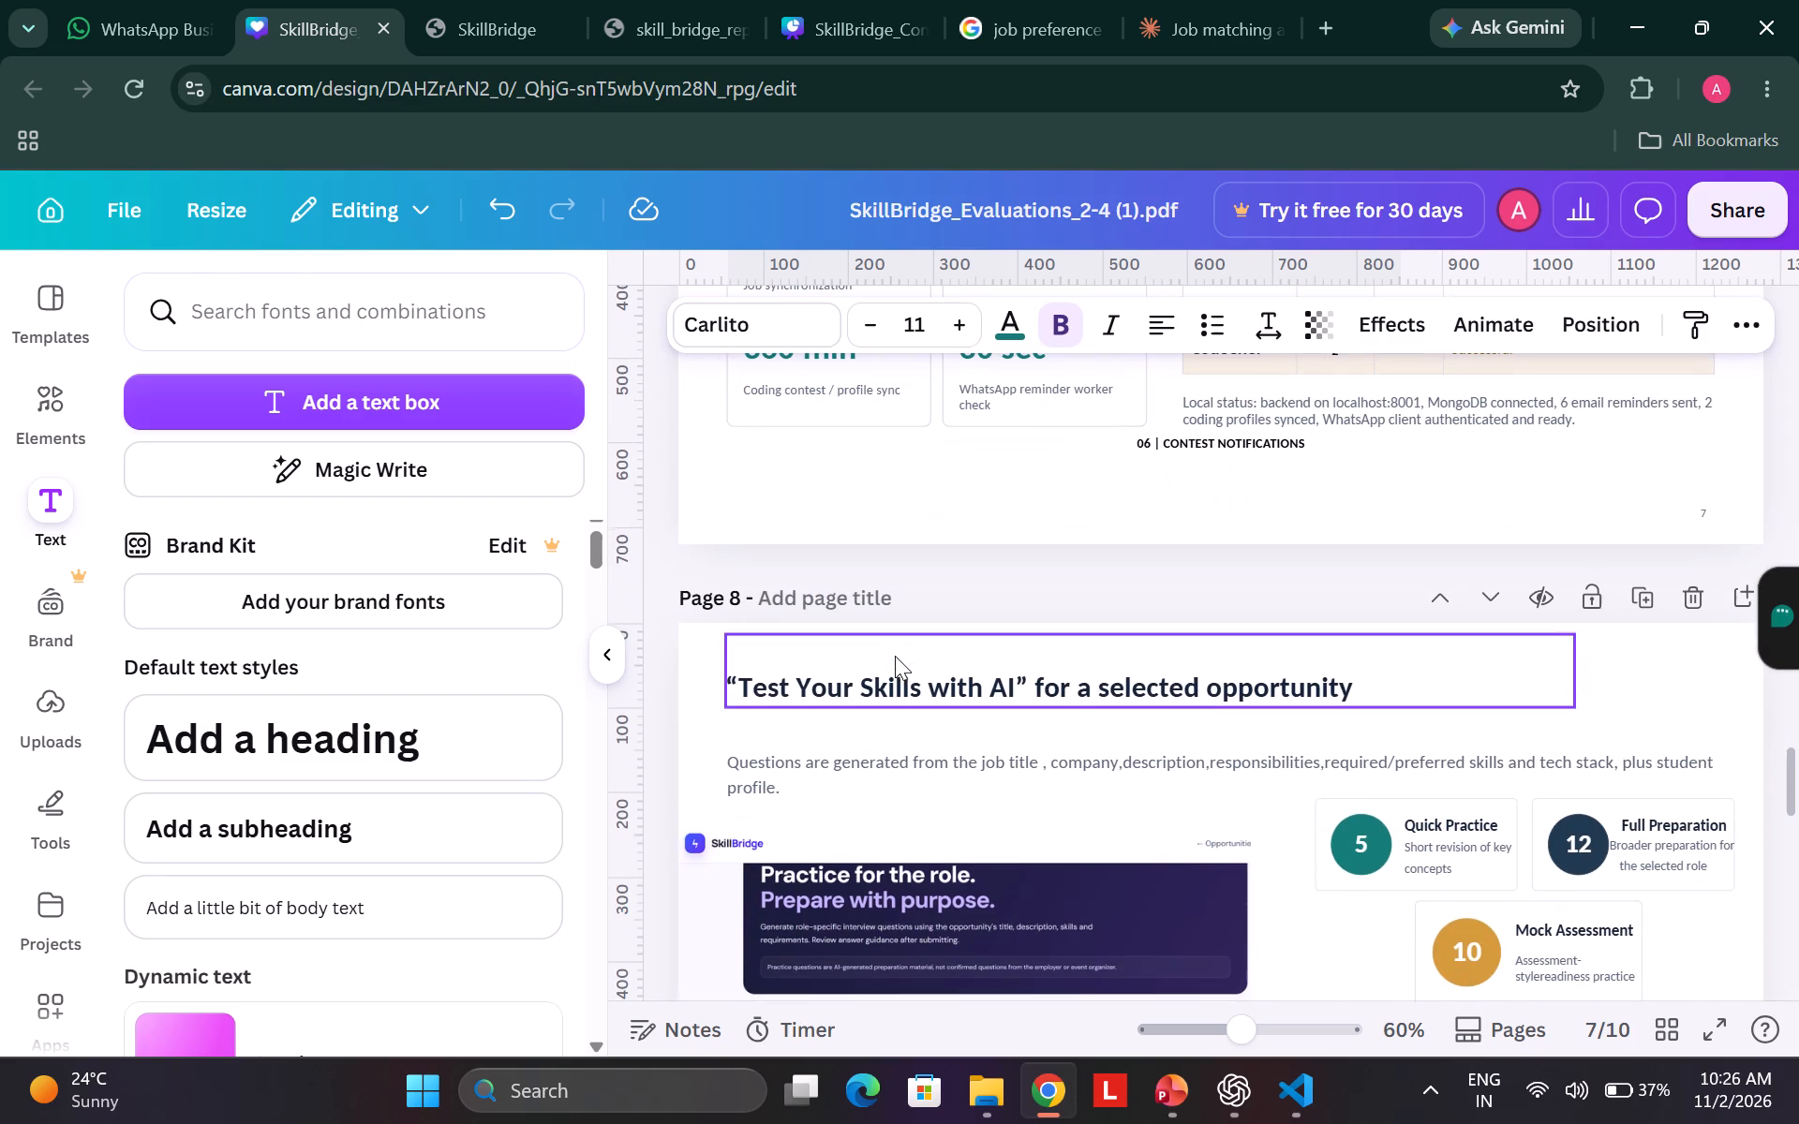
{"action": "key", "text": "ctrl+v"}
Check pages 7 and 8 for the pasted section label.
{"action": "scroll", "coordinate": [950, 731], "scroll_direction": "up", "scroll_amount": 1}
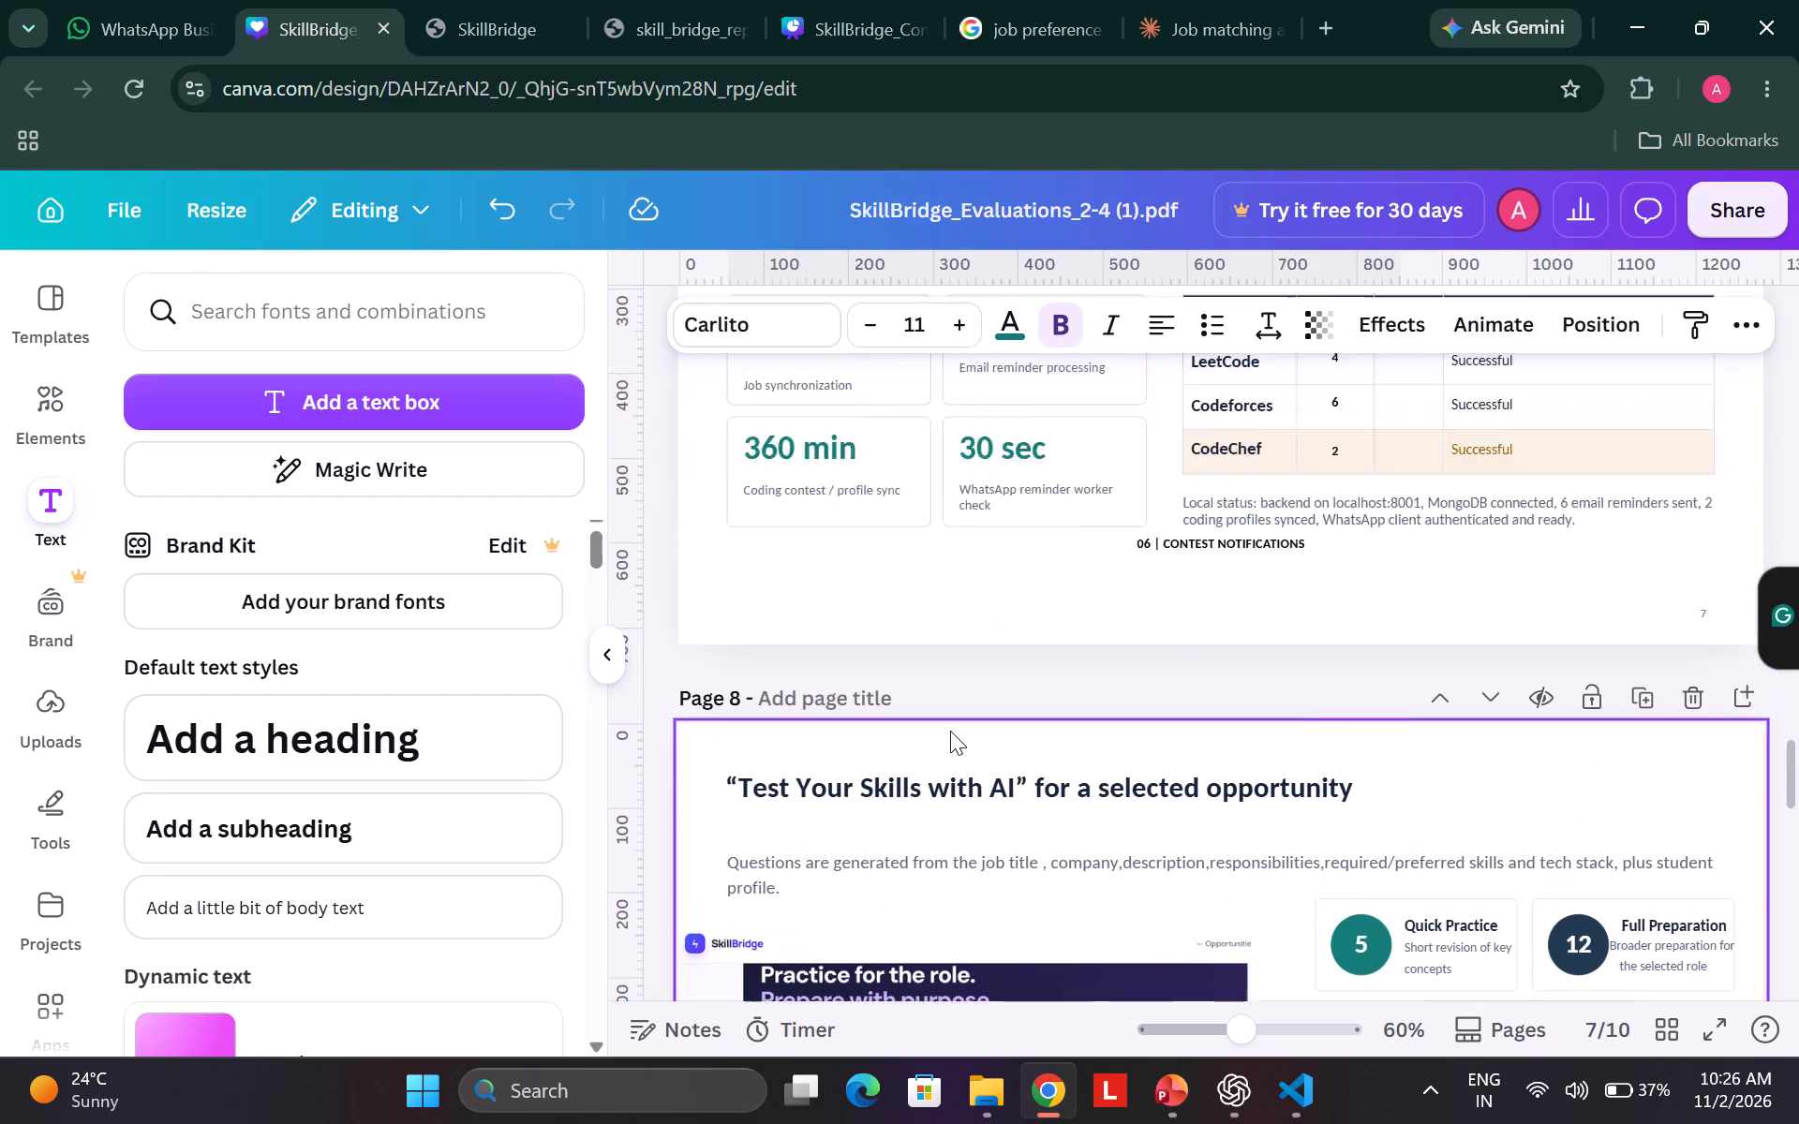
{"action": "scroll", "coordinate": [950, 731], "scroll_direction": "up", "scroll_amount": 2}
{"action": "scroll", "coordinate": [950, 731], "scroll_direction": "down", "scroll_amount": 4}
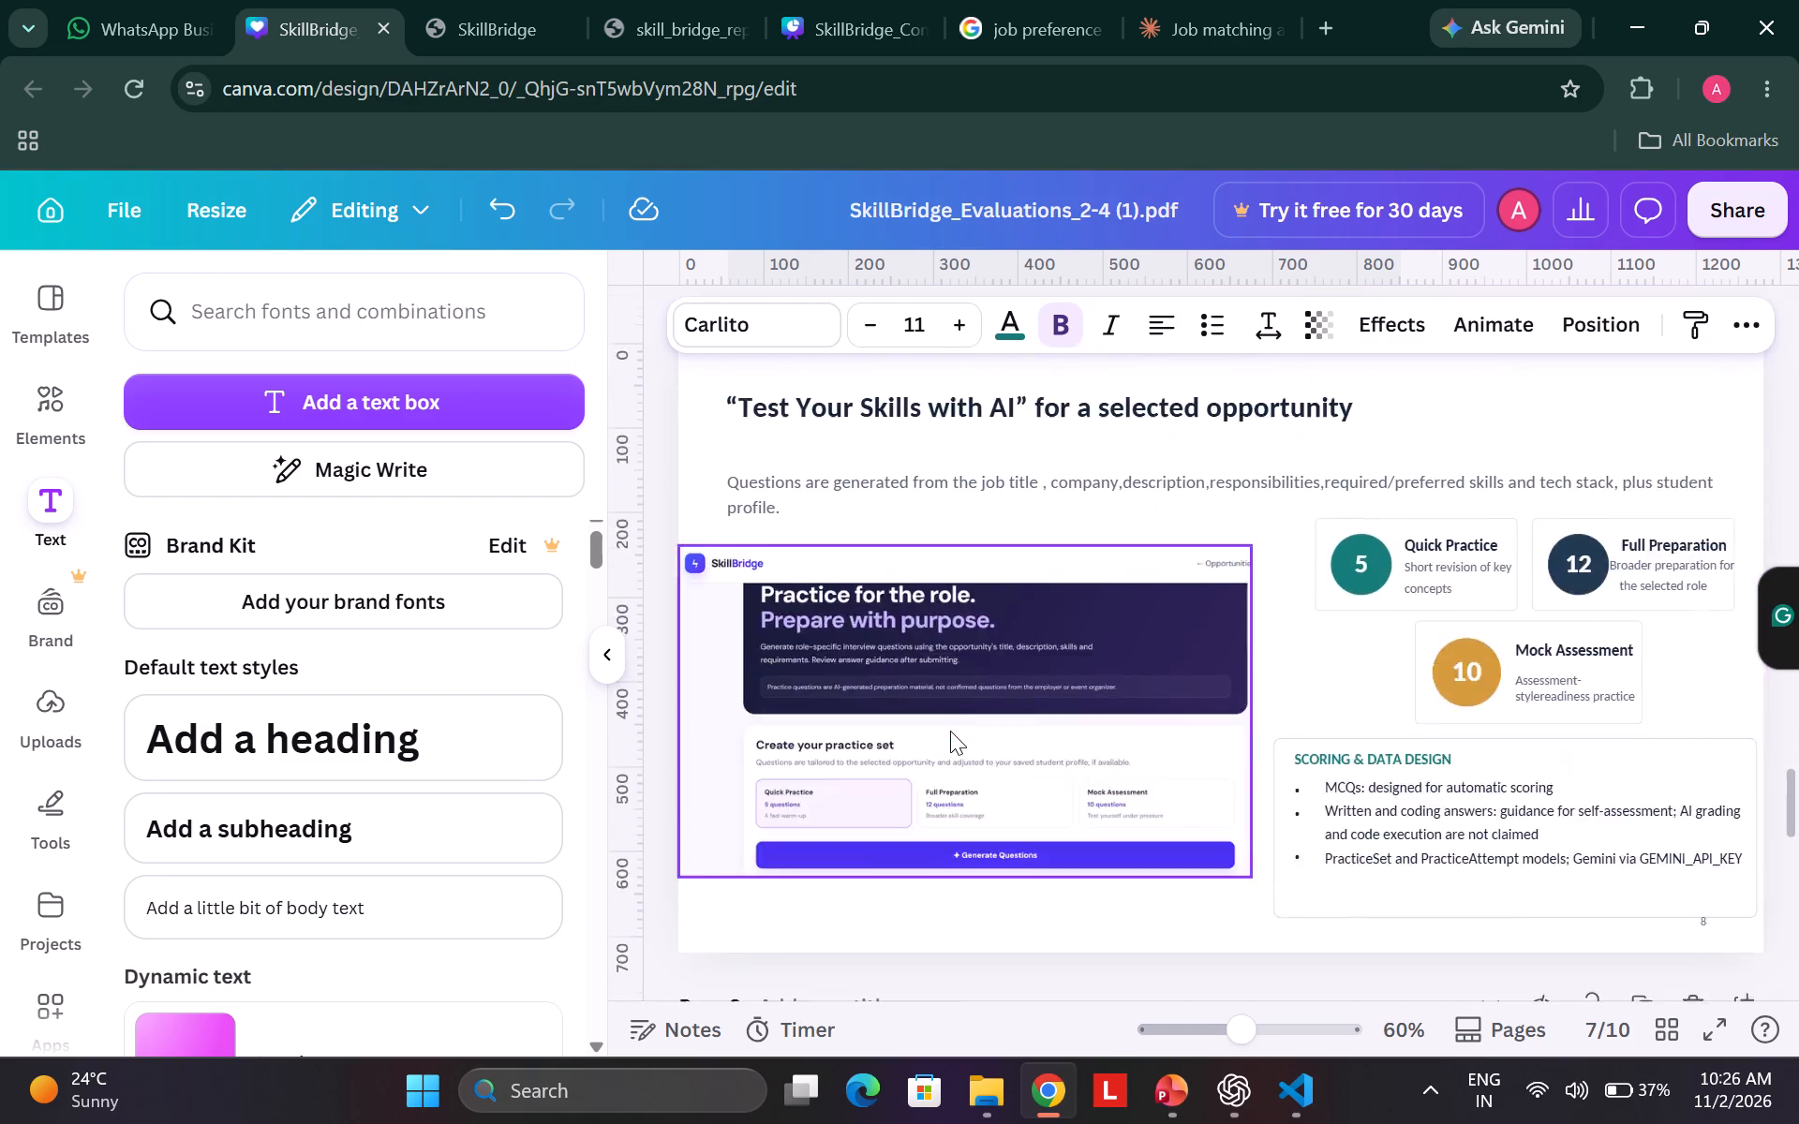
{"action": "scroll", "coordinate": [950, 731], "scroll_direction": "down", "scroll_amount": 2}
{"action": "scroll", "coordinate": [950, 731], "scroll_direction": "up", "scroll_amount": 3}
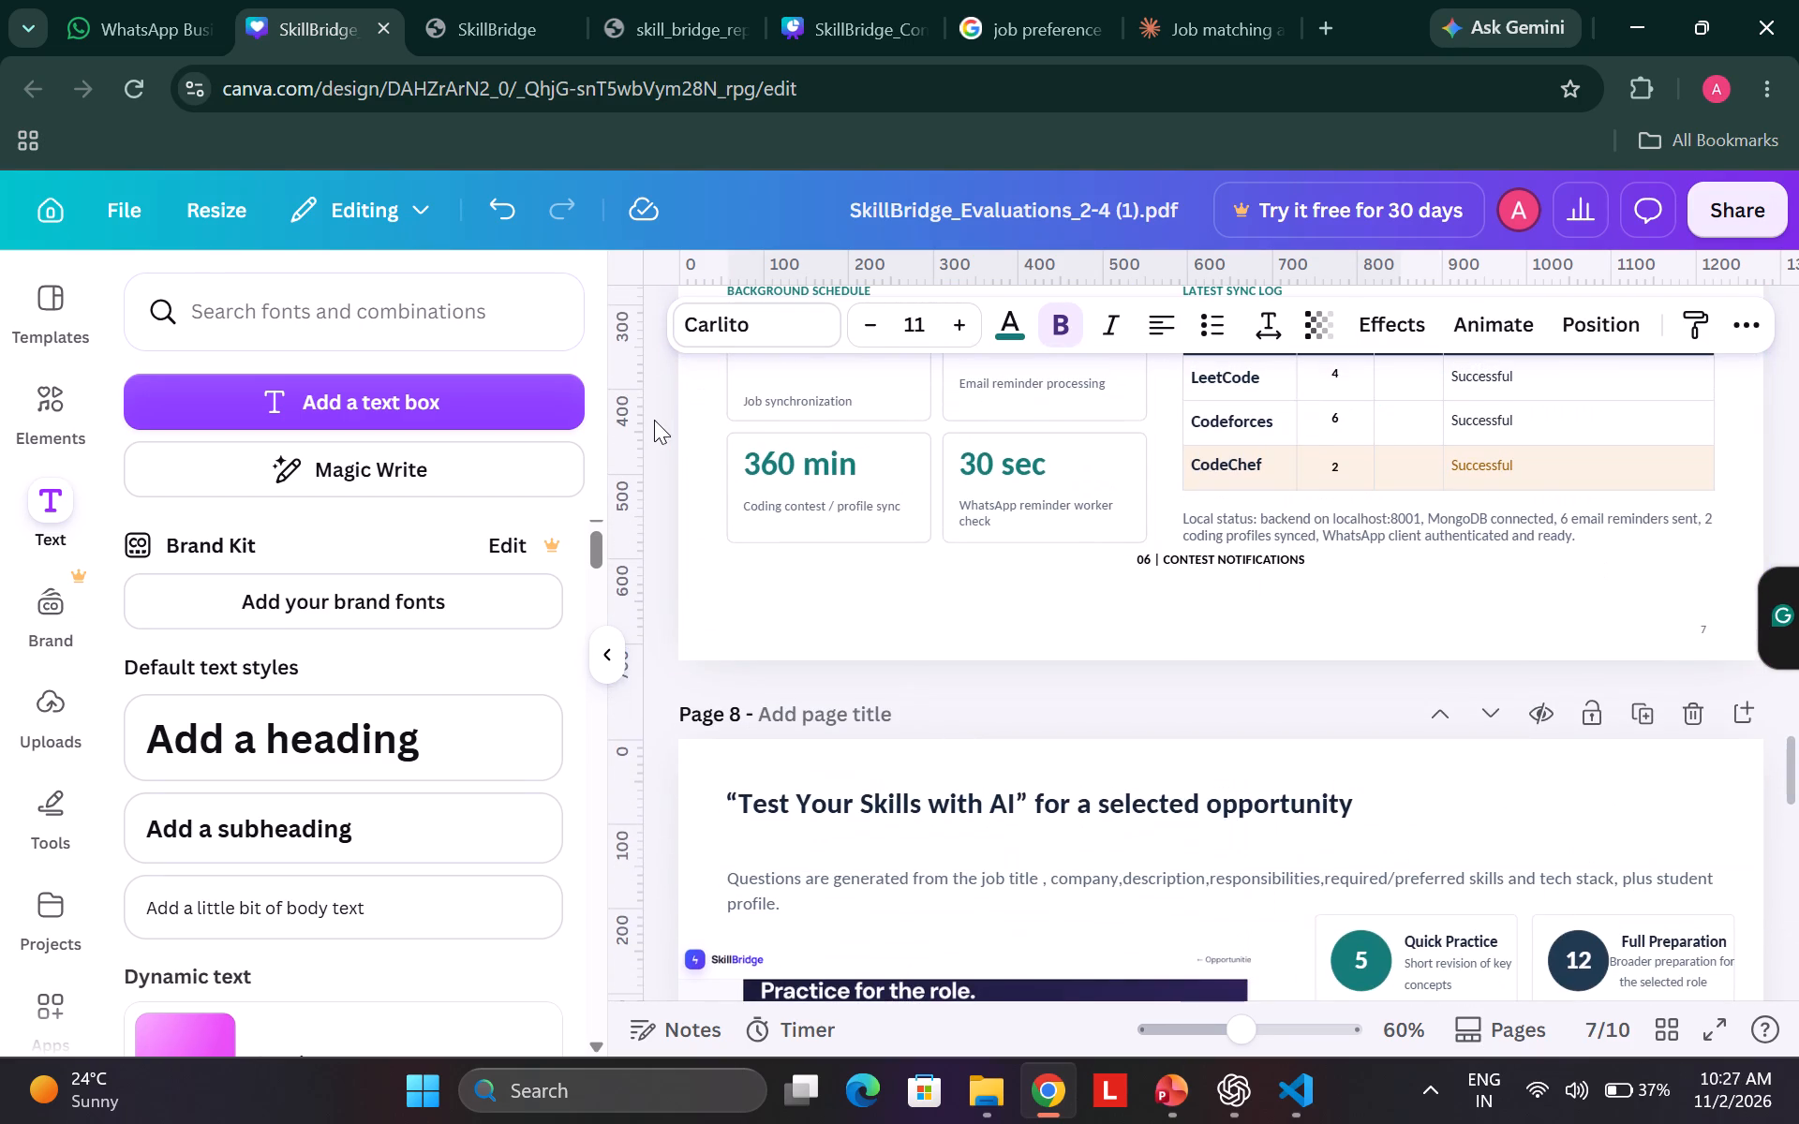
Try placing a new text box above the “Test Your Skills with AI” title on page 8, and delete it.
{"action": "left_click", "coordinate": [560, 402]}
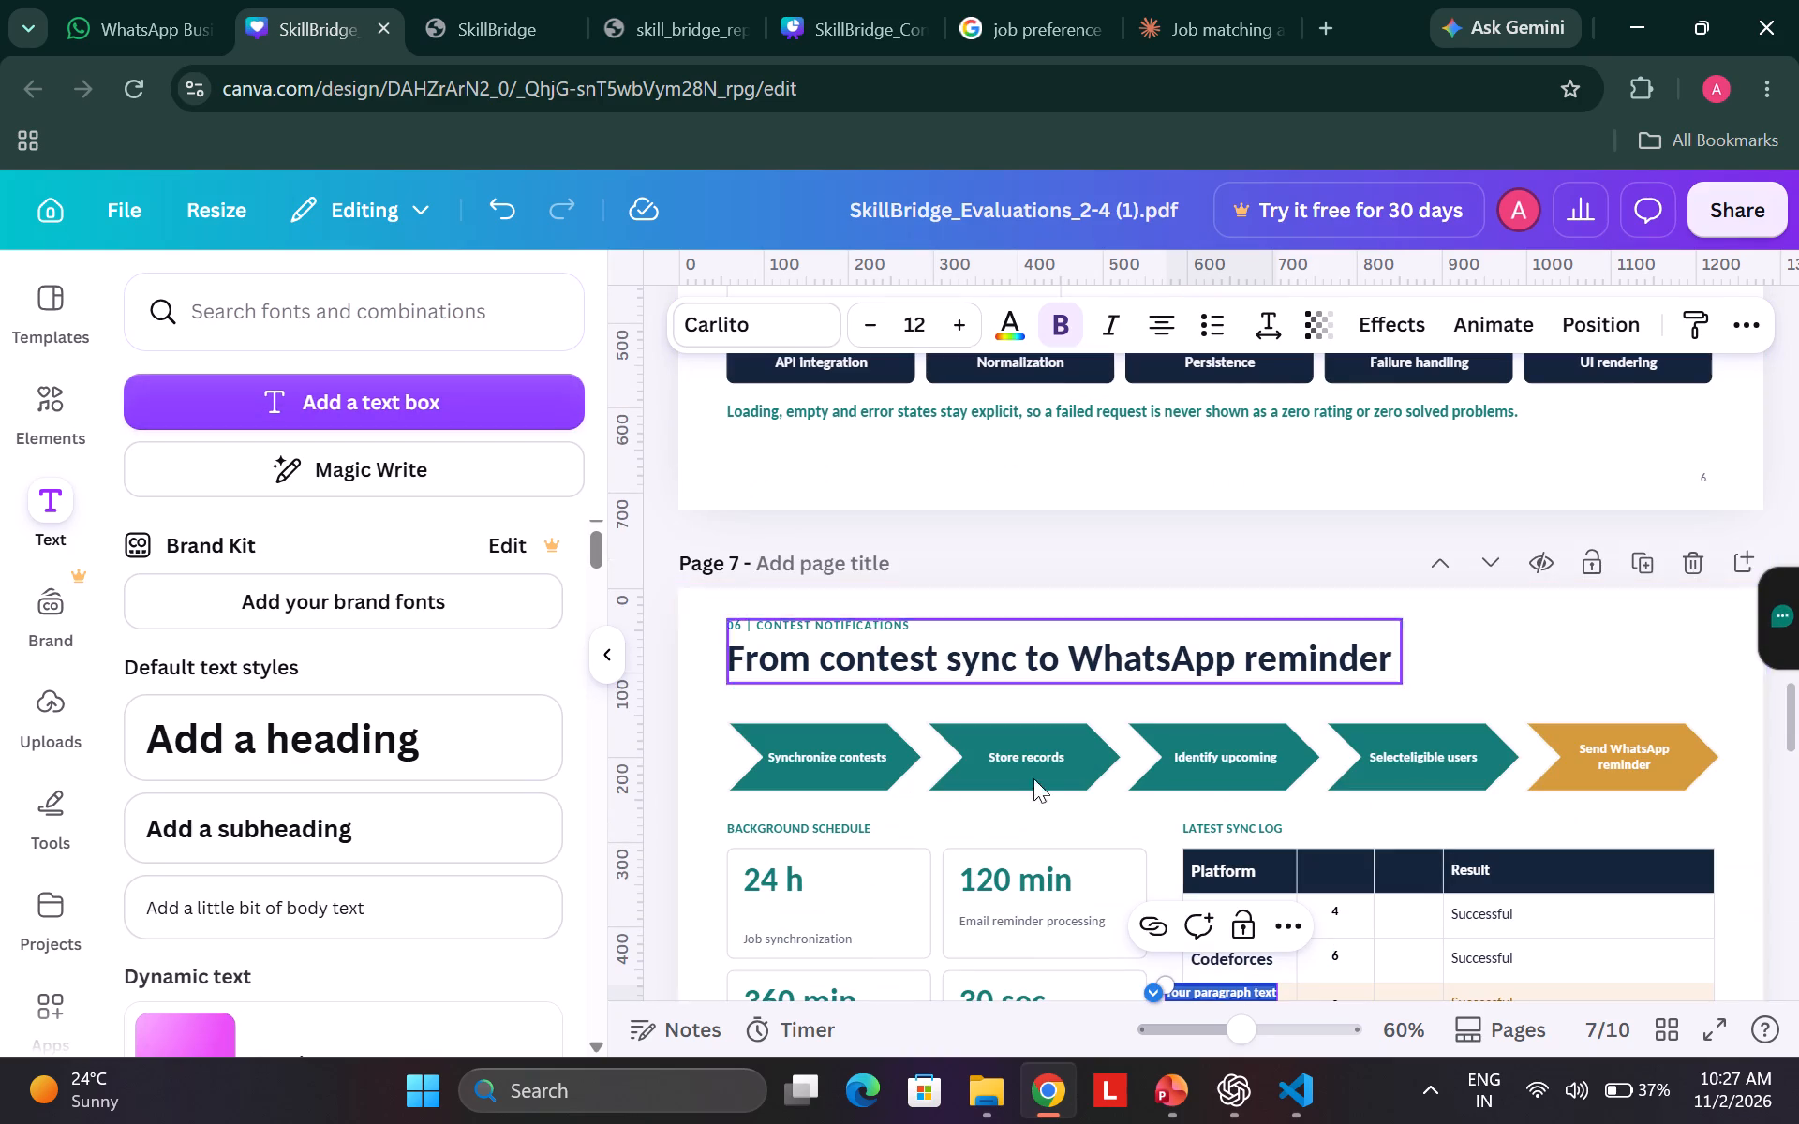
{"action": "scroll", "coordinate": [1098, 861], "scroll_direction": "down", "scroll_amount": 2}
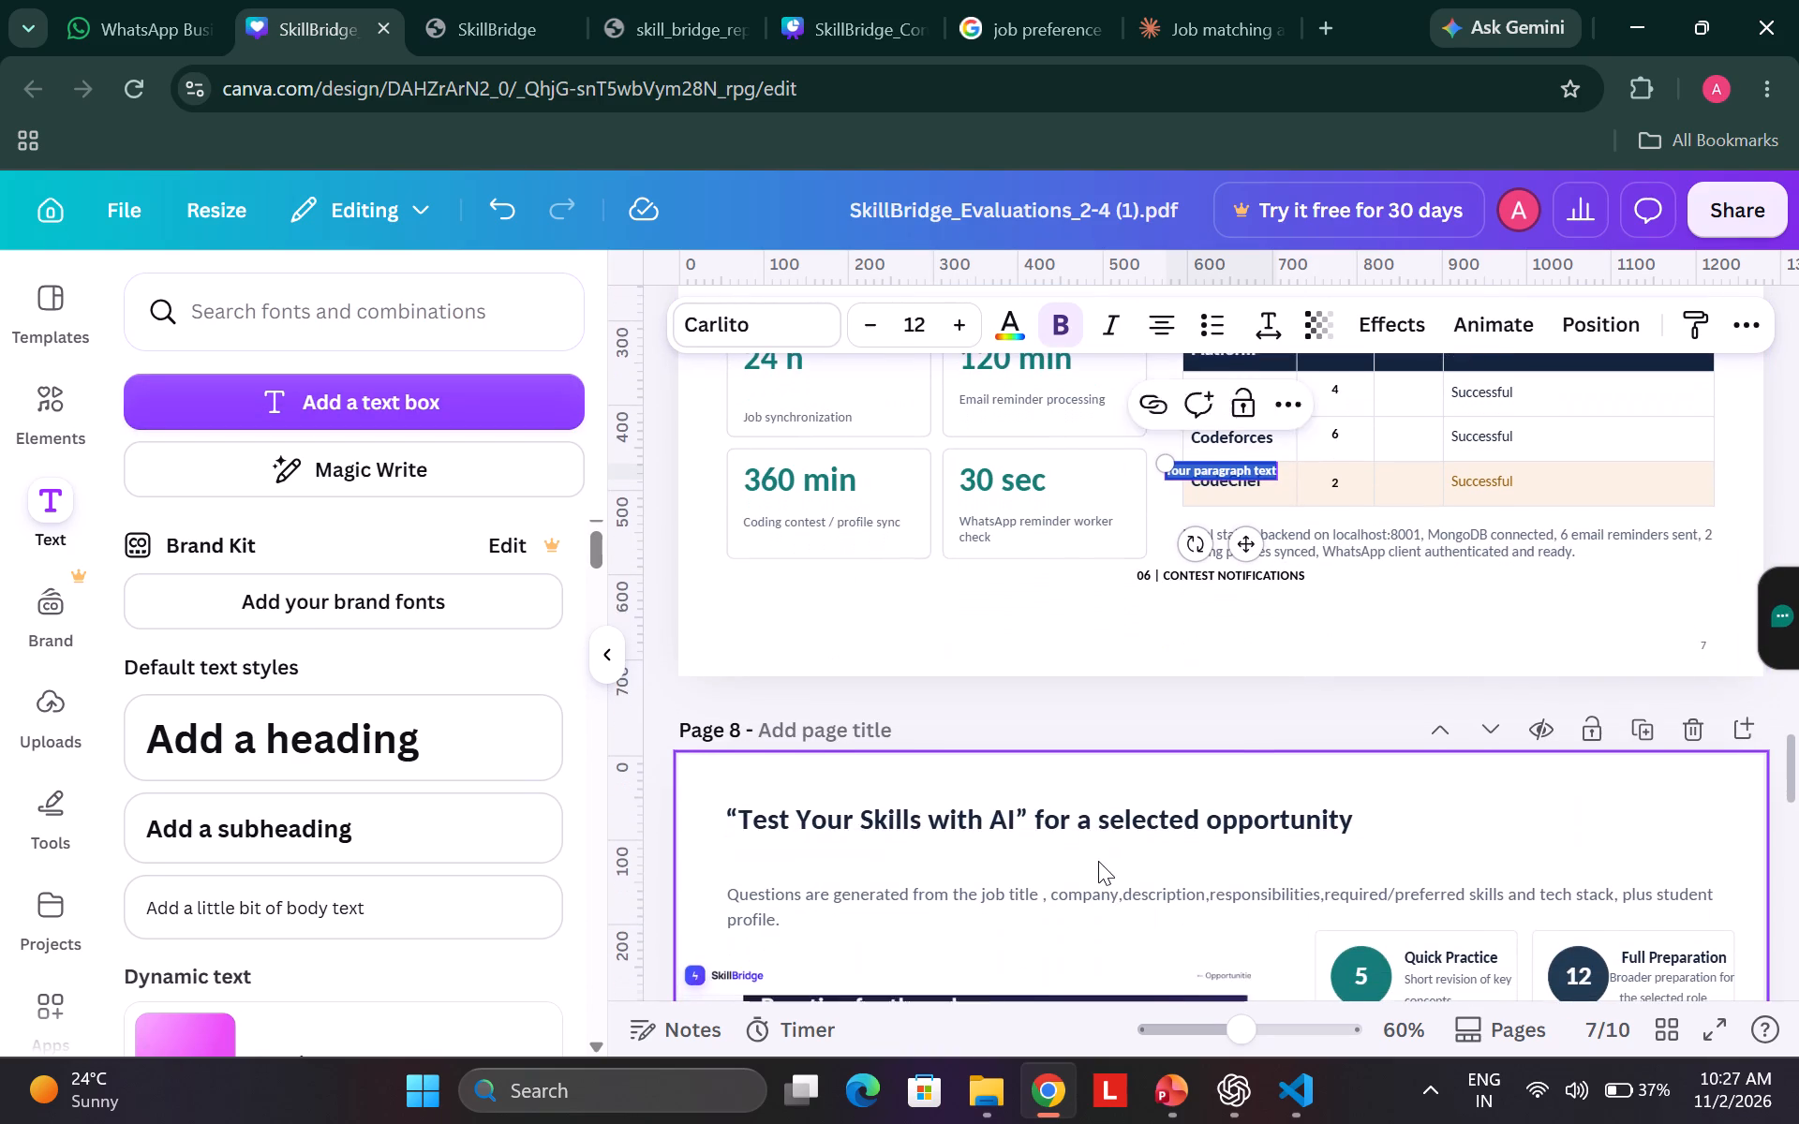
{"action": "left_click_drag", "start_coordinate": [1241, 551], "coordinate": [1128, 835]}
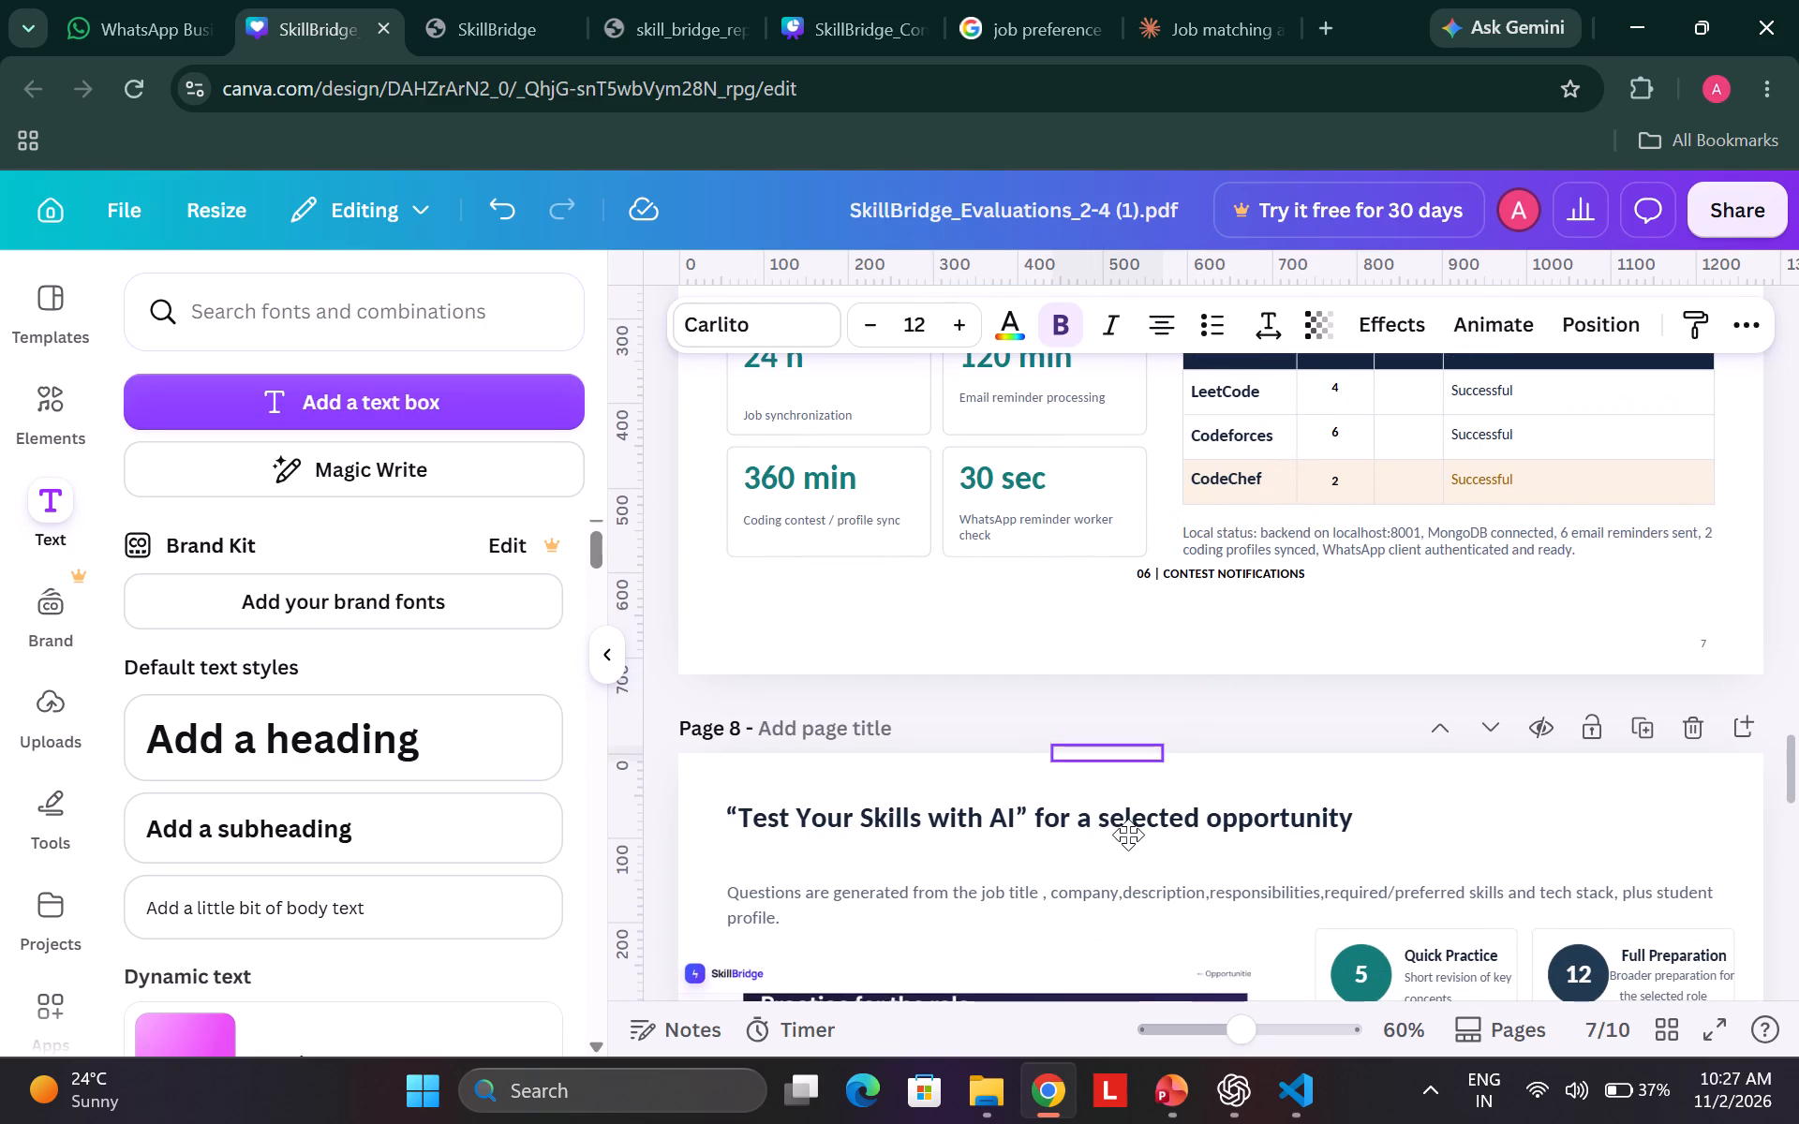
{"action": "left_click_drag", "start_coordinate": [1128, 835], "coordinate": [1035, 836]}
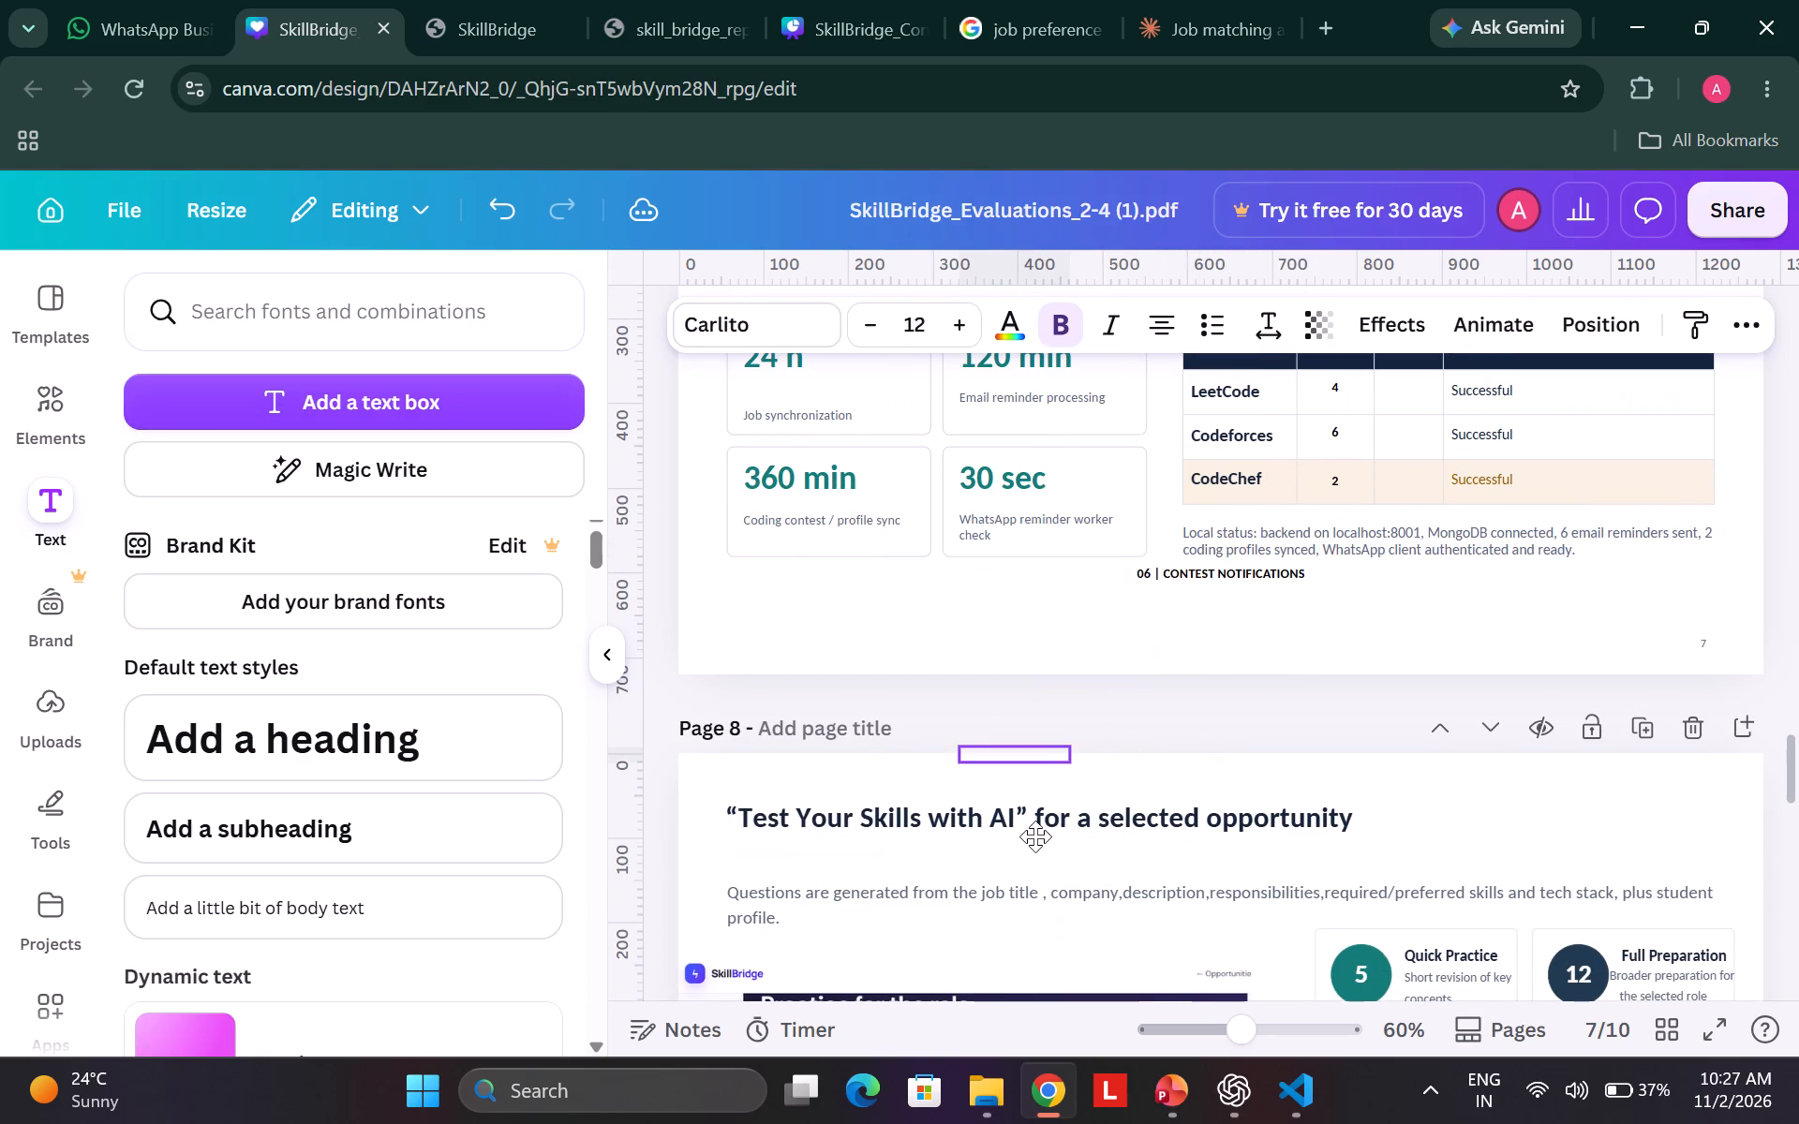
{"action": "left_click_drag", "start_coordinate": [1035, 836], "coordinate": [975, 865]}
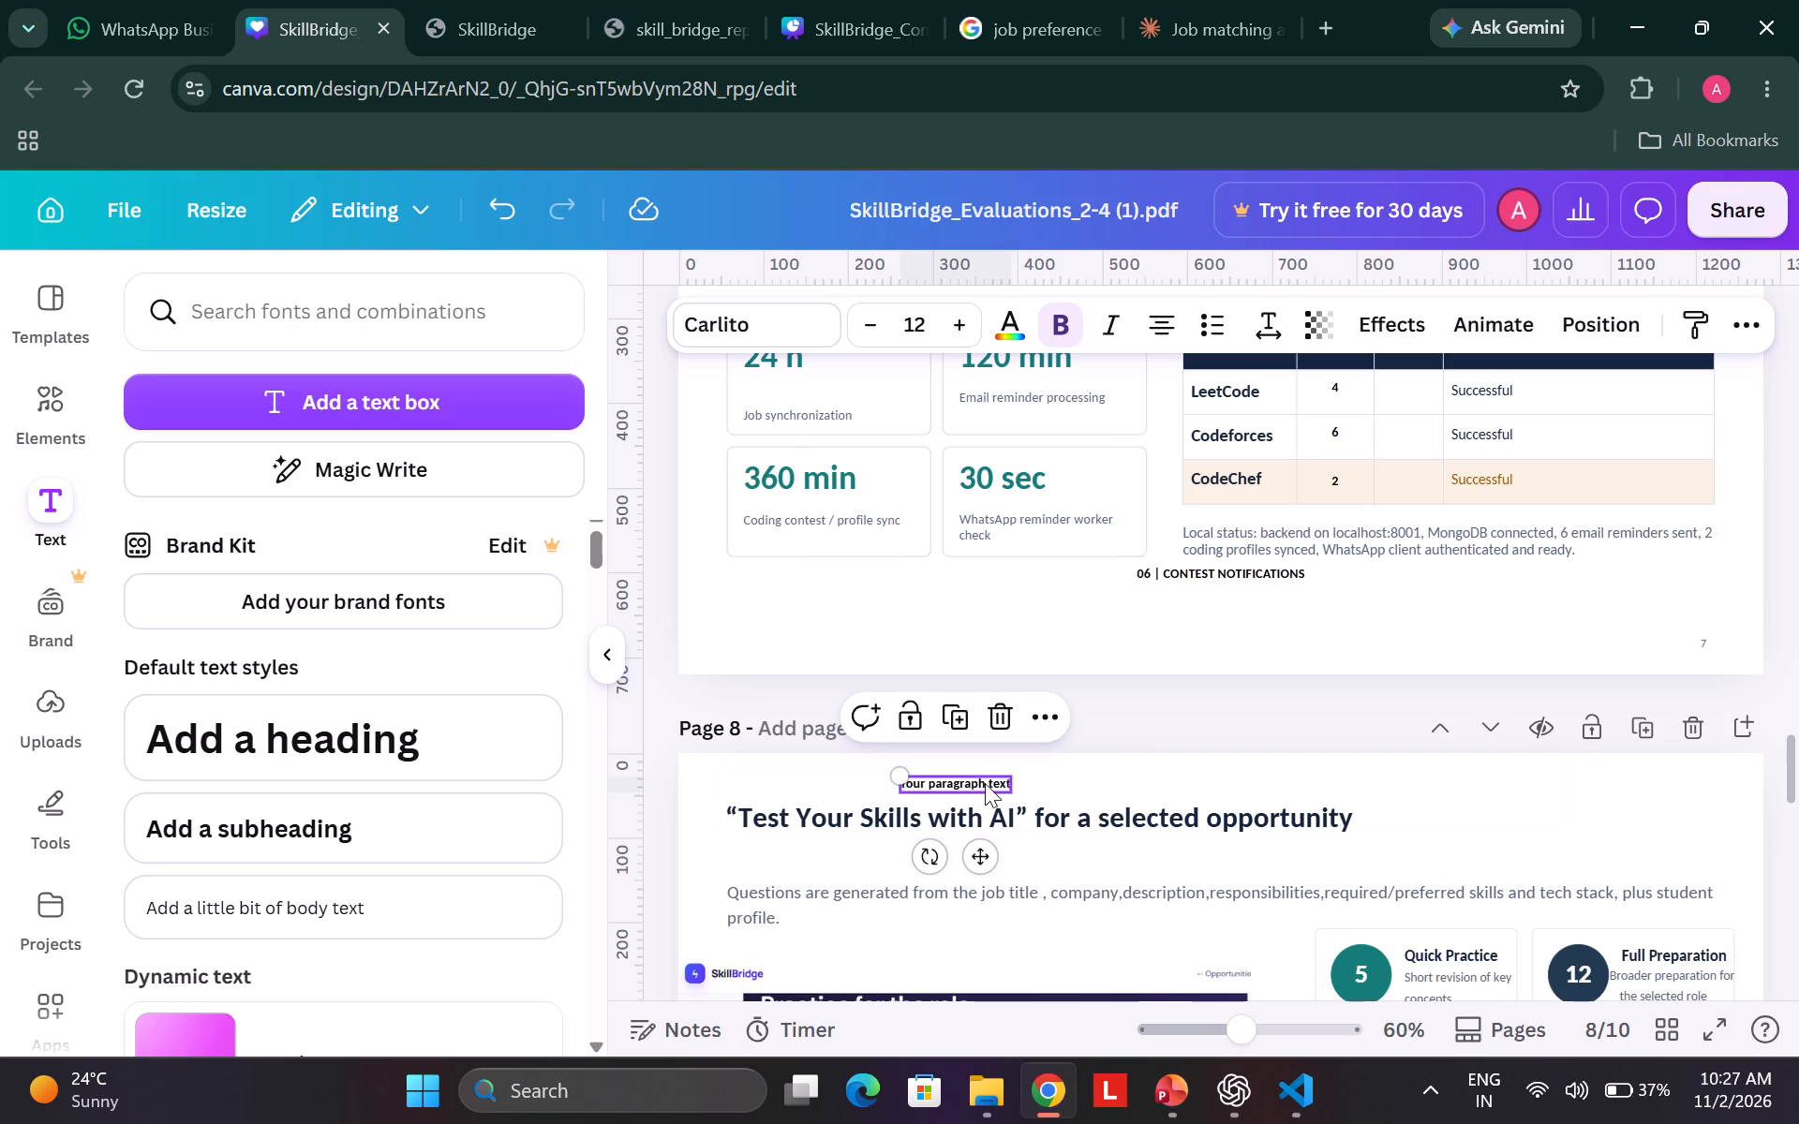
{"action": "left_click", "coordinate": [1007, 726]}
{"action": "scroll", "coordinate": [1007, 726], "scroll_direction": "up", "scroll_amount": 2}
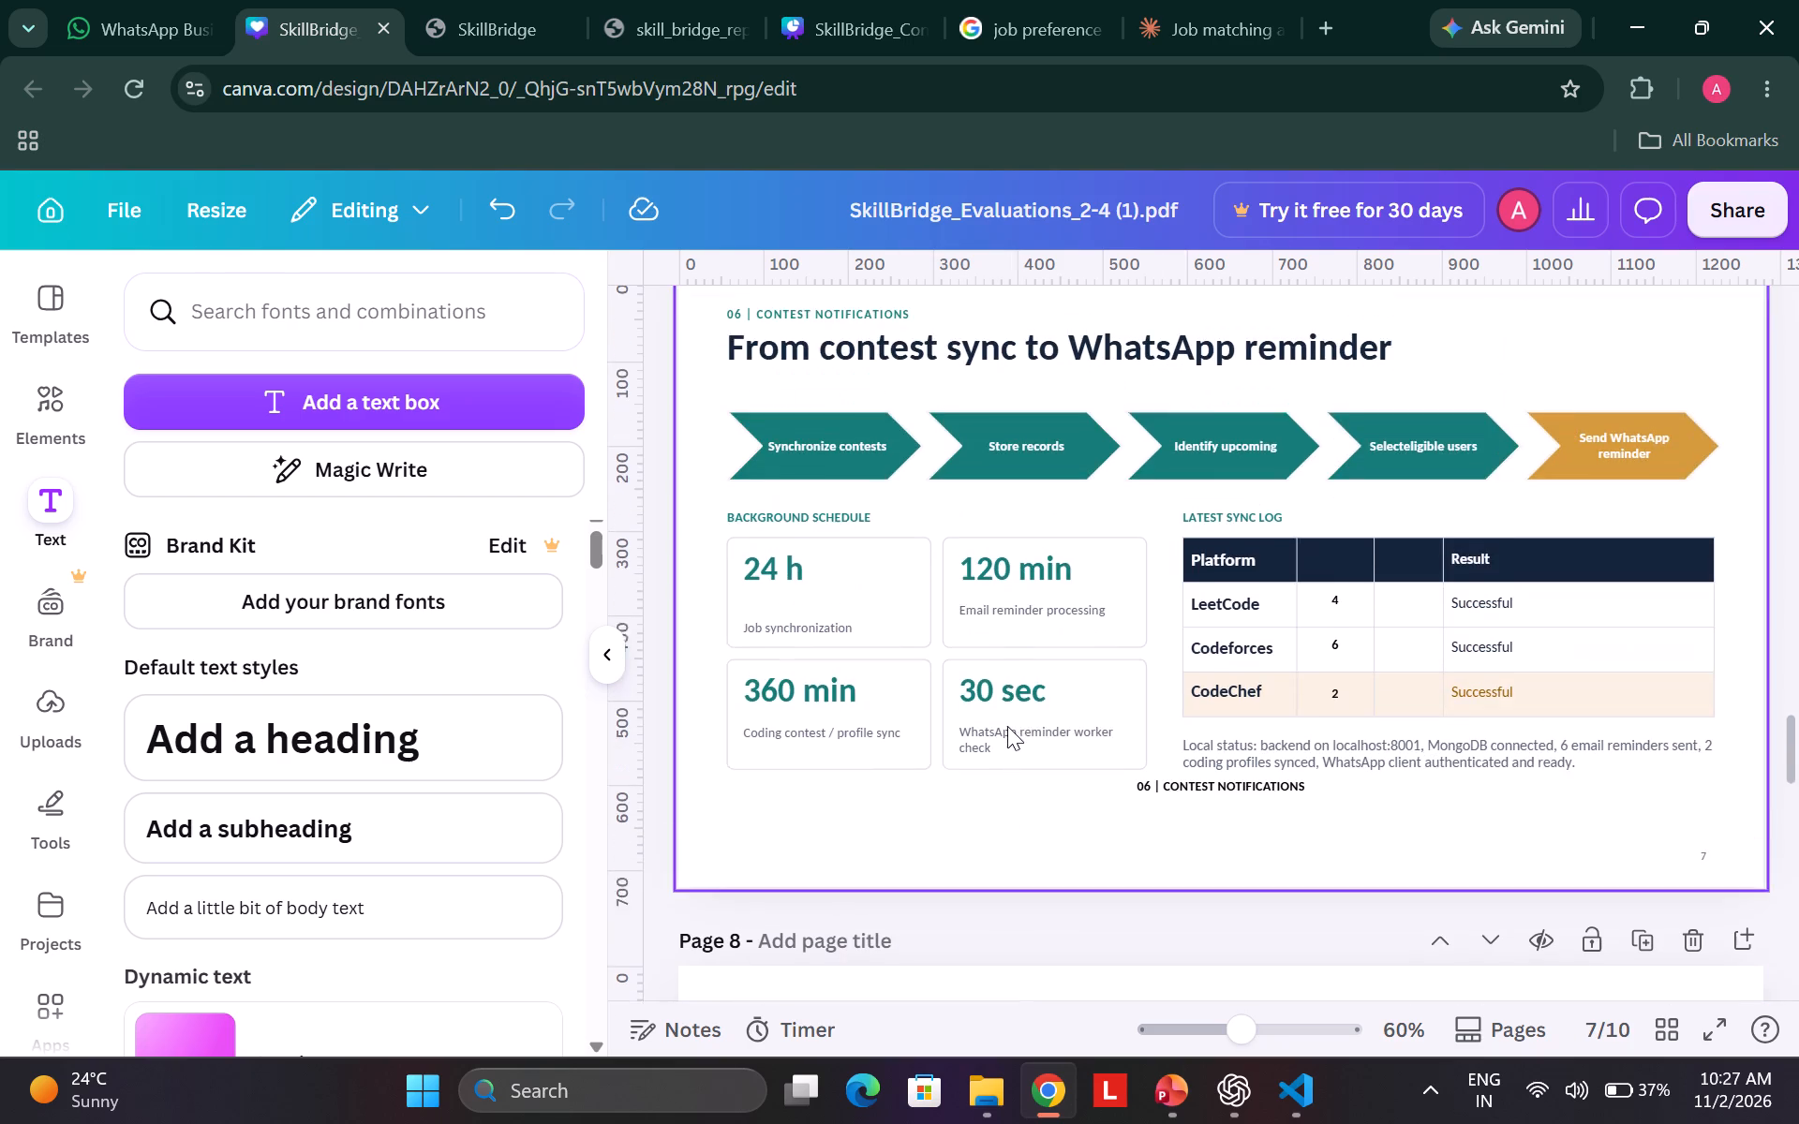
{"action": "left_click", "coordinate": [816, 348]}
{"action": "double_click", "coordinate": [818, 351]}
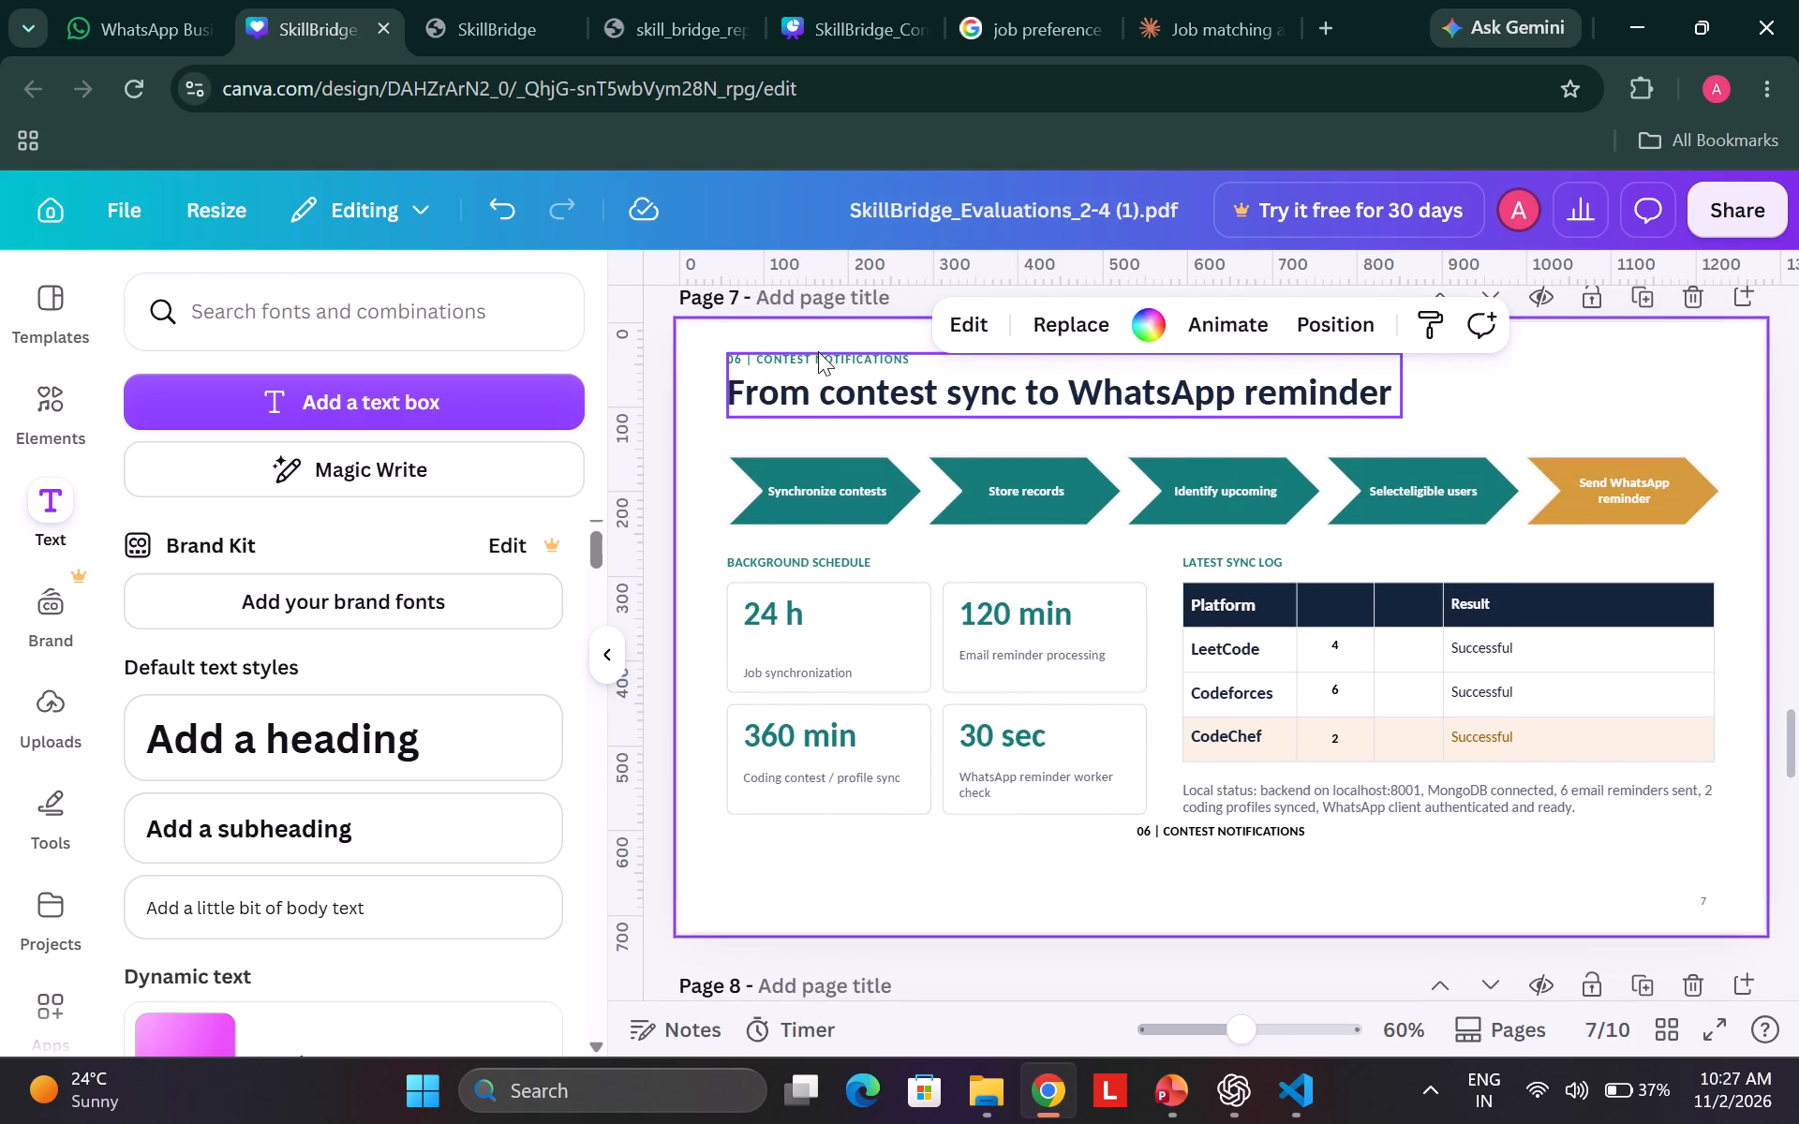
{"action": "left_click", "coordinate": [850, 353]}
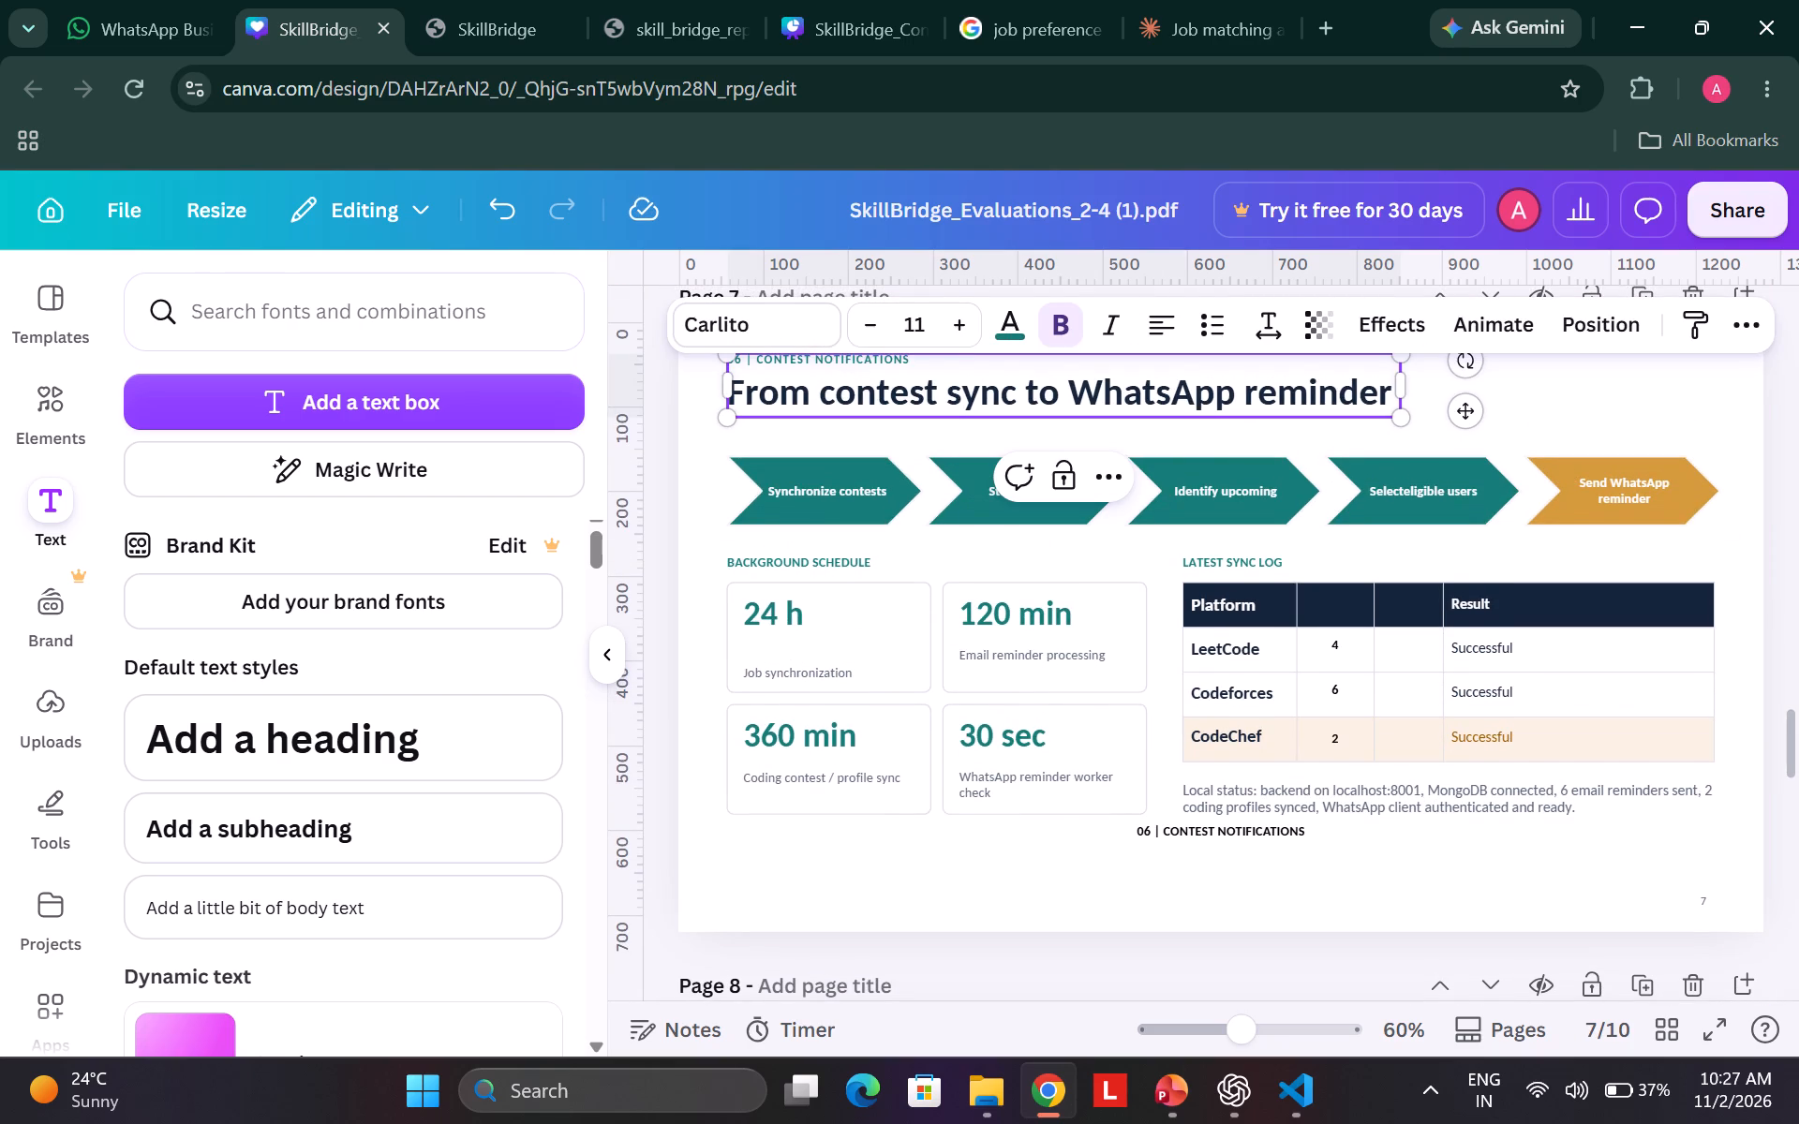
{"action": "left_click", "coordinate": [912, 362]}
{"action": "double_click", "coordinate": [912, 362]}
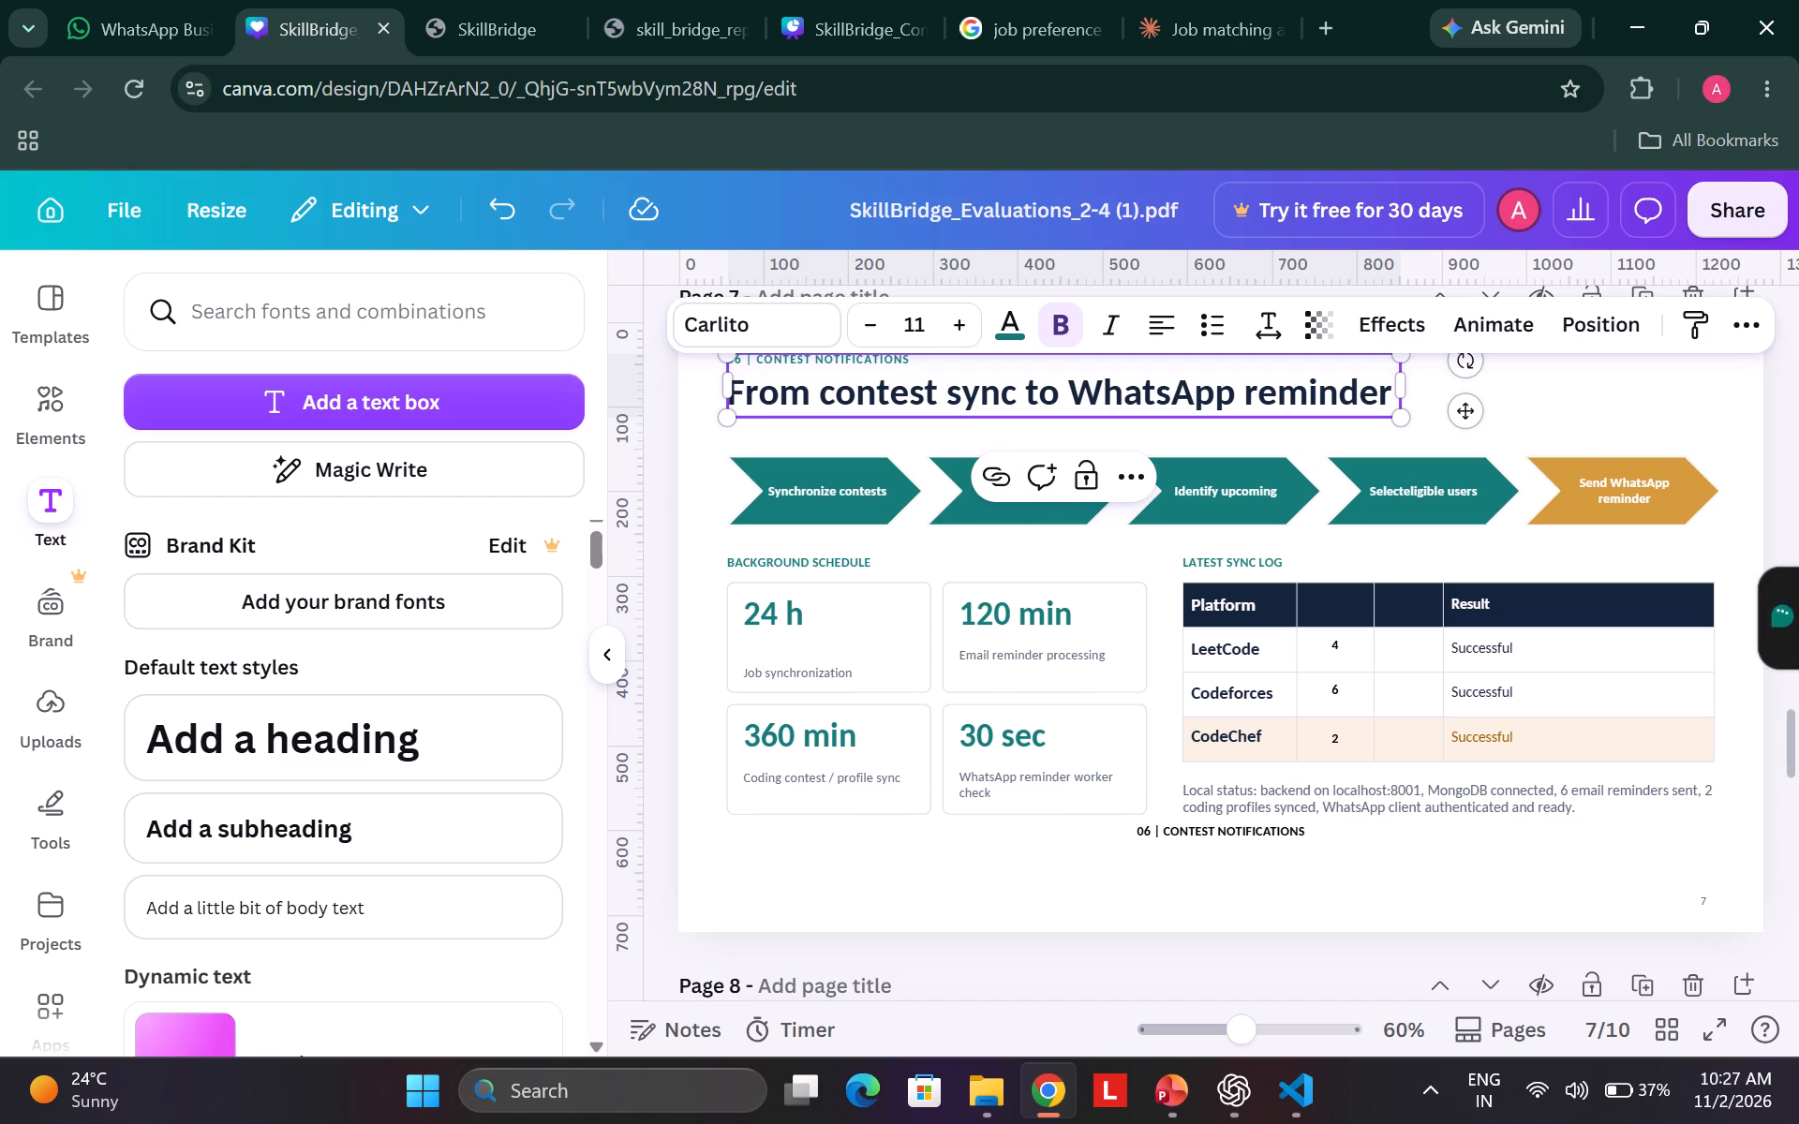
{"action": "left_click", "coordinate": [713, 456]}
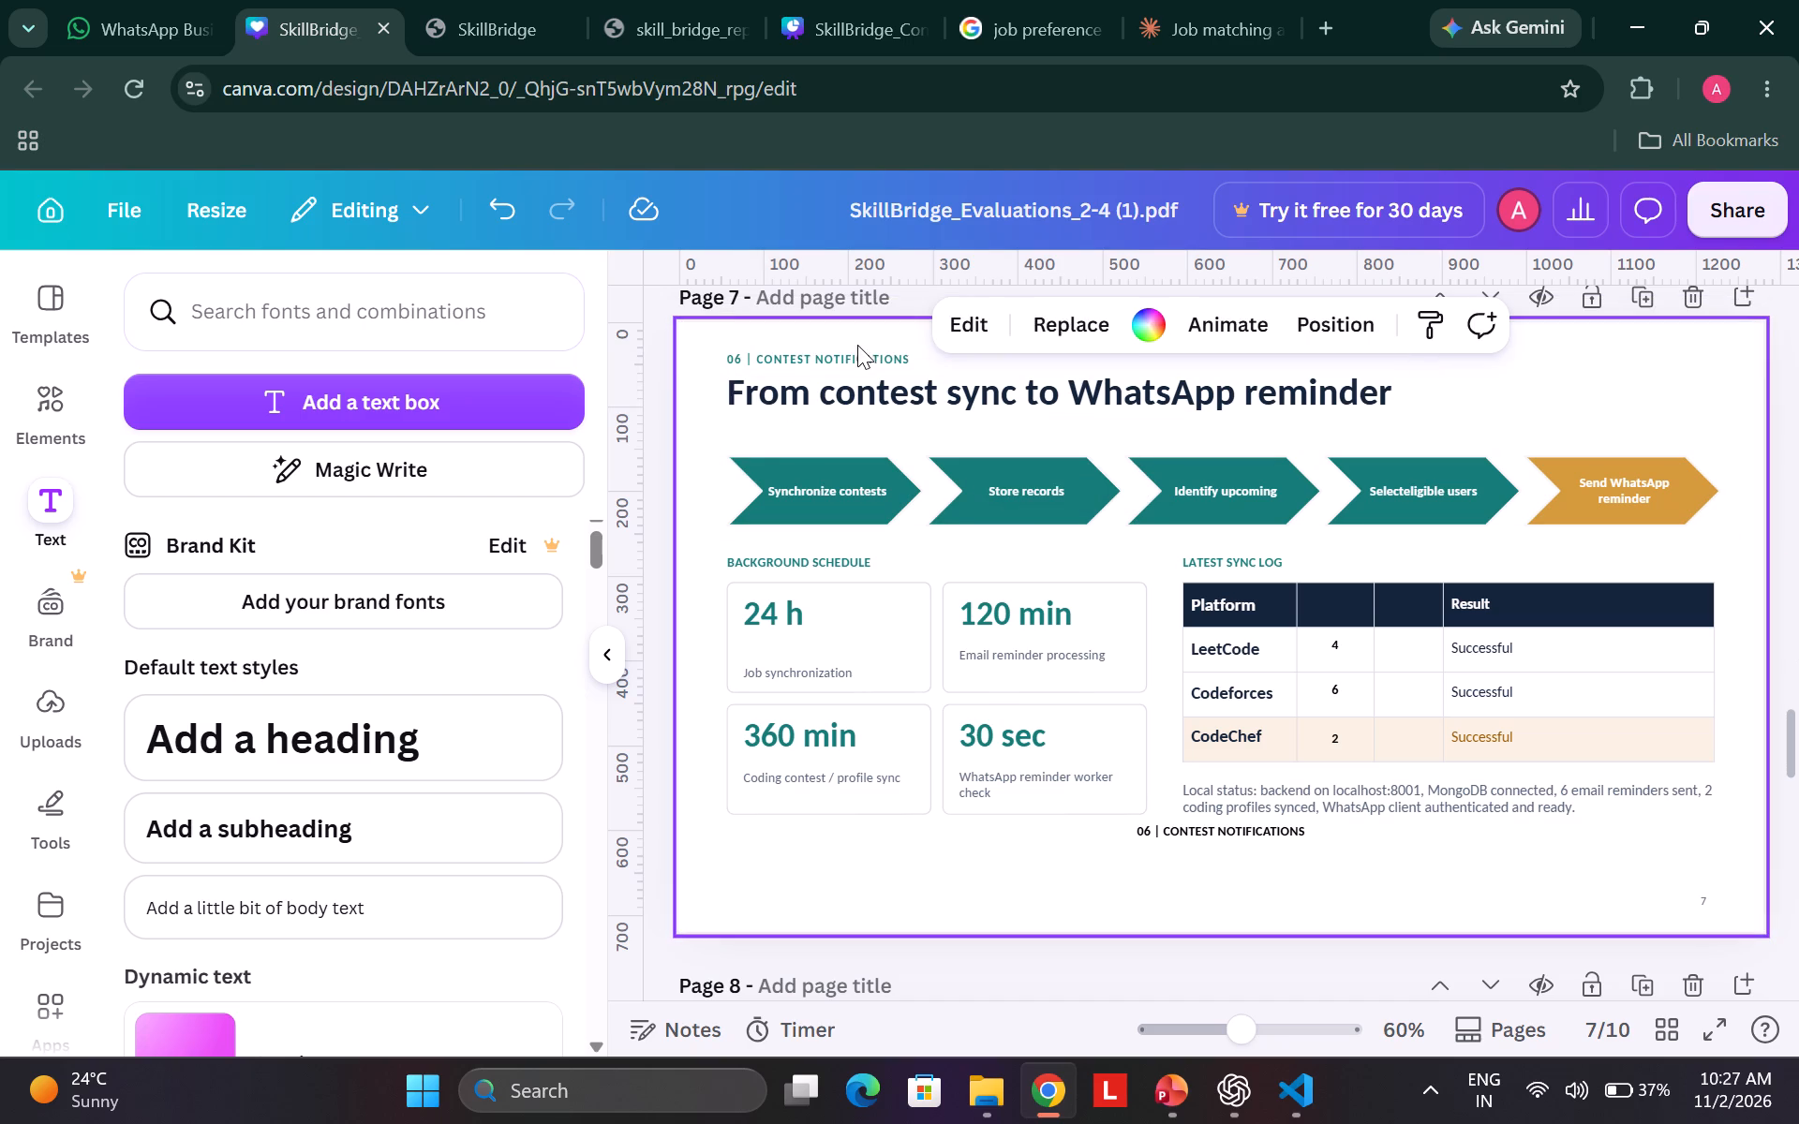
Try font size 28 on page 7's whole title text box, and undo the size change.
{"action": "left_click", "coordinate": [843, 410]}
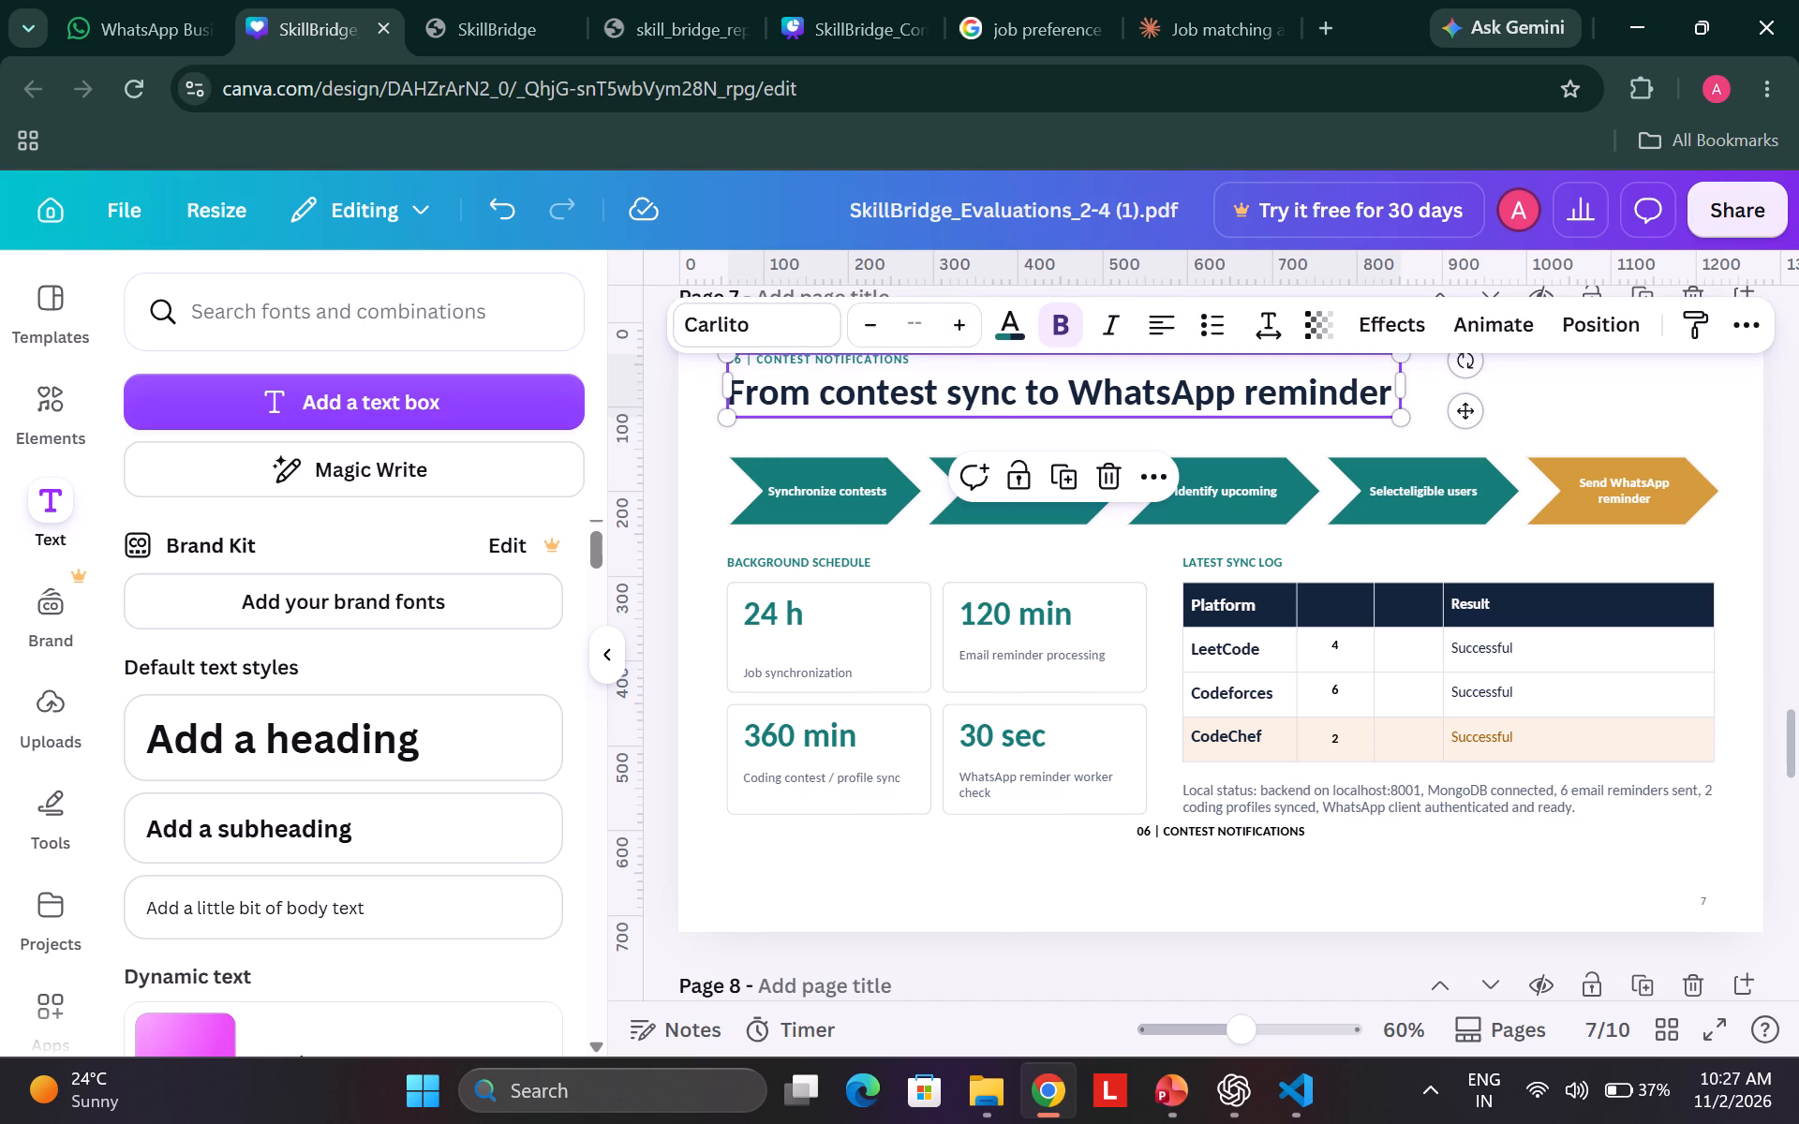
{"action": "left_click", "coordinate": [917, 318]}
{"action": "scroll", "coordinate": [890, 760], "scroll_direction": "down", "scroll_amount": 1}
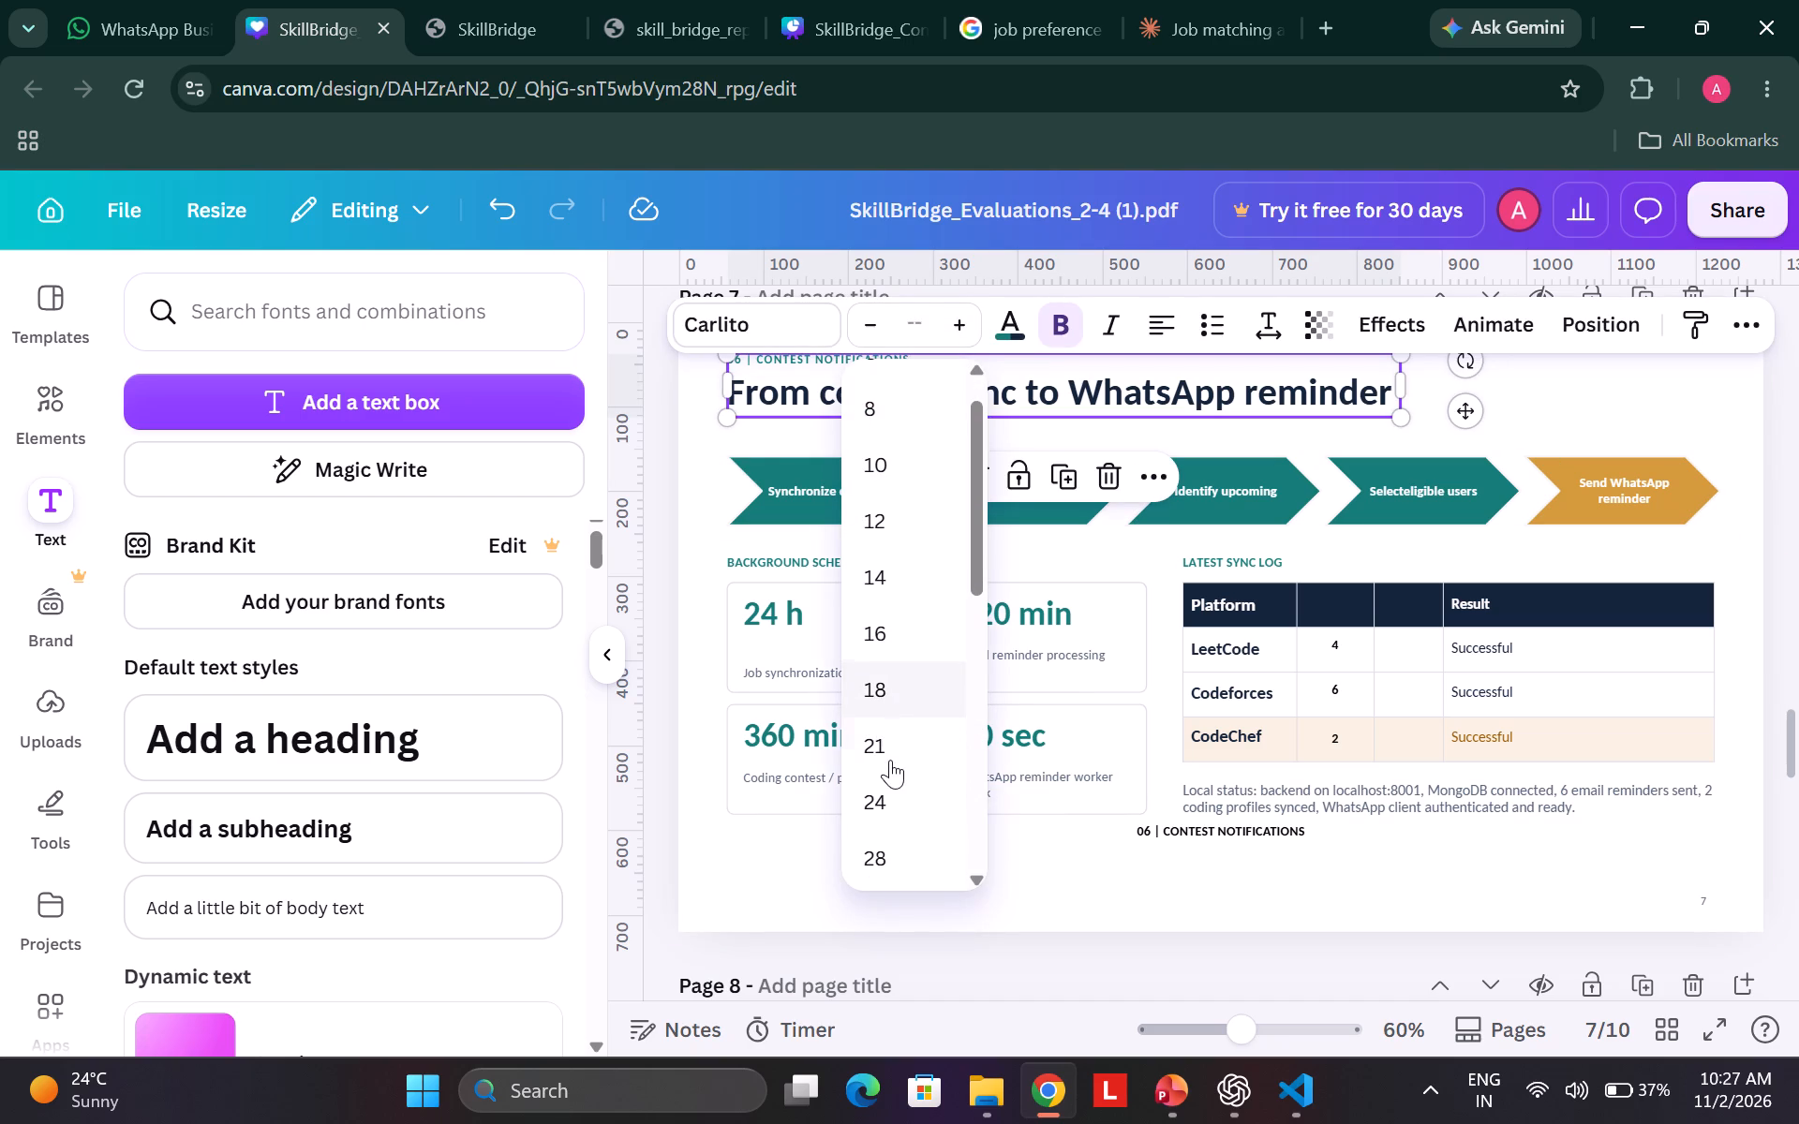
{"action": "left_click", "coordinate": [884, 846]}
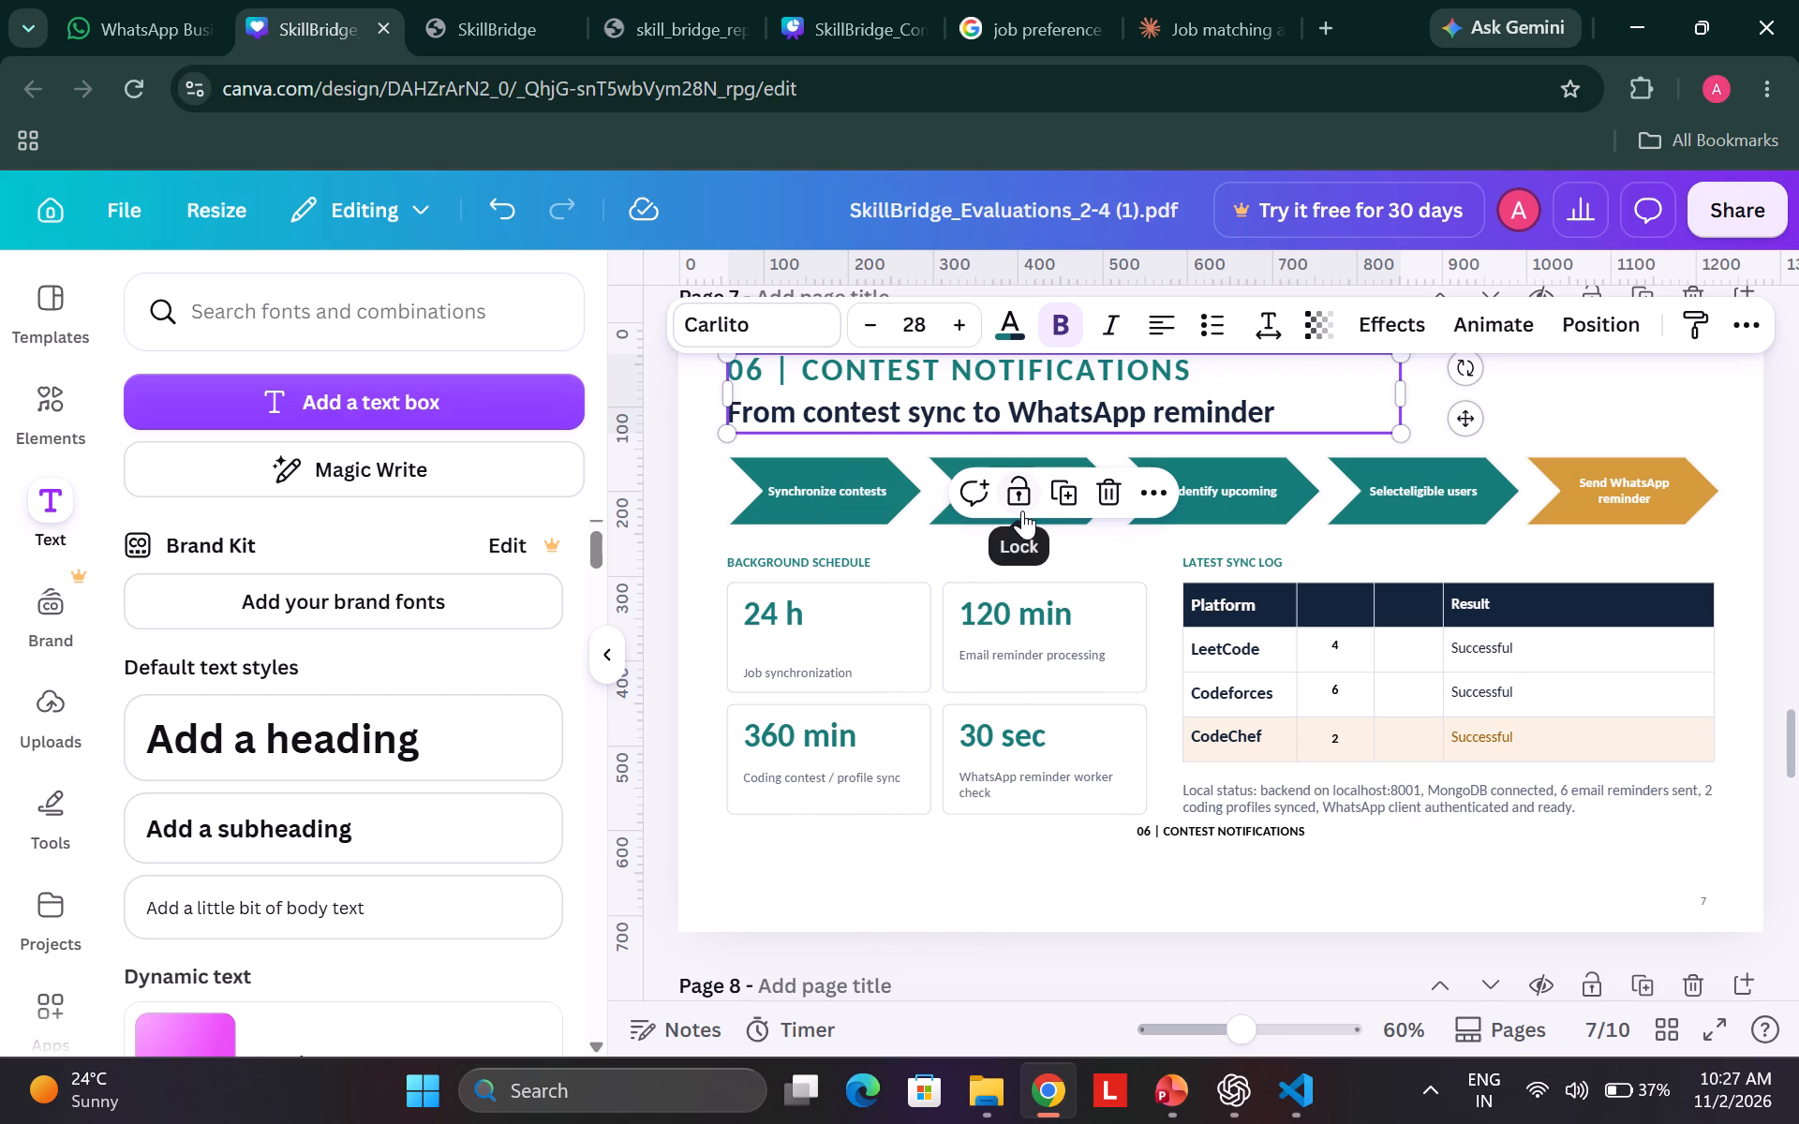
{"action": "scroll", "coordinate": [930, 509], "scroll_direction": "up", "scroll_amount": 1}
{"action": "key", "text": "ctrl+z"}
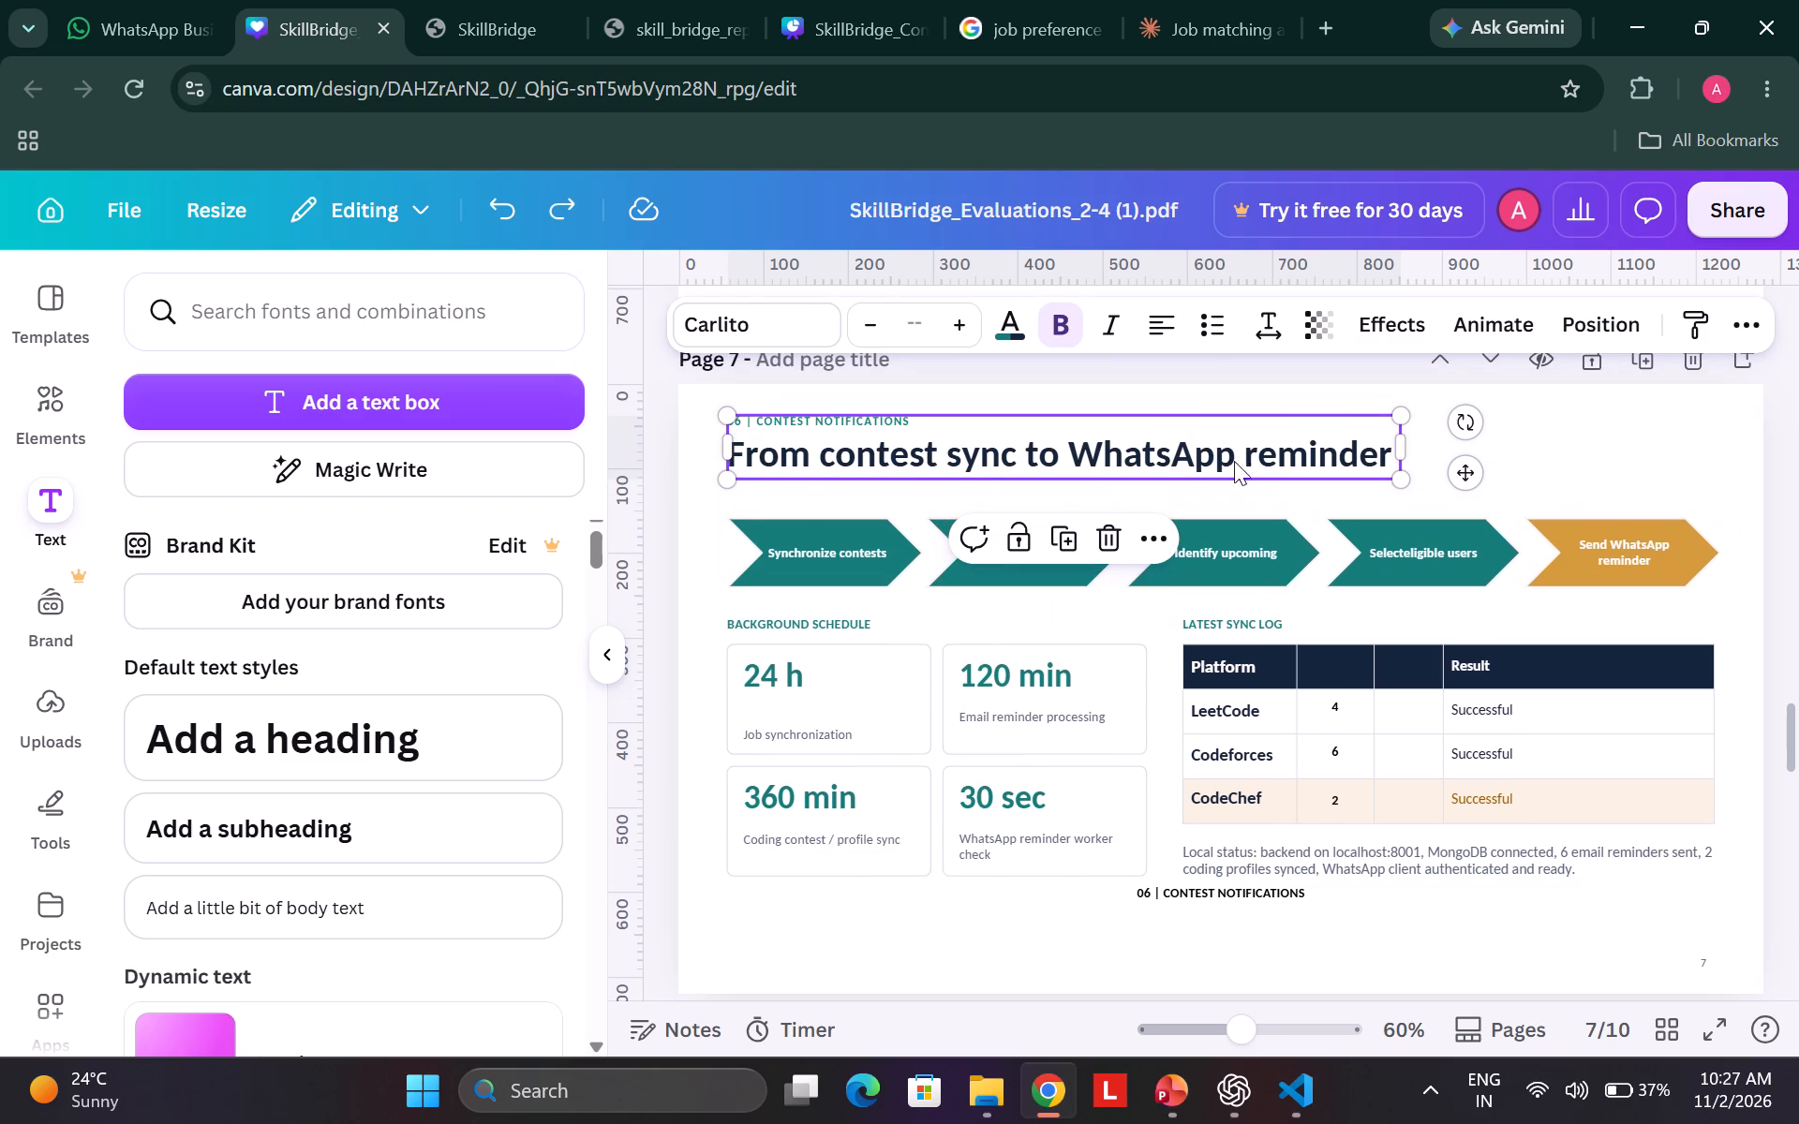
Copy the “06 | CONTEST NOTIFICATIONS” label from page 7's title box, paste it as a separate text box, and move it above page 8's title.
{"action": "triple_click", "coordinate": [867, 414]}
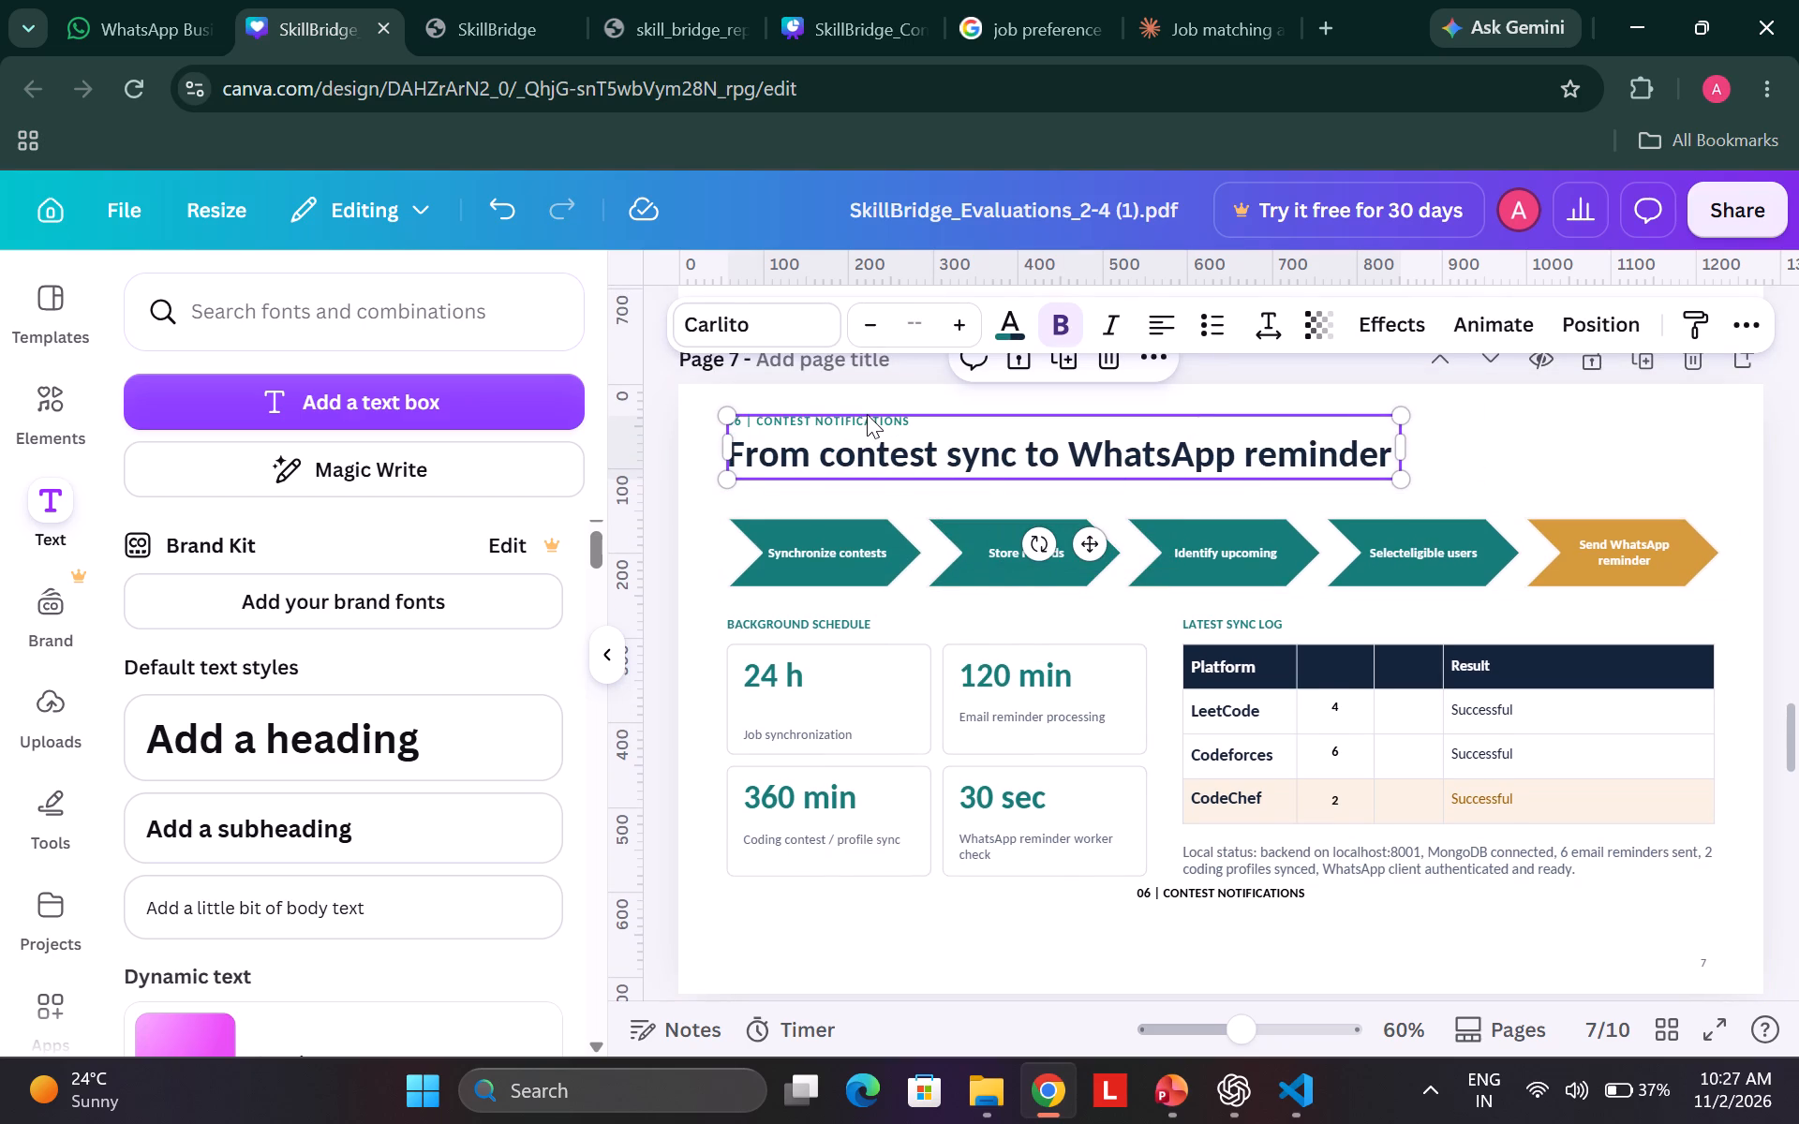
{"action": "left_click", "coordinate": [914, 420]}
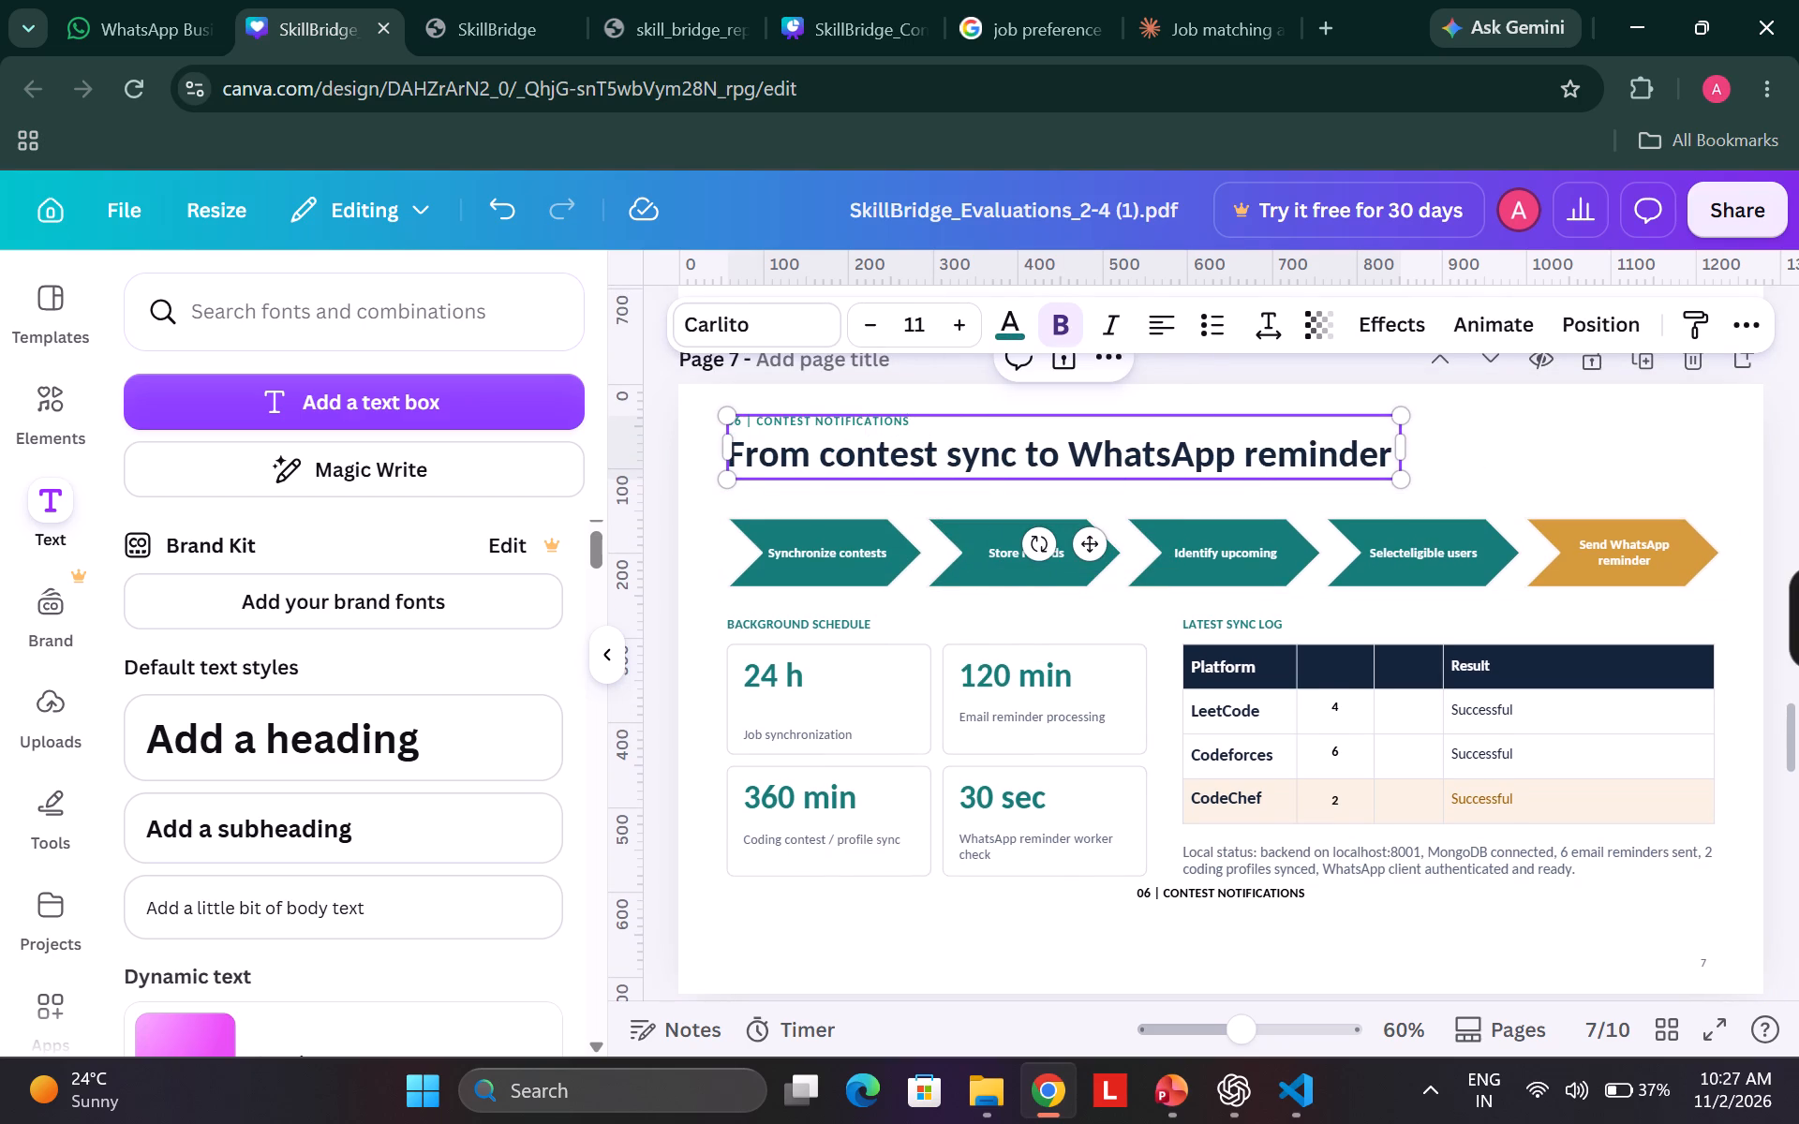
{"action": "key", "text": "ctrl+a"}
{"action": "left_click", "coordinate": [914, 420]}
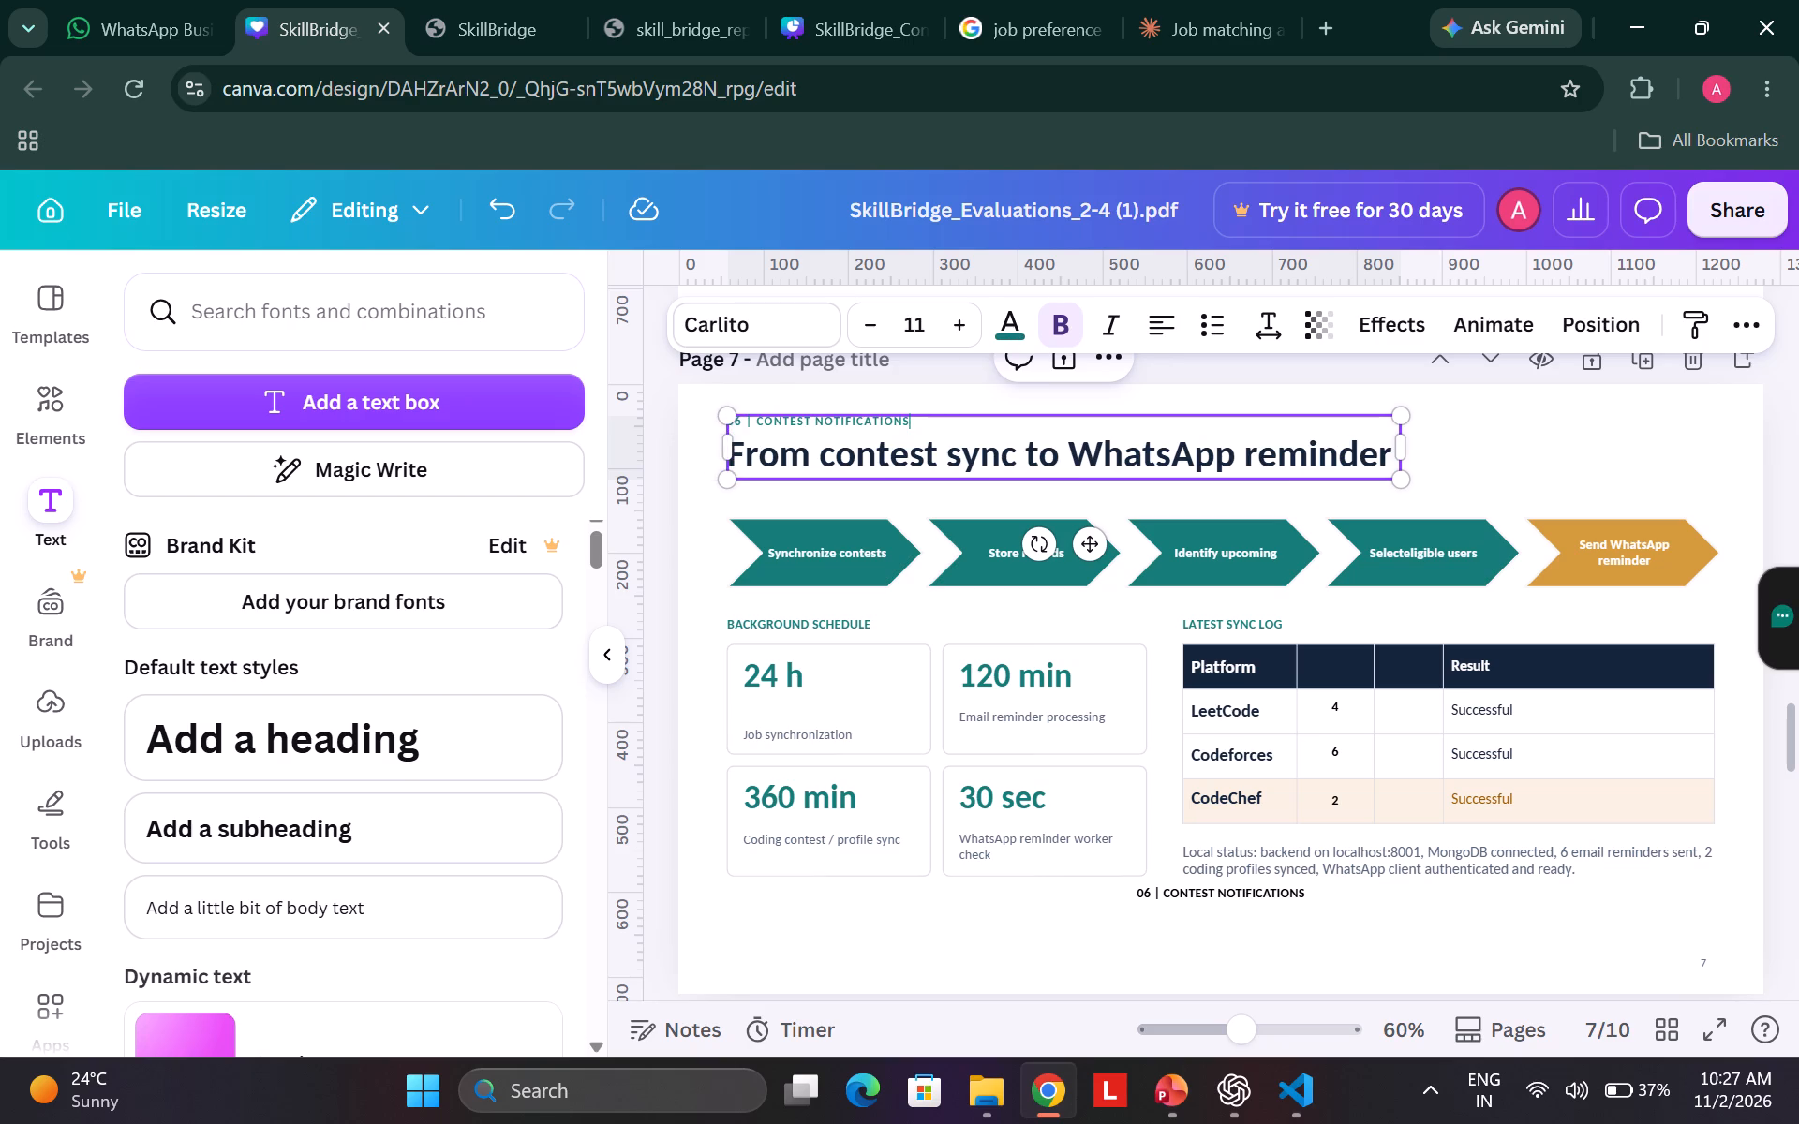
{"action": "left_click_drag", "start_coordinate": [914, 420], "coordinate": [727, 421]}
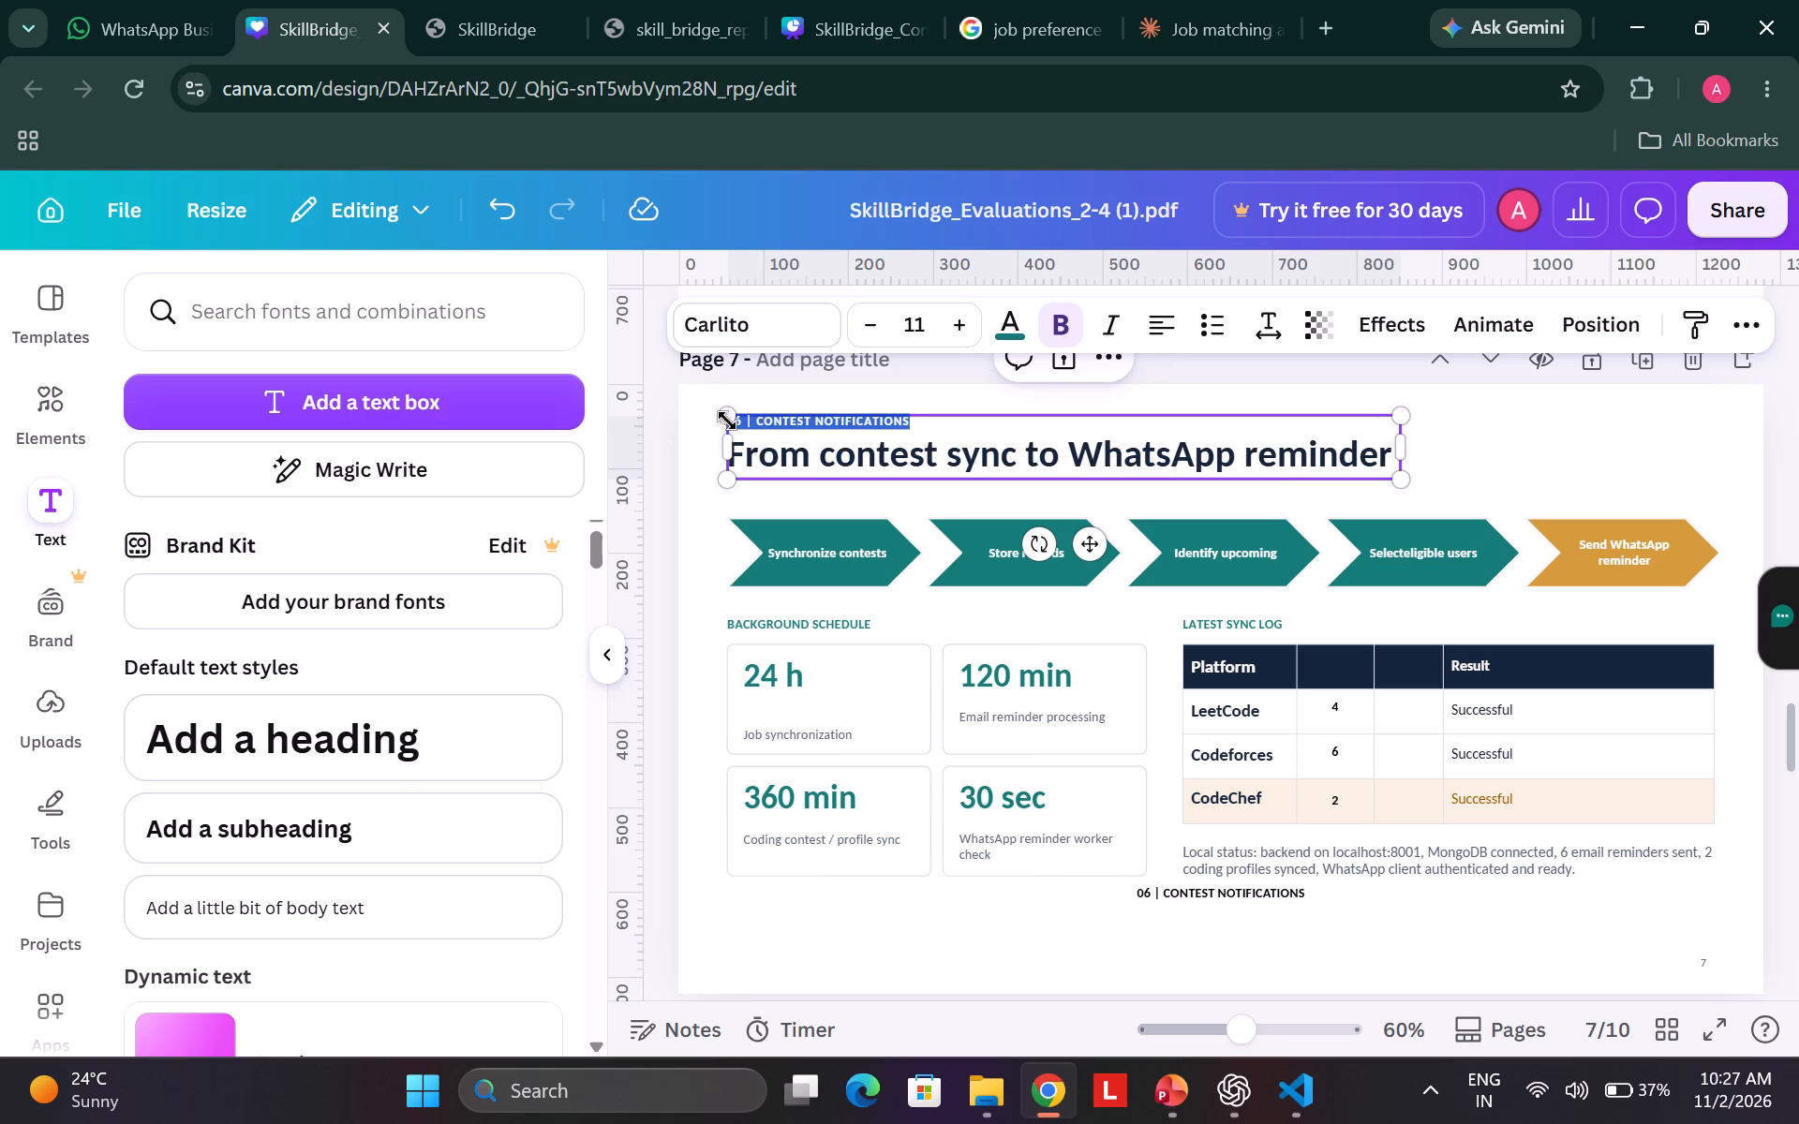
{"action": "left_click_drag", "start_coordinate": [727, 421], "coordinate": [713, 423]}
{"action": "key", "text": "ctrl+c"}
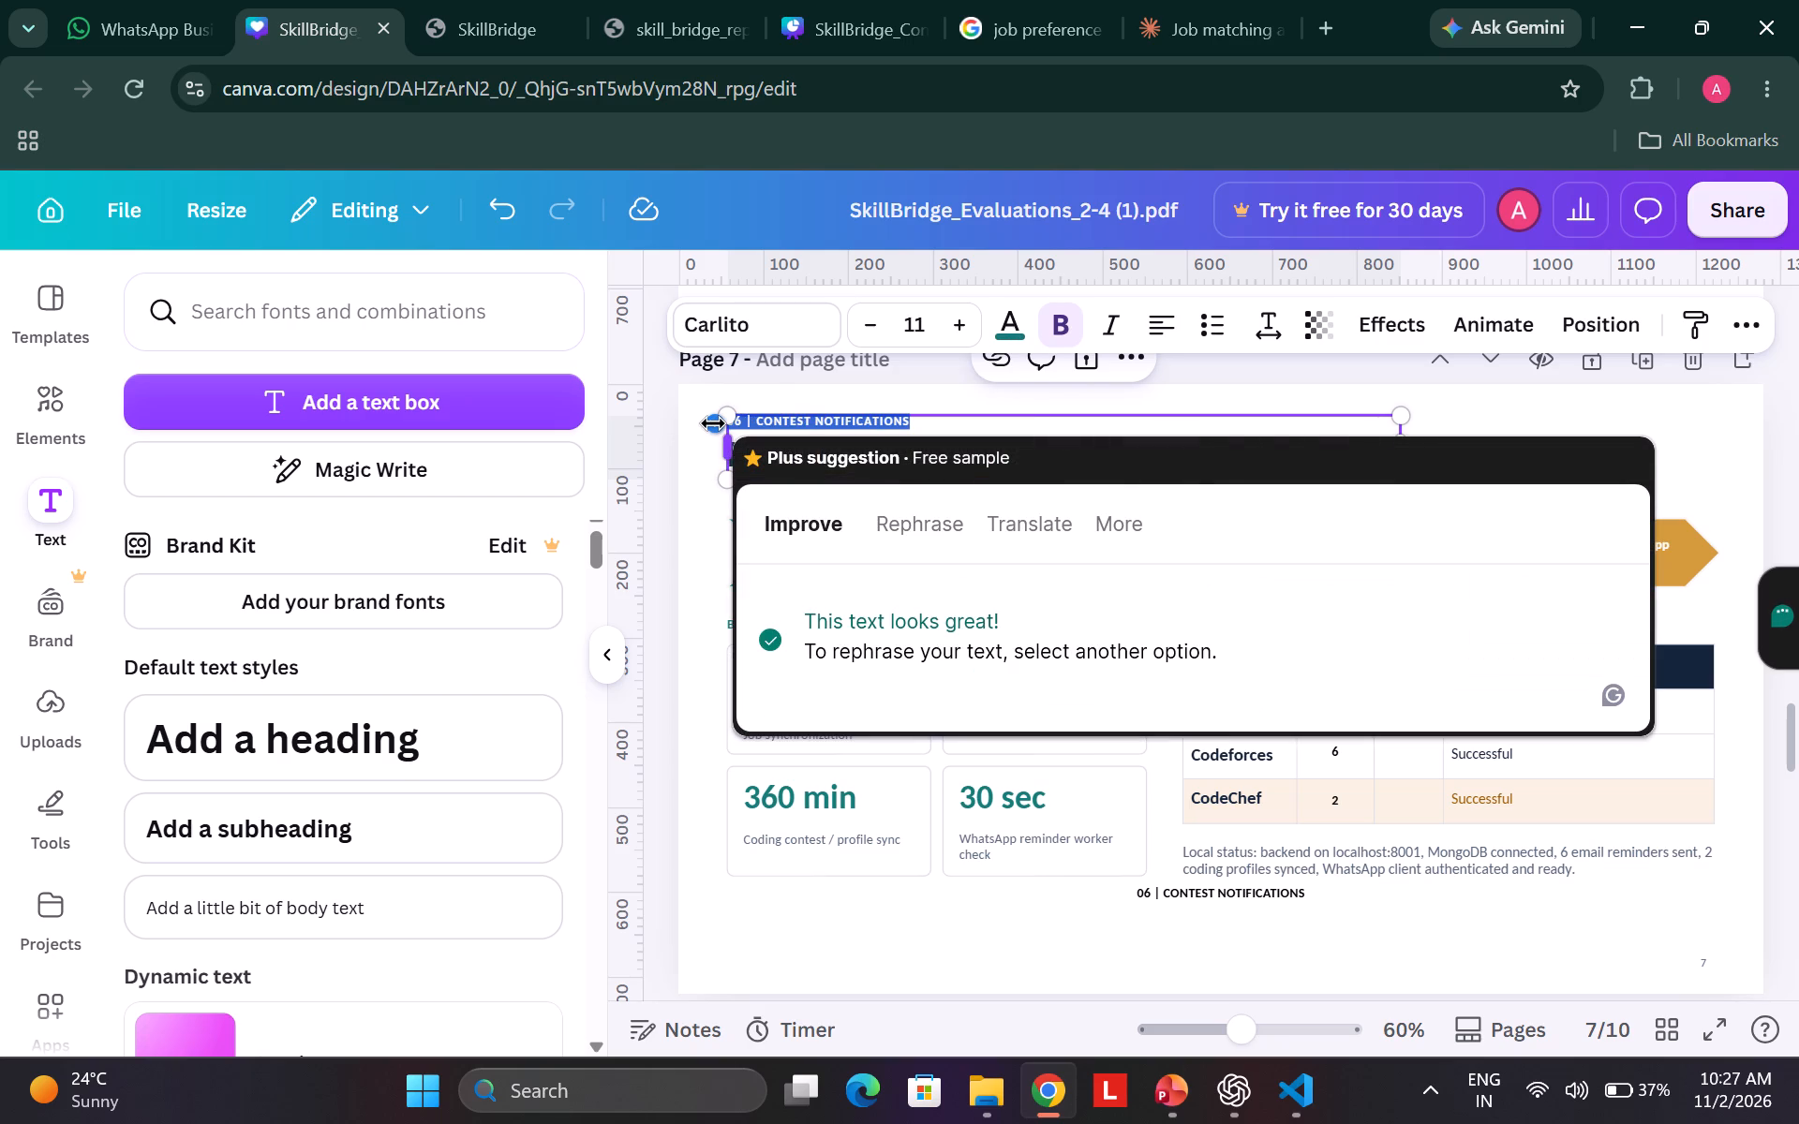
{"action": "scroll", "coordinate": [815, 671], "scroll_direction": "down", "scroll_amount": 2}
{"action": "left_click", "coordinate": [862, 901]}
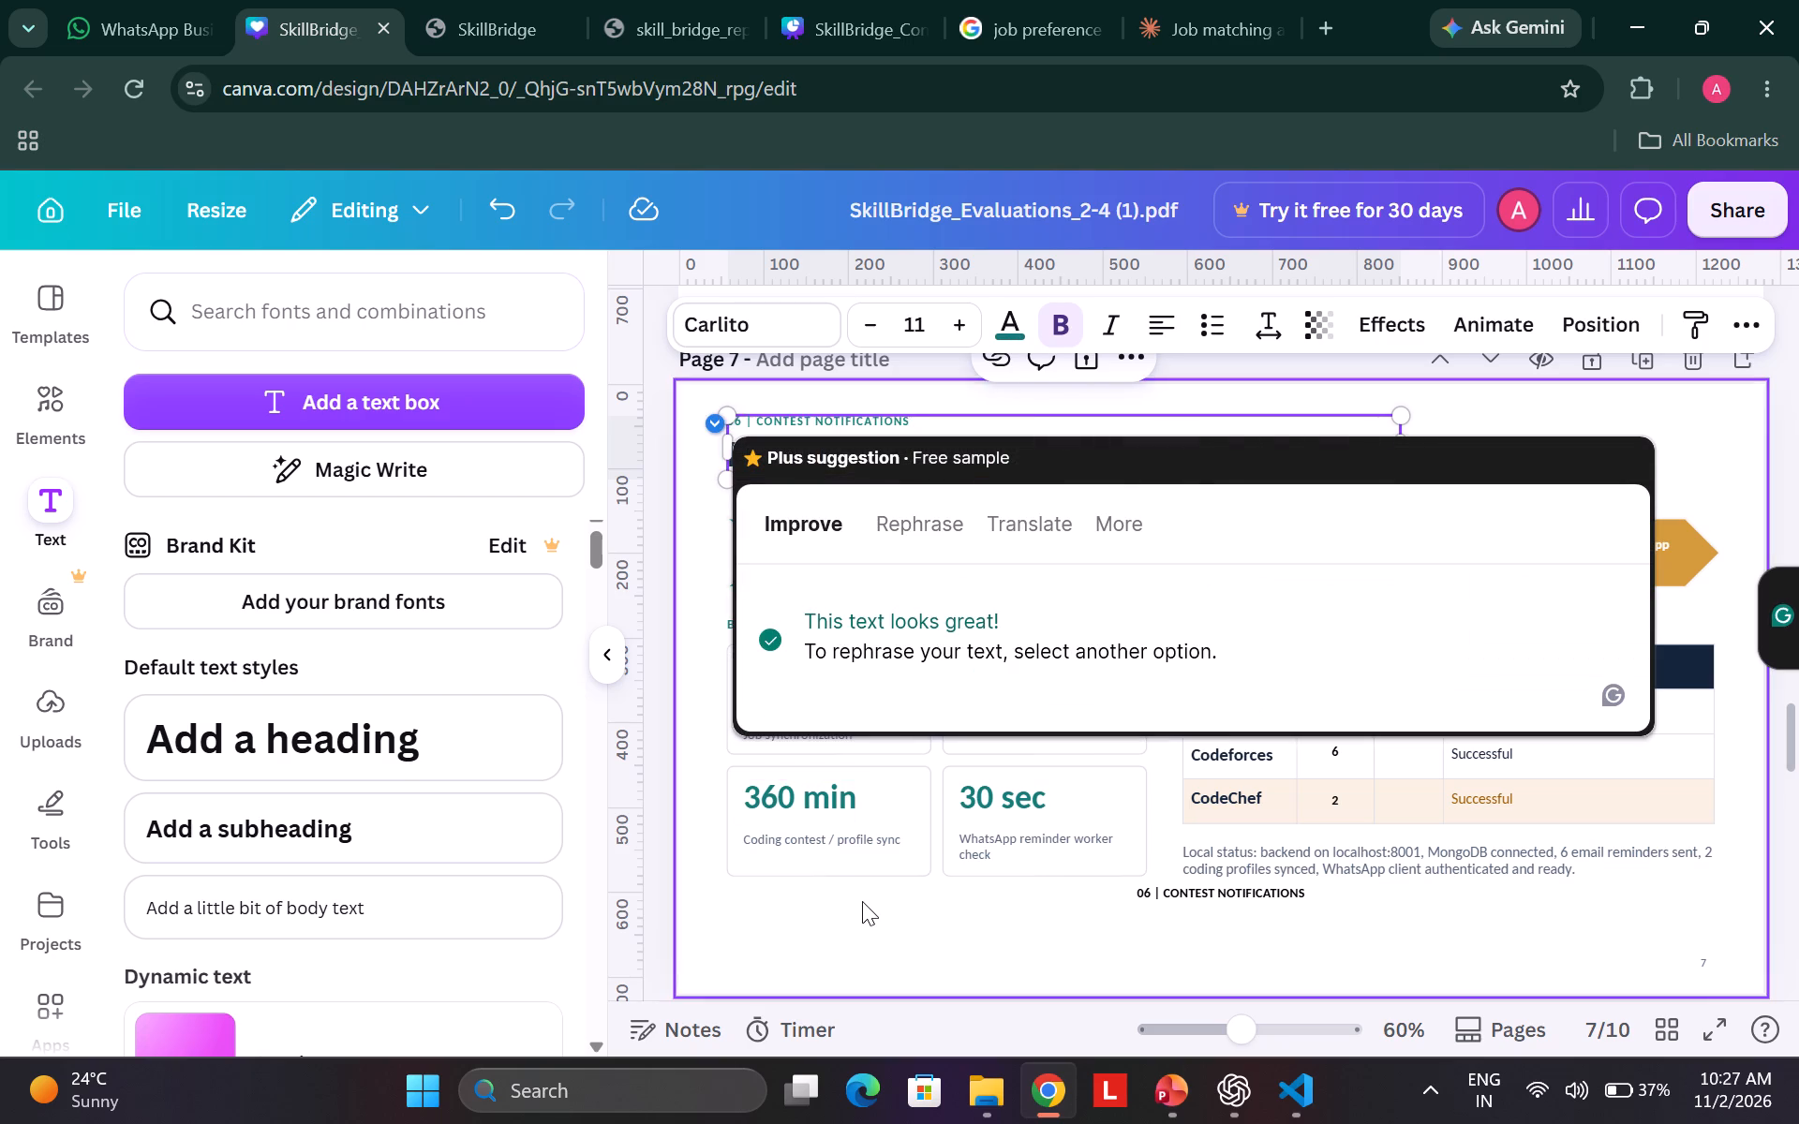
{"action": "scroll", "coordinate": [862, 901], "scroll_direction": "down", "scroll_amount": 2}
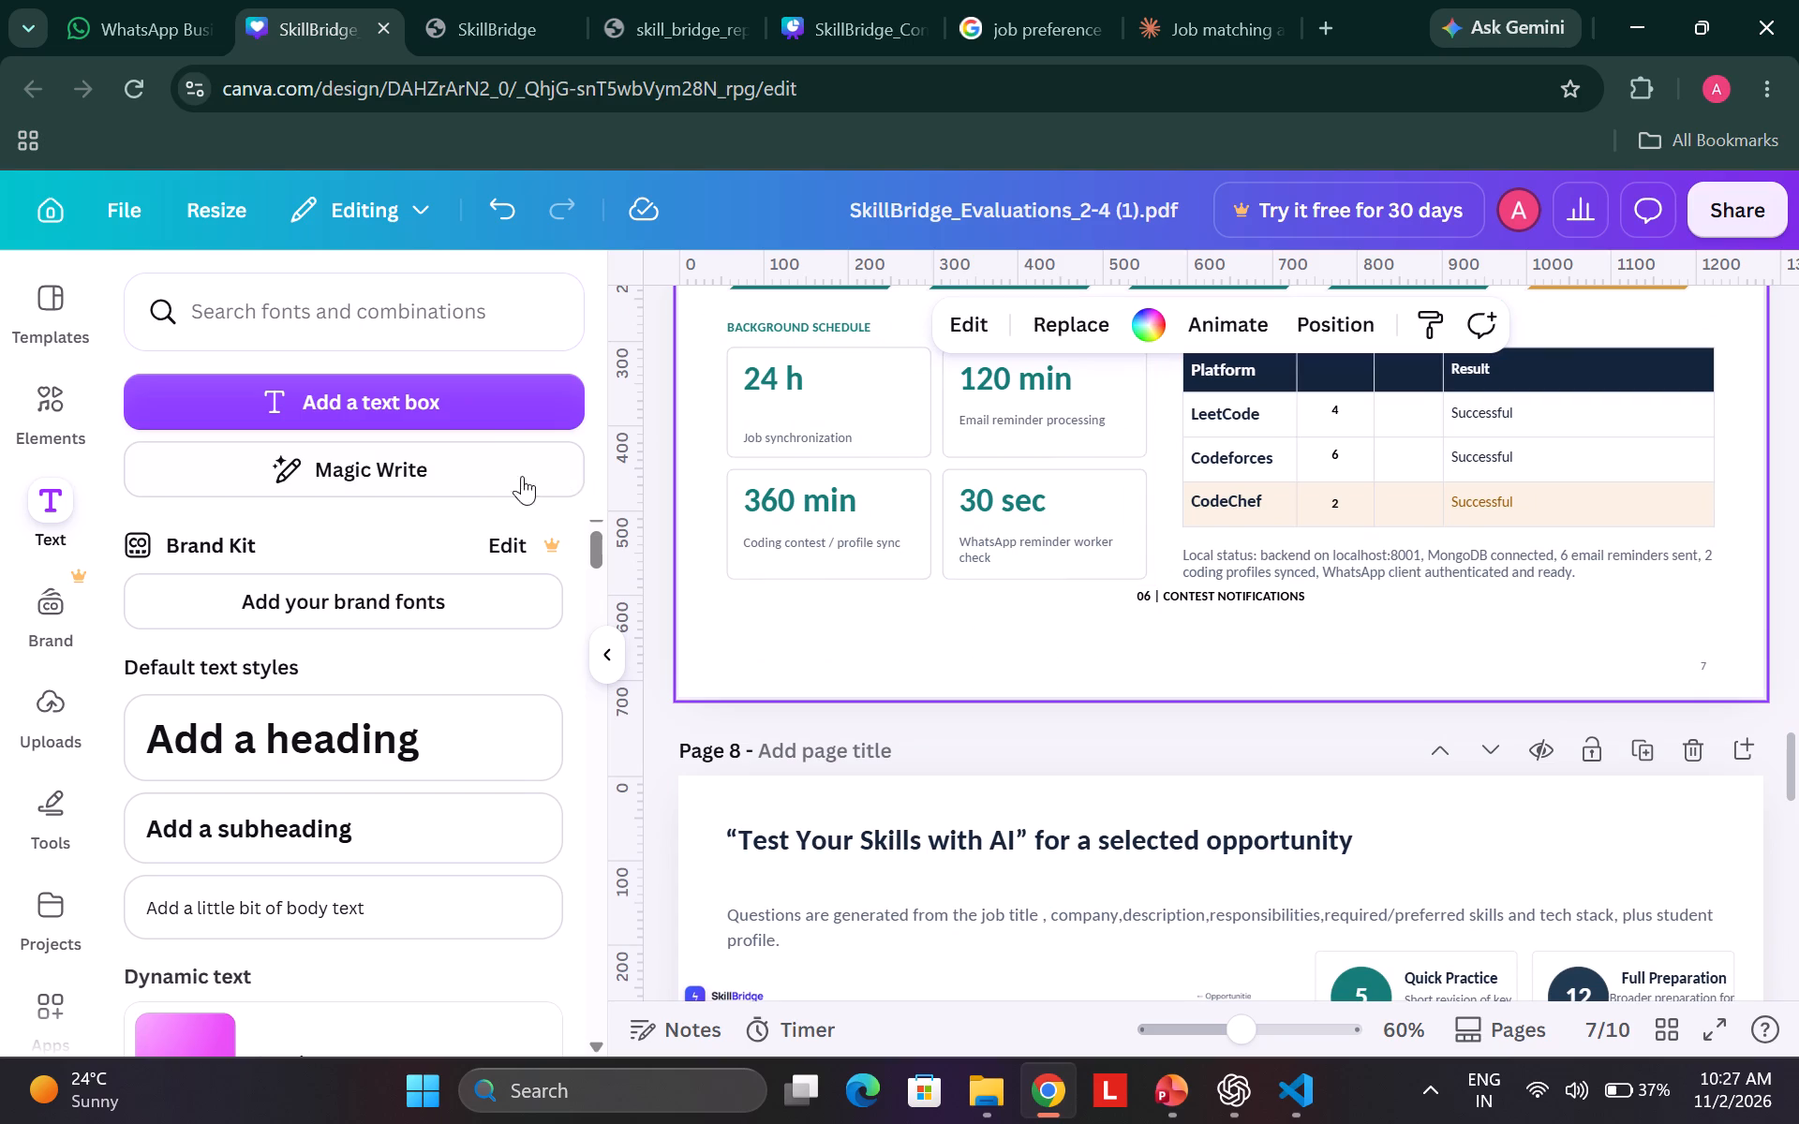
{"action": "key", "text": "ctrl+v"}
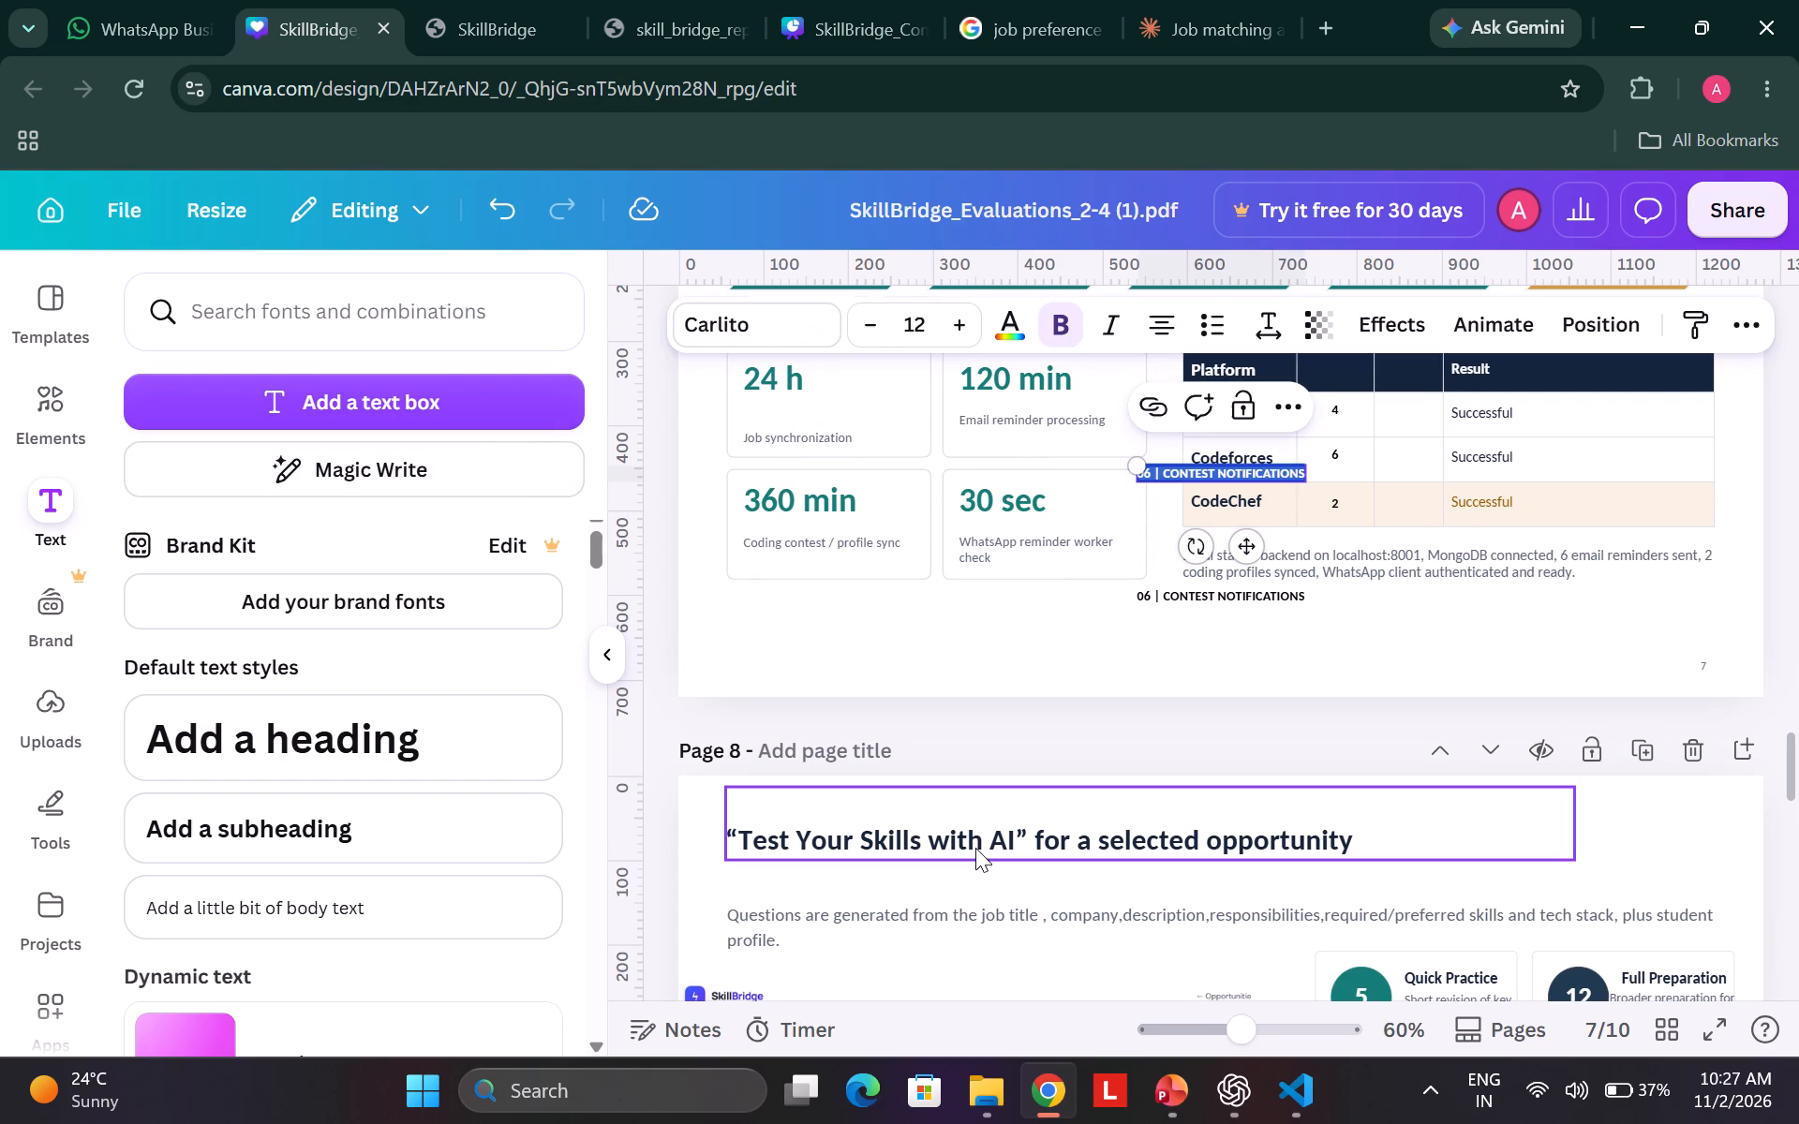
{"action": "left_click_drag", "start_coordinate": [1249, 542], "coordinate": [816, 836]}
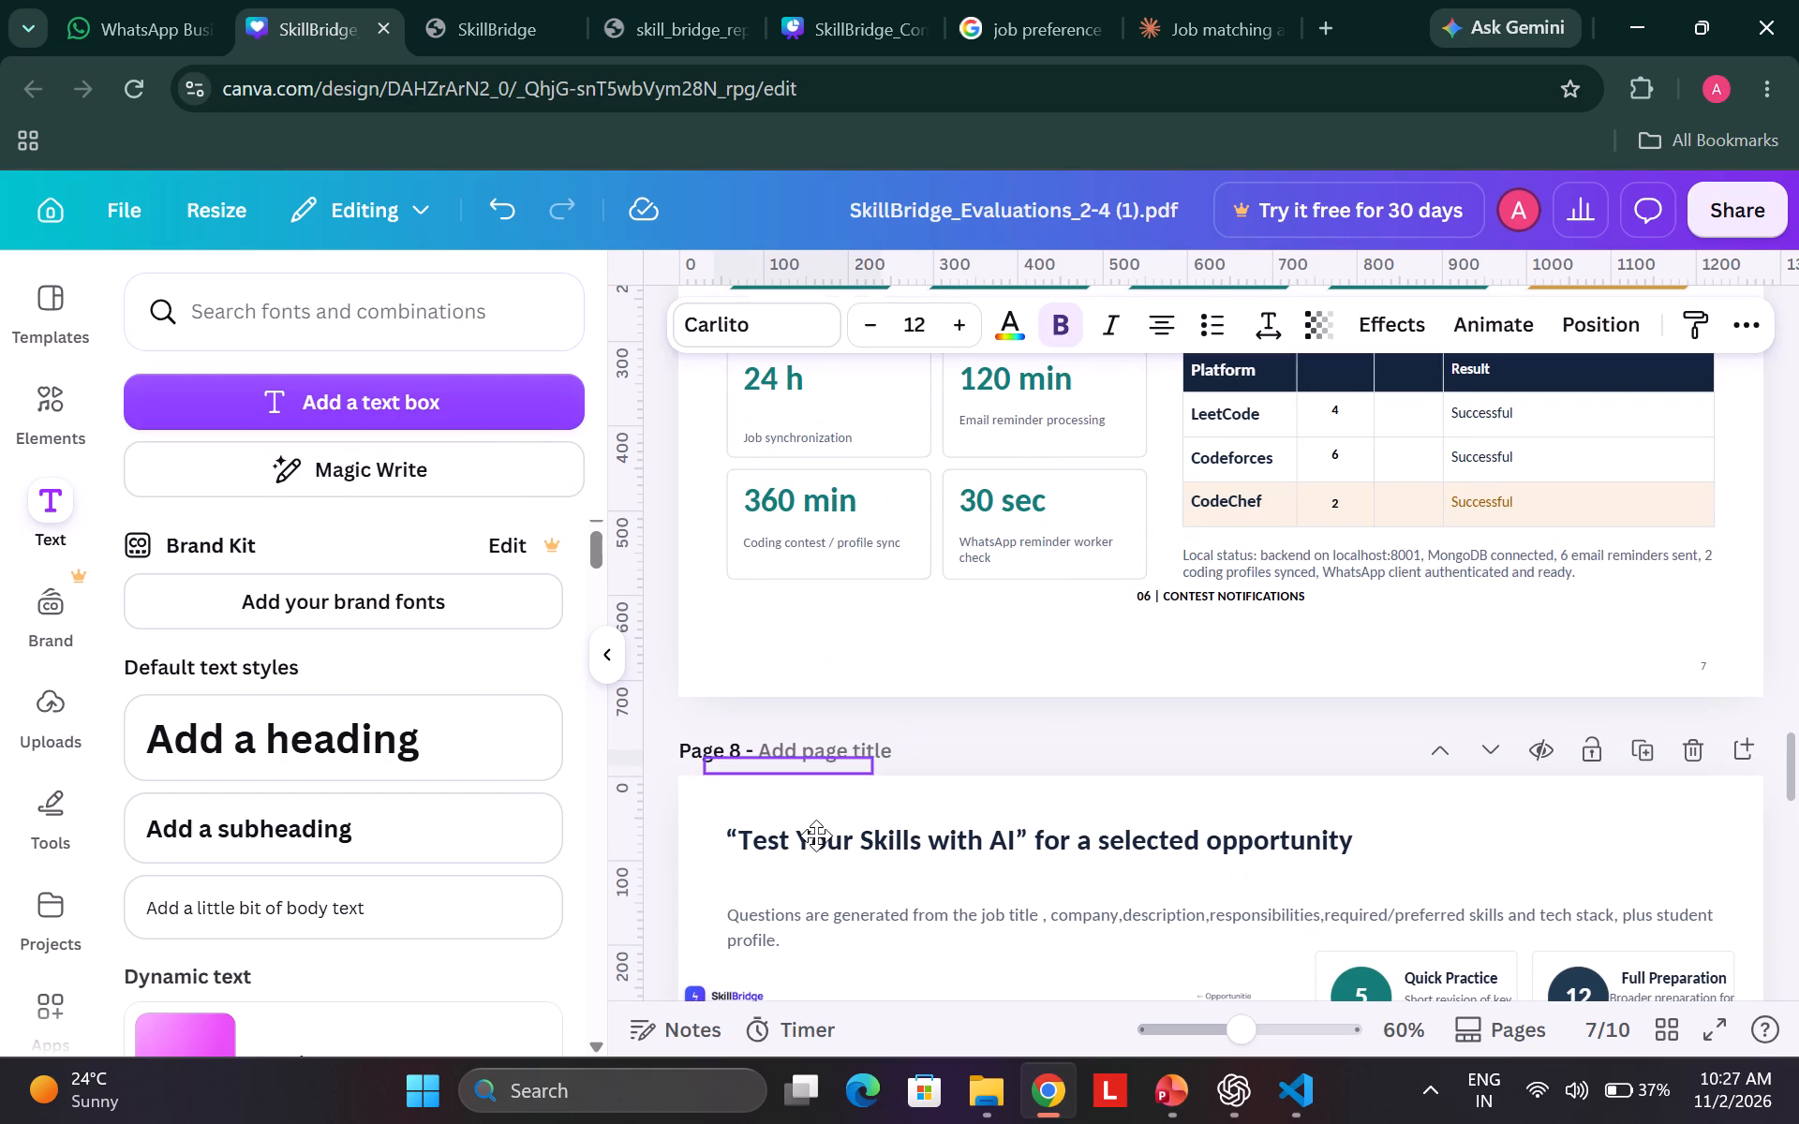
Place the copied “06 | CONTEST NOTIFICATIONS” label above the “Test Your Skills with AI” title on page 8.
{"action": "left_click_drag", "start_coordinate": [816, 836], "coordinate": [840, 858]}
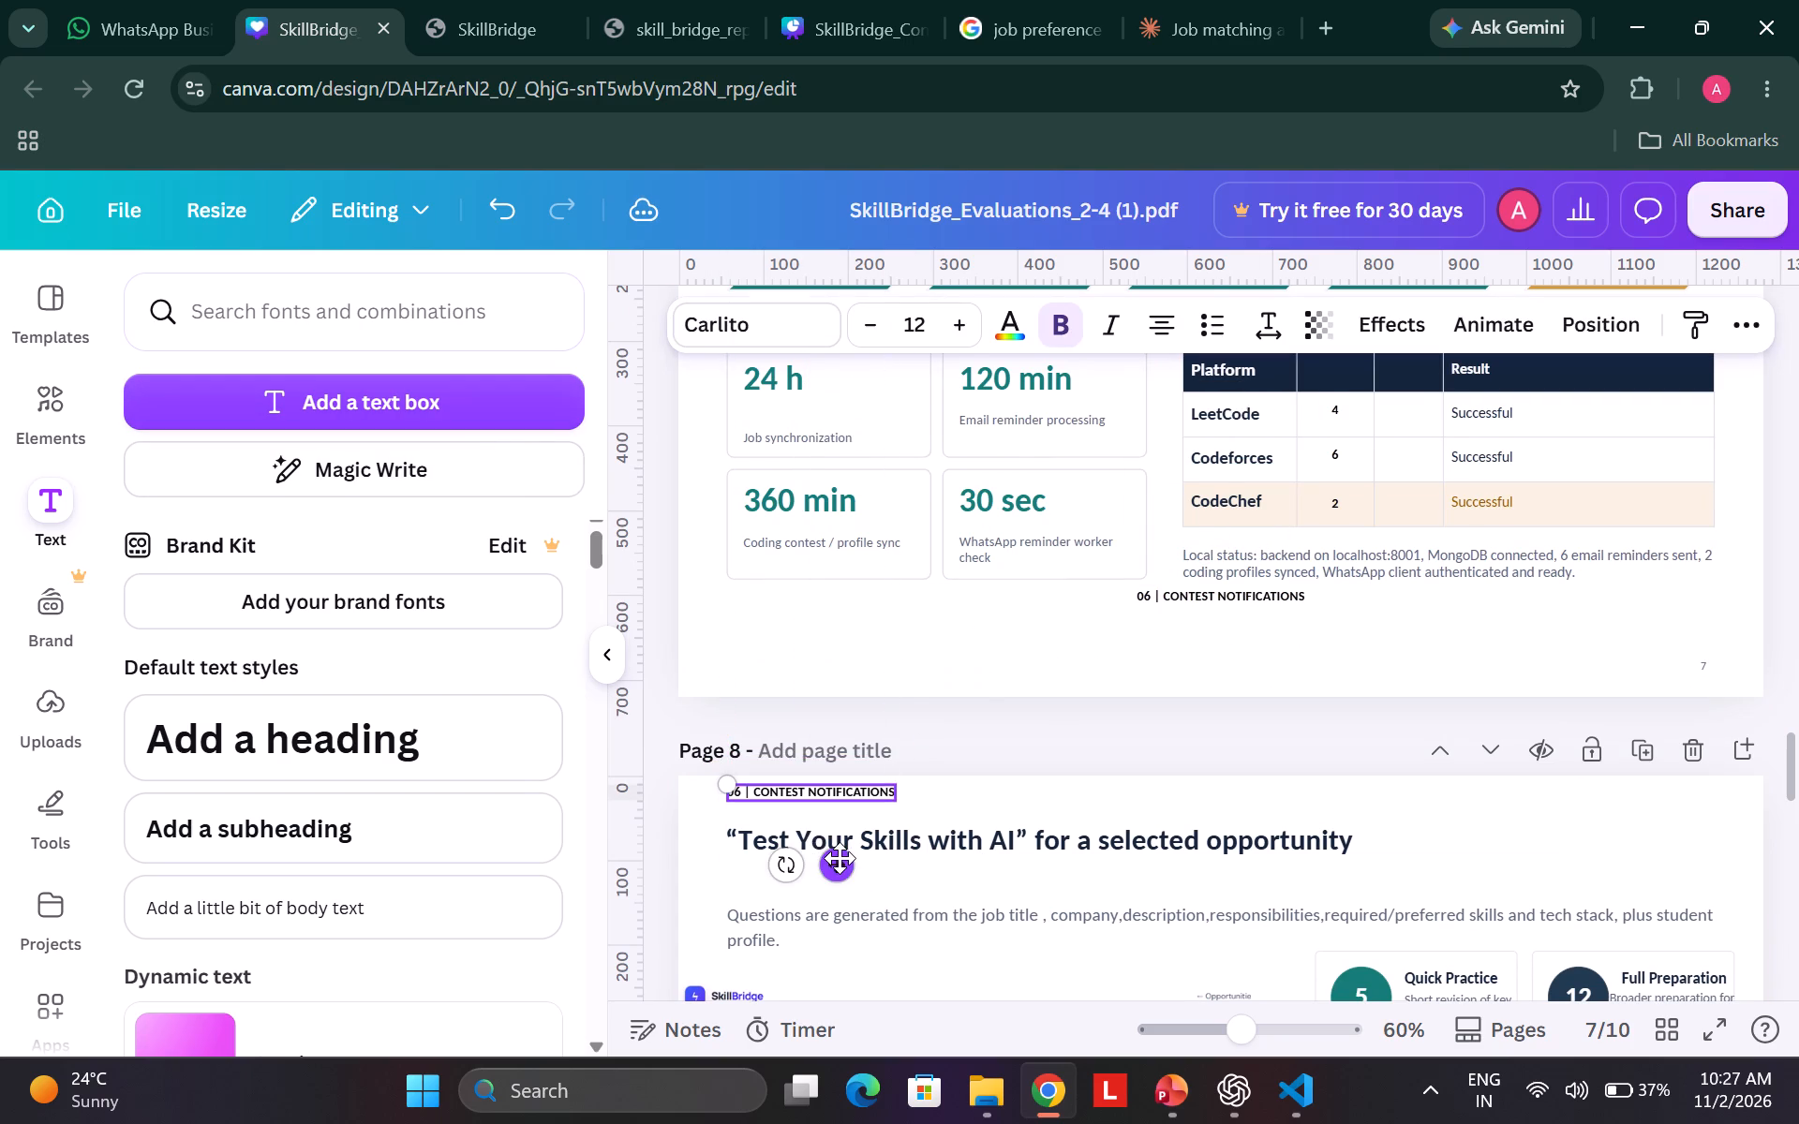
Renumber the section label above the page 8 title as 07.
{"action": "double_click", "coordinate": [879, 791]}
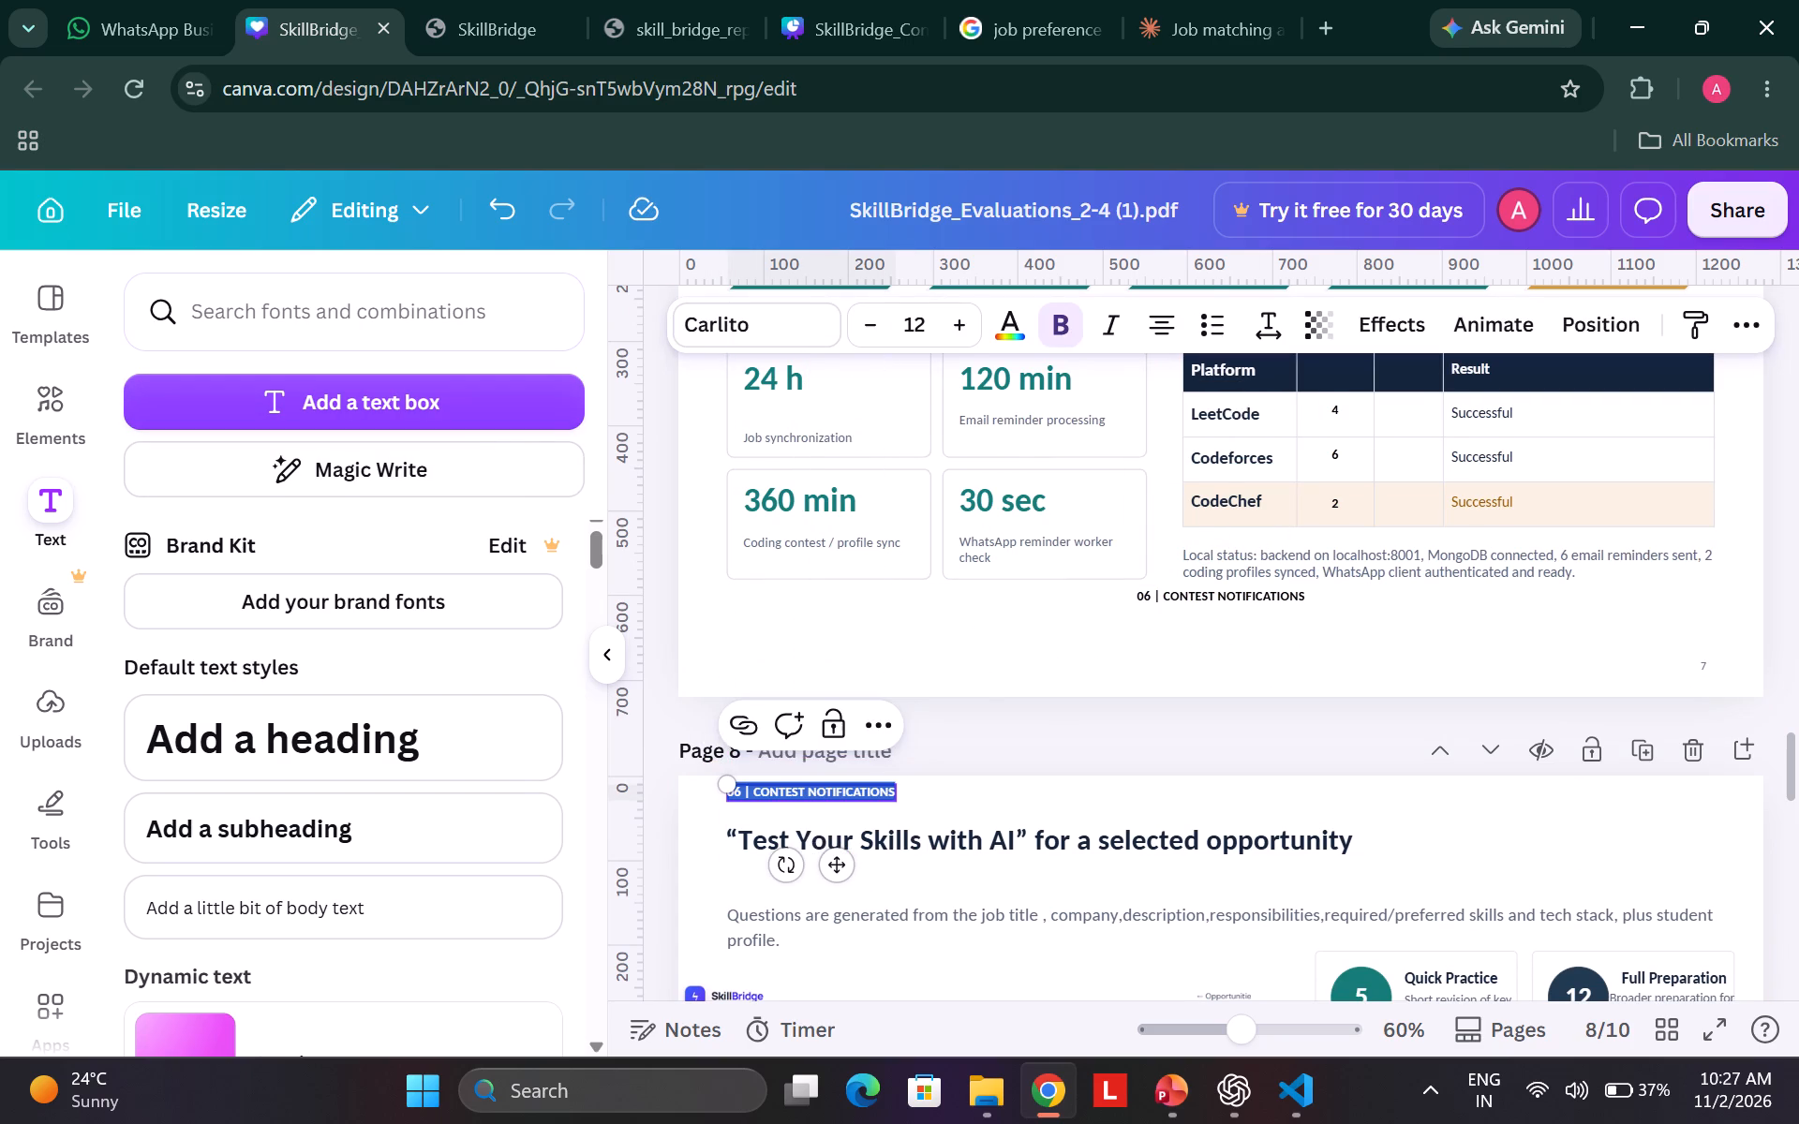
{"action": "left_click", "coordinate": [743, 792]}
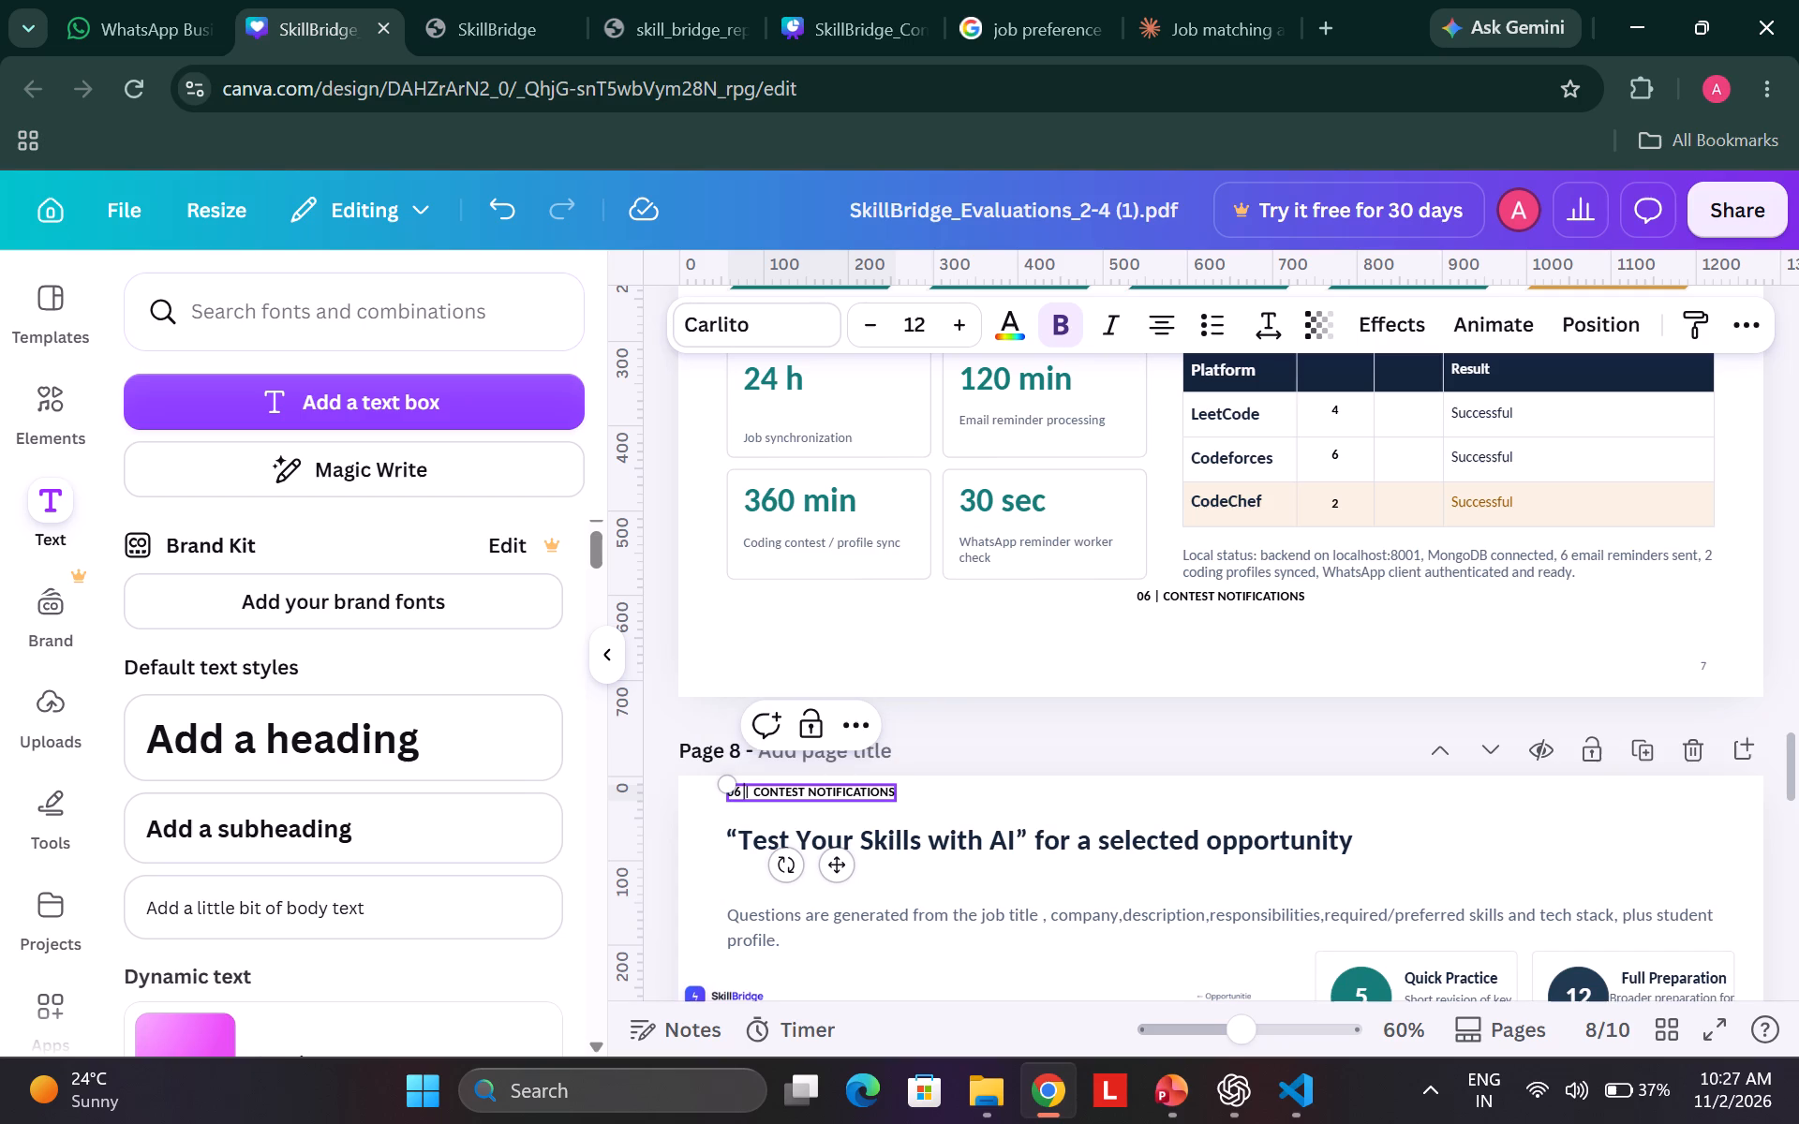
{"action": "key", "text": "BackSpace"}
{"action": "key", "text": "BackSpace"}
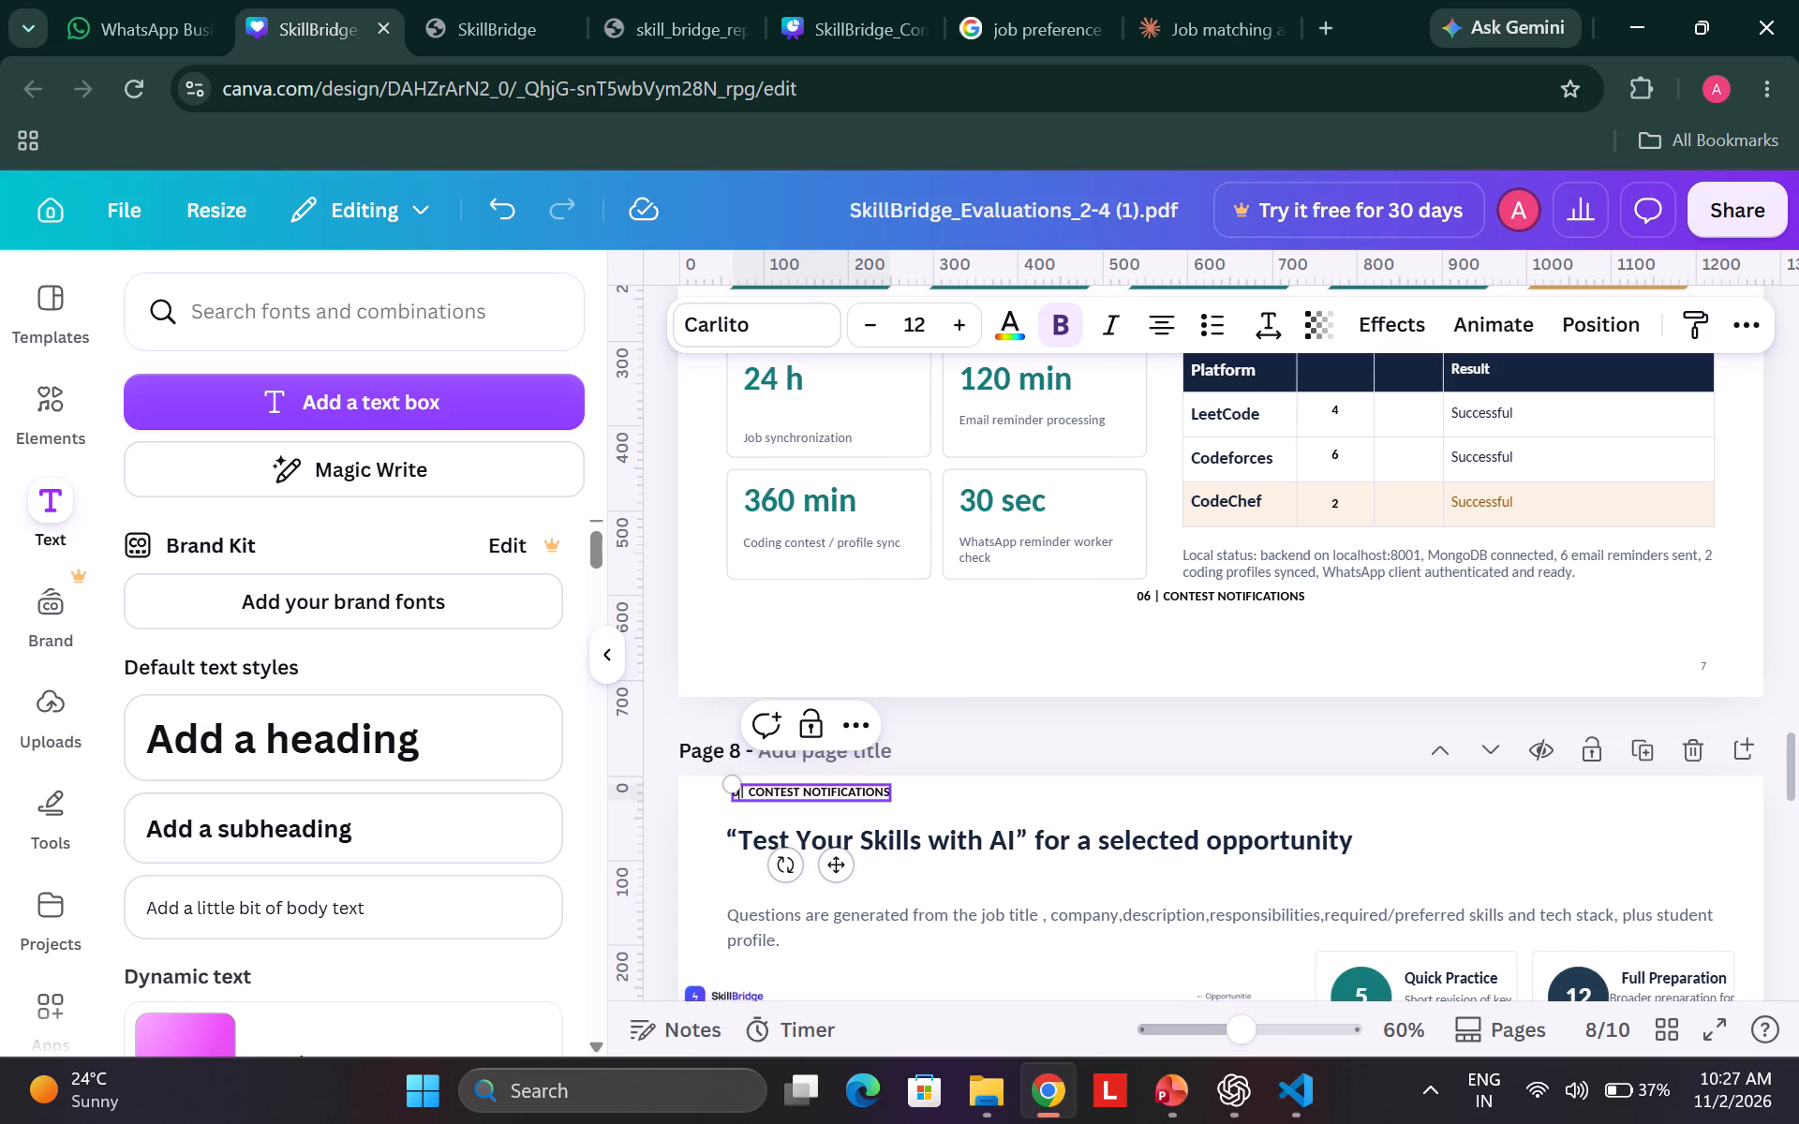
{"action": "key", "text": "7"}
{"action": "key", "text": "space"}
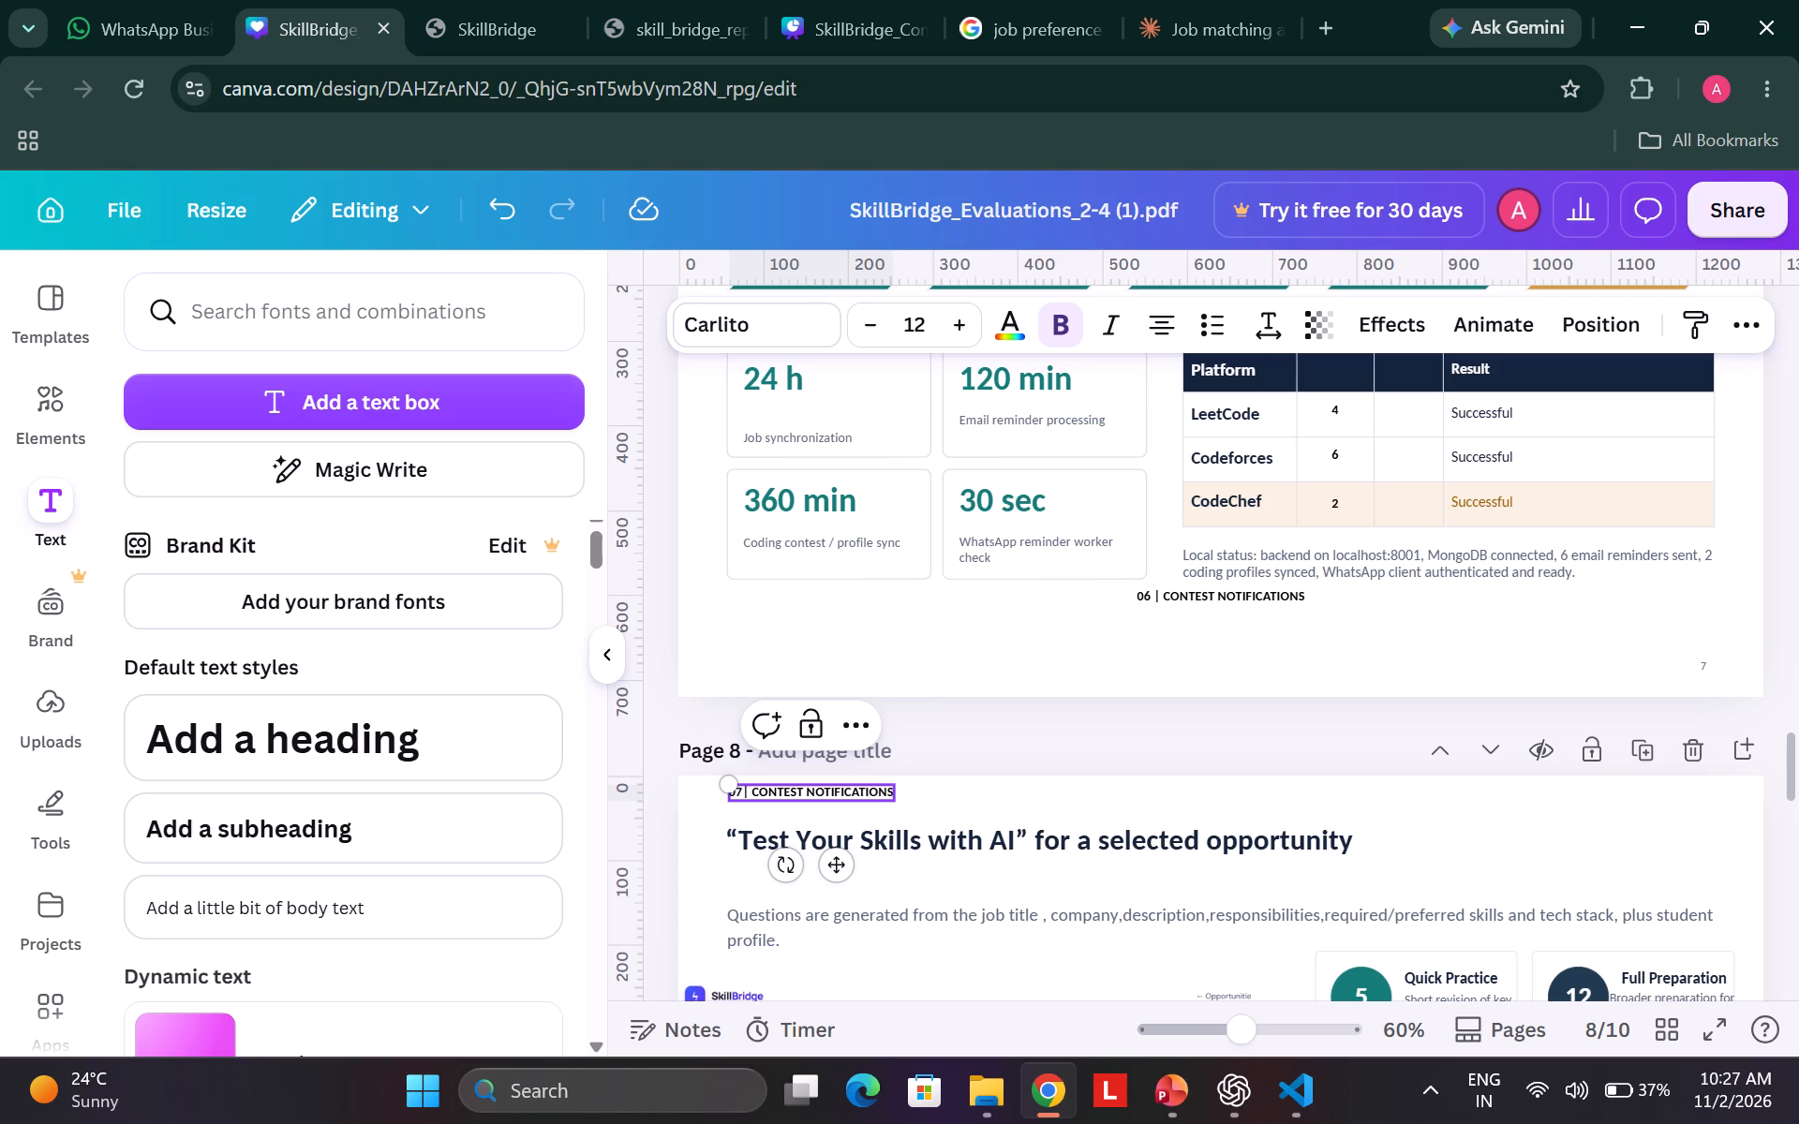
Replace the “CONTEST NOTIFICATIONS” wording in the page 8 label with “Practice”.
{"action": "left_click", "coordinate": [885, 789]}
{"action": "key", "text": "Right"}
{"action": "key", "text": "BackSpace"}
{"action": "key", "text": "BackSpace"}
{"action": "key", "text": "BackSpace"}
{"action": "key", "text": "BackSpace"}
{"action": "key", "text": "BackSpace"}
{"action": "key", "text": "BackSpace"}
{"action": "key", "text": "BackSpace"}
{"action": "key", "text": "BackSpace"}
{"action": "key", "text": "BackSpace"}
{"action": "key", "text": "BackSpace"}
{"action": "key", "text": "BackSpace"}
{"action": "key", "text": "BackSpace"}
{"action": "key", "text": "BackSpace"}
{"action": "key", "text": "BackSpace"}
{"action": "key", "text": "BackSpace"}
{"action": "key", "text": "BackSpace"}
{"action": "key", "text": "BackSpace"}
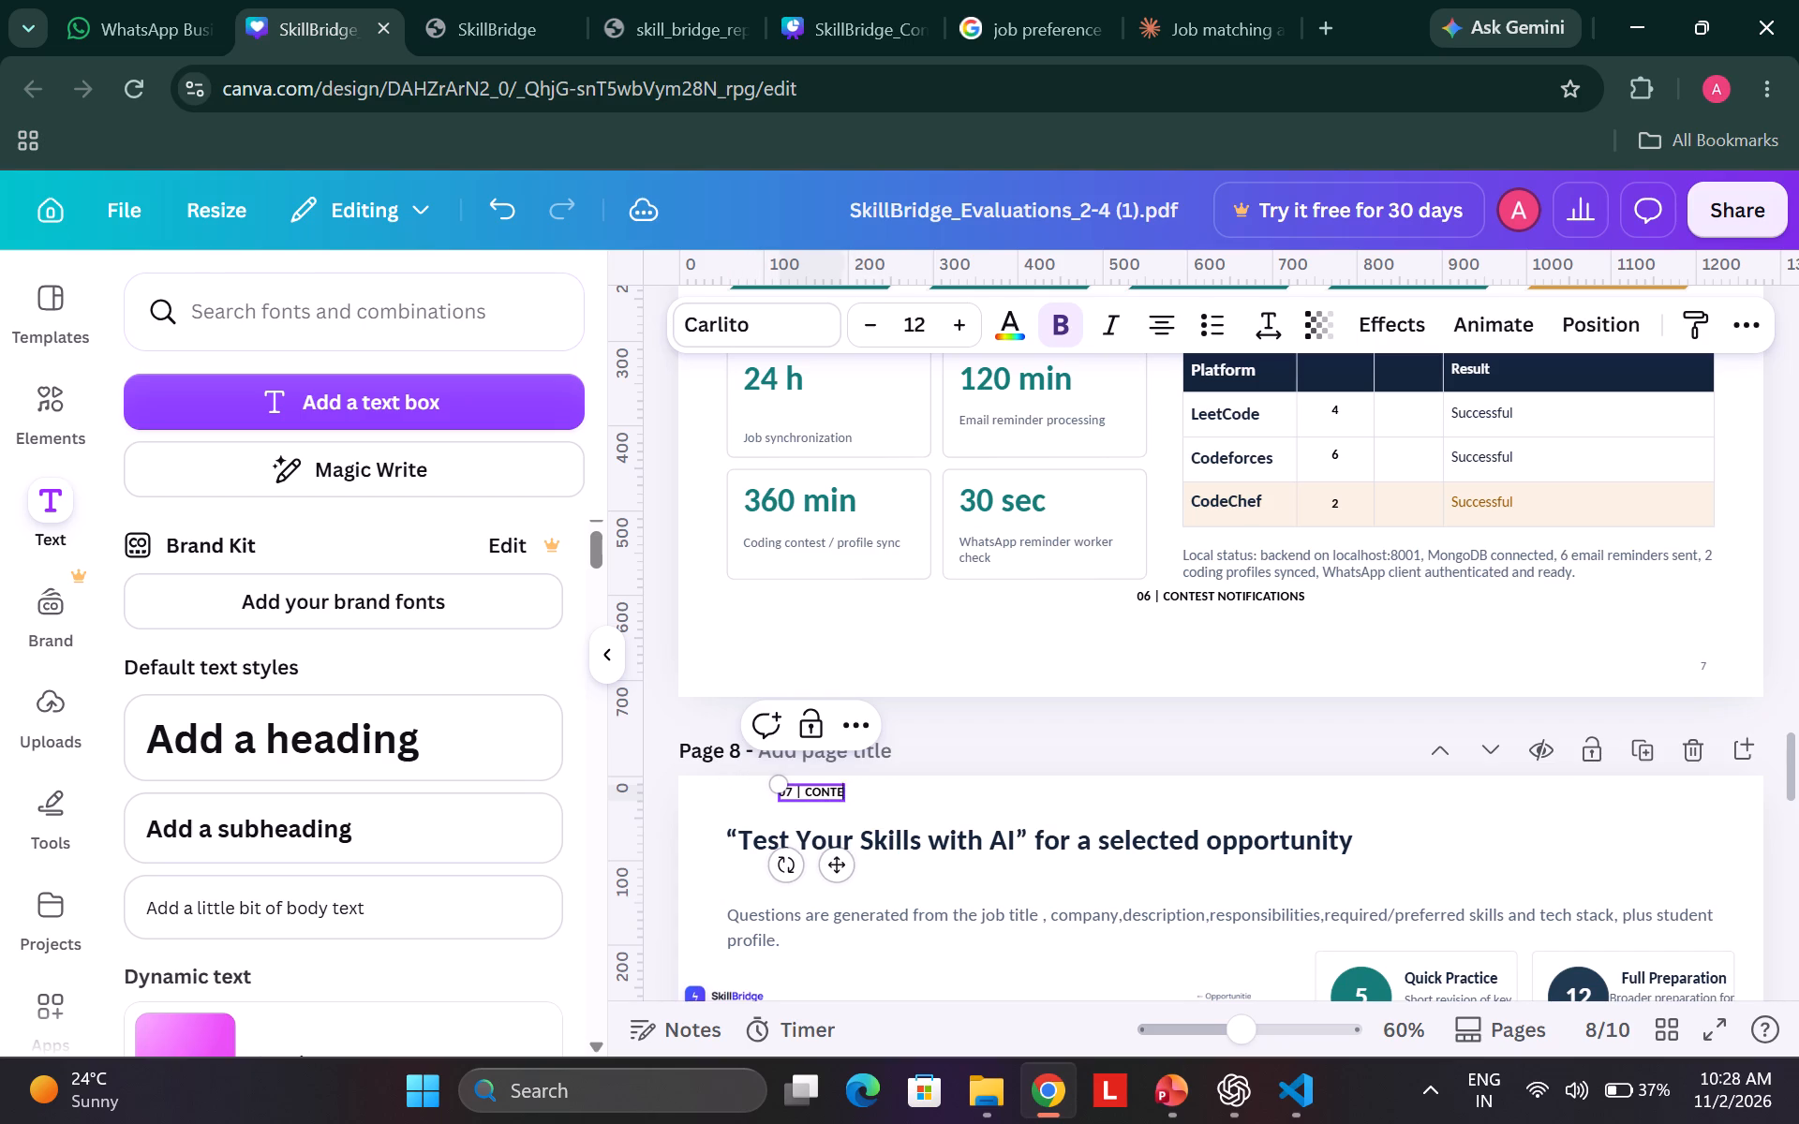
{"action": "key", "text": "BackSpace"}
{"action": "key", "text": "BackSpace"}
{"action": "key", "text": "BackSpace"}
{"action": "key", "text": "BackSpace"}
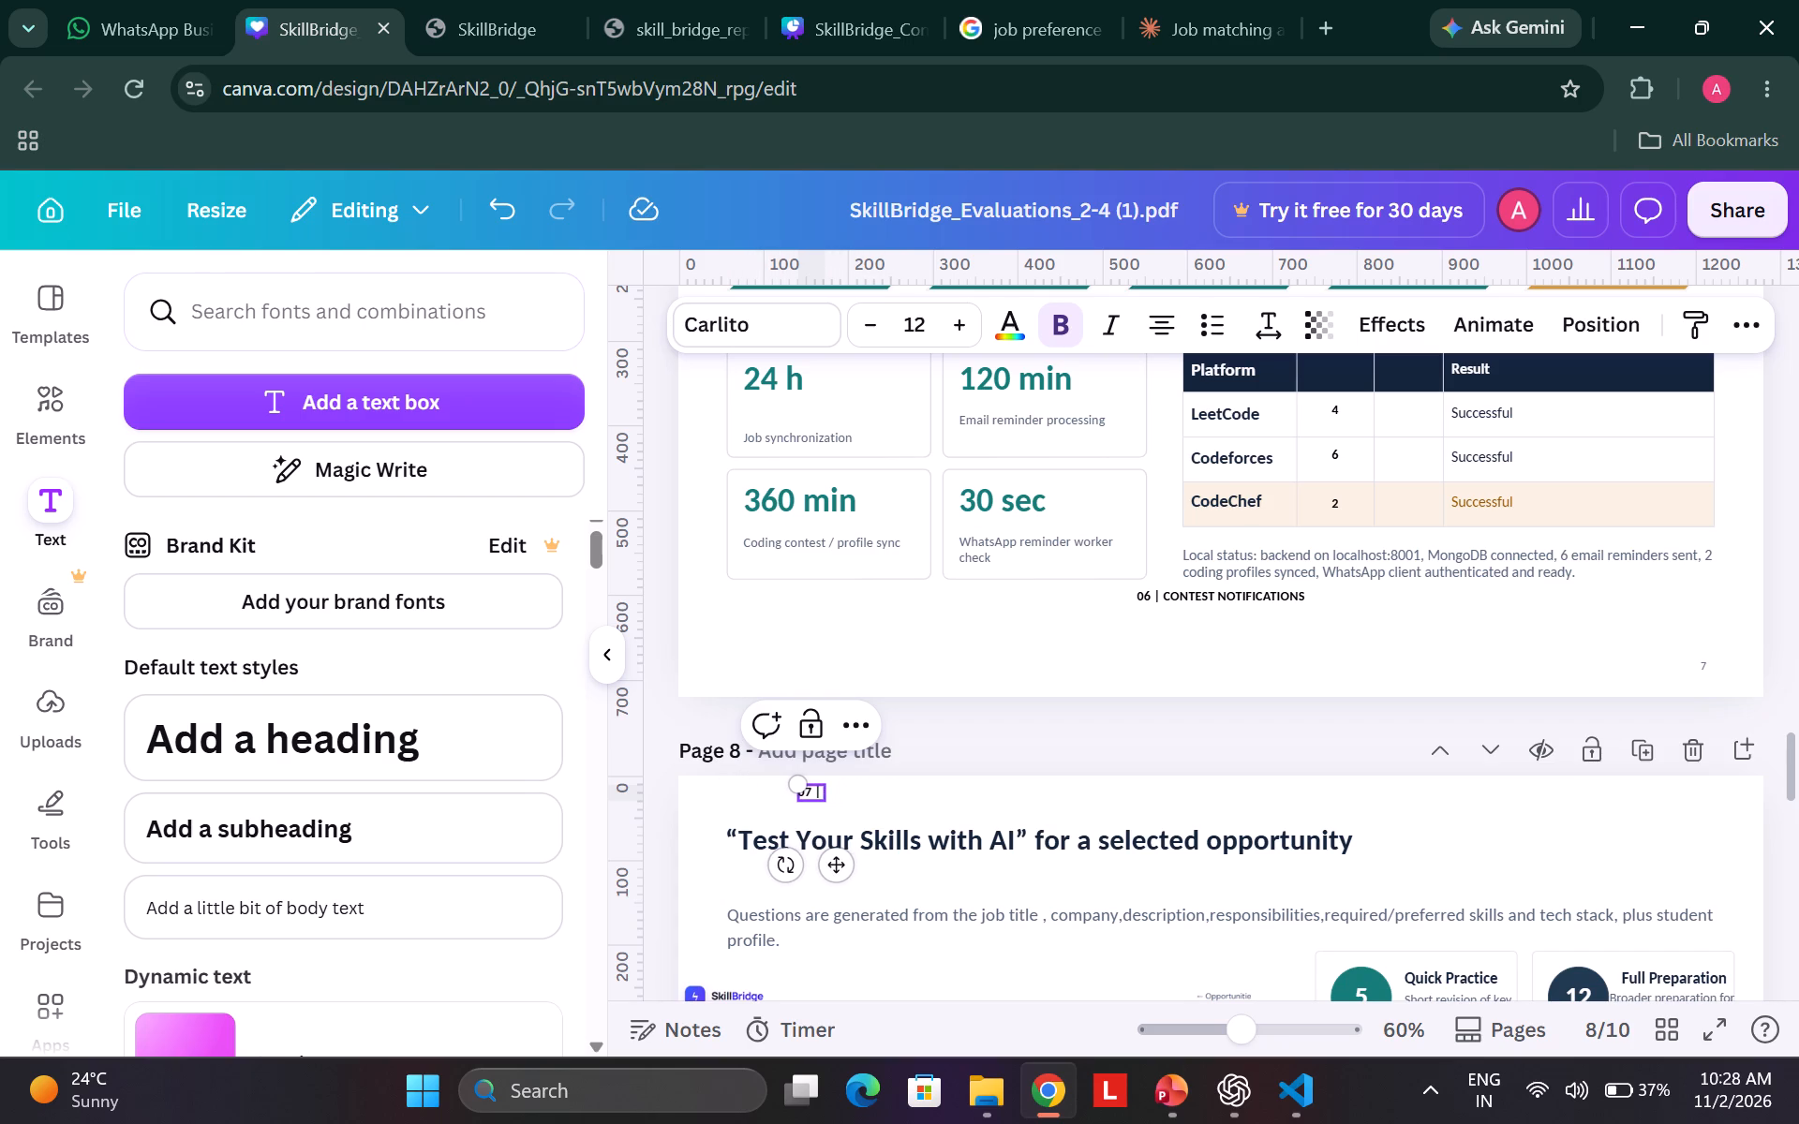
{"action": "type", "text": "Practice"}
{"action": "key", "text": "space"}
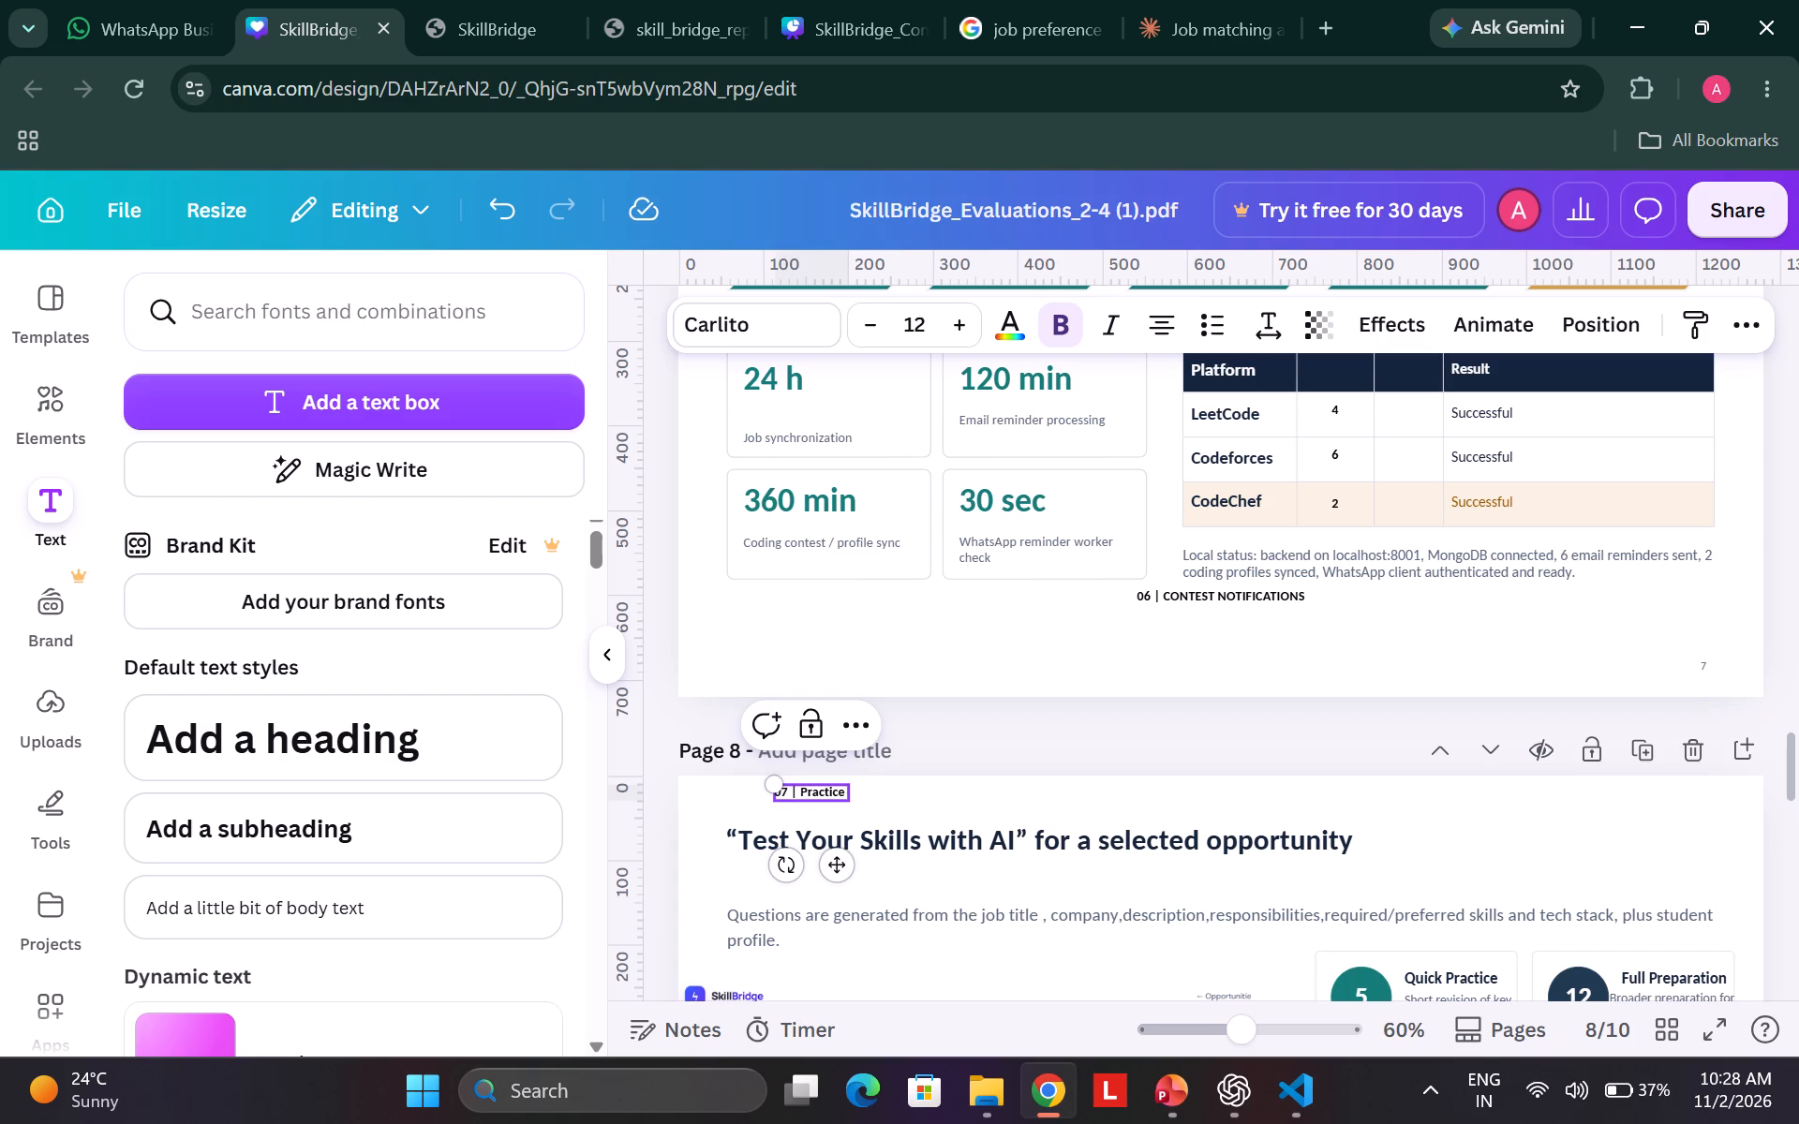
Change the wording of the page 8 section label to read “07 | Prepare with Api”.
{"action": "key", "text": "BackSpace"}
{"action": "key", "text": "BackSpace"}
{"action": "key", "text": "BackSpace"}
{"action": "key", "text": "BackSpace"}
{"action": "key", "text": "BackSpace"}
{"action": "key", "text": "BackSpace"}
{"action": "key", "text": "BackSpace"}
{"action": "key", "text": "BackSpace"}
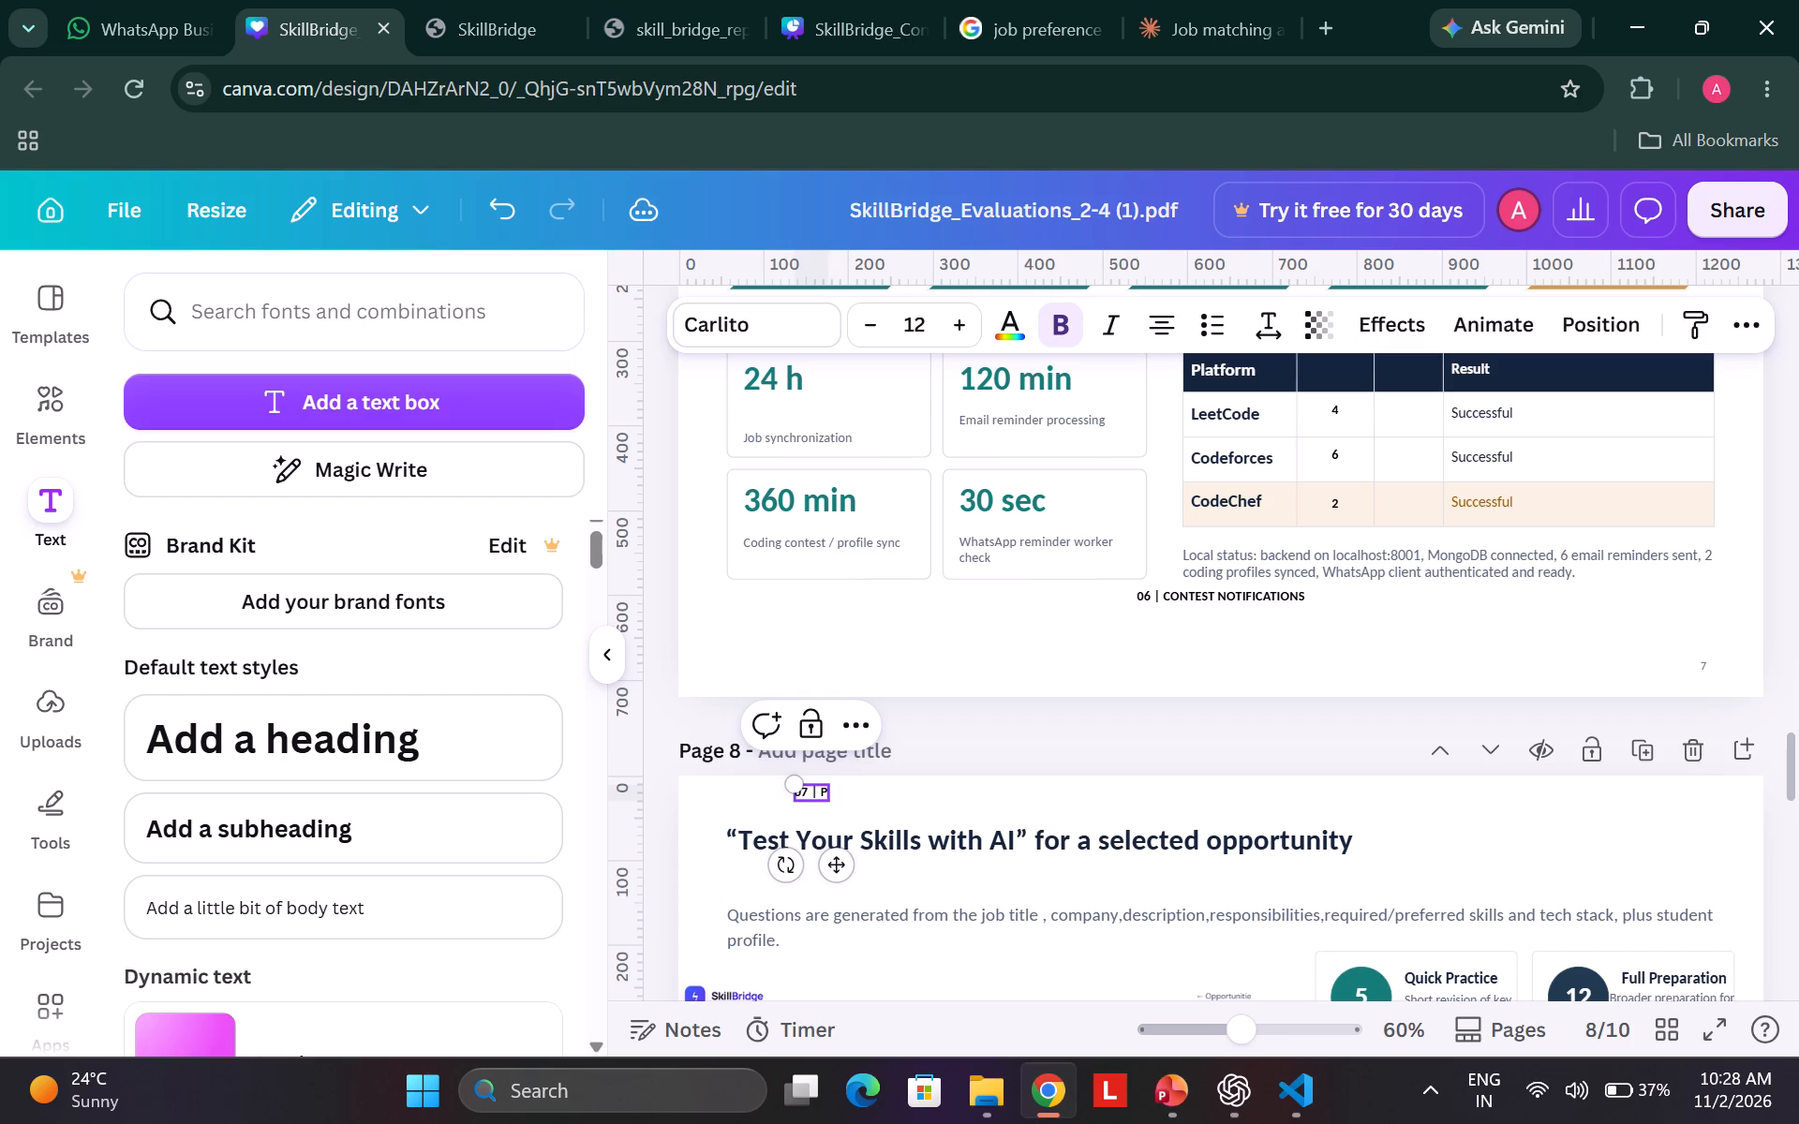
{"action": "key", "text": "BackSpace"}
{"action": "type", "text": "pre"}
{"action": "key", "text": "BackSpace"}
{"action": "key", "text": "BackSpace"}
{"action": "key", "text": "BackSpace"}
{"action": "key", "text": "BackSpace"}
{"action": "key", "text": "space"}
{"action": "type", "text": "Prepa"}
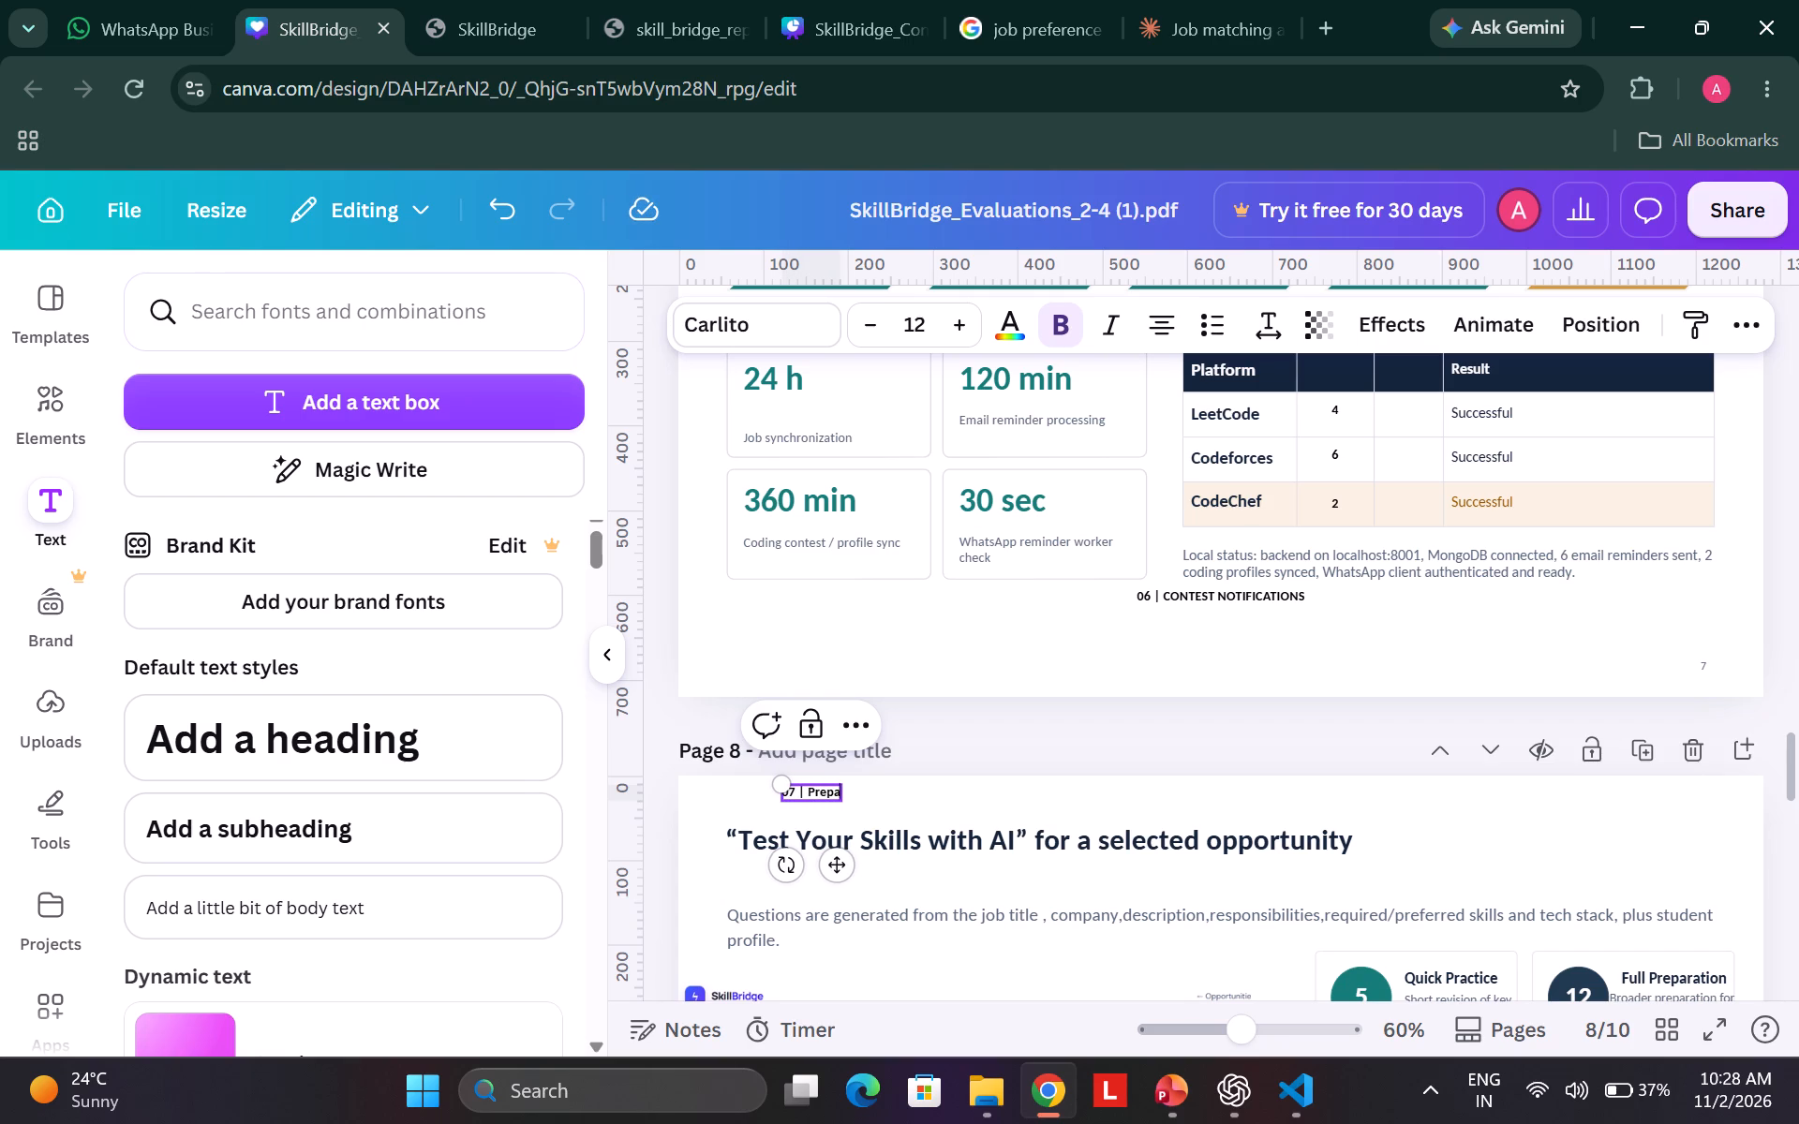
{"action": "key", "text": "e"}
{"action": "key", "text": "BackSpace"}
{"action": "type", "text": "re with"}
{"action": "key", "text": "space"}
{"action": "type", "text": "Api"}
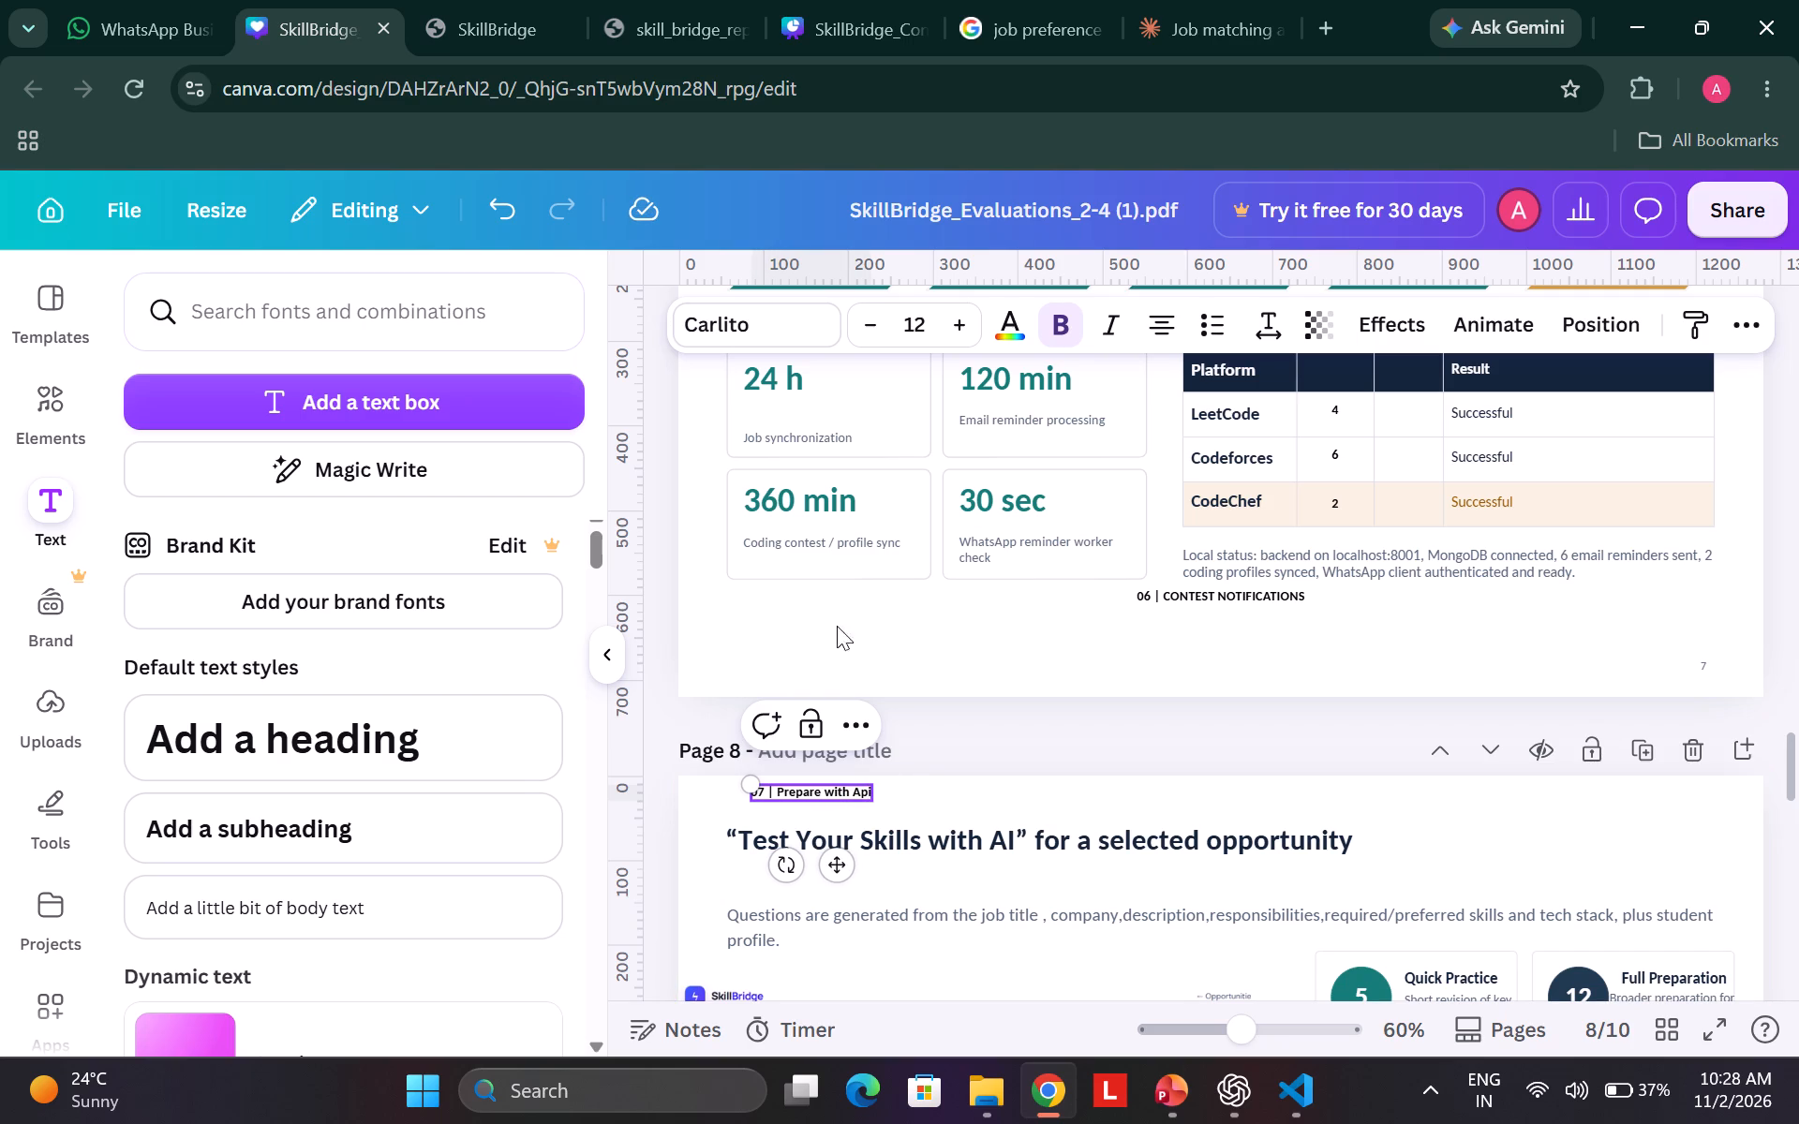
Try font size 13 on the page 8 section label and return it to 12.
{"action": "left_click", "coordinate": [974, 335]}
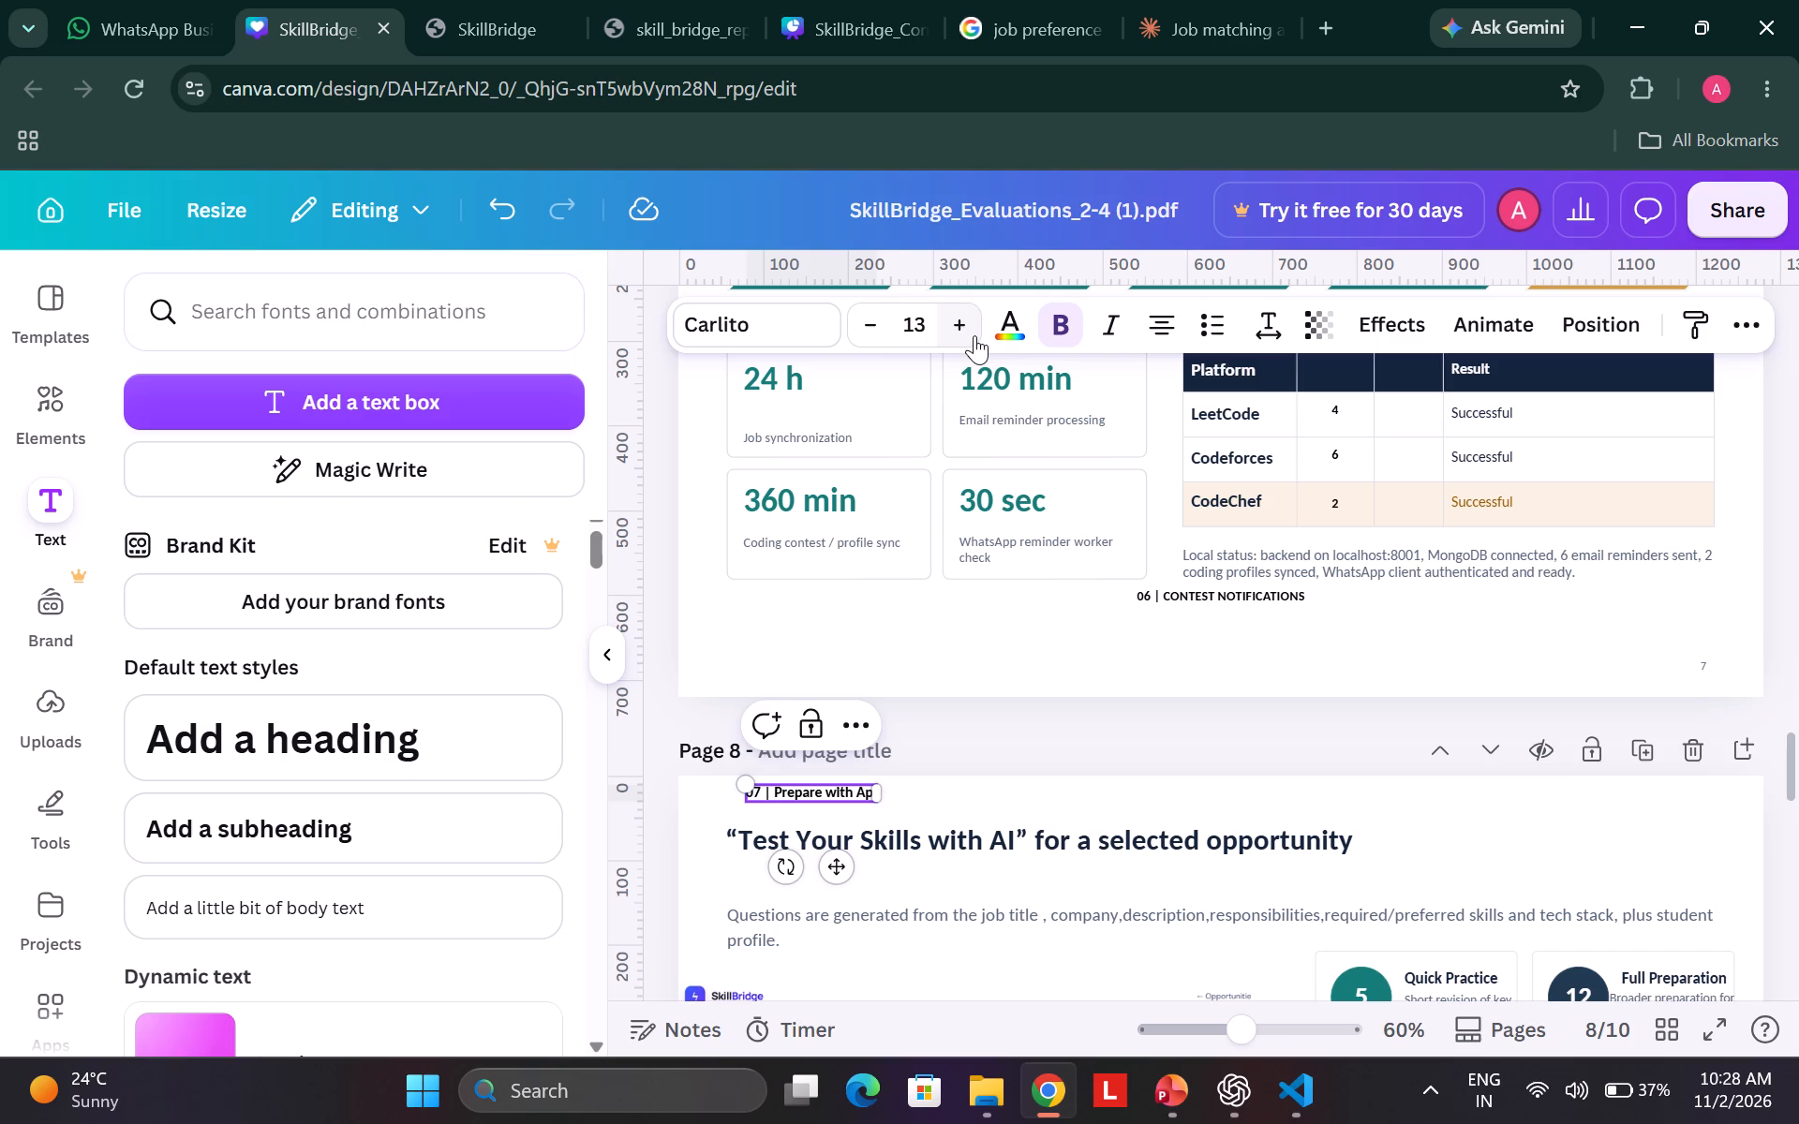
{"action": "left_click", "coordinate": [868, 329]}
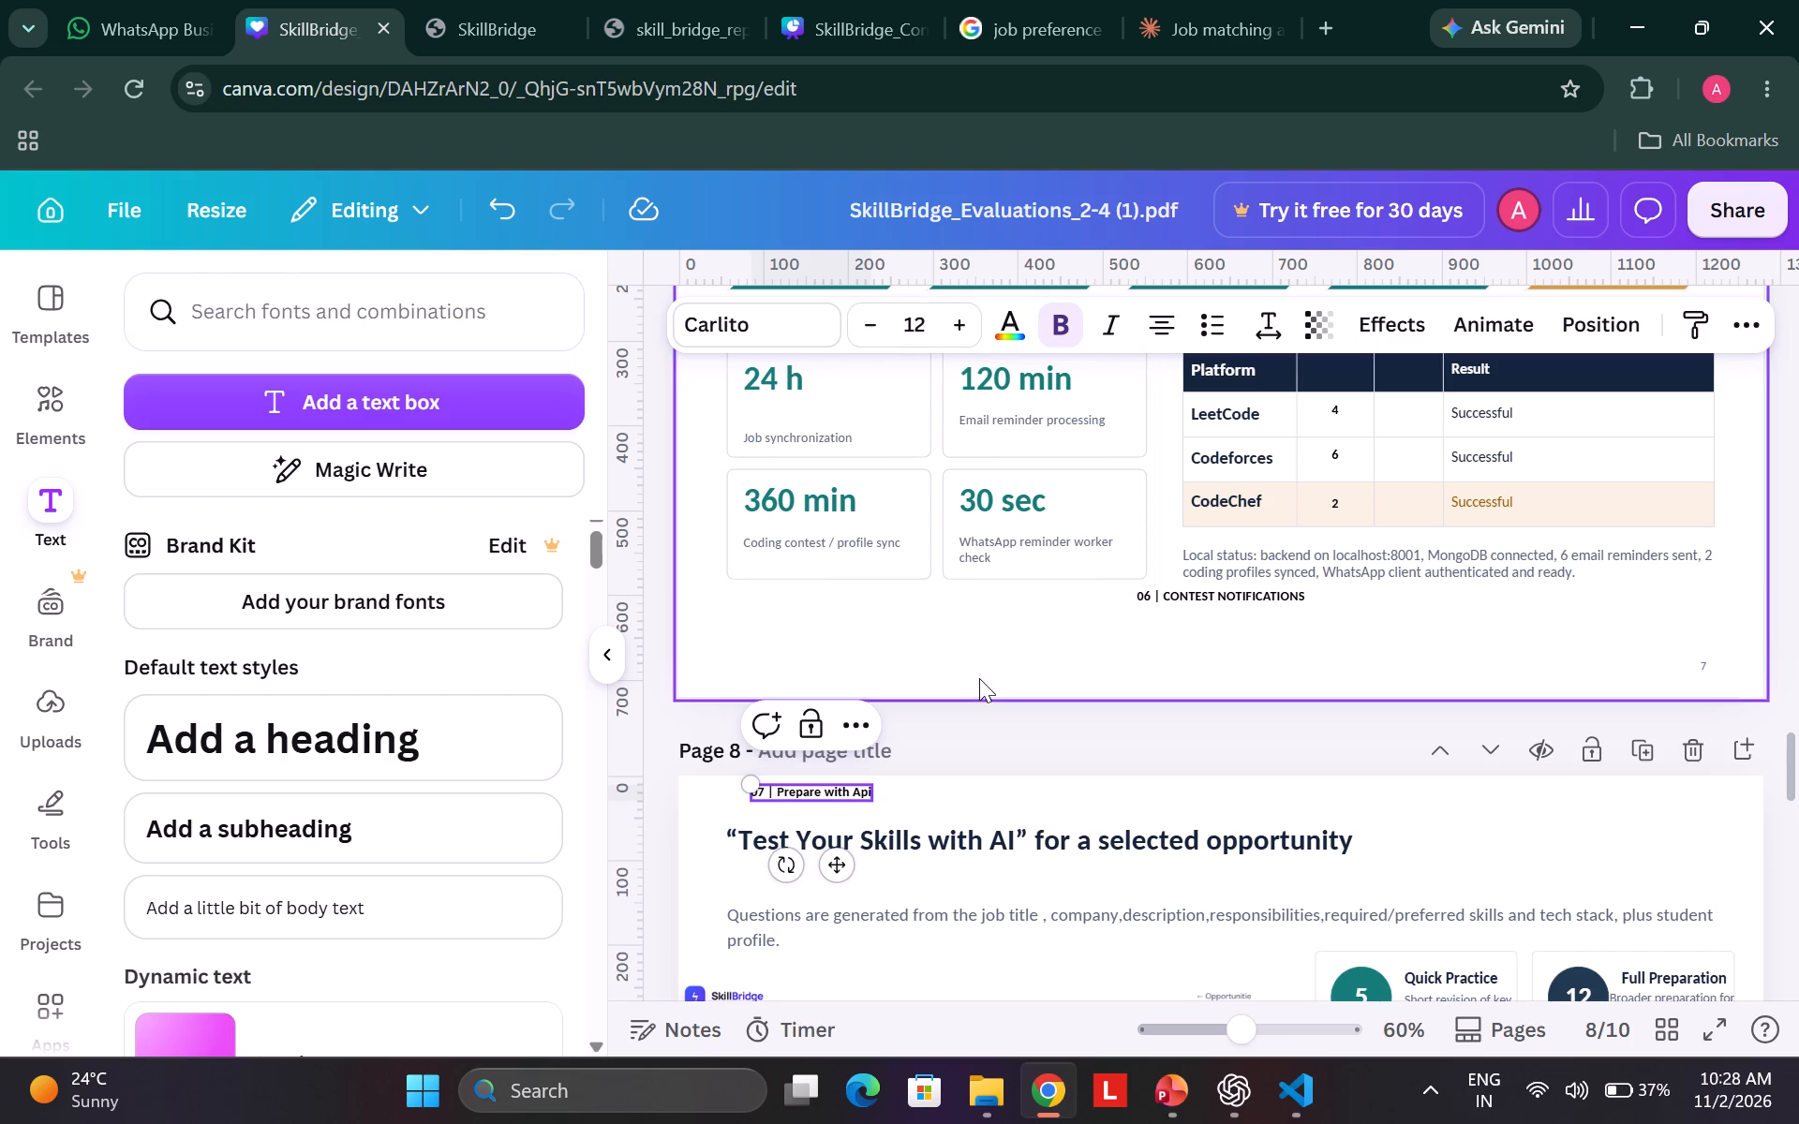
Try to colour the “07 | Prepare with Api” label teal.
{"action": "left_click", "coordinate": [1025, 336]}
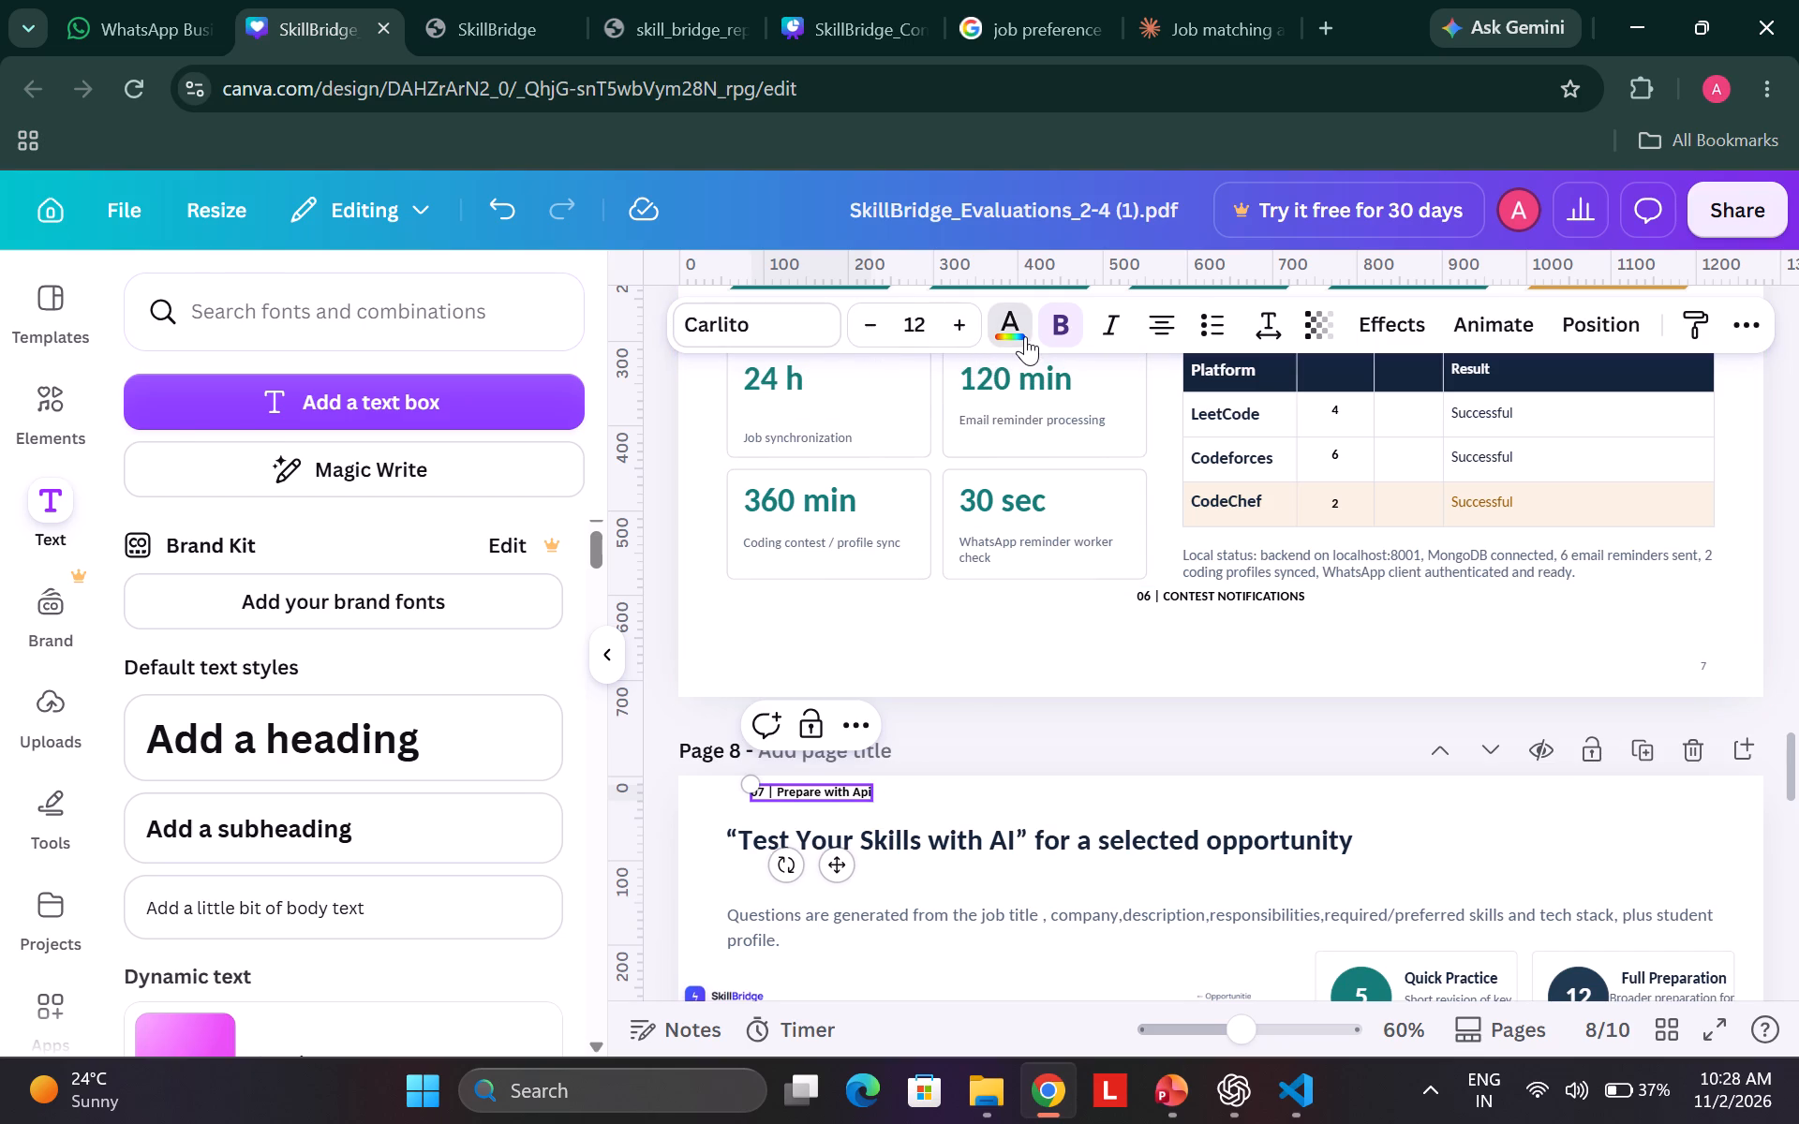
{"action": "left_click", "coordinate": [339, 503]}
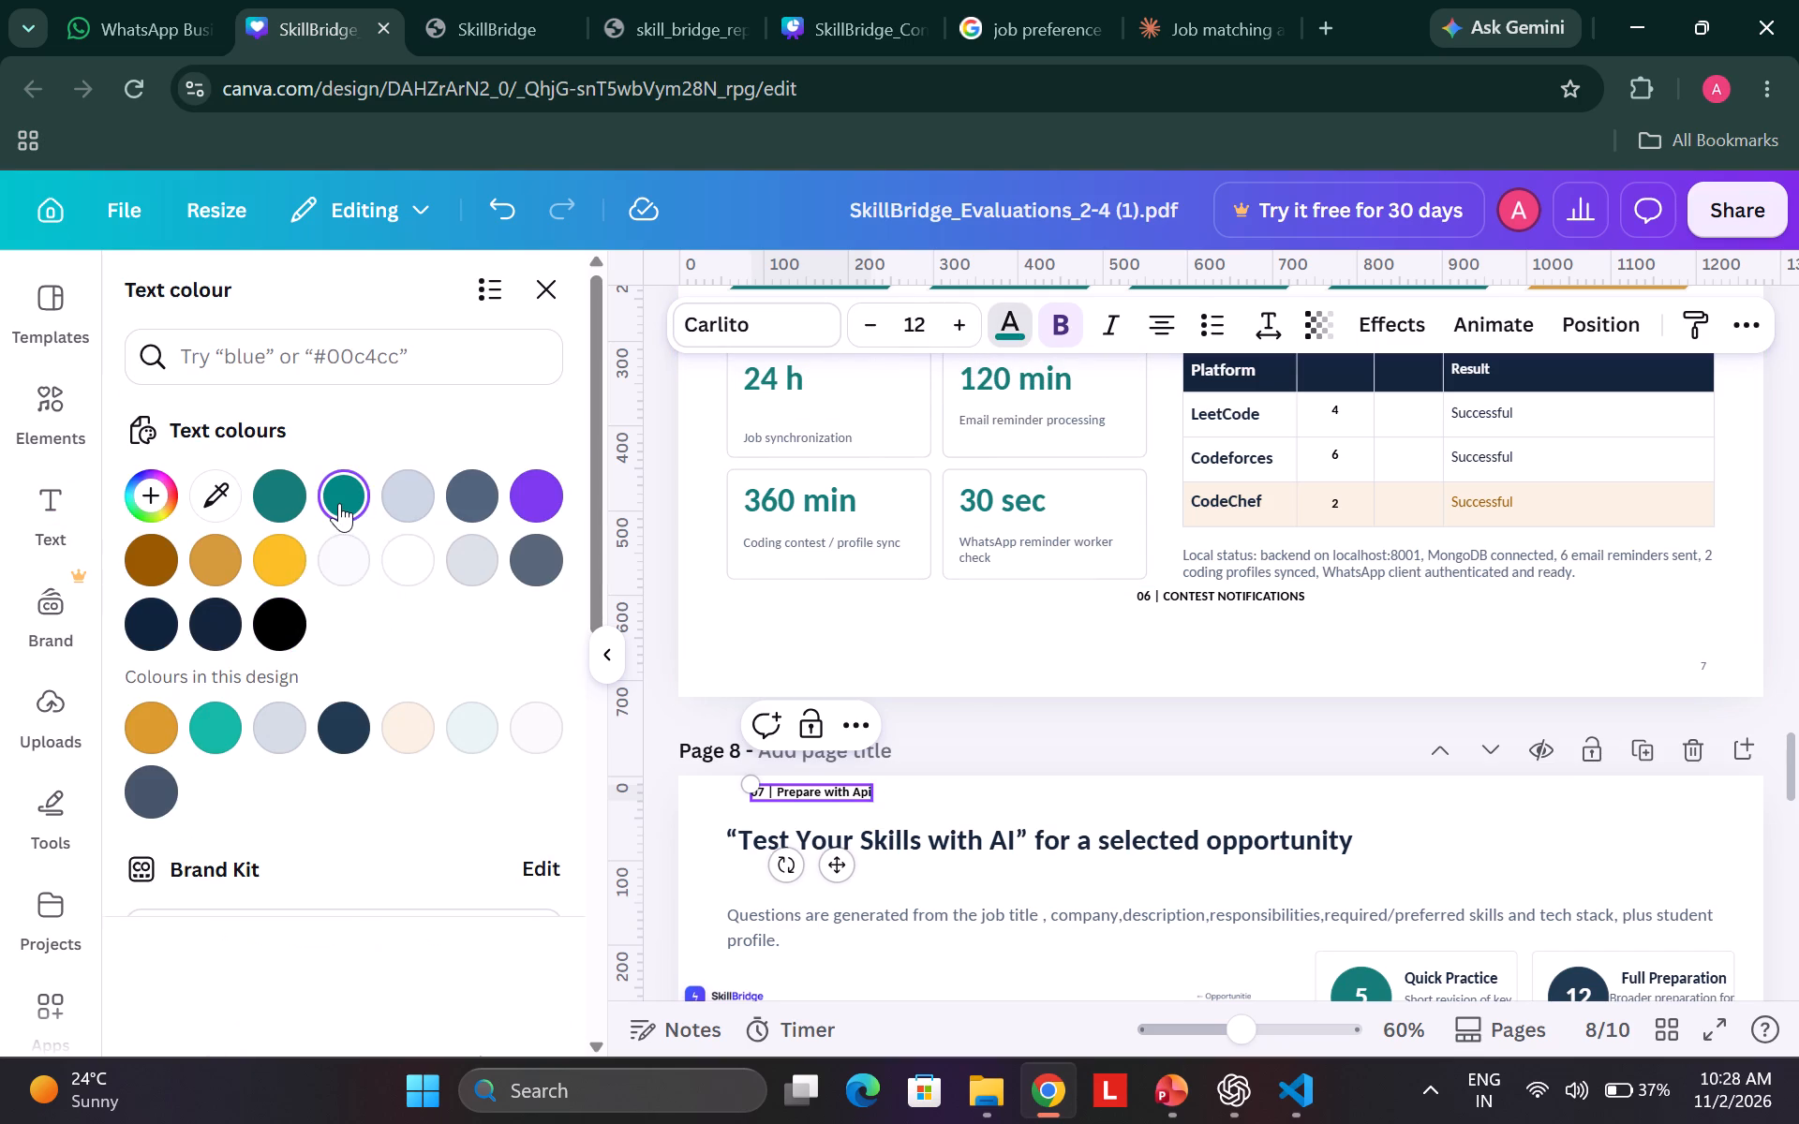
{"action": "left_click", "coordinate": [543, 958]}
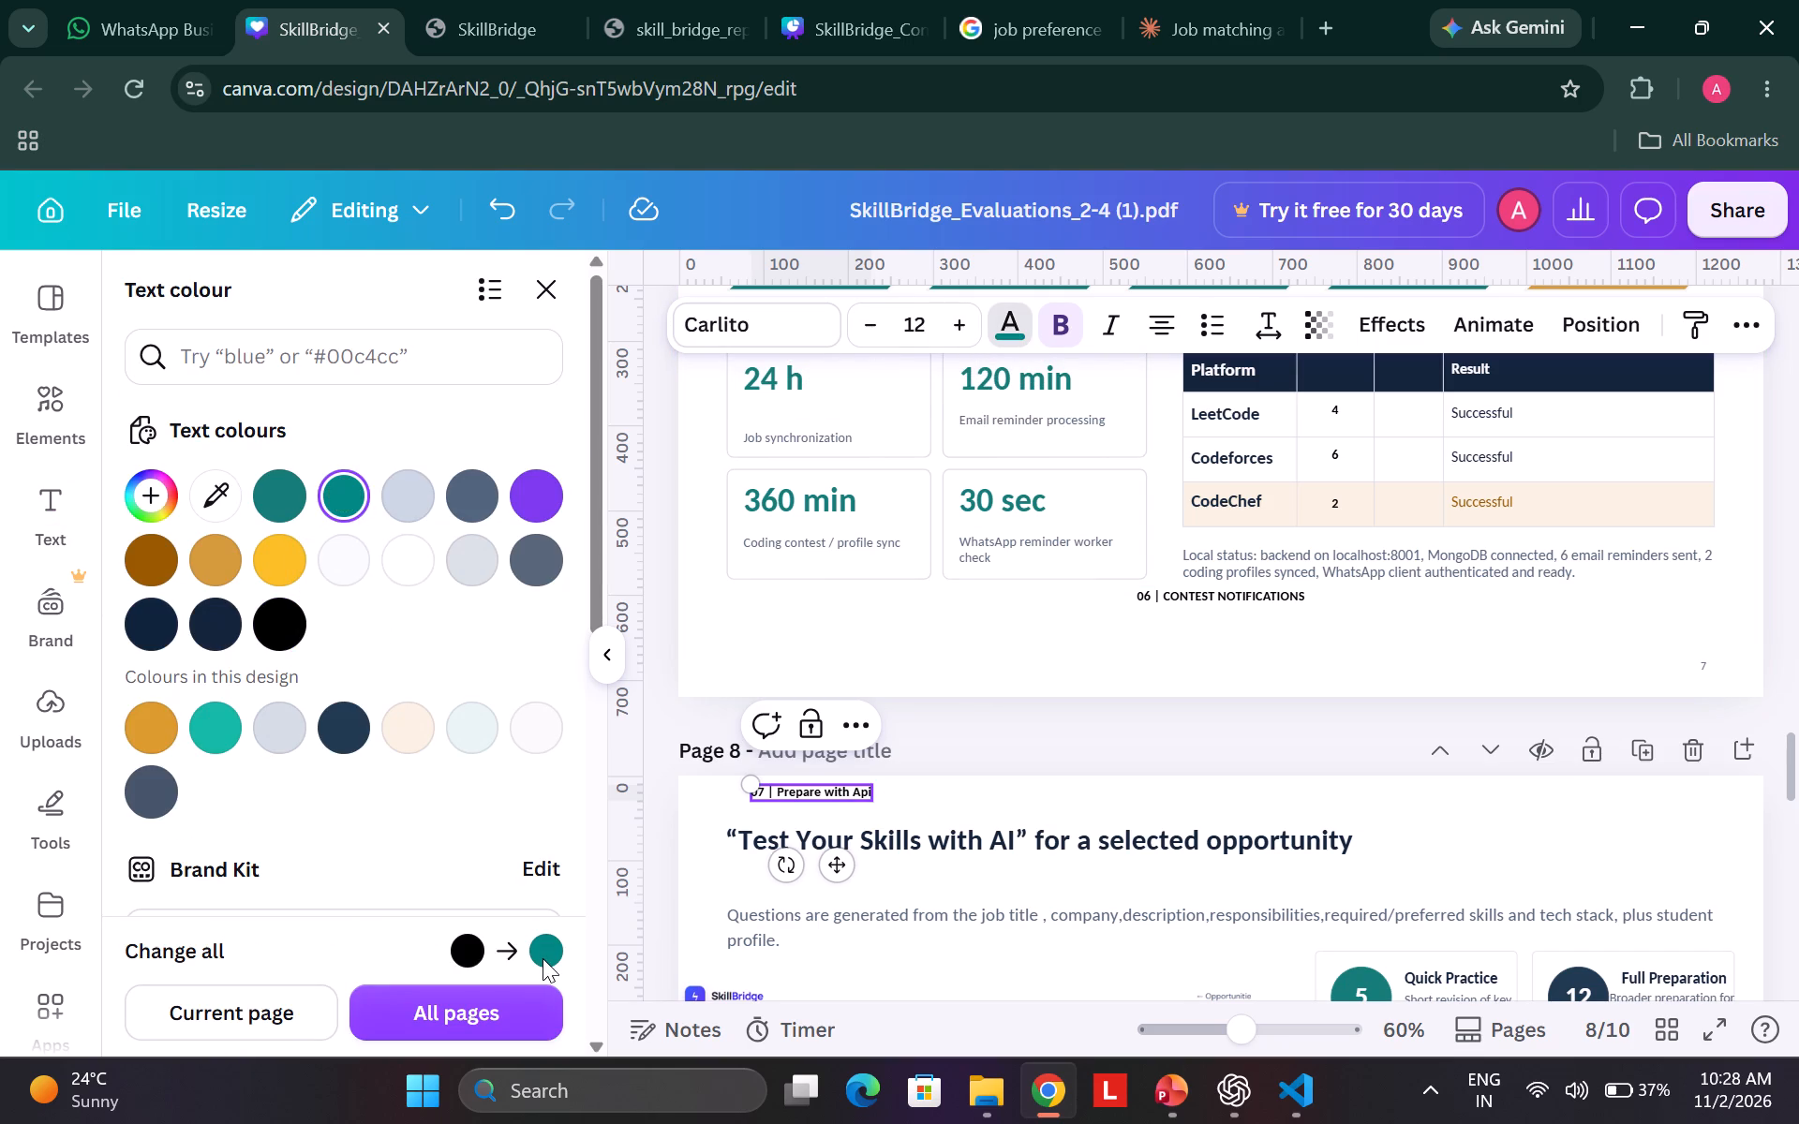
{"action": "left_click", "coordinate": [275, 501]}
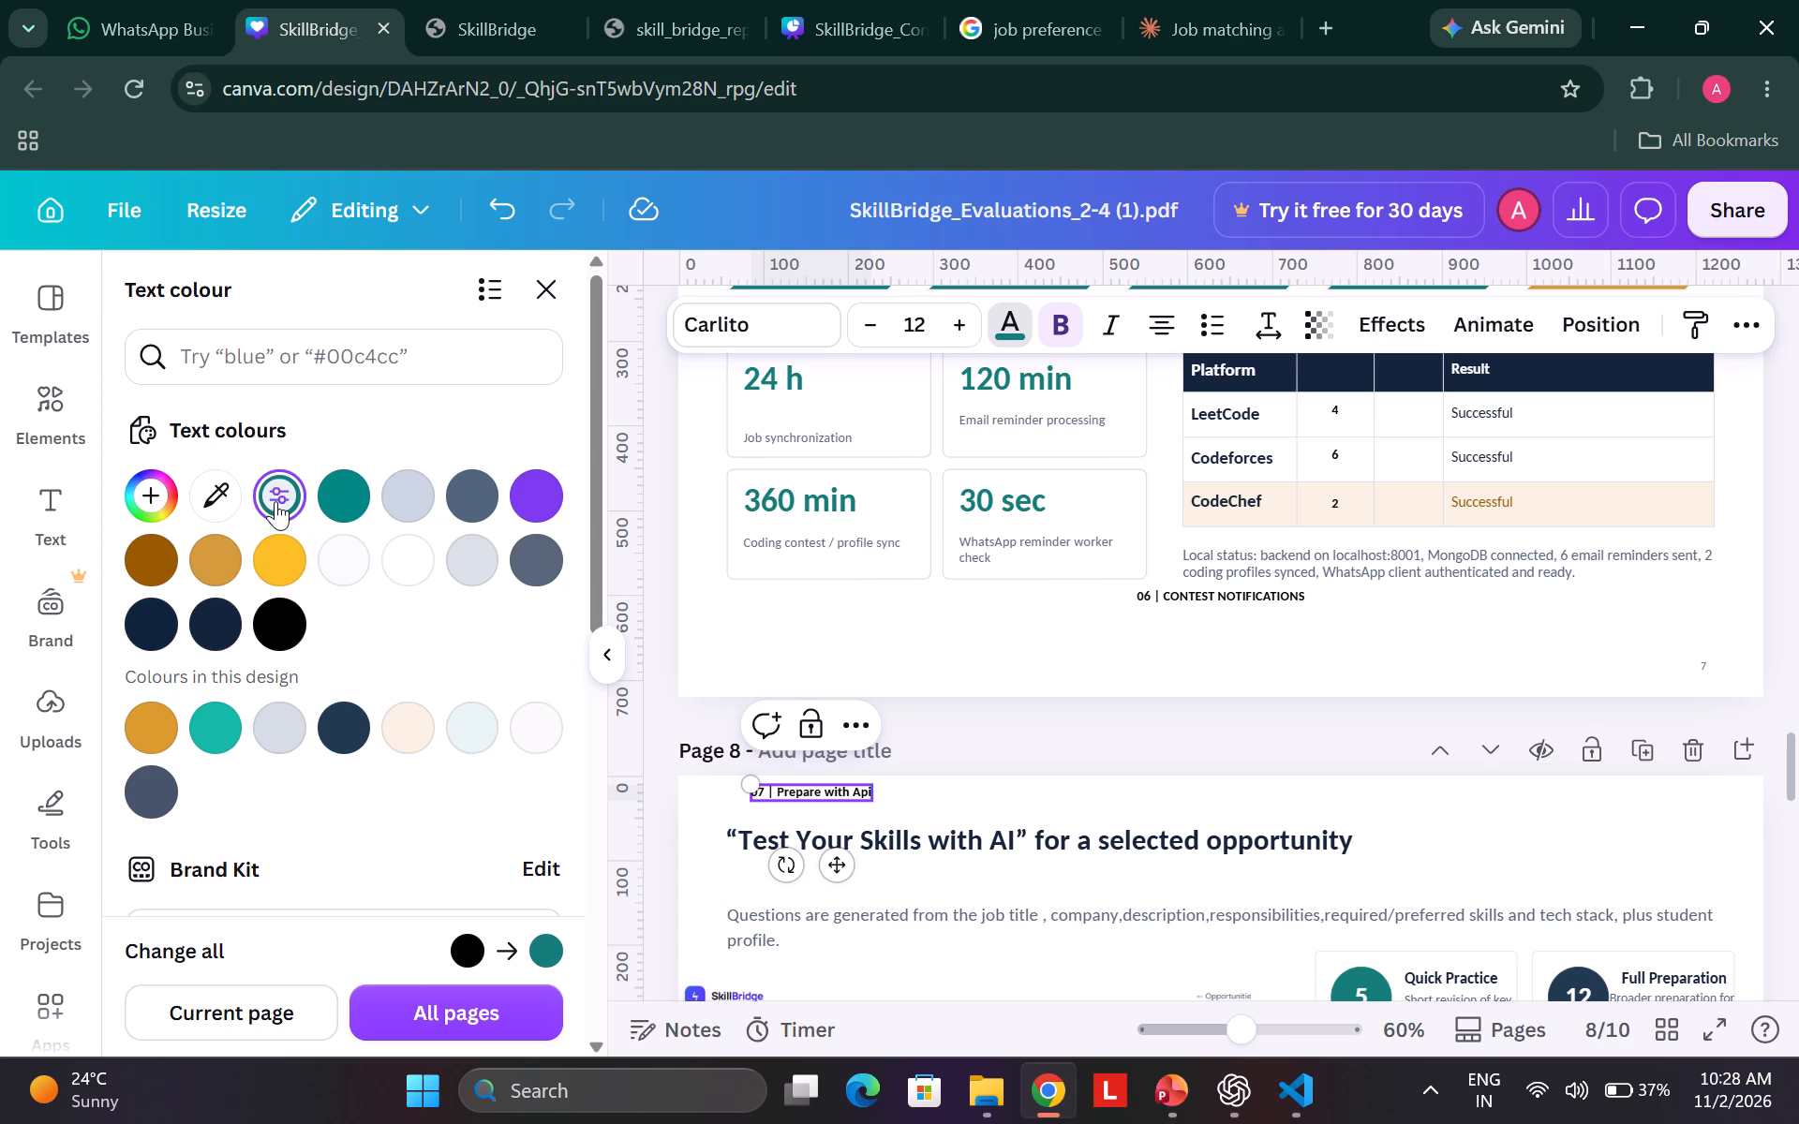
Recolour the whole “07 | Prepare with Api” label teal and apply the black-to-teal change across all pages.
{"action": "left_click", "coordinate": [827, 799]}
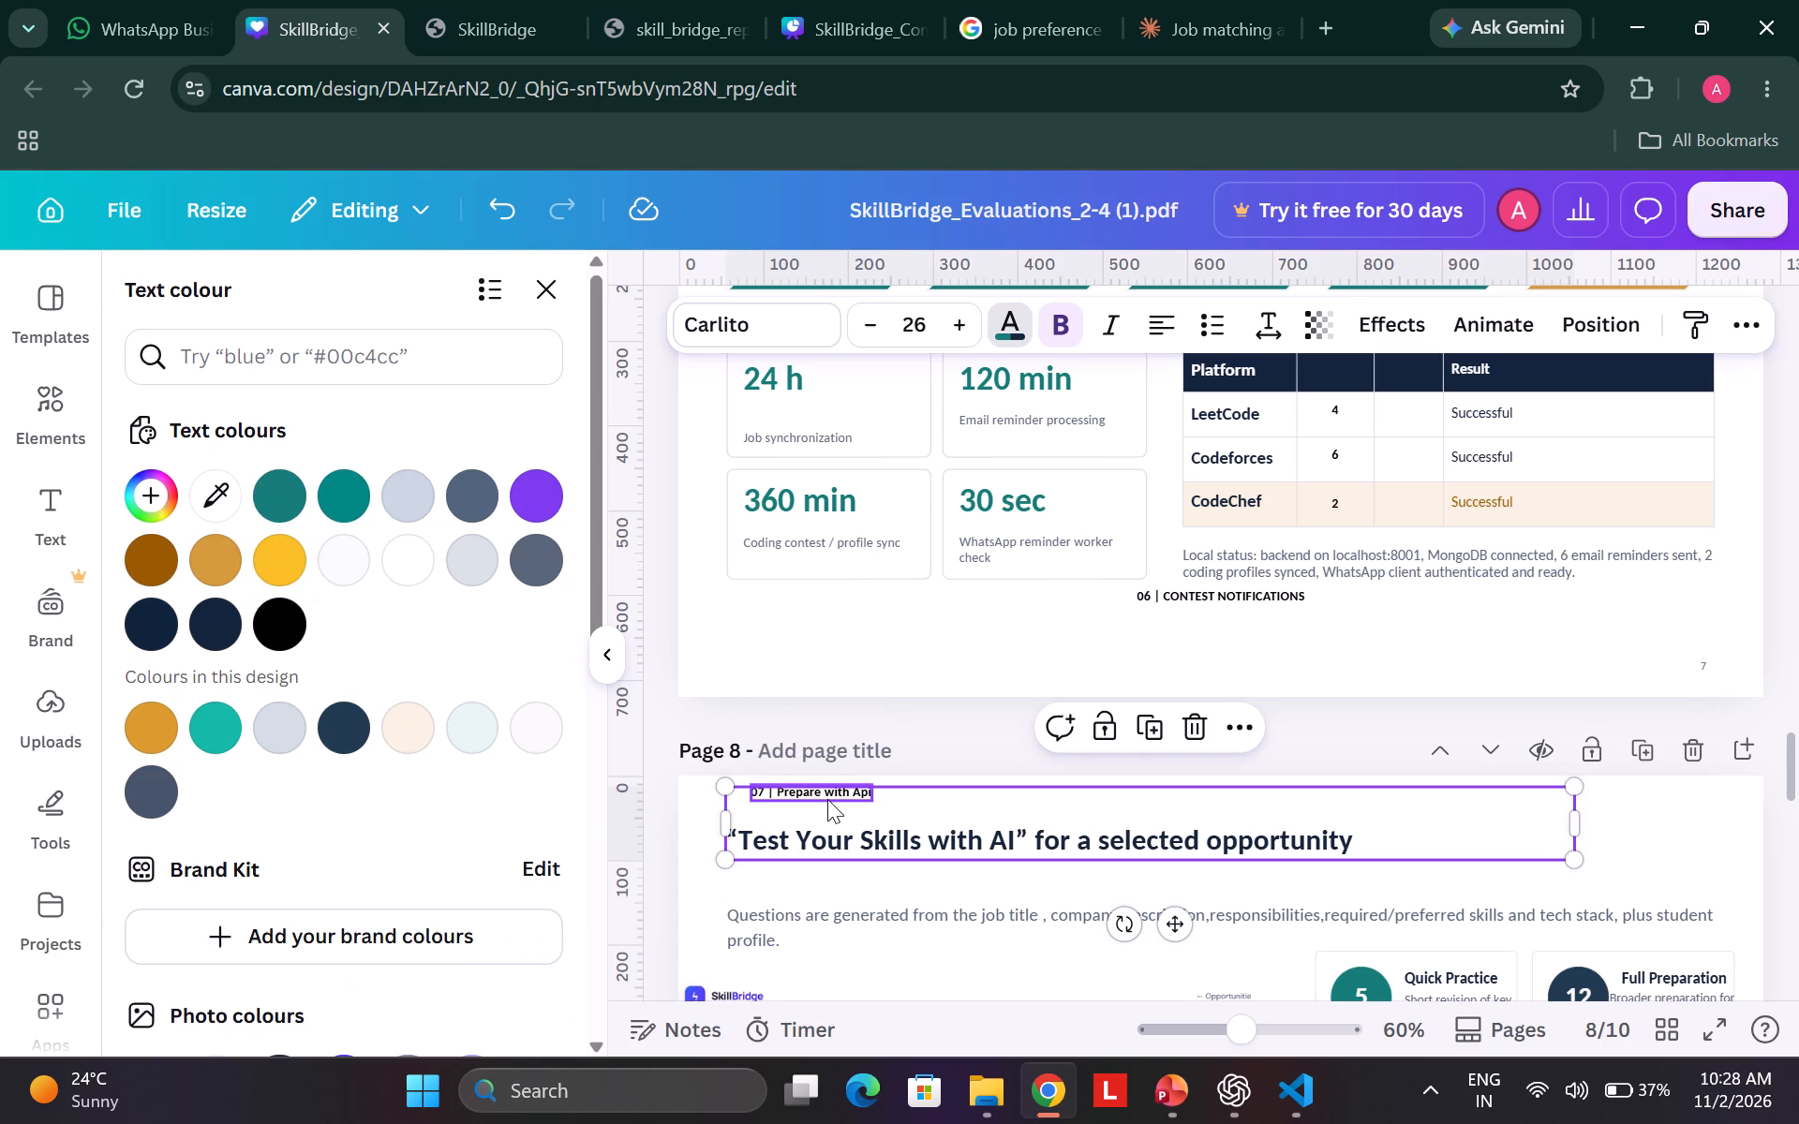
{"action": "left_click", "coordinate": [837, 791]}
{"action": "double_click", "coordinate": [837, 791]}
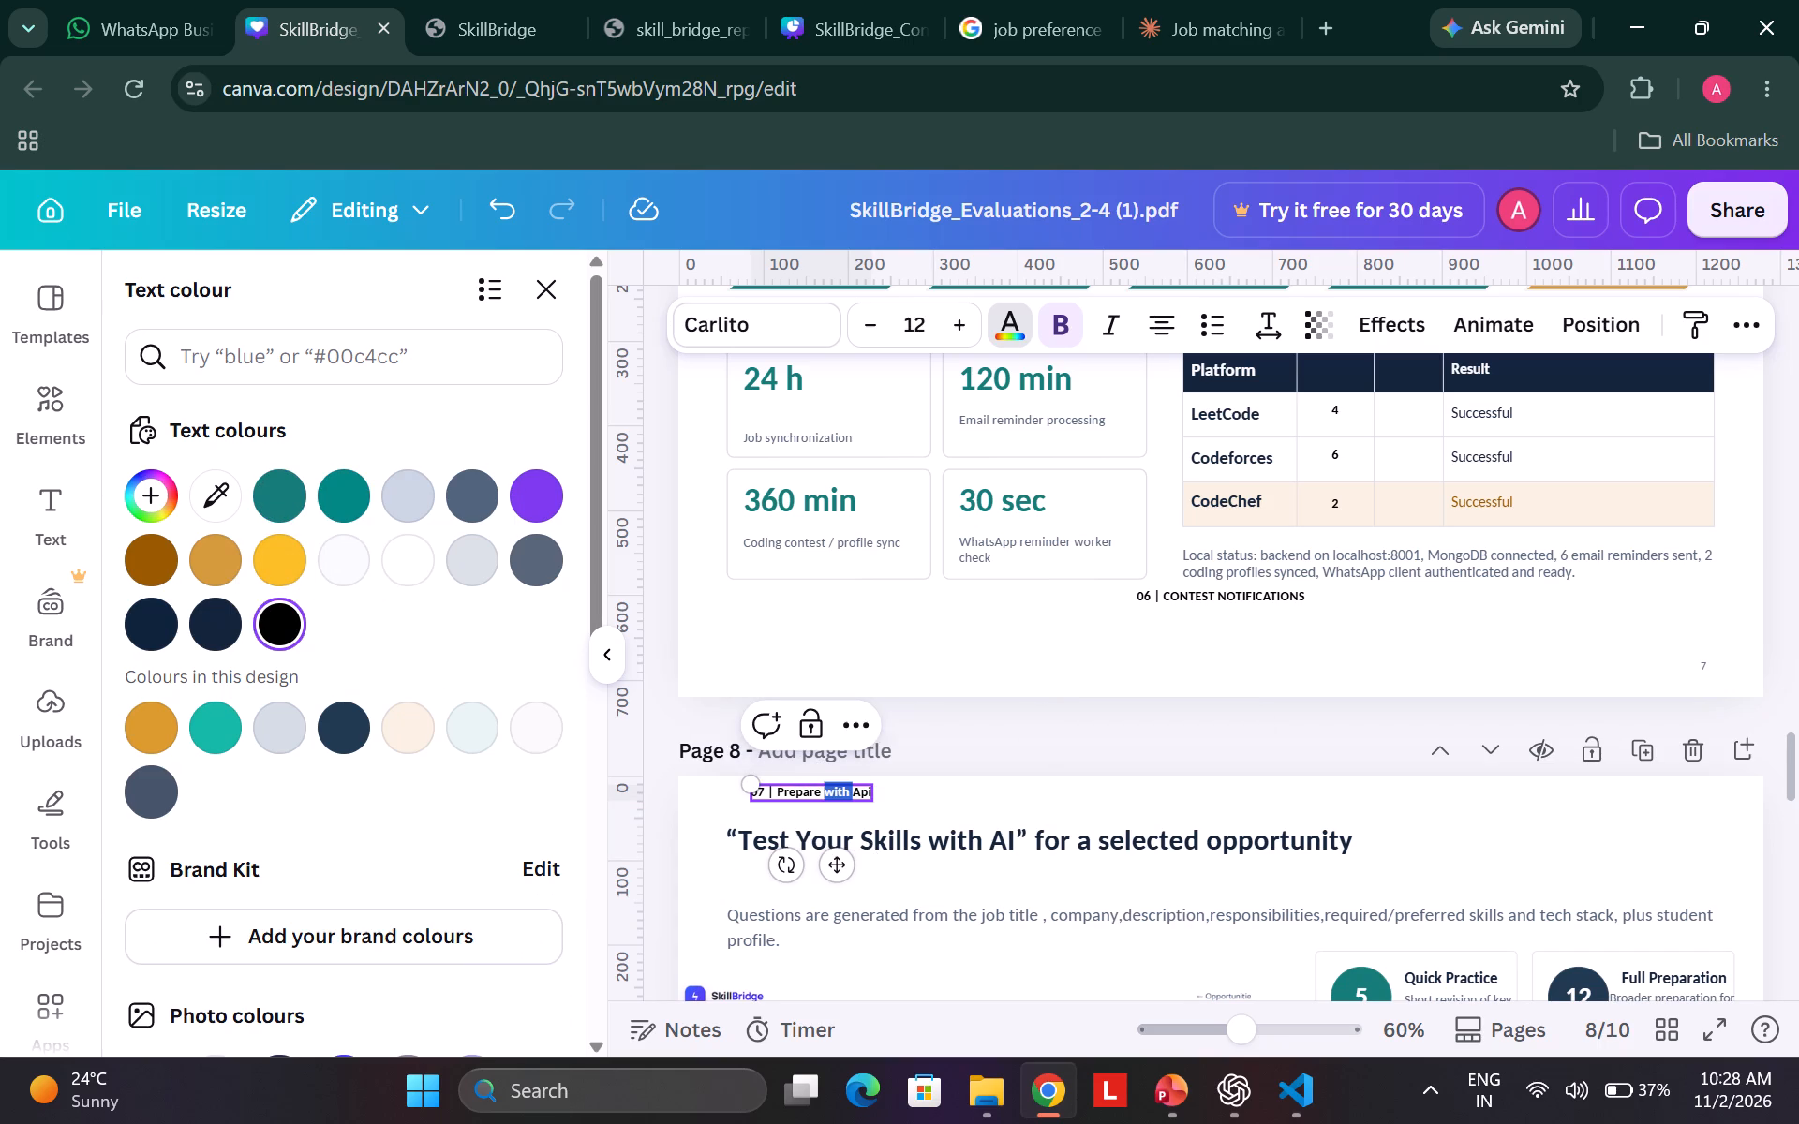
{"action": "key", "text": "ctrl+a"}
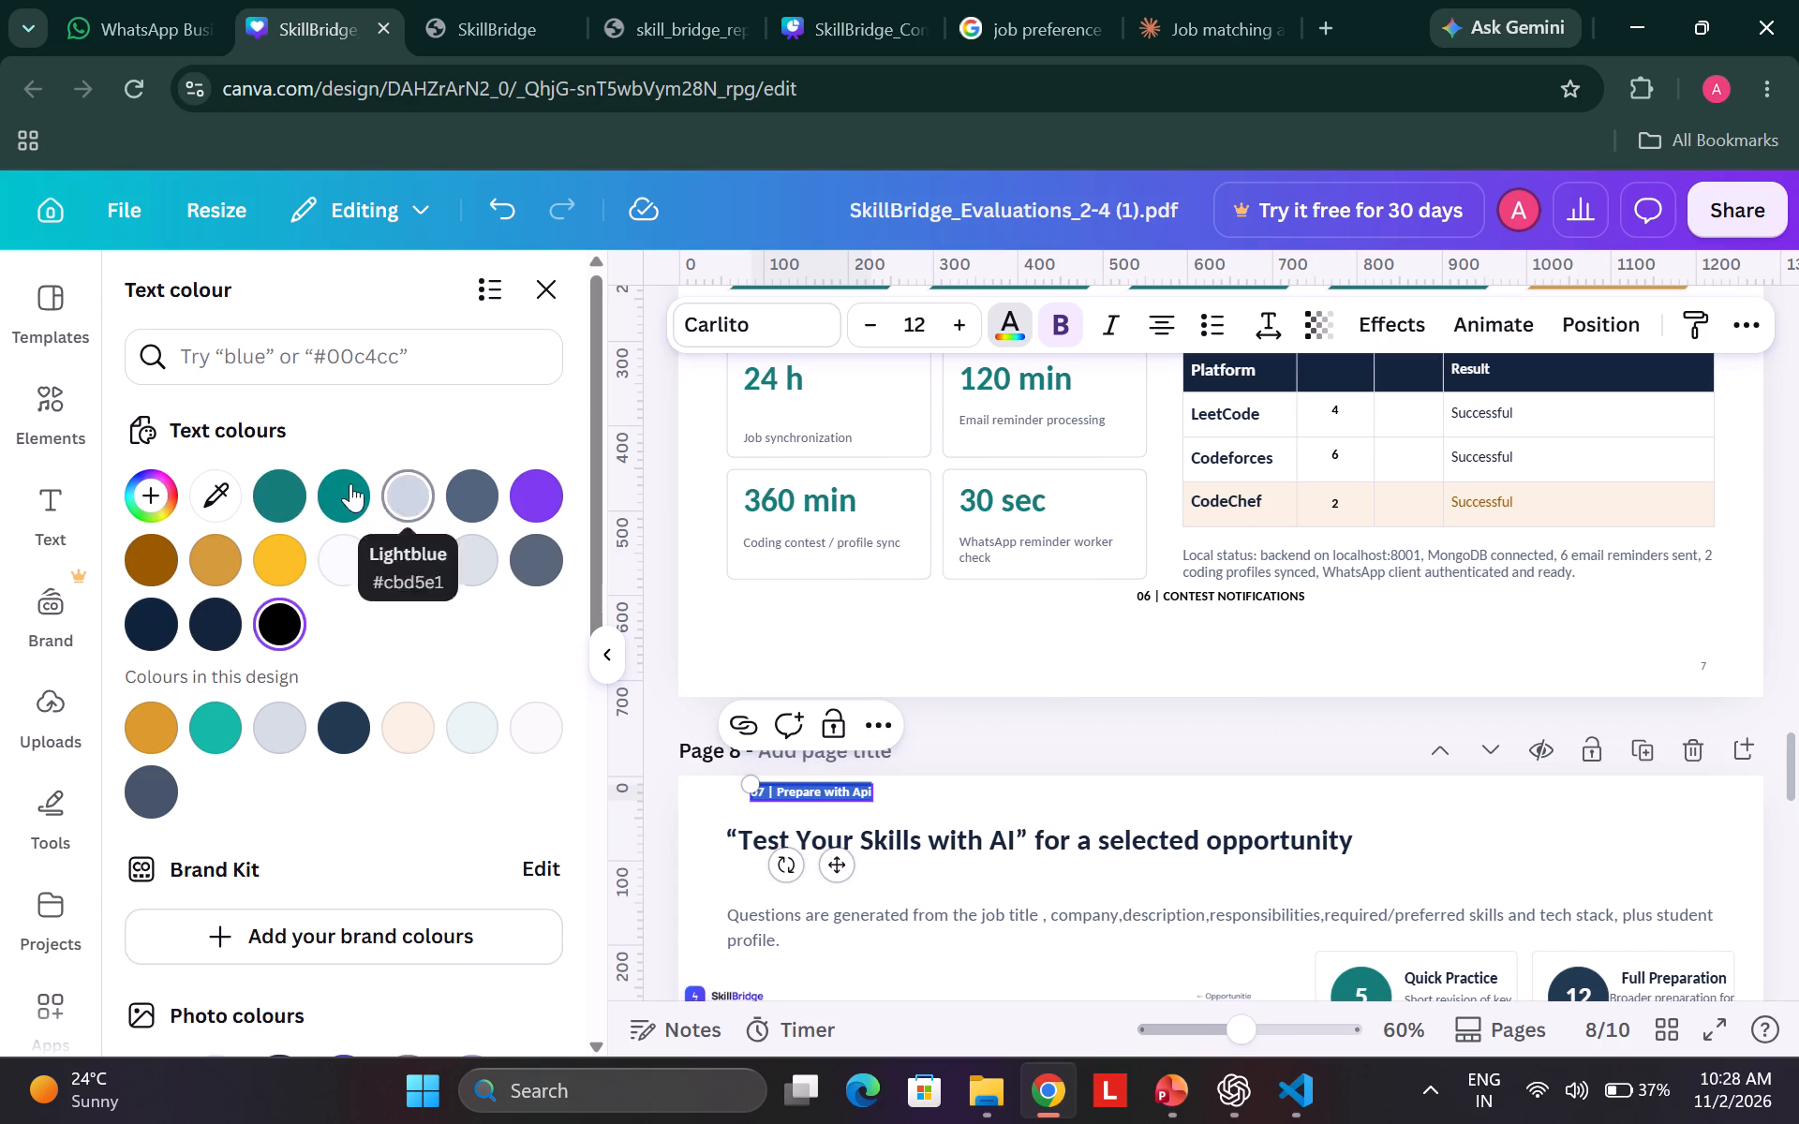
{"action": "left_click", "coordinate": [340, 489]}
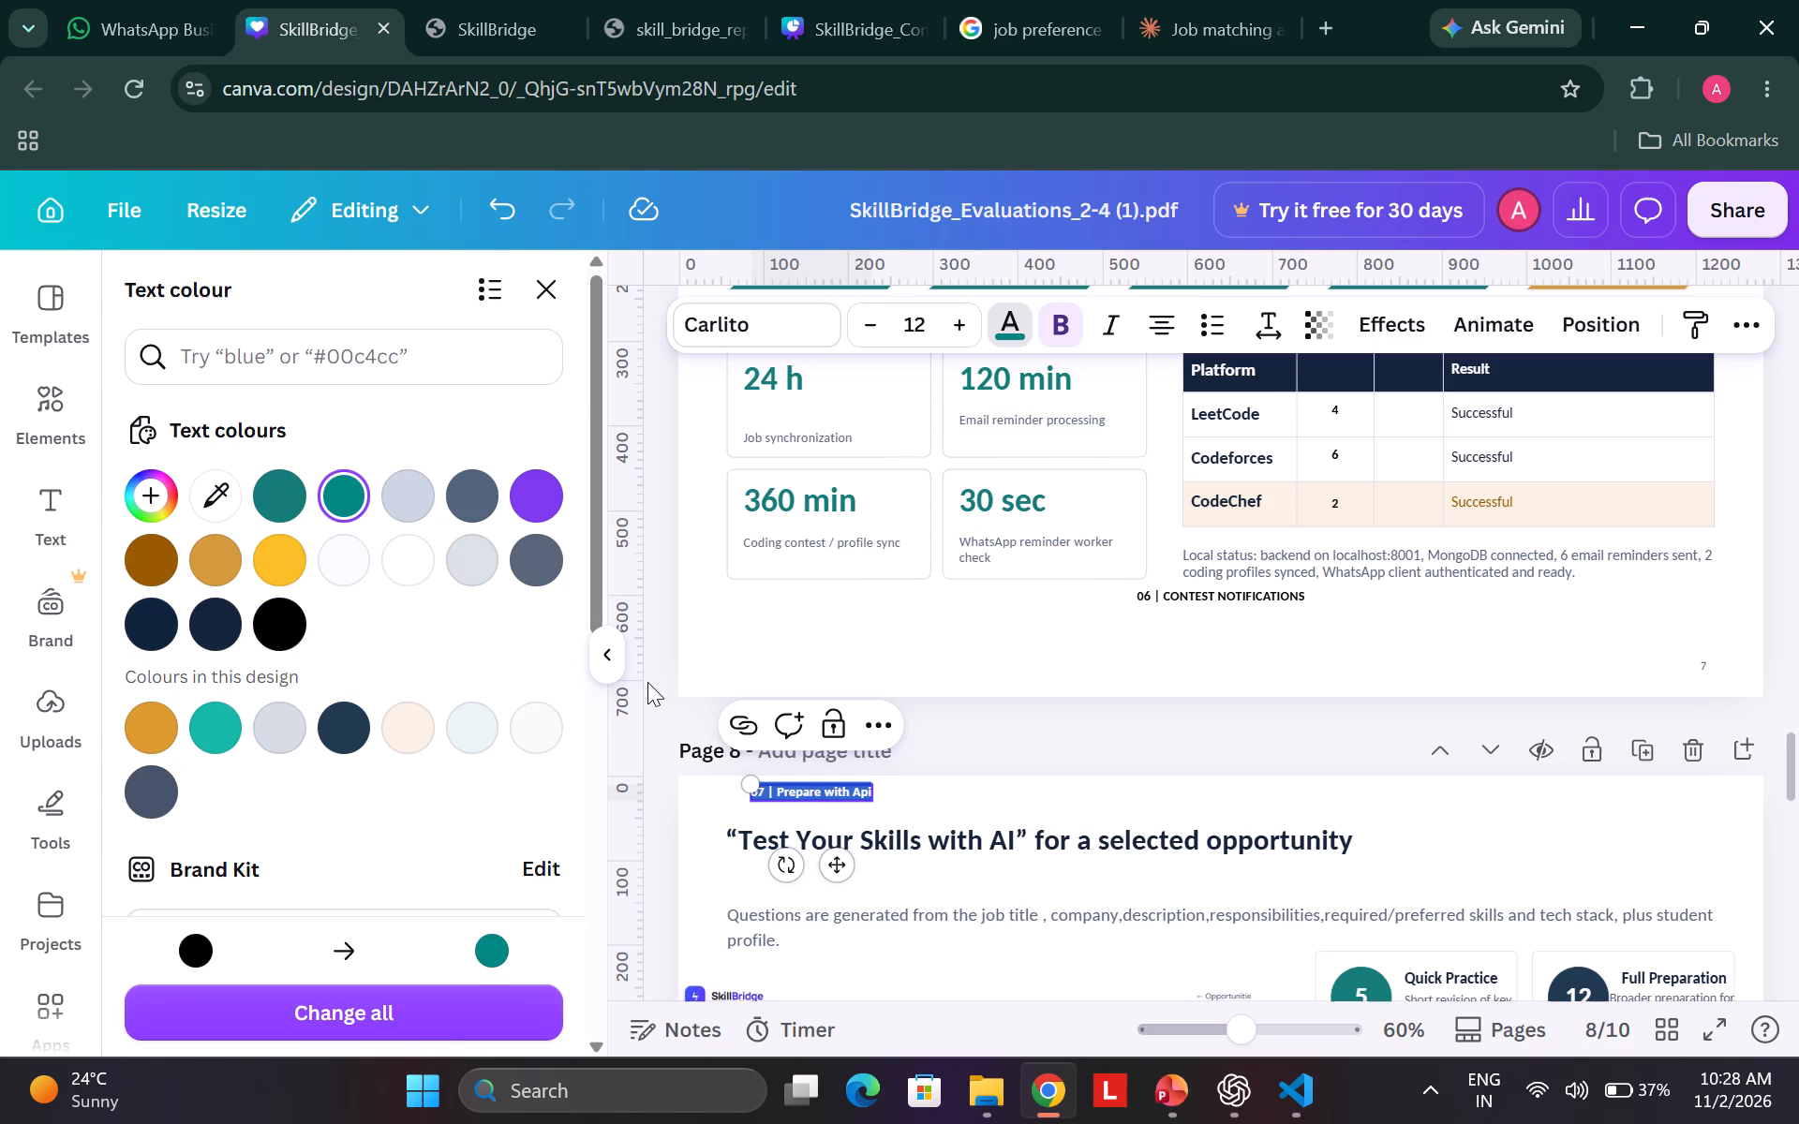
{"action": "left_click", "coordinate": [439, 1030]}
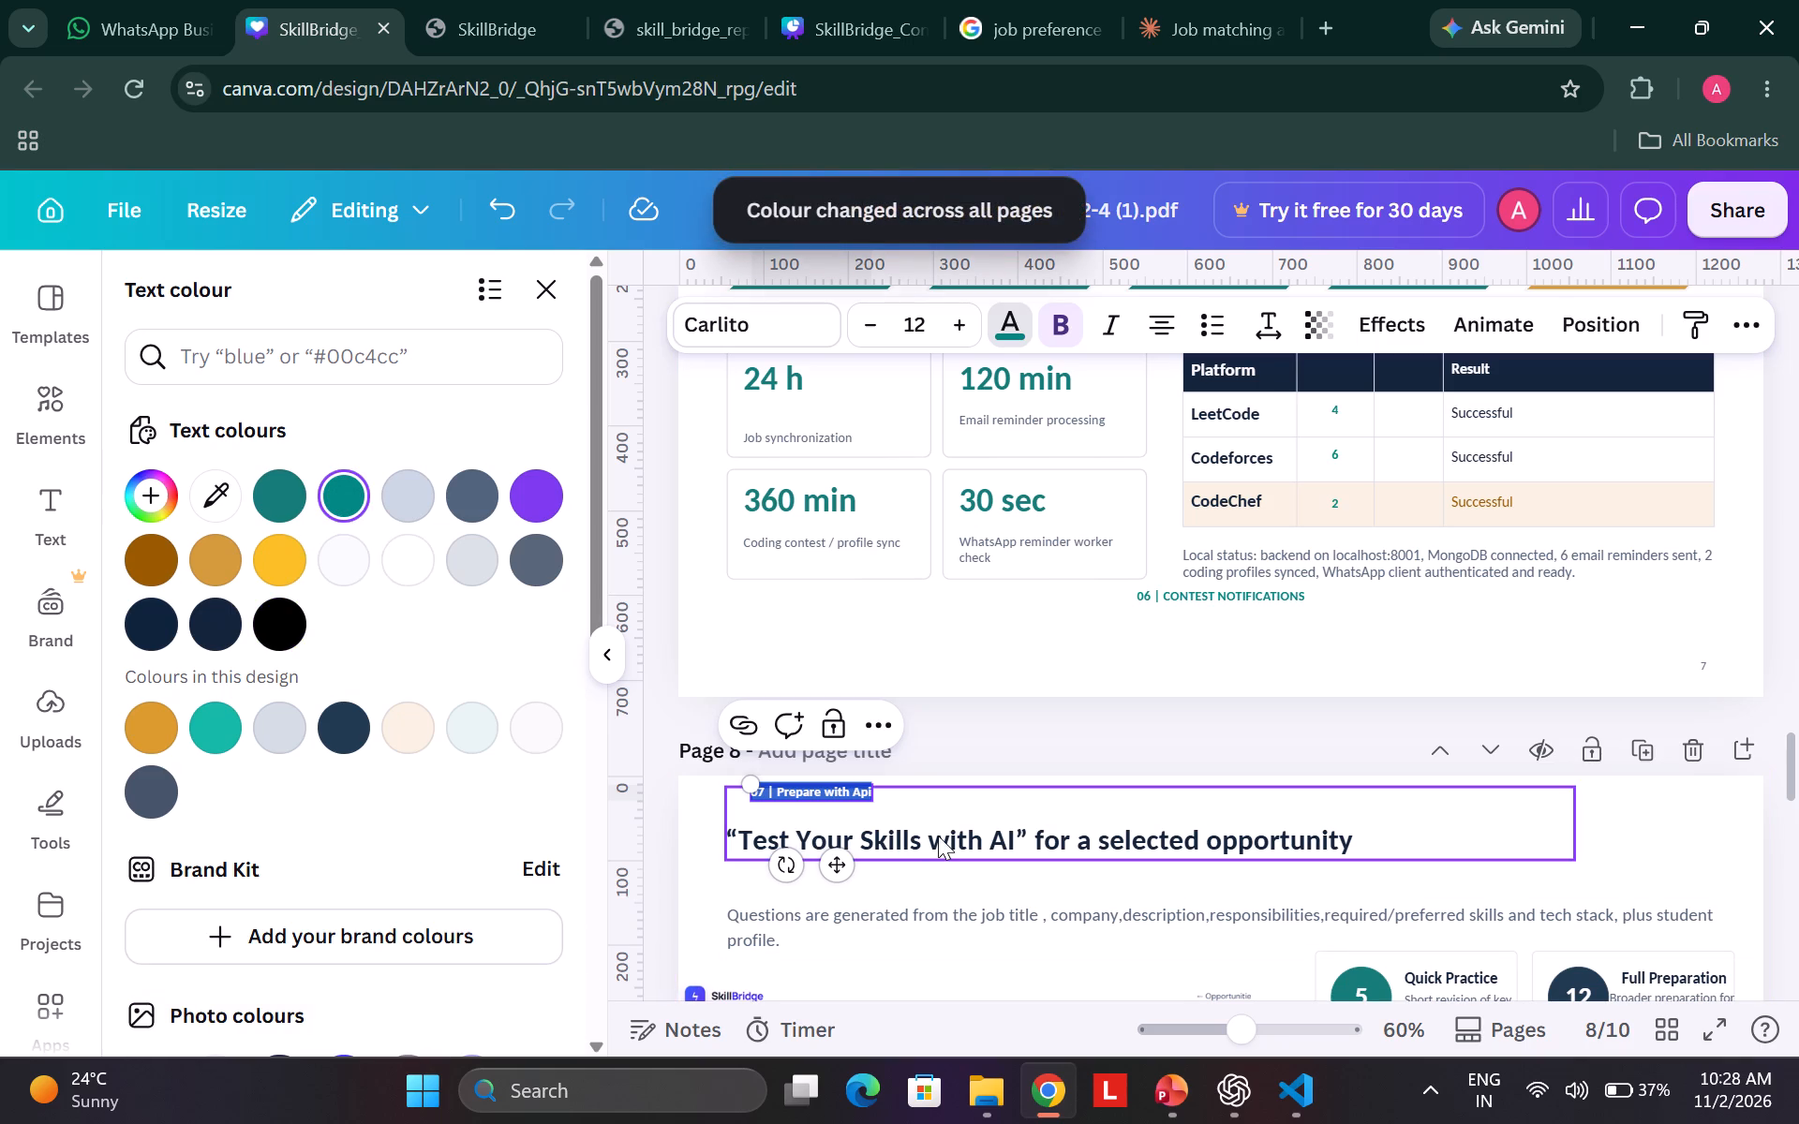
Move the “07 | Prepare with Api” label so it aligns with the left edge of the page 8 title.
{"action": "left_click", "coordinate": [952, 806]}
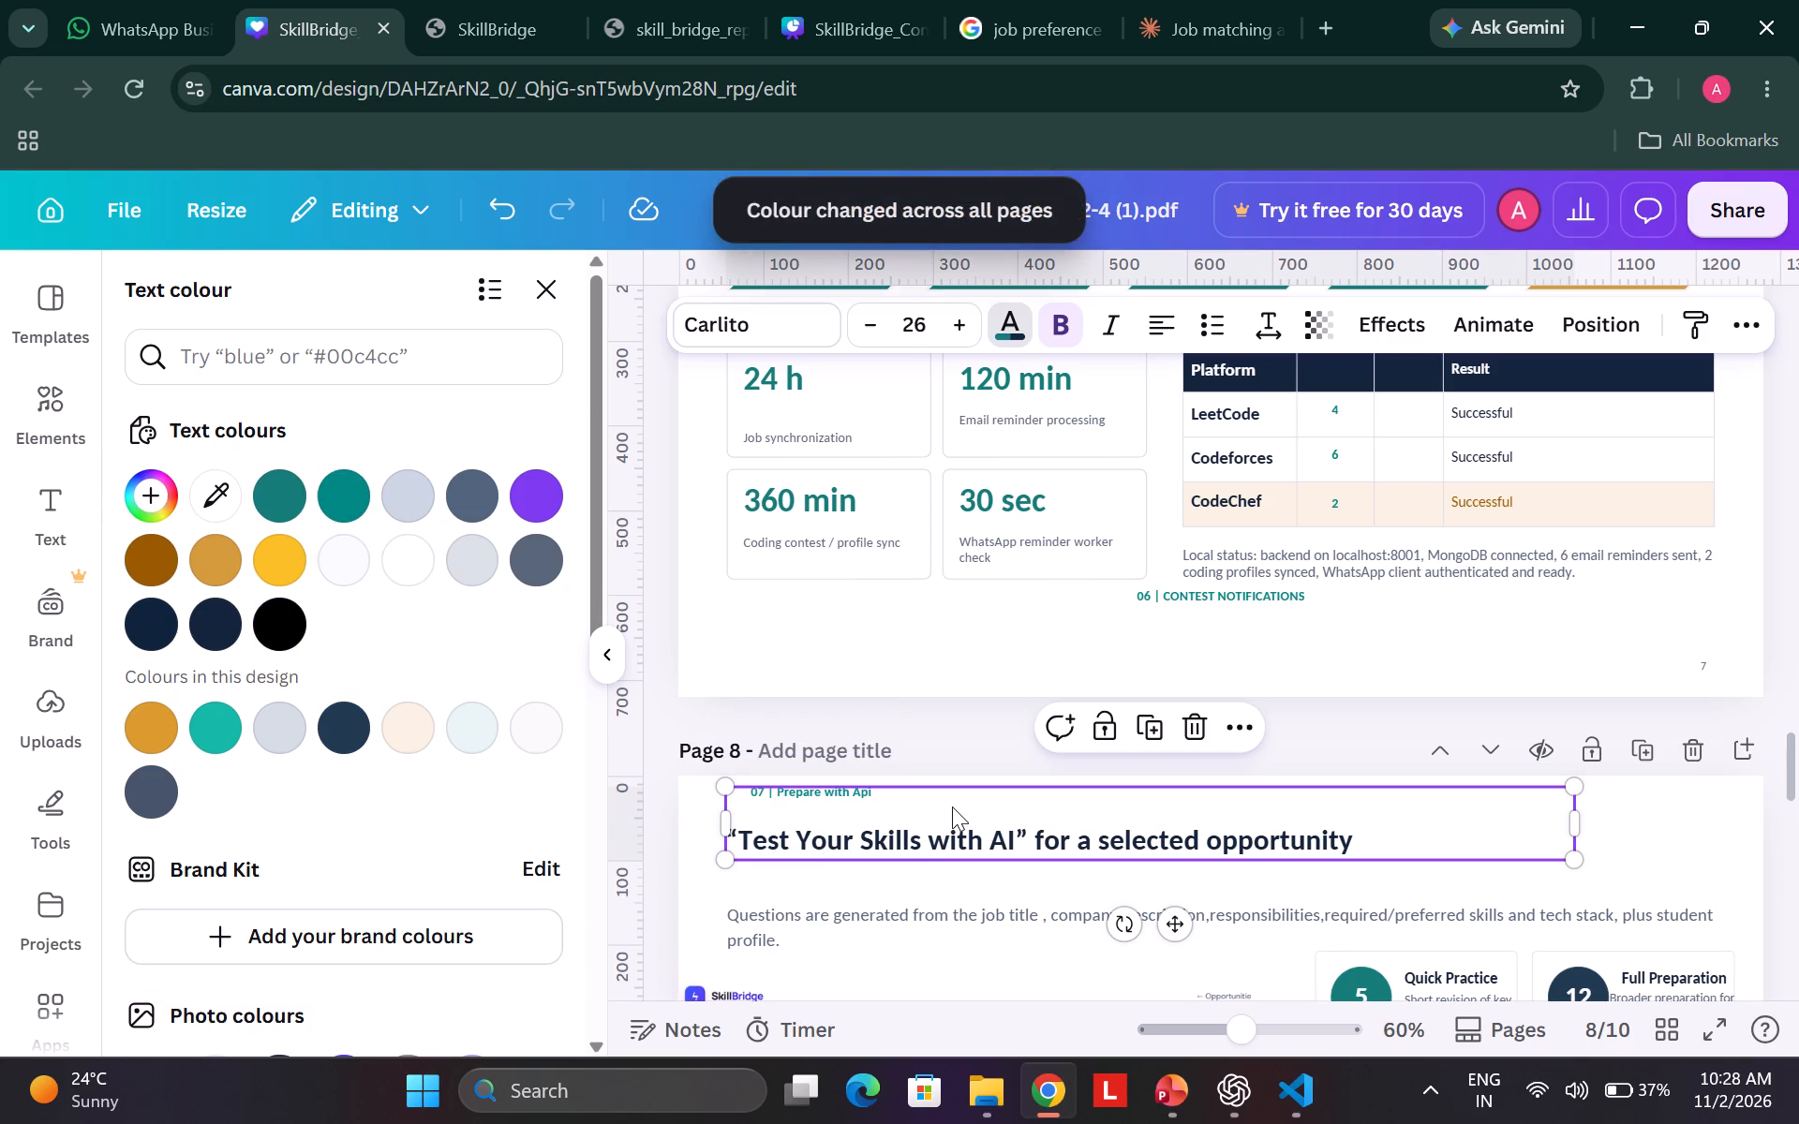
{"action": "left_click", "coordinate": [847, 795]}
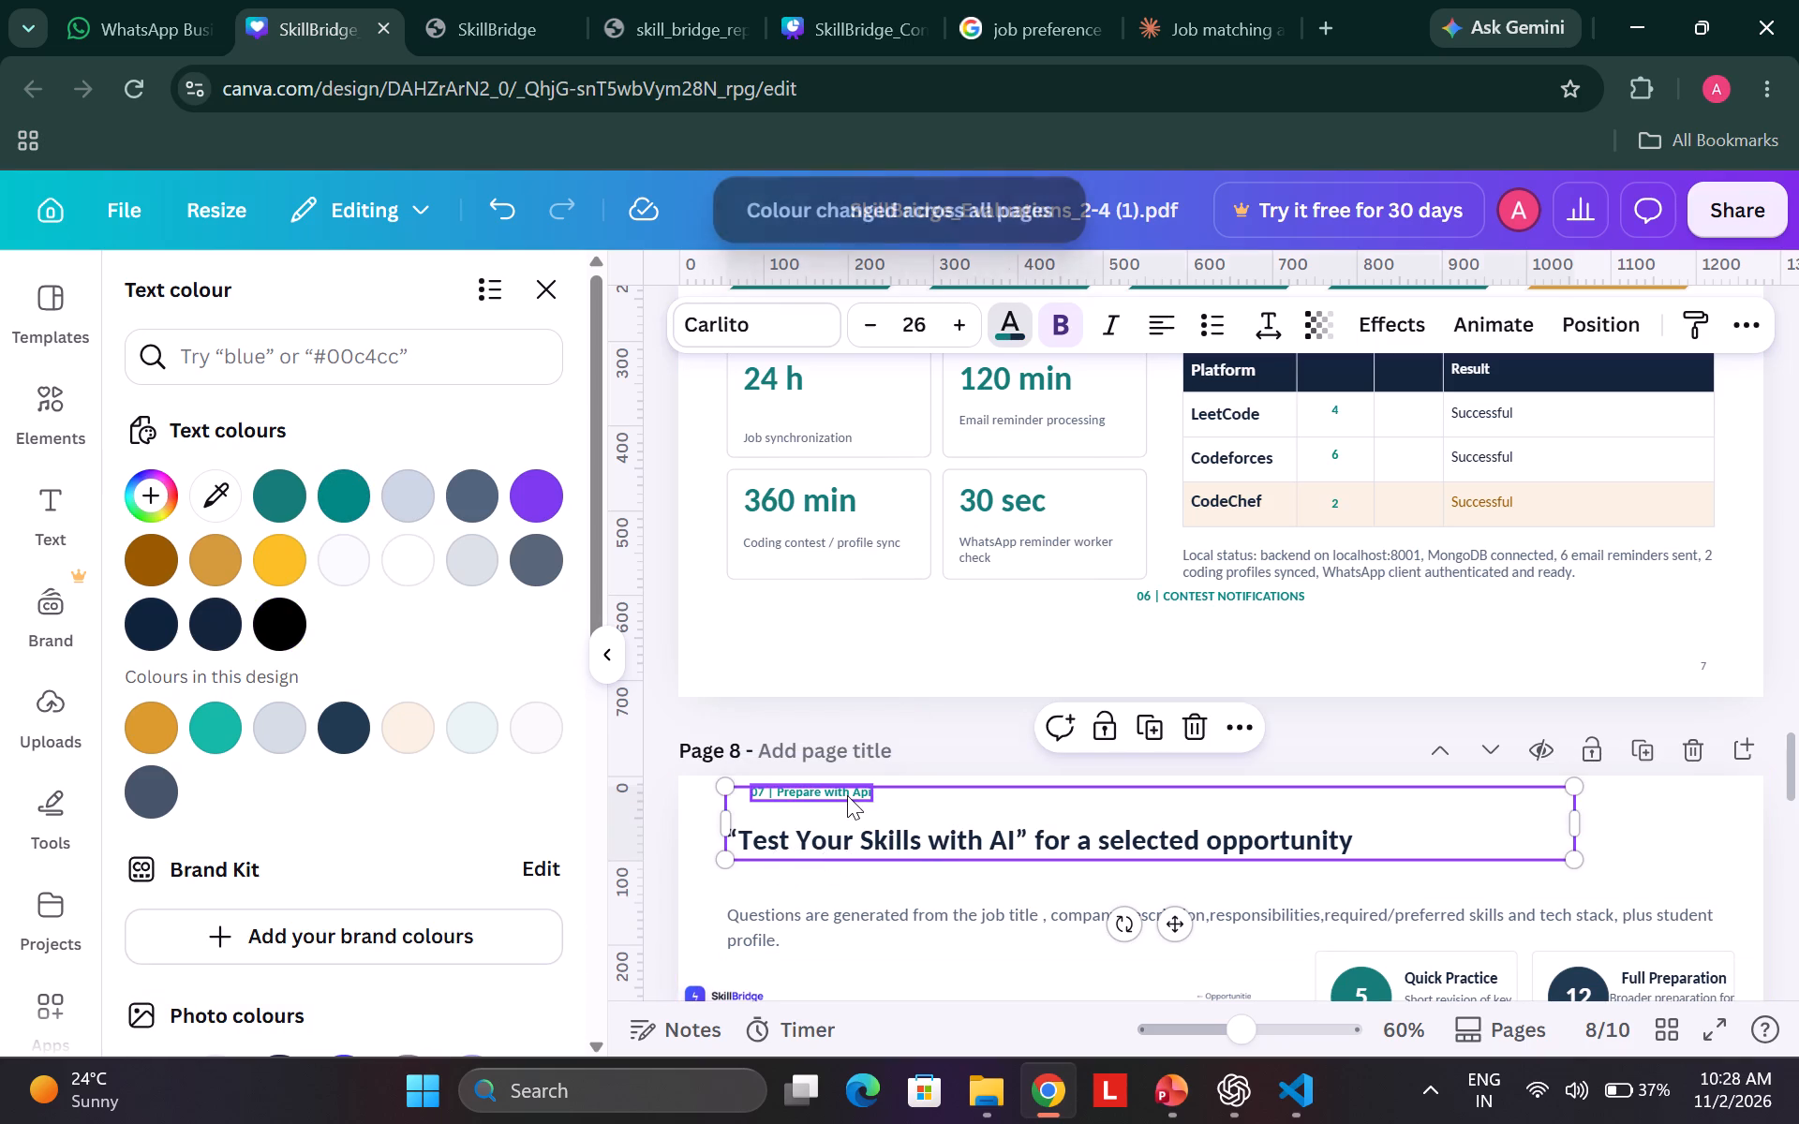
{"action": "left_click", "coordinate": [847, 795]}
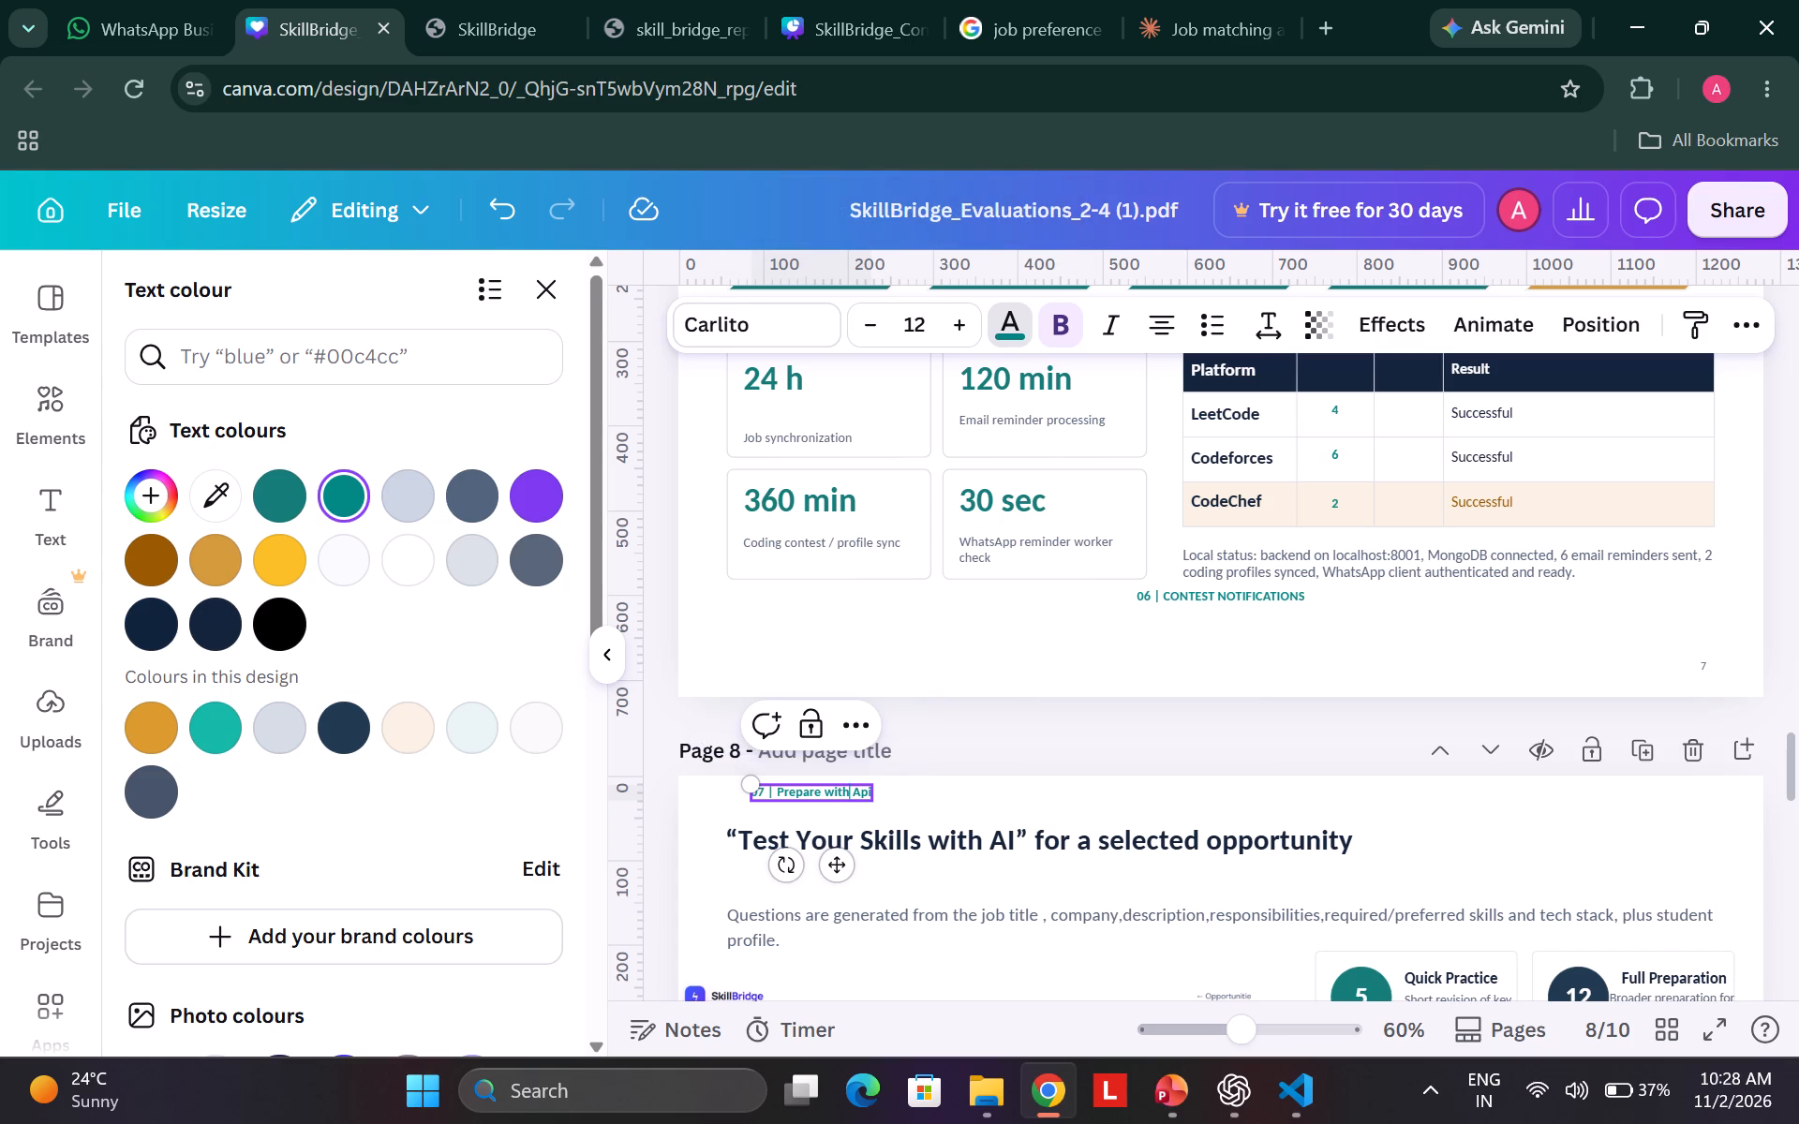
{"action": "left_click_drag", "start_coordinate": [843, 867], "coordinate": [822, 865]}
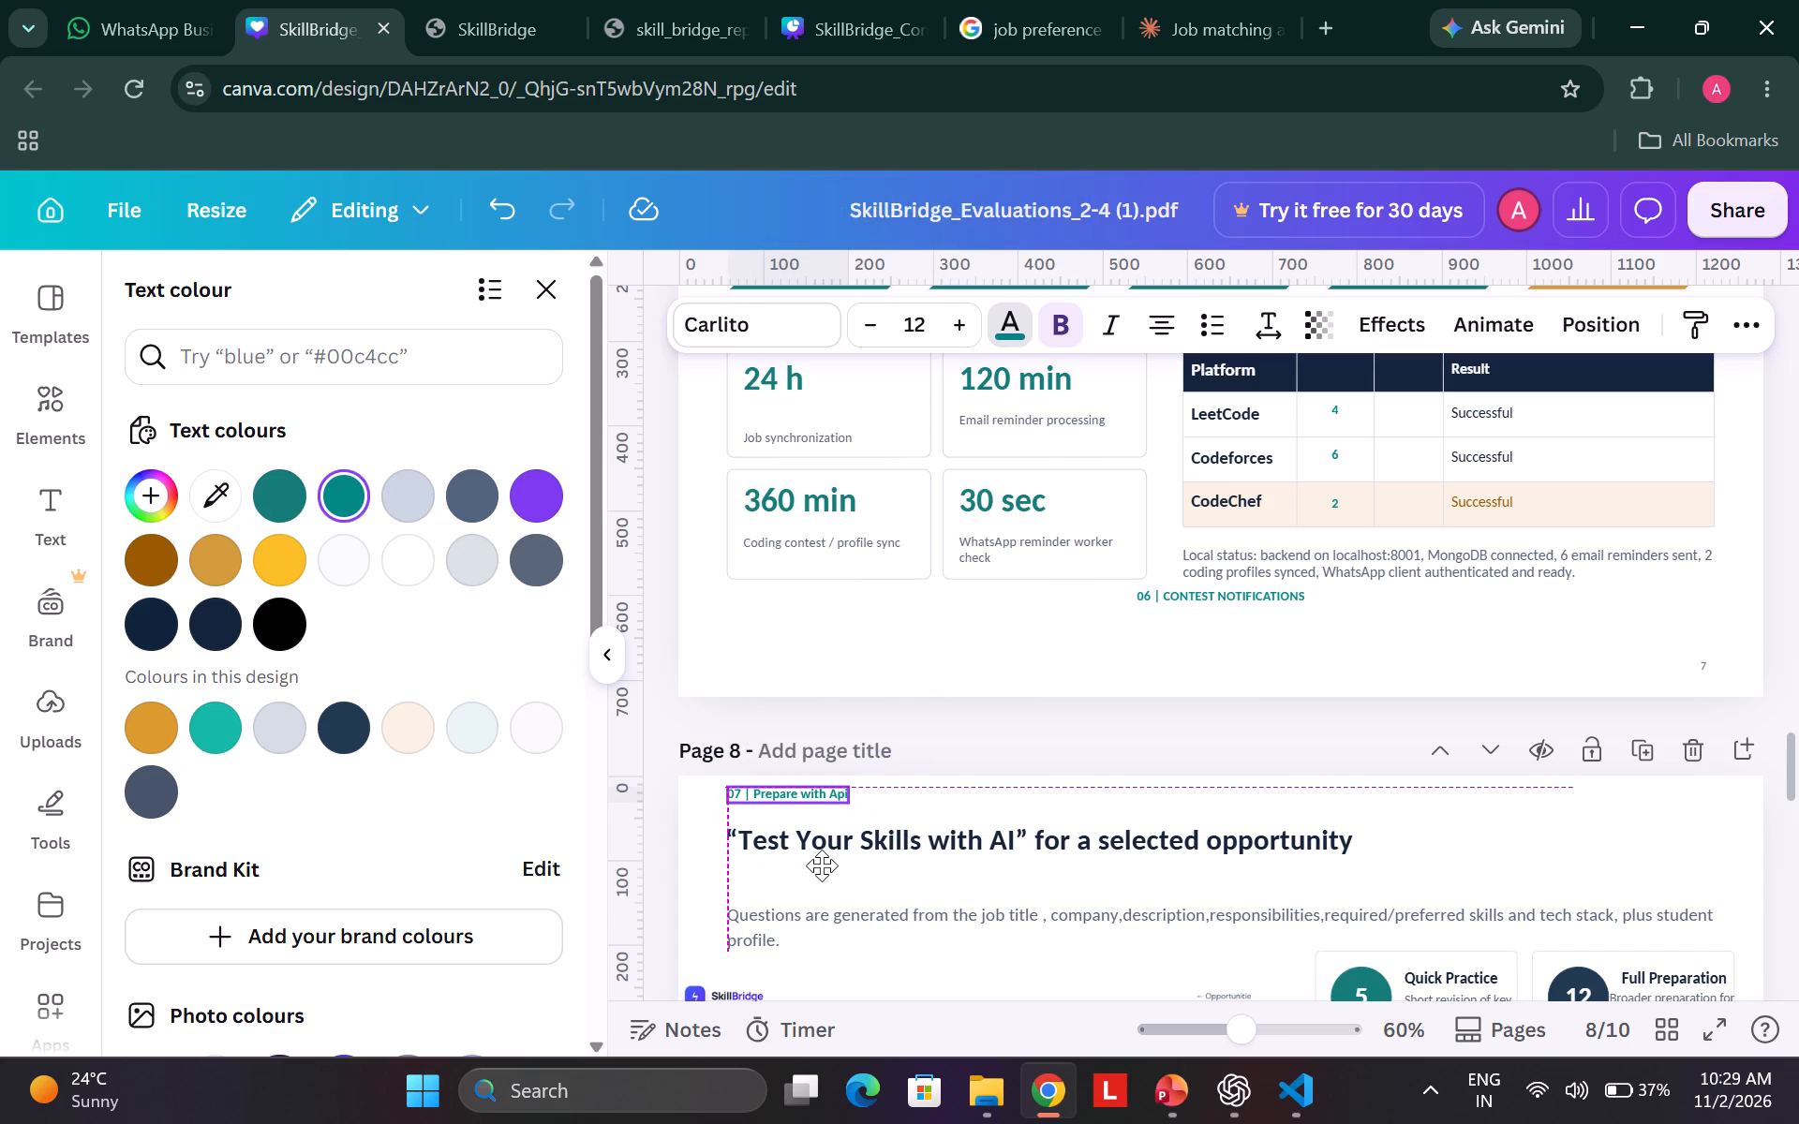
{"action": "left_click_drag", "start_coordinate": [822, 865], "coordinate": [824, 866]}
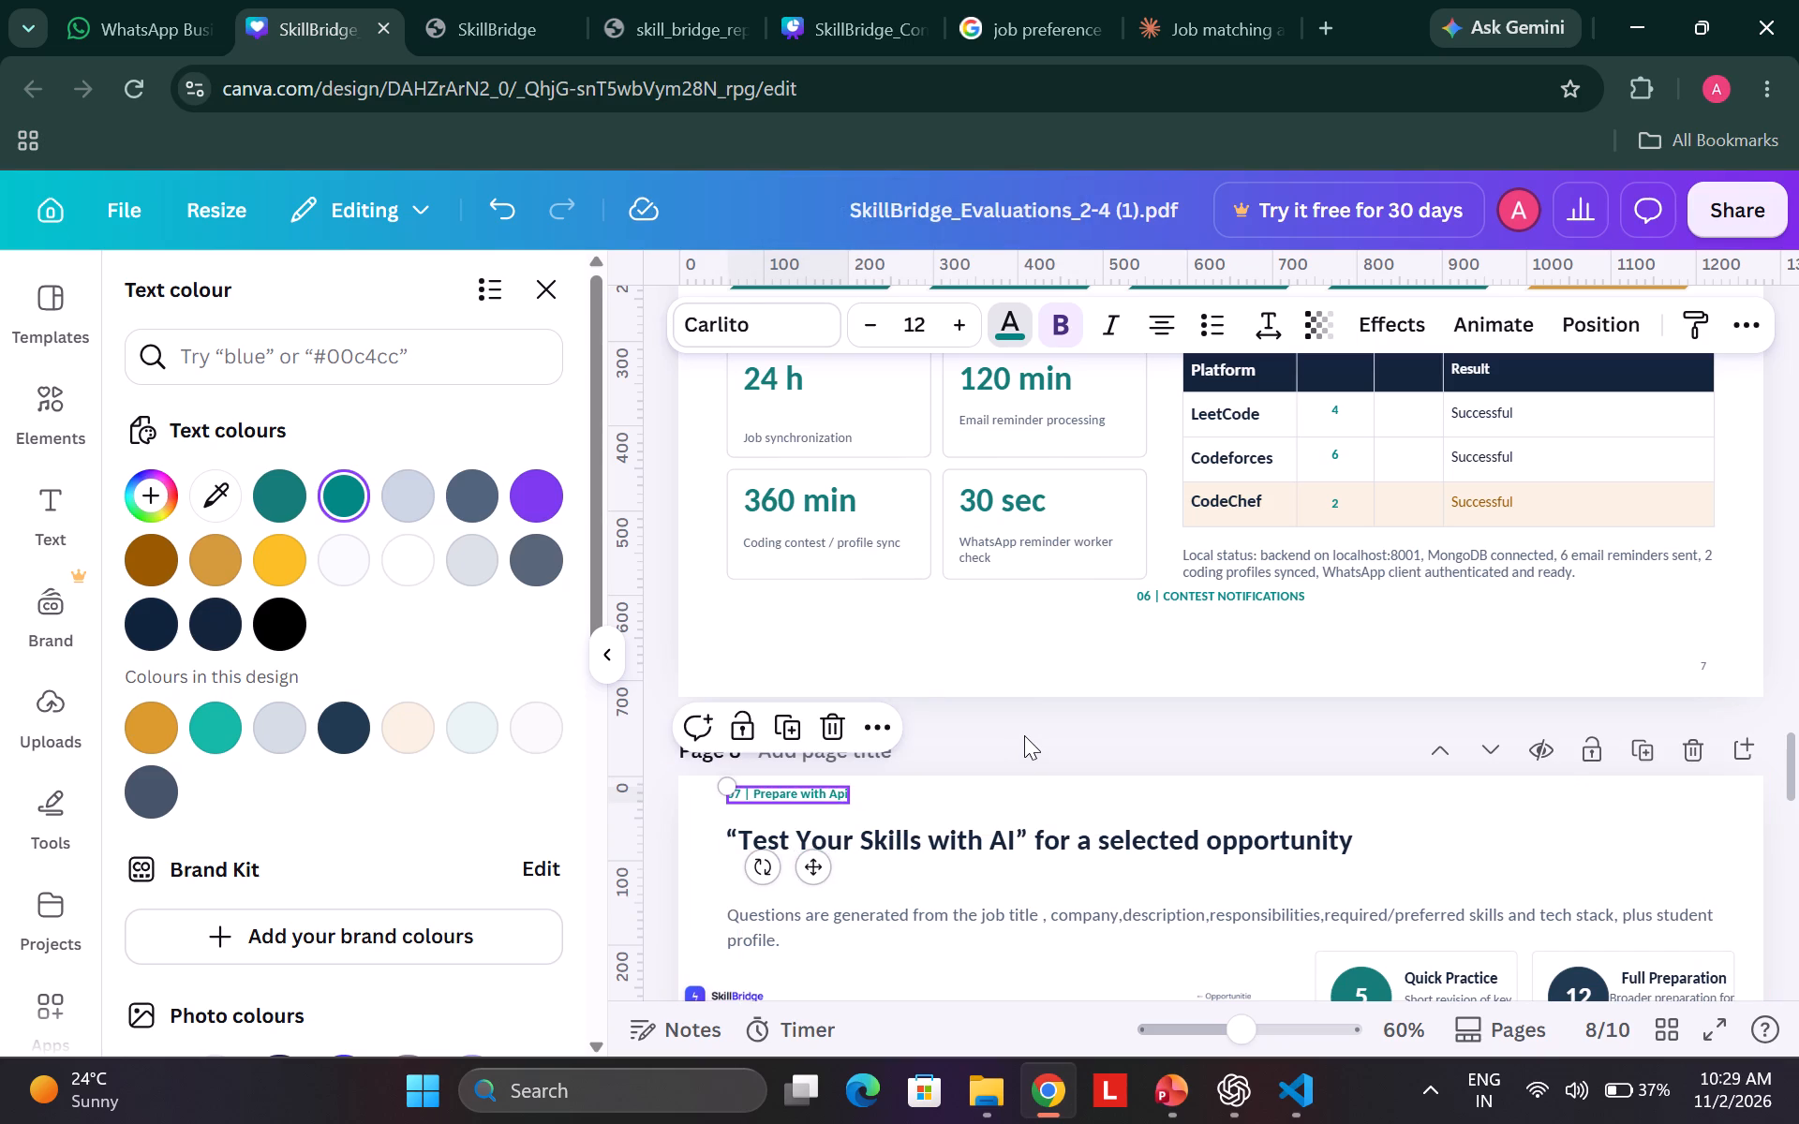
{"action": "left_click", "coordinate": [1024, 735]}
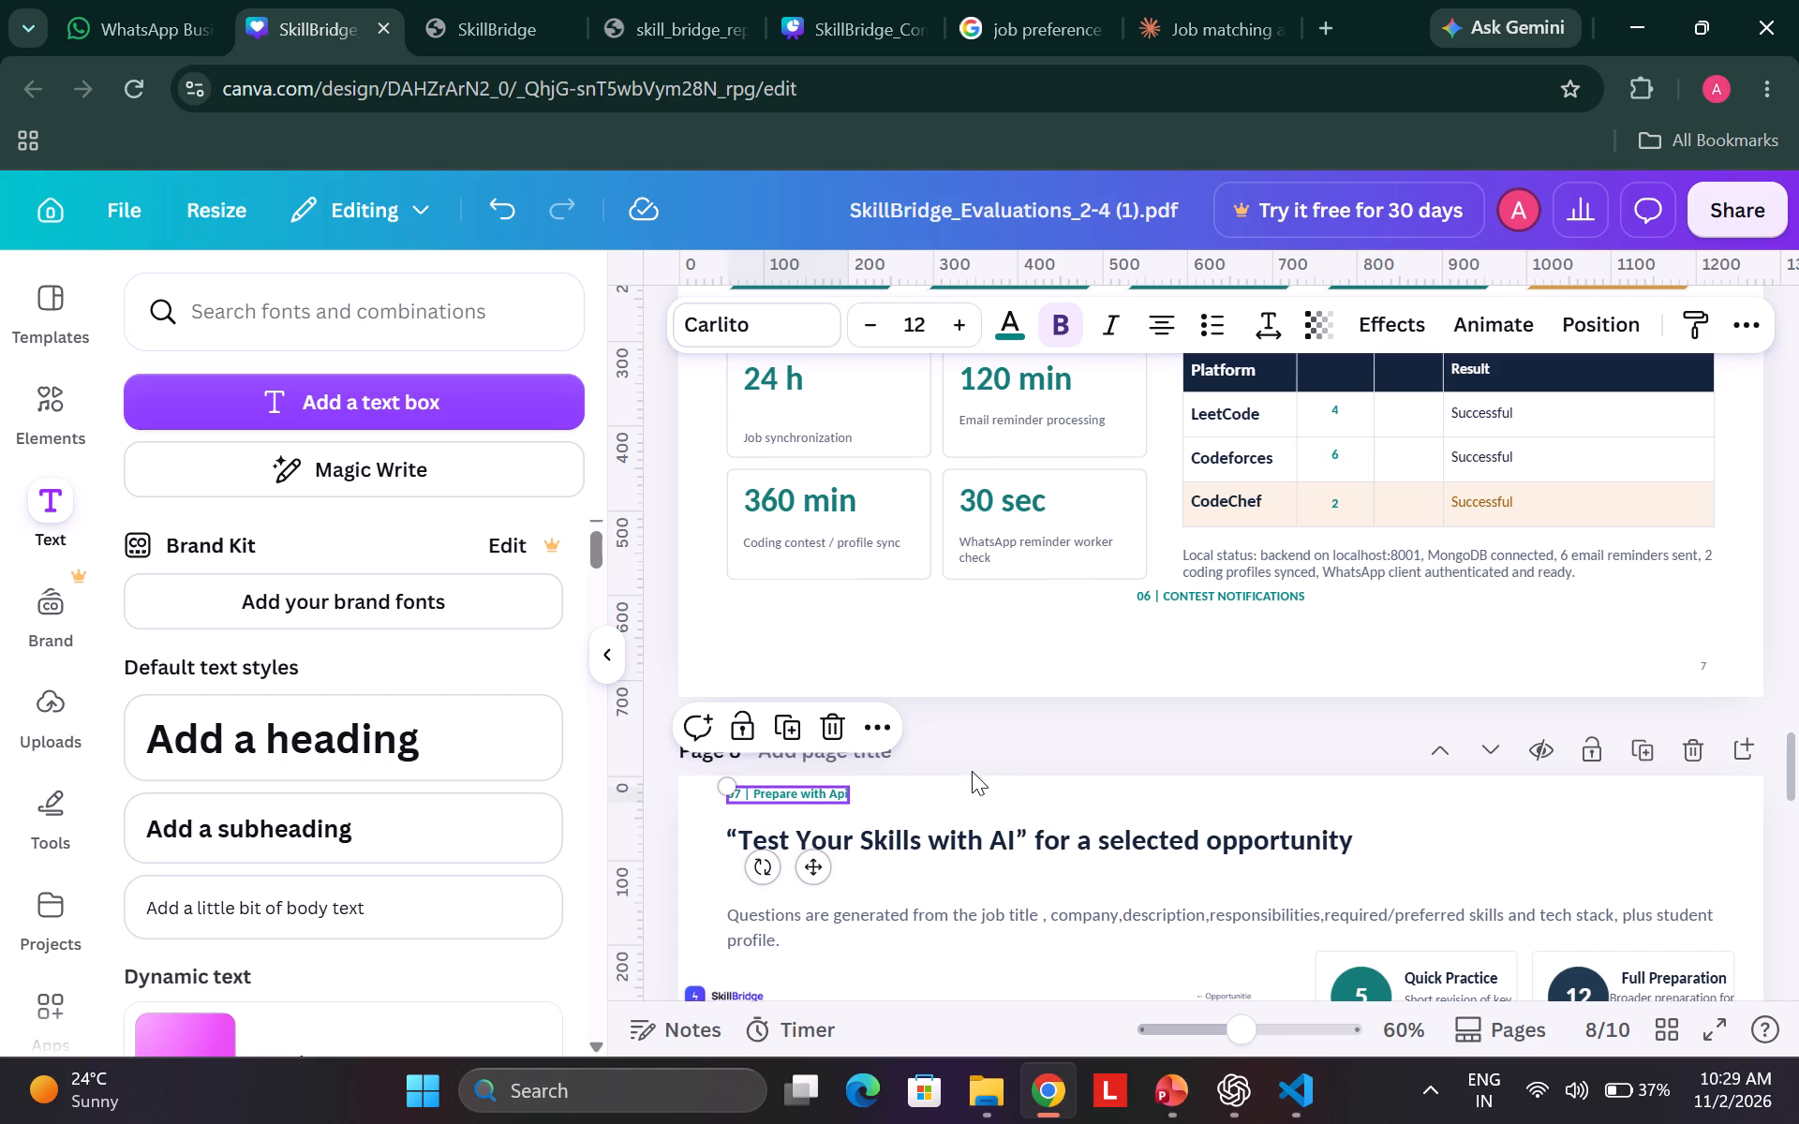
{"action": "left_click", "coordinate": [957, 791]}
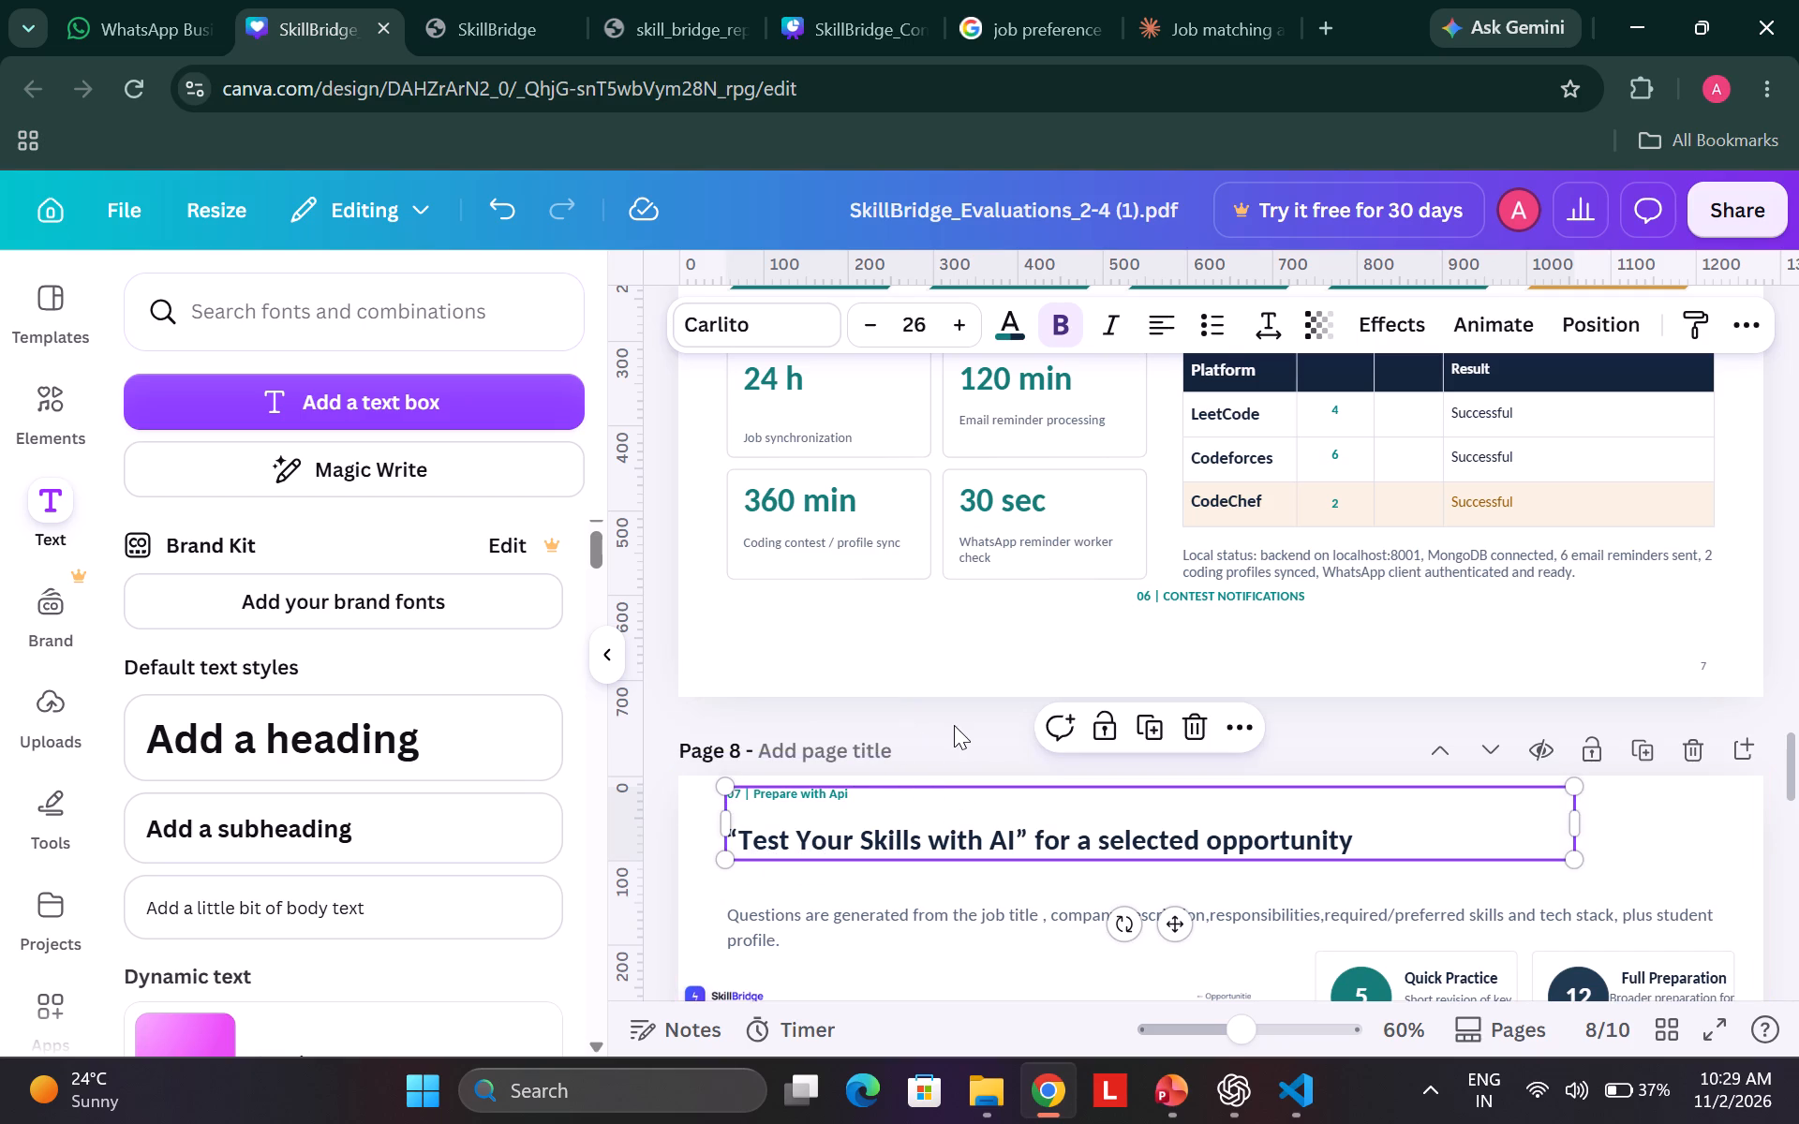
{"action": "left_click", "coordinate": [954, 725]}
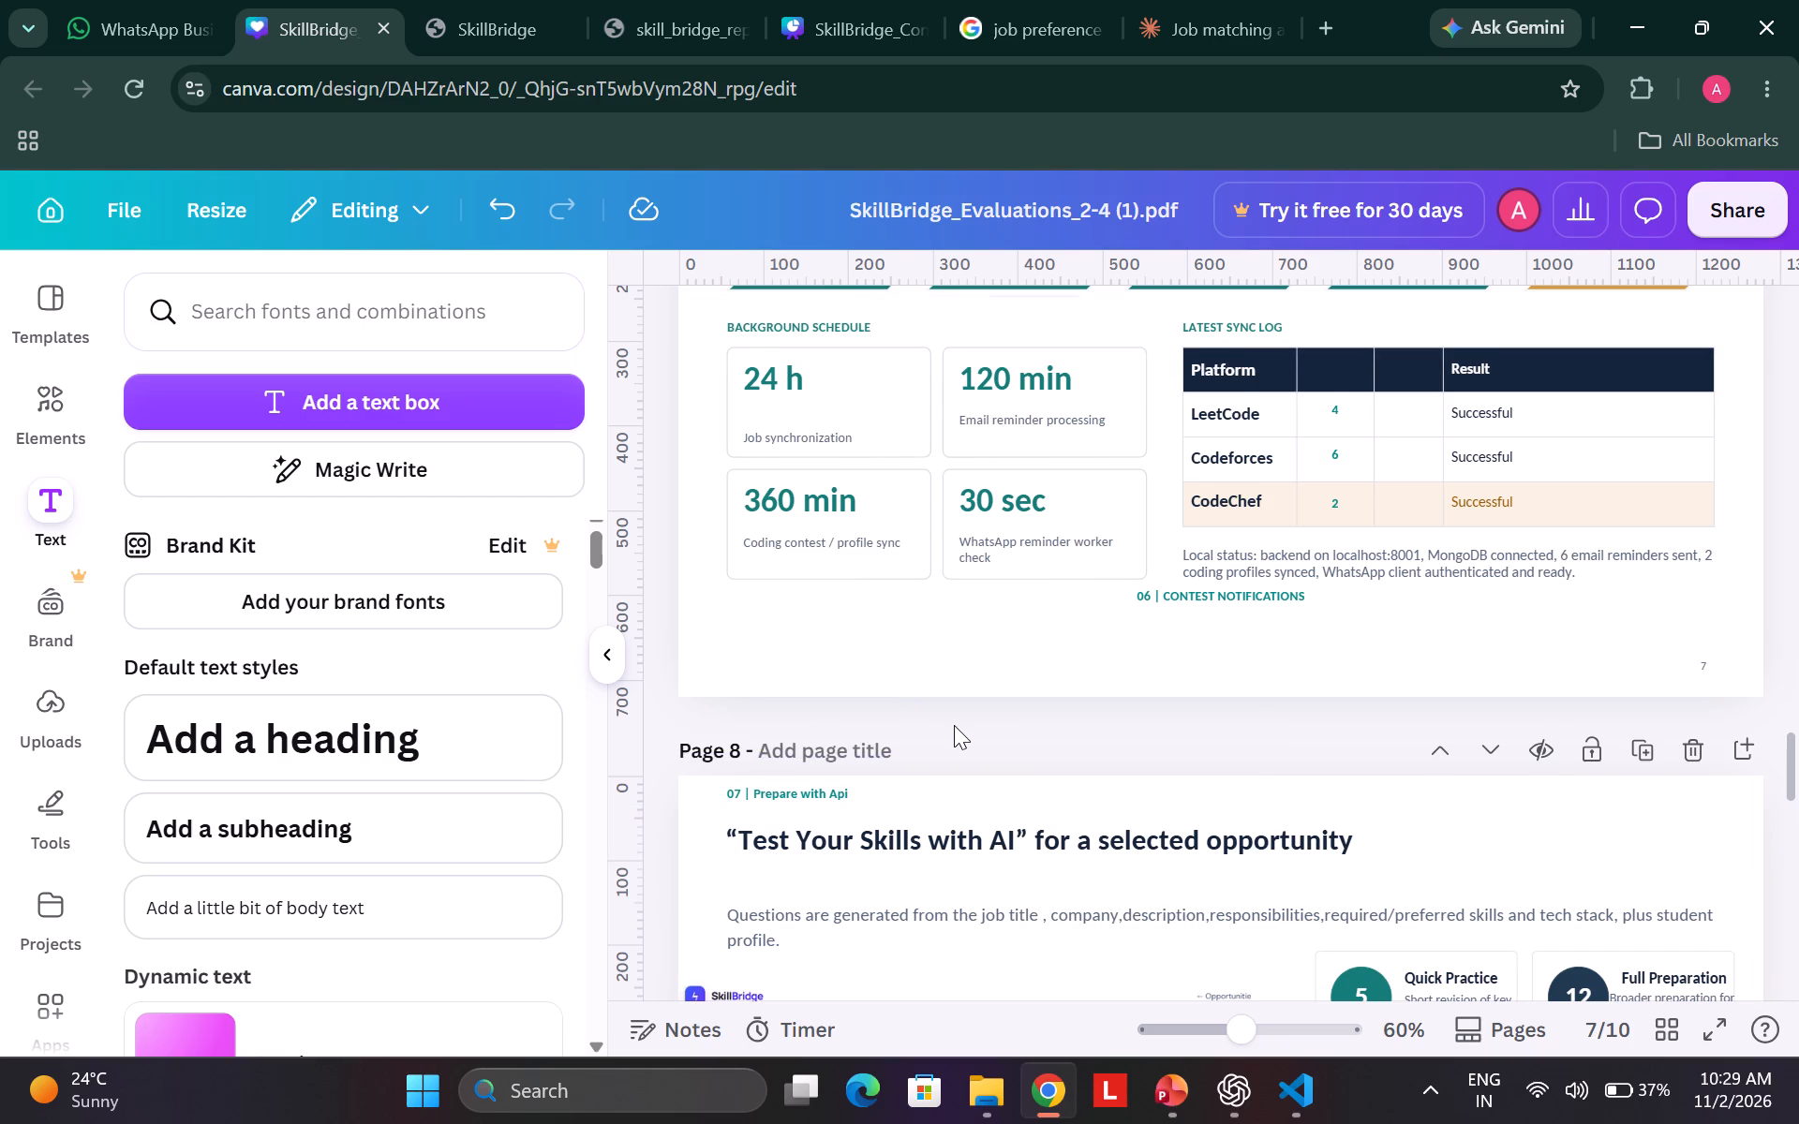
Review pages 2 to 10 to check how the teal colour change affected their titles, body text and references.
{"action": "scroll", "coordinate": [954, 725], "scroll_direction": "down", "scroll_amount": 3}
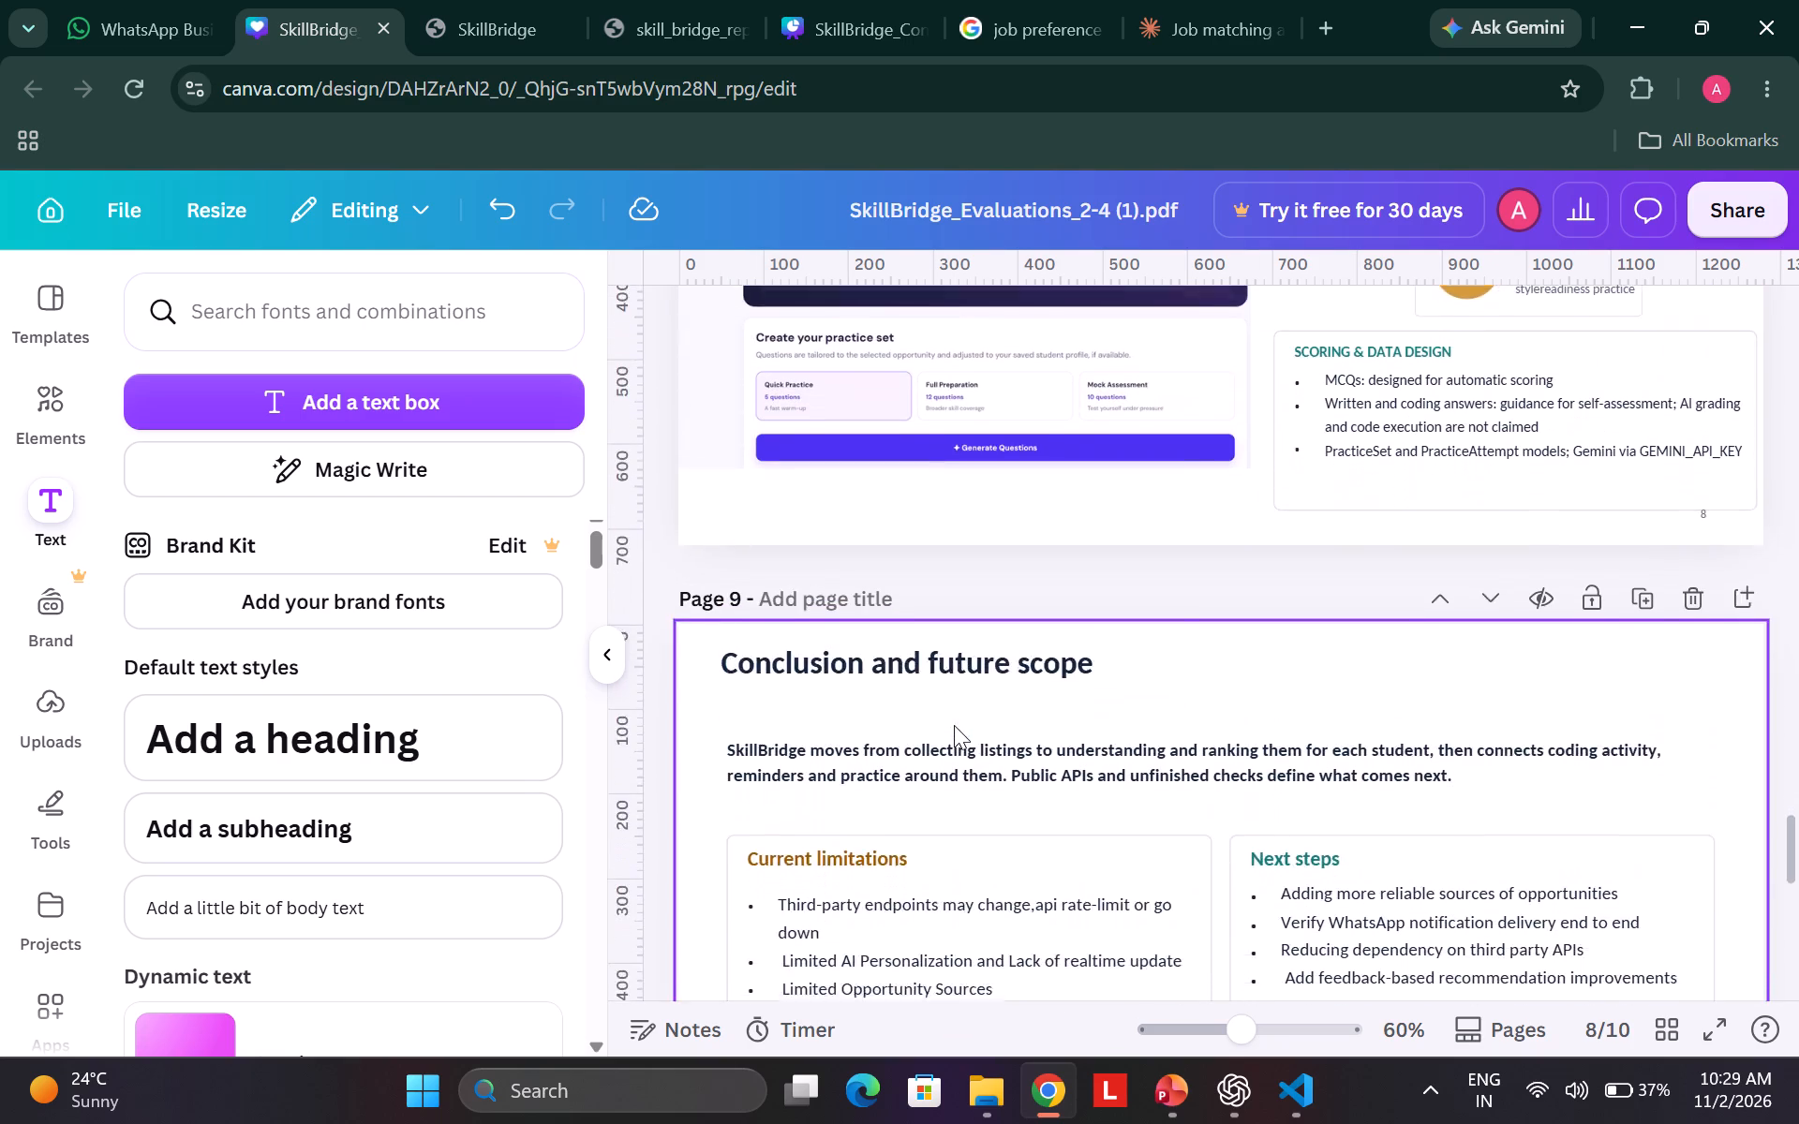
{"action": "scroll", "coordinate": [954, 725], "scroll_direction": "up", "scroll_amount": 1}
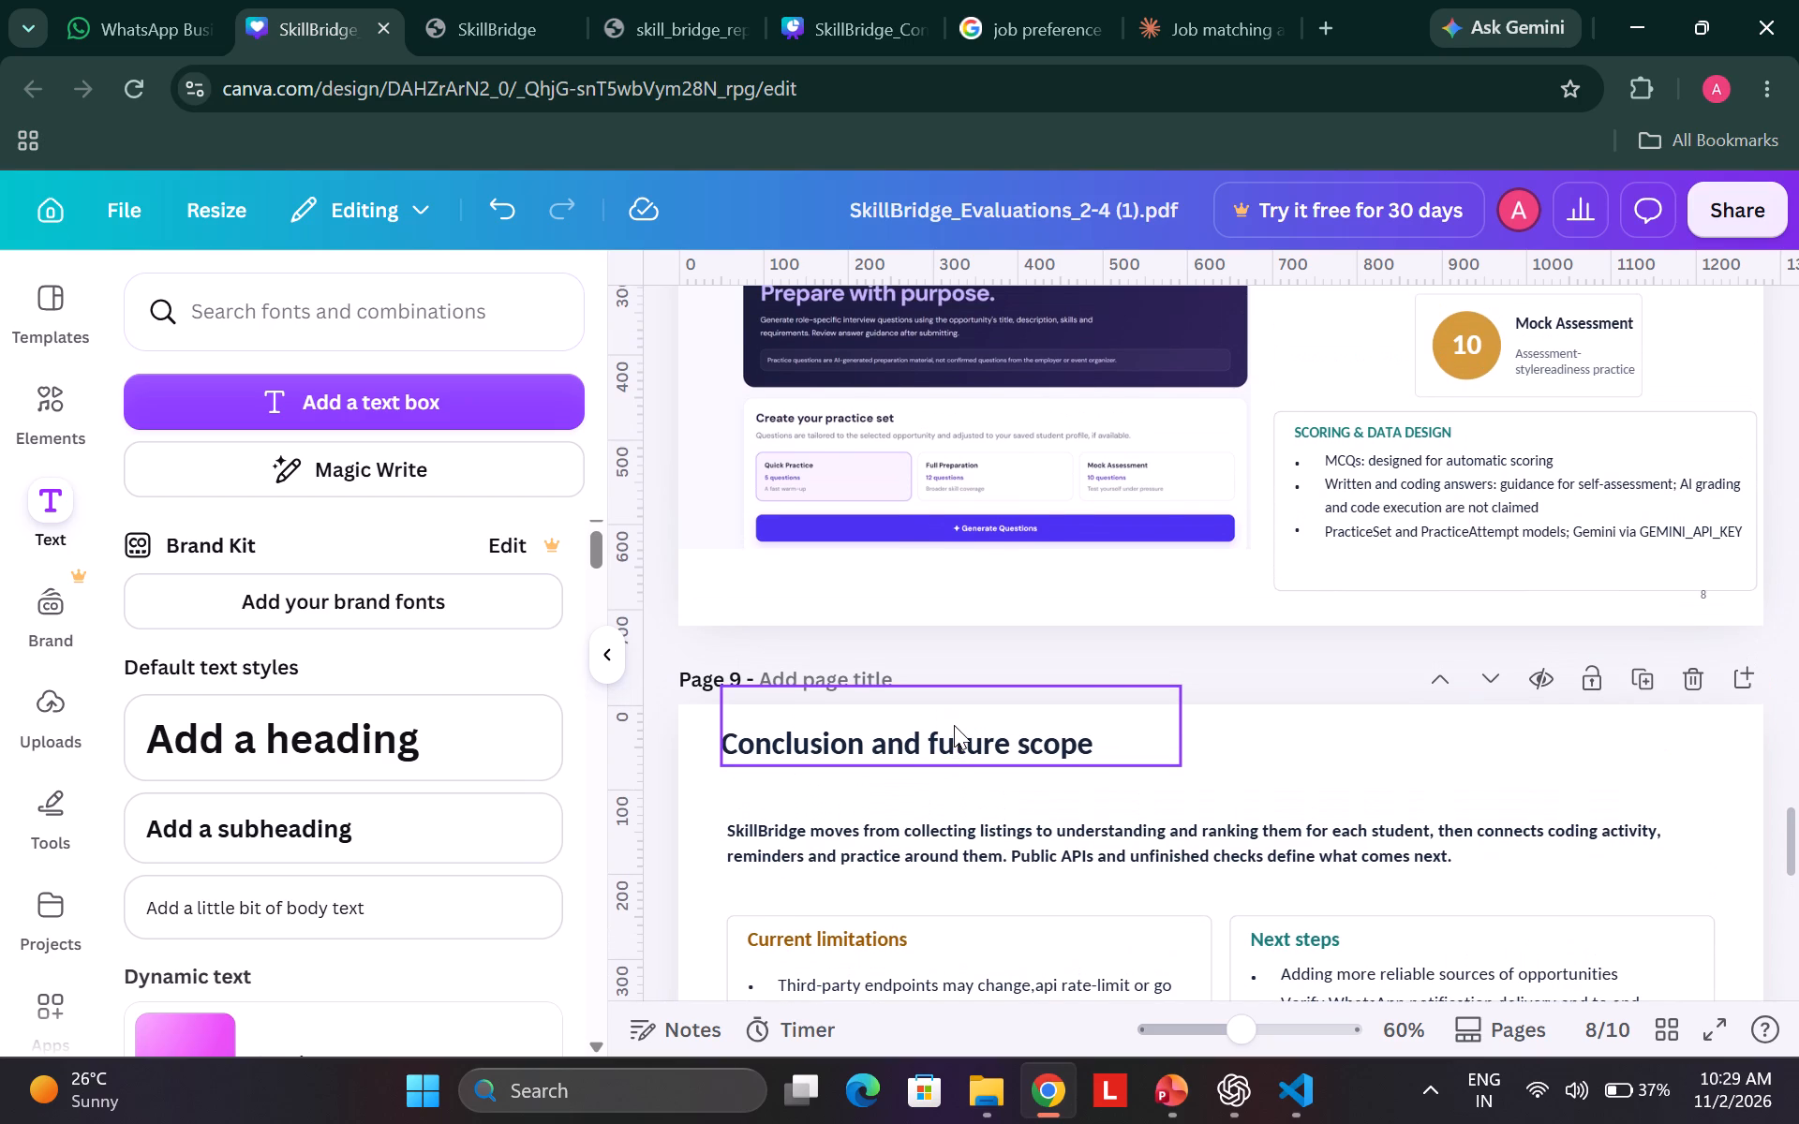
{"action": "scroll", "coordinate": [954, 725], "scroll_direction": "down", "scroll_amount": 1}
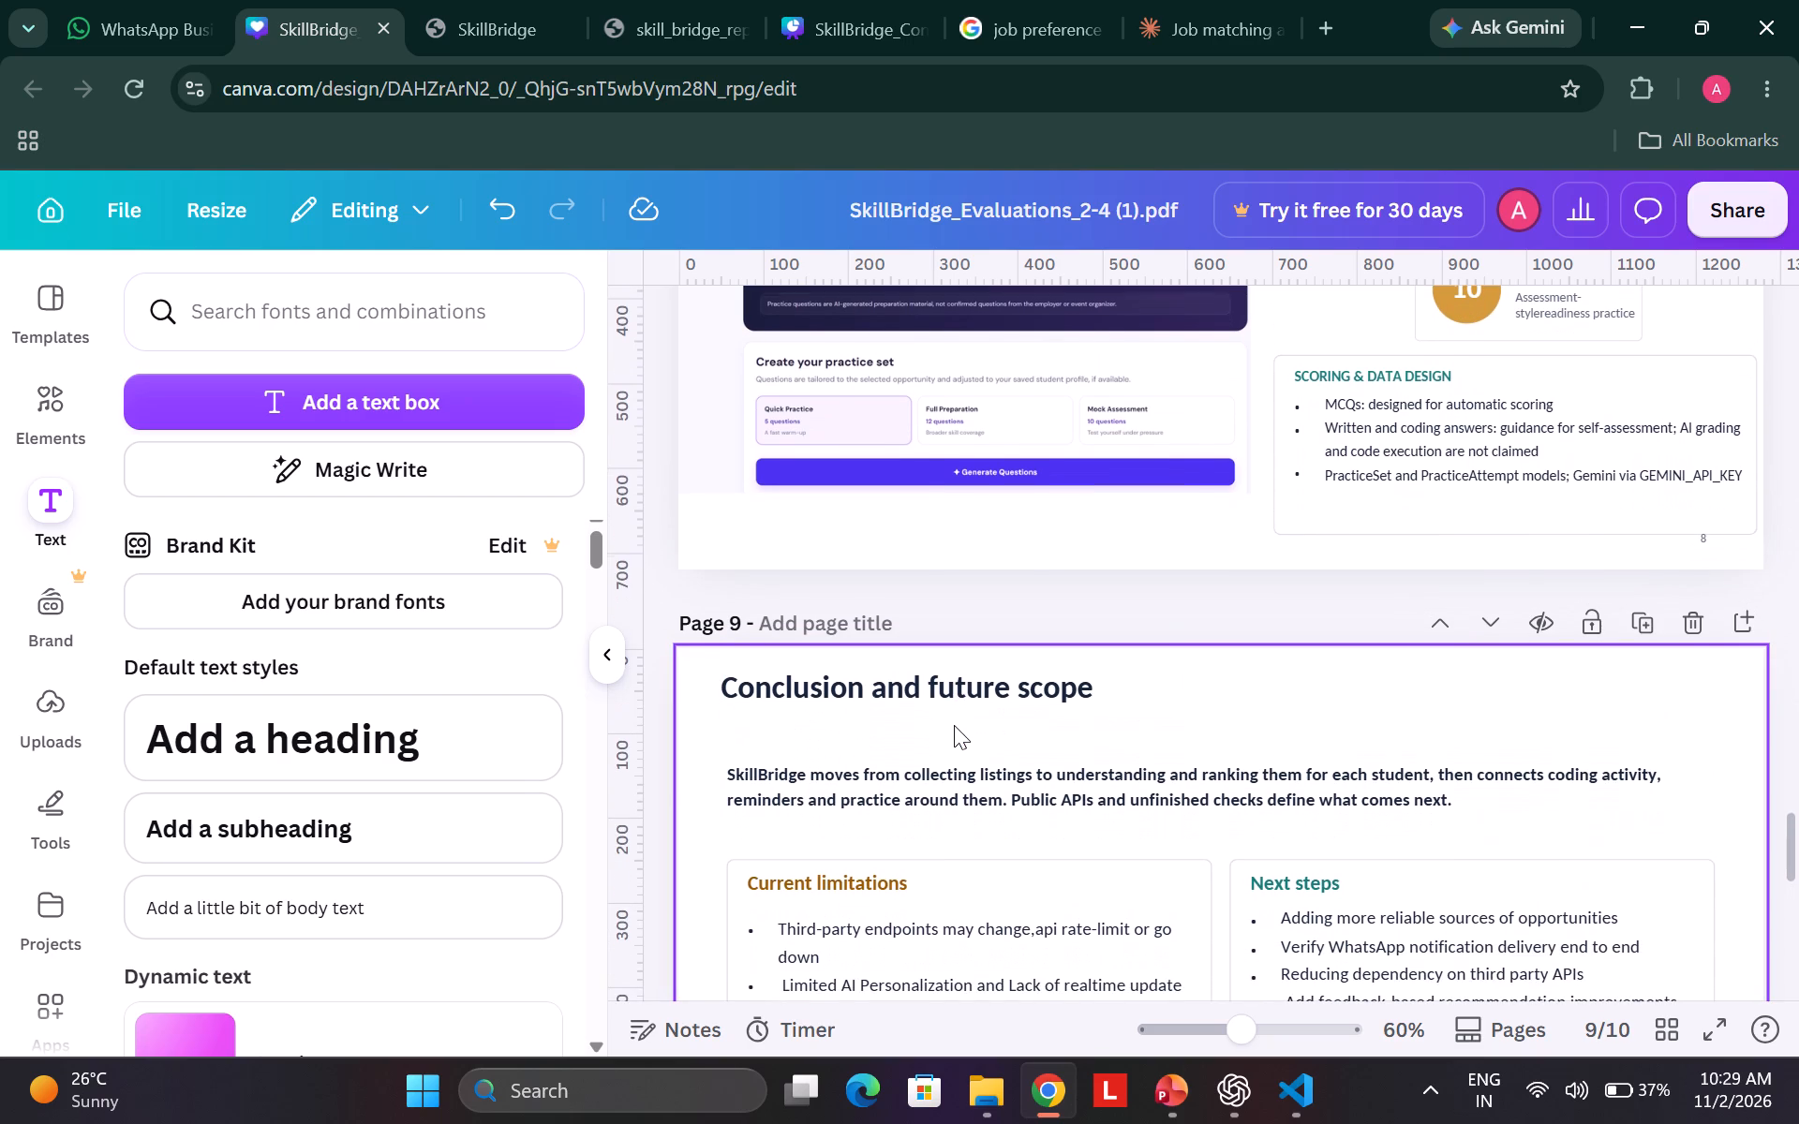
{"action": "scroll", "coordinate": [954, 725], "scroll_direction": "down", "scroll_amount": 3}
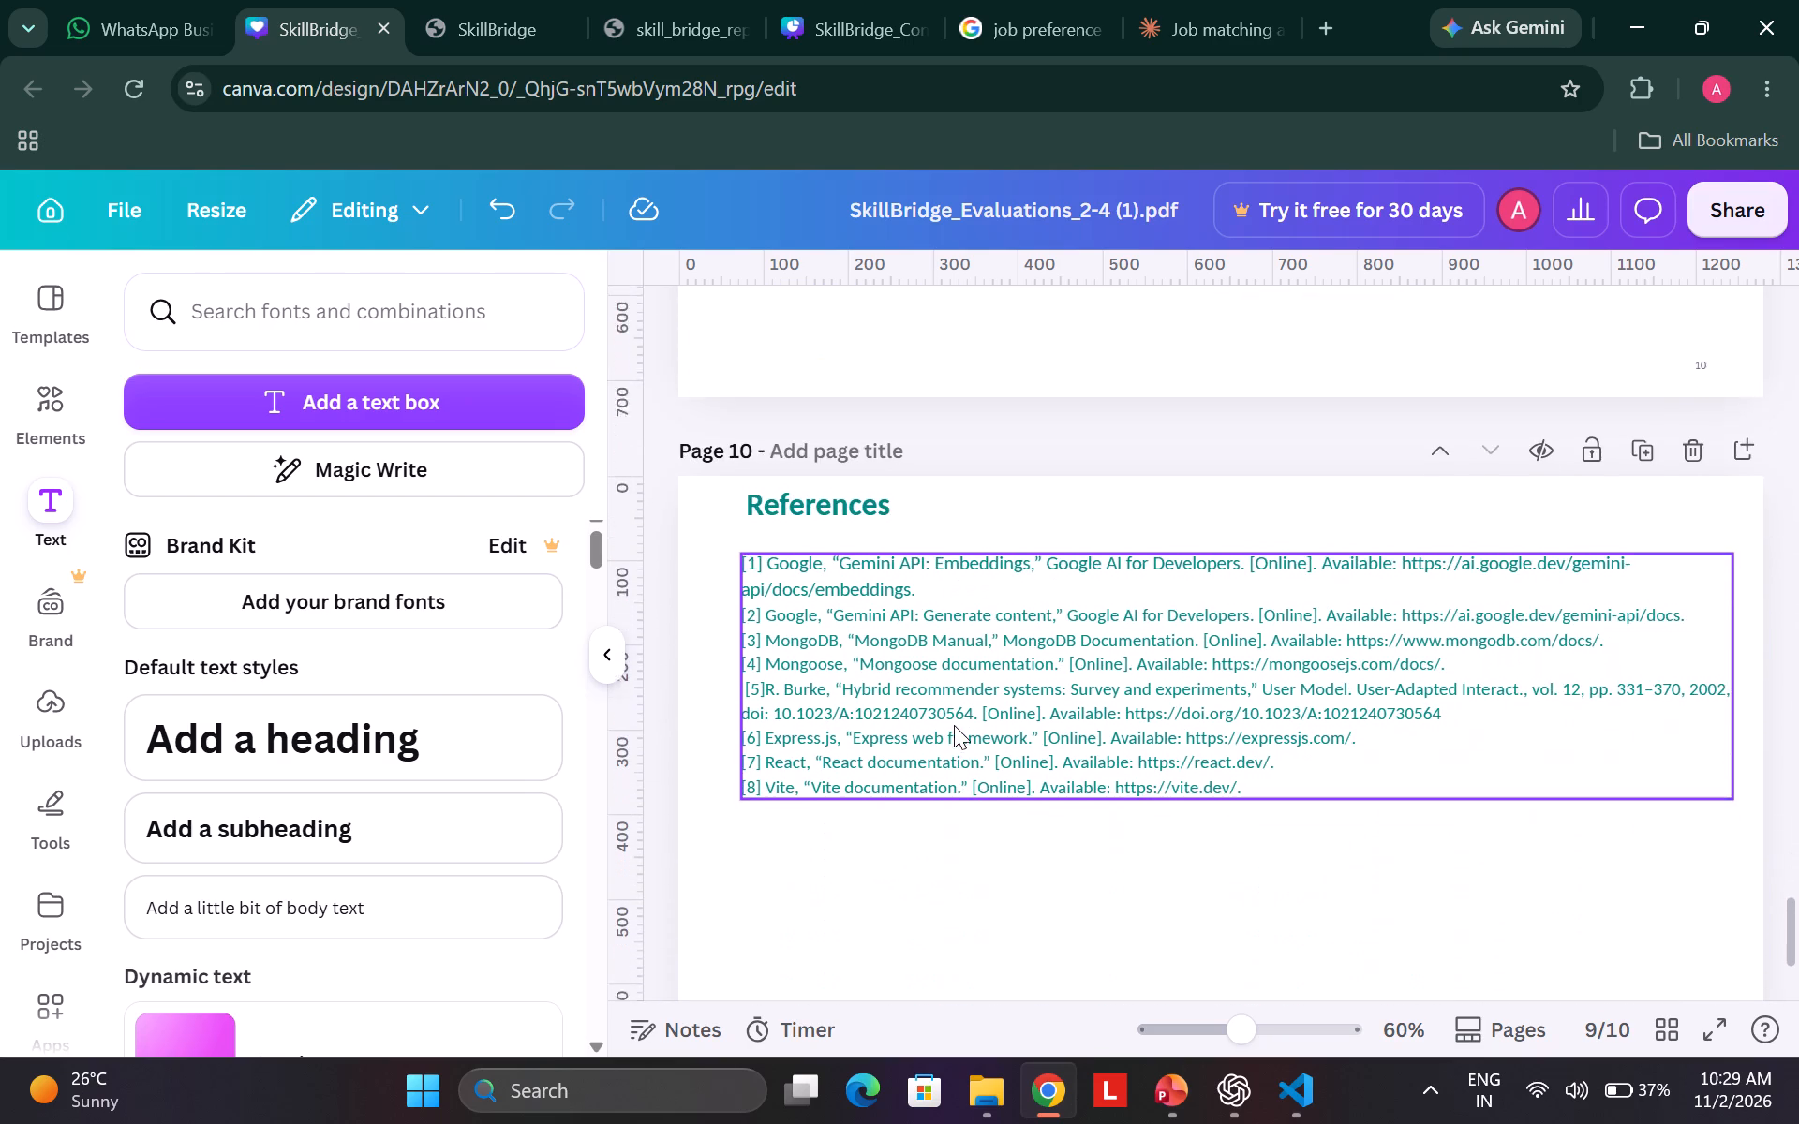
{"action": "scroll", "coordinate": [973, 684], "scroll_direction": "down", "scroll_amount": 2}
{"action": "scroll", "coordinate": [973, 684], "scroll_direction": "up", "scroll_amount": 5}
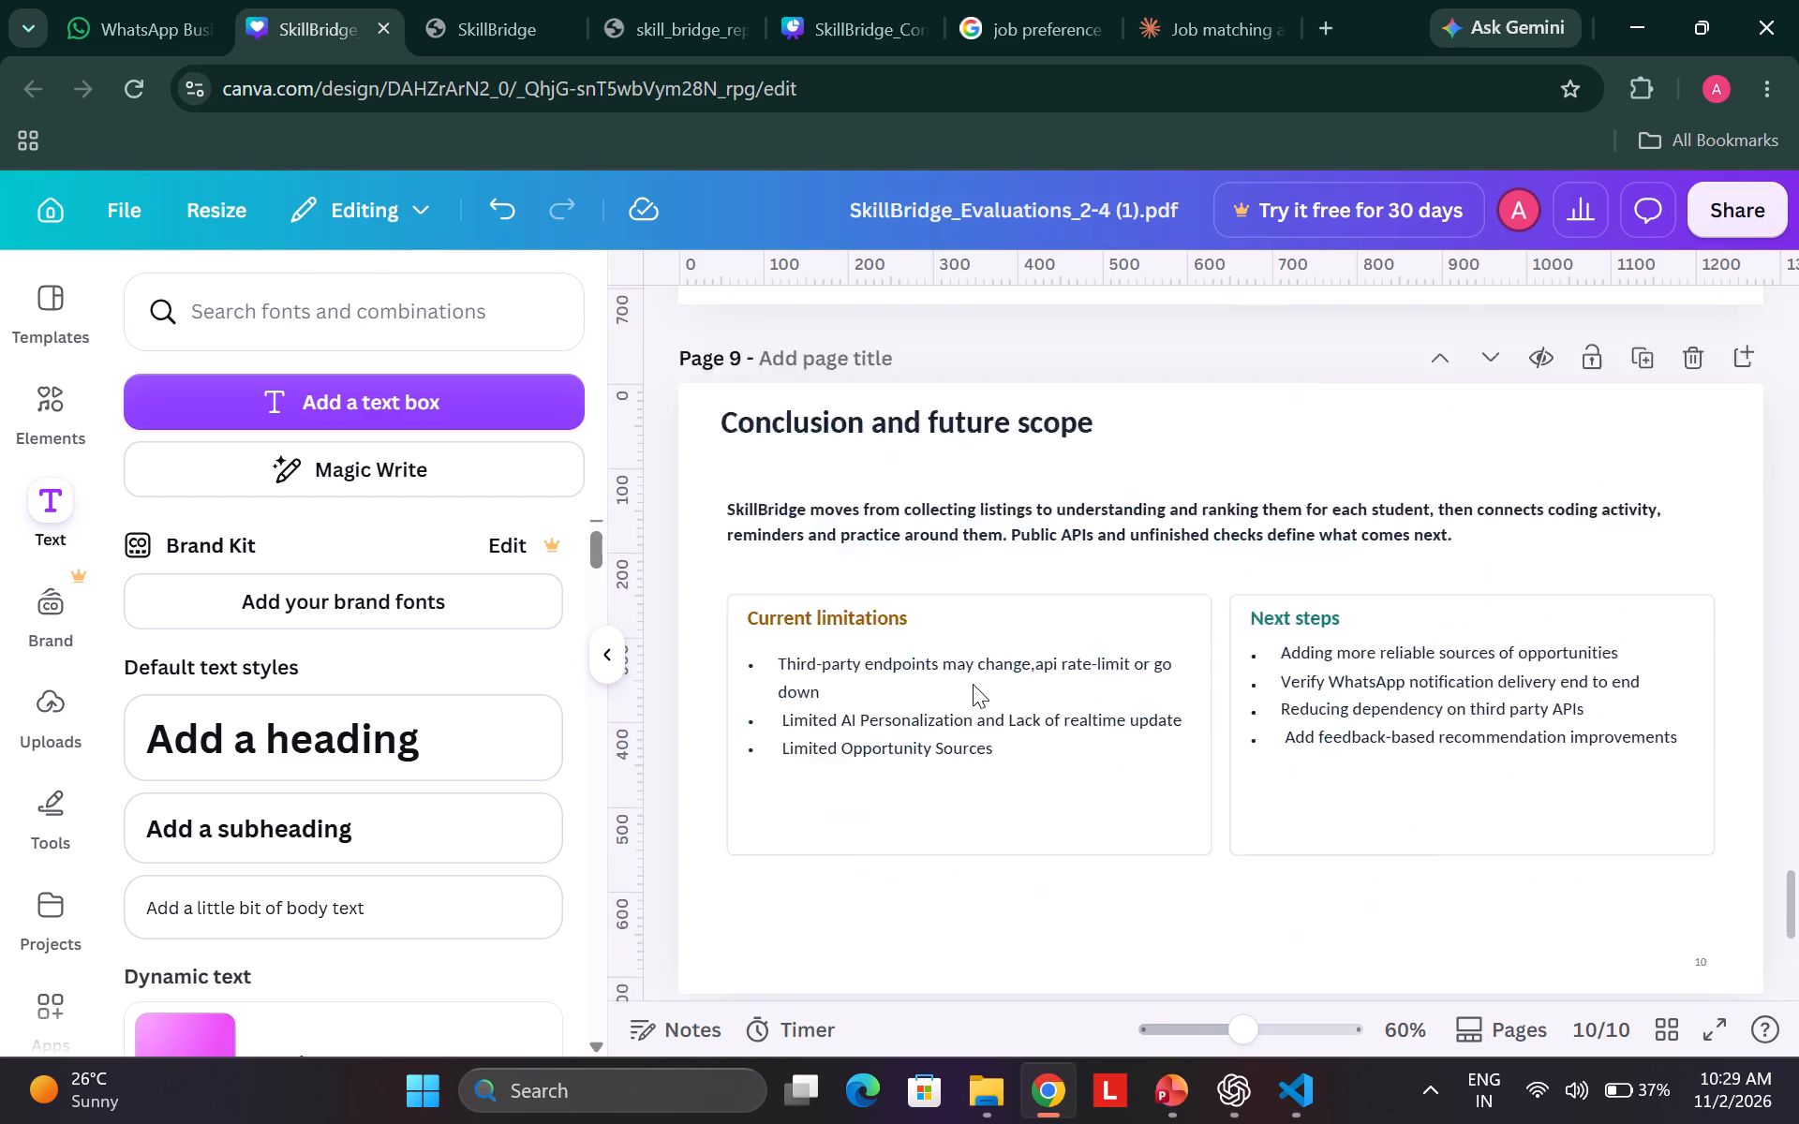
{"action": "scroll", "coordinate": [973, 684], "scroll_direction": "up", "scroll_amount": 4}
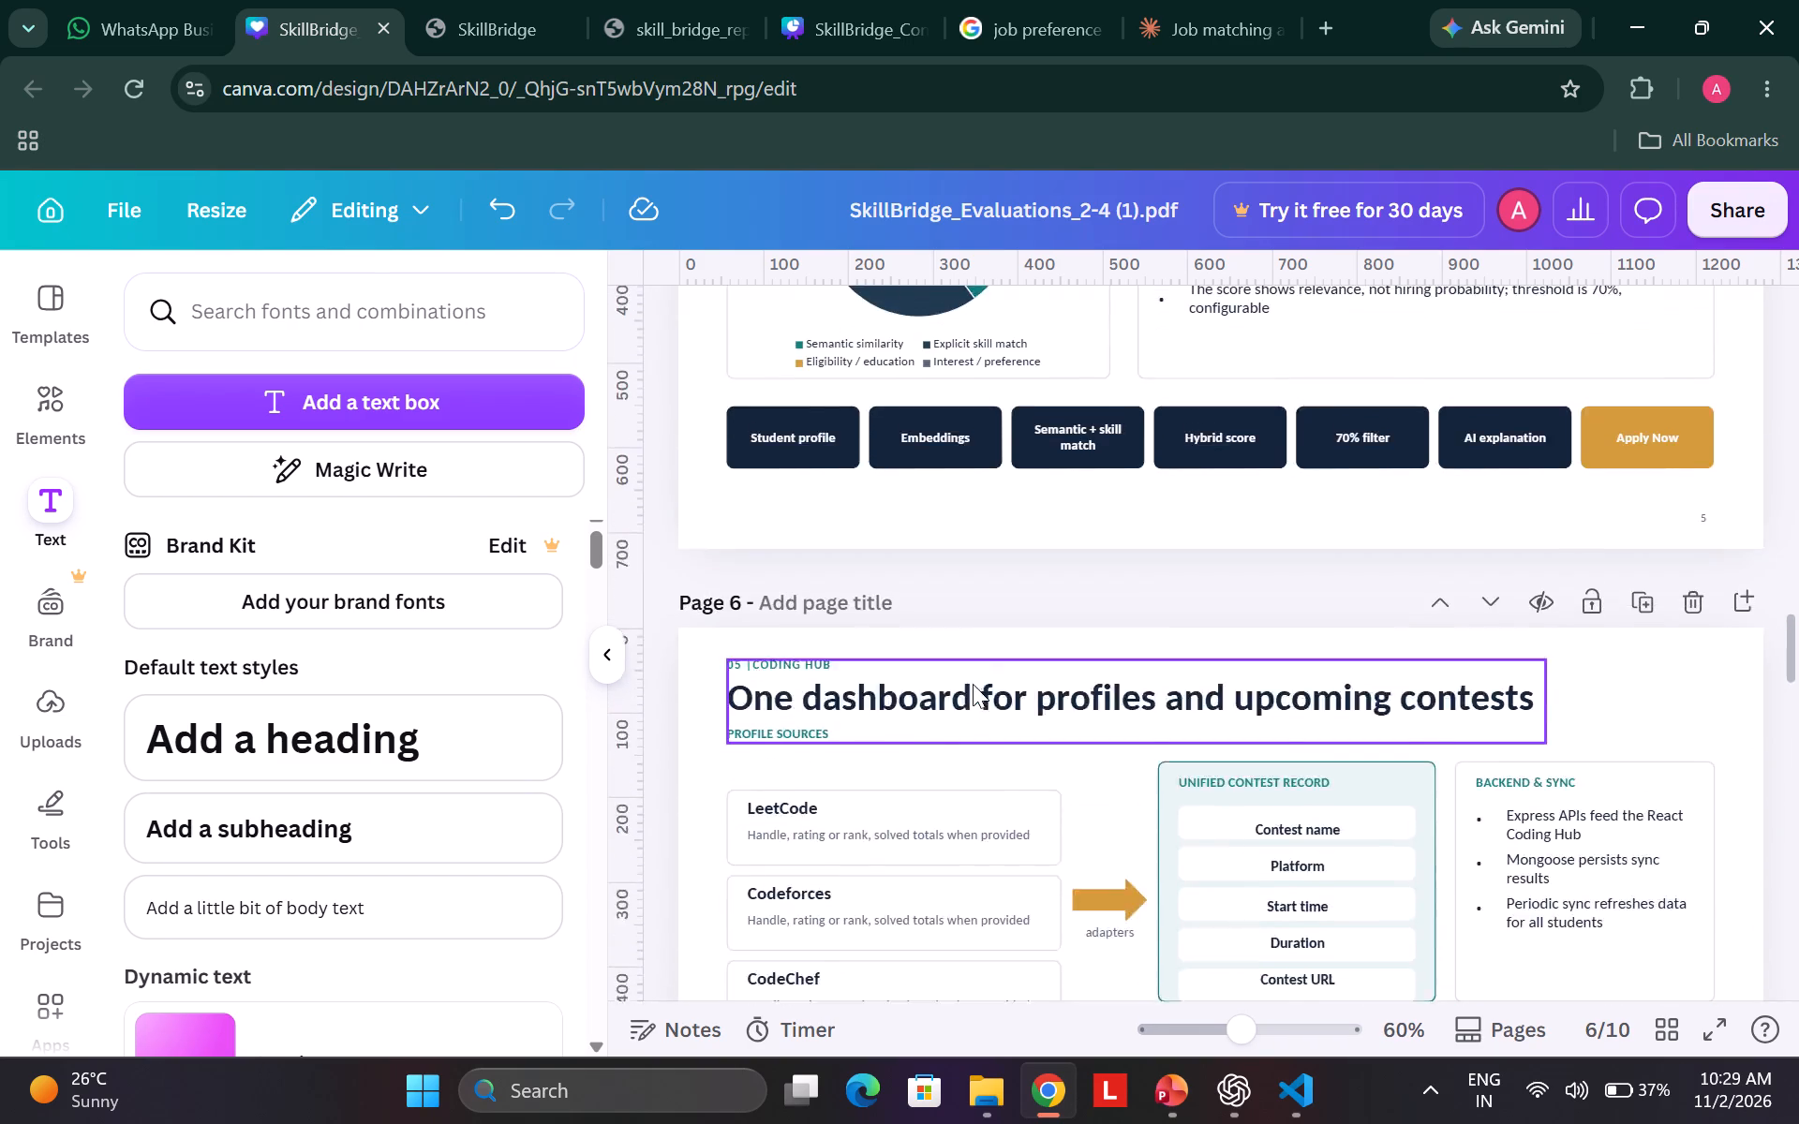
{"action": "scroll", "coordinate": [973, 684], "scroll_direction": "up", "scroll_amount": 3}
{"action": "scroll", "coordinate": [973, 684], "scroll_direction": "down", "scroll_amount": 1}
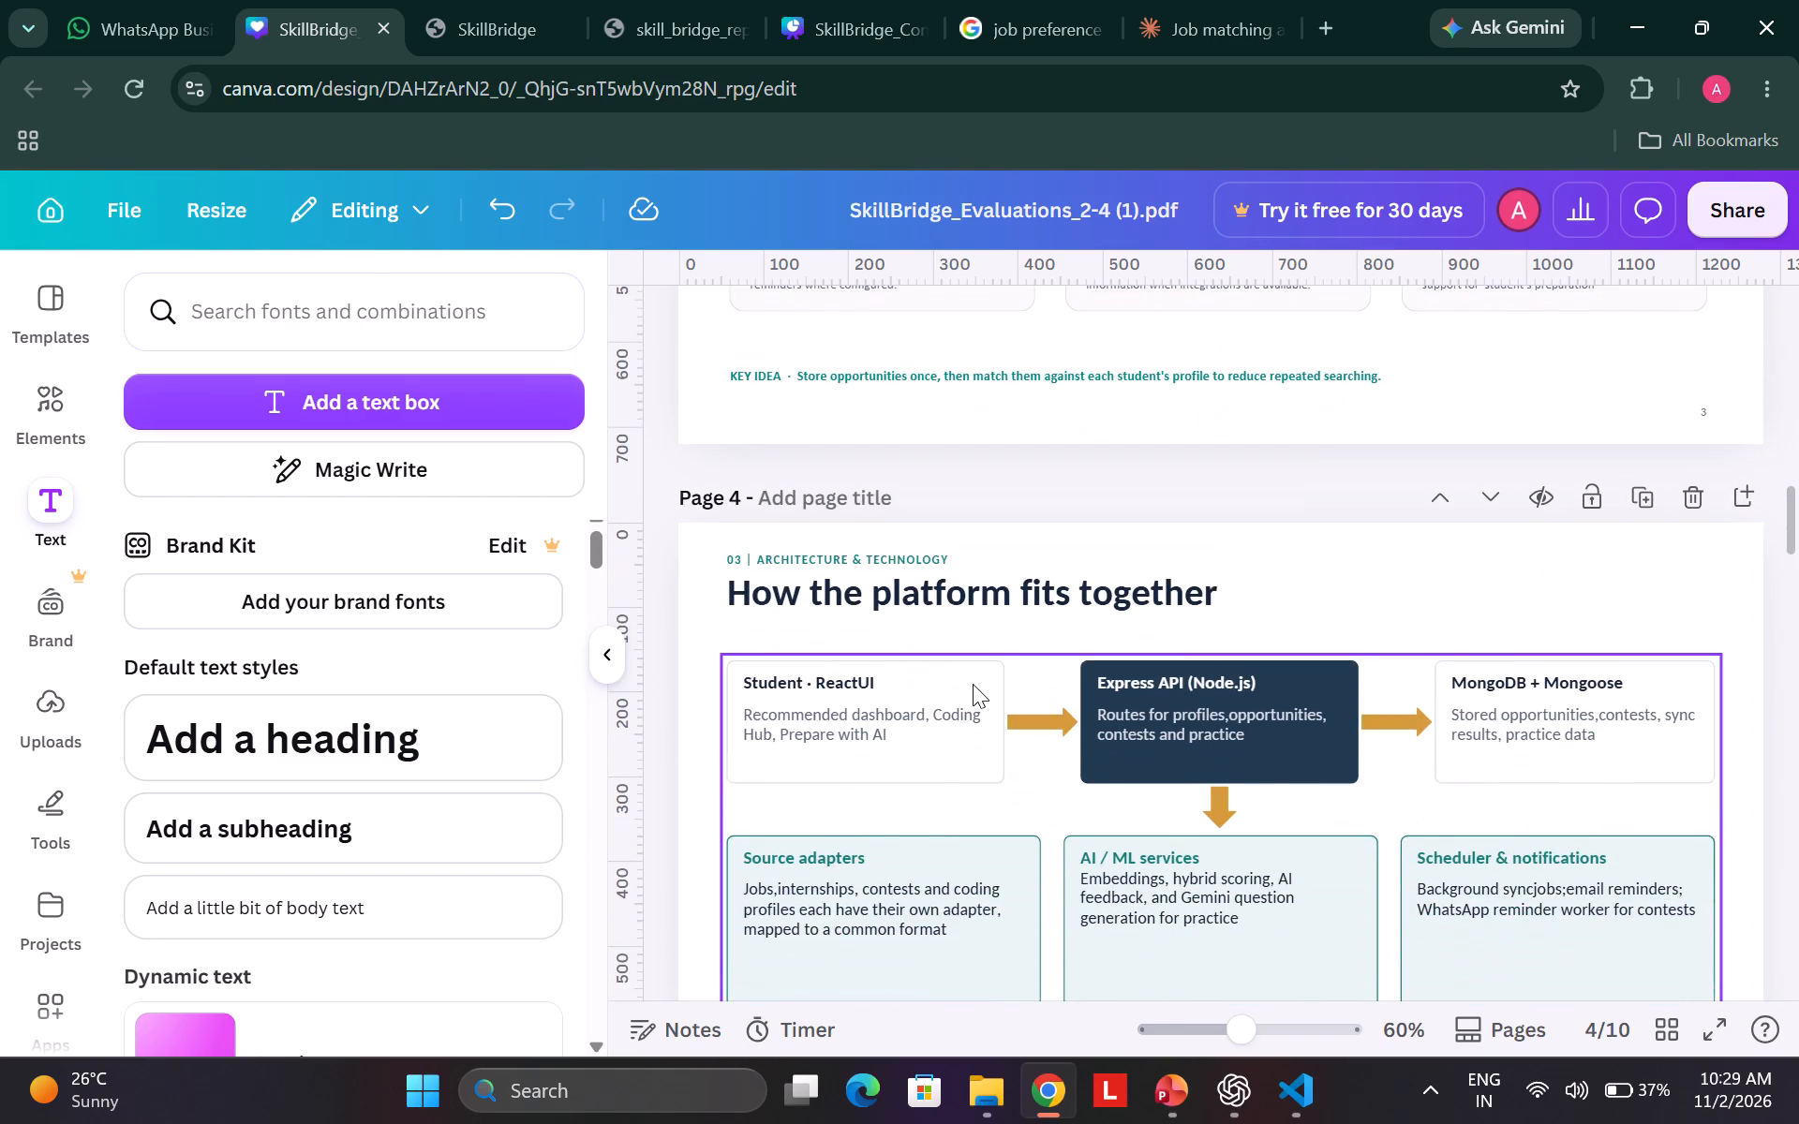
{"action": "scroll", "coordinate": [973, 684], "scroll_direction": "down", "scroll_amount": 2}
{"action": "scroll", "coordinate": [973, 684], "scroll_direction": "up", "scroll_amount": 5}
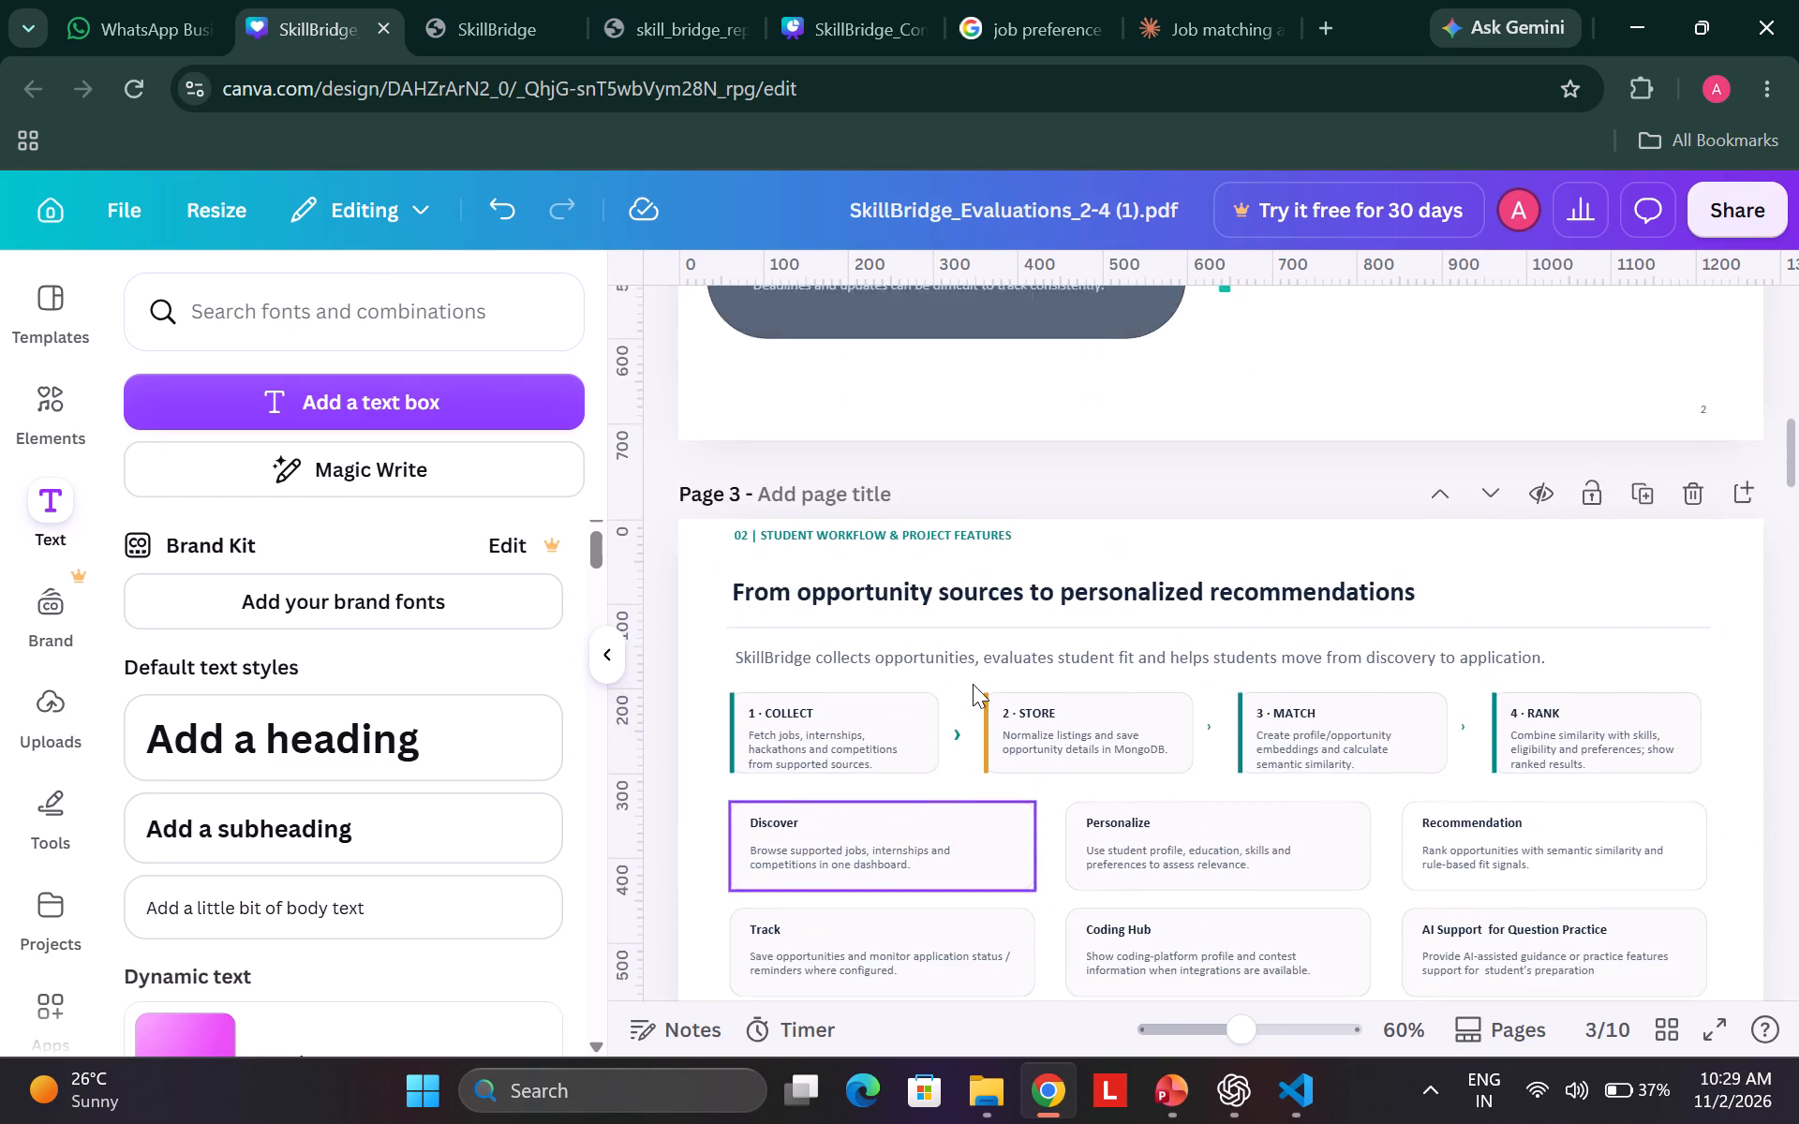
{"action": "scroll", "coordinate": [973, 684], "scroll_direction": "up", "scroll_amount": 3}
{"action": "scroll", "coordinate": [973, 684], "scroll_direction": "down", "scroll_amount": 4}
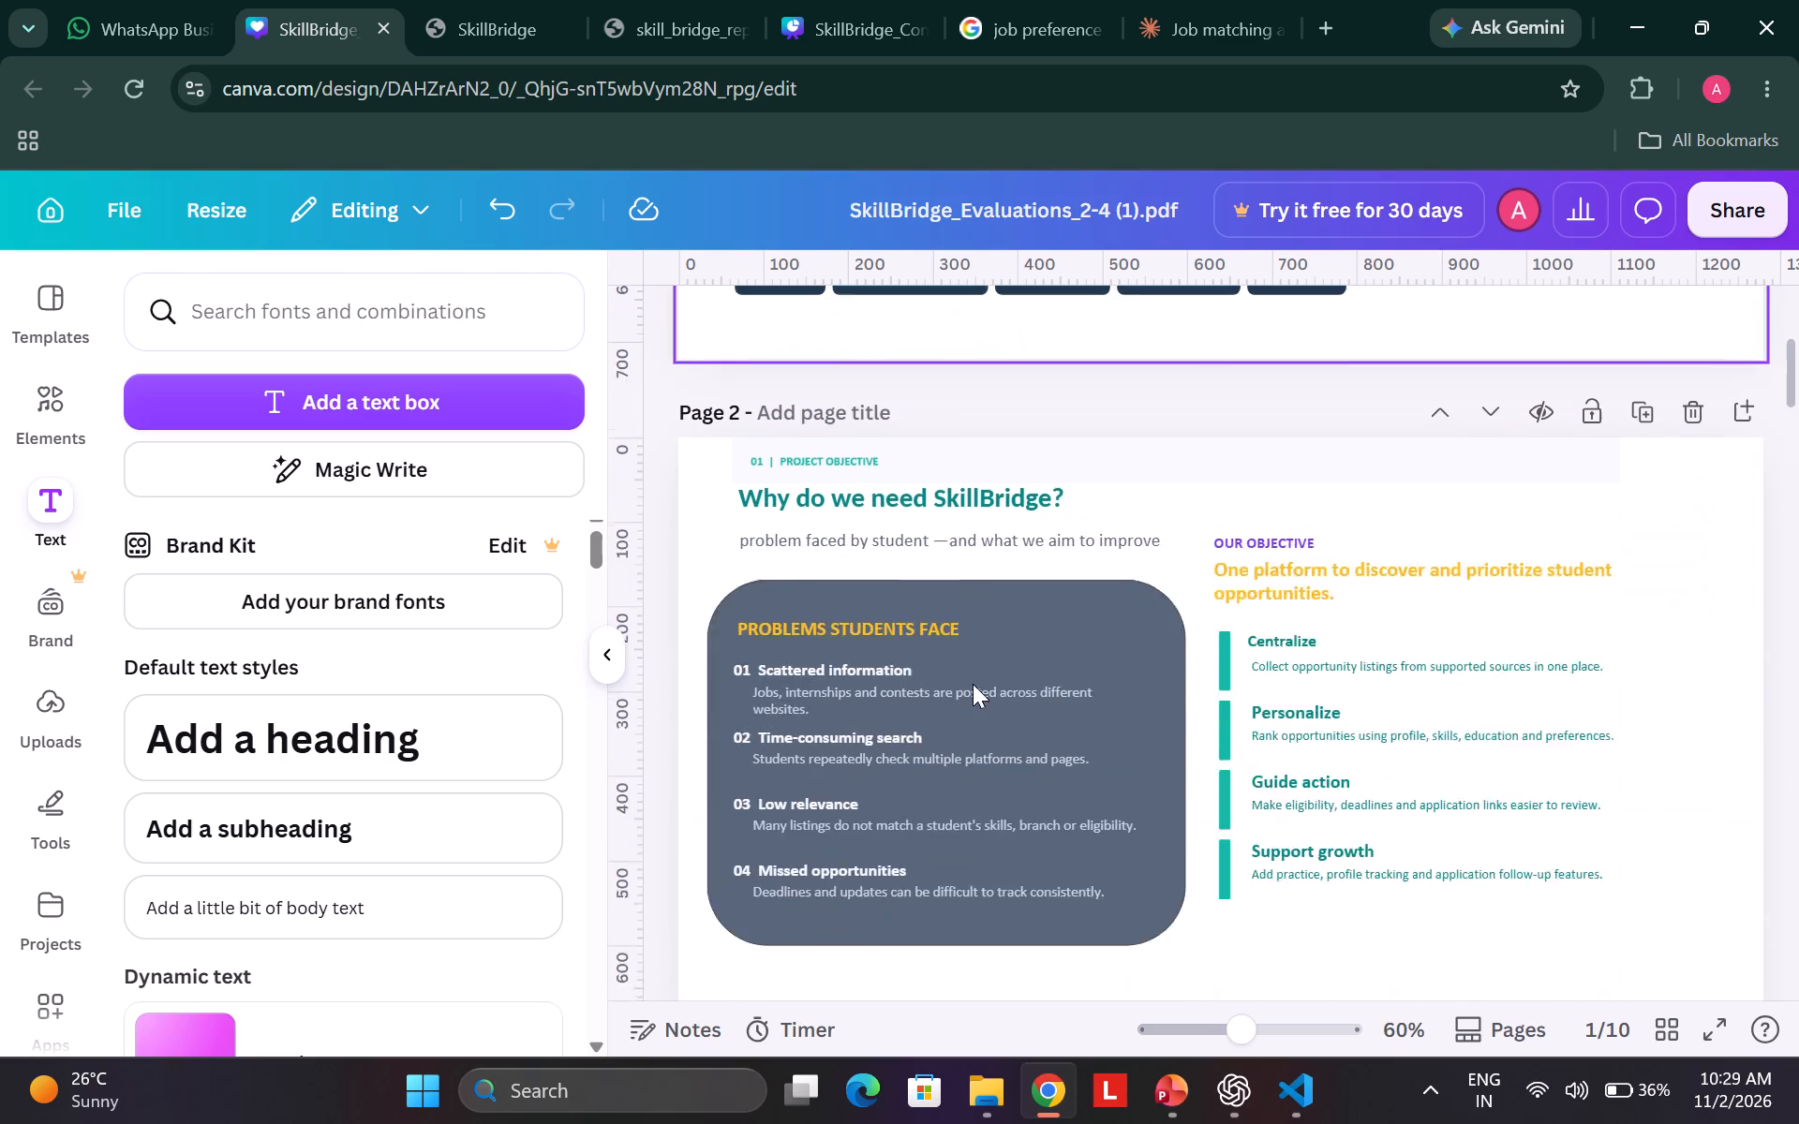
{"action": "scroll", "coordinate": [973, 684], "scroll_direction": "down", "scroll_amount": 2}
Undo the page 8 section label's move and the black-to-teal colour change applied across all pages.
{"action": "key", "text": "ctrl+z"}
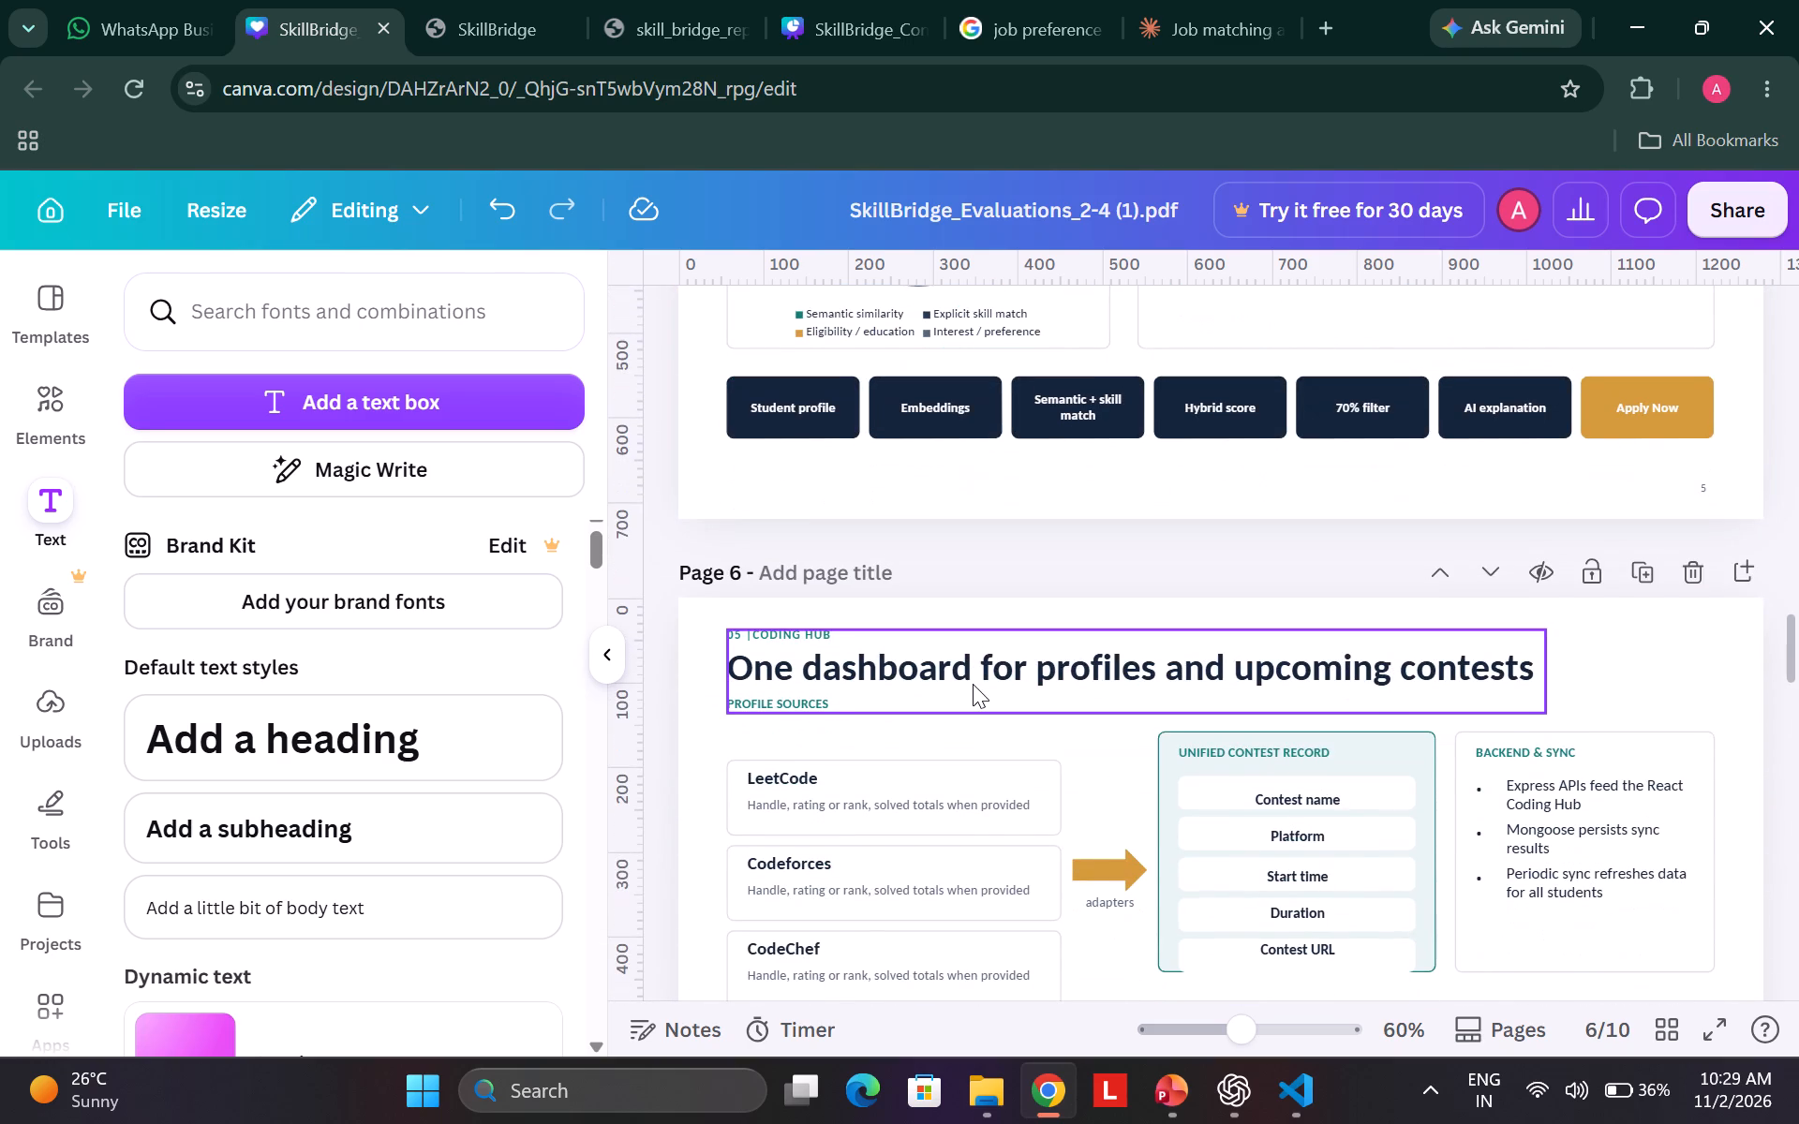
{"action": "scroll", "coordinate": [973, 684], "scroll_direction": "down", "scroll_amount": 7}
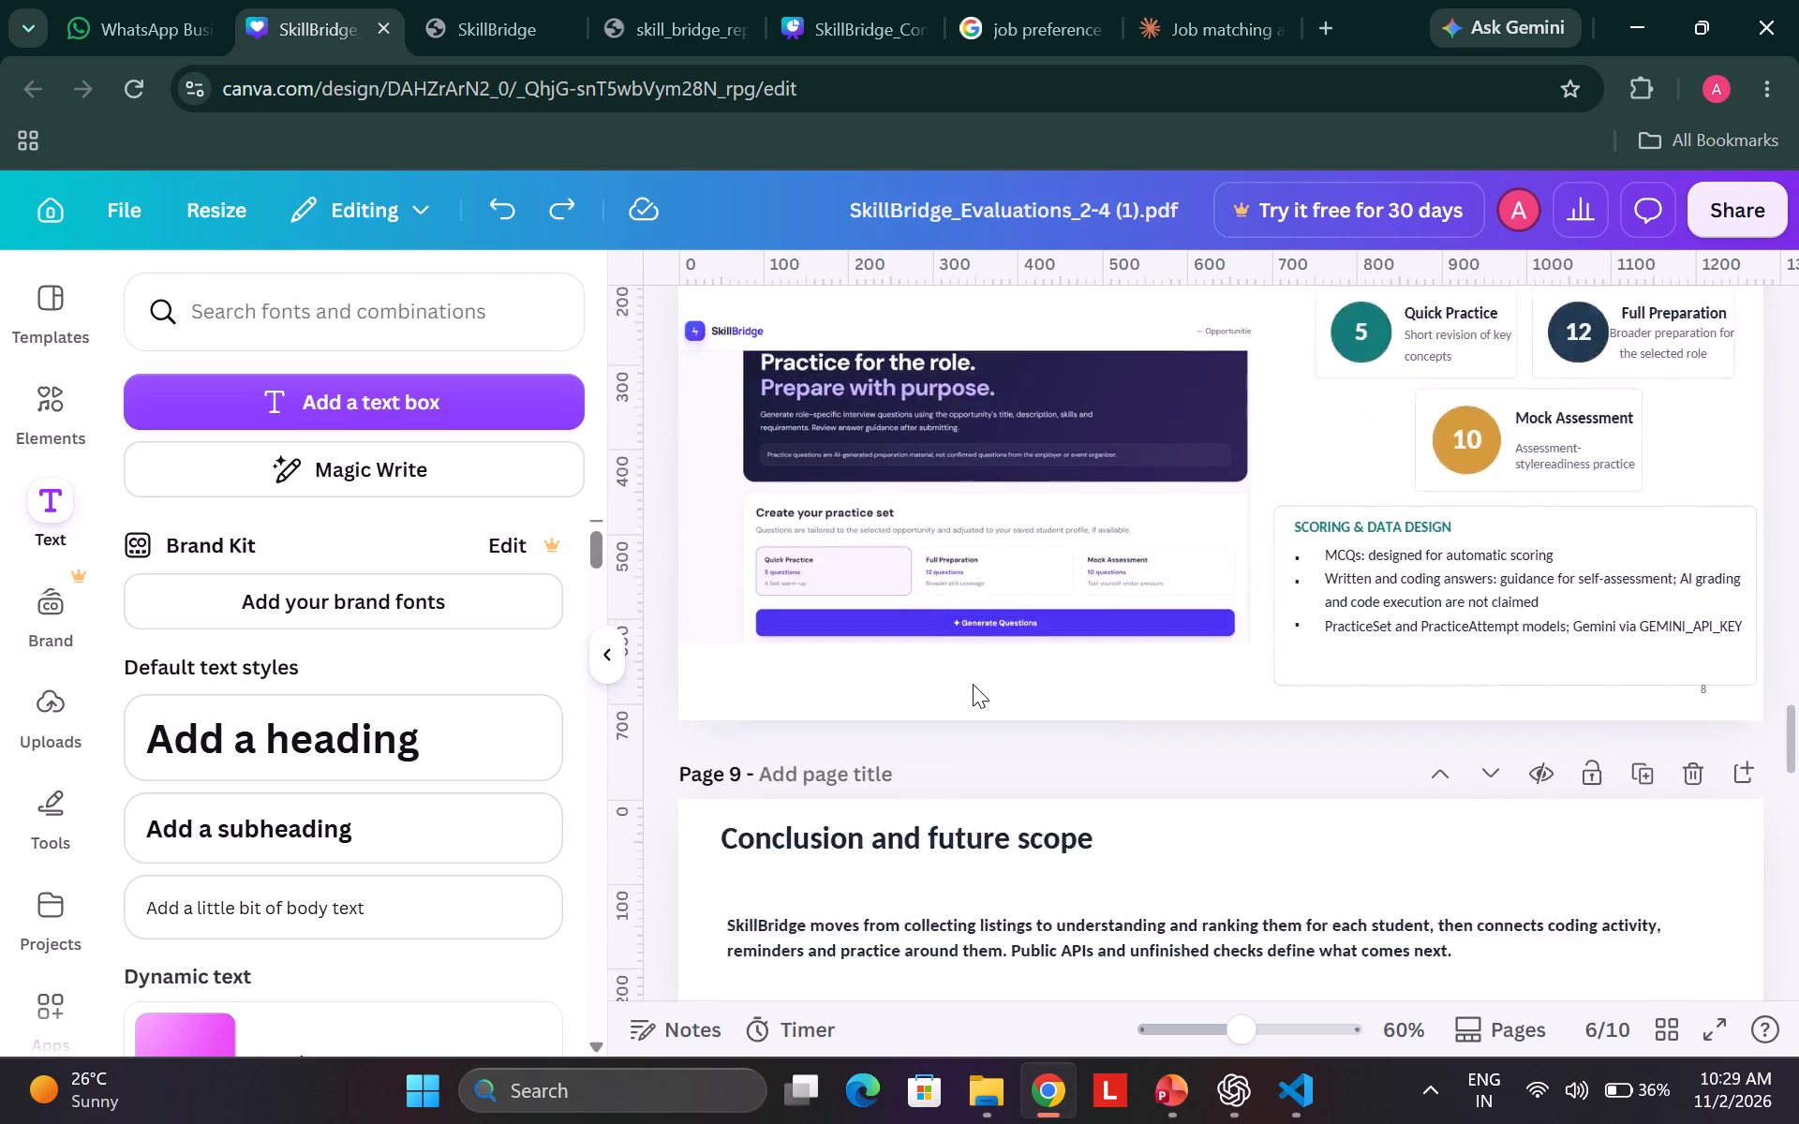
{"action": "scroll", "coordinate": [973, 684], "scroll_direction": "down", "scroll_amount": 1}
{"action": "key", "text": "ctrl+z"}
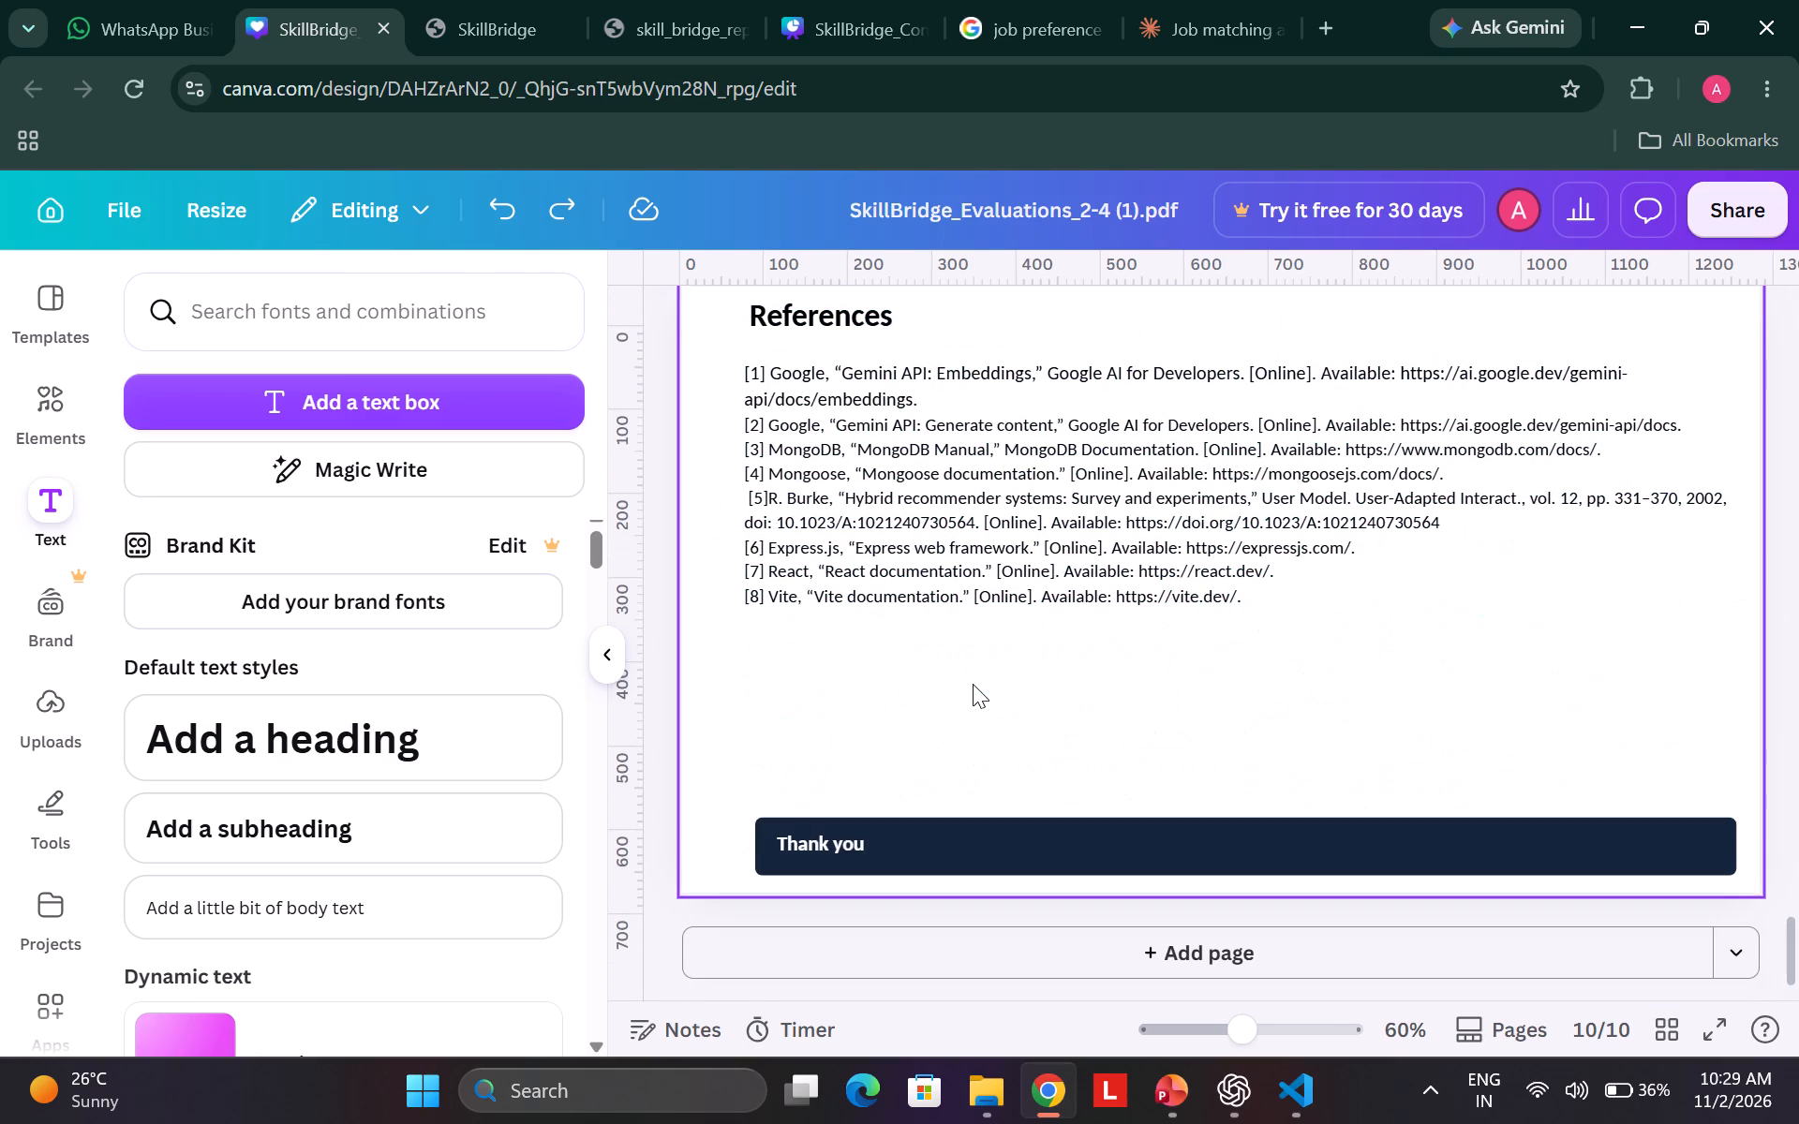
Check the text colours and section labels on pages 2 to 10 after the undo.
{"action": "scroll", "coordinate": [973, 684], "scroll_direction": "up", "scroll_amount": 5}
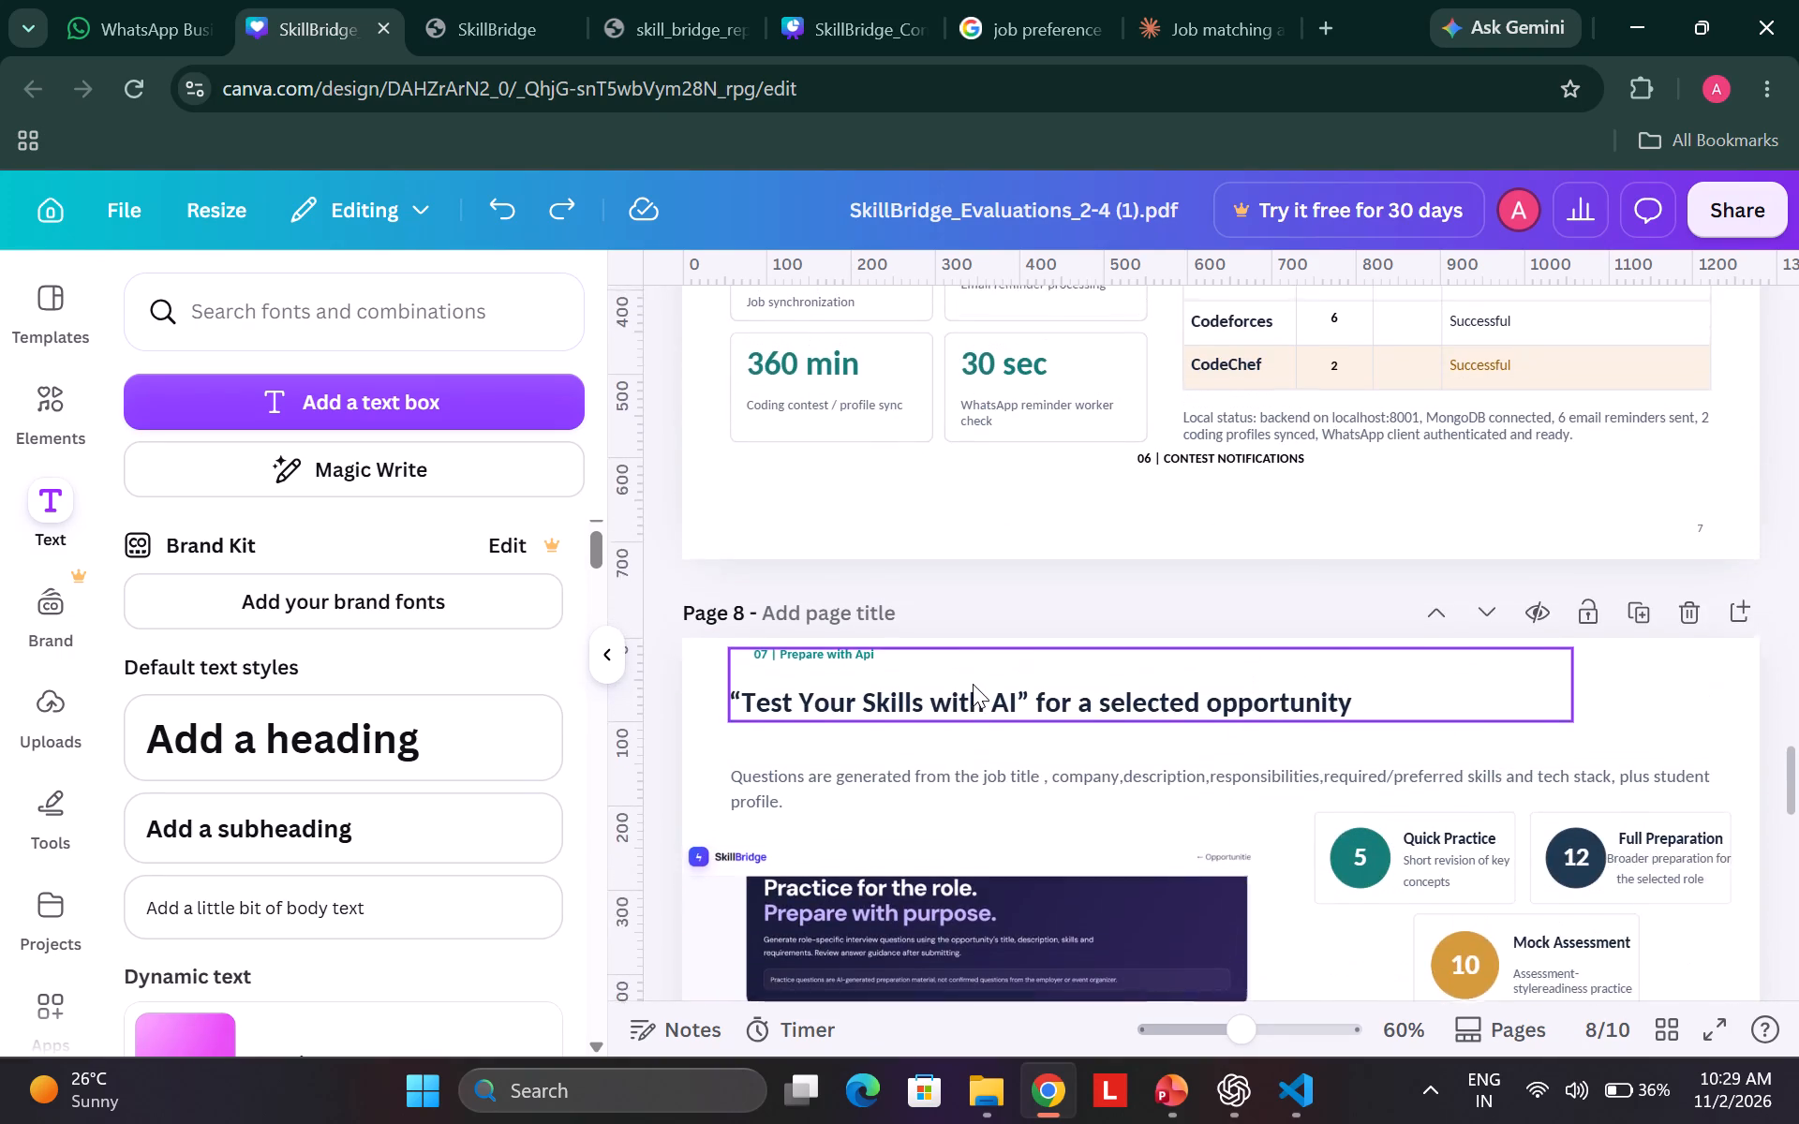
{"action": "scroll", "coordinate": [973, 684], "scroll_direction": "up", "scroll_amount": 5}
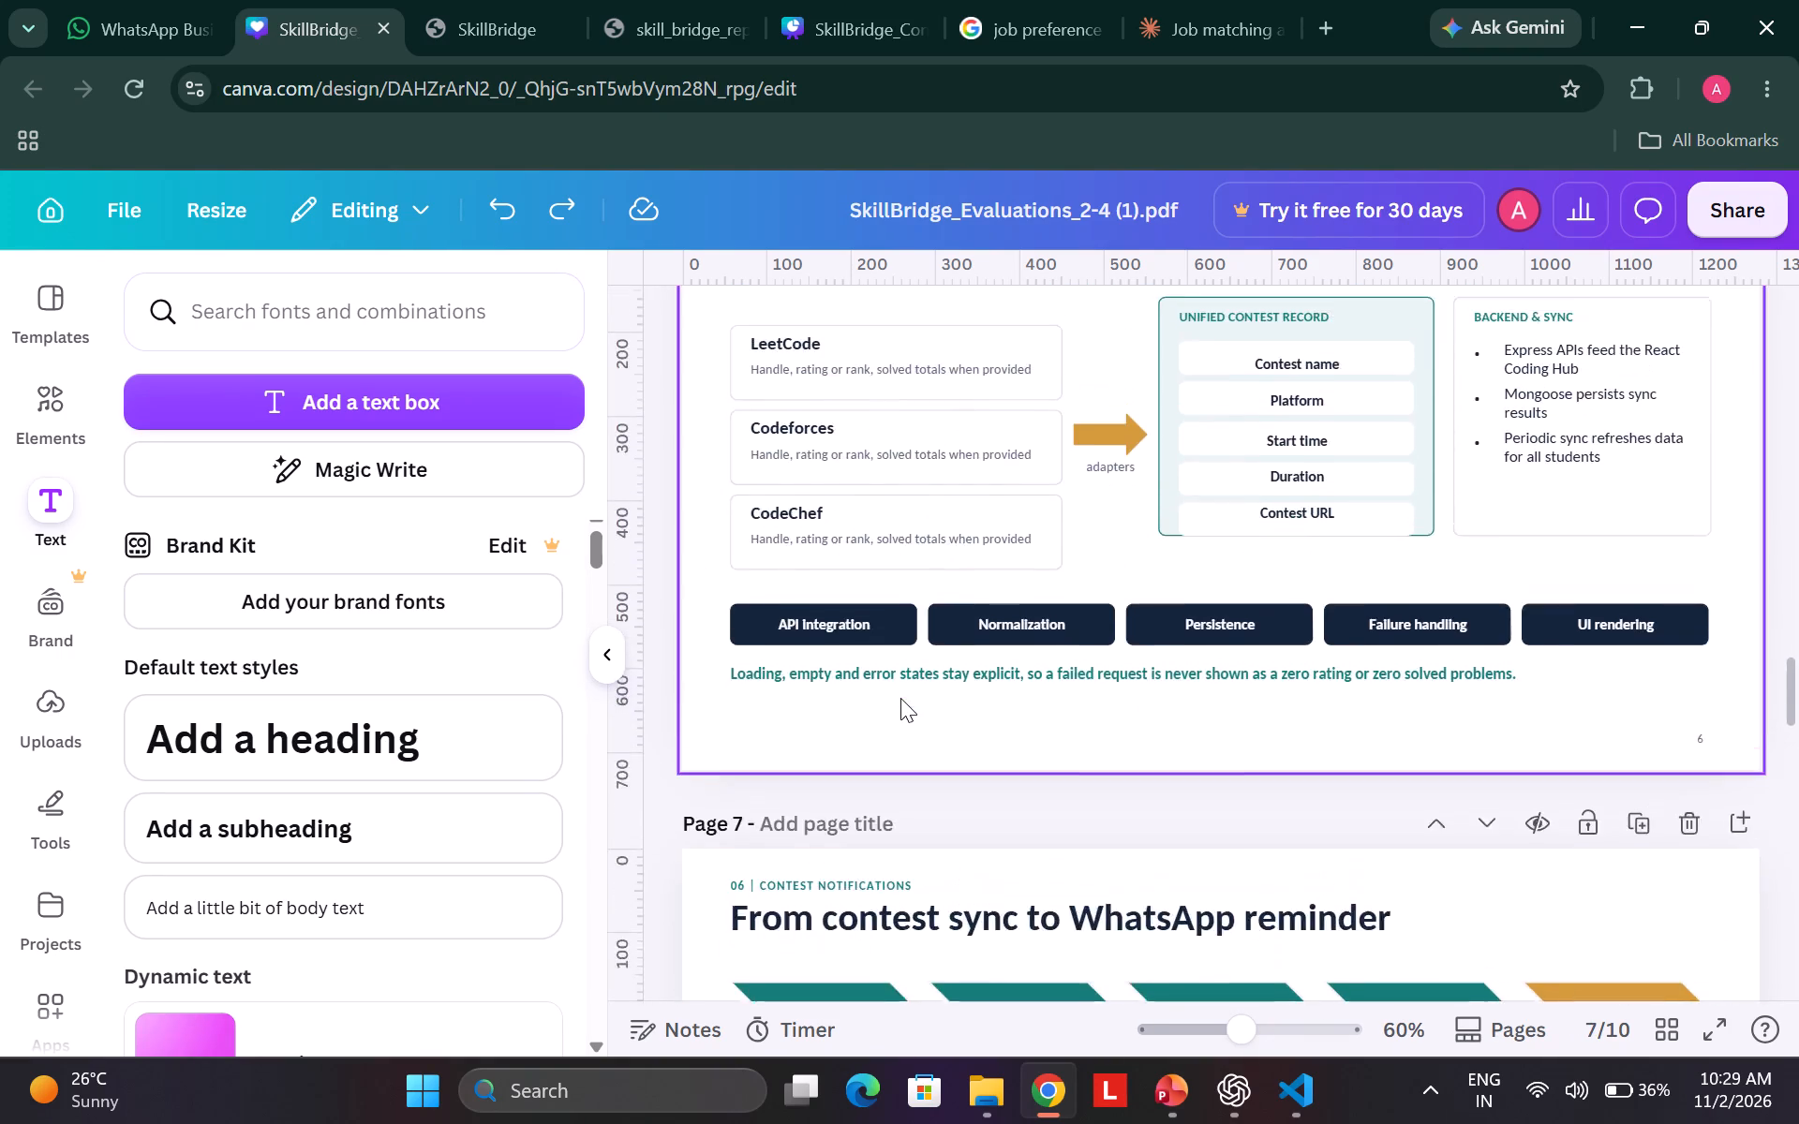
{"action": "scroll", "coordinate": [900, 698], "scroll_direction": "up", "scroll_amount": 5}
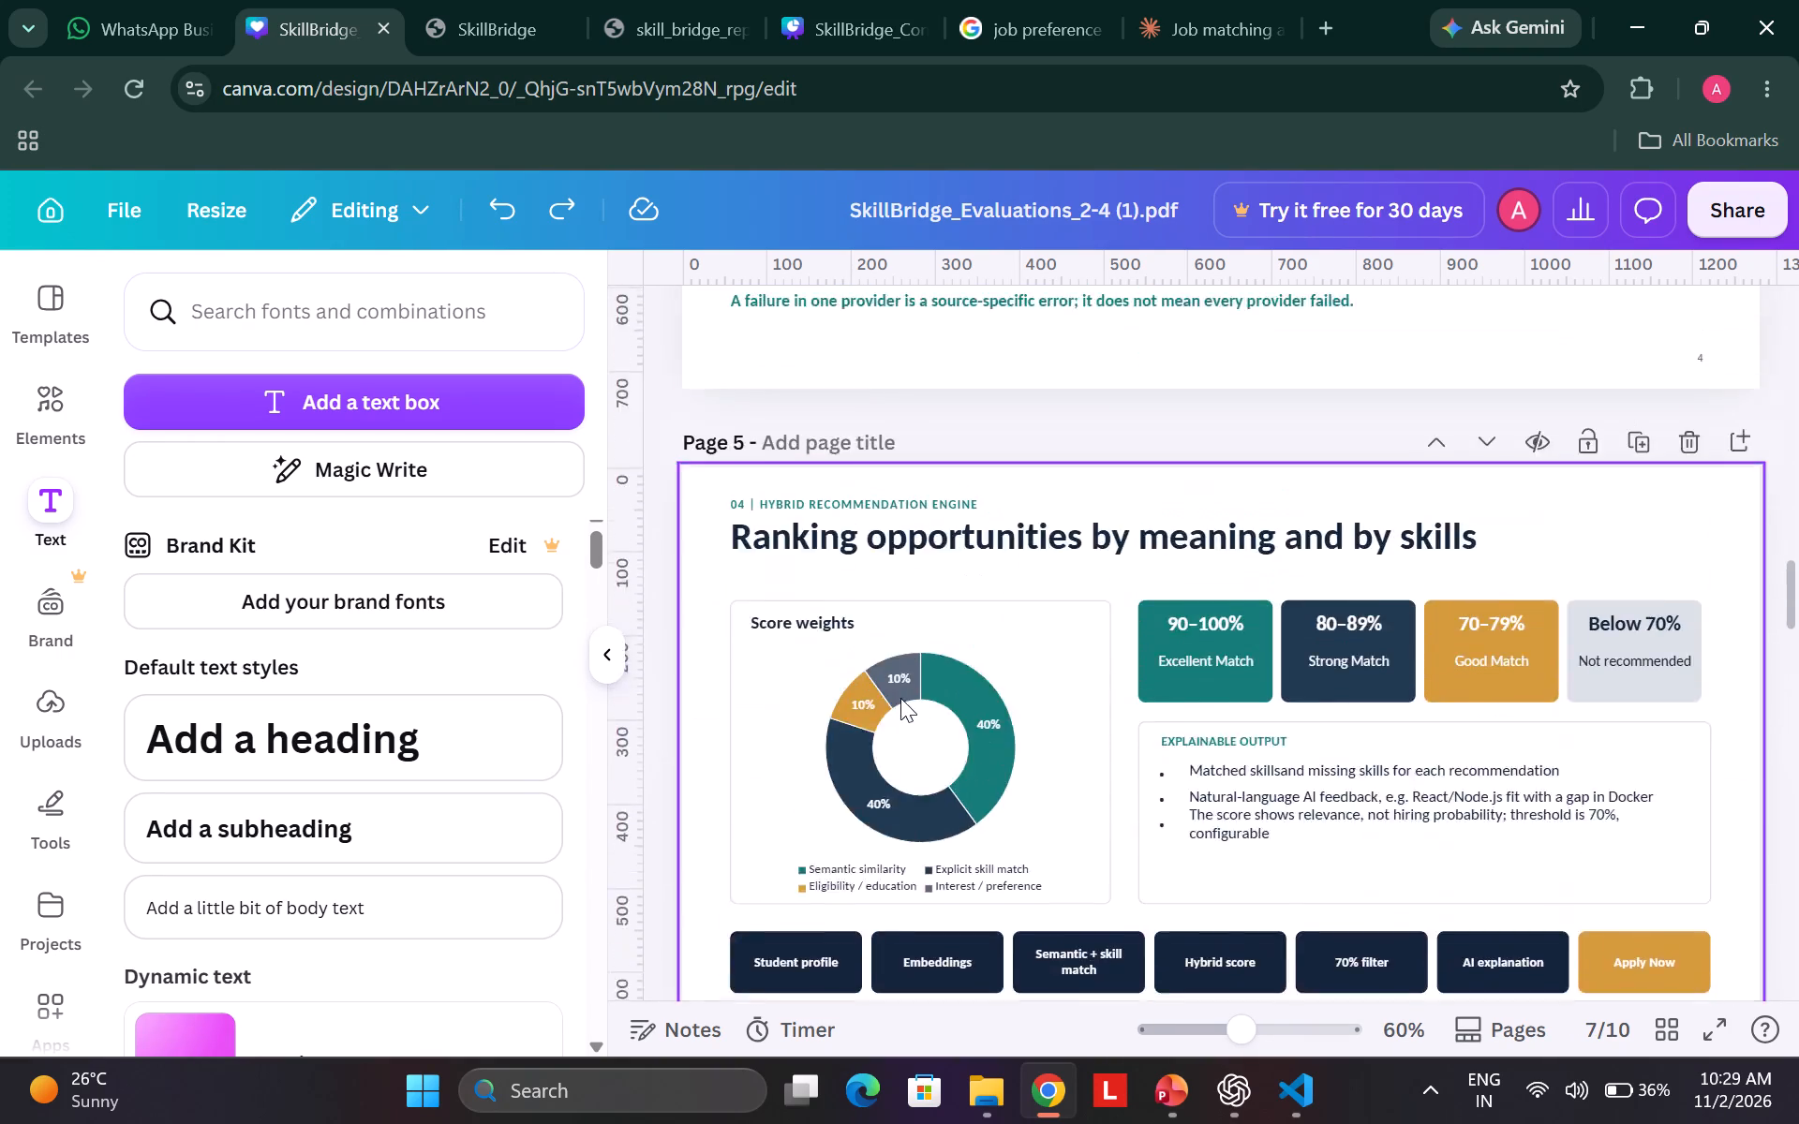
{"action": "scroll", "coordinate": [900, 698], "scroll_direction": "up", "scroll_amount": 6}
{"action": "scroll", "coordinate": [900, 698], "scroll_direction": "down", "scroll_amount": 2}
{"action": "scroll", "coordinate": [900, 698], "scroll_direction": "up", "scroll_amount": 5}
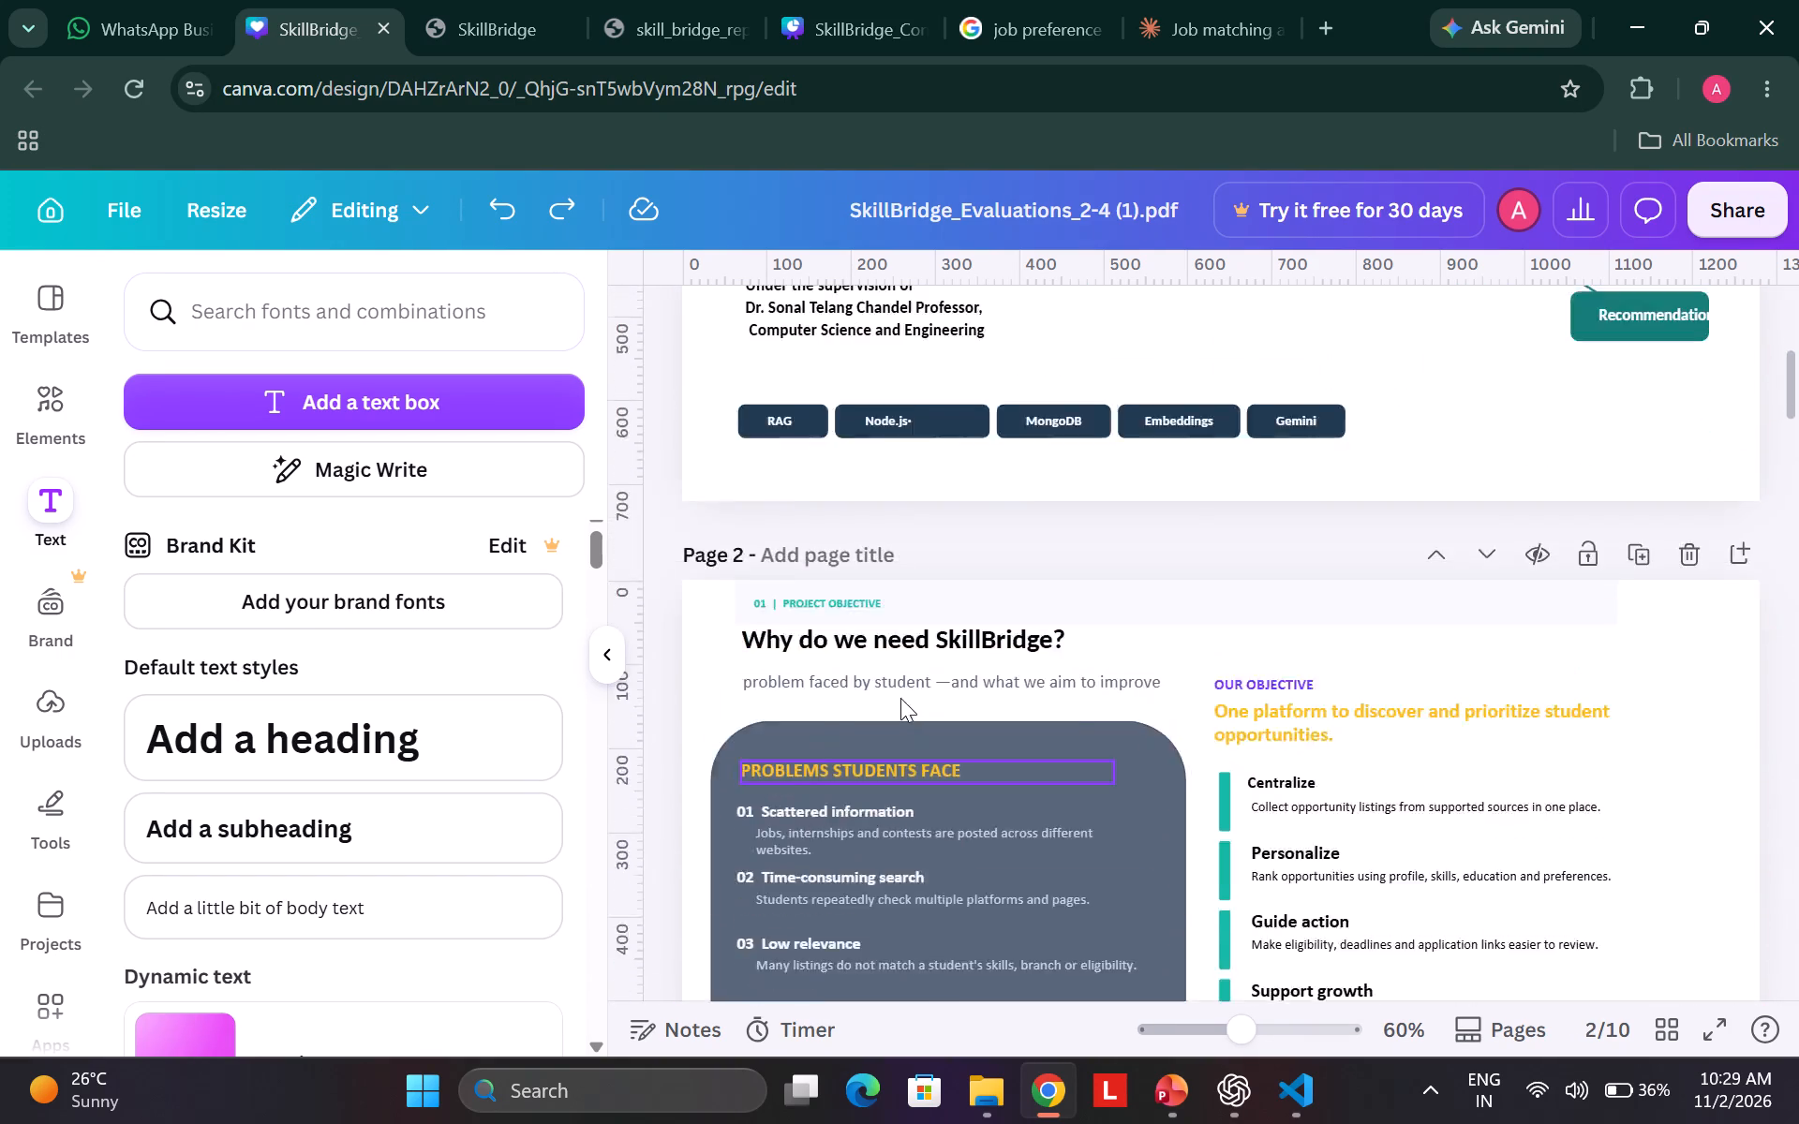
{"action": "scroll", "coordinate": [900, 698], "scroll_direction": "down", "scroll_amount": 11}
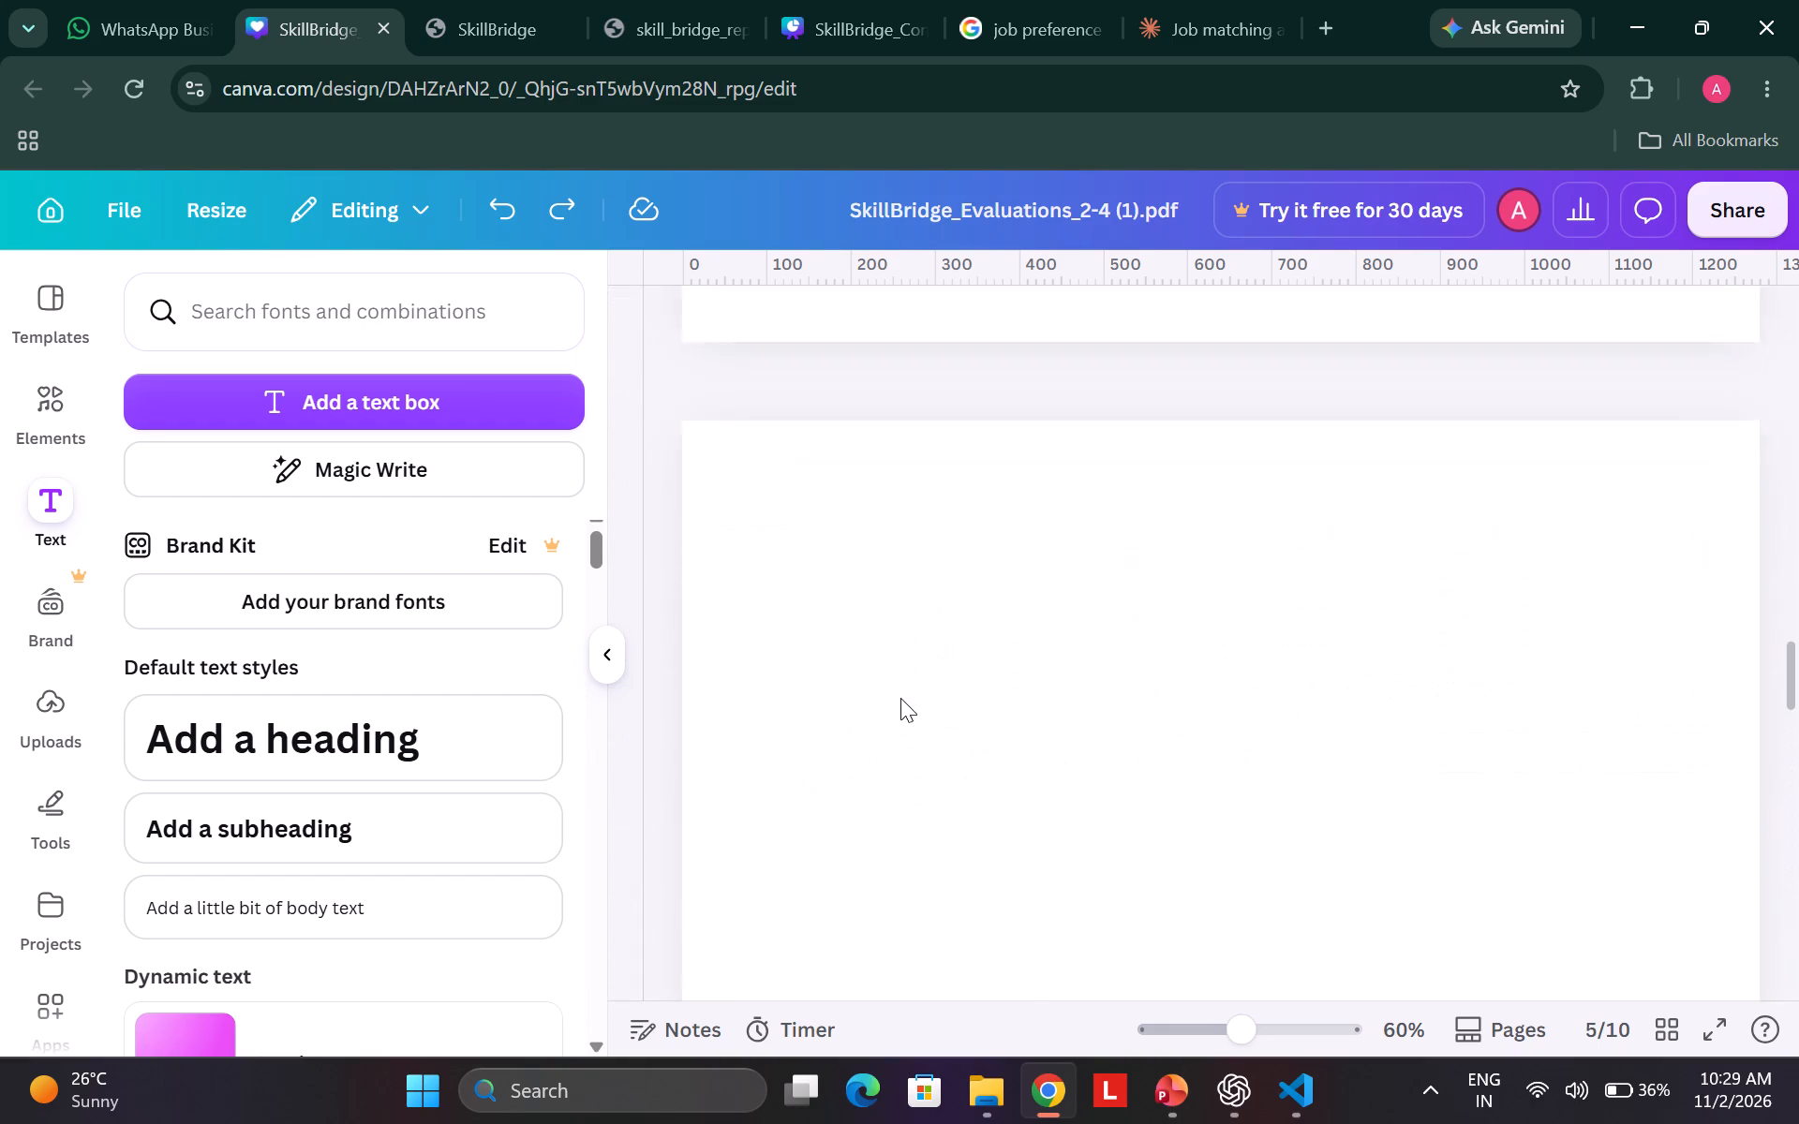
{"action": "scroll", "coordinate": [900, 698], "scroll_direction": "down", "scroll_amount": 2}
{"action": "scroll", "coordinate": [900, 698], "scroll_direction": "up", "scroll_amount": 2}
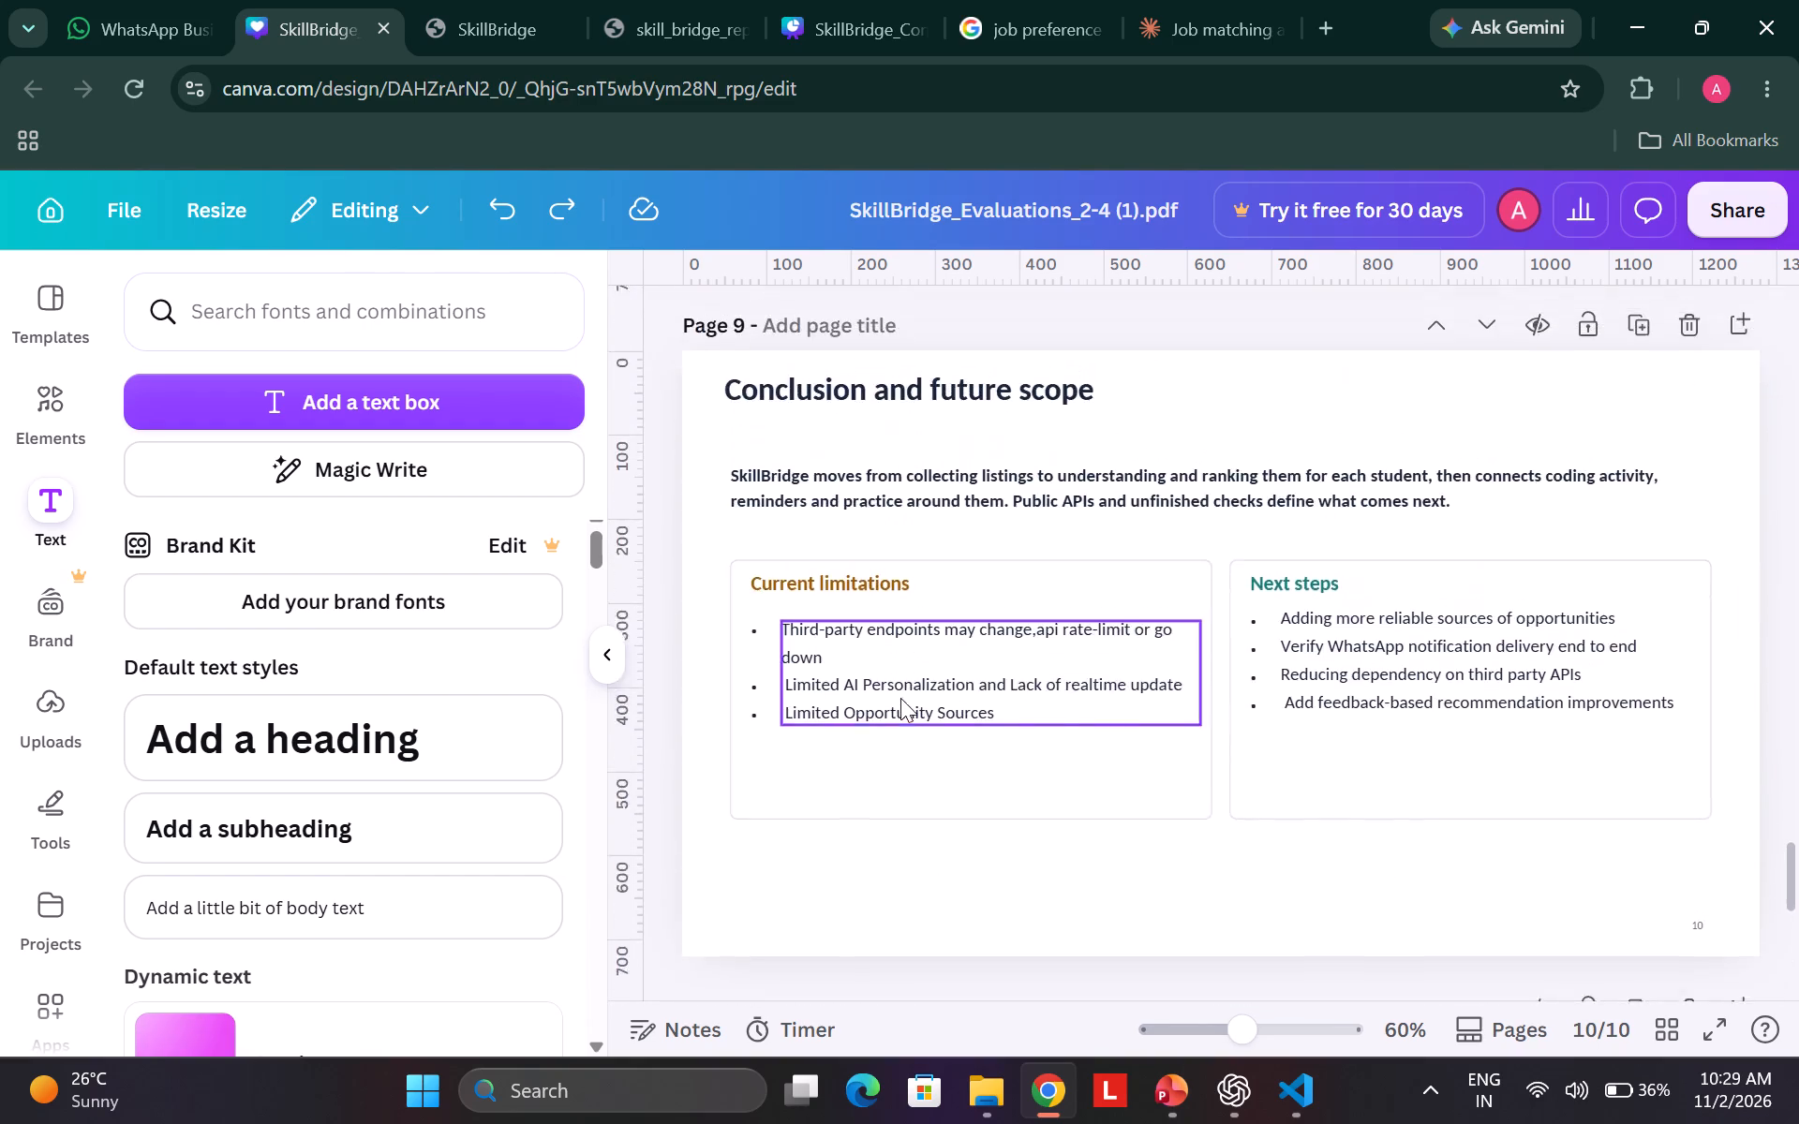
{"action": "scroll", "coordinate": [900, 698], "scroll_direction": "up", "scroll_amount": 2}
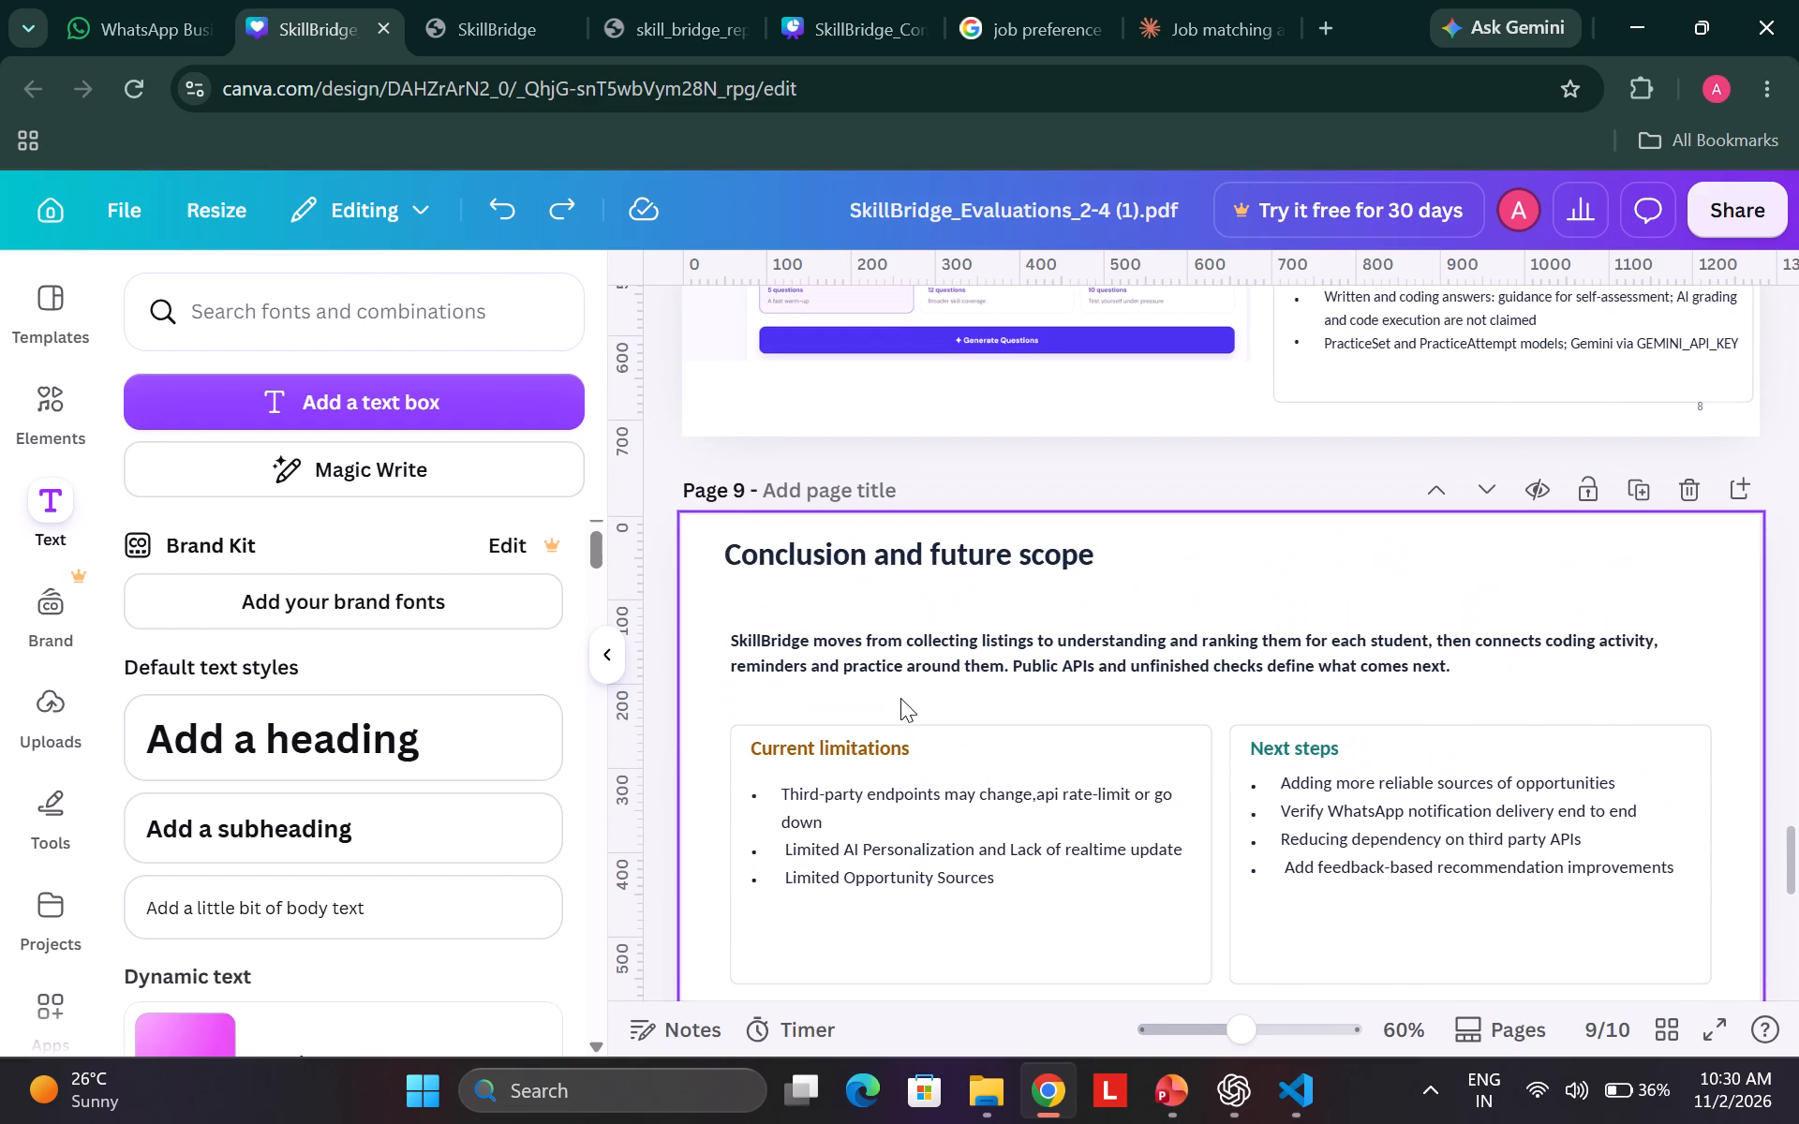
{"action": "scroll", "coordinate": [900, 698], "scroll_direction": "up", "scroll_amount": 1}
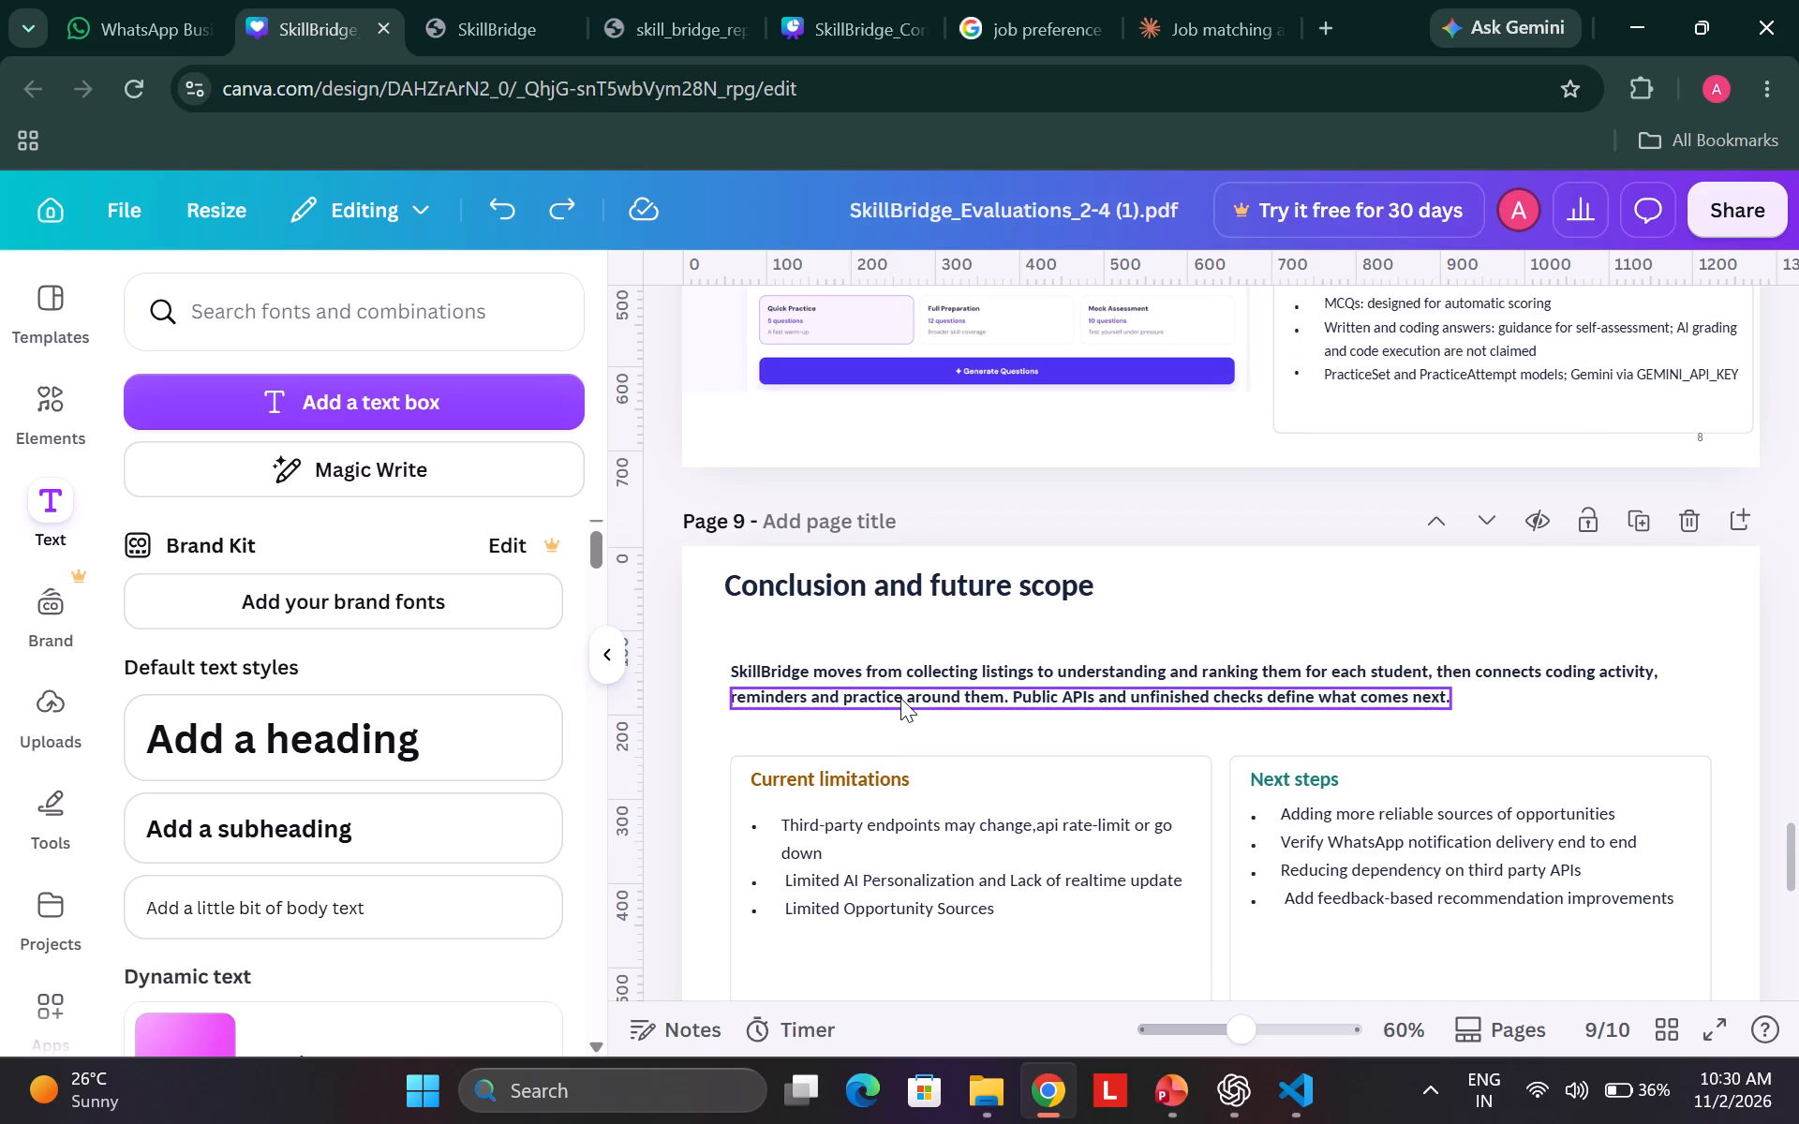
{"action": "scroll", "coordinate": [900, 698], "scroll_direction": "up", "scroll_amount": 1}
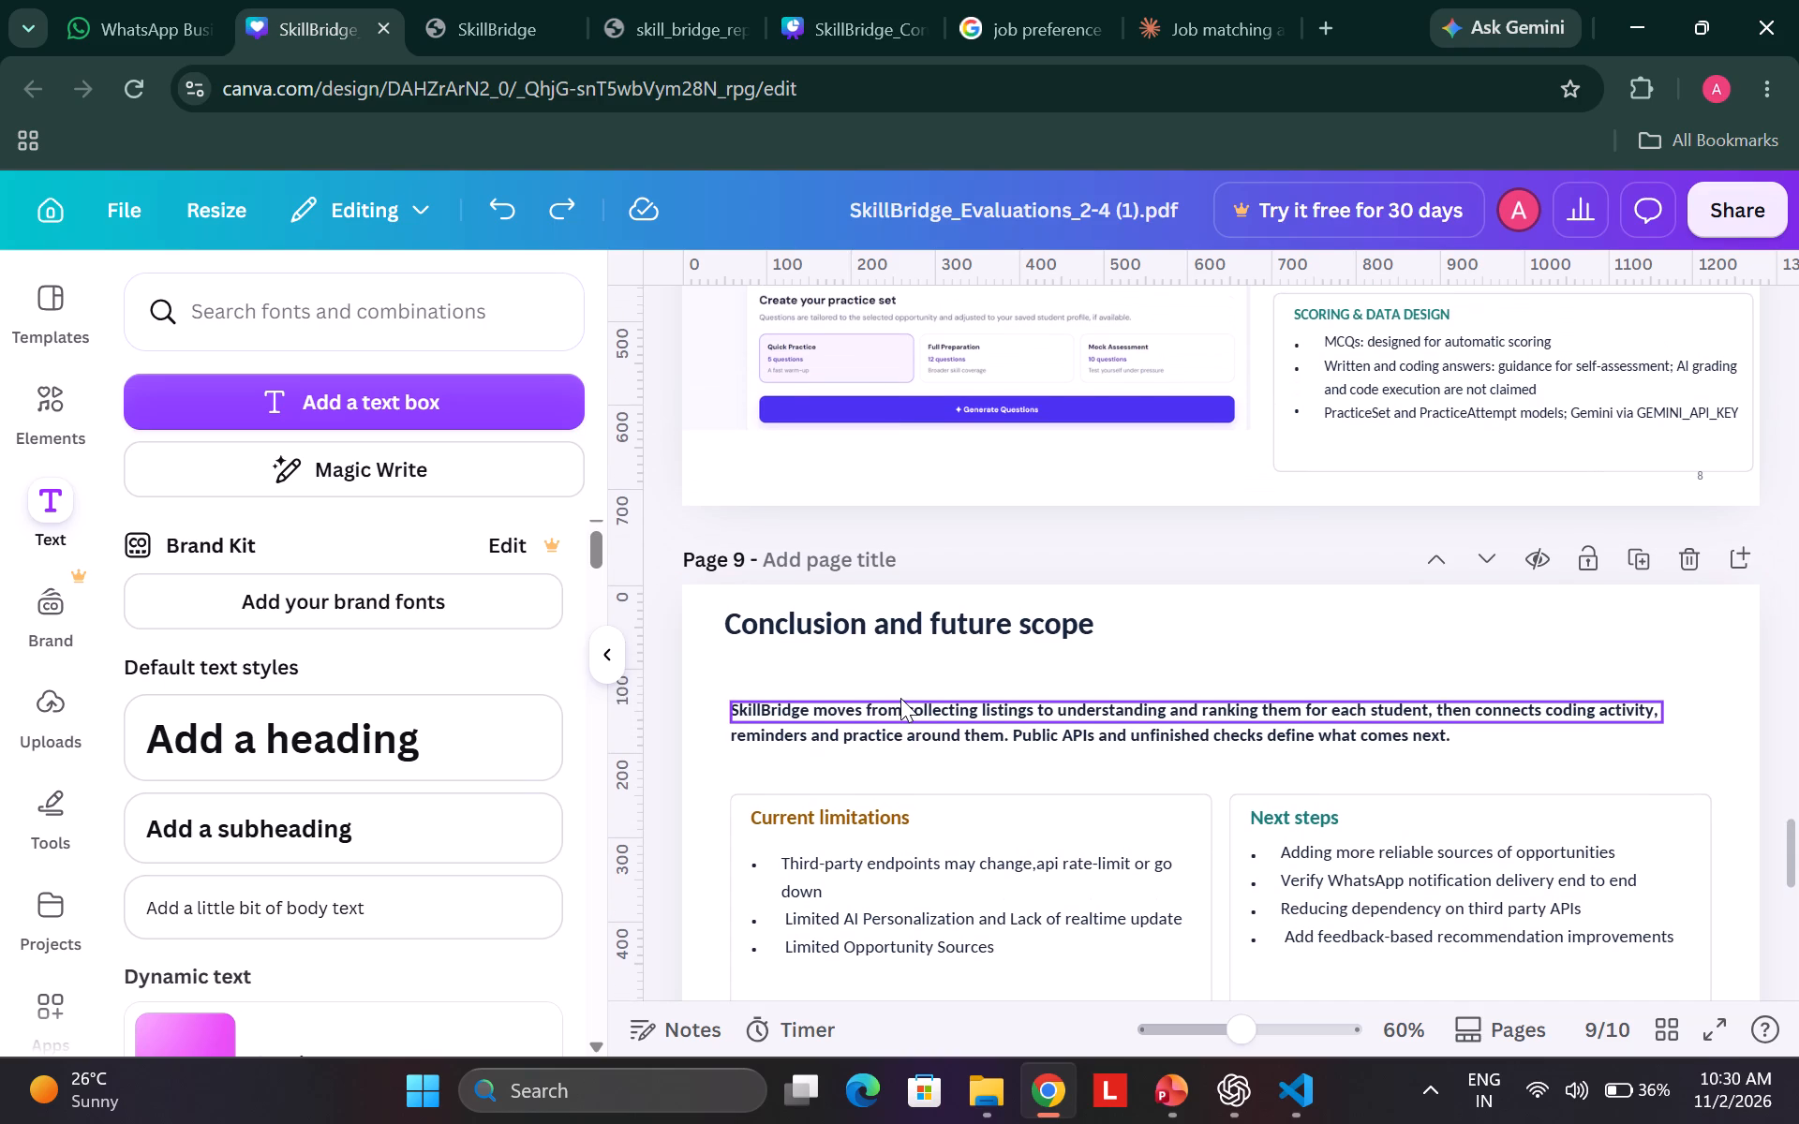
{"action": "scroll", "coordinate": [900, 698], "scroll_direction": "up", "scroll_amount": 2}
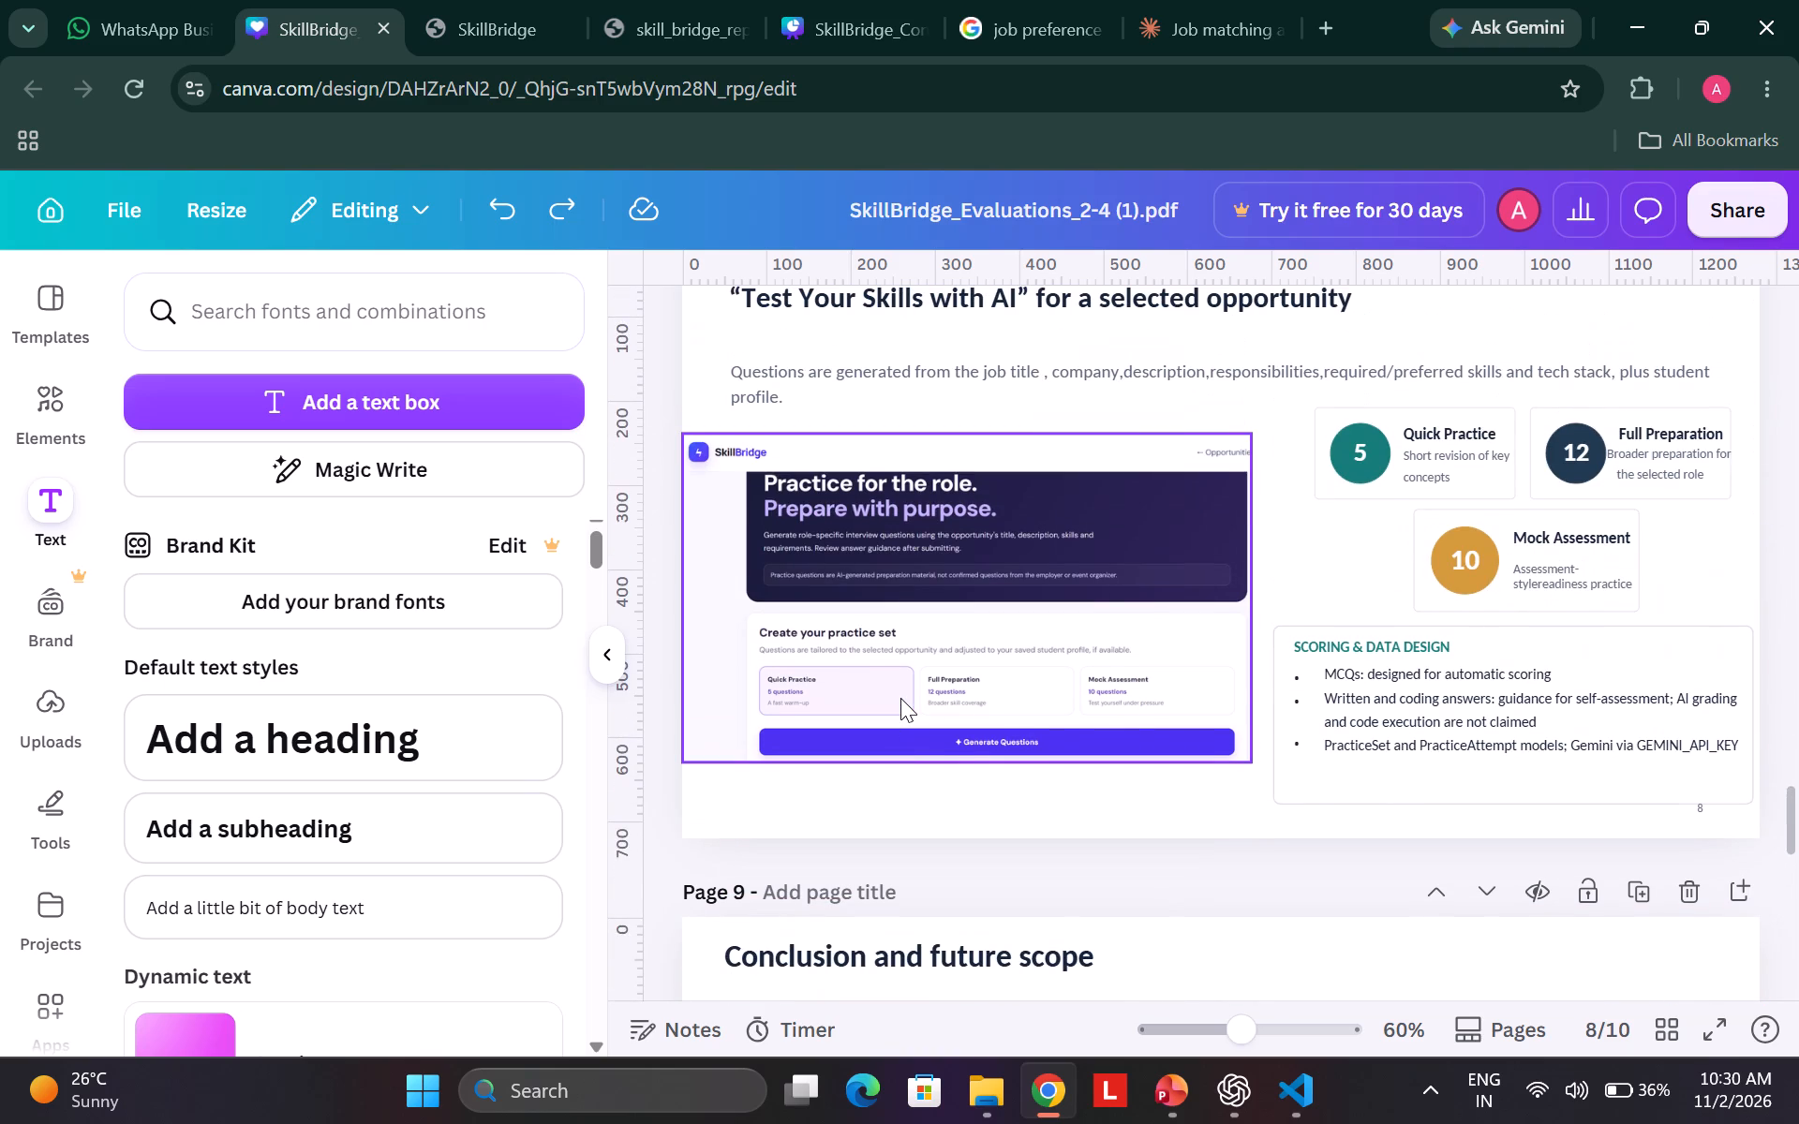
{"action": "scroll", "coordinate": [900, 698], "scroll_direction": "up", "scroll_amount": 2}
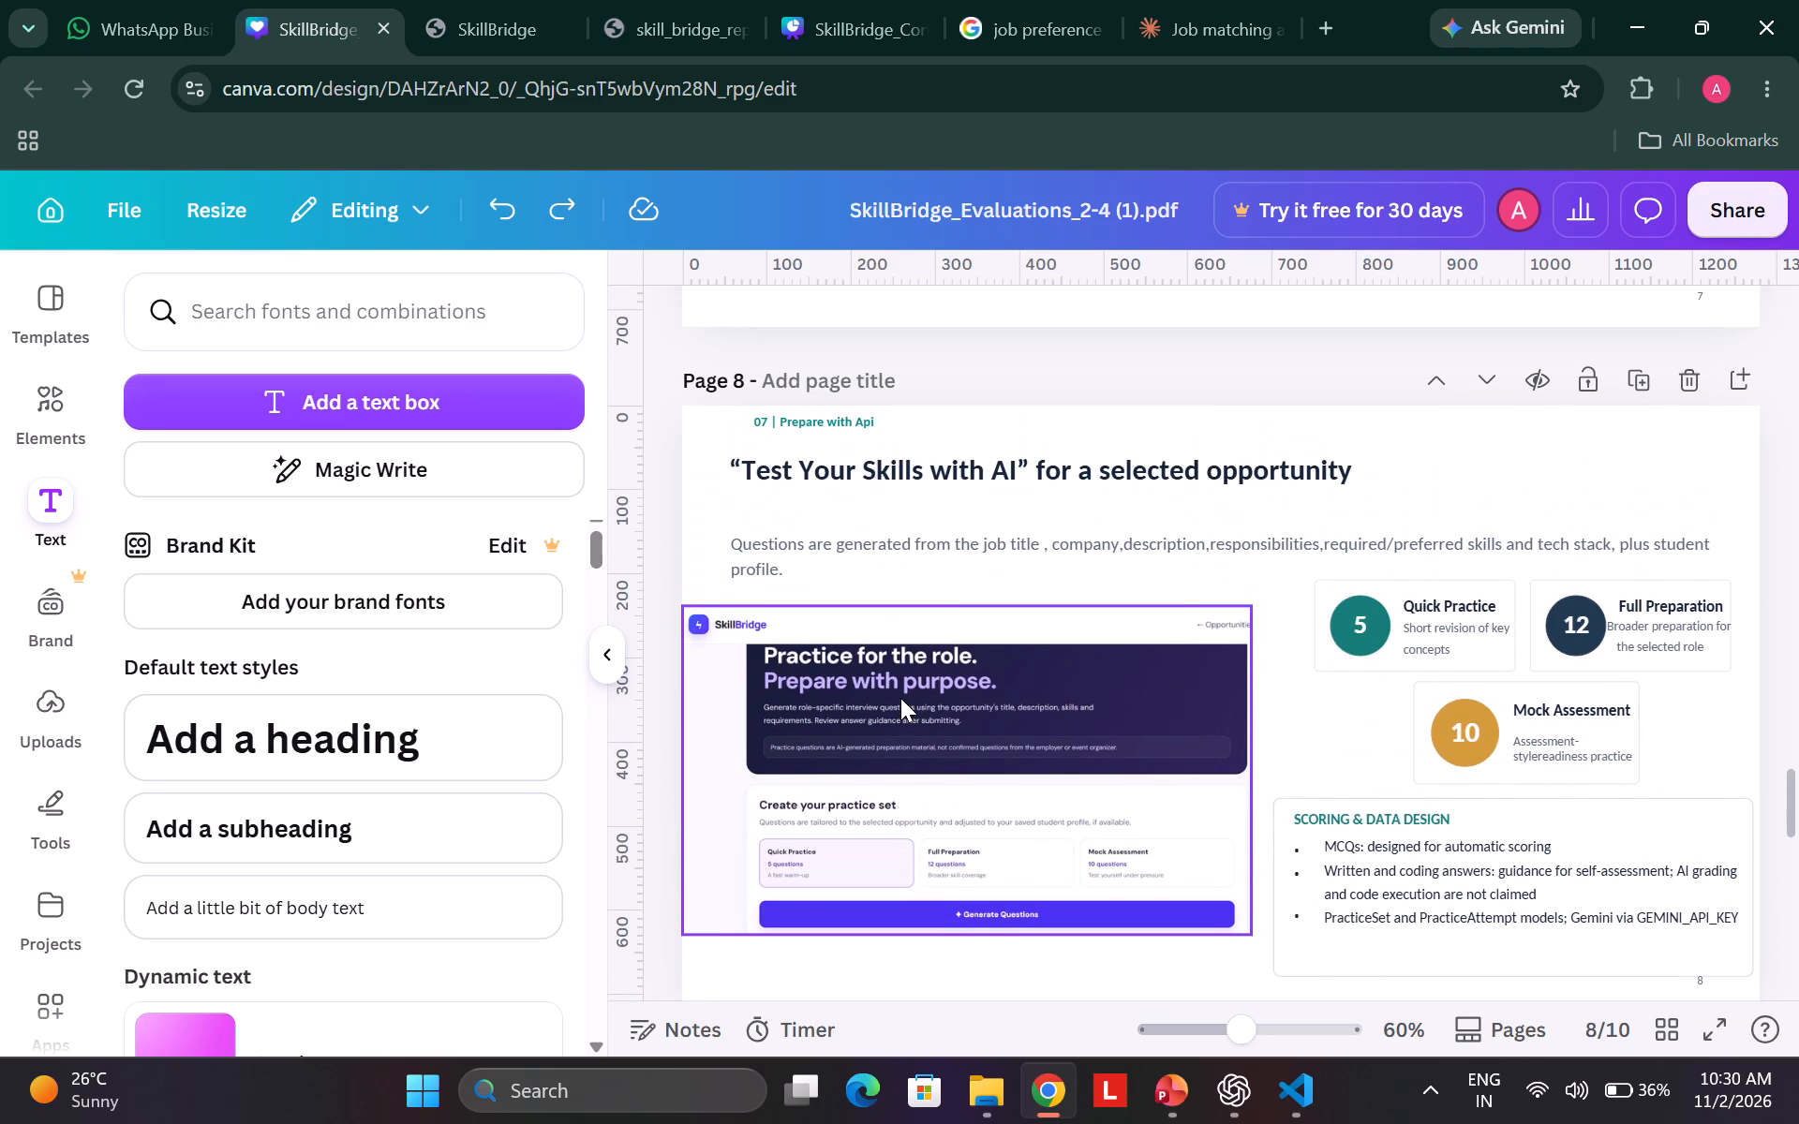
Move the page 8 title “Test Your Skills with AI” slightly down, leaving more space below its section label.
{"action": "left_click", "coordinate": [959, 466]}
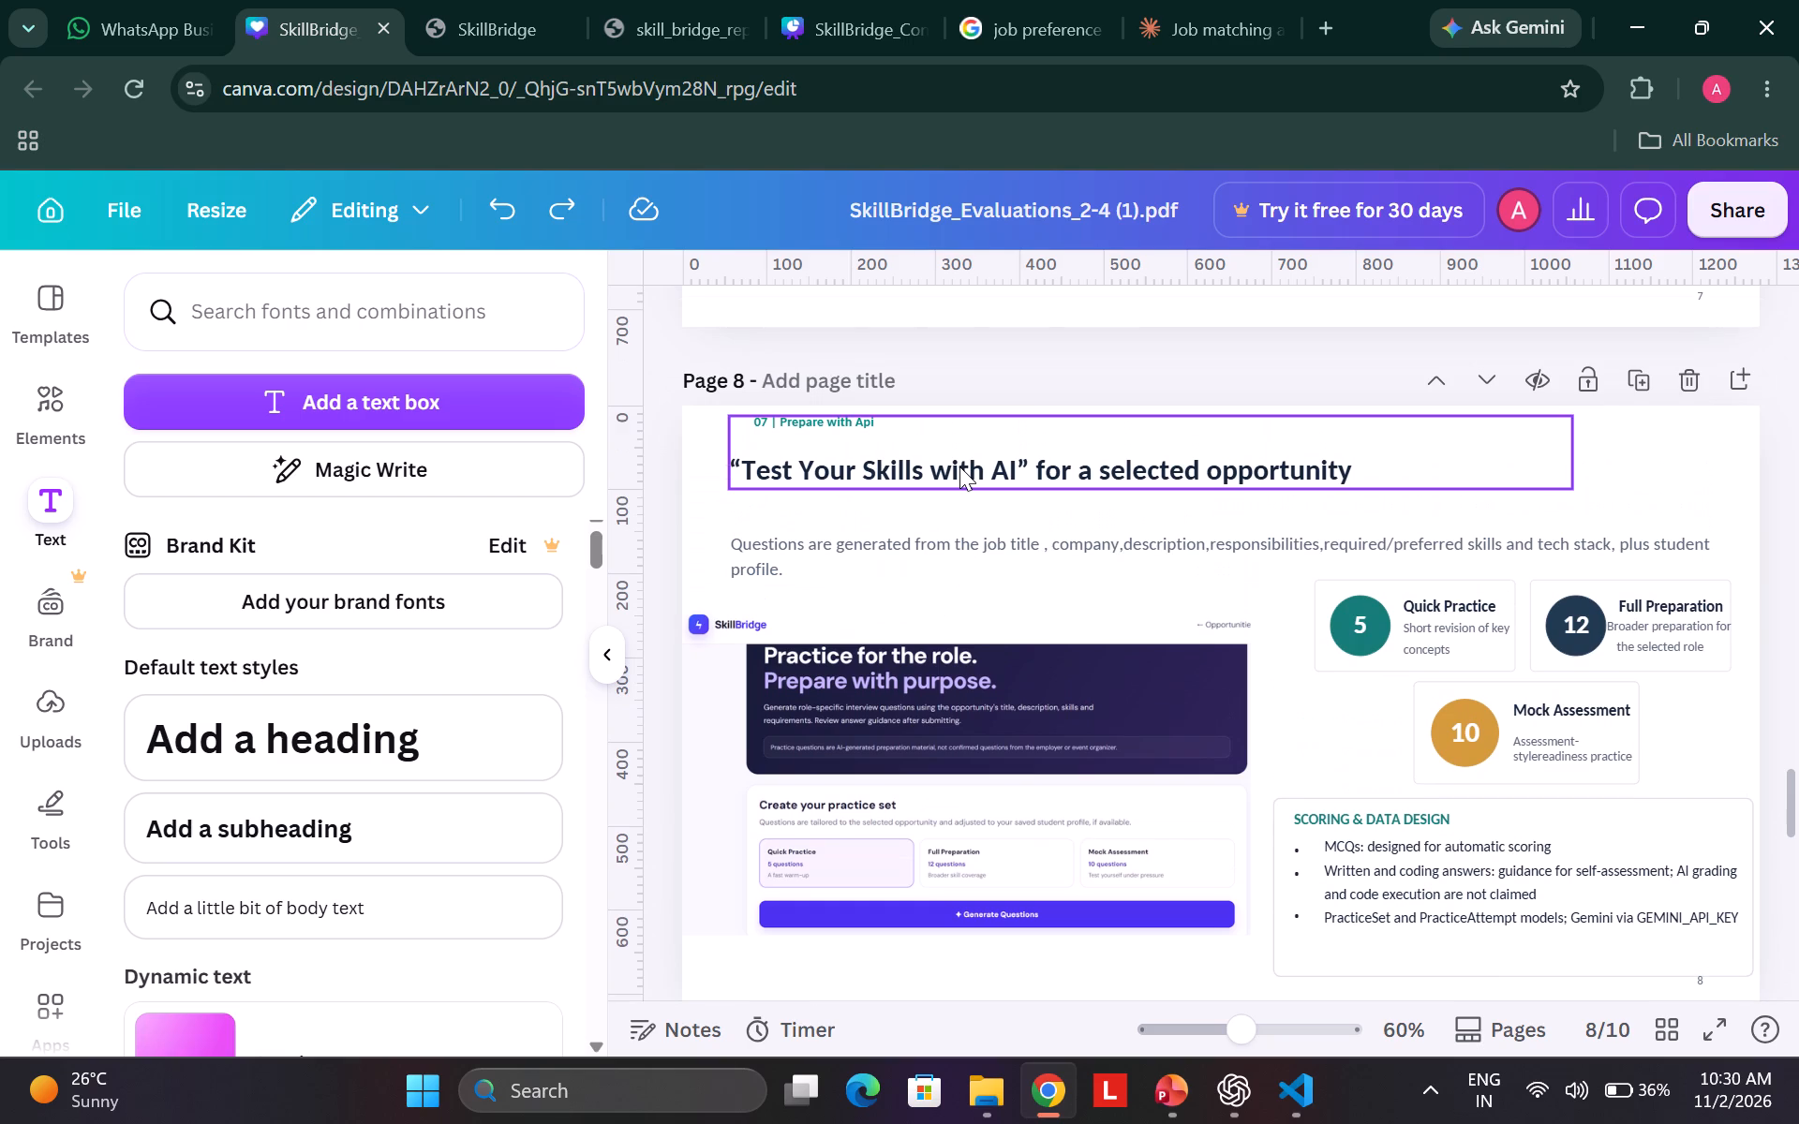
{"action": "left_click_drag", "start_coordinate": [1178, 554], "coordinate": [1170, 571]}
{"action": "left_click", "coordinate": [970, 420]}
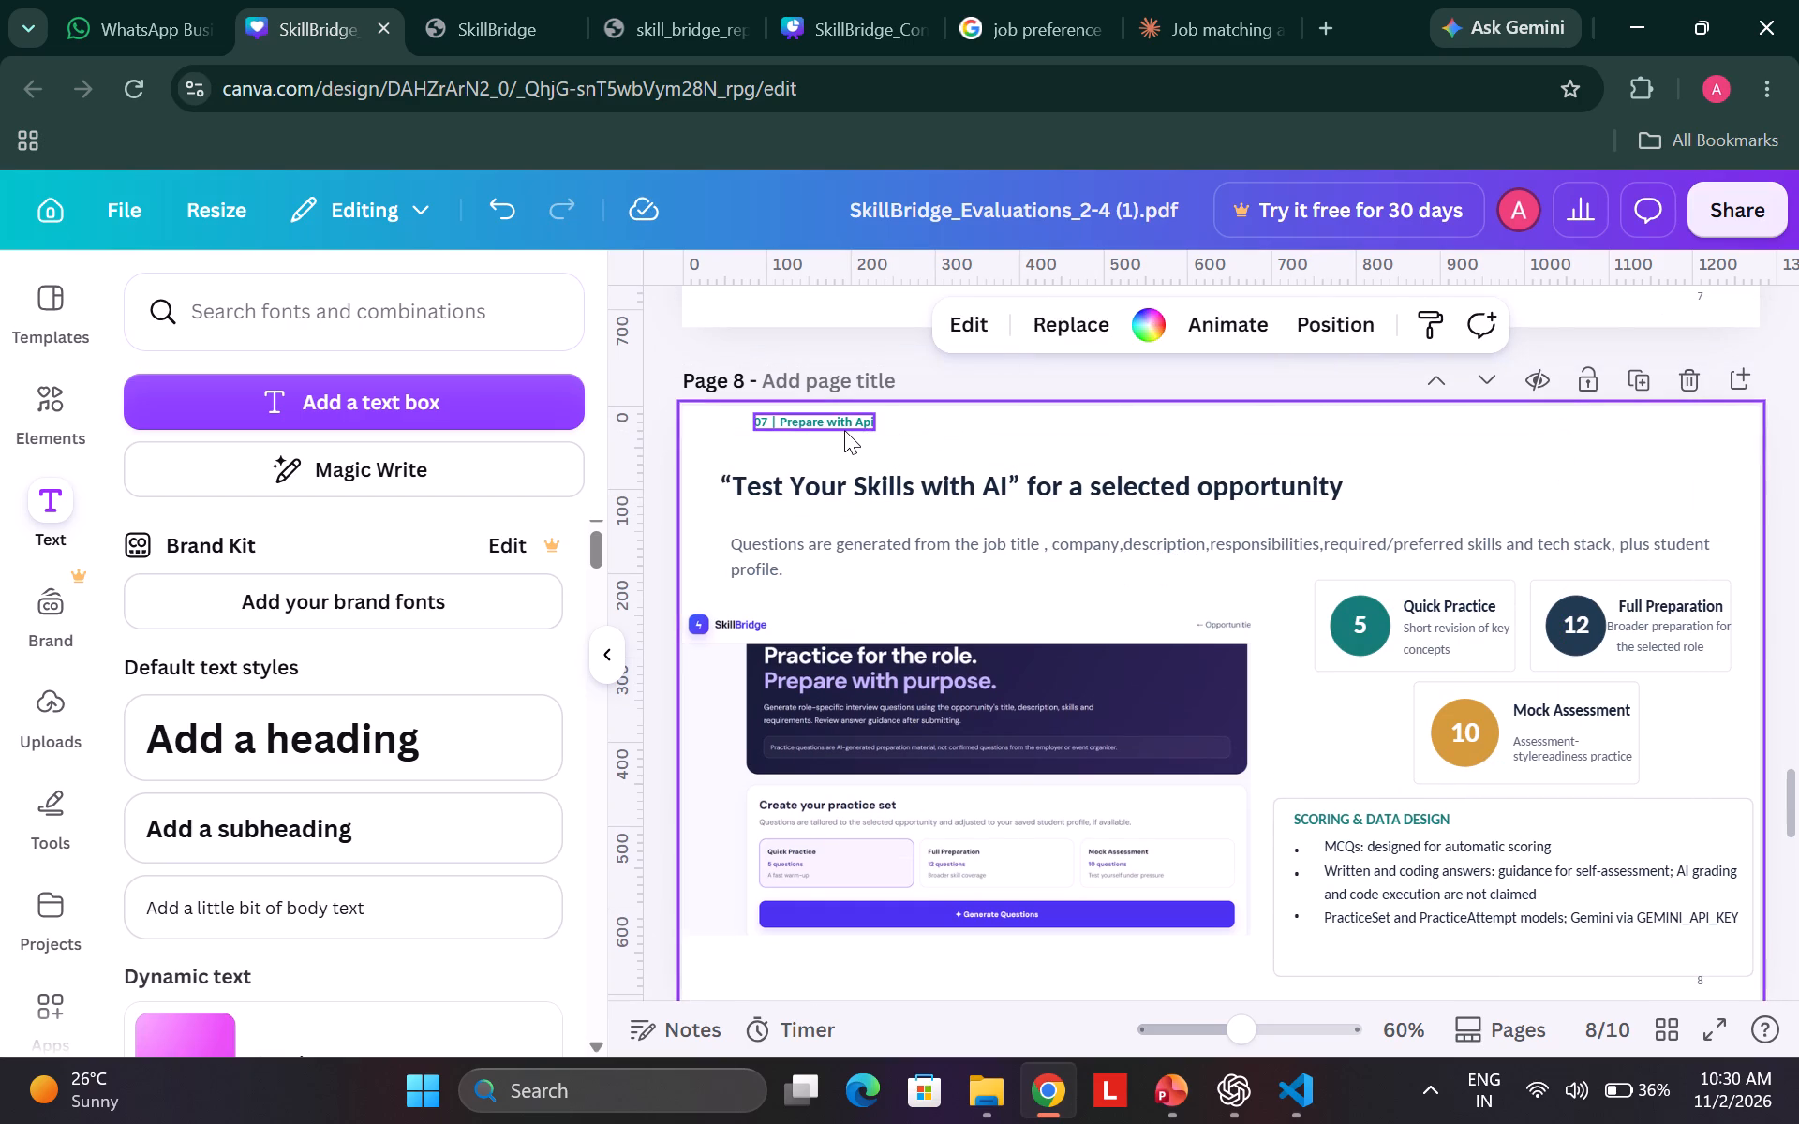
Nudge the “07 | Prepare with Api” label left on page 8, closer to the title's left edge.
{"action": "left_click", "coordinate": [844, 430]}
{"action": "key", "text": "Left"}
{"action": "key", "text": "Left"}
{"action": "key", "text": "Left"}
{"action": "key", "text": "Left"}
{"action": "key", "text": "Left"}
{"action": "key", "text": "Left"}
{"action": "key", "text": "Left"}
{"action": "key", "text": "Left"}
{"action": "key", "text": "Left"}
{"action": "key", "text": "Left"}
{"action": "key", "text": "Left"}
{"action": "key", "text": "Left"}
{"action": "key", "text": "Left"}
{"action": "key", "text": "Left"}
{"action": "key", "text": "Left"}
{"action": "key", "text": "Left"}
{"action": "key", "text": "Left"}
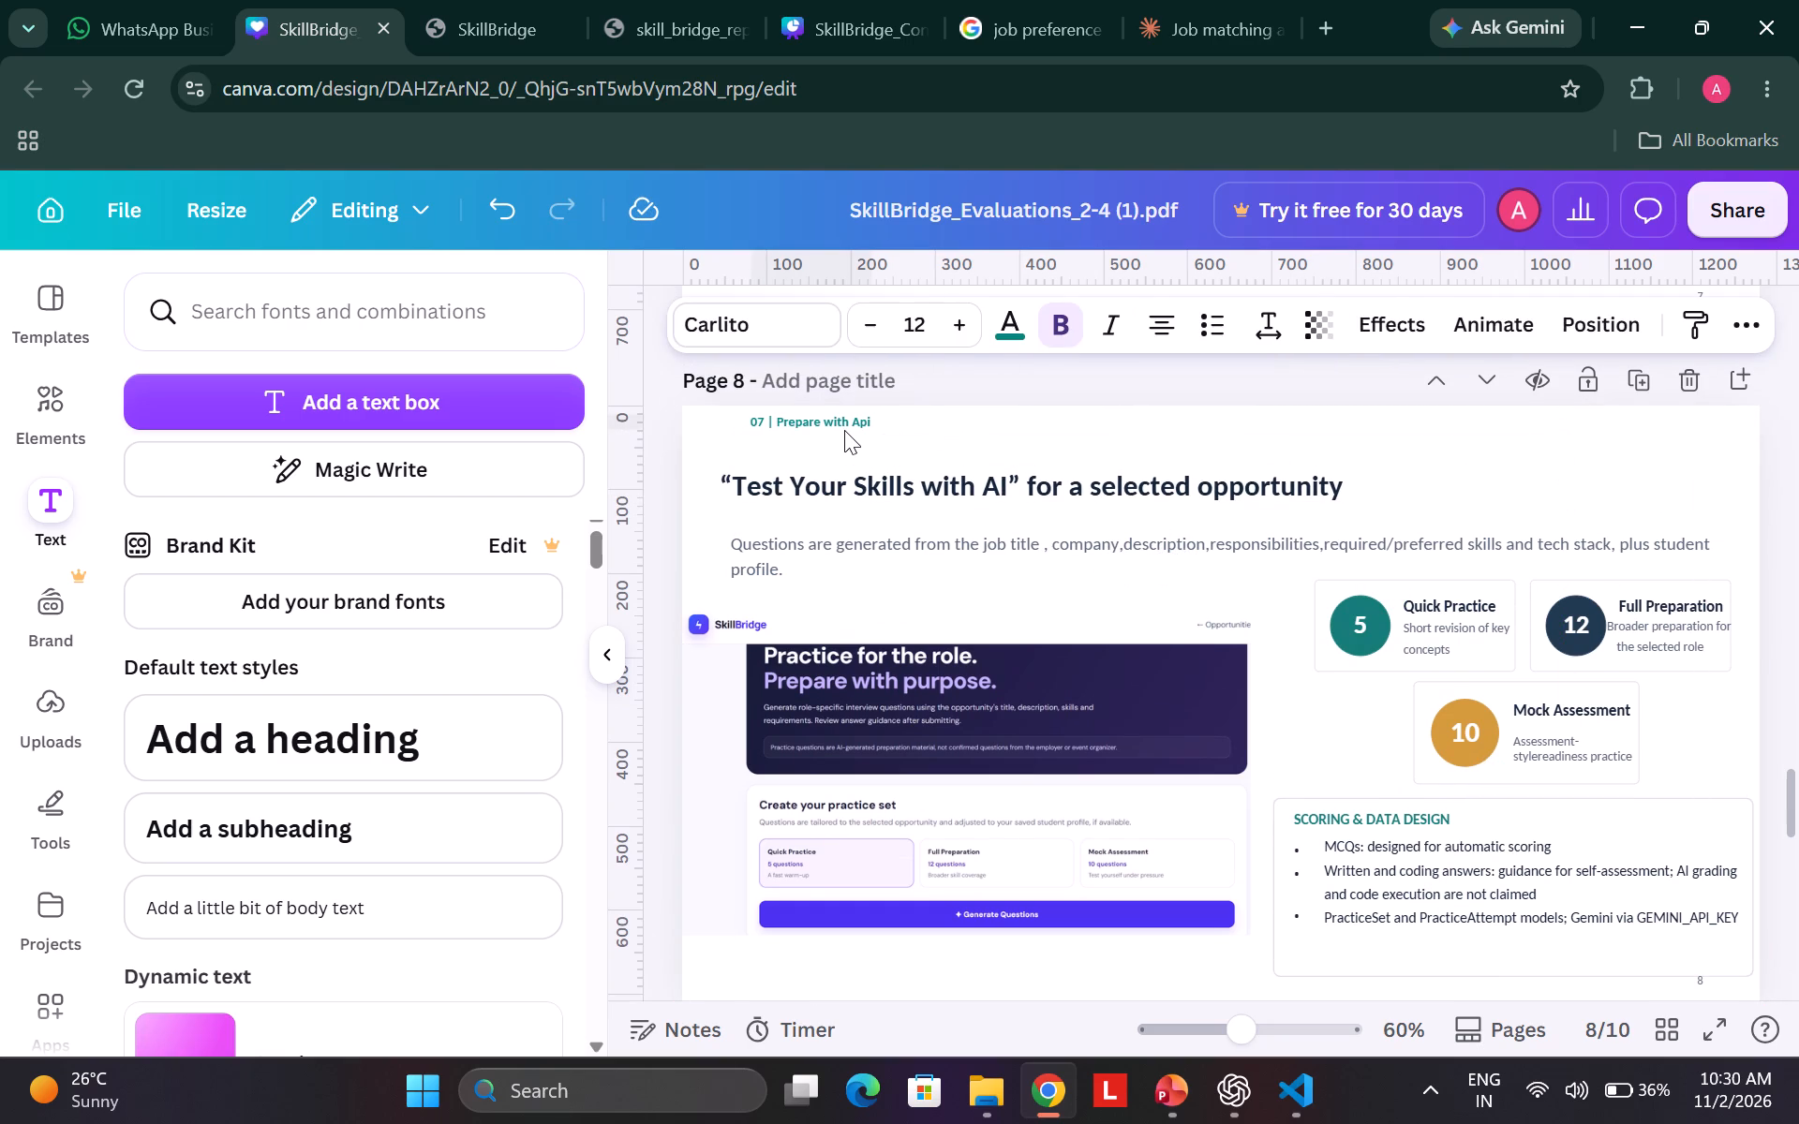
{"action": "key", "text": "Left"}
{"action": "key", "text": "Left"}
{"action": "key", "text": "Right"}
{"action": "key", "text": "Right"}
Examine the Conclusion and future scope page and the References page for layout and missing section labels.
{"action": "scroll", "coordinate": [844, 430], "scroll_direction": "down", "scroll_amount": 2}
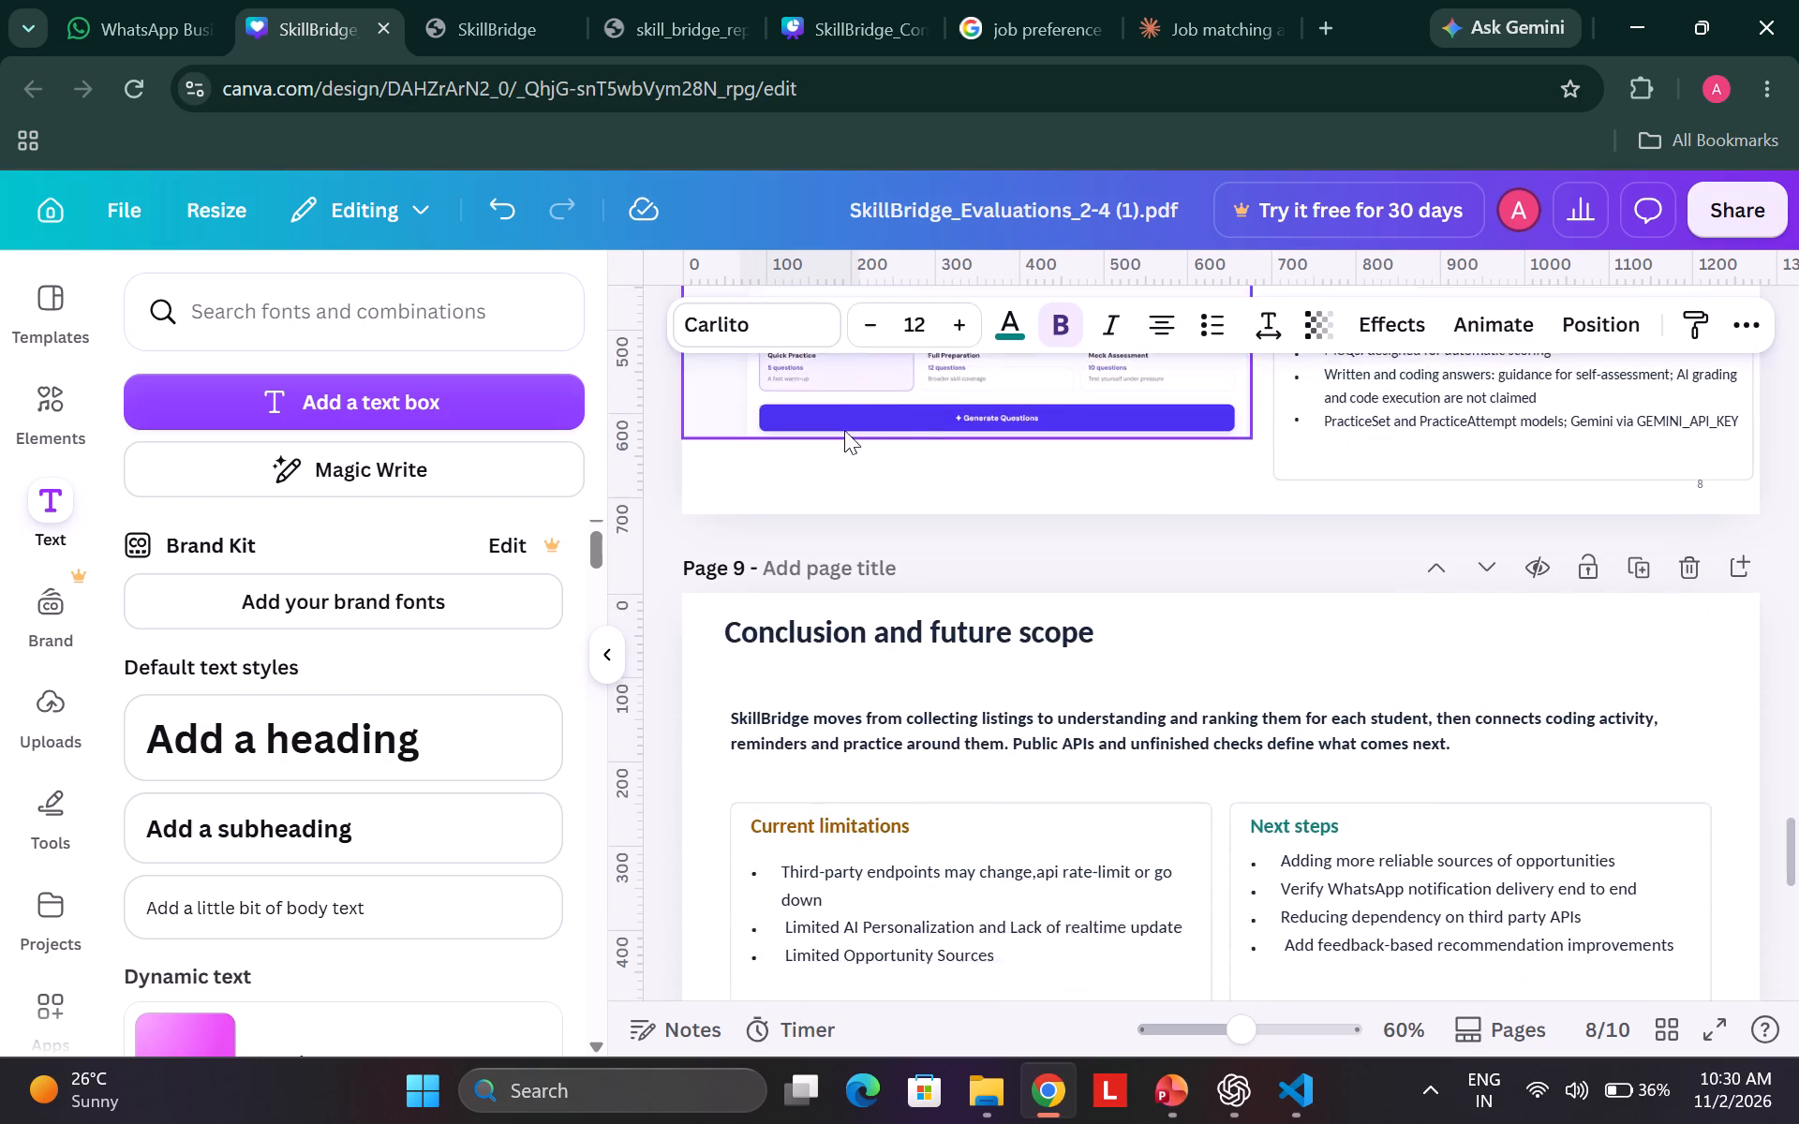
{"action": "scroll", "coordinate": [951, 655], "scroll_direction": "down", "scroll_amount": 2}
{"action": "scroll", "coordinate": [951, 655], "scroll_direction": "up", "scroll_amount": 1}
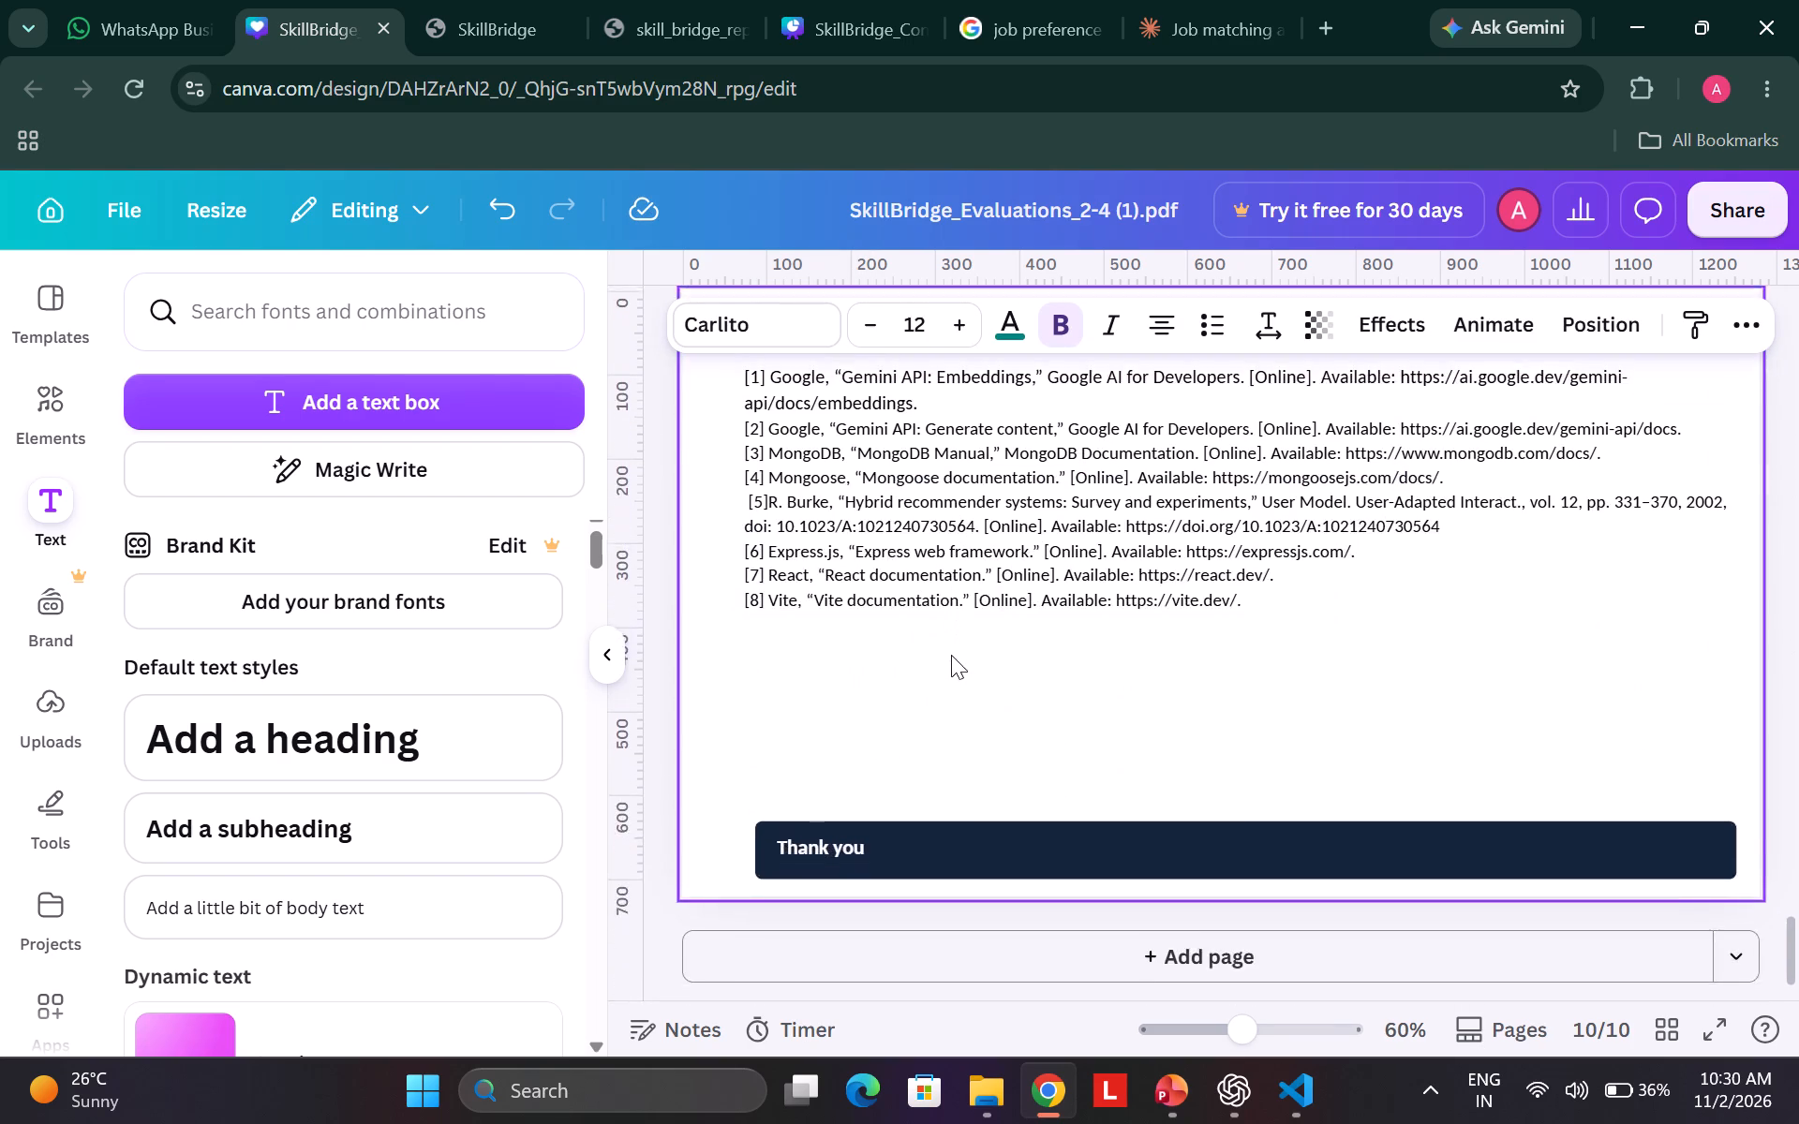
{"action": "scroll", "coordinate": [951, 655], "scroll_direction": "up", "scroll_amount": 4}
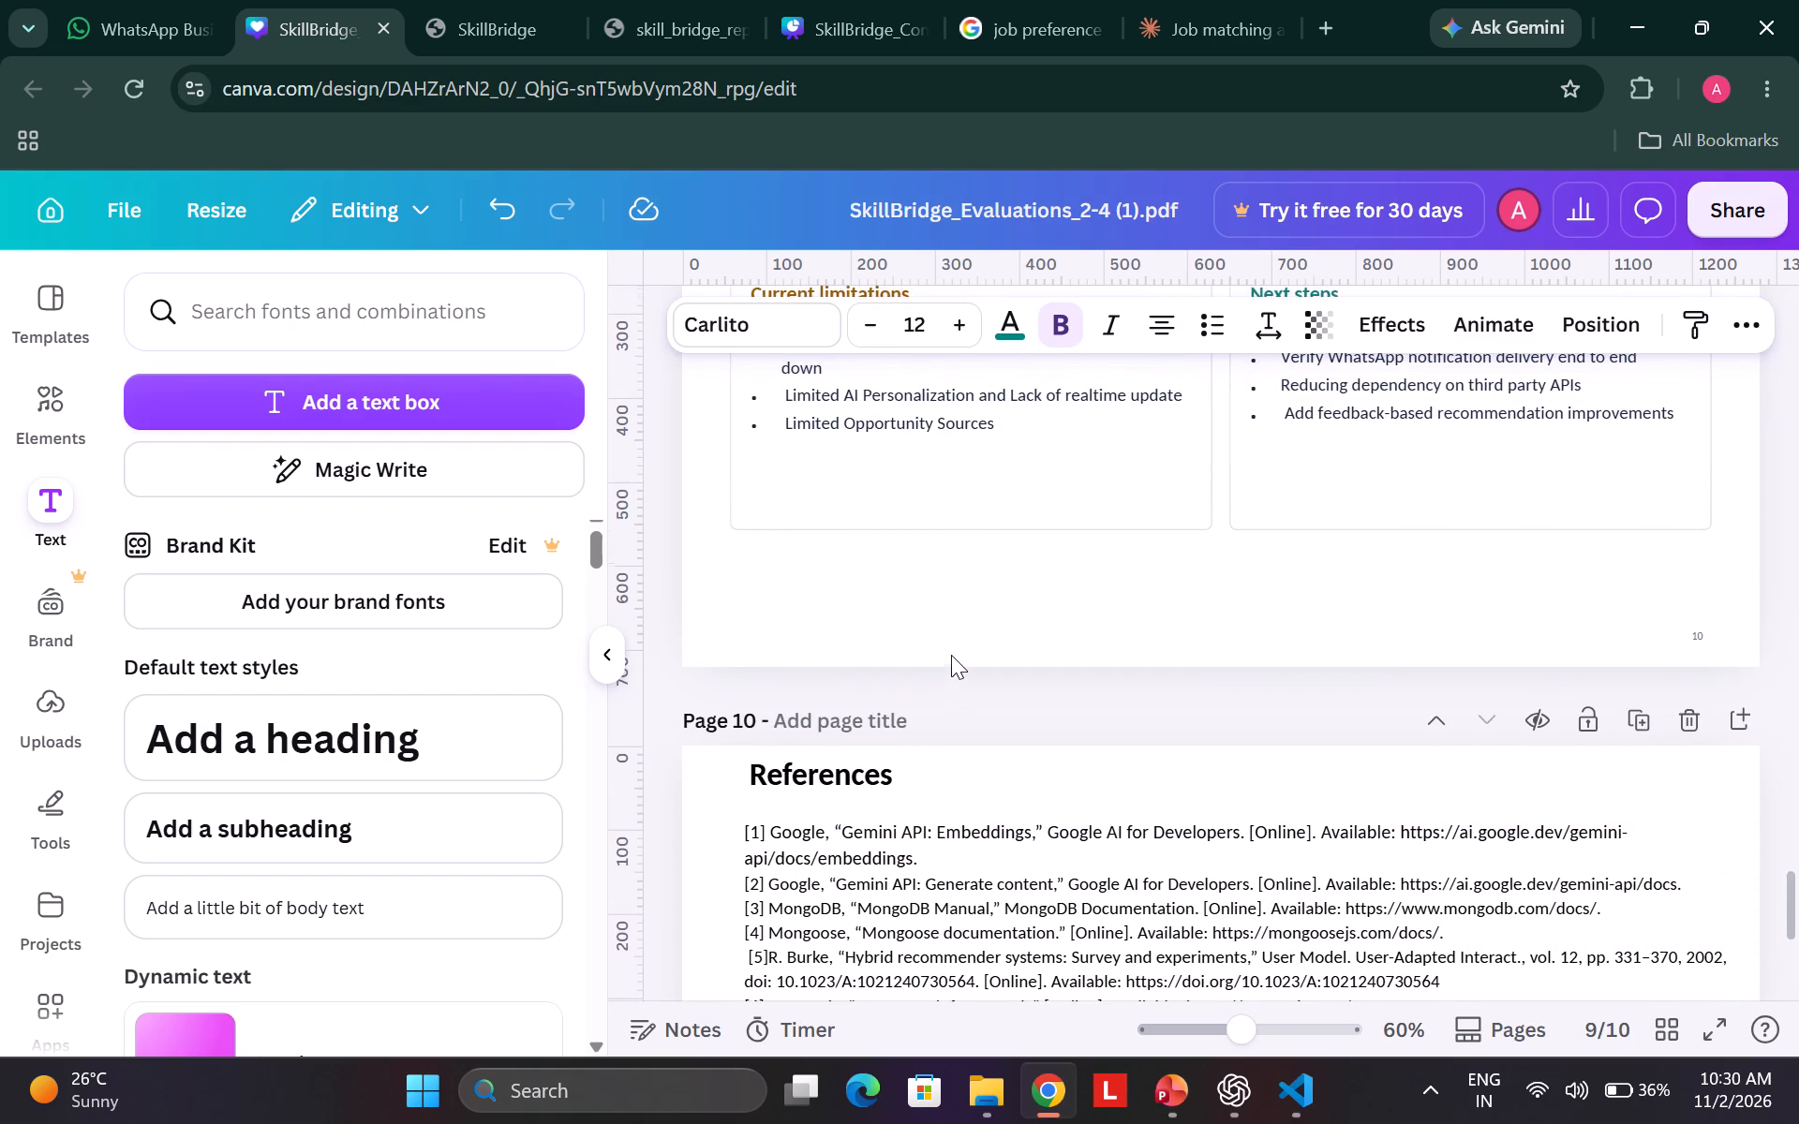
{"action": "scroll", "coordinate": [951, 655], "scroll_direction": "up", "scroll_amount": 1}
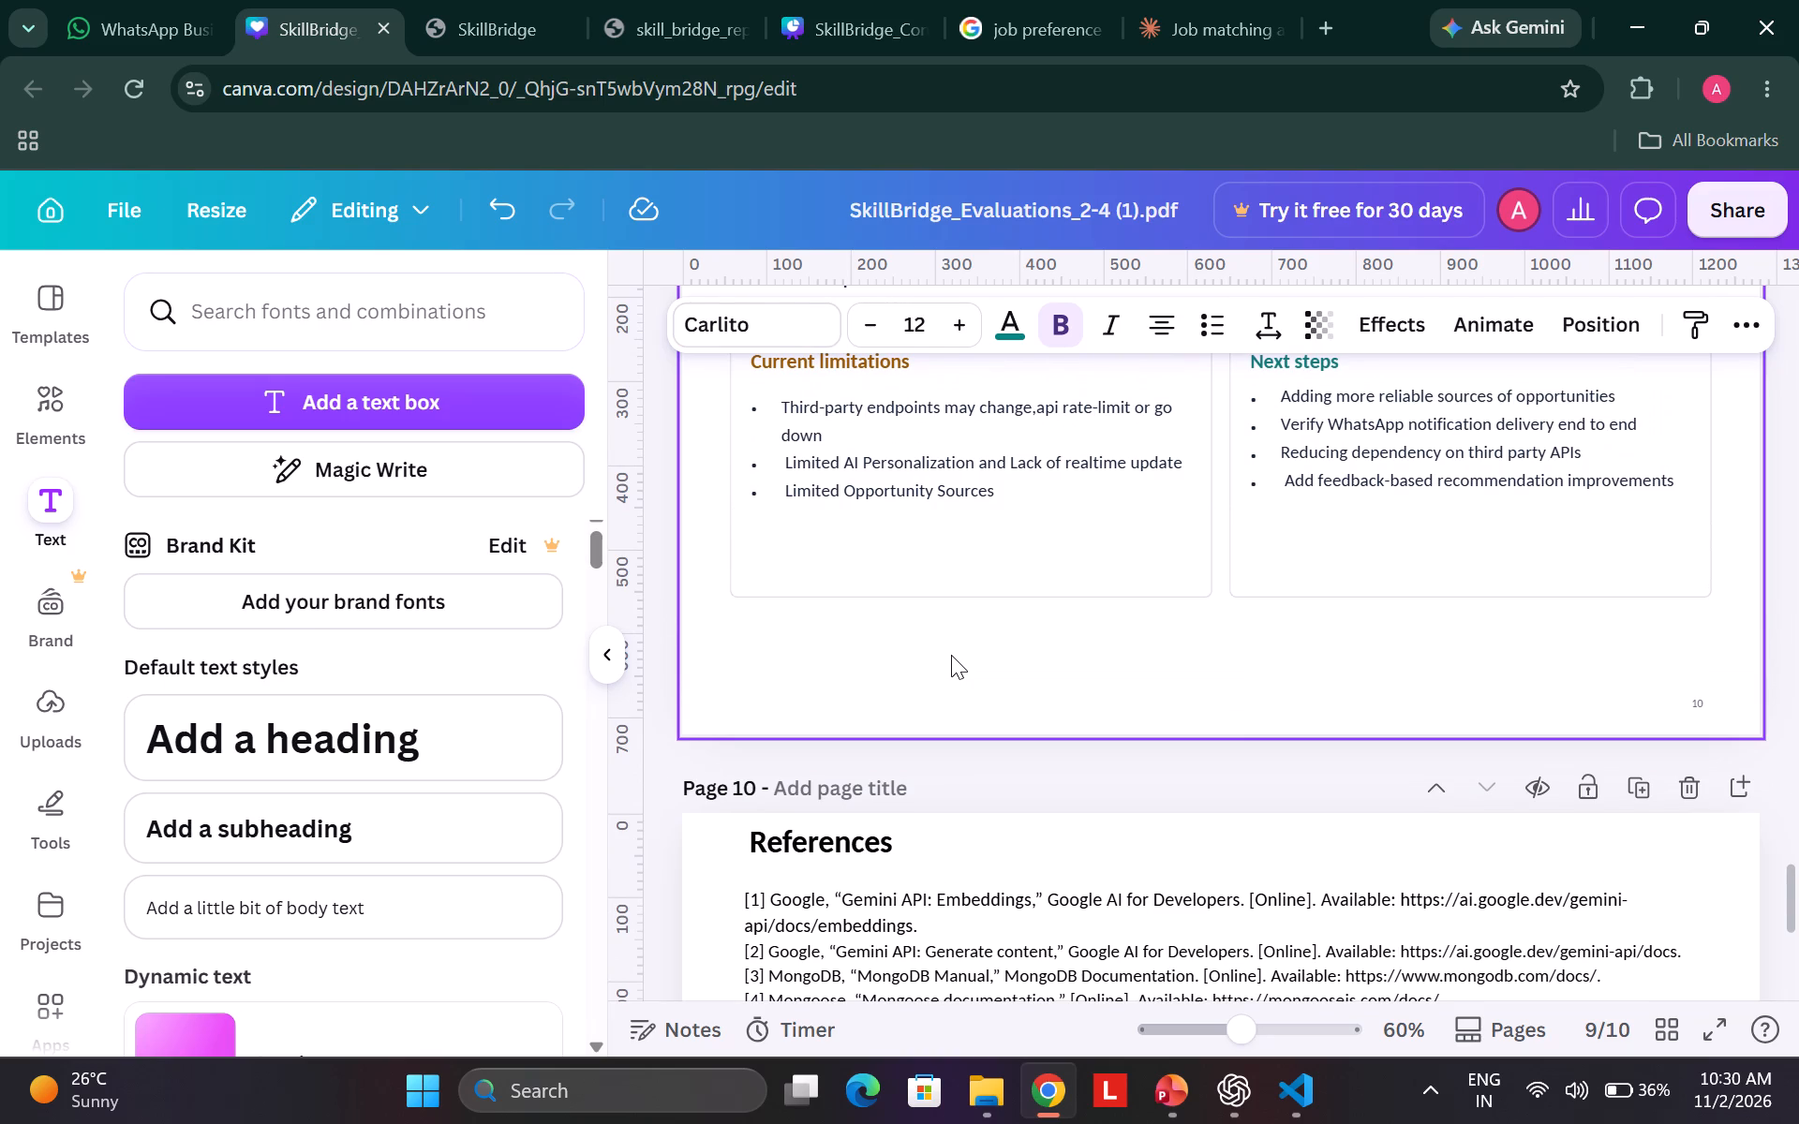
{"action": "scroll", "coordinate": [951, 655], "scroll_direction": "up", "scroll_amount": 1}
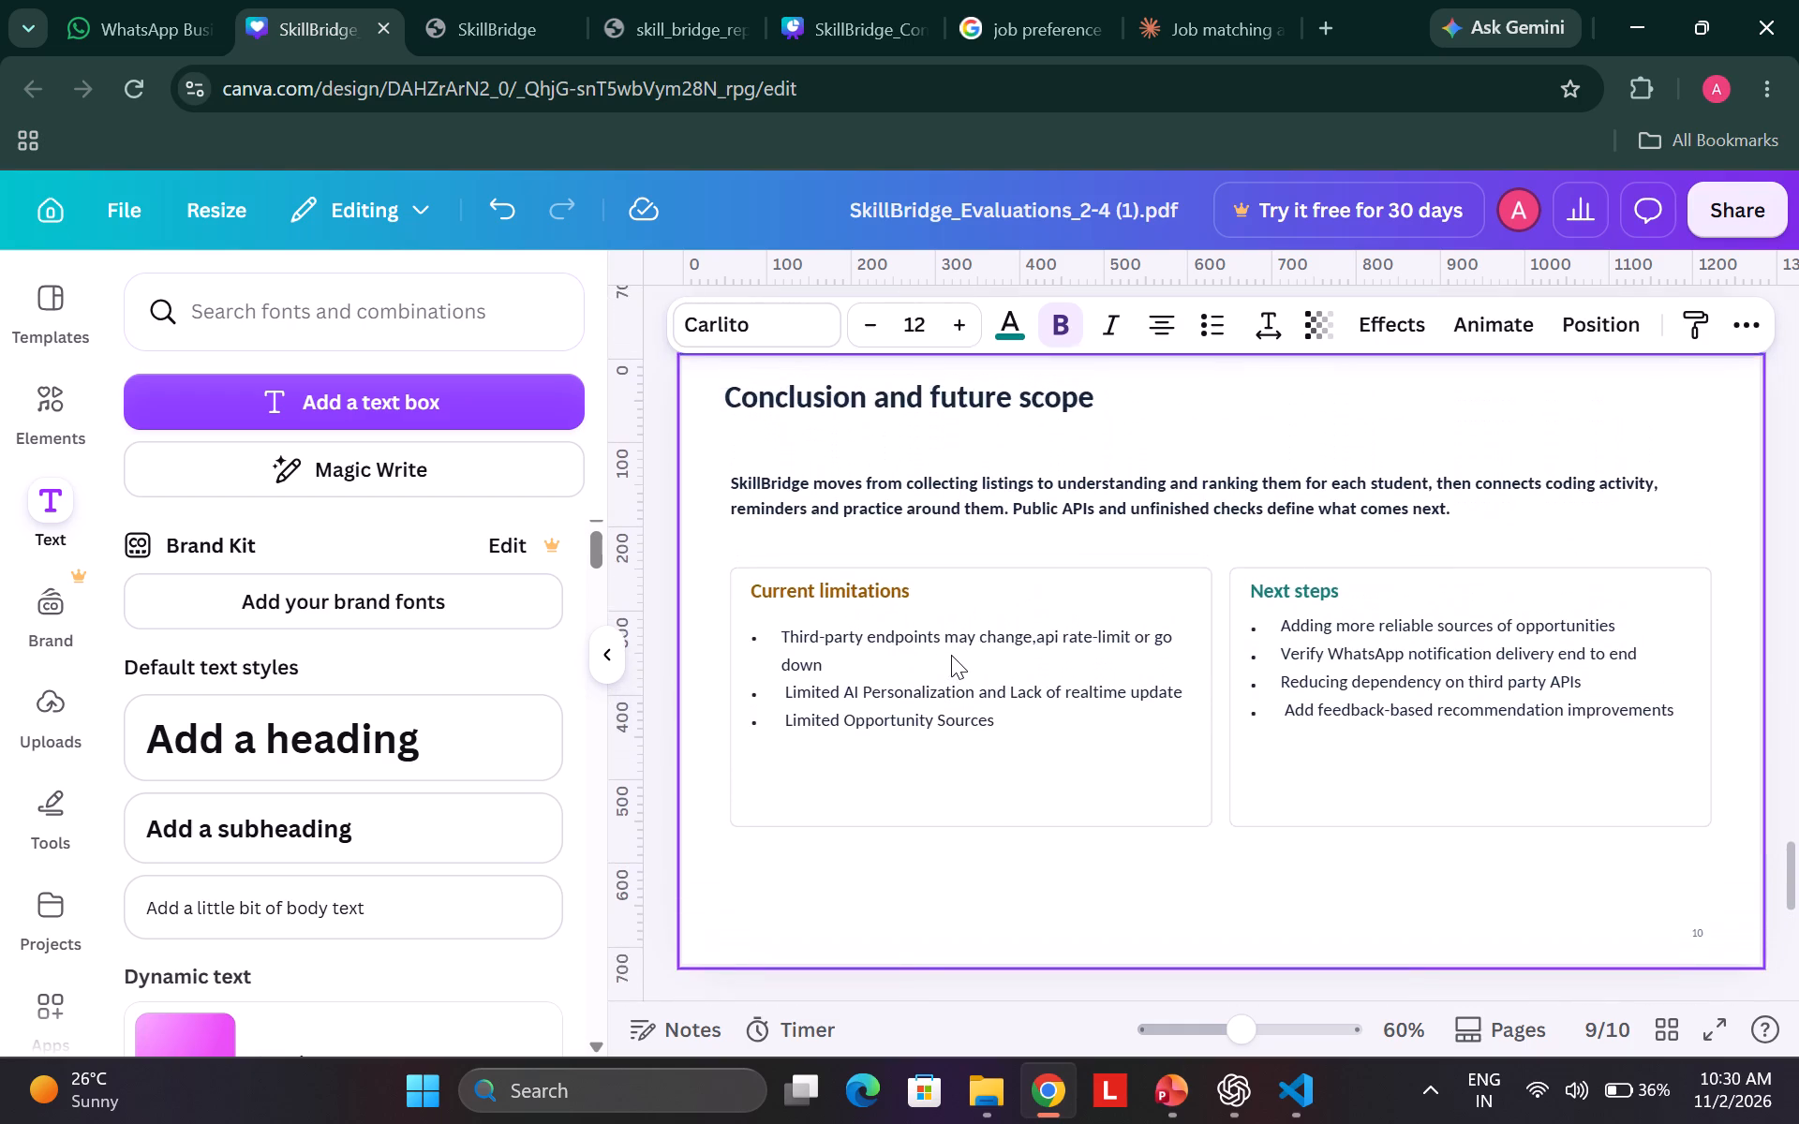
{"action": "scroll", "coordinate": [951, 655], "scroll_direction": "up", "scroll_amount": 1}
{"action": "scroll", "coordinate": [951, 655], "scroll_direction": "down", "scroll_amount": 4}
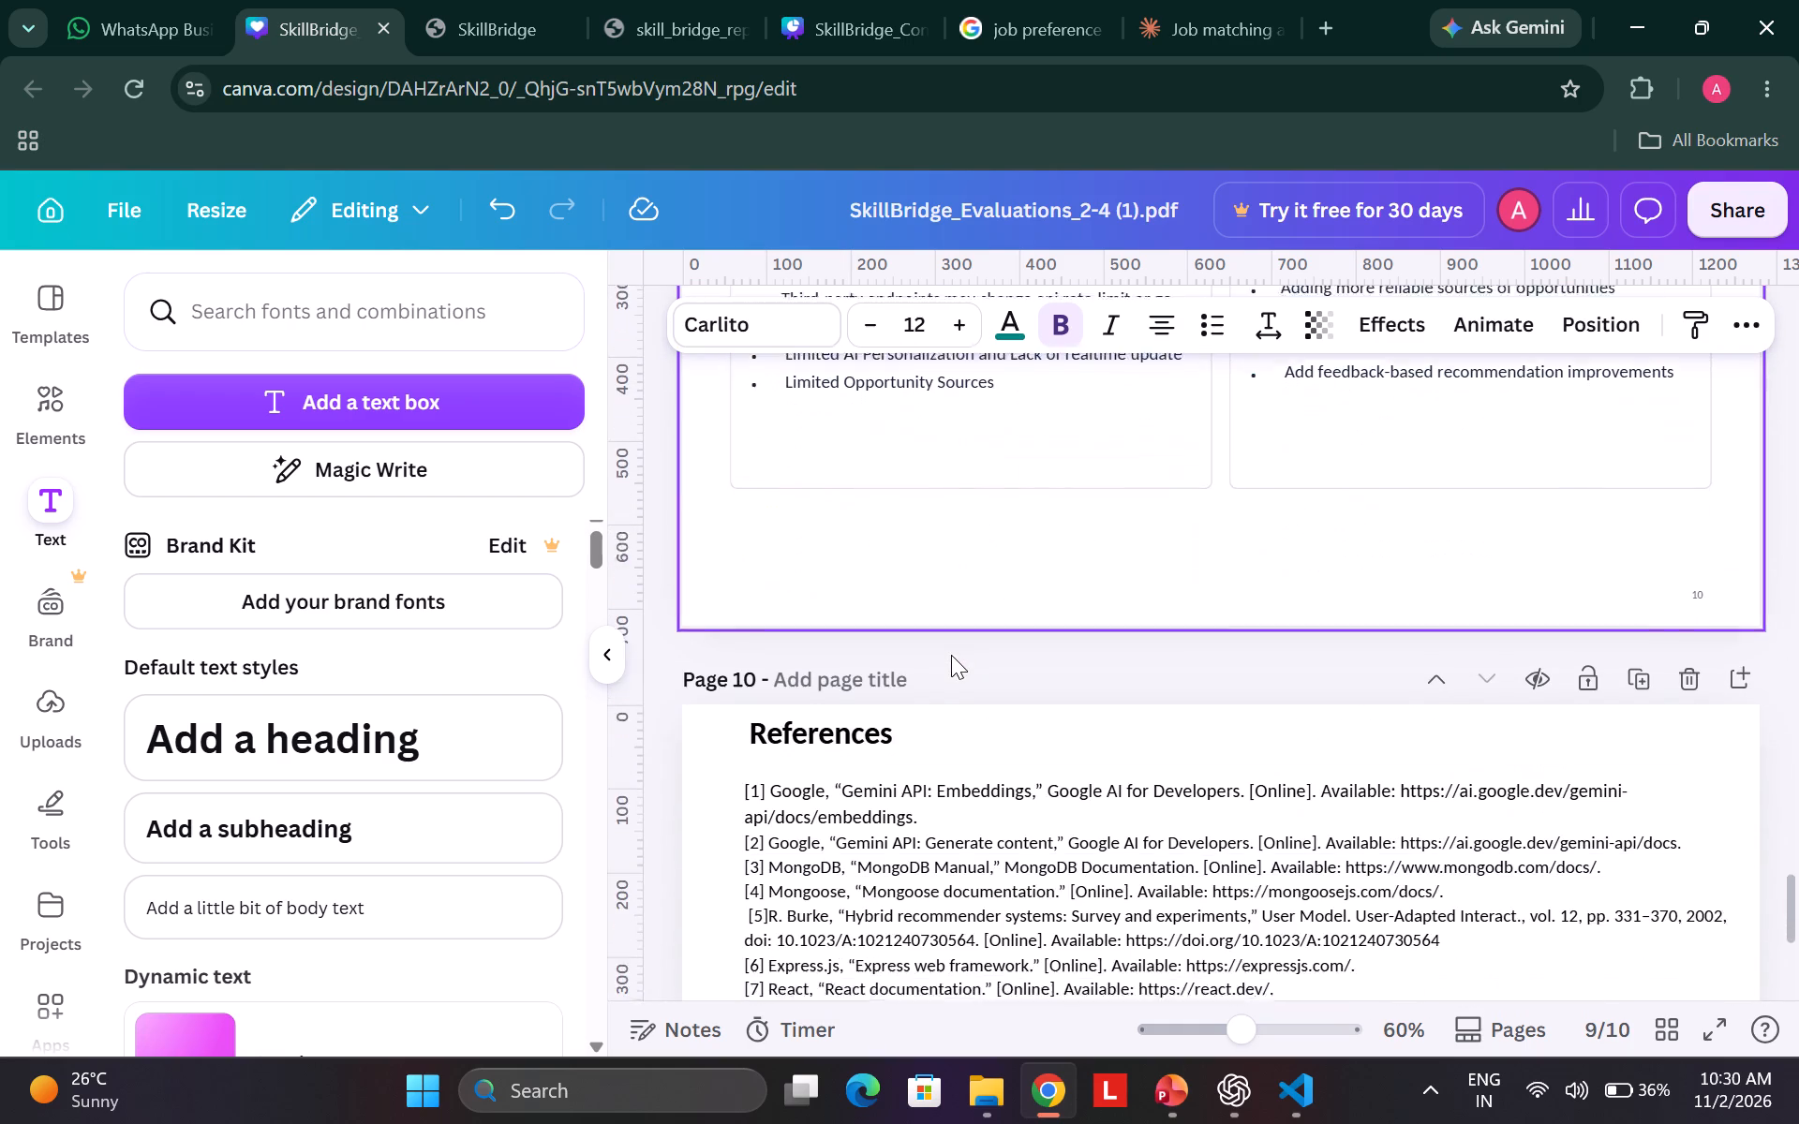
{"action": "scroll", "coordinate": [951, 655], "scroll_direction": "down", "scroll_amount": 1}
{"action": "scroll", "coordinate": [914, 849], "scroll_direction": "up", "scroll_amount": 2}
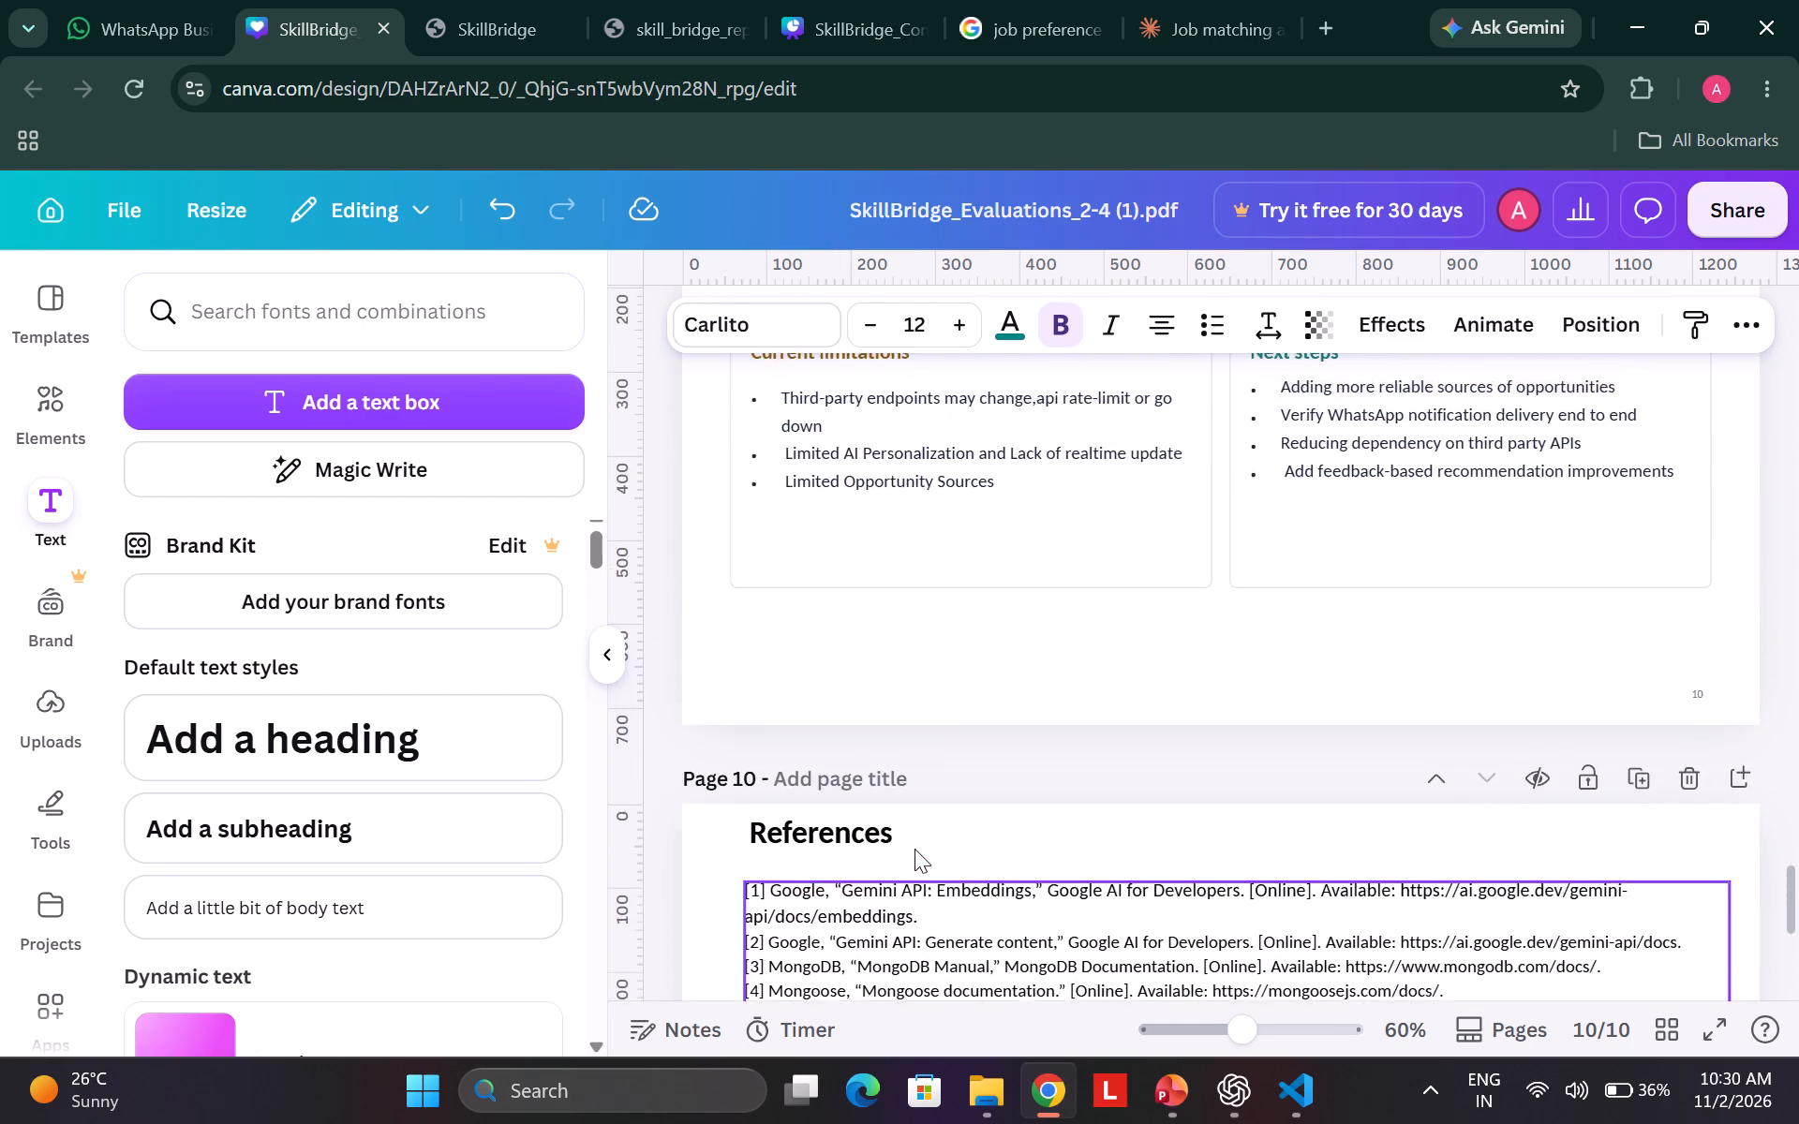
{"action": "scroll", "coordinate": [914, 849], "scroll_direction": "up", "scroll_amount": 1}
{"action": "scroll", "coordinate": [935, 829], "scroll_direction": "right", "scroll_amount": 1}
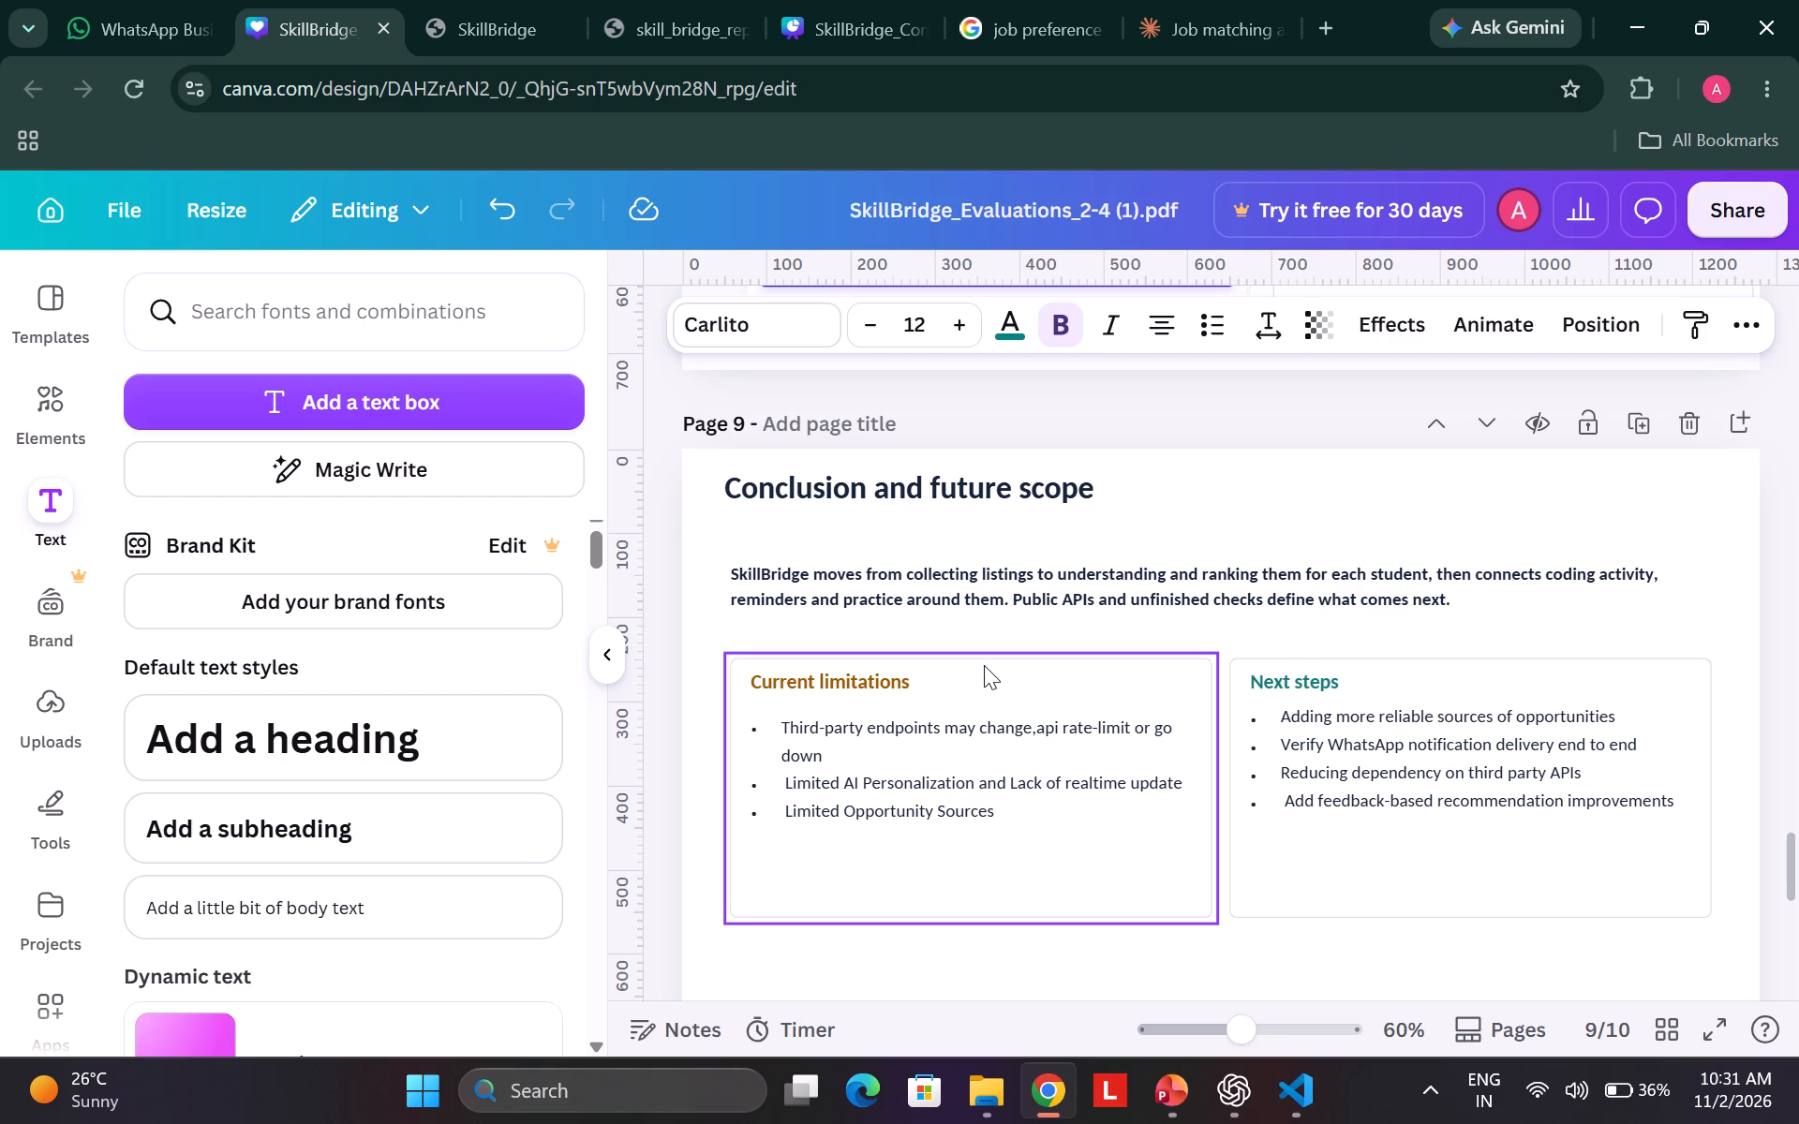
Compare the section labels and title placement on pages 5 to 10, checking the page 8 label against the others.
{"action": "scroll", "coordinate": [984, 665], "scroll_direction": "up", "scroll_amount": 1}
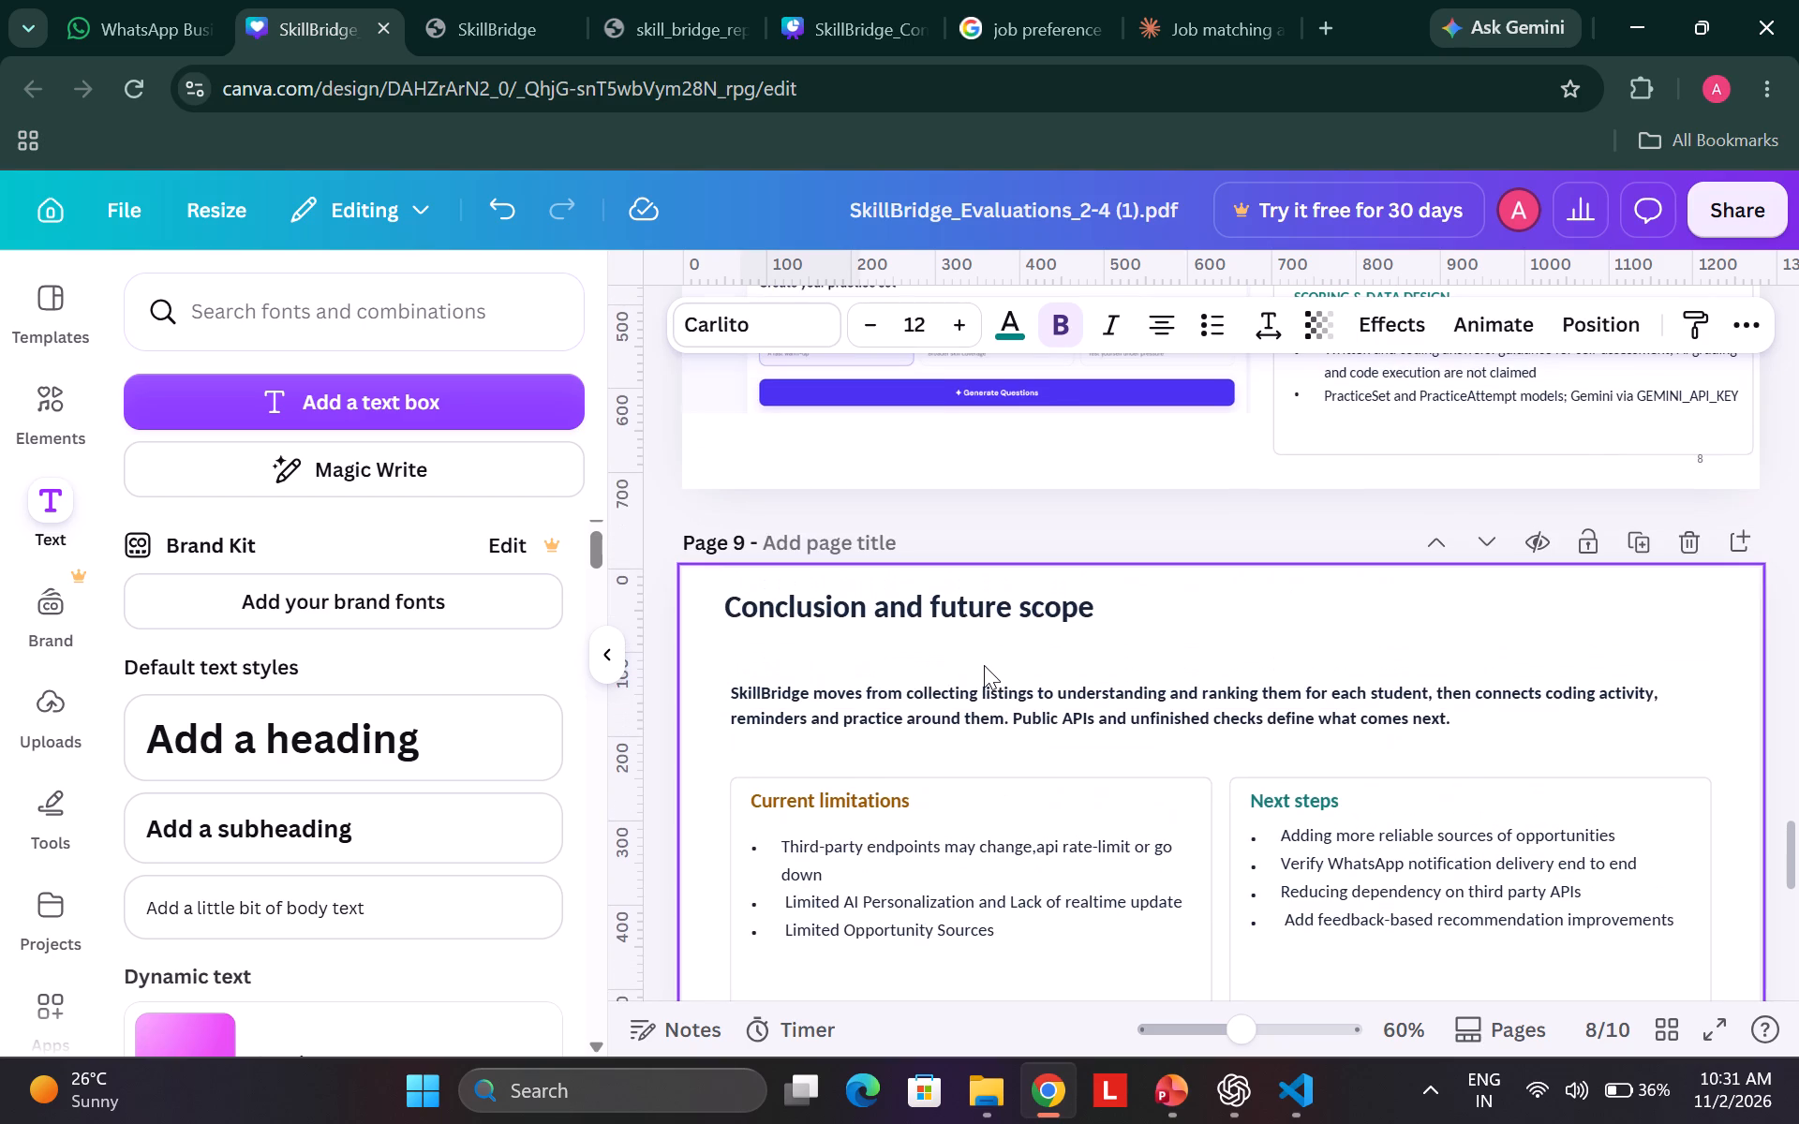
{"action": "scroll", "coordinate": [984, 687], "scroll_direction": "up", "scroll_amount": 2}
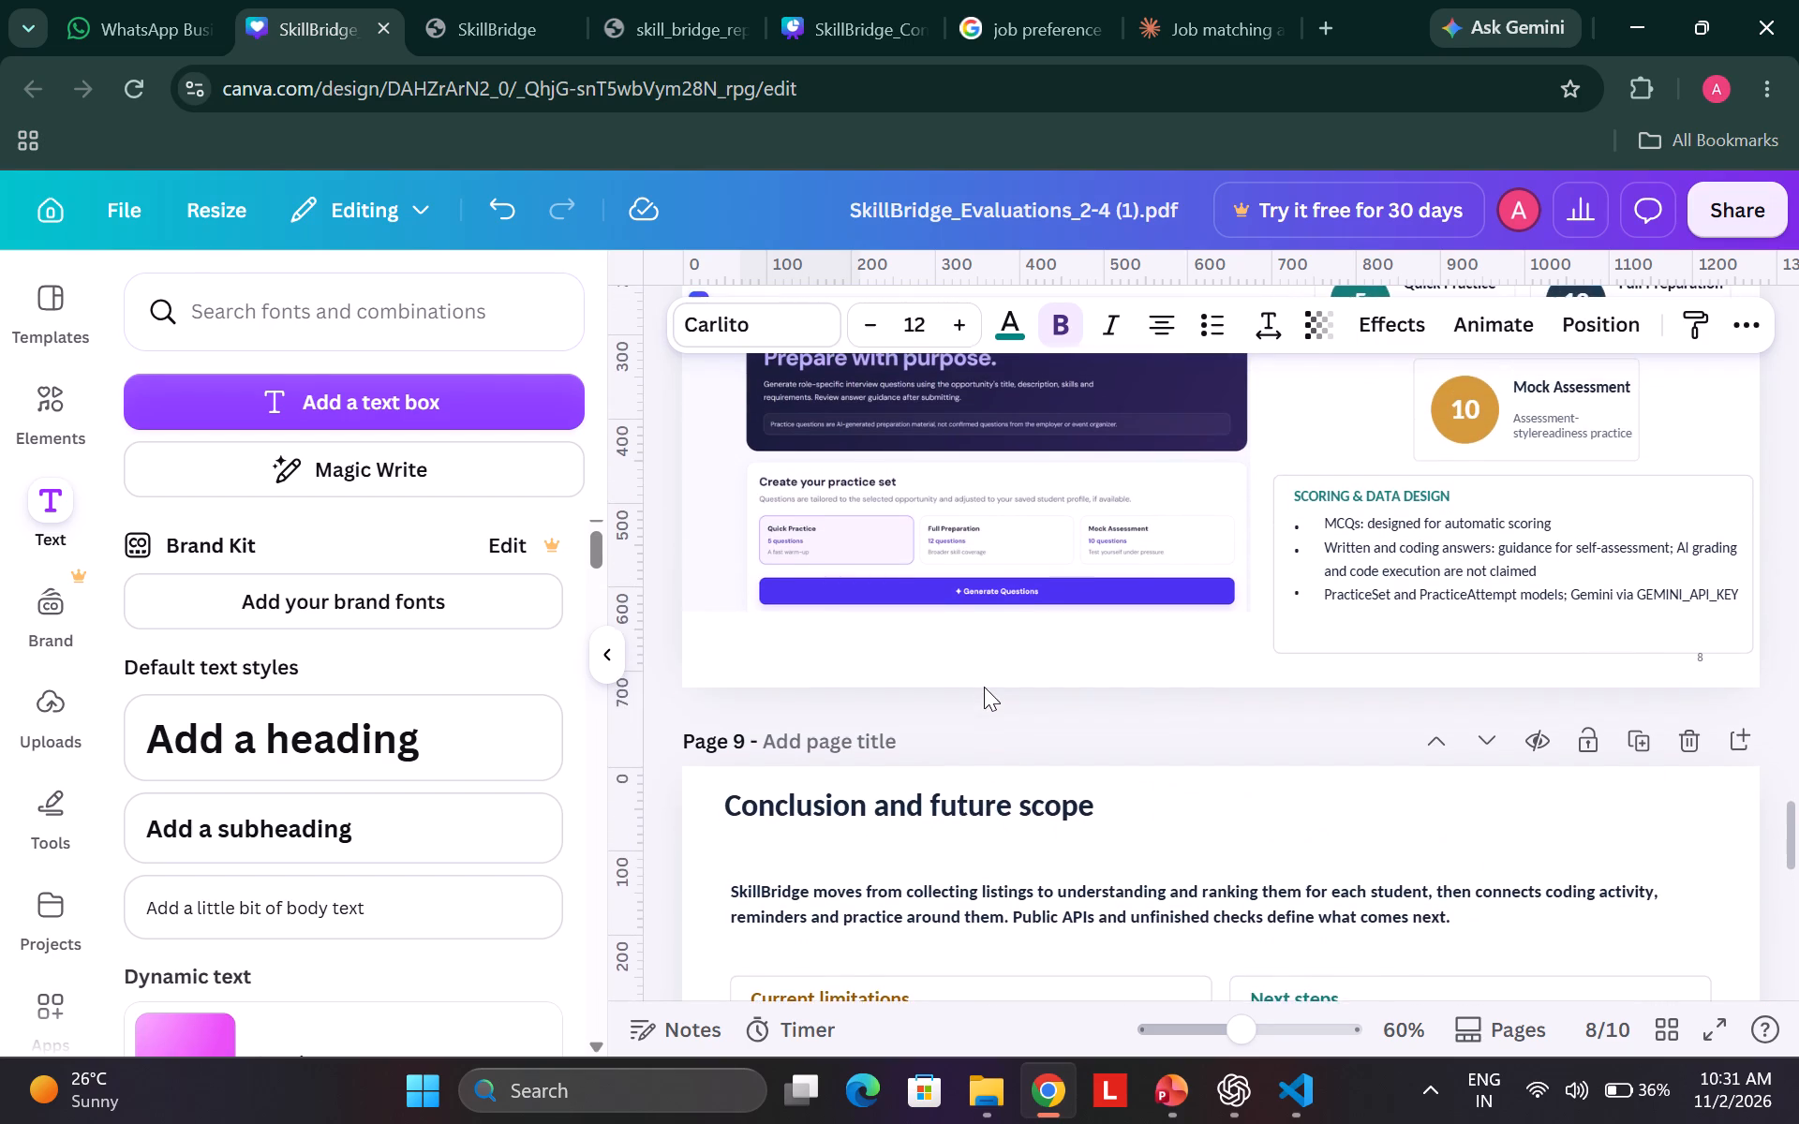
{"action": "scroll", "coordinate": [984, 687], "scroll_direction": "up", "scroll_amount": 2}
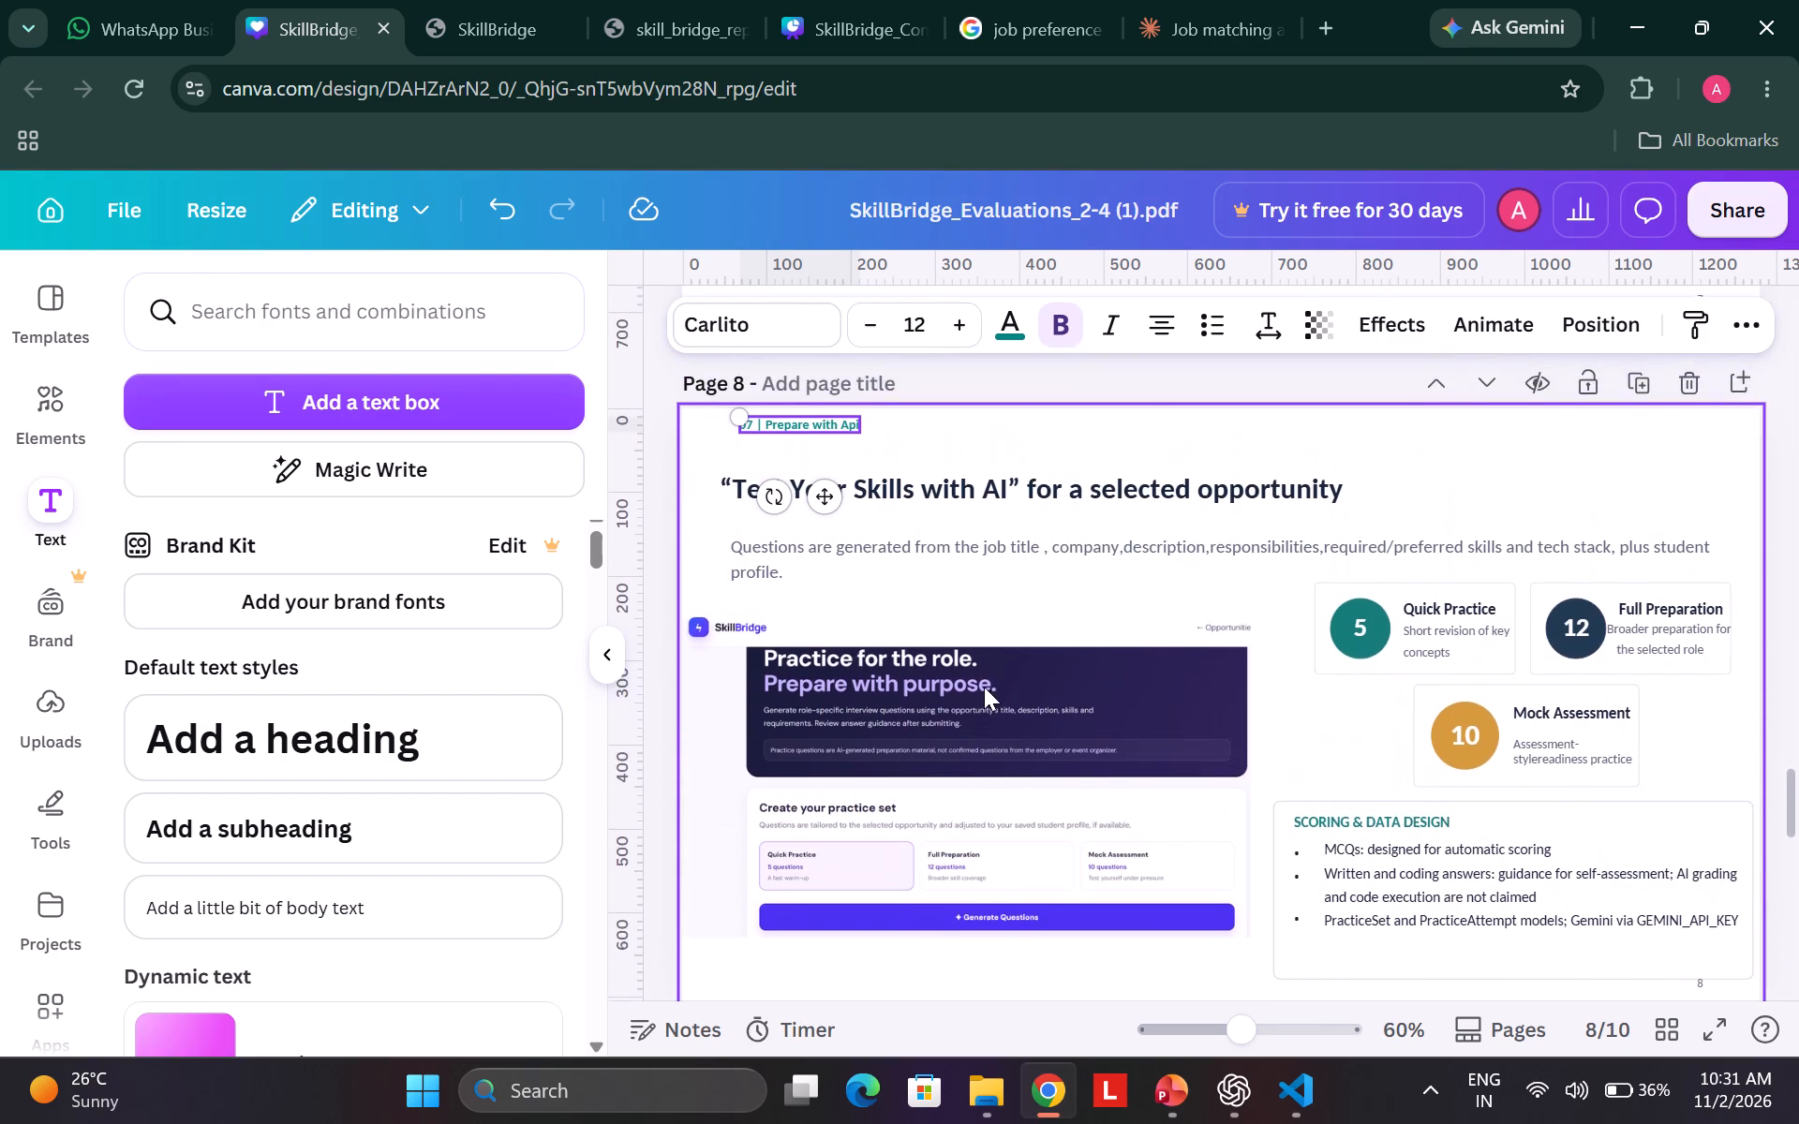
{"action": "scroll", "coordinate": [984, 687], "scroll_direction": "up", "scroll_amount": 1}
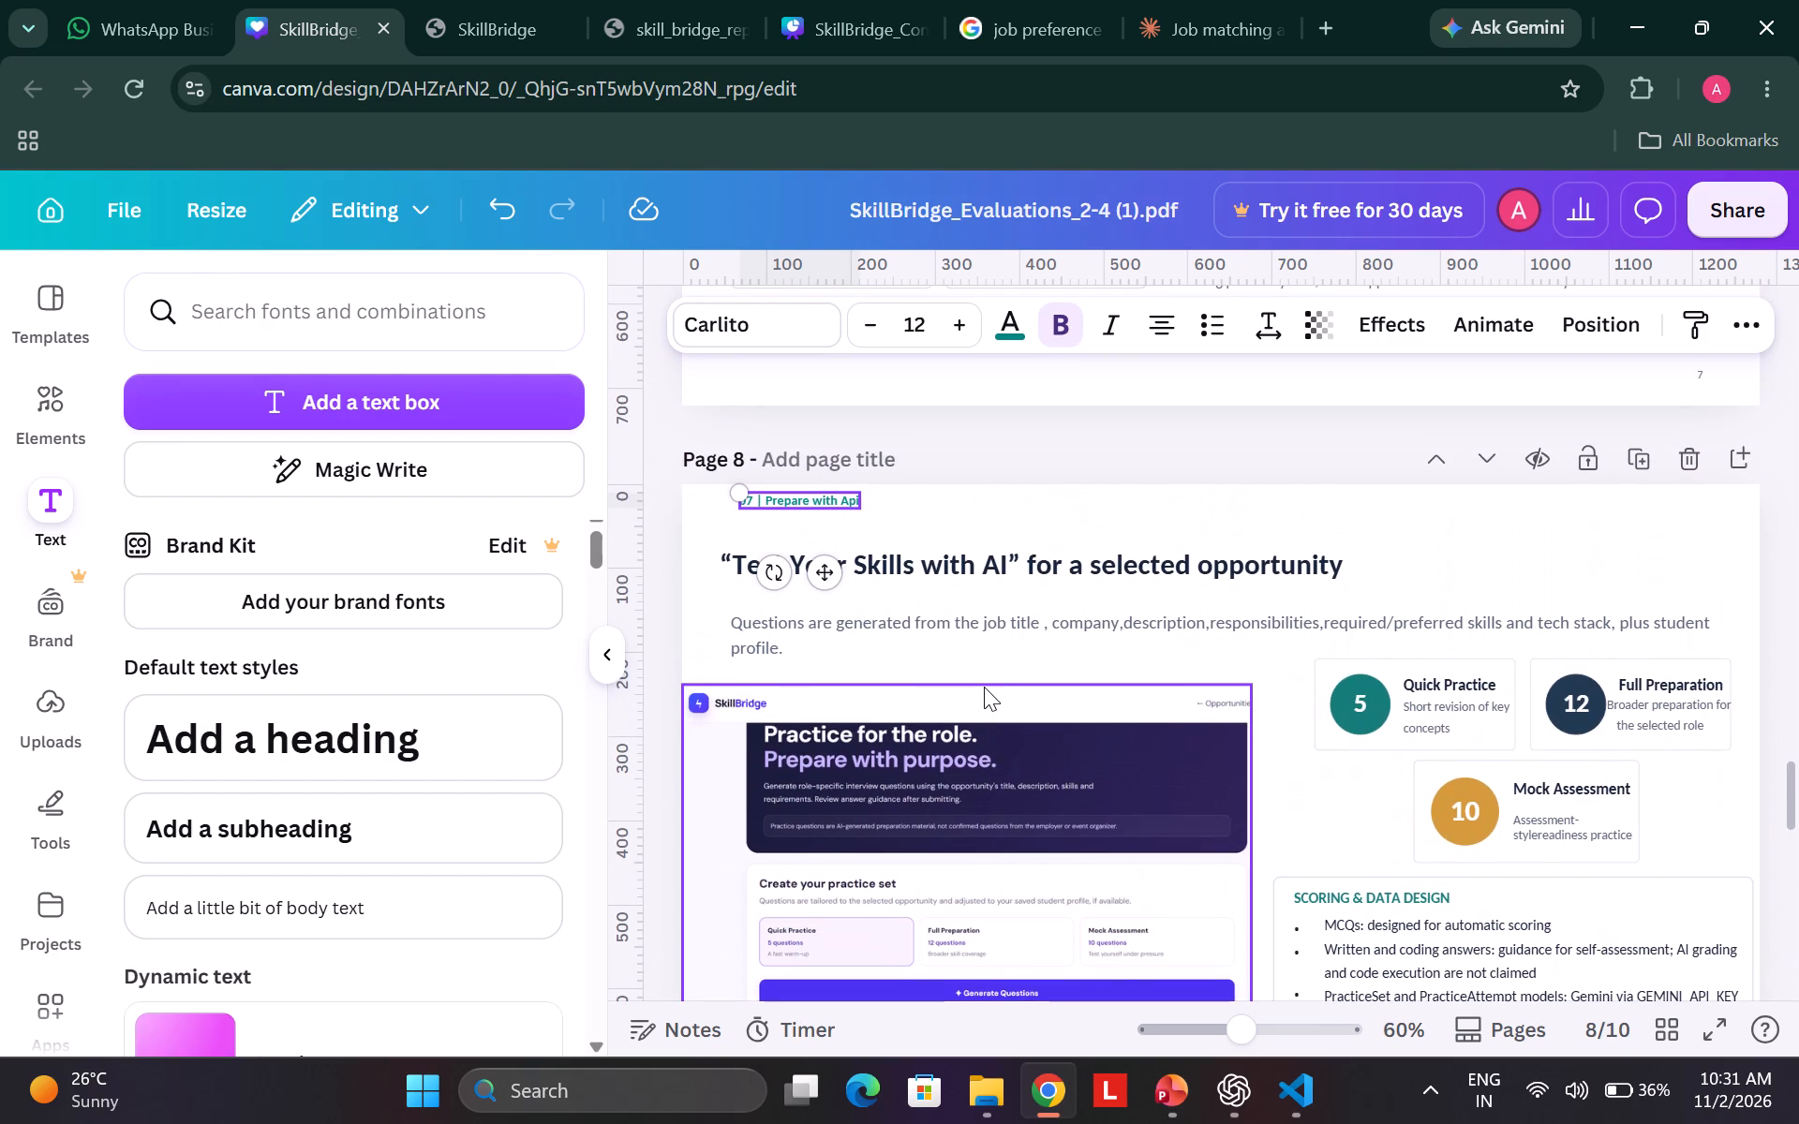
{"action": "scroll", "coordinate": [984, 687], "scroll_direction": "down", "scroll_amount": 6}
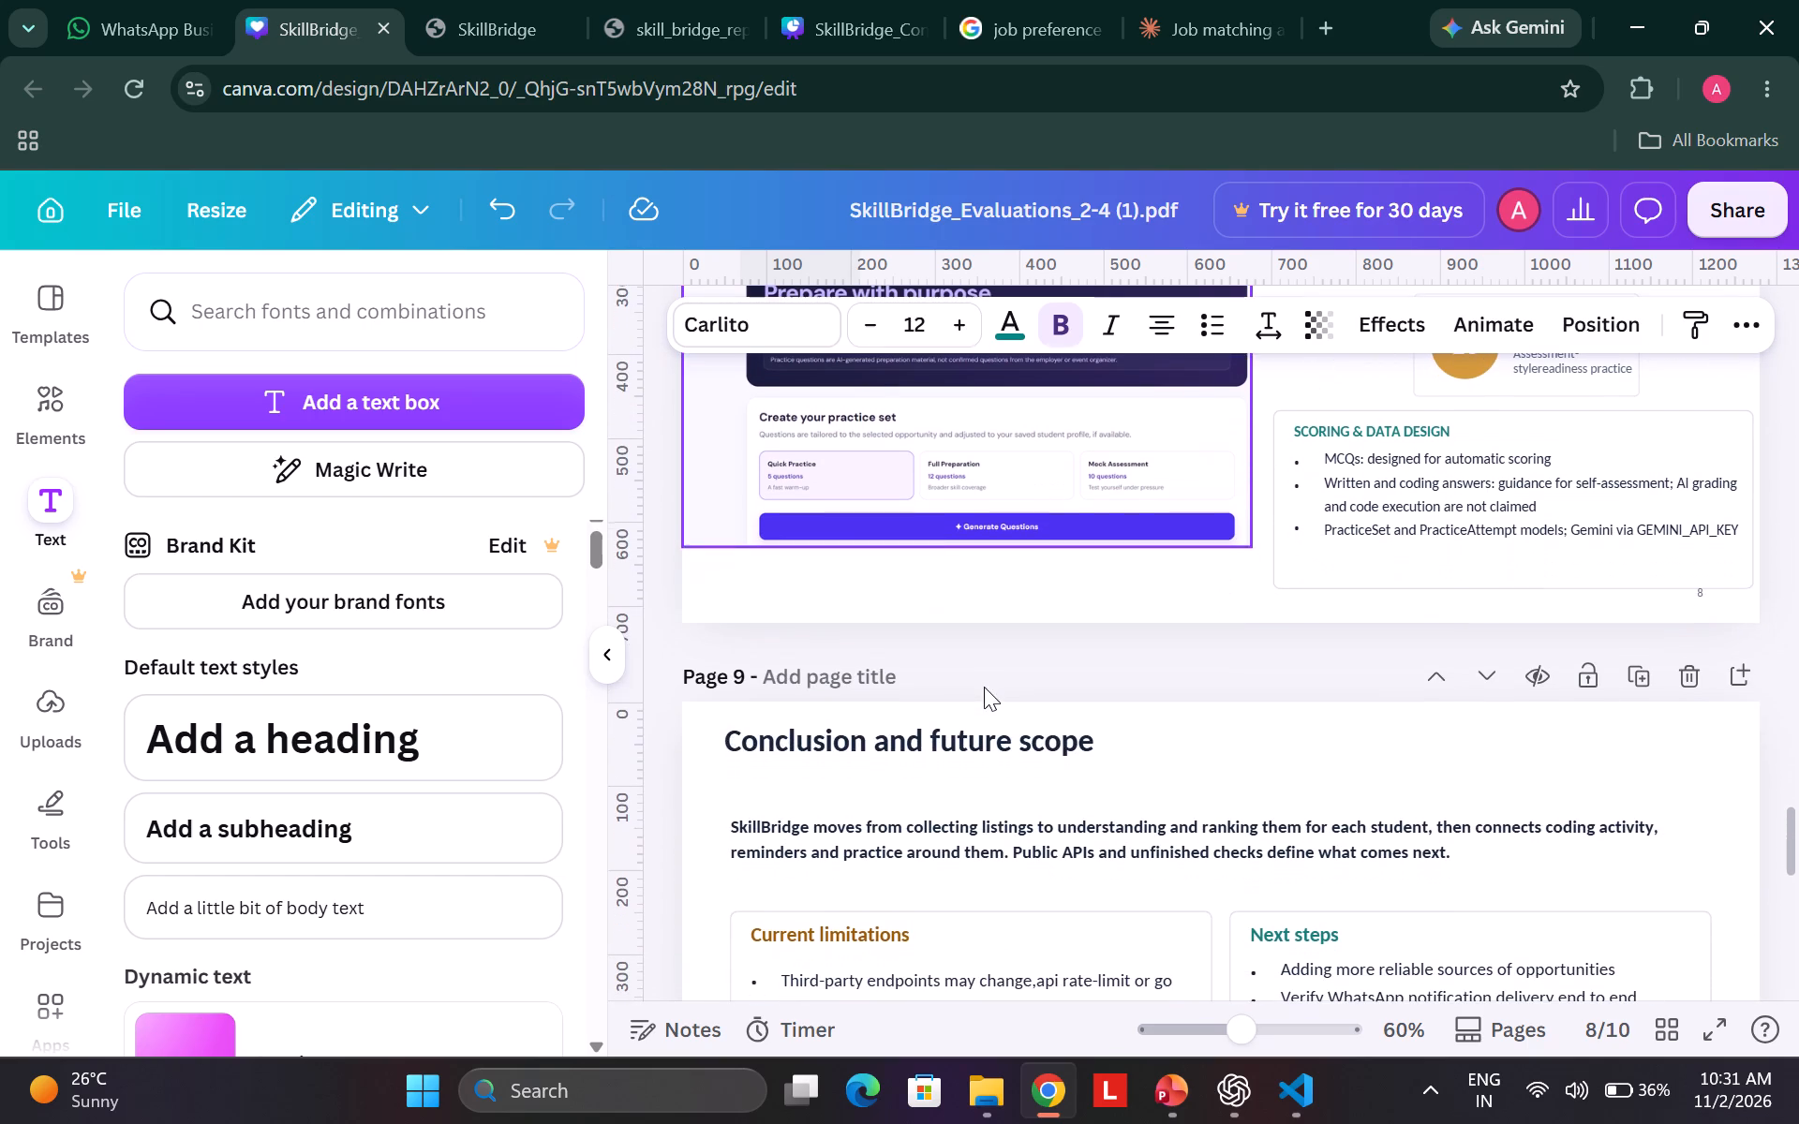
{"action": "left_click", "coordinate": [1005, 659]}
{"action": "scroll", "coordinate": [1005, 659], "scroll_direction": "up", "scroll_amount": 3}
{"action": "scroll", "coordinate": [1005, 659], "scroll_direction": "down", "scroll_amount": 1}
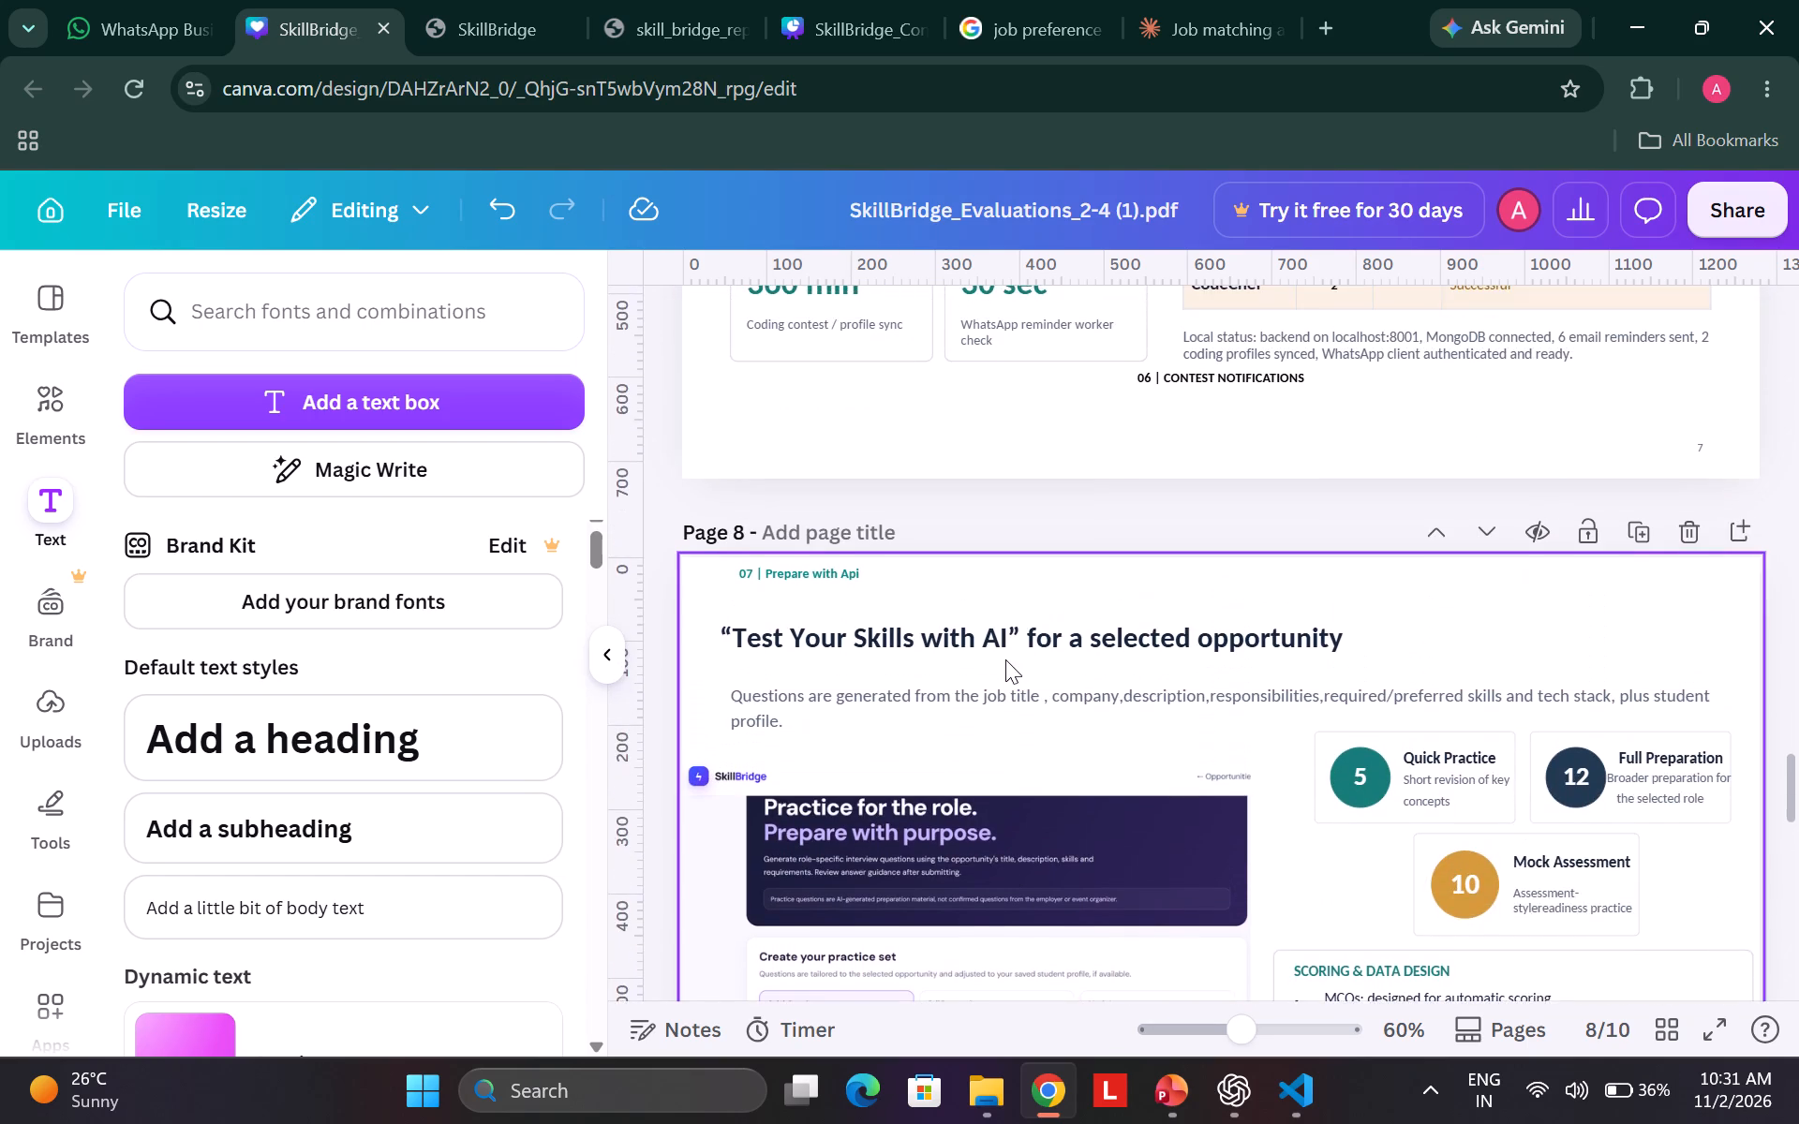
{"action": "scroll", "coordinate": [1005, 659], "scroll_direction": "down", "scroll_amount": 3}
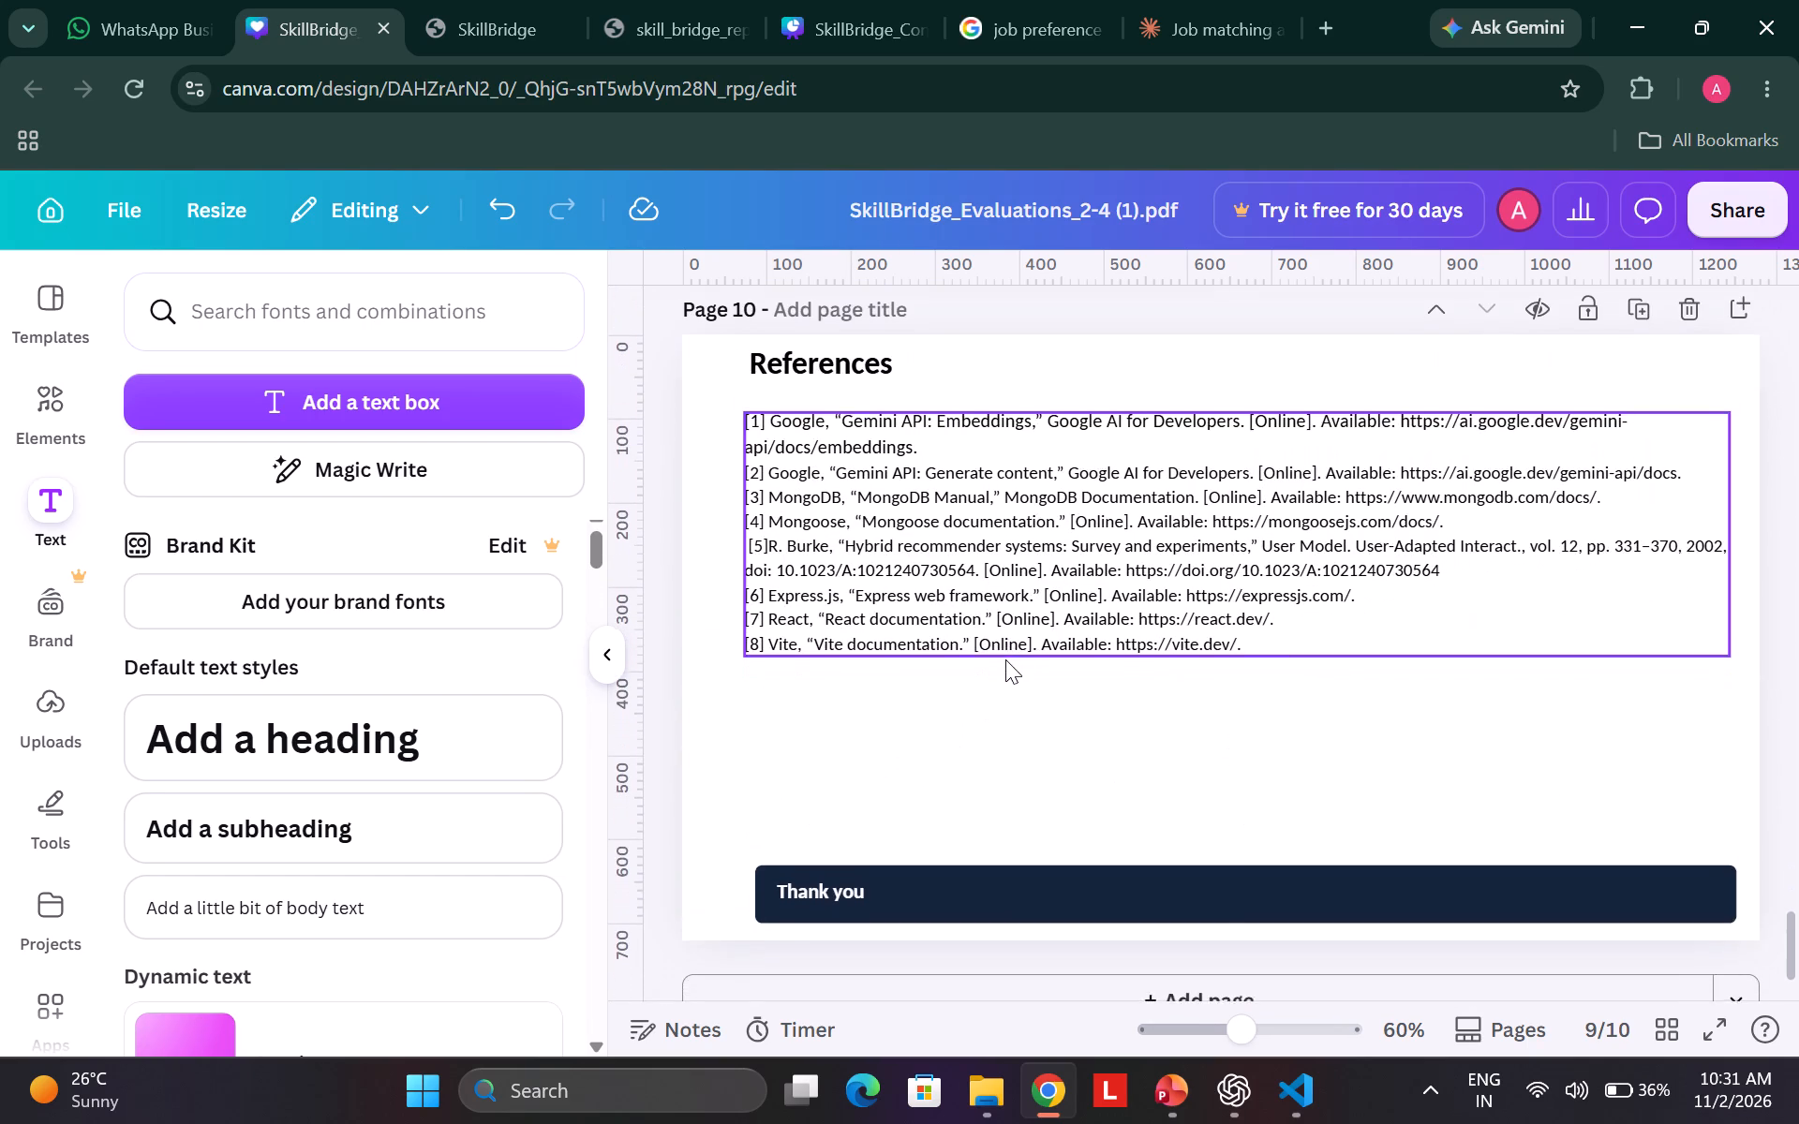
{"action": "scroll", "coordinate": [1005, 659], "scroll_direction": "up", "scroll_amount": 9}
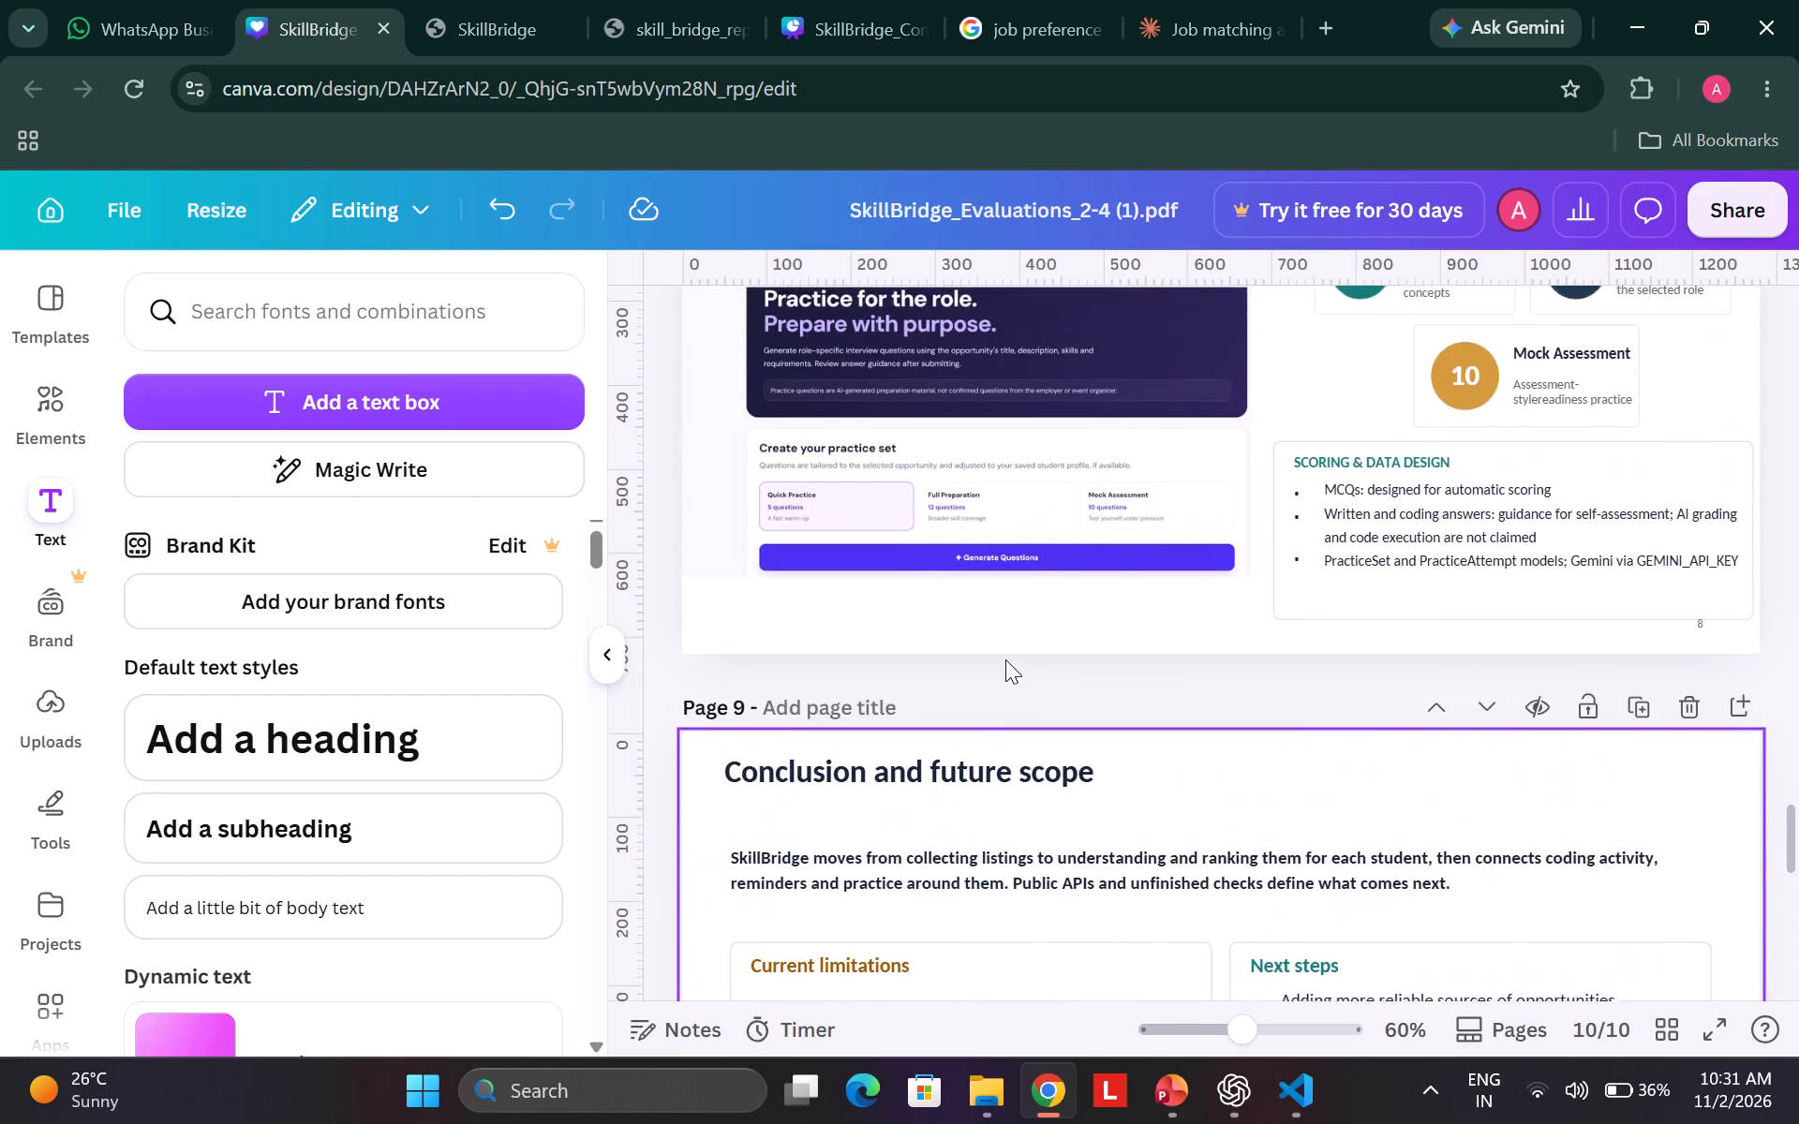
{"action": "scroll", "coordinate": [1005, 659], "scroll_direction": "up", "scroll_amount": 2}
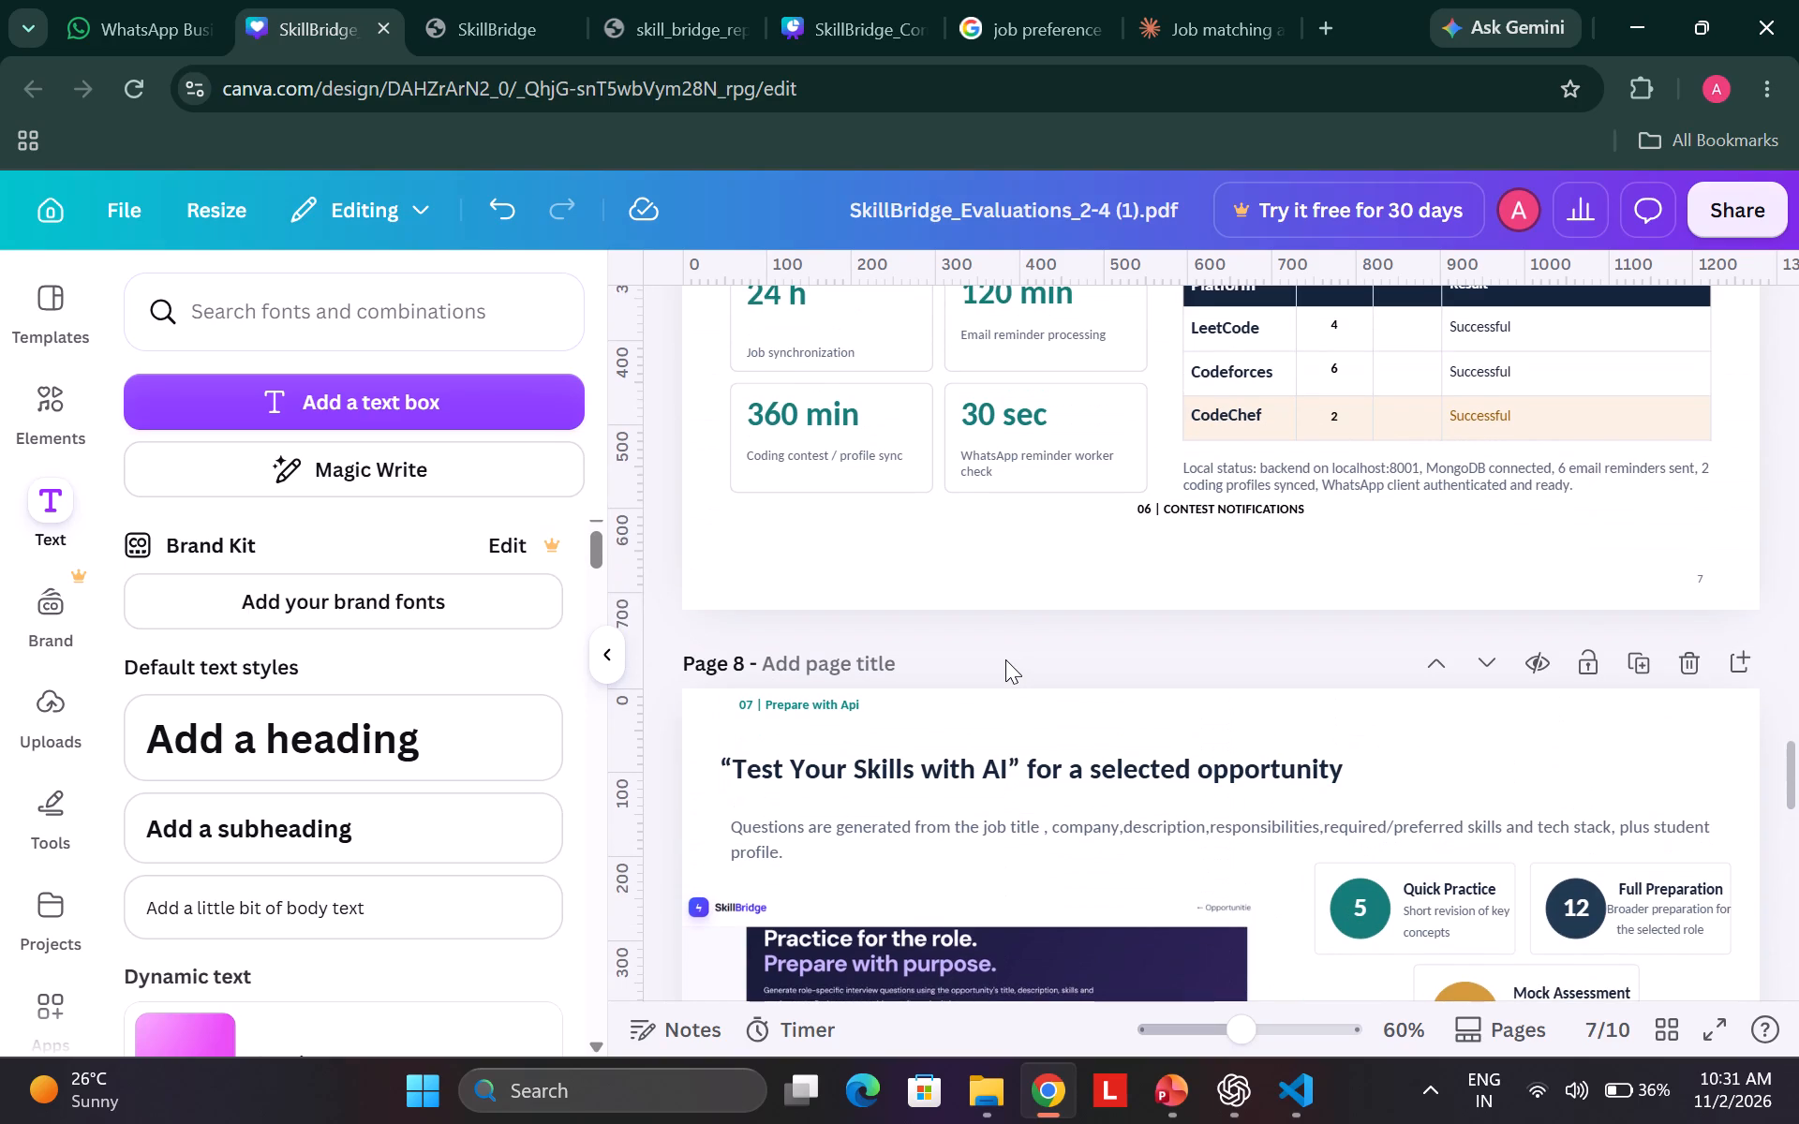
{"action": "scroll", "coordinate": [1005, 659], "scroll_direction": "up", "scroll_amount": 3}
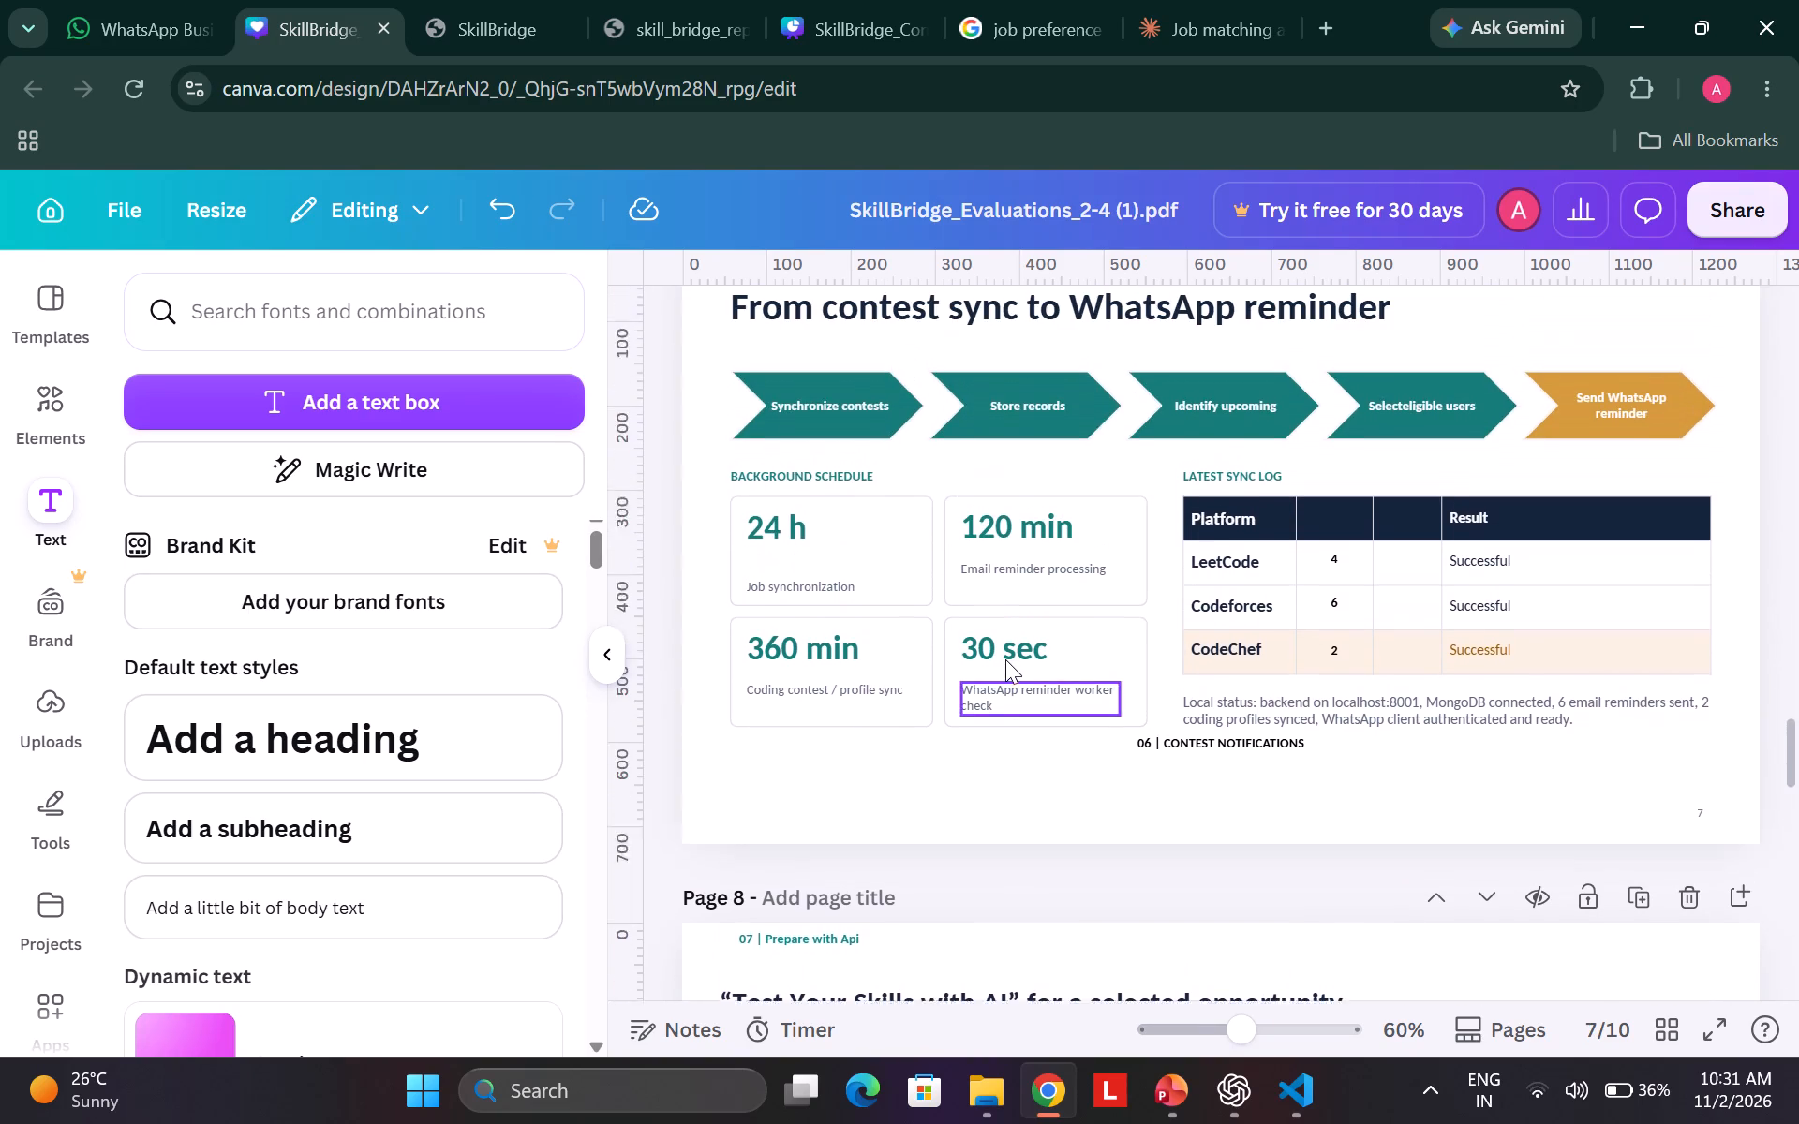
{"action": "scroll", "coordinate": [1005, 659], "scroll_direction": "up", "scroll_amount": 3}
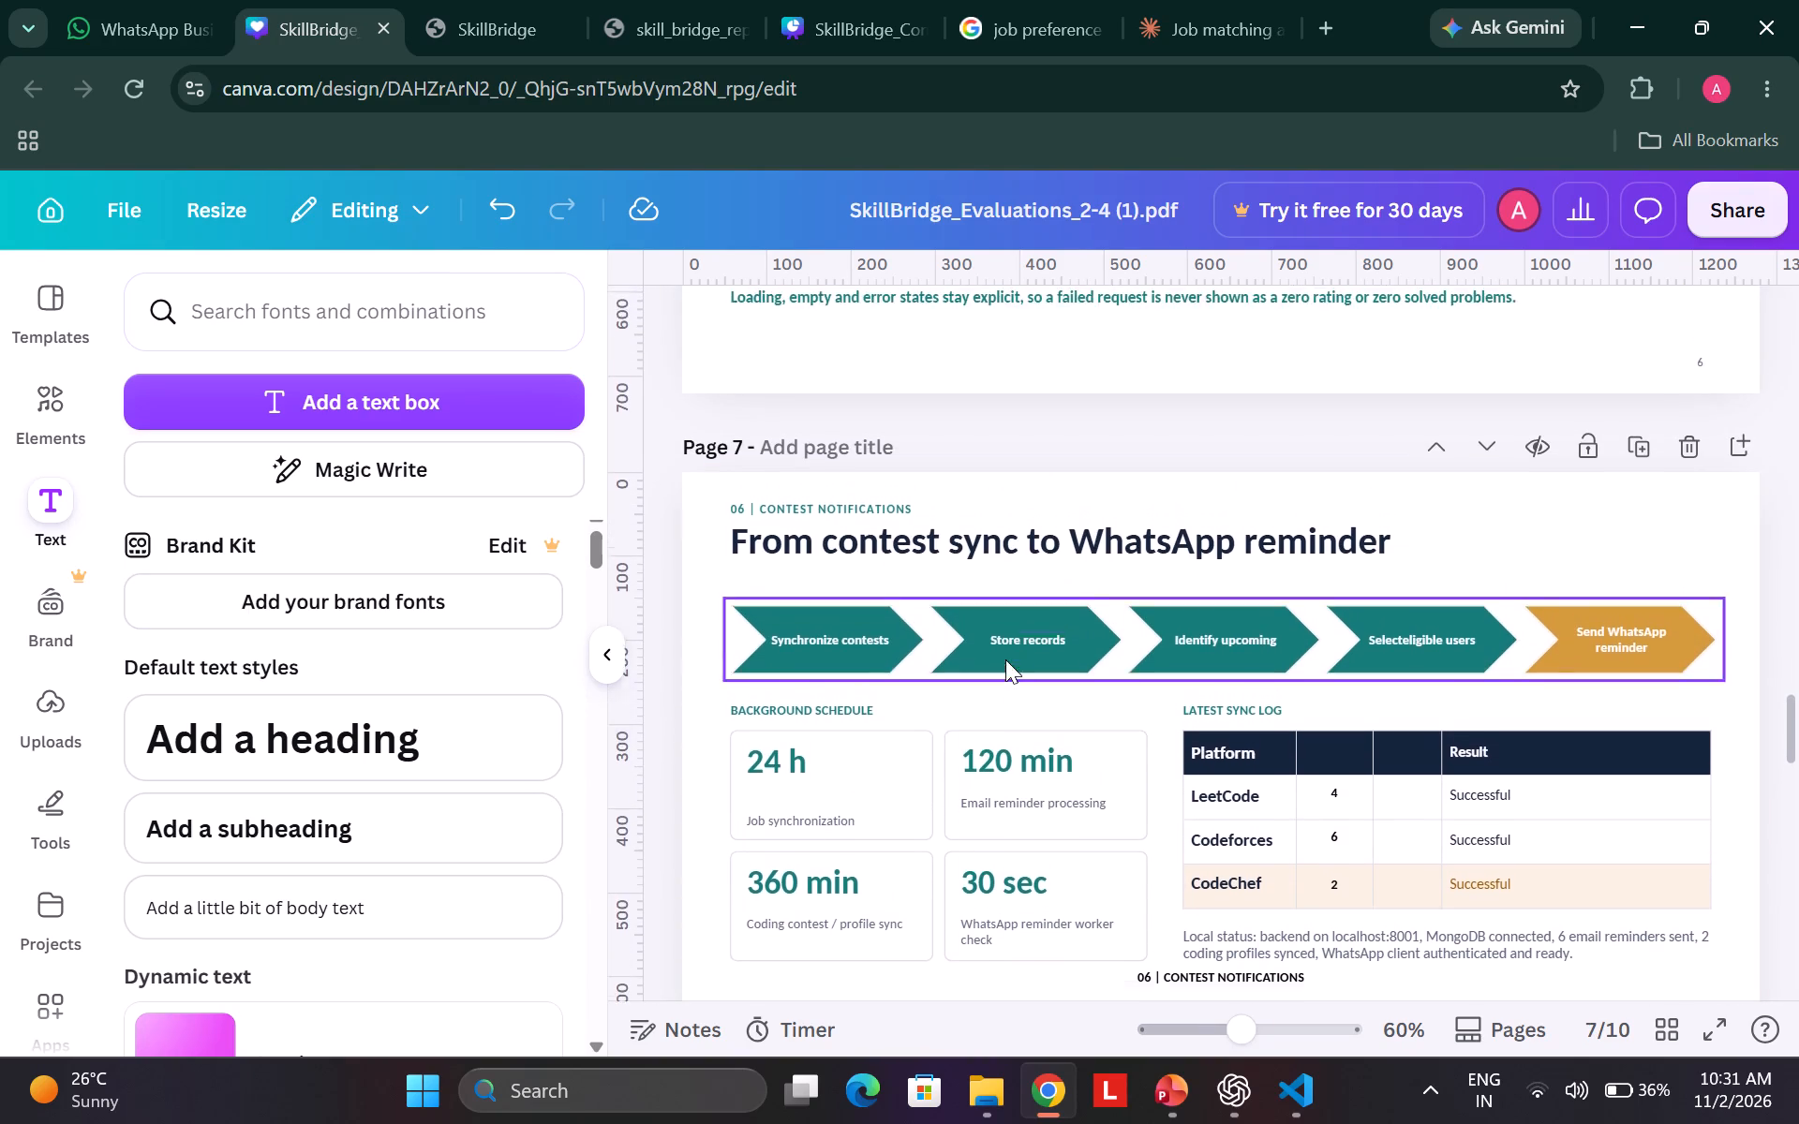
{"action": "scroll", "coordinate": [1005, 659], "scroll_direction": "up", "scroll_amount": 2}
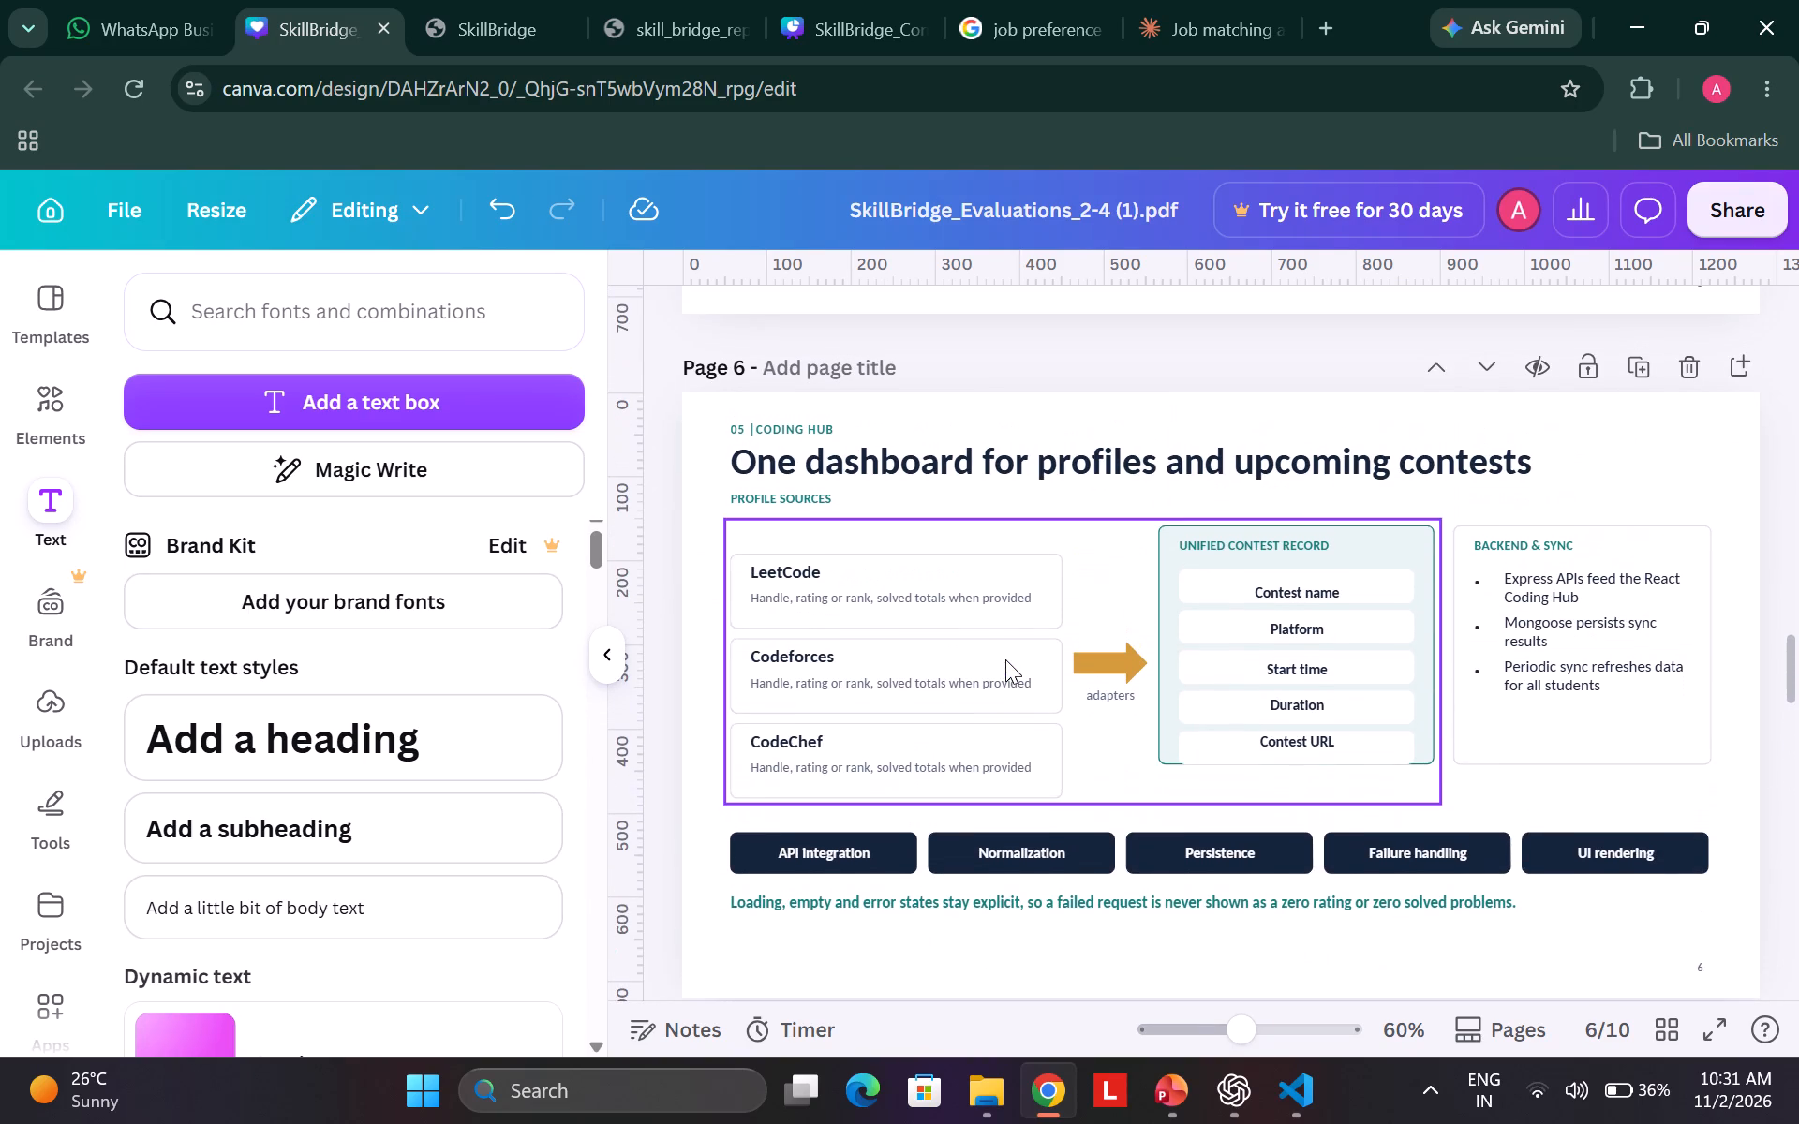
{"action": "scroll", "coordinate": [1005, 659], "scroll_direction": "up", "scroll_amount": 4}
{"action": "scroll", "coordinate": [1005, 659], "scroll_direction": "right", "scroll_amount": 2}
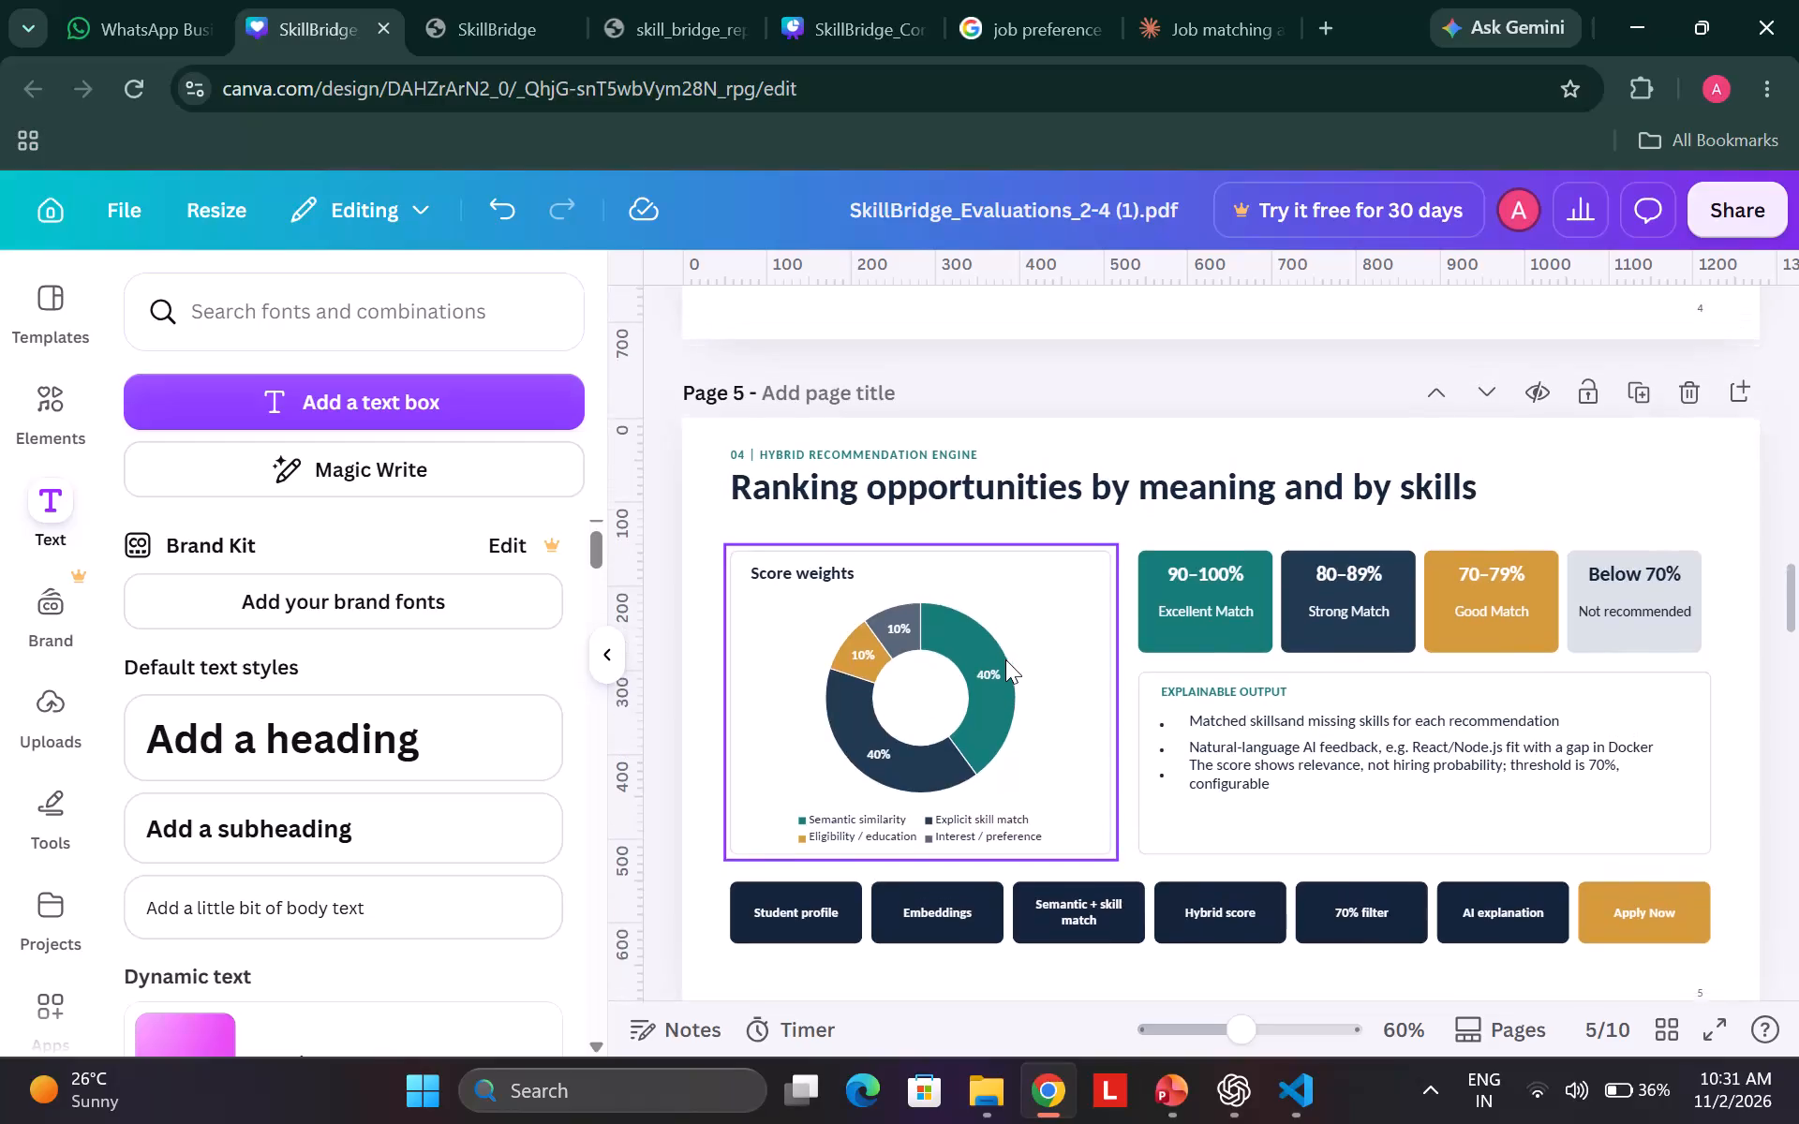
{"action": "scroll", "coordinate": [1005, 659], "scroll_direction": "right", "scroll_amount": 1}
Nudge the “07 | Prepare with Api” label slightly left on page 8, level with the paragraph's left edge.
{"action": "scroll", "coordinate": [1005, 659], "scroll_direction": "down", "scroll_amount": 3}
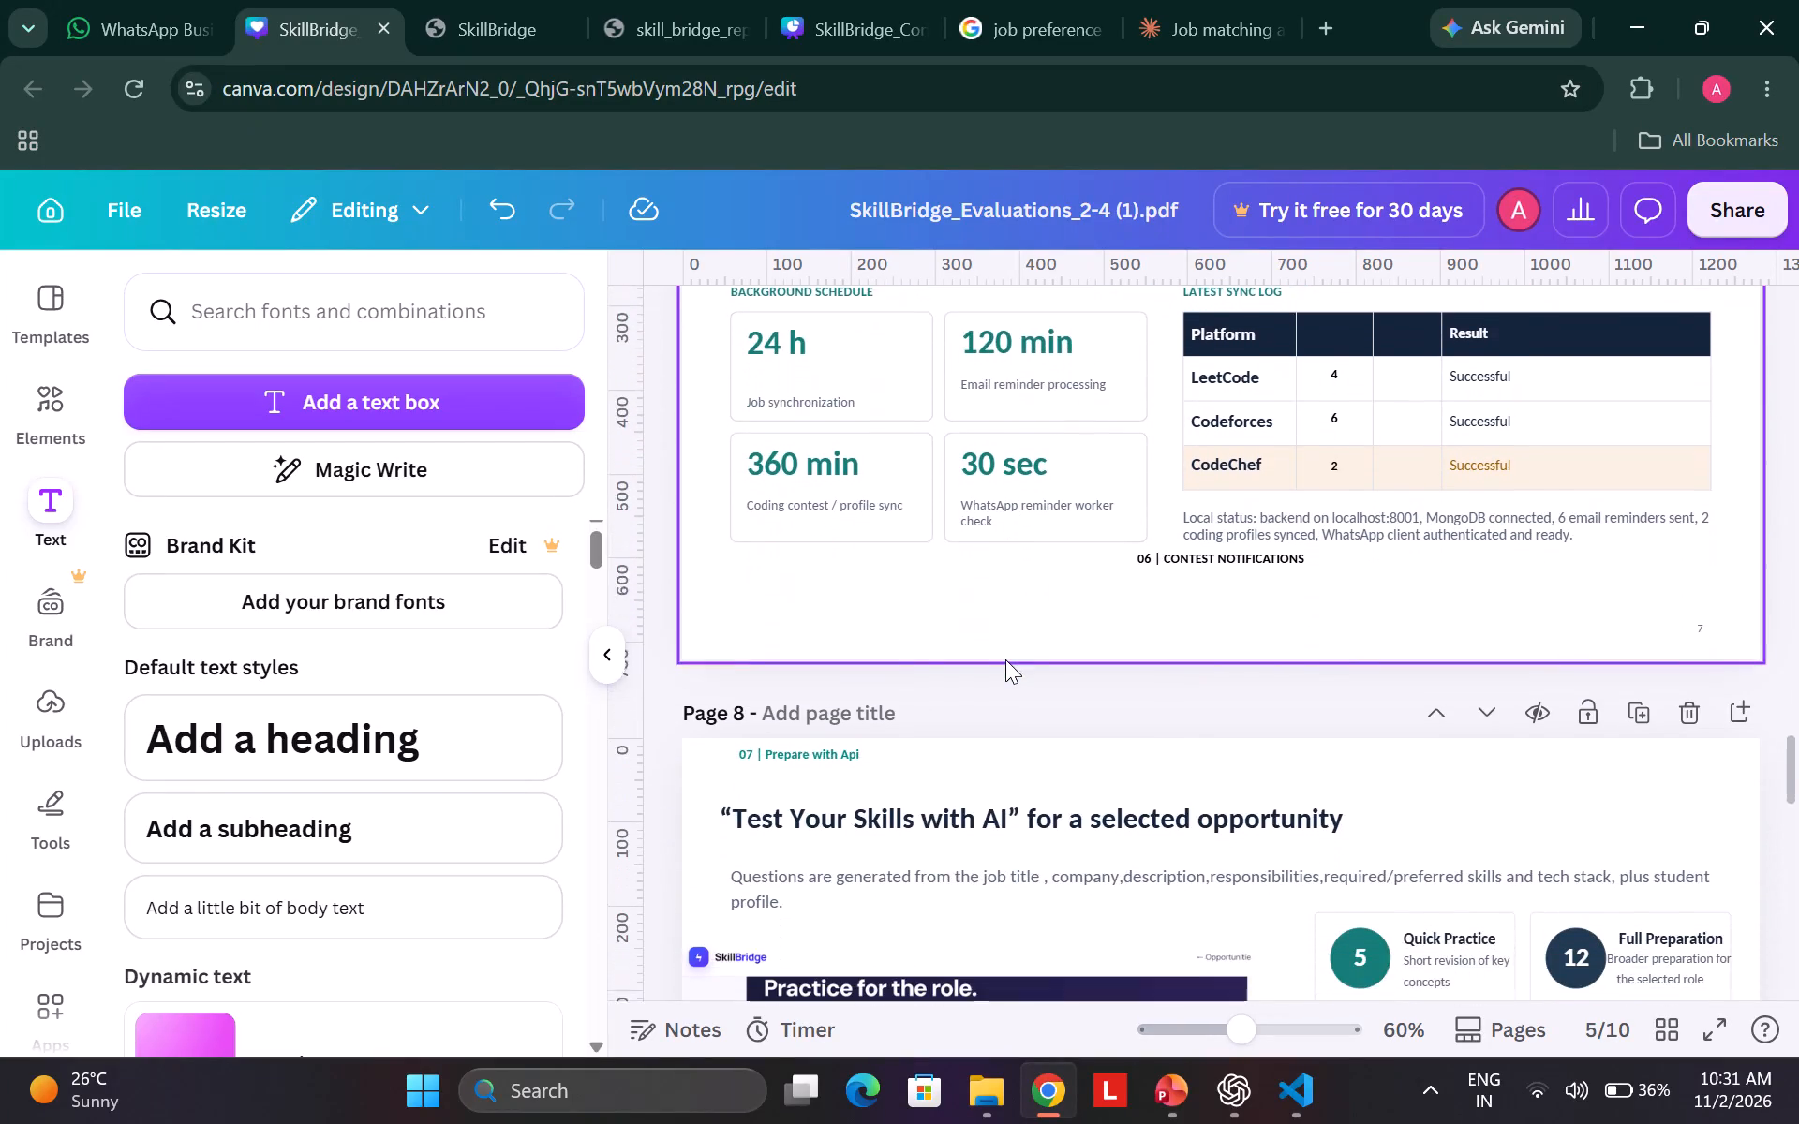
{"action": "scroll", "coordinate": [1005, 659], "scroll_direction": "down", "scroll_amount": 1}
{"action": "left_click", "coordinate": [780, 681]}
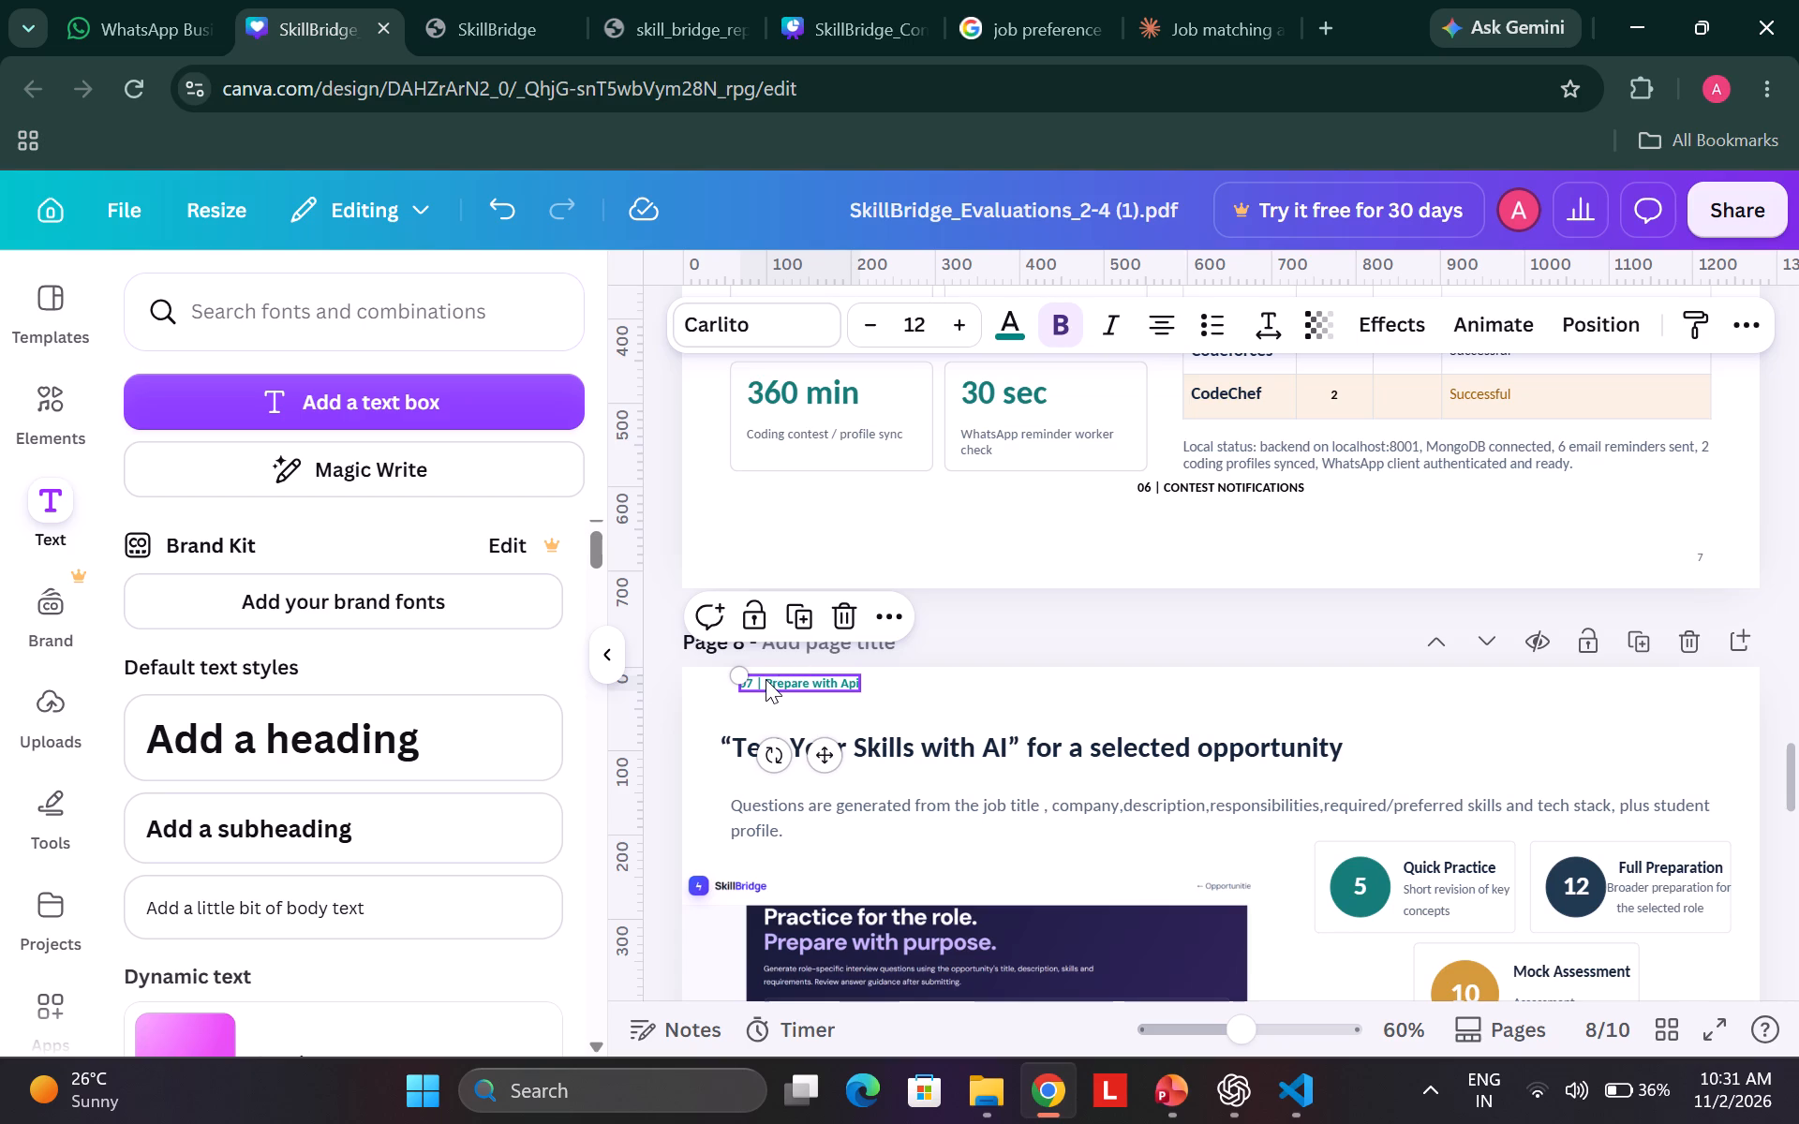
{"action": "left_click", "coordinate": [765, 678]}
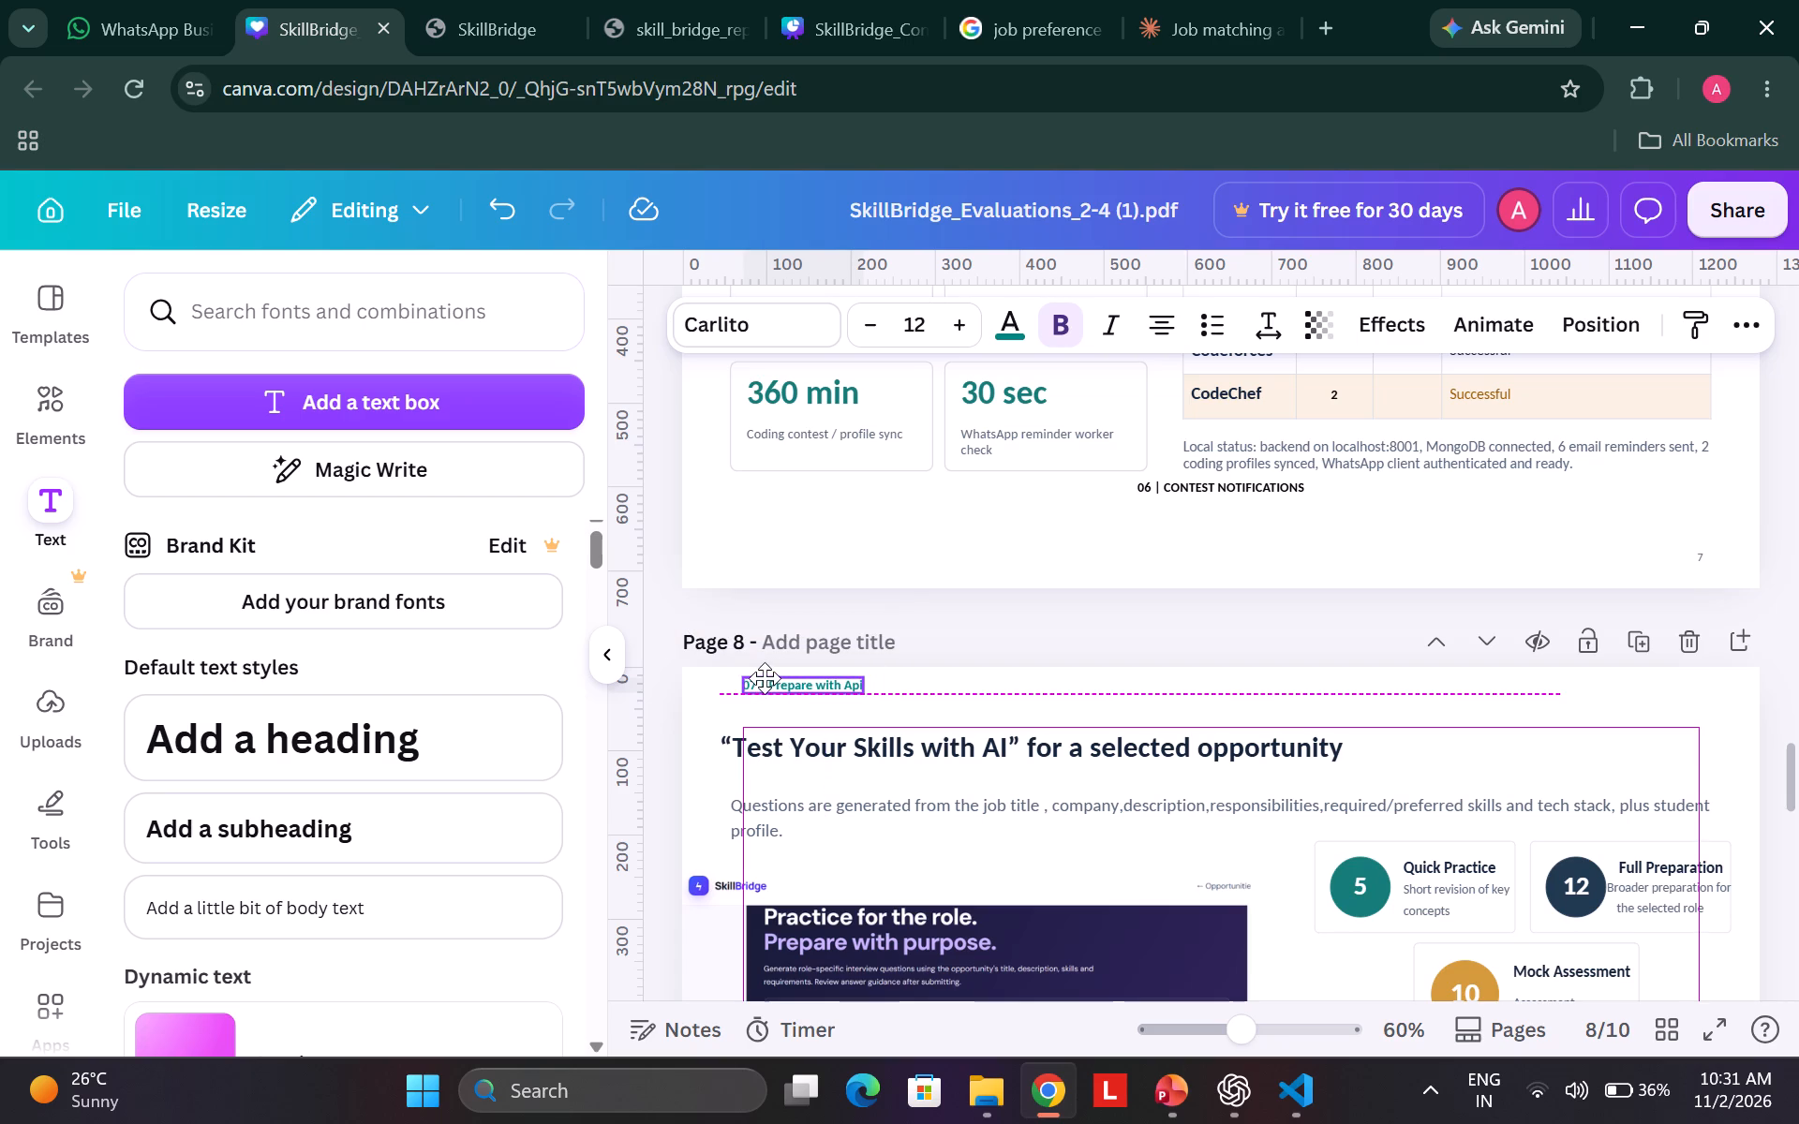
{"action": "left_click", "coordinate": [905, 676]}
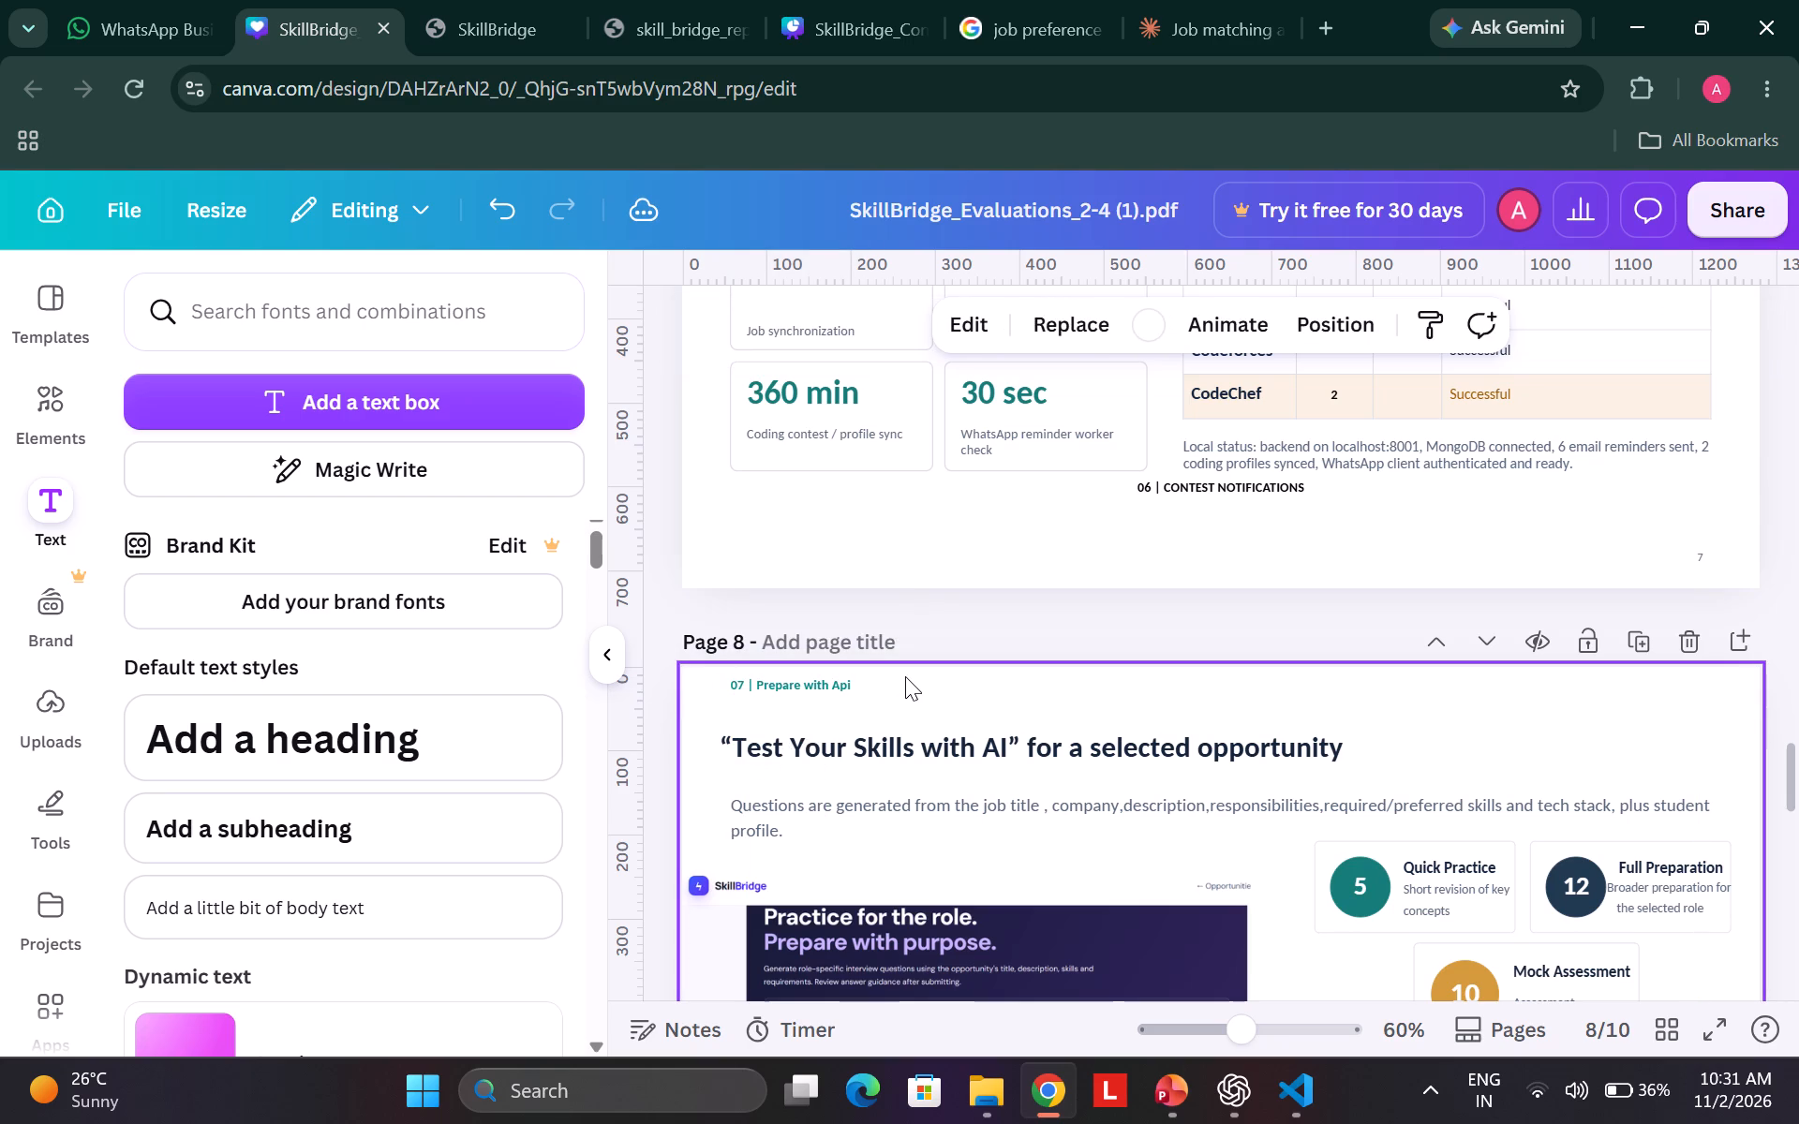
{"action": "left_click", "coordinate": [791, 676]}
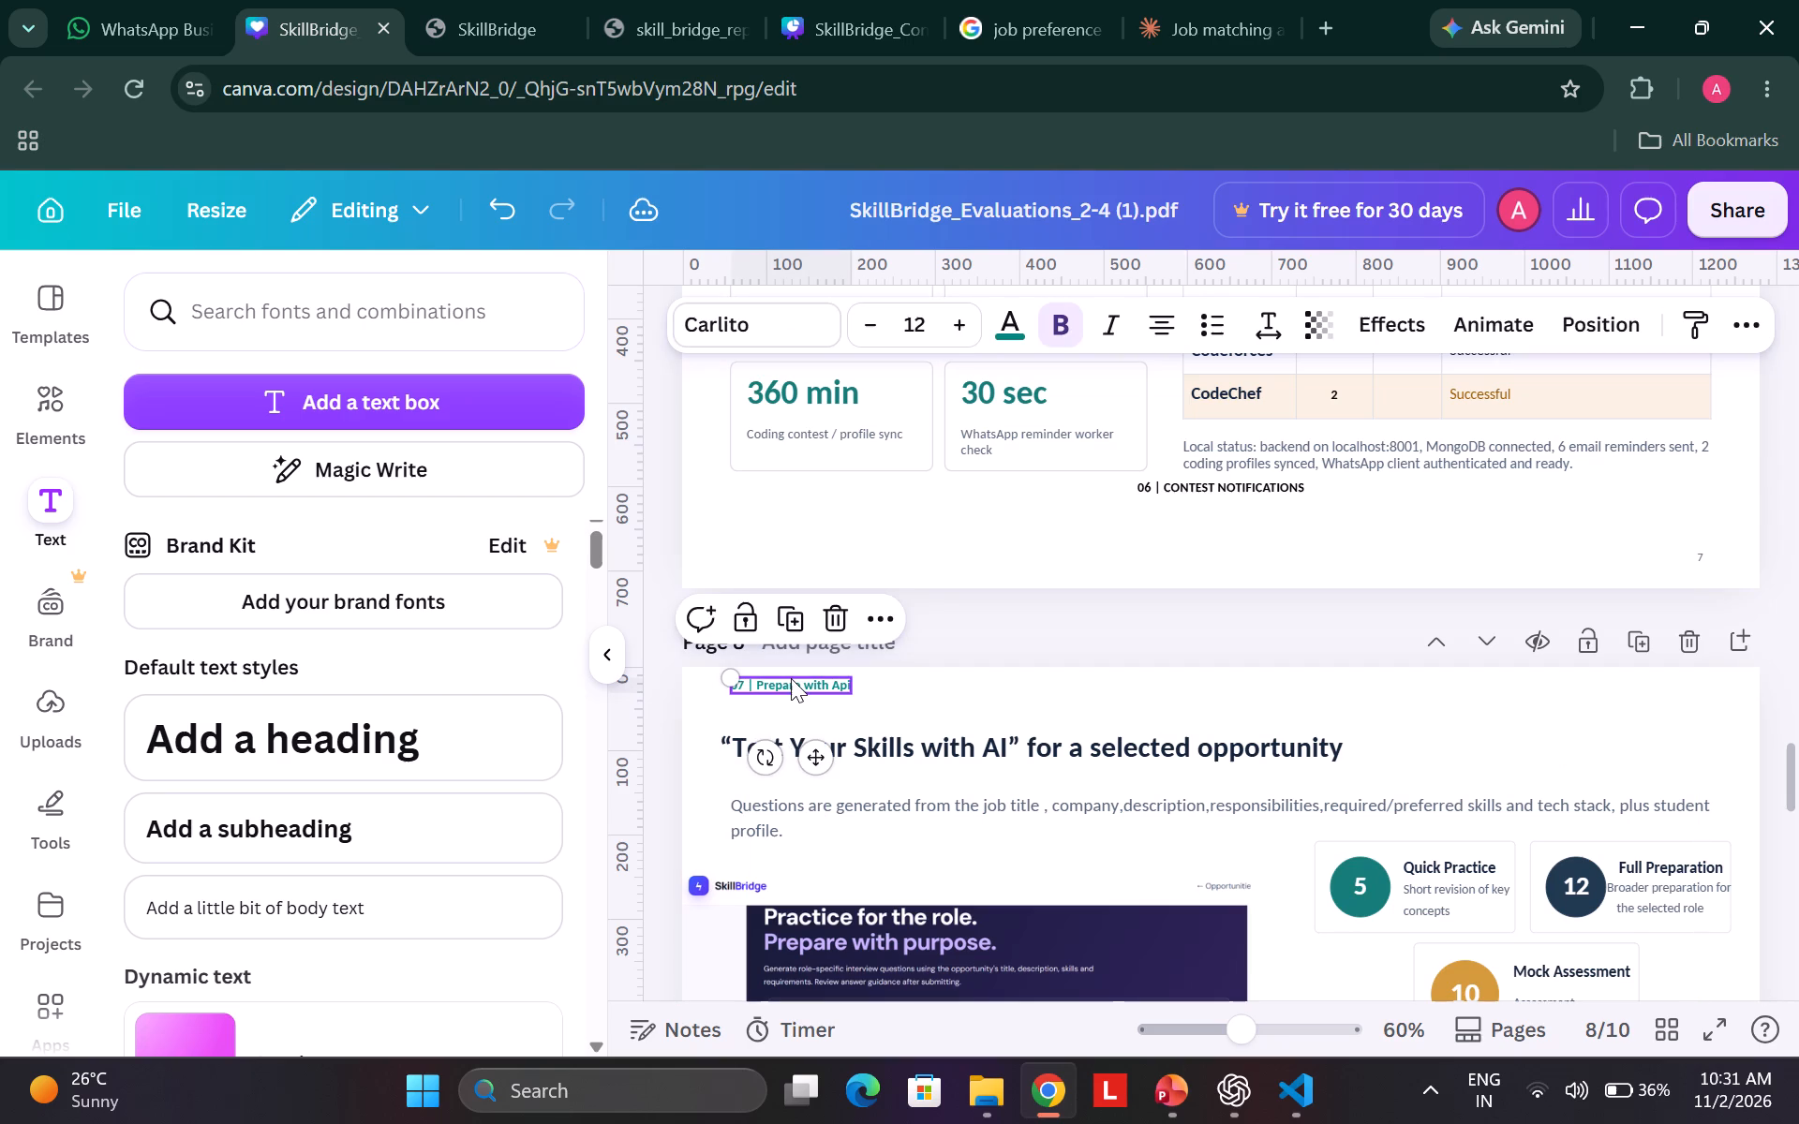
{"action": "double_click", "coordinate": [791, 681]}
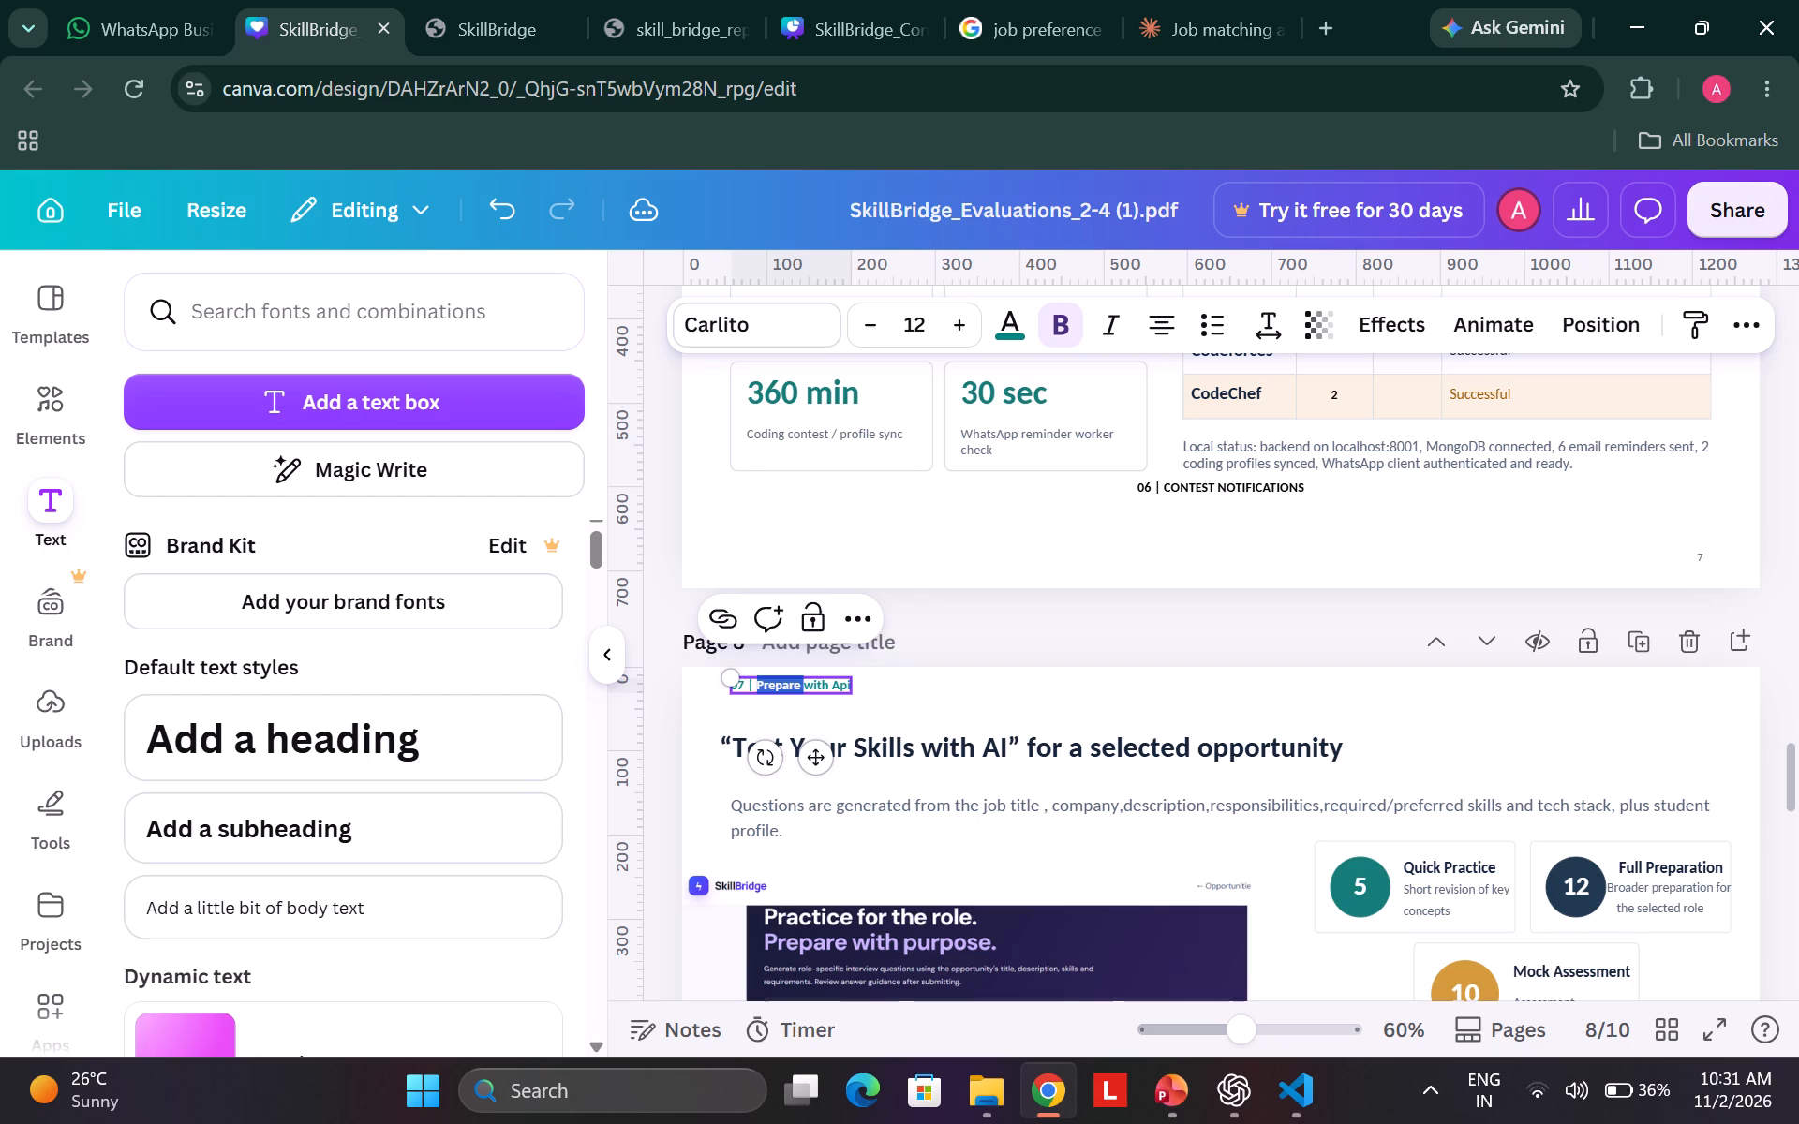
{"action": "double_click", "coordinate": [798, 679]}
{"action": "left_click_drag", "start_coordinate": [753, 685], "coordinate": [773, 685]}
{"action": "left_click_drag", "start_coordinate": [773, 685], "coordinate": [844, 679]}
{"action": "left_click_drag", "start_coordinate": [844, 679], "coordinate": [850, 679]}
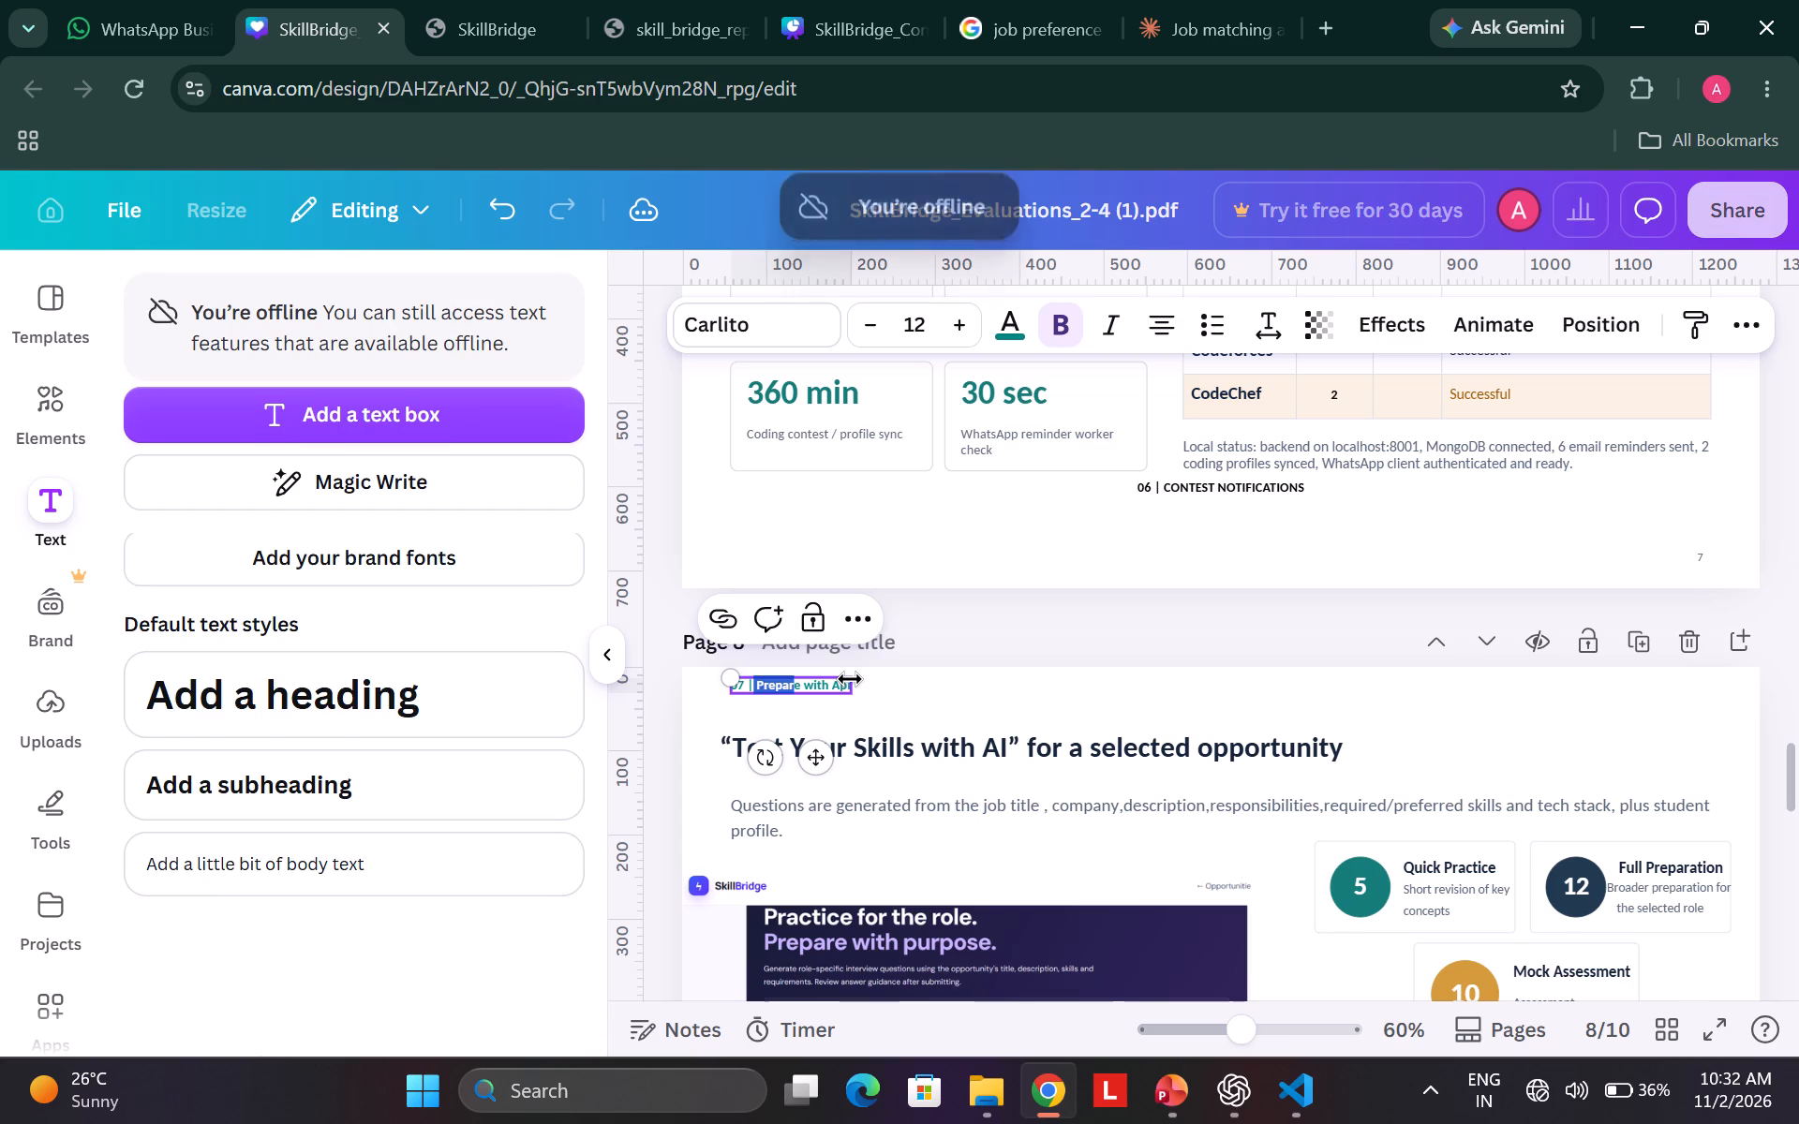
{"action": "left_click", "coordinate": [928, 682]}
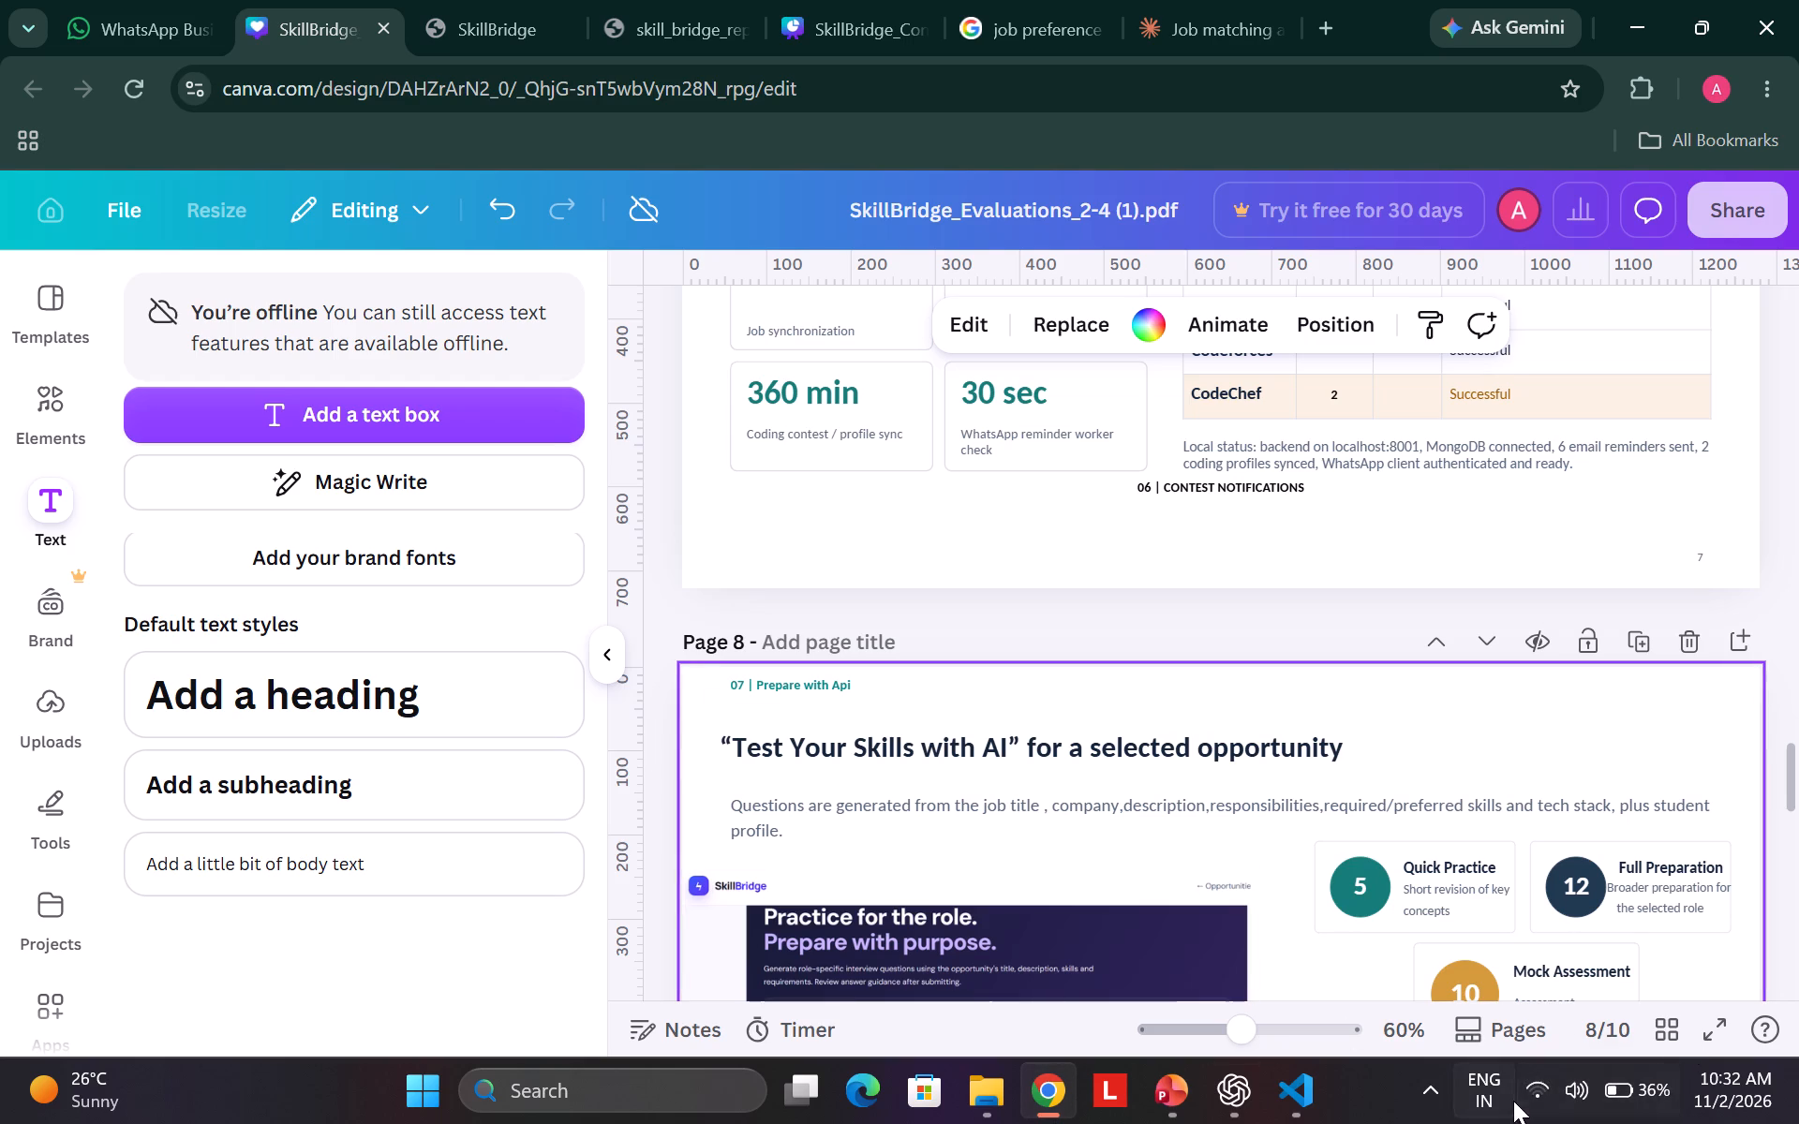
Connect the computer to the open MANIT Wi-Fi network with automatic connection enabled, and return to the presentation.
{"action": "left_click", "coordinate": [1540, 1101]}
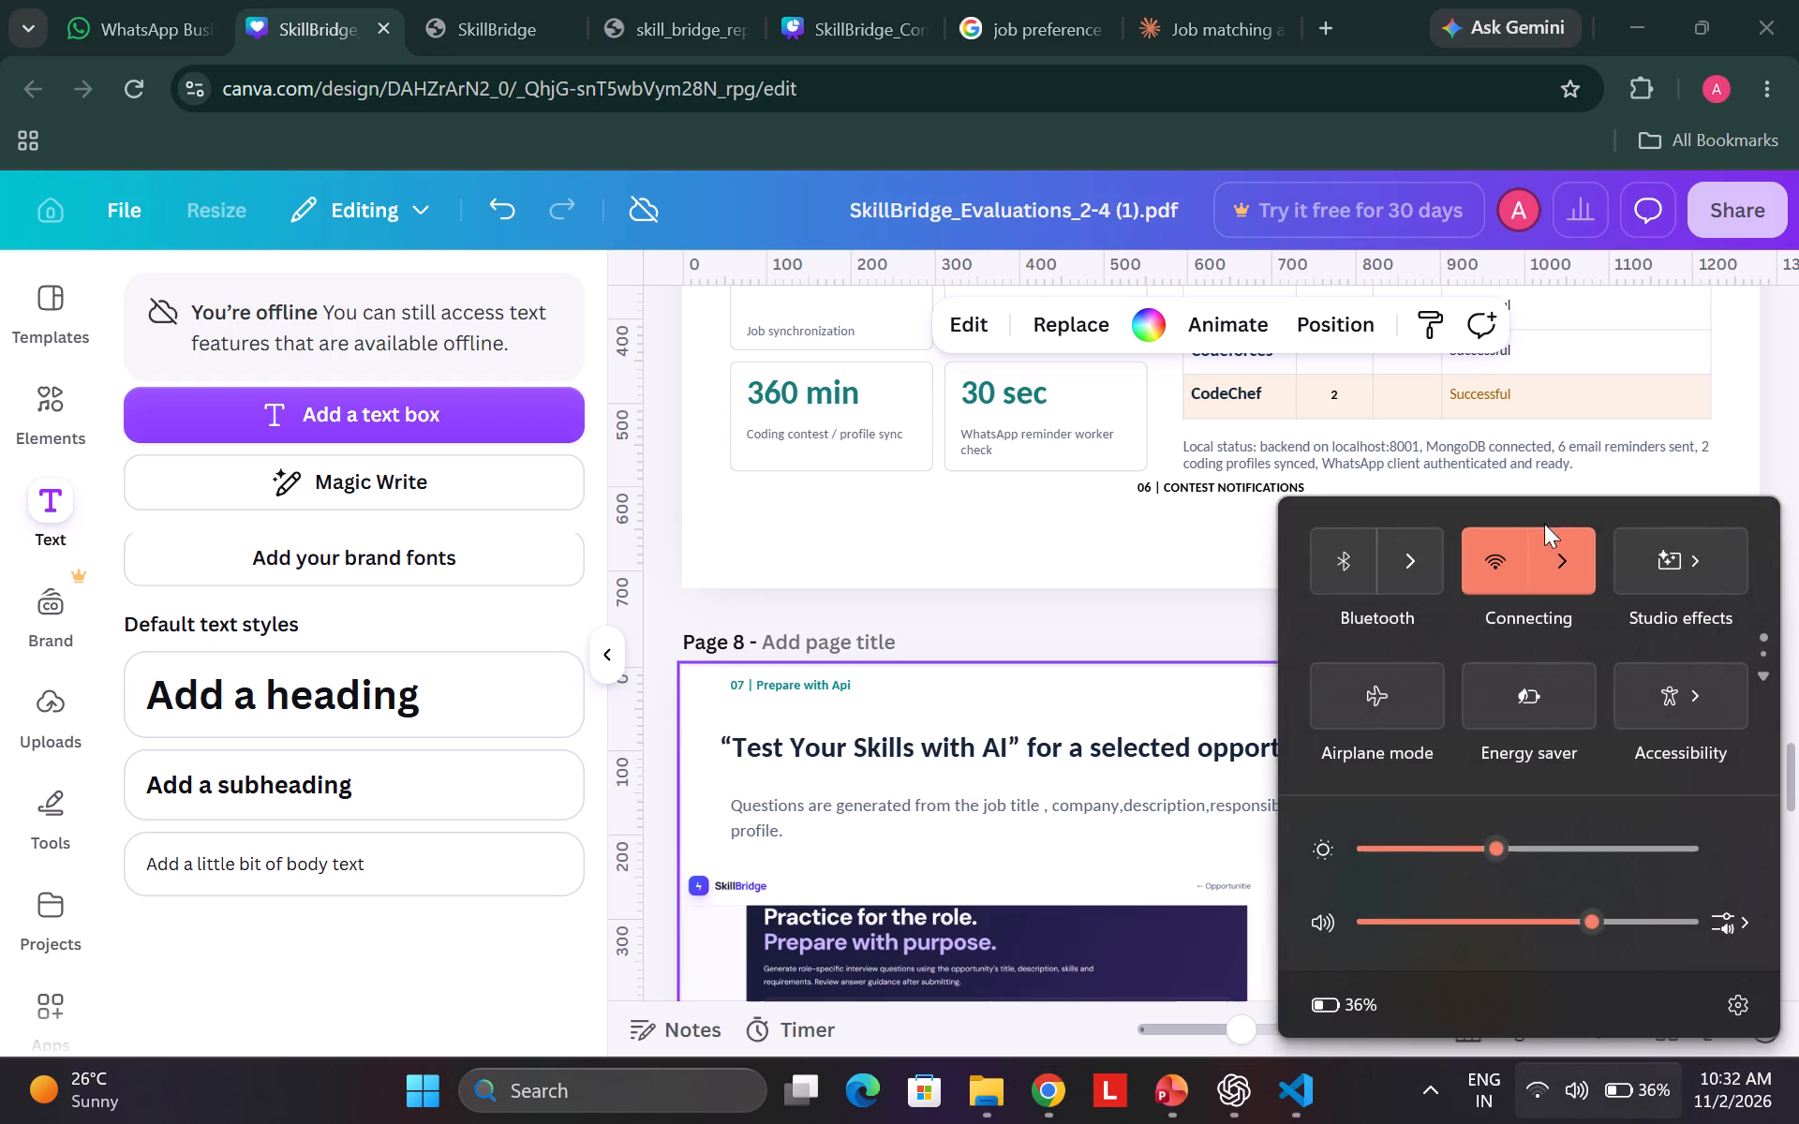
{"action": "left_click", "coordinate": [1561, 553]}
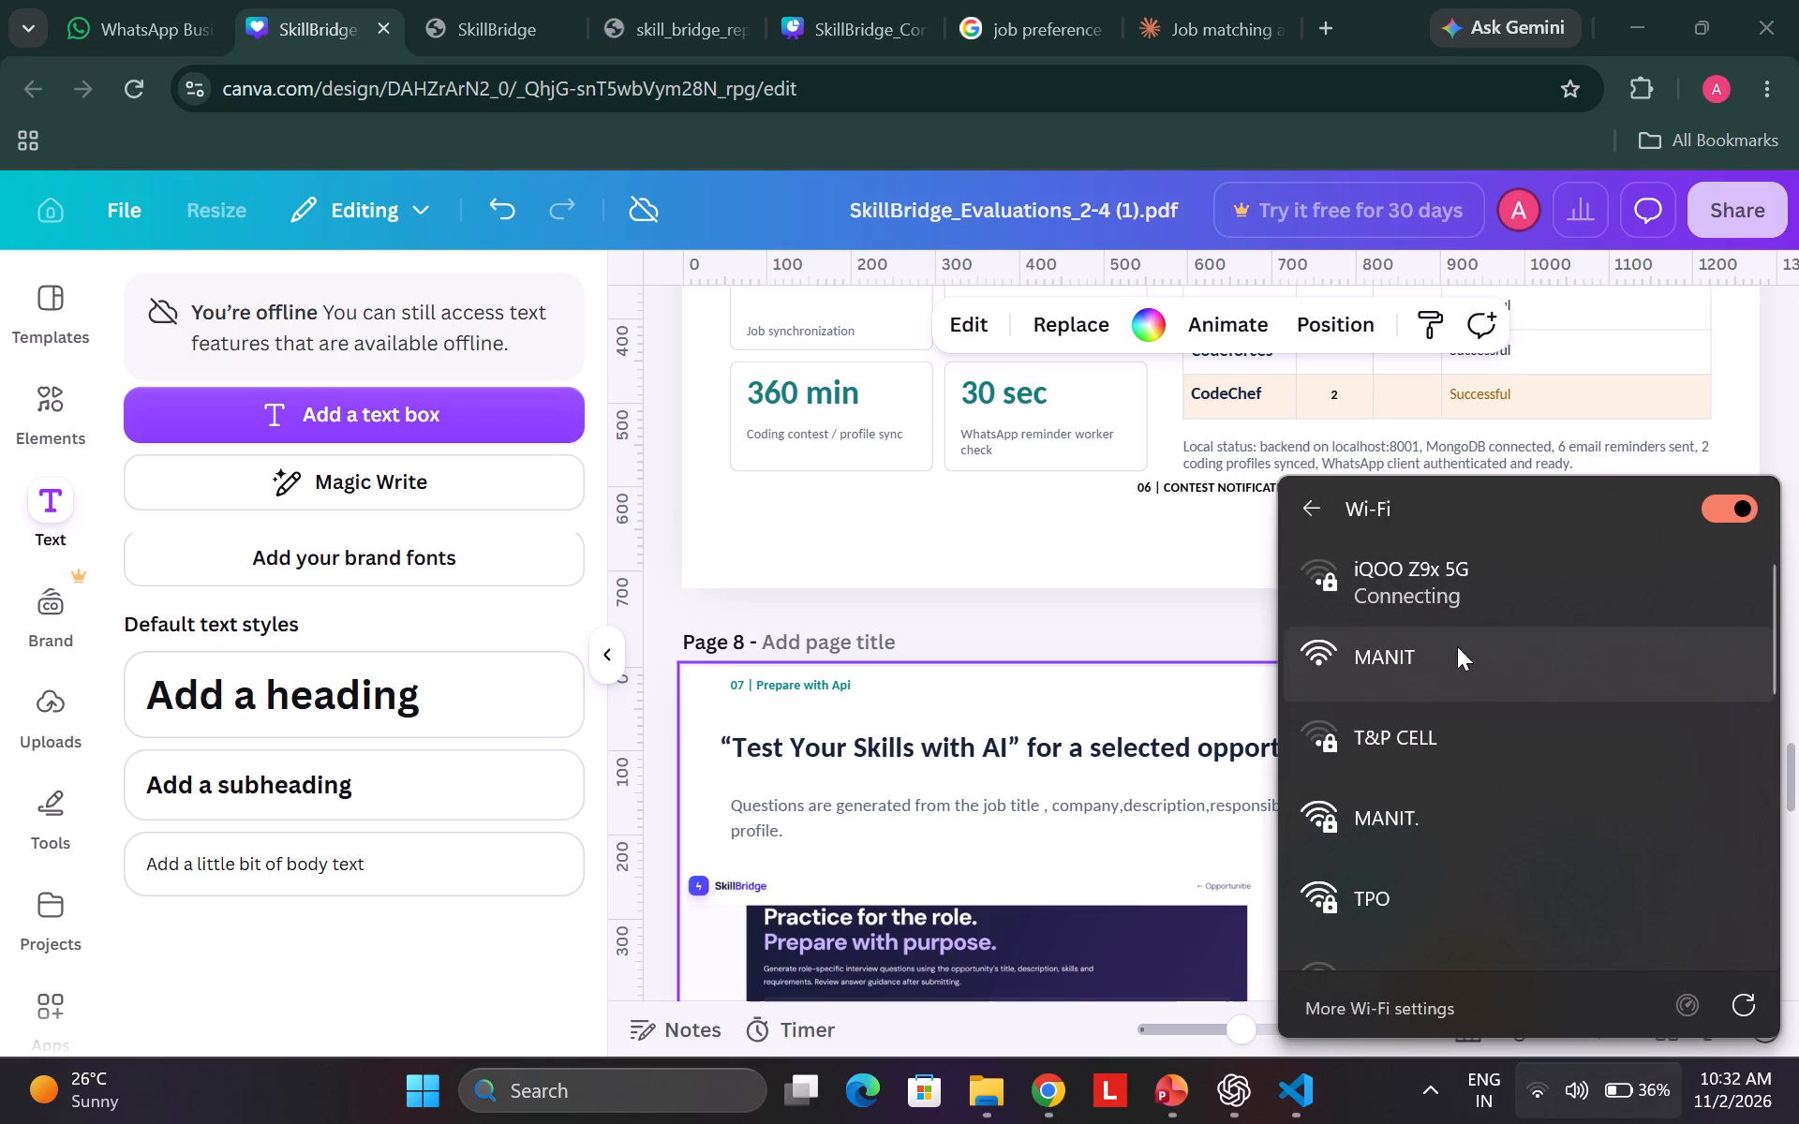
{"action": "left_click", "coordinate": [1450, 651]}
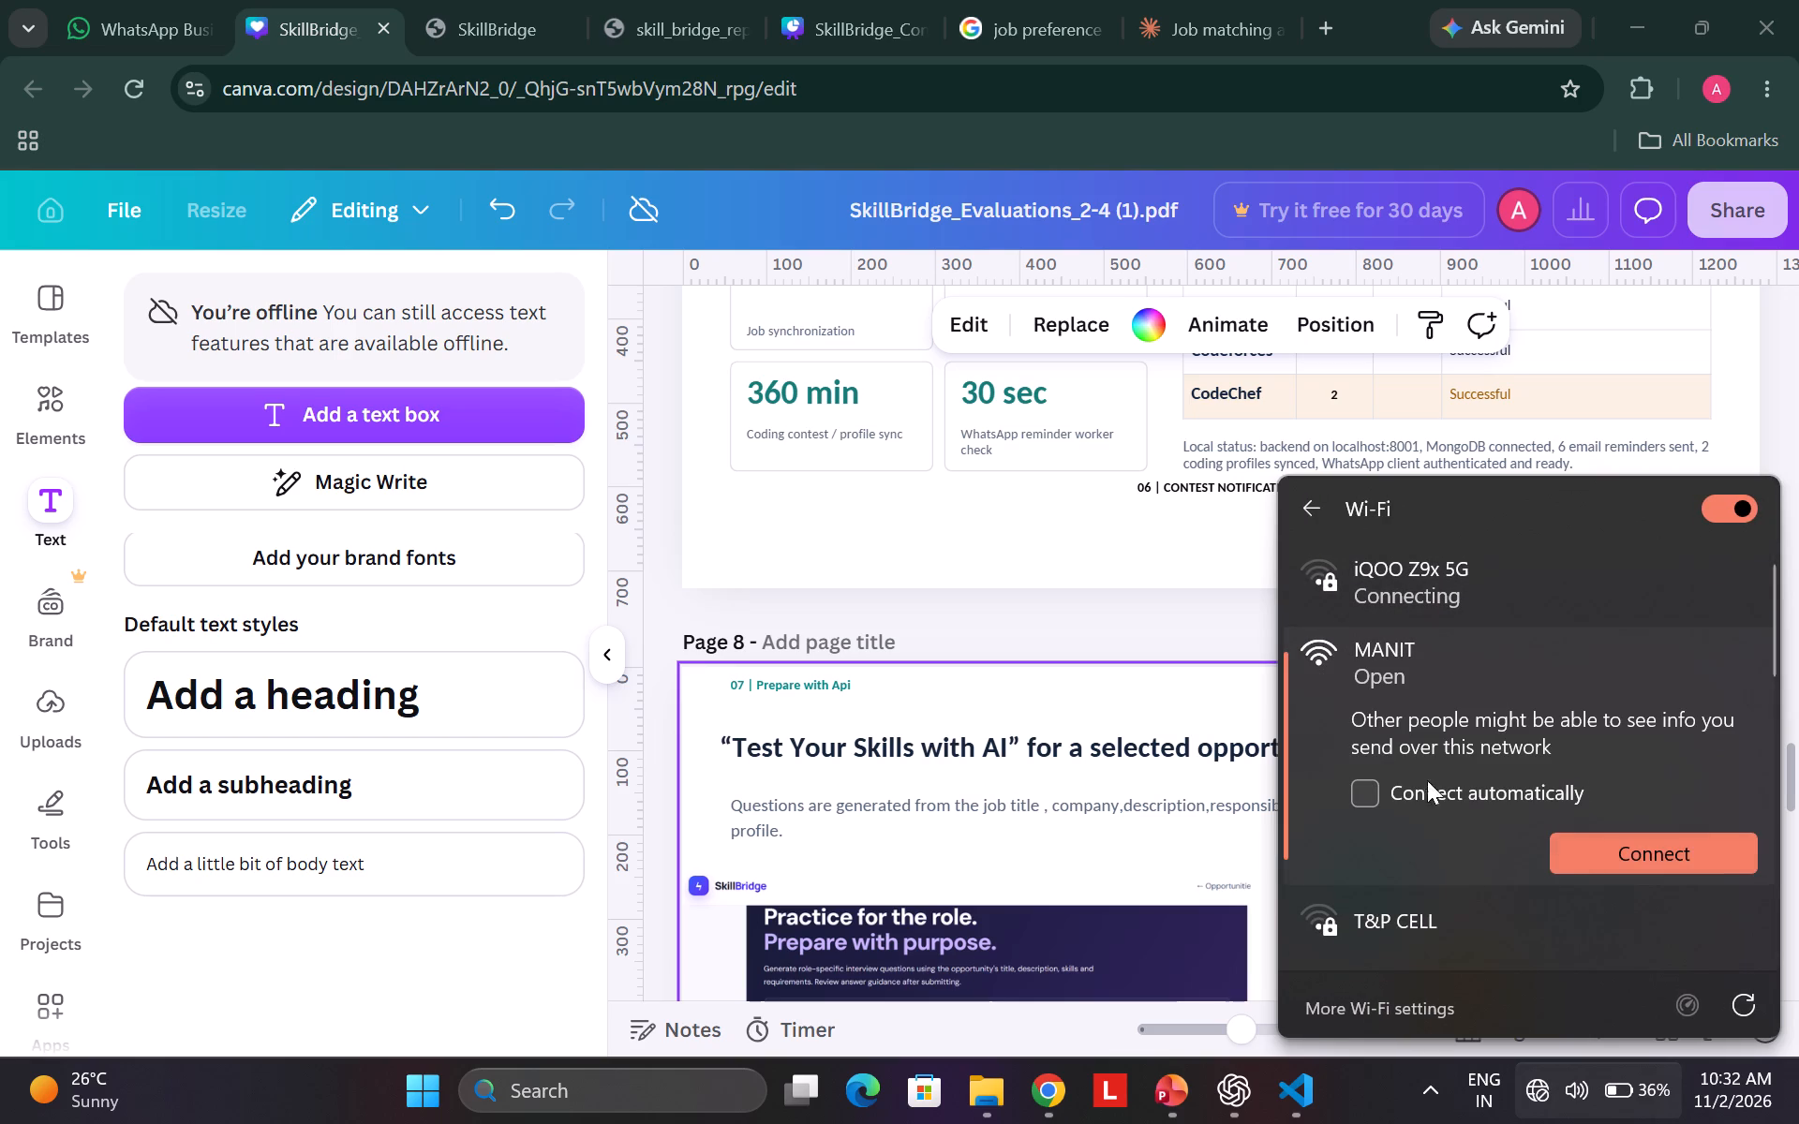
{"action": "left_click", "coordinate": [1368, 788]}
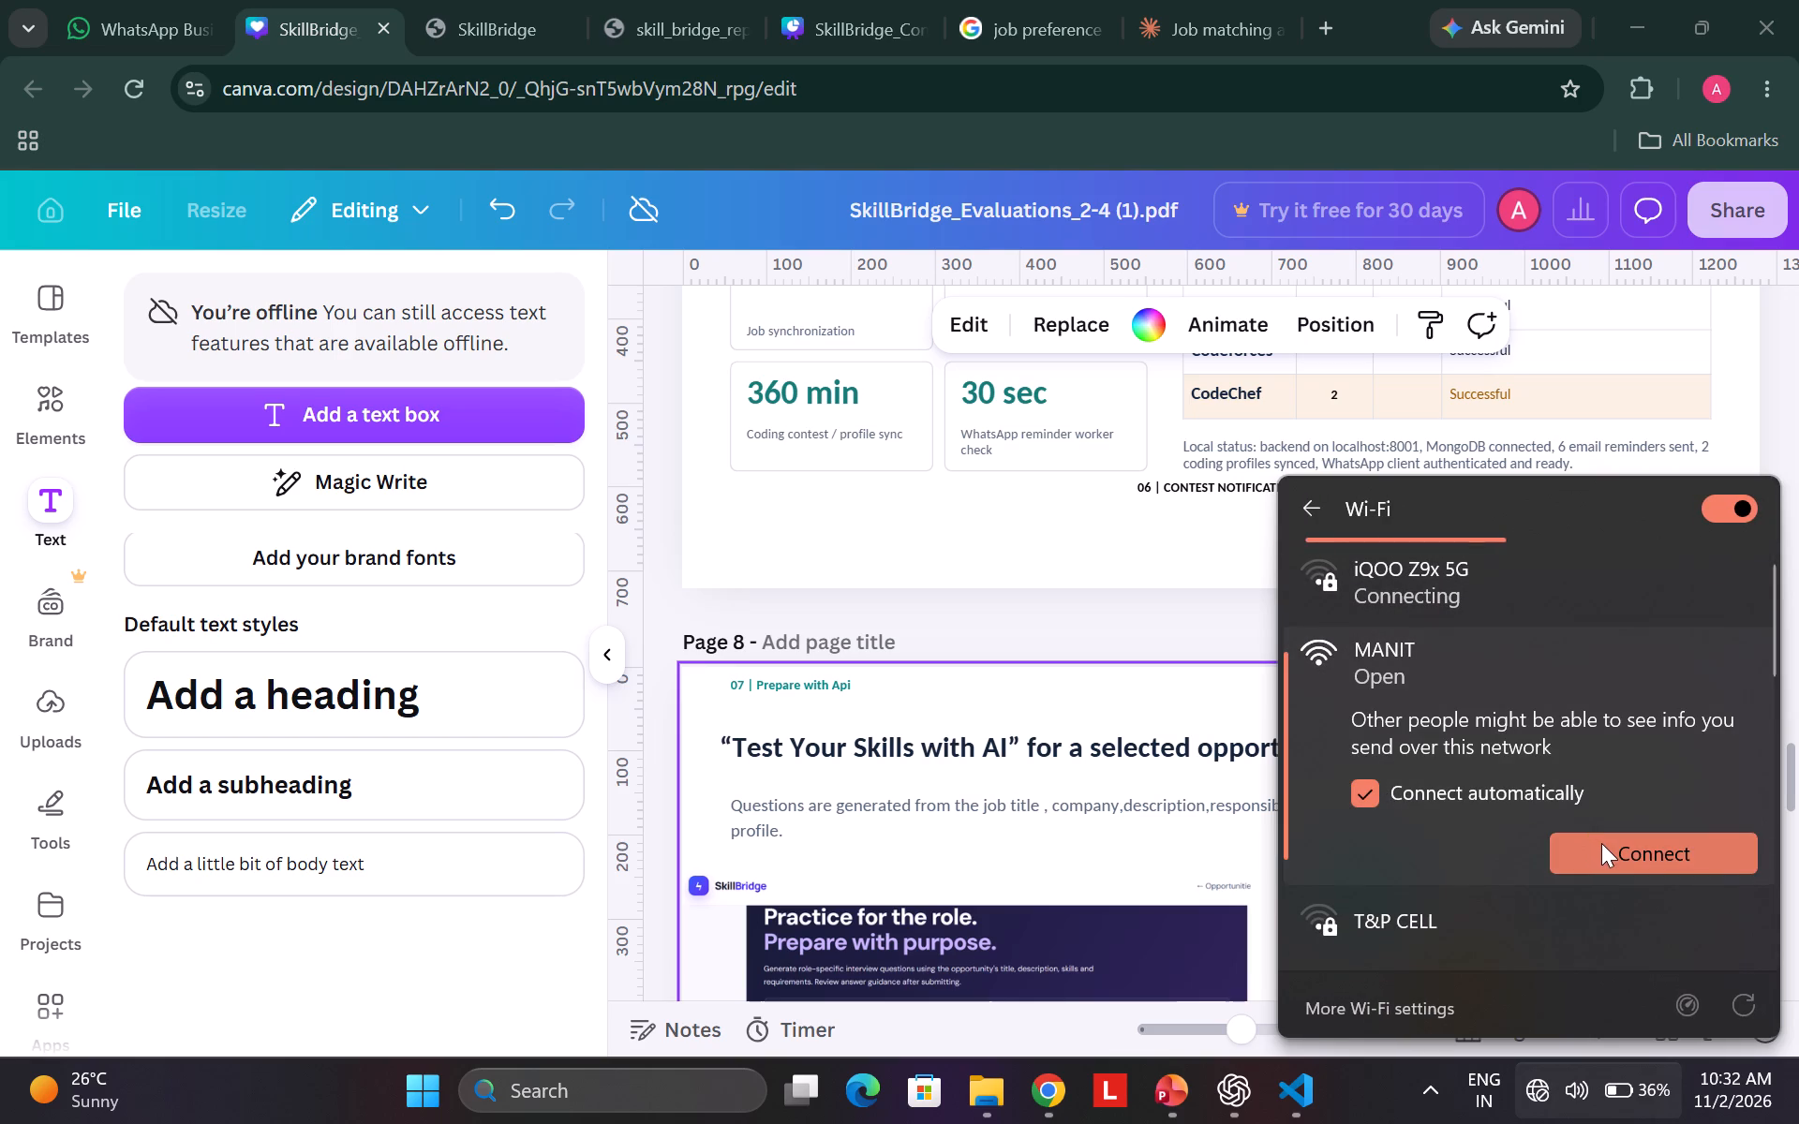
{"action": "left_click", "coordinate": [1601, 843]}
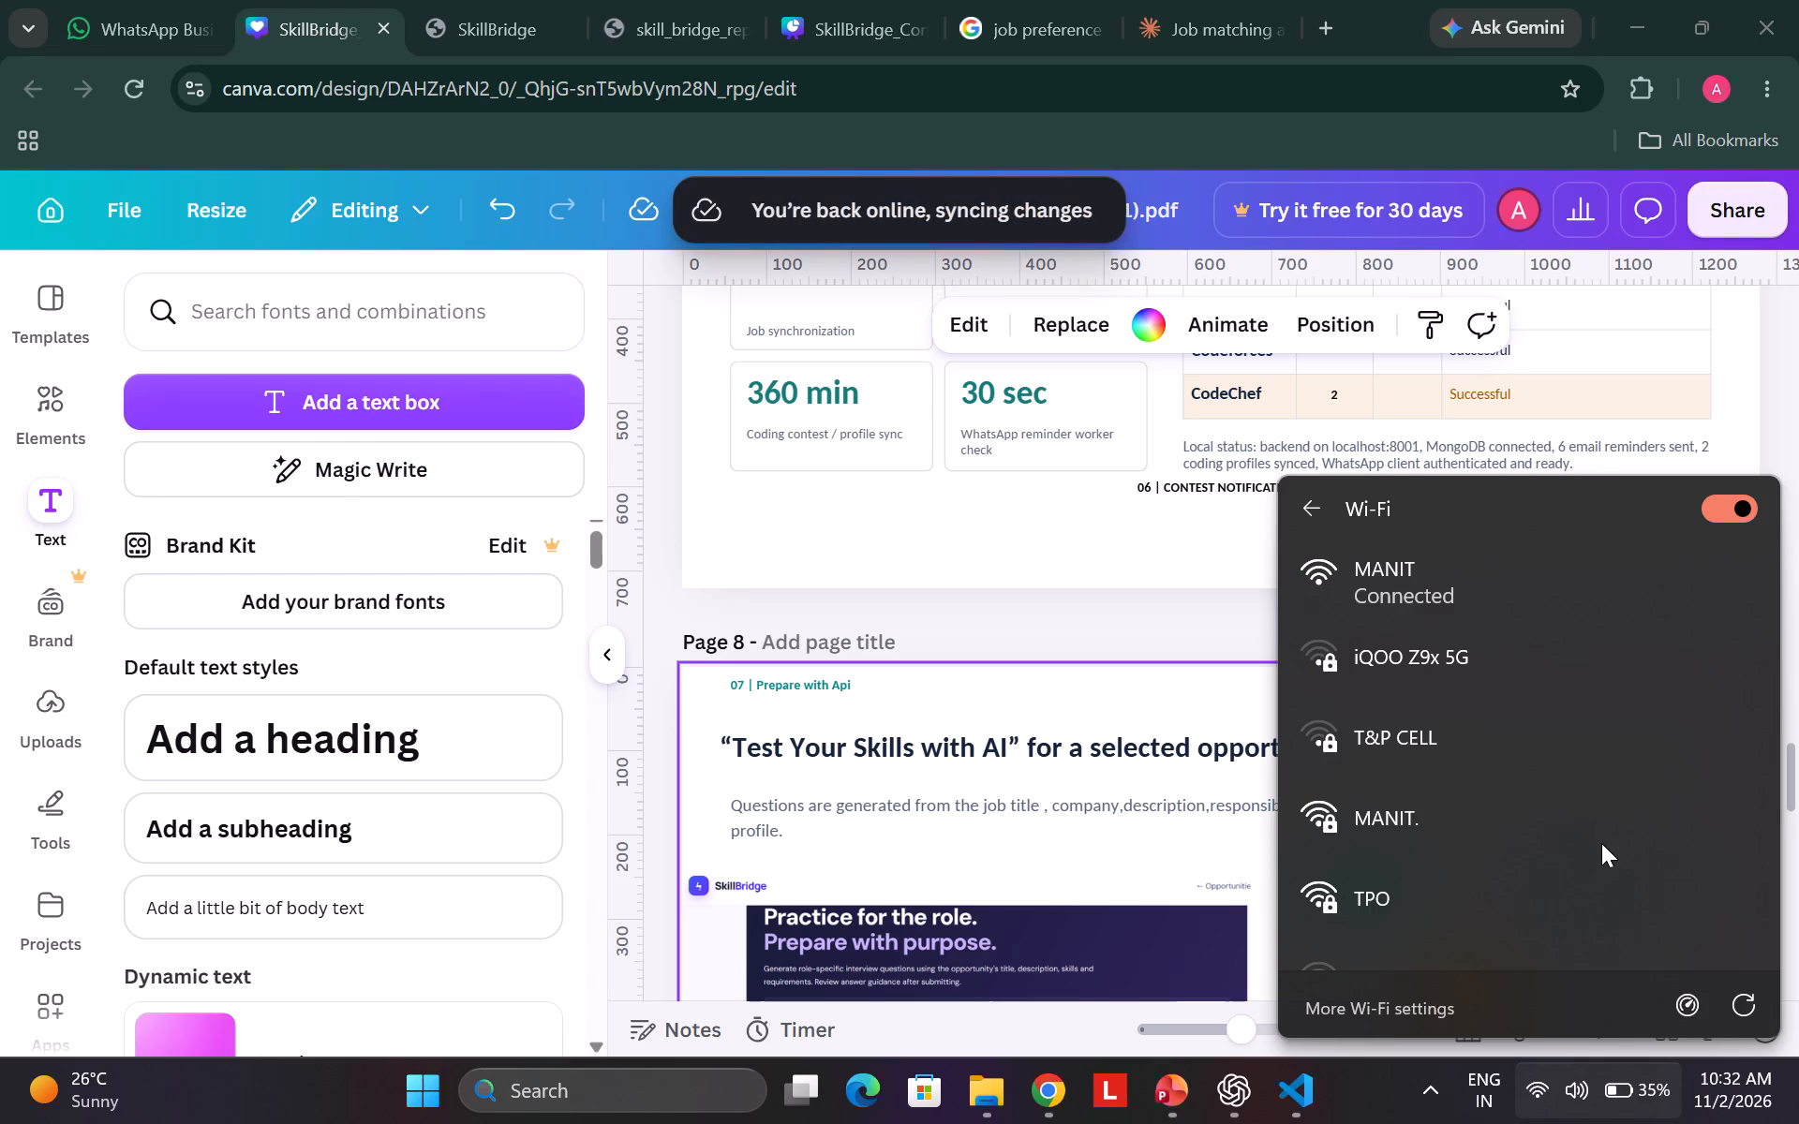
{"action": "left_click", "coordinate": [1128, 622]}
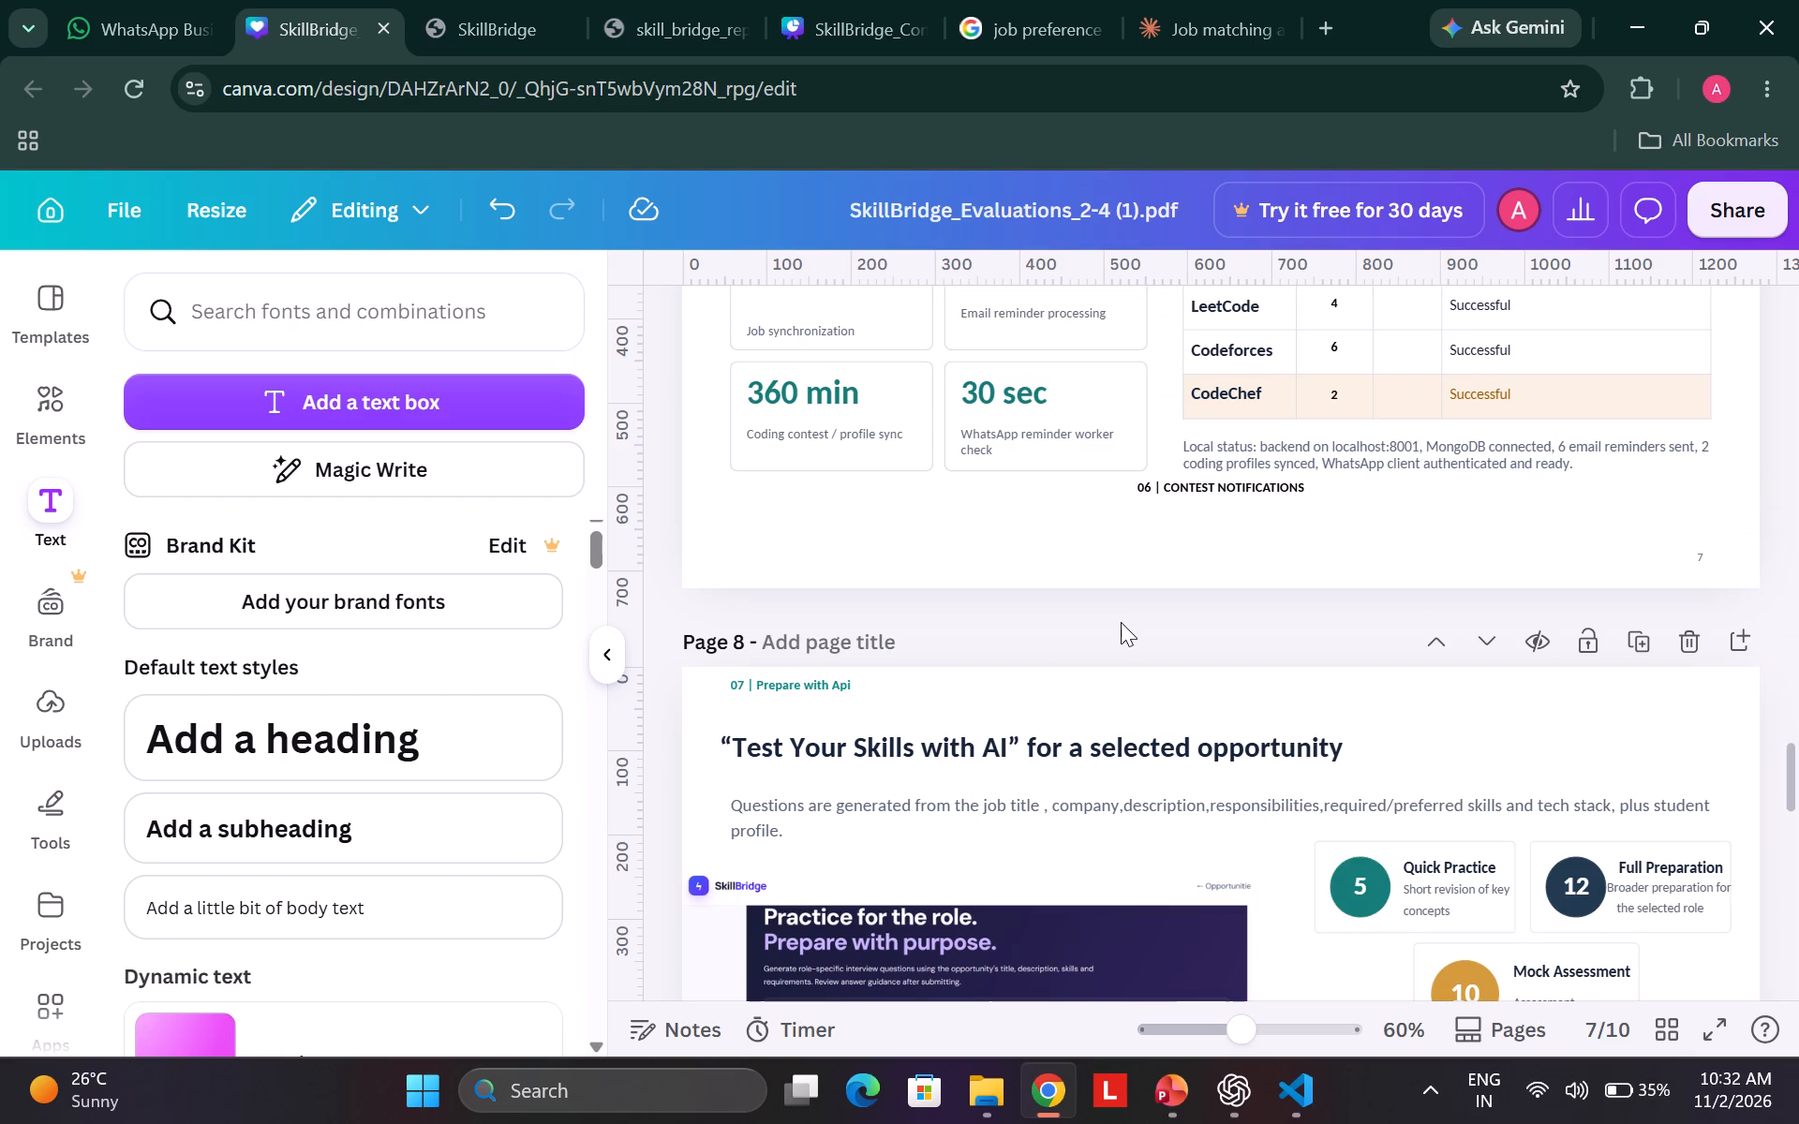
Open the “07 | Prepare with Api” label on page 8 for text editing and select its topic wording.
{"action": "left_click", "coordinate": [761, 681]}
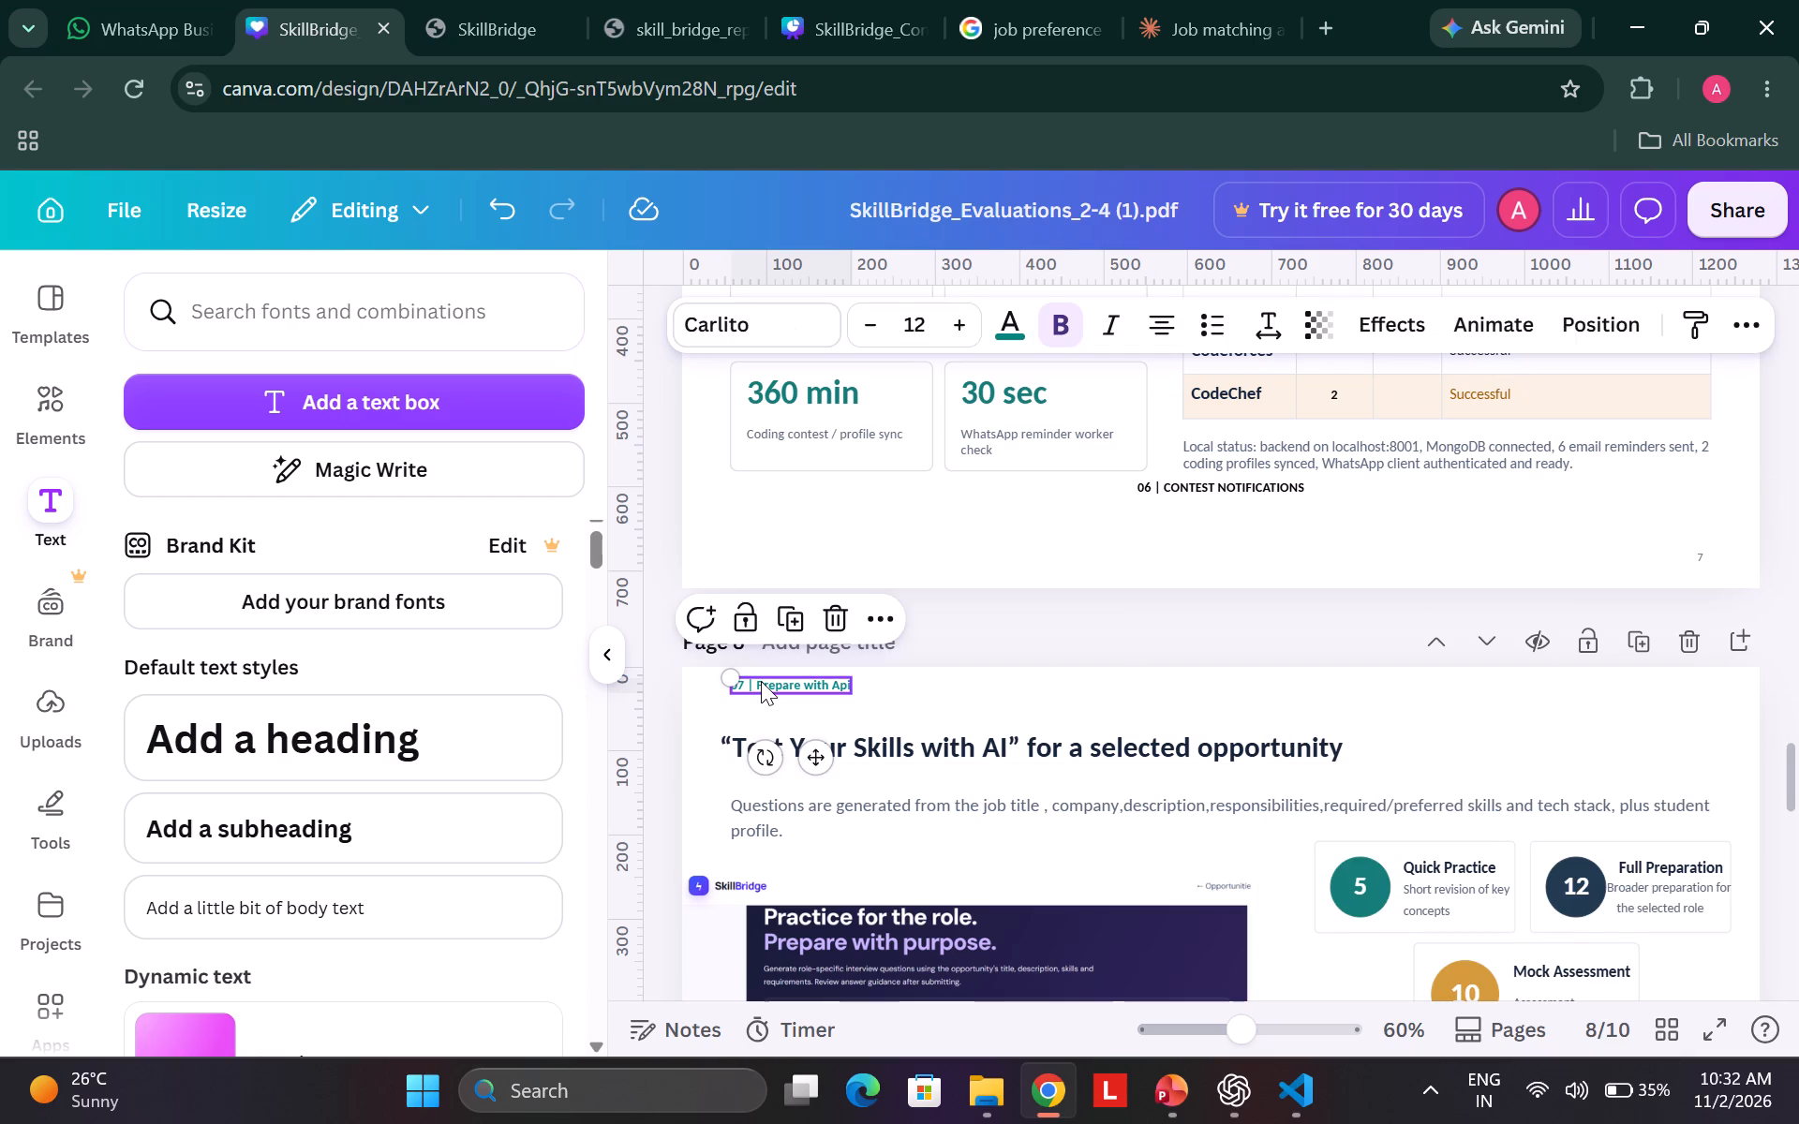
{"action": "double_click", "coordinate": [761, 681]}
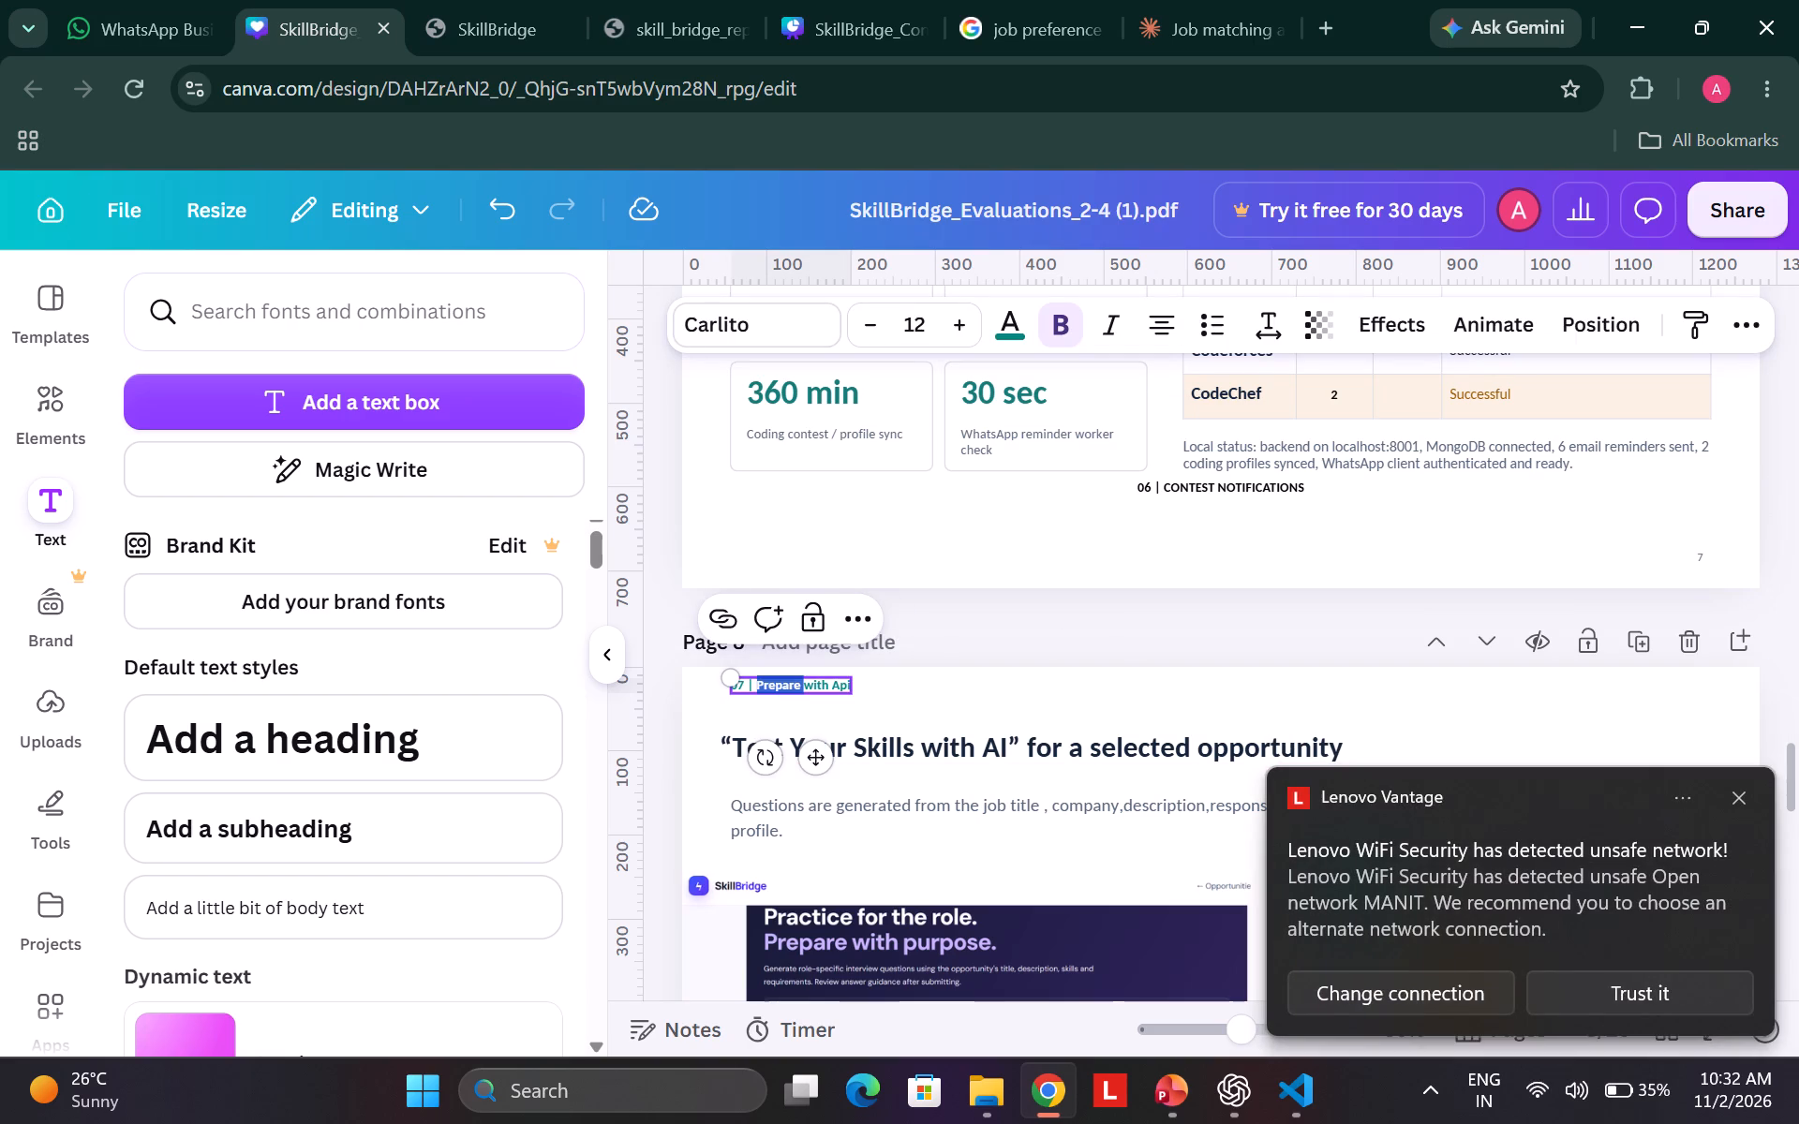
{"action": "left_click_drag", "start_coordinate": [801, 686], "coordinate": [840, 685]}
{"action": "left_click_drag", "start_coordinate": [840, 685], "coordinate": [750, 683]}
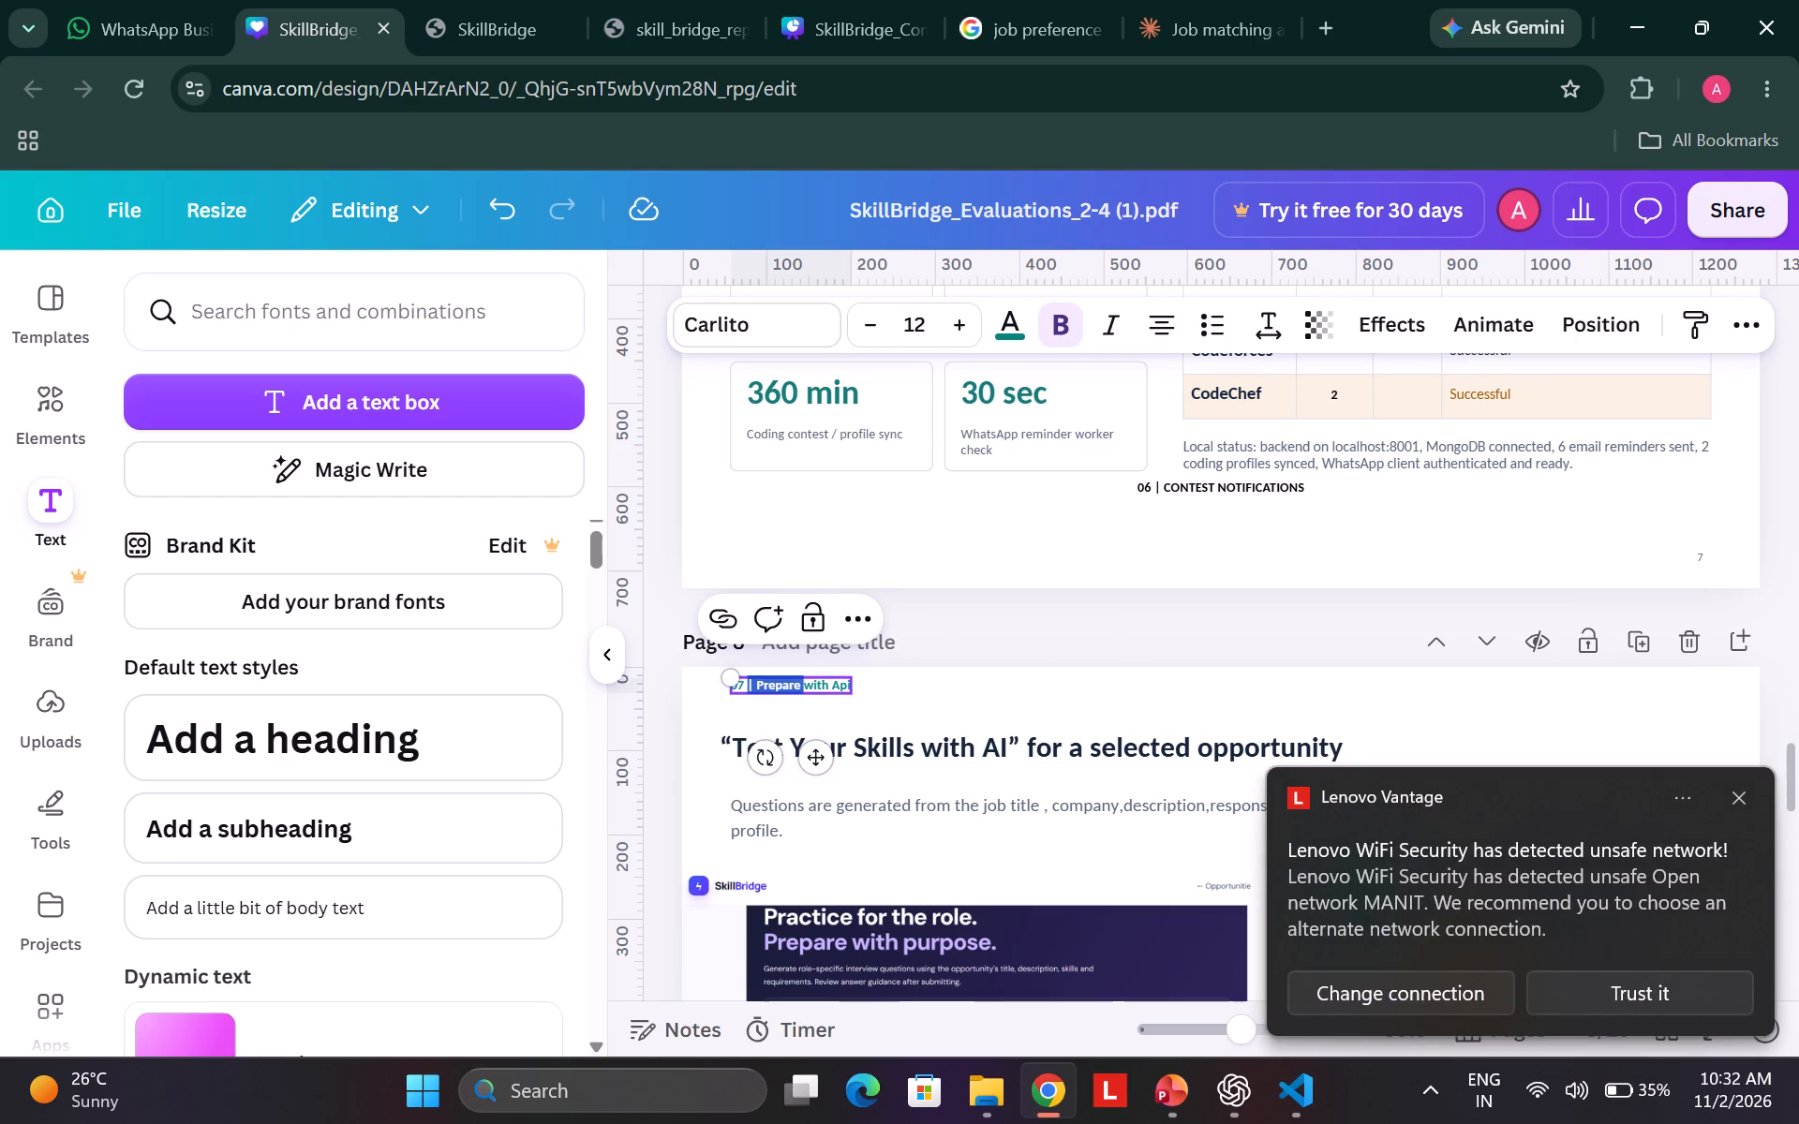
{"action": "left_click", "coordinate": [750, 683]}
{"action": "left_click_drag", "start_coordinate": [750, 683], "coordinate": [795, 683]}
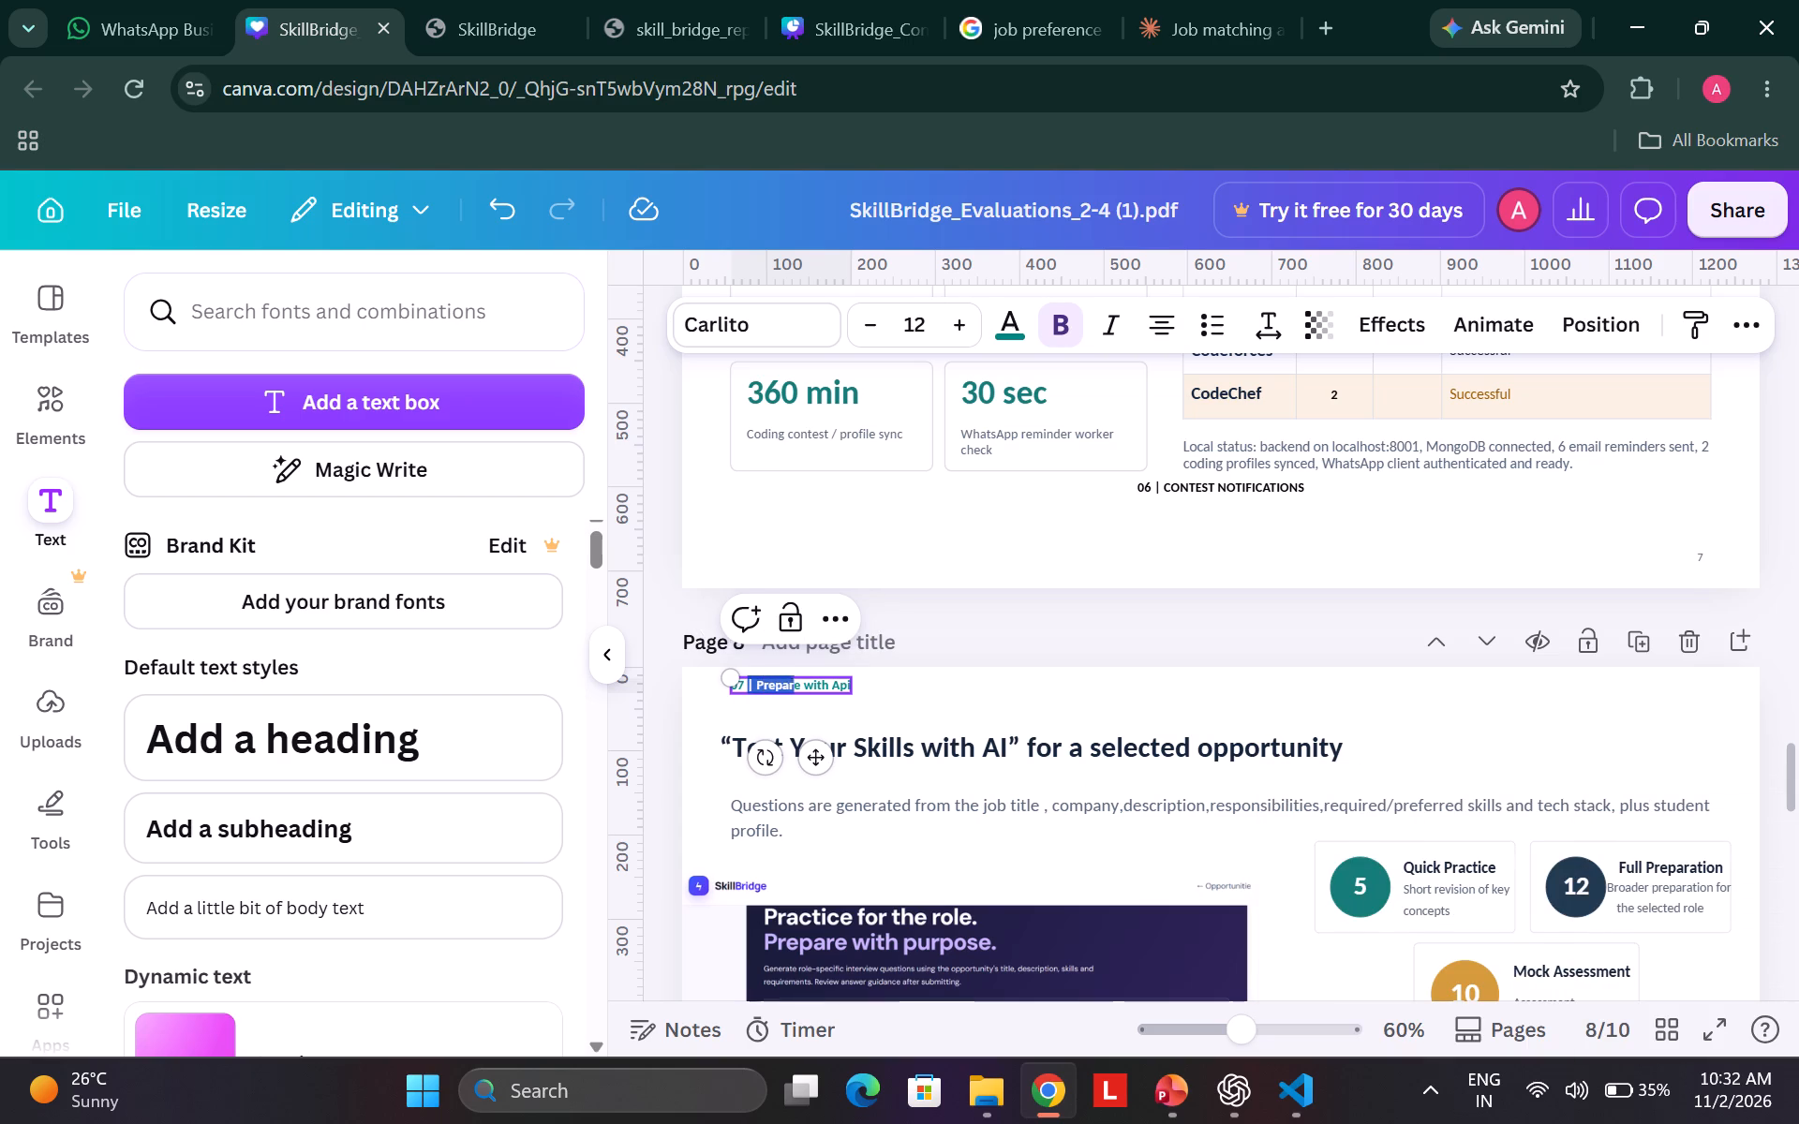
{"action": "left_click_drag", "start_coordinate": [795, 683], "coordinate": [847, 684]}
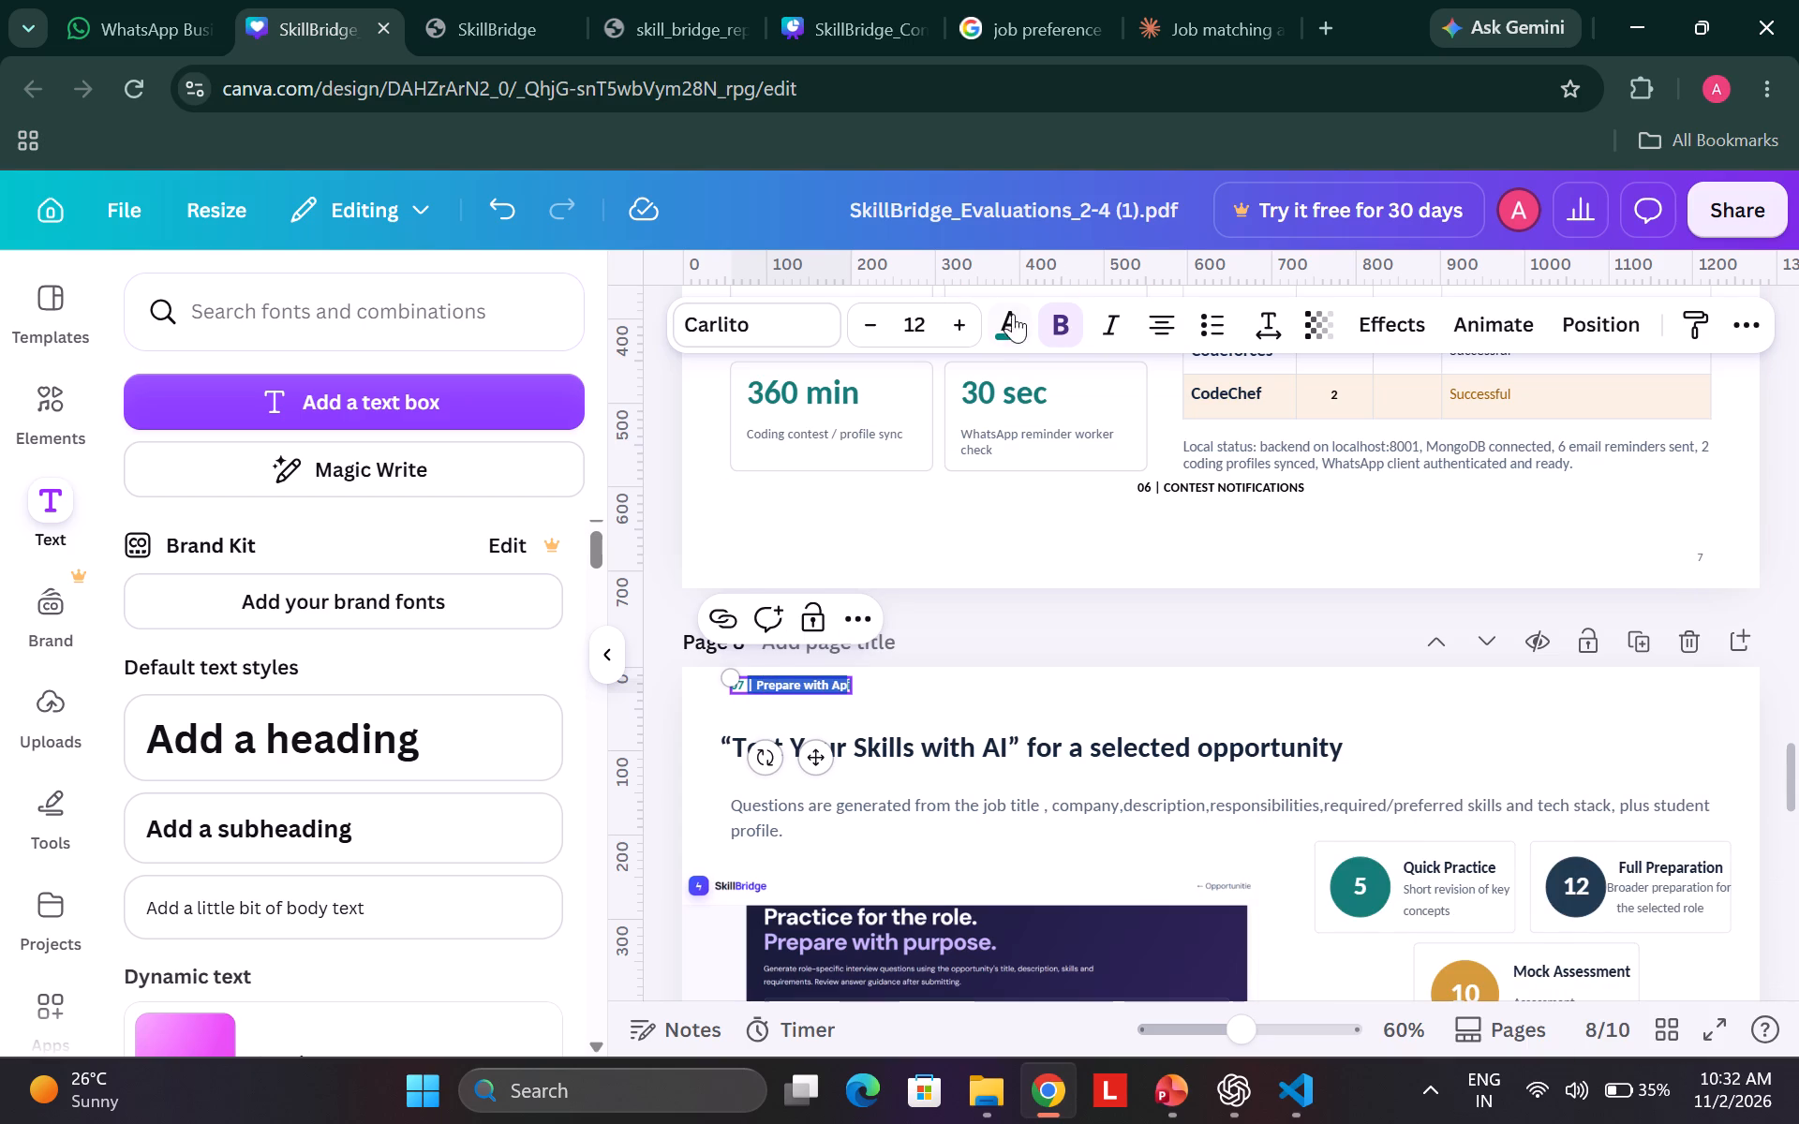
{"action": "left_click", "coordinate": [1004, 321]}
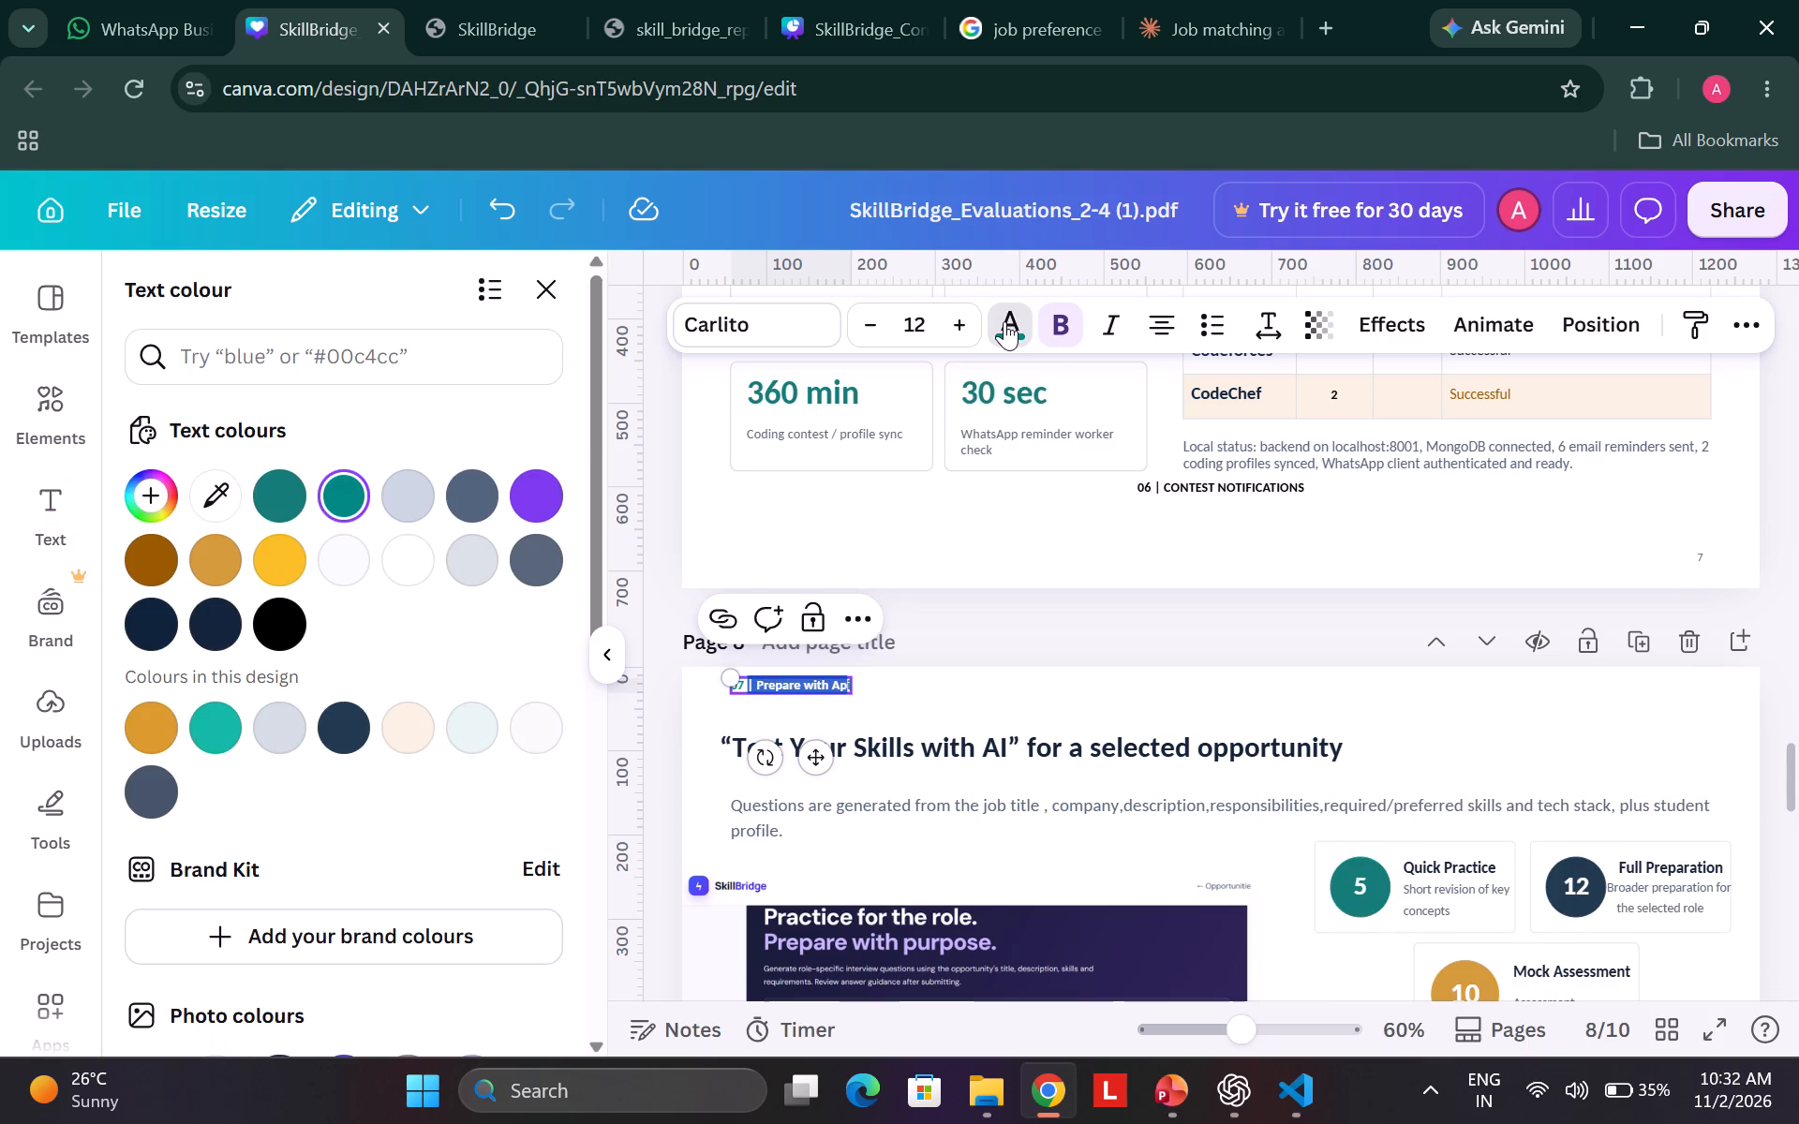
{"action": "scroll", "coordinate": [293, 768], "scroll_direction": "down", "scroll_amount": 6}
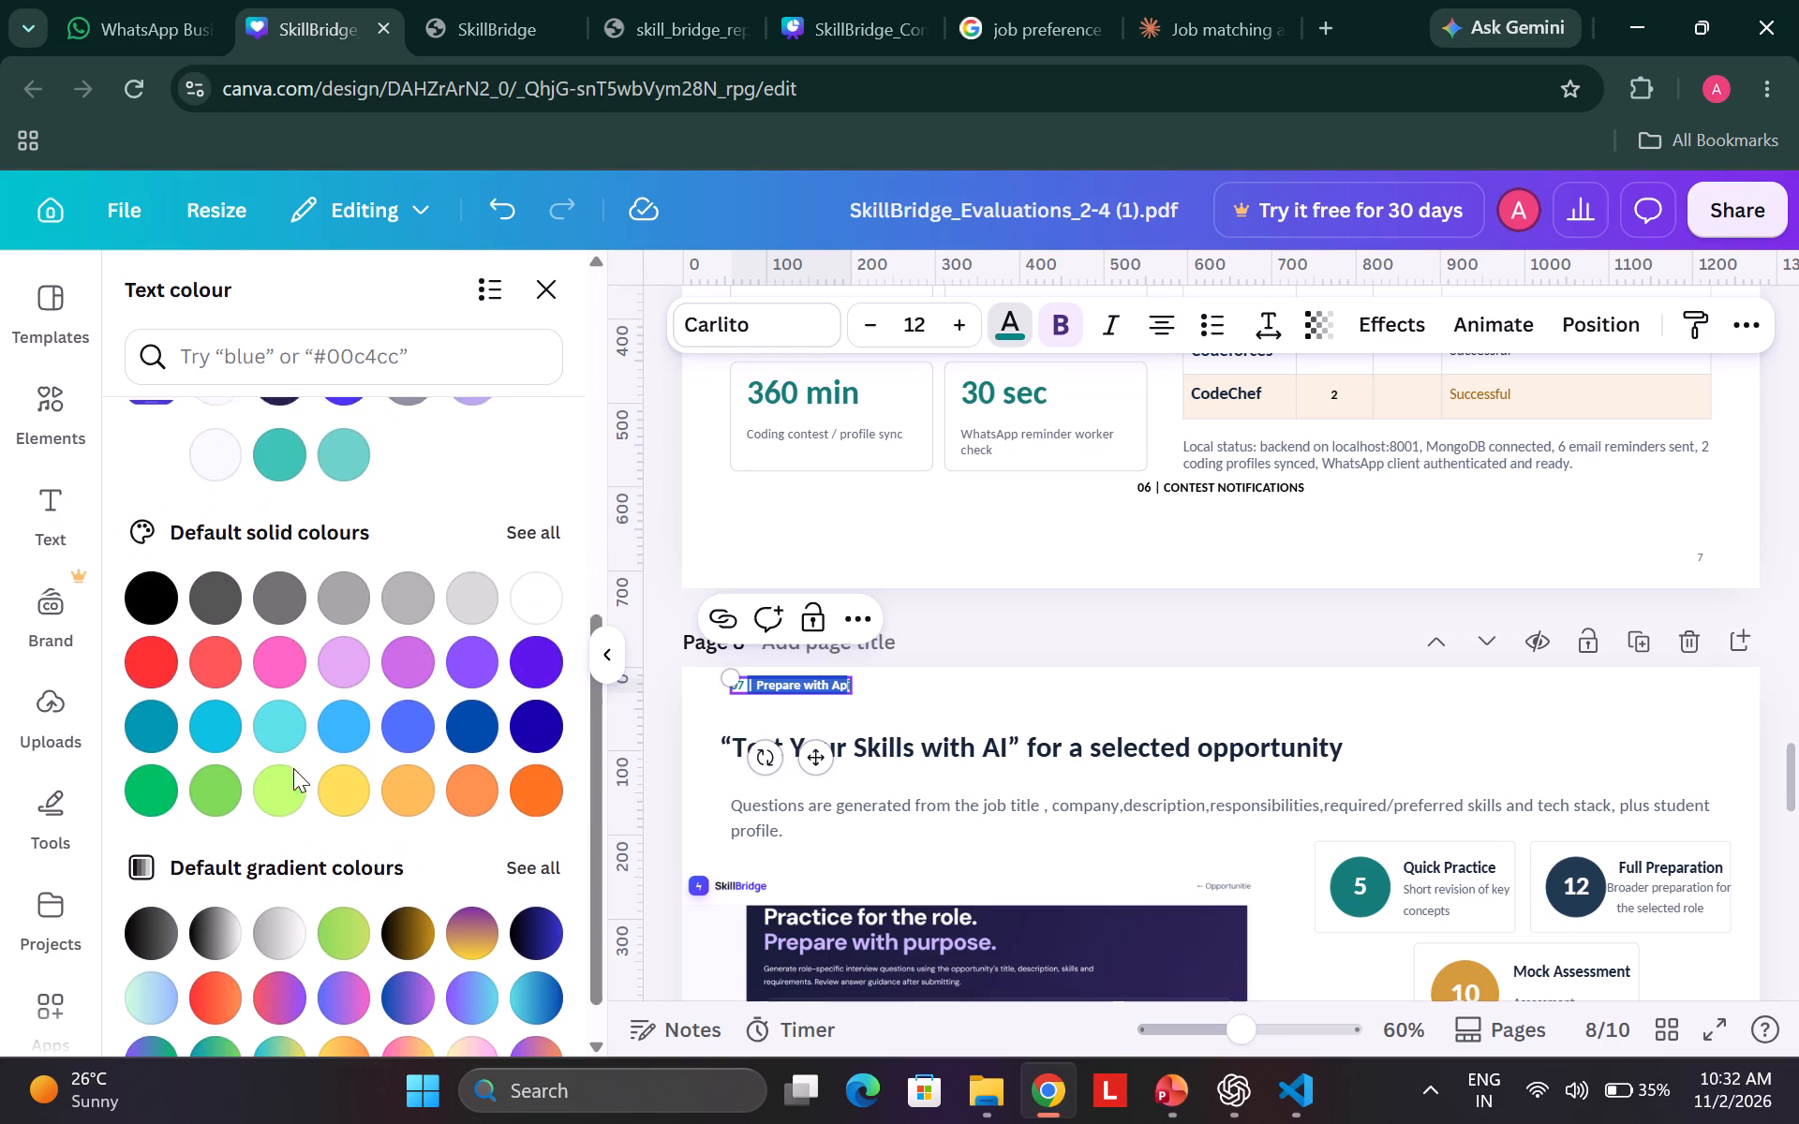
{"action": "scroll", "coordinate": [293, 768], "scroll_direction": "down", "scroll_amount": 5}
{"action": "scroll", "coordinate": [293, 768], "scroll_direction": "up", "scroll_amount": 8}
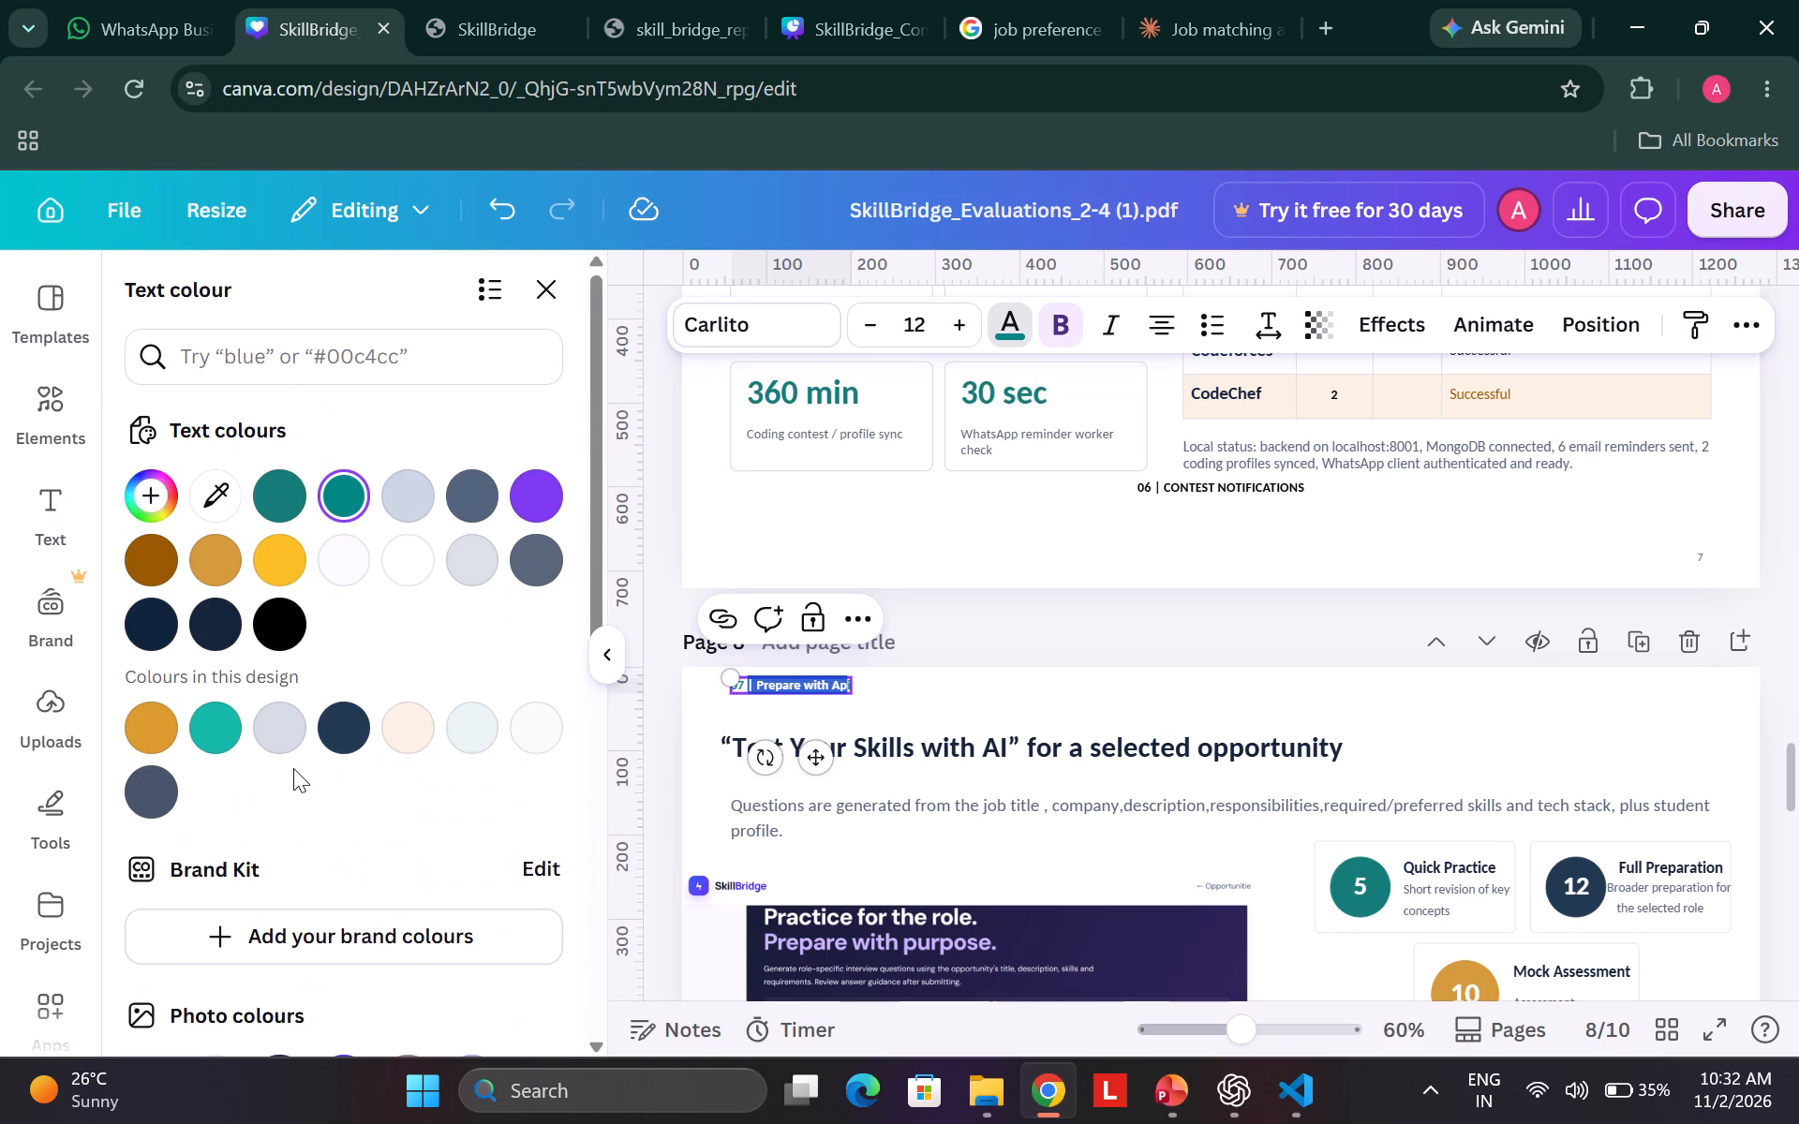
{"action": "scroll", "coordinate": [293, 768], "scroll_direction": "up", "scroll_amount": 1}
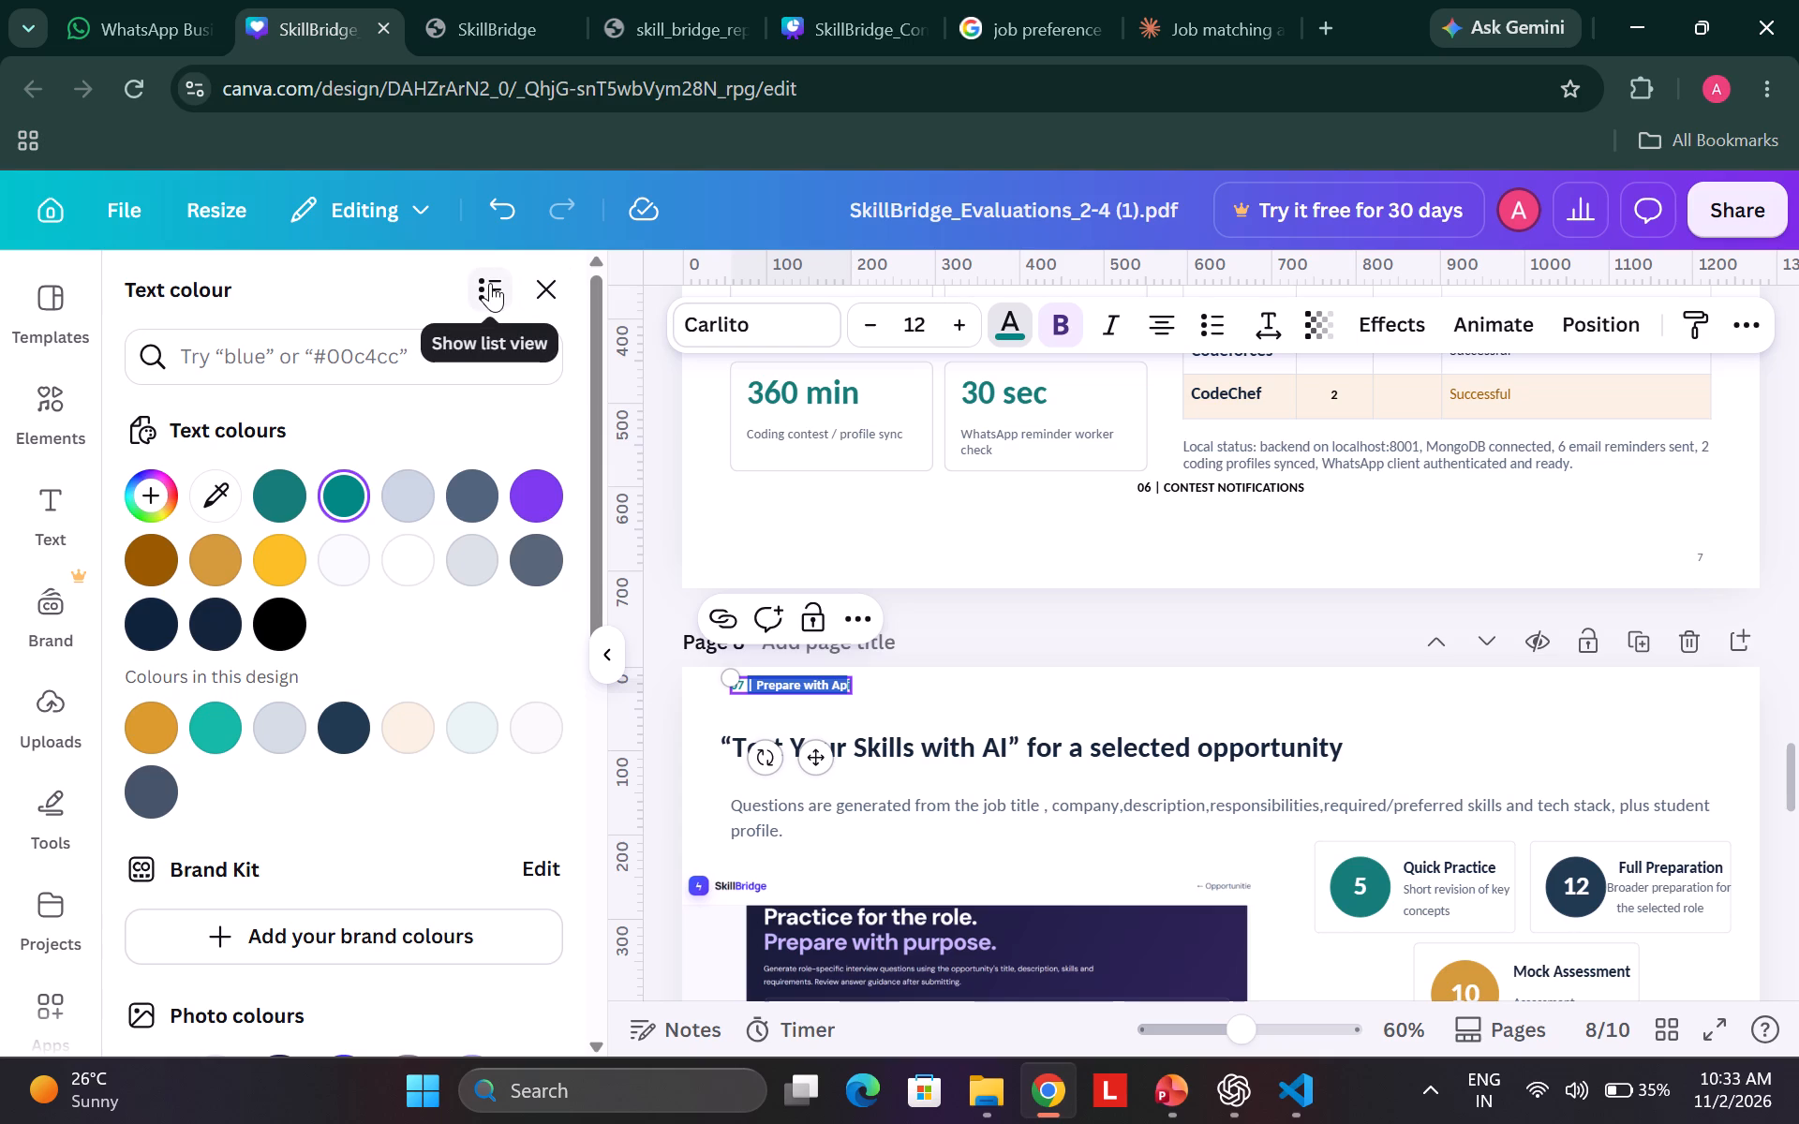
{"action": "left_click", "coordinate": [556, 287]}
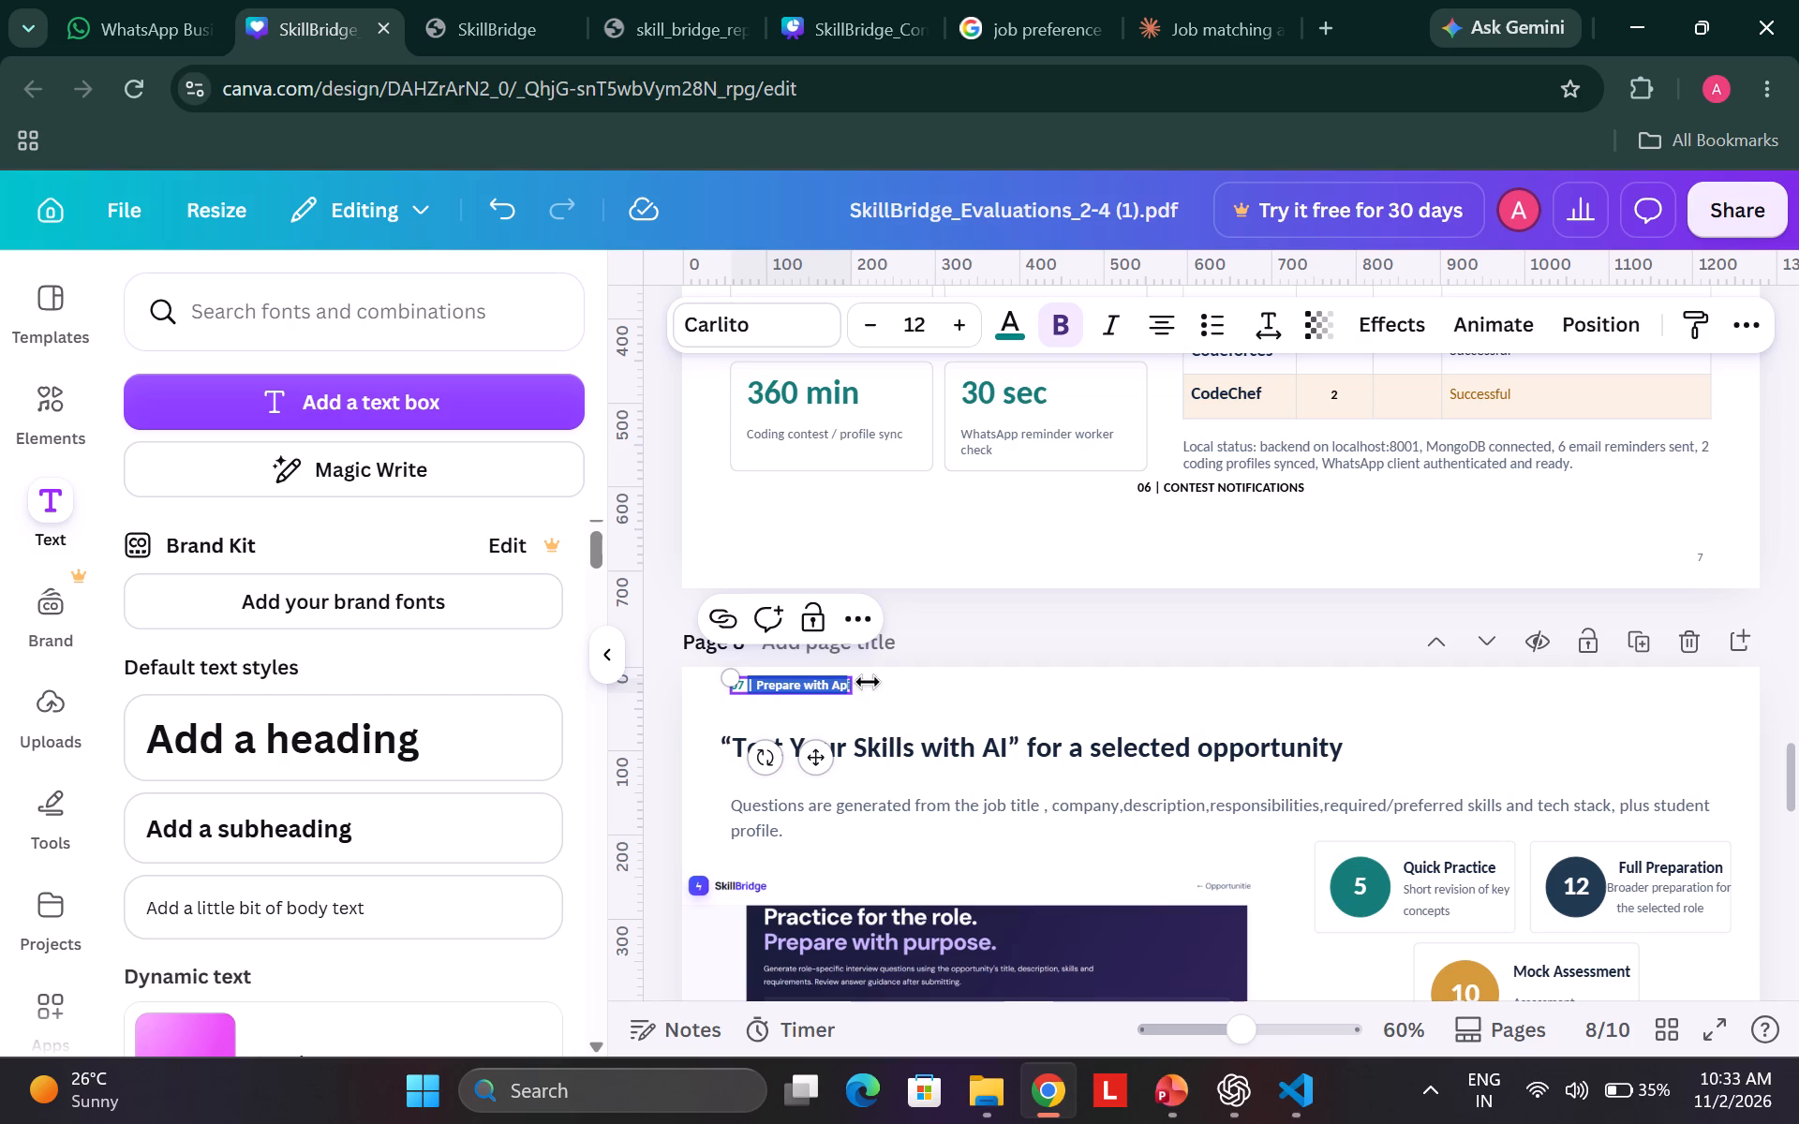
Retype the page 8 section label in capitals as “07 | PREPARE WITH API”.
{"action": "left_click", "coordinate": [841, 686]}
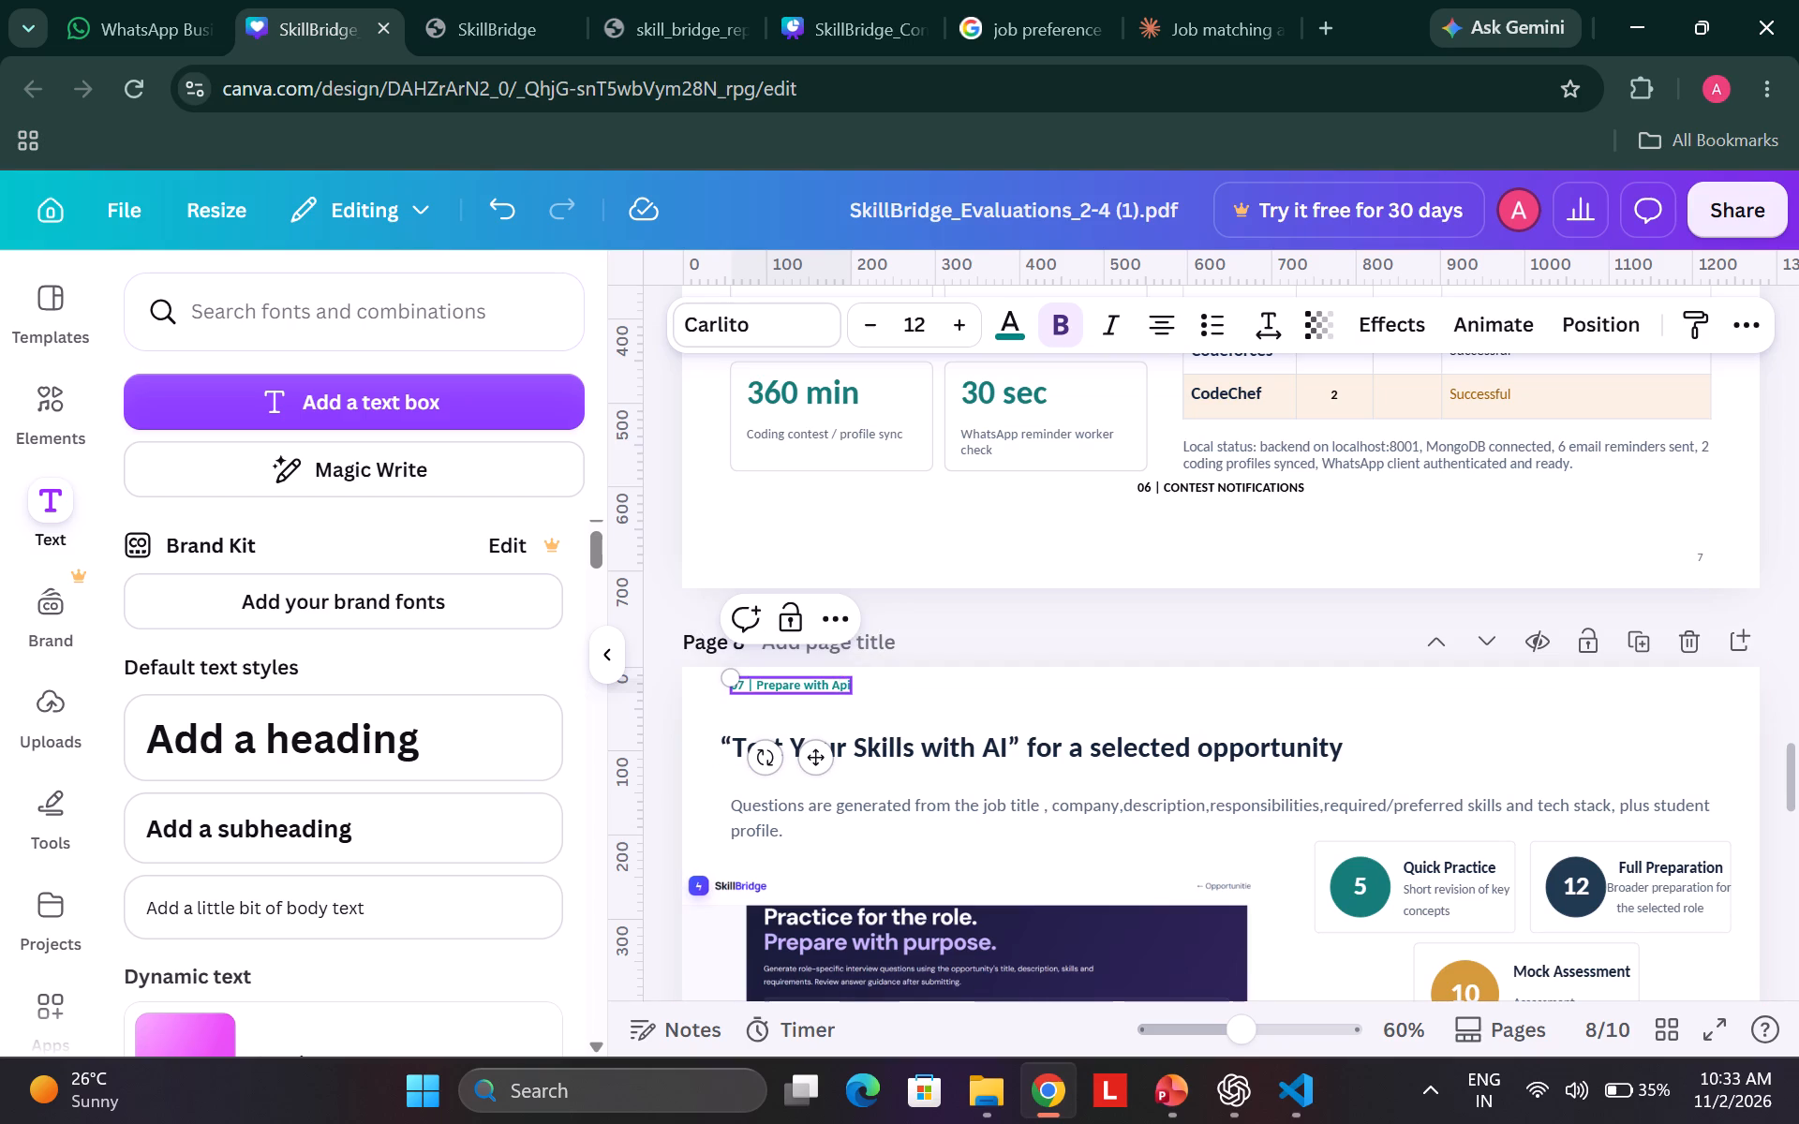
{"action": "key", "text": "Right"}
{"action": "key", "text": "Right"}
{"action": "key", "text": "BackSpace"}
{"action": "key", "text": "BackSpace"}
{"action": "key", "text": "BackSpace"}
{"action": "key", "text": "BackSpace"}
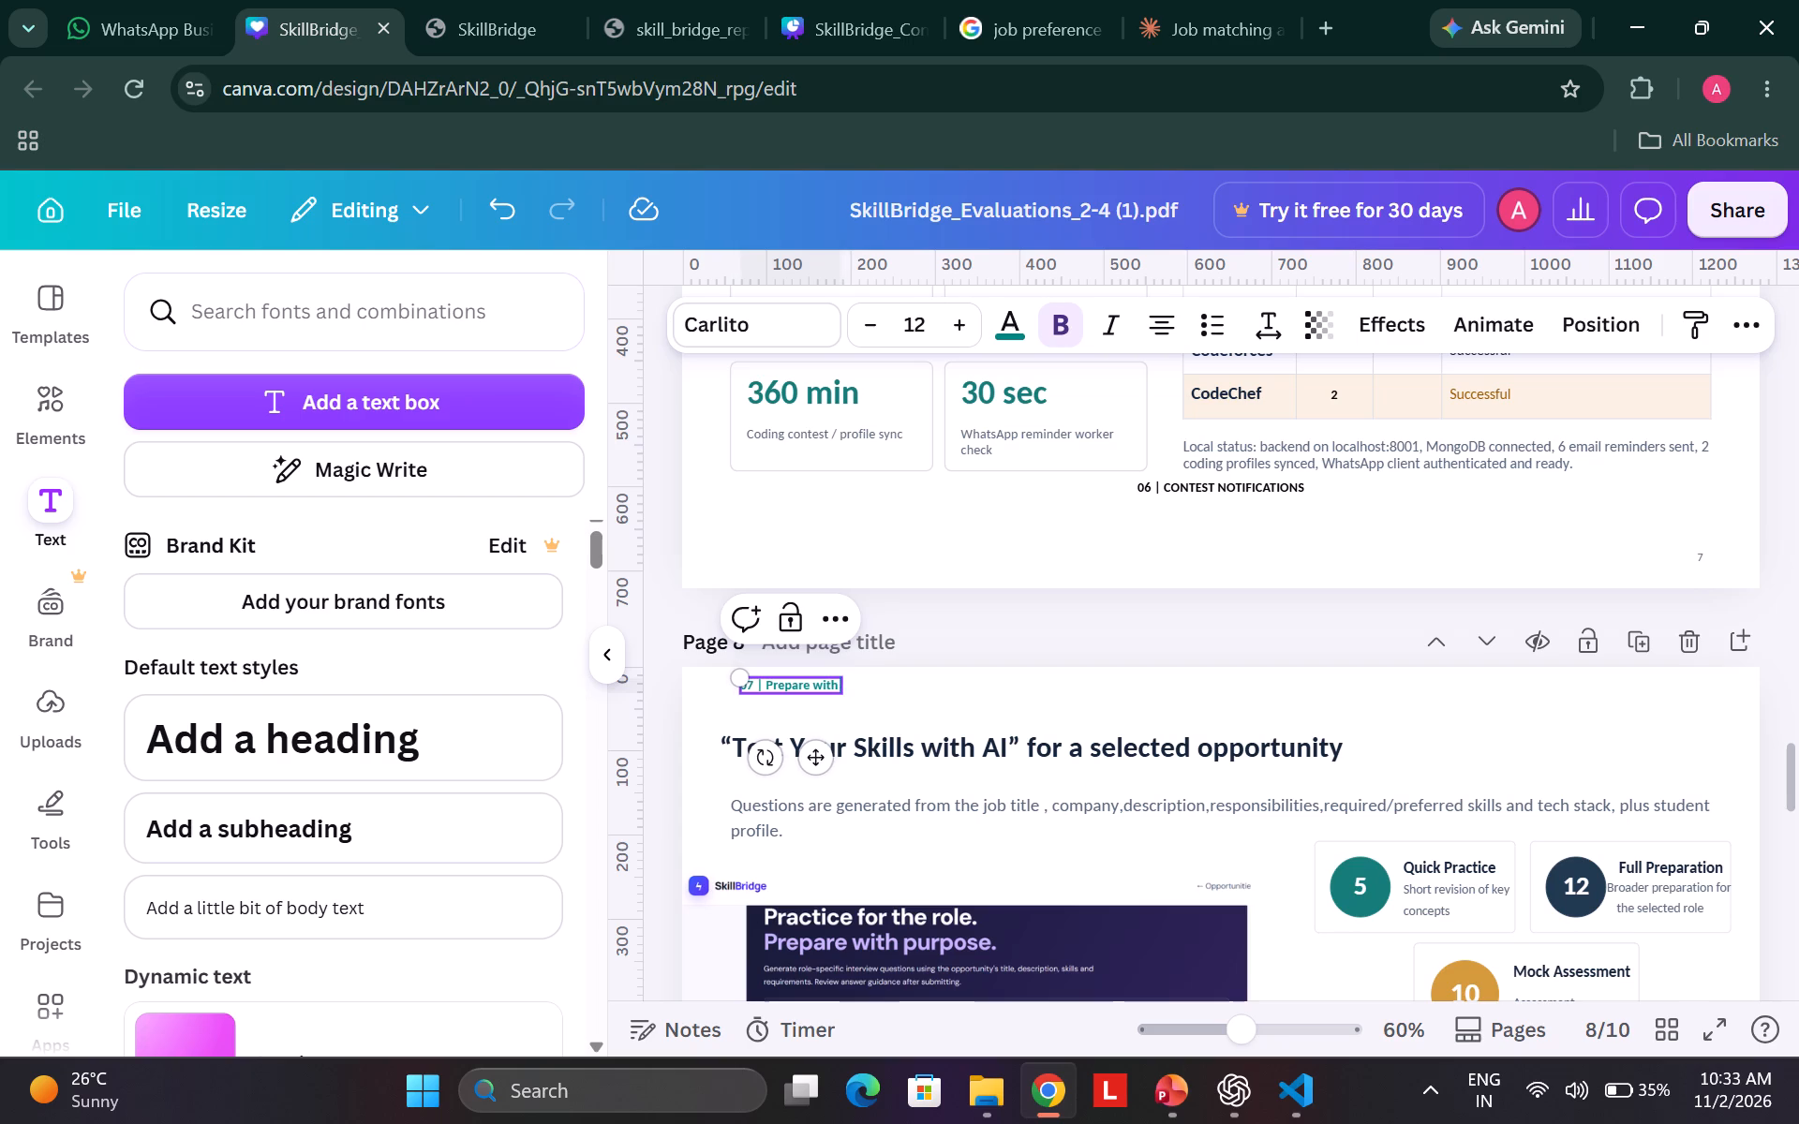
{"action": "key", "text": "BackSpace"}
{"action": "key", "text": "BackSpace"}
{"action": "key", "text": "BackSpace"}
{"action": "key", "text": "BackSpace"}
{"action": "key", "text": "BackSpace"}
{"action": "key", "text": "BackSpace"}
{"action": "key", "text": "BackSpace"}
{"action": "key", "text": "BackSpace"}
{"action": "key", "text": "BackSpace"}
{"action": "key", "text": "BackSpace"}
{"action": "key", "text": "BackSpace"}
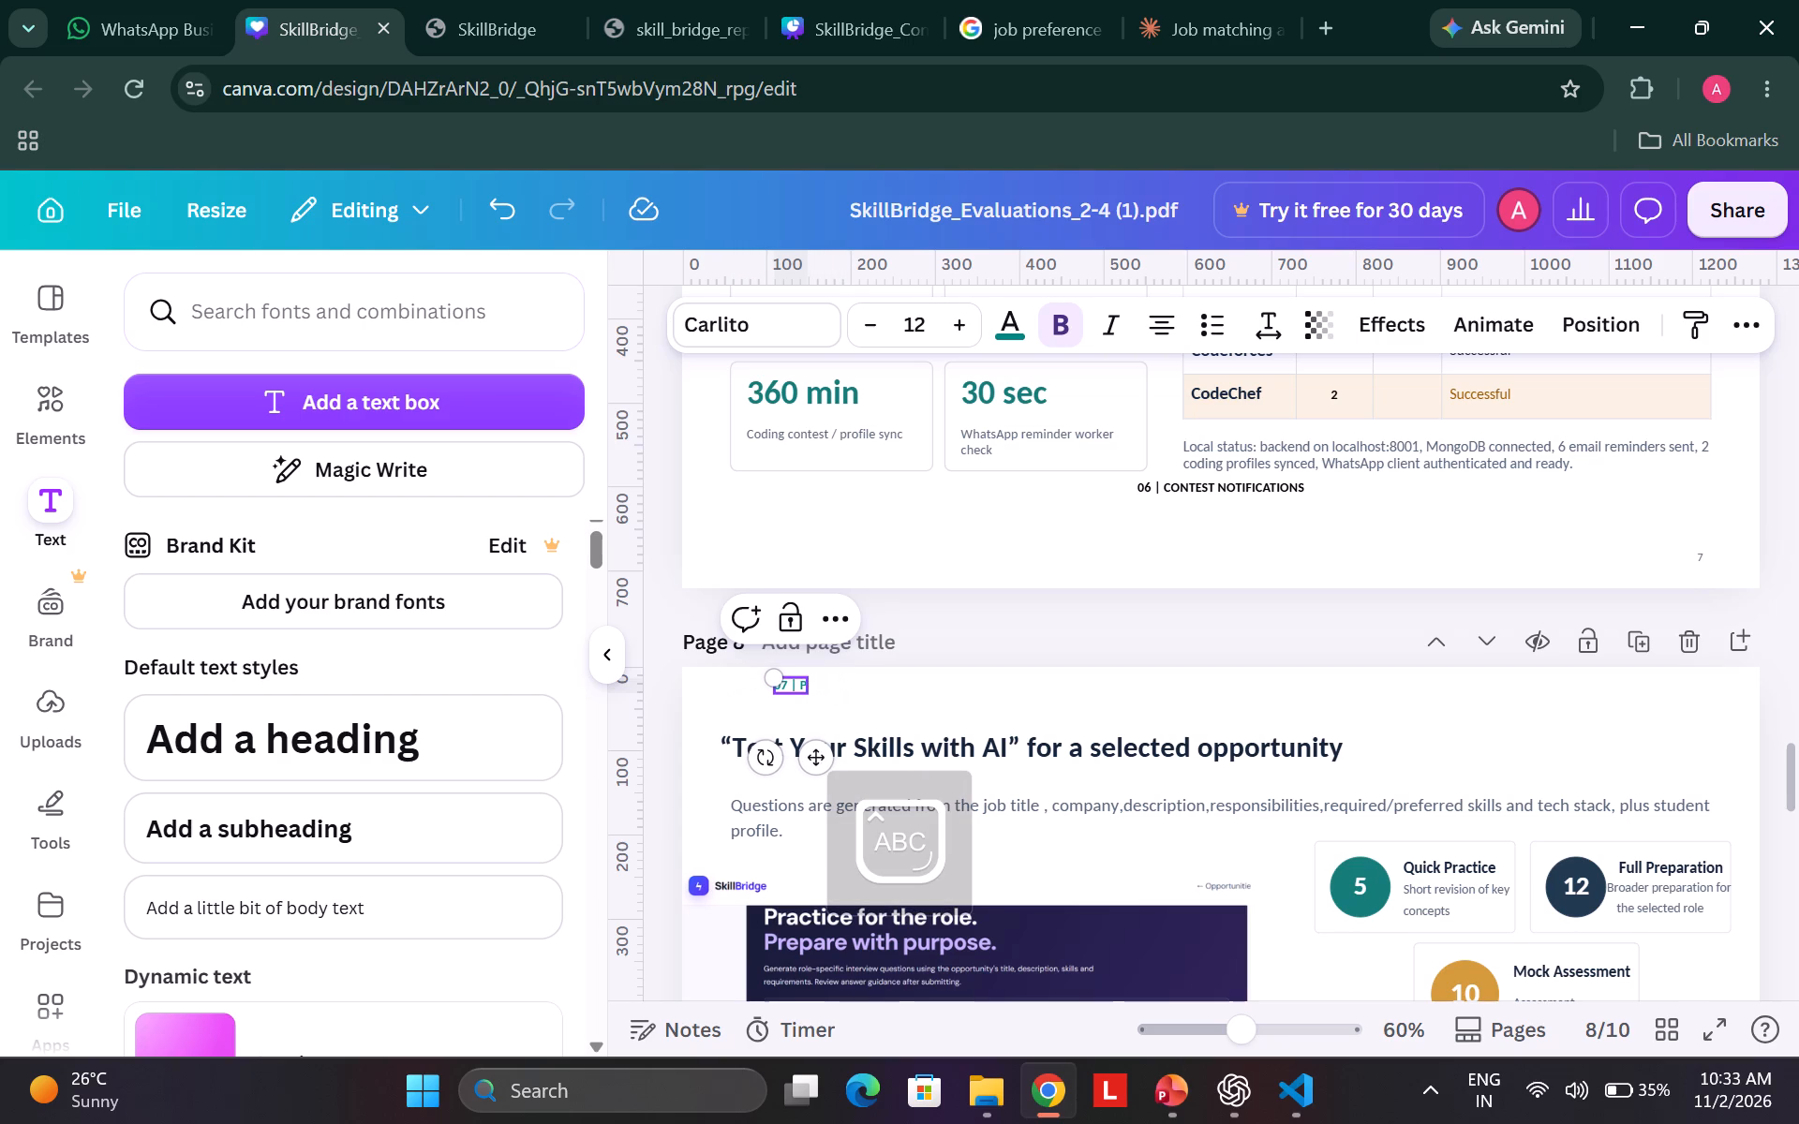
{"action": "type", "text": "RE"}
{"action": "type", "text": "PA"}
{"action": "type", "text": "RE"}
{"action": "key", "text": "space"}
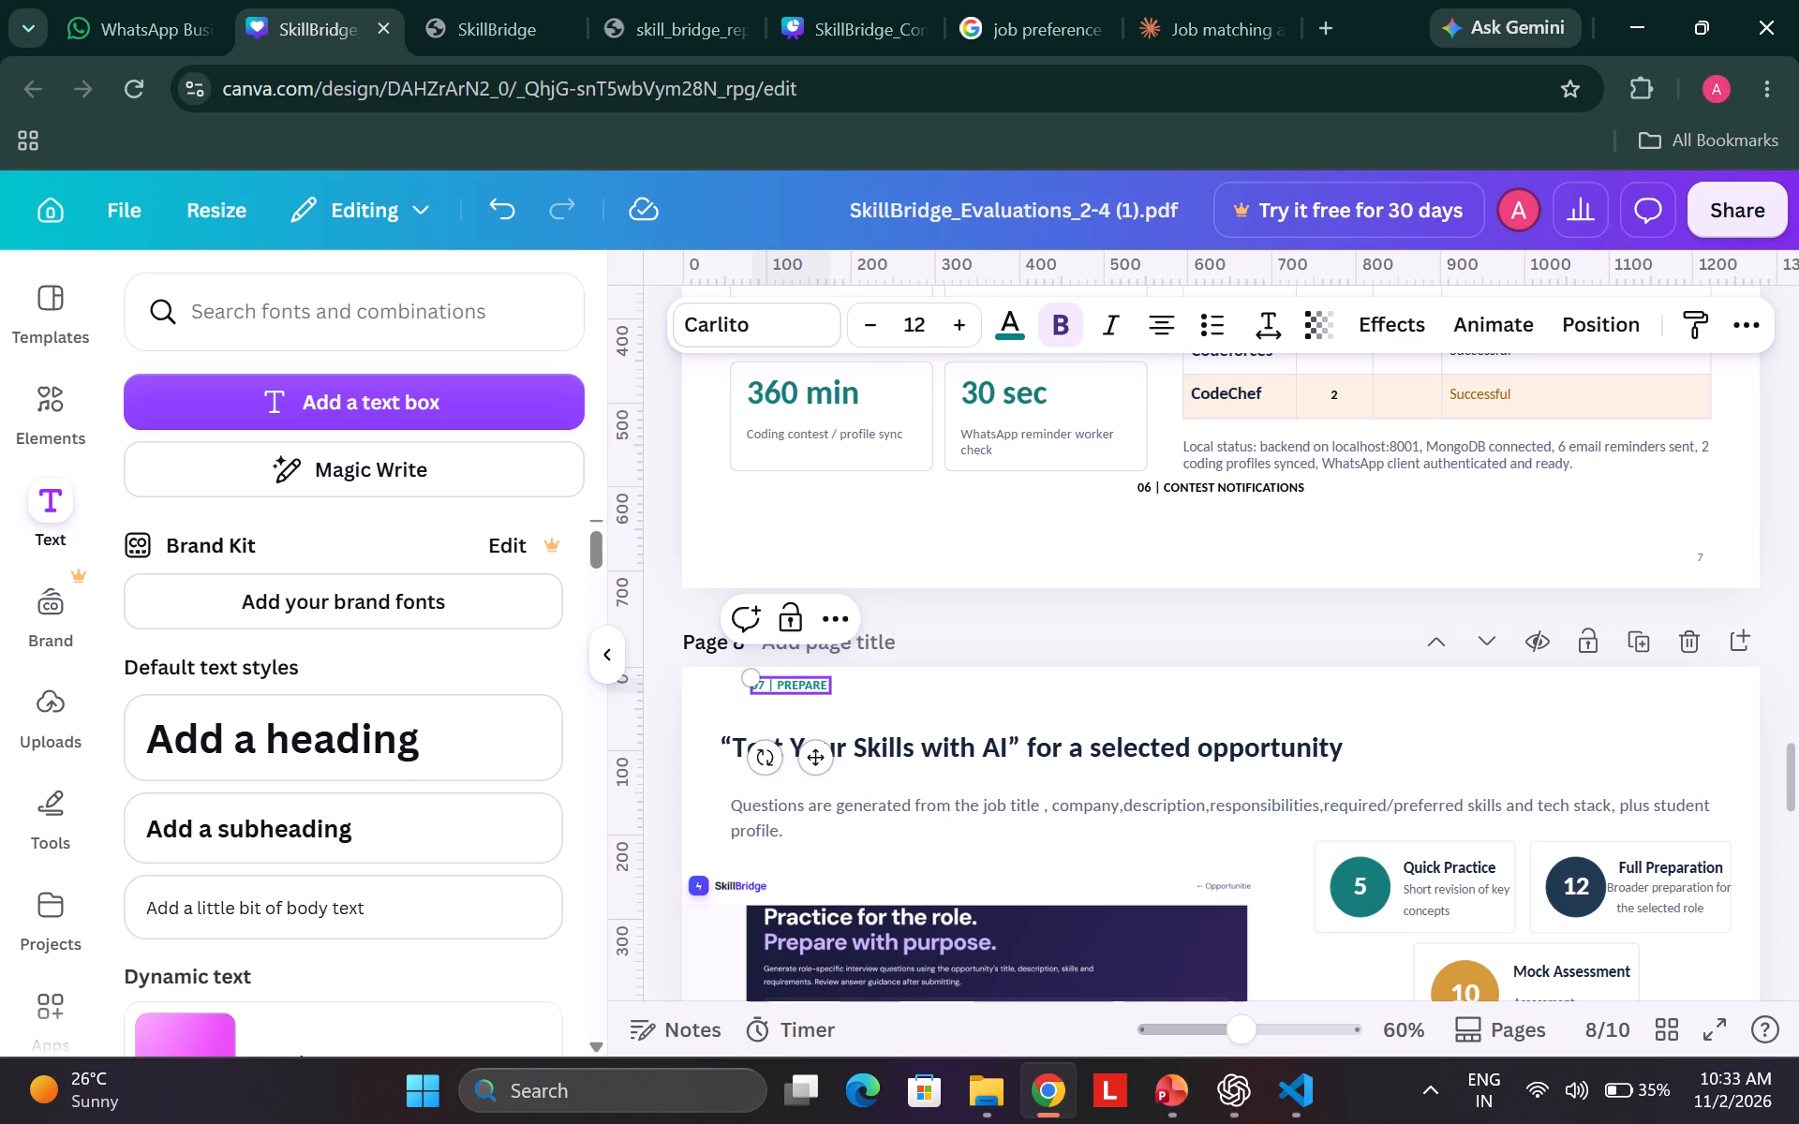
{"action": "key", "text": "w"}
{"action": "key", "text": "i"}
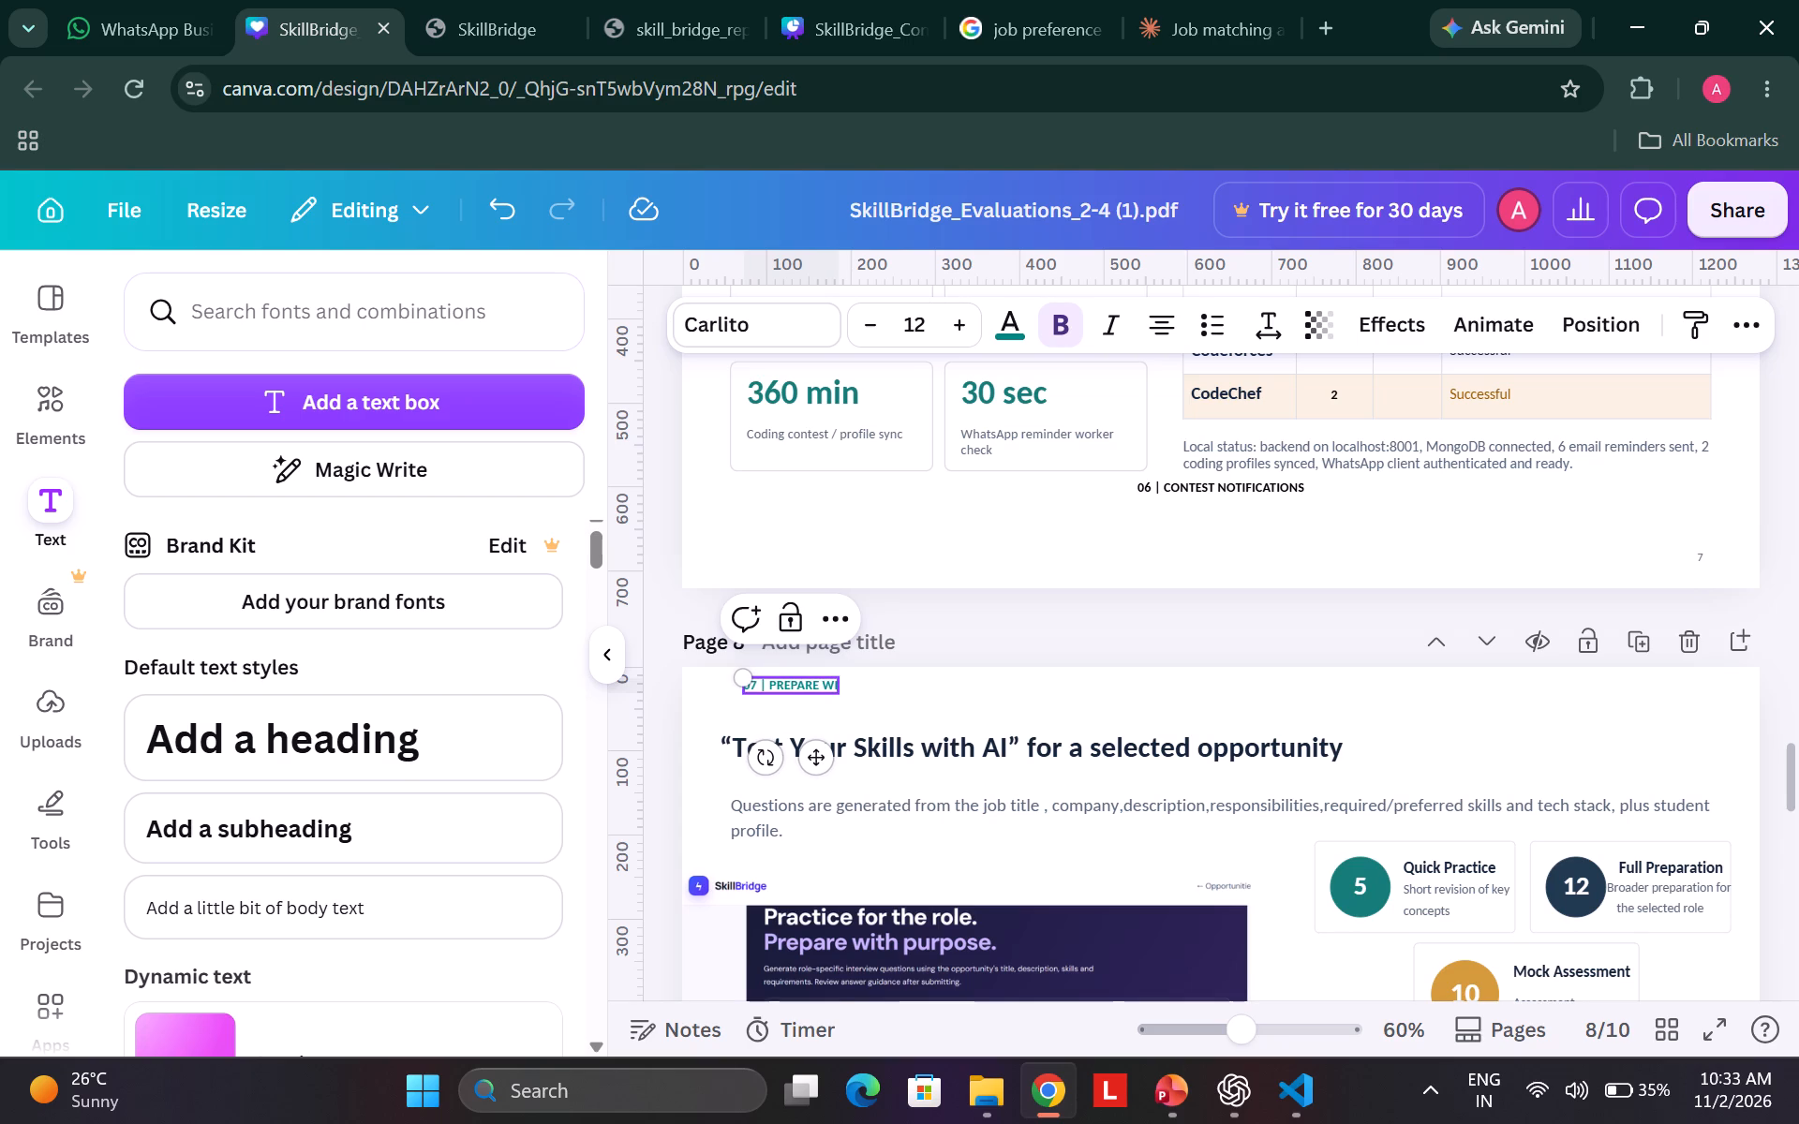
{"action": "type", "text": "TH"}
{"action": "key", "text": "space"}
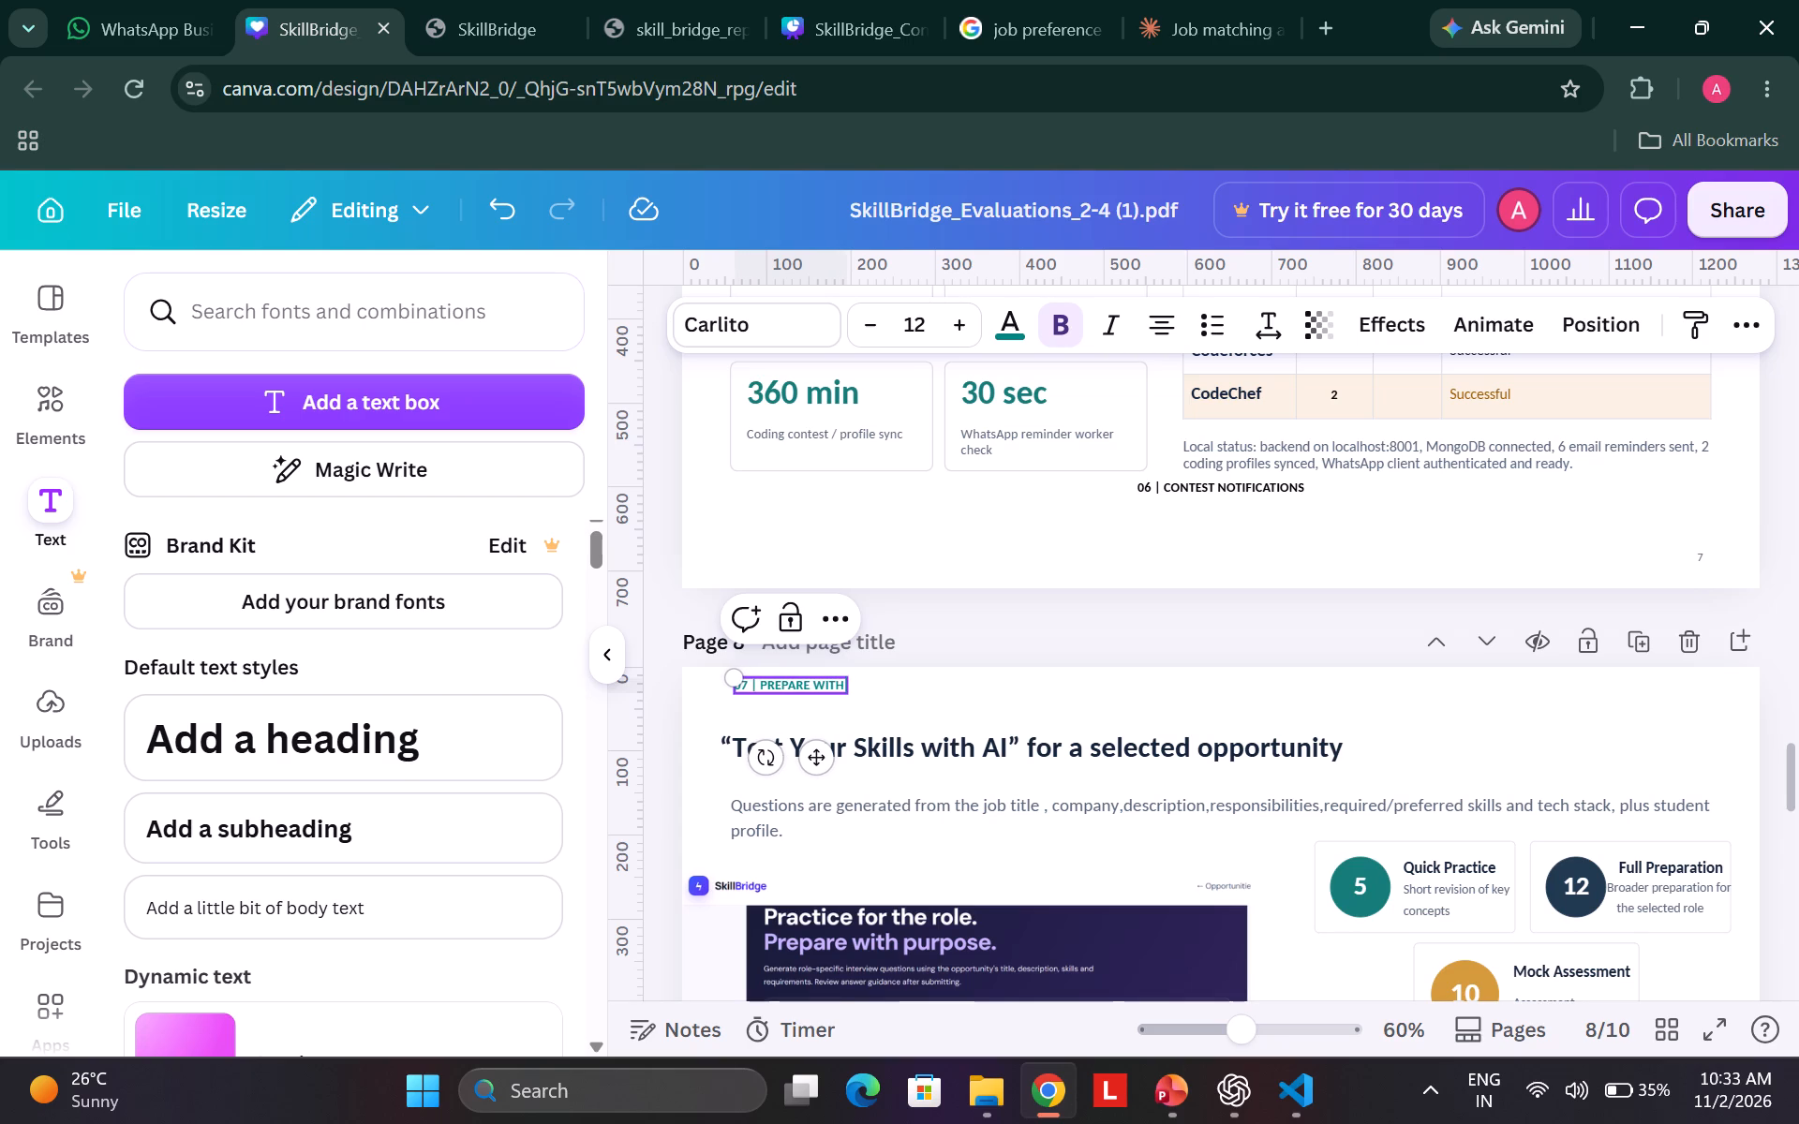
{"action": "key", "text": "a"}
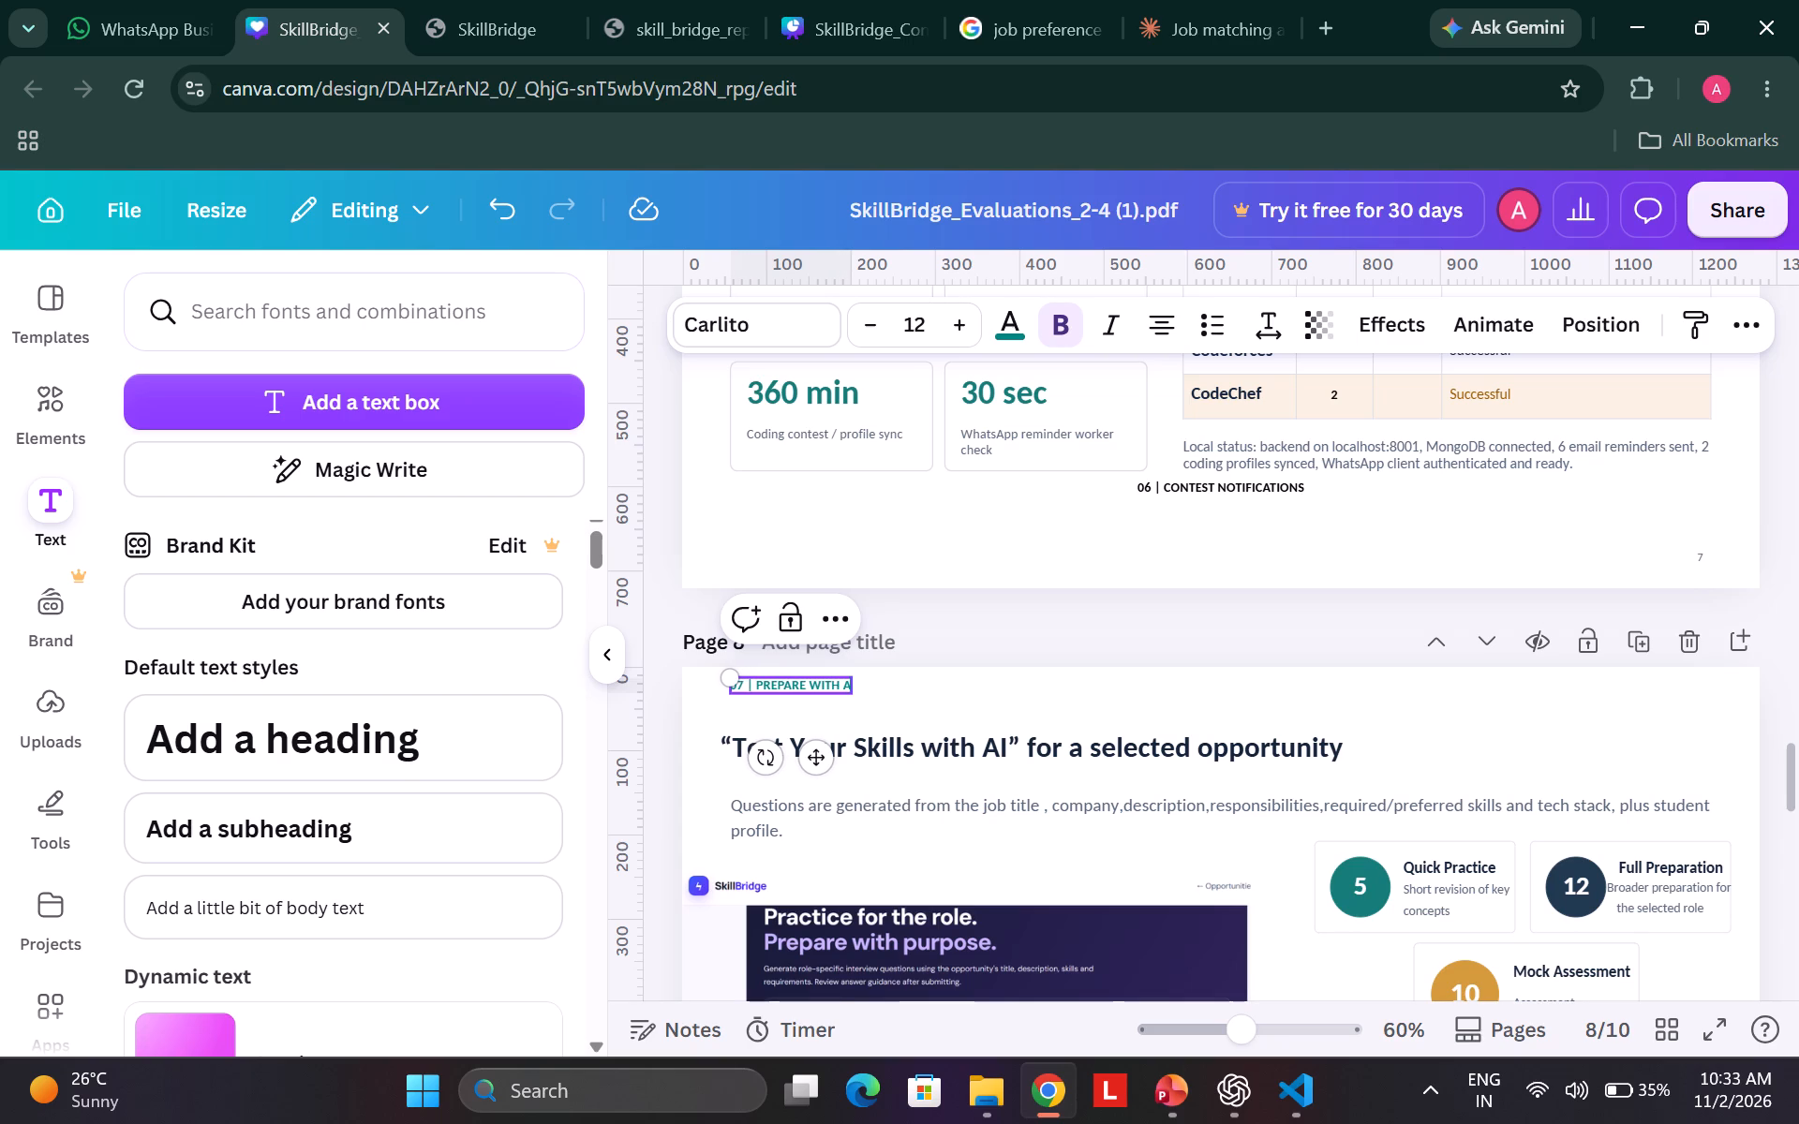
{"action": "type", "text": "PI"}
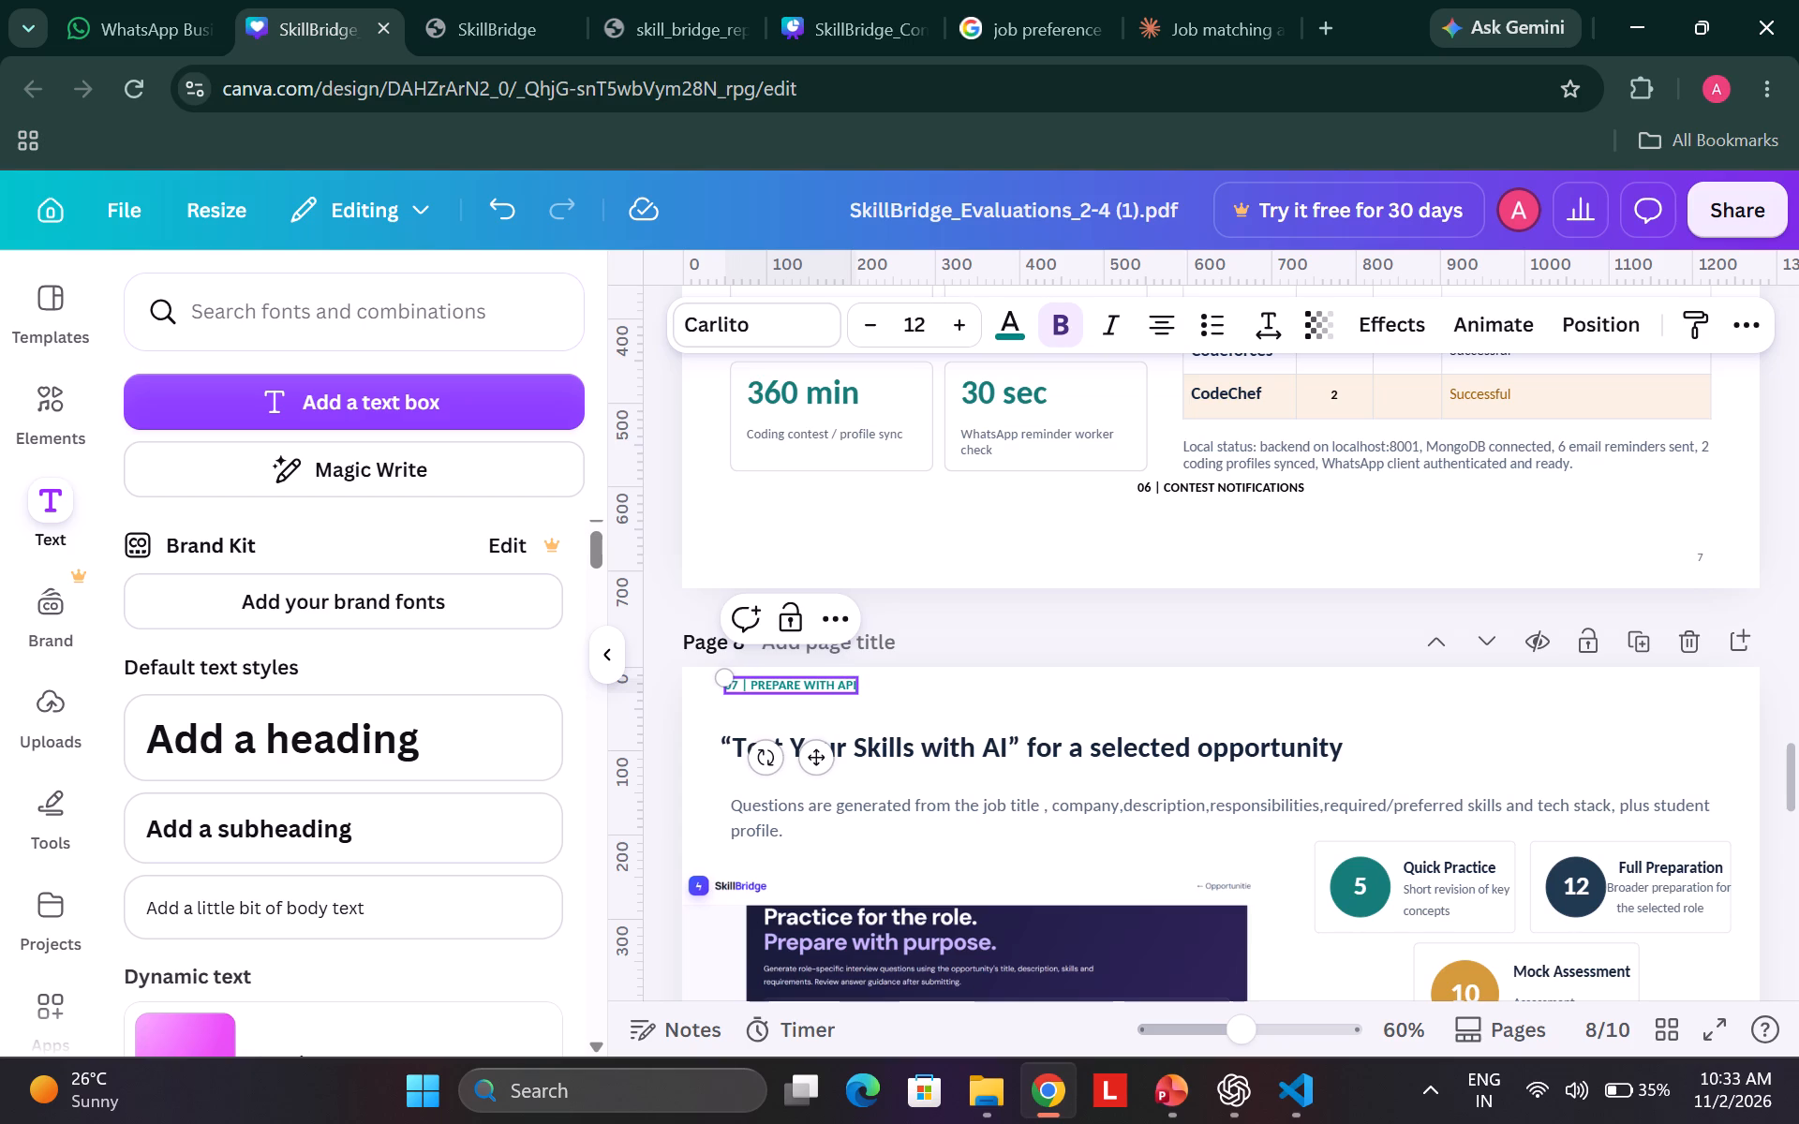
{"action": "left_click", "coordinate": [1002, 678]}
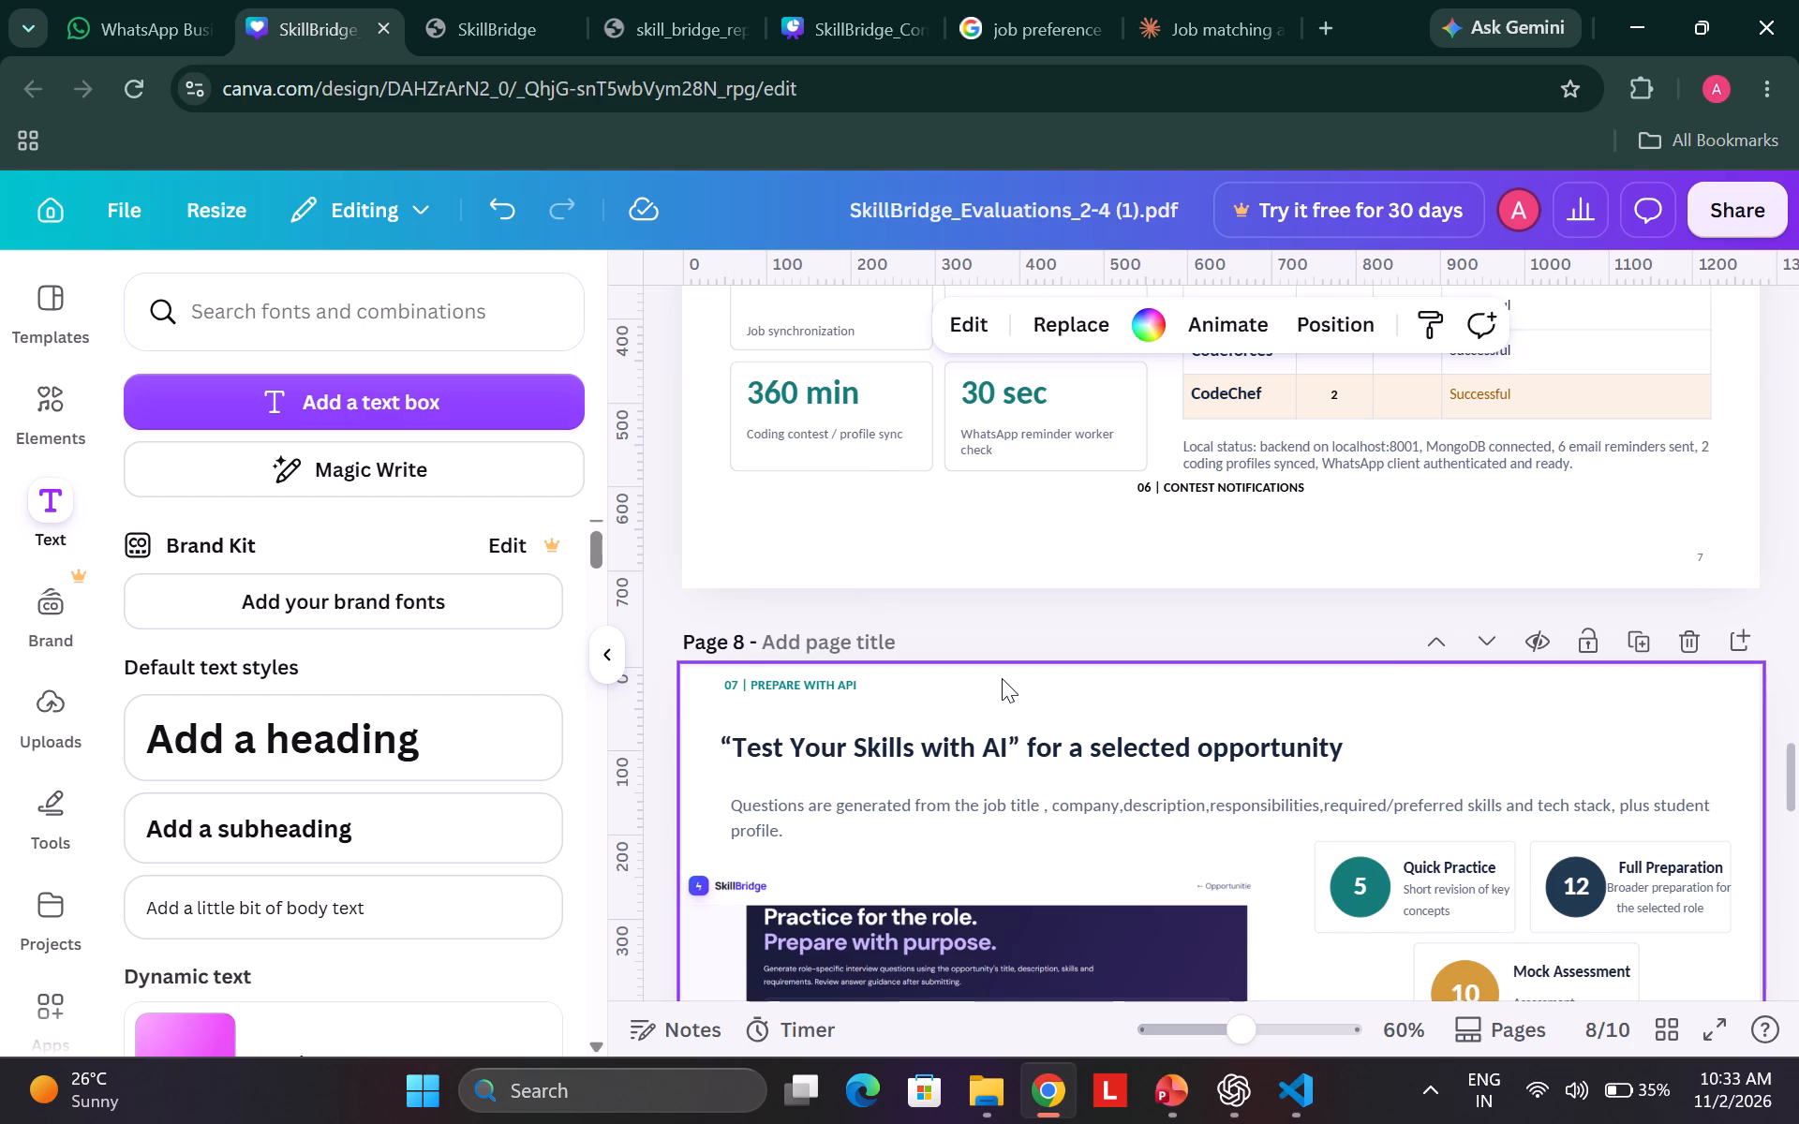
Compare the capitalisation and placement of the section labels on pages 7 and 8.
{"action": "scroll", "coordinate": [1002, 678], "scroll_direction": "up", "scroll_amount": 5}
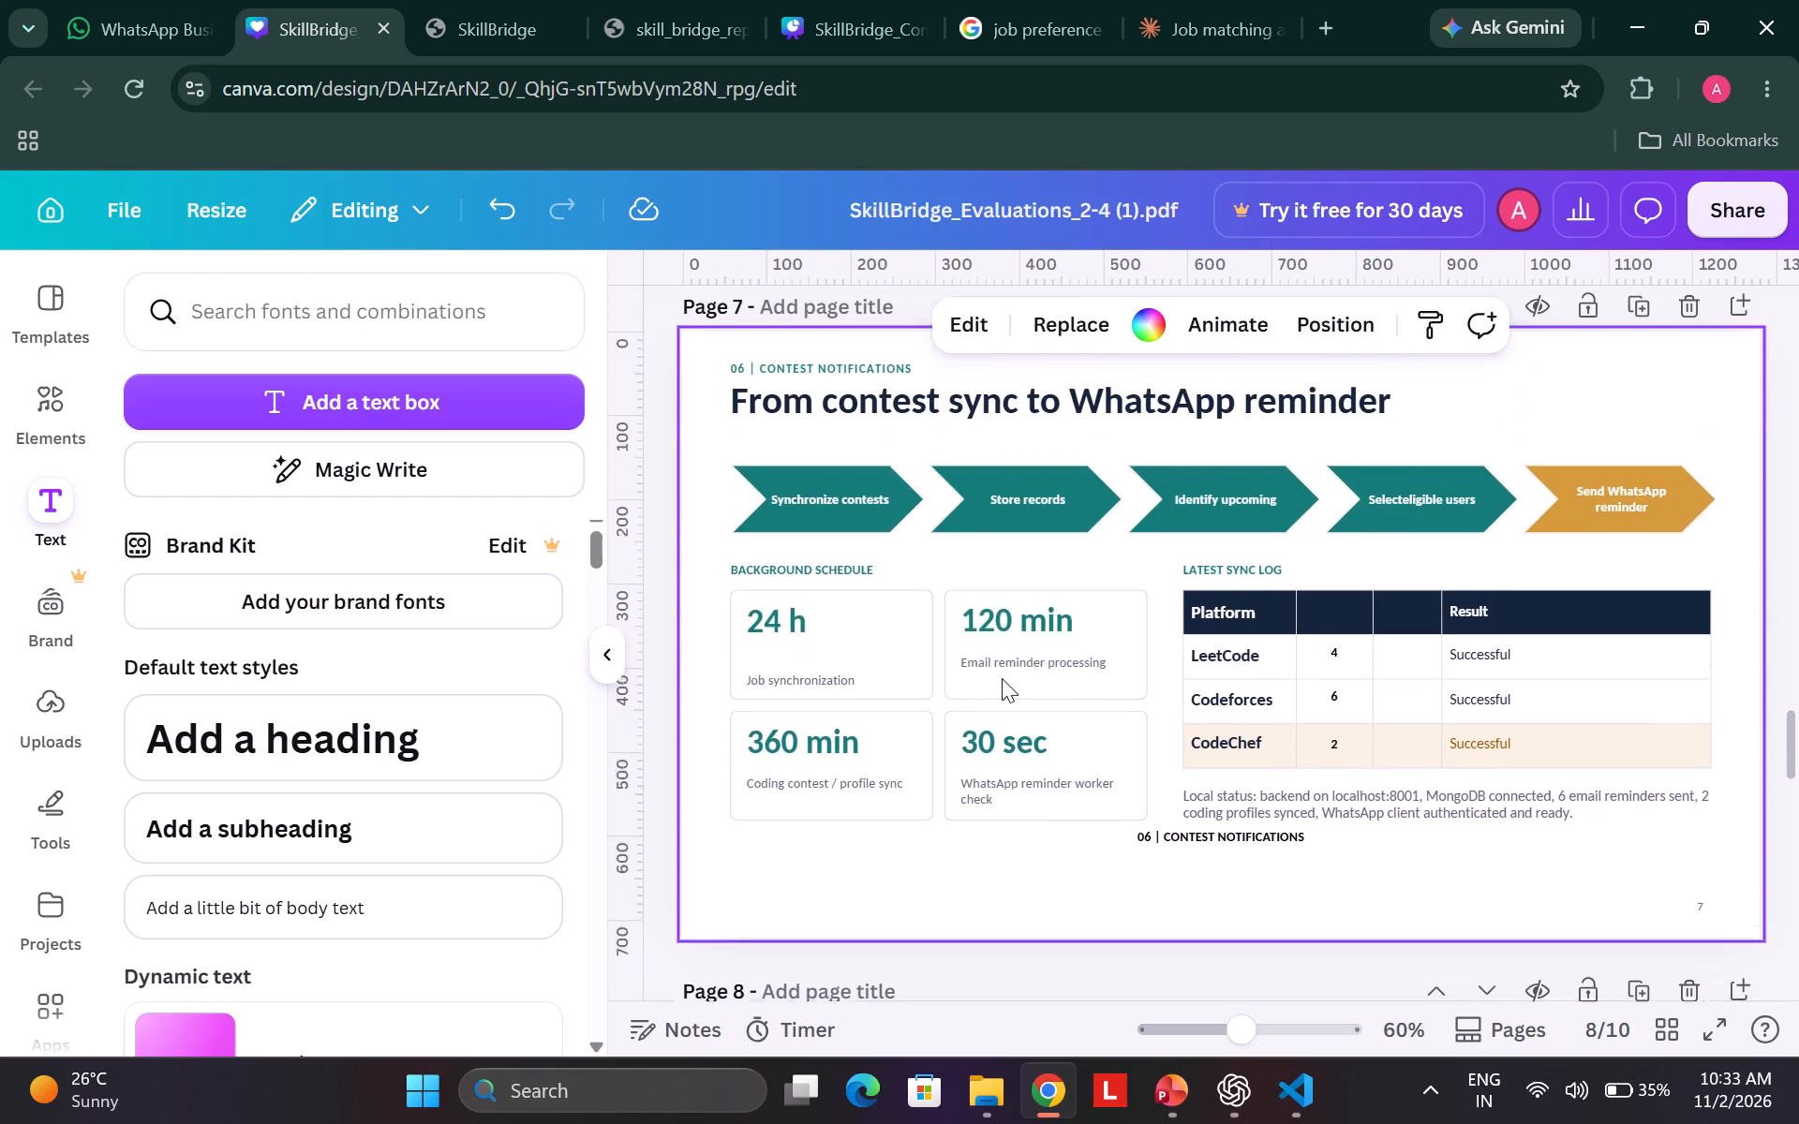
{"action": "scroll", "coordinate": [1002, 678], "scroll_direction": "up", "scroll_amount": 1}
{"action": "scroll", "coordinate": [1002, 678], "scroll_direction": "down", "scroll_amount": 1}
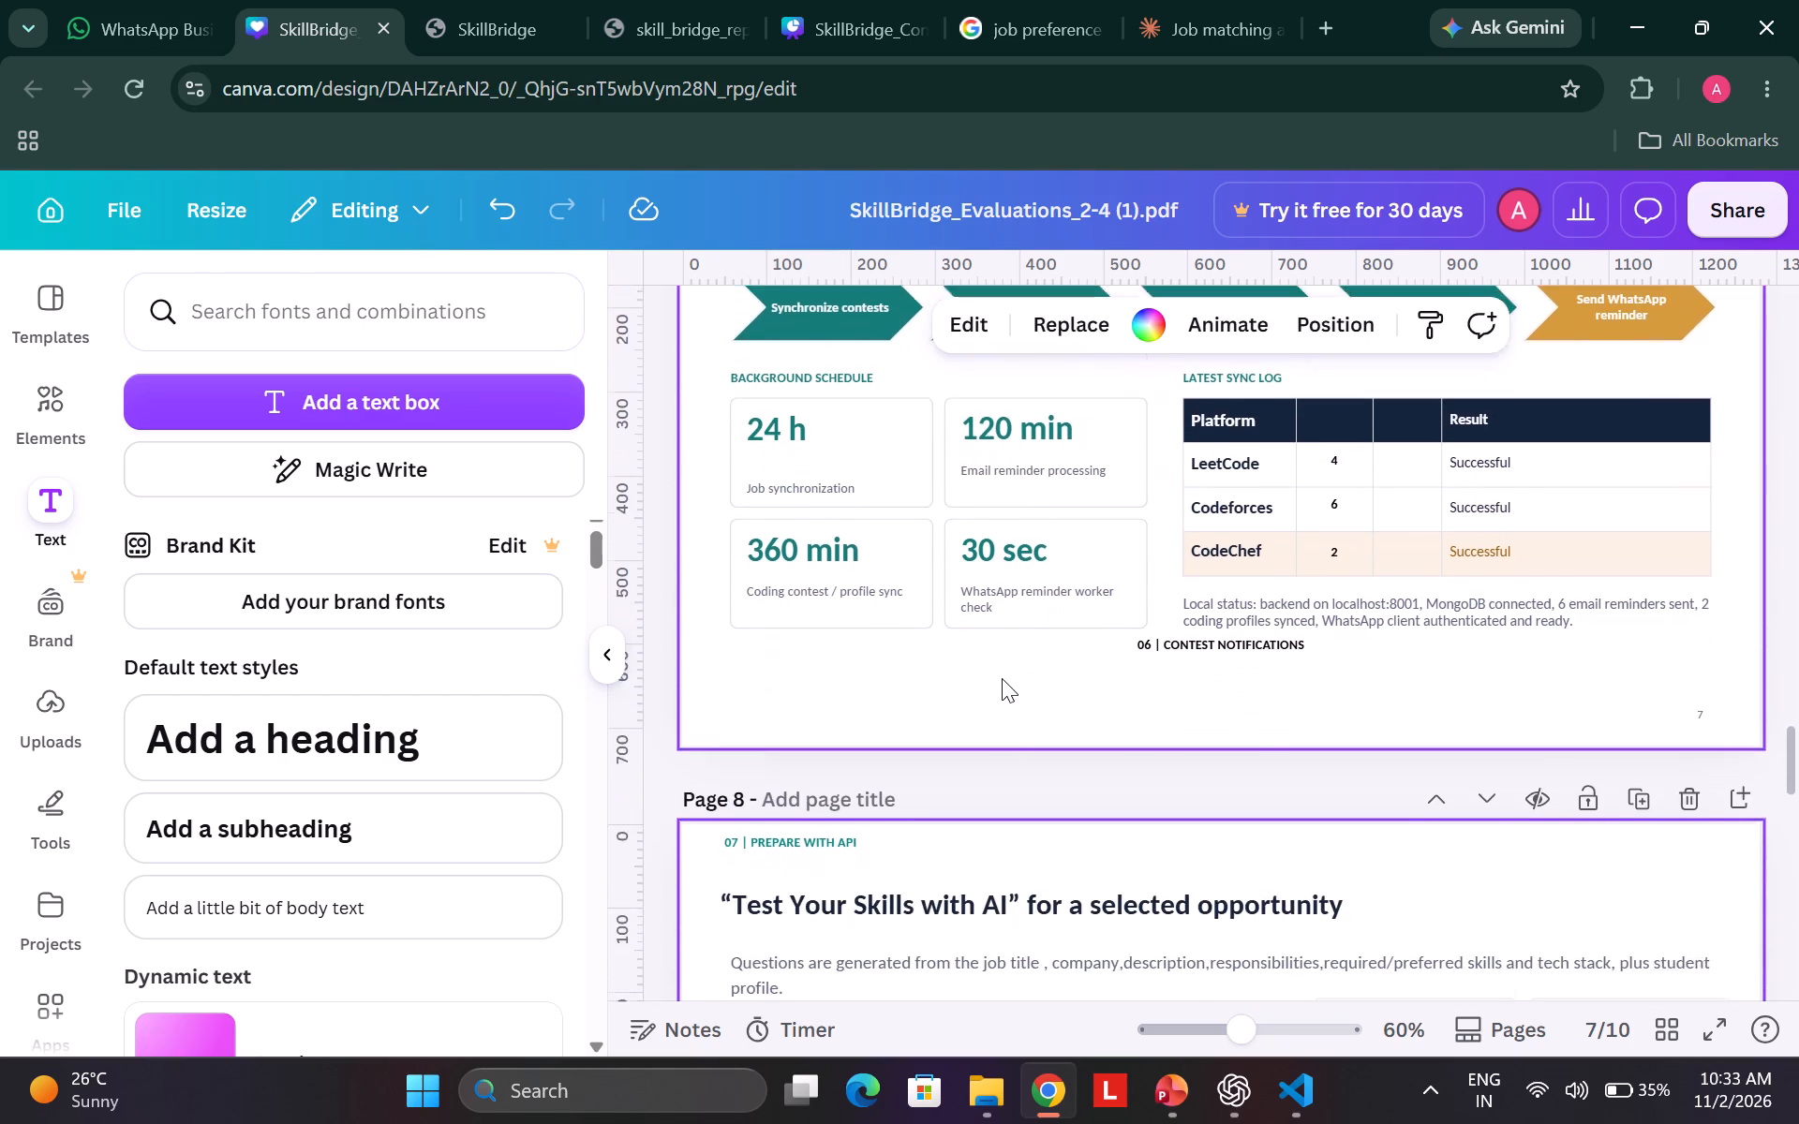
{"action": "scroll", "coordinate": [1002, 678], "scroll_direction": "down", "scroll_amount": 3}
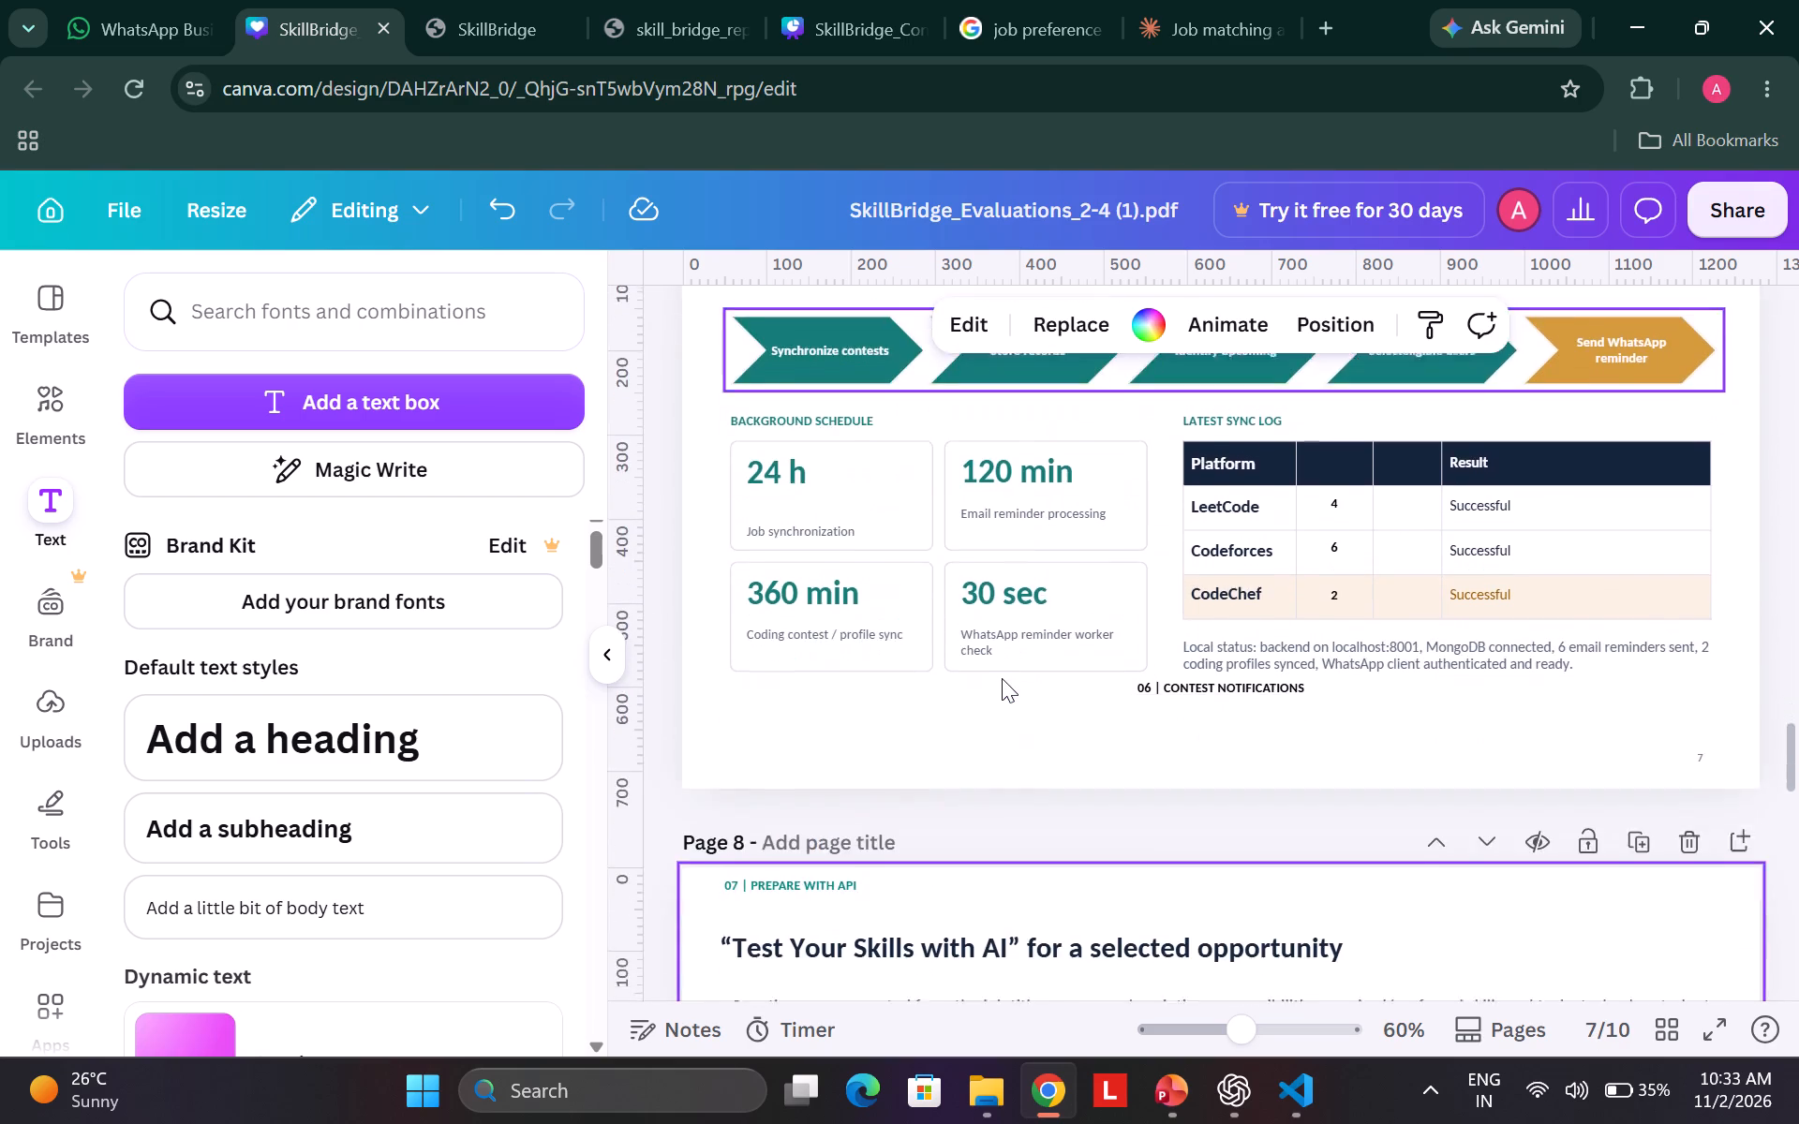
Move the “07 | PREPARE WITH API” label on page 8 down closer to the title, aligned with the title's left edge.
{"action": "scroll", "coordinate": [1002, 678], "scroll_direction": "down", "scroll_amount": 2}
{"action": "left_click_drag", "start_coordinate": [806, 690], "coordinate": [798, 717]}
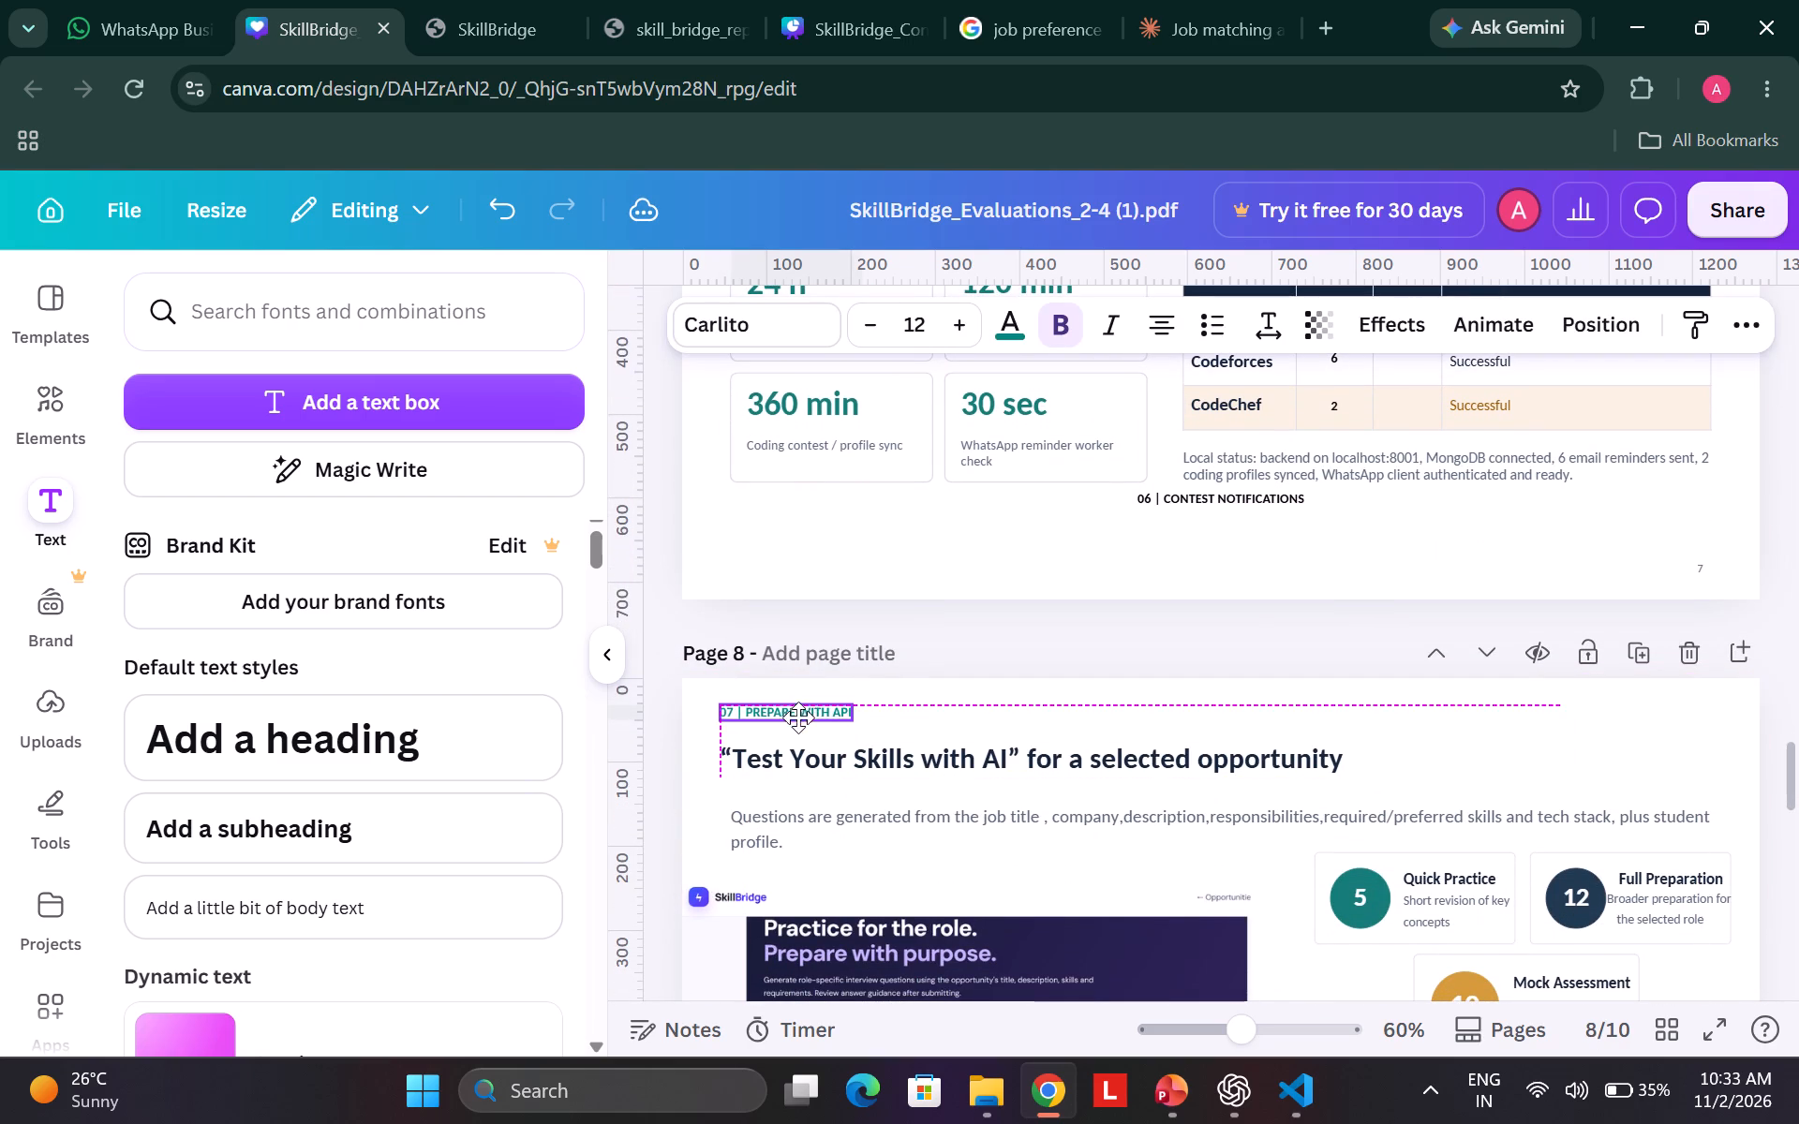
{"action": "left_click_drag", "start_coordinate": [798, 717], "coordinate": [799, 712]}
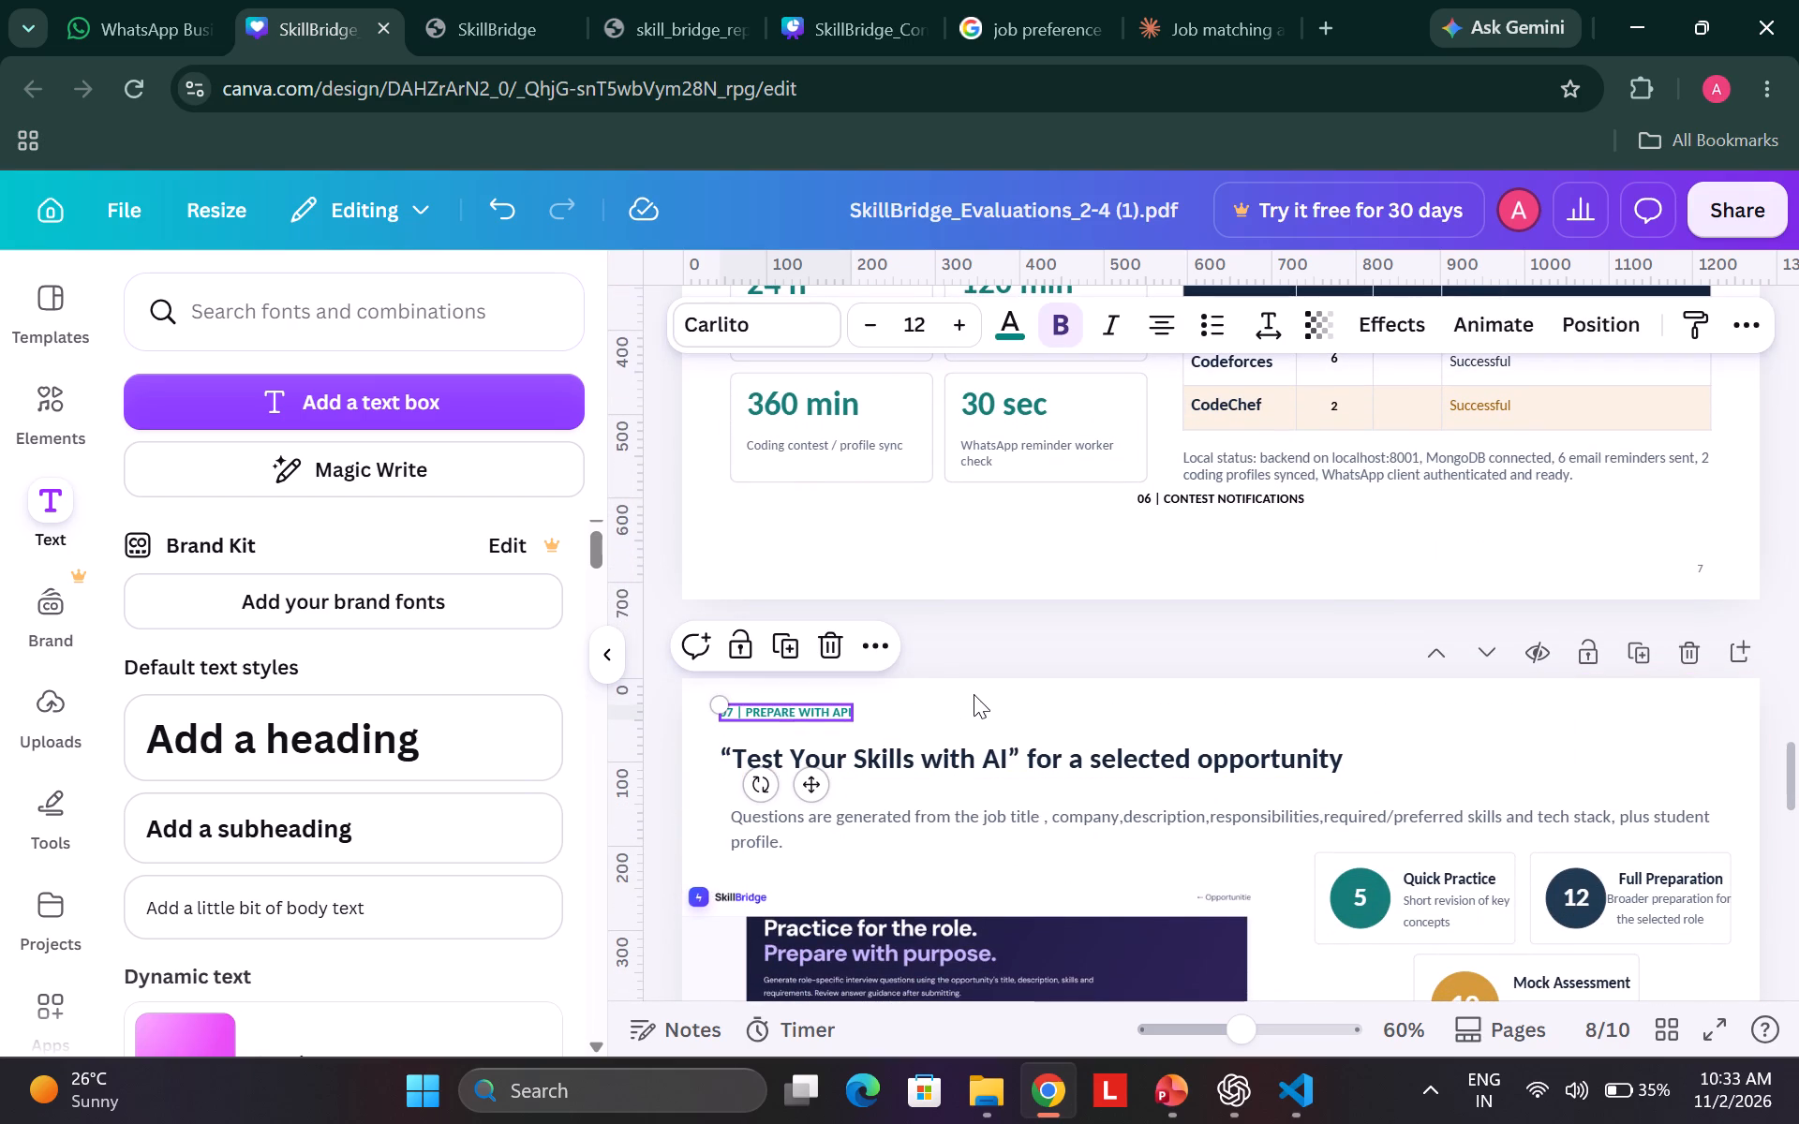
{"action": "left_click", "coordinate": [977, 688]}
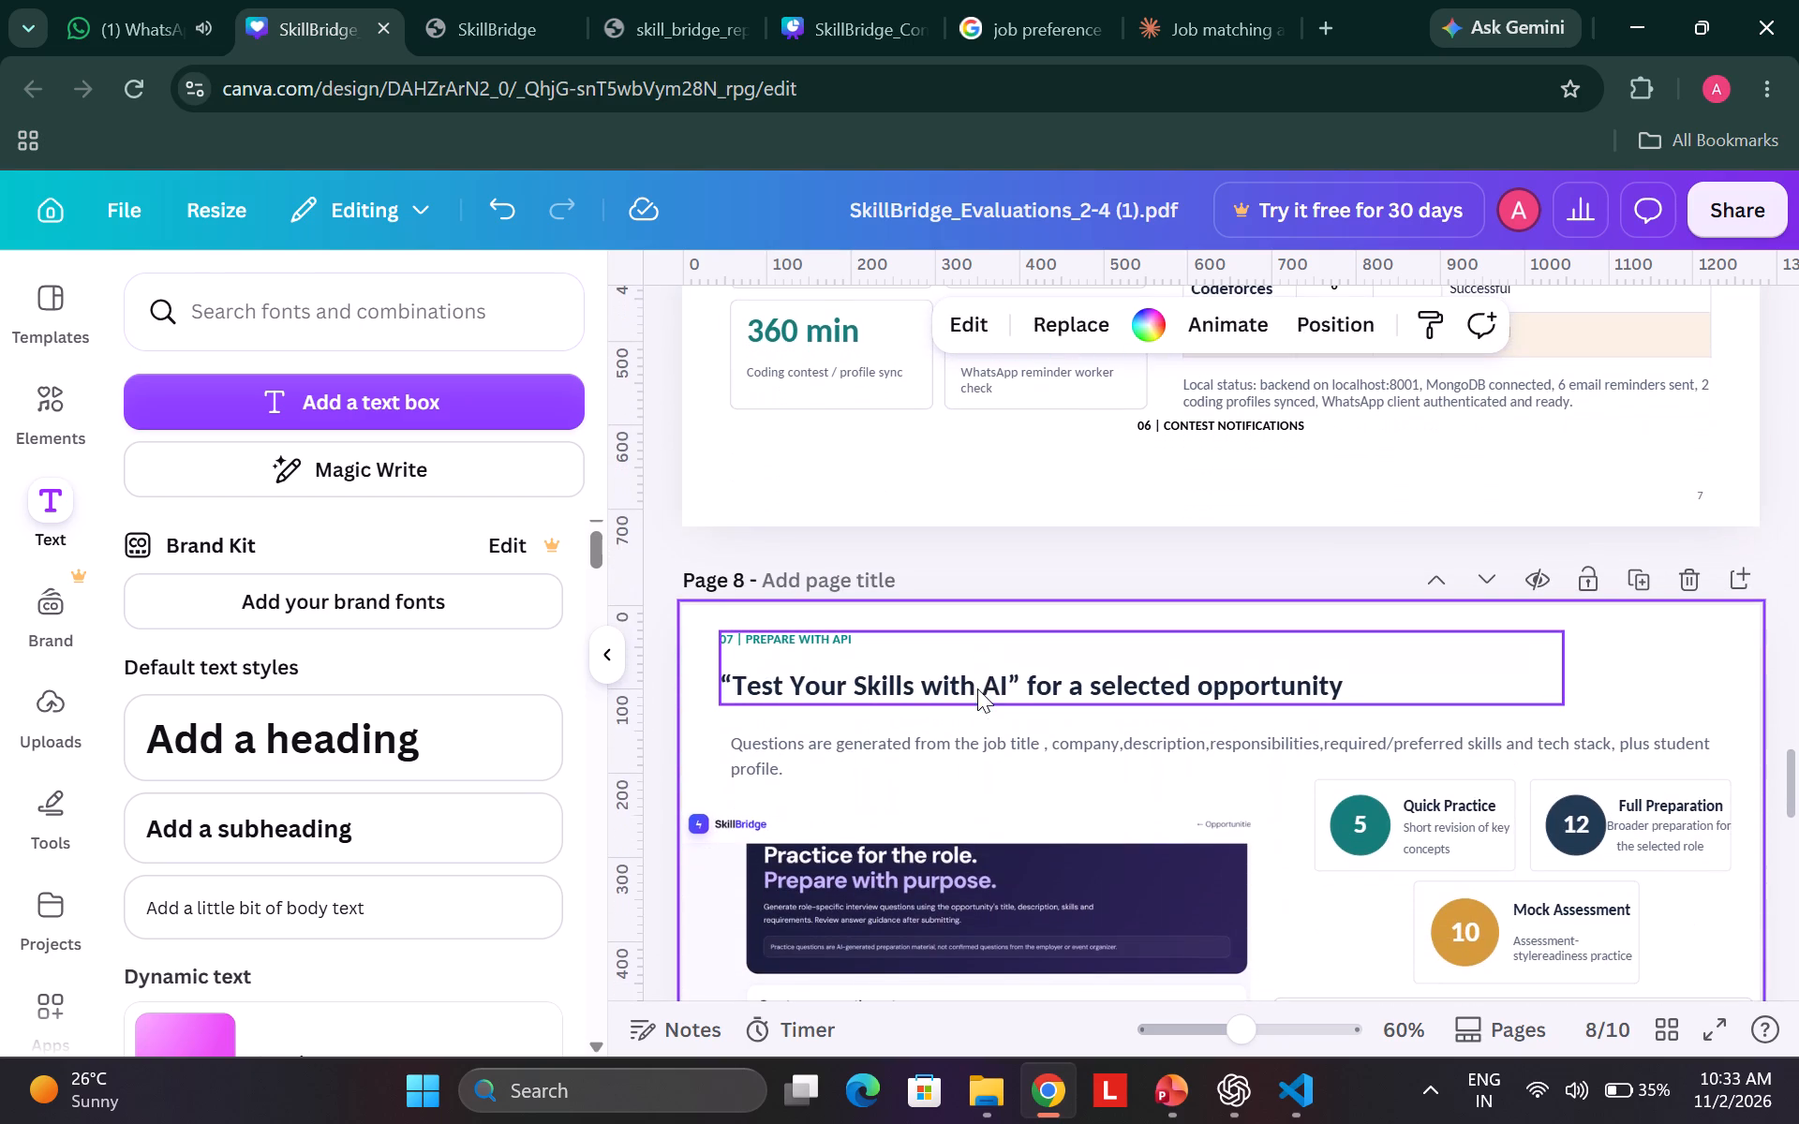
Move the “Test Your Skills with AI” title on page 8 up and slightly left, directly beneath the section label.
{"action": "left_click_drag", "start_coordinate": [924, 681], "coordinate": [915, 668]}
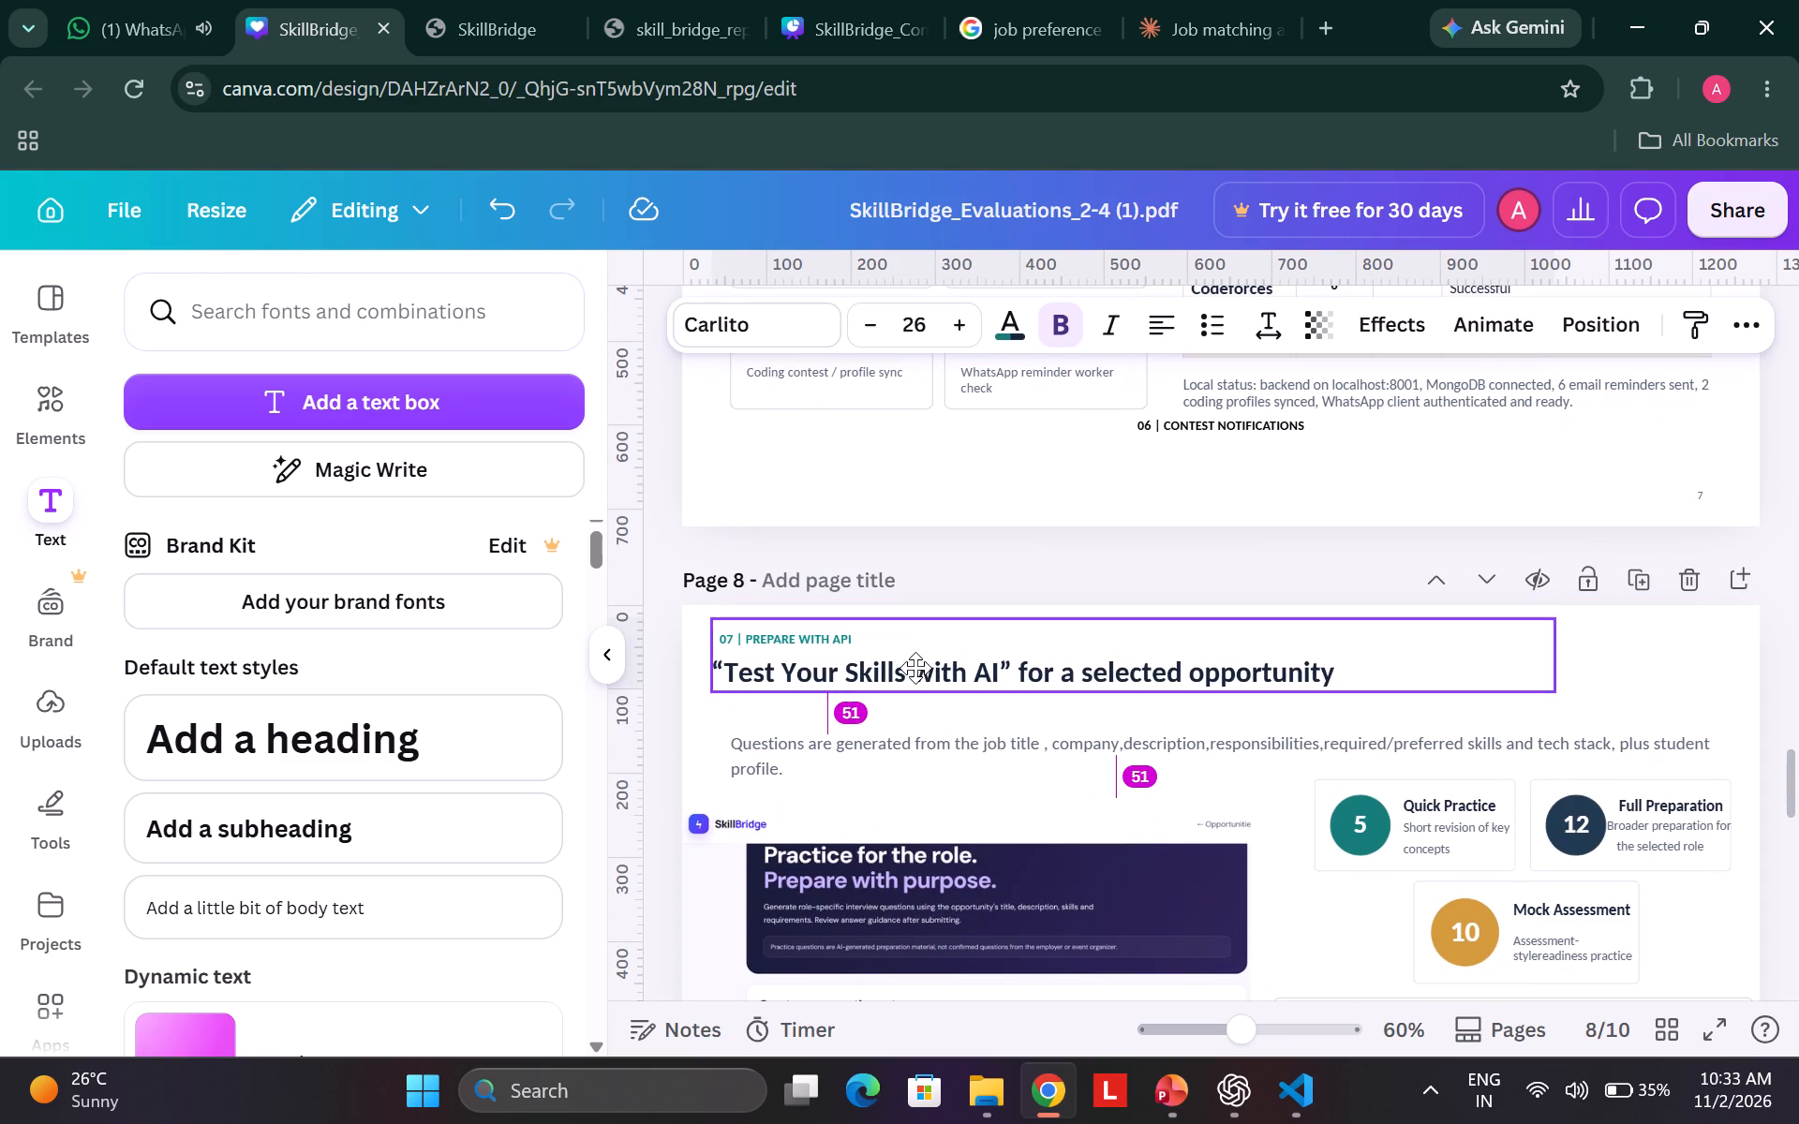
{"action": "left_click_drag", "start_coordinate": [915, 668], "coordinate": [915, 666]}
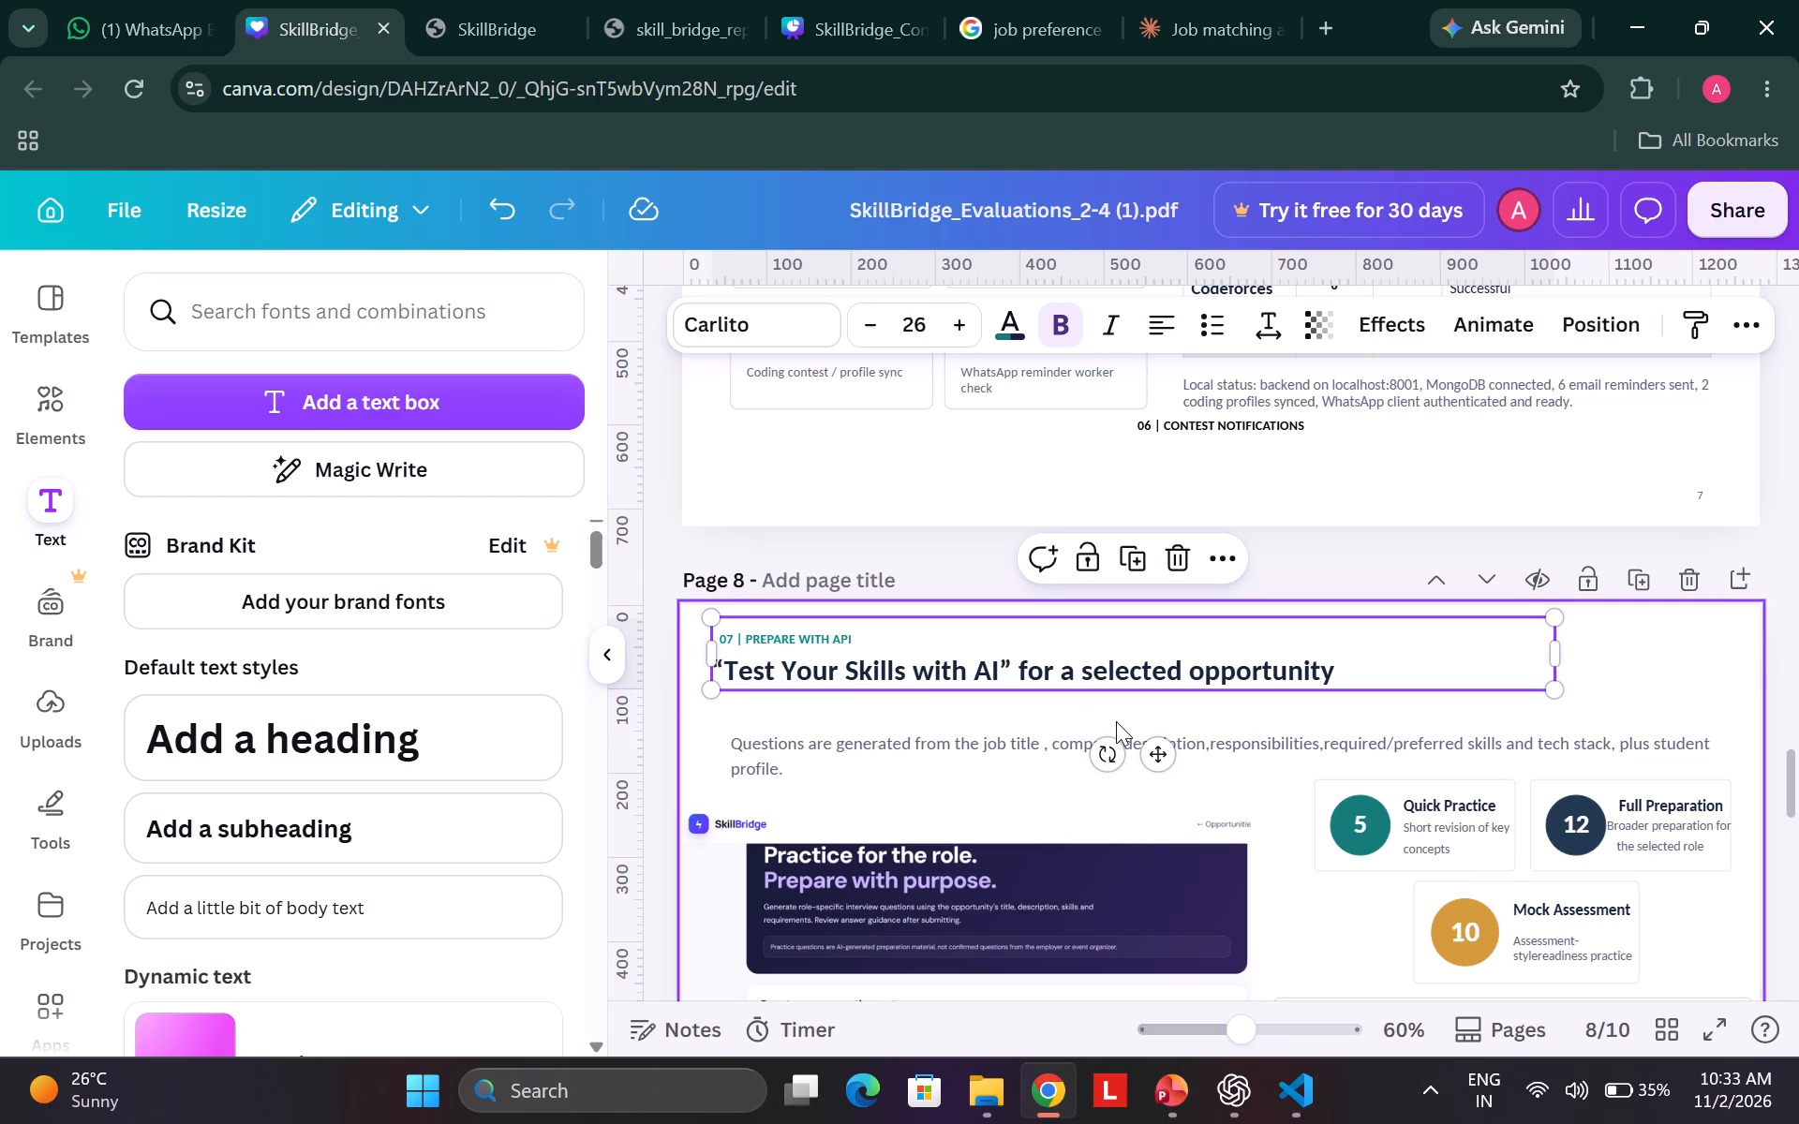
{"action": "left_click", "coordinate": [1116, 721]}
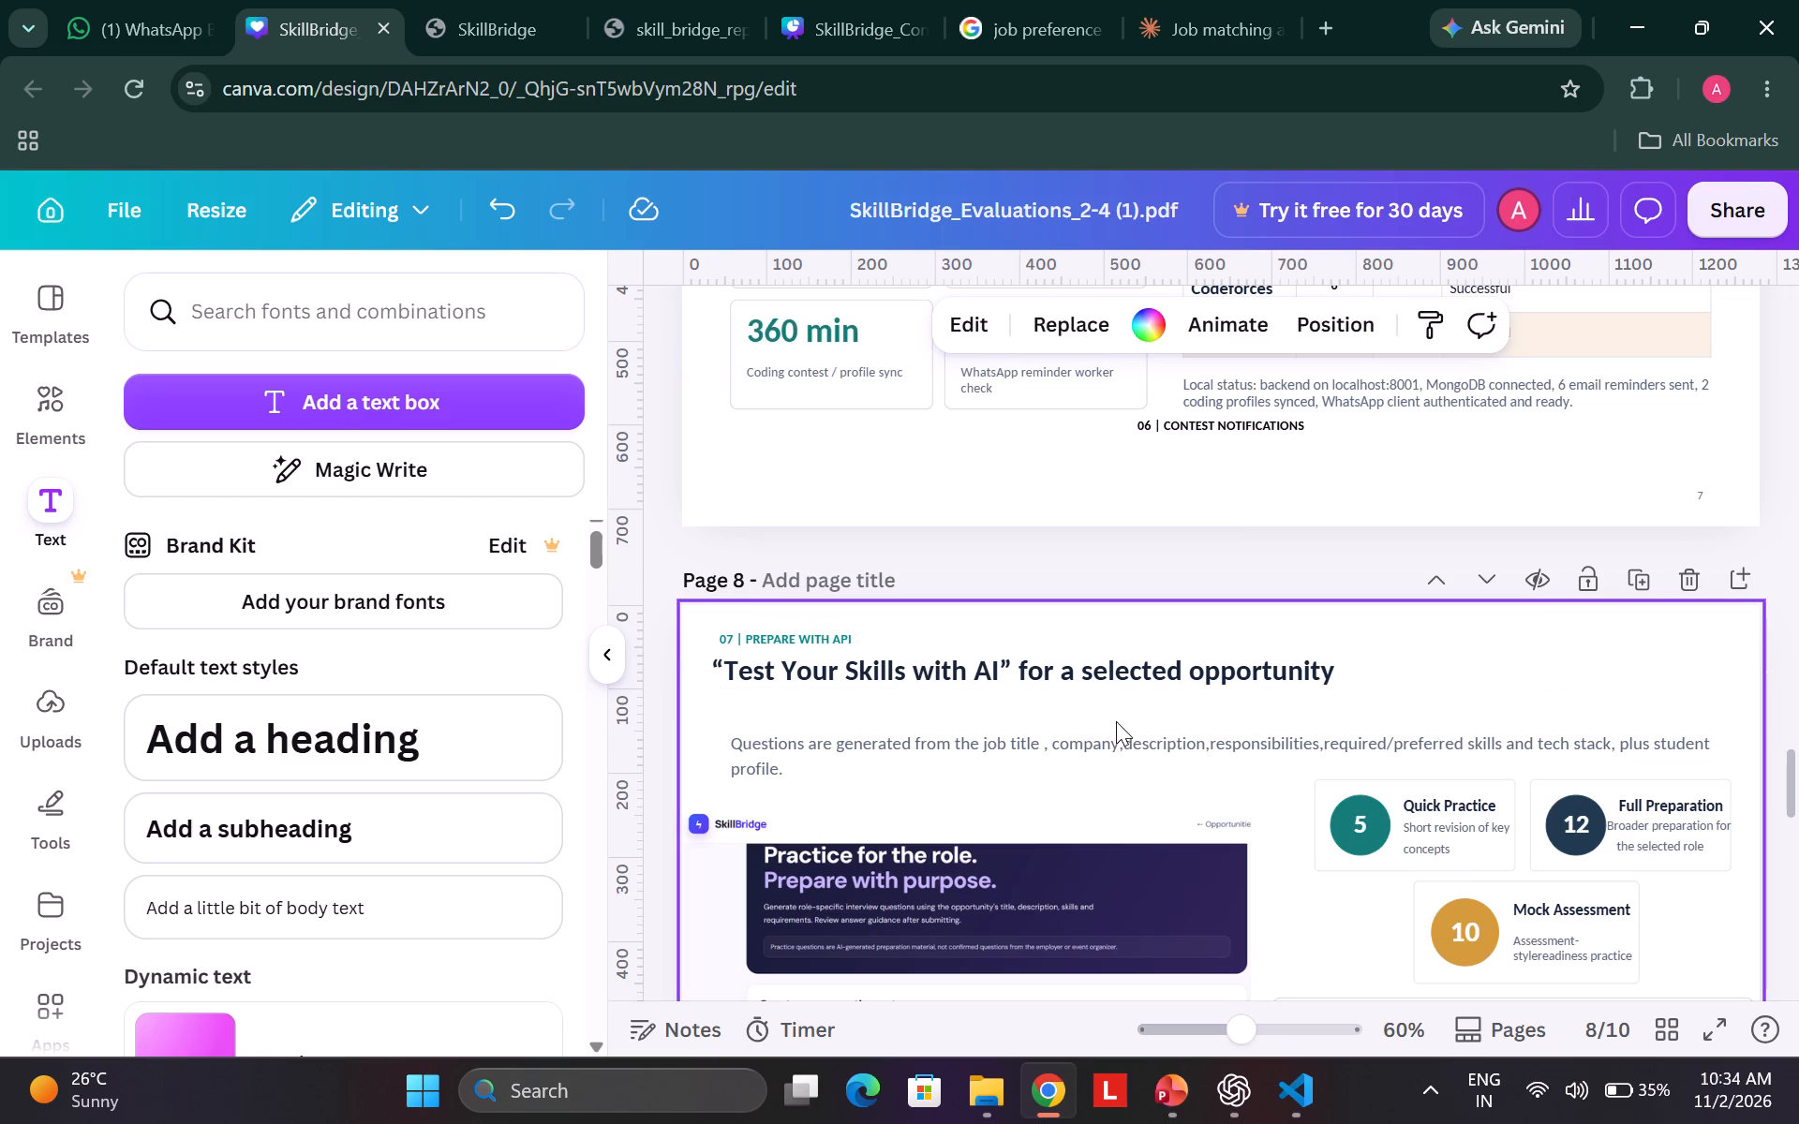
Move the “Questions are generated from the job title” paragraph on page 8 up beneath the title, aligned with the section label's left edge.
{"action": "left_click_drag", "start_coordinate": [1099, 750], "coordinate": [1097, 748]}
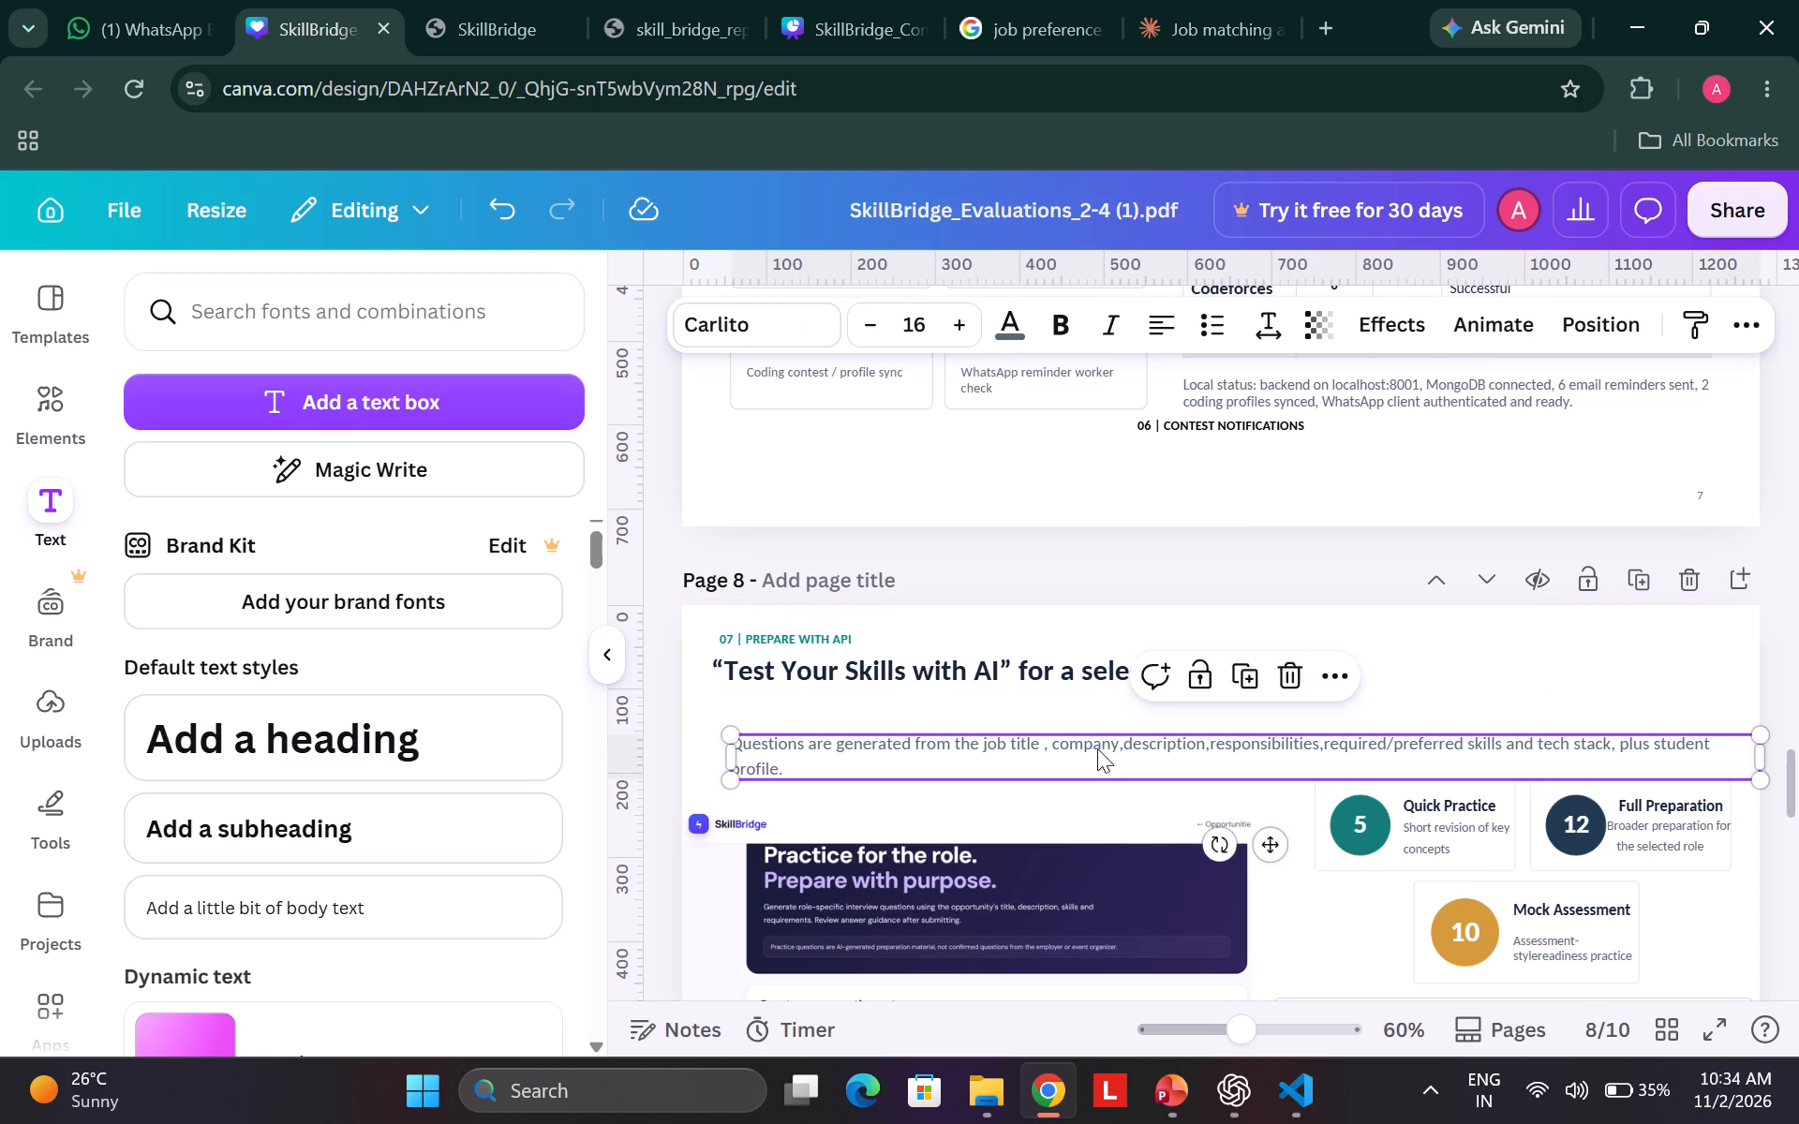
{"action": "left_click_drag", "start_coordinate": [1097, 748], "coordinate": [1090, 721]}
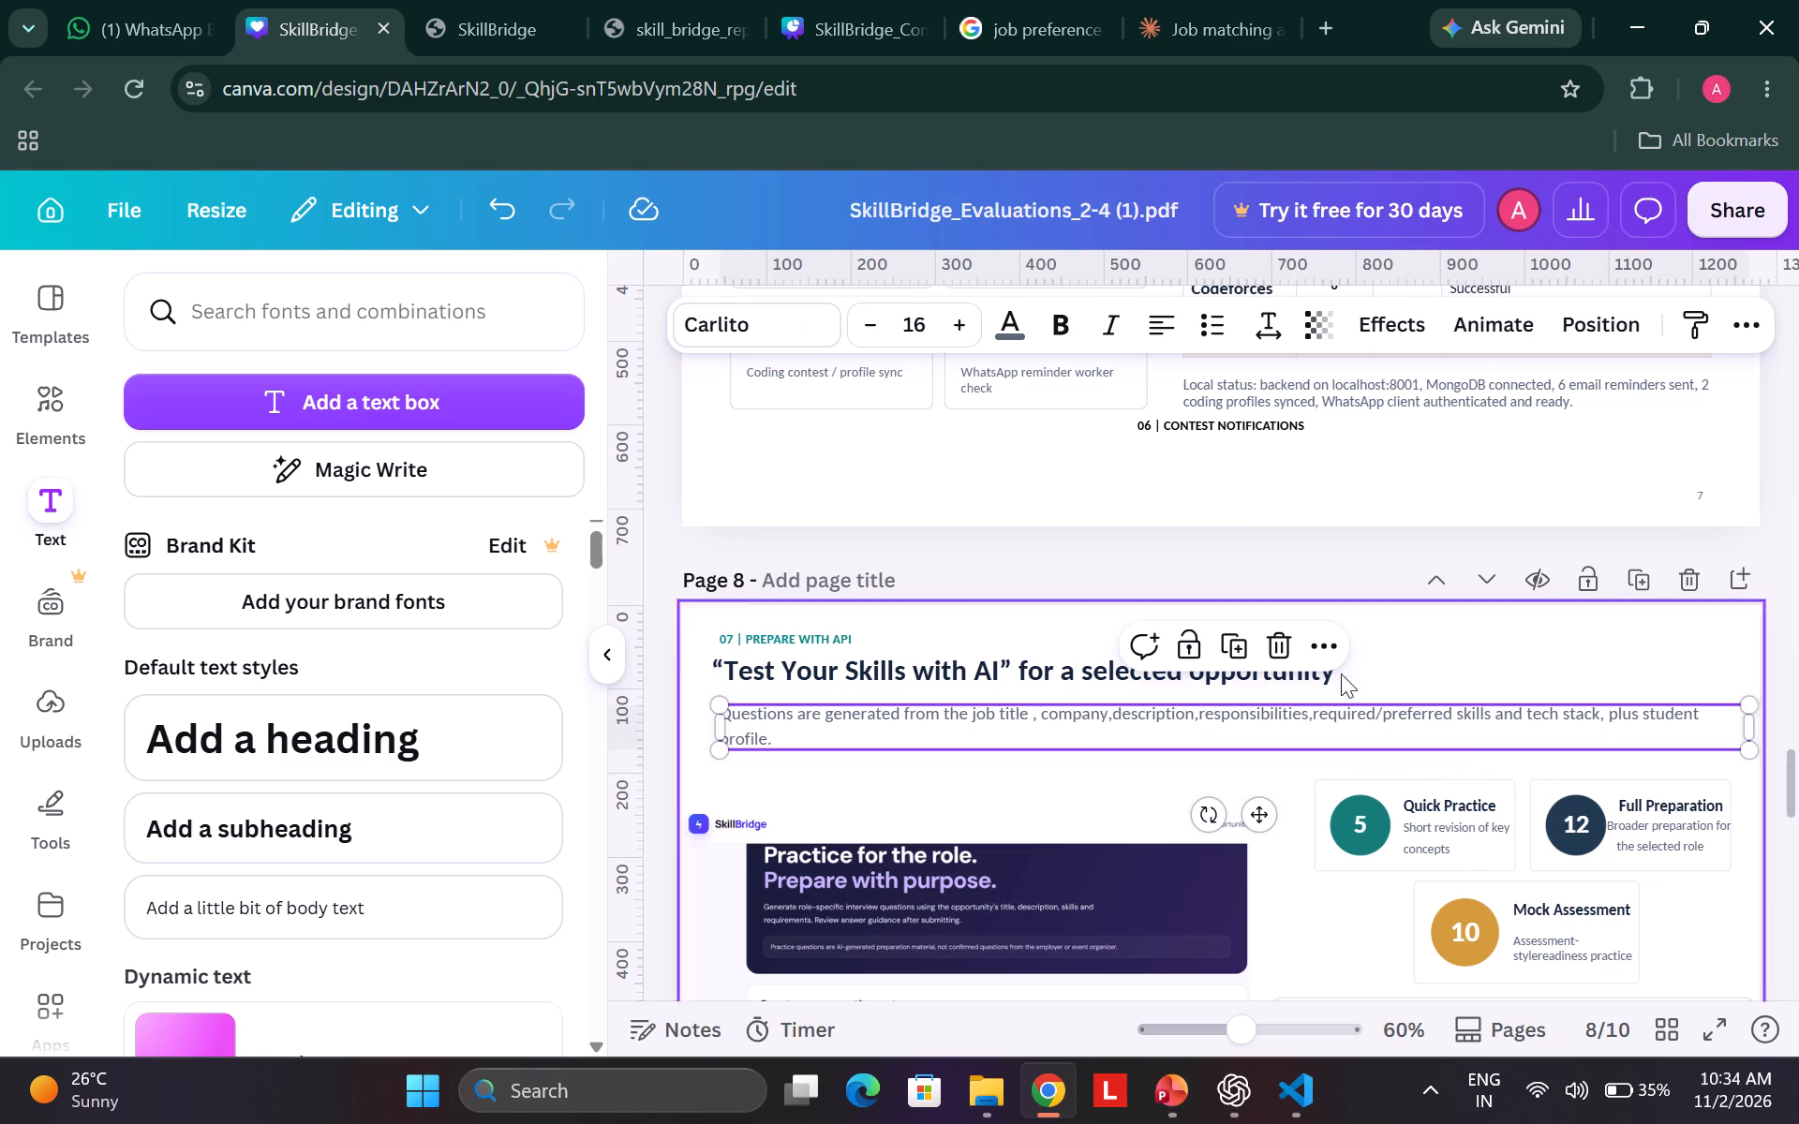
{"action": "left_click", "coordinate": [1598, 660]}
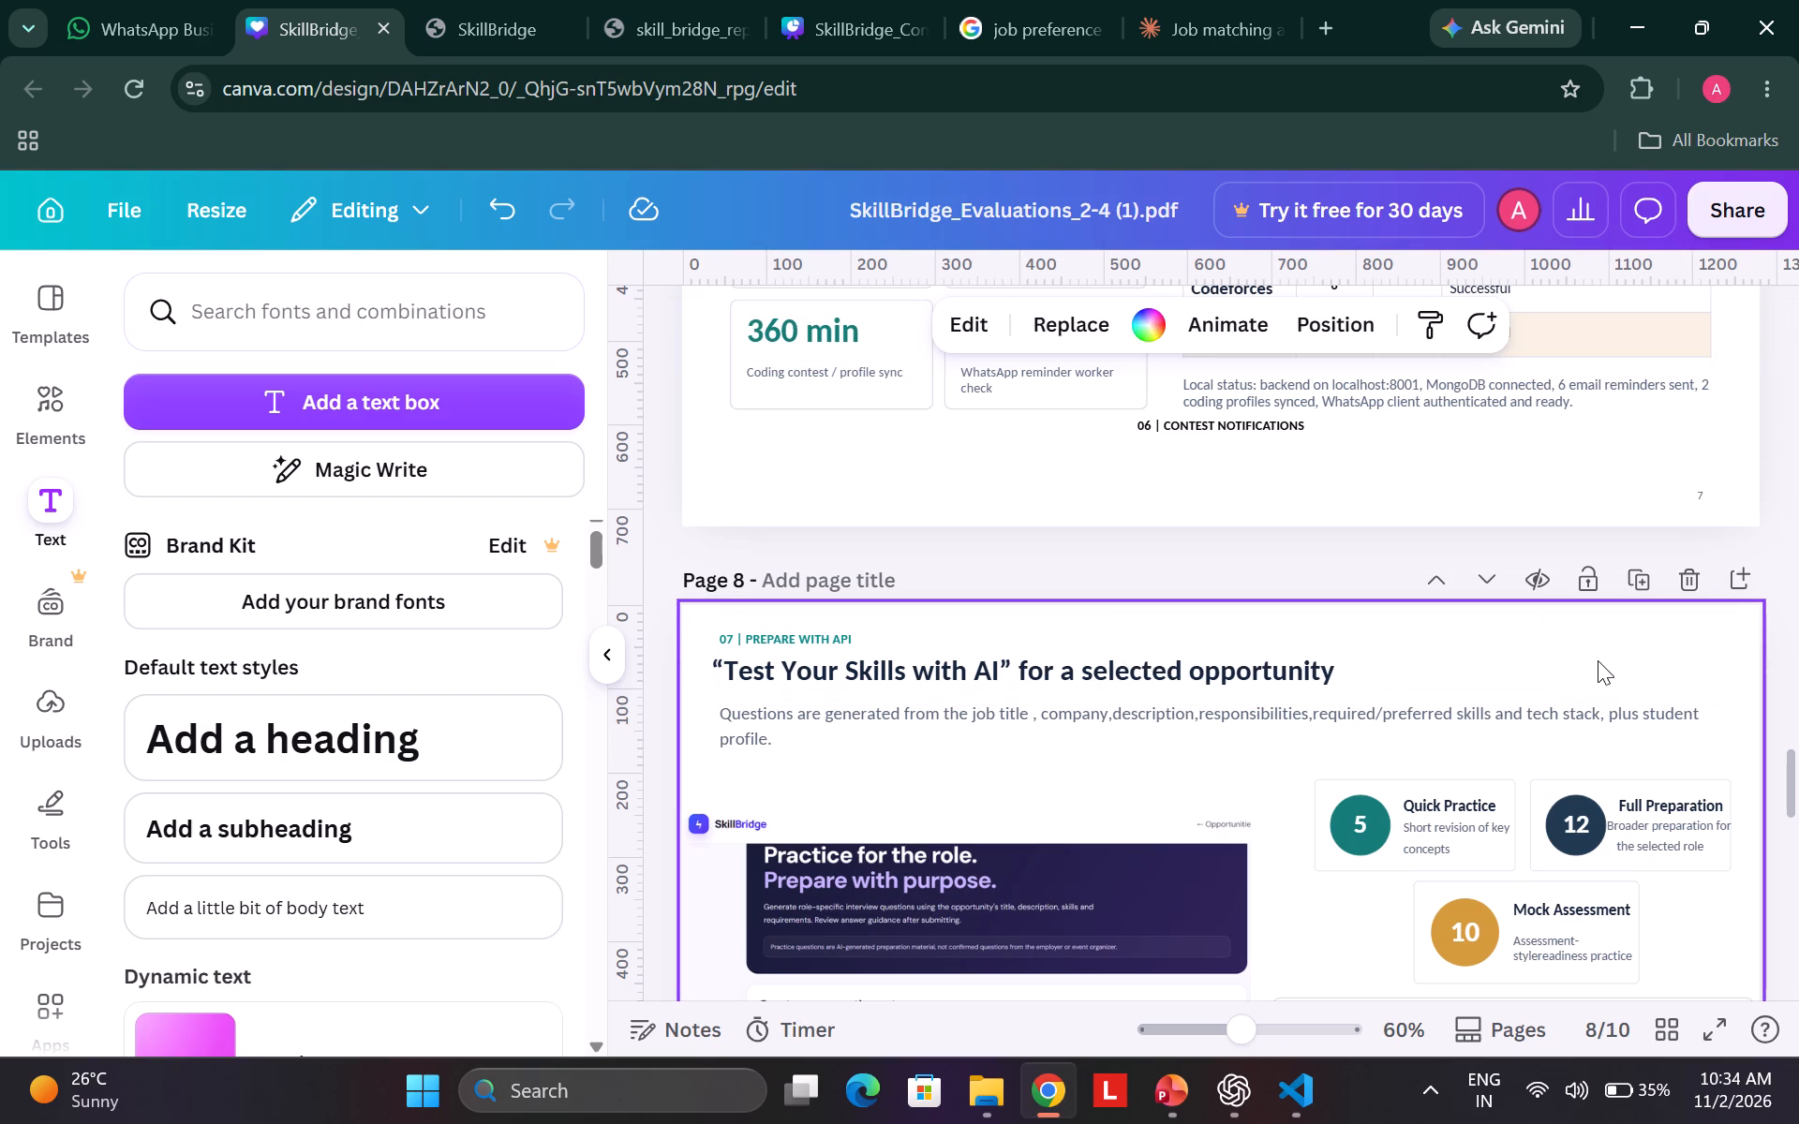
Shift the “07 | PREPARE WITH API” label slightly right above the page 8 title, using page 7's header as reference.
{"action": "scroll", "coordinate": [1598, 660], "scroll_direction": "up", "scroll_amount": 7}
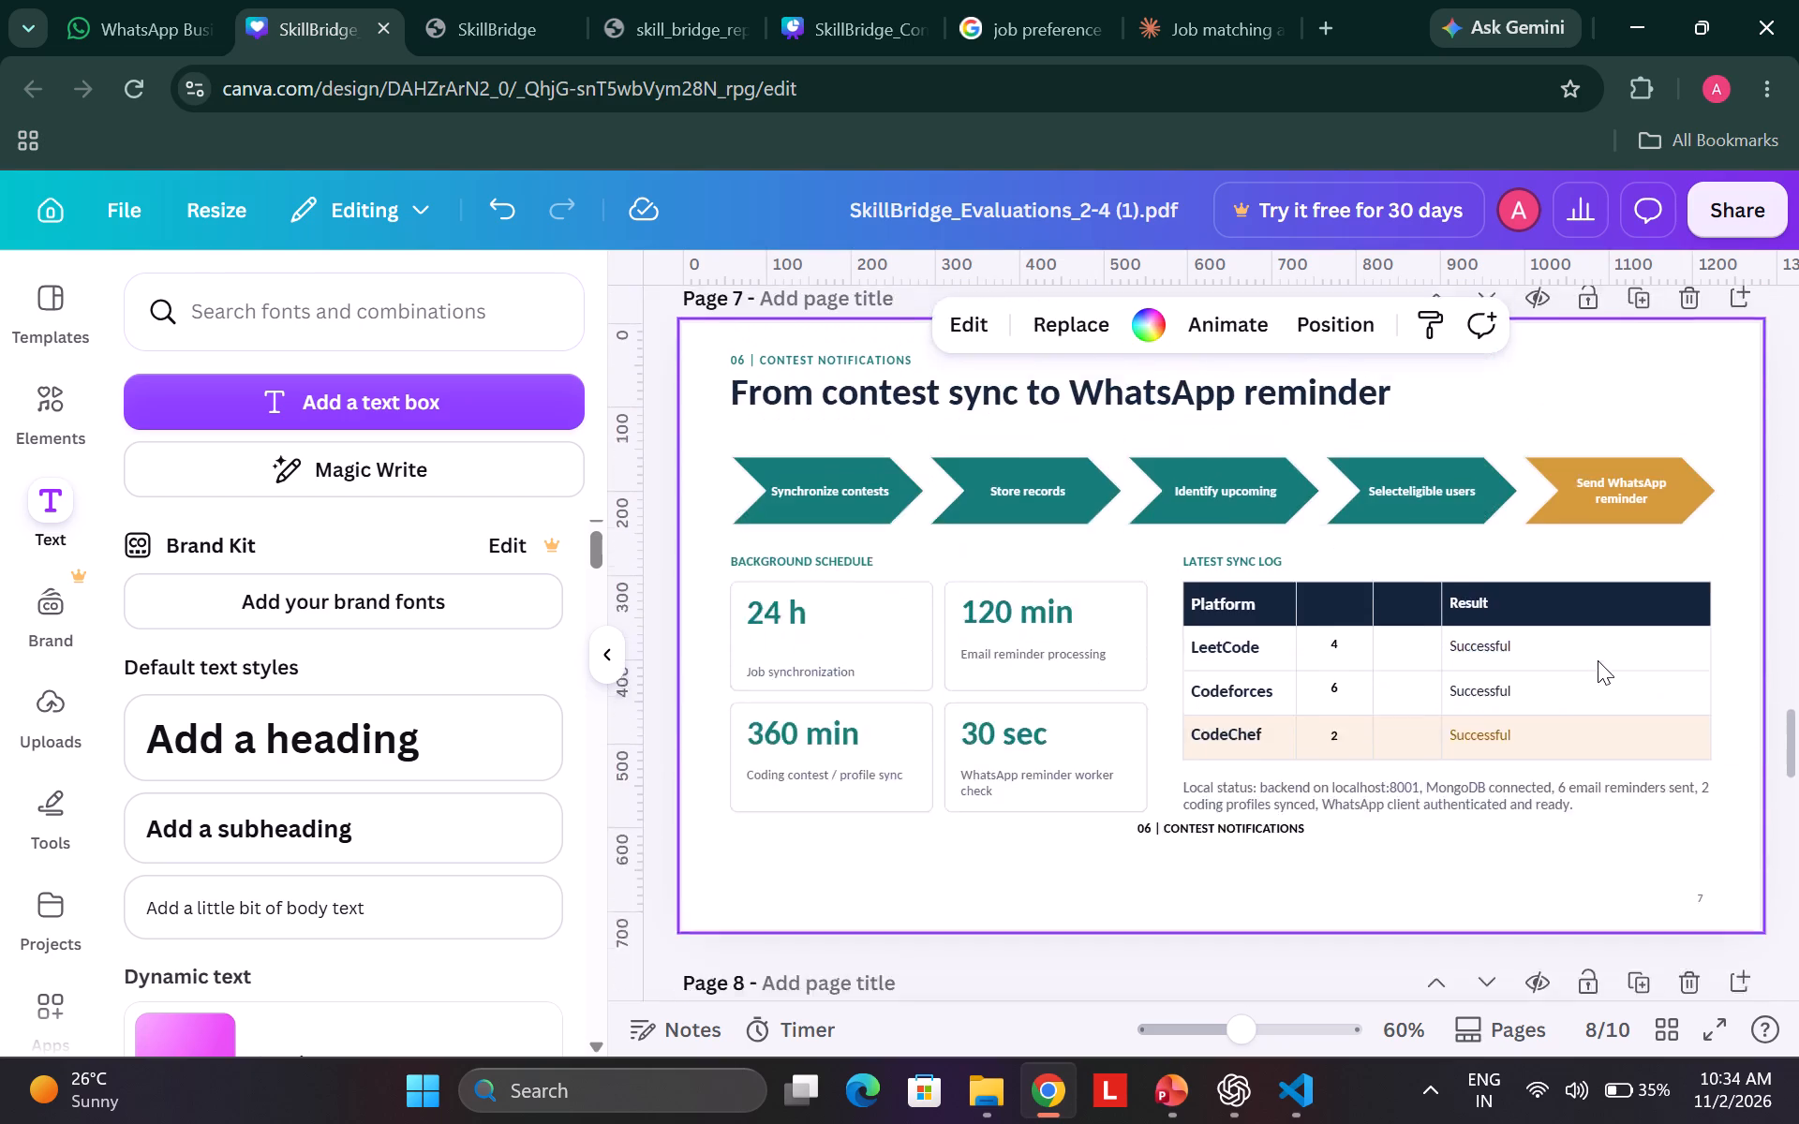
{"action": "scroll", "coordinate": [1598, 660], "scroll_direction": "down", "scroll_amount": 6}
{"action": "scroll", "coordinate": [1598, 660], "scroll_direction": "up", "scroll_amount": 2}
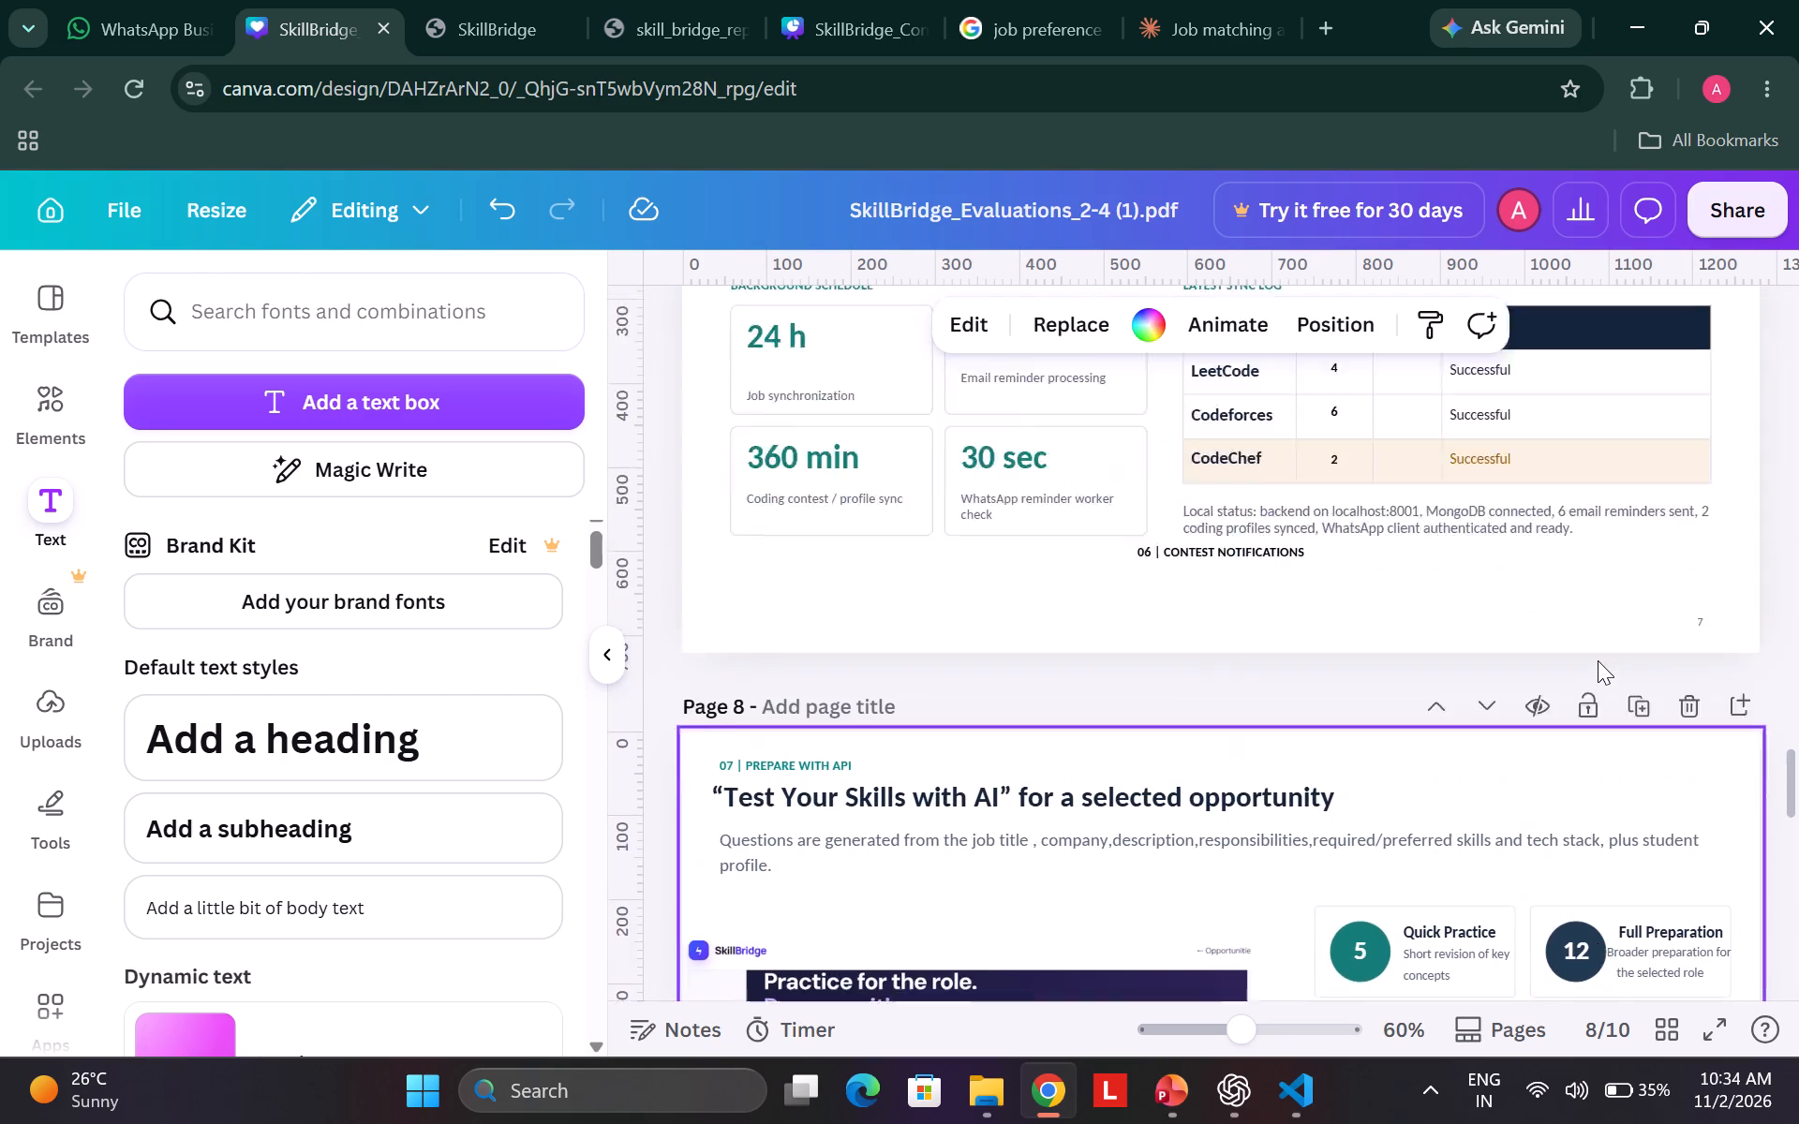
{"action": "scroll", "coordinate": [1598, 660], "scroll_direction": "up", "scroll_amount": 1}
{"action": "scroll", "coordinate": [1598, 660], "scroll_direction": "down", "scroll_amount": 1}
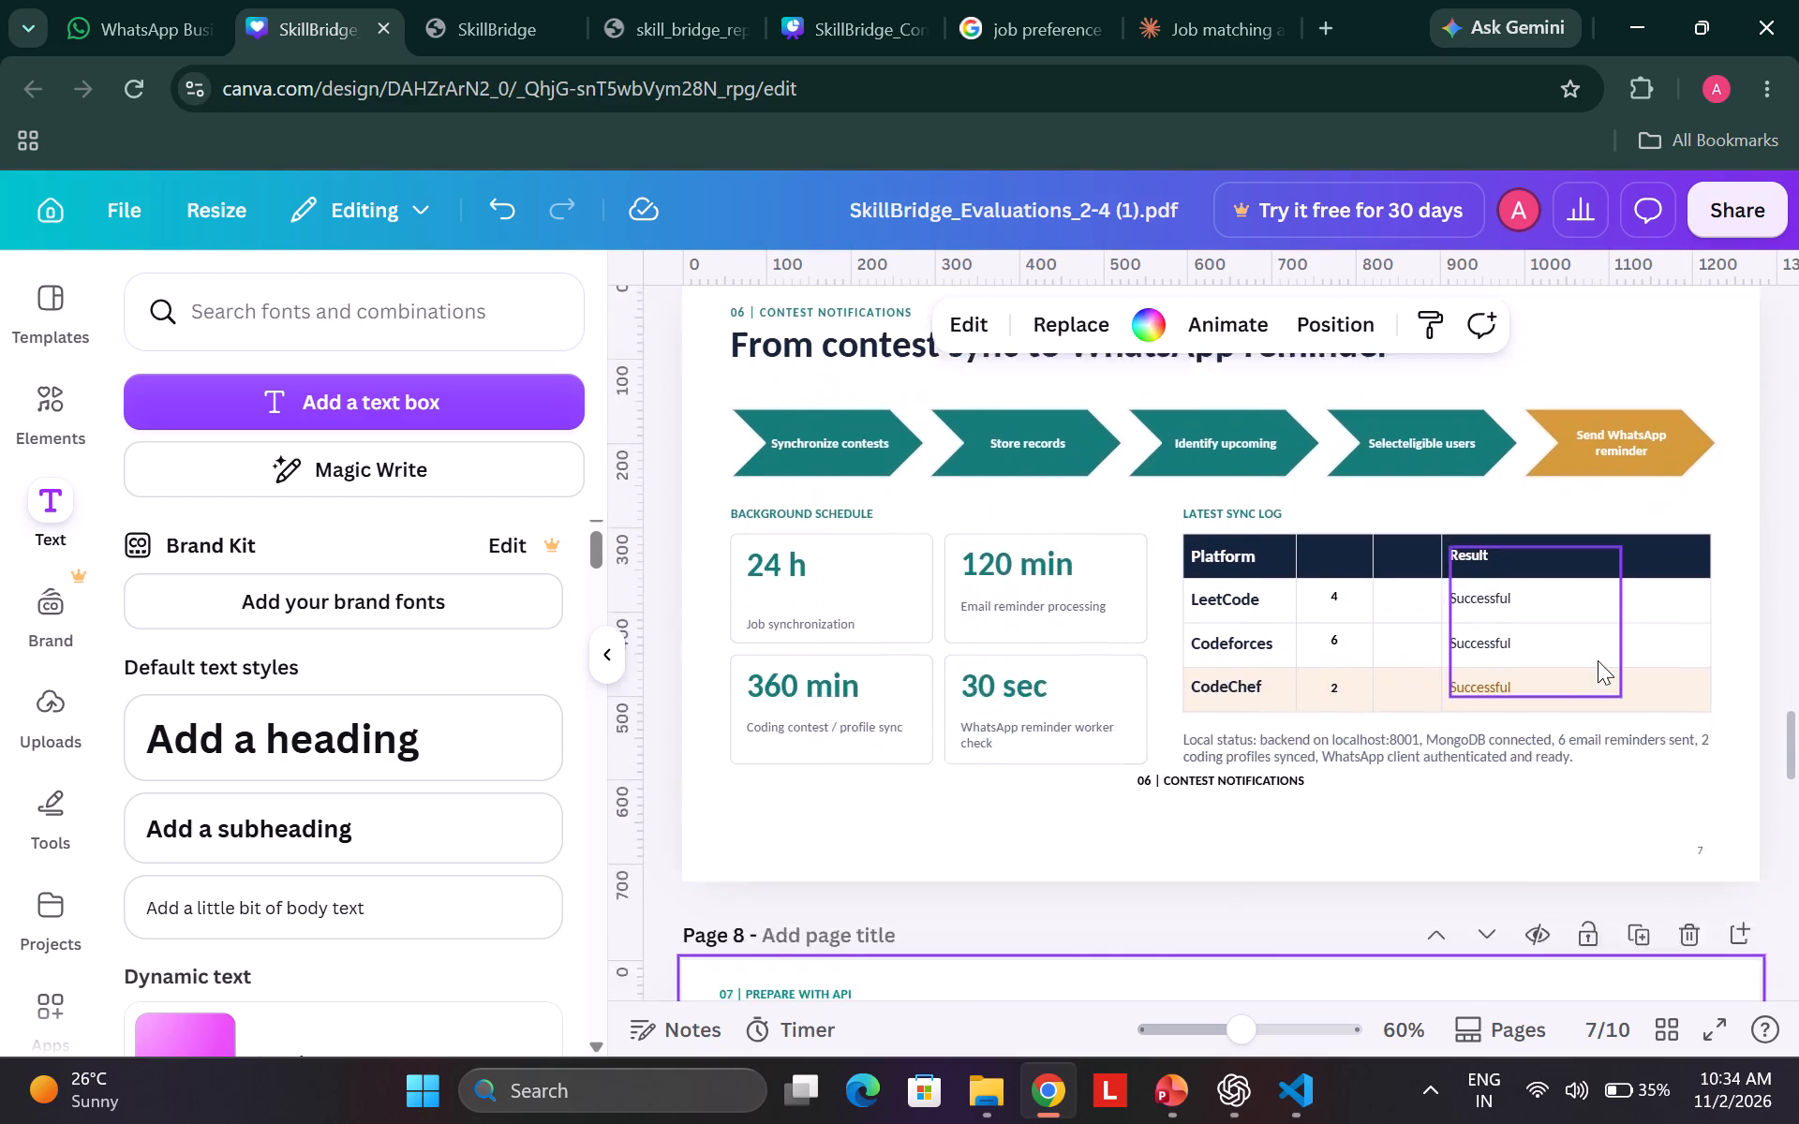
{"action": "scroll", "coordinate": [1598, 660], "scroll_direction": "down", "scroll_amount": 1}
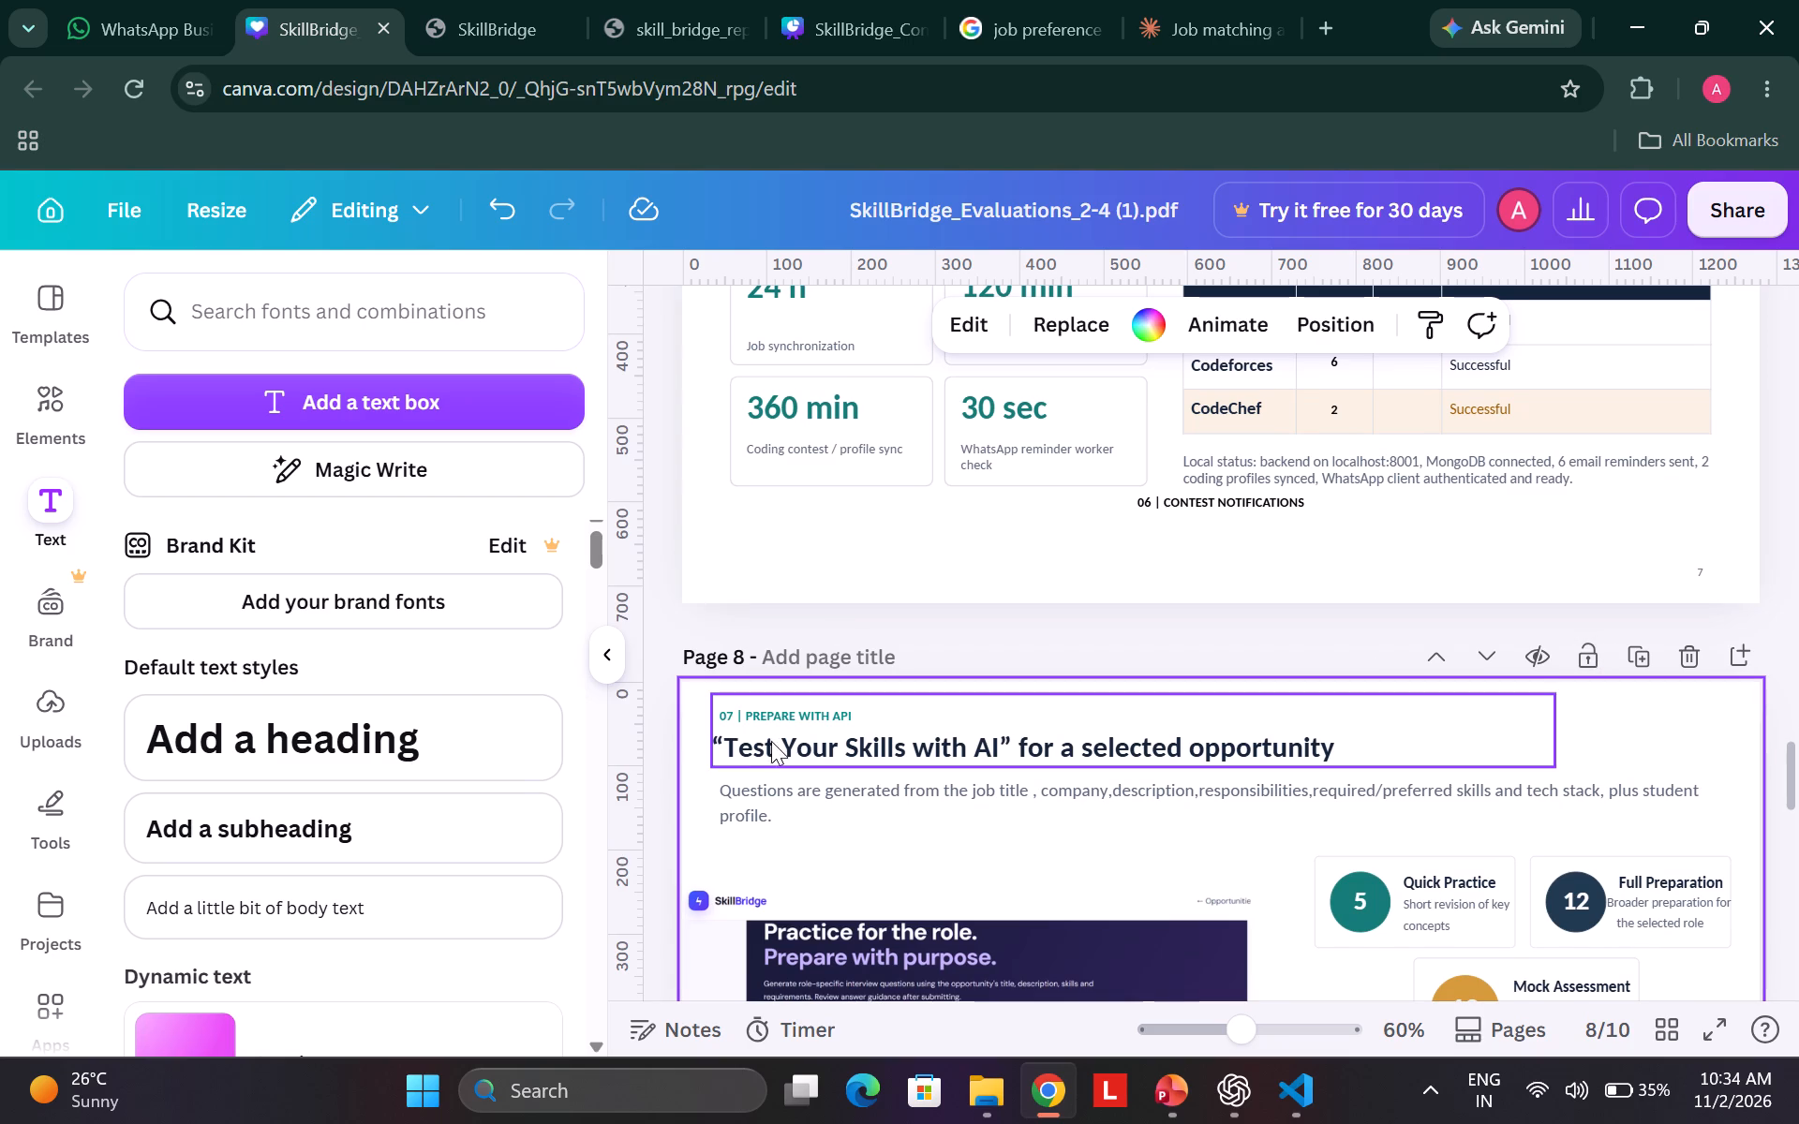
{"action": "left_click", "coordinate": [781, 712]}
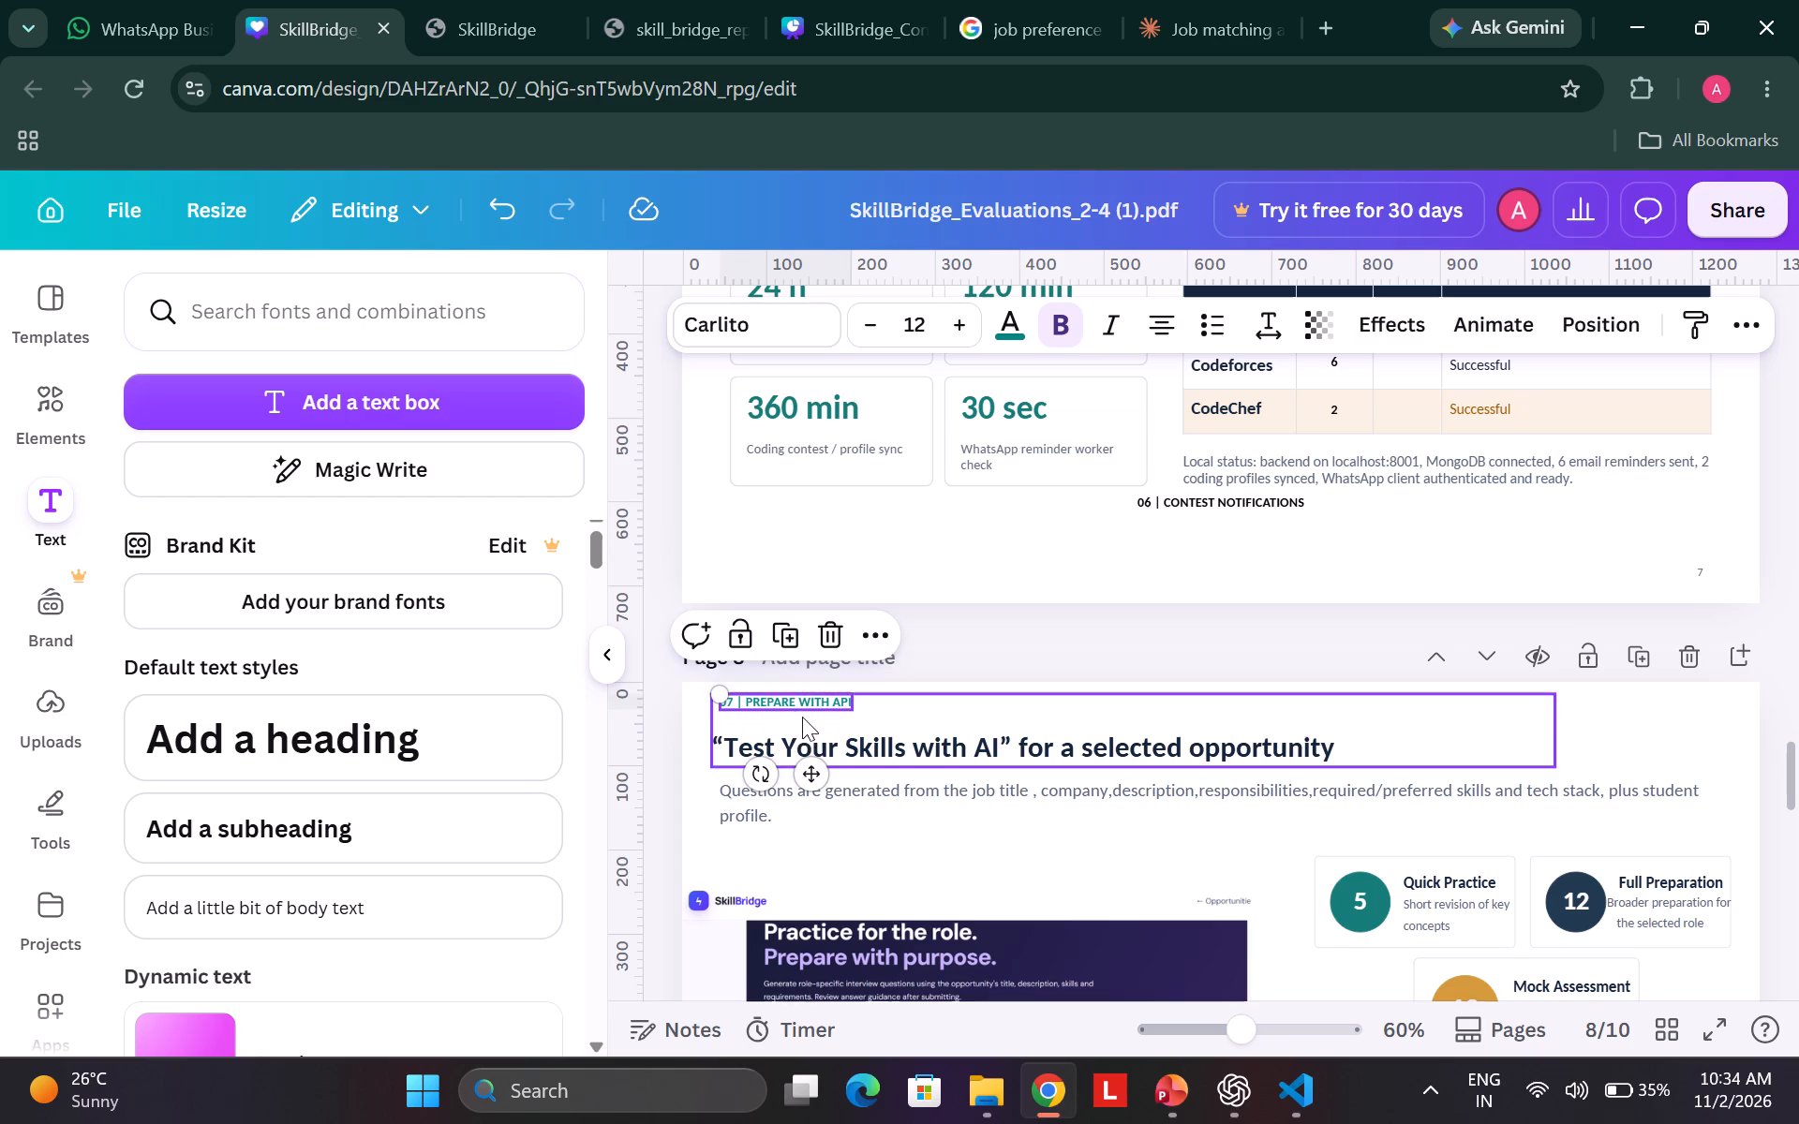
{"action": "left_click_drag", "start_coordinate": [808, 699], "coordinate": [821, 717]}
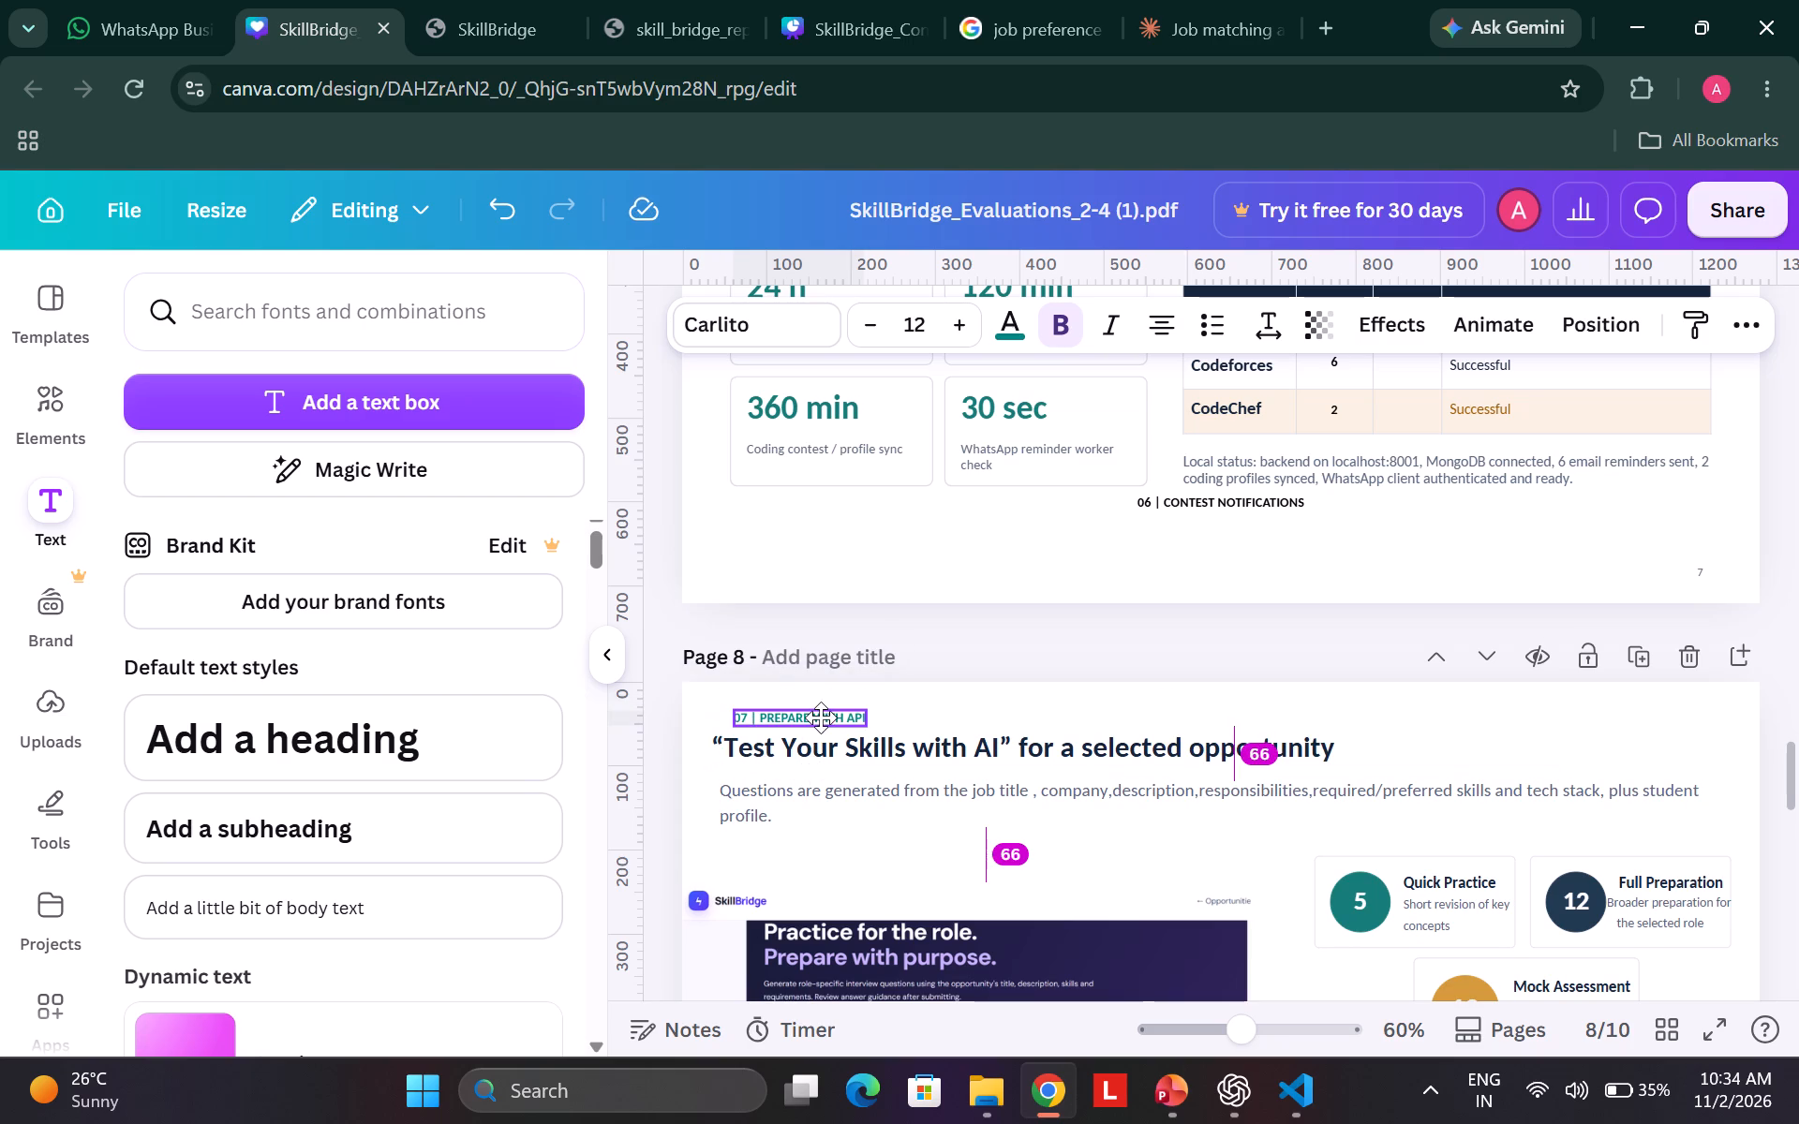
{"action": "left_click_drag", "start_coordinate": [821, 717], "coordinate": [816, 708]}
{"action": "left_click", "coordinate": [952, 698]}
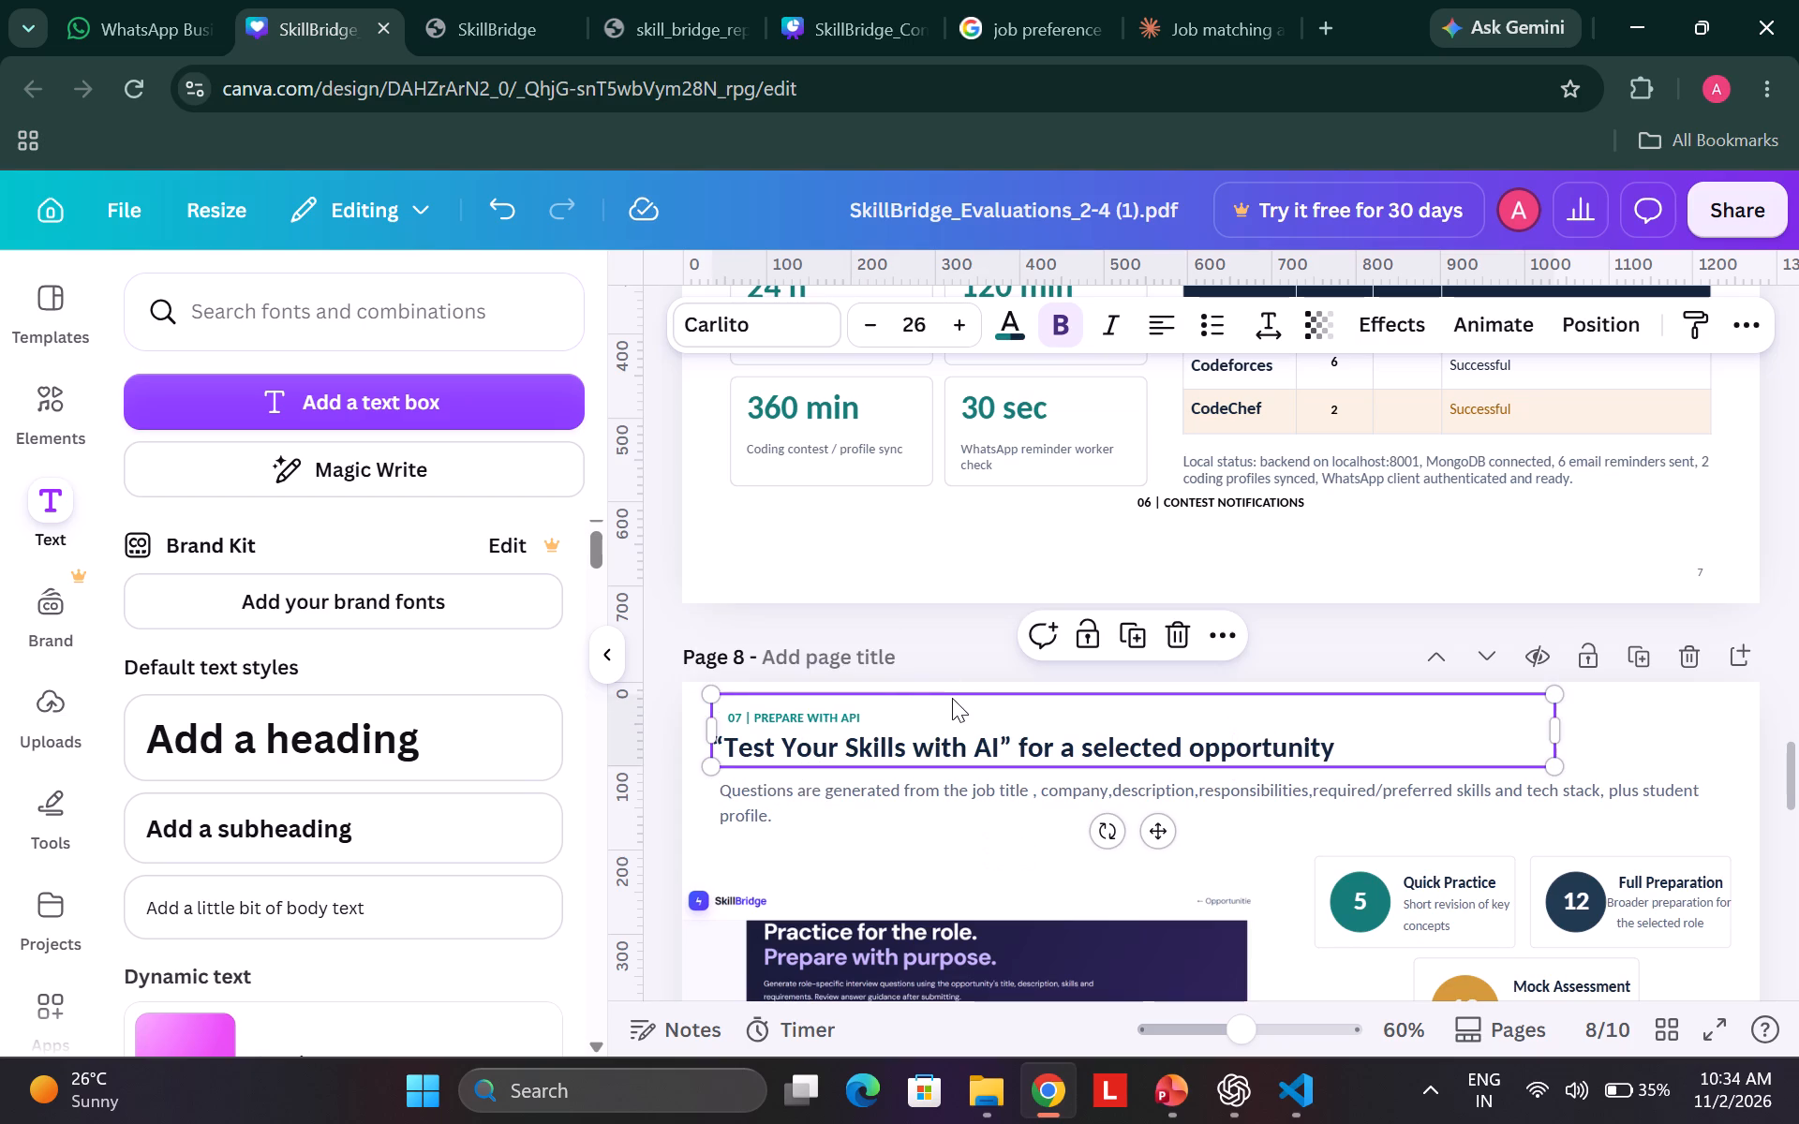
{"action": "left_click", "coordinate": [990, 642]}
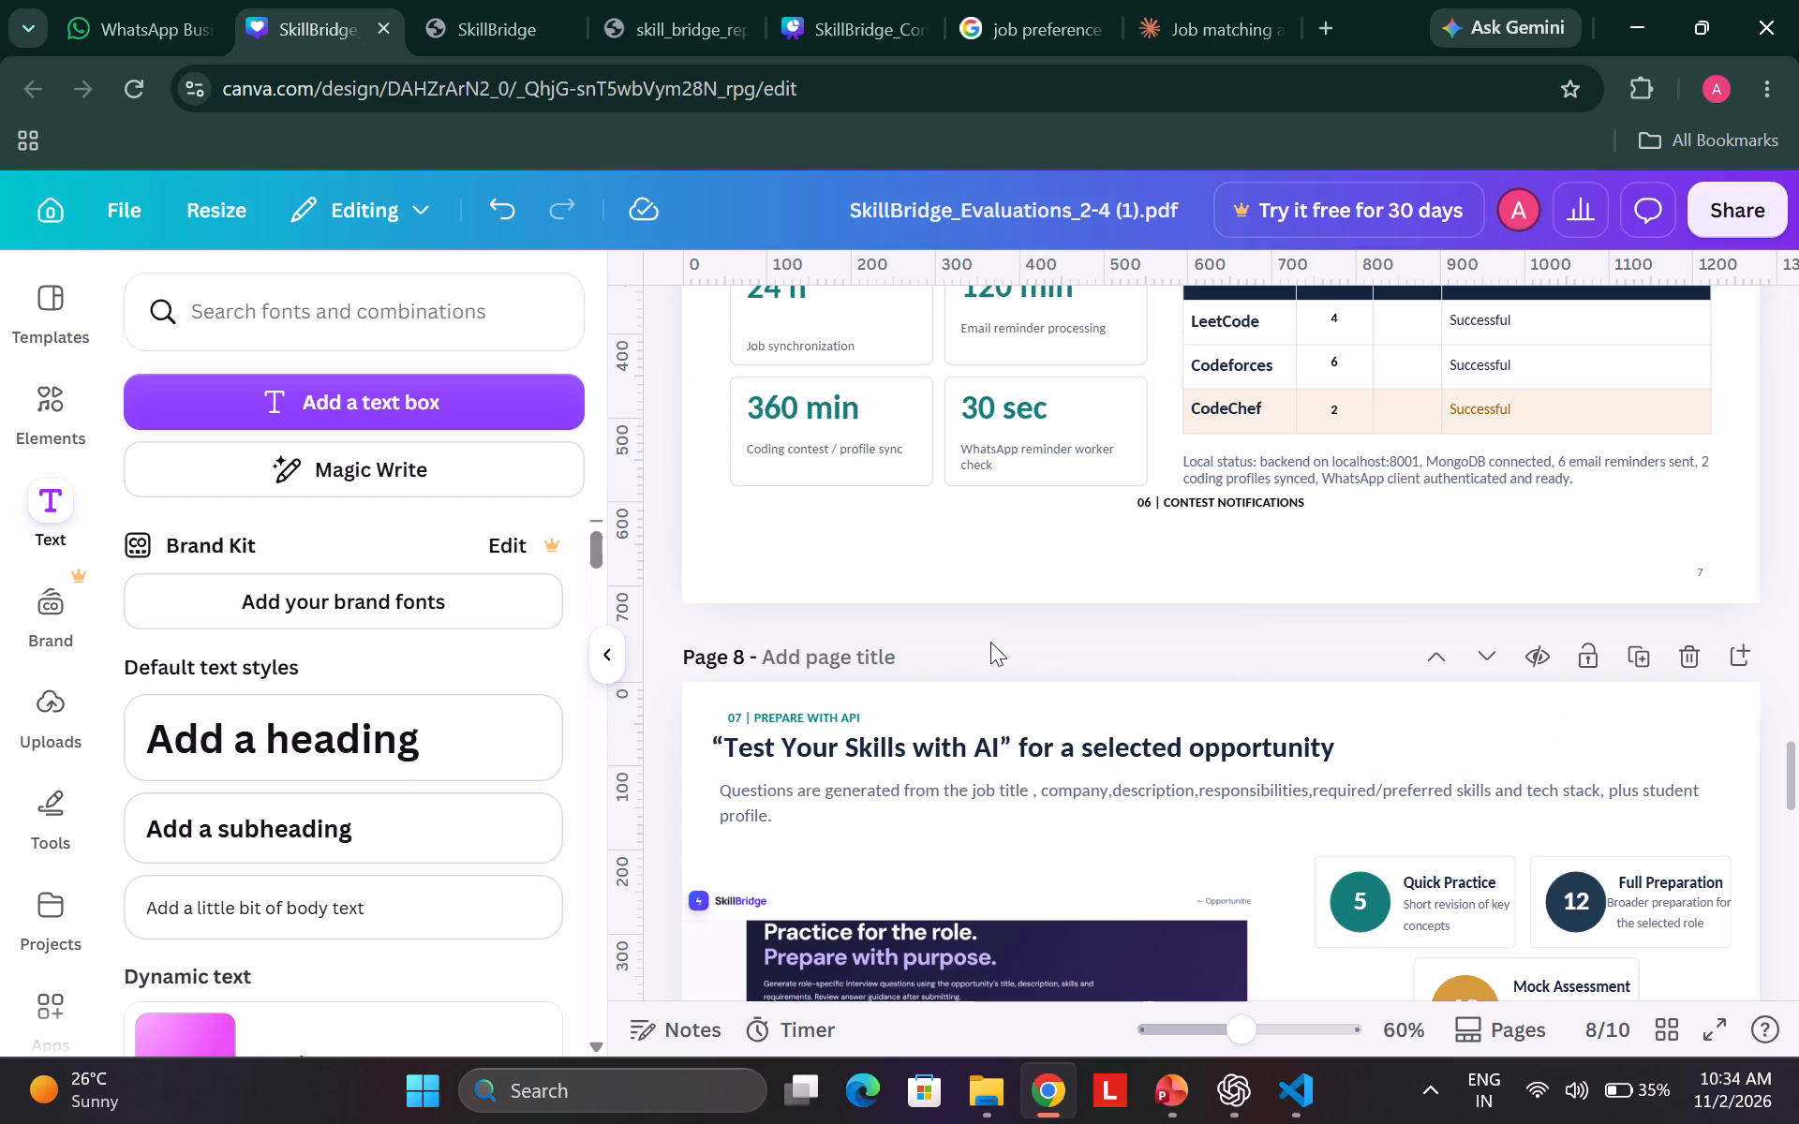
Compare the section label and title placement on page 8 with the preceding pages.
{"action": "scroll", "coordinate": [990, 642], "scroll_direction": "up", "scroll_amount": 3}
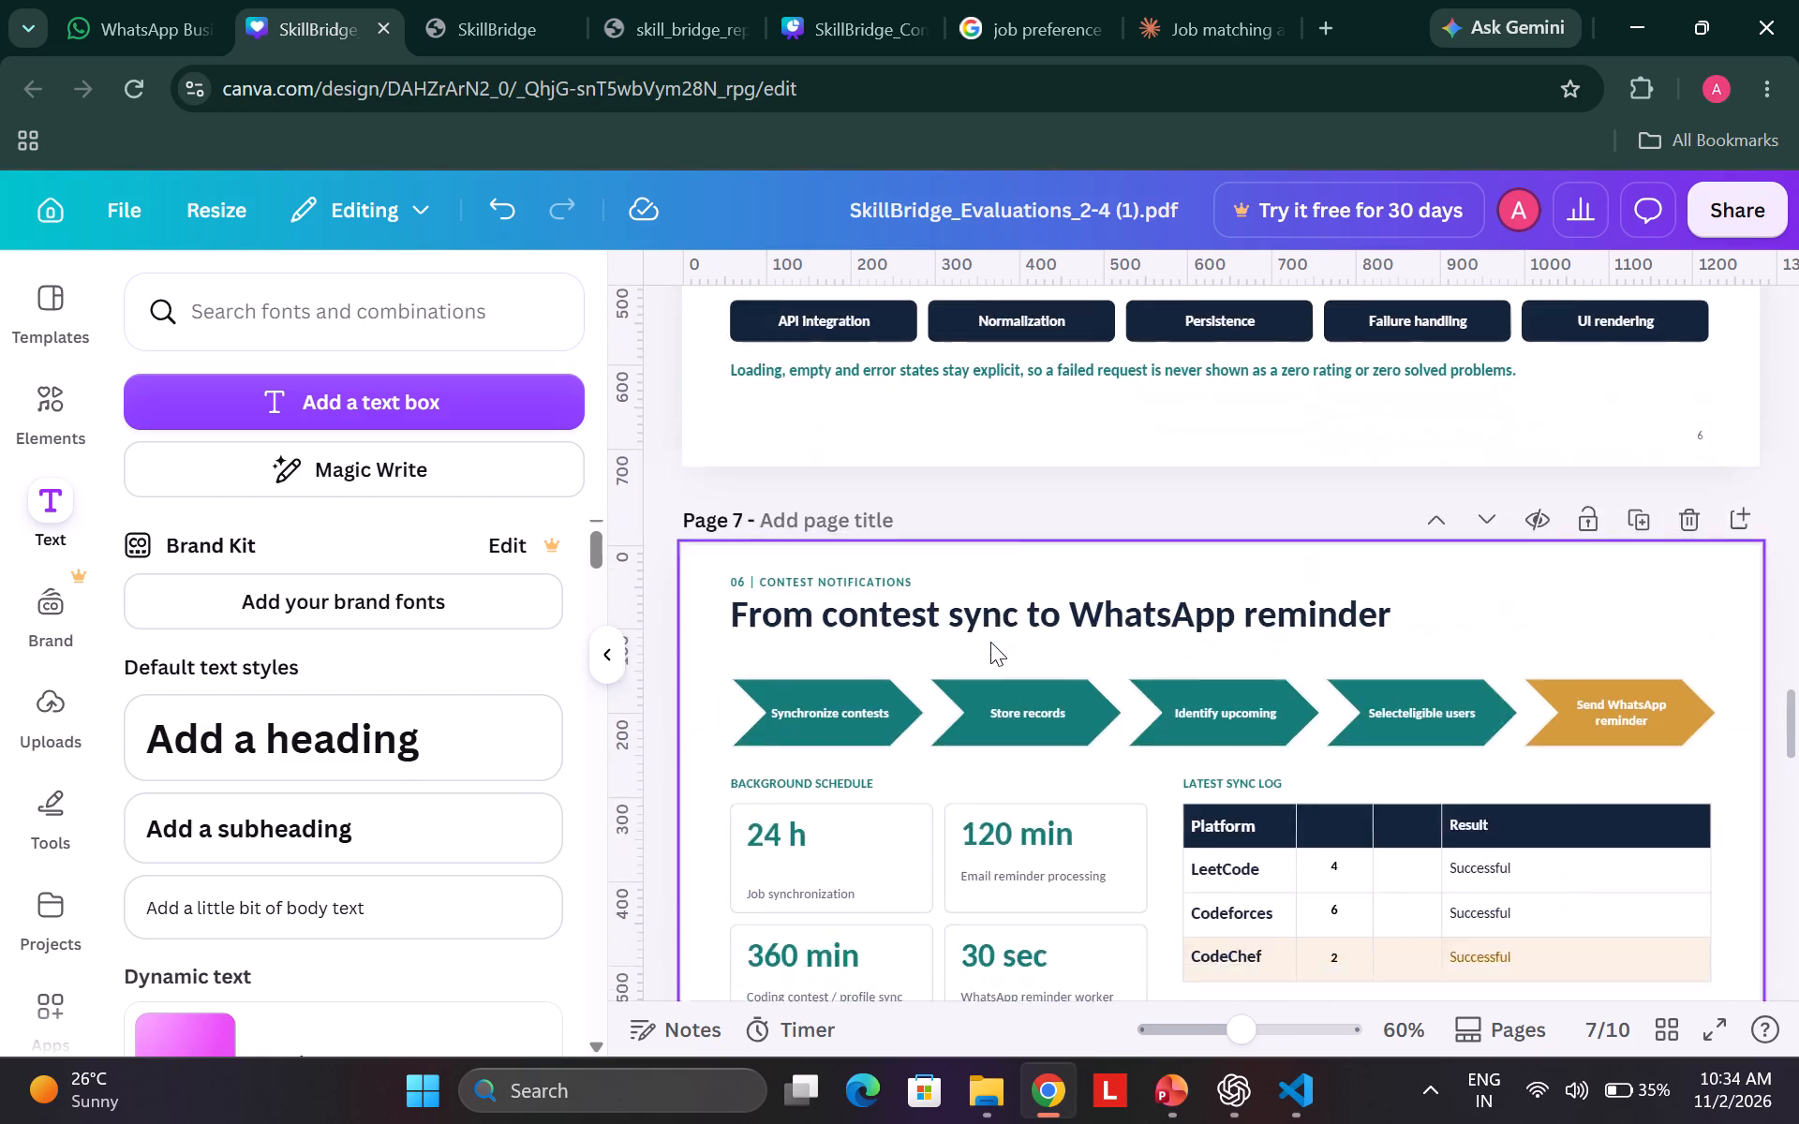
{"action": "scroll", "coordinate": [990, 642], "scroll_direction": "up", "scroll_amount": 3}
{"action": "scroll", "coordinate": [990, 642], "scroll_direction": "down", "scroll_amount": 2}
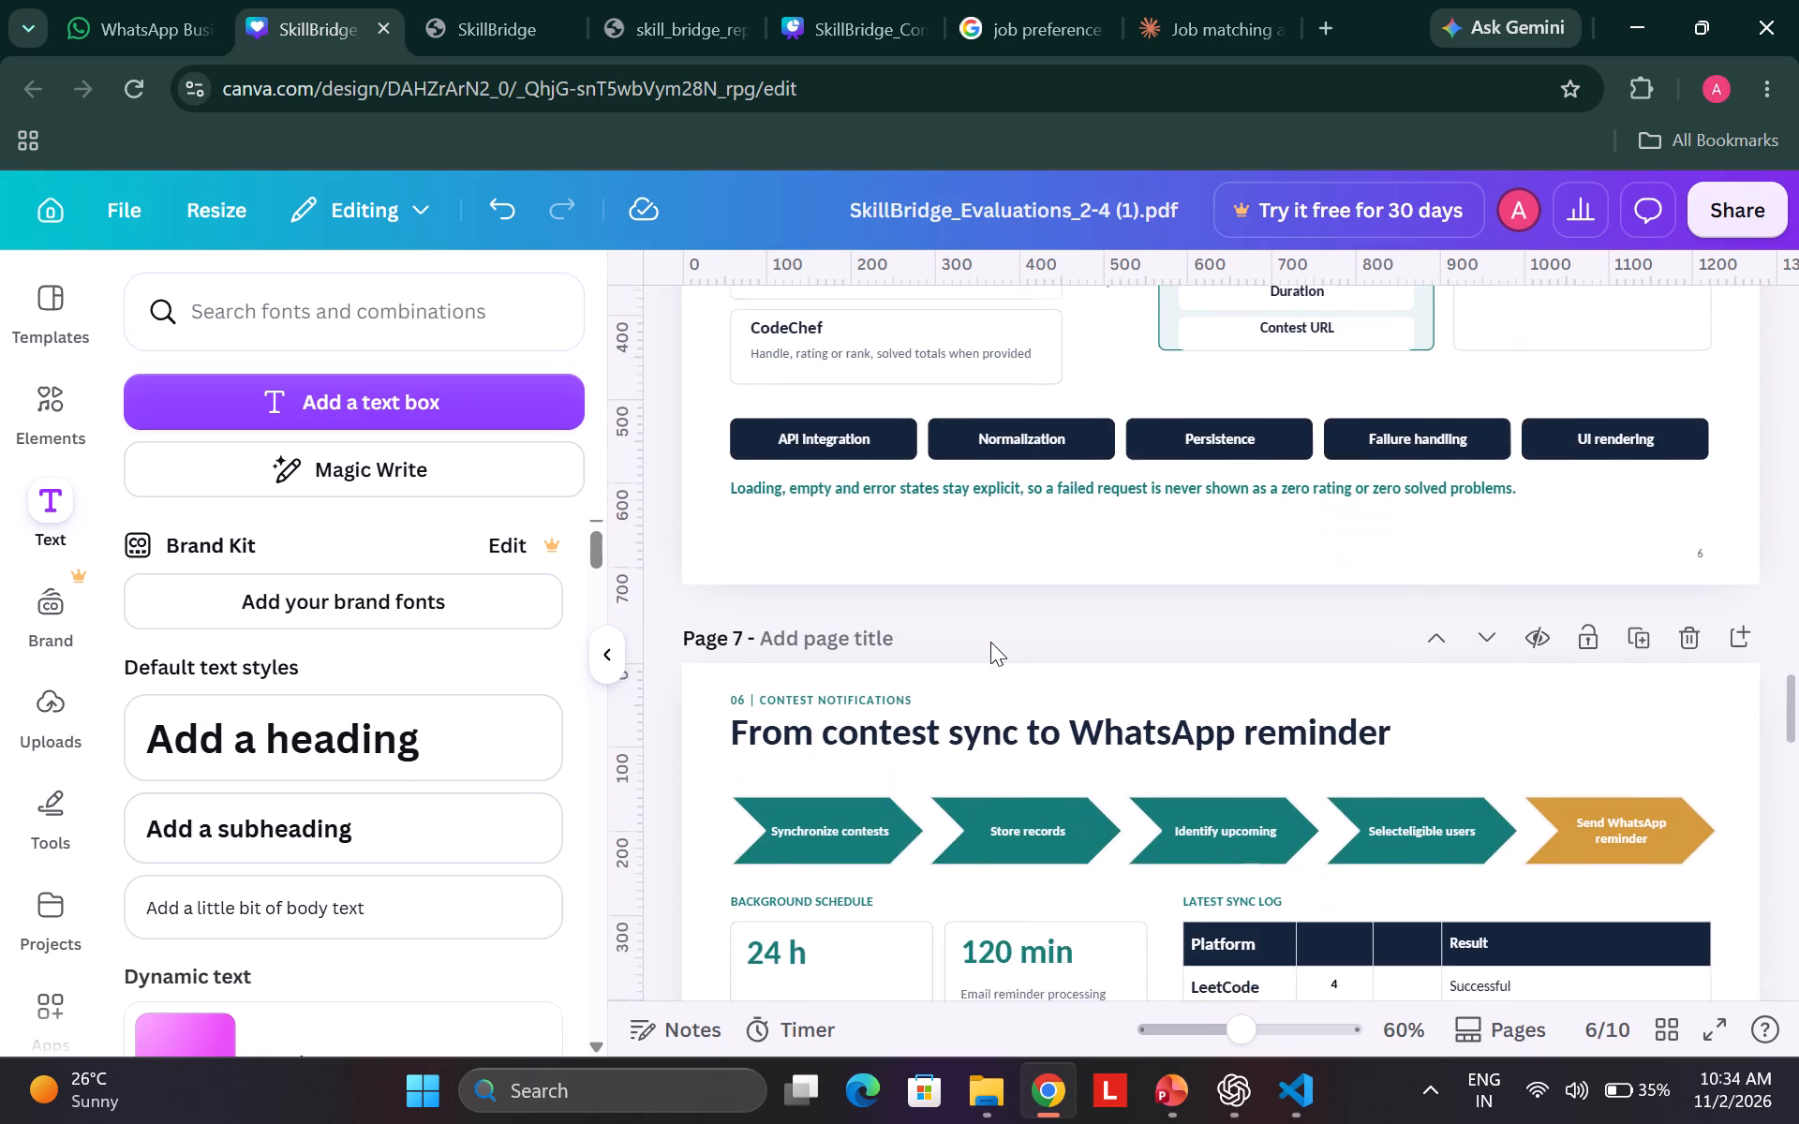
{"action": "scroll", "coordinate": [990, 642], "scroll_direction": "down", "scroll_amount": 3}
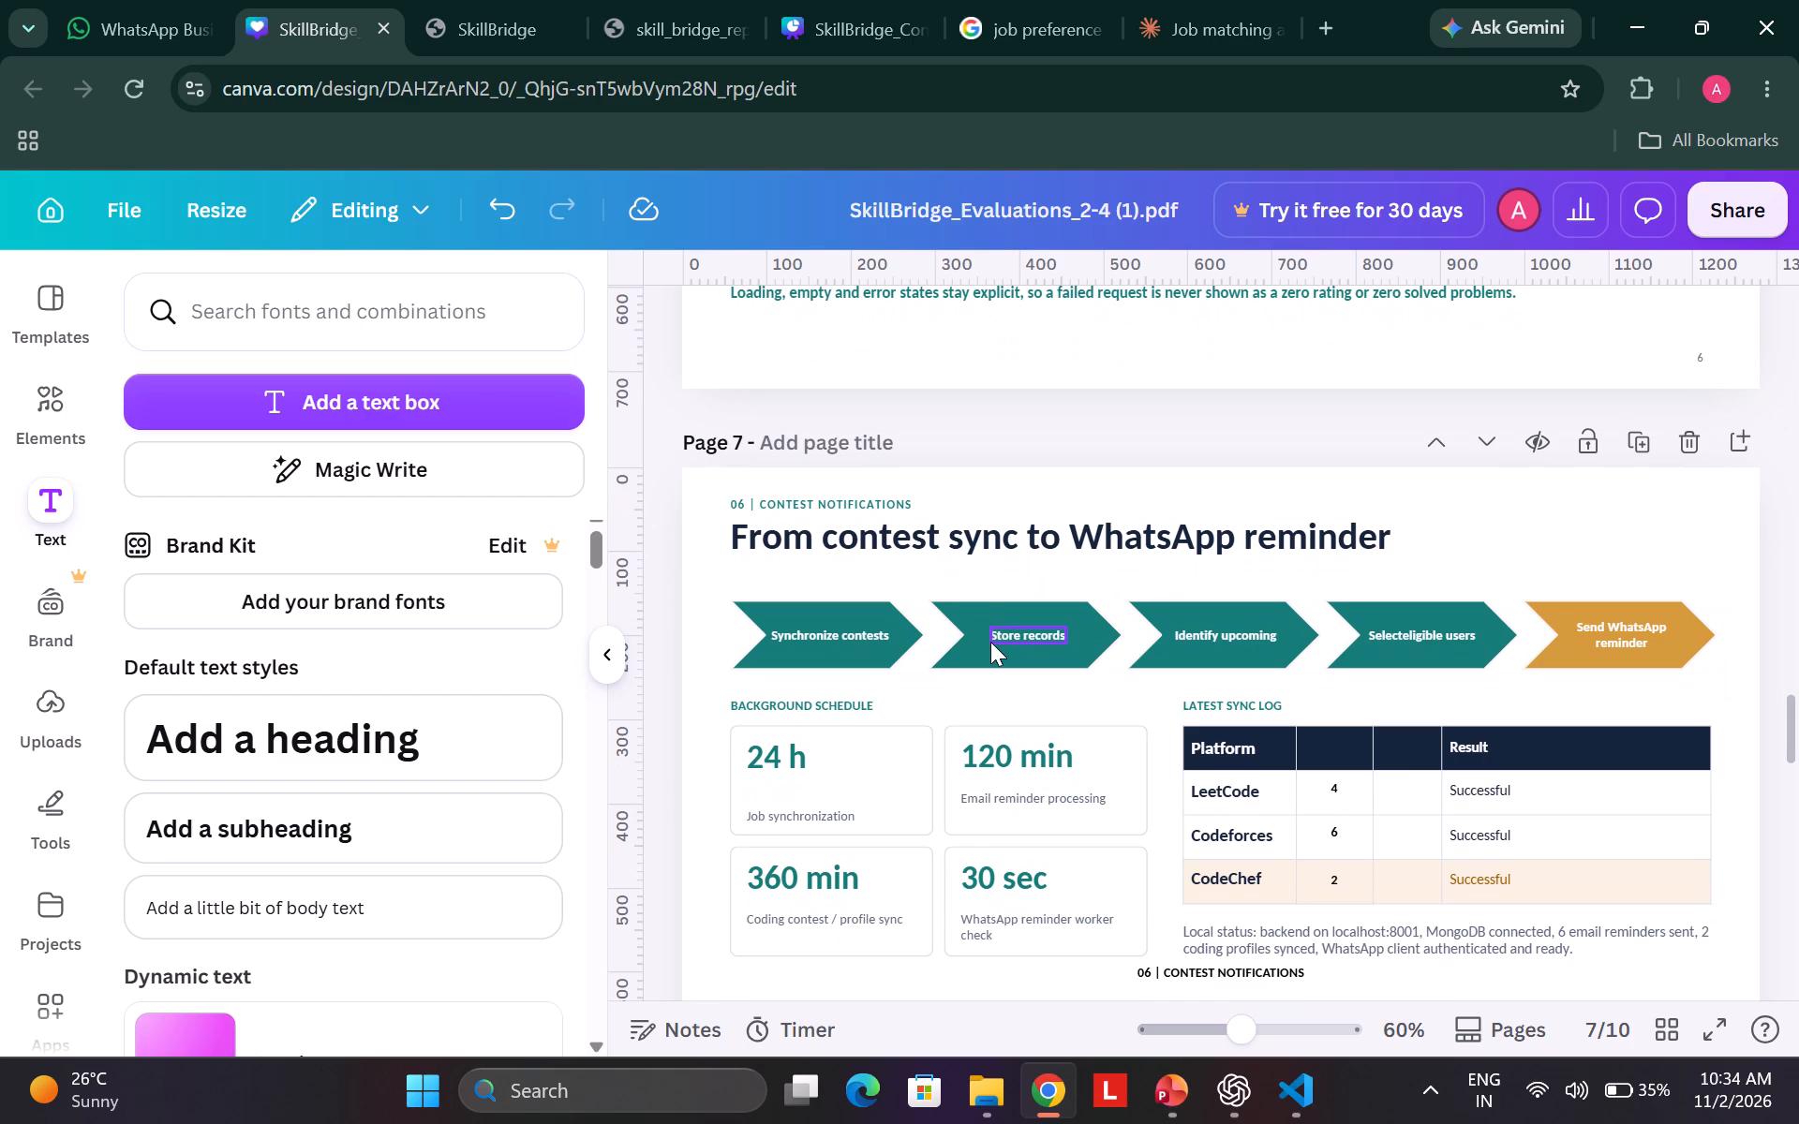
{"action": "scroll", "coordinate": [990, 642], "scroll_direction": "down", "scroll_amount": 1}
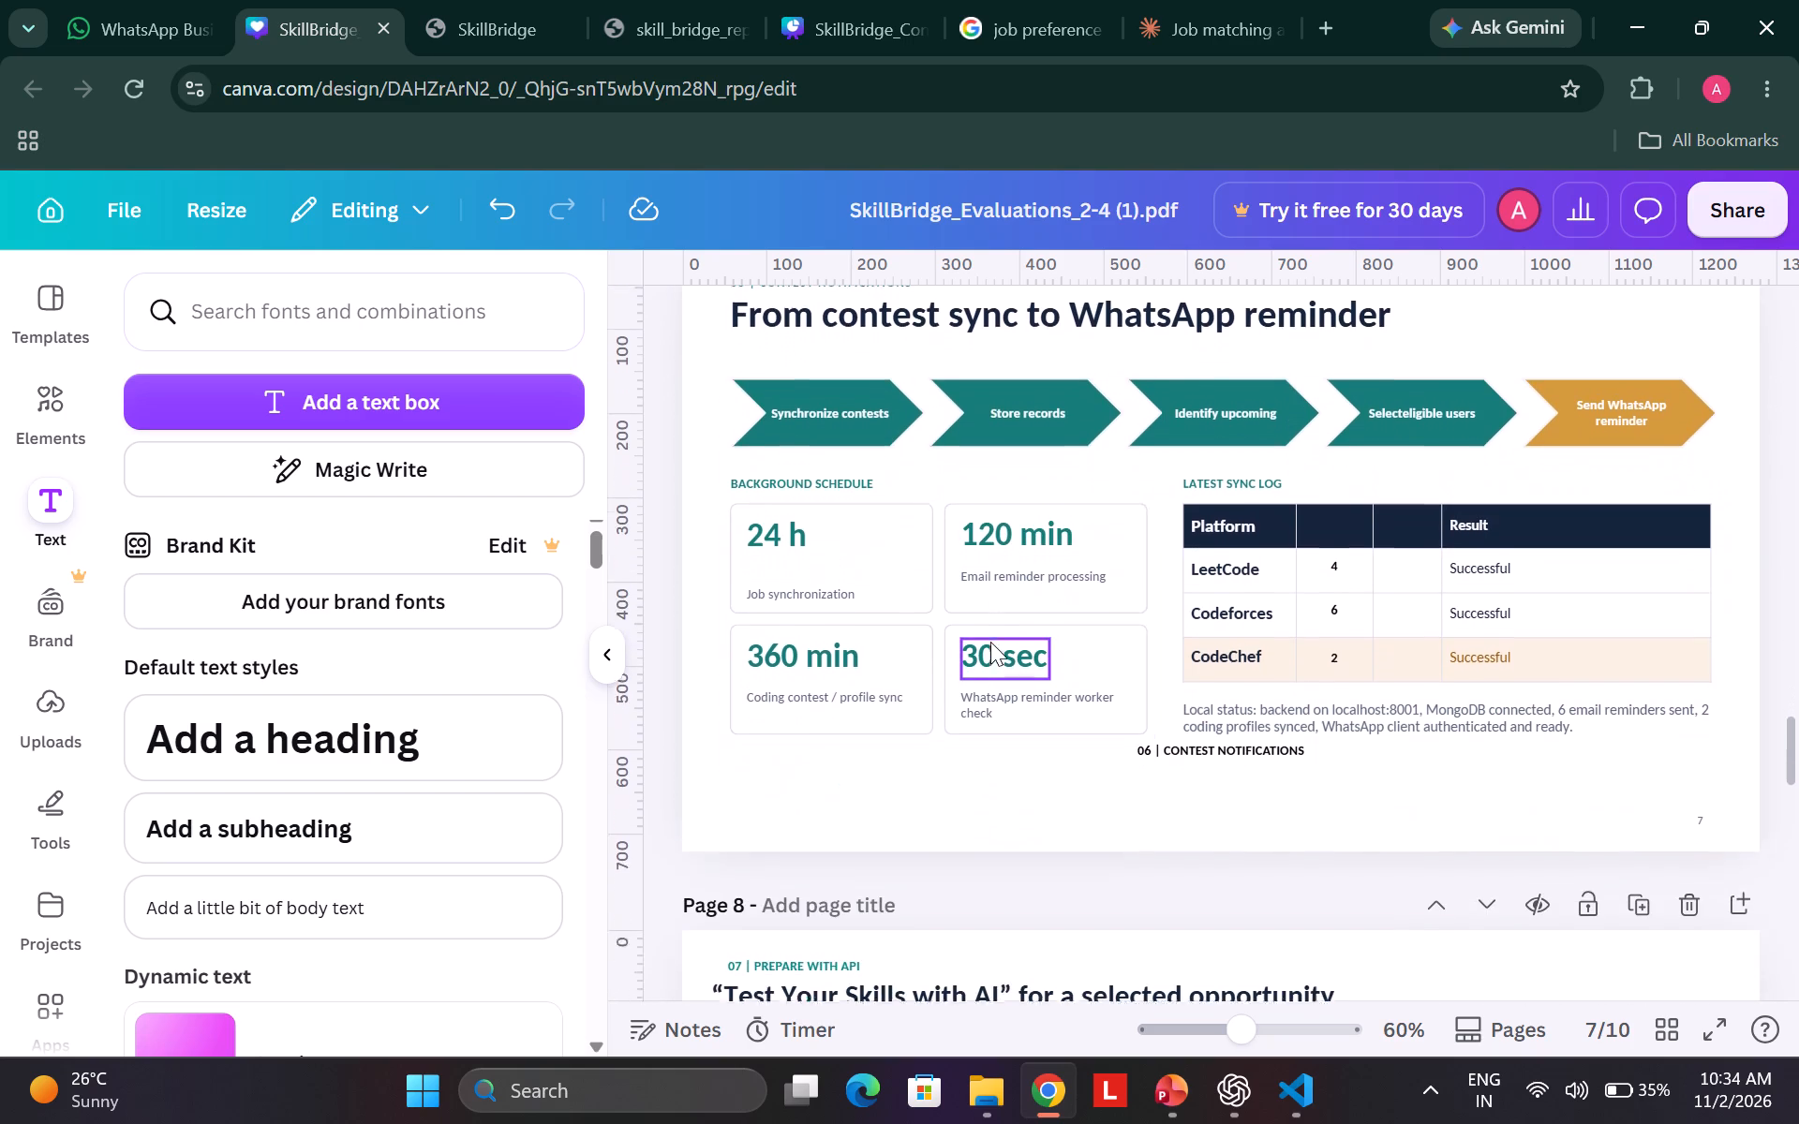
{"action": "scroll", "coordinate": [990, 642], "scroll_direction": "down", "scroll_amount": 1}
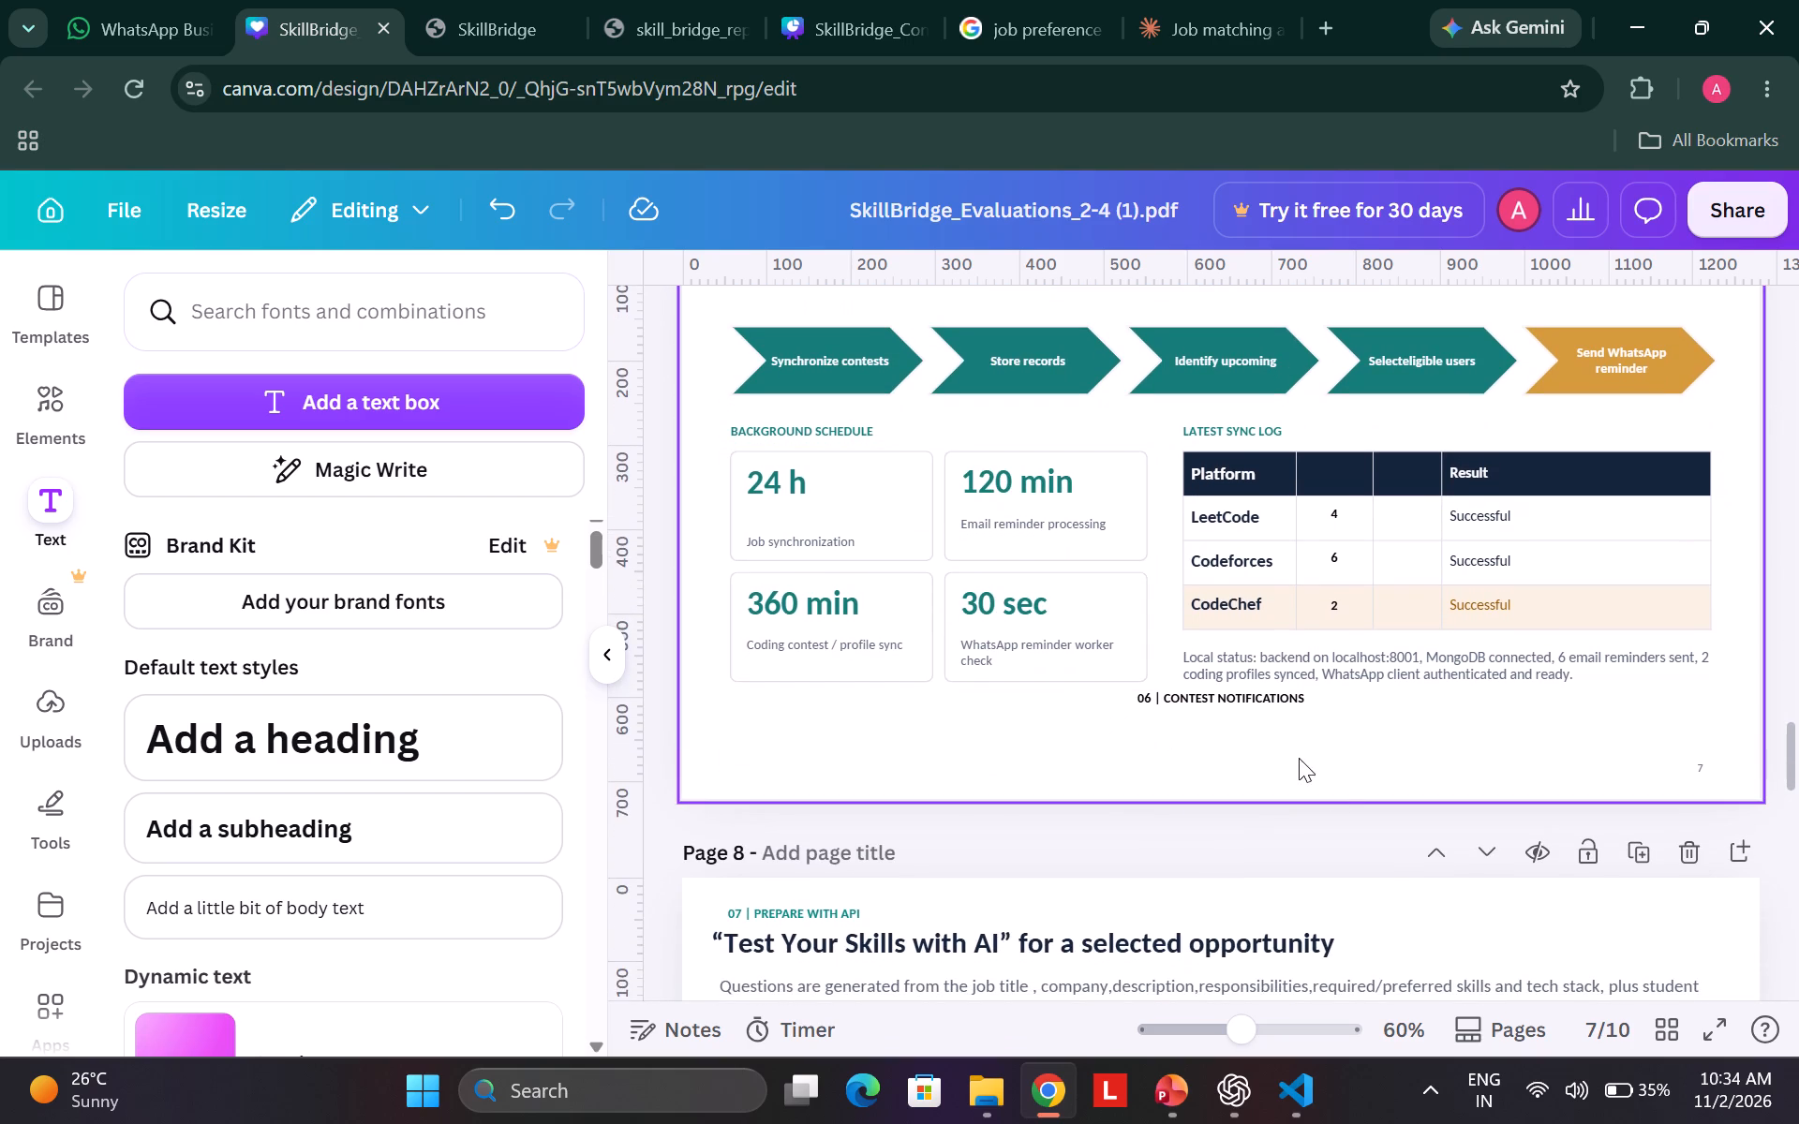
{"action": "left_click", "coordinate": [1360, 838]}
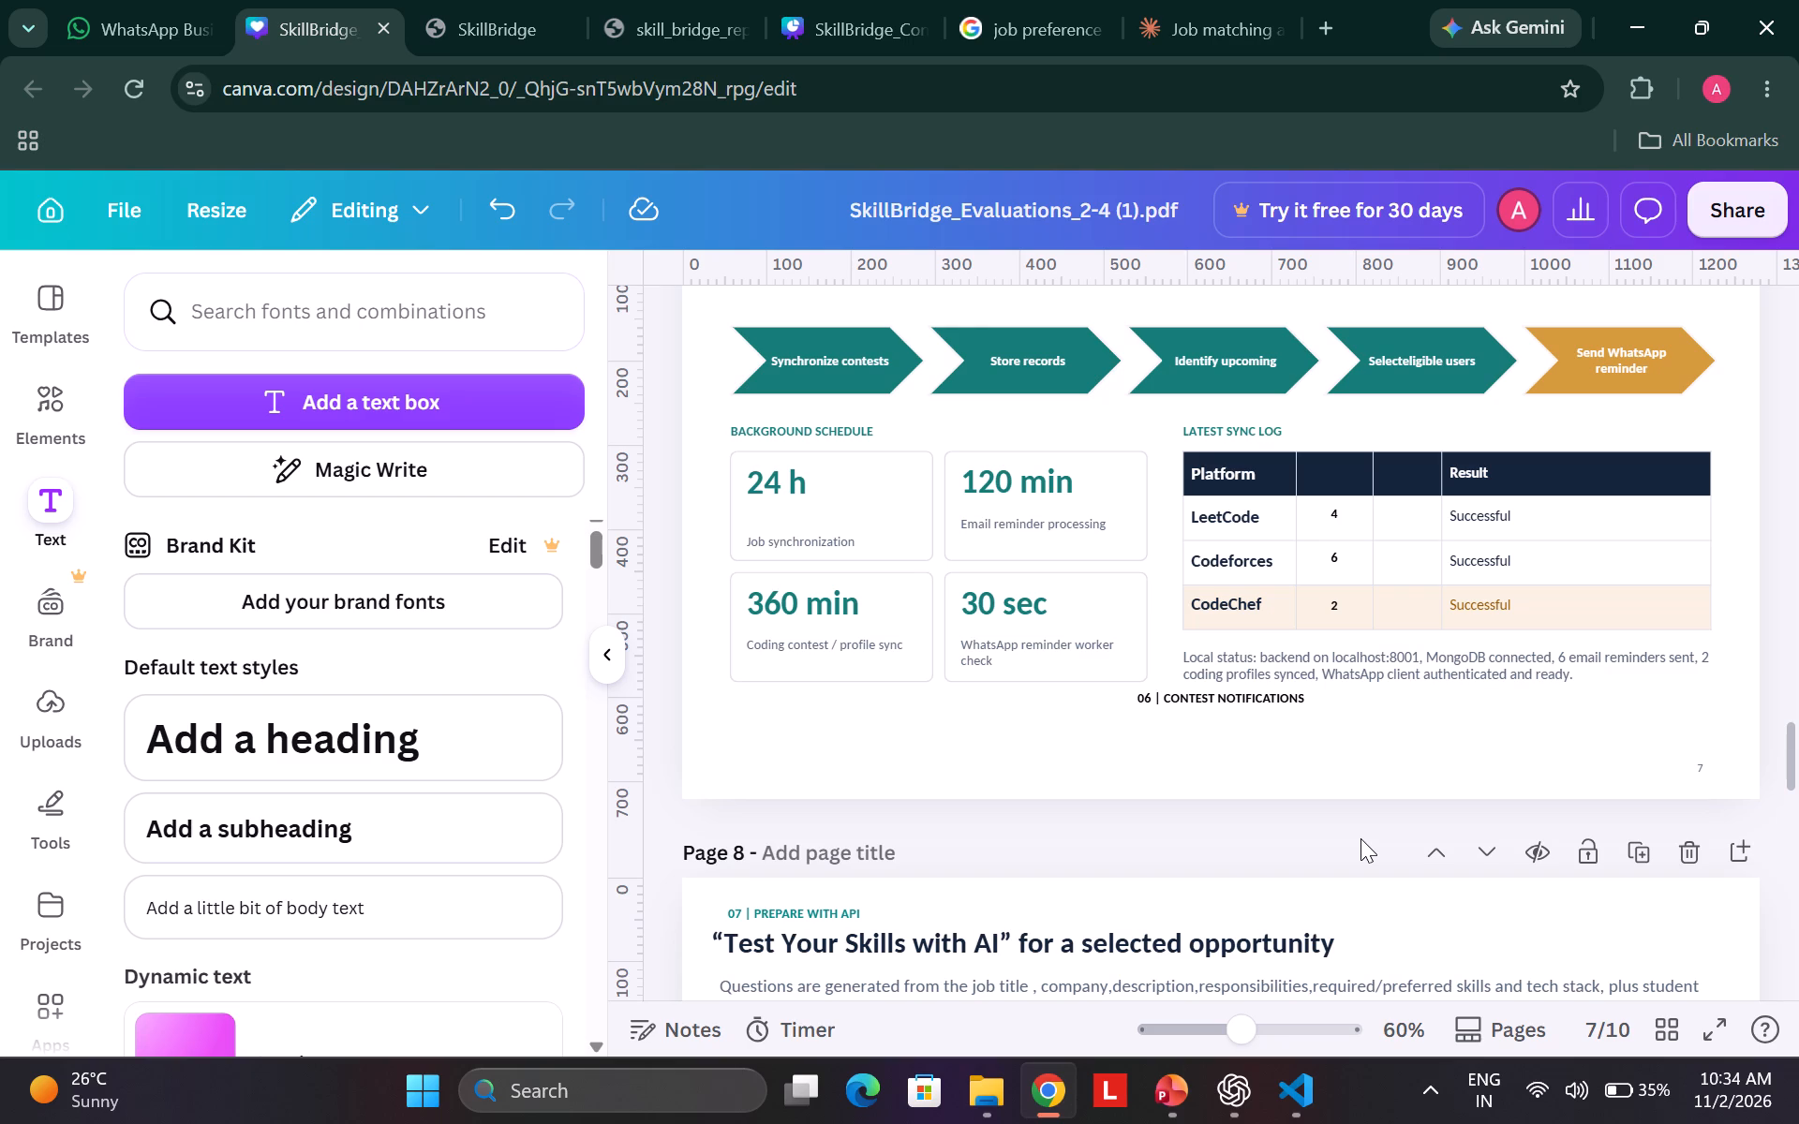
Check the section labels and title placement from page 7 through the “Conclusion and future scope” slide on page 9.
{"action": "scroll", "coordinate": [1360, 838], "scroll_direction": "up", "scroll_amount": 1}
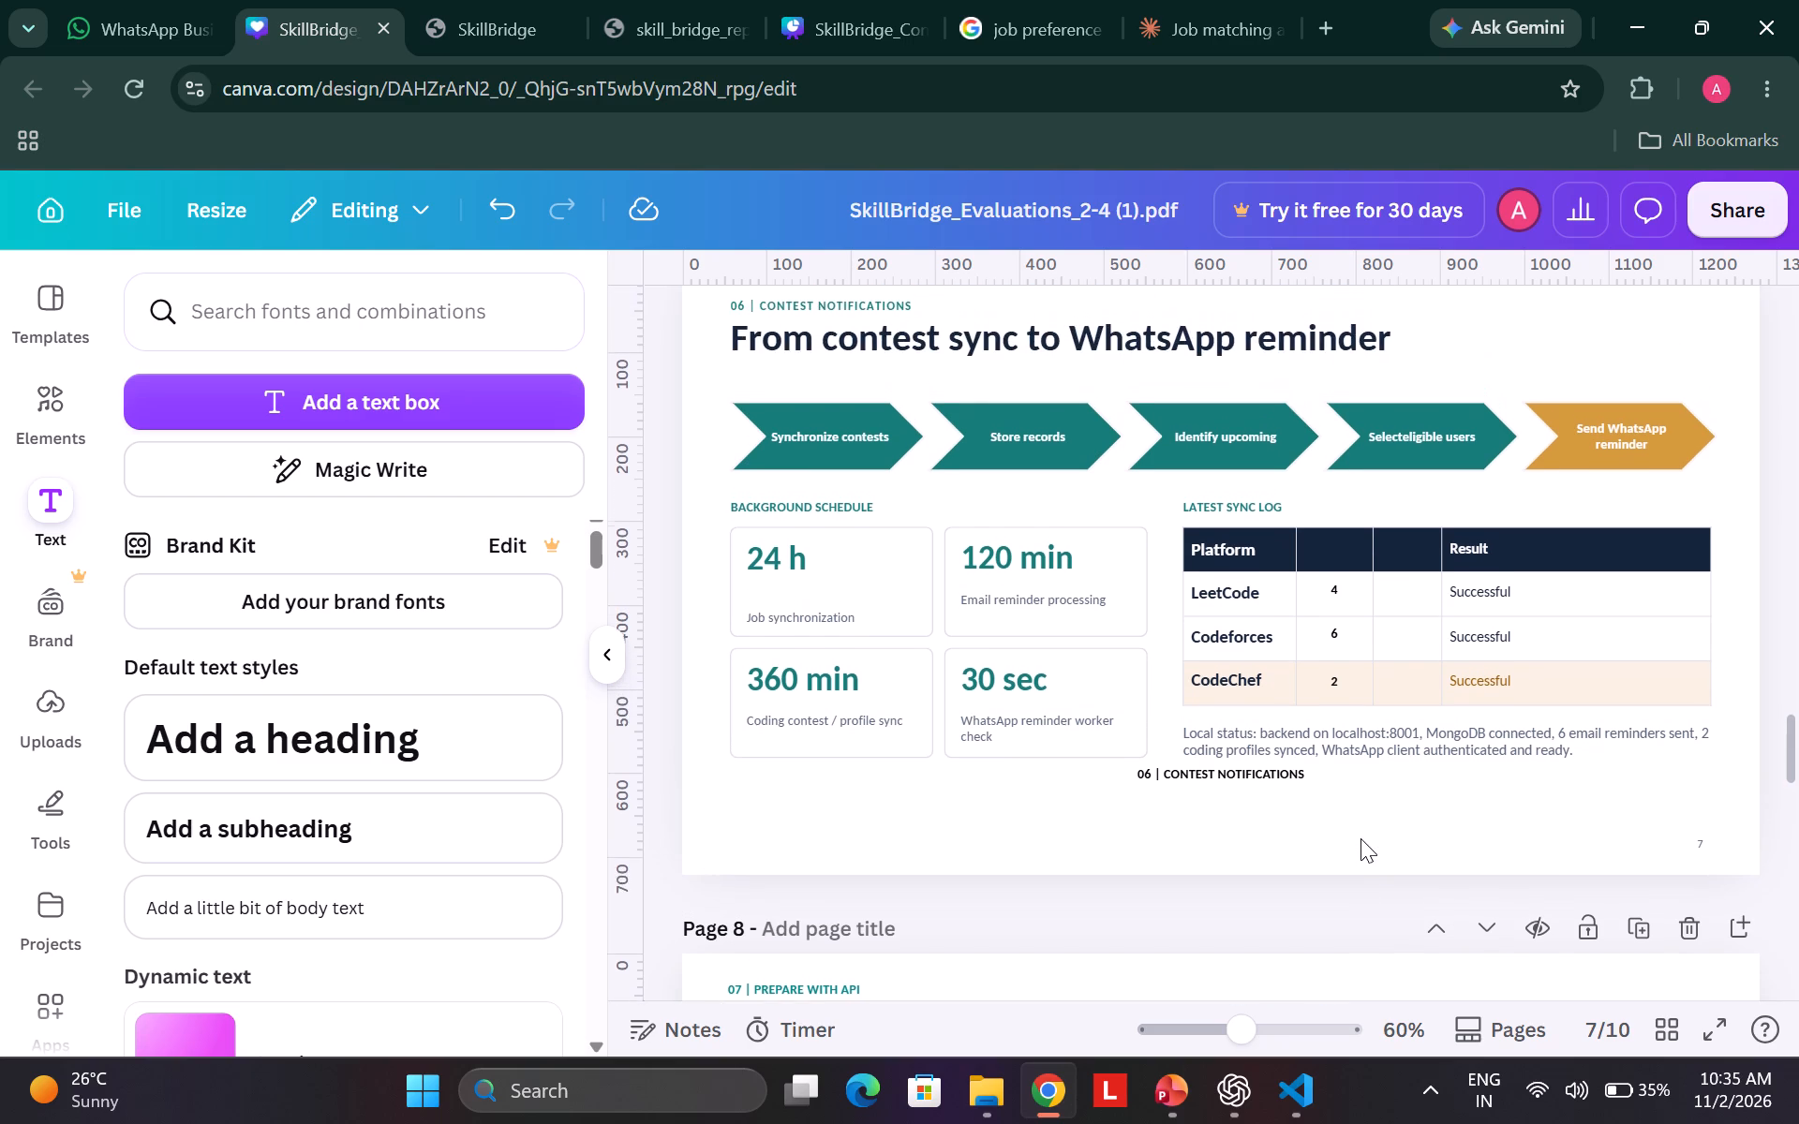
{"action": "scroll", "coordinate": [1360, 838], "scroll_direction": "up", "scroll_amount": 1}
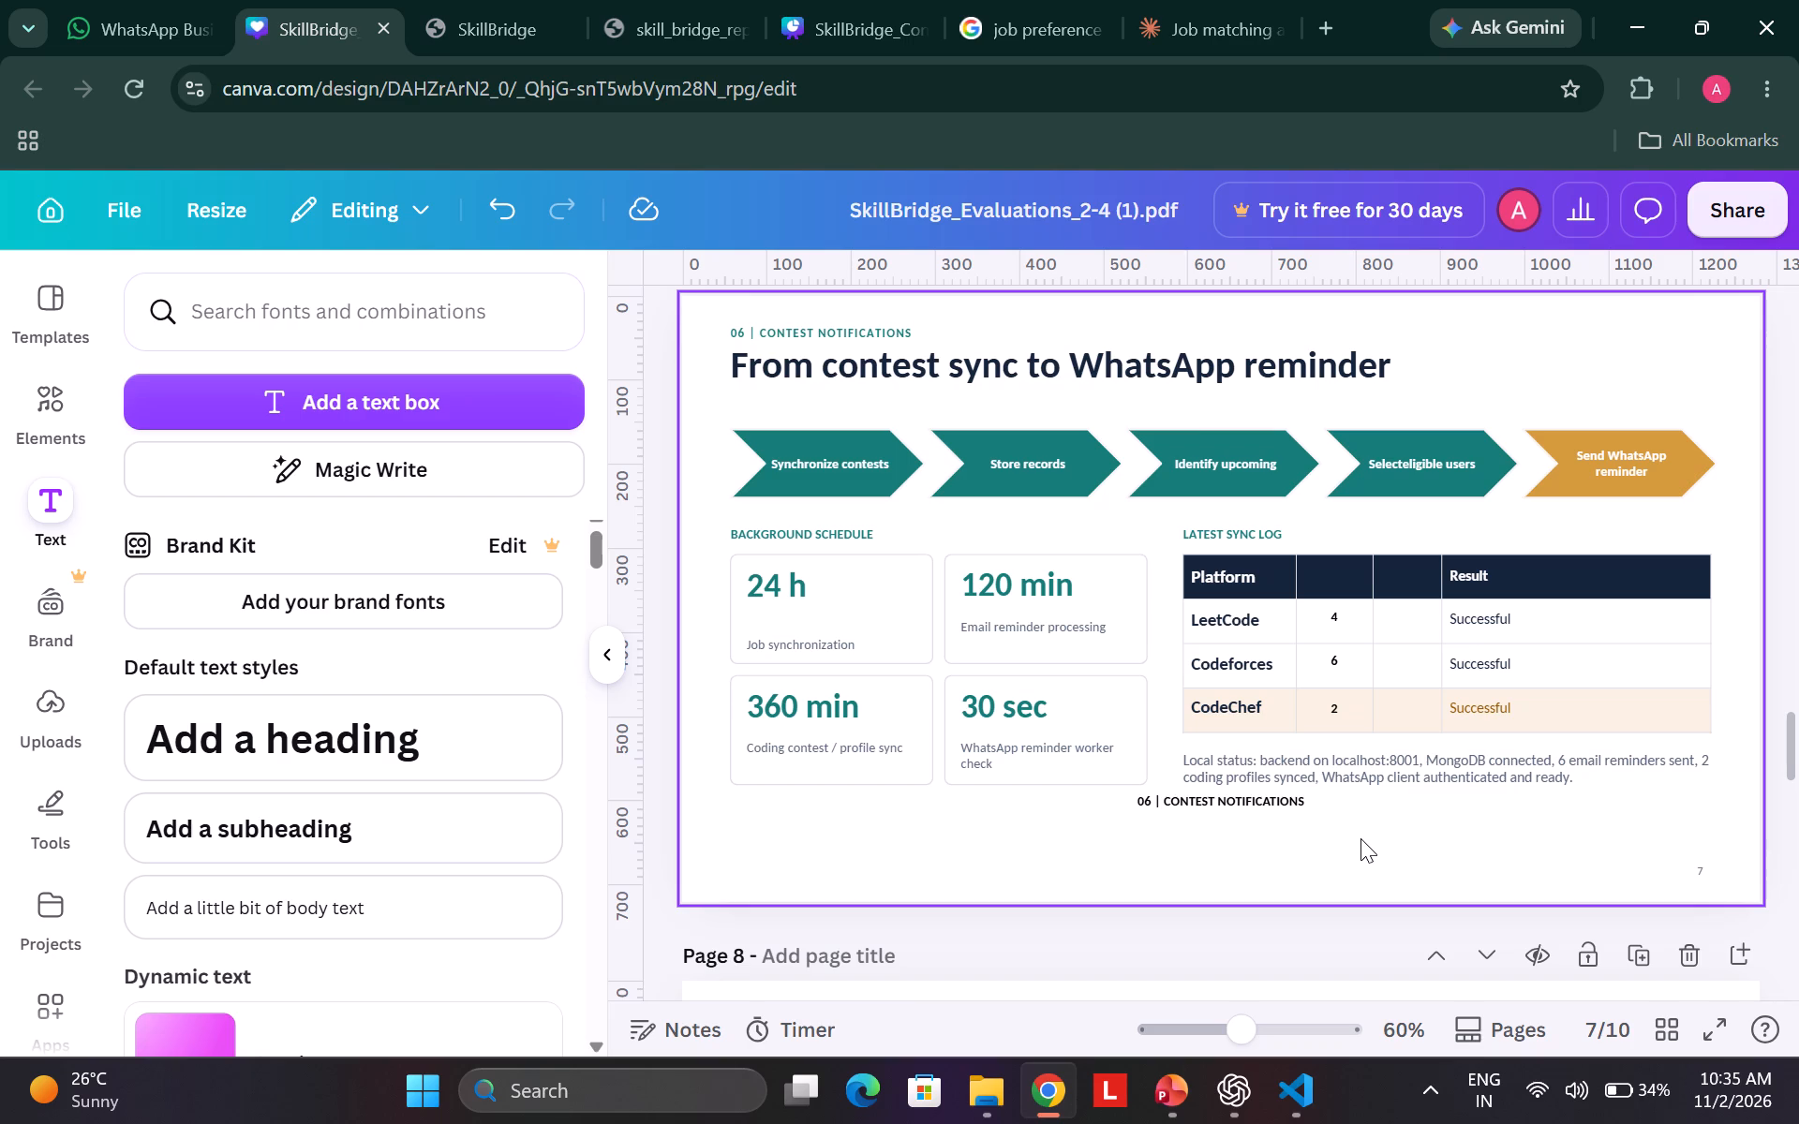
{"action": "scroll", "coordinate": [1360, 838], "scroll_direction": "down", "scroll_amount": 1}
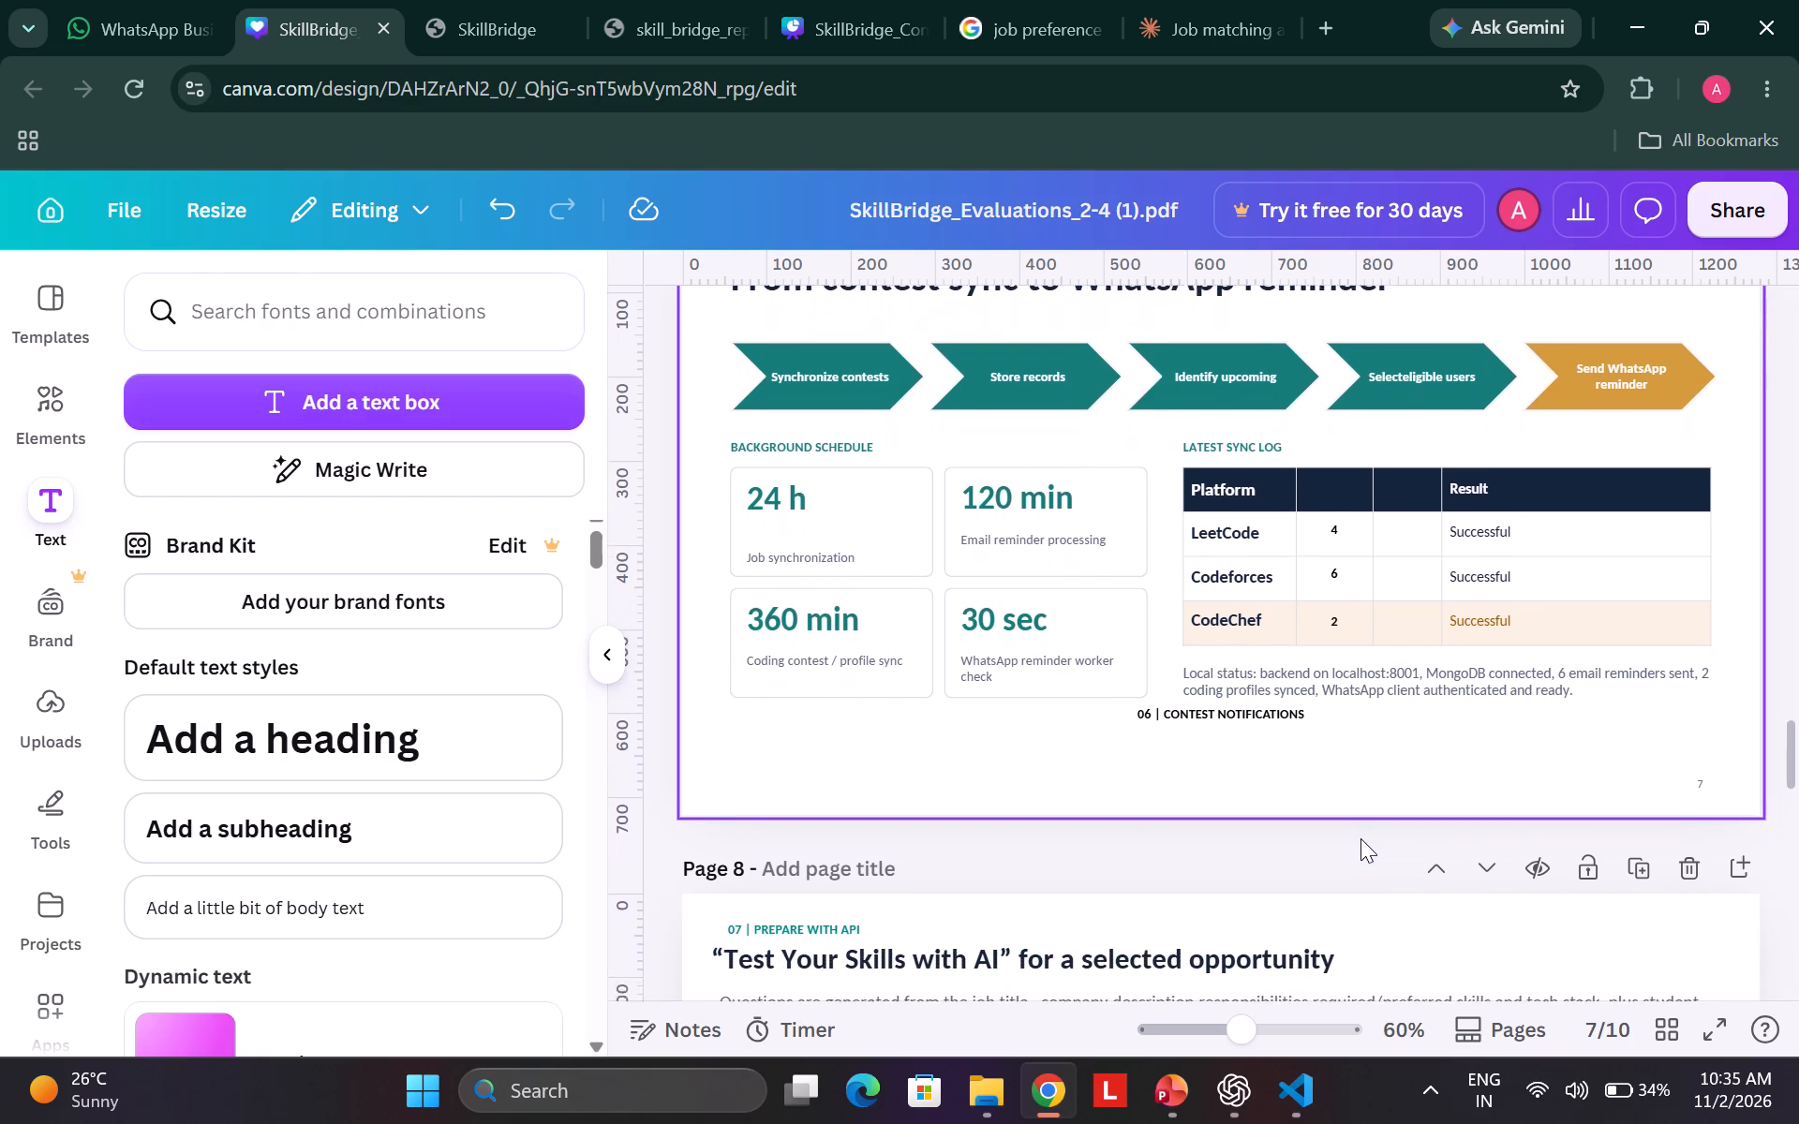
{"action": "scroll", "coordinate": [1360, 838], "scroll_direction": "down", "scroll_amount": 1}
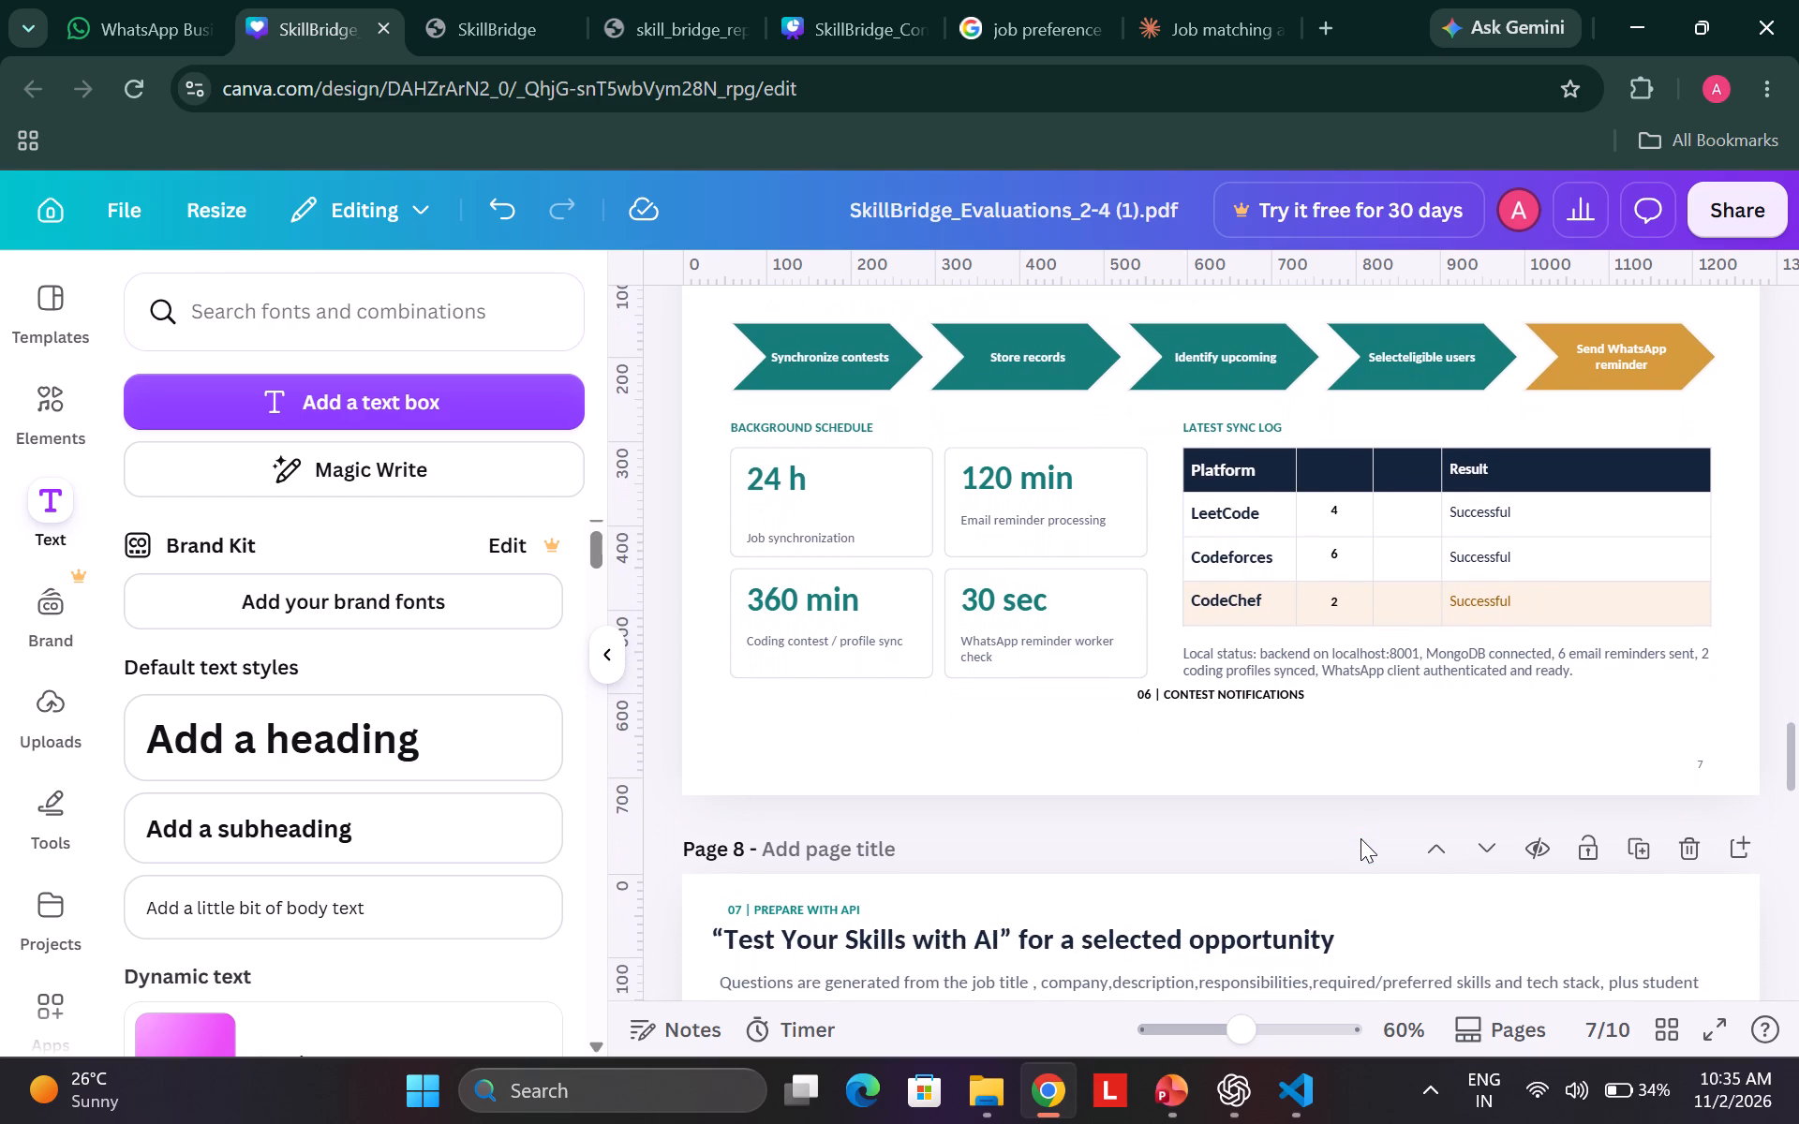
{"action": "scroll", "coordinate": [1360, 838], "scroll_direction": "down", "scroll_amount": 10}
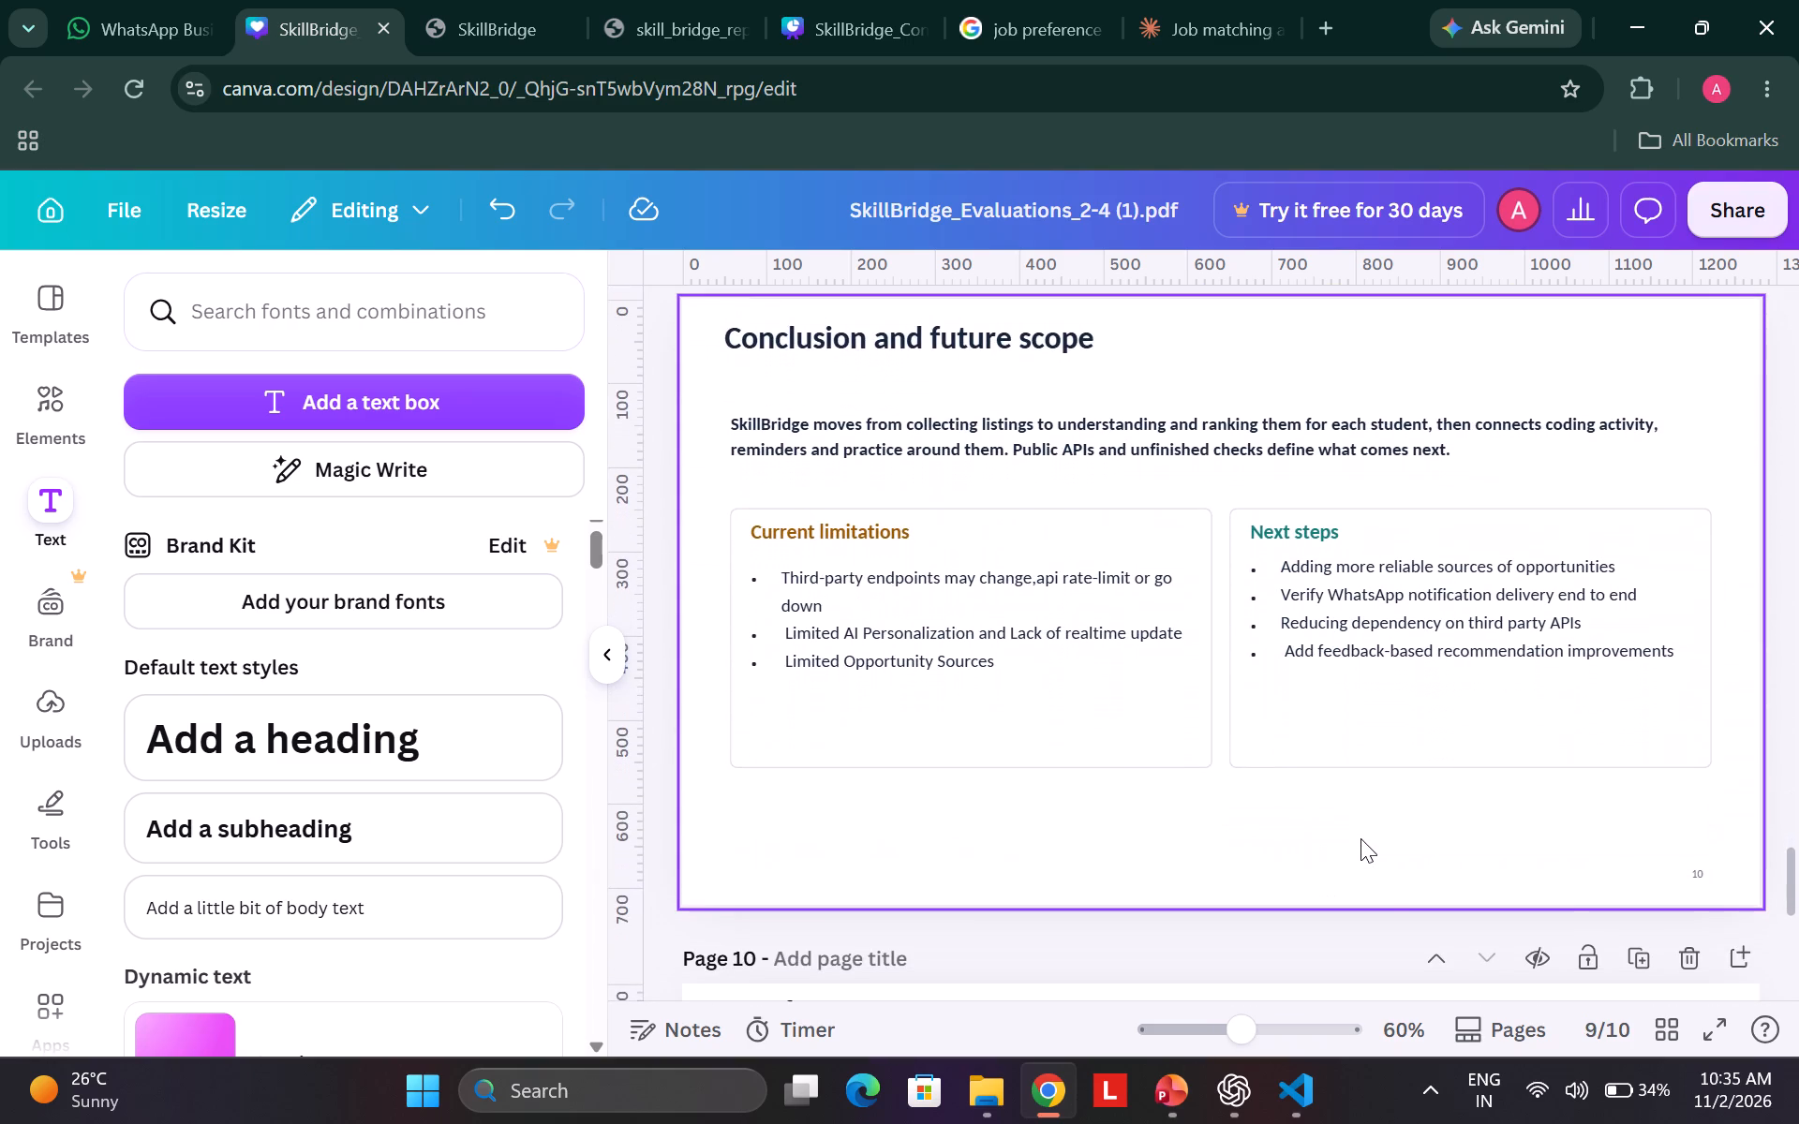
{"action": "scroll", "coordinate": [1360, 838], "scroll_direction": "down", "scroll_amount": 1}
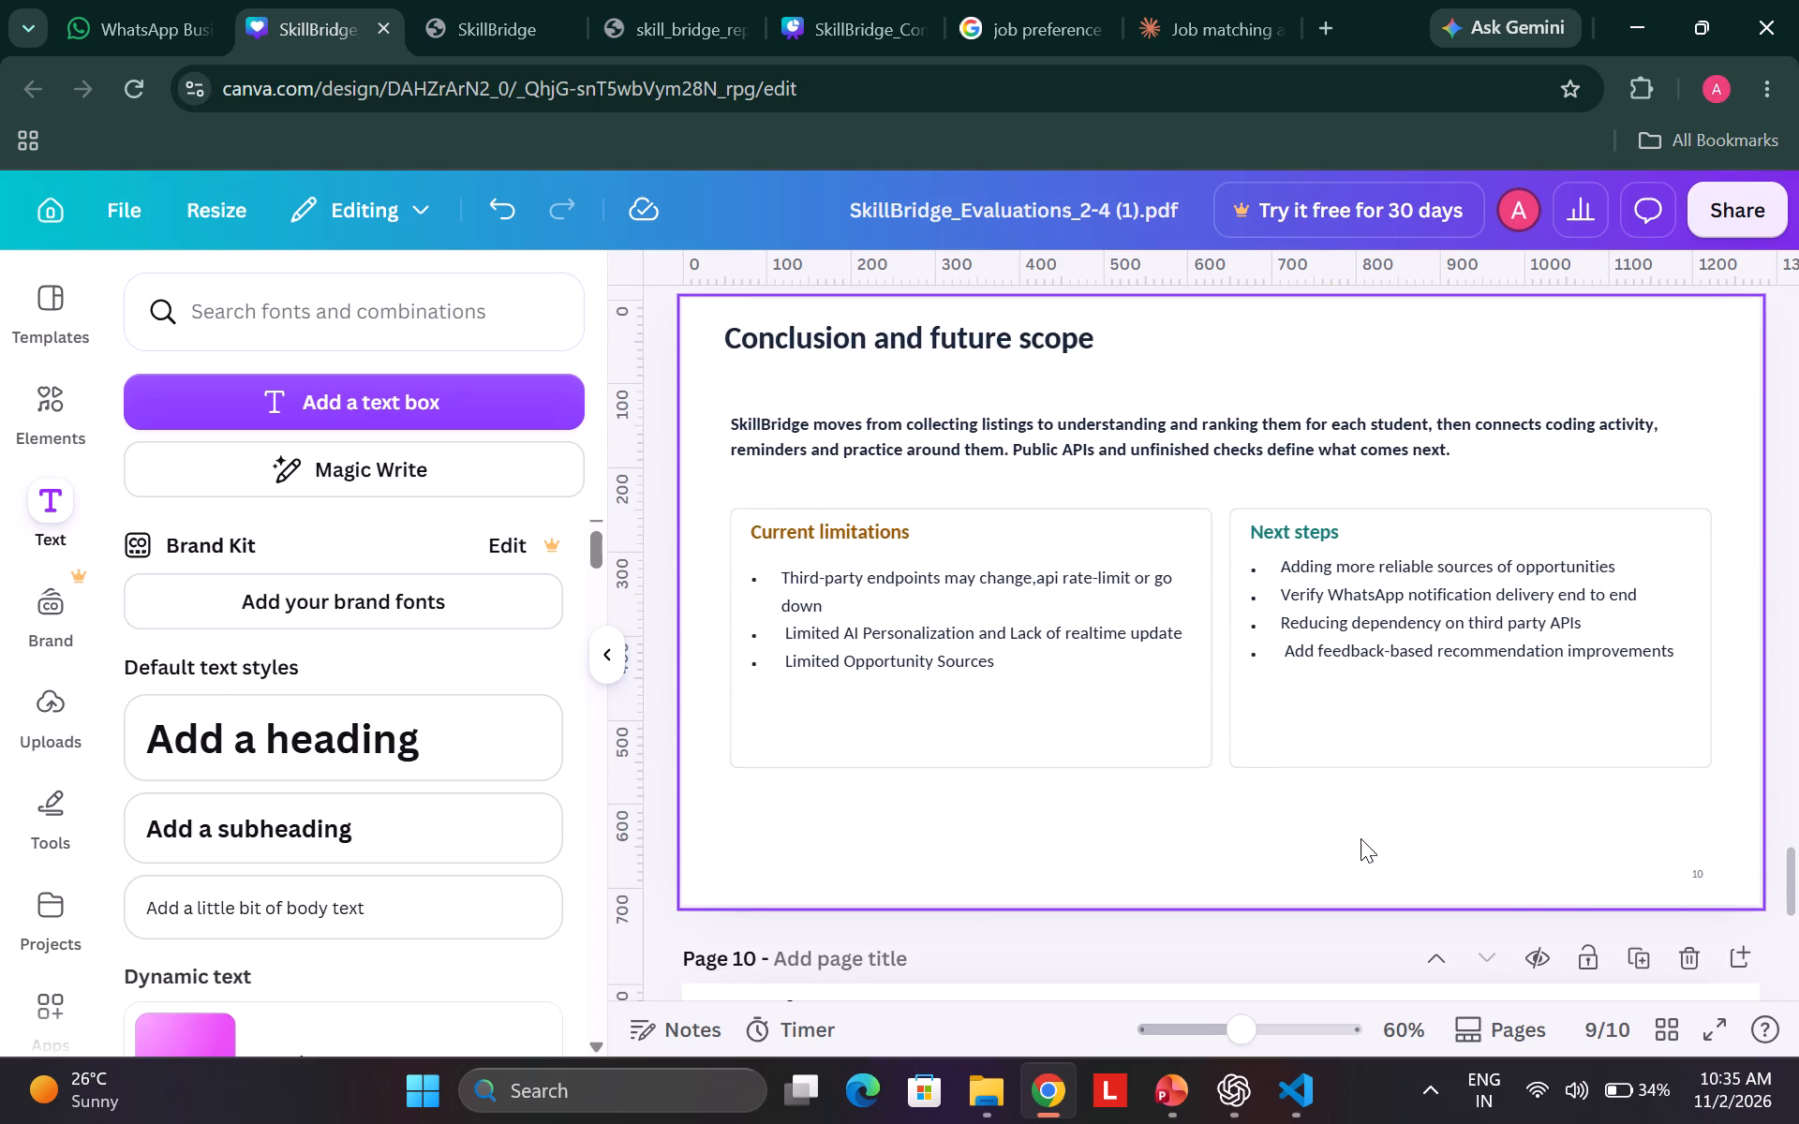
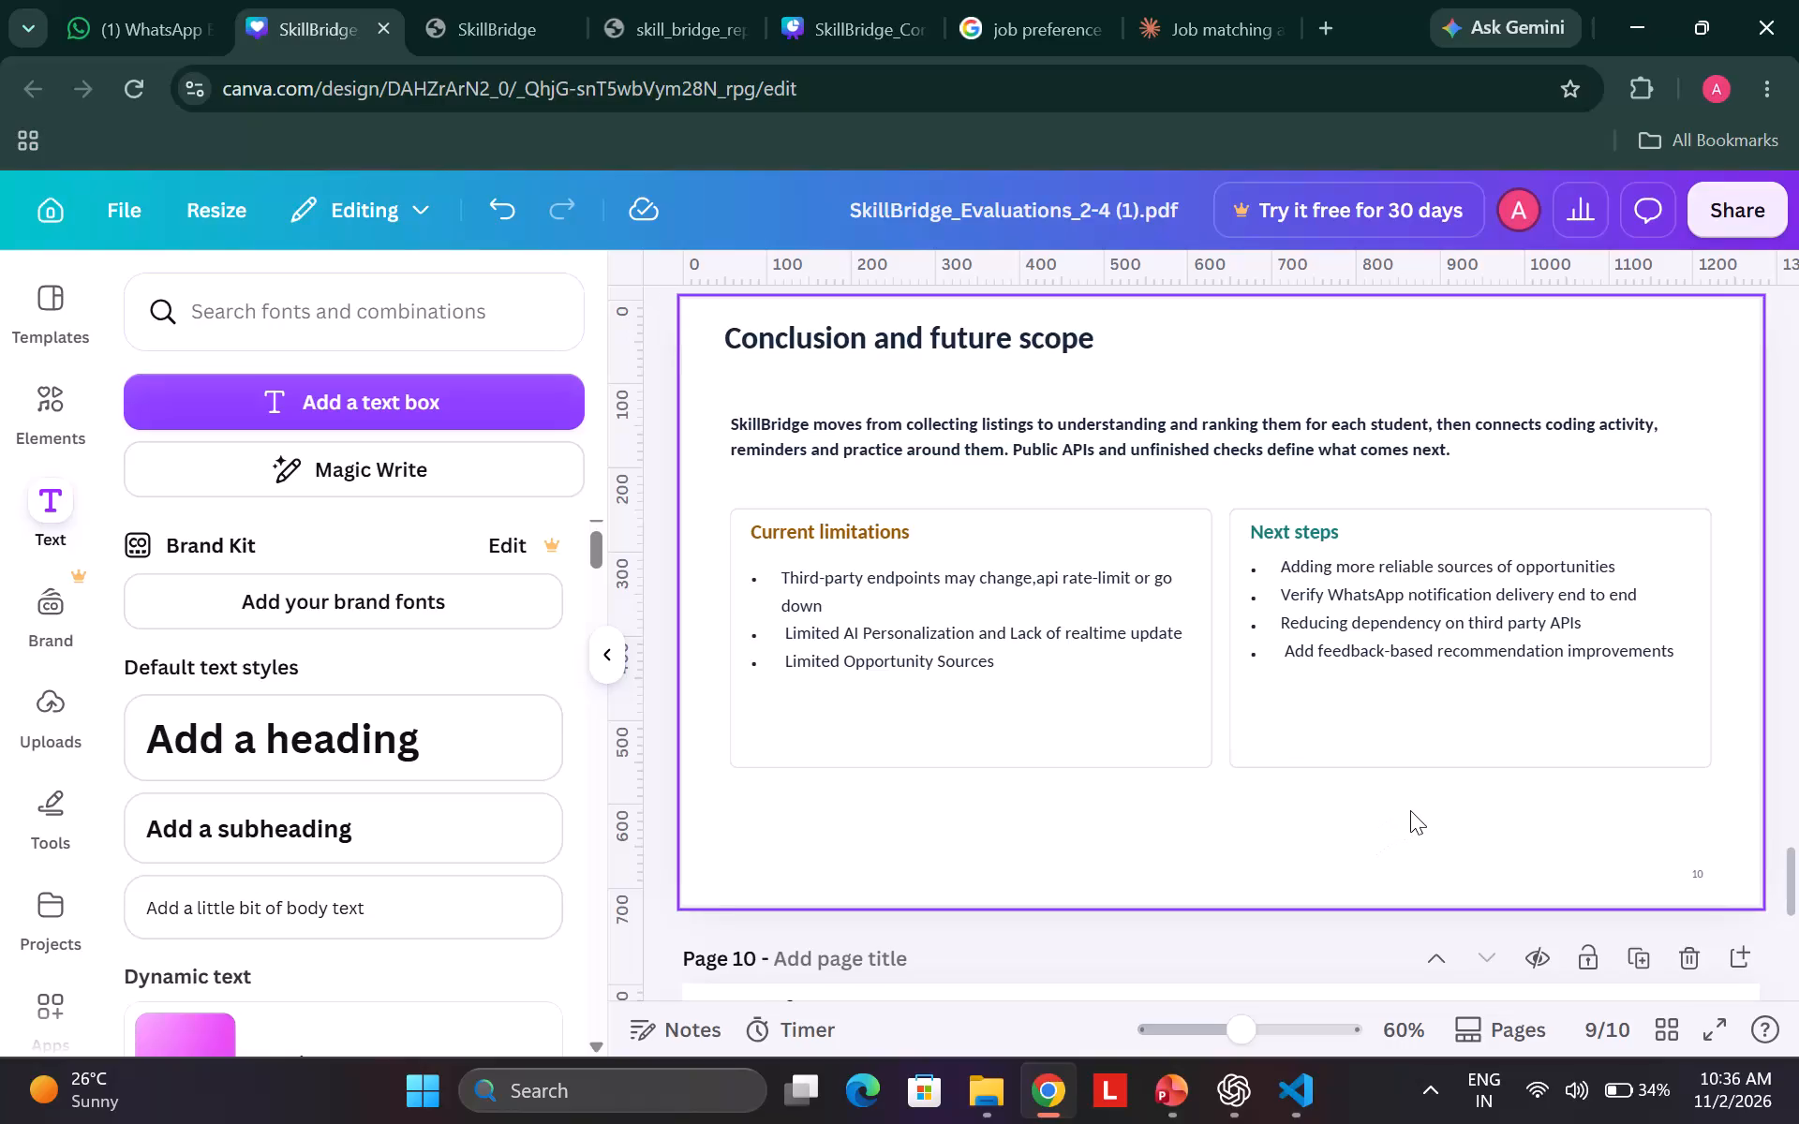
Review the slides from page 9 back to page 4 and the ranking slide on page 5, checking headers and body text.
{"action": "scroll", "coordinate": [1410, 810], "scroll_direction": "up", "scroll_amount": 5}
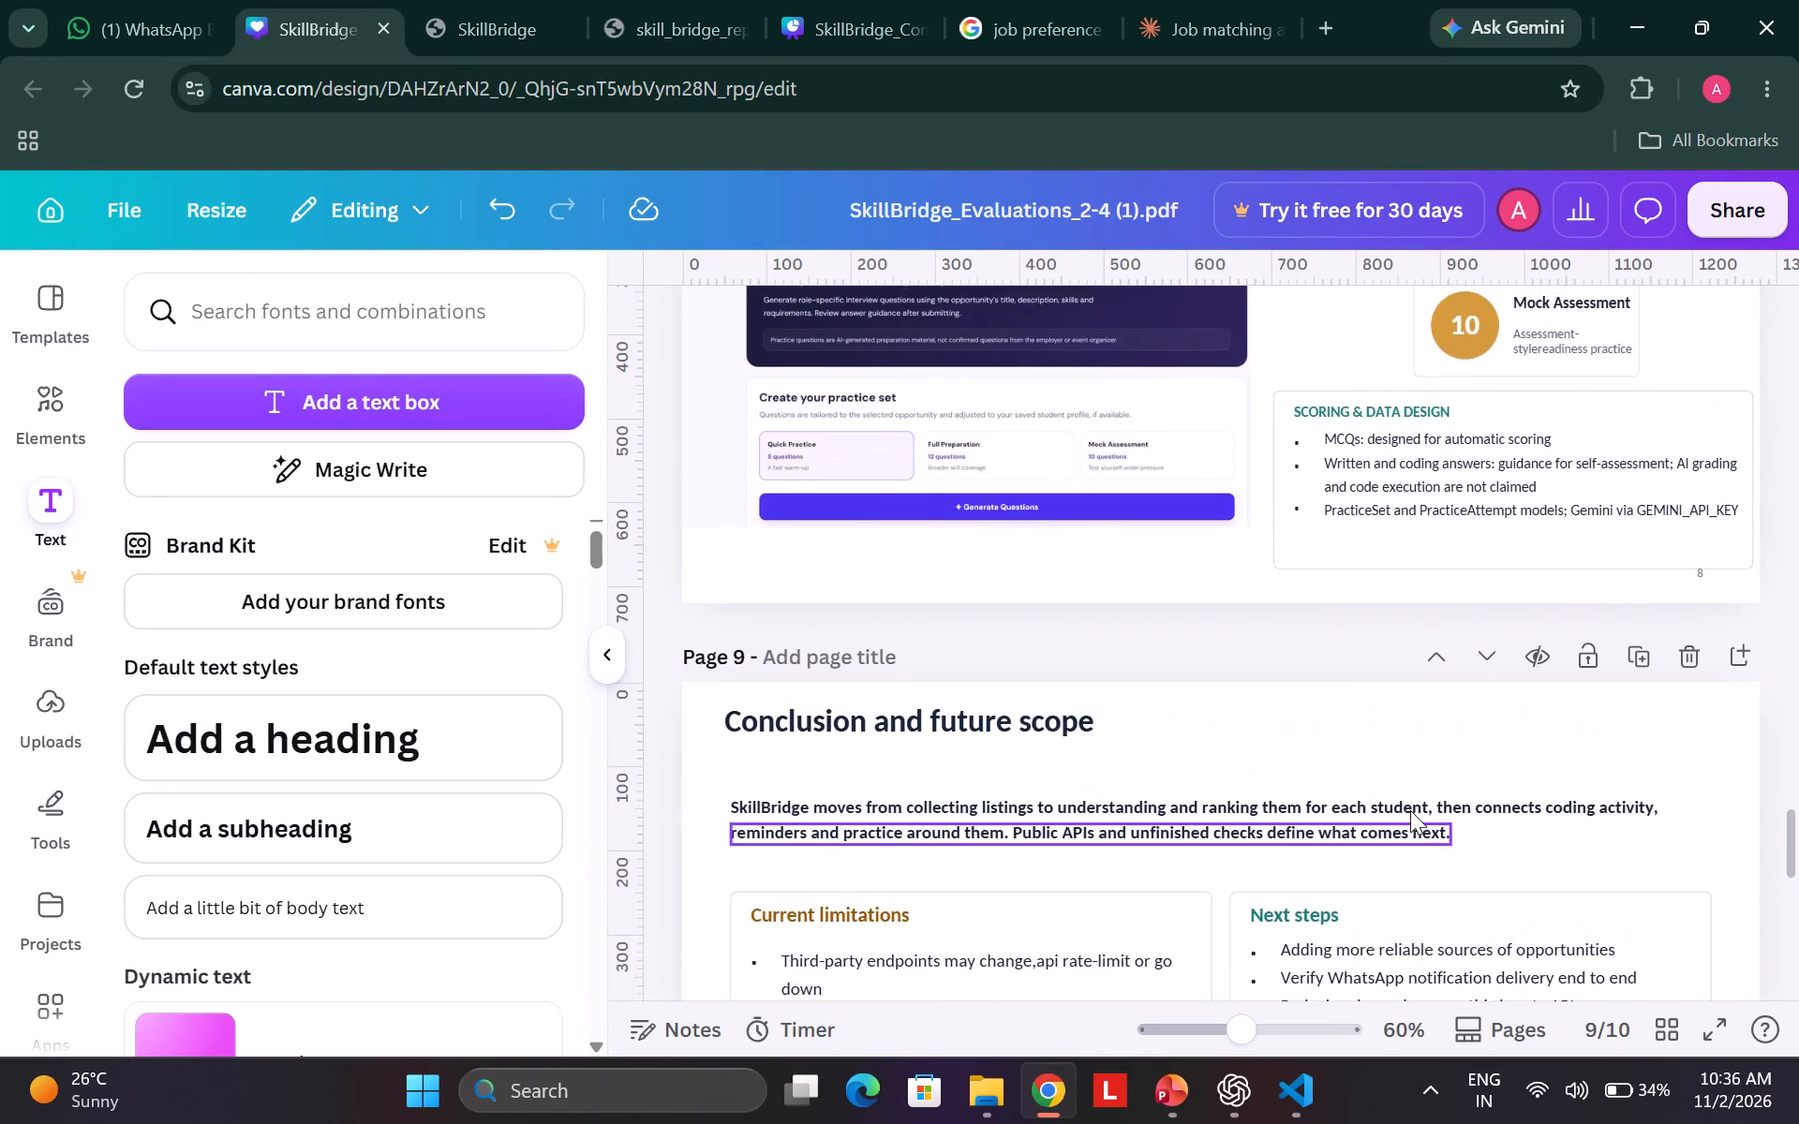
{"action": "scroll", "coordinate": [1410, 810], "scroll_direction": "up", "scroll_amount": 6}
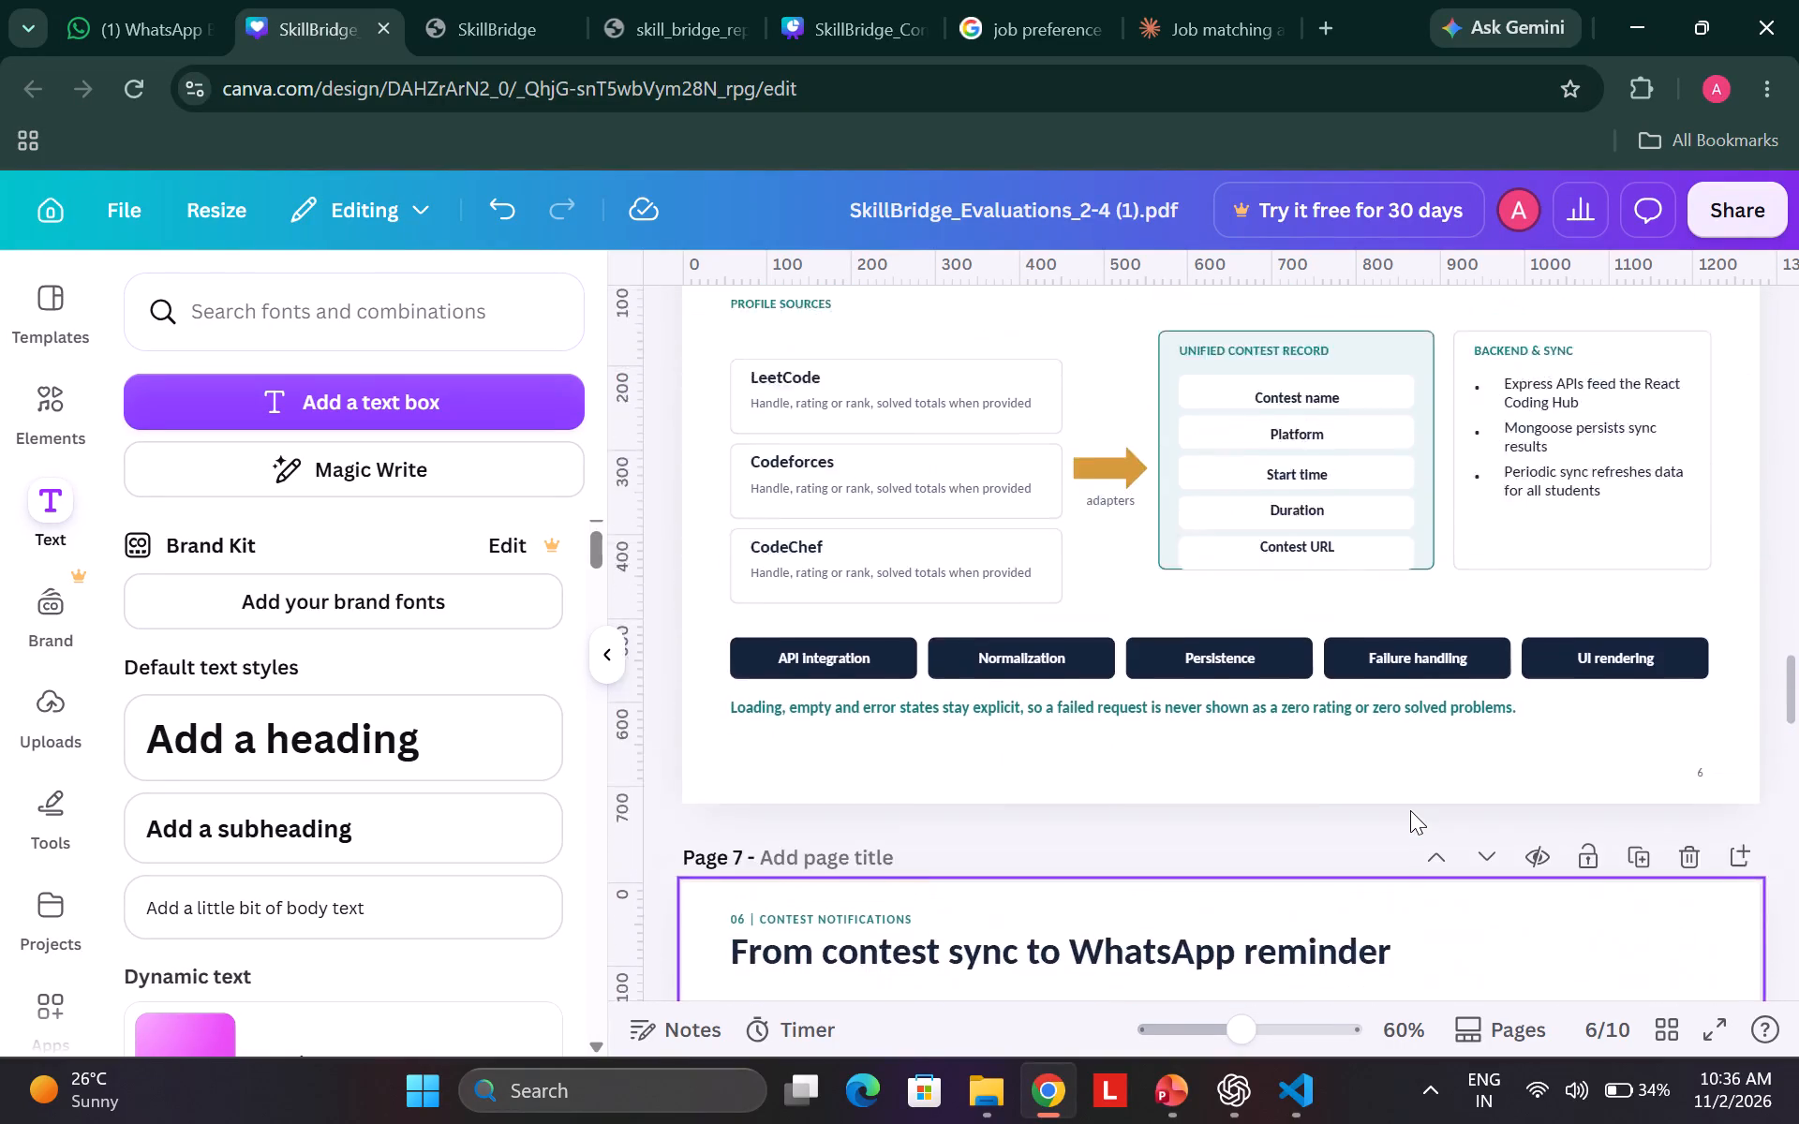
{"action": "scroll", "coordinate": [1410, 810], "scroll_direction": "up", "scroll_amount": 3}
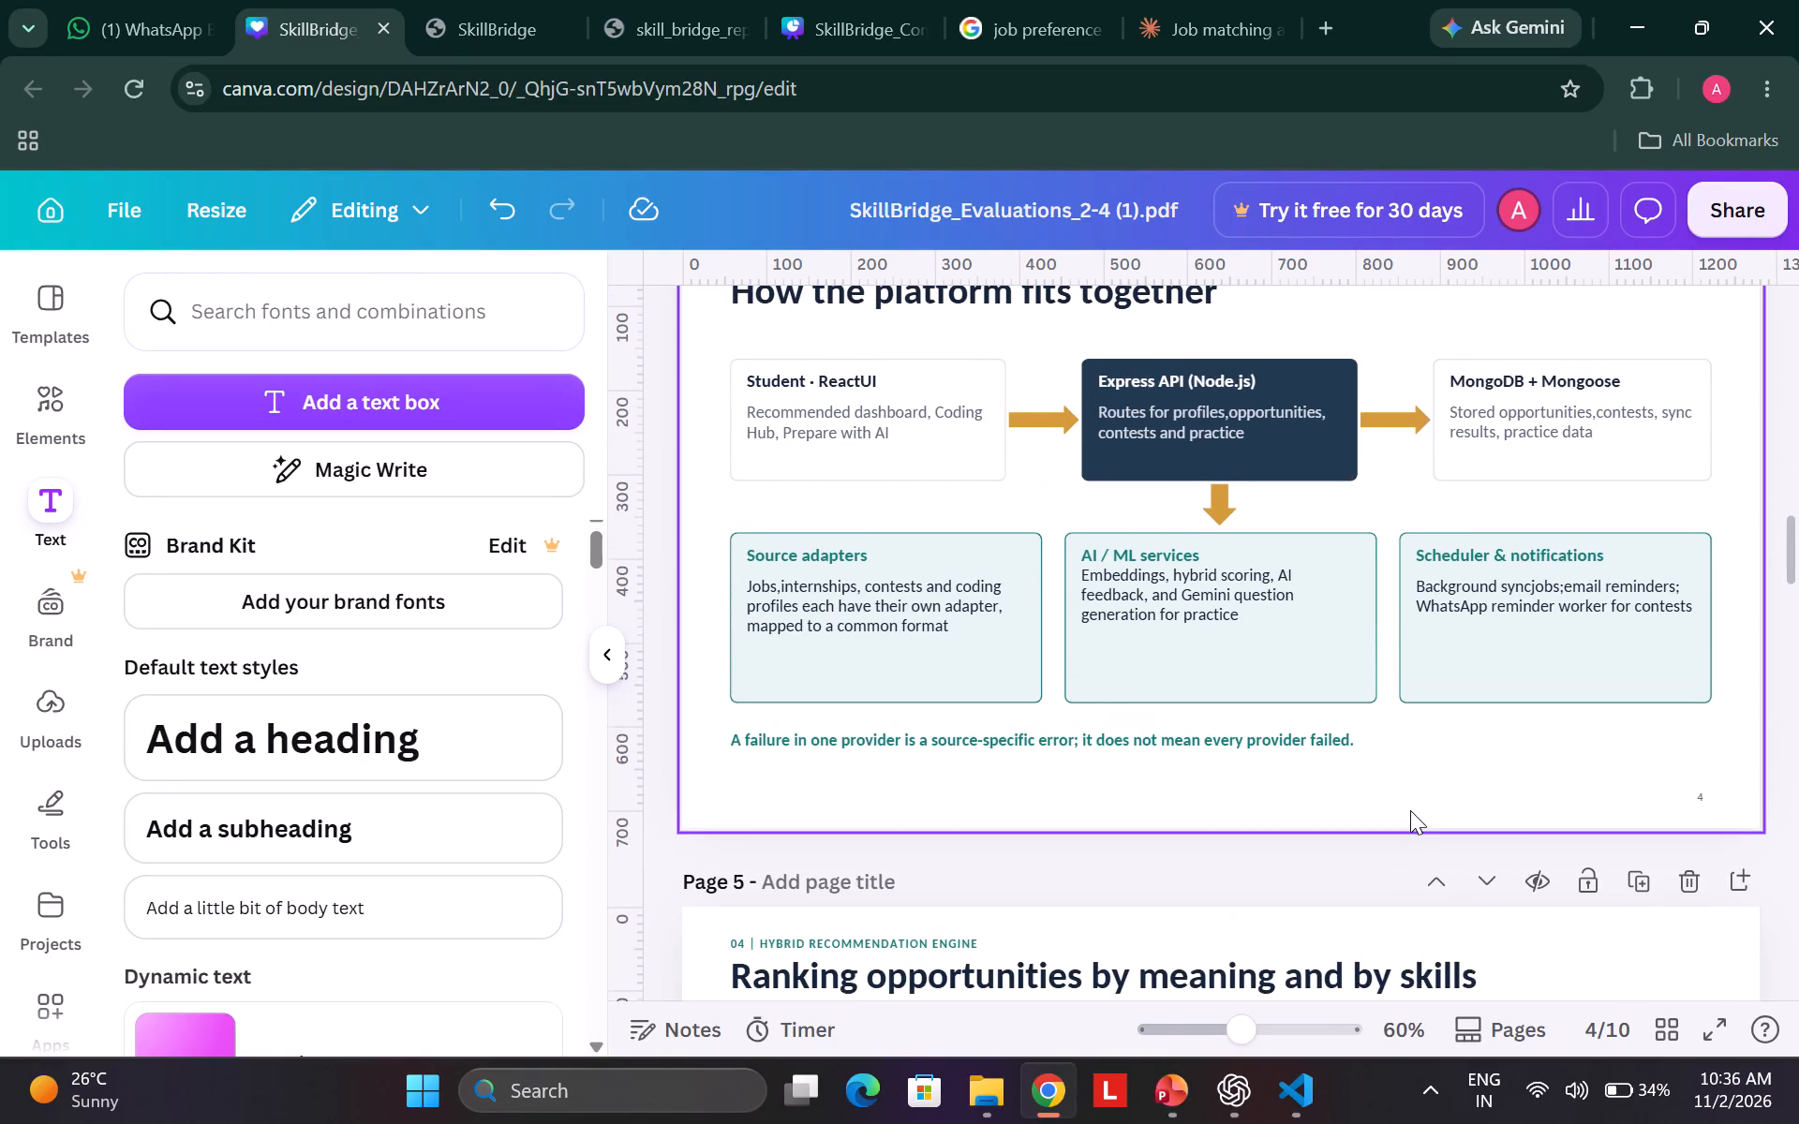
{"action": "scroll", "coordinate": [1410, 810], "scroll_direction": "up", "scroll_amount": 1}
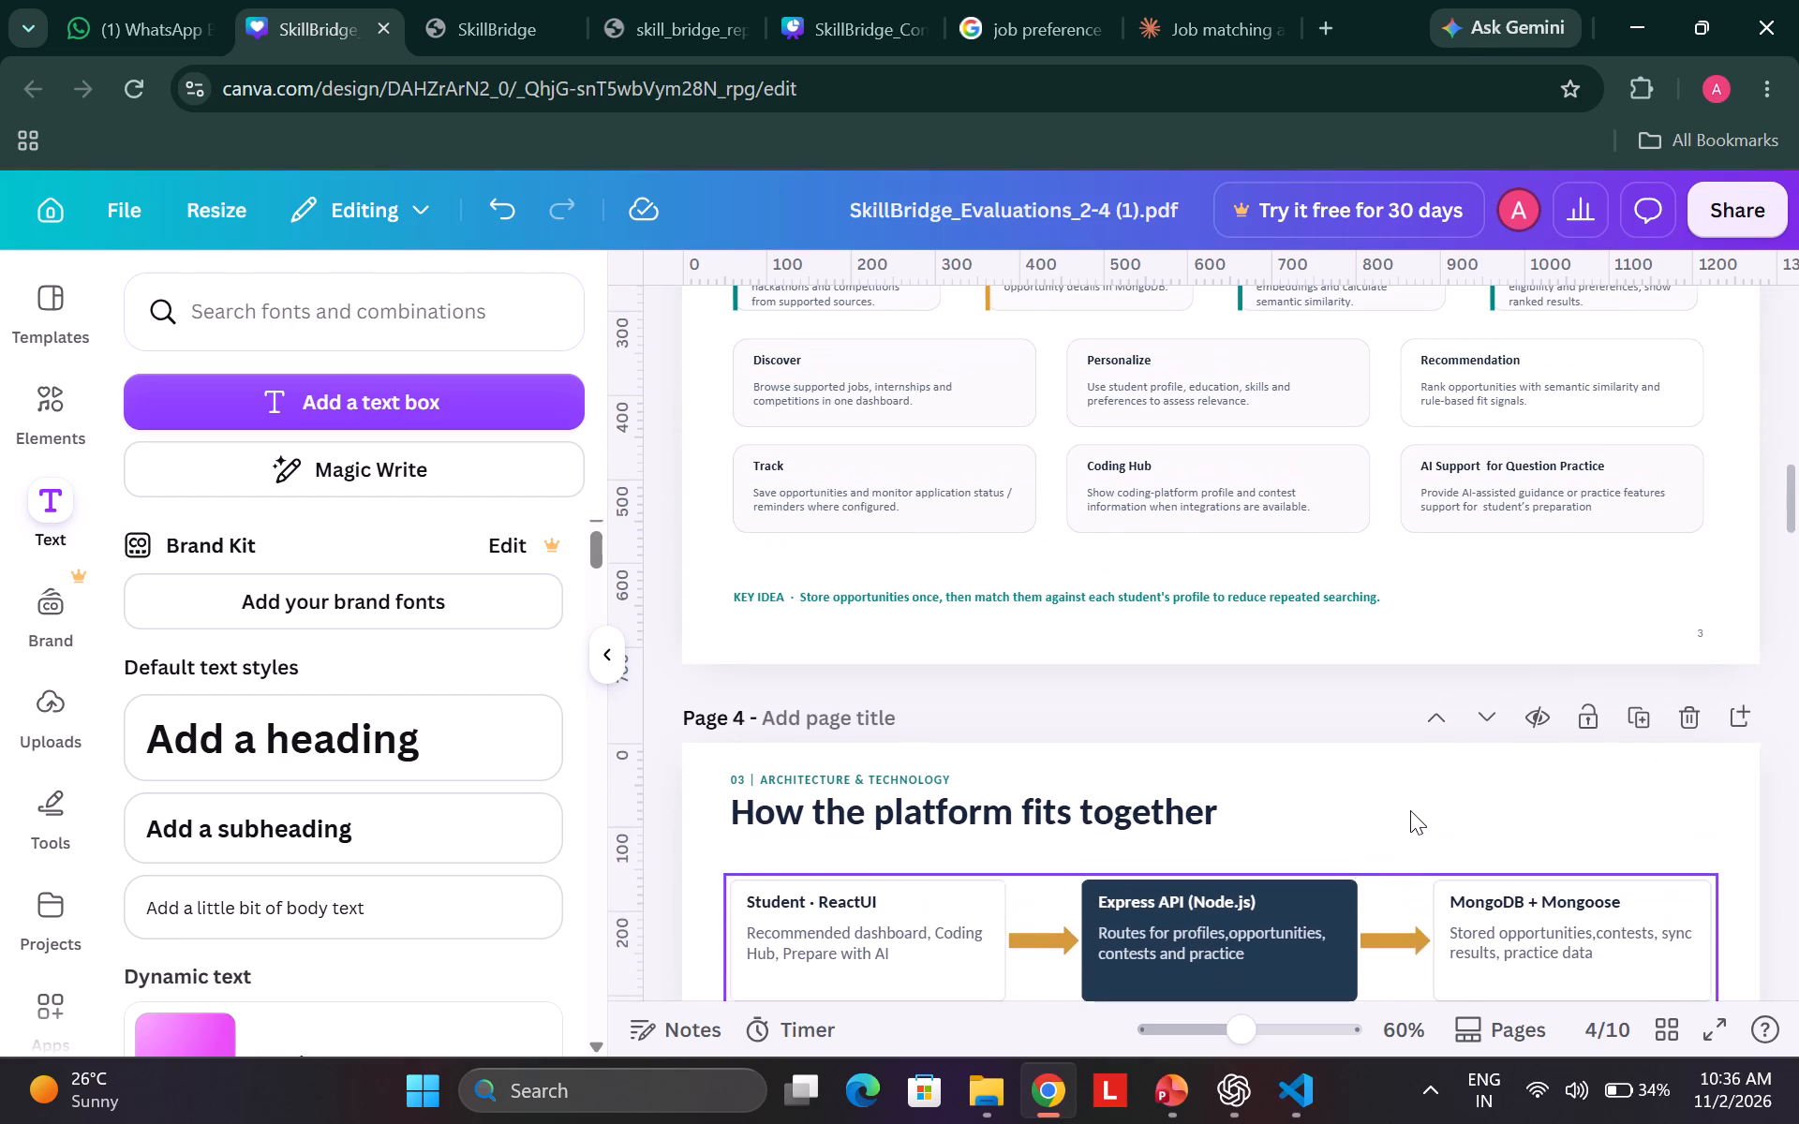
{"action": "scroll", "coordinate": [1410, 810], "scroll_direction": "up", "scroll_amount": 1}
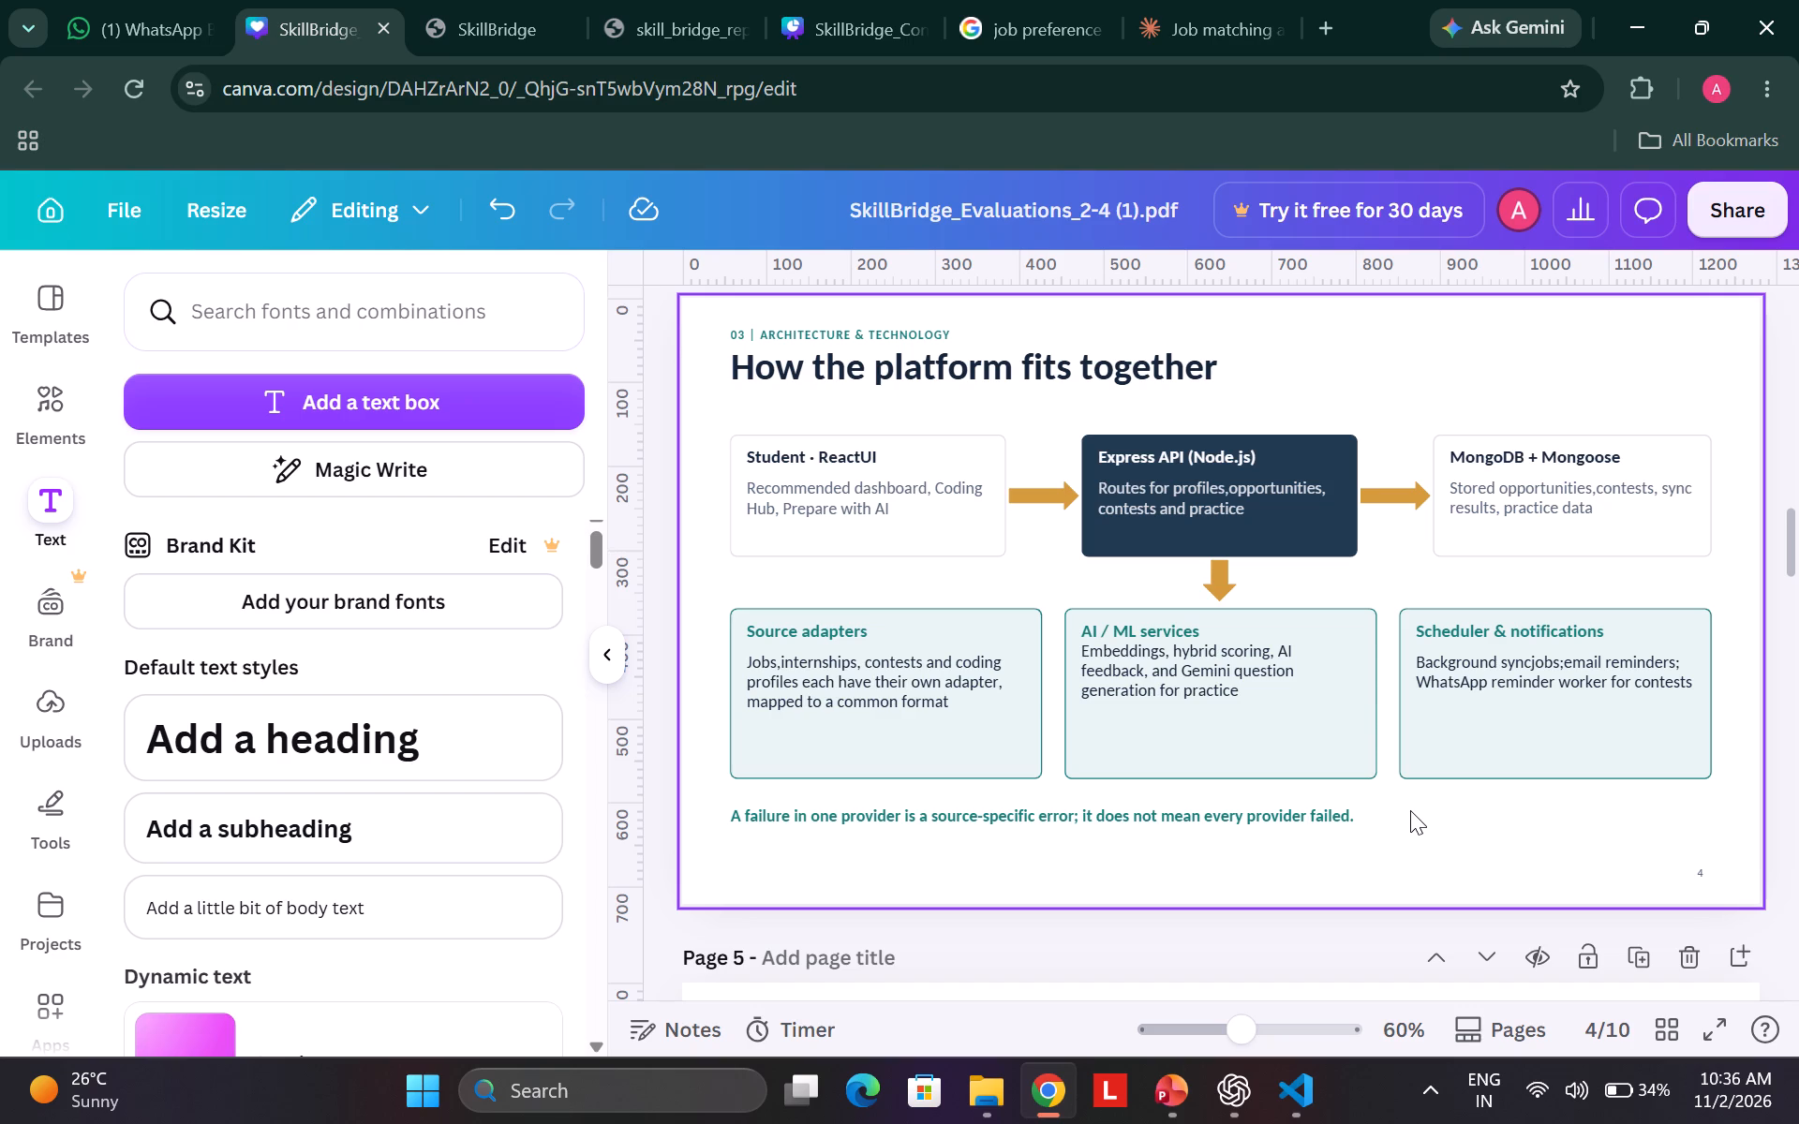
{"action": "scroll", "coordinate": [1410, 810], "scroll_direction": "down", "scroll_amount": 5}
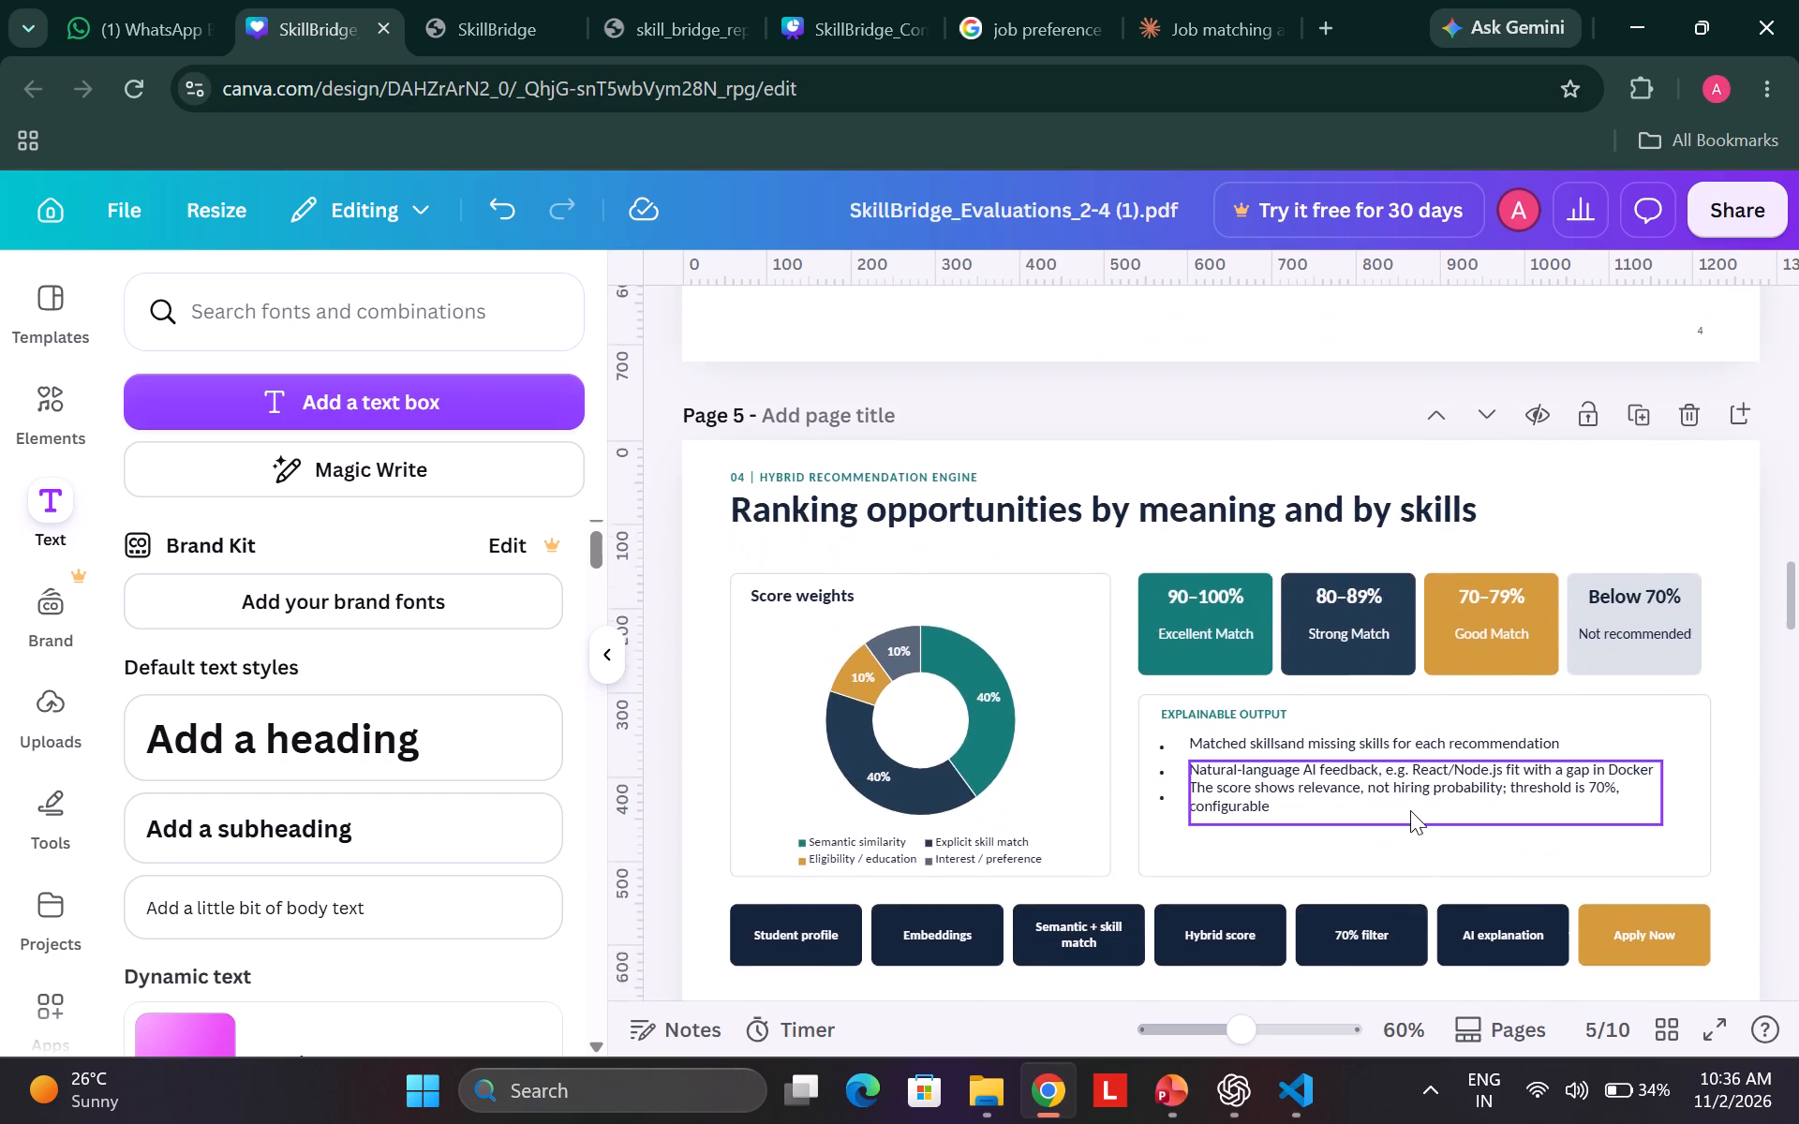
{"action": "scroll", "coordinate": [1410, 810], "scroll_direction": "down", "scroll_amount": 2}
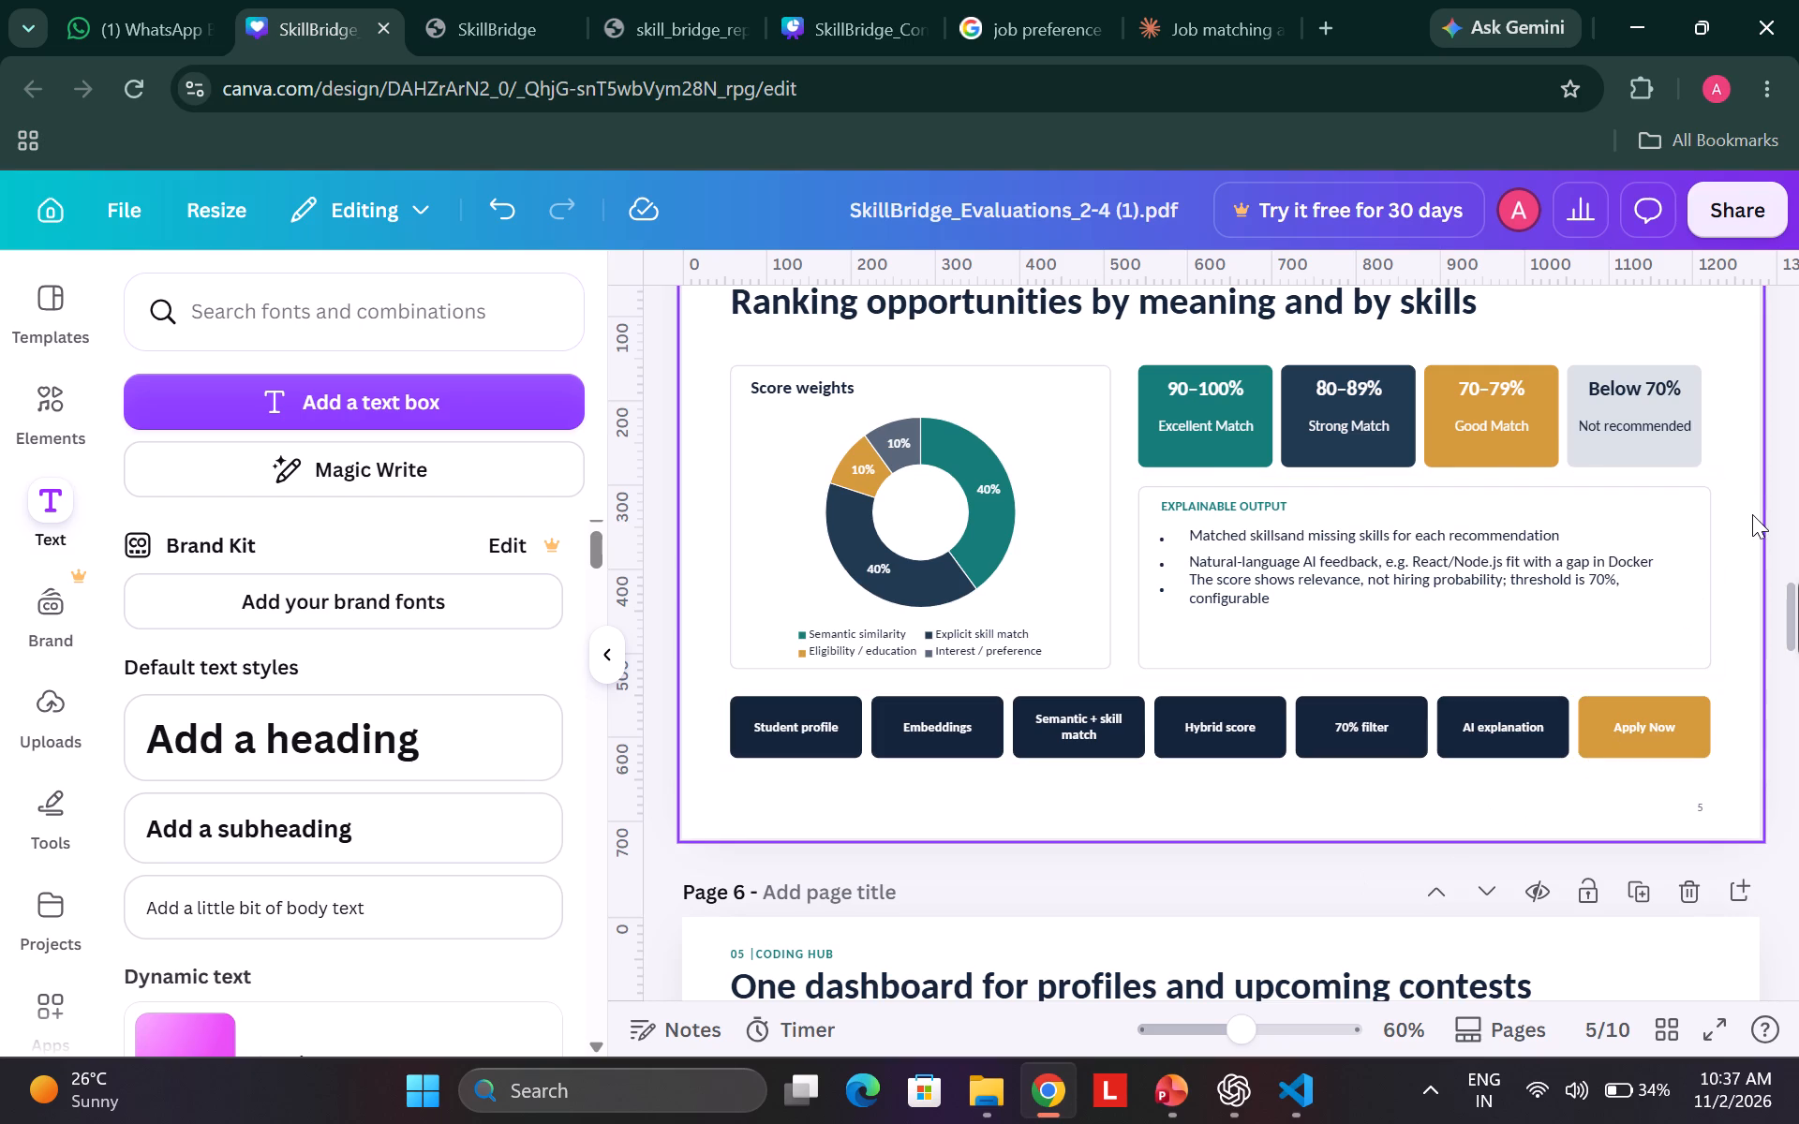
Review pages 5 back to 2, checking the section labels, titles, wording and card layout on each slide.
{"action": "scroll", "coordinate": [1752, 514], "scroll_direction": "up", "scroll_amount": 2}
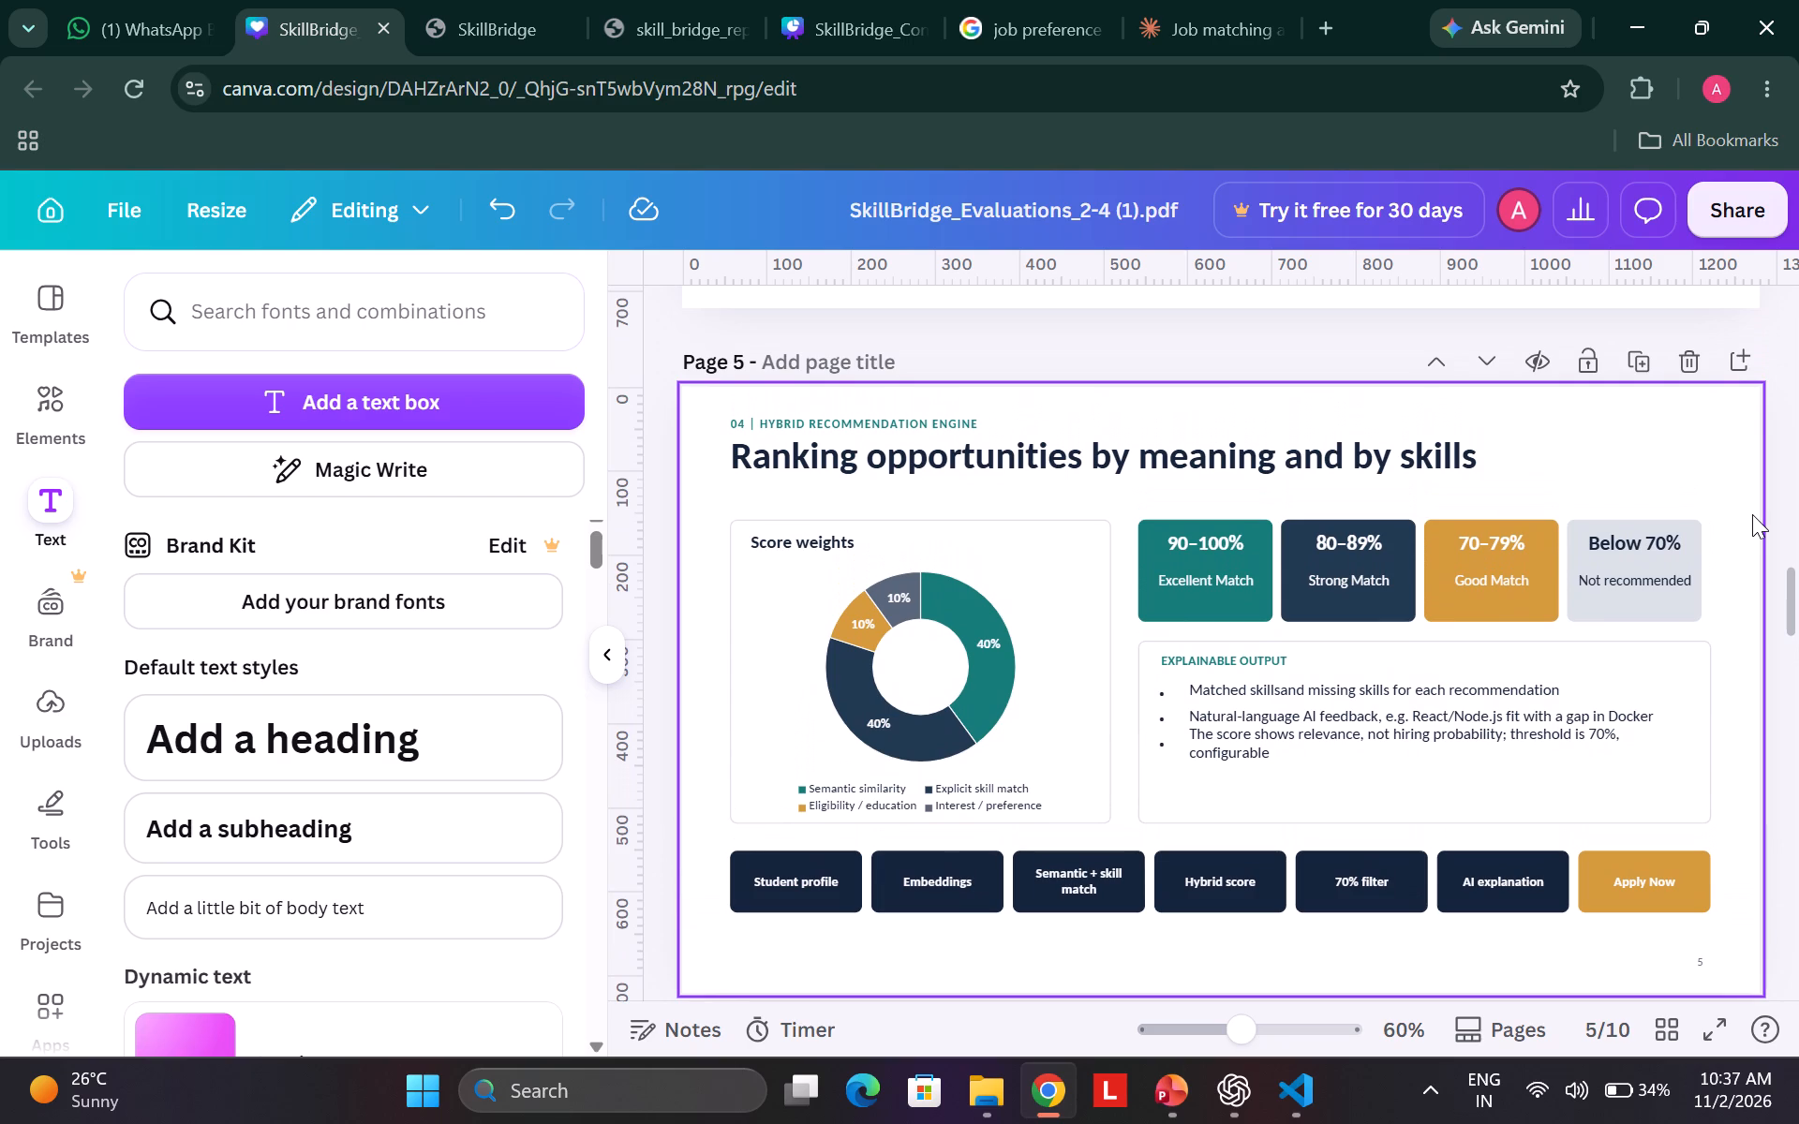
{"action": "scroll", "coordinate": [1752, 514], "scroll_direction": "up", "scroll_amount": 3}
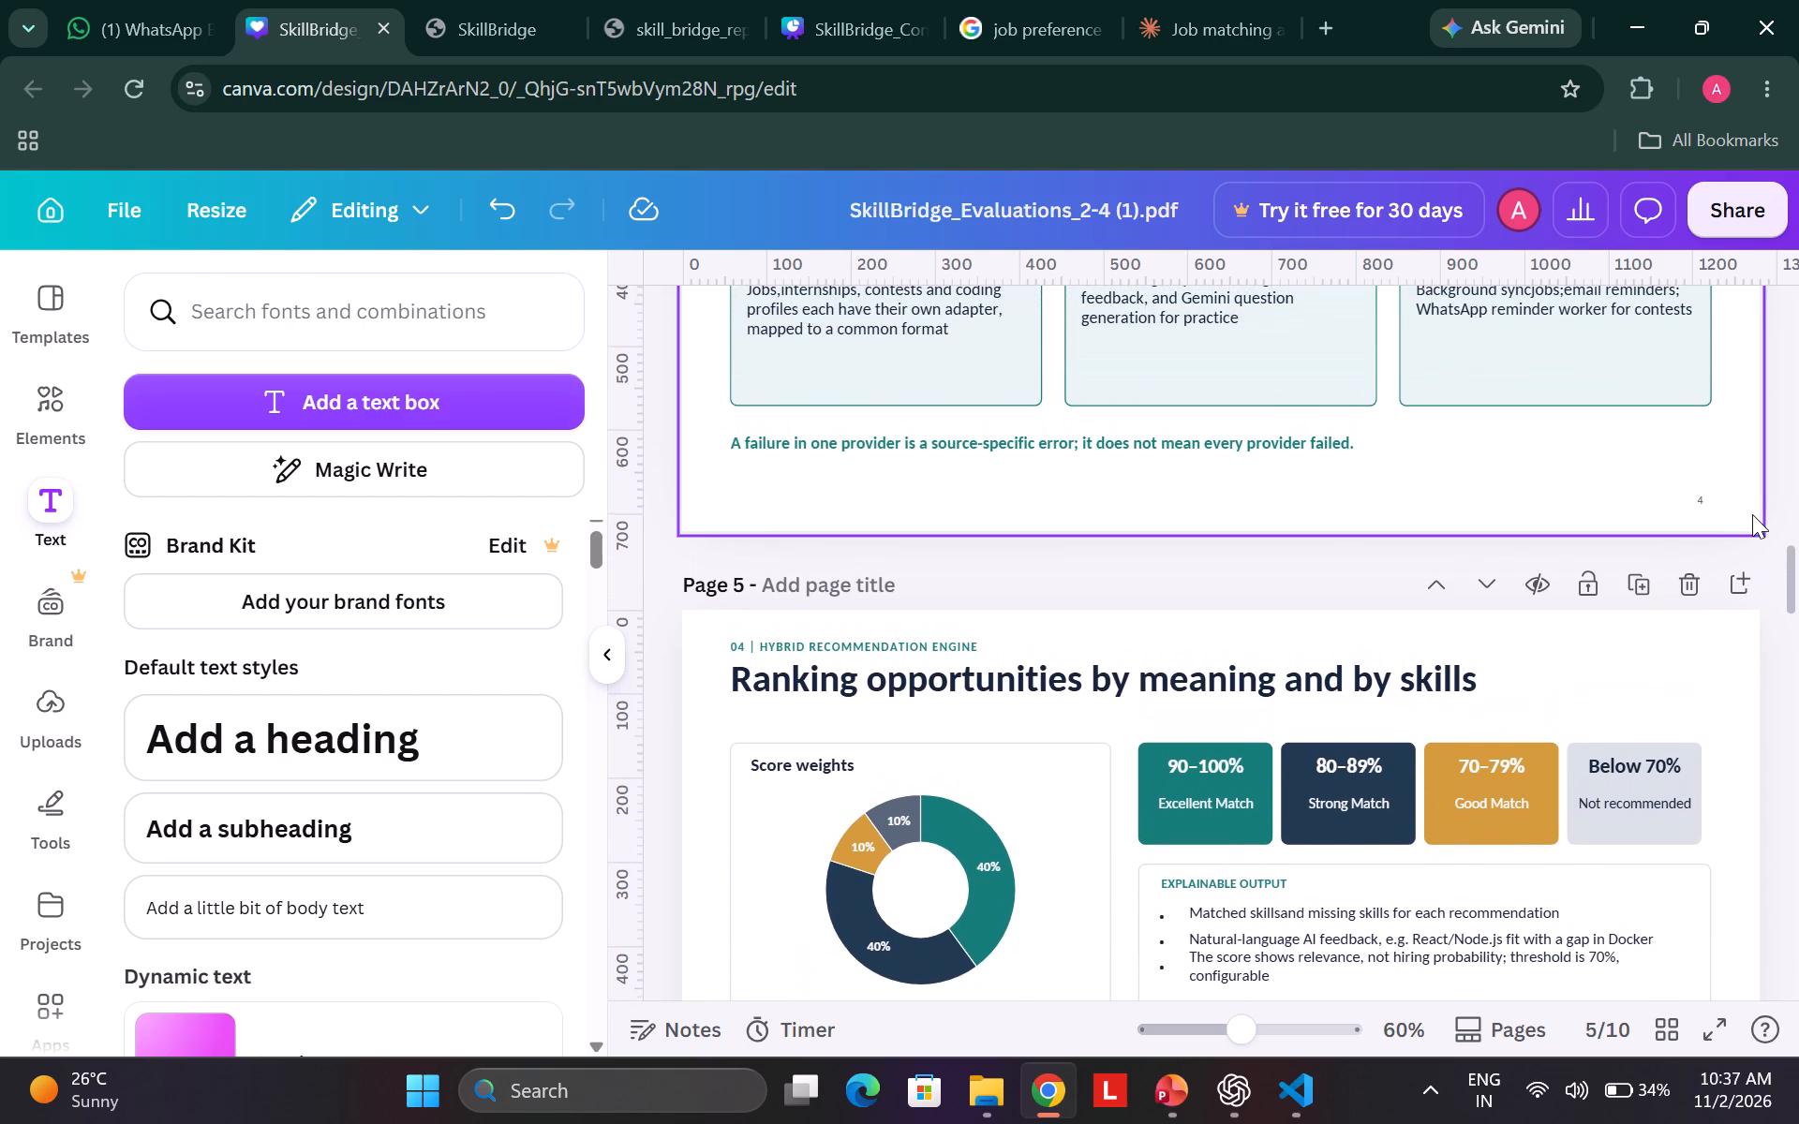
{"action": "scroll", "coordinate": [1775, 497], "scroll_direction": "up", "scroll_amount": 3}
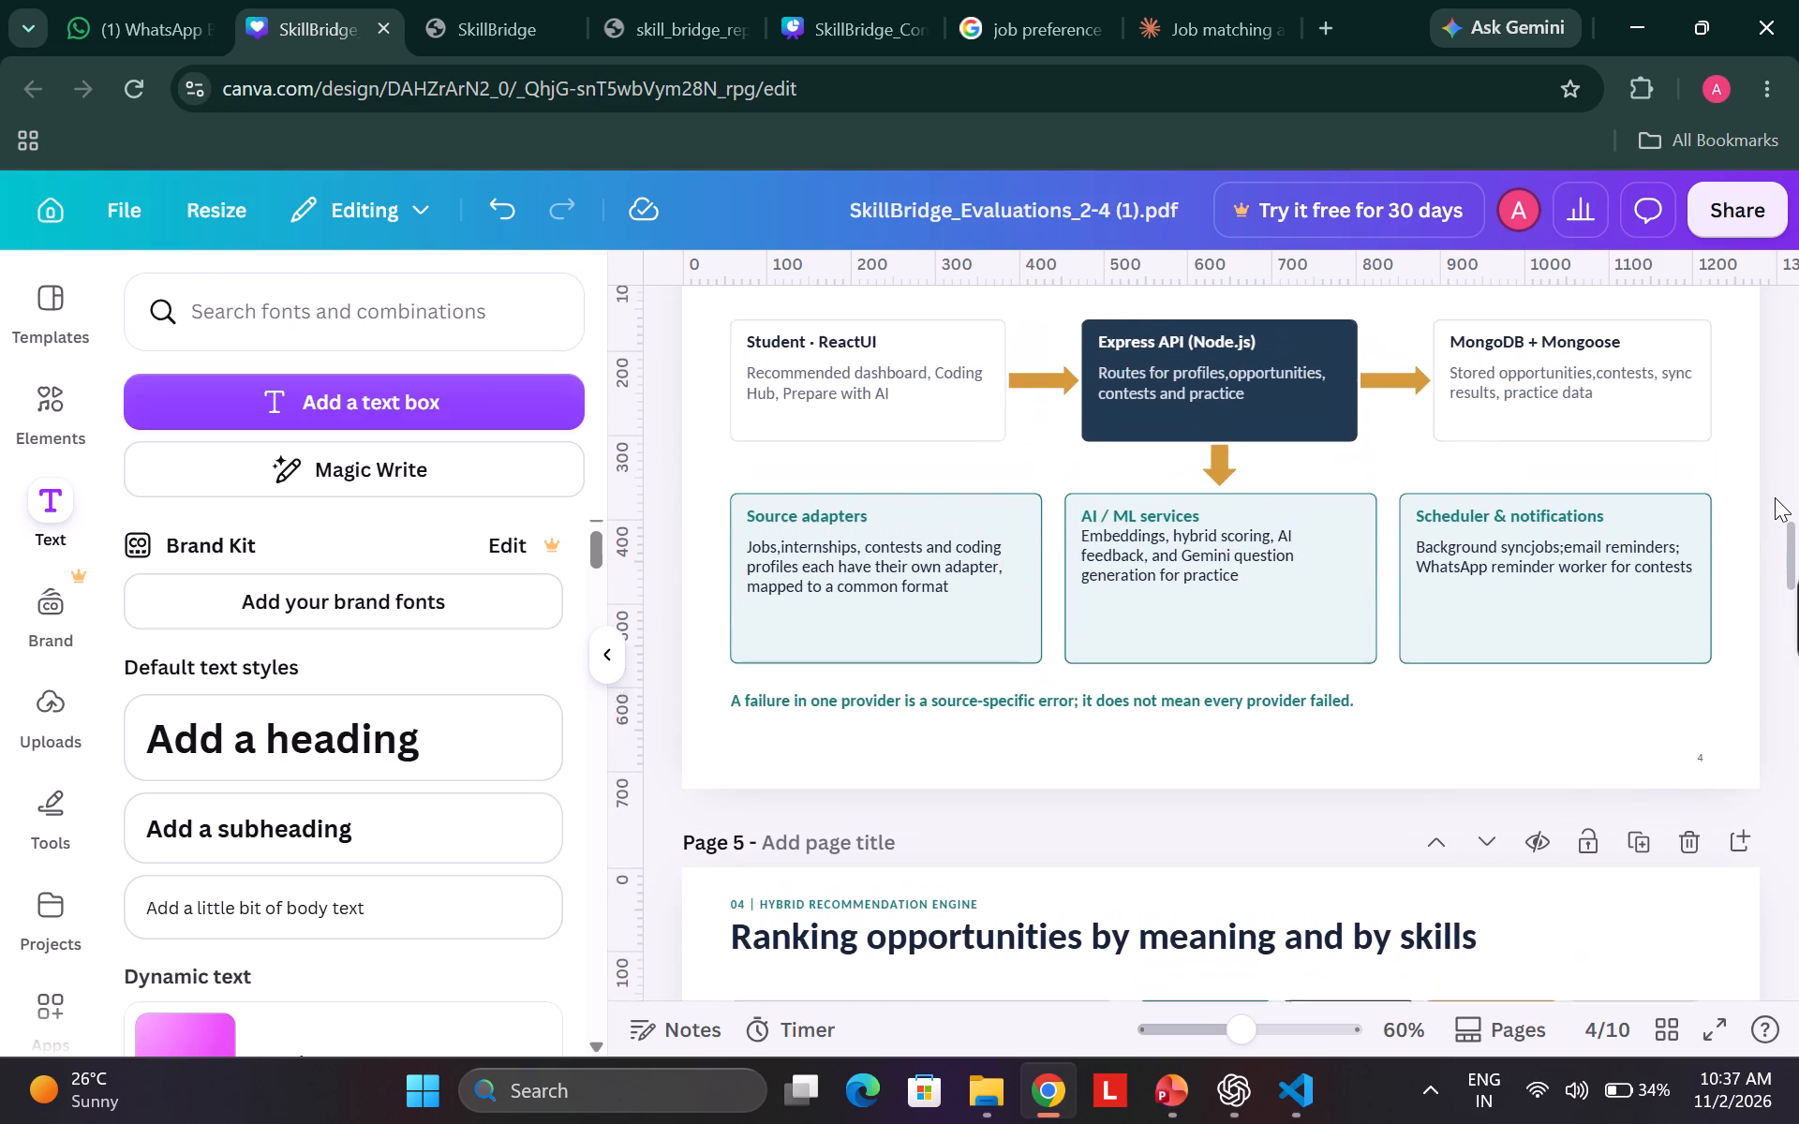
{"action": "scroll", "coordinate": [1775, 497], "scroll_direction": "up", "scroll_amount": 4}
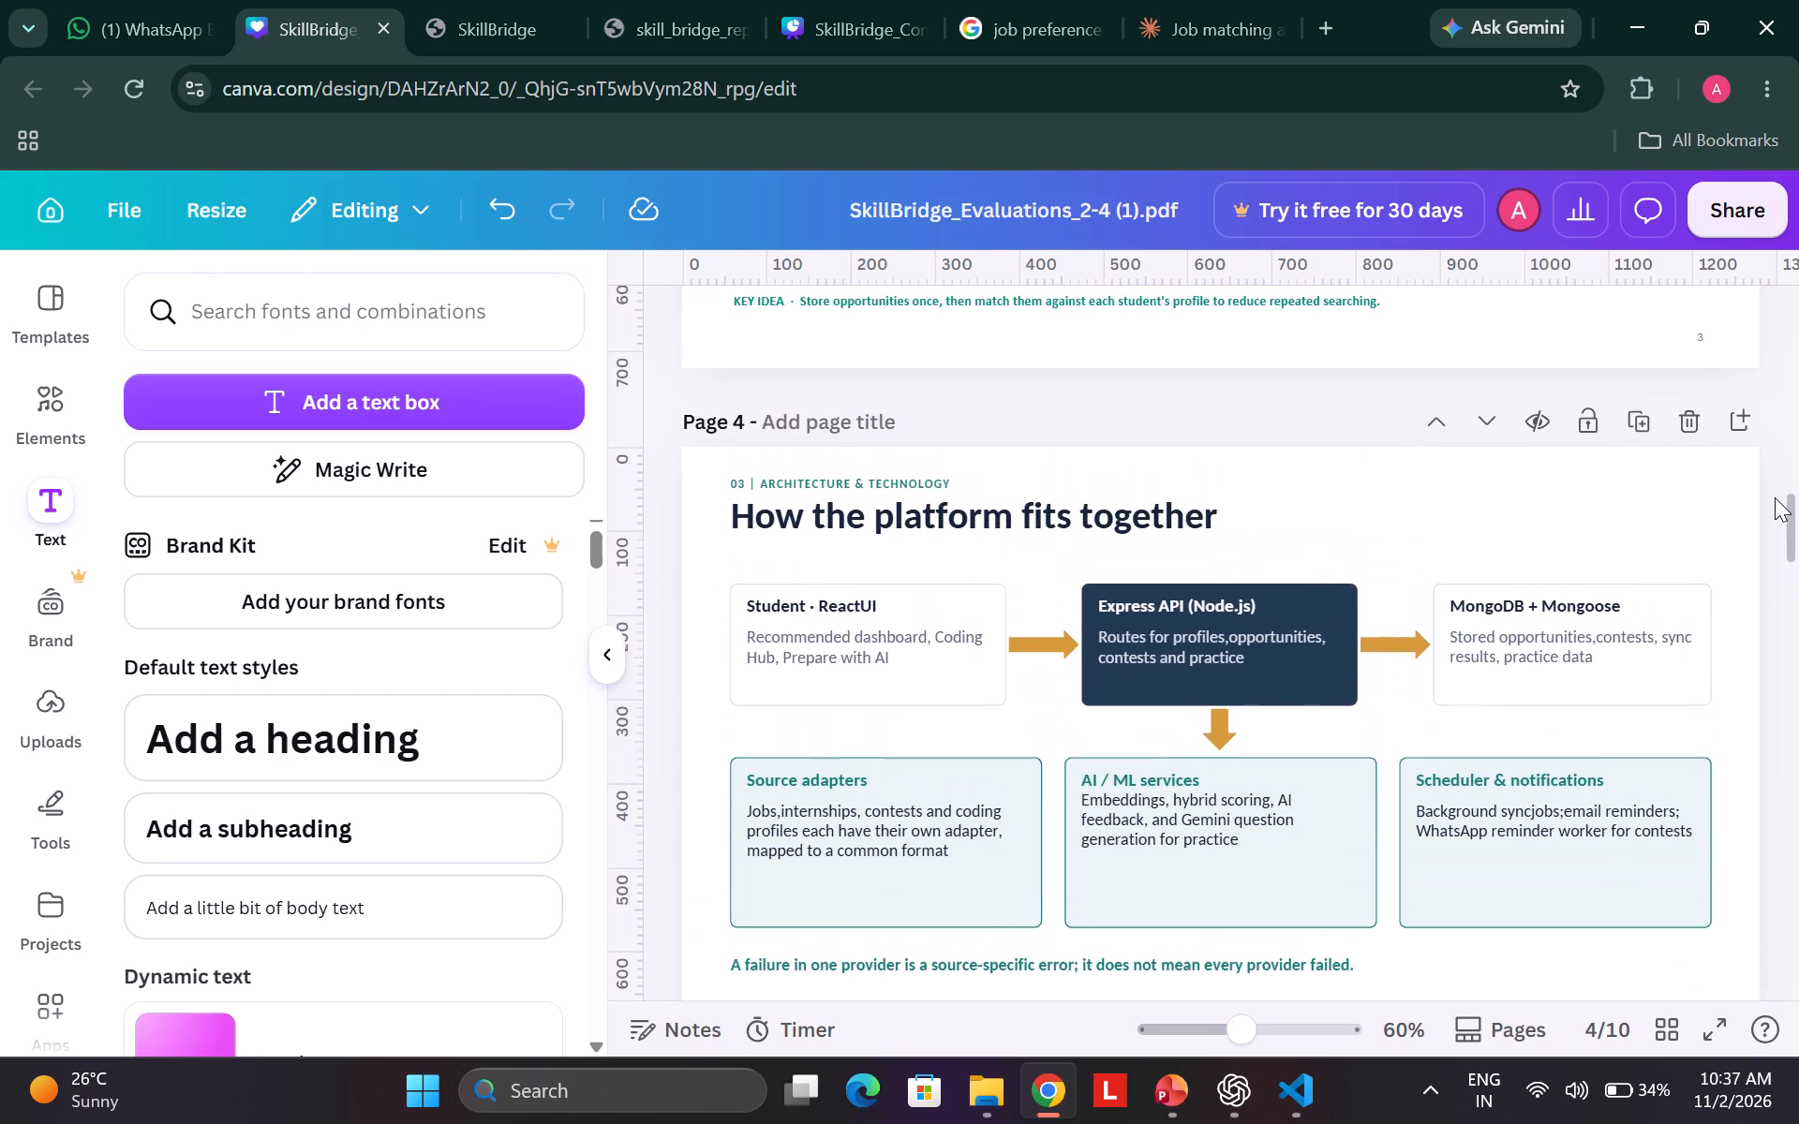
{"action": "scroll", "coordinate": [1775, 497], "scroll_direction": "up", "scroll_amount": 4}
{"action": "scroll", "coordinate": [1775, 497], "scroll_direction": "right", "scroll_amount": 1}
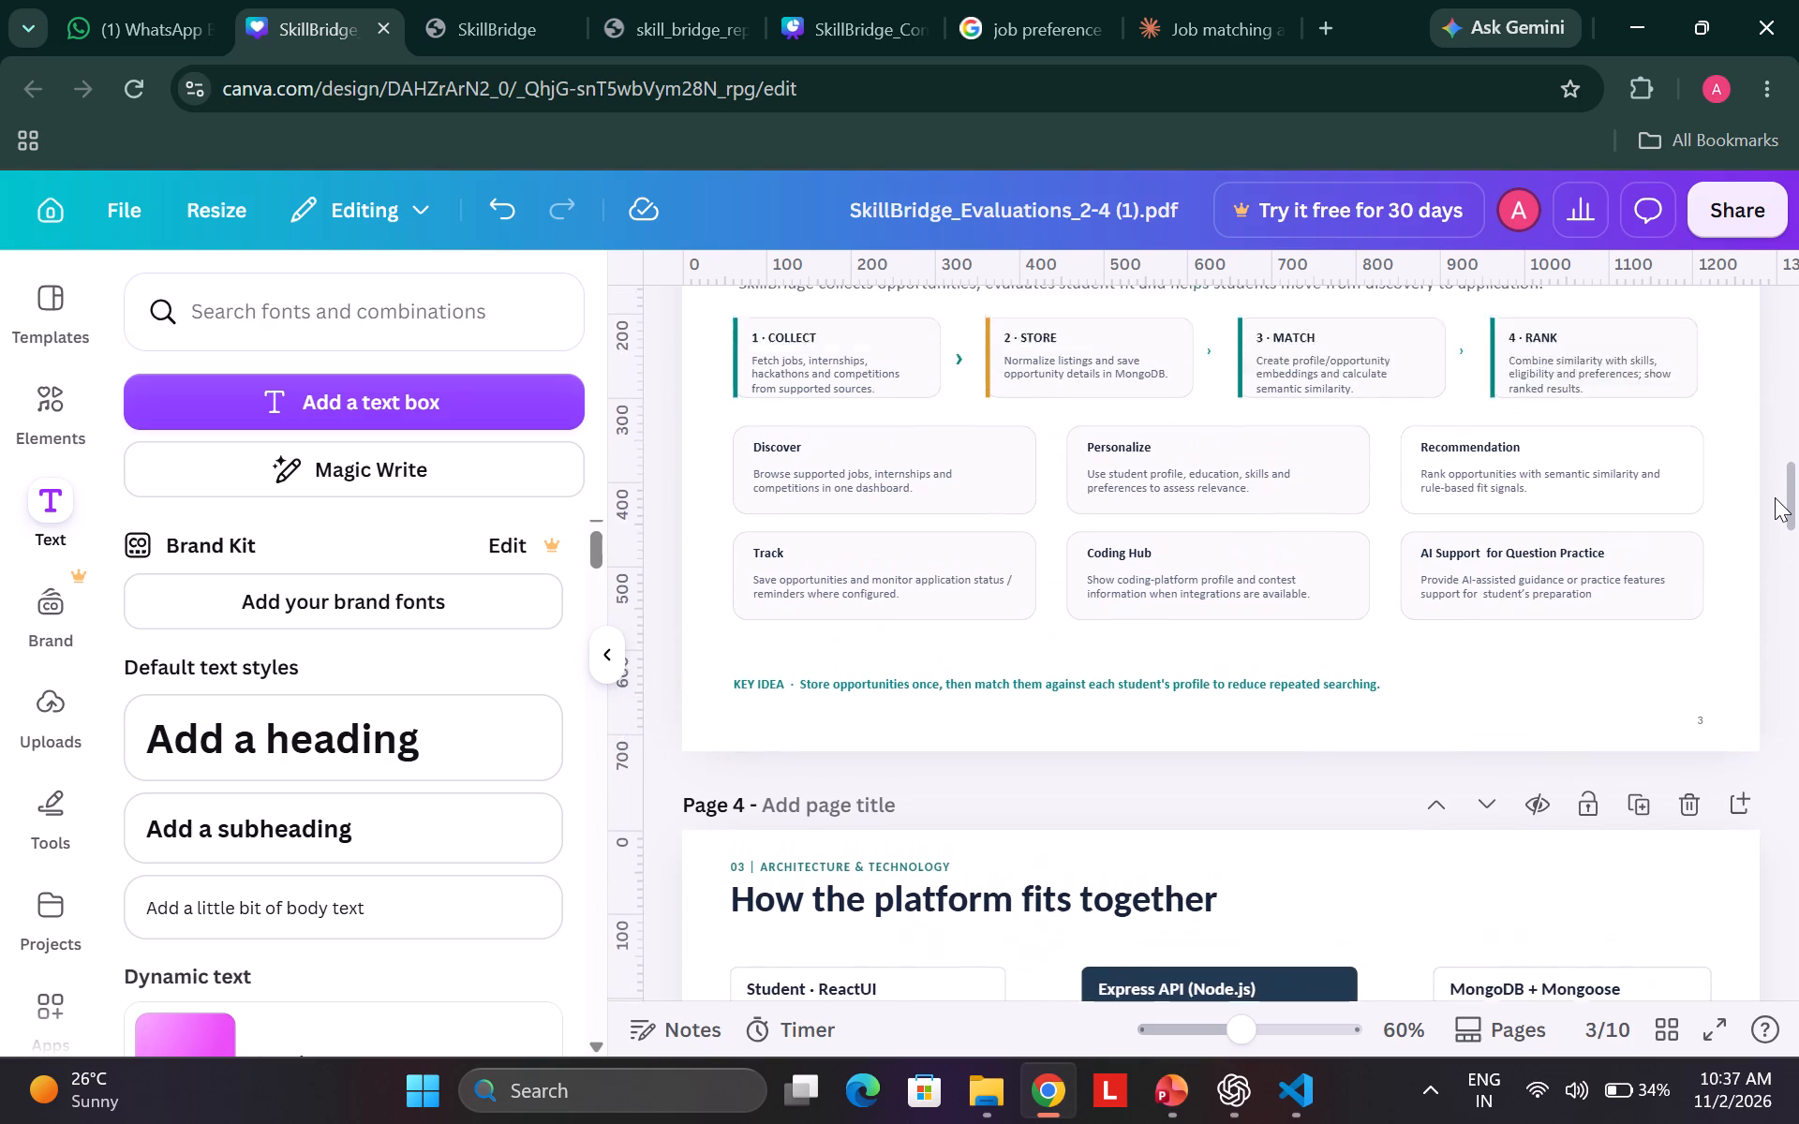
{"action": "scroll", "coordinate": [1775, 497], "scroll_direction": "right", "scroll_amount": 1}
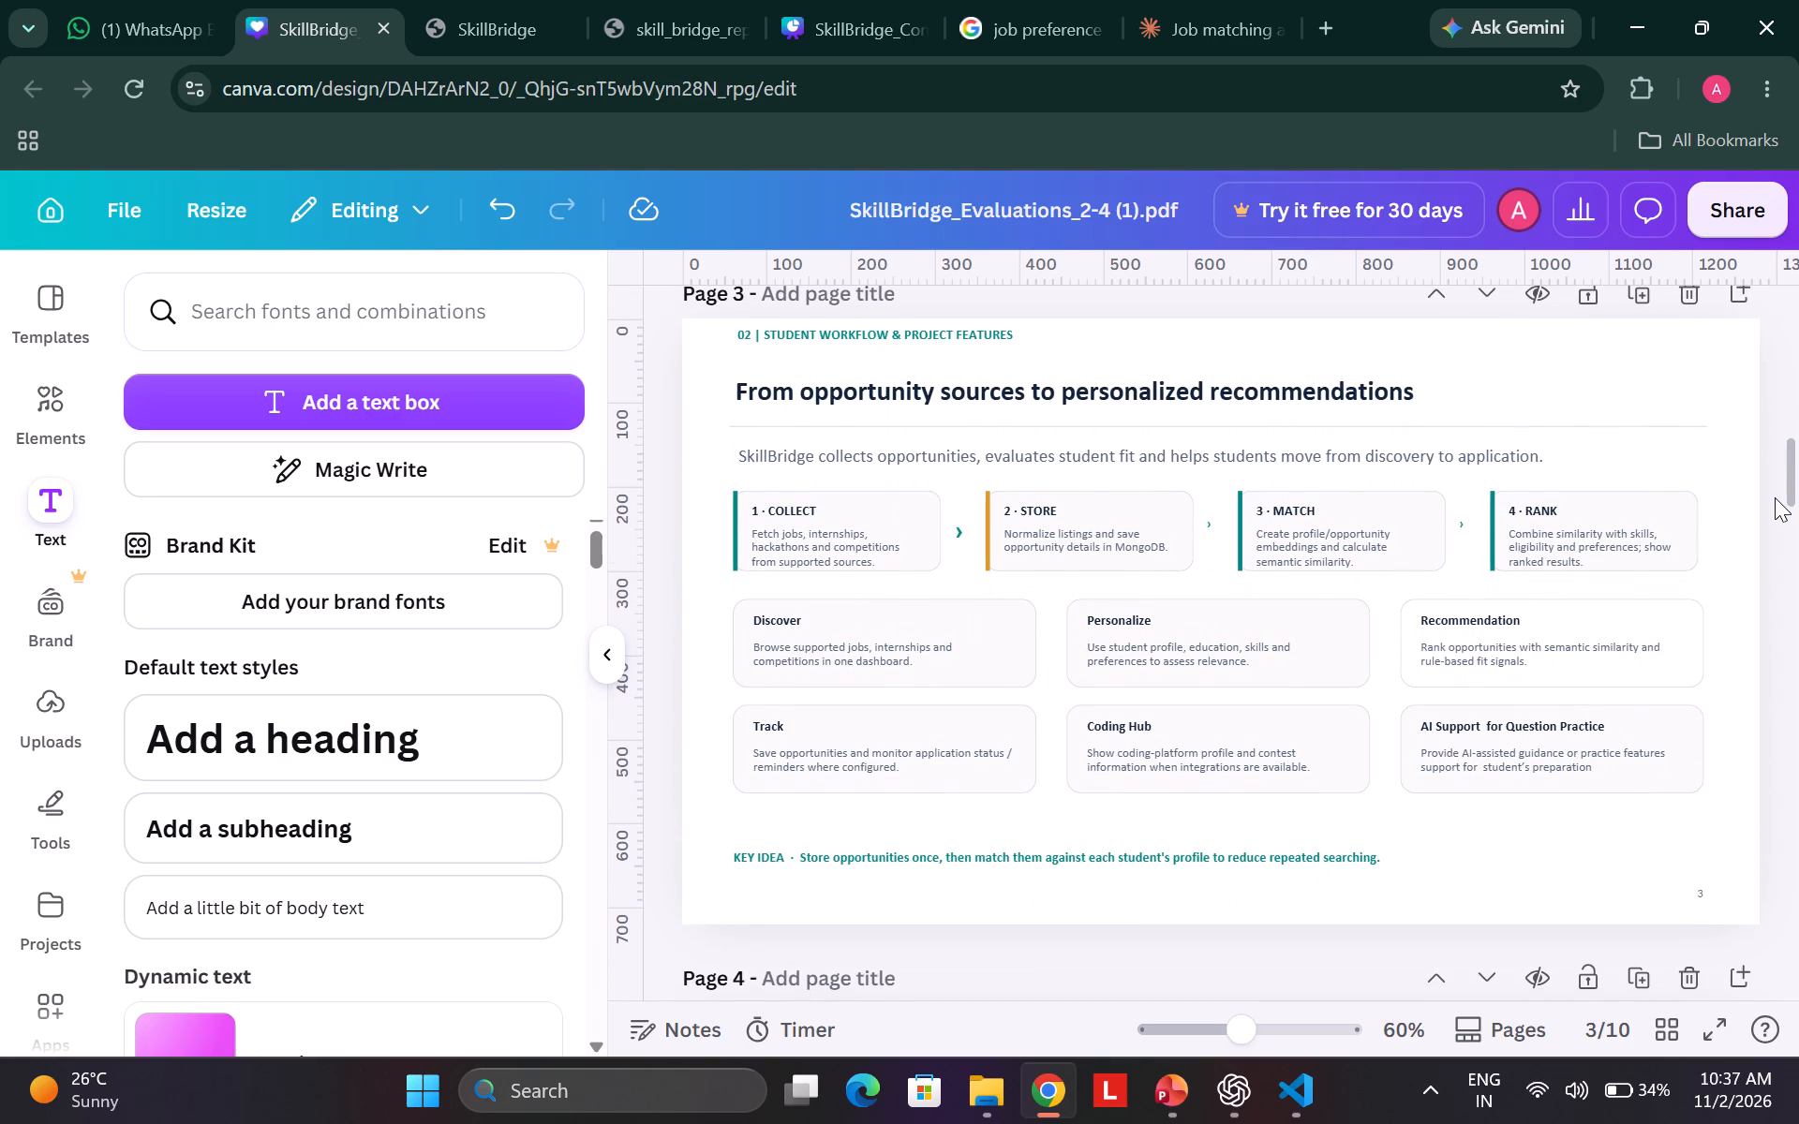
{"action": "scroll", "coordinate": [1775, 497], "scroll_direction": "down", "scroll_amount": 1}
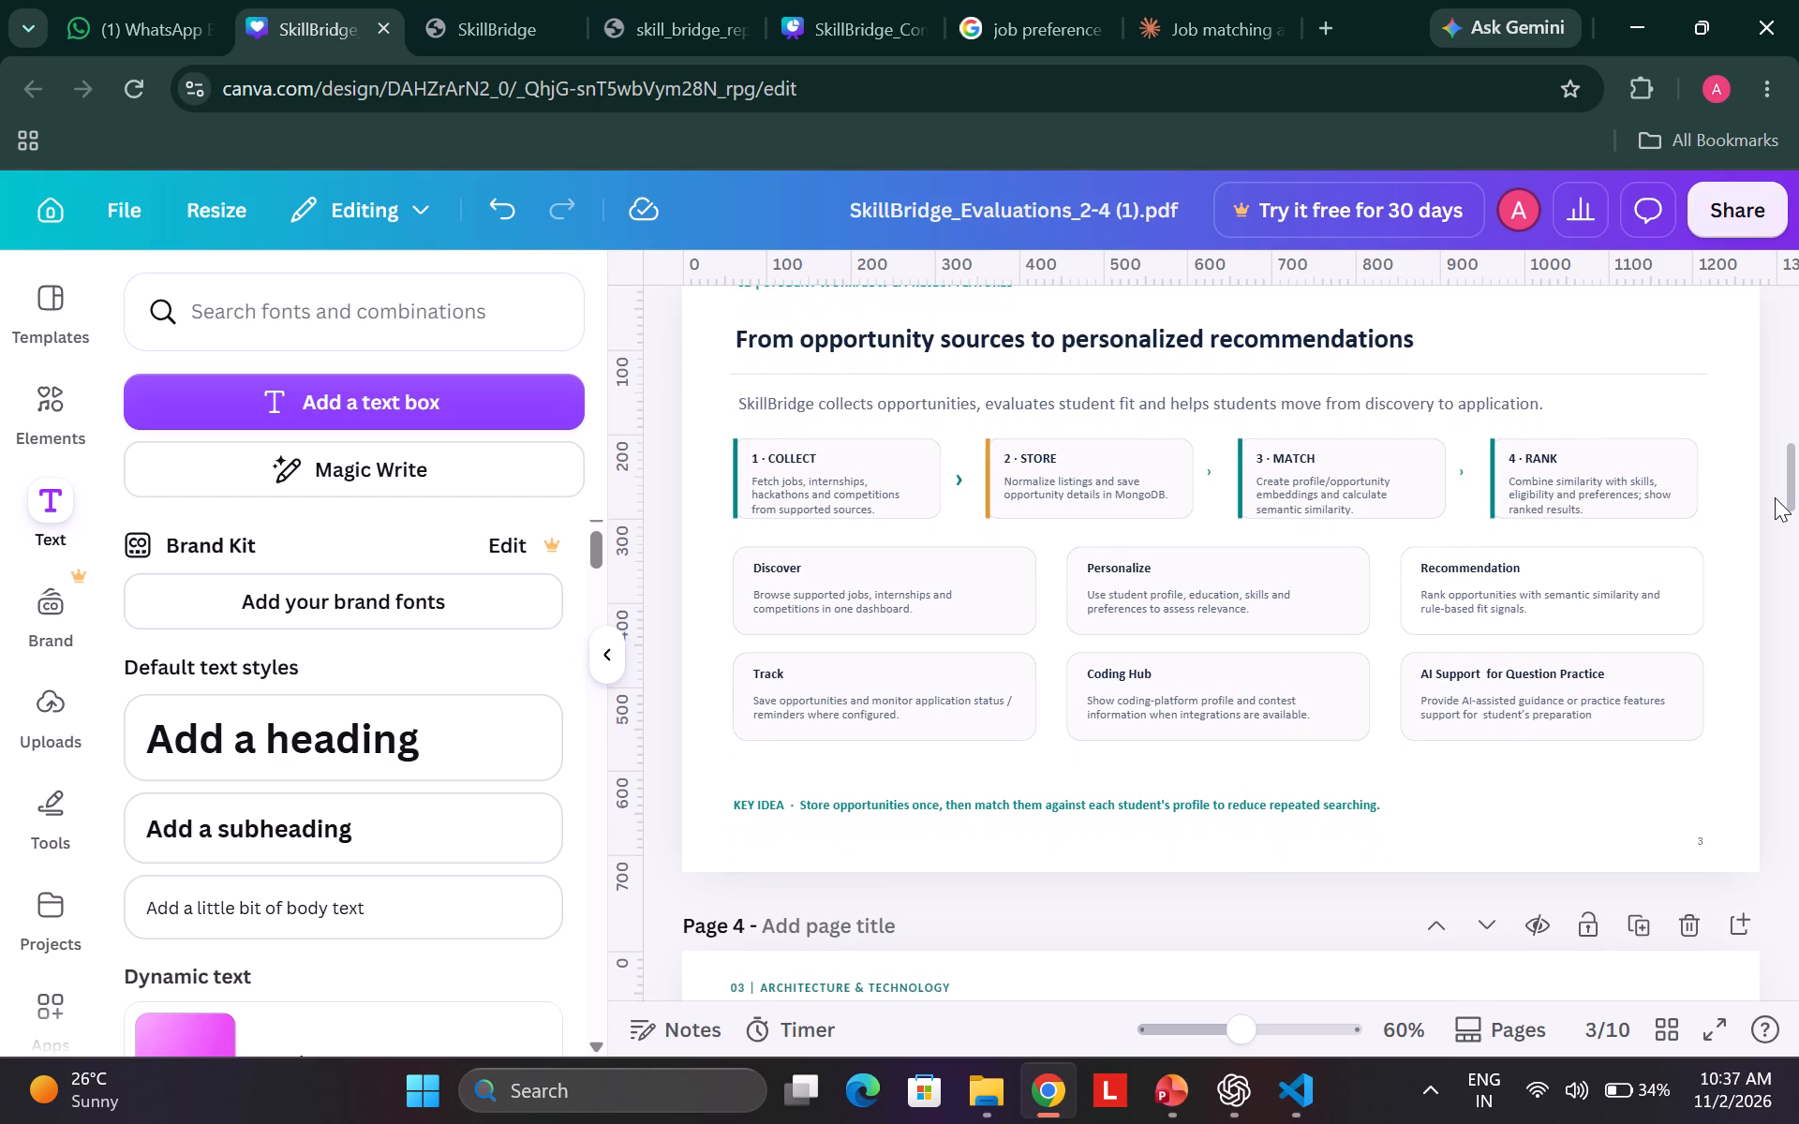
{"action": "scroll", "coordinate": [1775, 497], "scroll_direction": "down", "scroll_amount": 2}
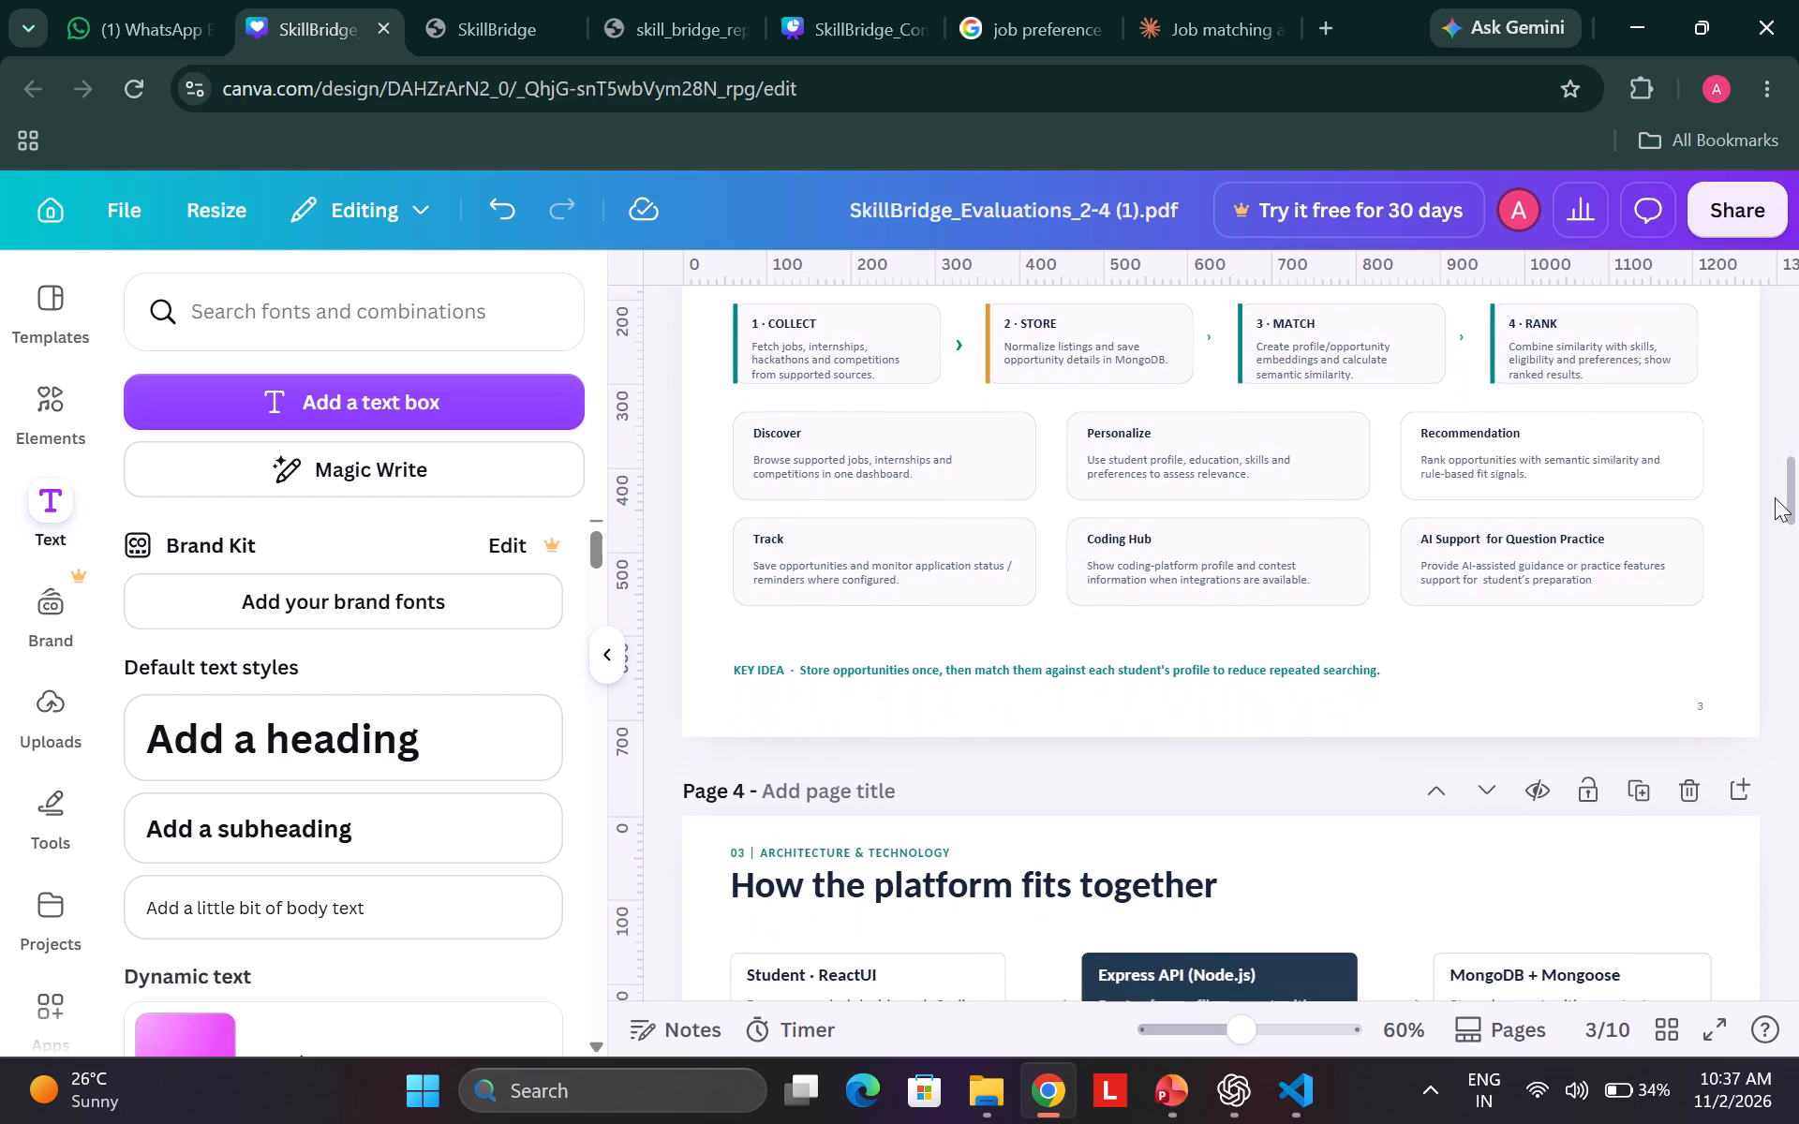
{"action": "scroll", "coordinate": [1775, 497], "scroll_direction": "down", "scroll_amount": 1}
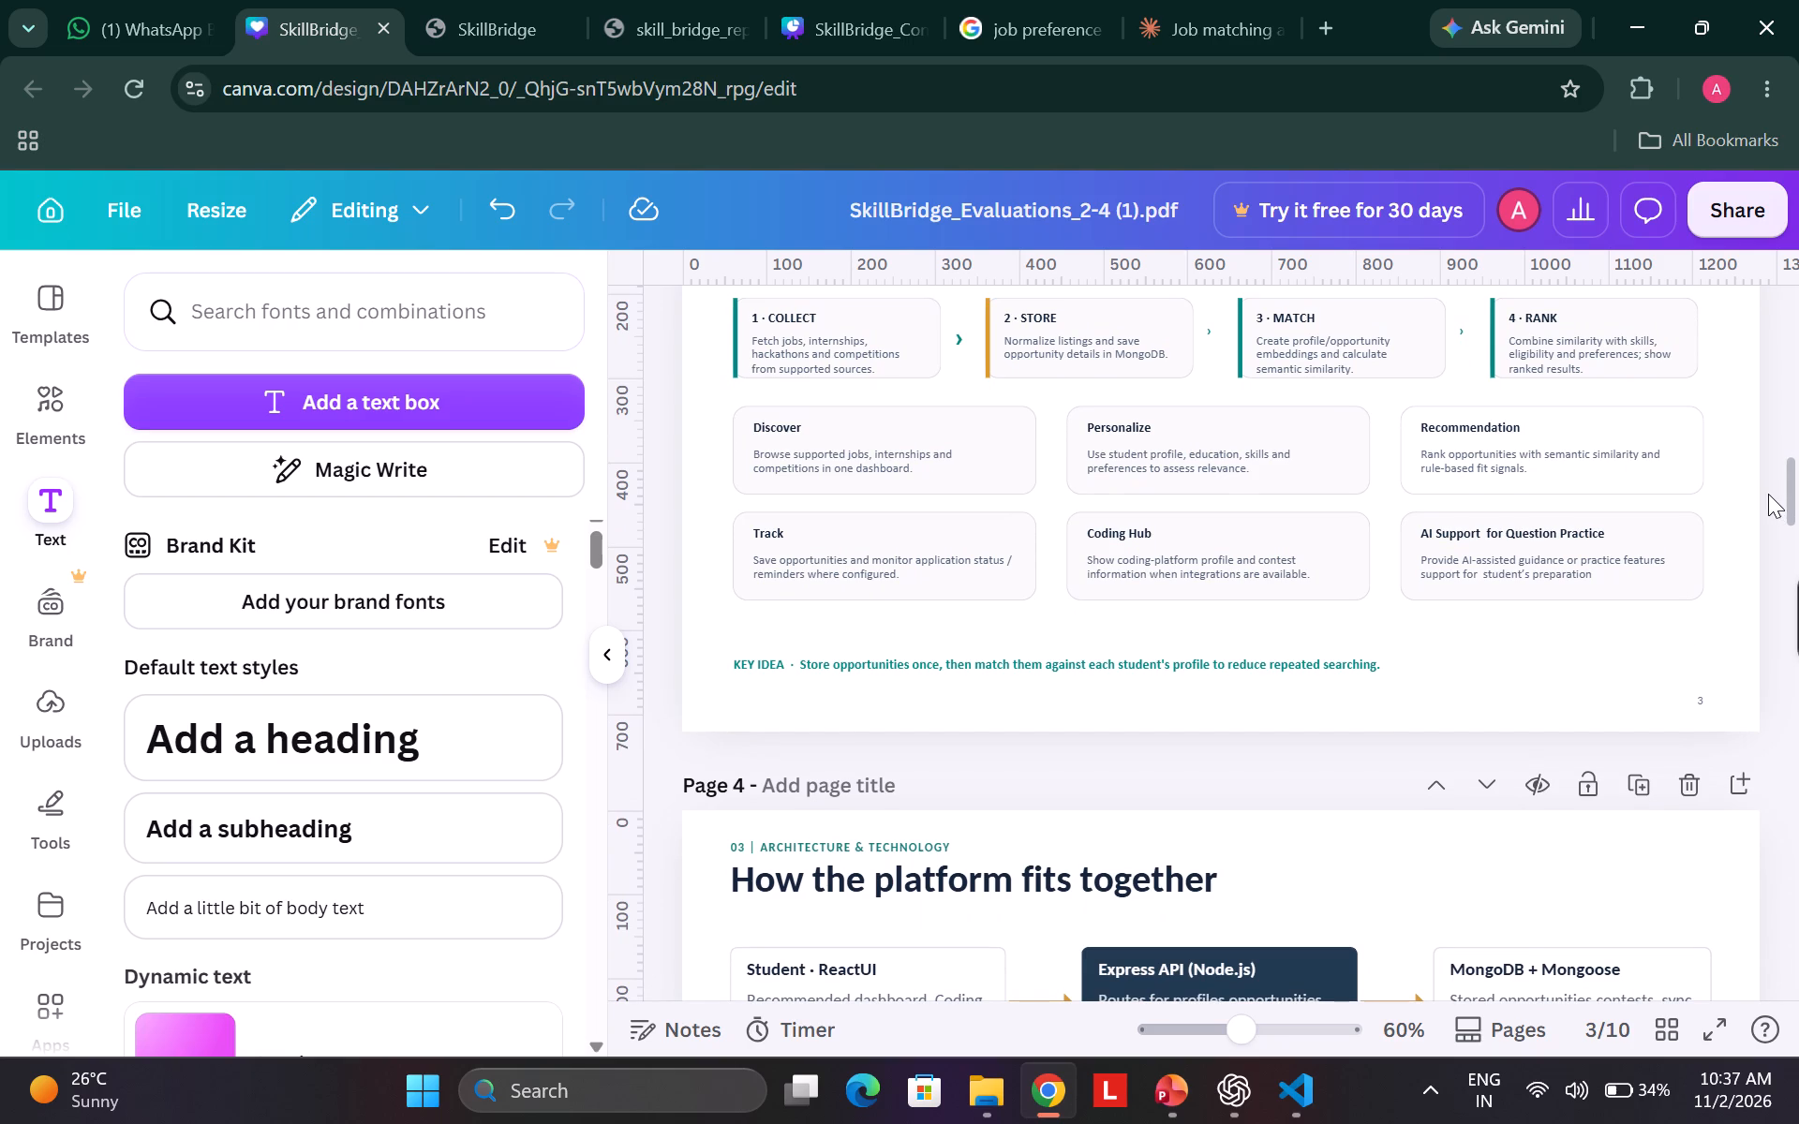
{"action": "scroll", "coordinate": [1767, 493], "scroll_direction": "up", "scroll_amount": 2}
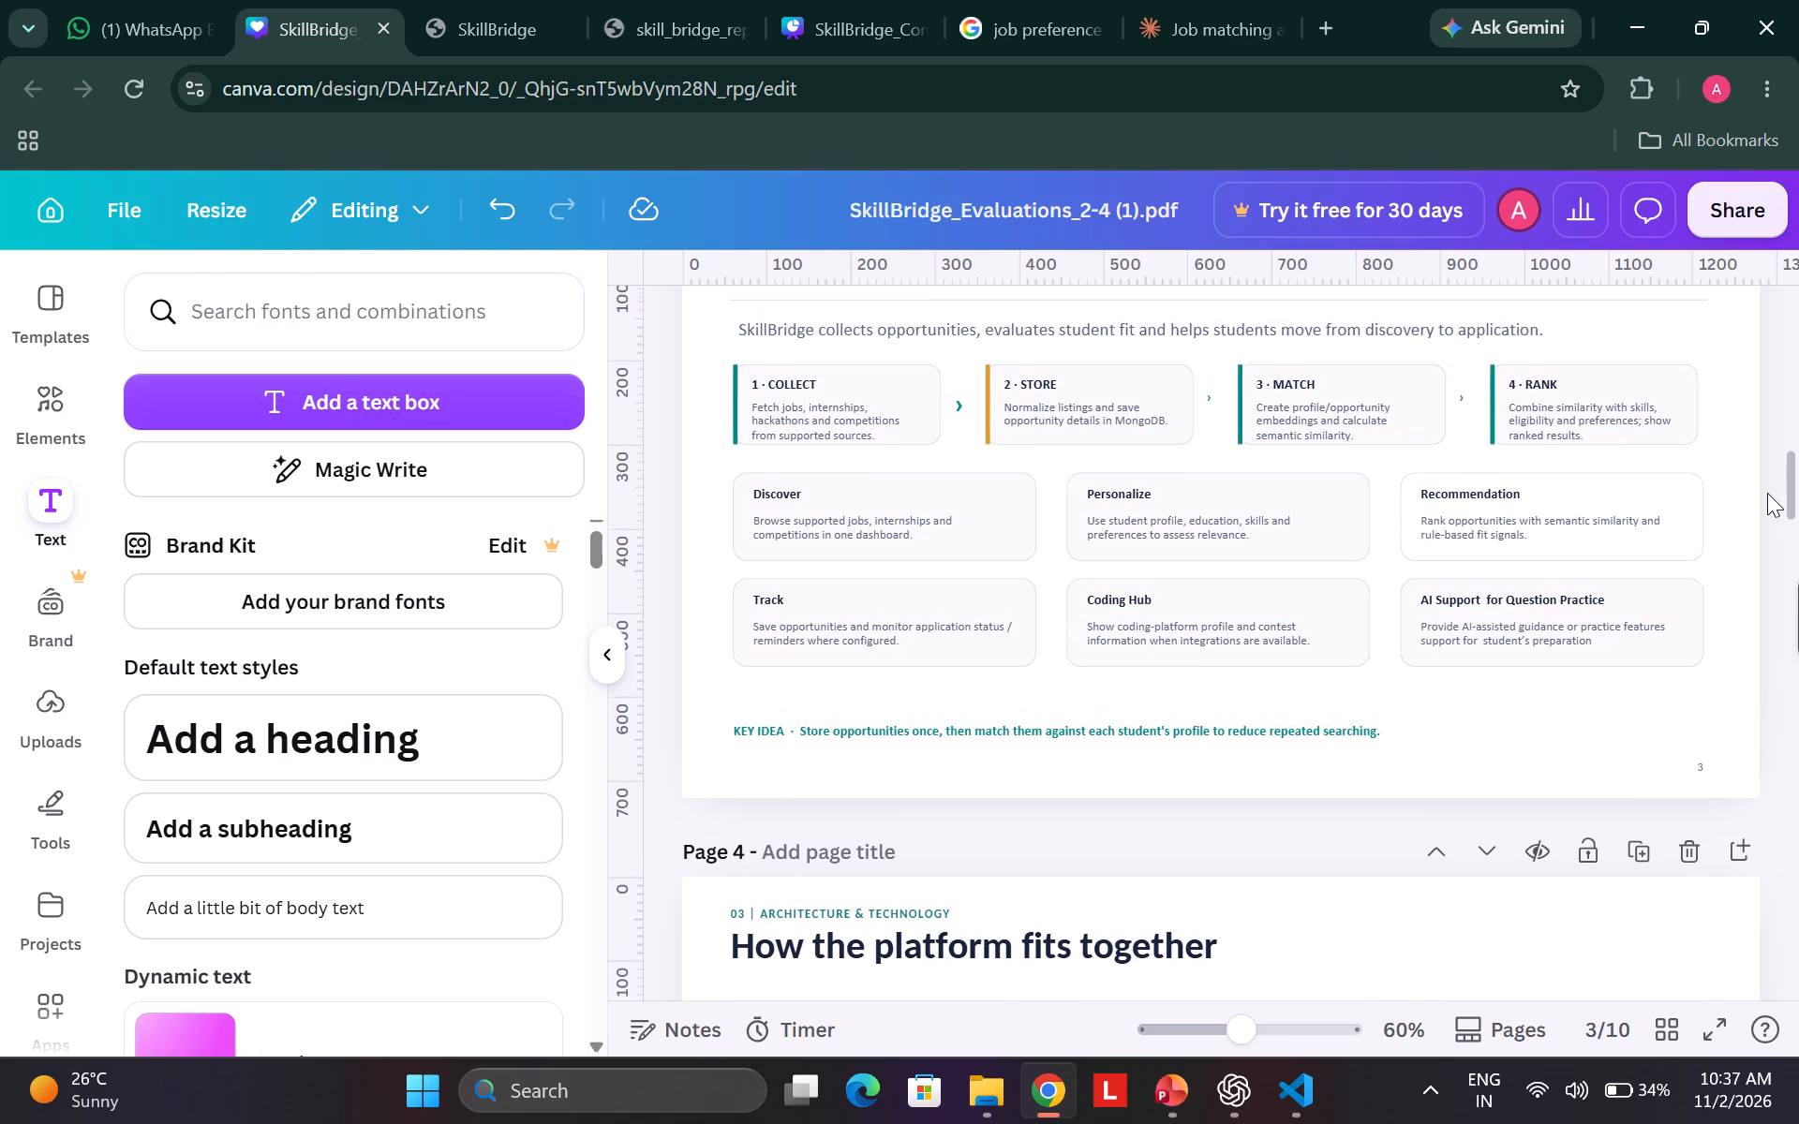
{"action": "scroll", "coordinate": [1767, 493], "scroll_direction": "up", "scroll_amount": 4}
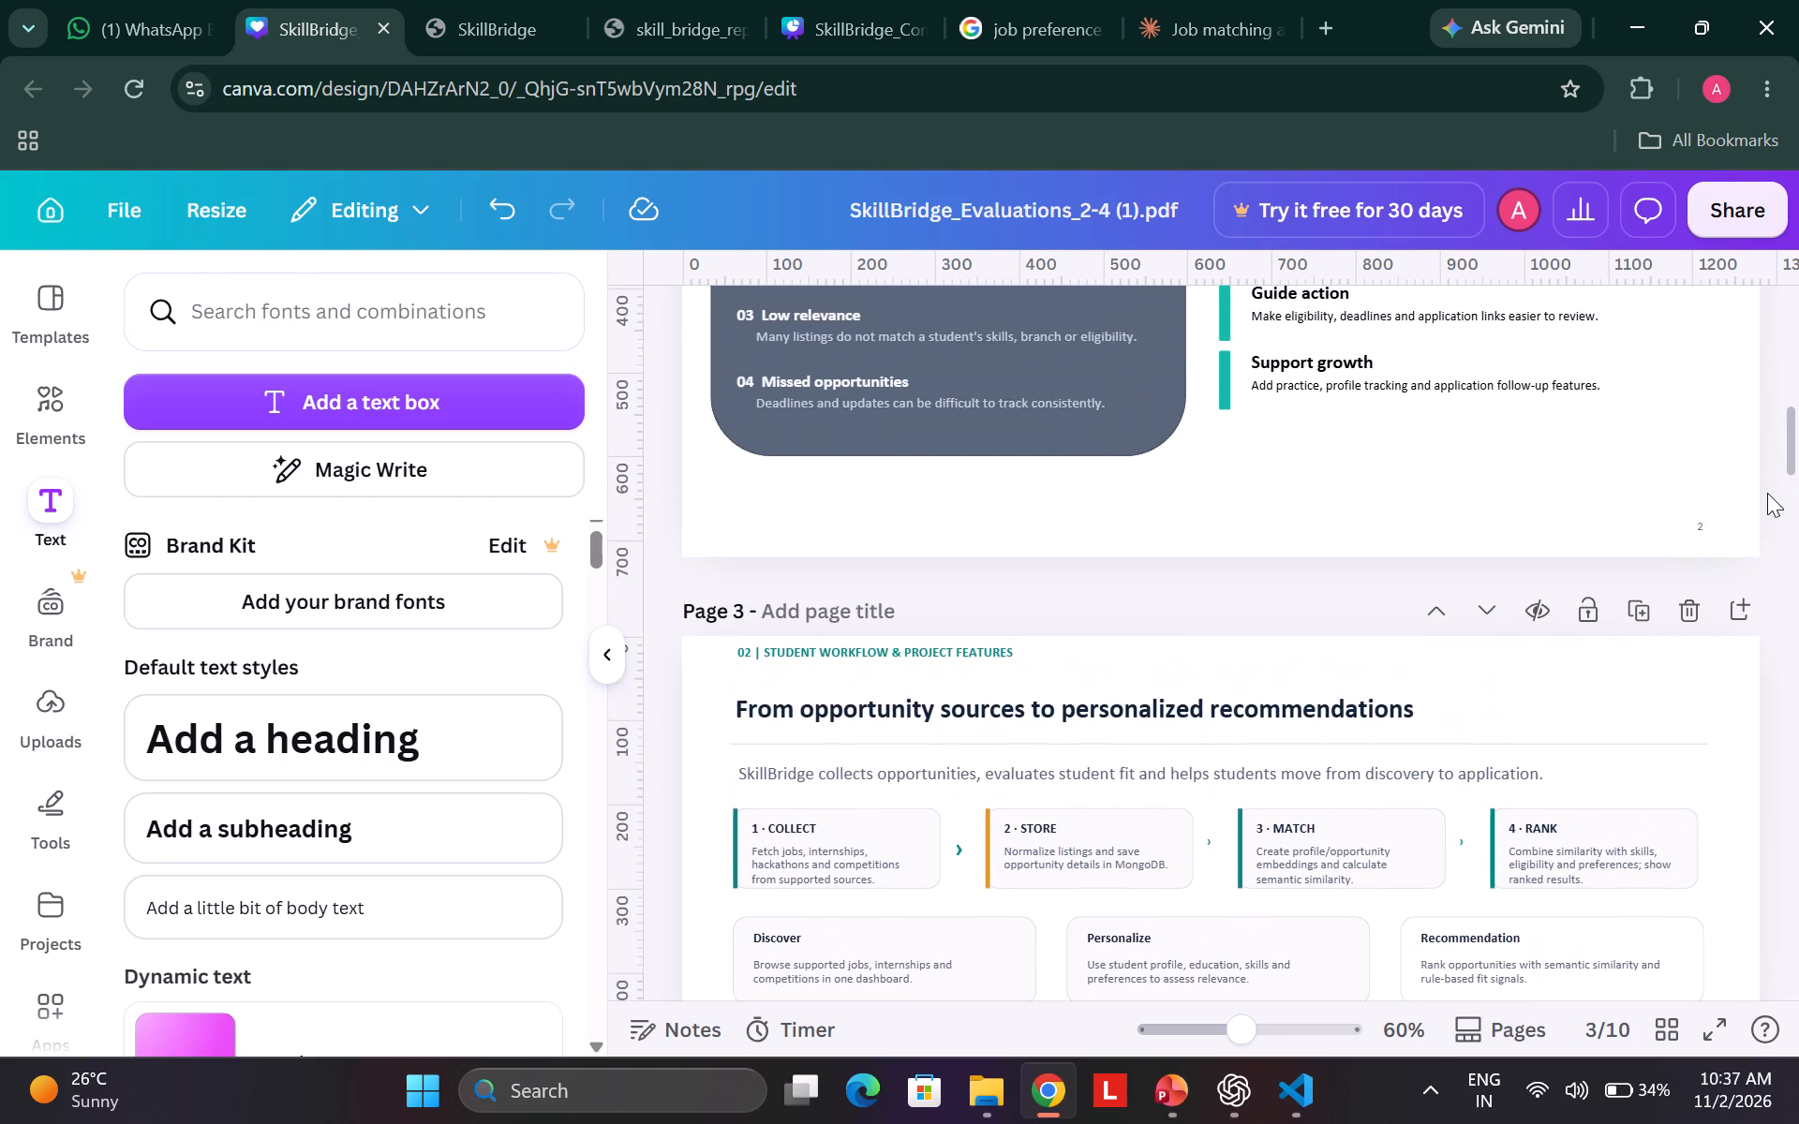
{"action": "scroll", "coordinate": [1767, 493], "scroll_direction": "up", "scroll_amount": 2}
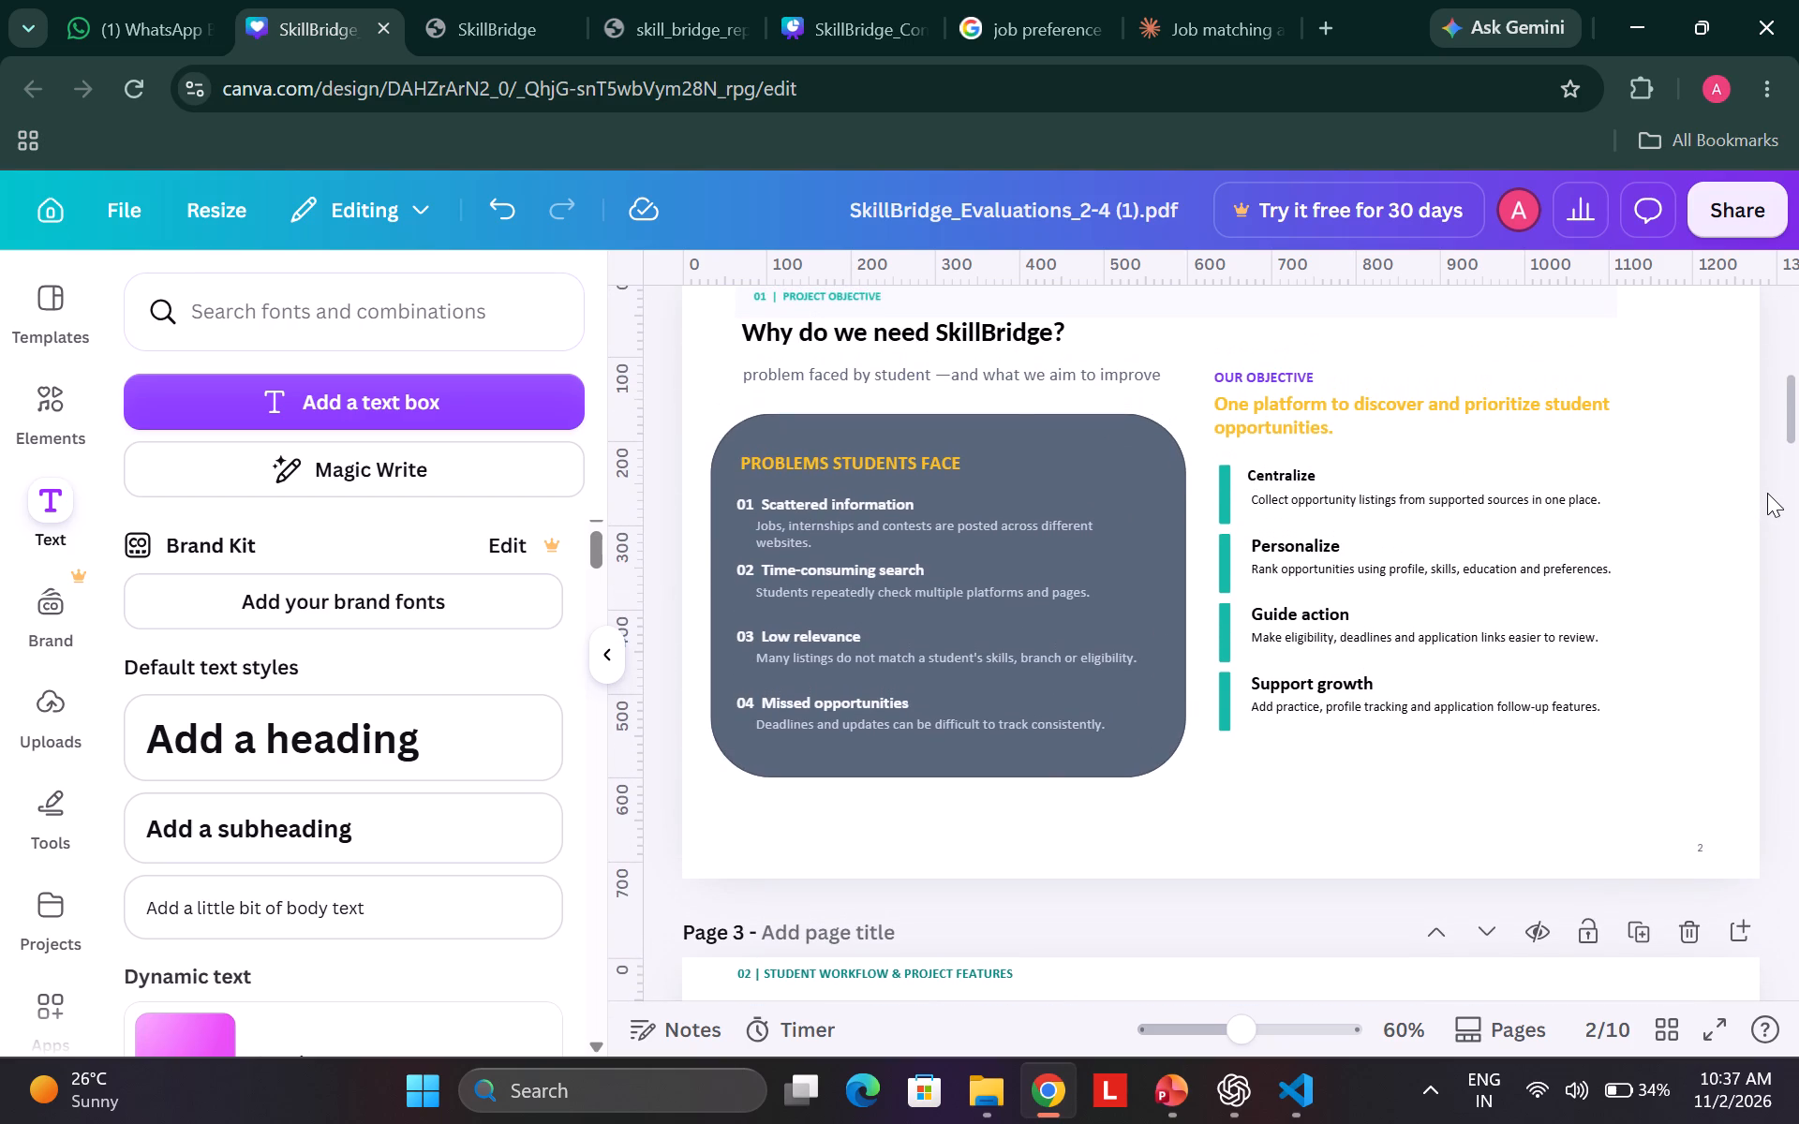
{"action": "scroll", "coordinate": [1767, 493], "scroll_direction": "up", "scroll_amount": 1}
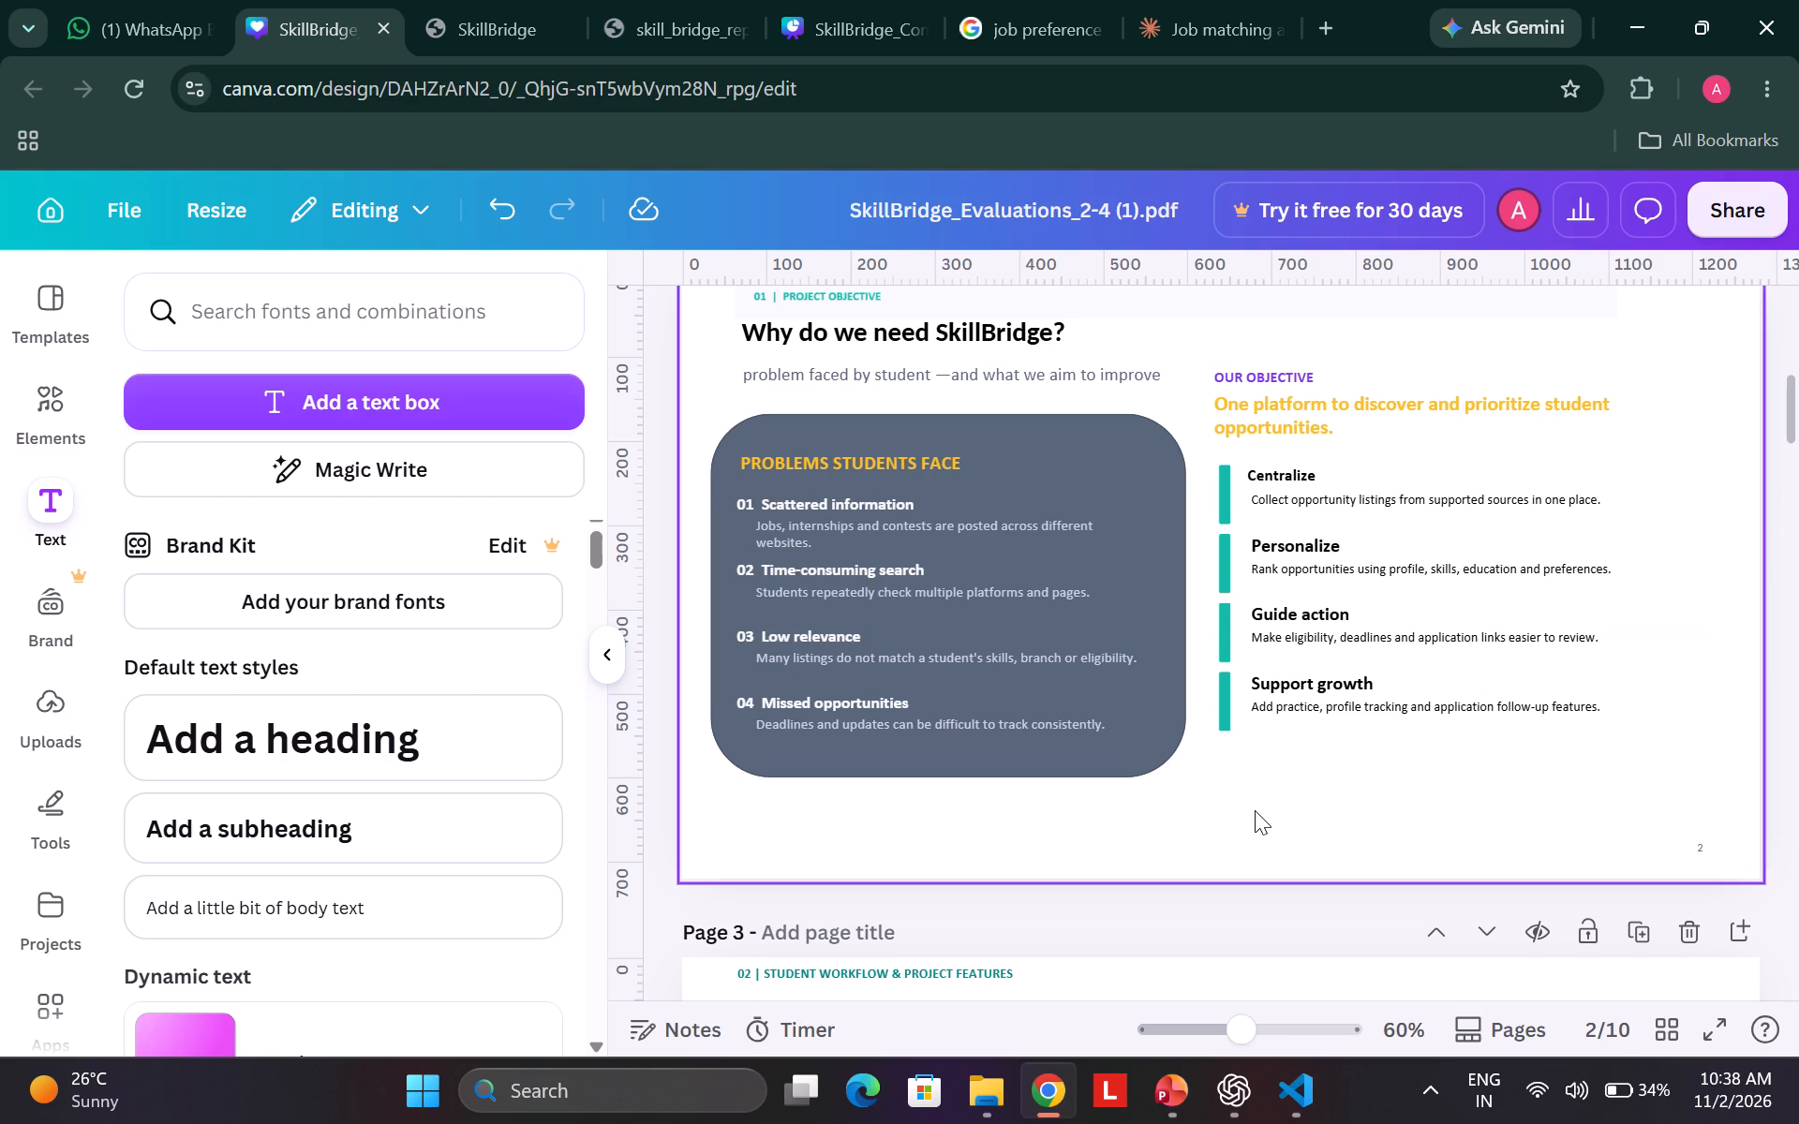
Inspect page 3's workflow cards and the text formatting of the “1 · COLLECT” heading, Discover description and KEY IDEA line.
{"action": "scroll", "coordinate": [1255, 810], "scroll_direction": "down", "scroll_amount": 3}
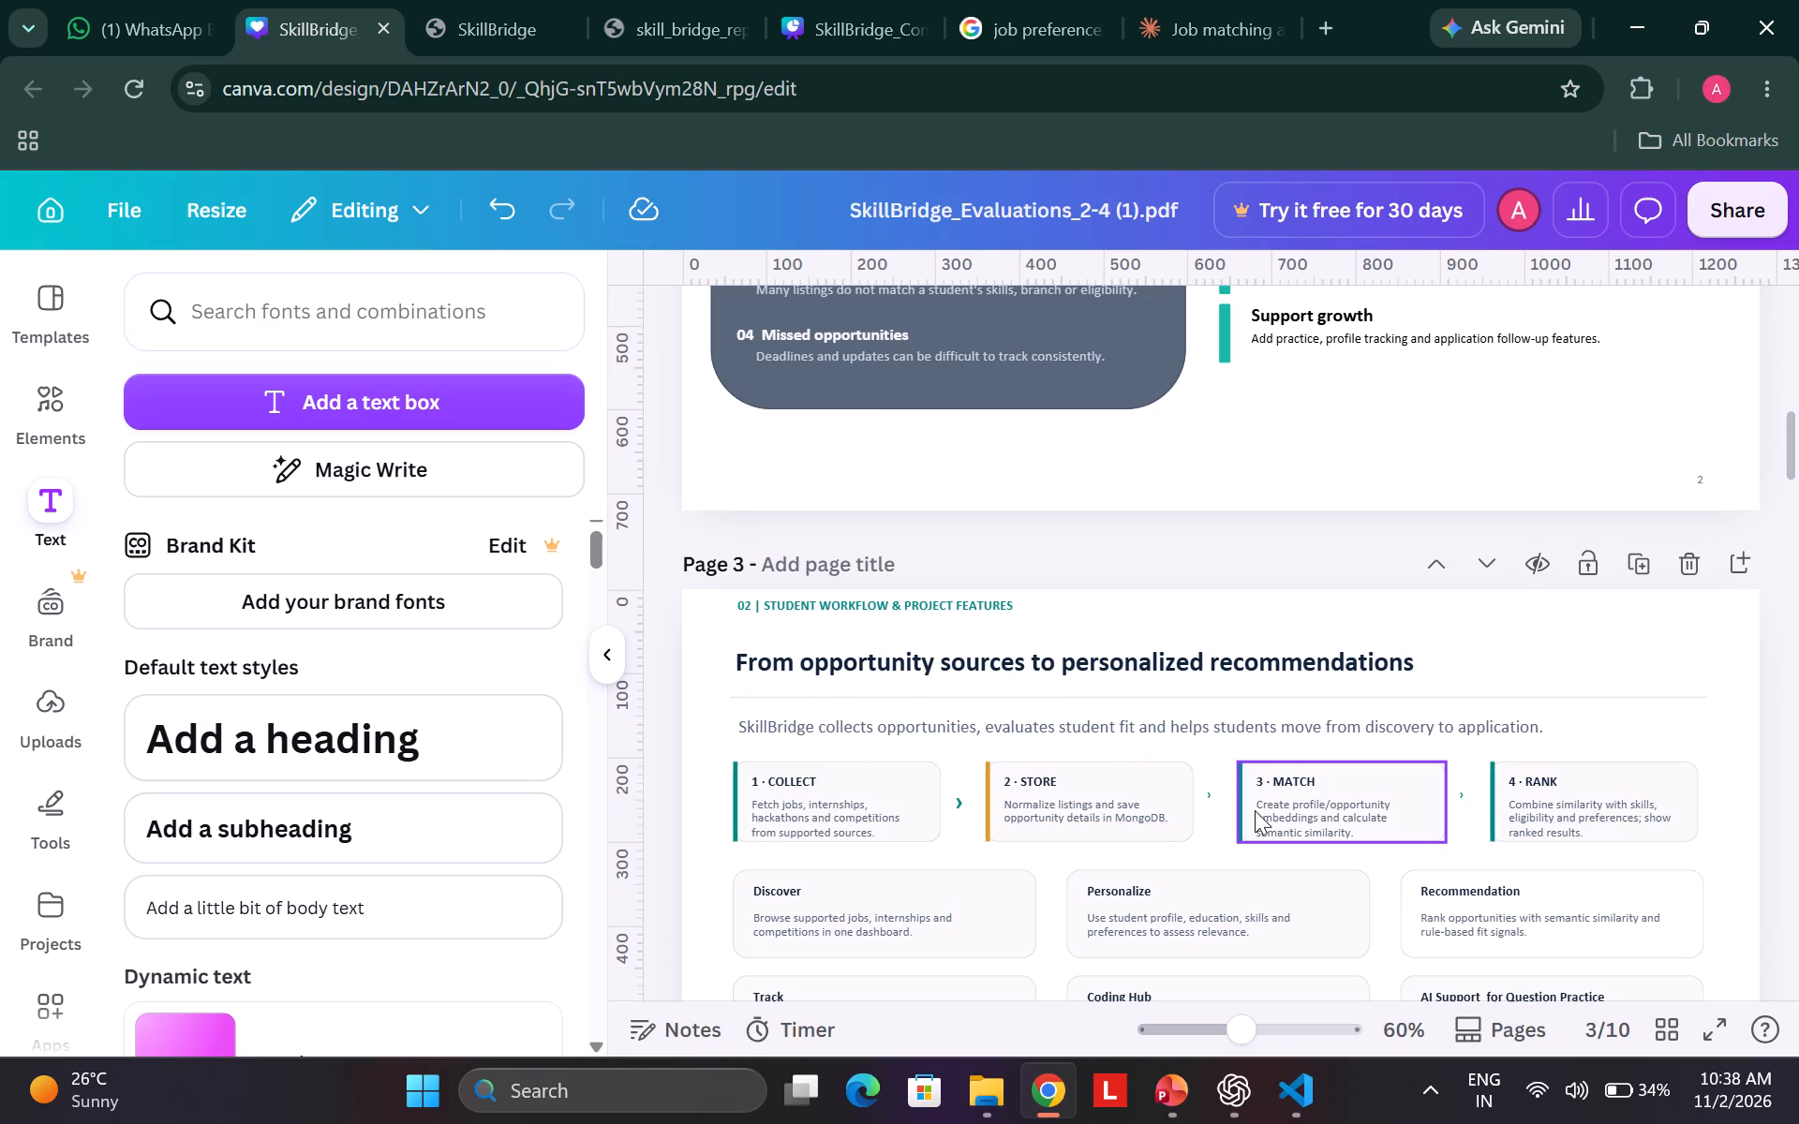
{"action": "scroll", "coordinate": [1255, 810], "scroll_direction": "down", "scroll_amount": 1}
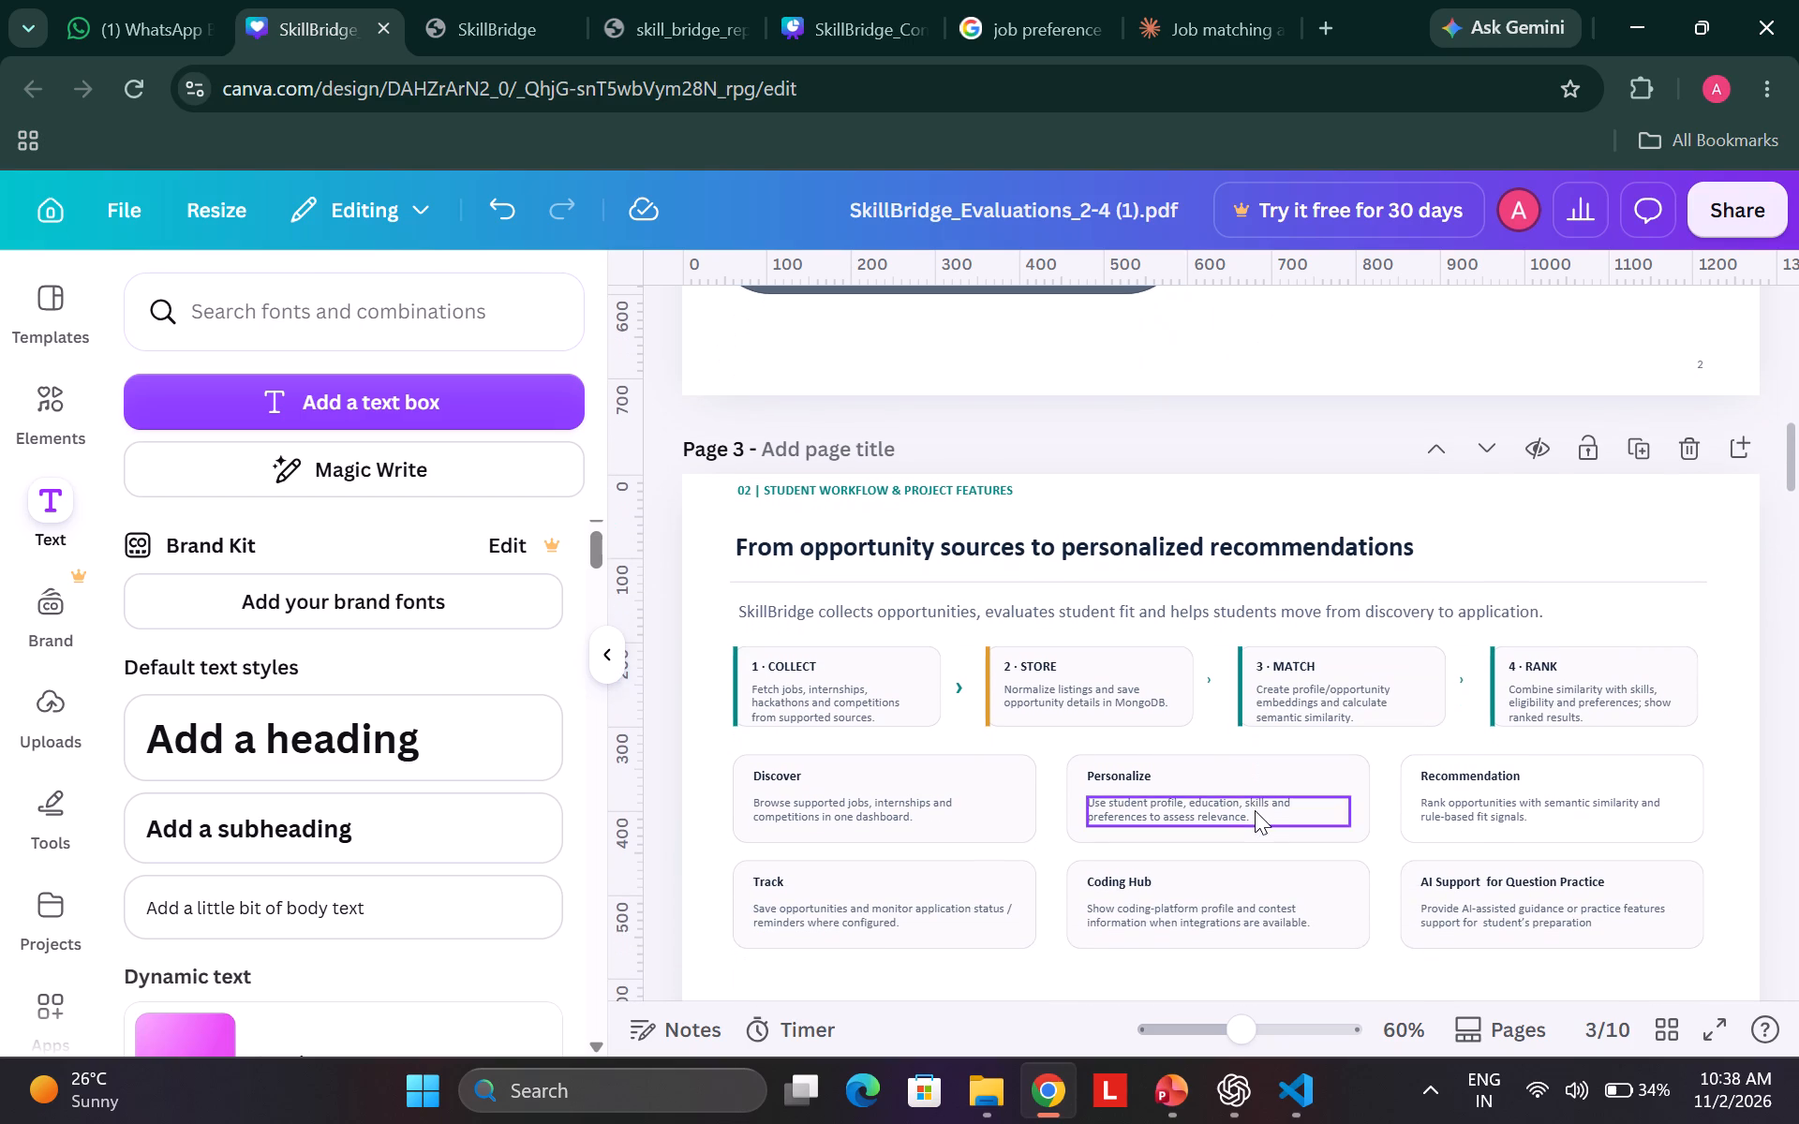
{"action": "scroll", "coordinate": [1255, 810], "scroll_direction": "down", "scroll_amount": 1}
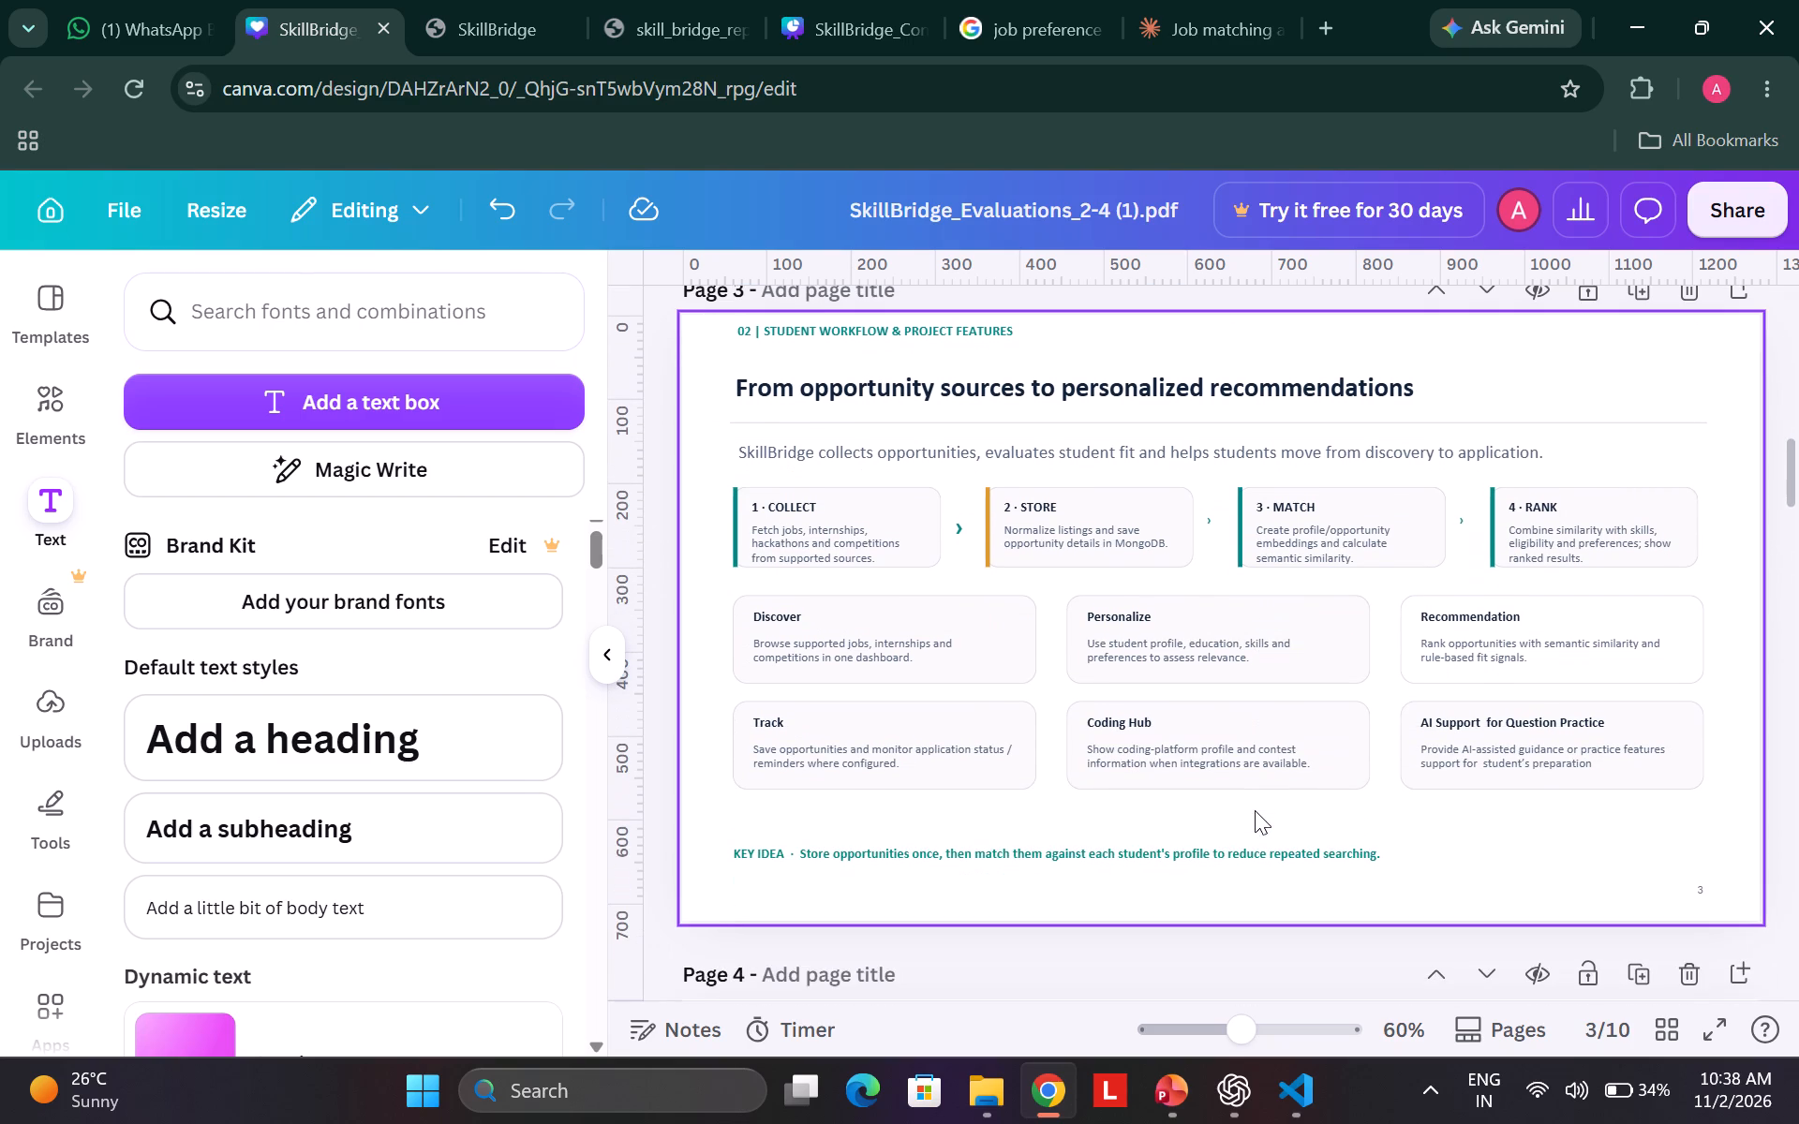
{"action": "scroll", "coordinate": [1255, 810], "scroll_direction": "down", "scroll_amount": 1}
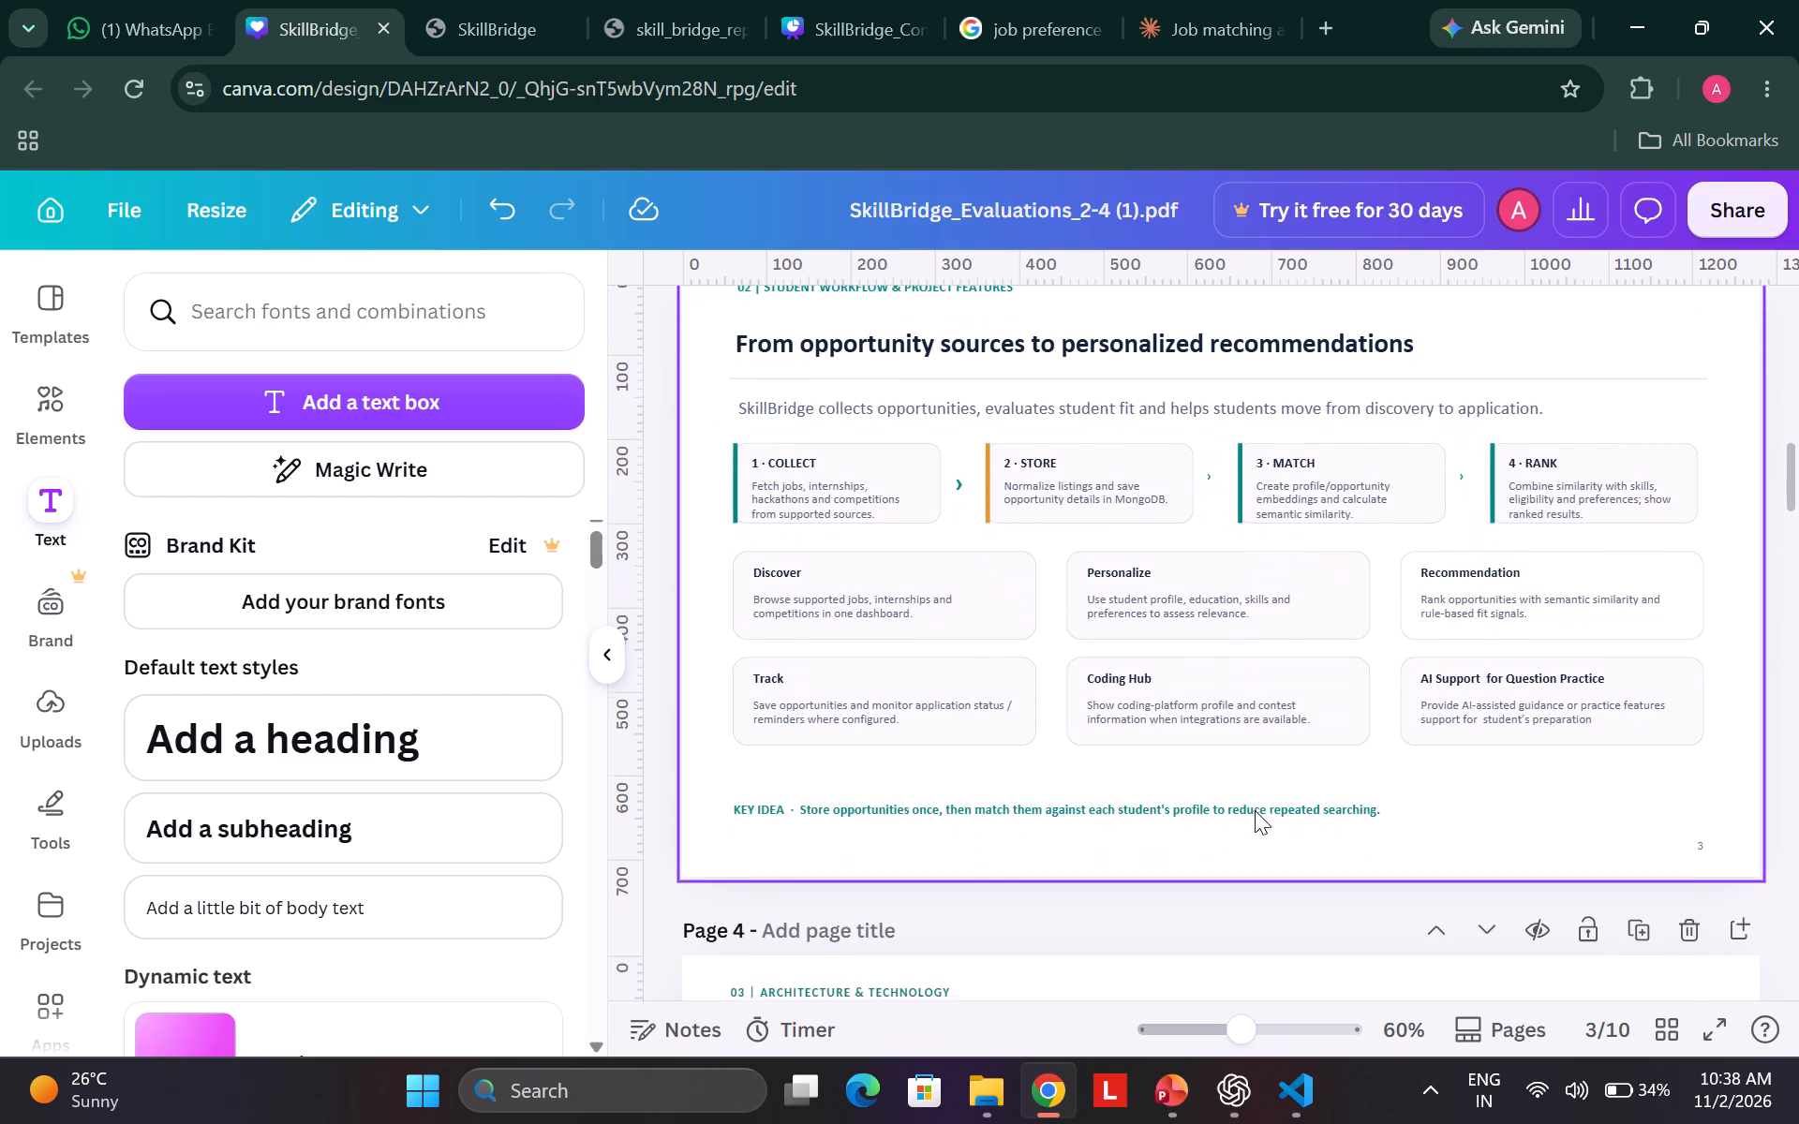
{"action": "scroll", "coordinate": [1255, 810], "scroll_direction": "down", "scroll_amount": 1}
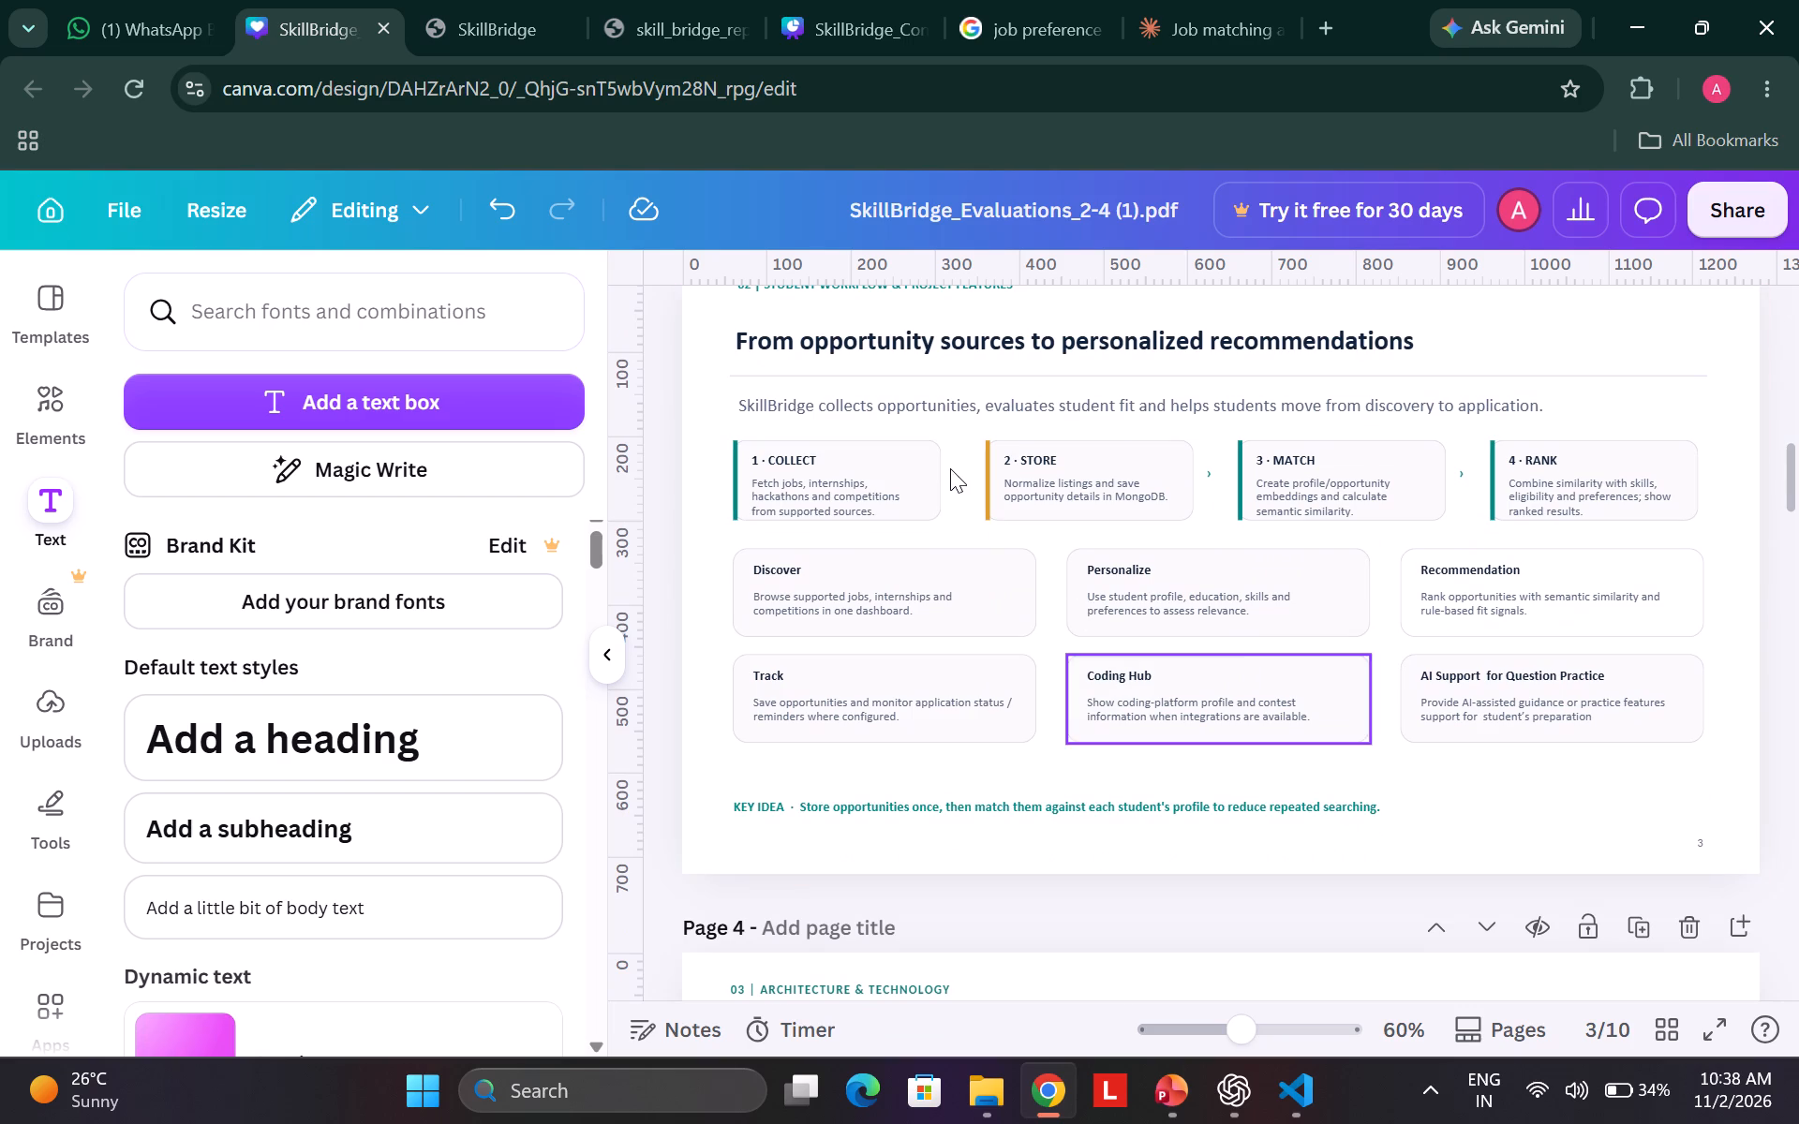
{"action": "left_click", "coordinate": [811, 460]}
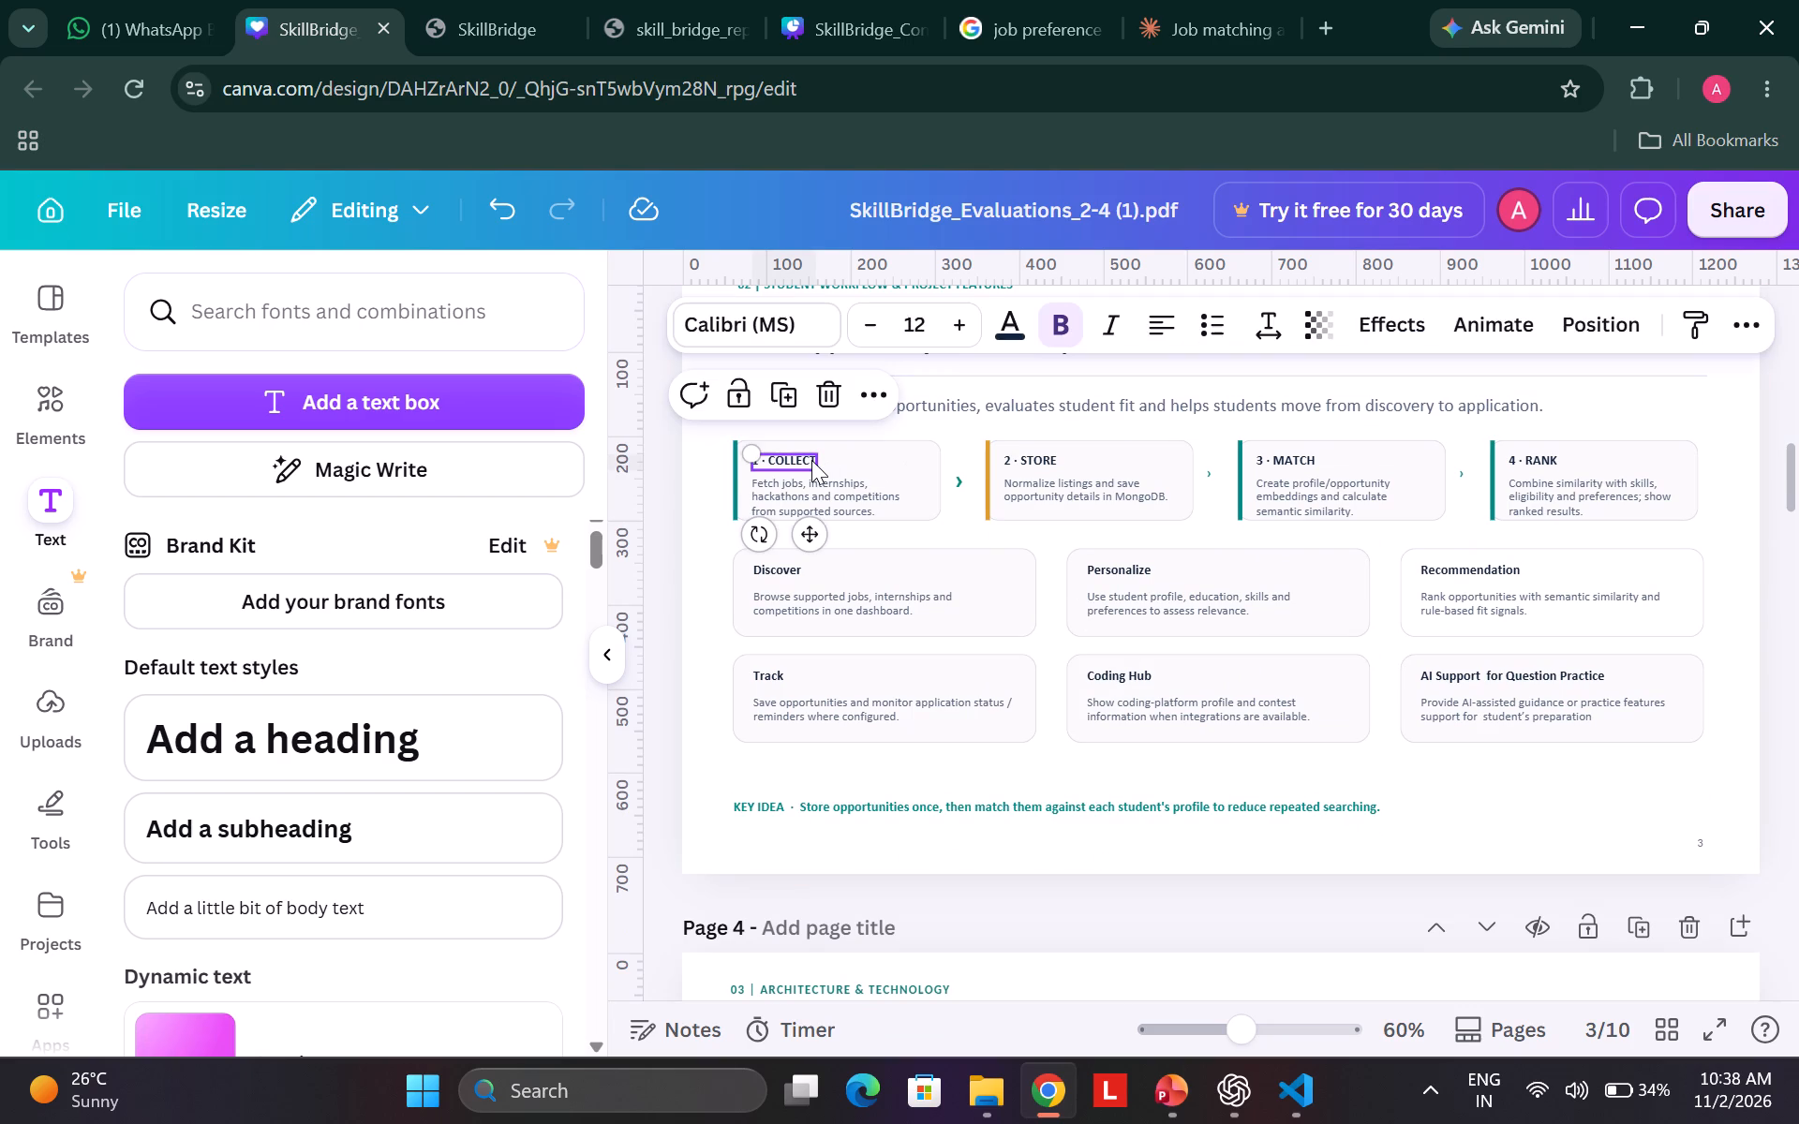
{"action": "left_click", "coordinate": [880, 594]}
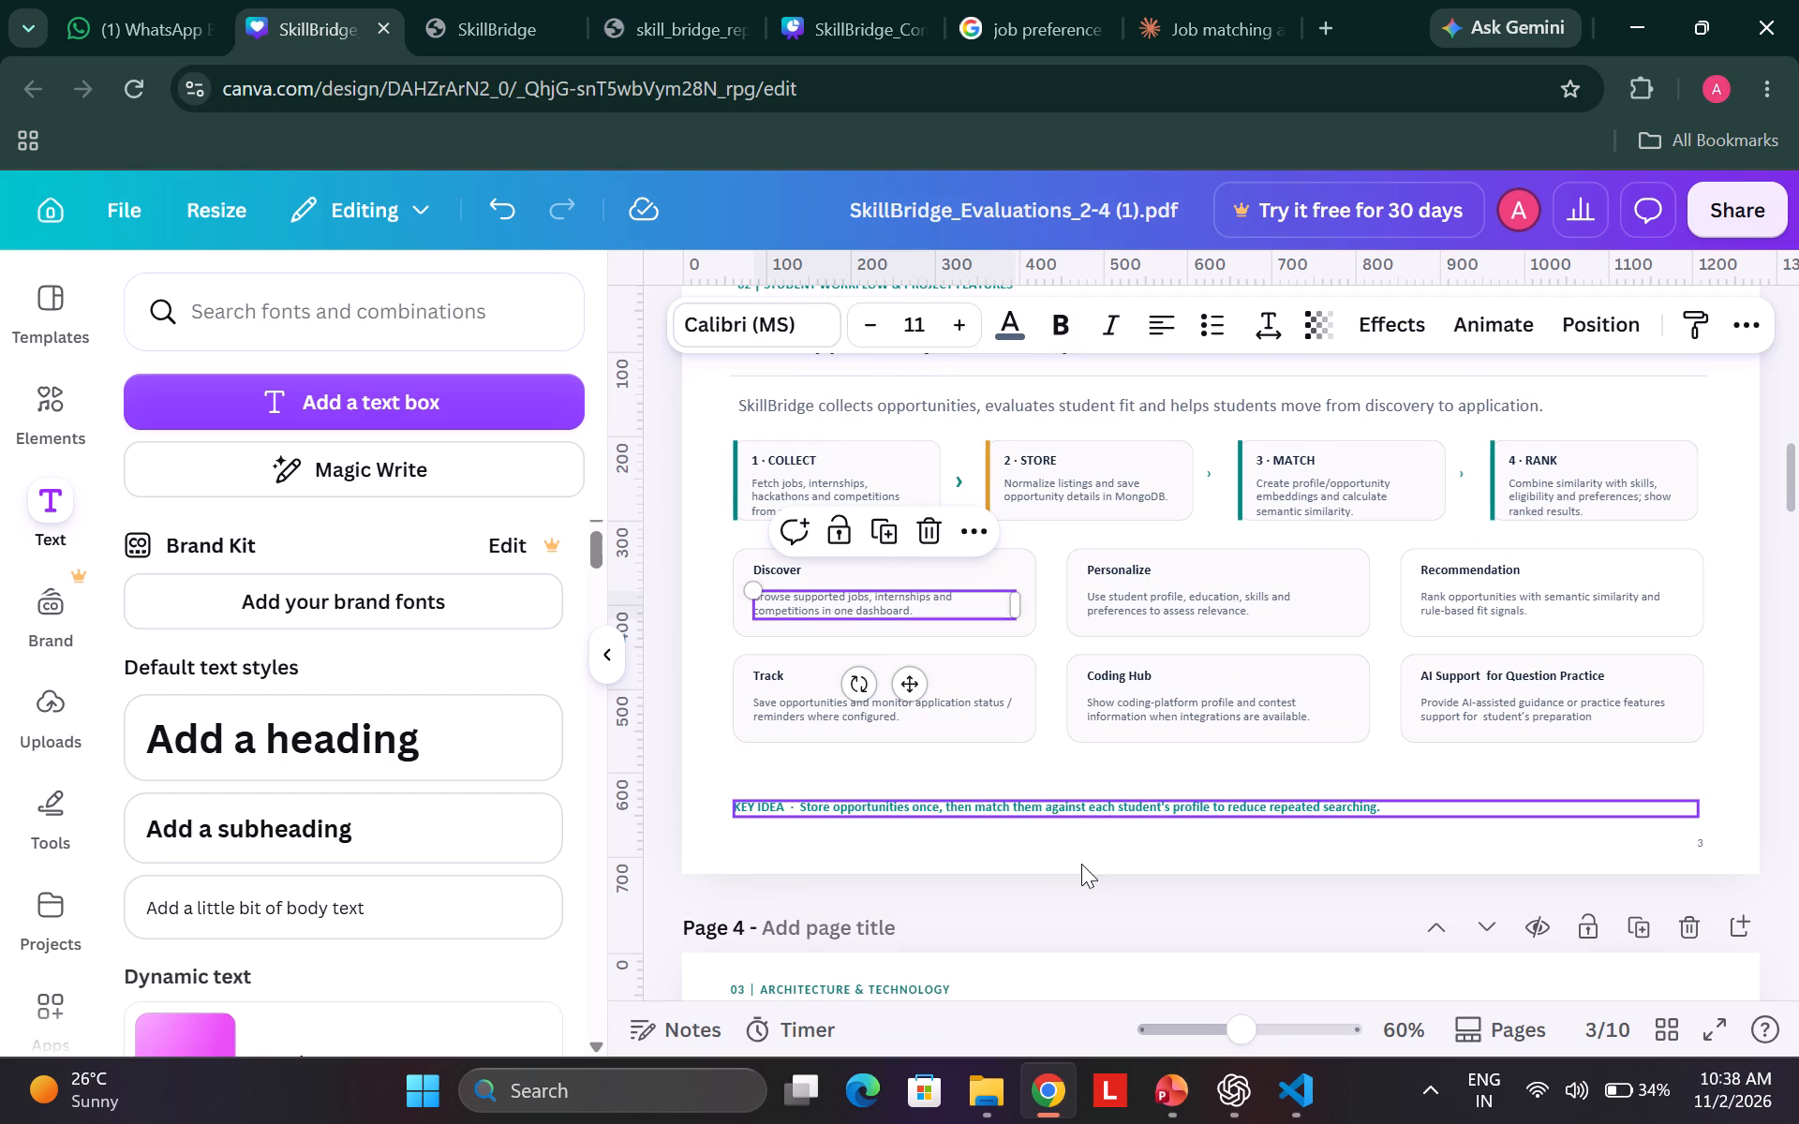
{"action": "left_click", "coordinate": [1058, 818]}
{"action": "left_click", "coordinate": [1047, 803]}
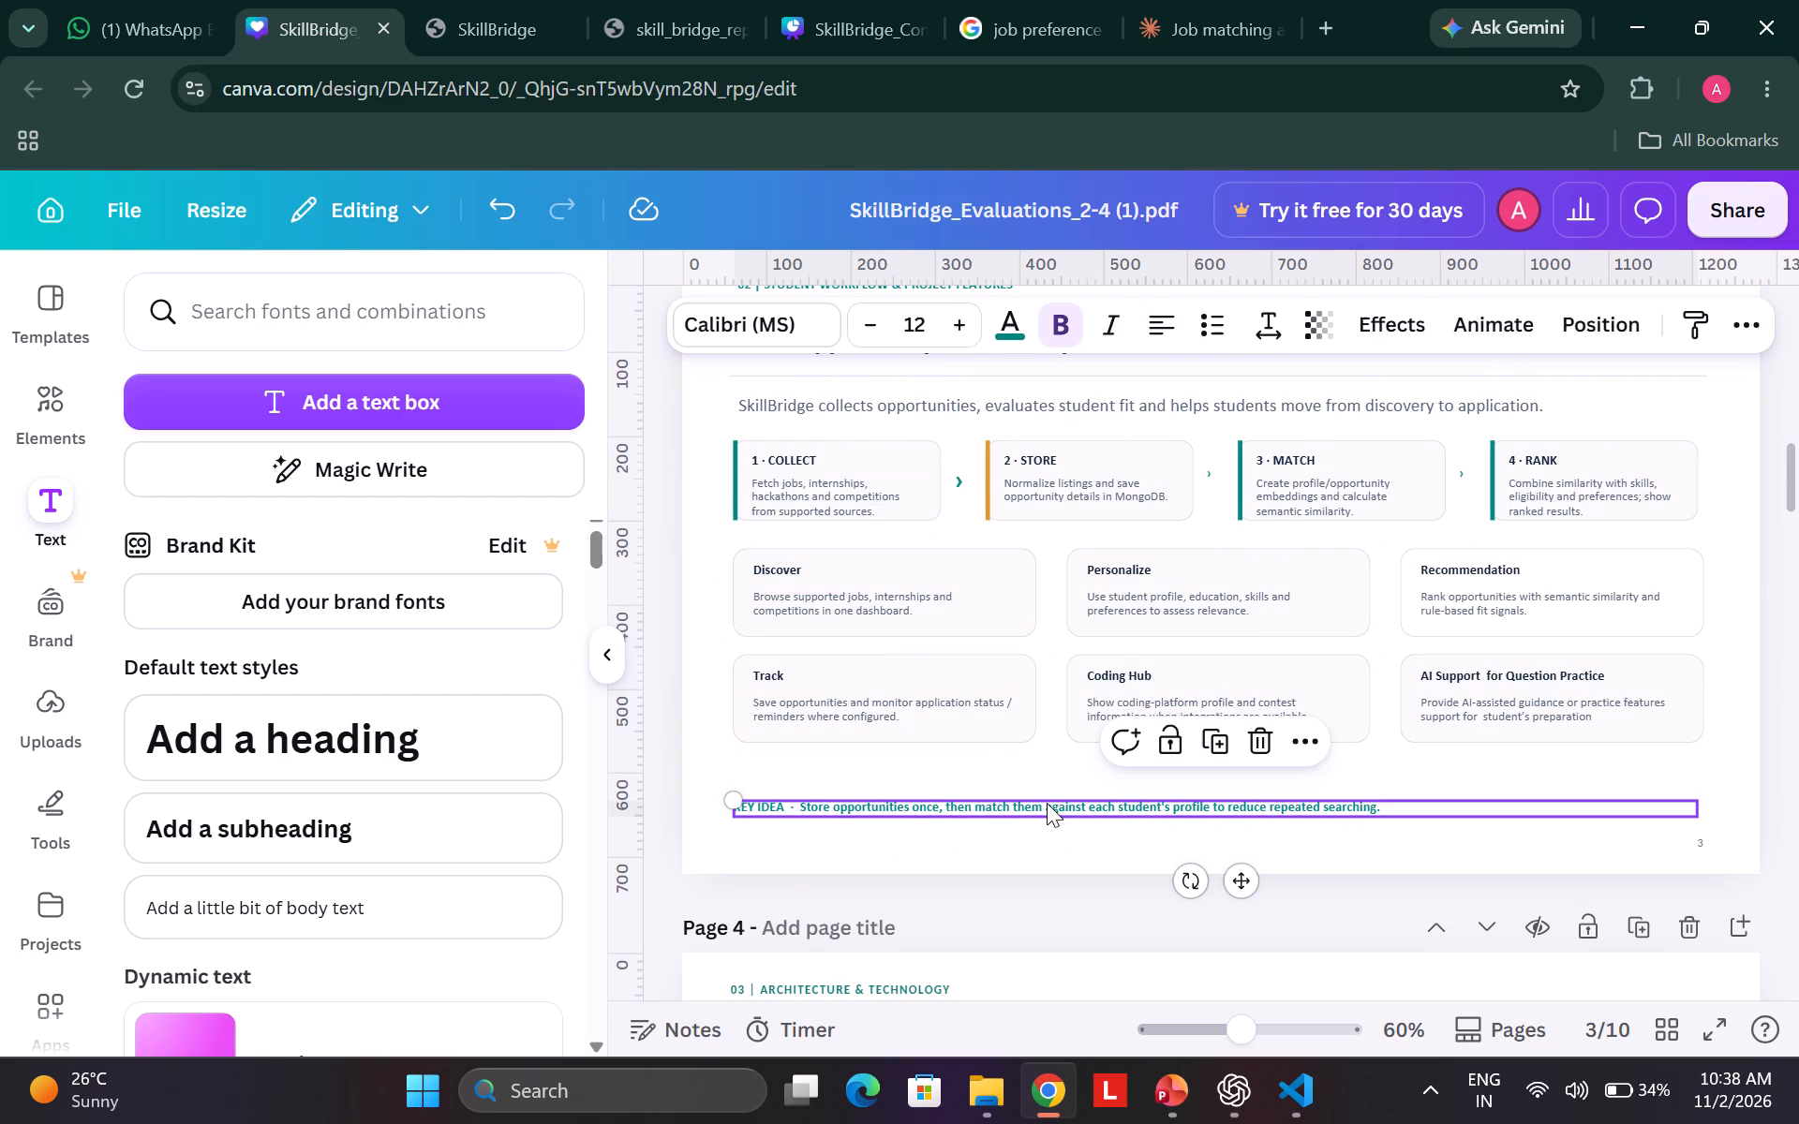
{"action": "left_click", "coordinate": [1024, 834]}
Insert the missing space in page 5's first Explainable Output bullet so it reads “Matched skills and missing skills for each recommendation”.
{"action": "scroll", "coordinate": [1024, 834], "scroll_direction": "down", "scroll_amount": 2}
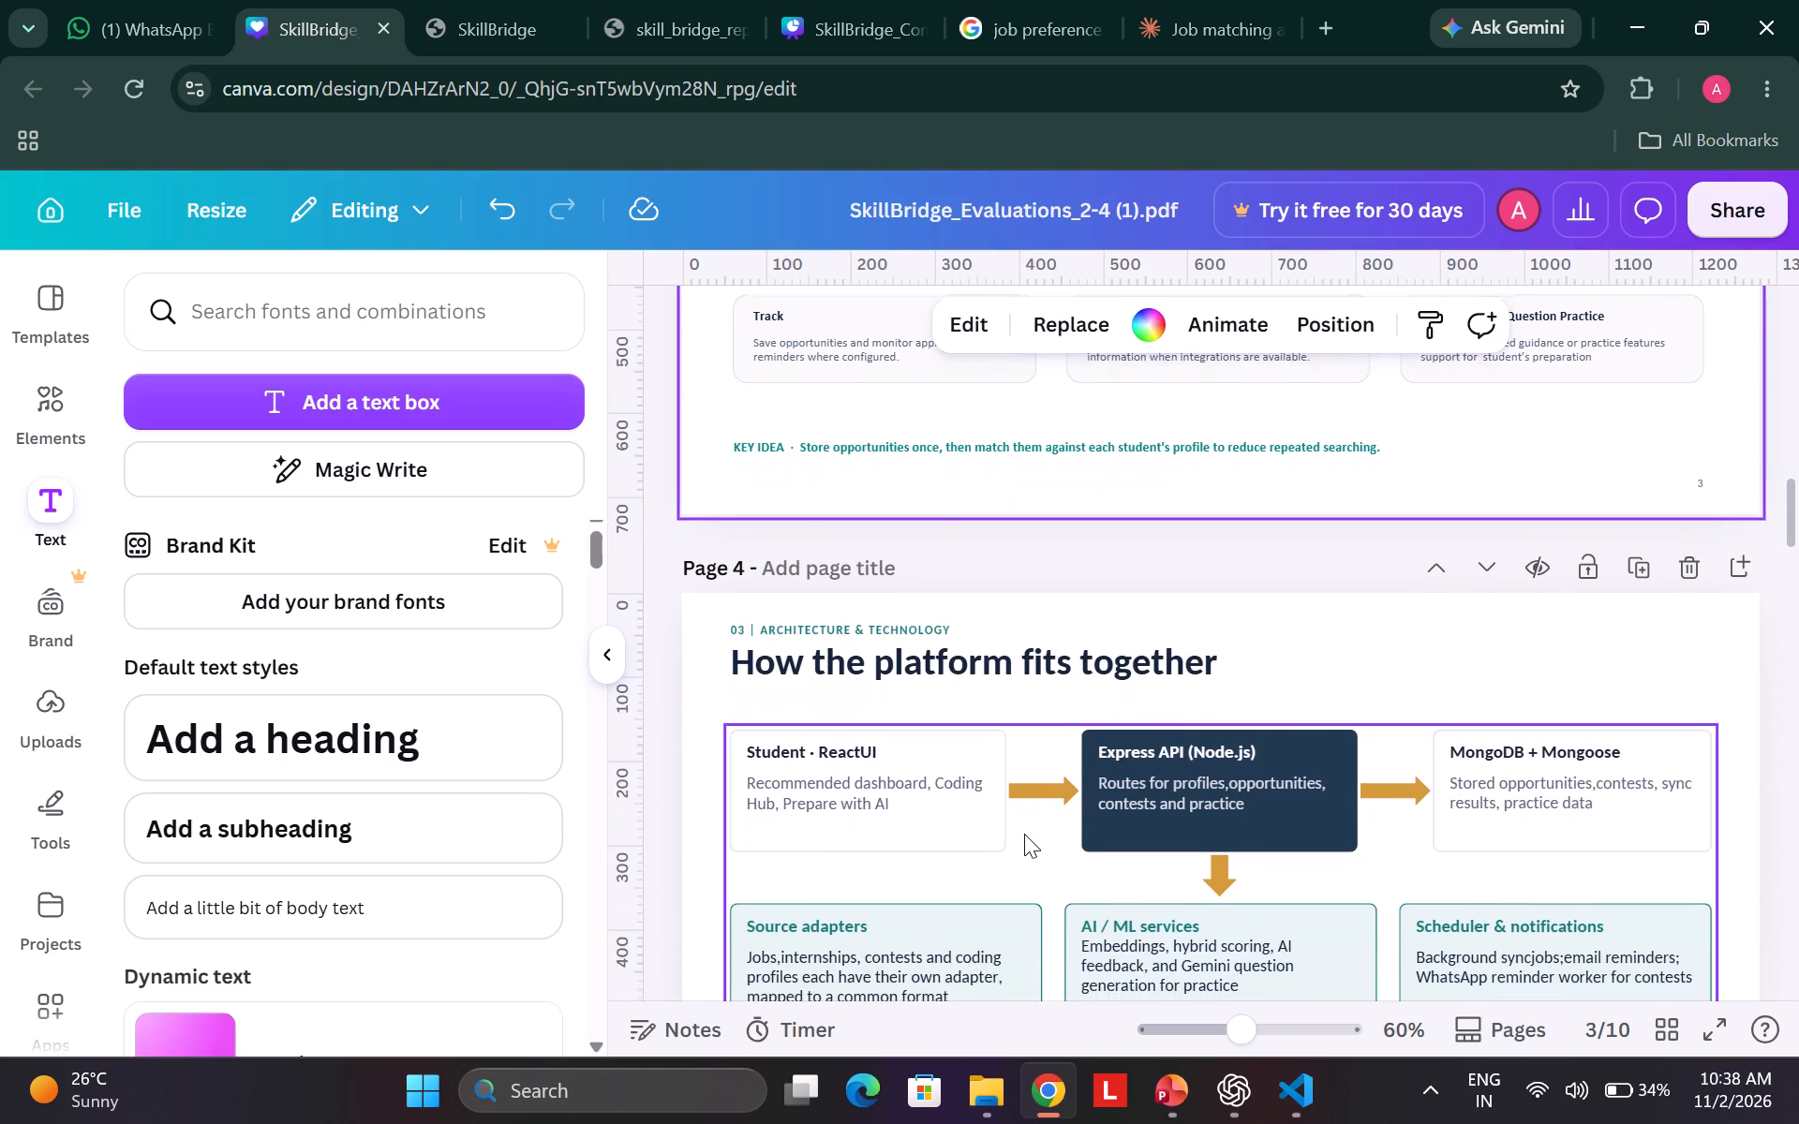
{"action": "scroll", "coordinate": [1024, 834], "scroll_direction": "down", "scroll_amount": 3}
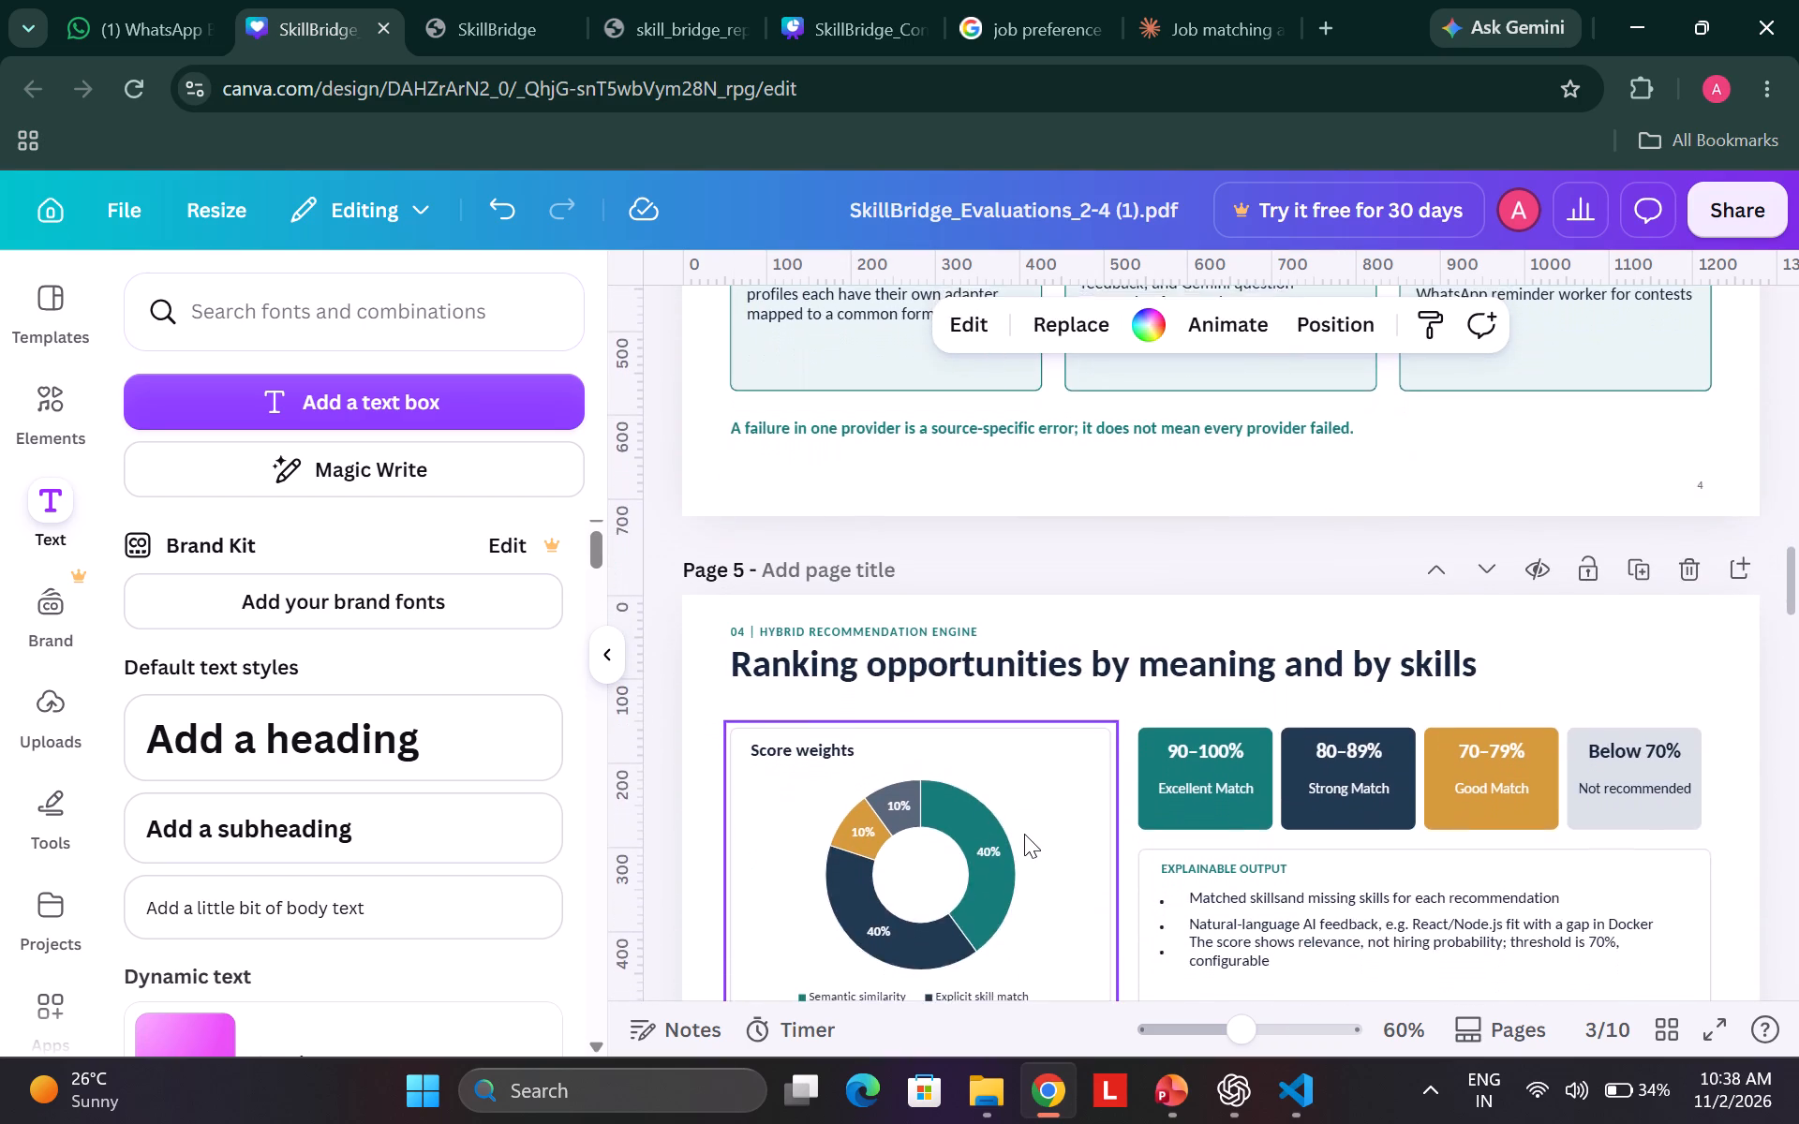
{"action": "scroll", "coordinate": [1024, 834], "scroll_direction": "down", "scroll_amount": 1}
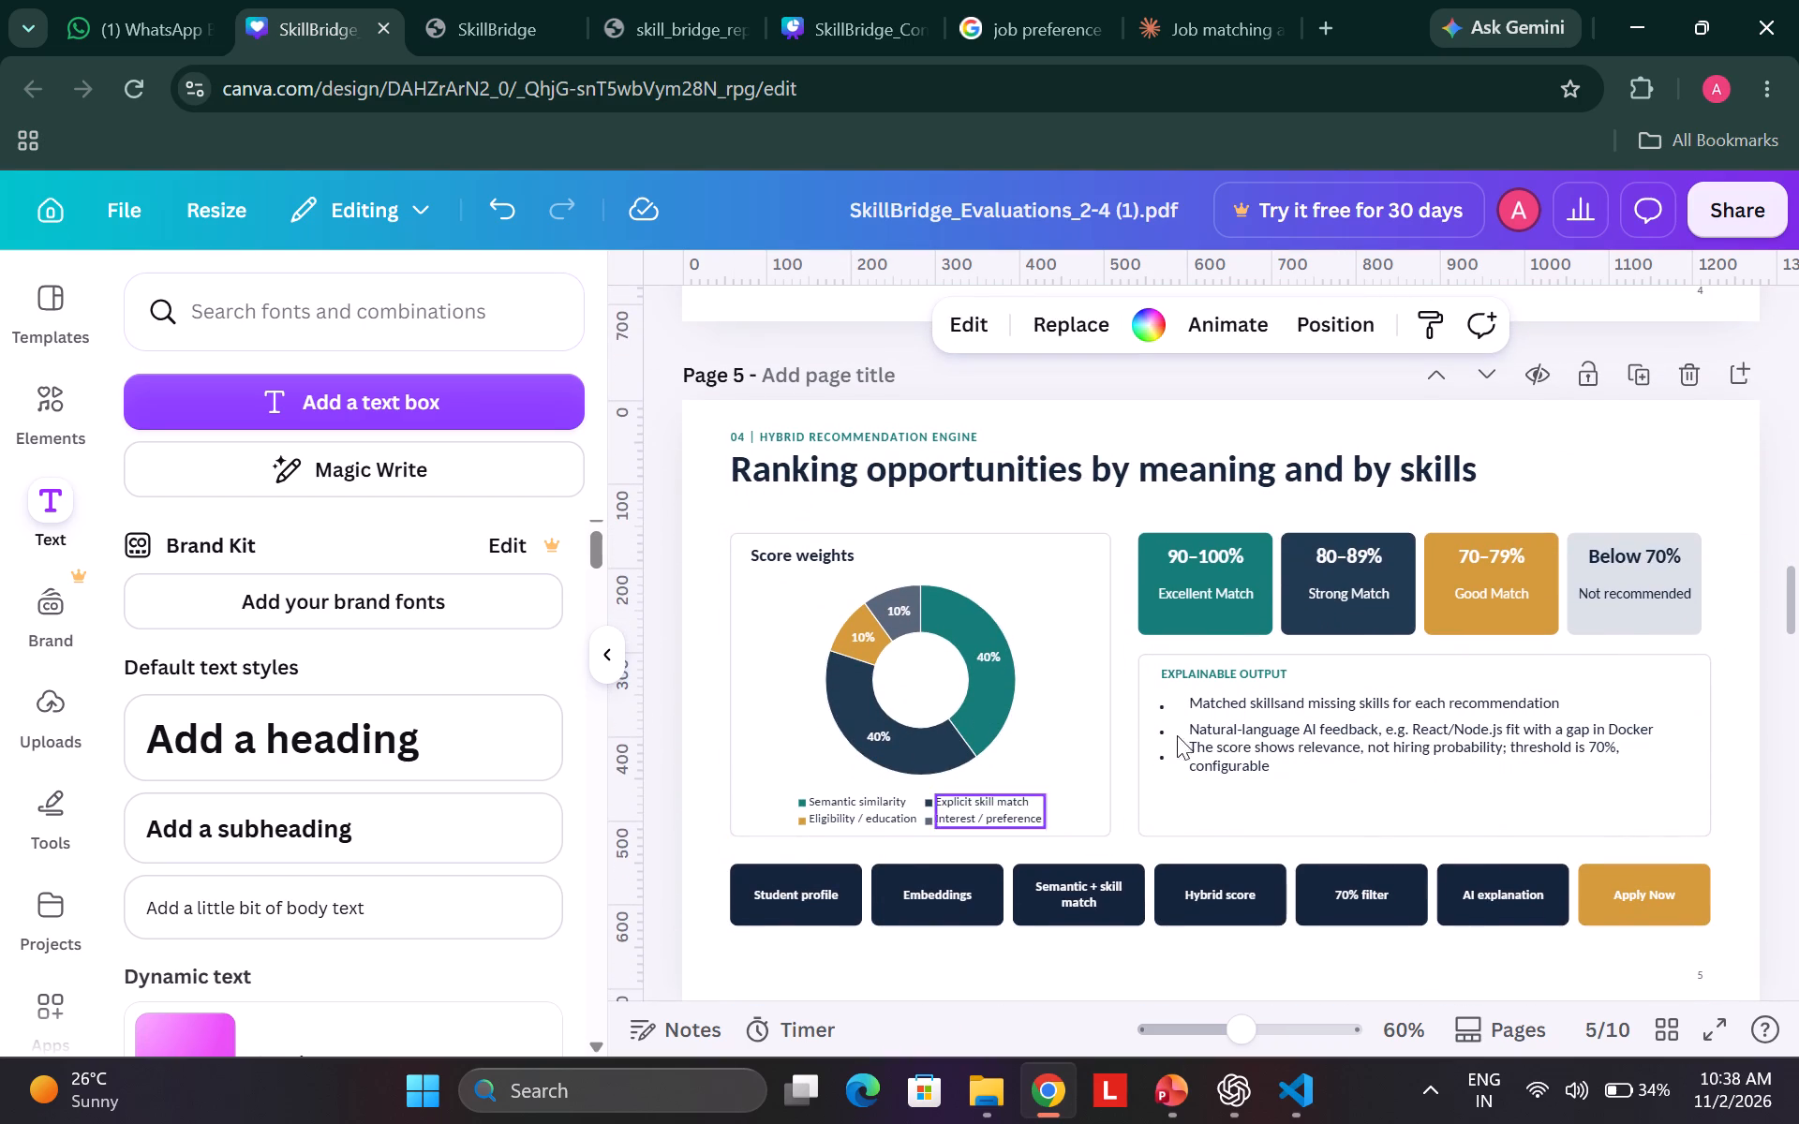
{"action": "left_click", "coordinate": [1279, 705]}
{"action": "left_click", "coordinate": [1279, 705]}
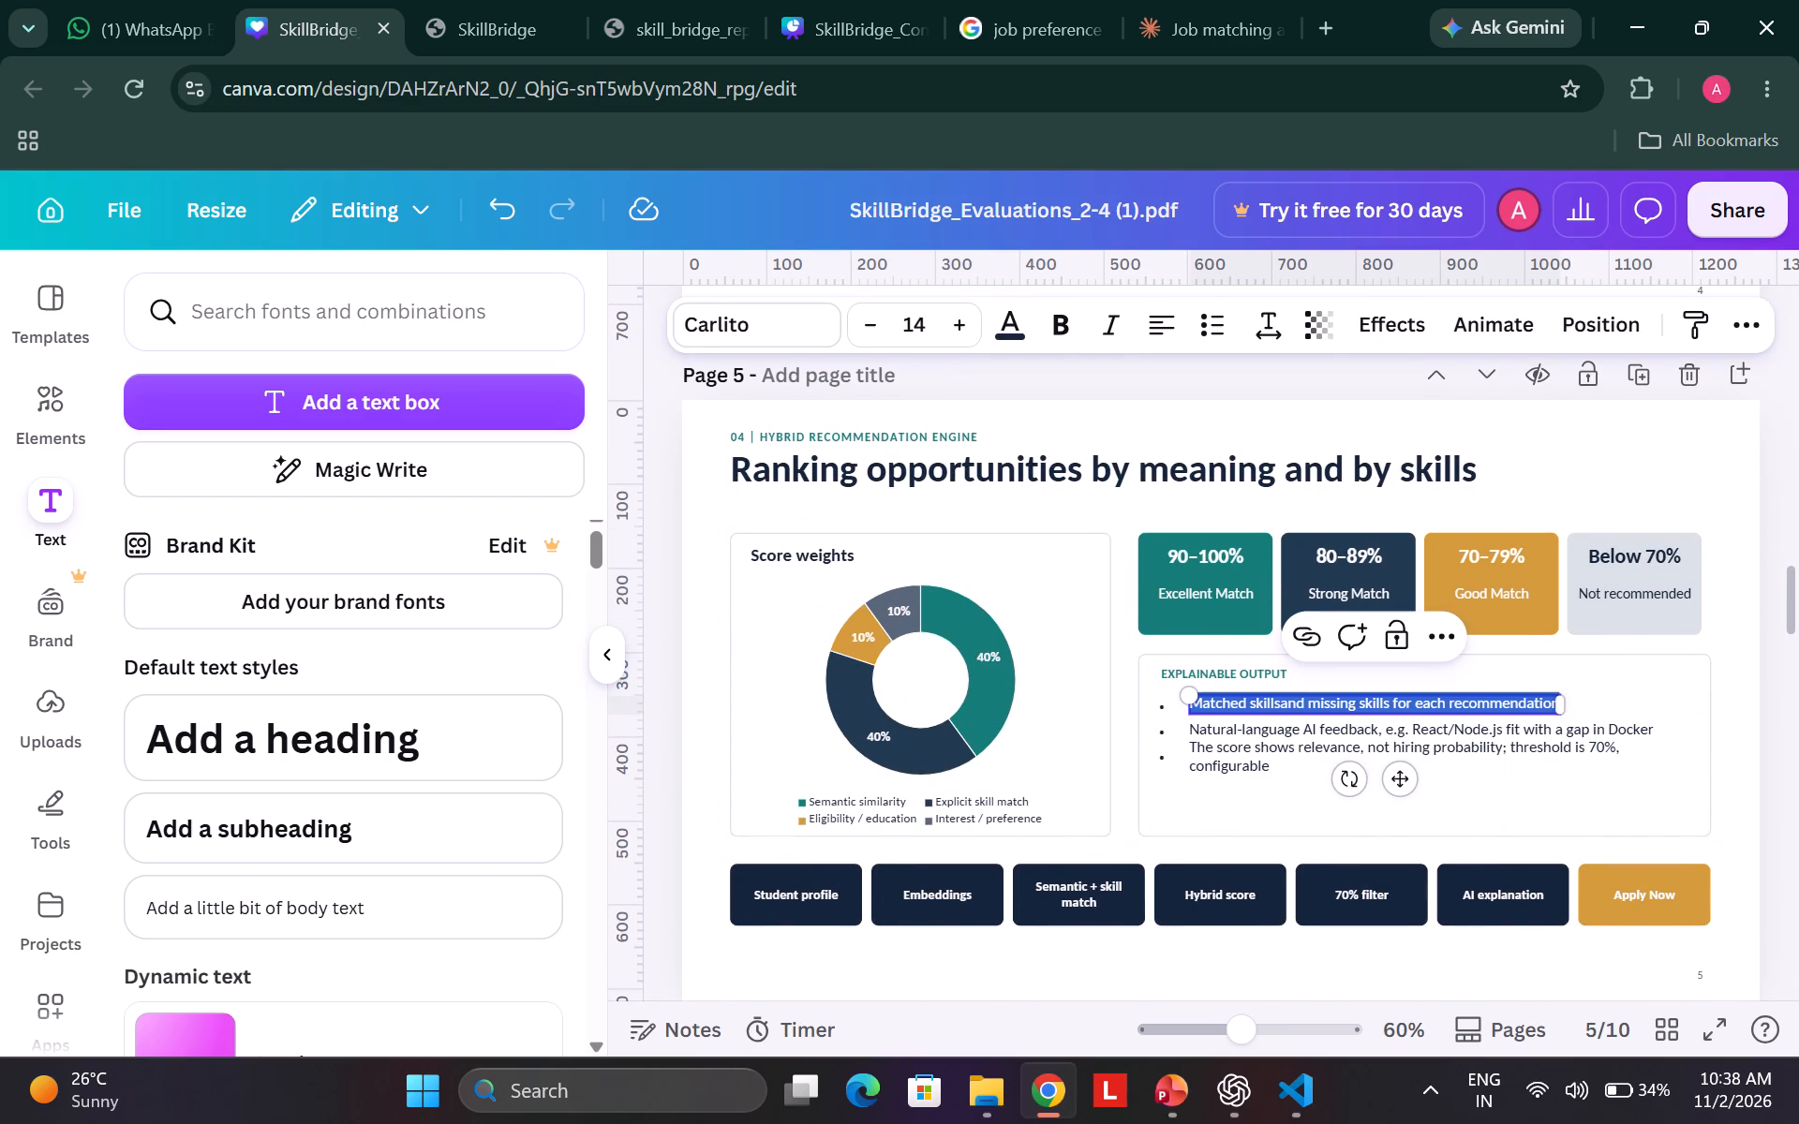
{"action": "left_click", "coordinate": [1279, 705]}
{"action": "key", "text": "space"}
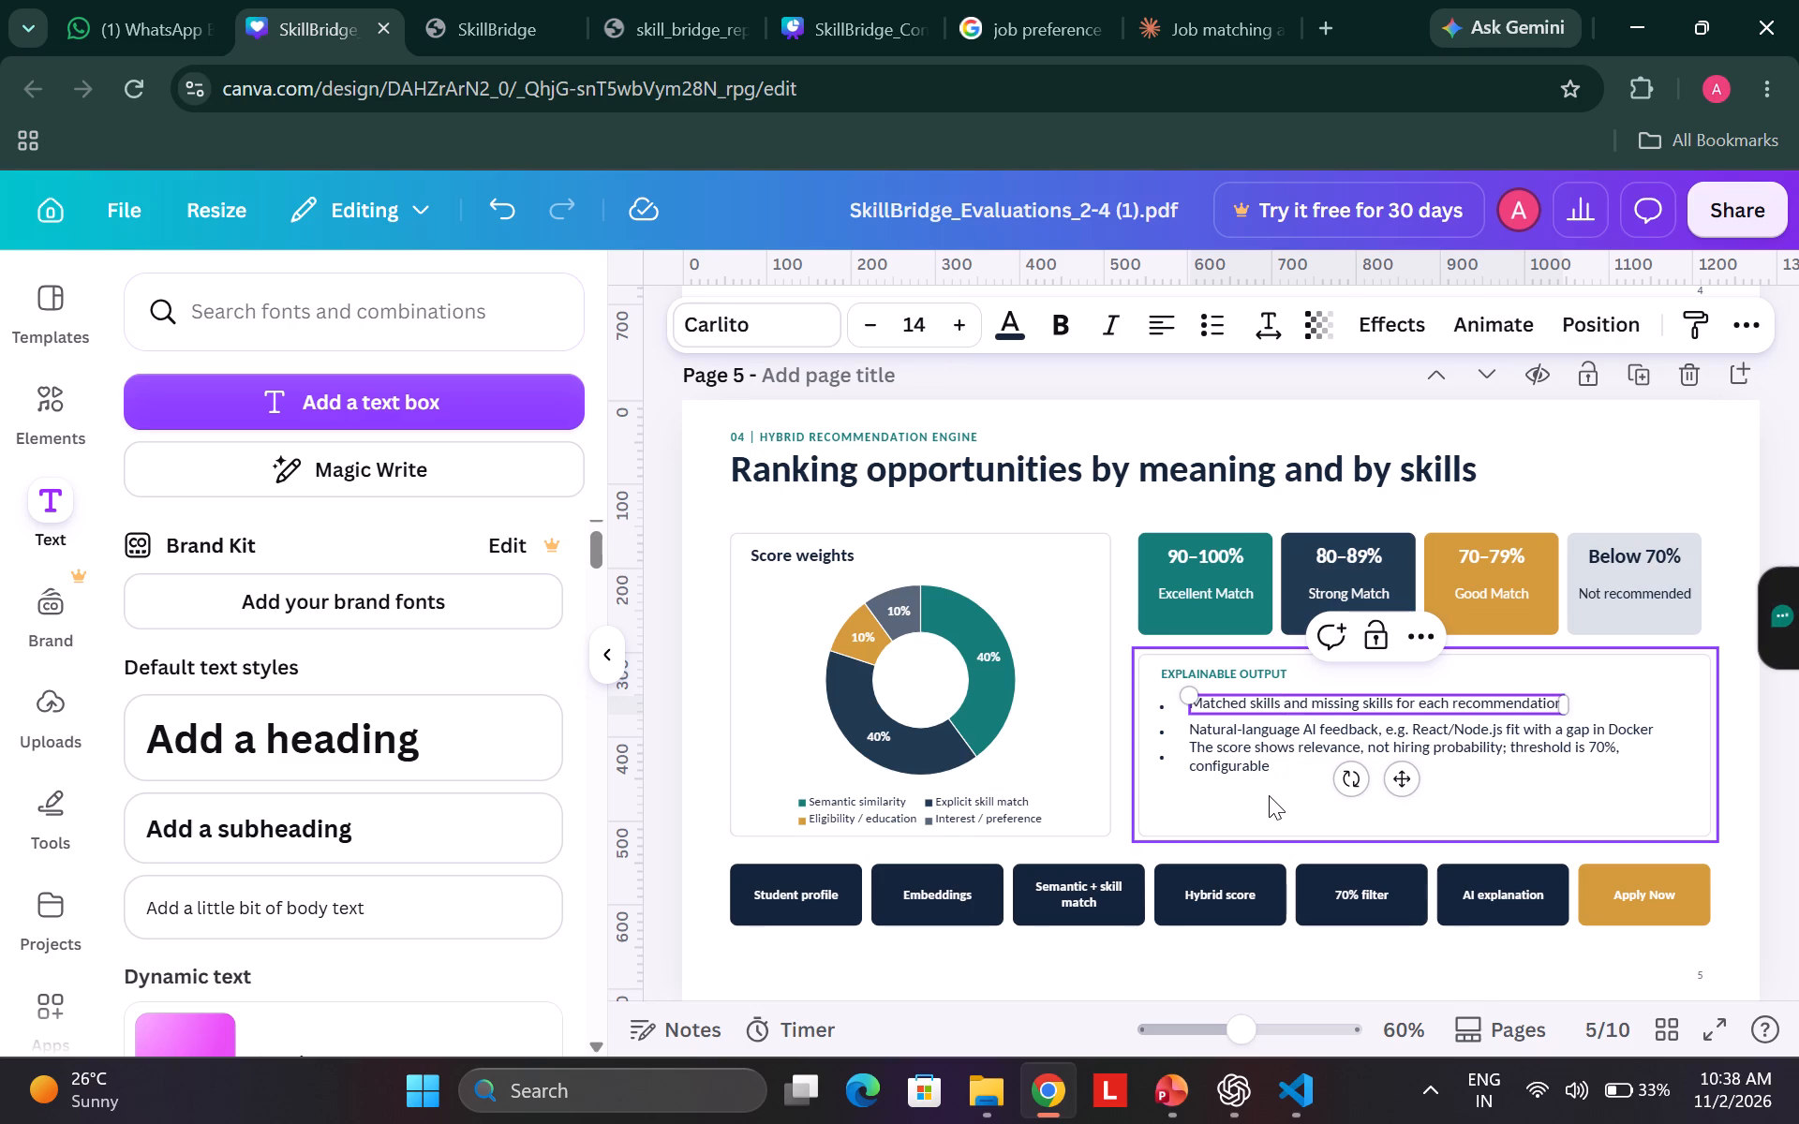
Replace “, not hiring probability;” with “and” in page 5's last Explainable Output bullet so it reads “The score shows relevance and threshold is 70%, configurable”.
{"action": "left_click", "coordinate": [1632, 729]}
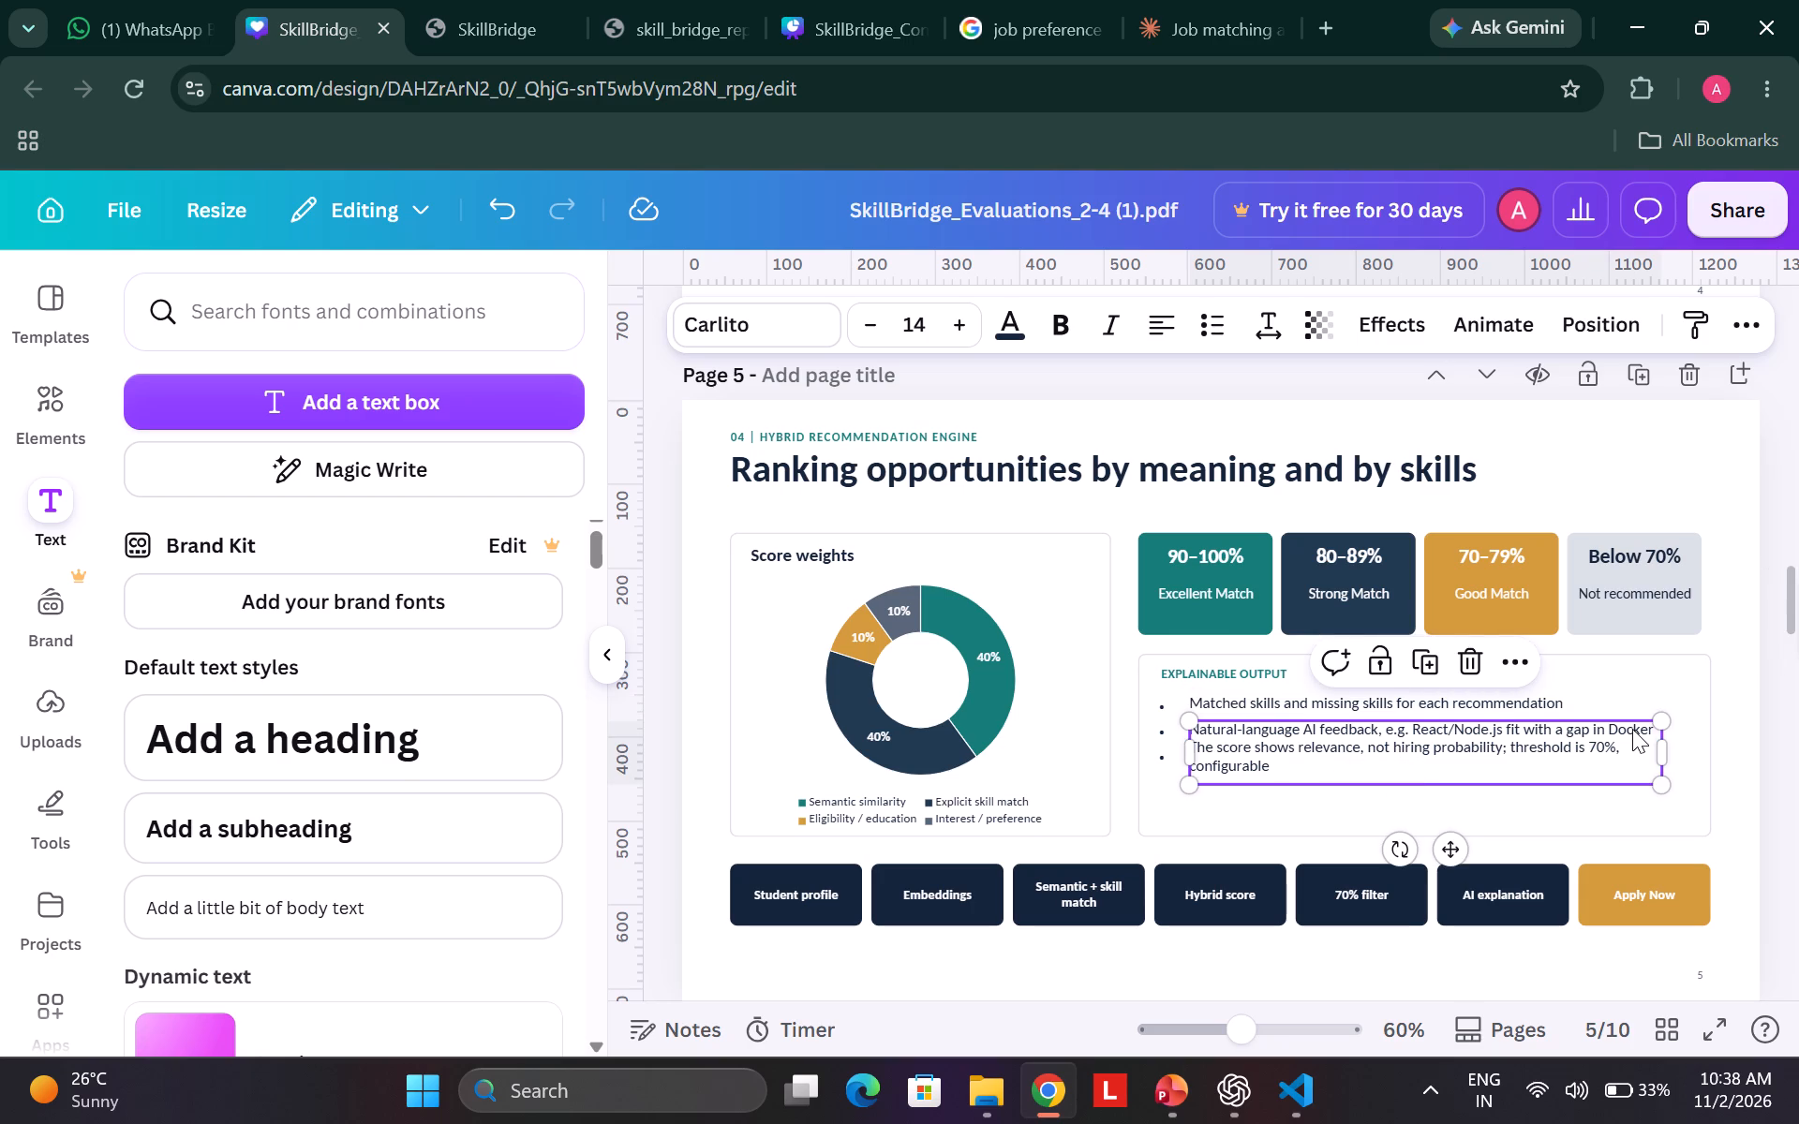
{"action": "left_click", "coordinate": [1643, 727]}
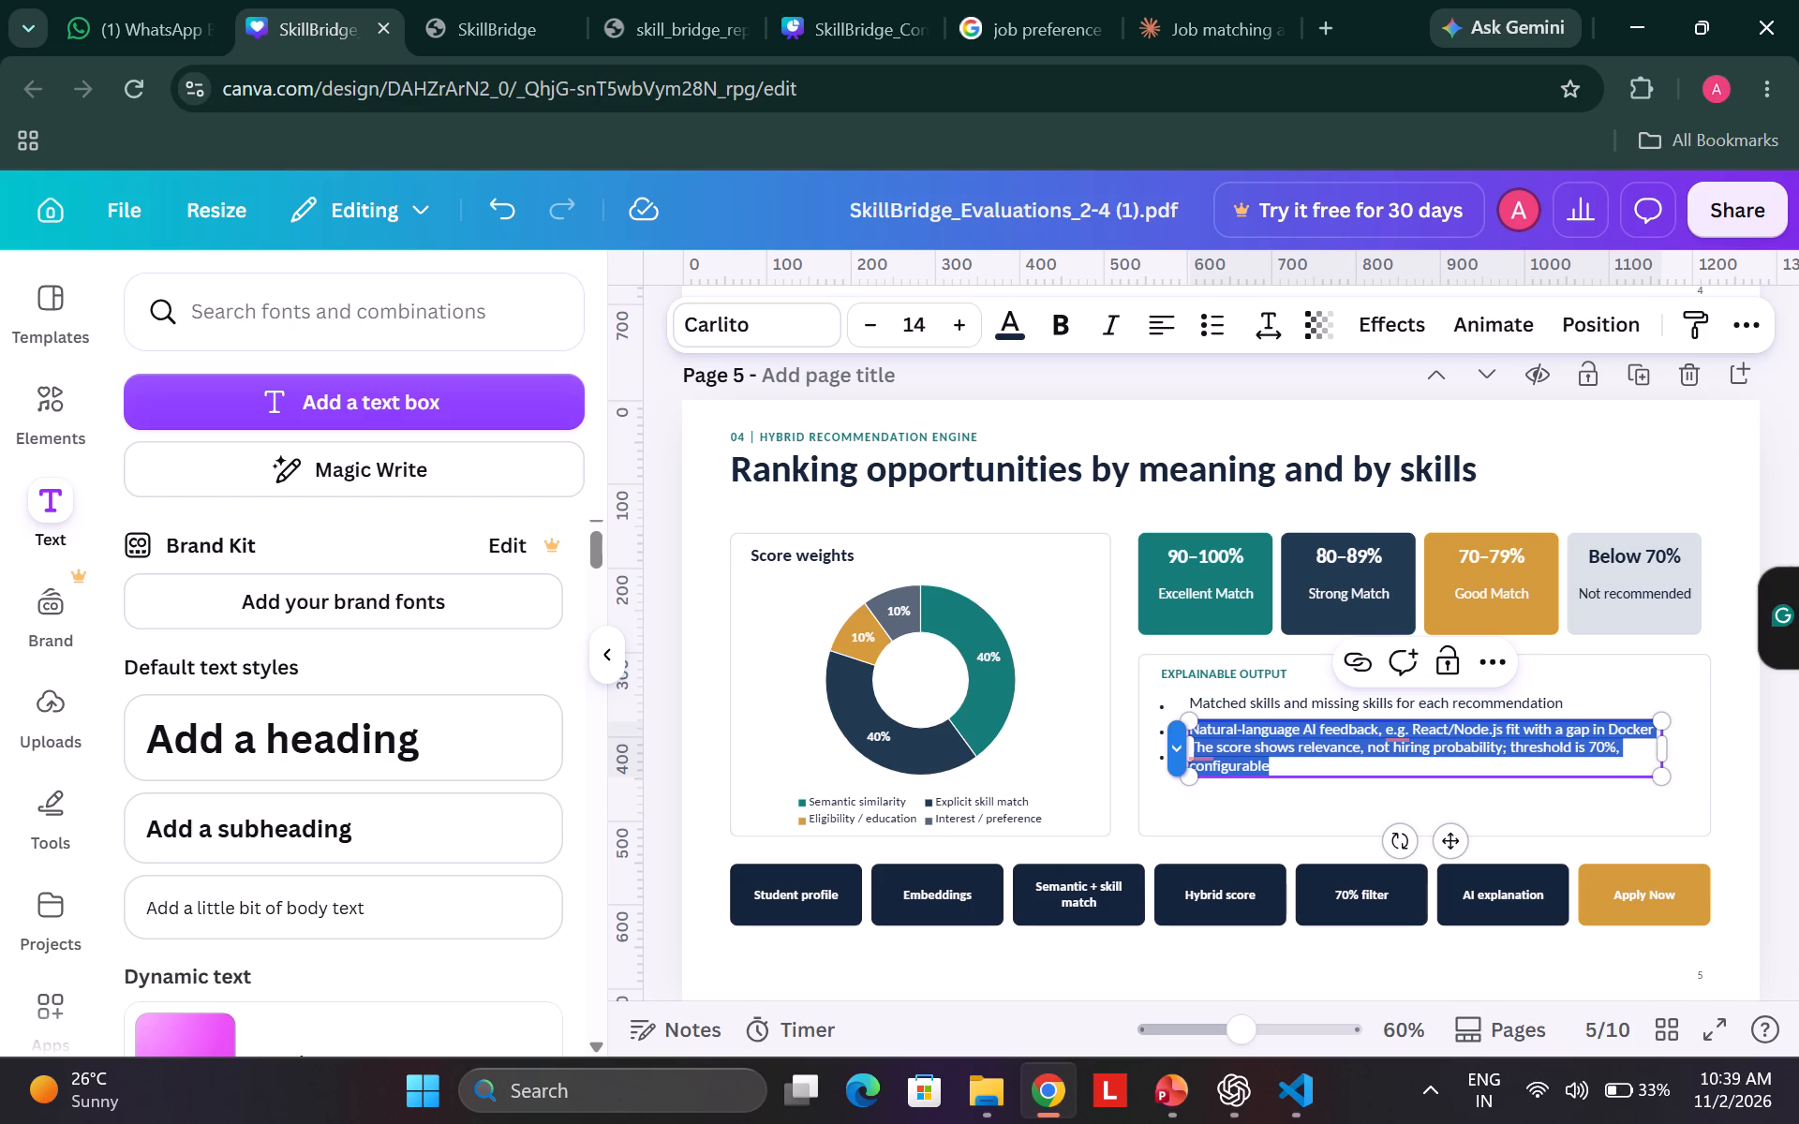
{"action": "left_click", "coordinate": [1685, 761]}
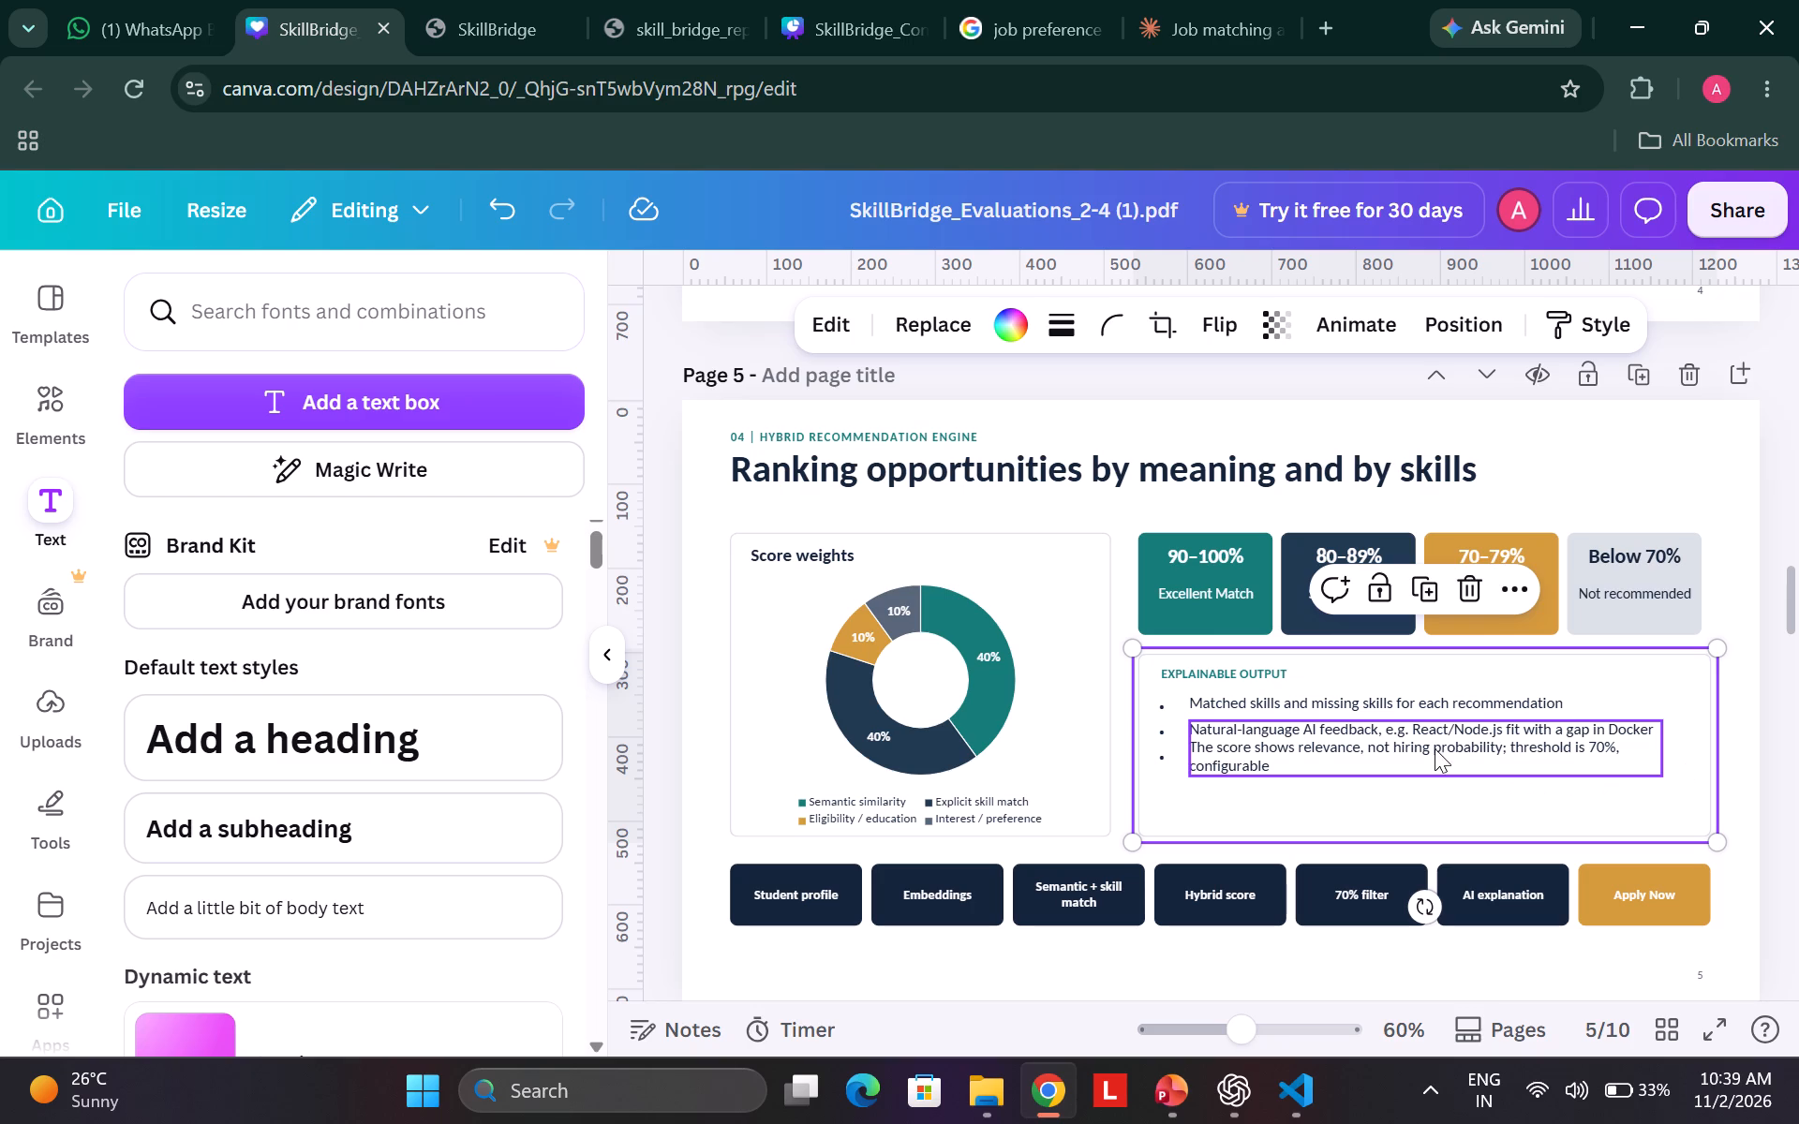
{"action": "left_click", "coordinate": [1459, 746]}
{"action": "left_click", "coordinate": [1459, 746]}
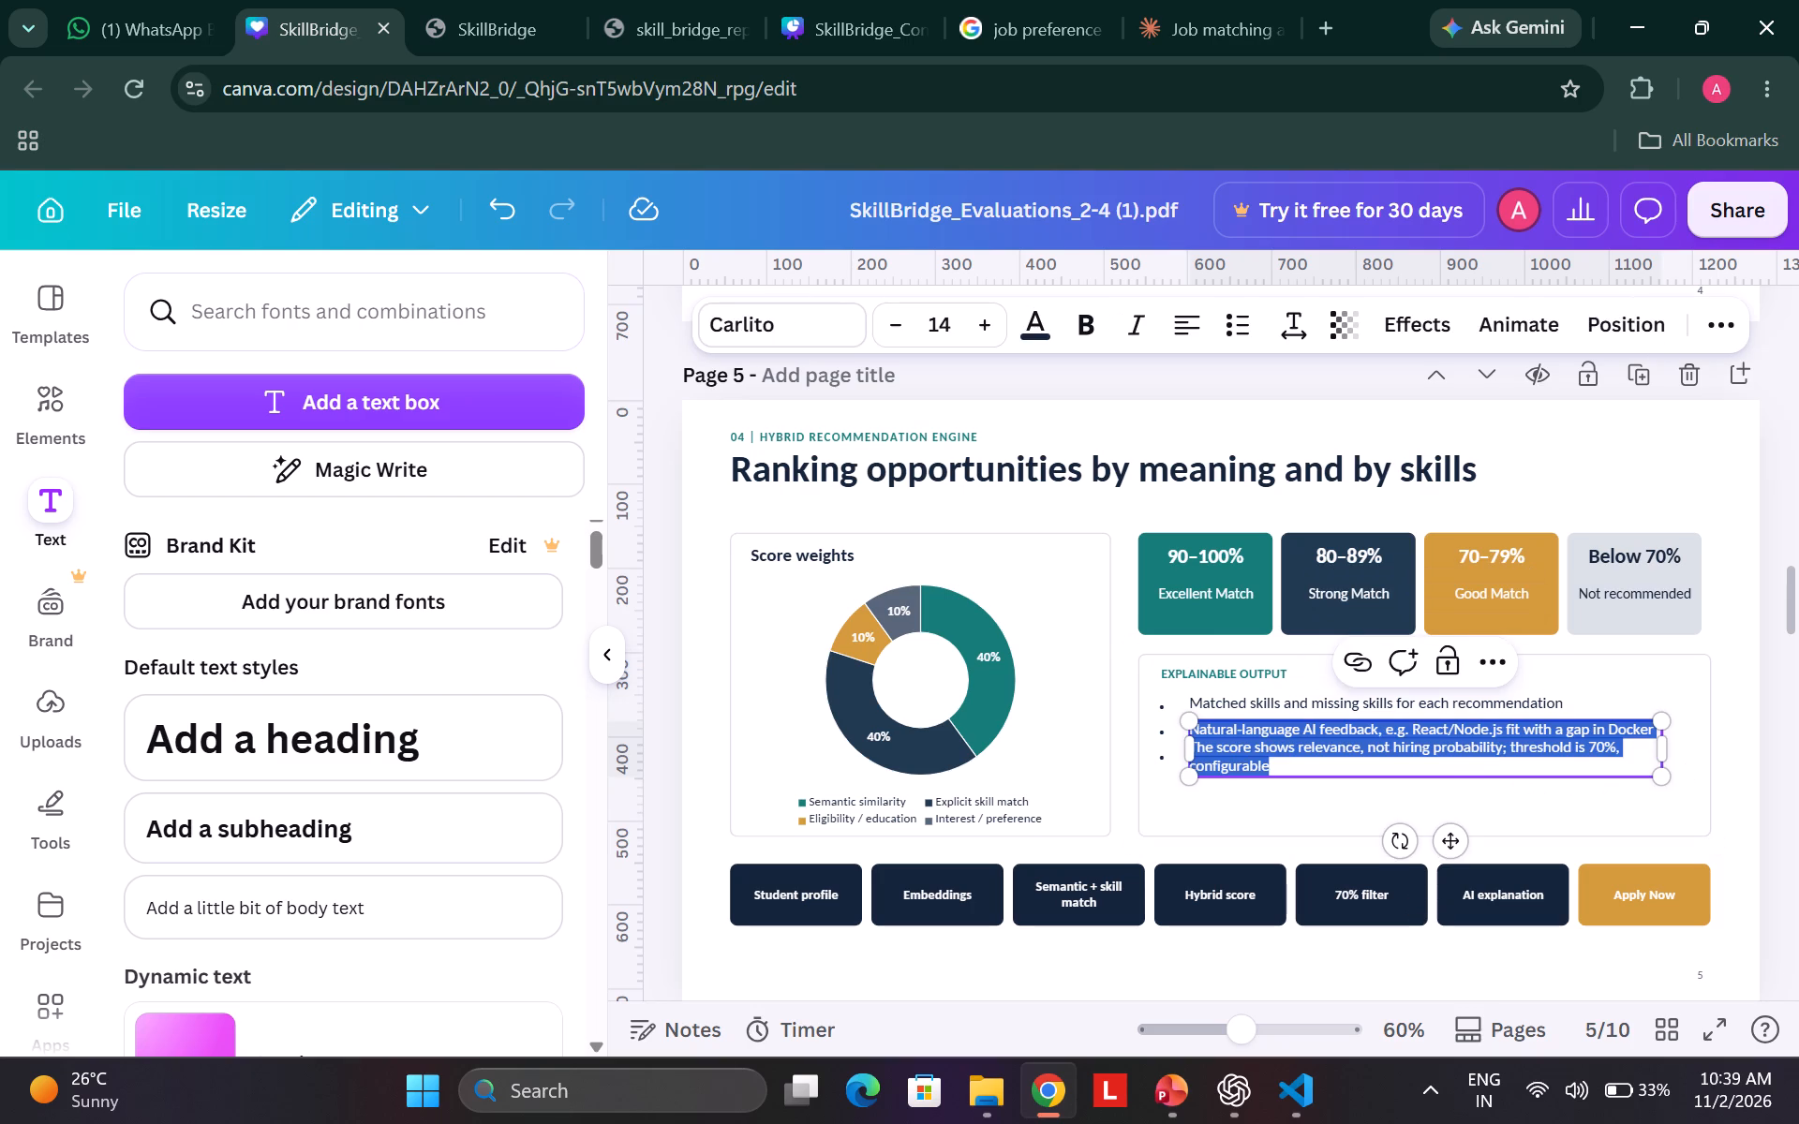
{"action": "left_click", "coordinate": [1511, 750]}
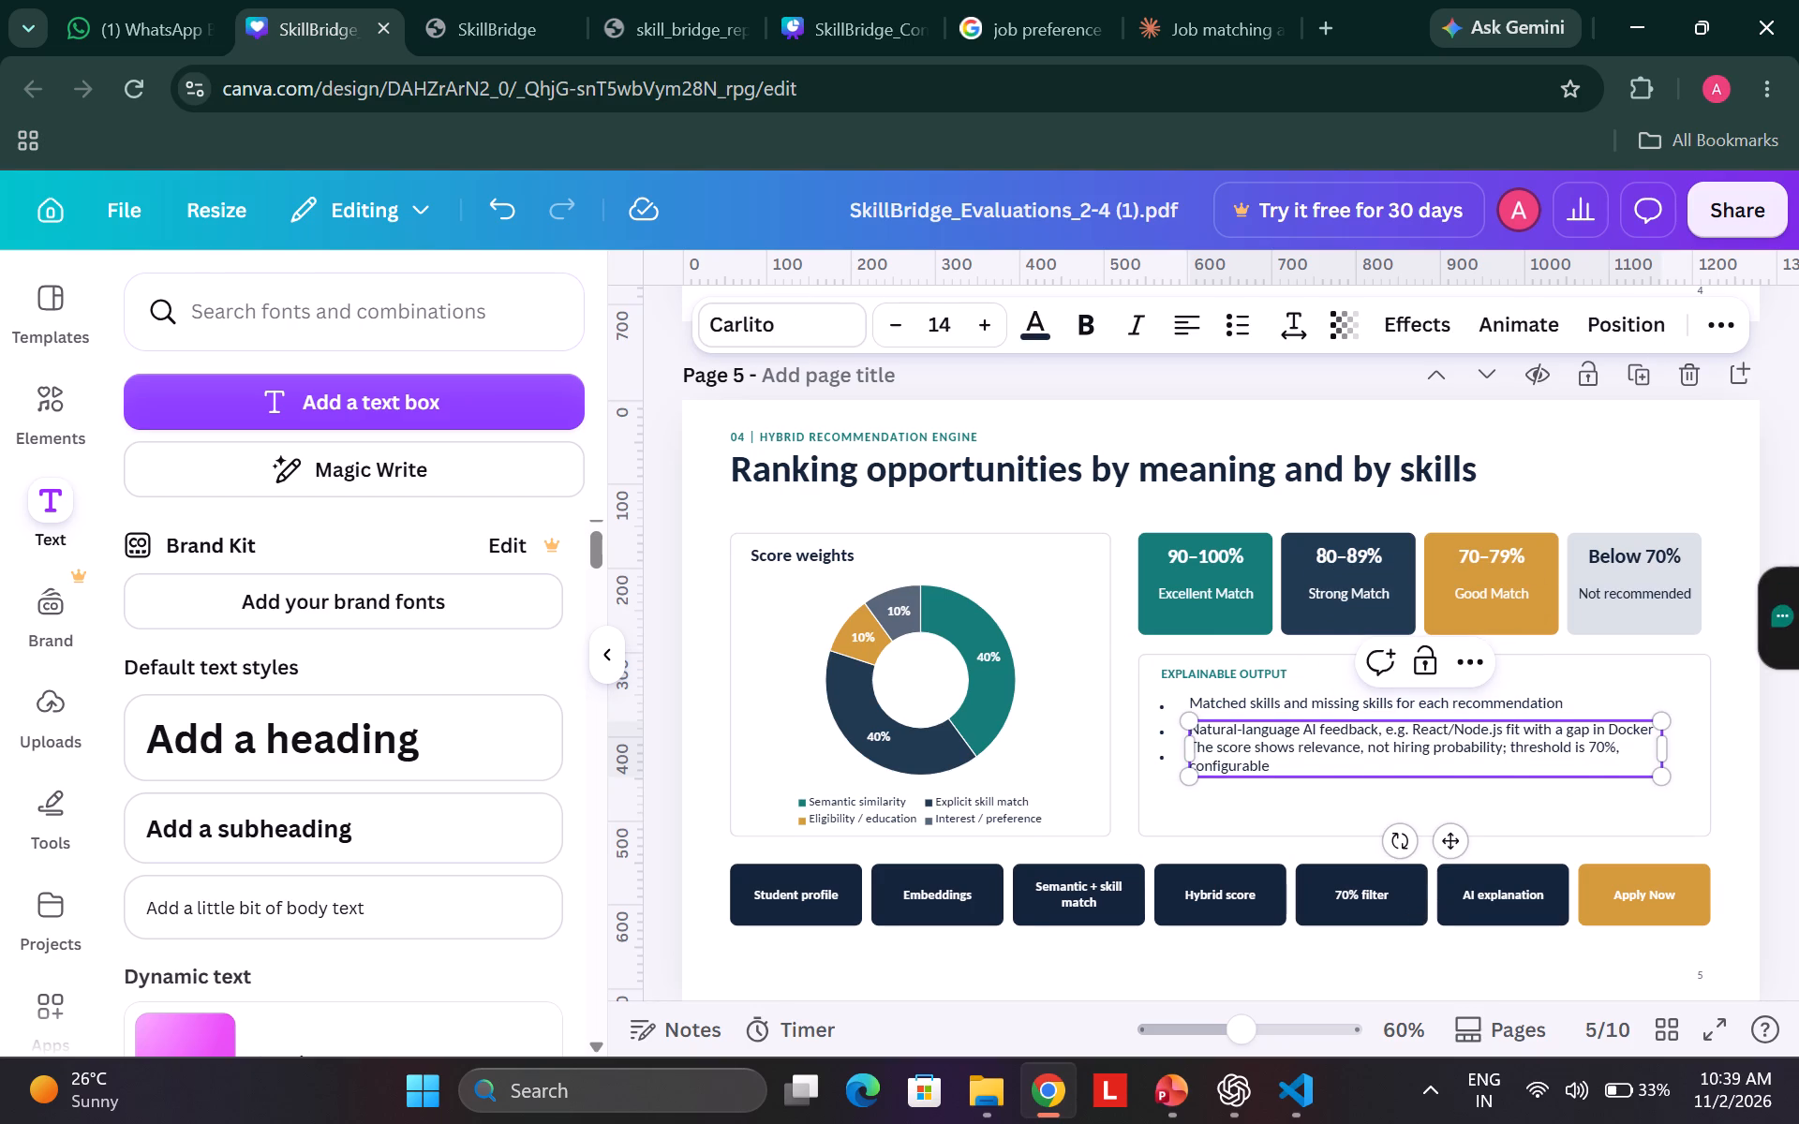
{"action": "left_click", "coordinate": [1509, 755]}
{"action": "key", "text": "BackSpace"}
{"action": "key", "text": "BackSpace"}
{"action": "key", "text": "BackSpace"}
{"action": "key", "text": "BackSpace"}
{"action": "key", "text": "BackSpace"}
{"action": "key", "text": "BackSpace"}
{"action": "key", "text": "BackSpace"}
{"action": "key", "text": "BackSpace"}
{"action": "key", "text": "BackSpace"}
{"action": "key", "text": "BackSpace"}
{"action": "key", "text": "BackSpace"}
{"action": "key", "text": "BackSpace"}
{"action": "key", "text": "BackSpace"}
{"action": "key", "text": "BackSpace"}
{"action": "key", "text": "BackSpace"}
{"action": "key", "text": "BackSpace"}
{"action": "key", "text": "BackSpace"}
{"action": "key", "text": "BackSpace"}
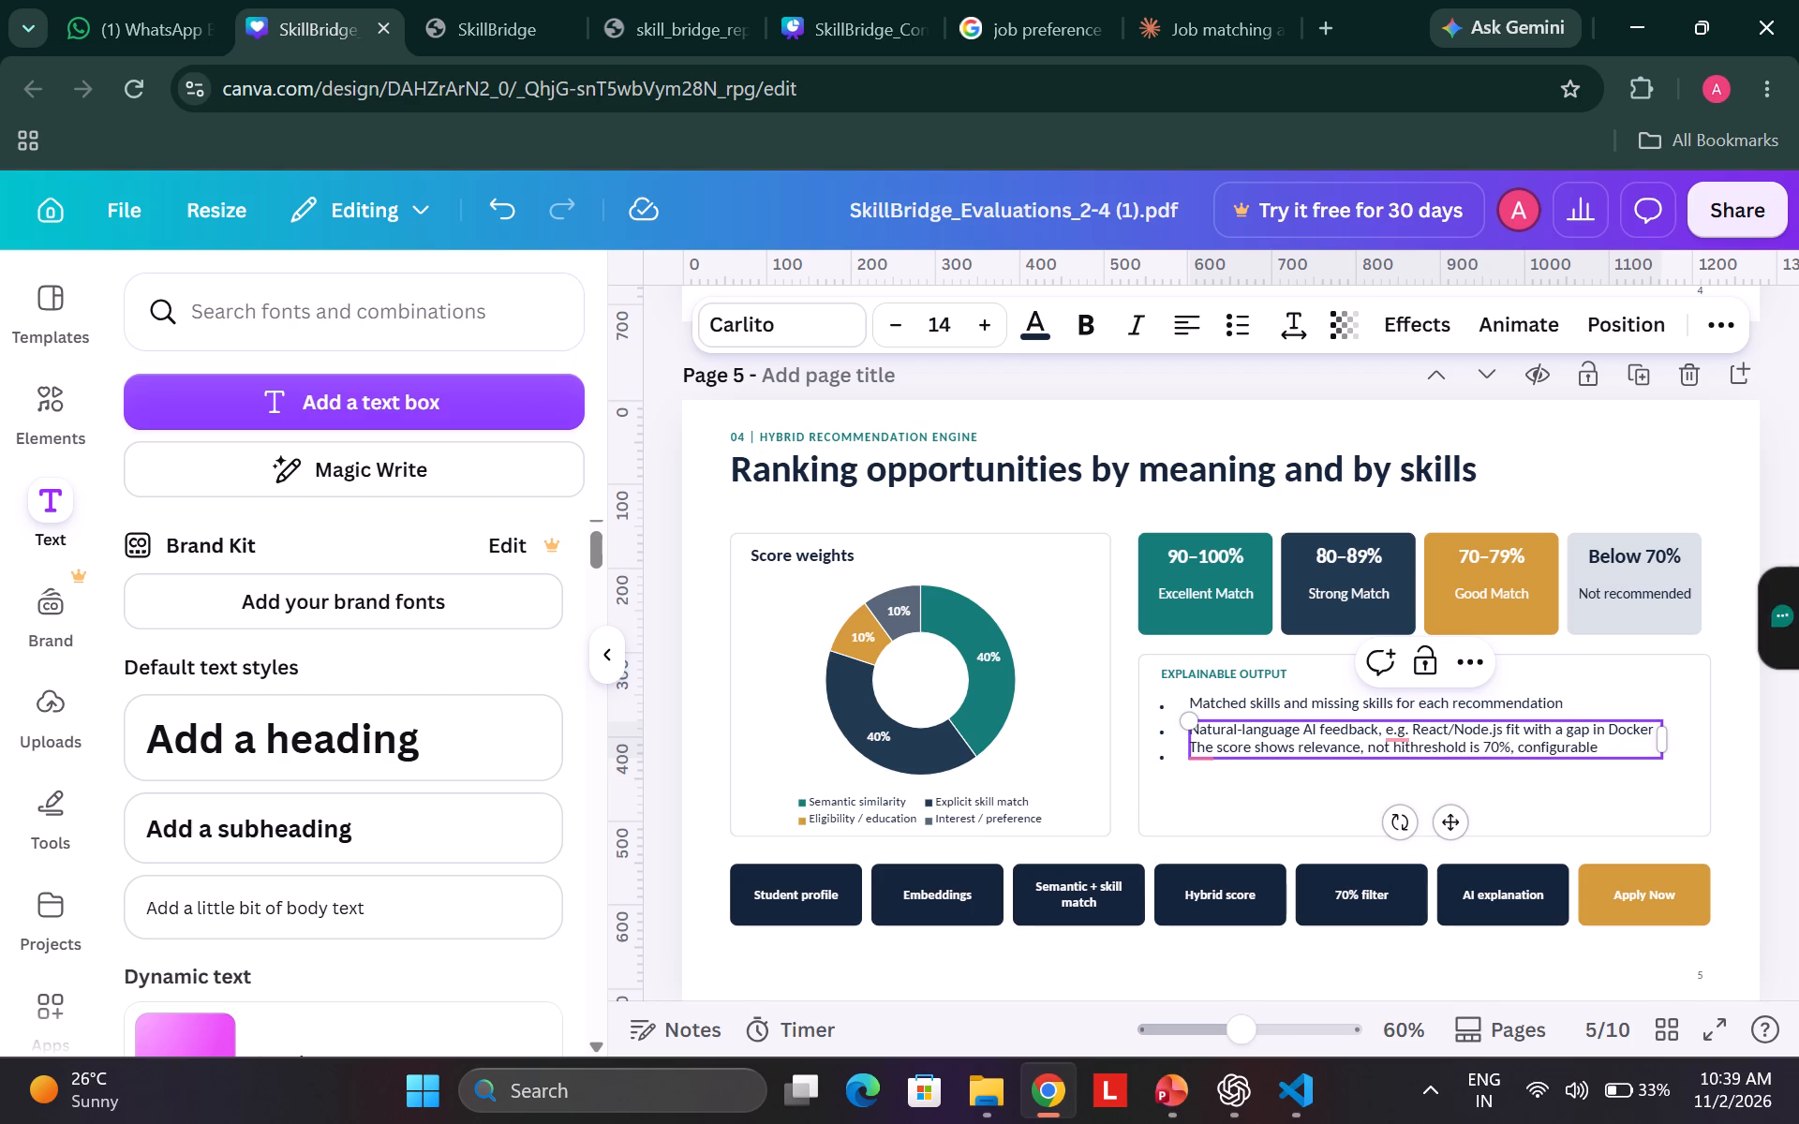
{"action": "key", "text": "BackSpace"}
{"action": "key", "text": "BackSpace"}
{"action": "key", "text": "BackSpace"}
{"action": "key", "text": "BackSpace"}
{"action": "key", "text": "BackSpace"}
{"action": "key", "text": "BackSpace"}
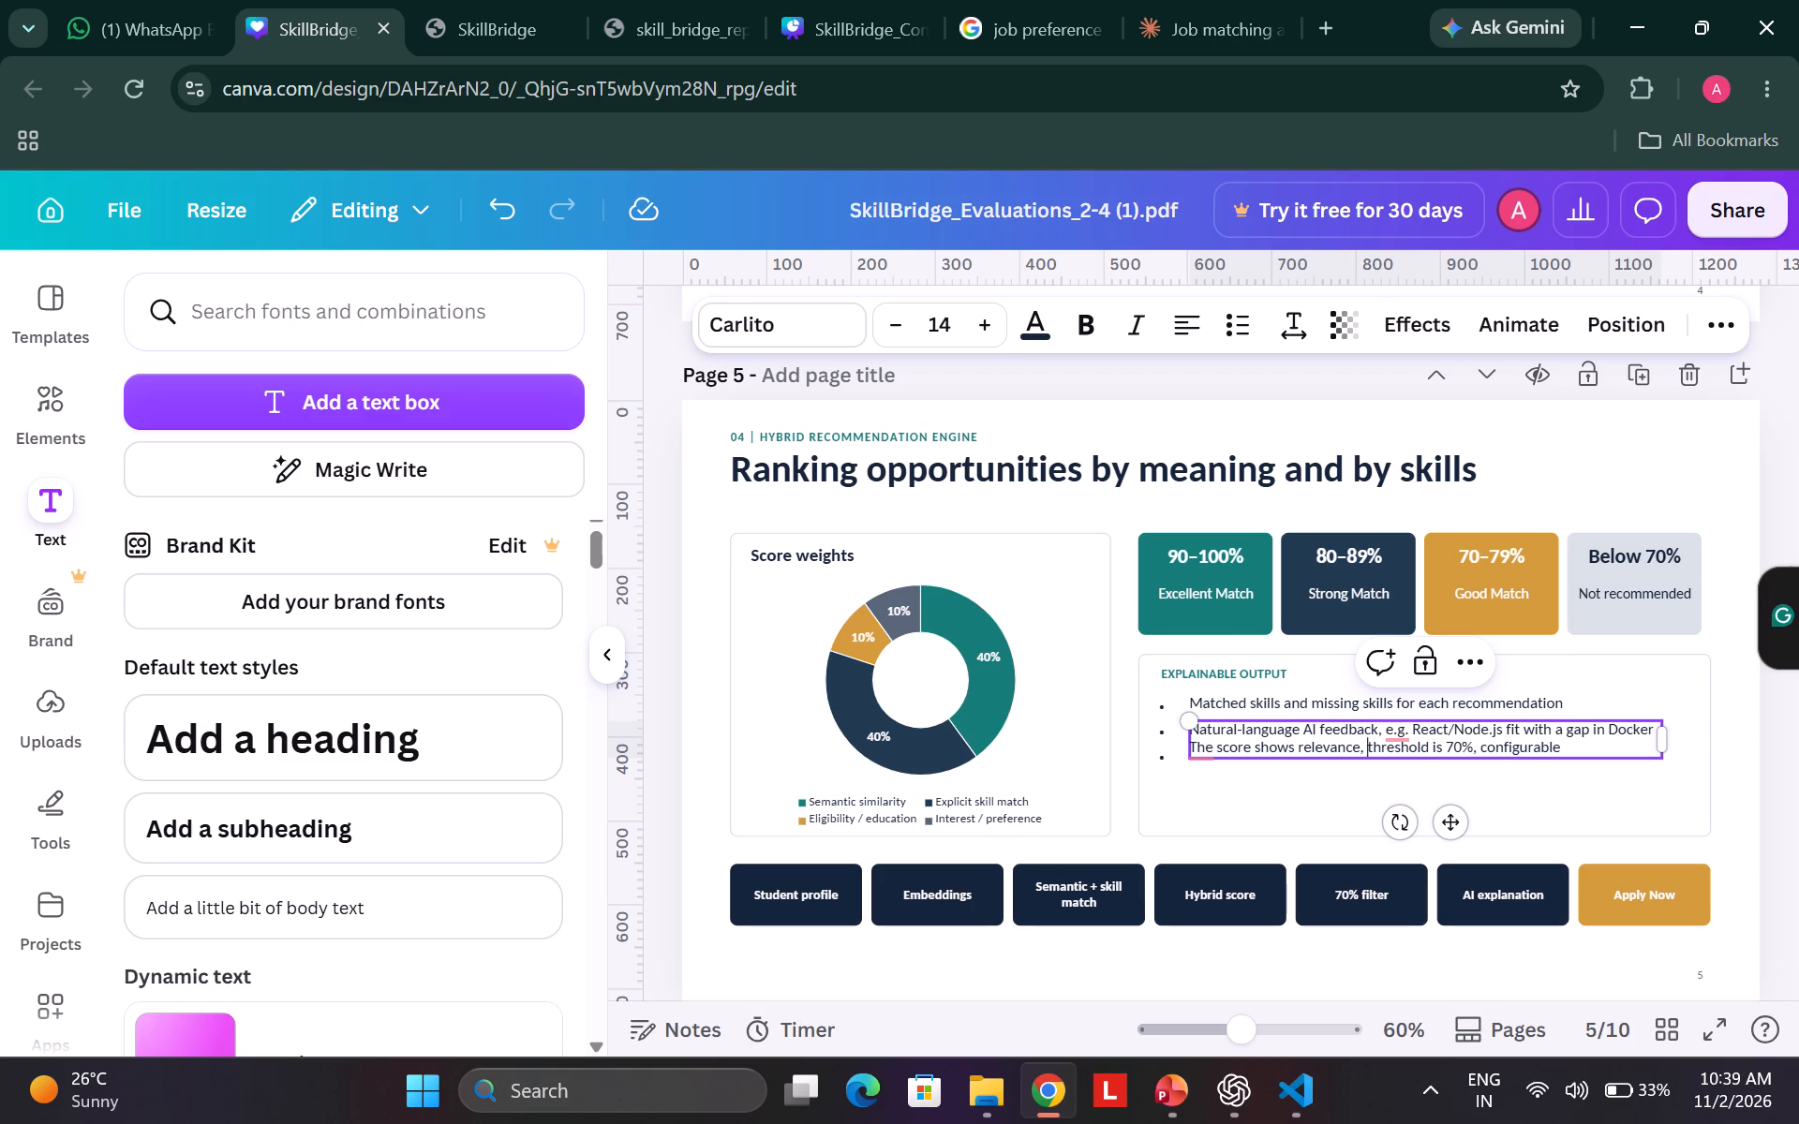
{"action": "key", "text": "BackSpace"}
{"action": "key", "text": "BackSpace"}
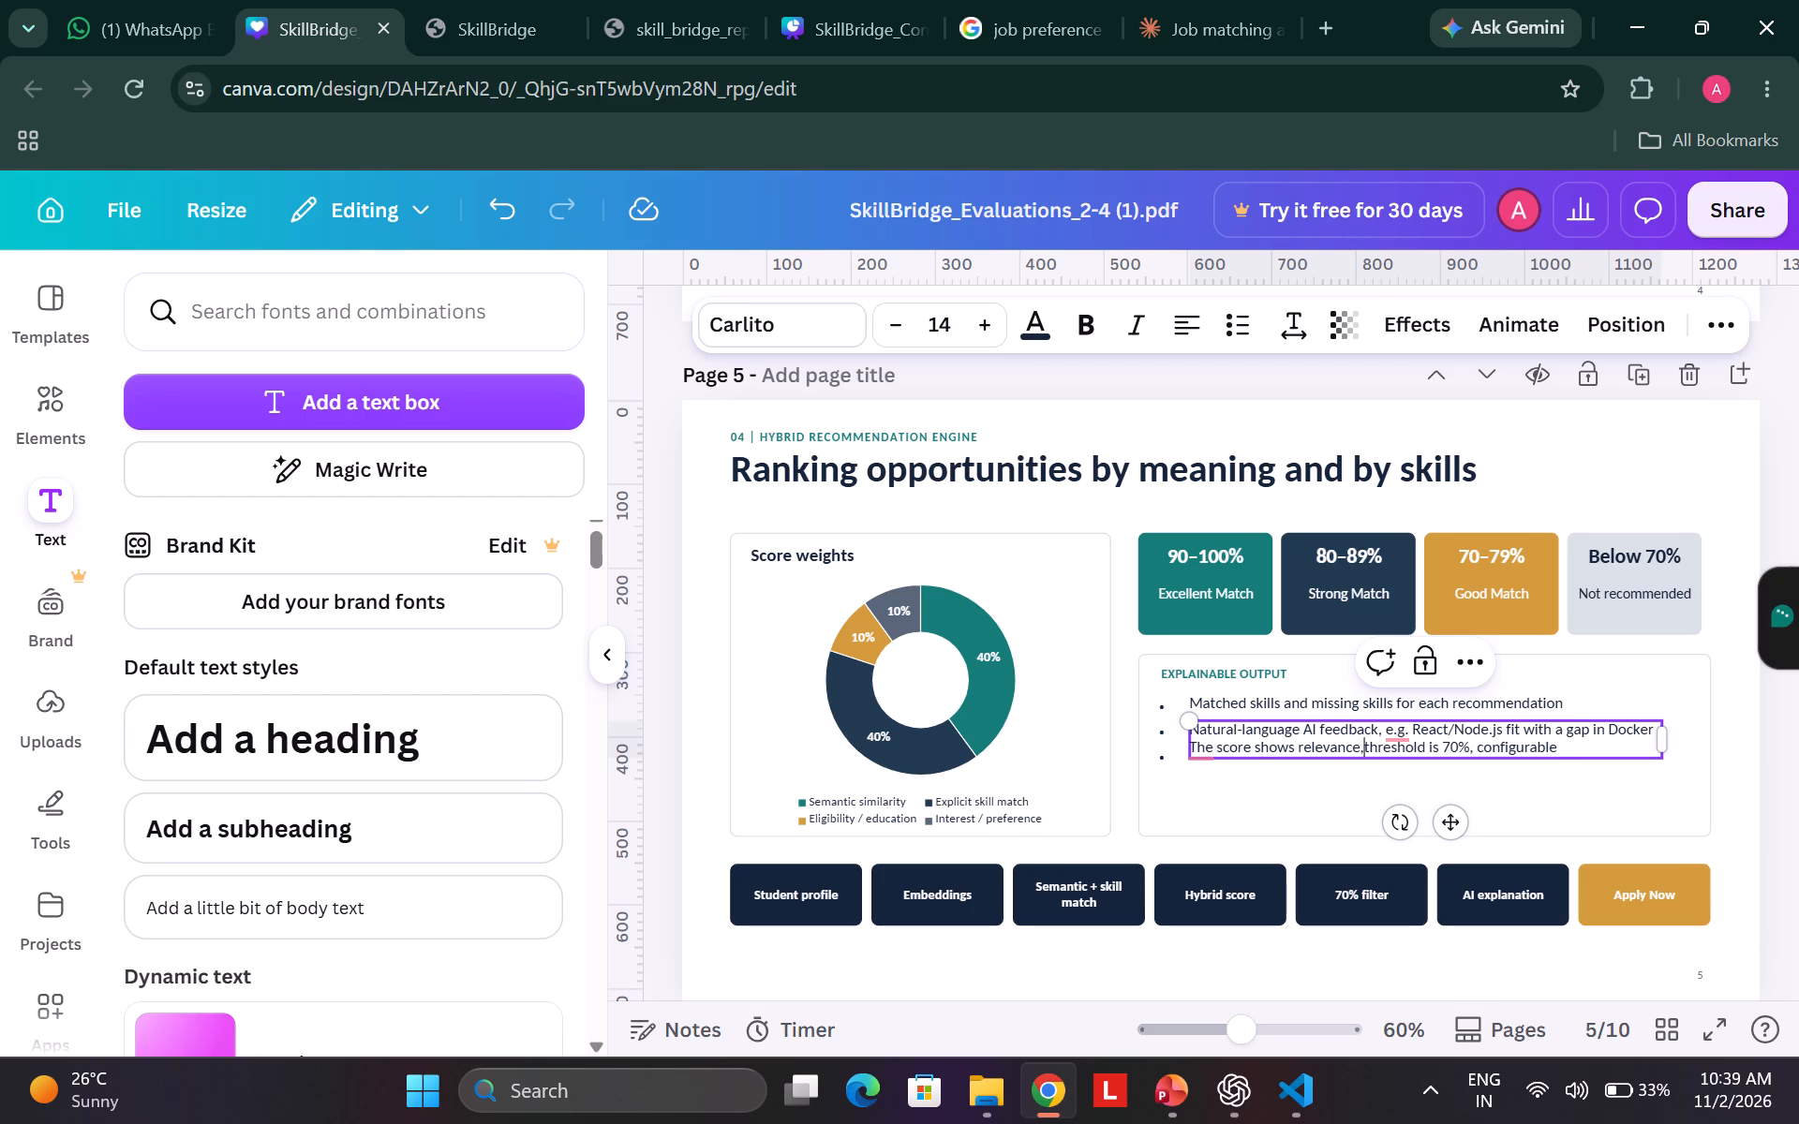
{"action": "key", "text": "space"}
{"action": "type", "text": "AND"}
{"action": "key", "text": "space"}
{"action": "key", "text": "BackSpace"}
{"action": "key", "text": "BackSpace"}
{"action": "key", "text": "BackSpace"}
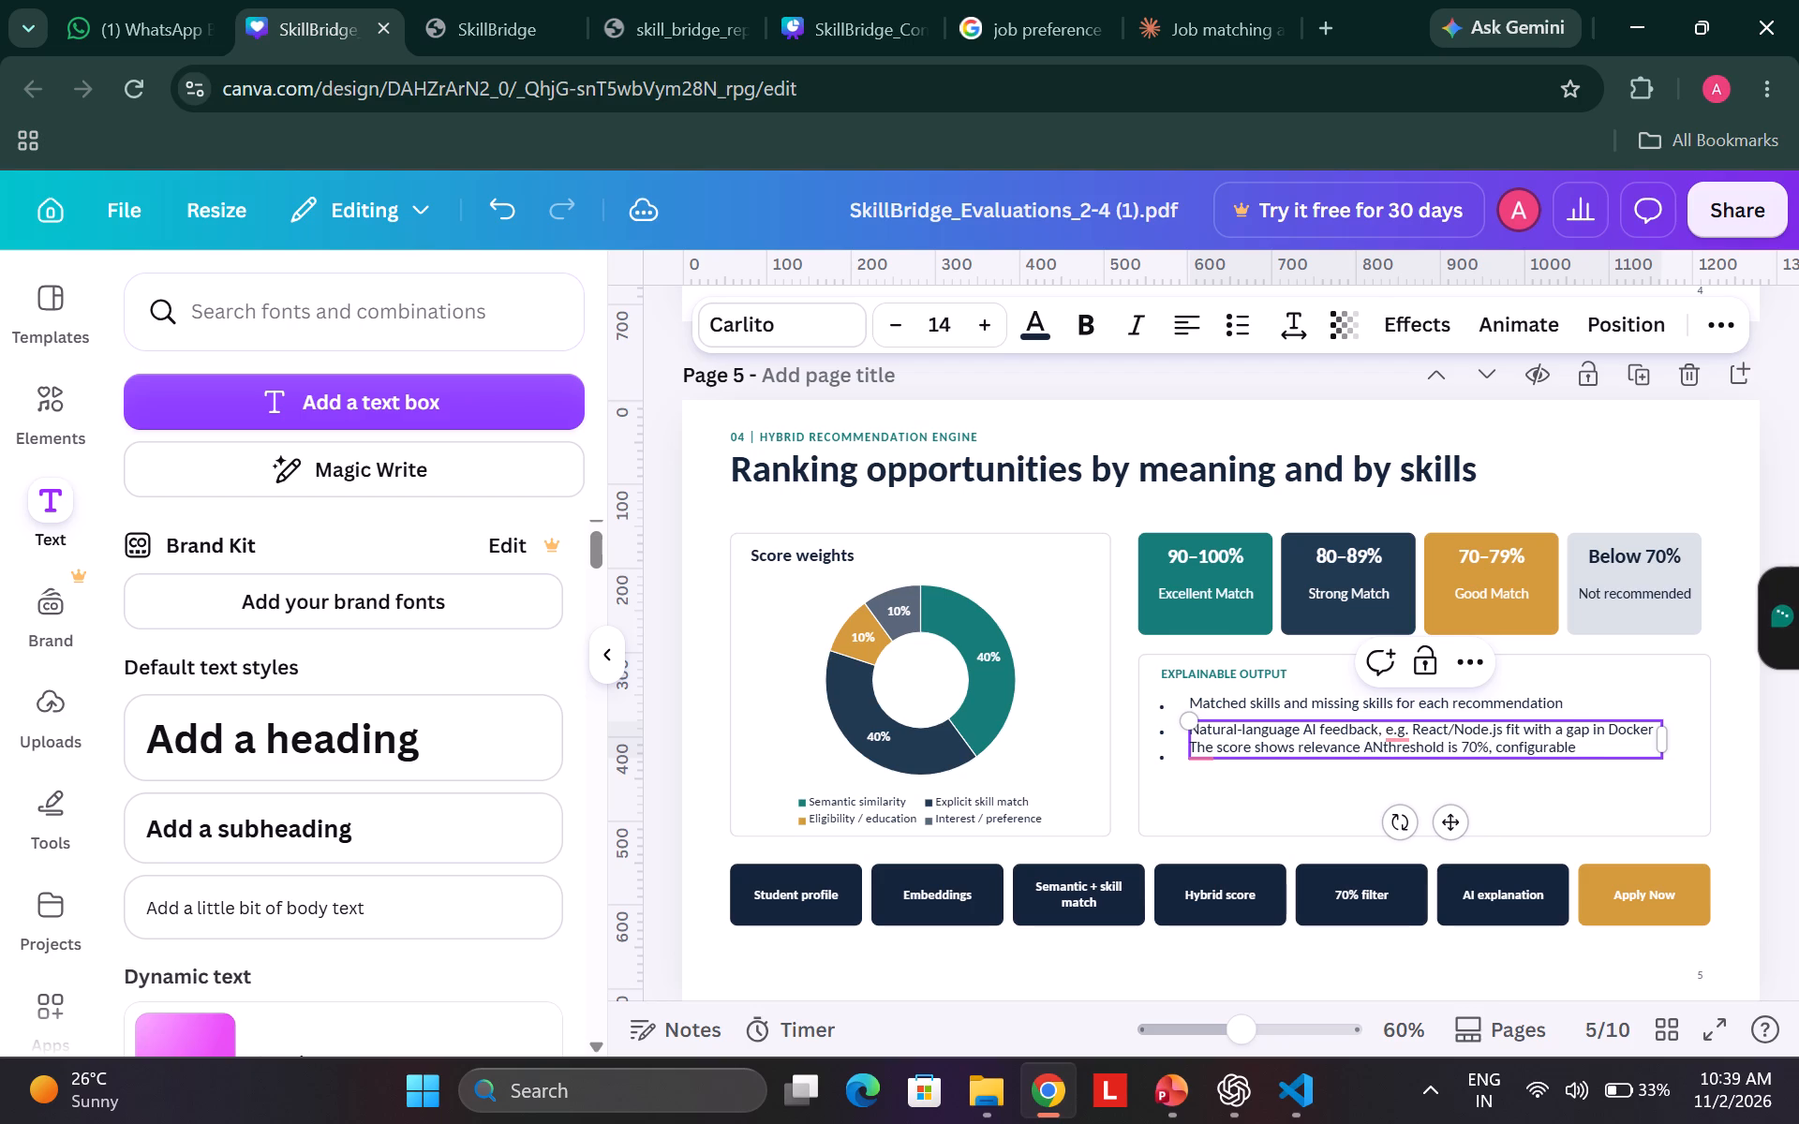
{"action": "key", "text": "BackSpace"}
{"action": "type", "text": "and"}
{"action": "key", "text": "space"}
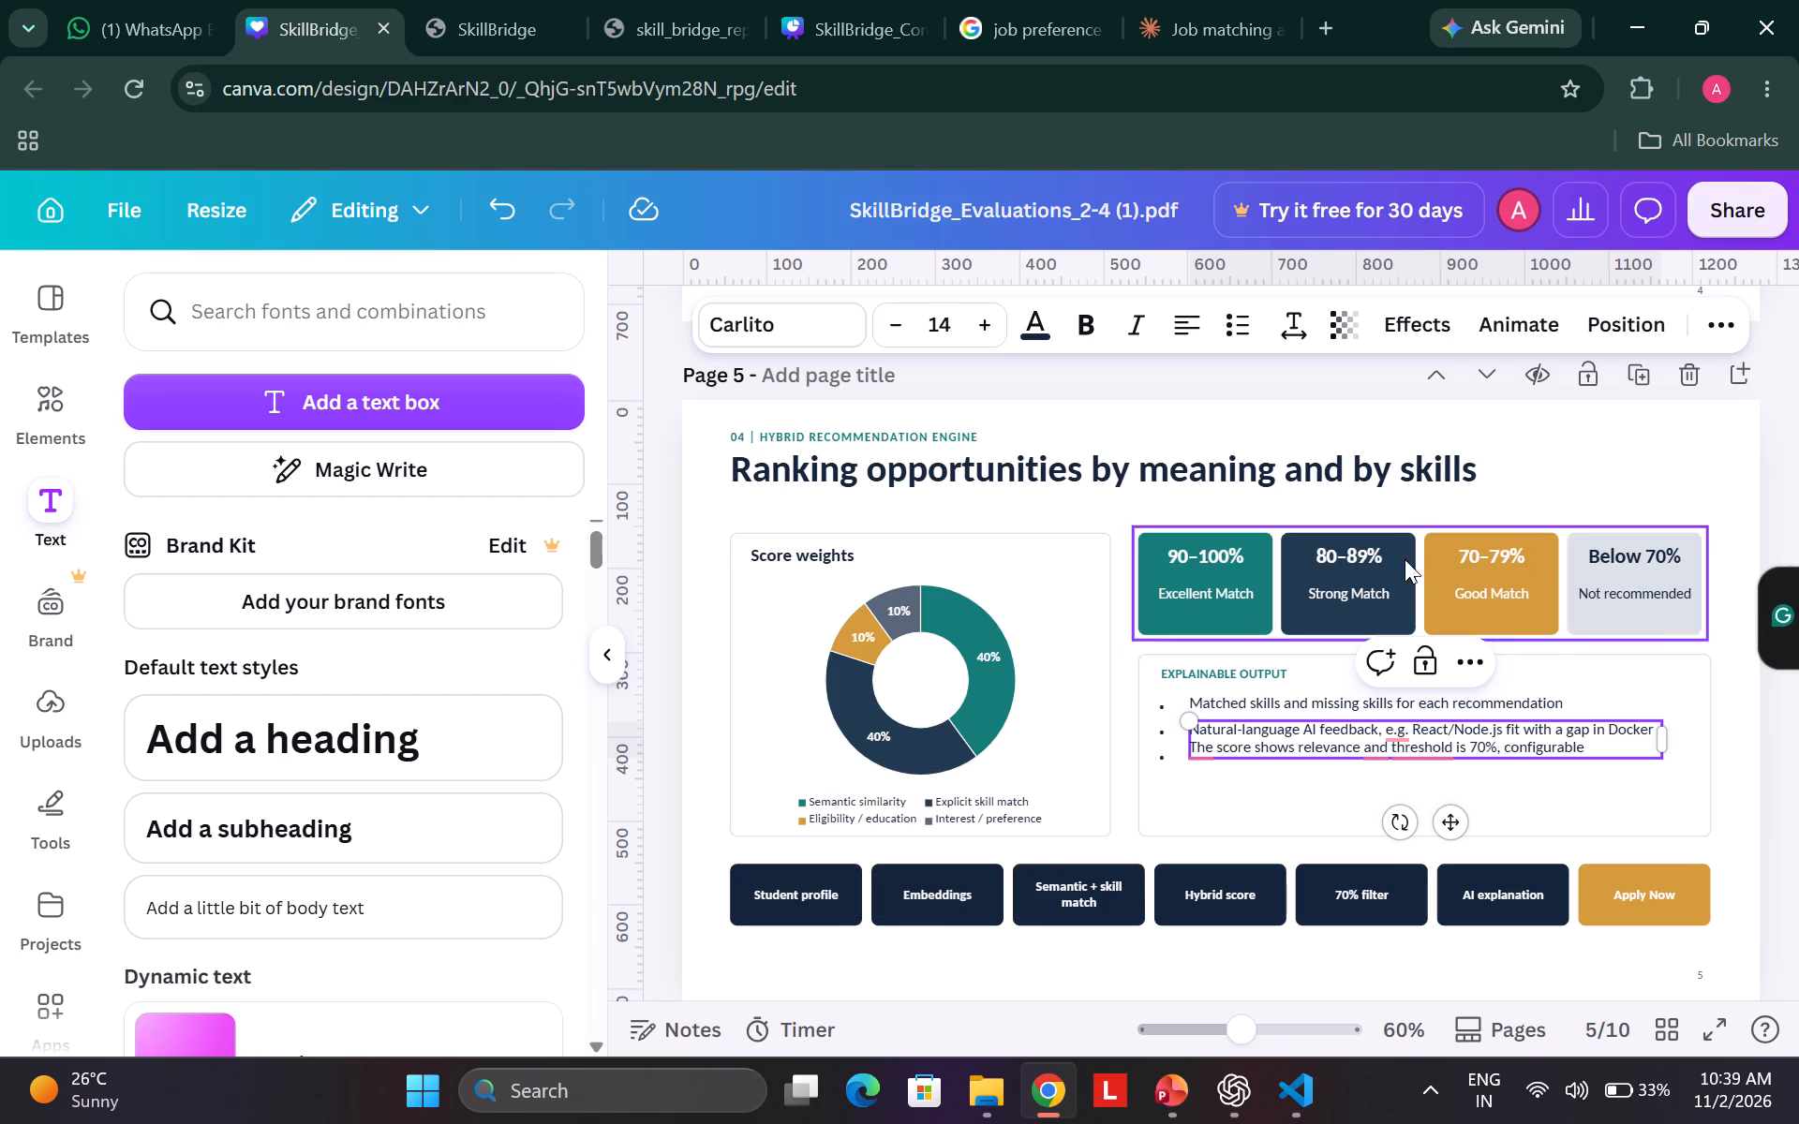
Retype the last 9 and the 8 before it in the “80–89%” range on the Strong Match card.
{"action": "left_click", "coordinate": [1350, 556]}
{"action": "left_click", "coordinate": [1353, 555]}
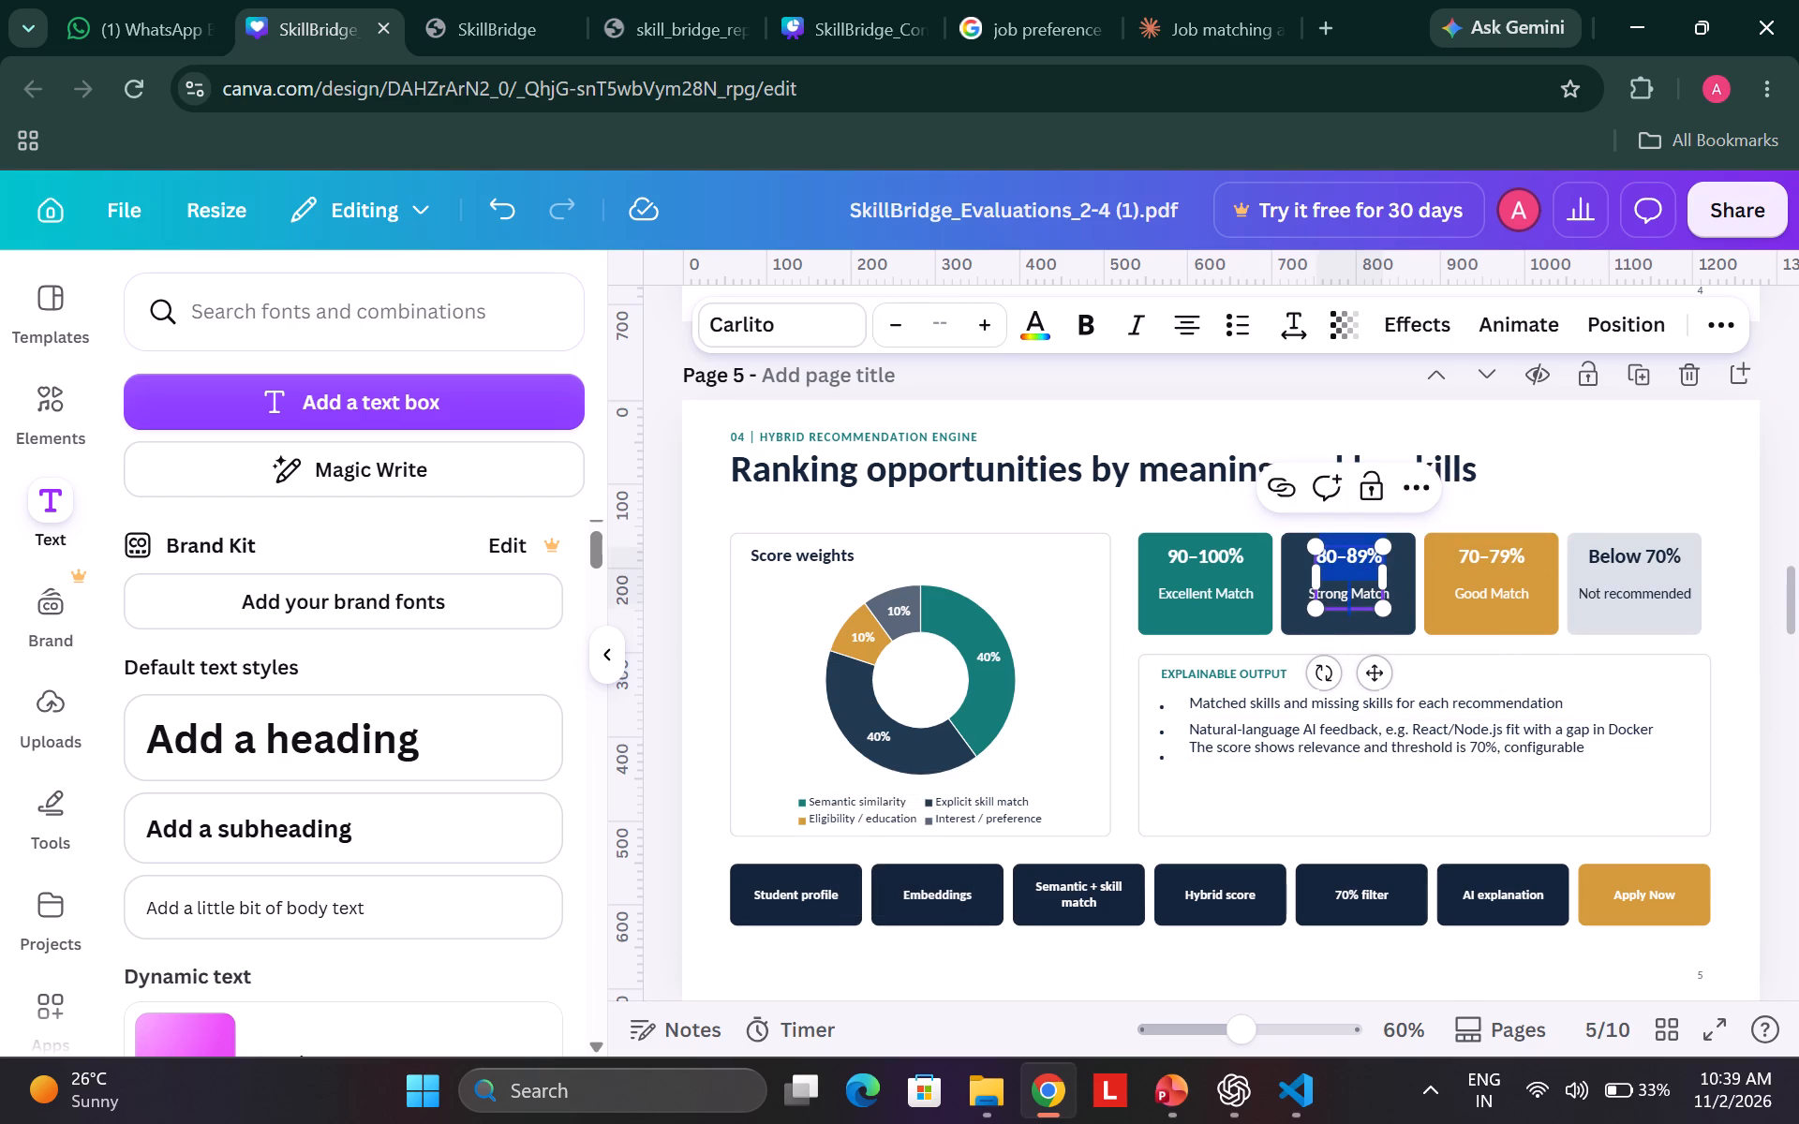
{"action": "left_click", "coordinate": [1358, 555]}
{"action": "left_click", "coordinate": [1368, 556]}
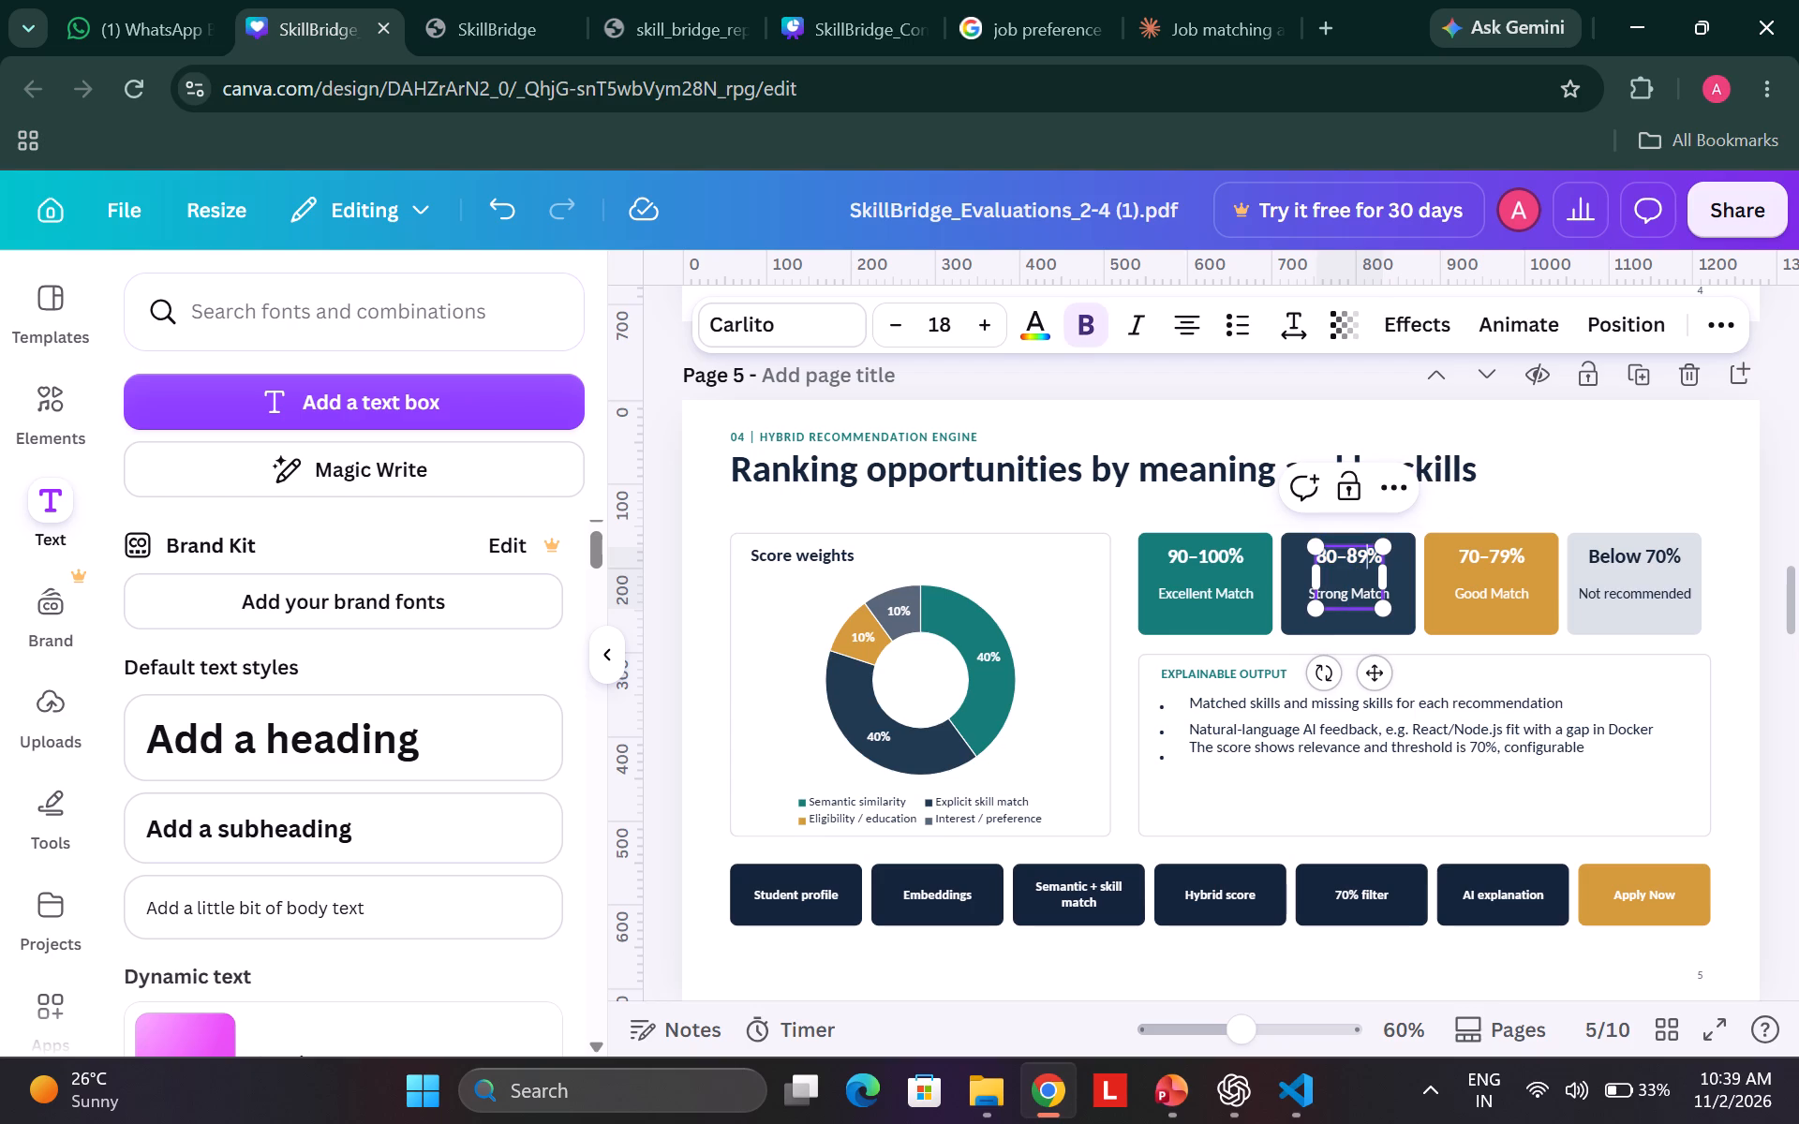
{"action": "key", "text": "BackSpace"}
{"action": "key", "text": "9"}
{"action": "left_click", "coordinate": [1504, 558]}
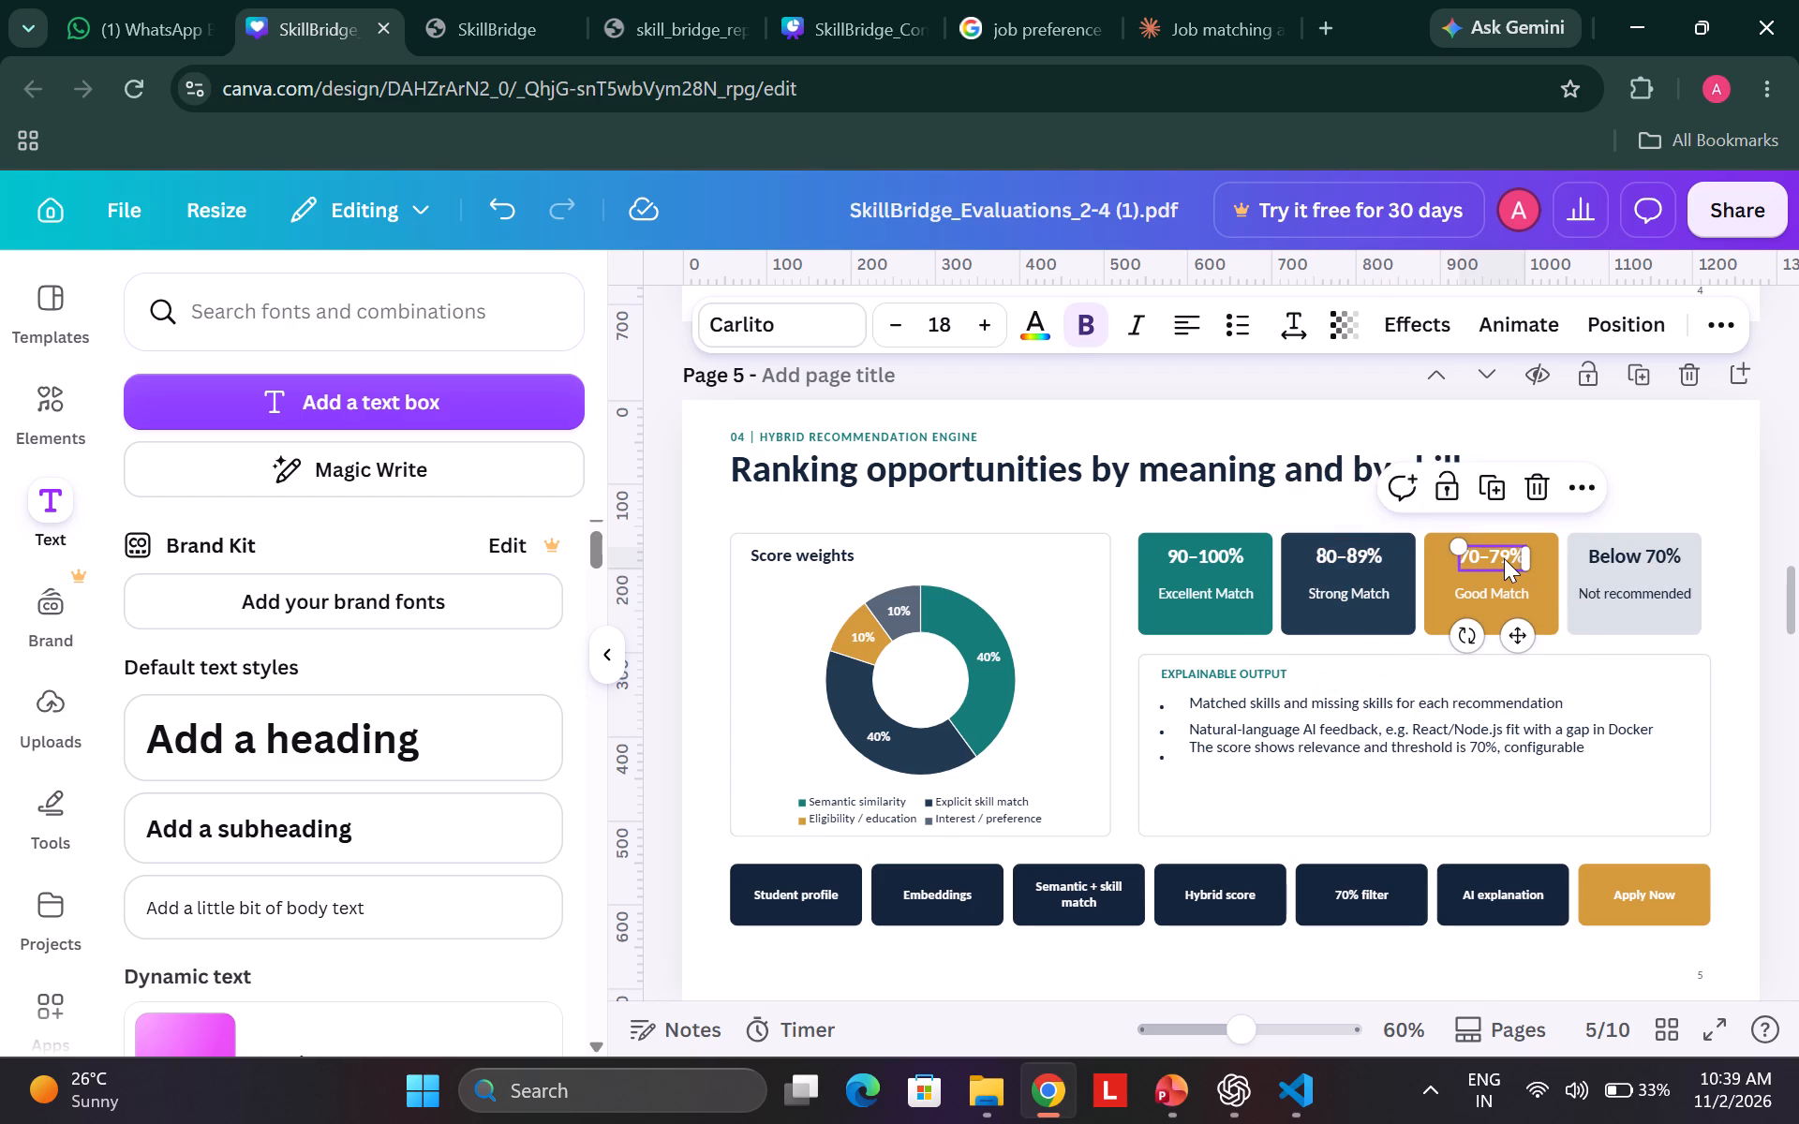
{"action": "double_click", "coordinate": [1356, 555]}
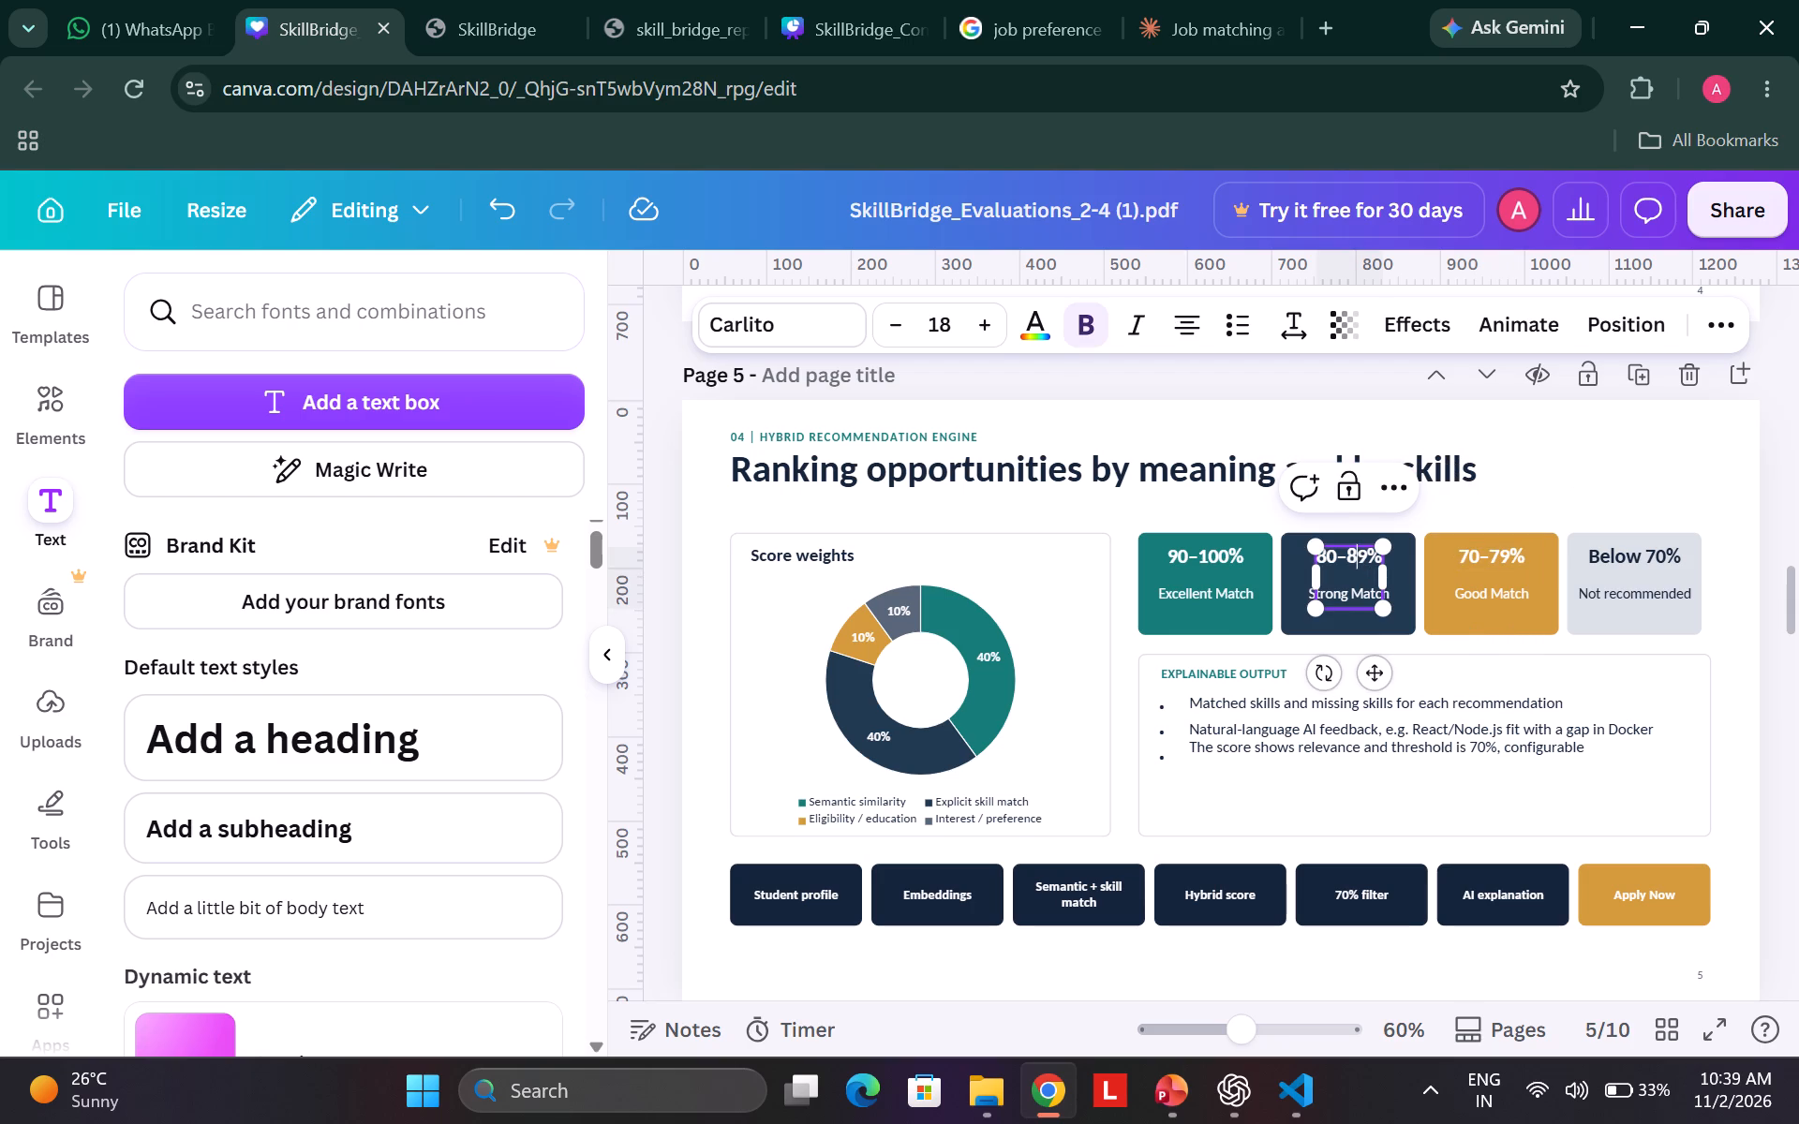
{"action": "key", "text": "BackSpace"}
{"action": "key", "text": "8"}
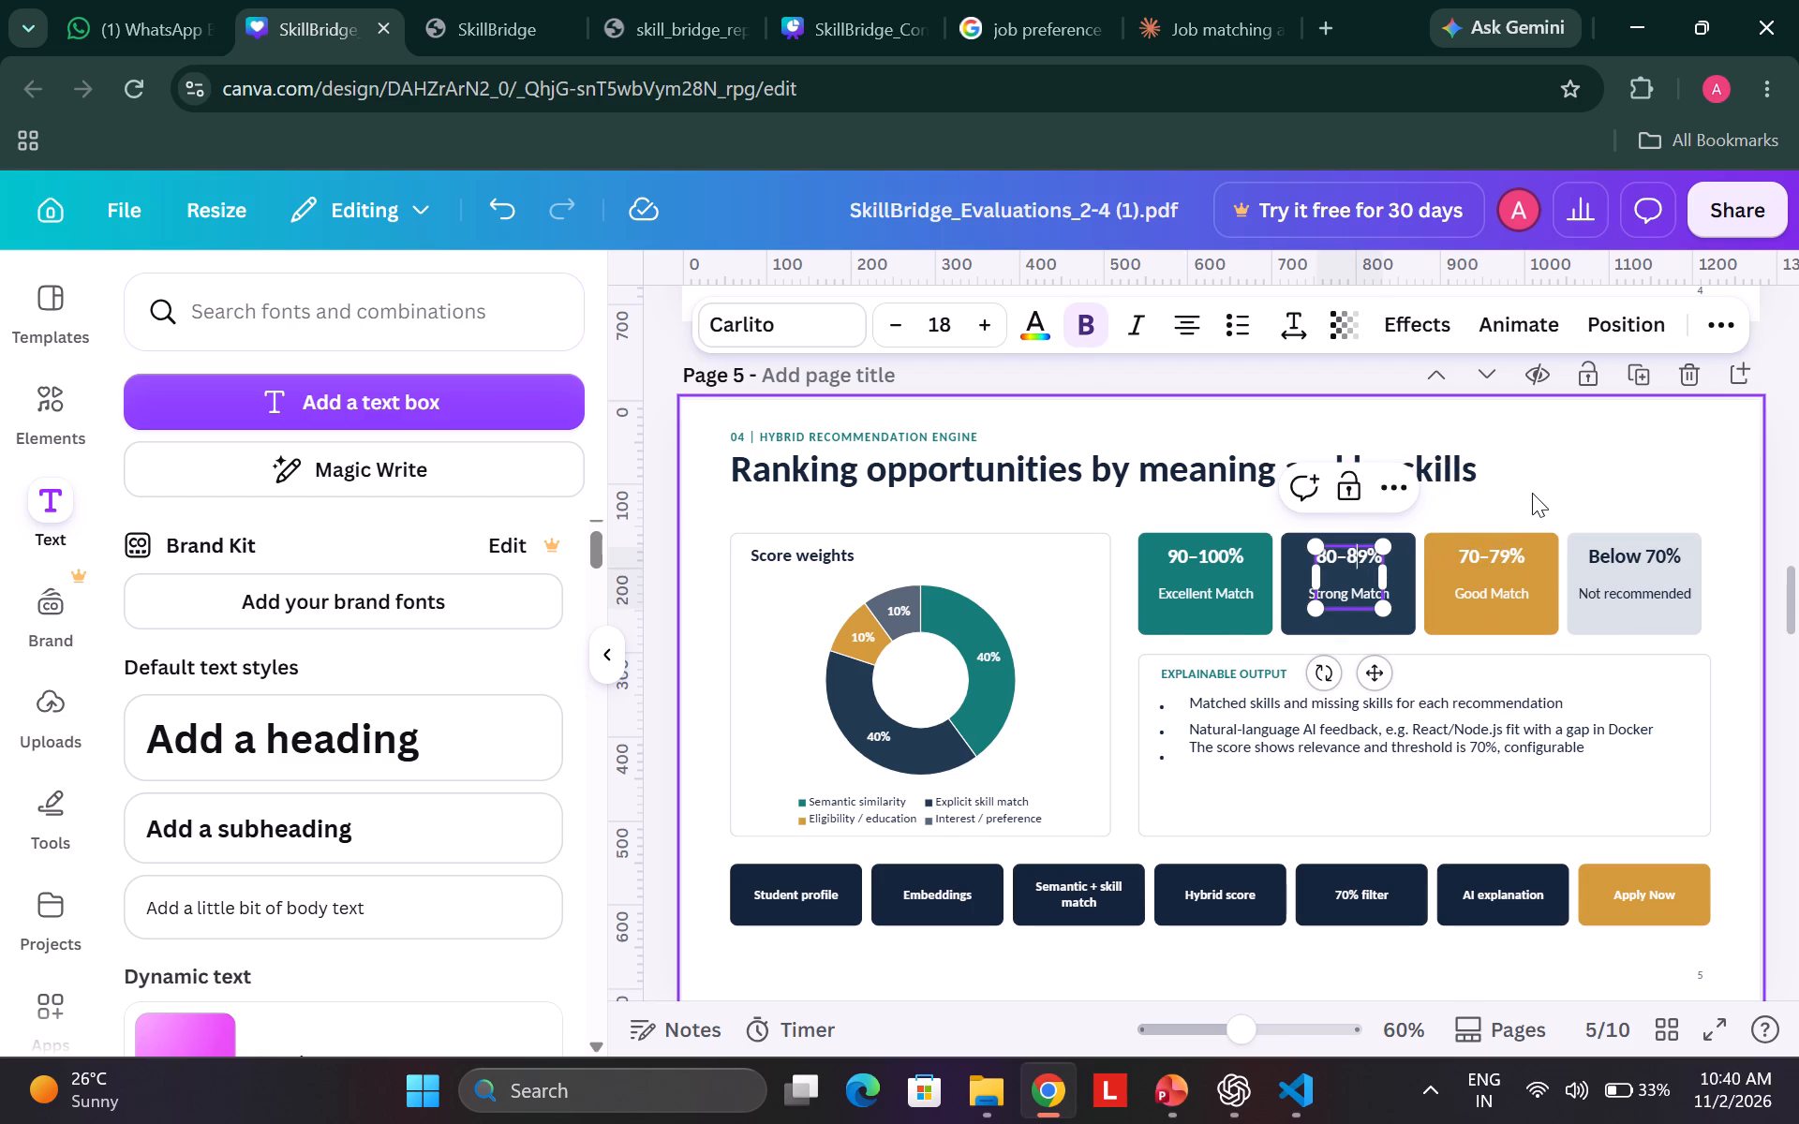
Slightly enlarge the text box holding the last two Explainable Output bullets, scaling its text to about 14.1.
{"action": "scroll", "coordinate": [1631, 617], "scroll_direction": "down", "scroll_amount": 1}
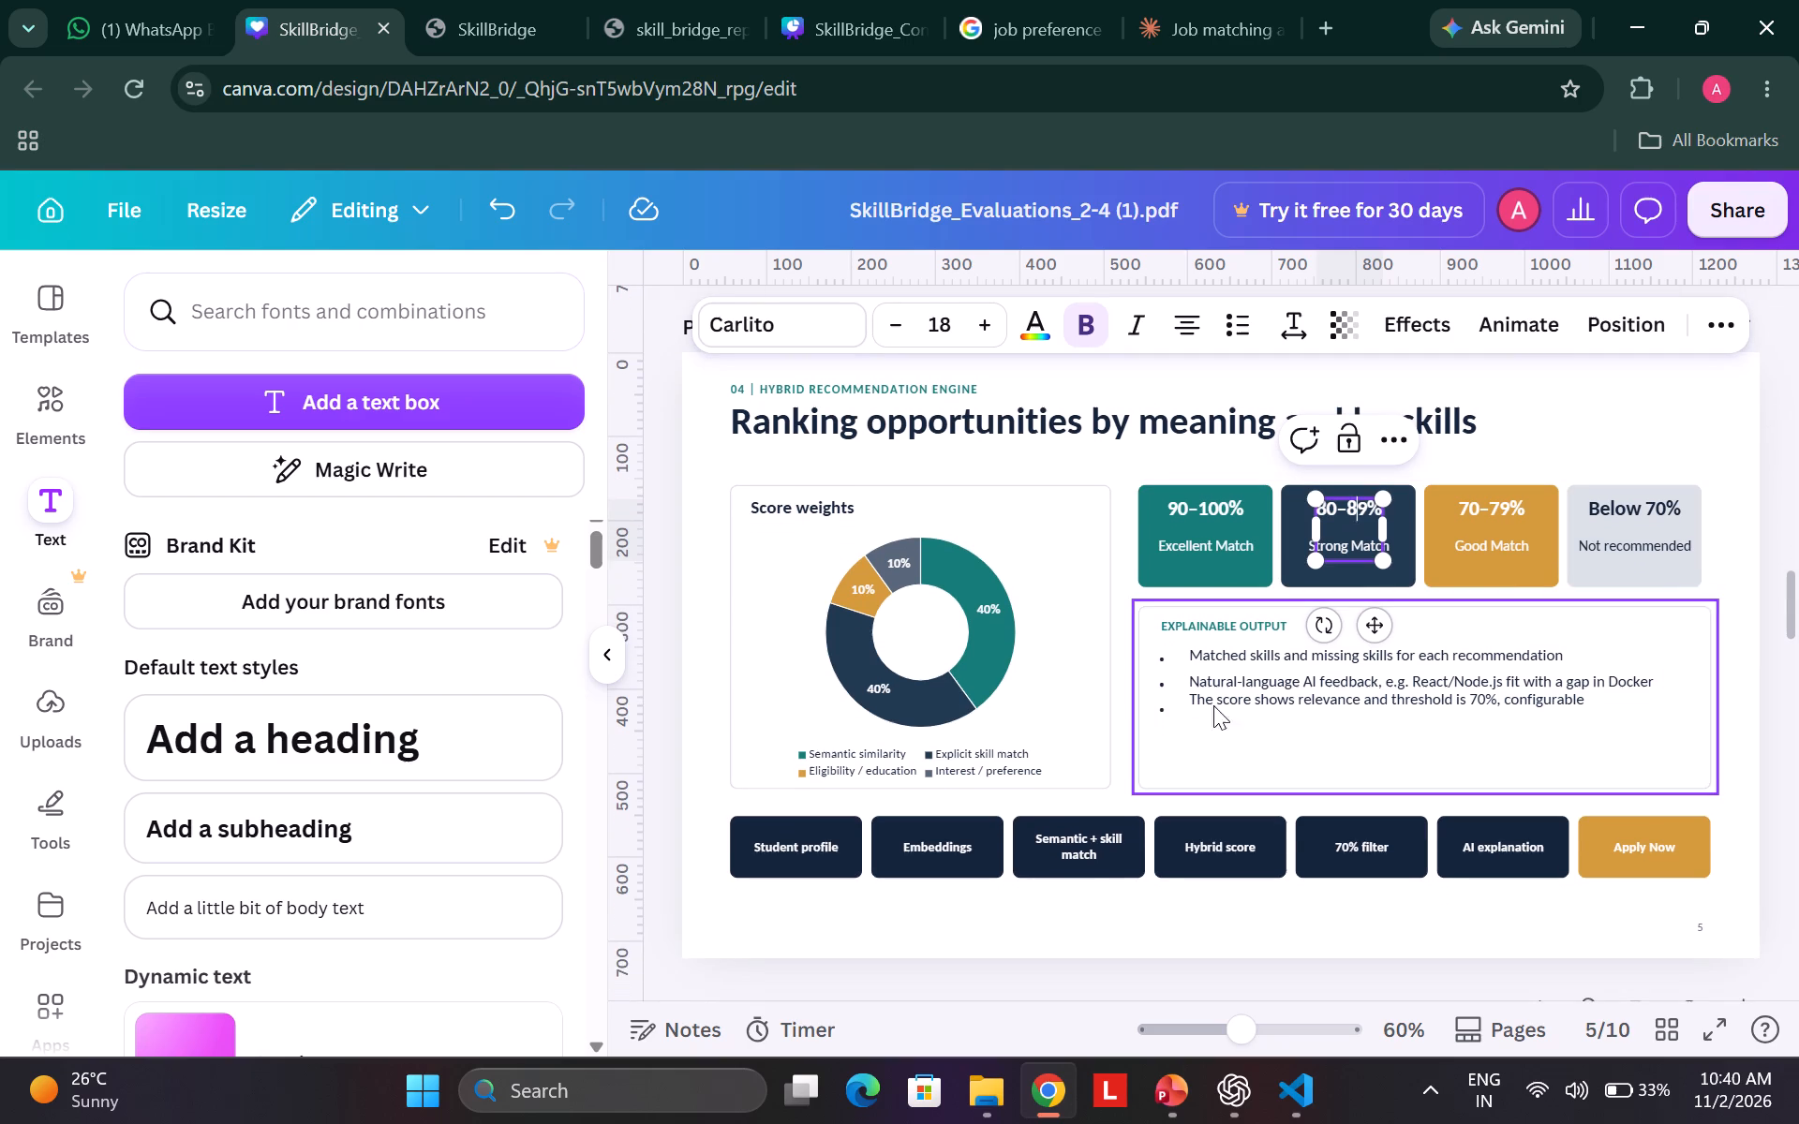
{"action": "left_click", "coordinate": [1408, 709]}
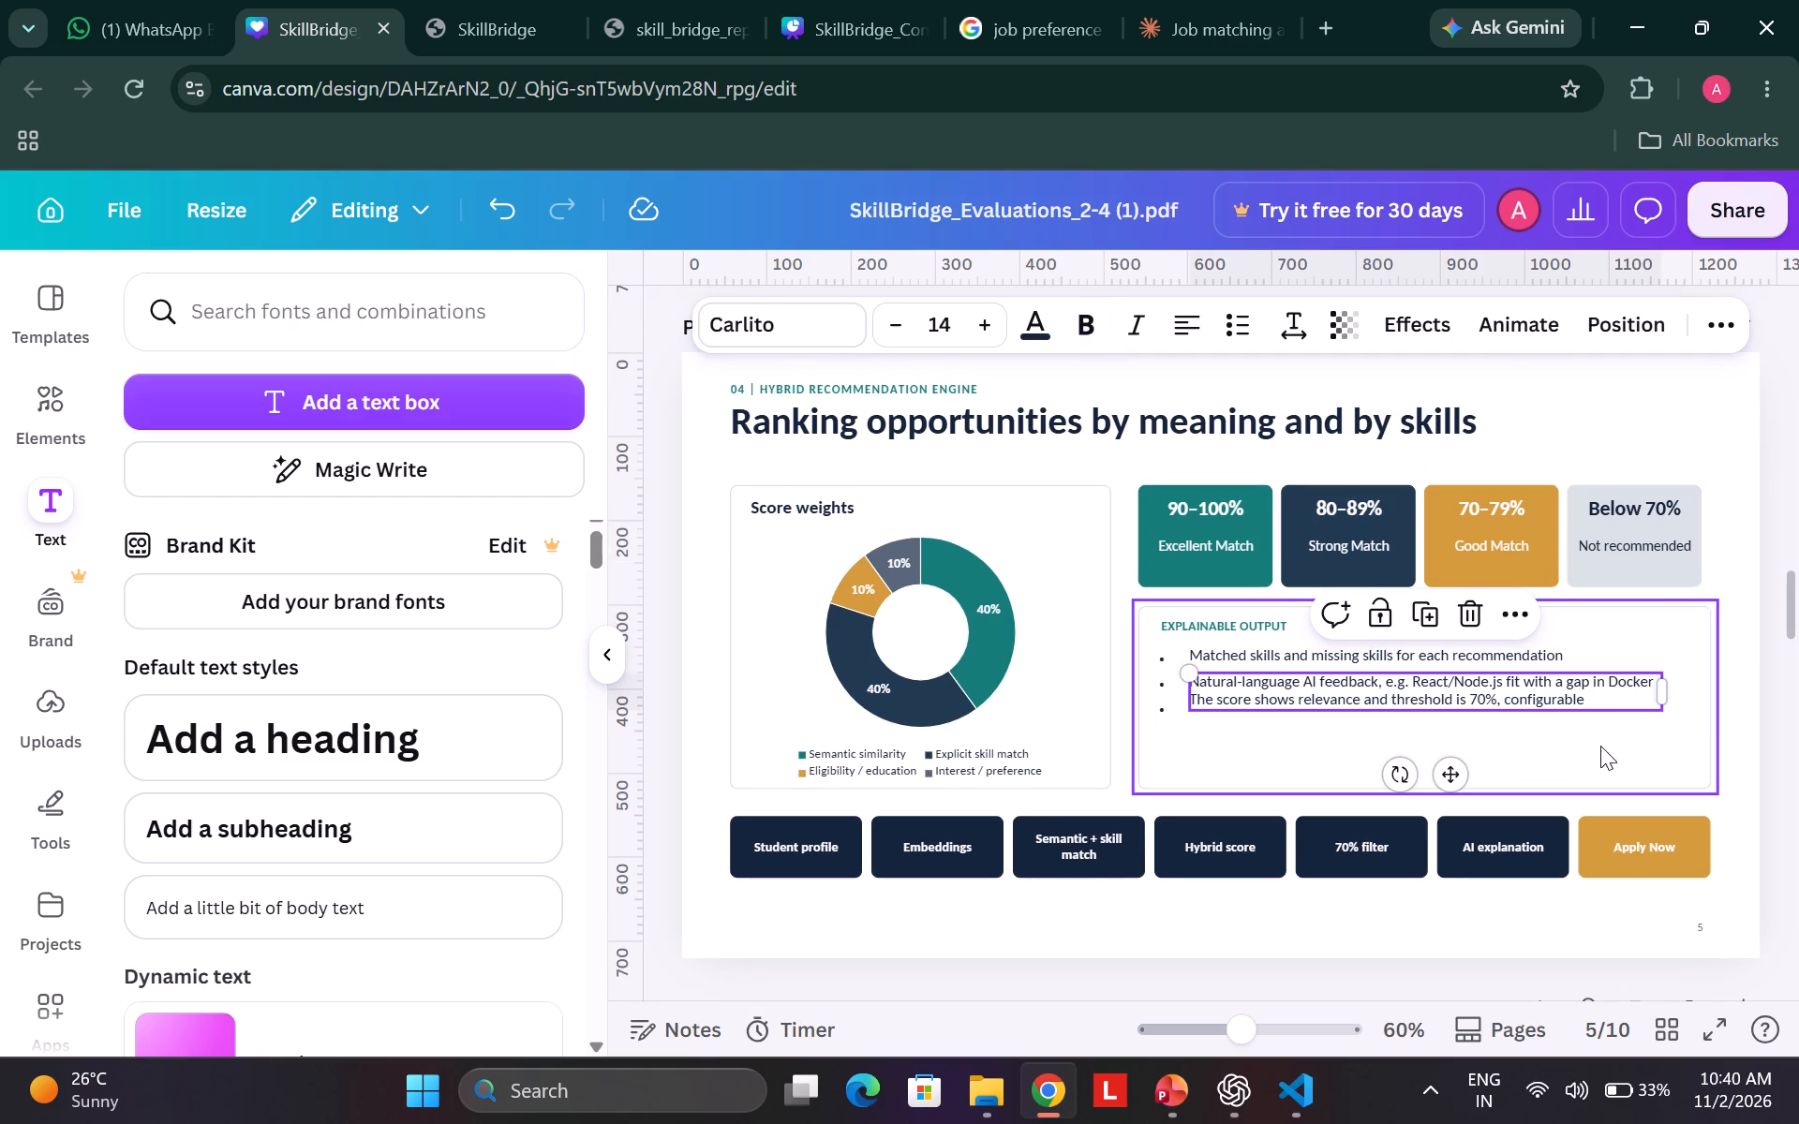
{"action": "left_click_drag", "start_coordinate": [1660, 711], "coordinate": [1675, 721]}
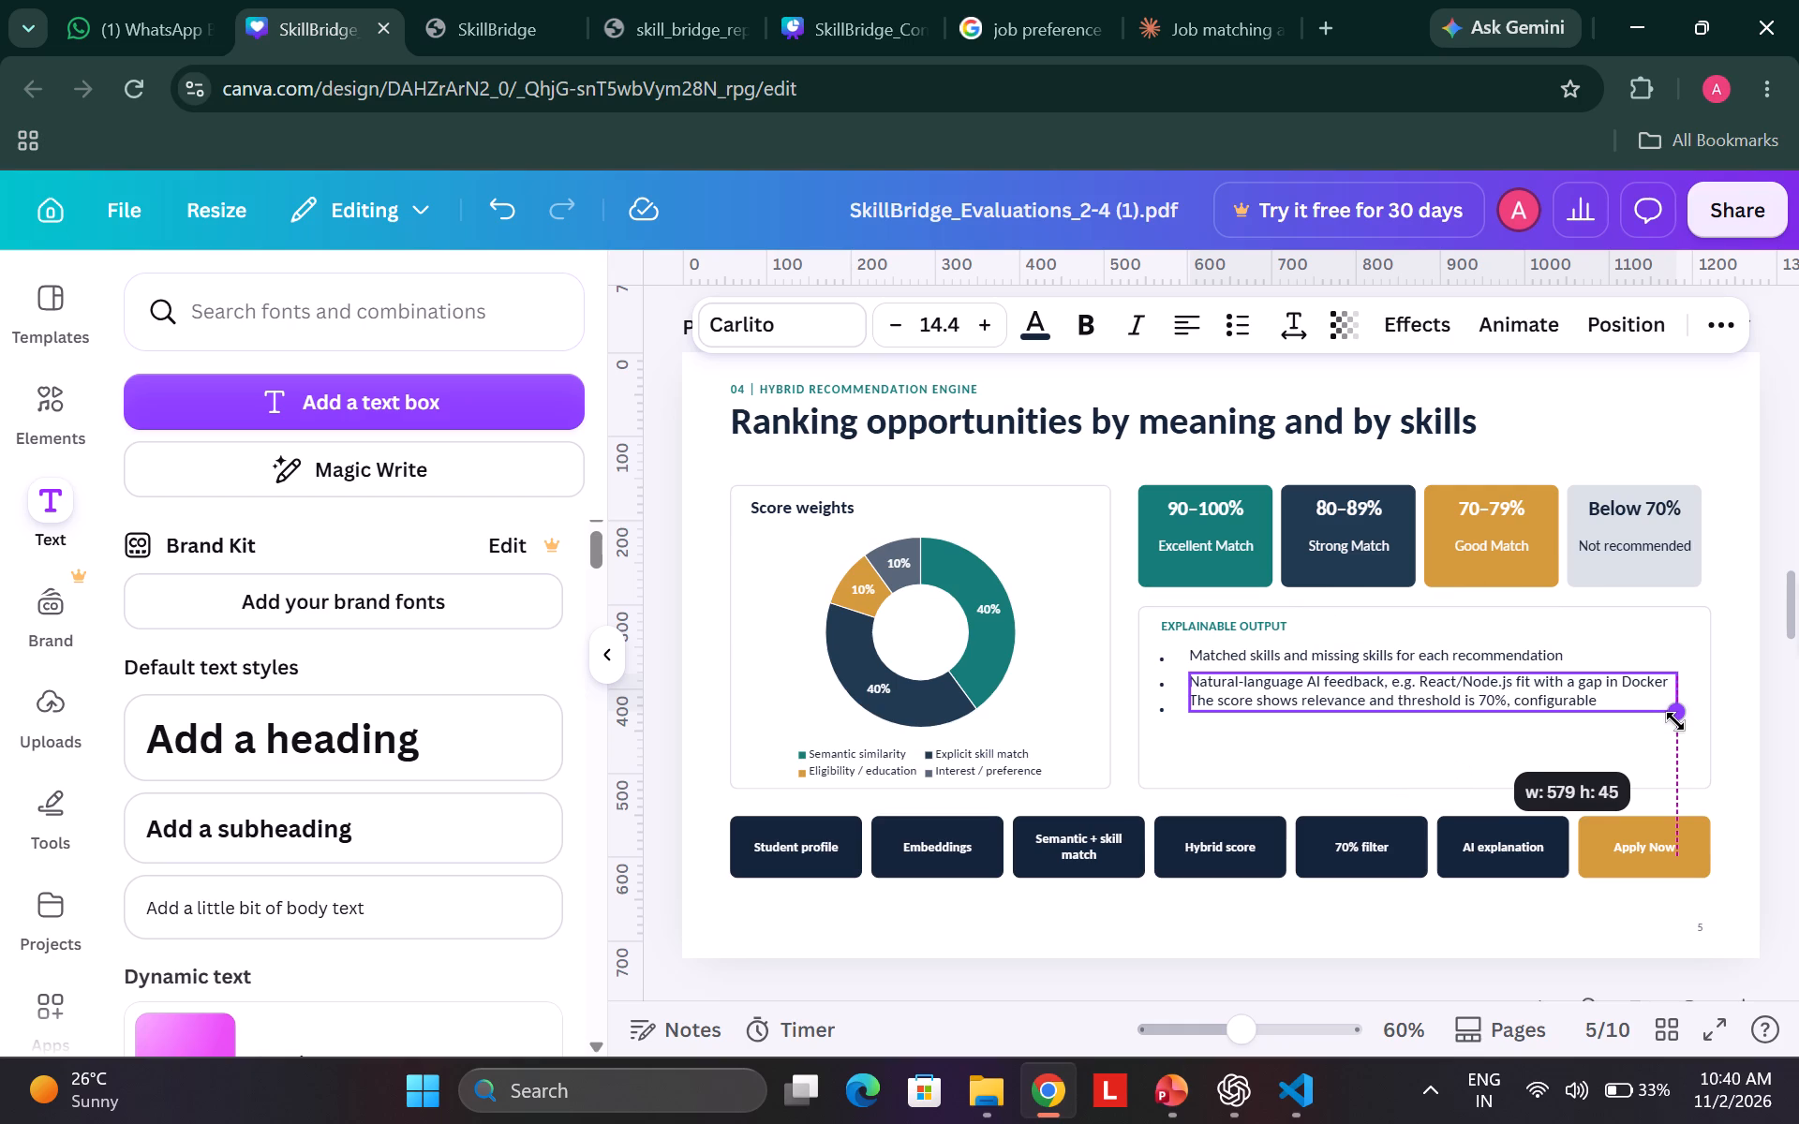
{"action": "left_click_drag", "start_coordinate": [1675, 721], "coordinate": [1661, 722]}
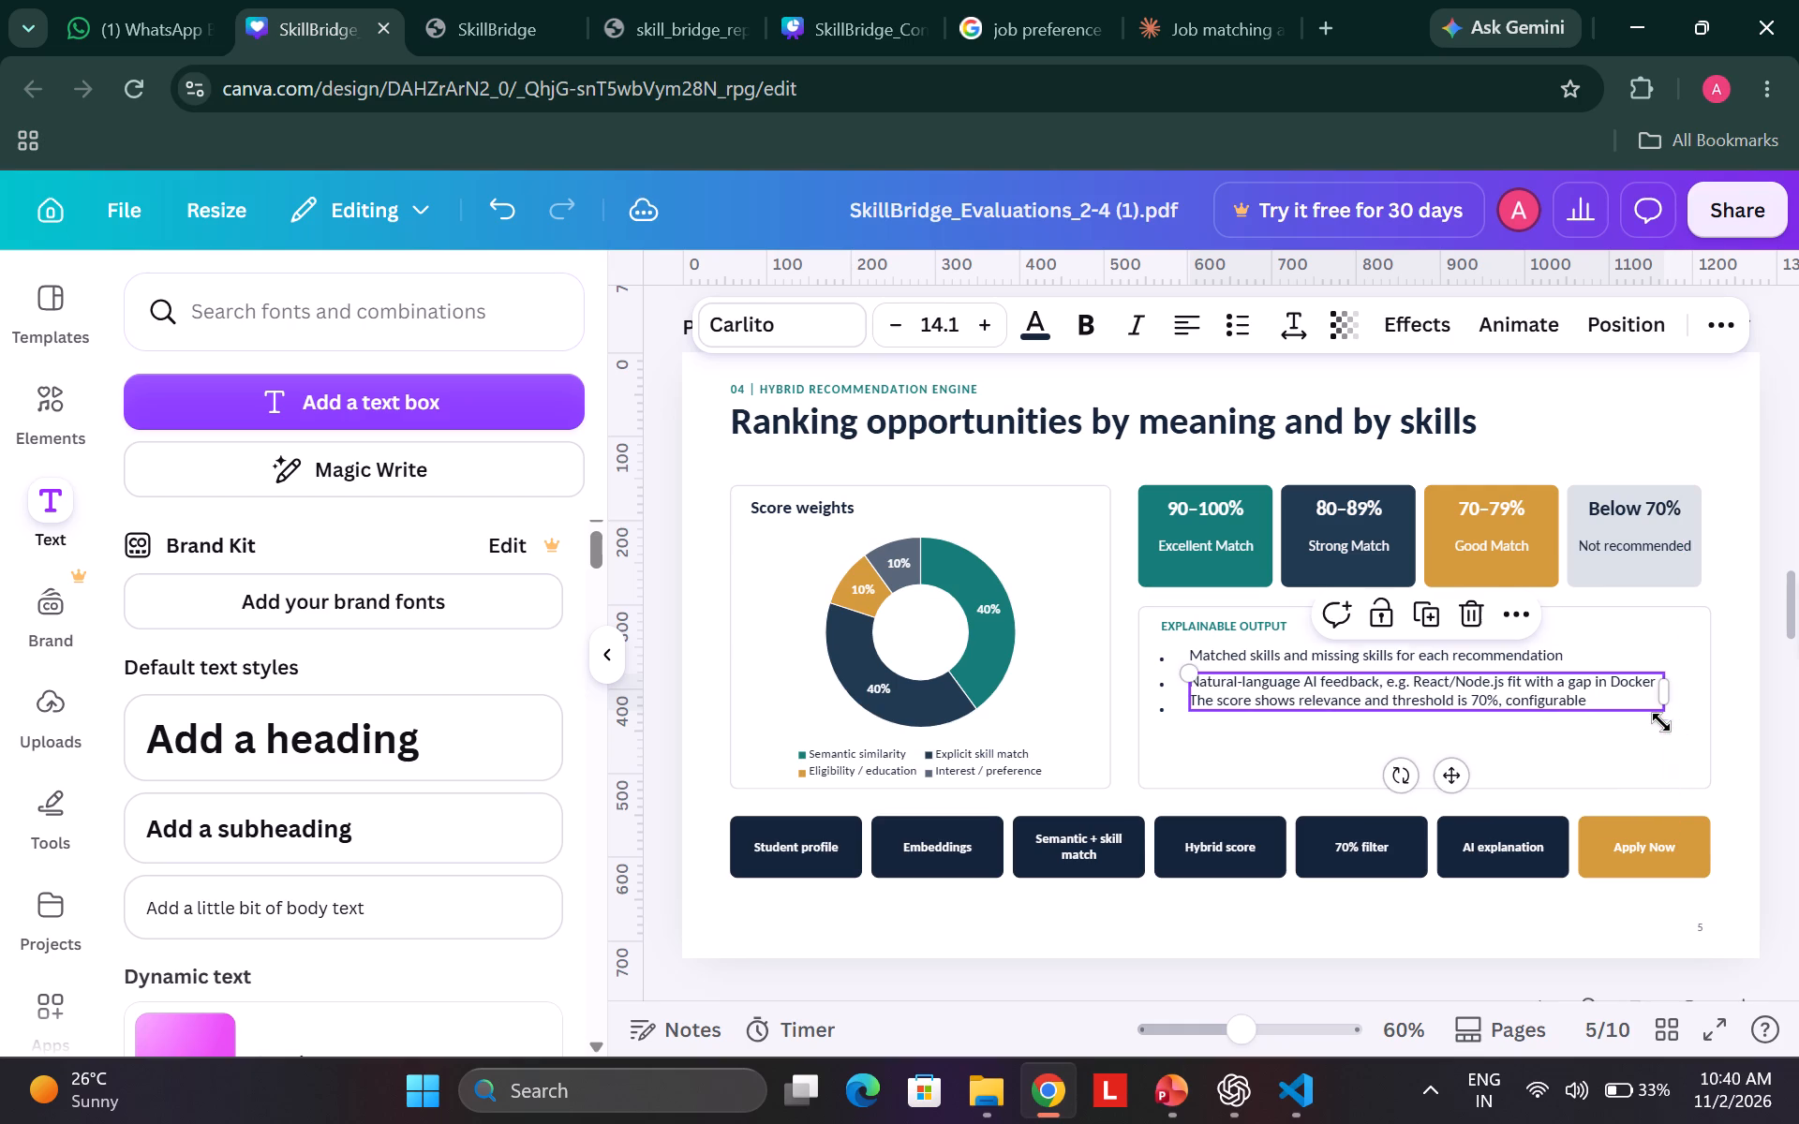
{"action": "left_click", "coordinate": [1217, 747]}
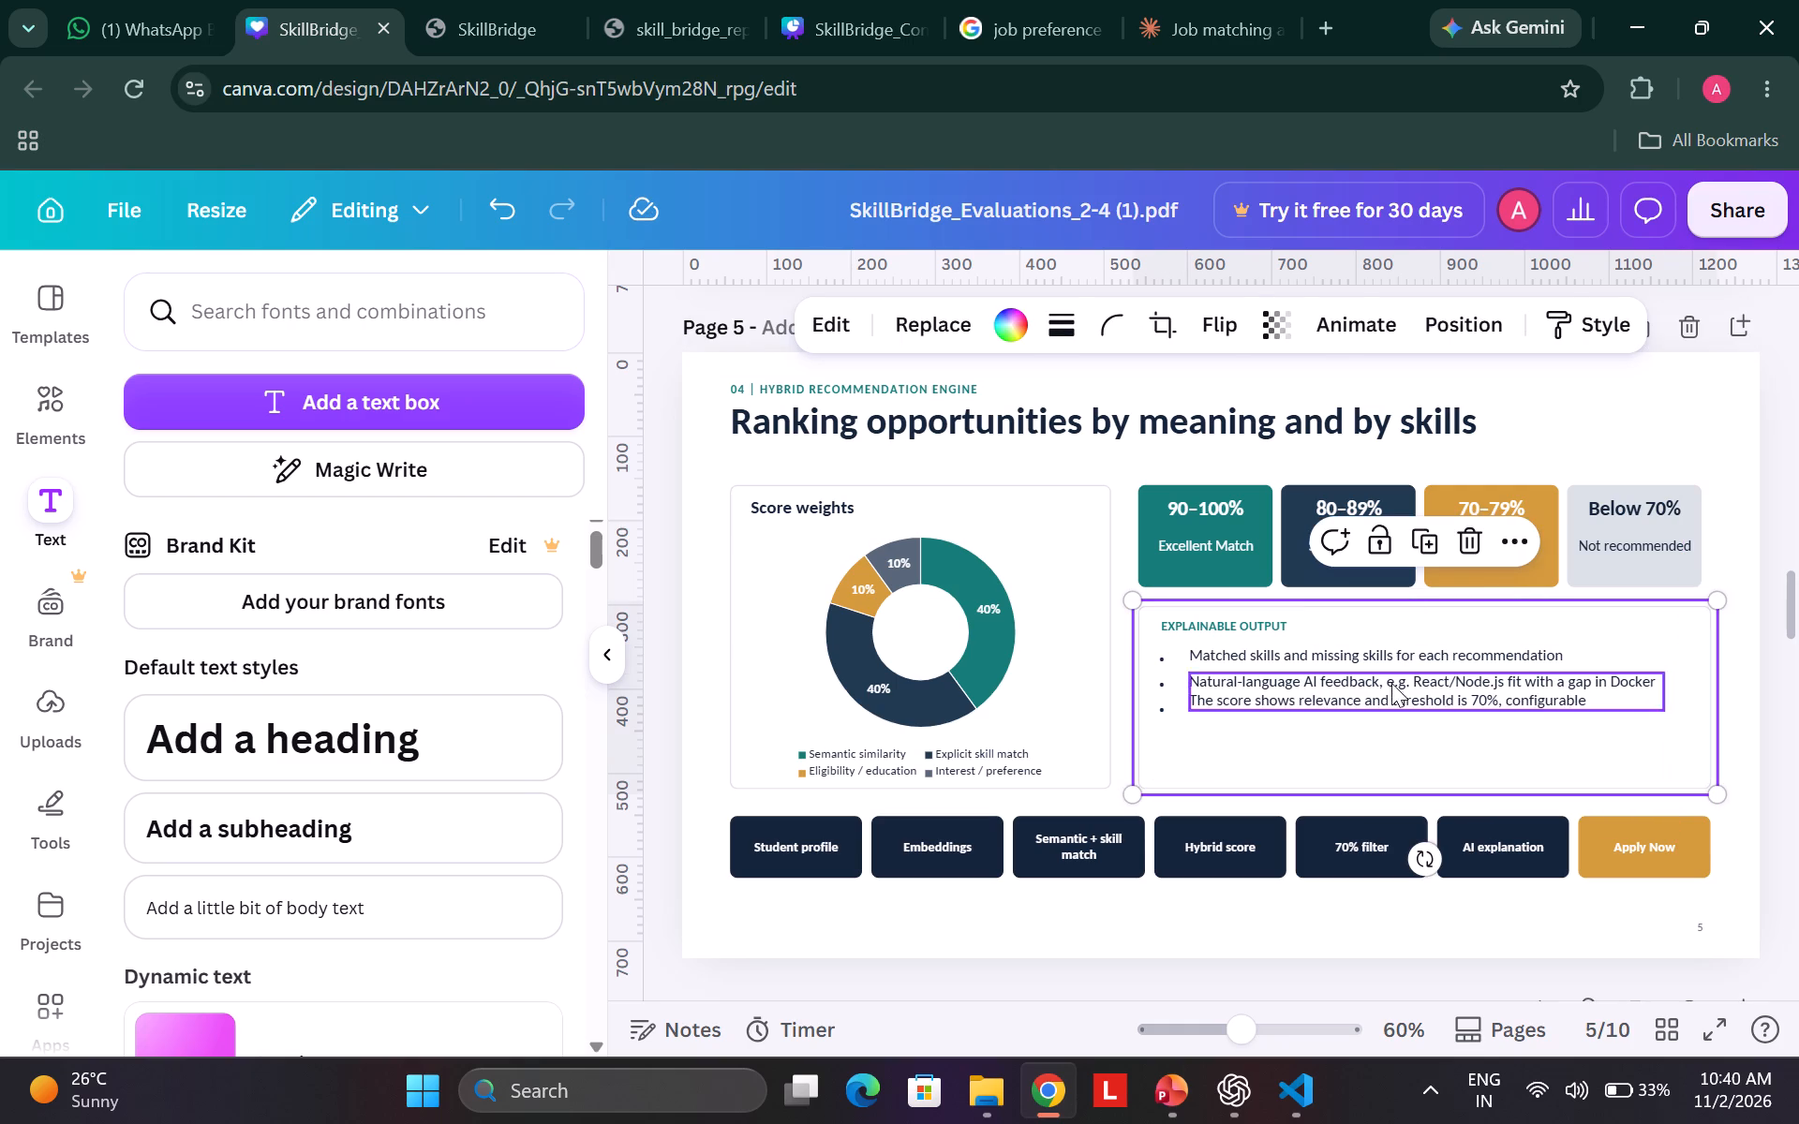
Insert a line break after “Docker” so that “The score shows relevance…” starts on its own line without a blank line between.
{"action": "left_click", "coordinate": [1601, 666]}
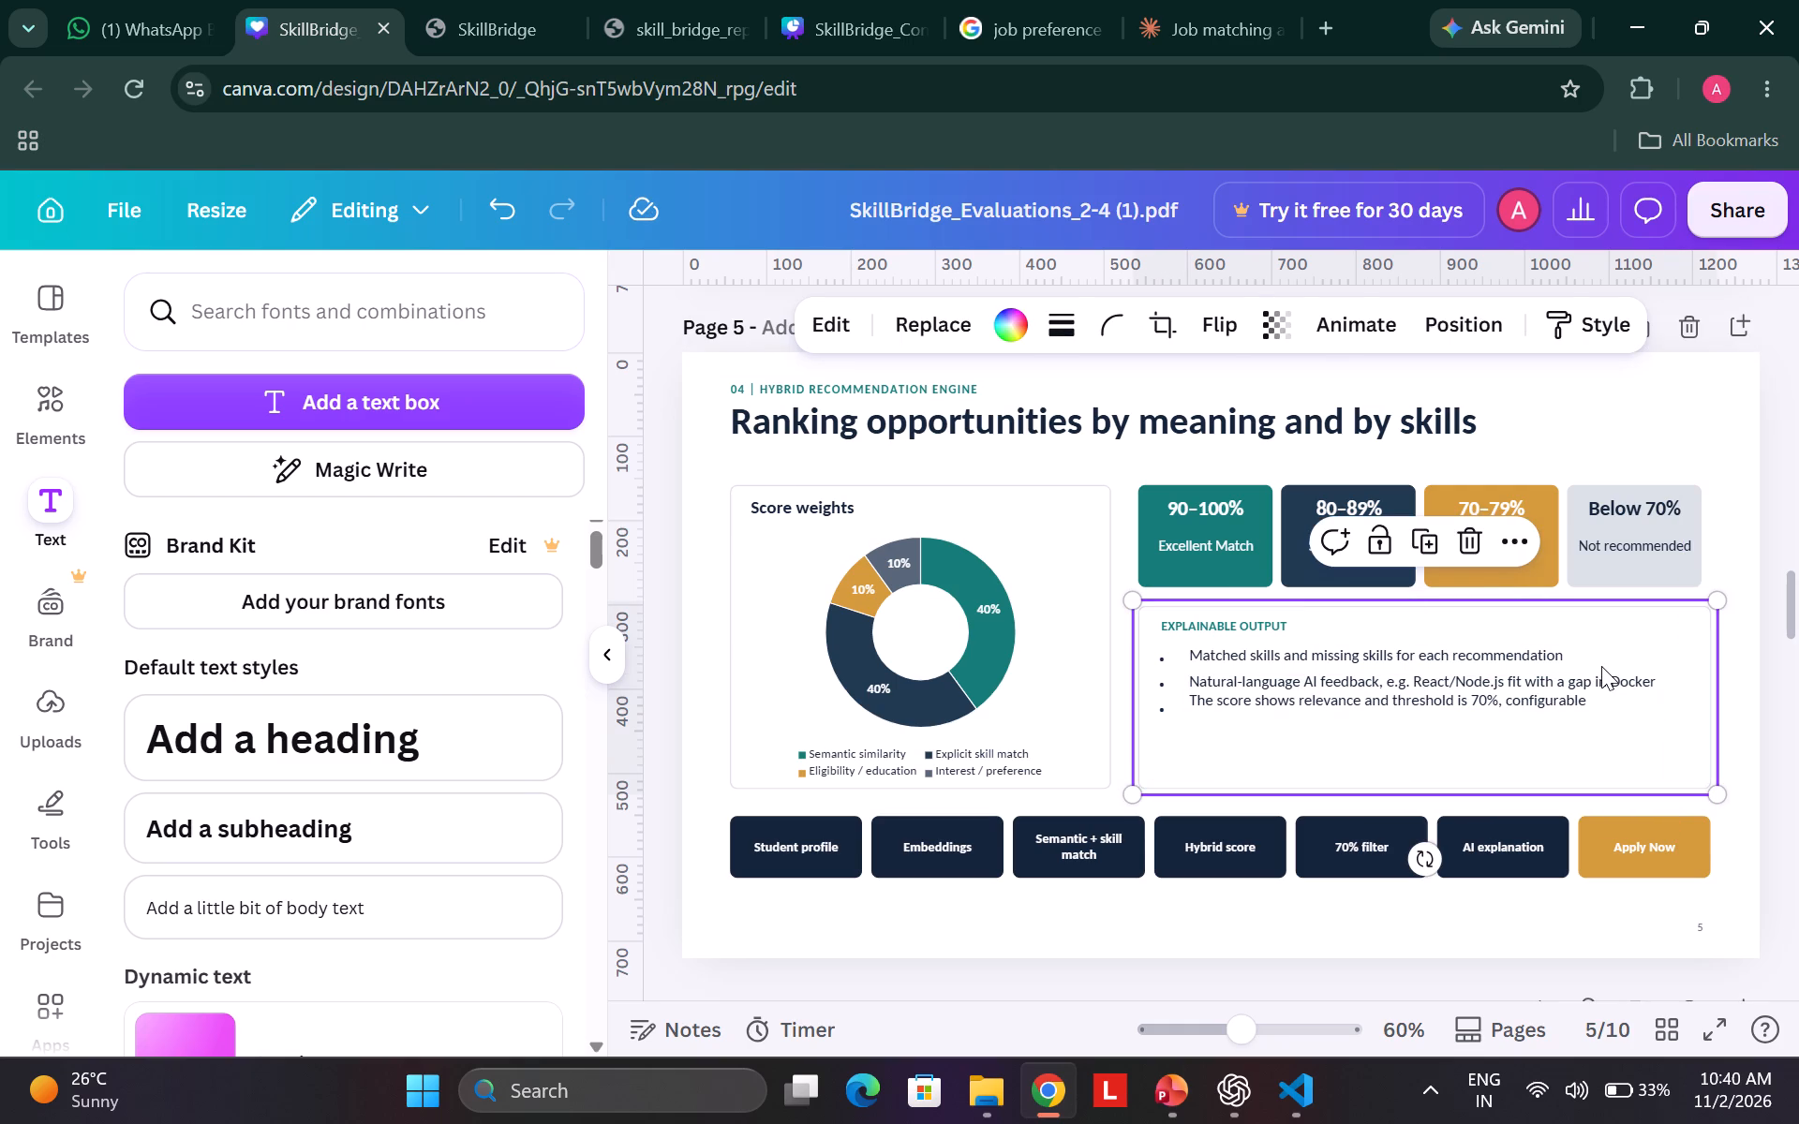
{"action": "left_click", "coordinate": [1618, 680]}
{"action": "double_click", "coordinate": [1618, 680]}
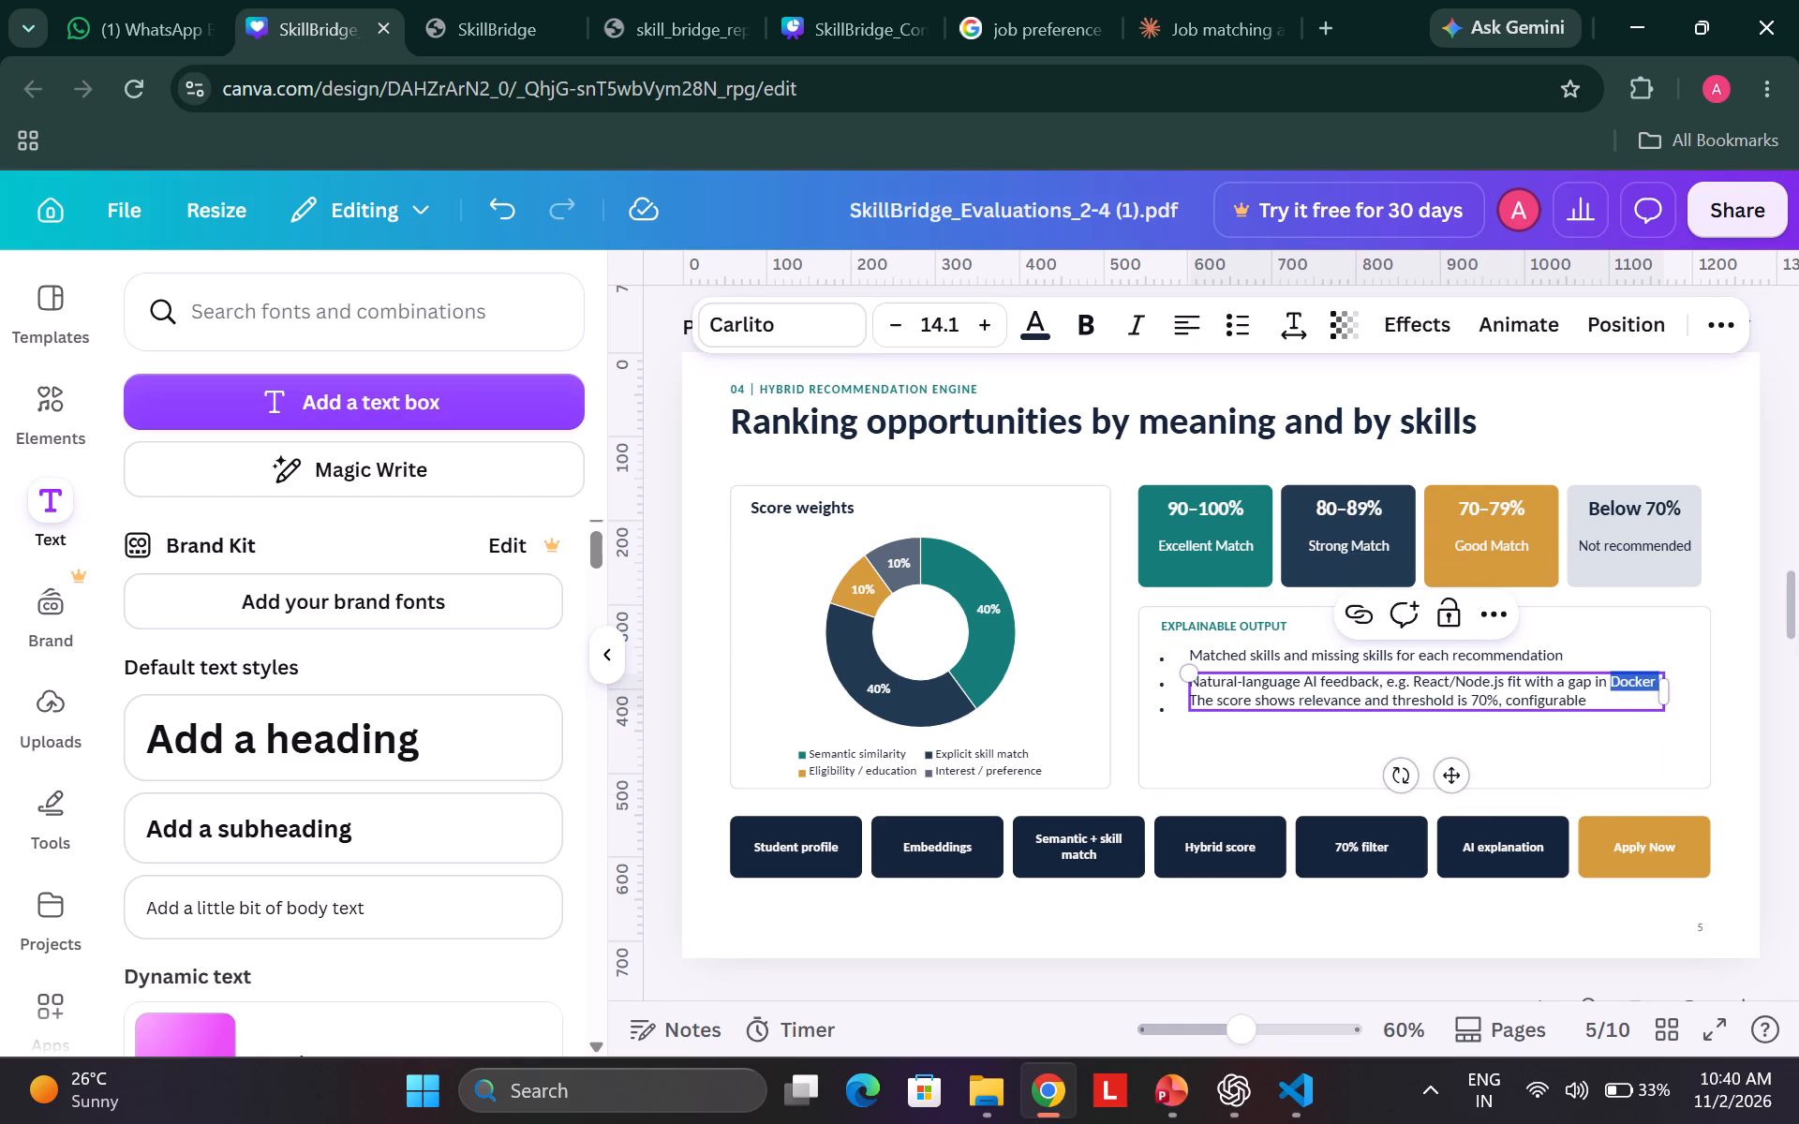
{"action": "left_click", "coordinate": [1642, 680]}
{"action": "key", "text": "Right"}
{"action": "key", "text": "Right"}
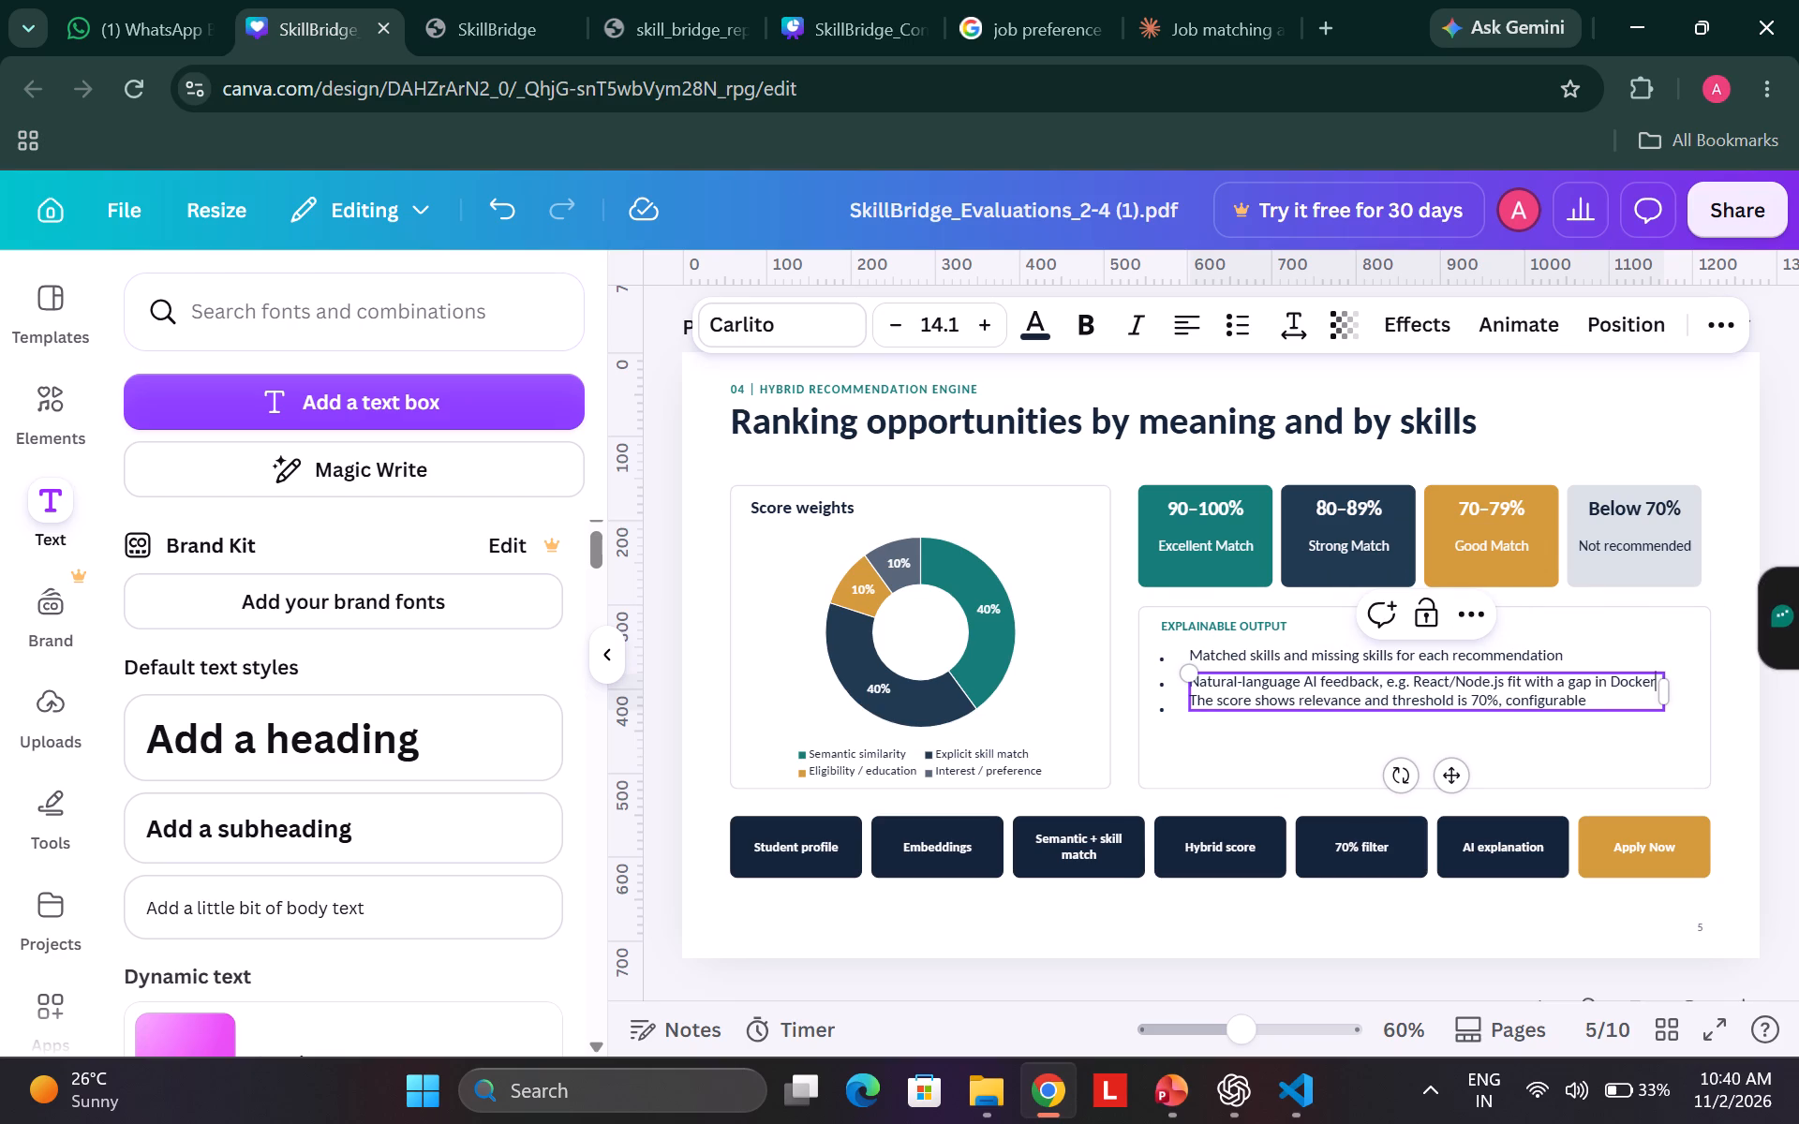
{"action": "key", "text": "Return"}
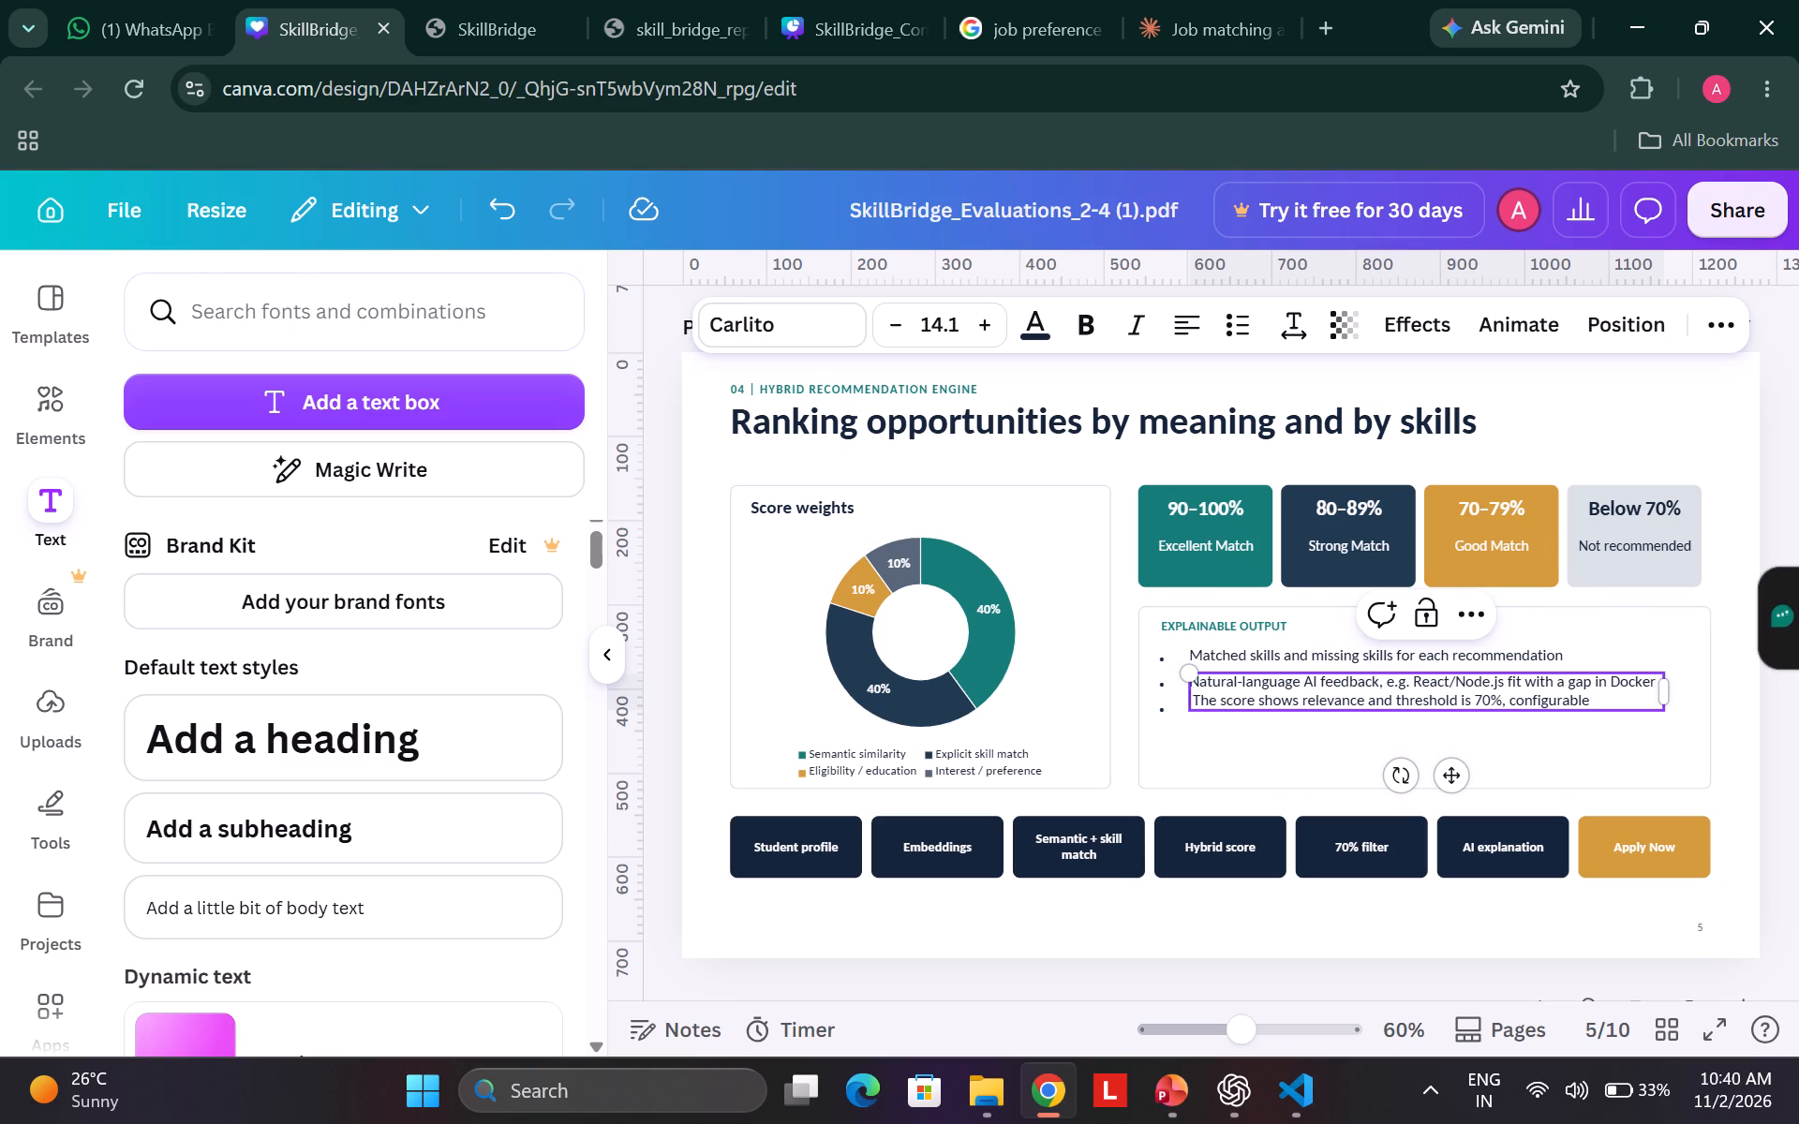
{"action": "key", "text": "Return"}
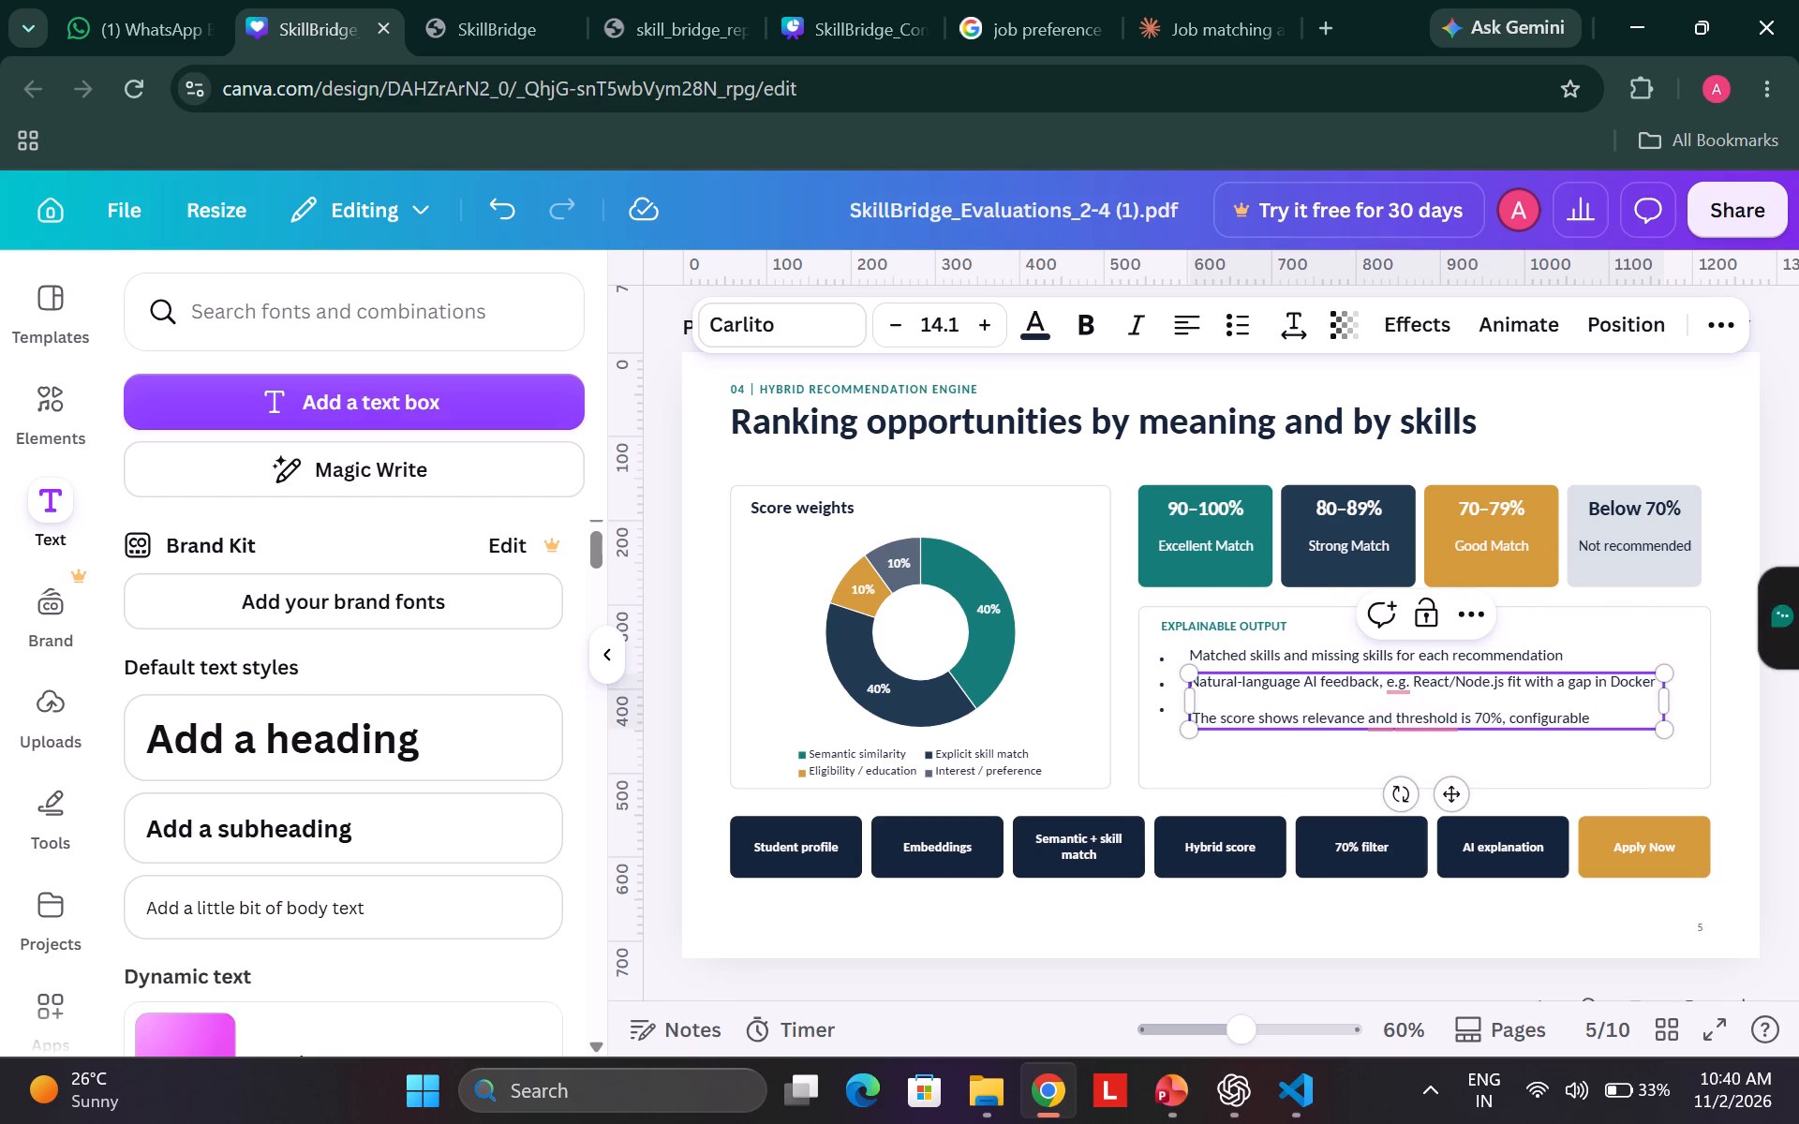
{"action": "key", "text": "BackSpace"}
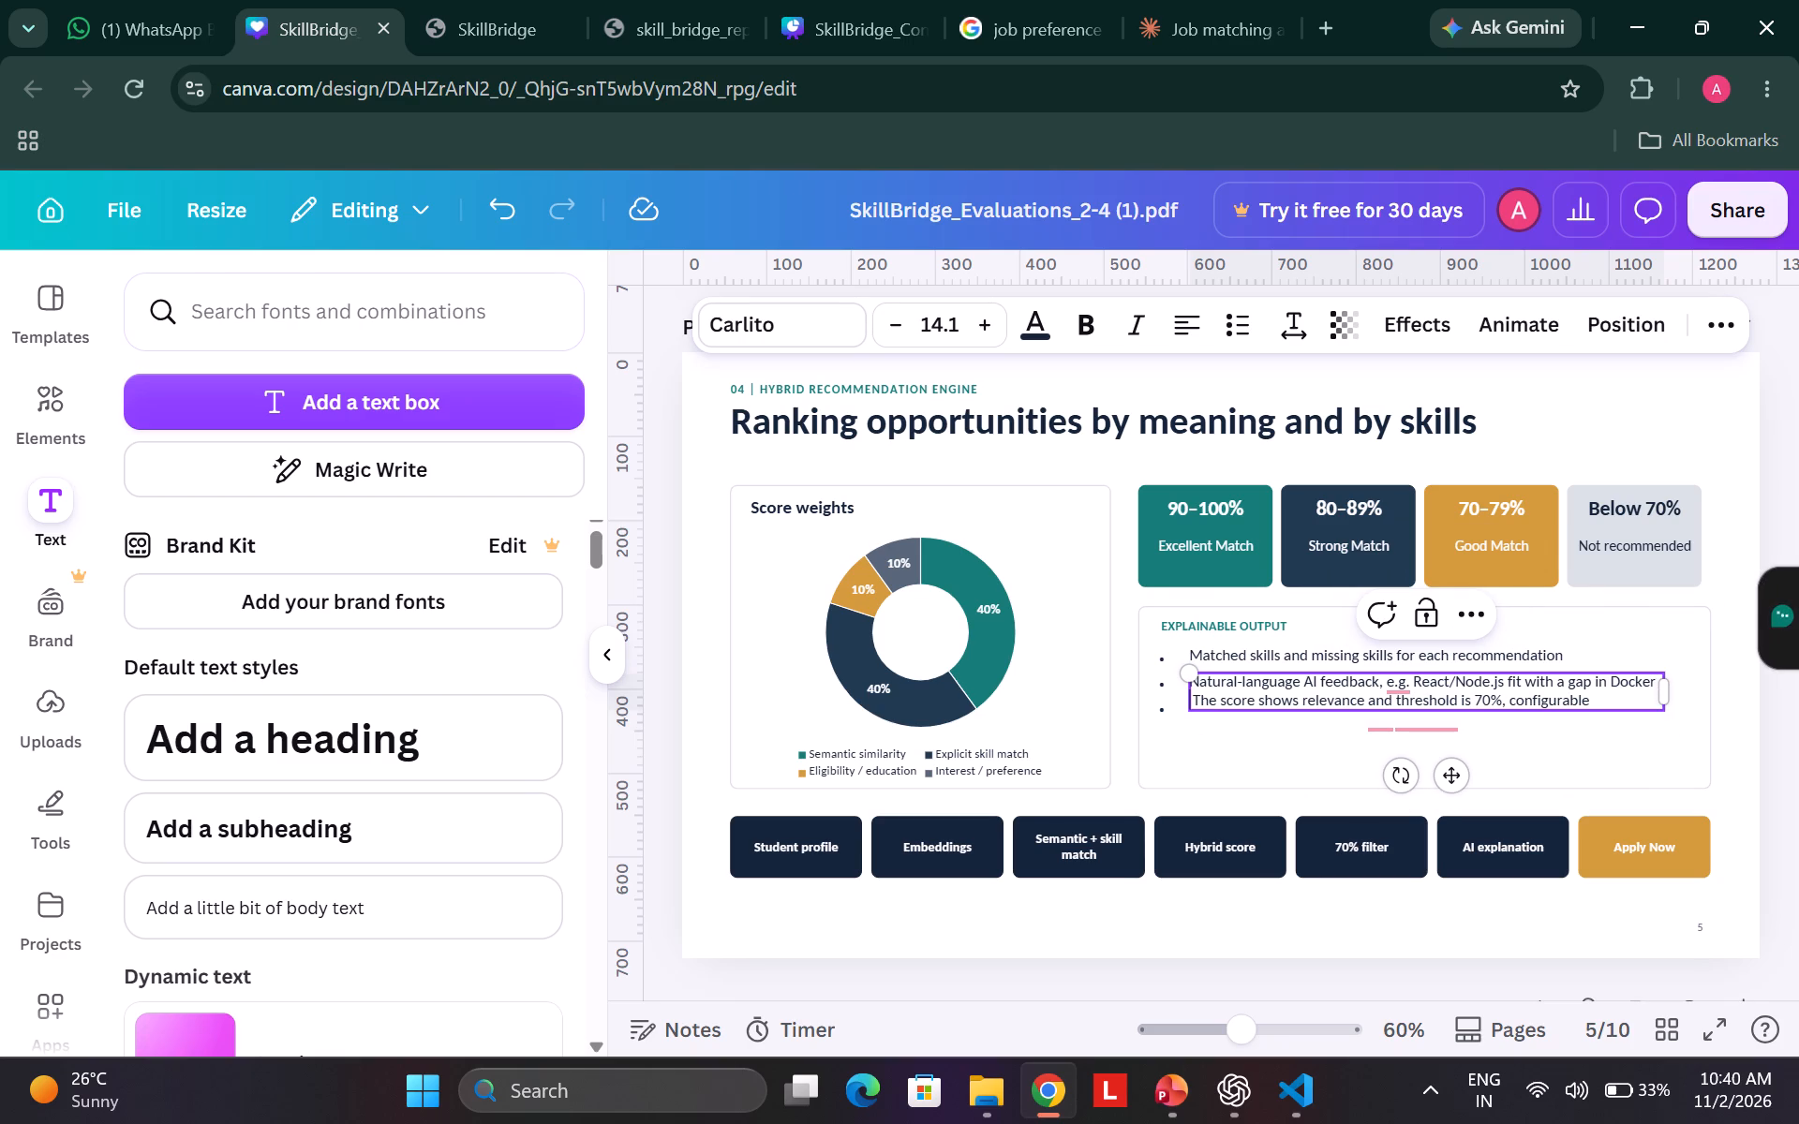
{"action": "left_click", "coordinate": [1290, 761]}
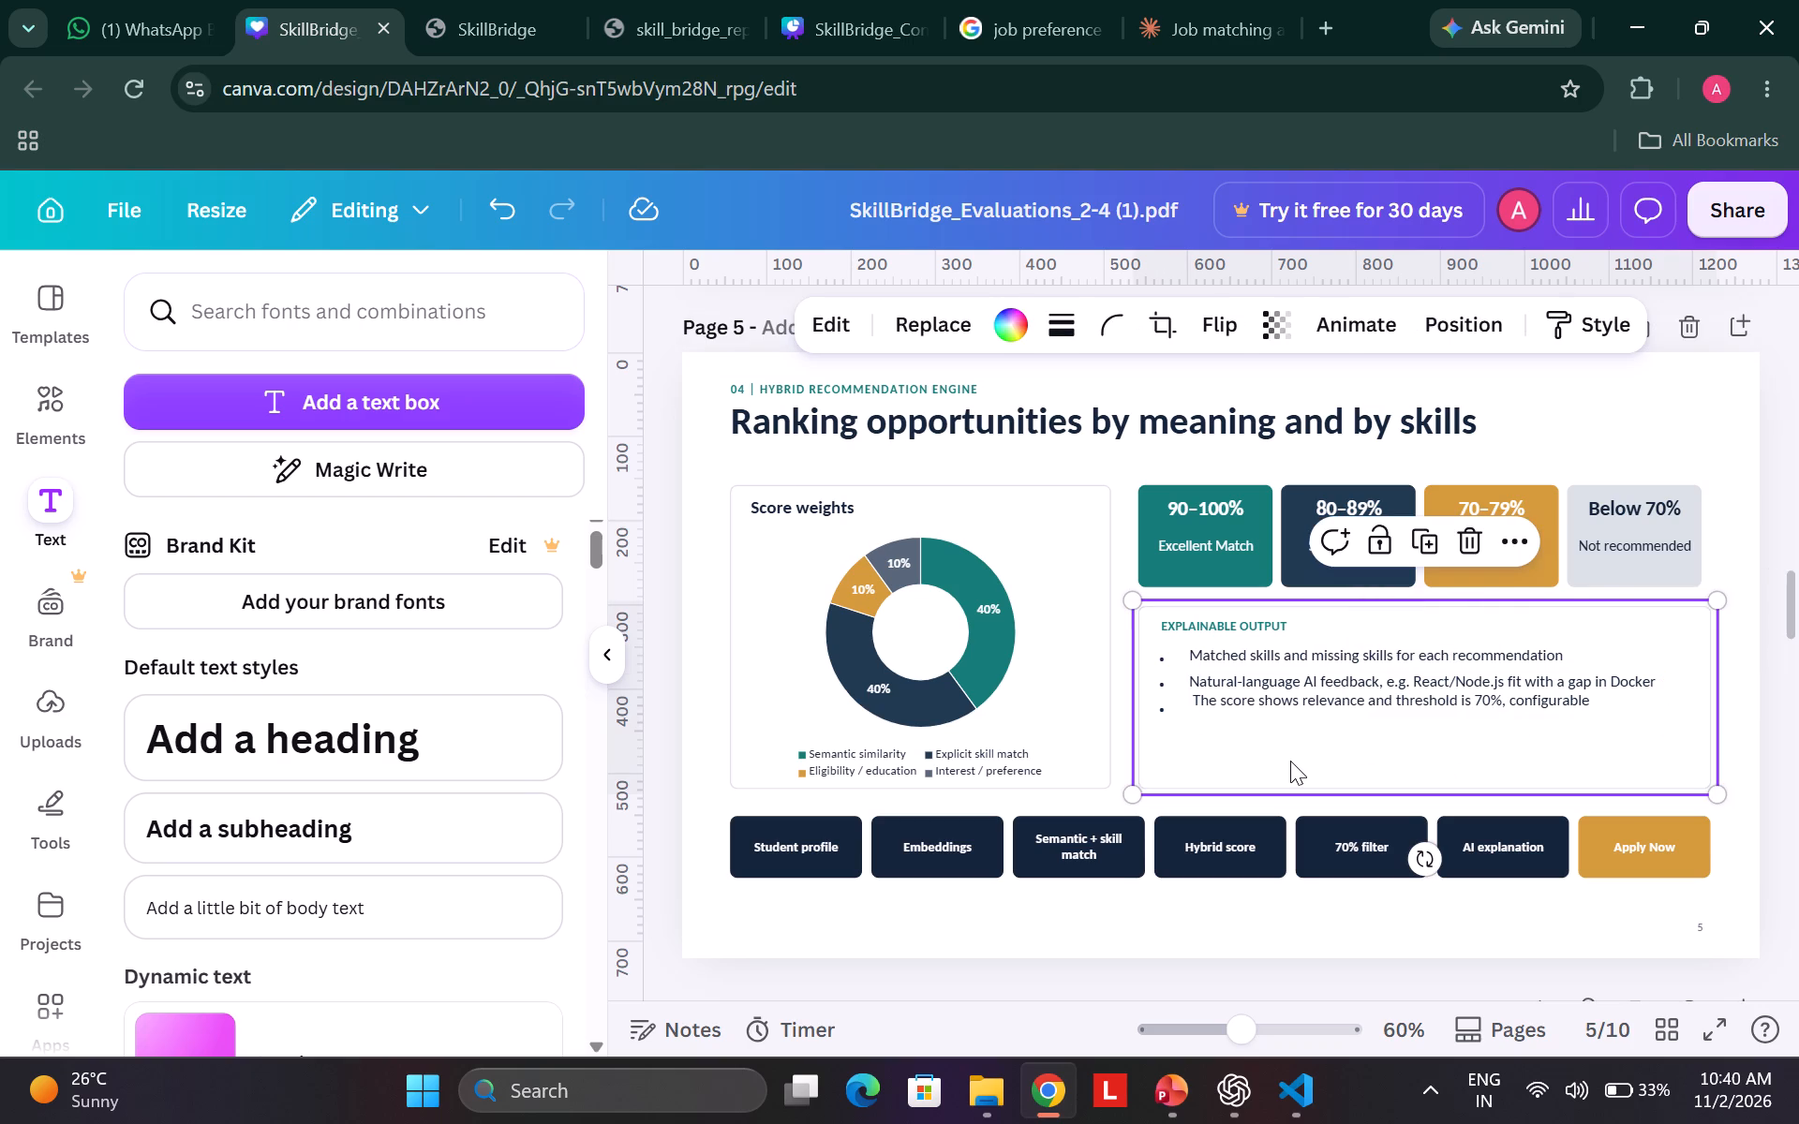
{"action": "left_click", "coordinate": [1197, 698]}
{"action": "left_click", "coordinate": [1197, 698]}
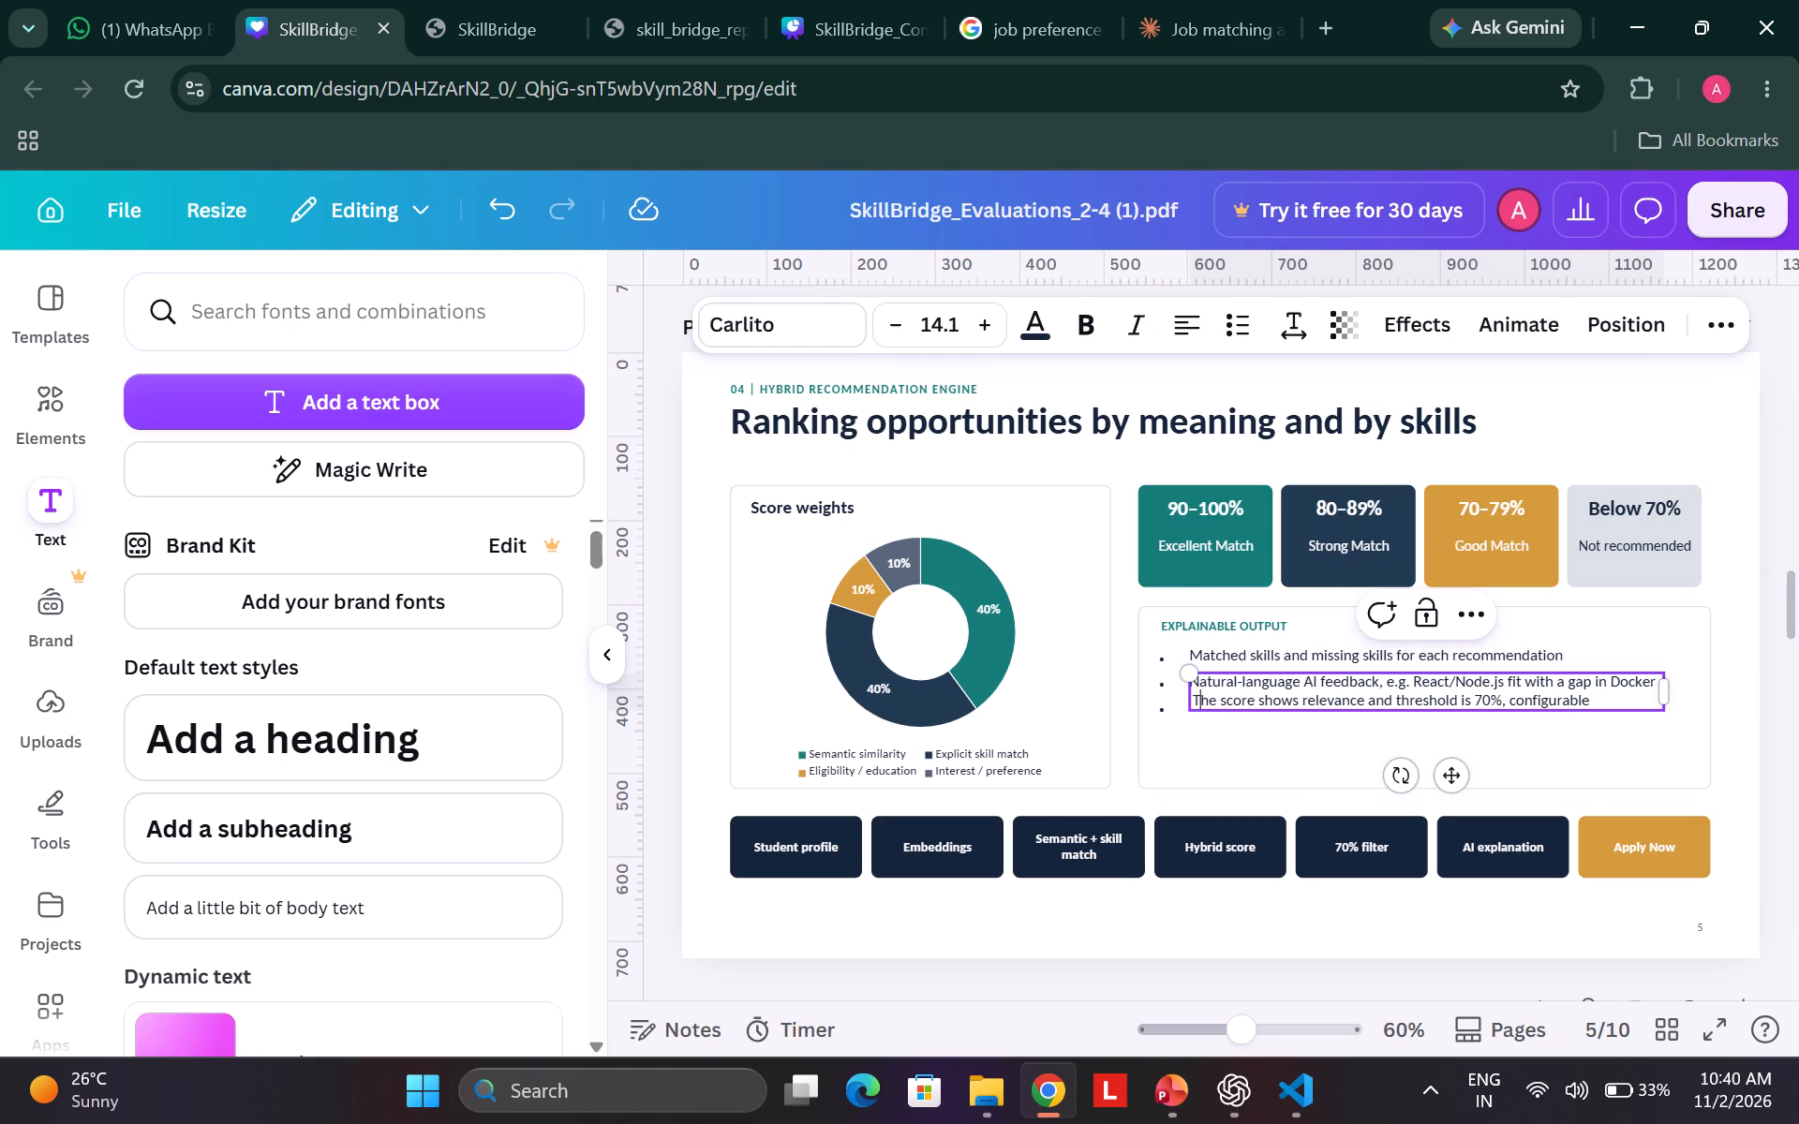
{"action": "left_click", "coordinate": [1195, 699]}
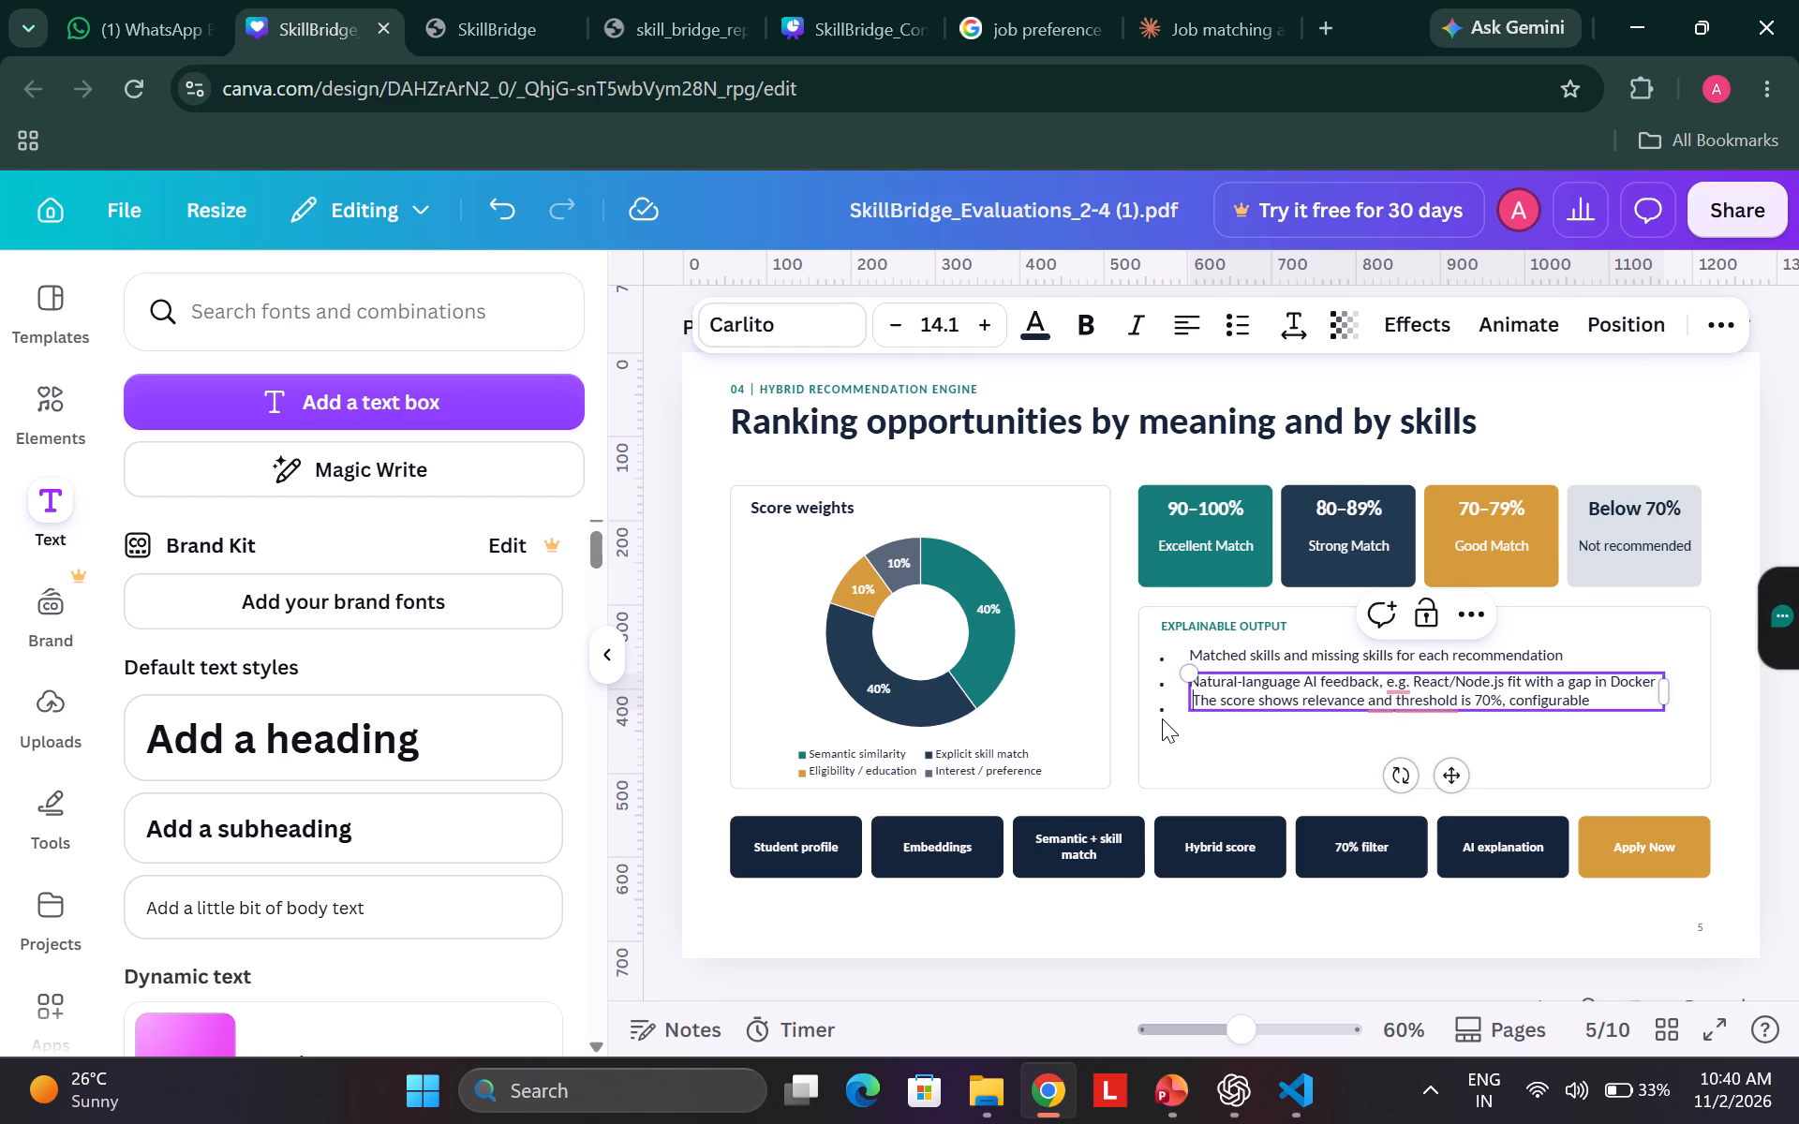
Nudge the column of bullet markers in page 5's Explainable Output card slightly inward and up so it lines up with the three text lines.
{"action": "left_click_drag", "start_coordinate": [1159, 718], "coordinate": [1182, 714]}
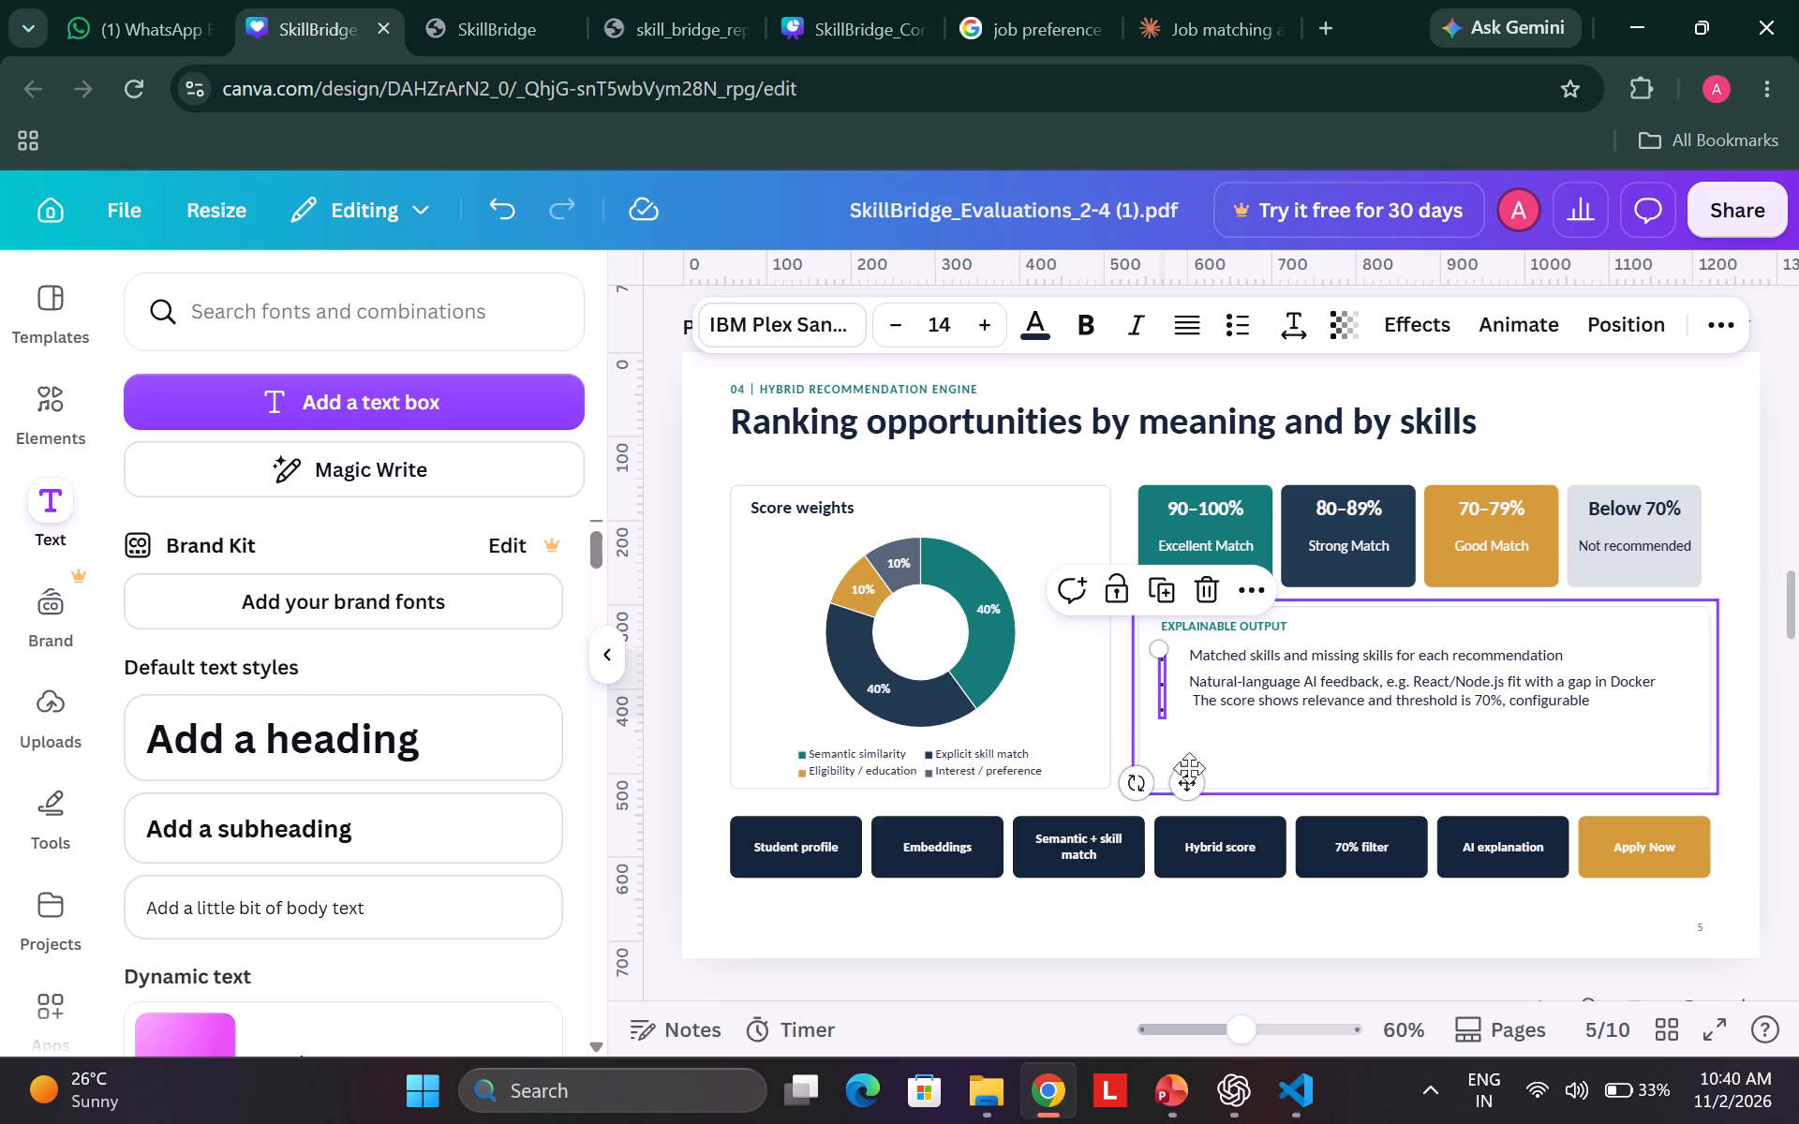
{"action": "left_click_drag", "start_coordinate": [1189, 778], "coordinate": [1202, 772]}
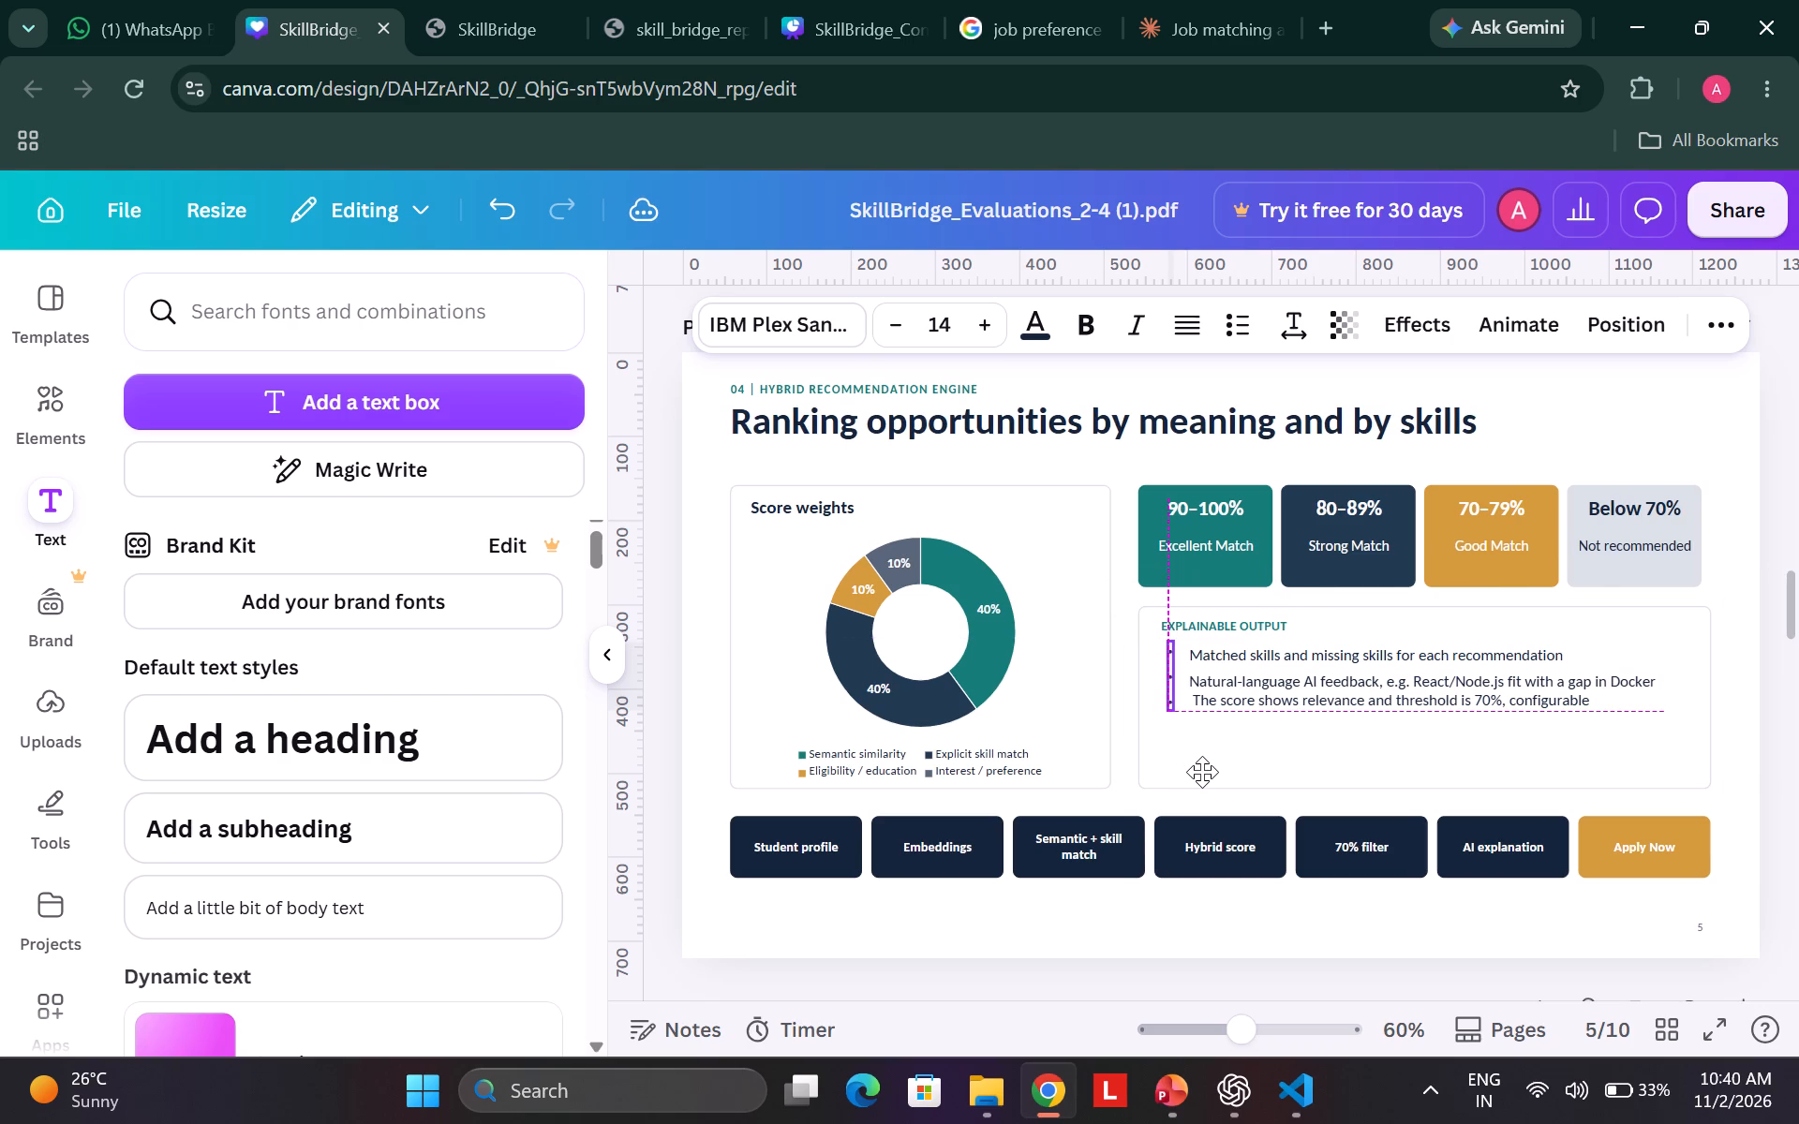
{"action": "left_click_drag", "start_coordinate": [1202, 772], "coordinate": [1203, 771]}
{"action": "left_click", "coordinate": [1351, 764]}
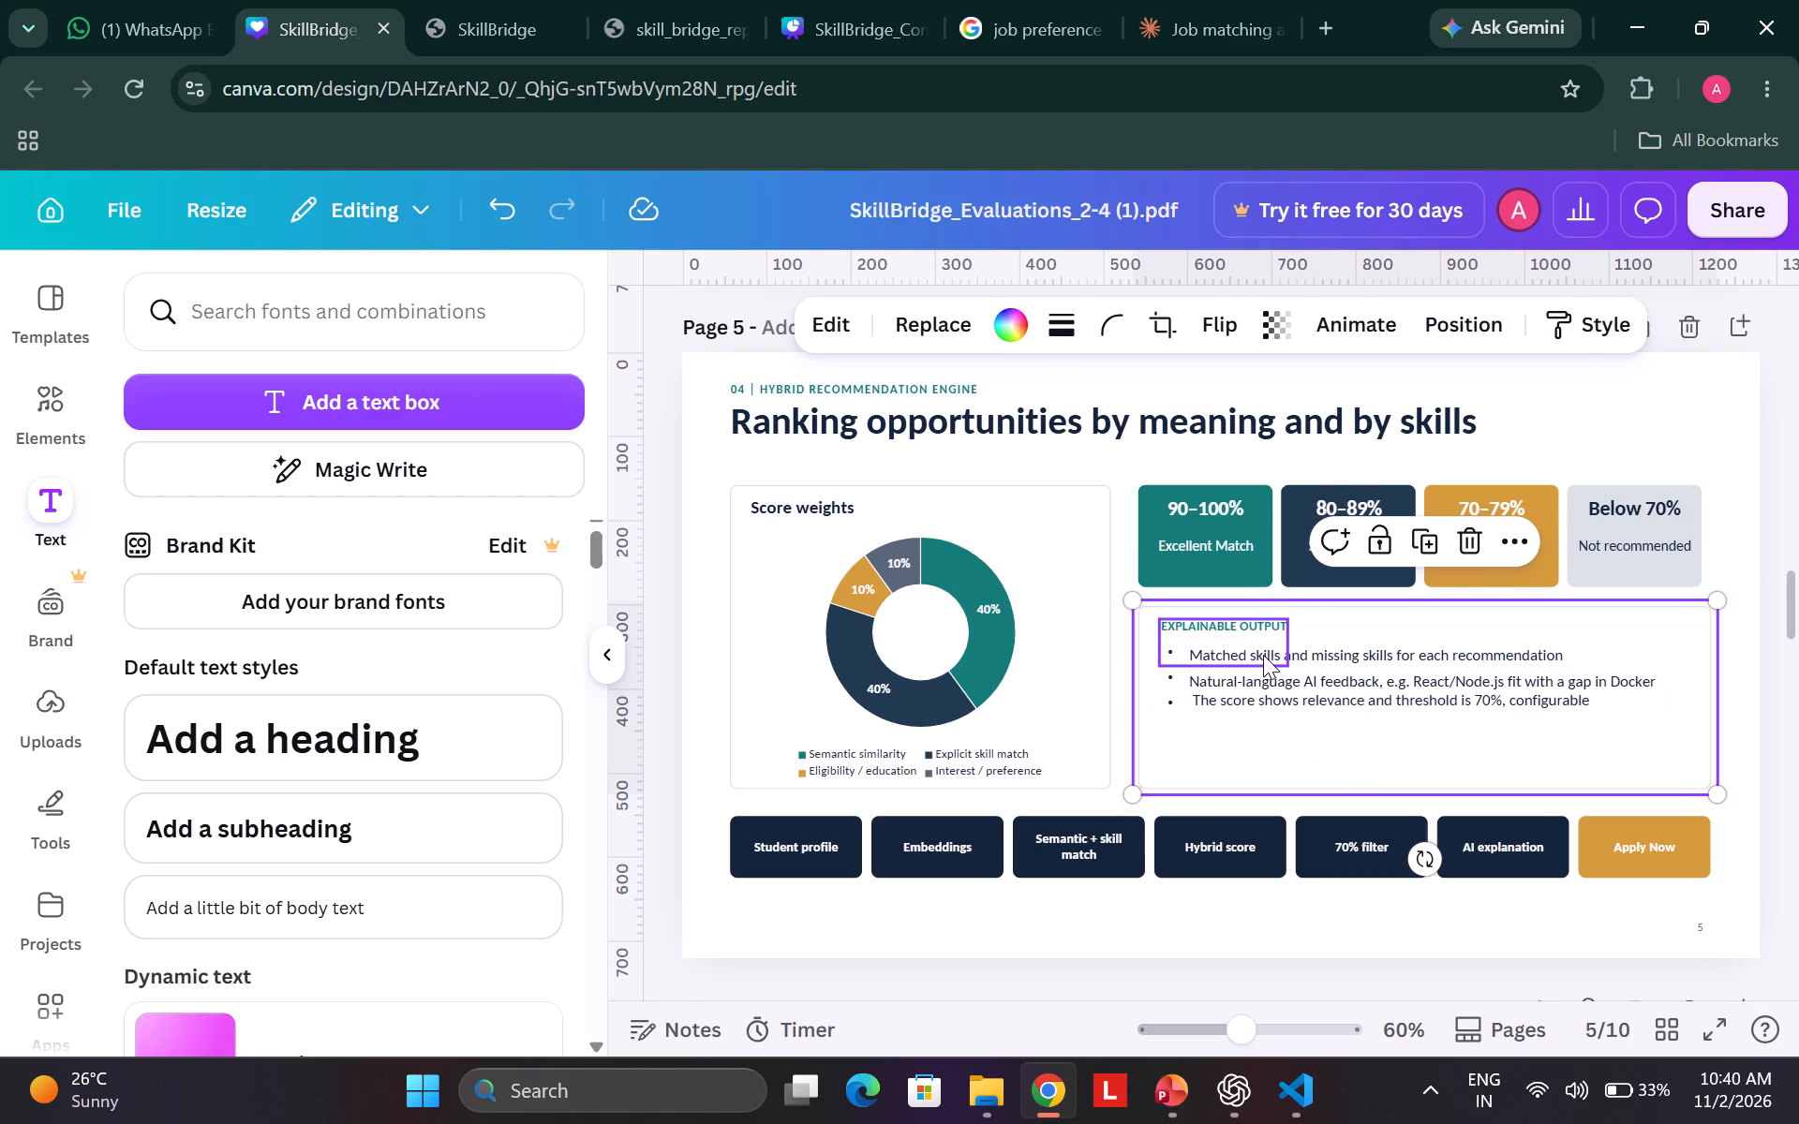
Cut the line “The score shows relevance and threshold is 70%, configurable” from the text box below the first Explainable Output bullet.
{"action": "left_click", "coordinate": [1263, 655]}
{"action": "left_click", "coordinate": [1309, 683]}
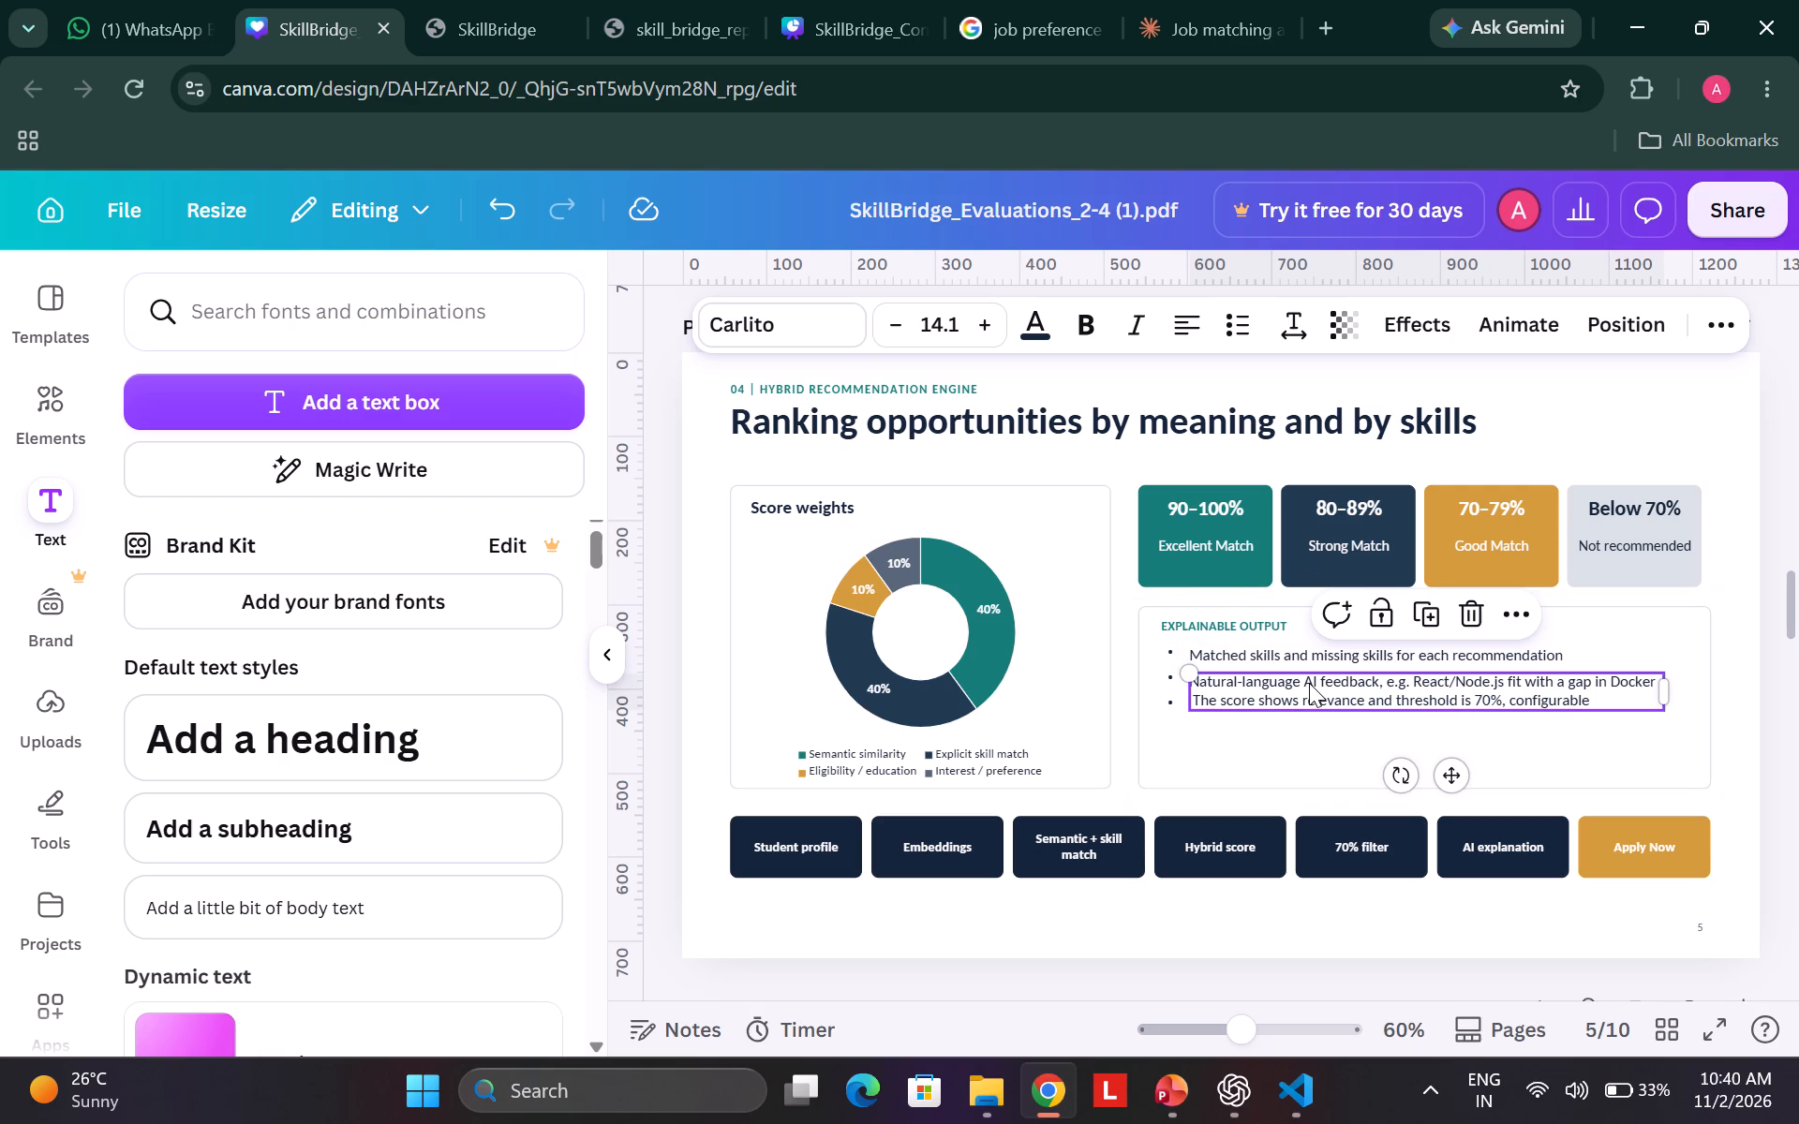
{"action": "left_click", "coordinate": [1600, 706]}
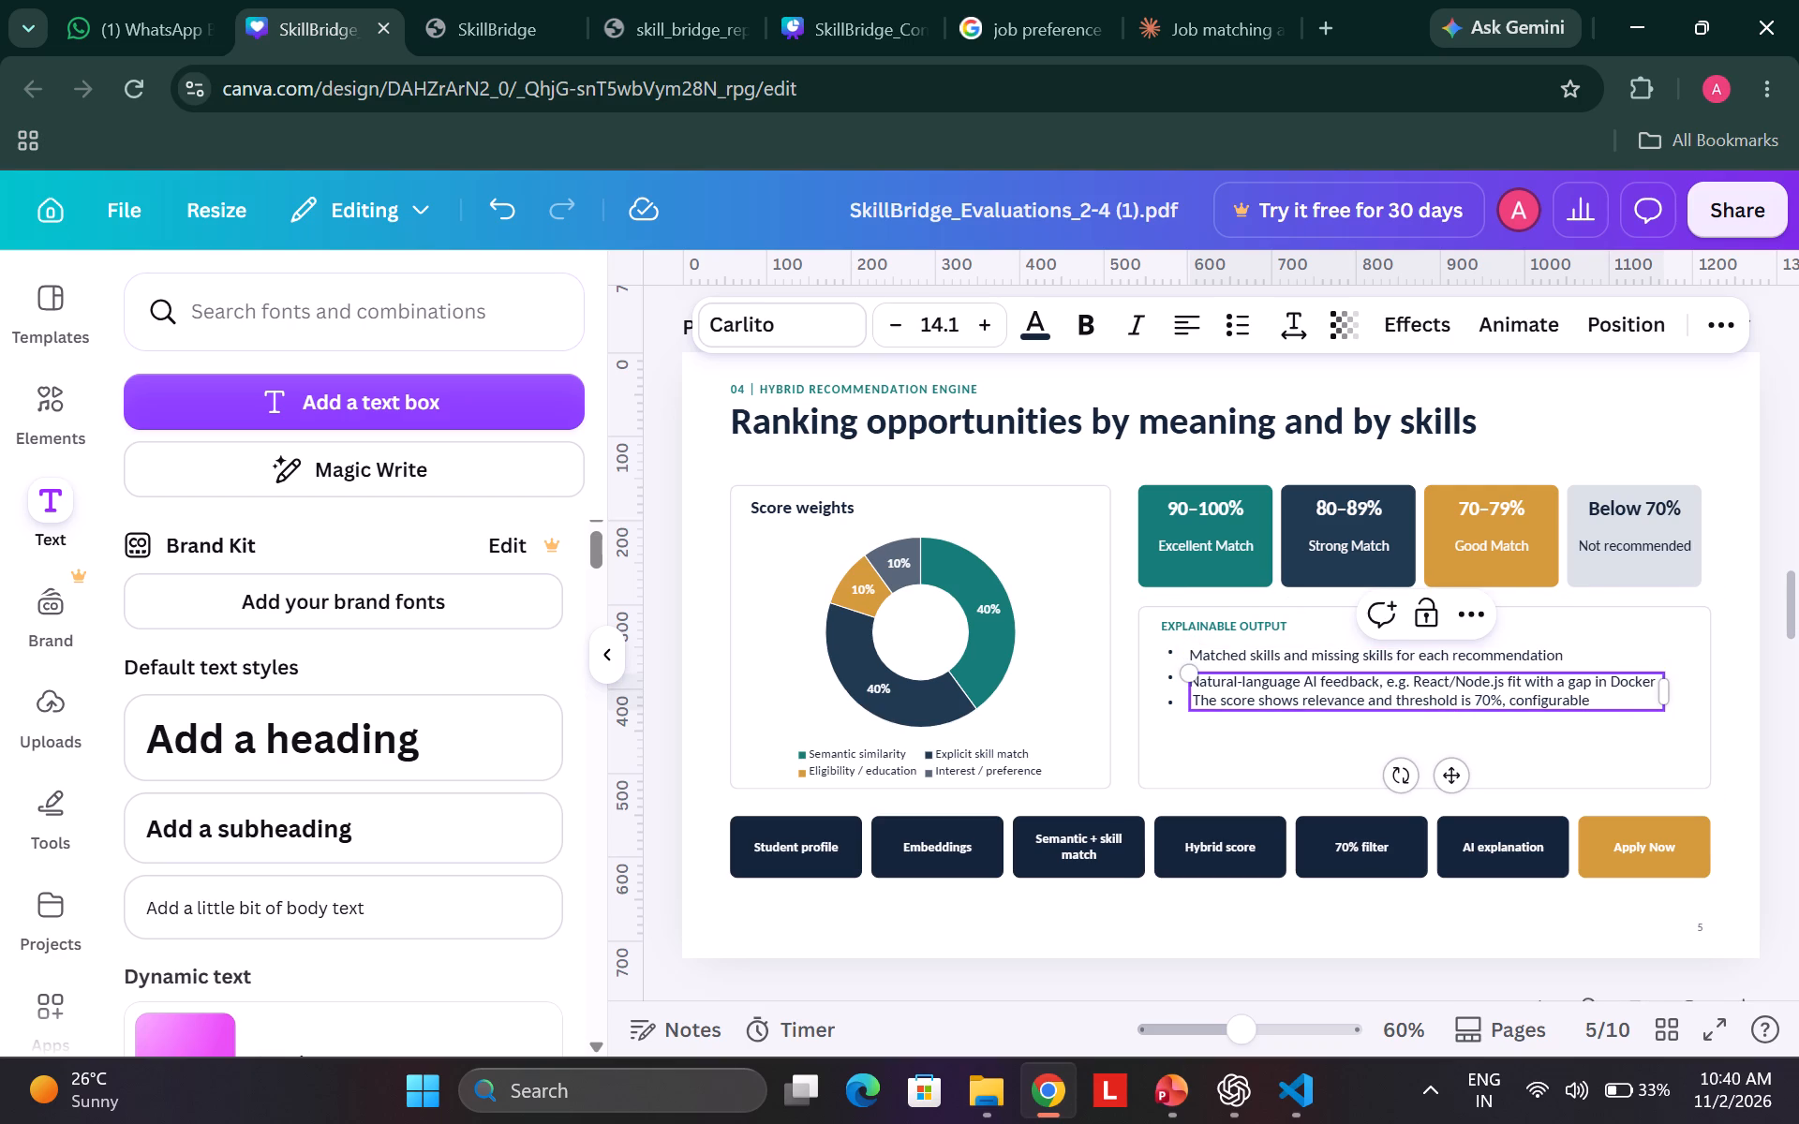
{"action": "left_click_drag", "start_coordinate": [1598, 706], "coordinate": [1150, 728]}
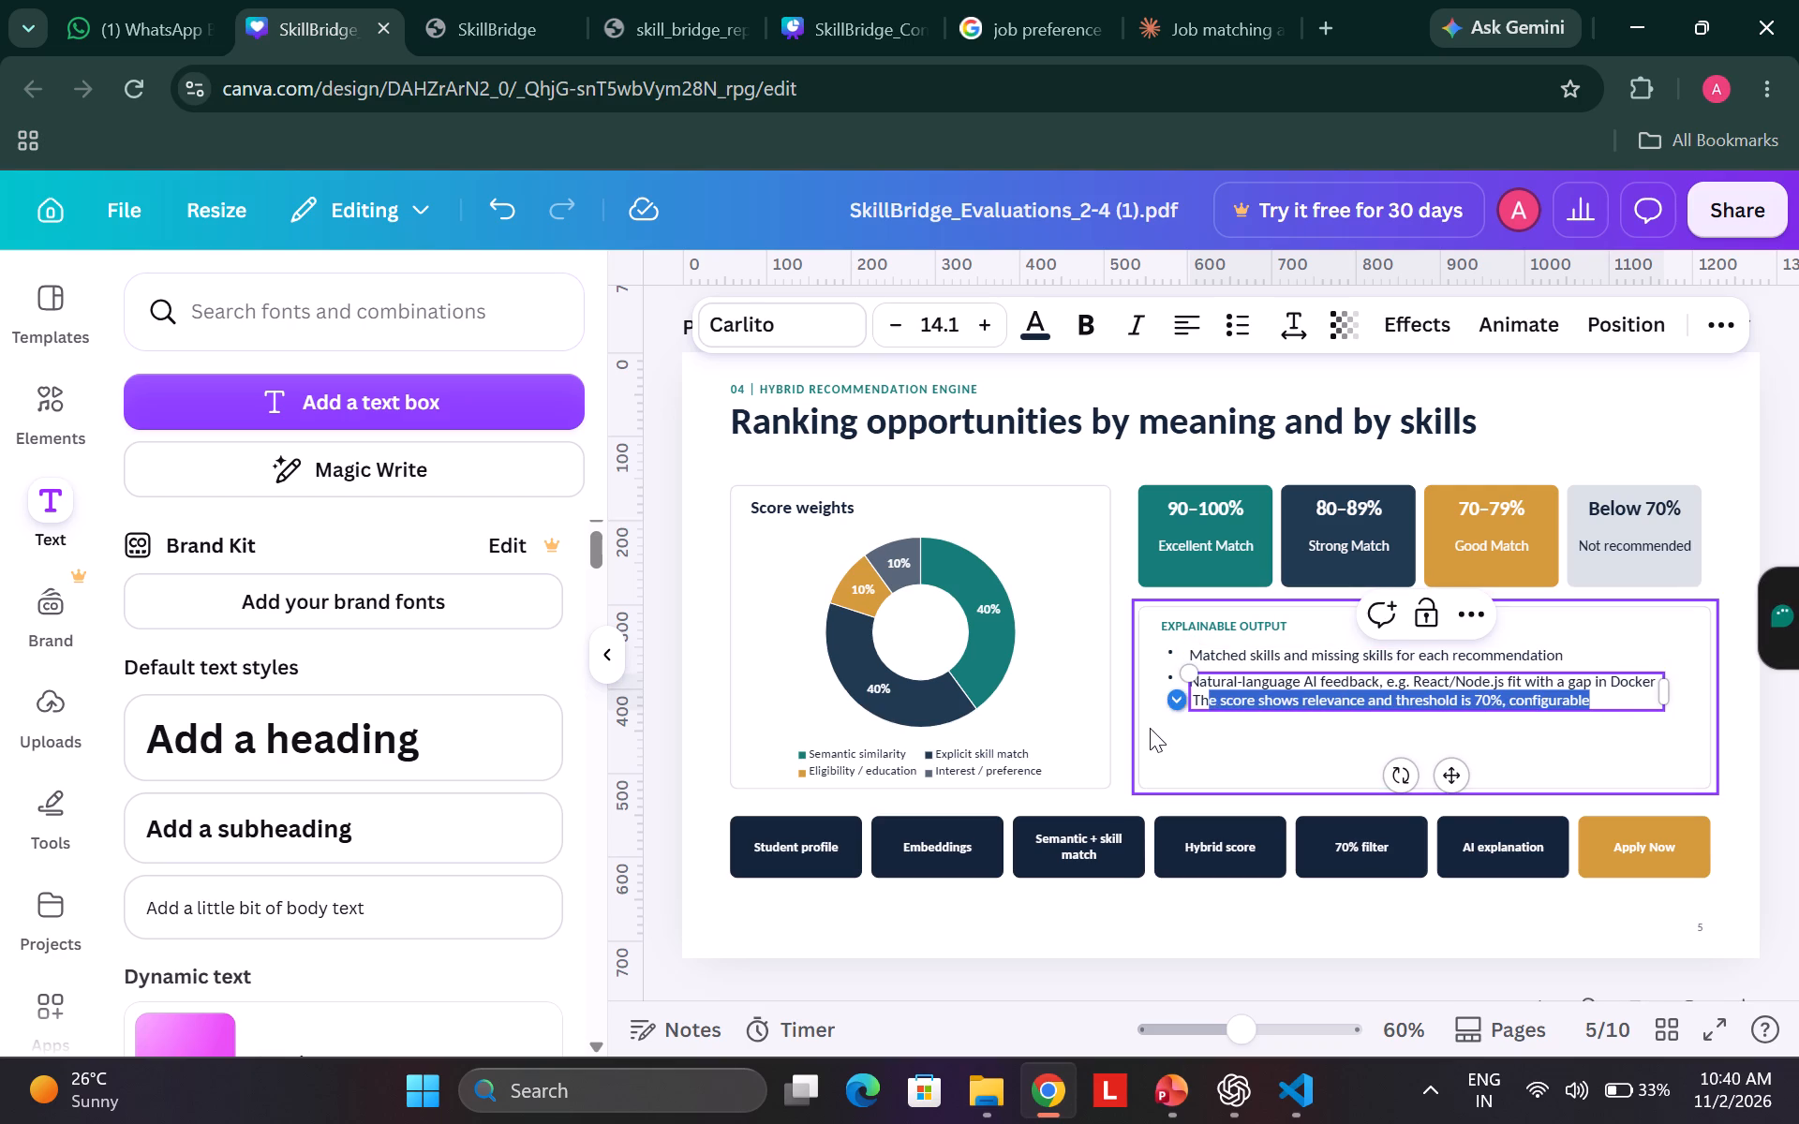
{"action": "left_click_drag", "start_coordinate": [1150, 728], "coordinate": [1193, 708]}
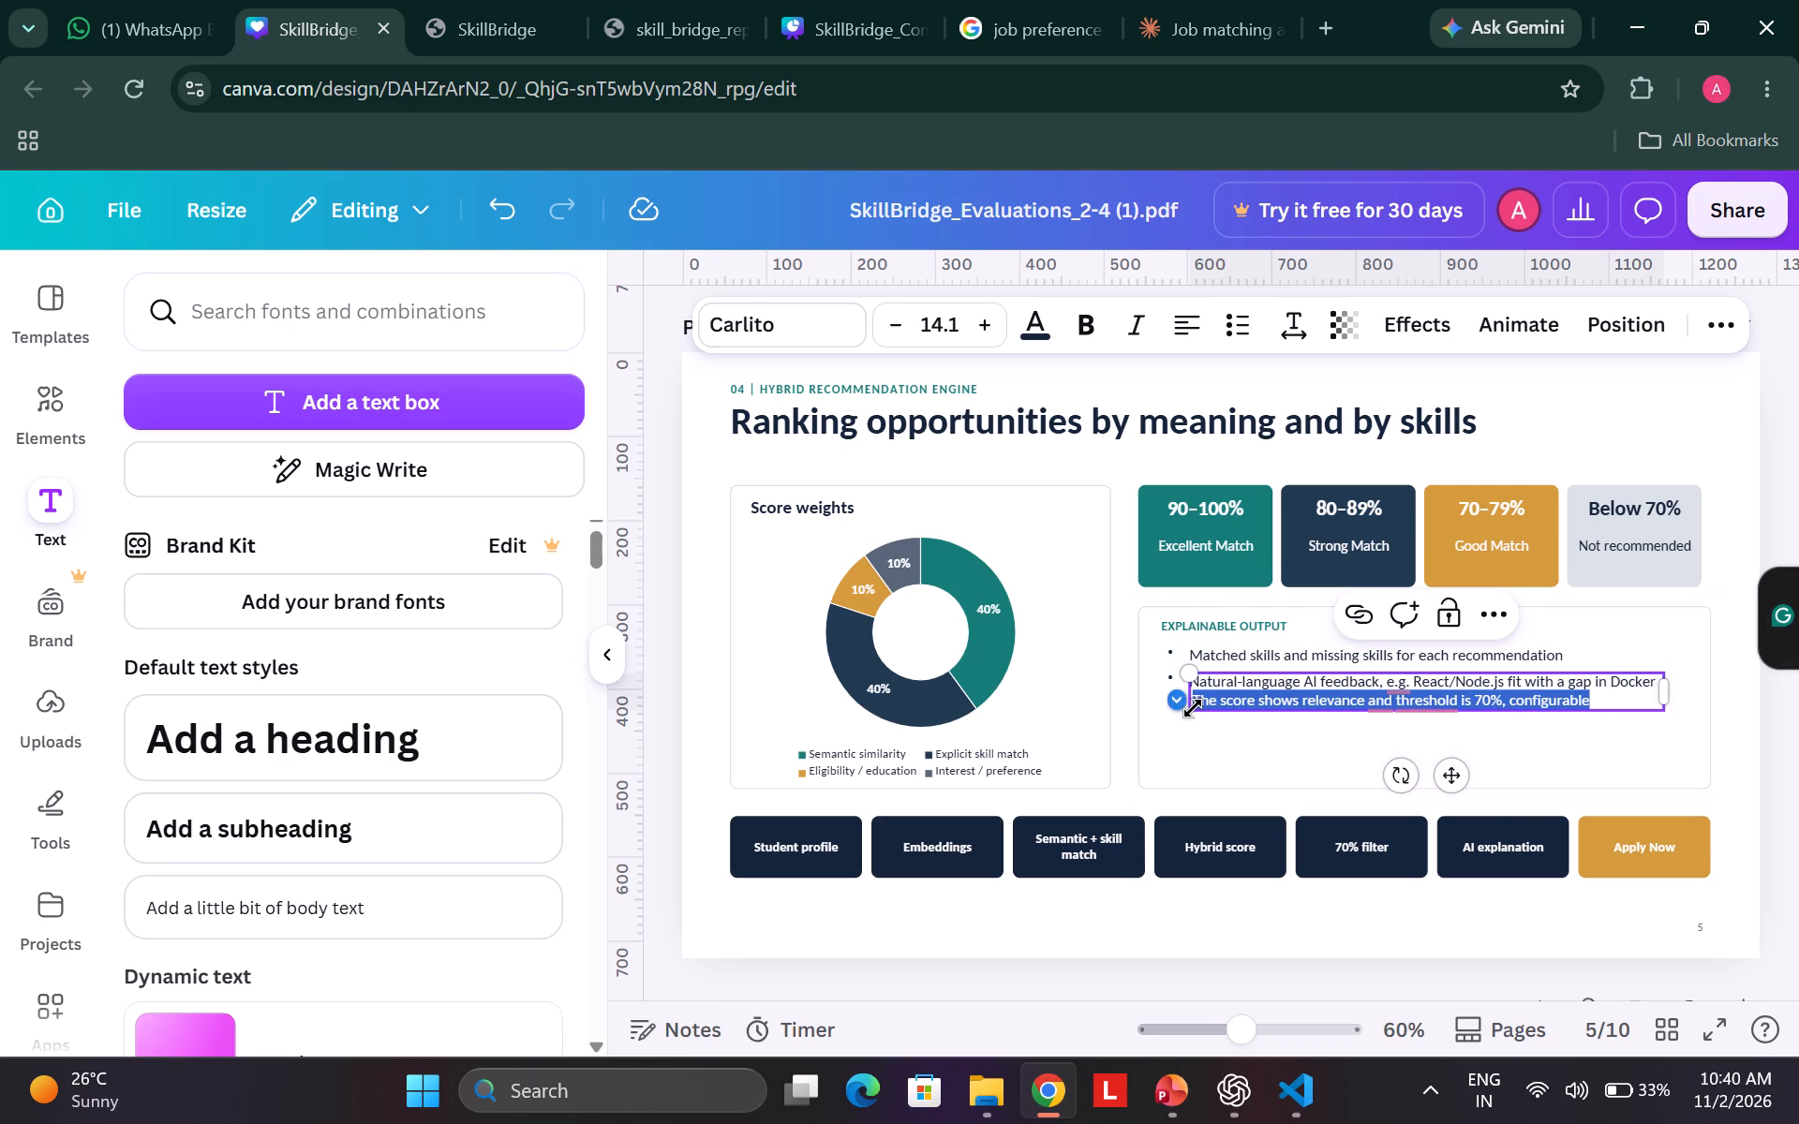
{"action": "key", "text": "ctrl+x"}
{"action": "left_click", "coordinate": [1241, 748]}
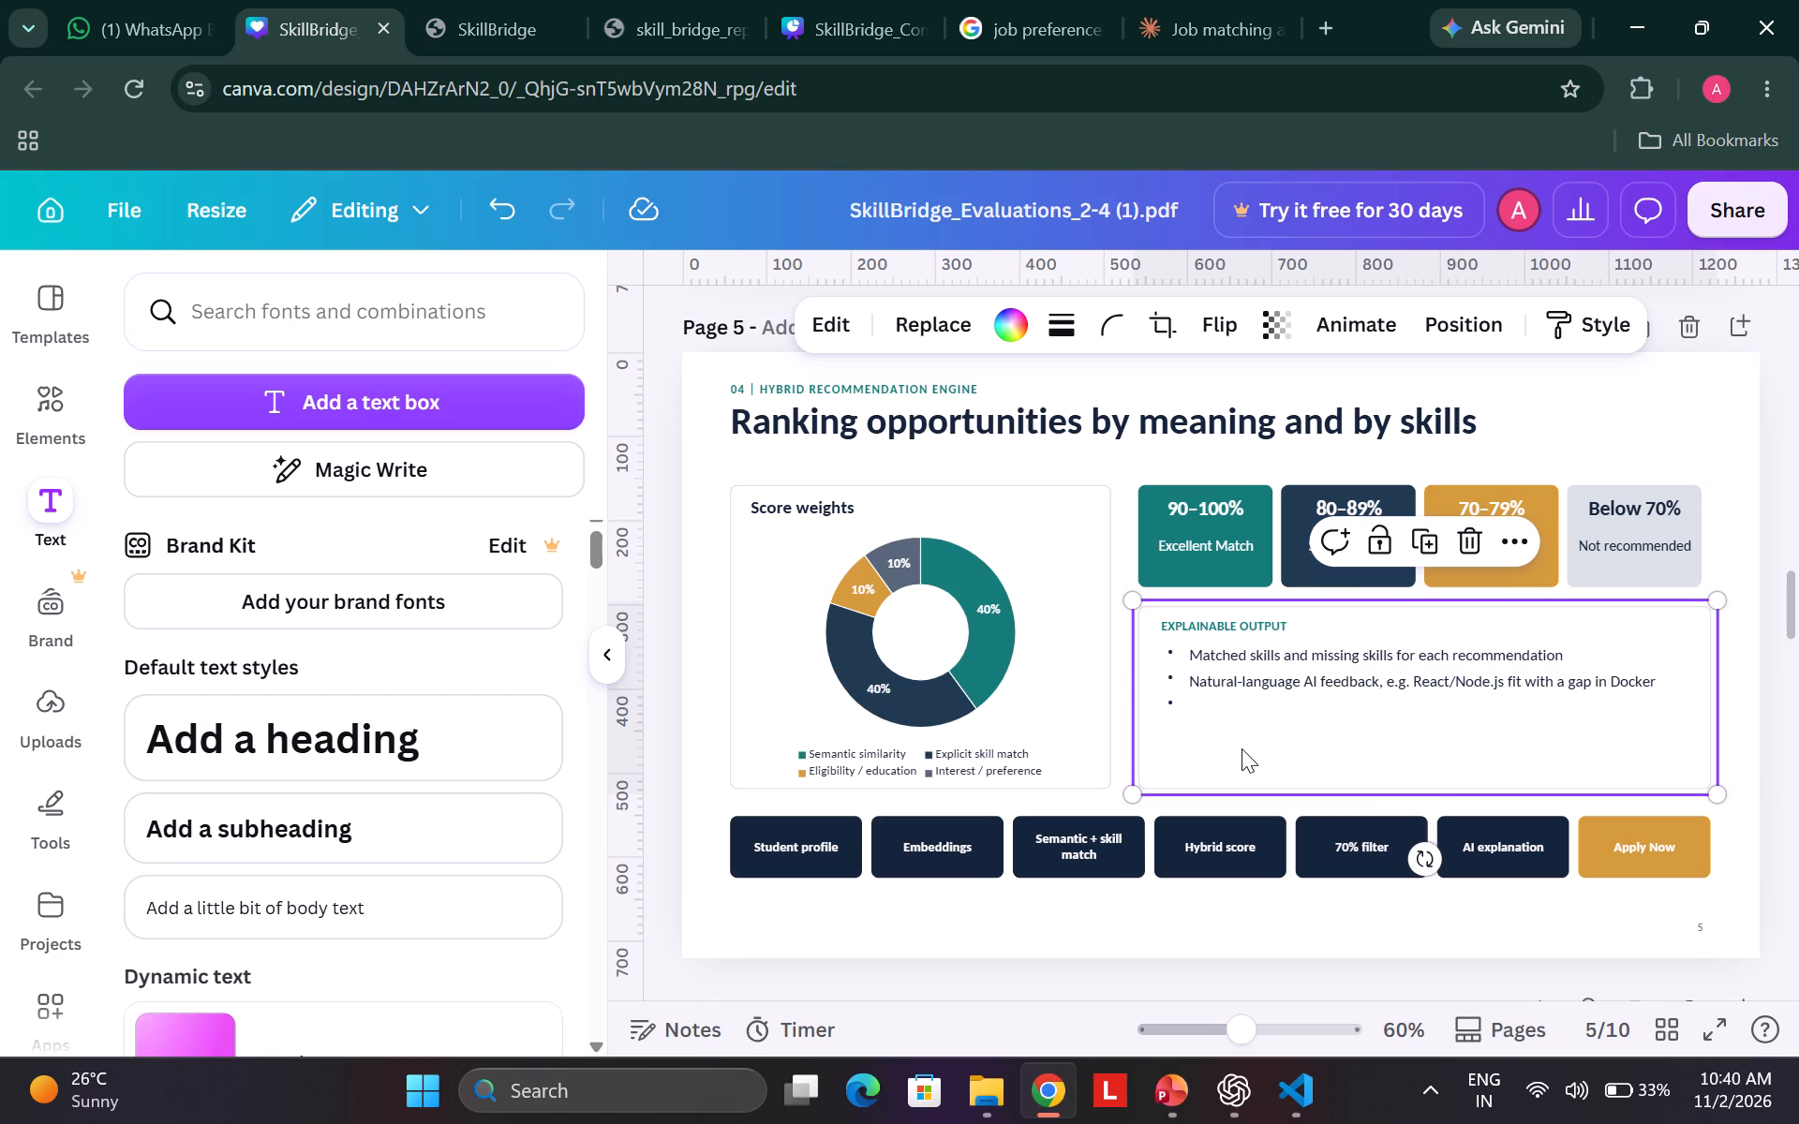
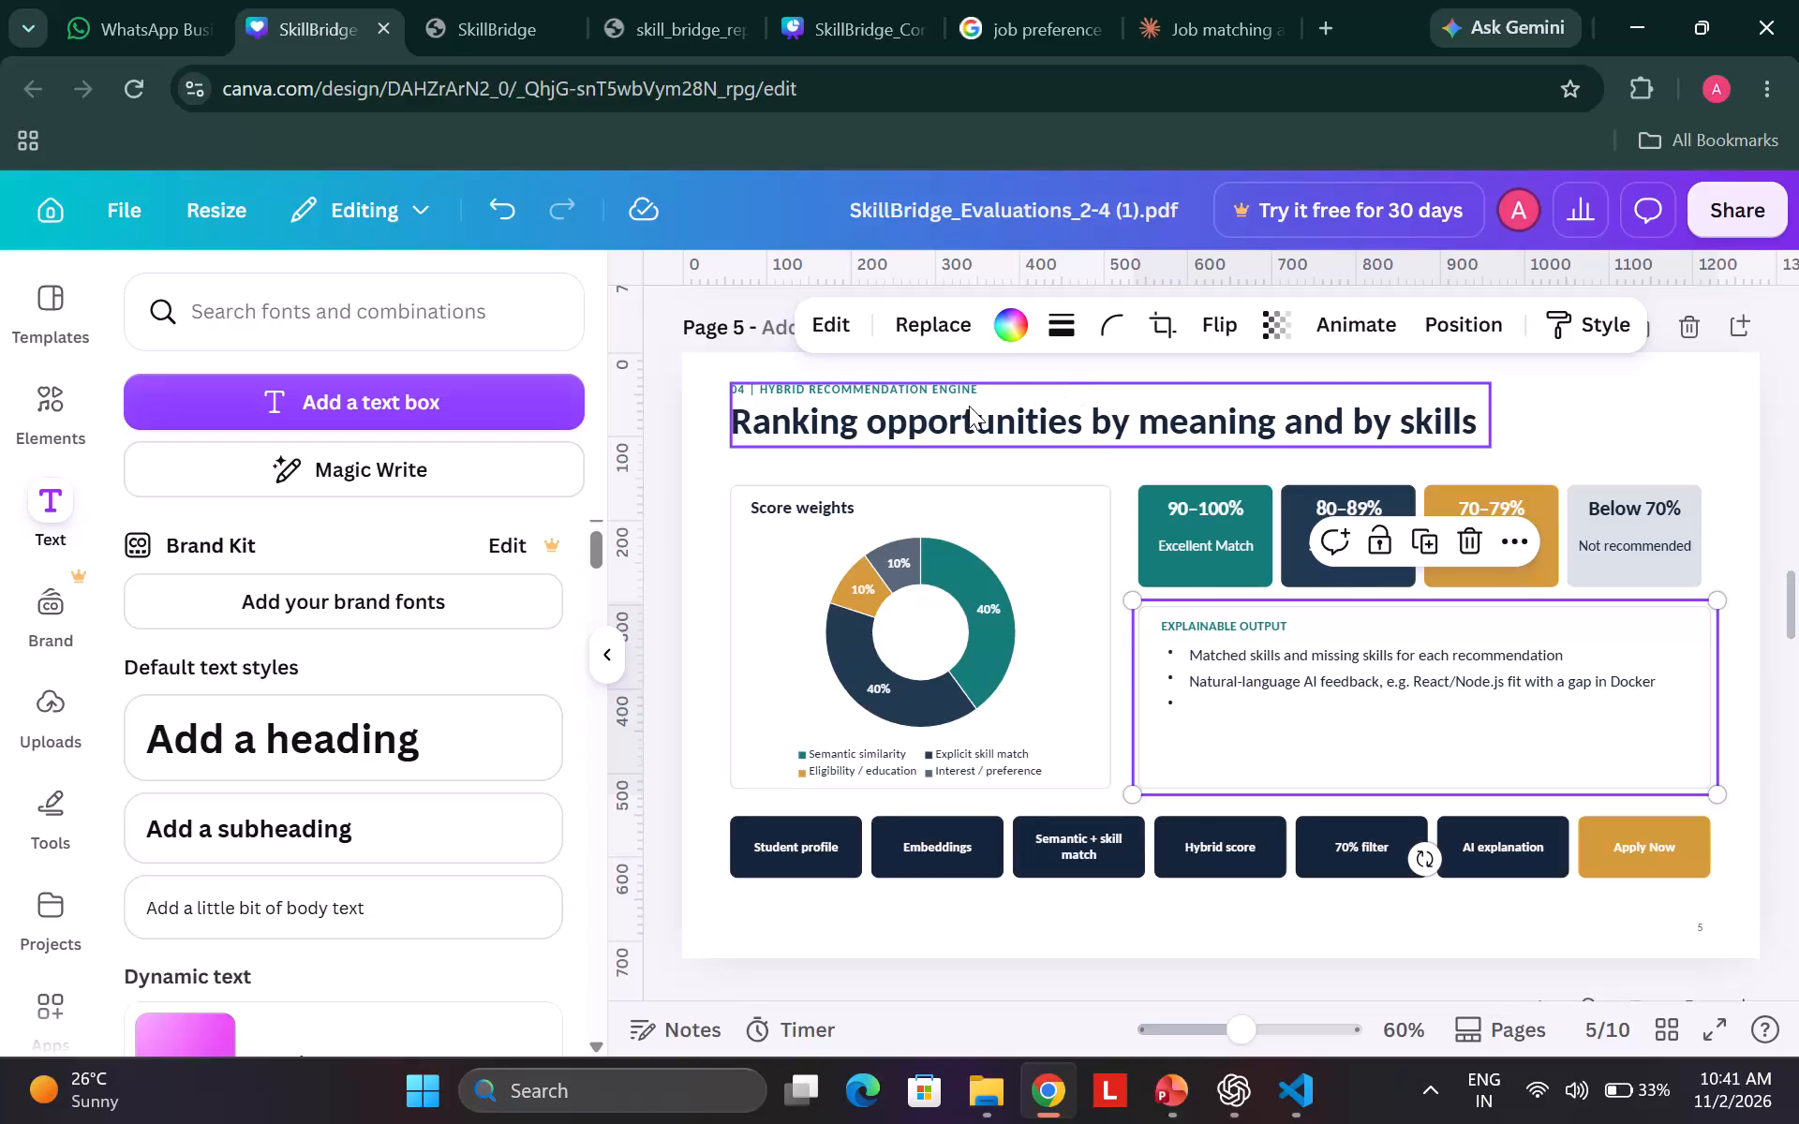
Append “Algo” to the “04 | HYBRID RECOMMENDATION ENGINE” label above page 5's title.
{"action": "double_click", "coordinate": [981, 387]}
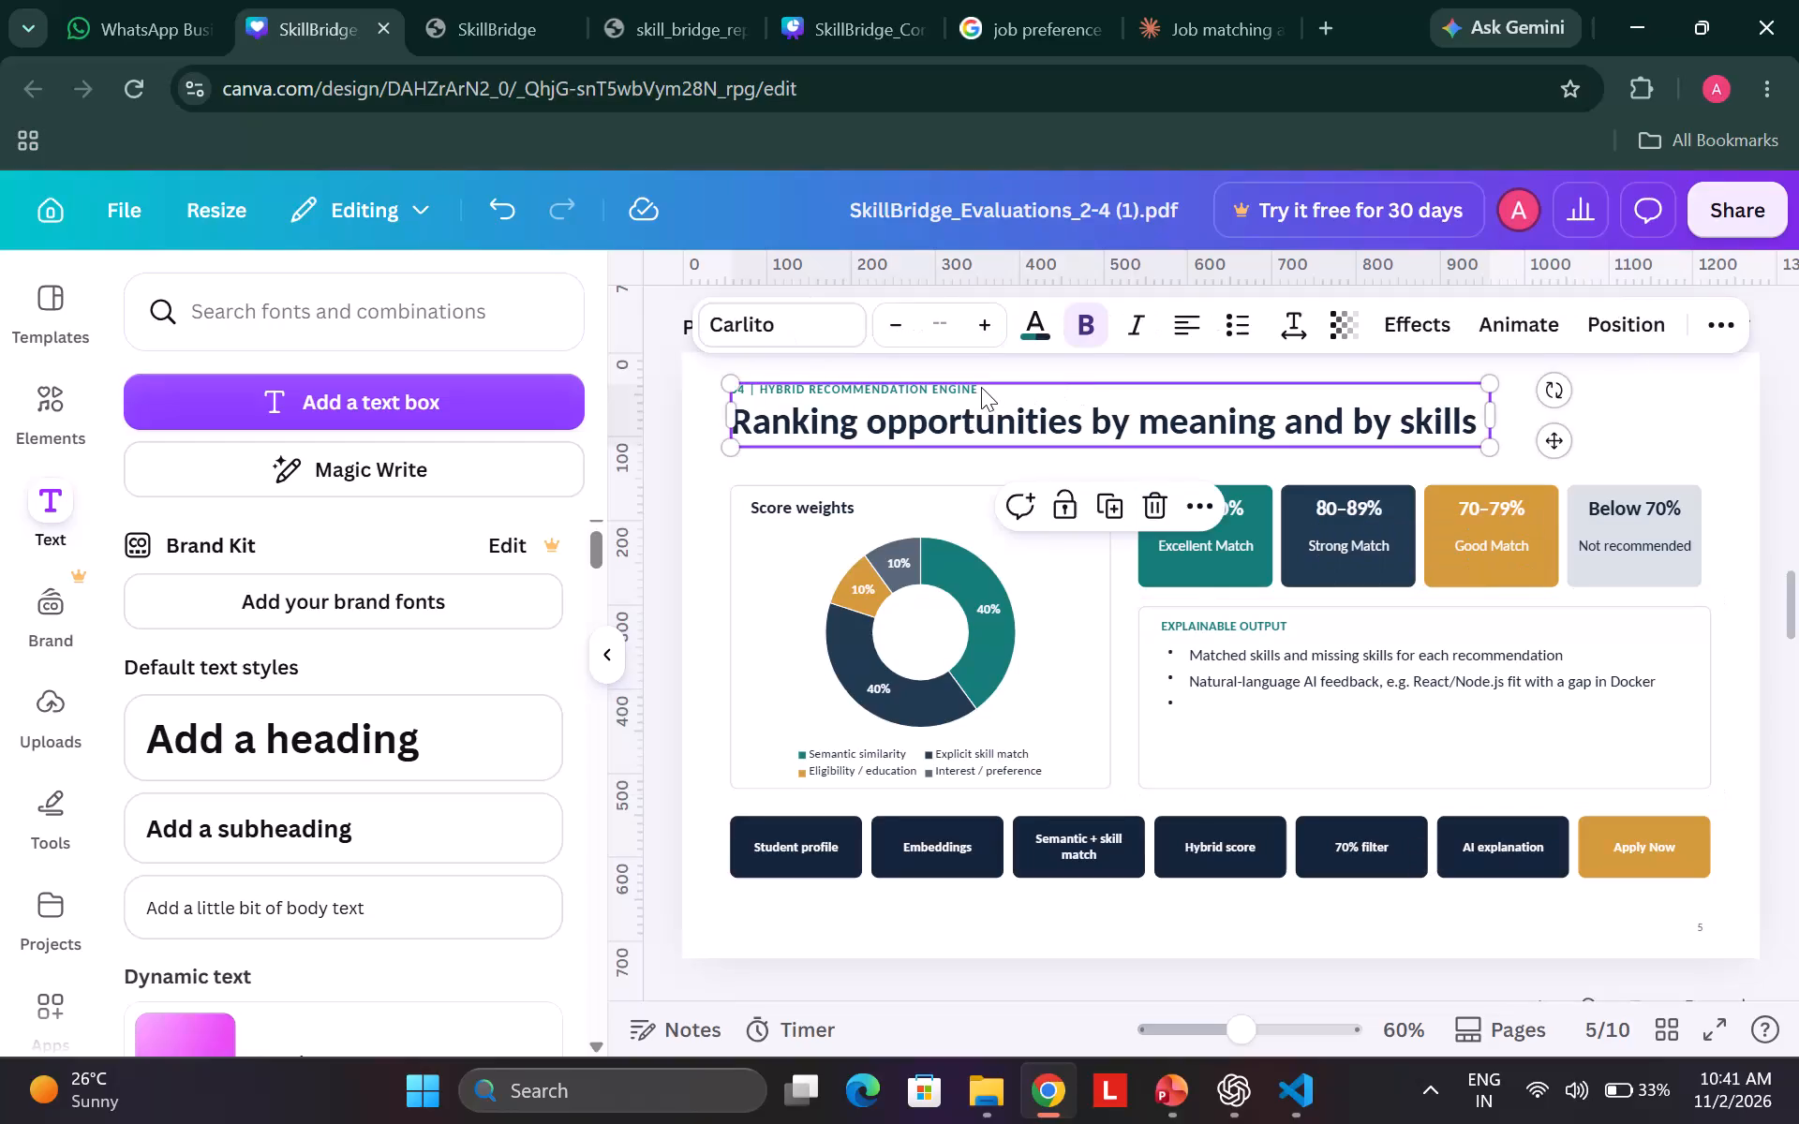
{"action": "key", "text": "space"}
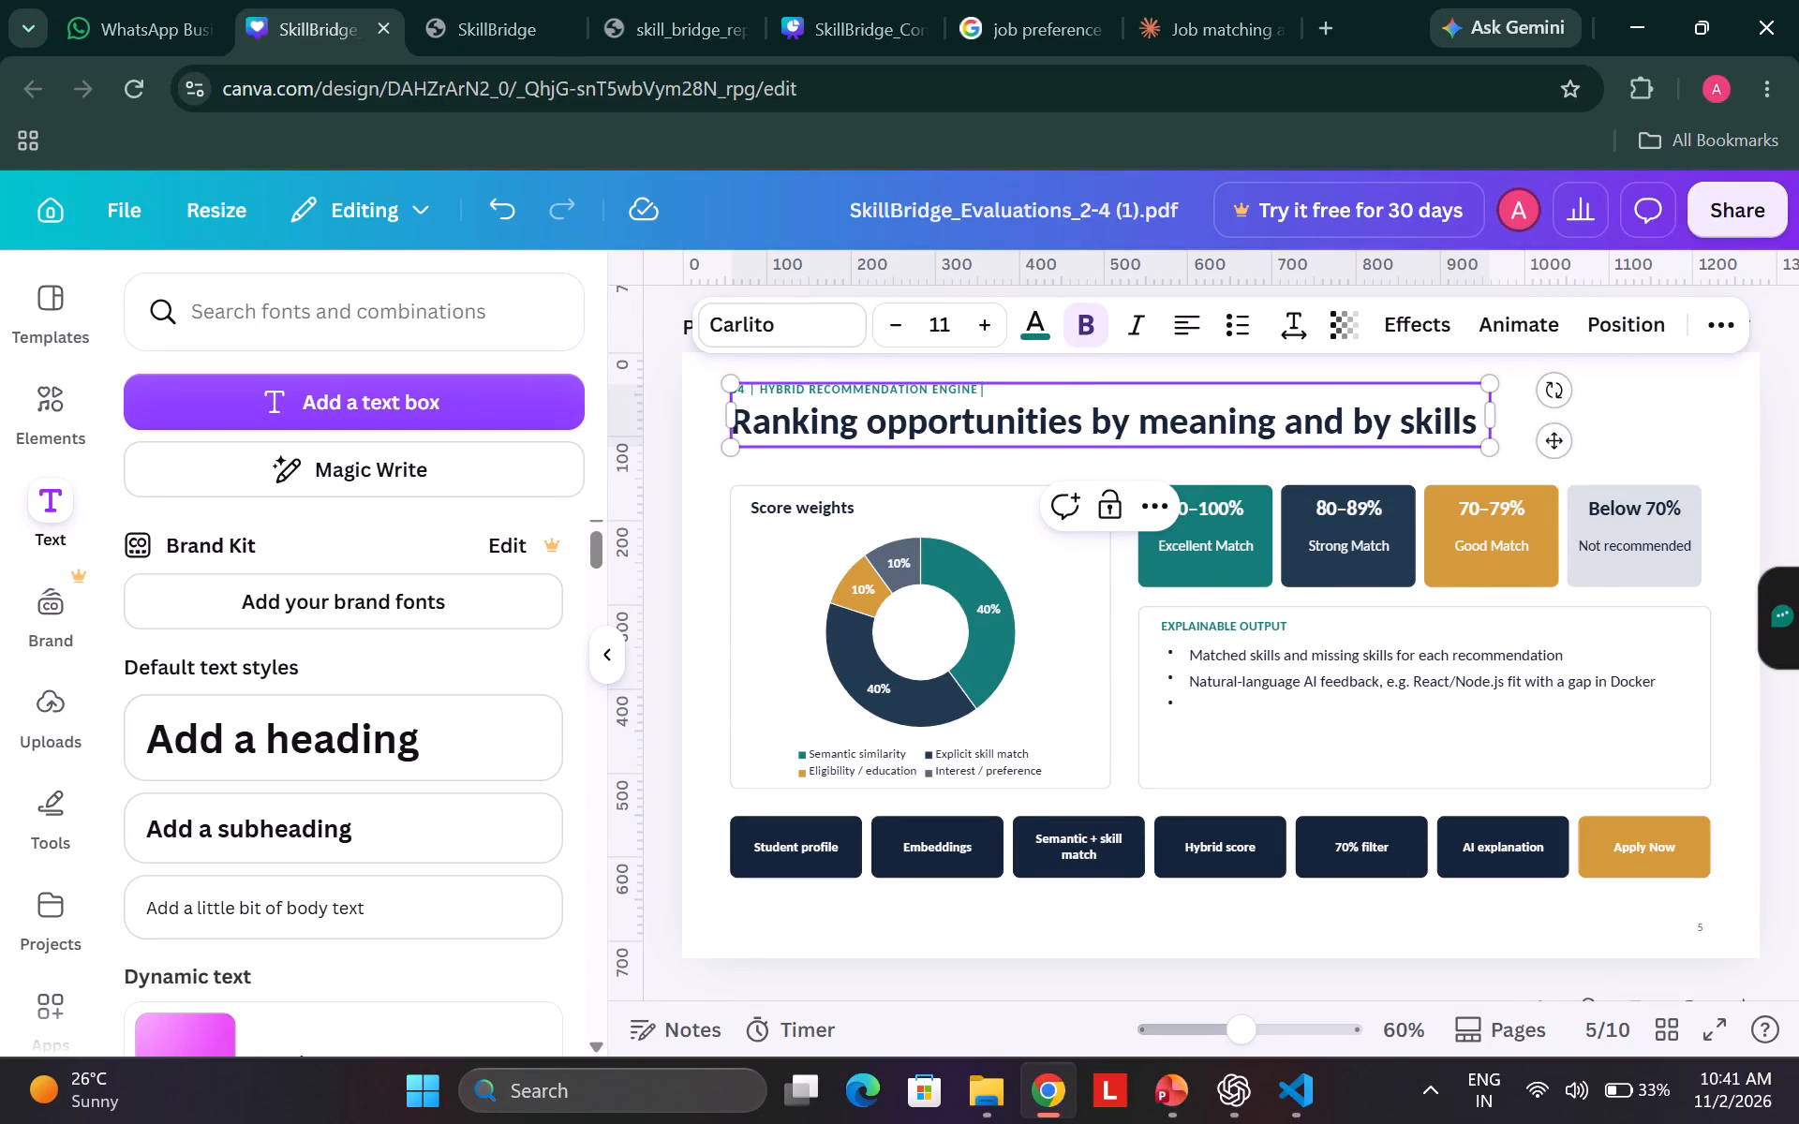
{"action": "type", "text": "Algo"}
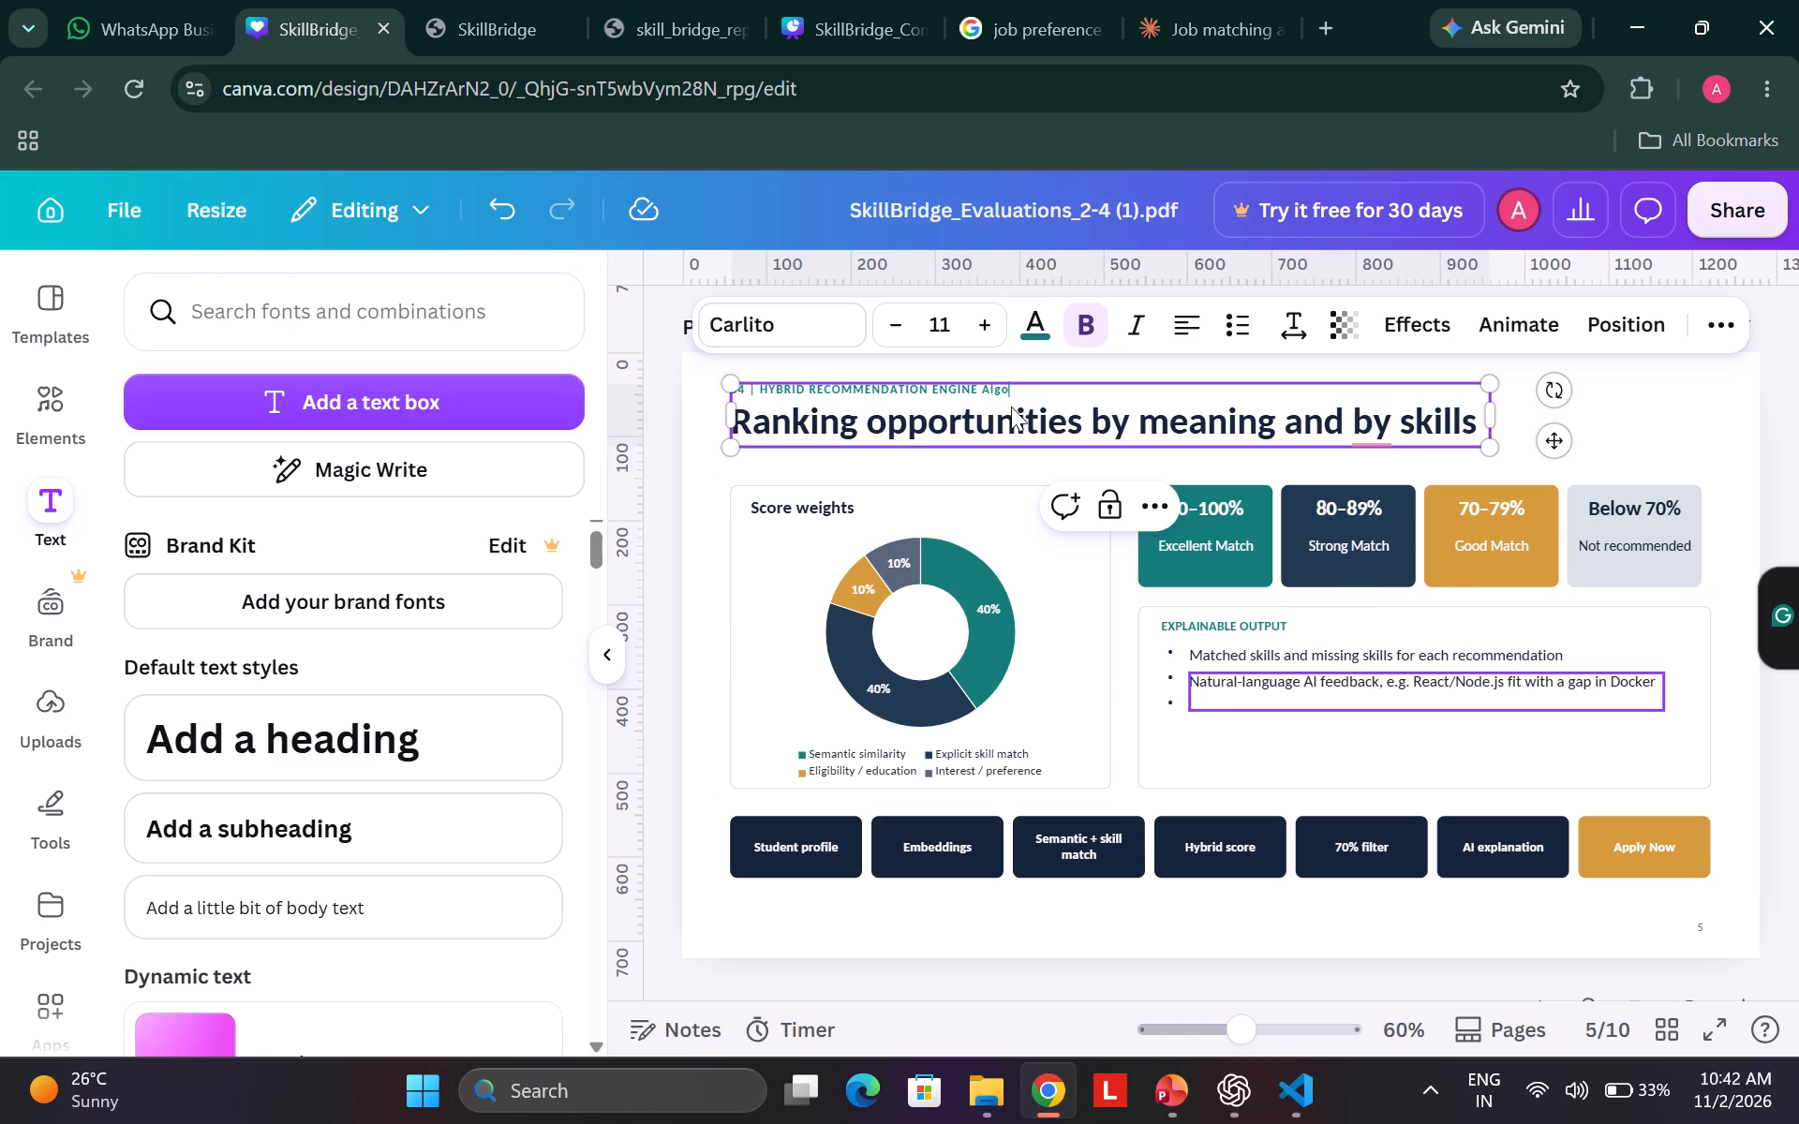
Add a new text box in the lower Explainable Output card and paste the cut line “The score shows relevance and threshold is 70%, configurable”.
{"action": "left_click", "coordinate": [512, 396]}
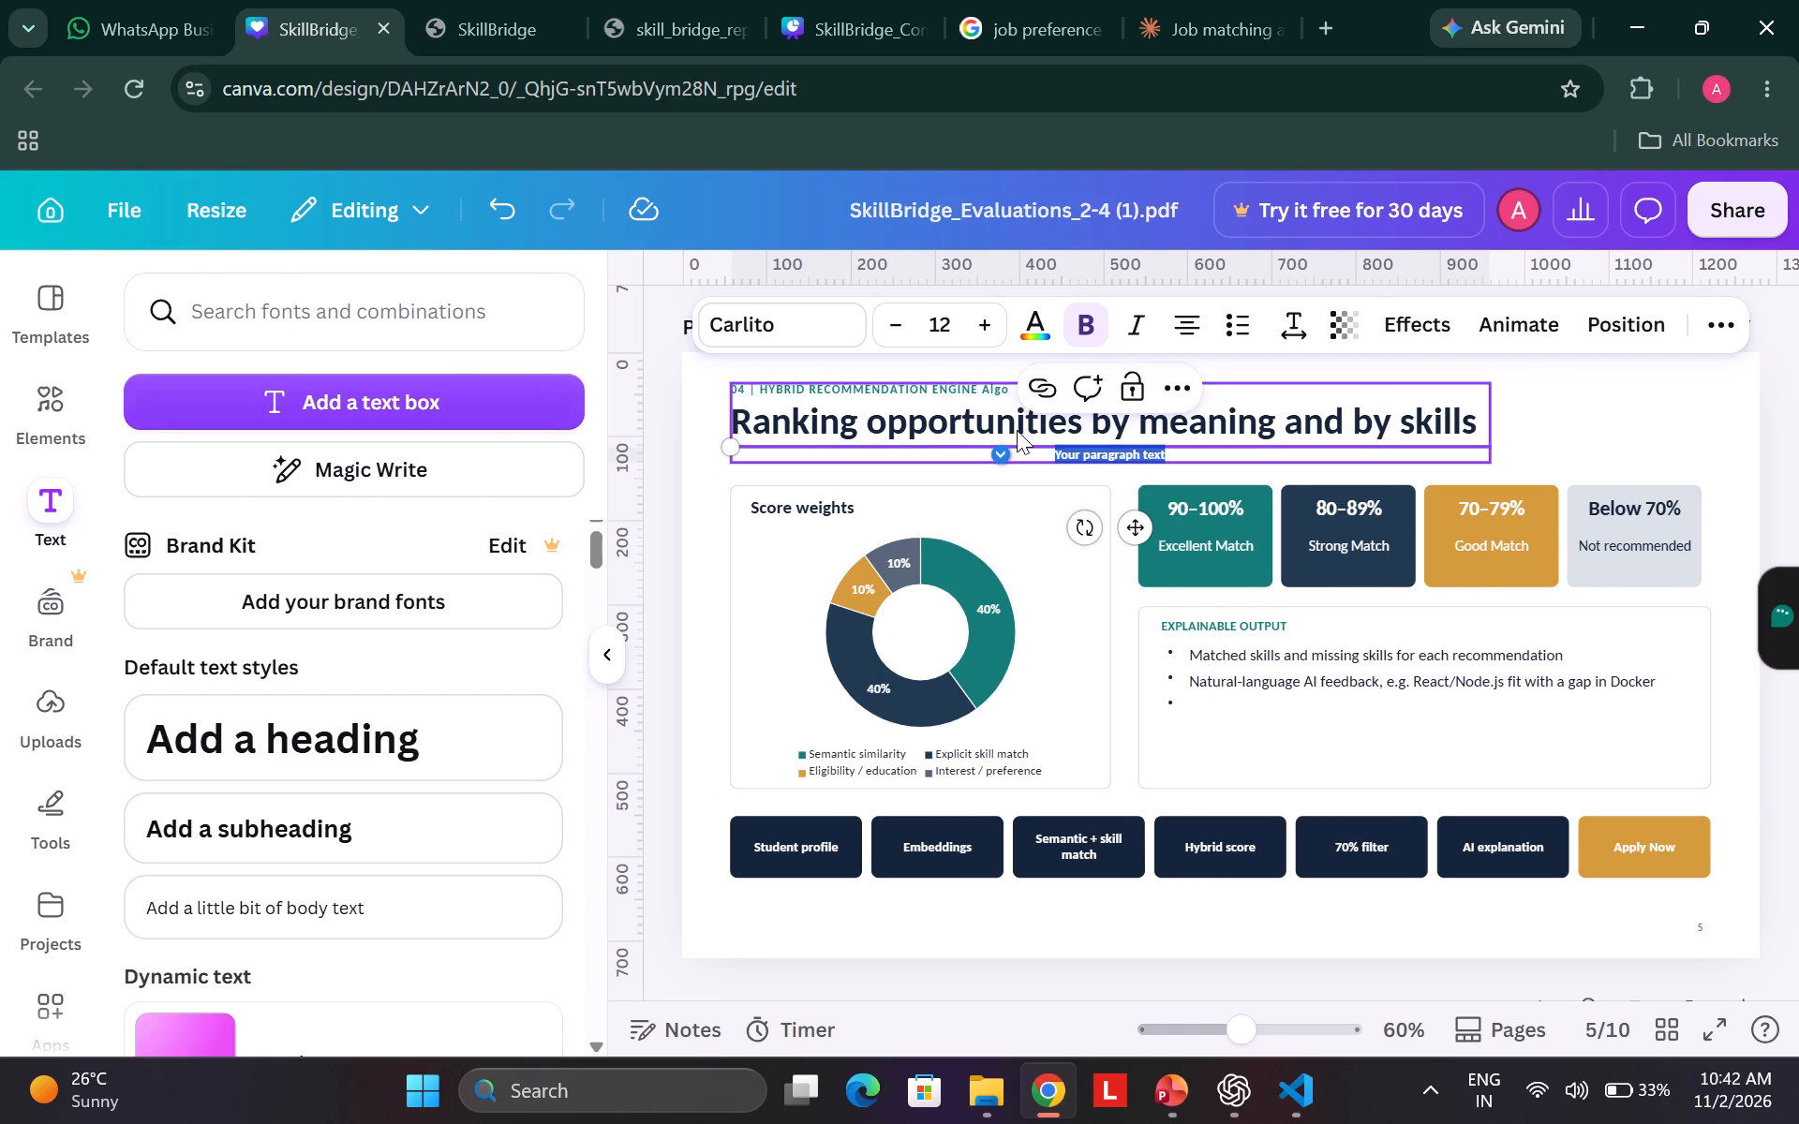
{"action": "left_click_drag", "start_coordinate": [1136, 524], "coordinate": [1371, 806]}
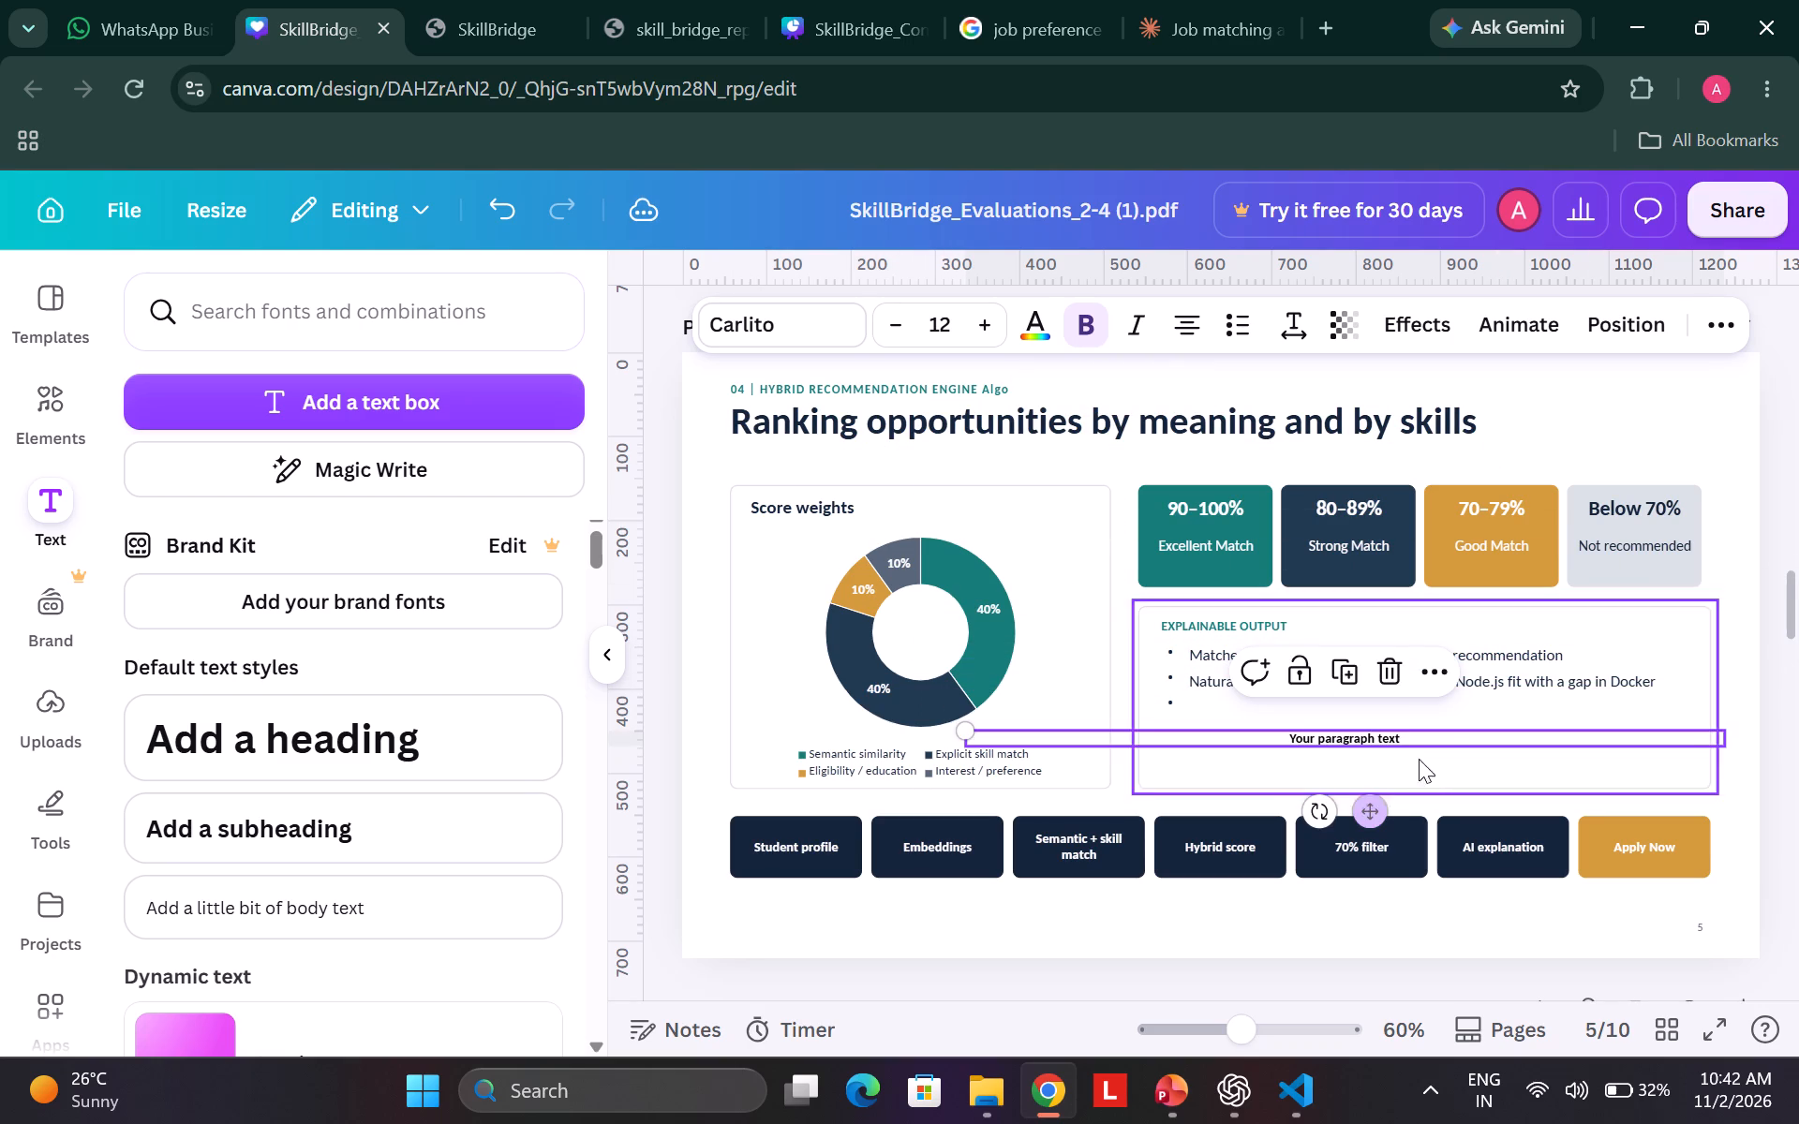
{"action": "left_click", "coordinate": [1420, 736]}
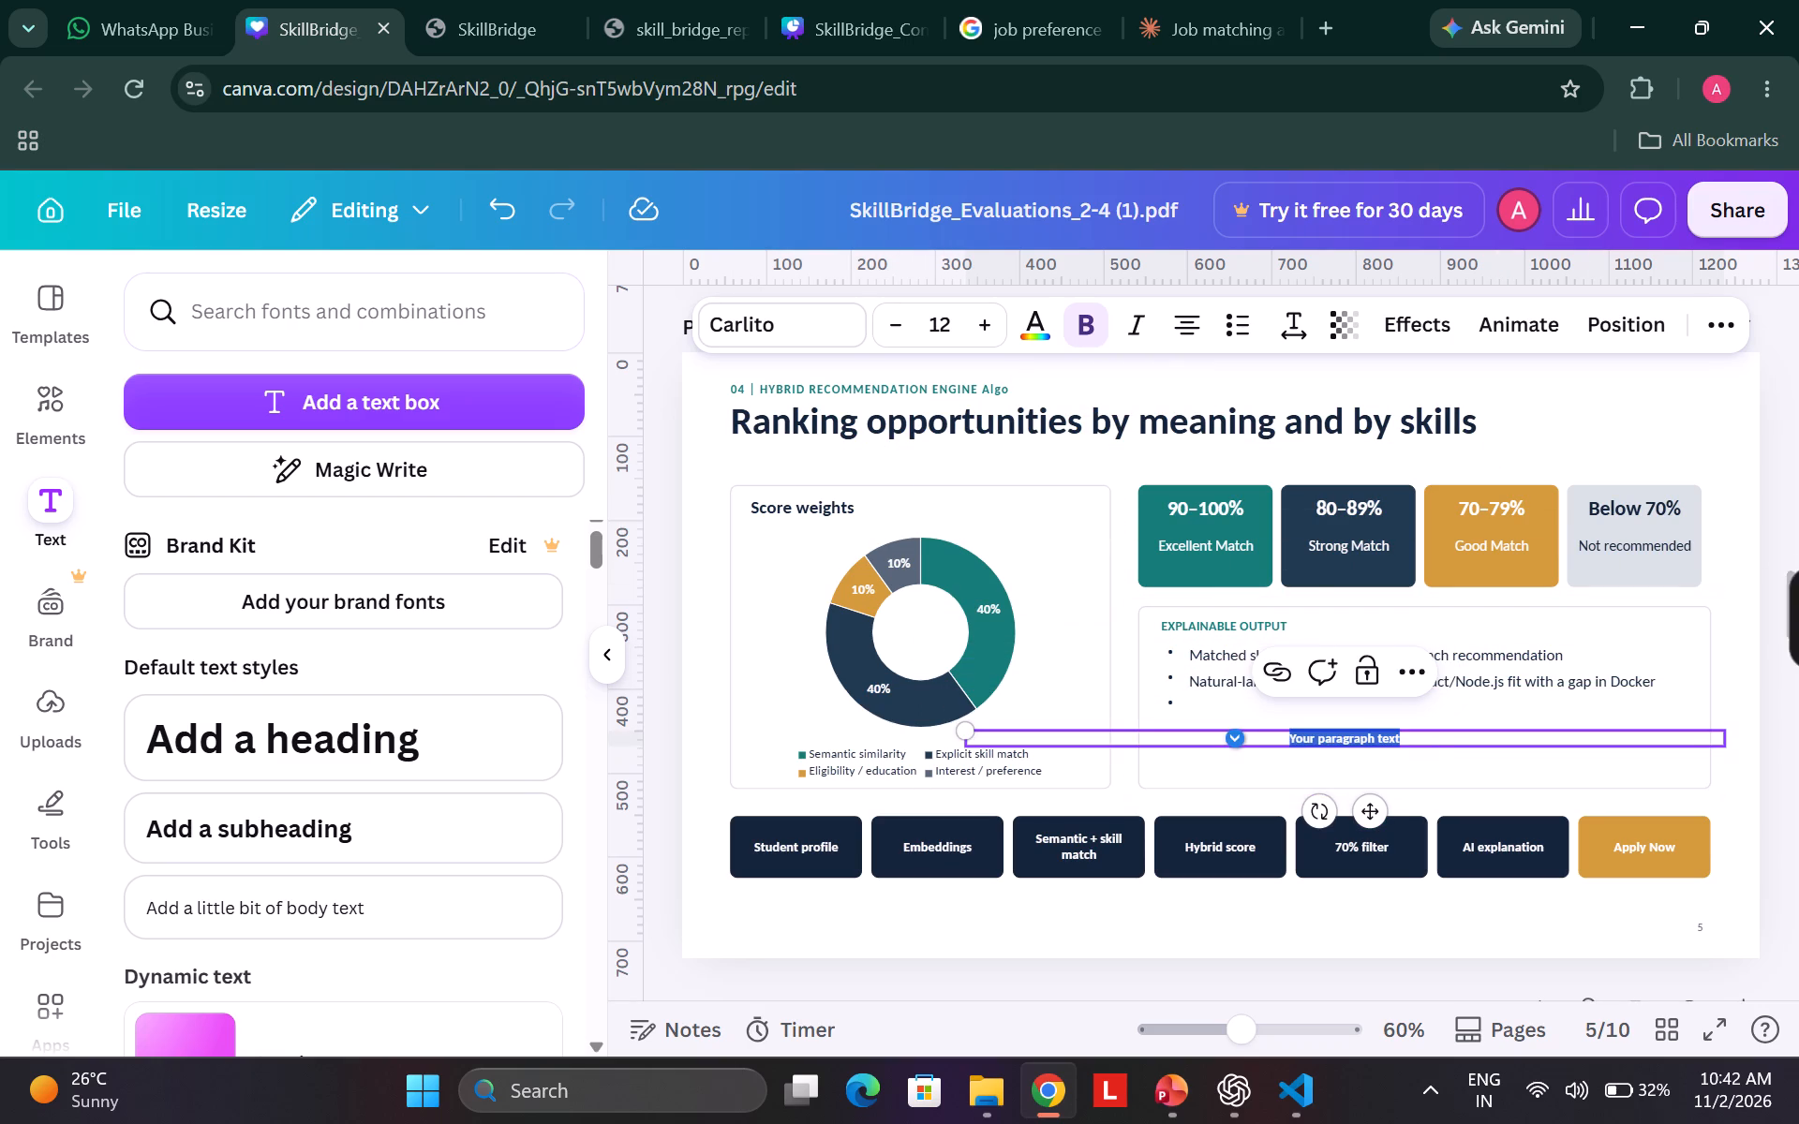
{"action": "key", "text": "ctrl+v"}
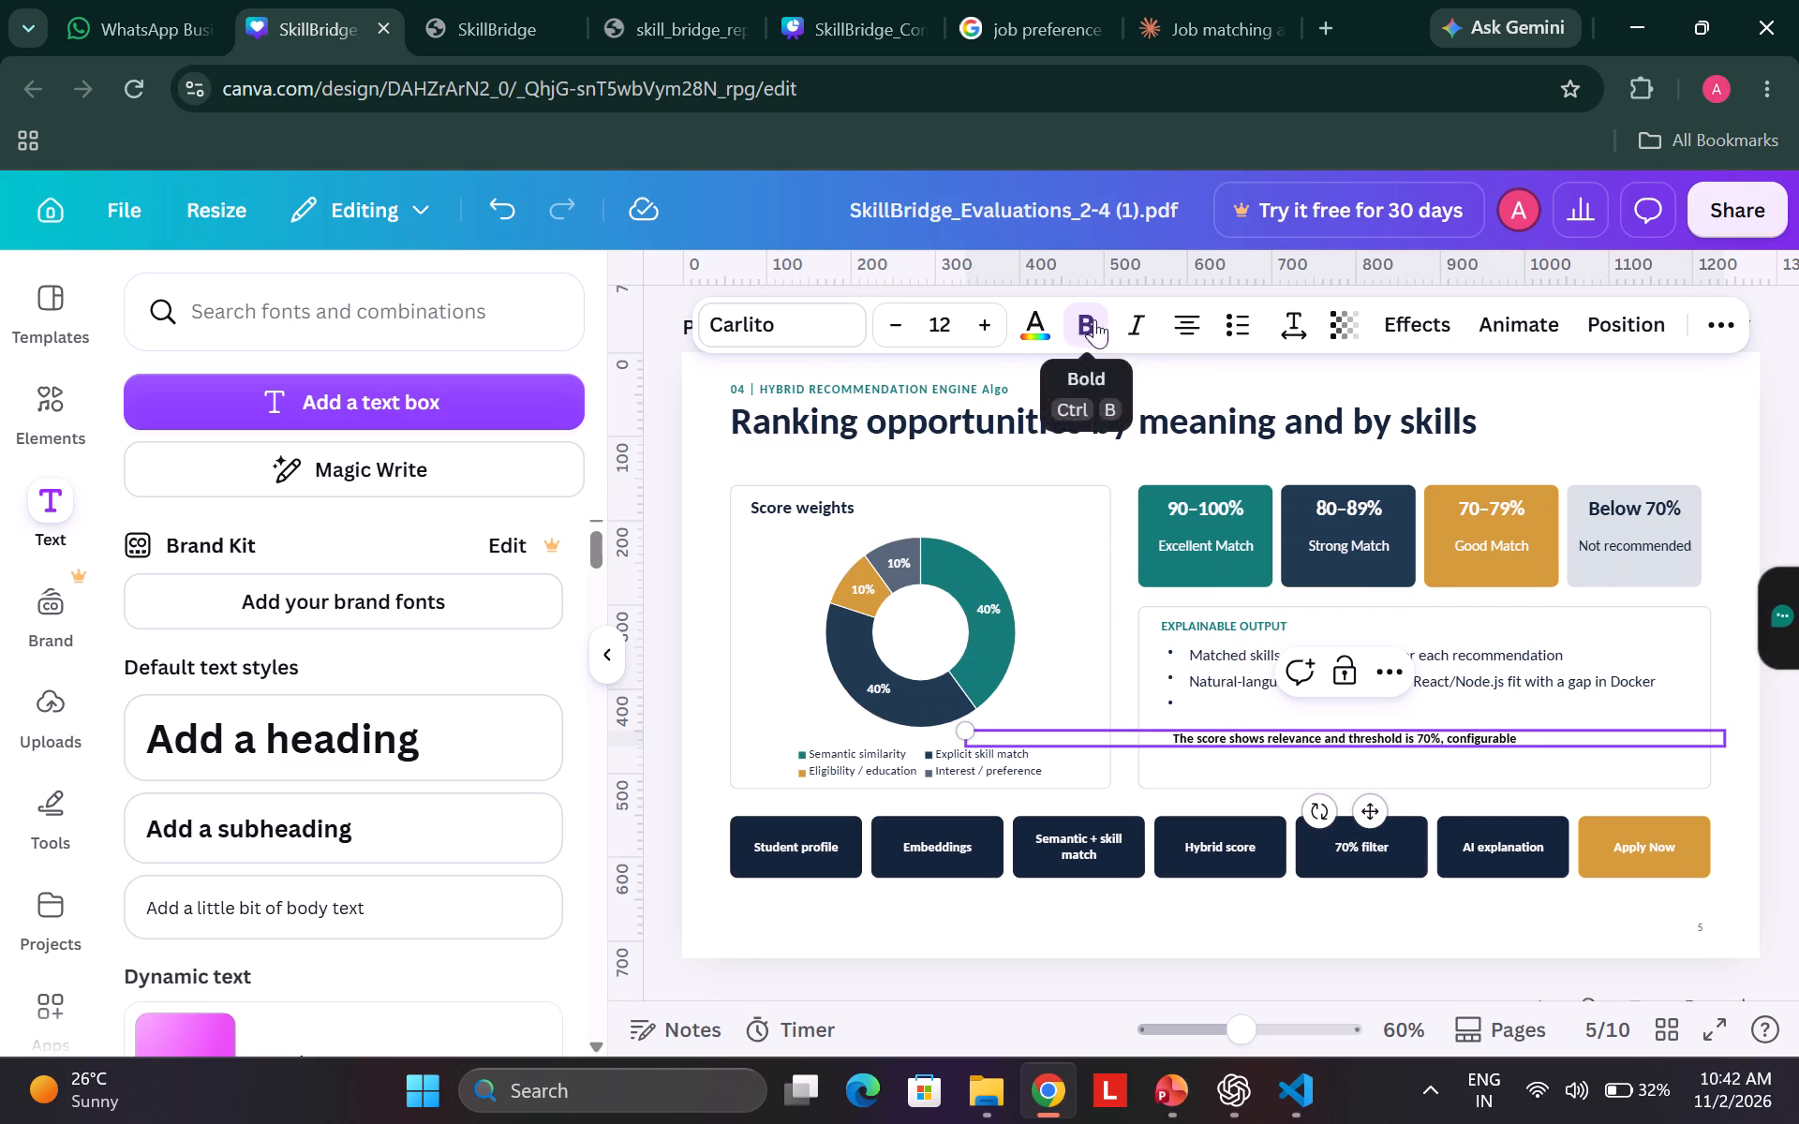
Remove bold from the whole pasted line “The score shows relevance and threshold is 70%, configurable”.
{"action": "left_click", "coordinate": [1083, 323]}
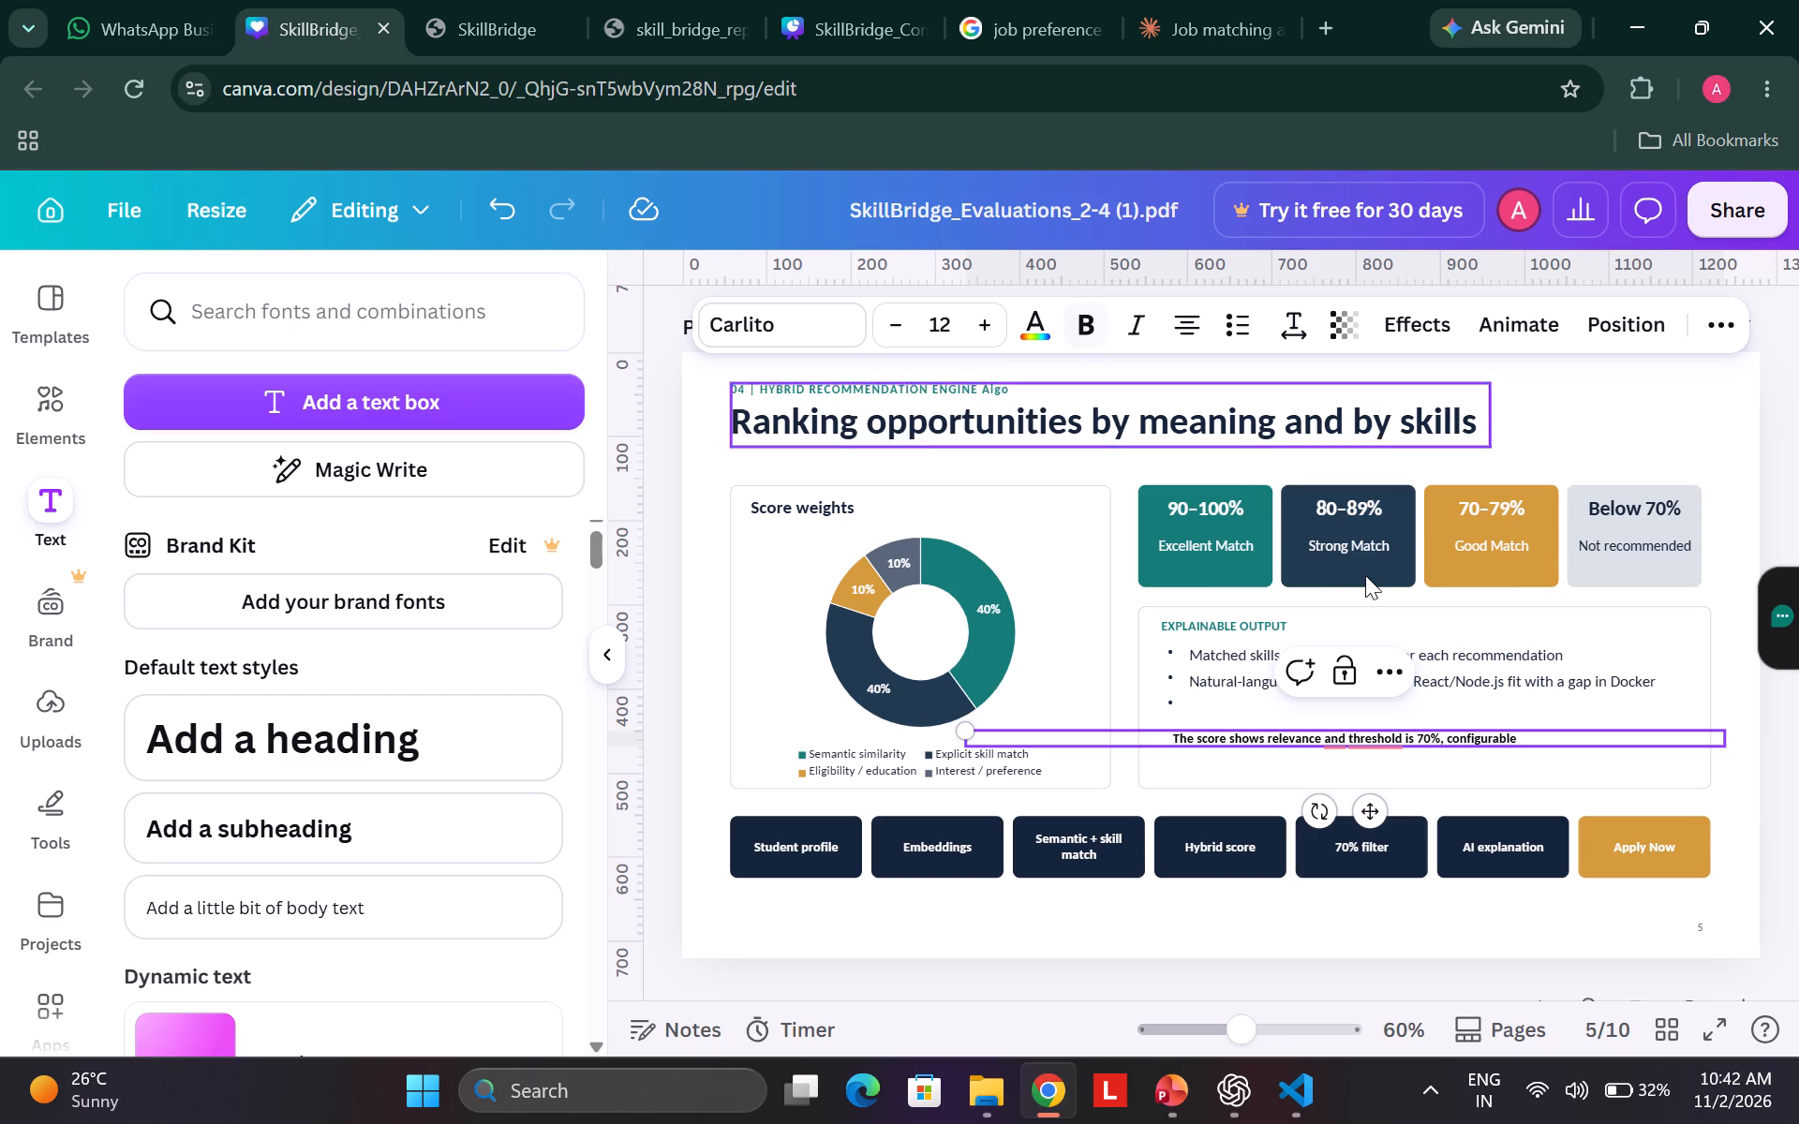
{"action": "key", "text": "ctrl+a"}
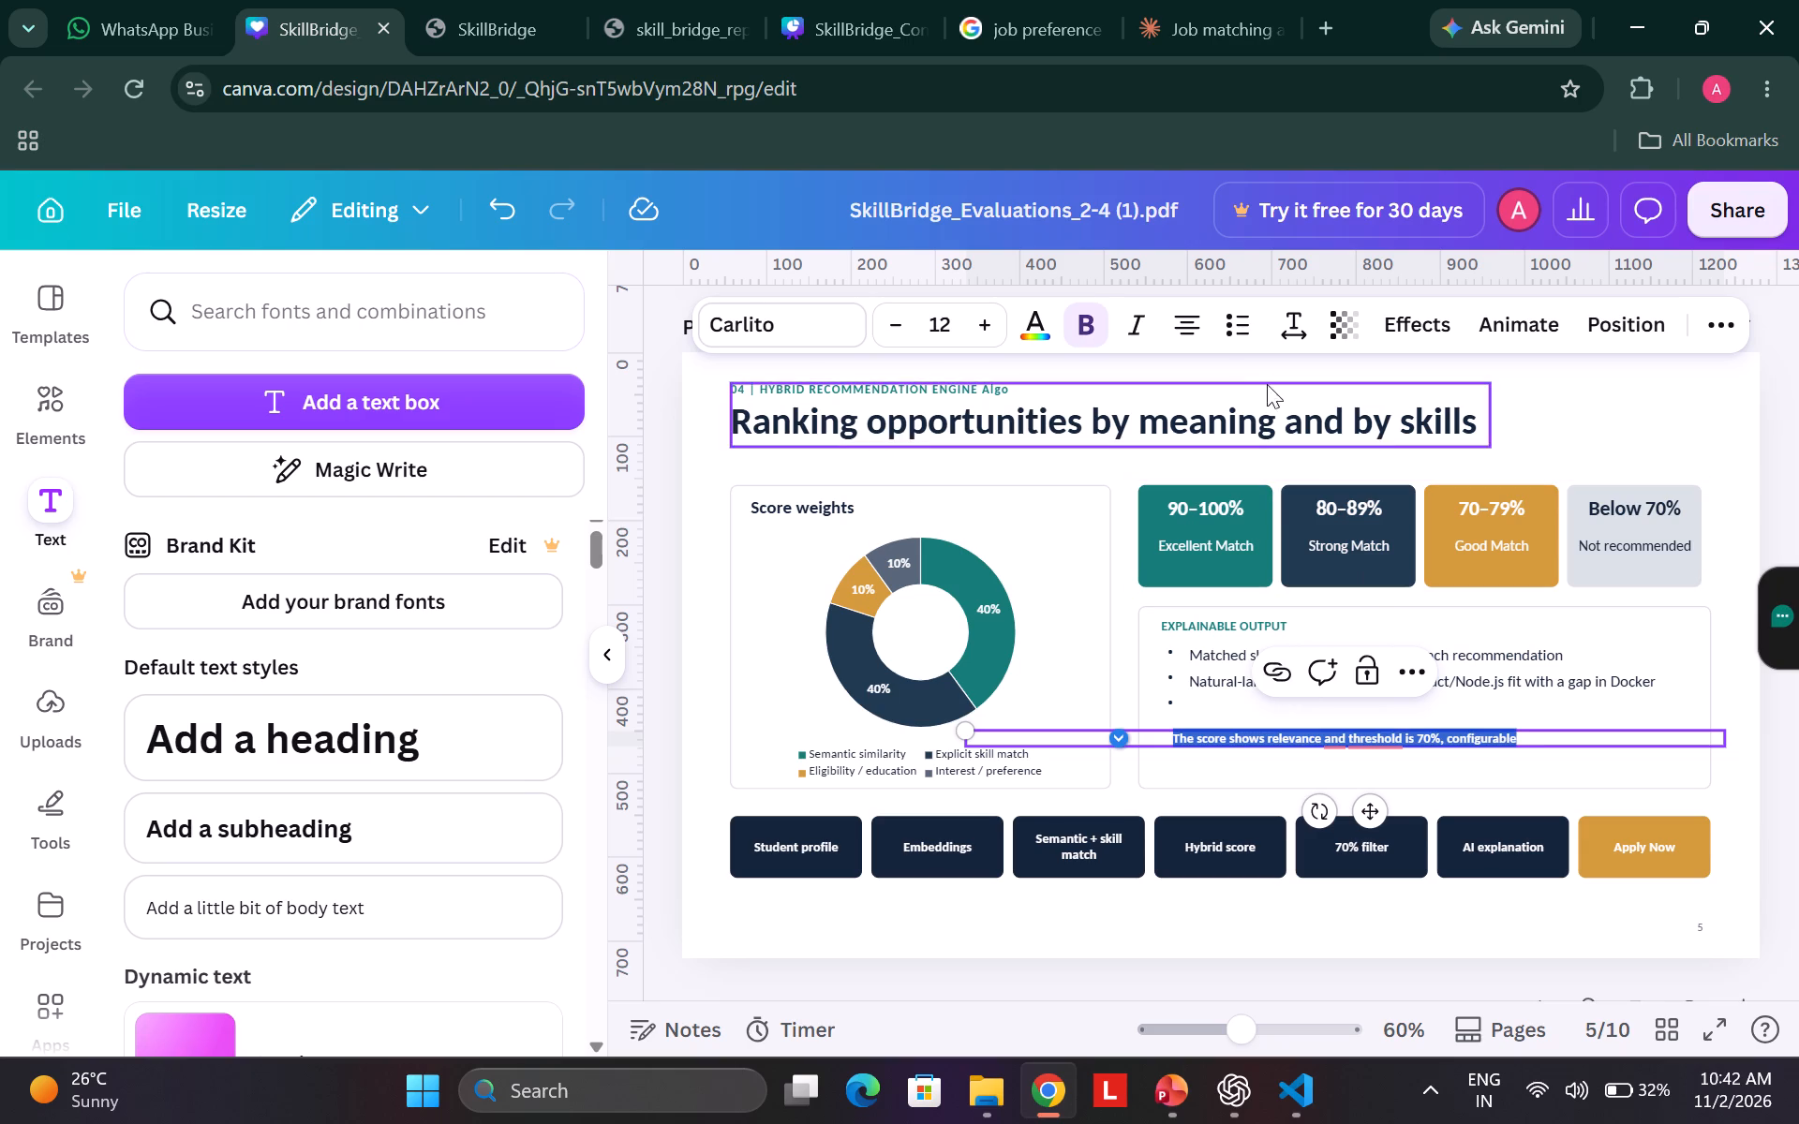
{"action": "left_click", "coordinate": [1099, 321]}
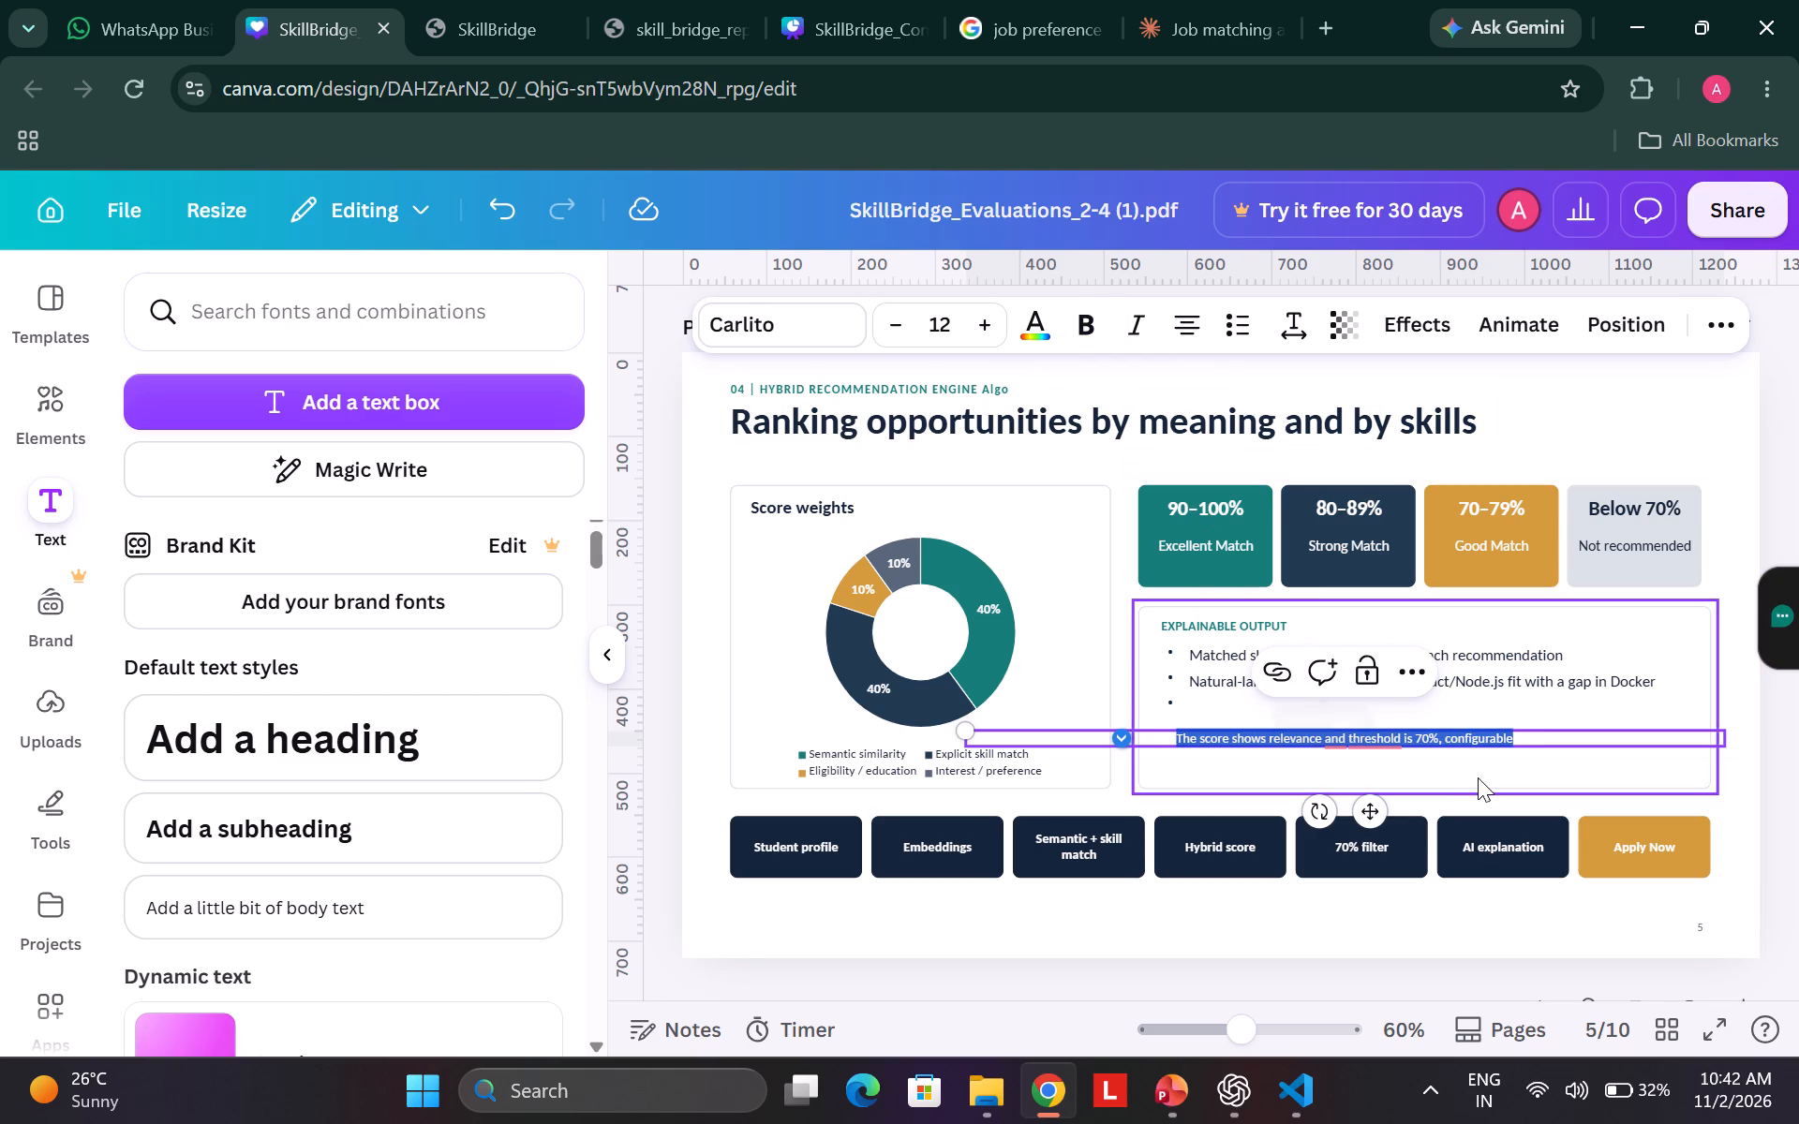
Shift the frame of page 5's Explainable Output card slightly up and to the right.
{"action": "left_click", "coordinate": [1479, 777]}
{"action": "left_click_drag", "start_coordinate": [1450, 743], "coordinate": [1459, 729]}
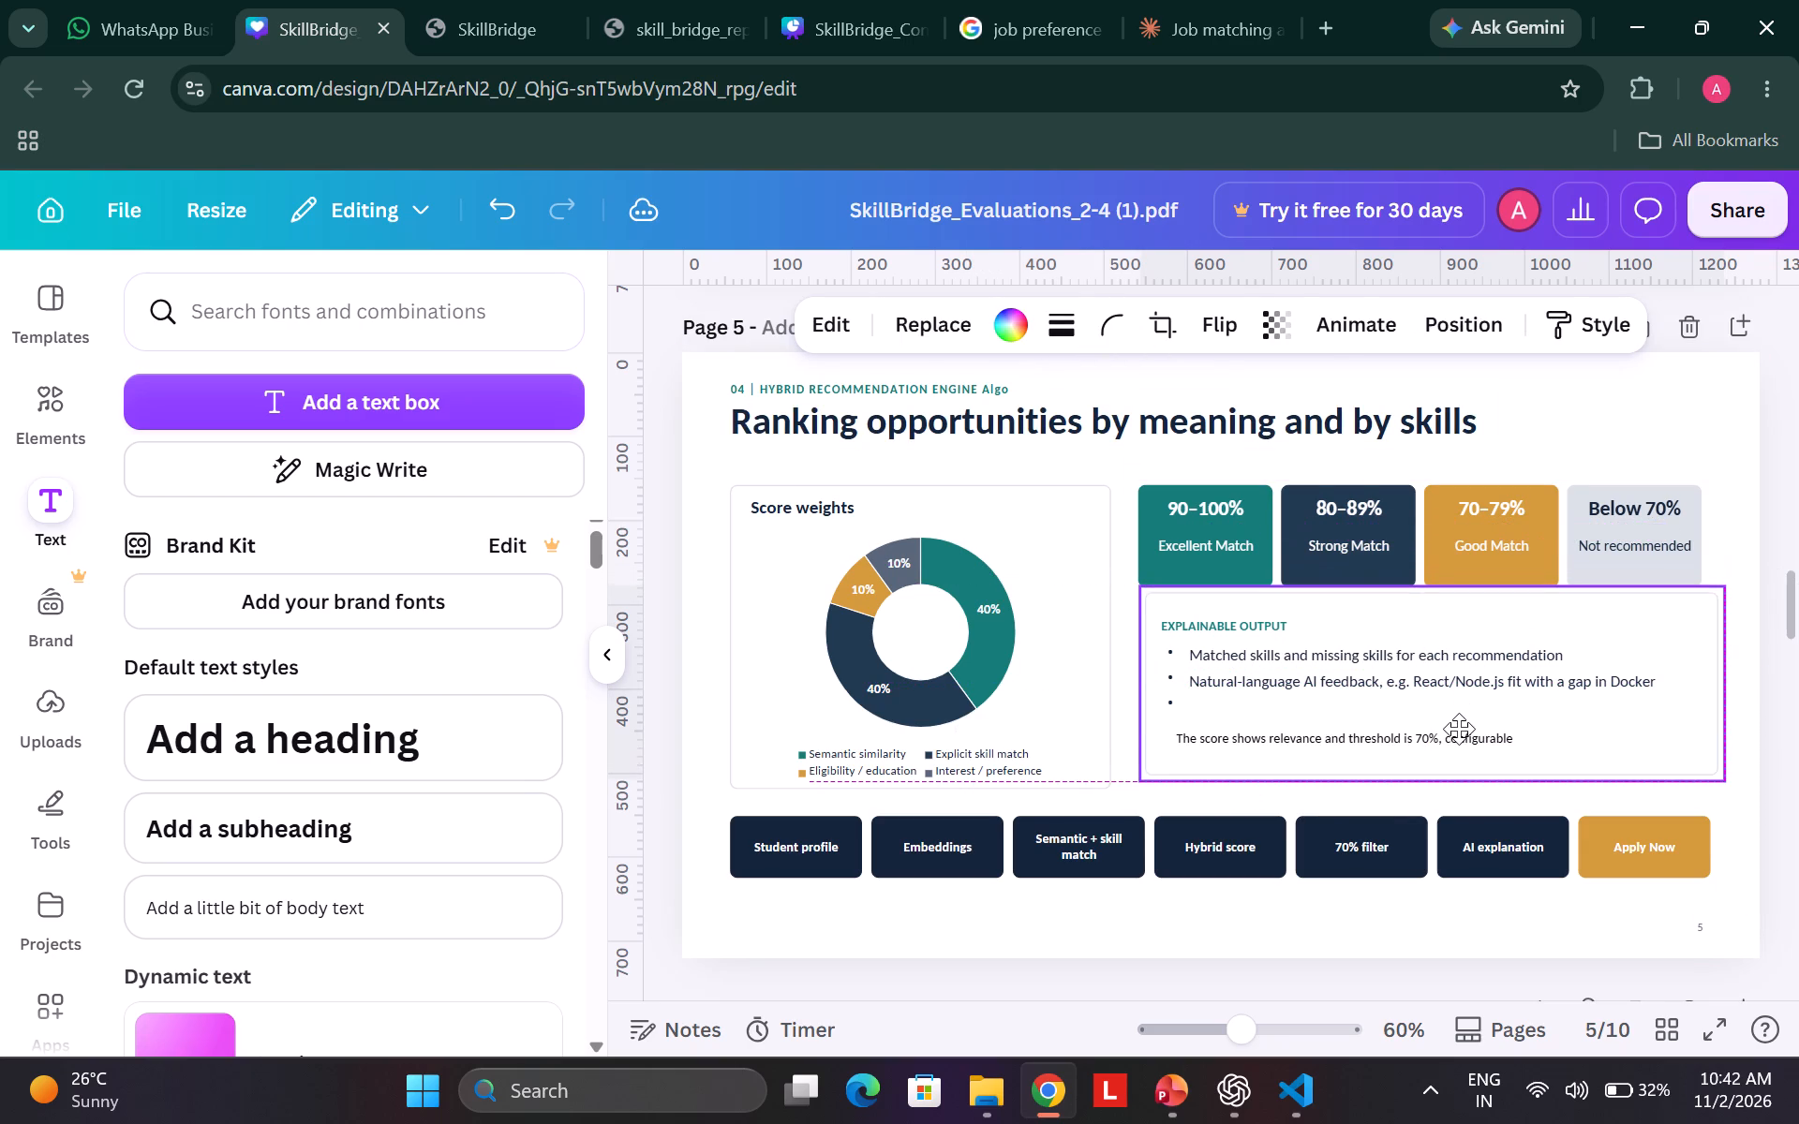
{"action": "left_click_drag", "start_coordinate": [1459, 729], "coordinate": [1460, 729]}
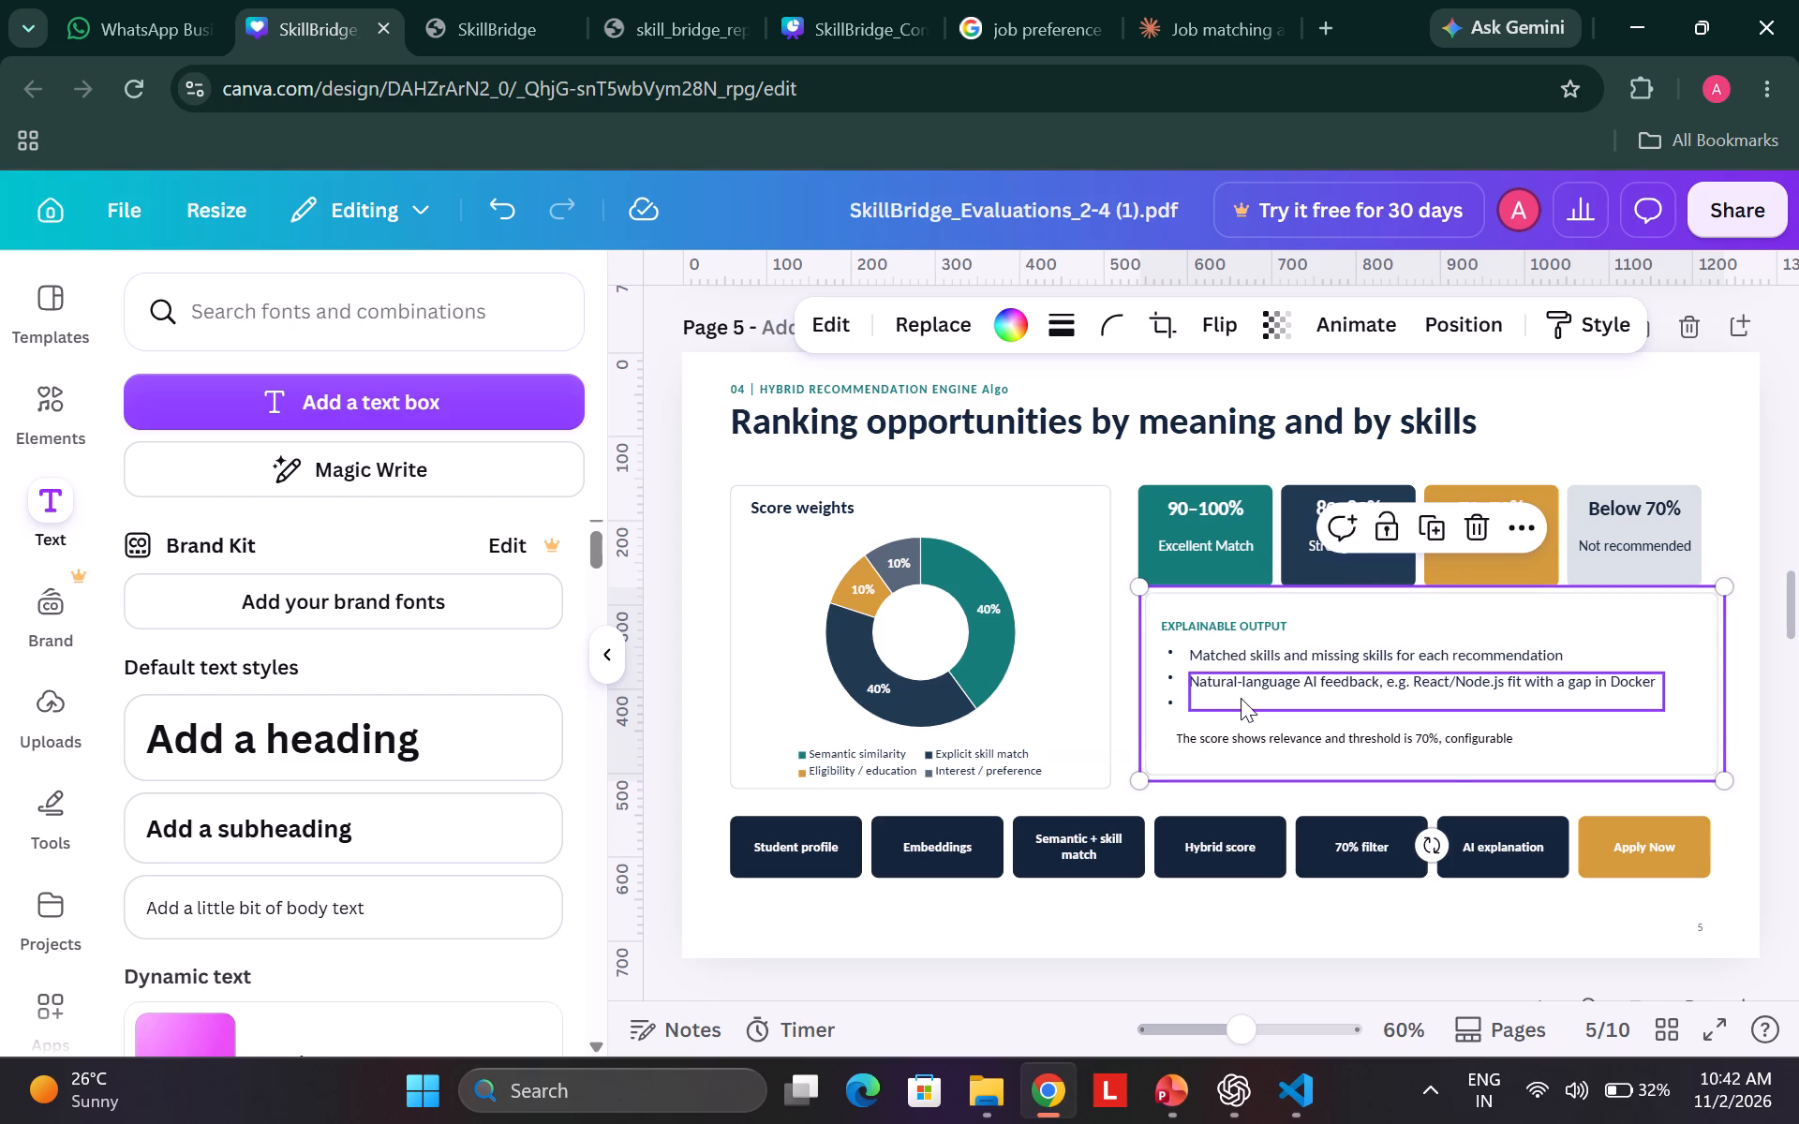
Move the “The score shows relevance…” text box up beside the empty third bullet marker.
{"action": "left_click", "coordinate": [1241, 732]}
{"action": "left_click_drag", "start_coordinate": [1241, 732], "coordinate": [1242, 703]}
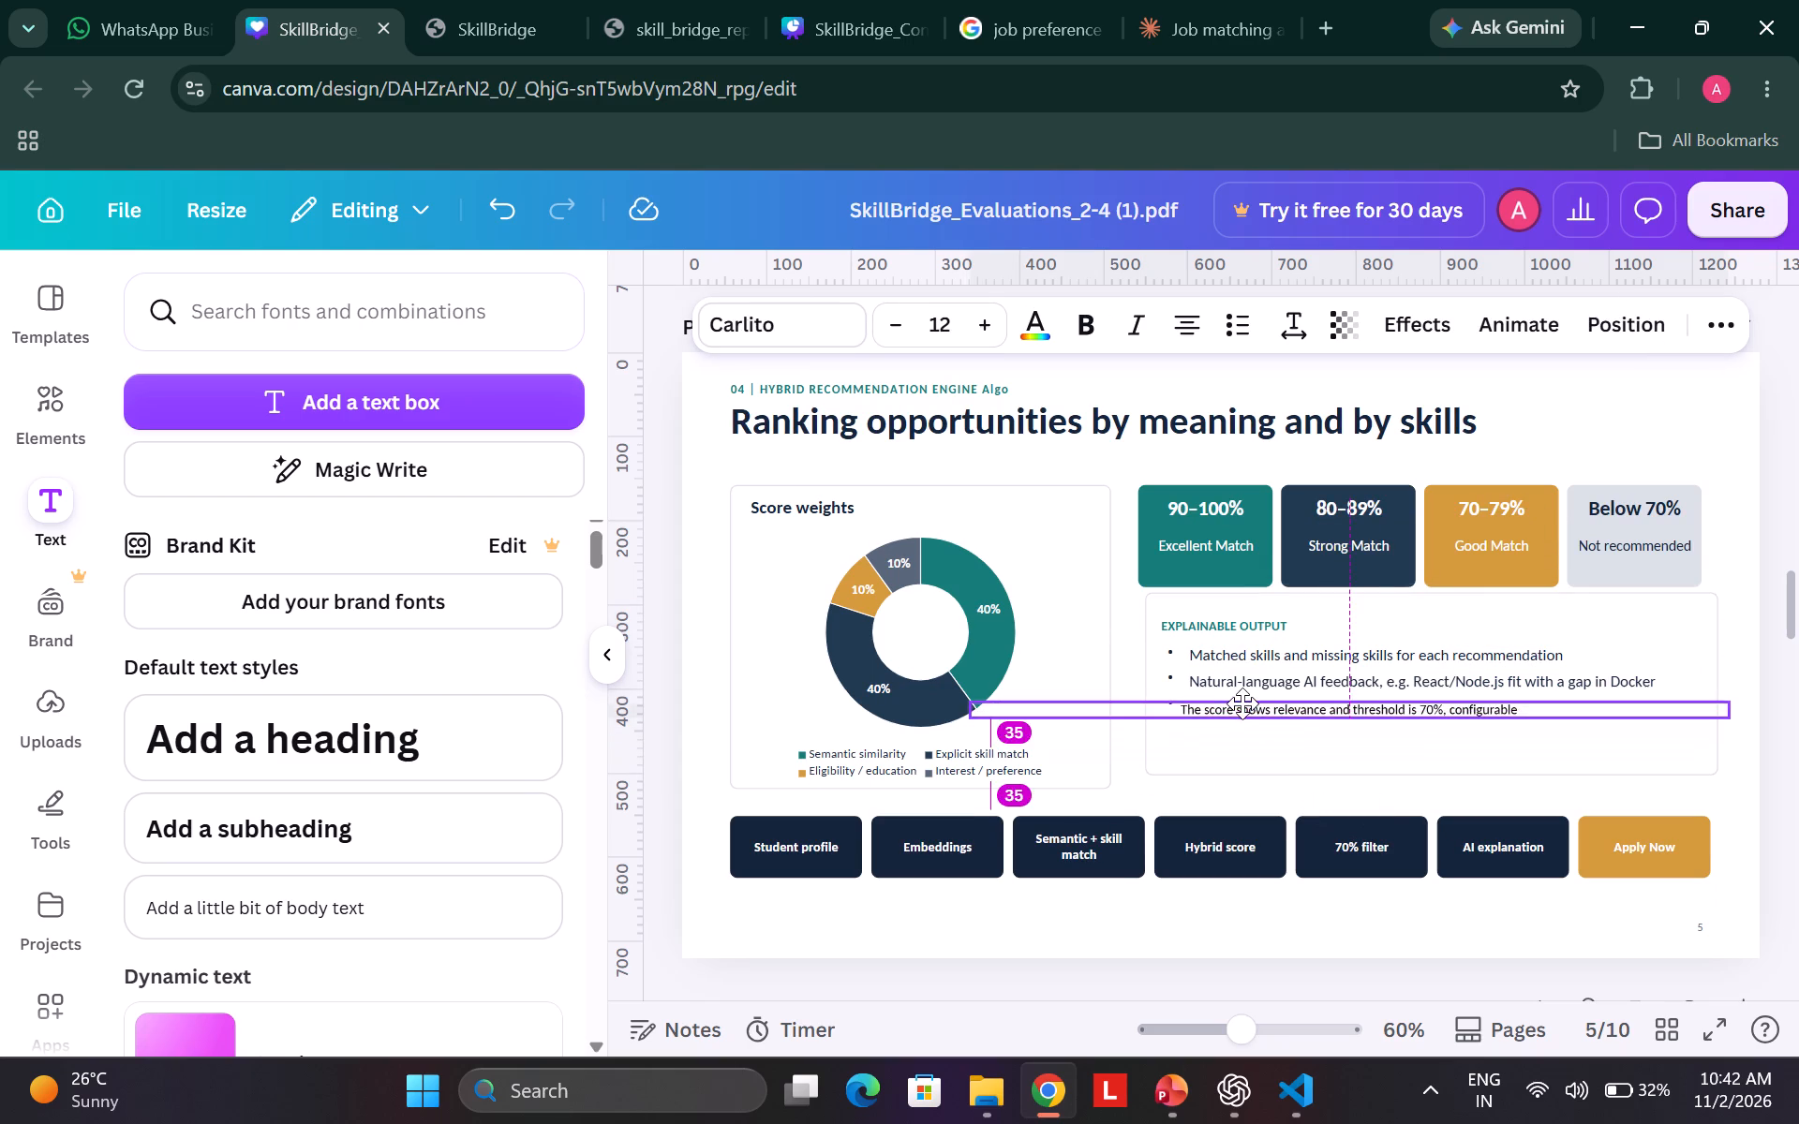
{"action": "left_click_drag", "start_coordinate": [1242, 703], "coordinate": [1255, 697]}
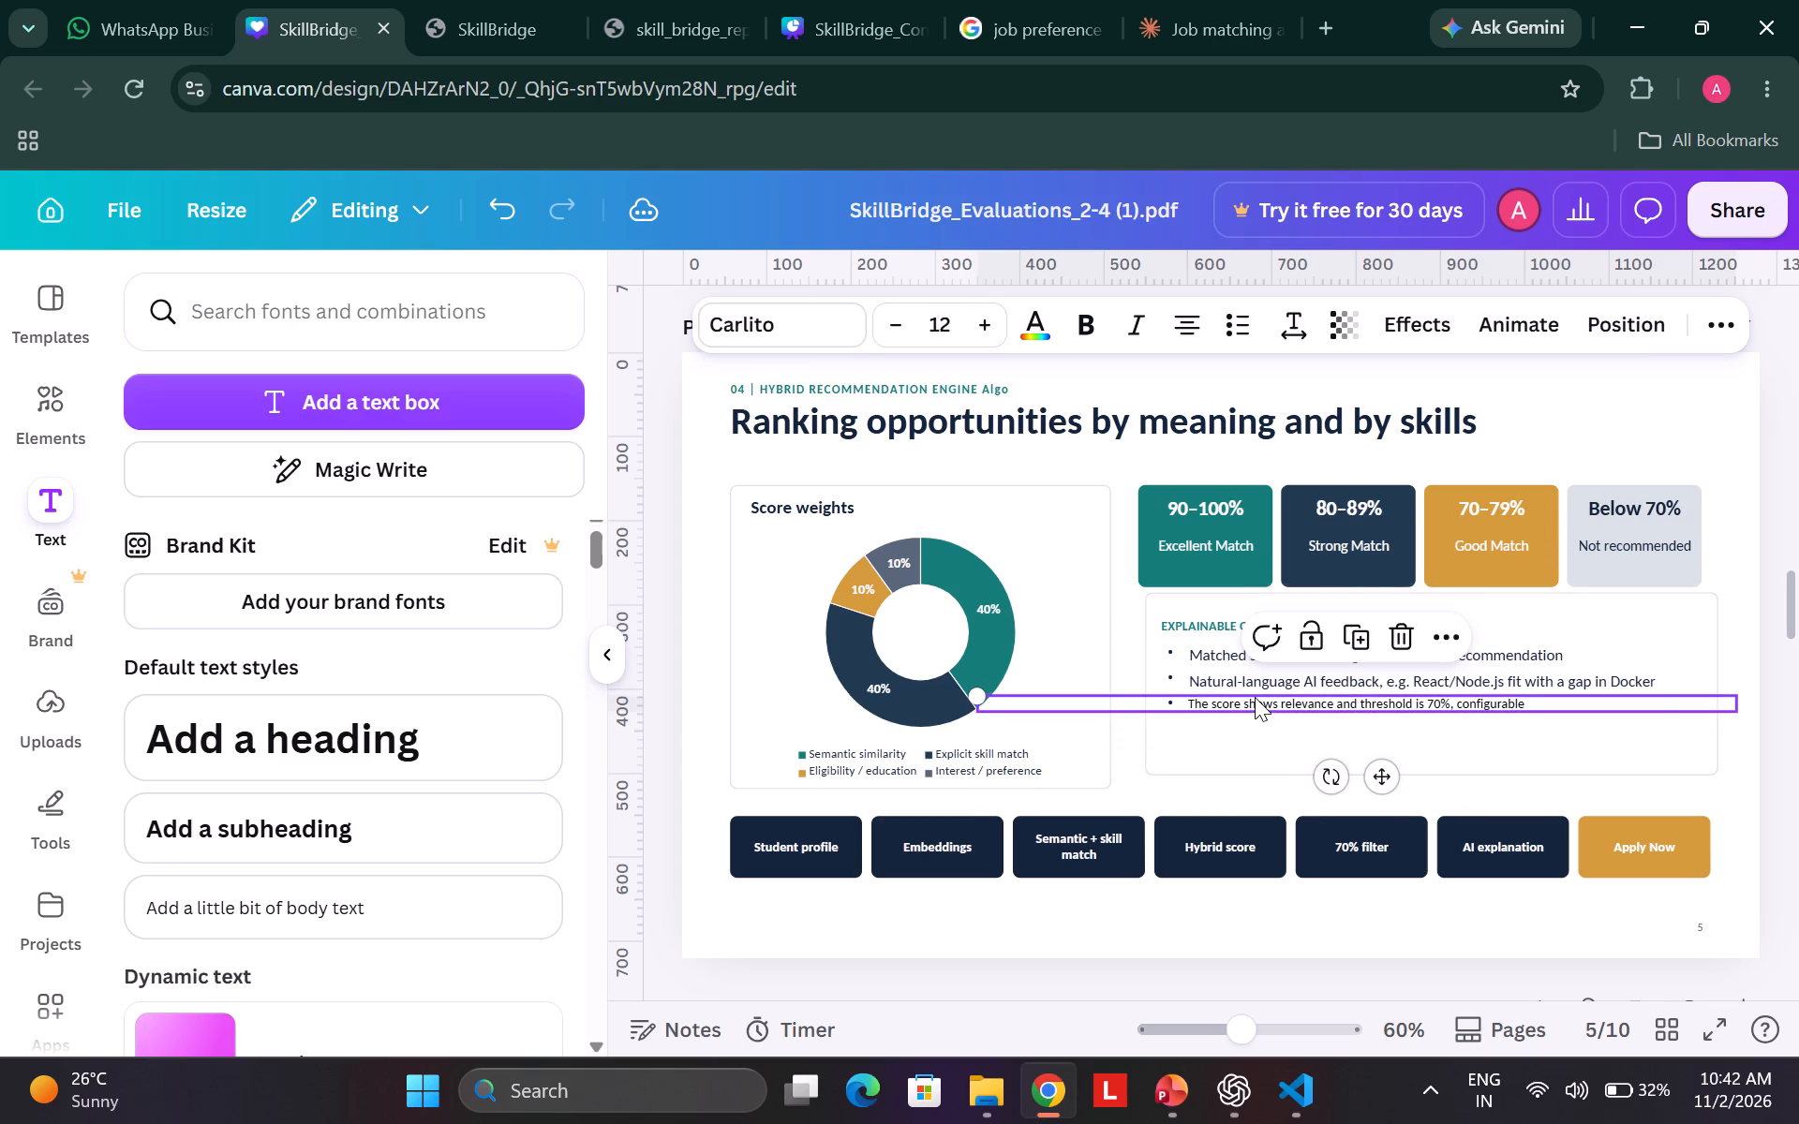
Set the “The score shows relevance…” line to font size 14 to match the first Explainable Output bullet.
{"action": "left_click", "coordinate": [1226, 644]}
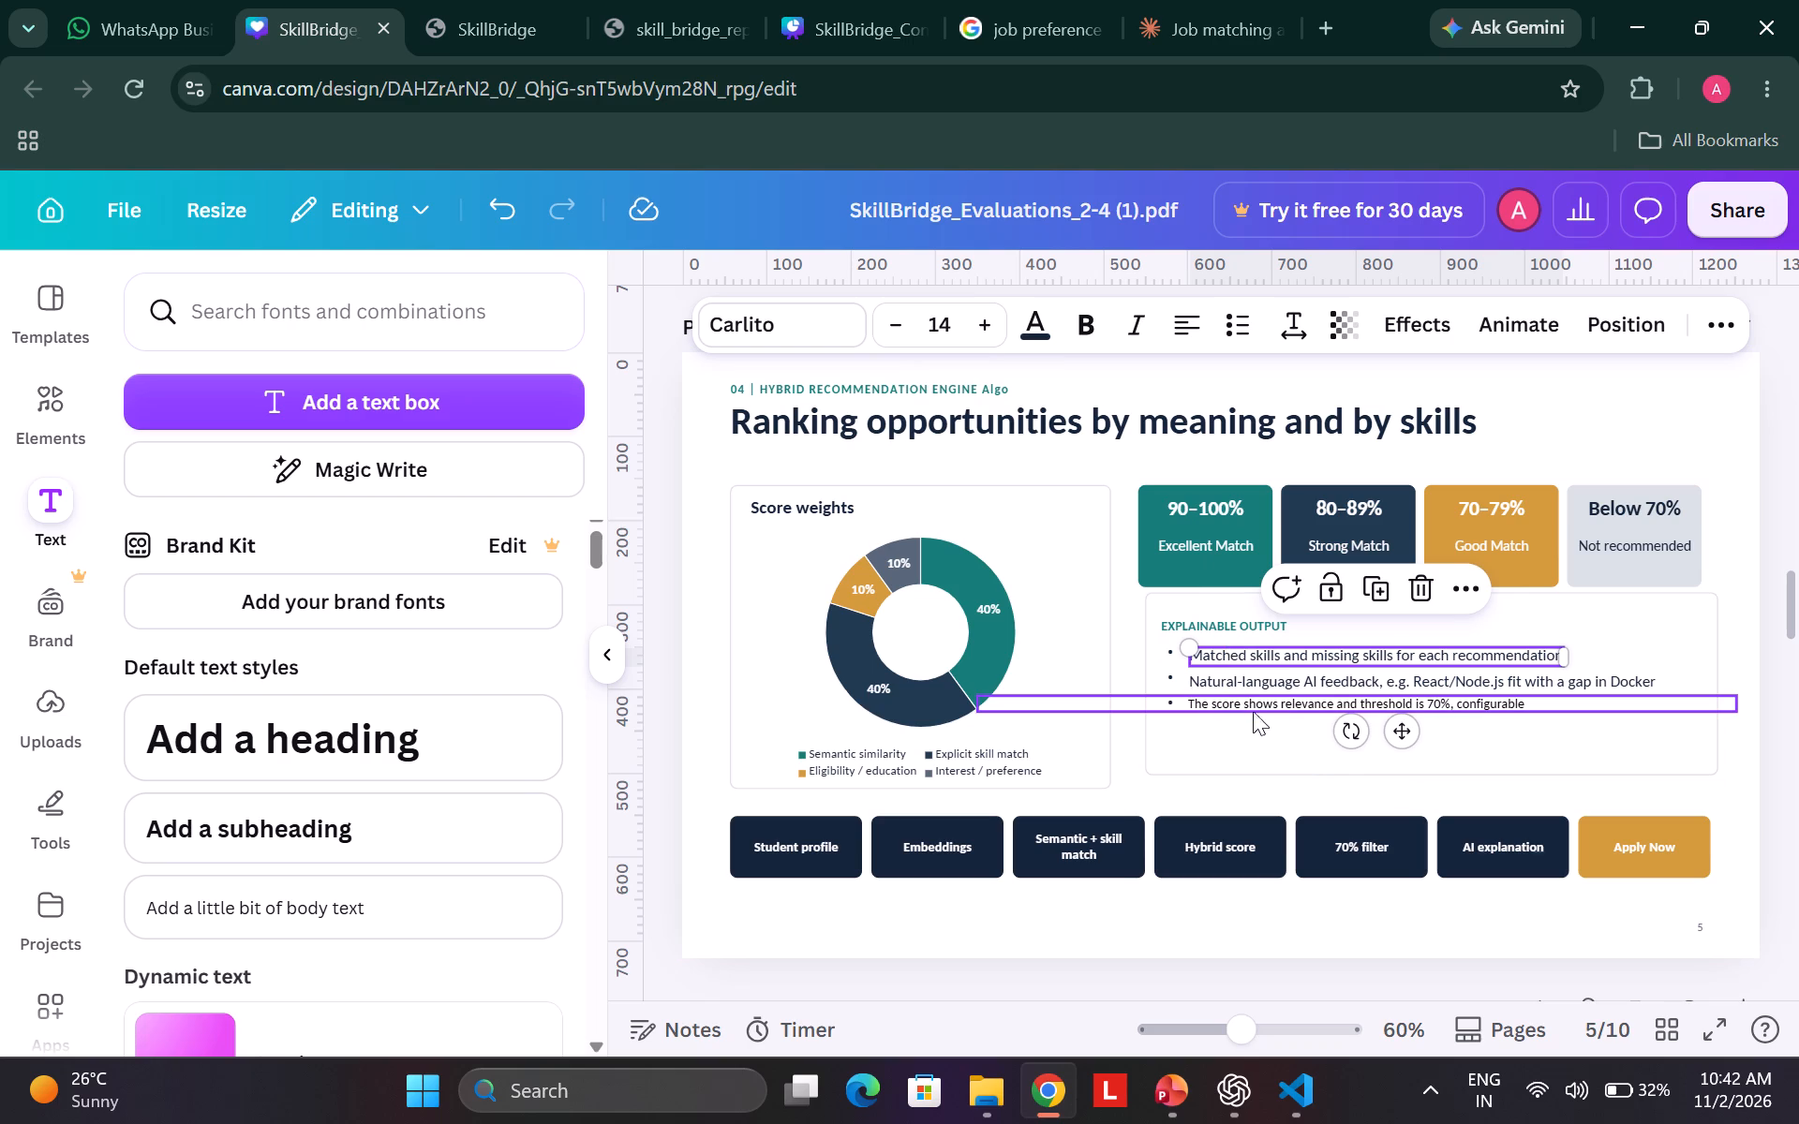
{"action": "left_click", "coordinate": [1259, 705]}
{"action": "left_click", "coordinate": [984, 327]}
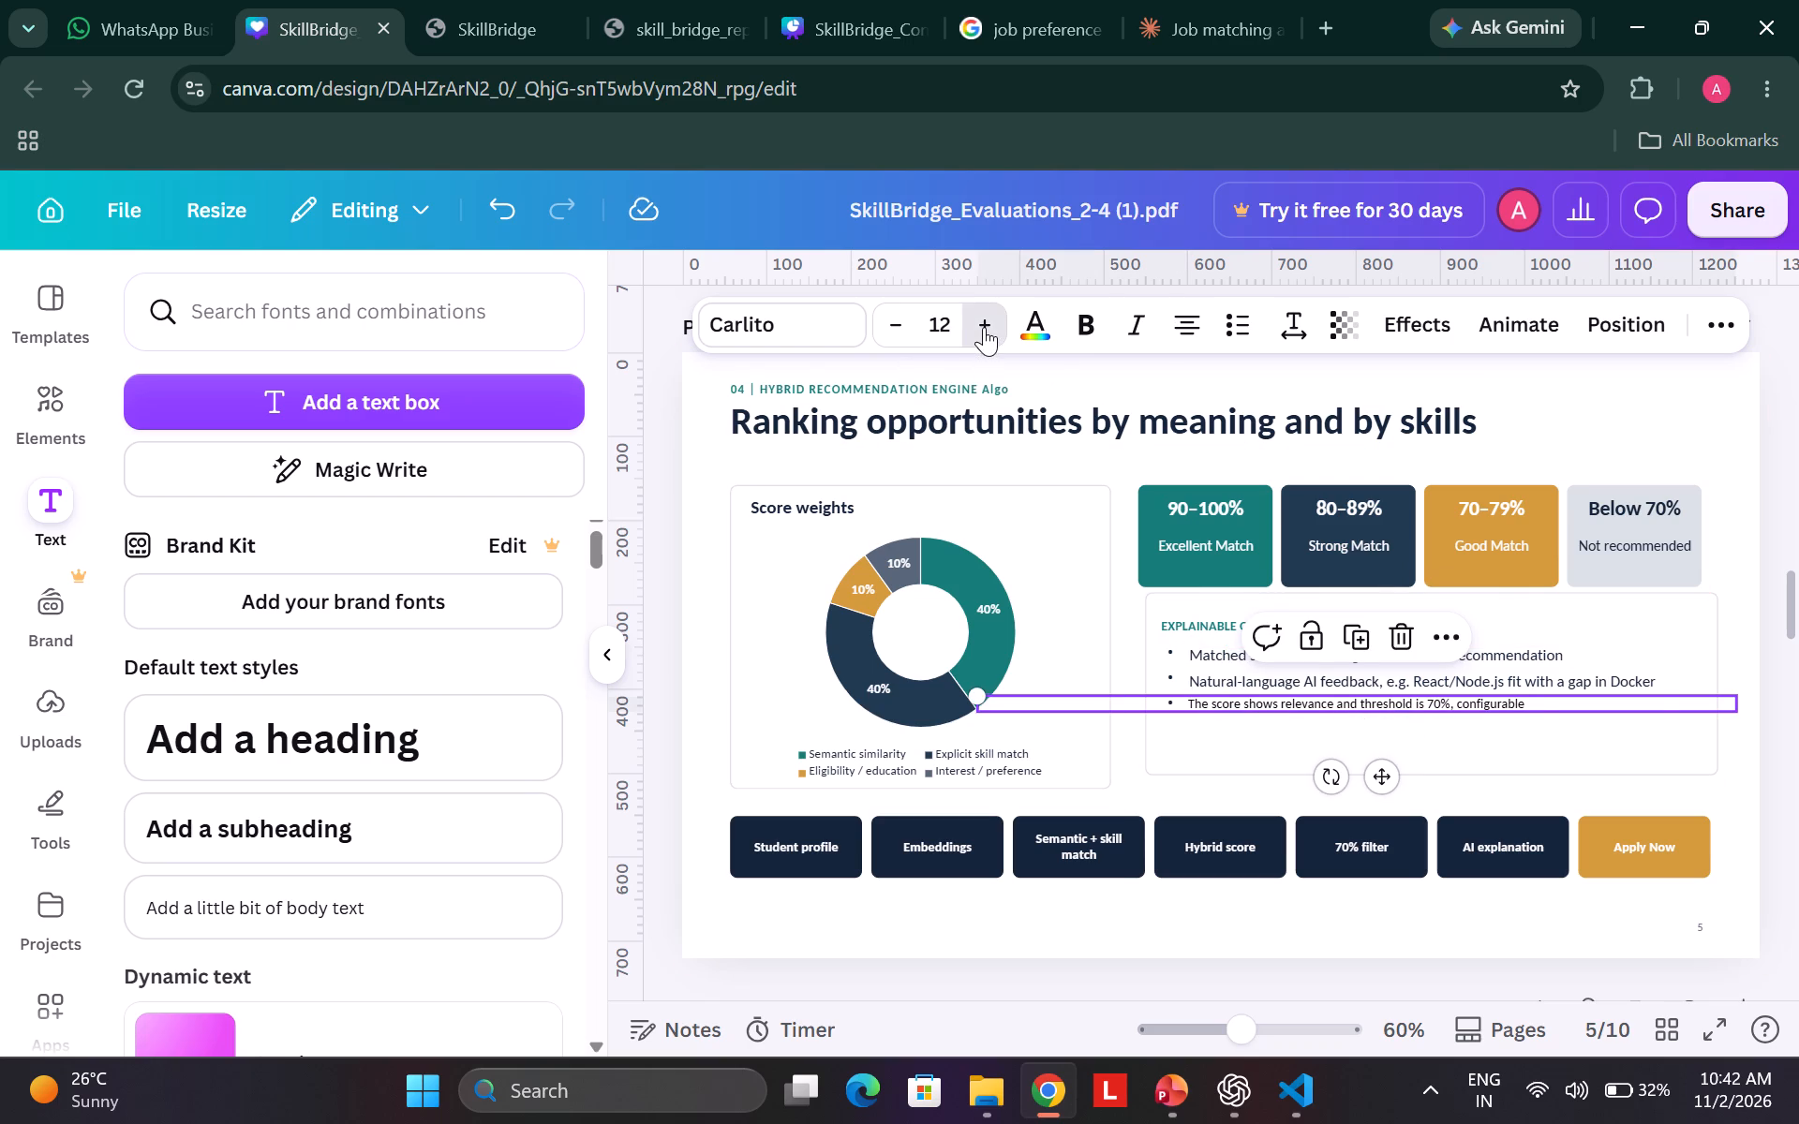
{"action": "left_click", "coordinate": [984, 327]}
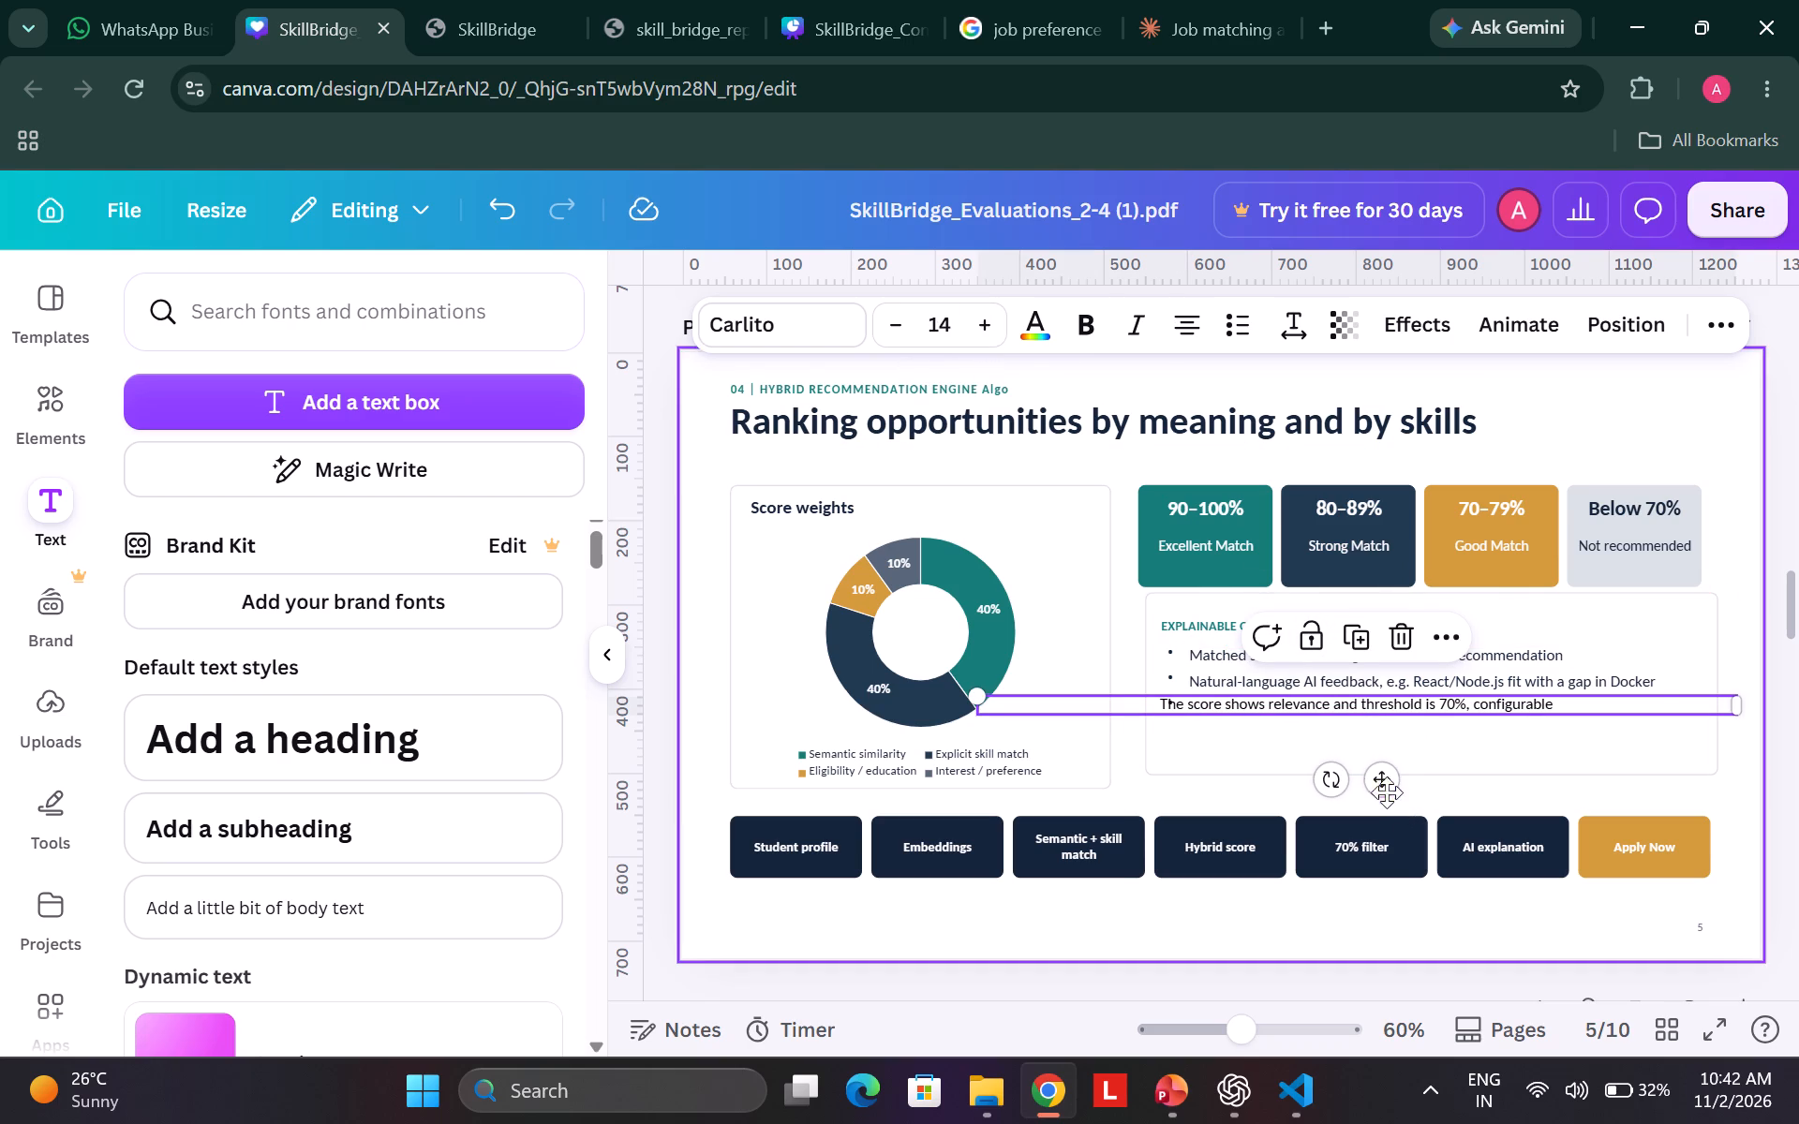
Realign the enlarged “The score shows relevance…” line under the two bullet texts, clear of the third bullet marker.
{"action": "left_click_drag", "start_coordinate": [1387, 780], "coordinate": [1410, 777]}
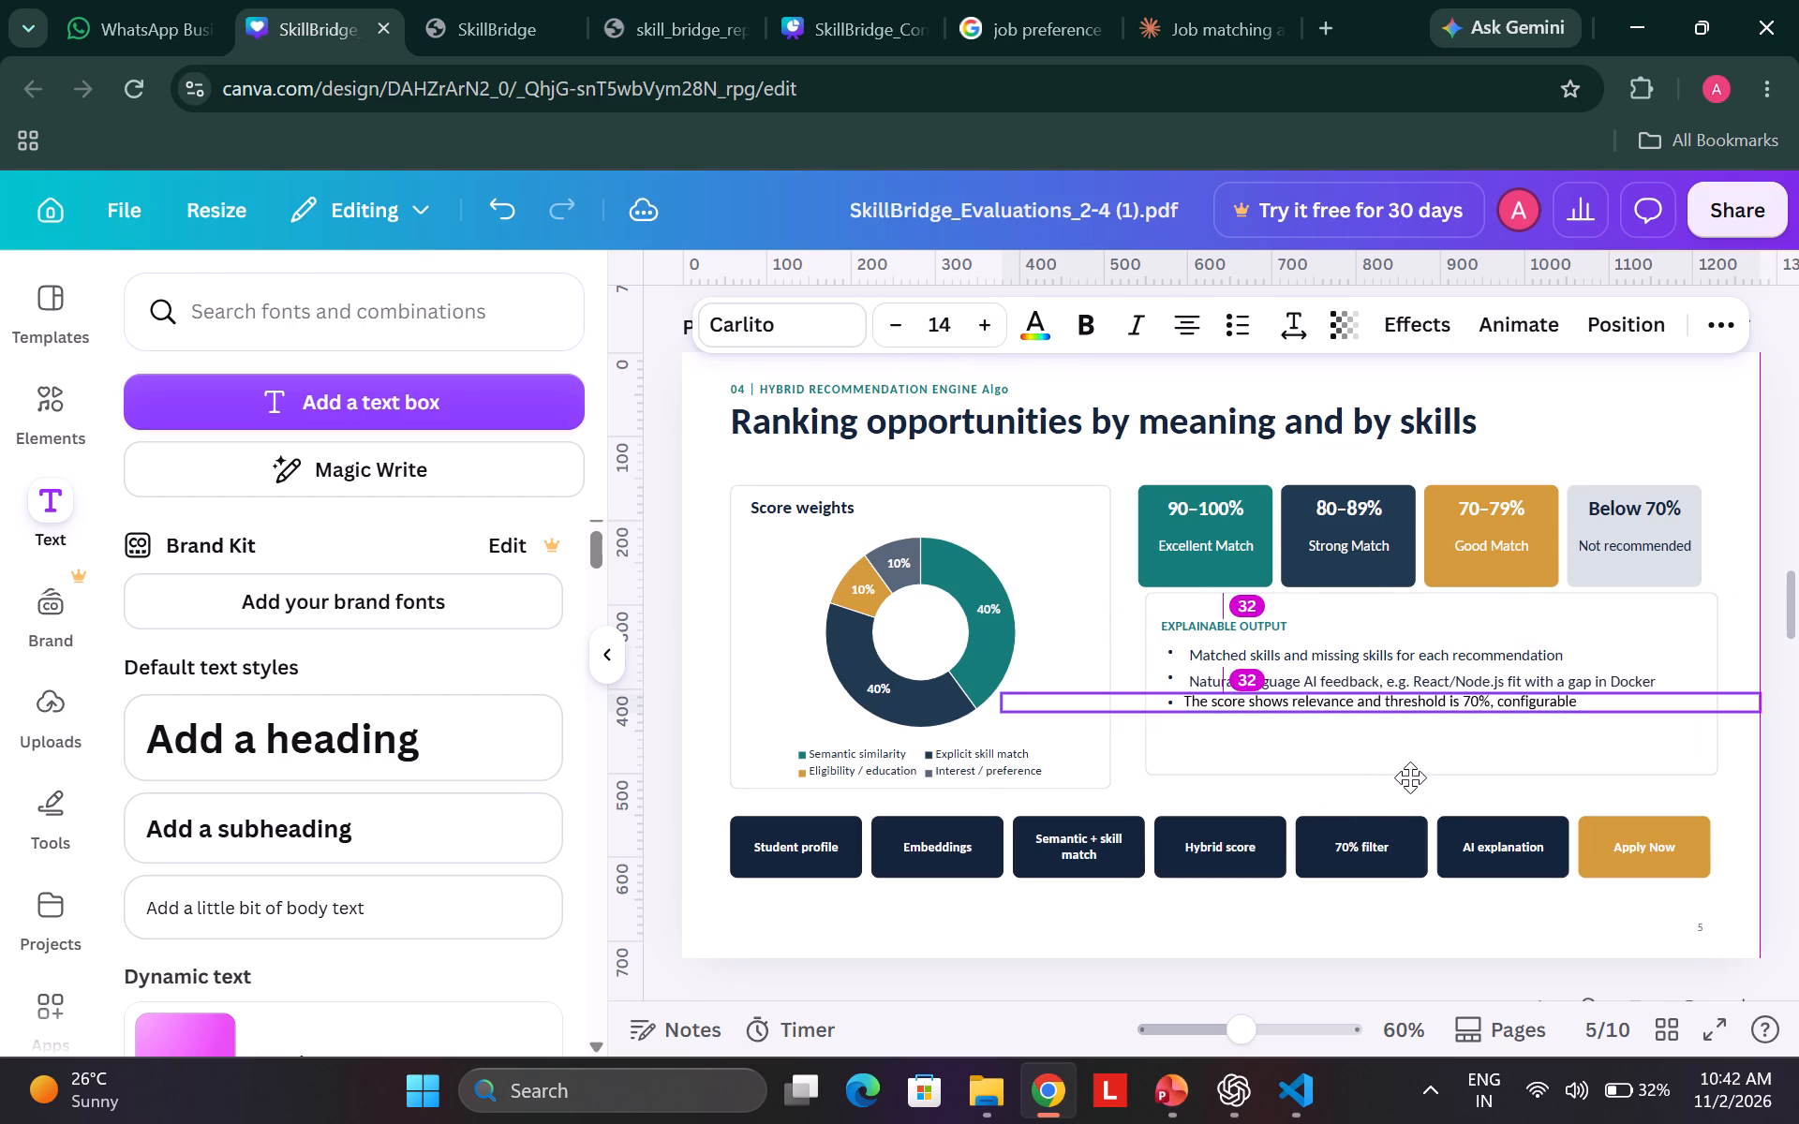
{"action": "left_click_drag", "start_coordinate": [1410, 777], "coordinate": [1419, 784]}
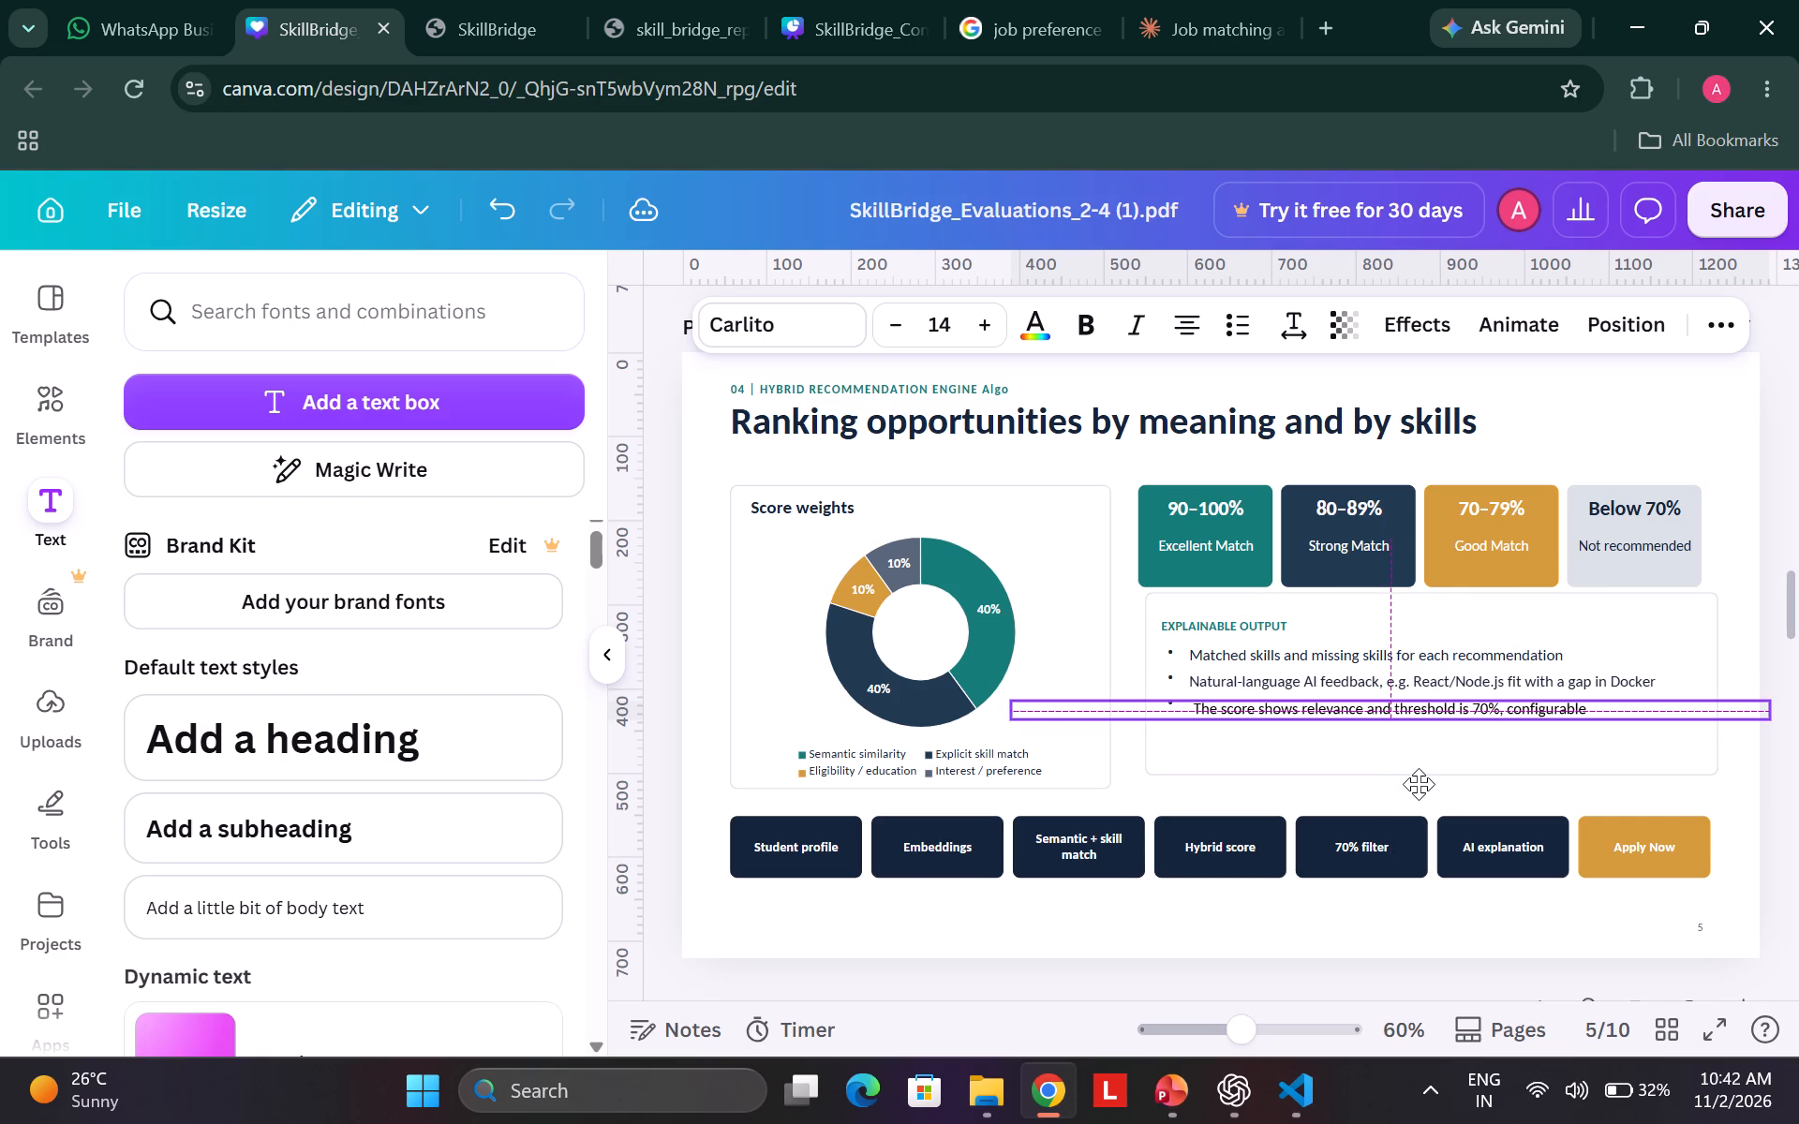
{"action": "left_click_drag", "start_coordinate": [1419, 784], "coordinate": [1411, 784]}
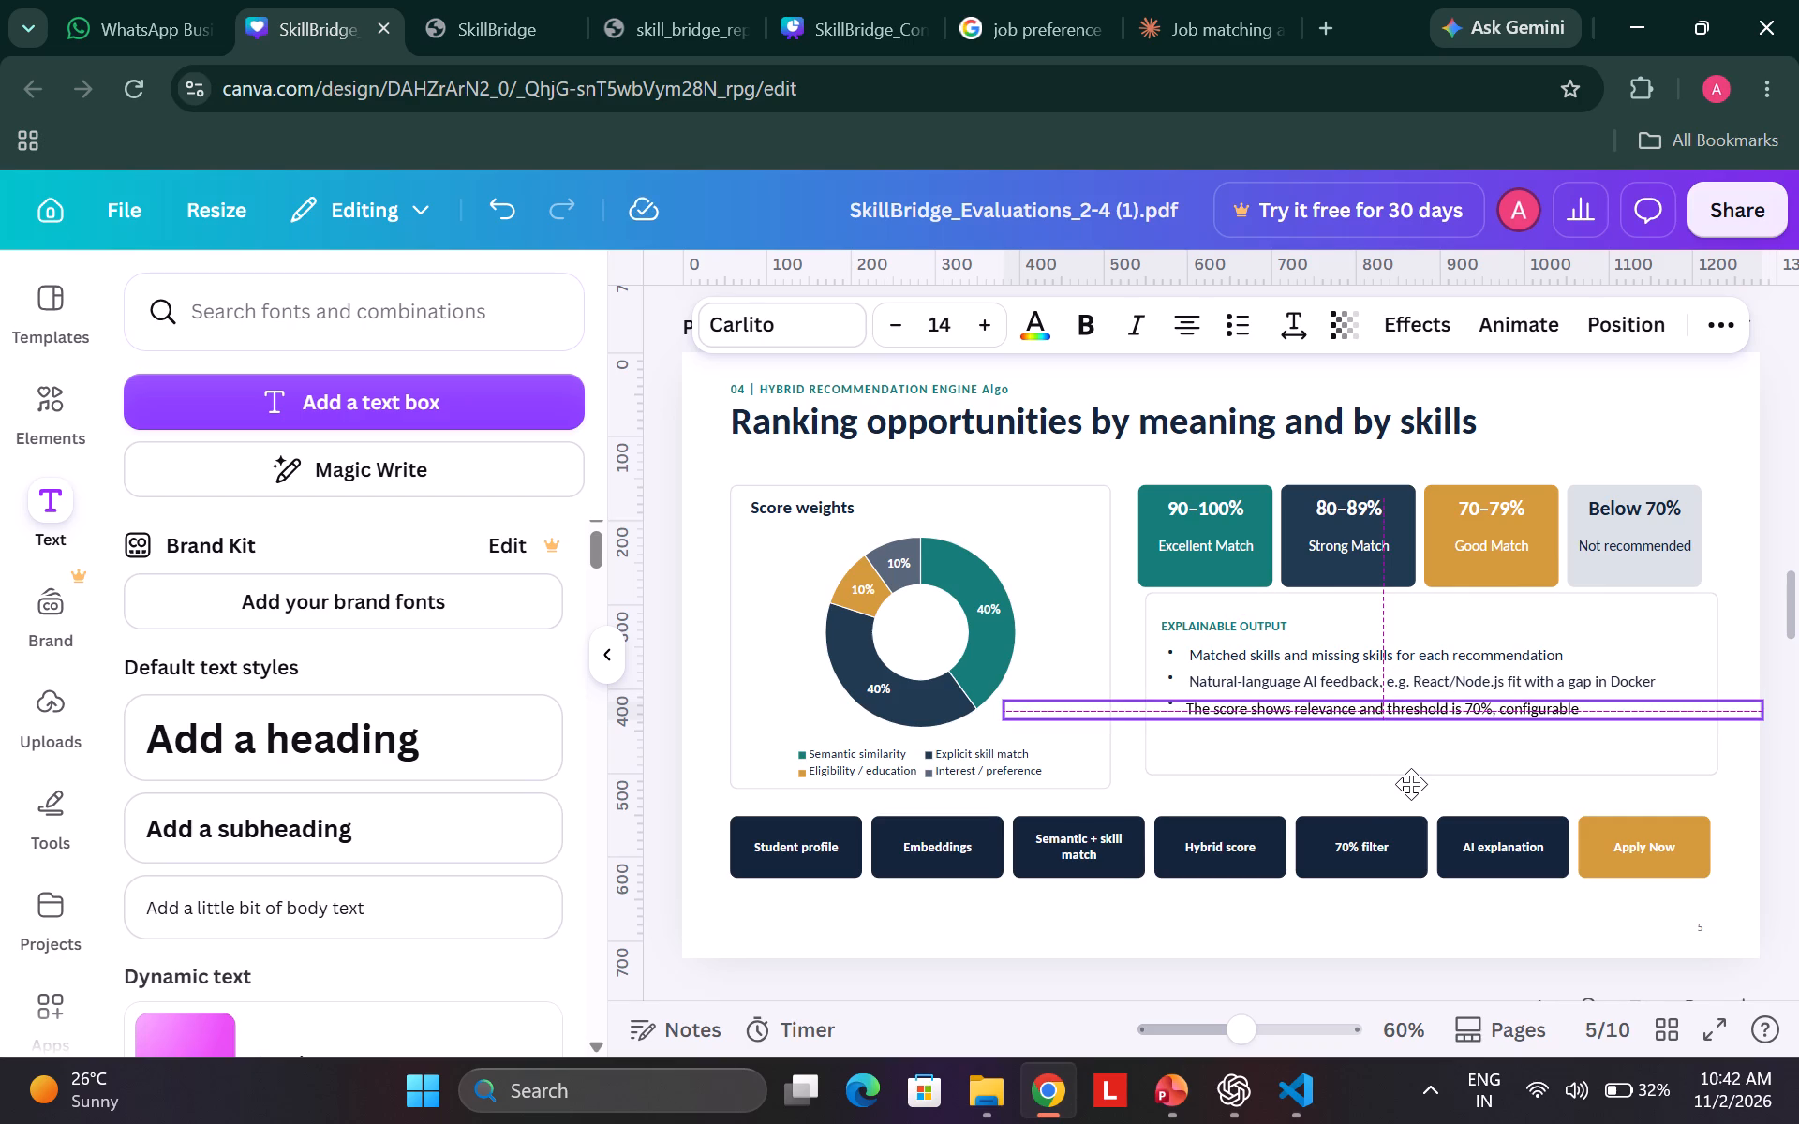
{"action": "left_click_drag", "start_coordinate": [1411, 784], "coordinate": [1416, 783]}
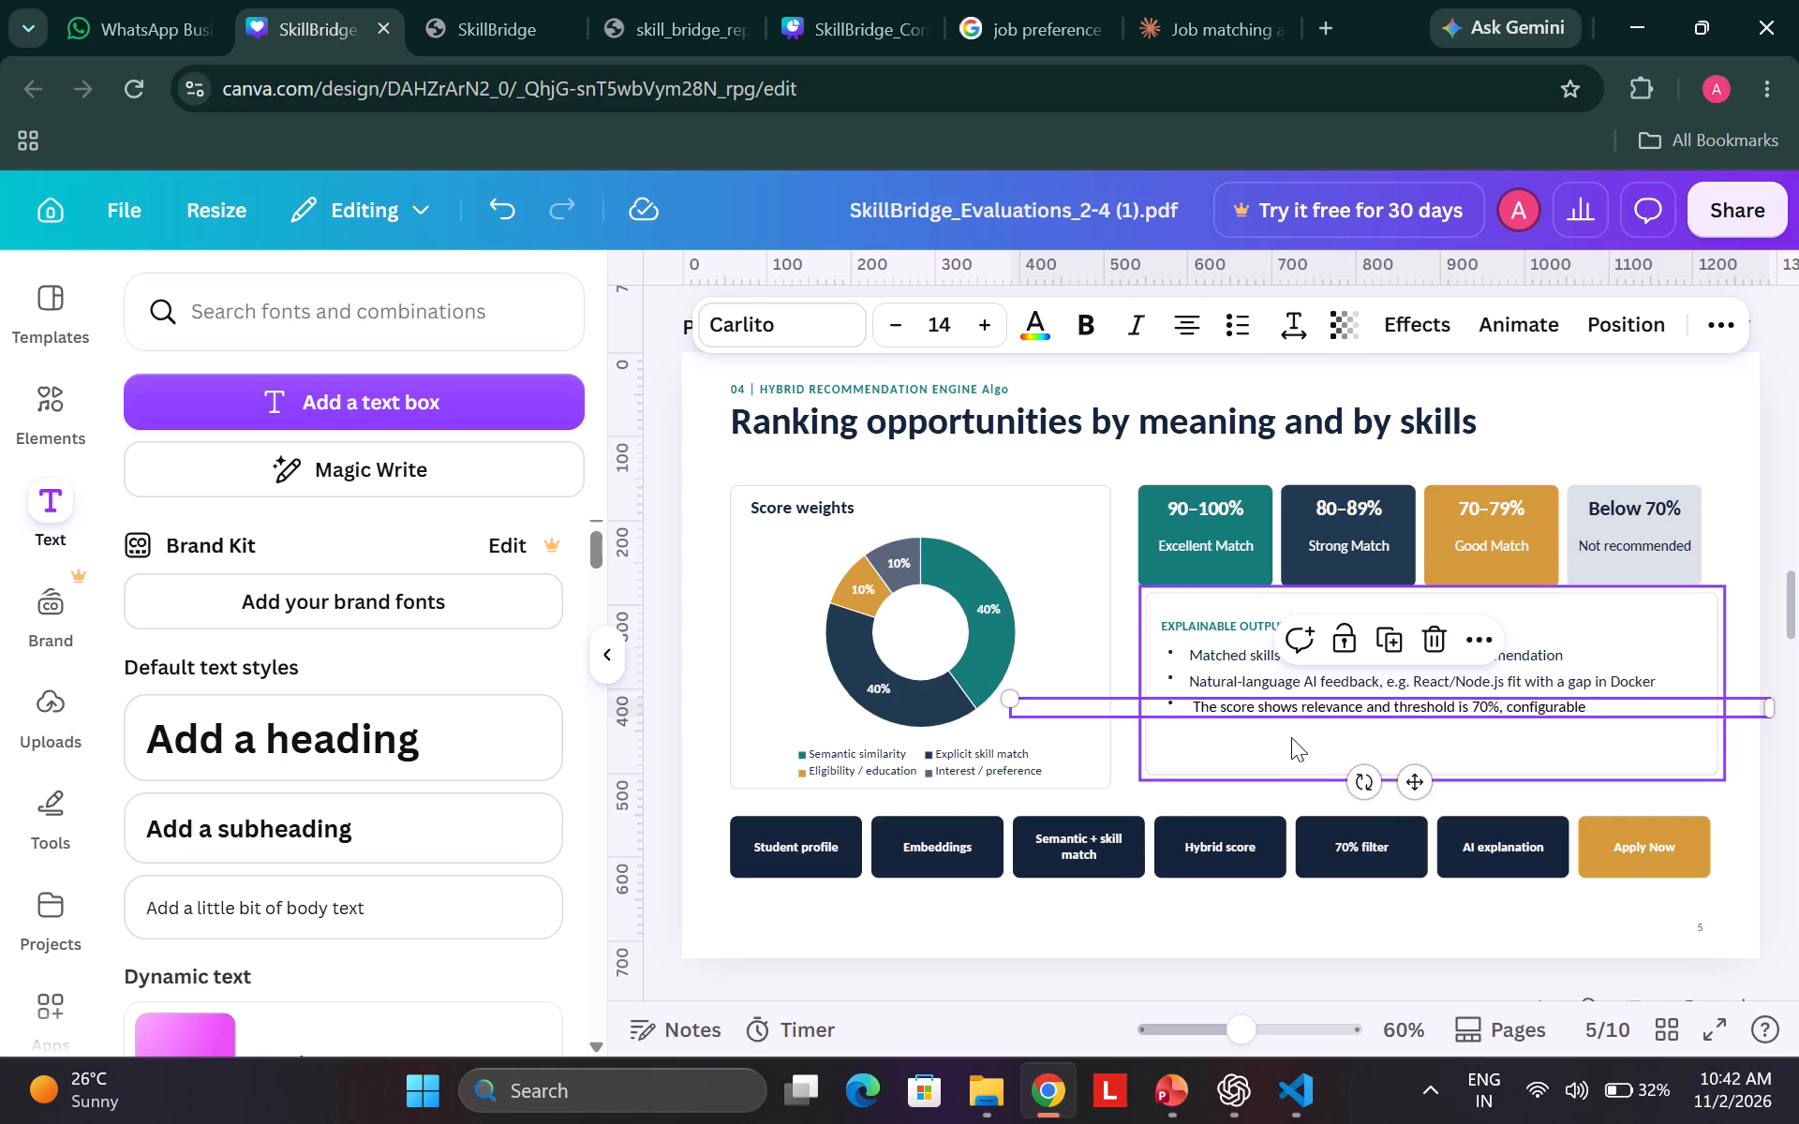
Nudge the column of bullet markers down slightly so each marker lines up with its Explainable Output text line.
{"action": "left_click", "coordinate": [1291, 737]}
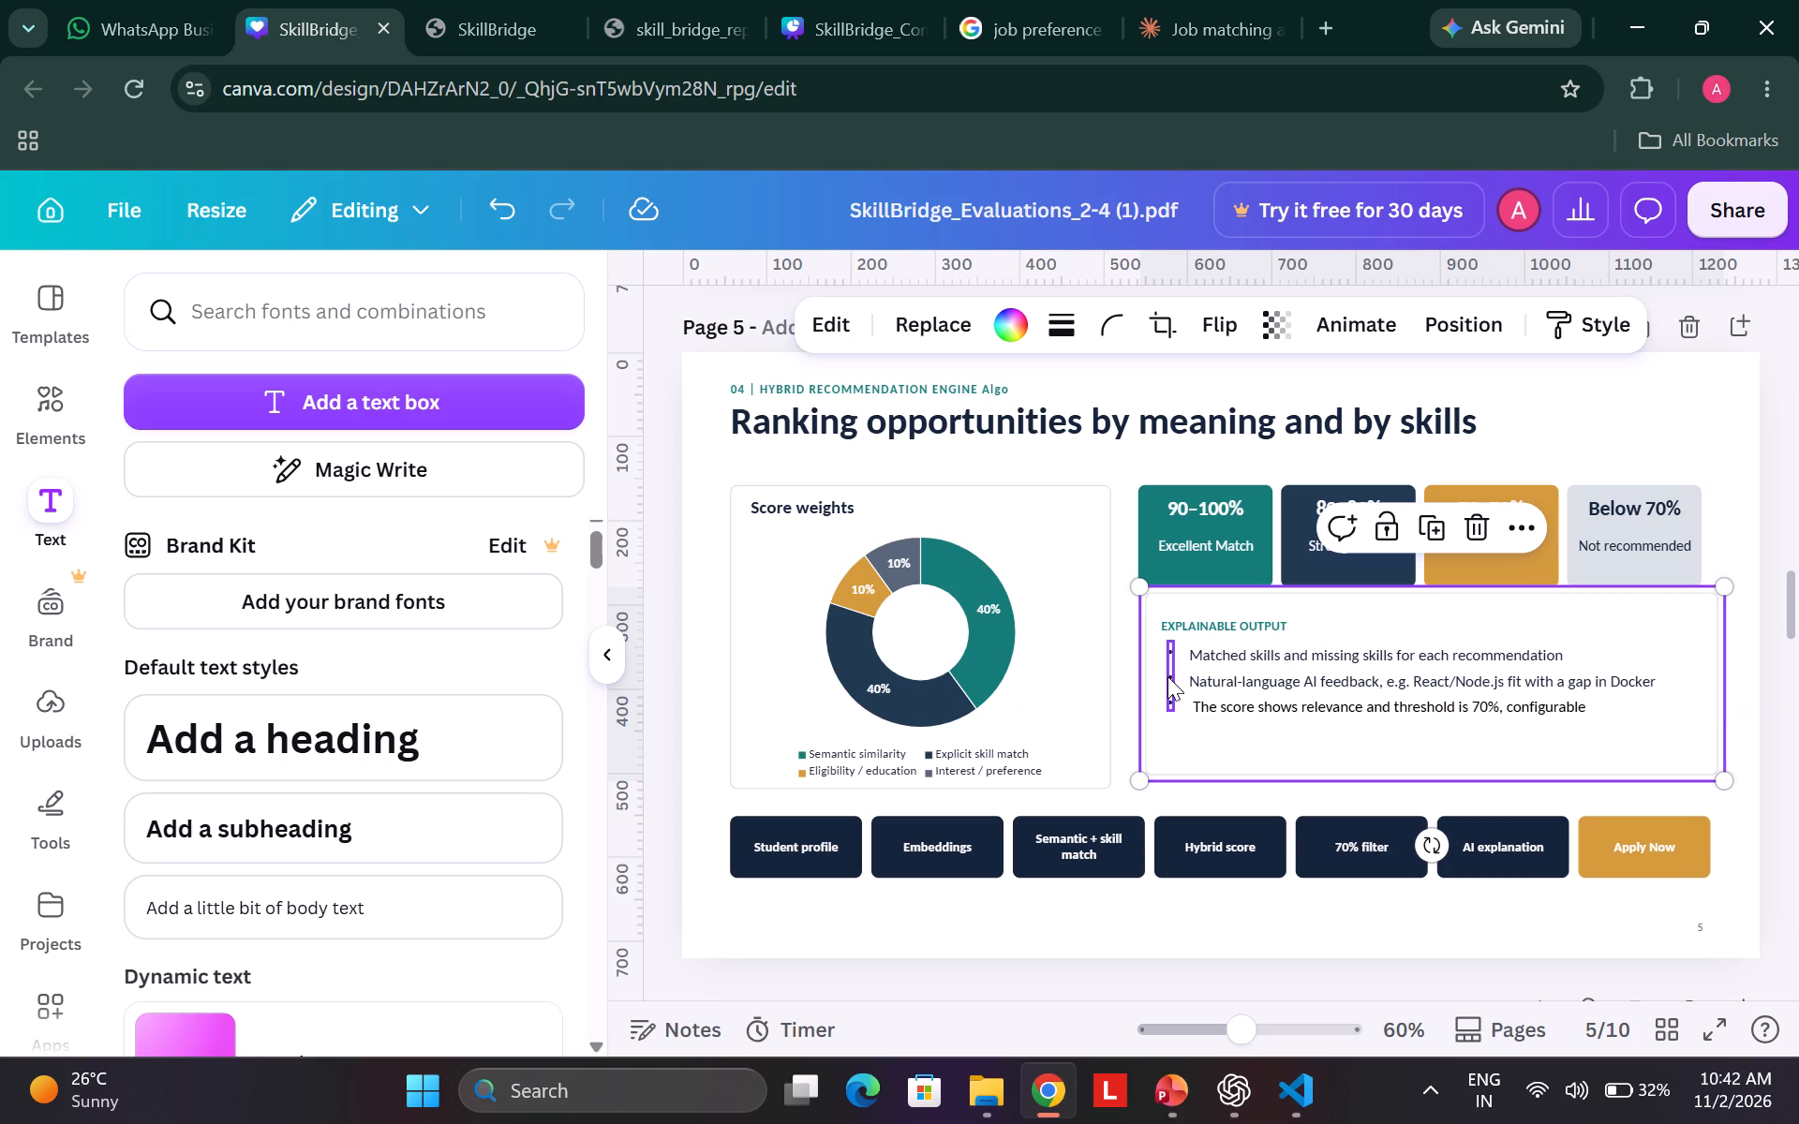
{"action": "left_click", "coordinate": [1167, 676]}
{"action": "left_click", "coordinate": [1189, 774]}
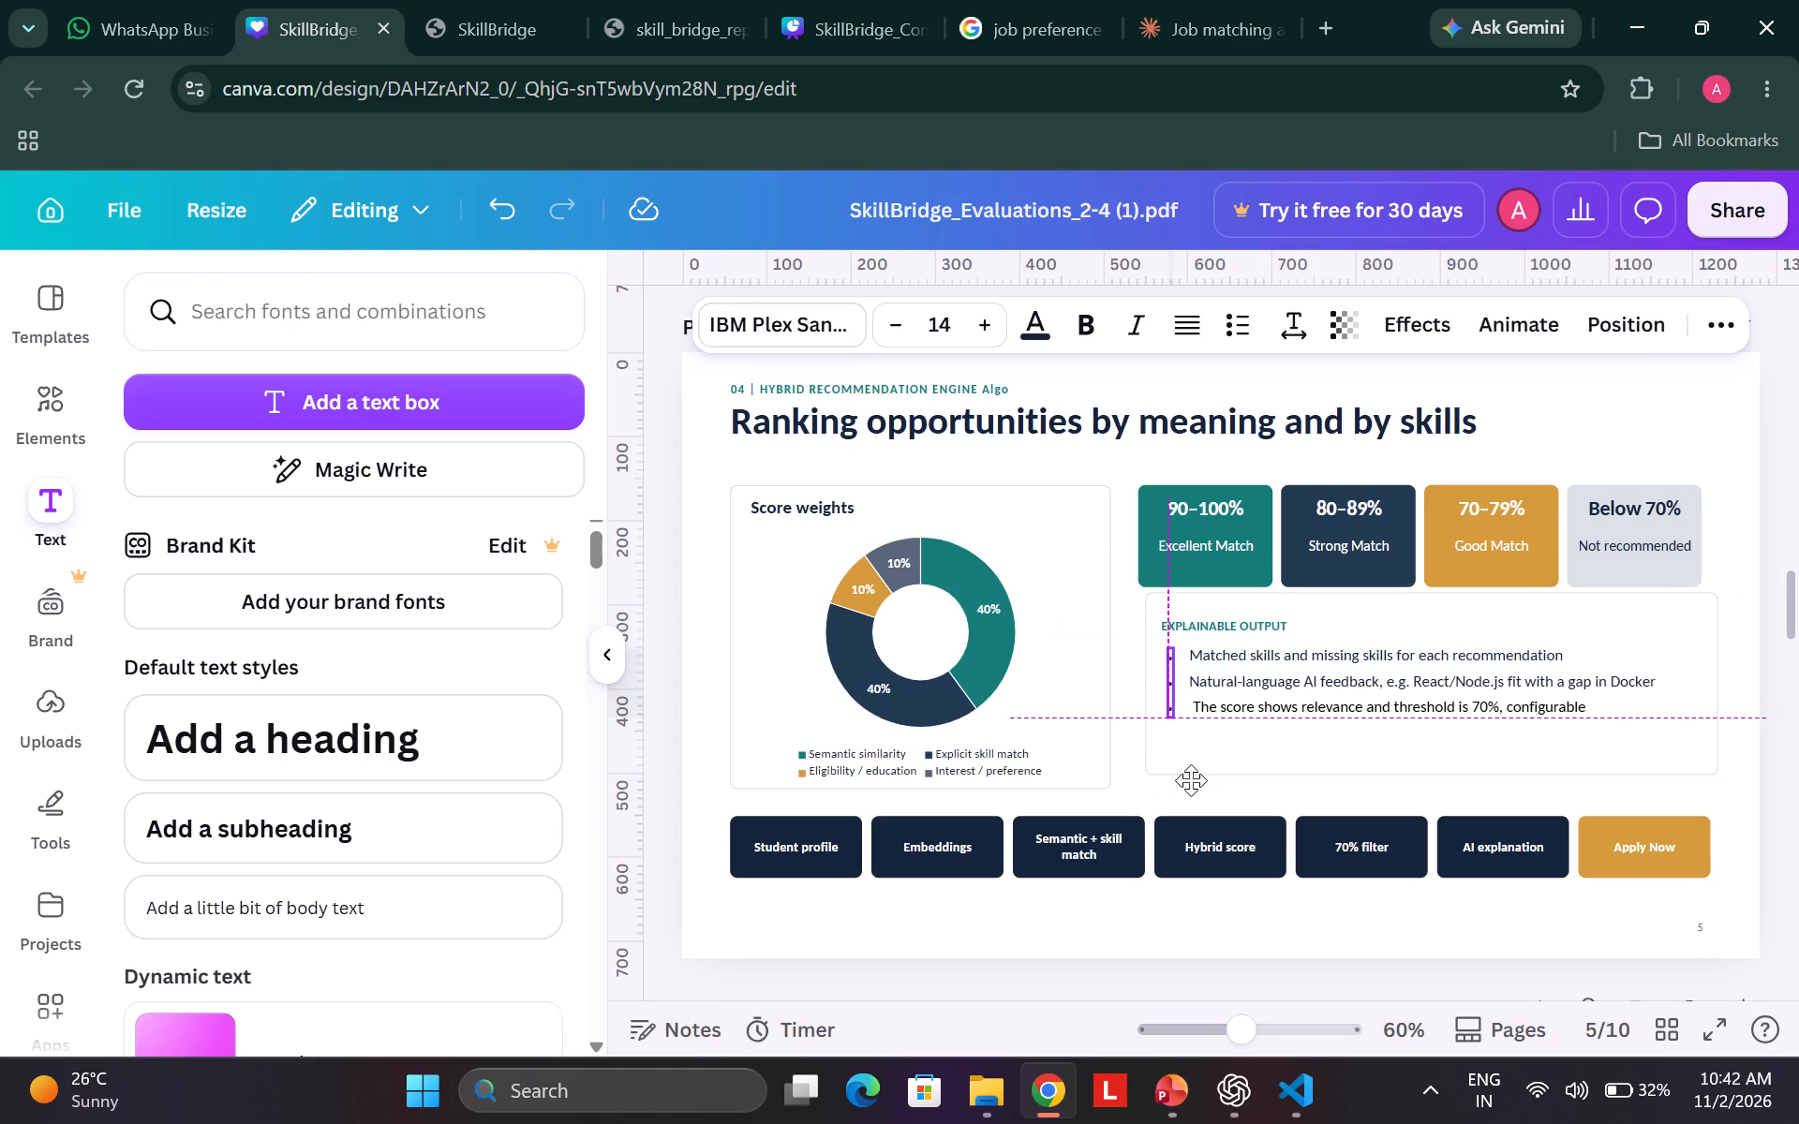
{"action": "left_click", "coordinate": [1270, 743]}
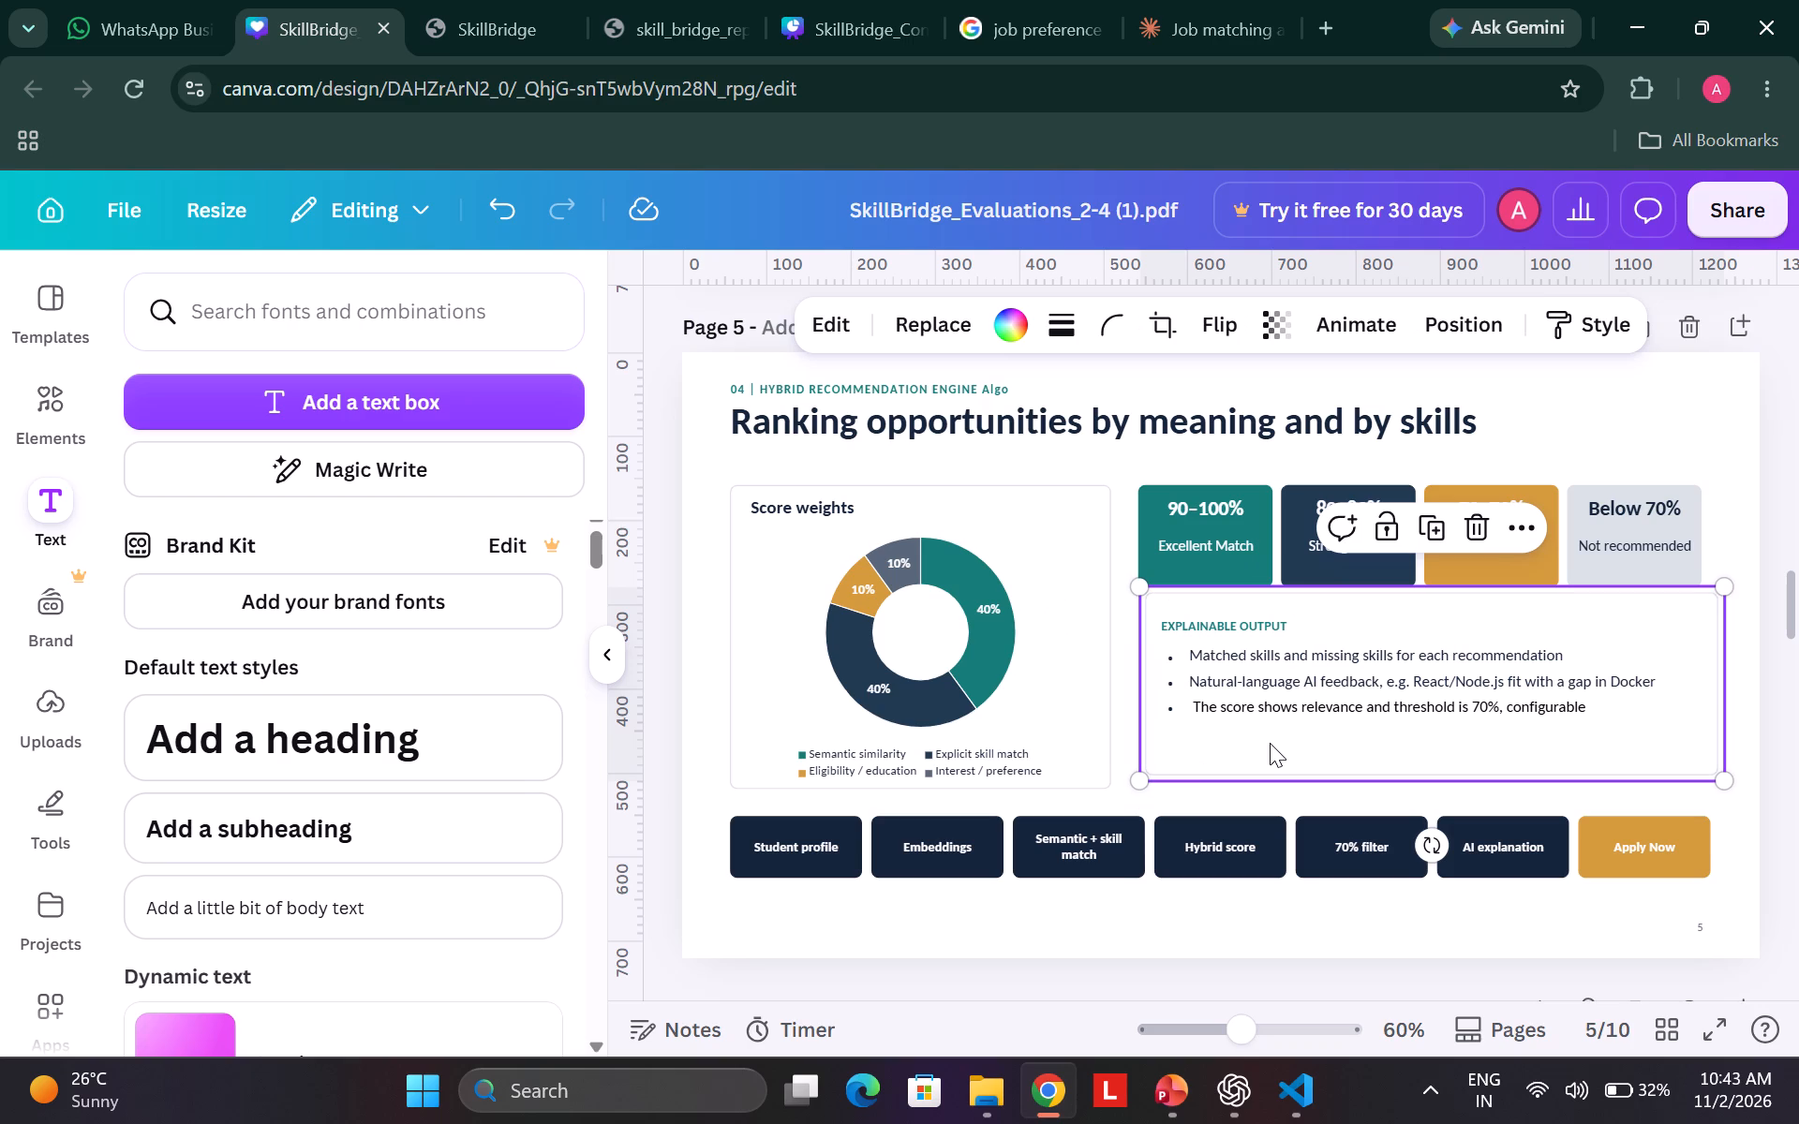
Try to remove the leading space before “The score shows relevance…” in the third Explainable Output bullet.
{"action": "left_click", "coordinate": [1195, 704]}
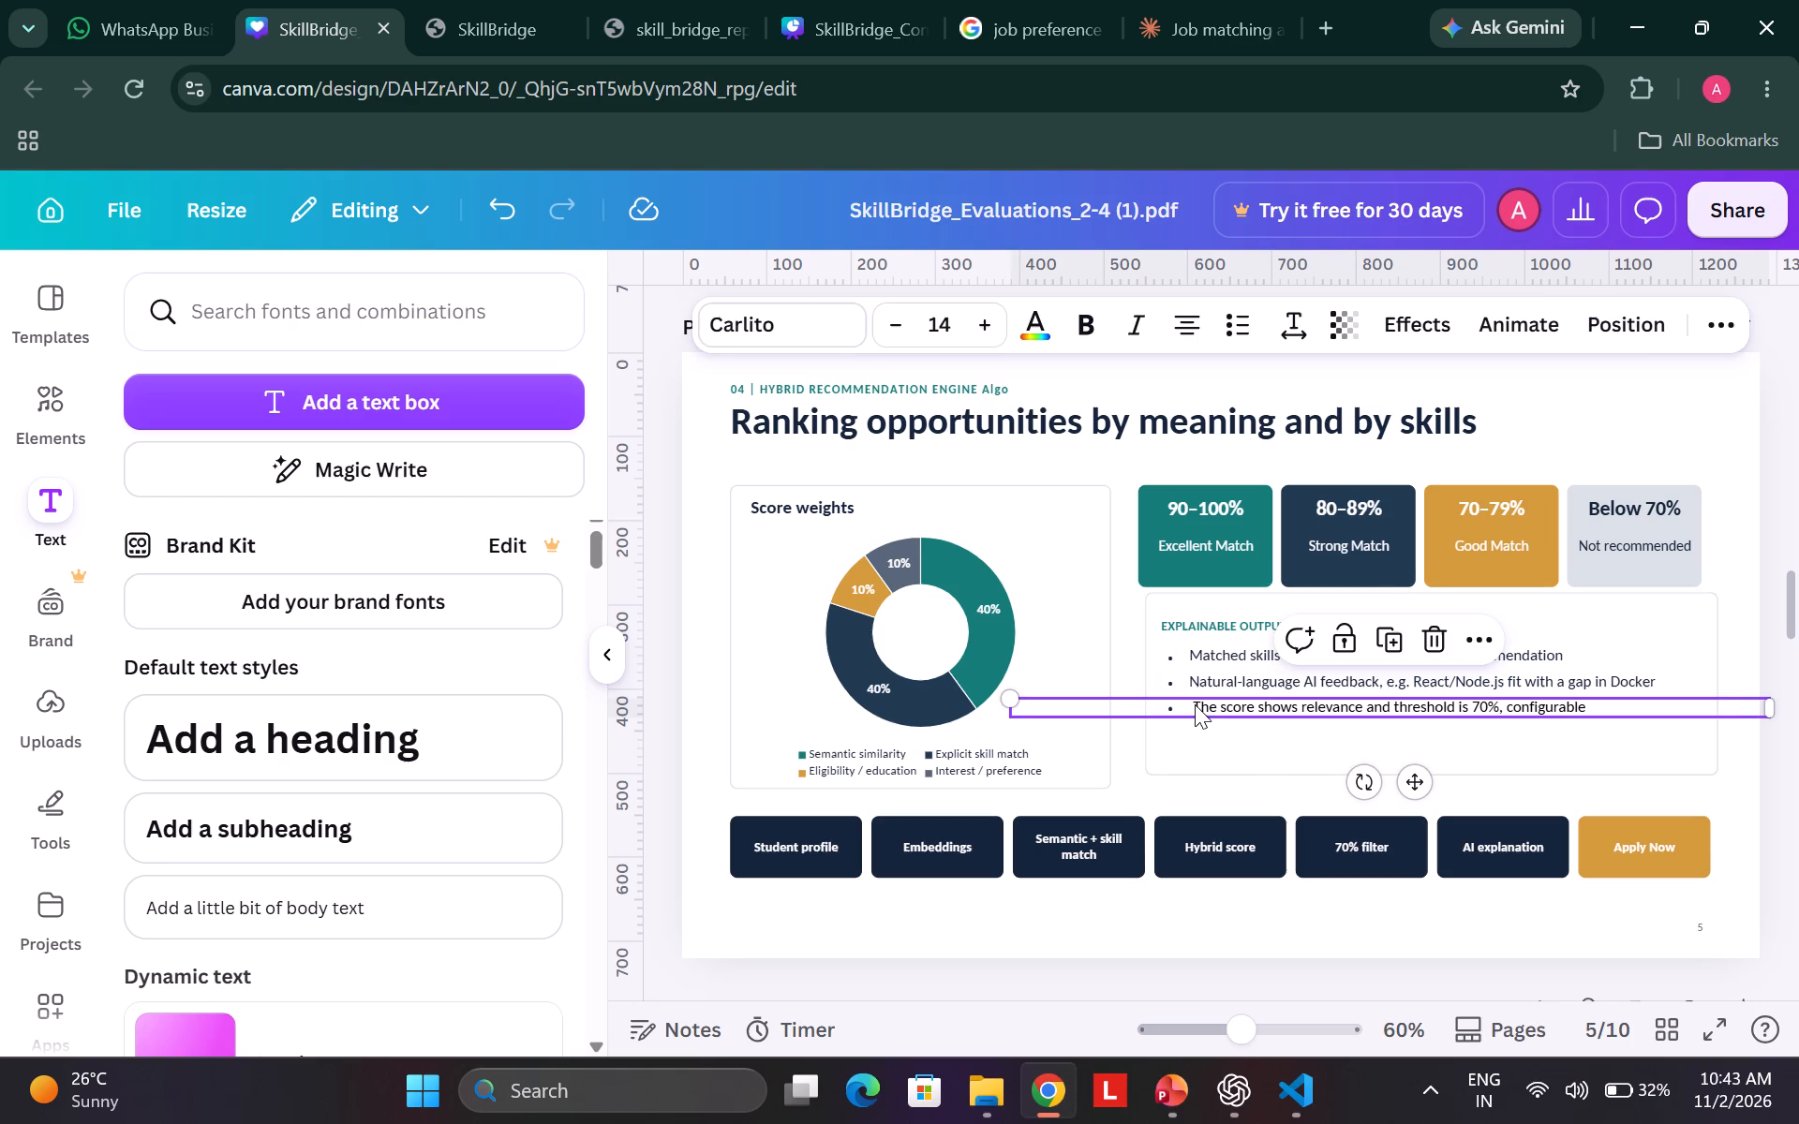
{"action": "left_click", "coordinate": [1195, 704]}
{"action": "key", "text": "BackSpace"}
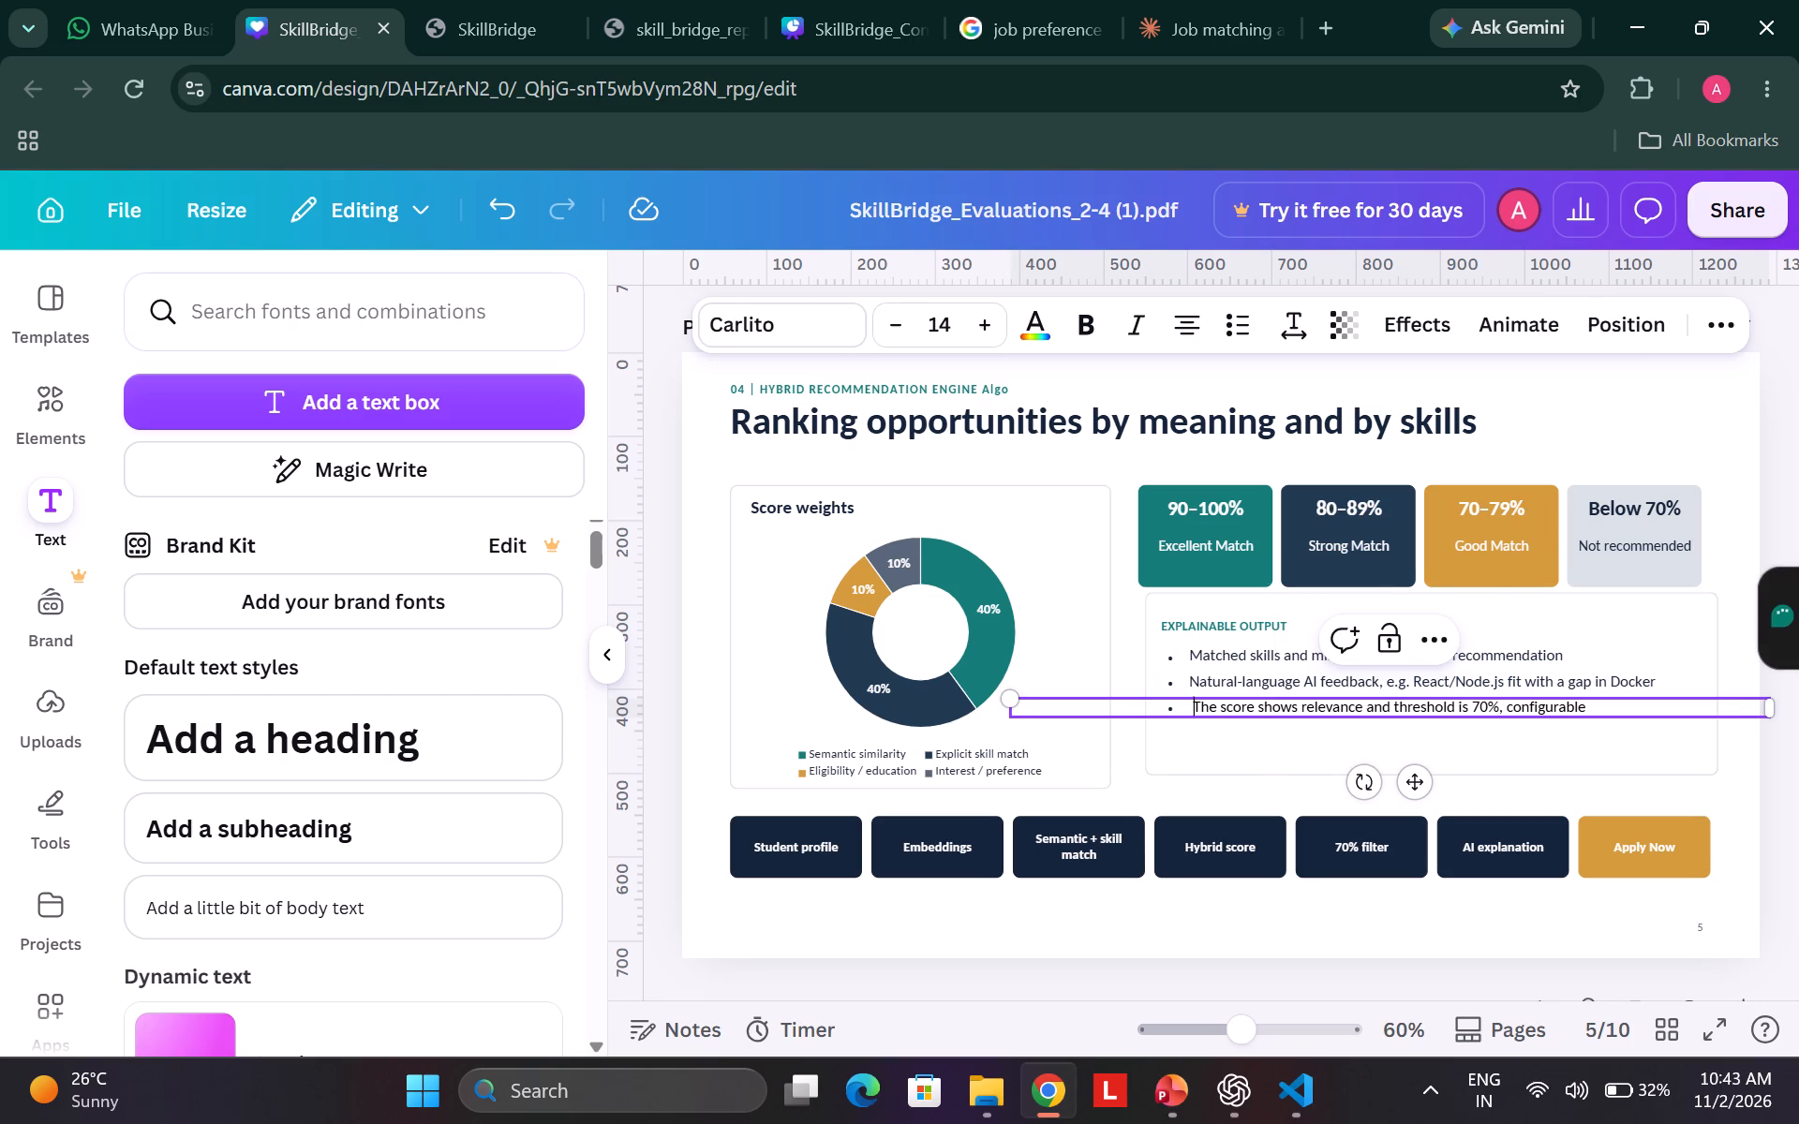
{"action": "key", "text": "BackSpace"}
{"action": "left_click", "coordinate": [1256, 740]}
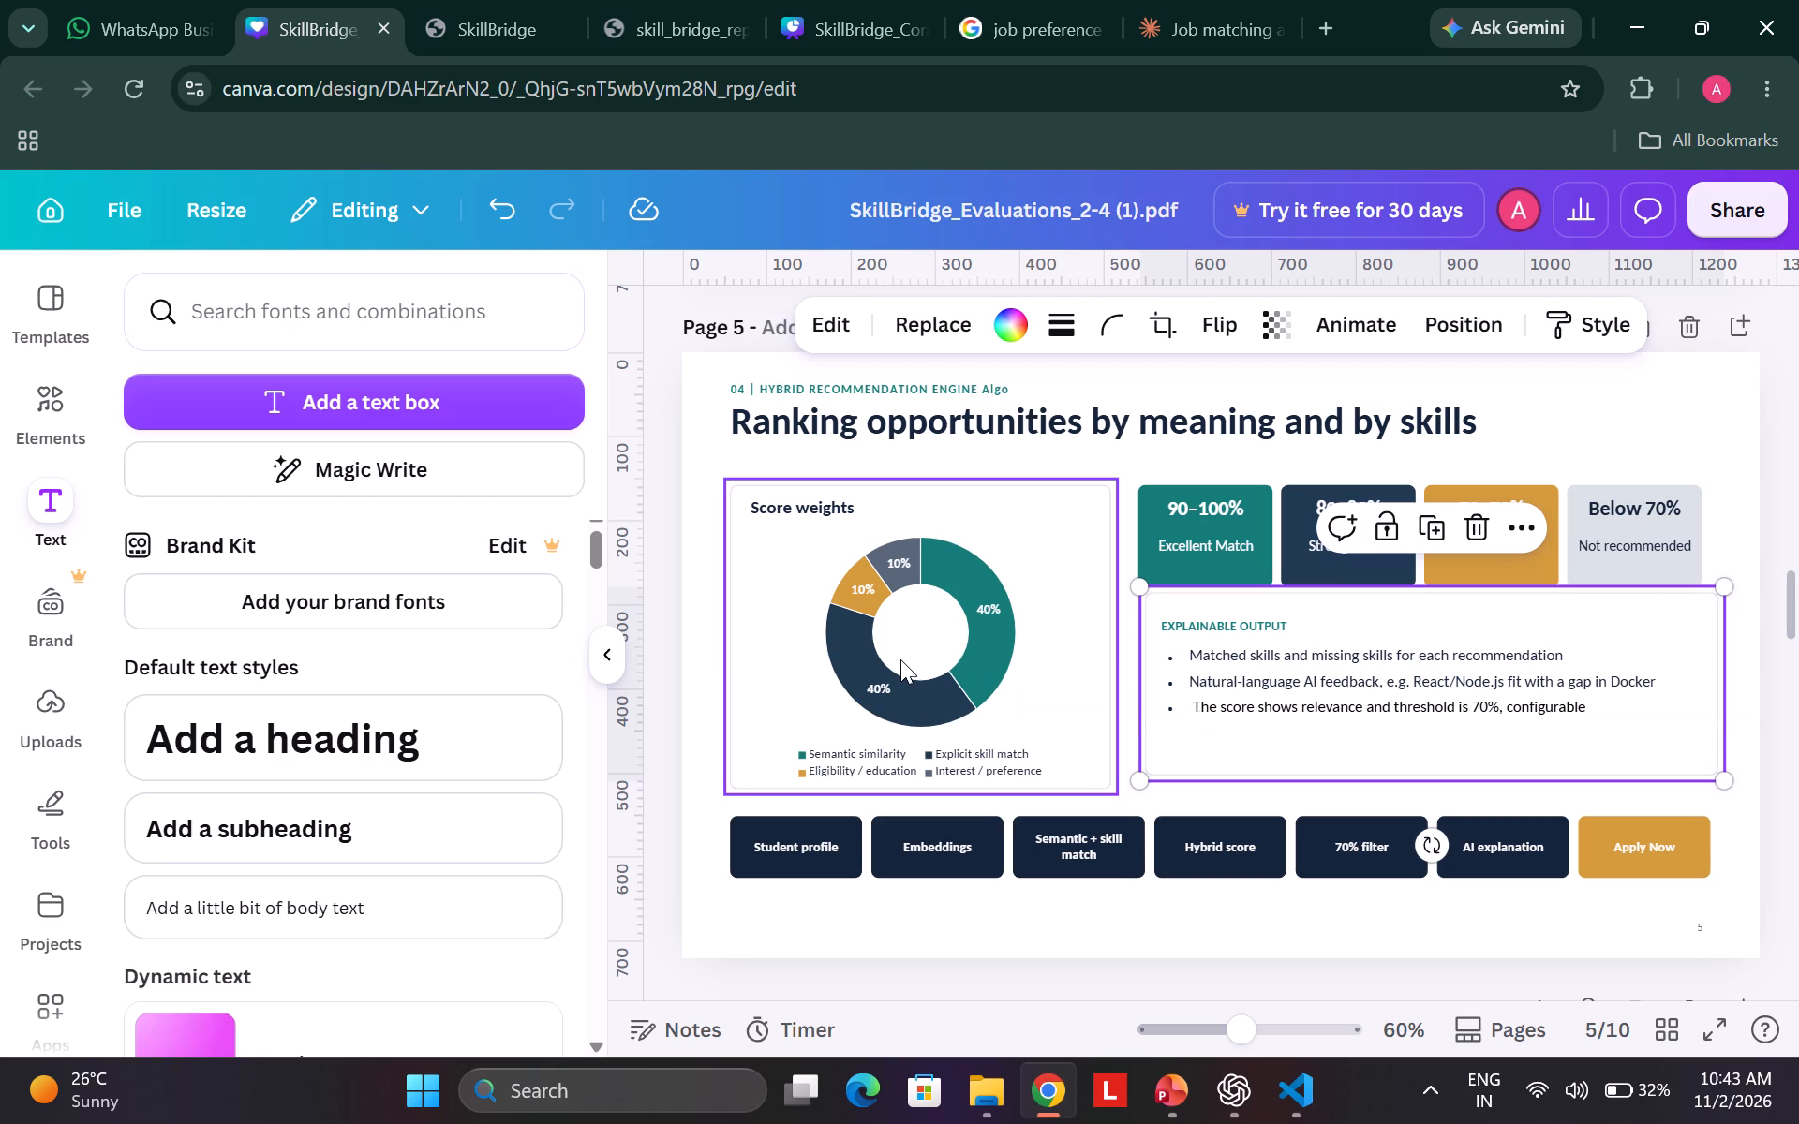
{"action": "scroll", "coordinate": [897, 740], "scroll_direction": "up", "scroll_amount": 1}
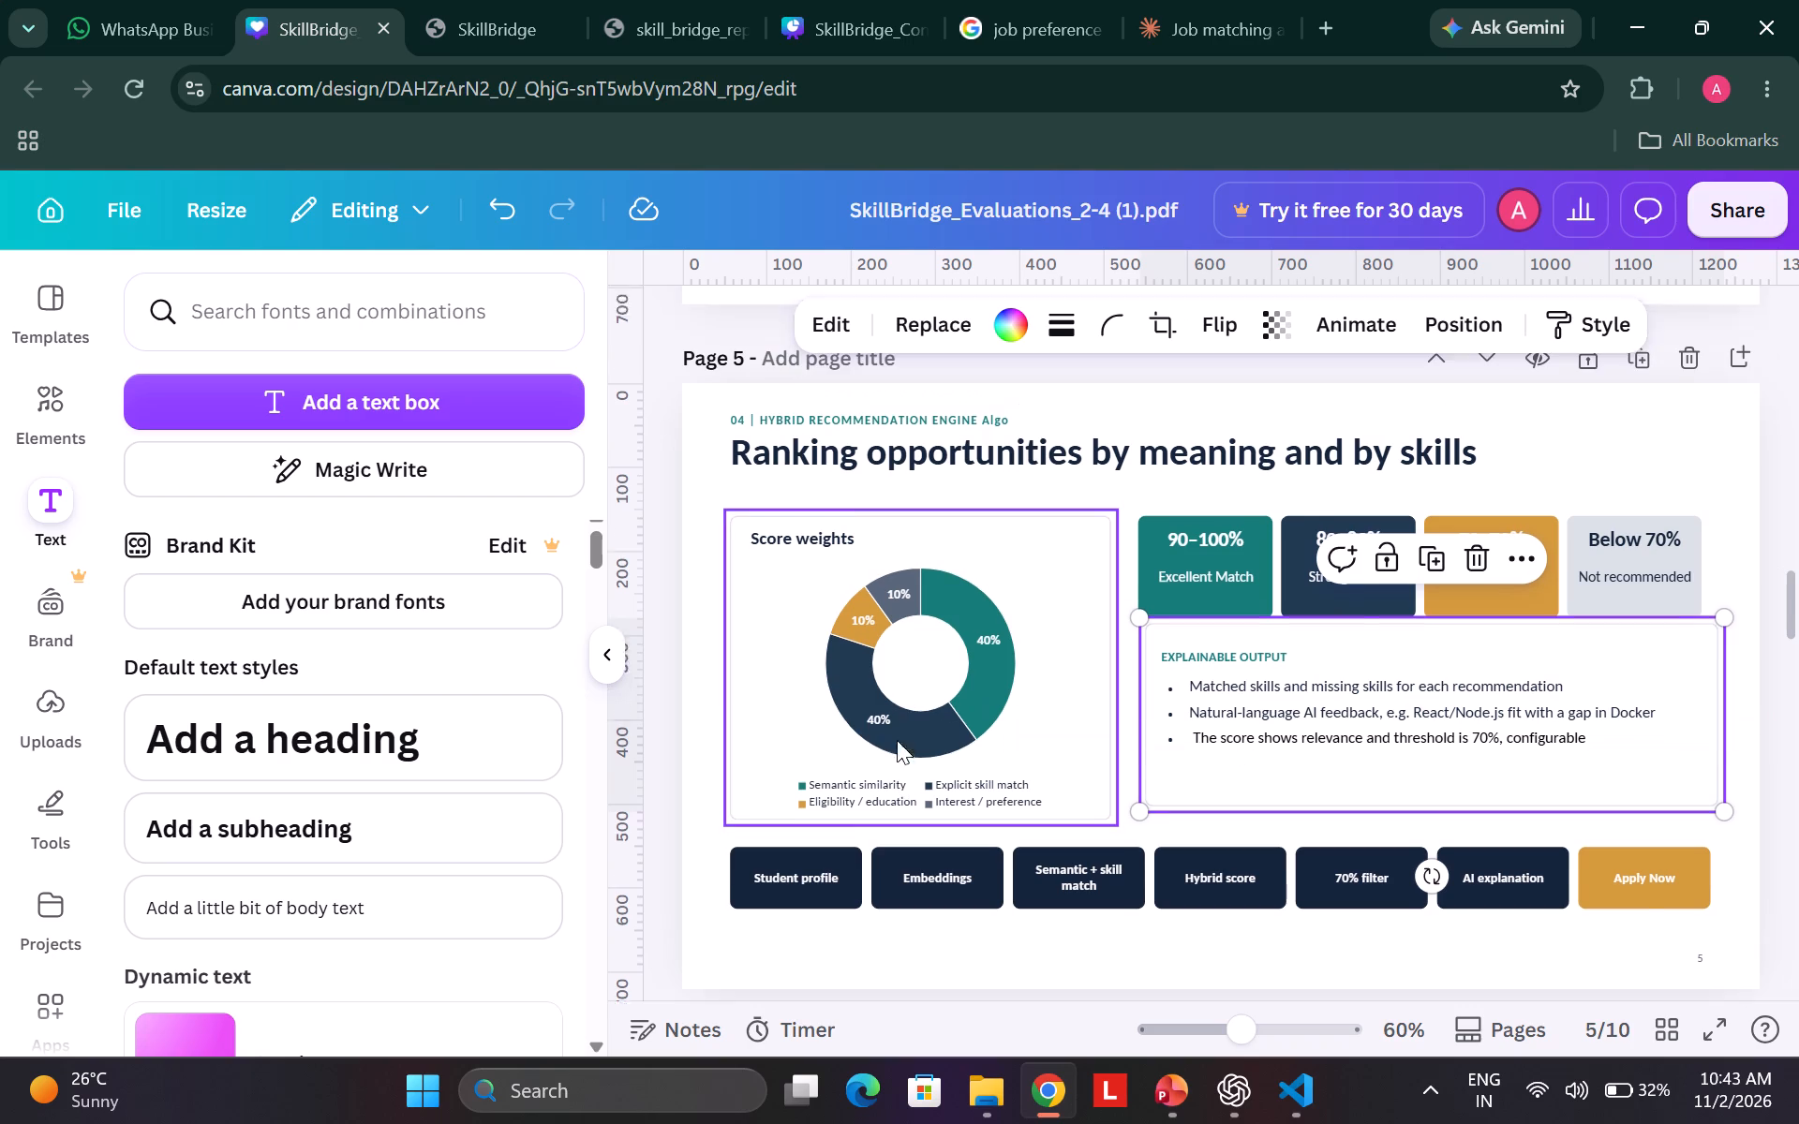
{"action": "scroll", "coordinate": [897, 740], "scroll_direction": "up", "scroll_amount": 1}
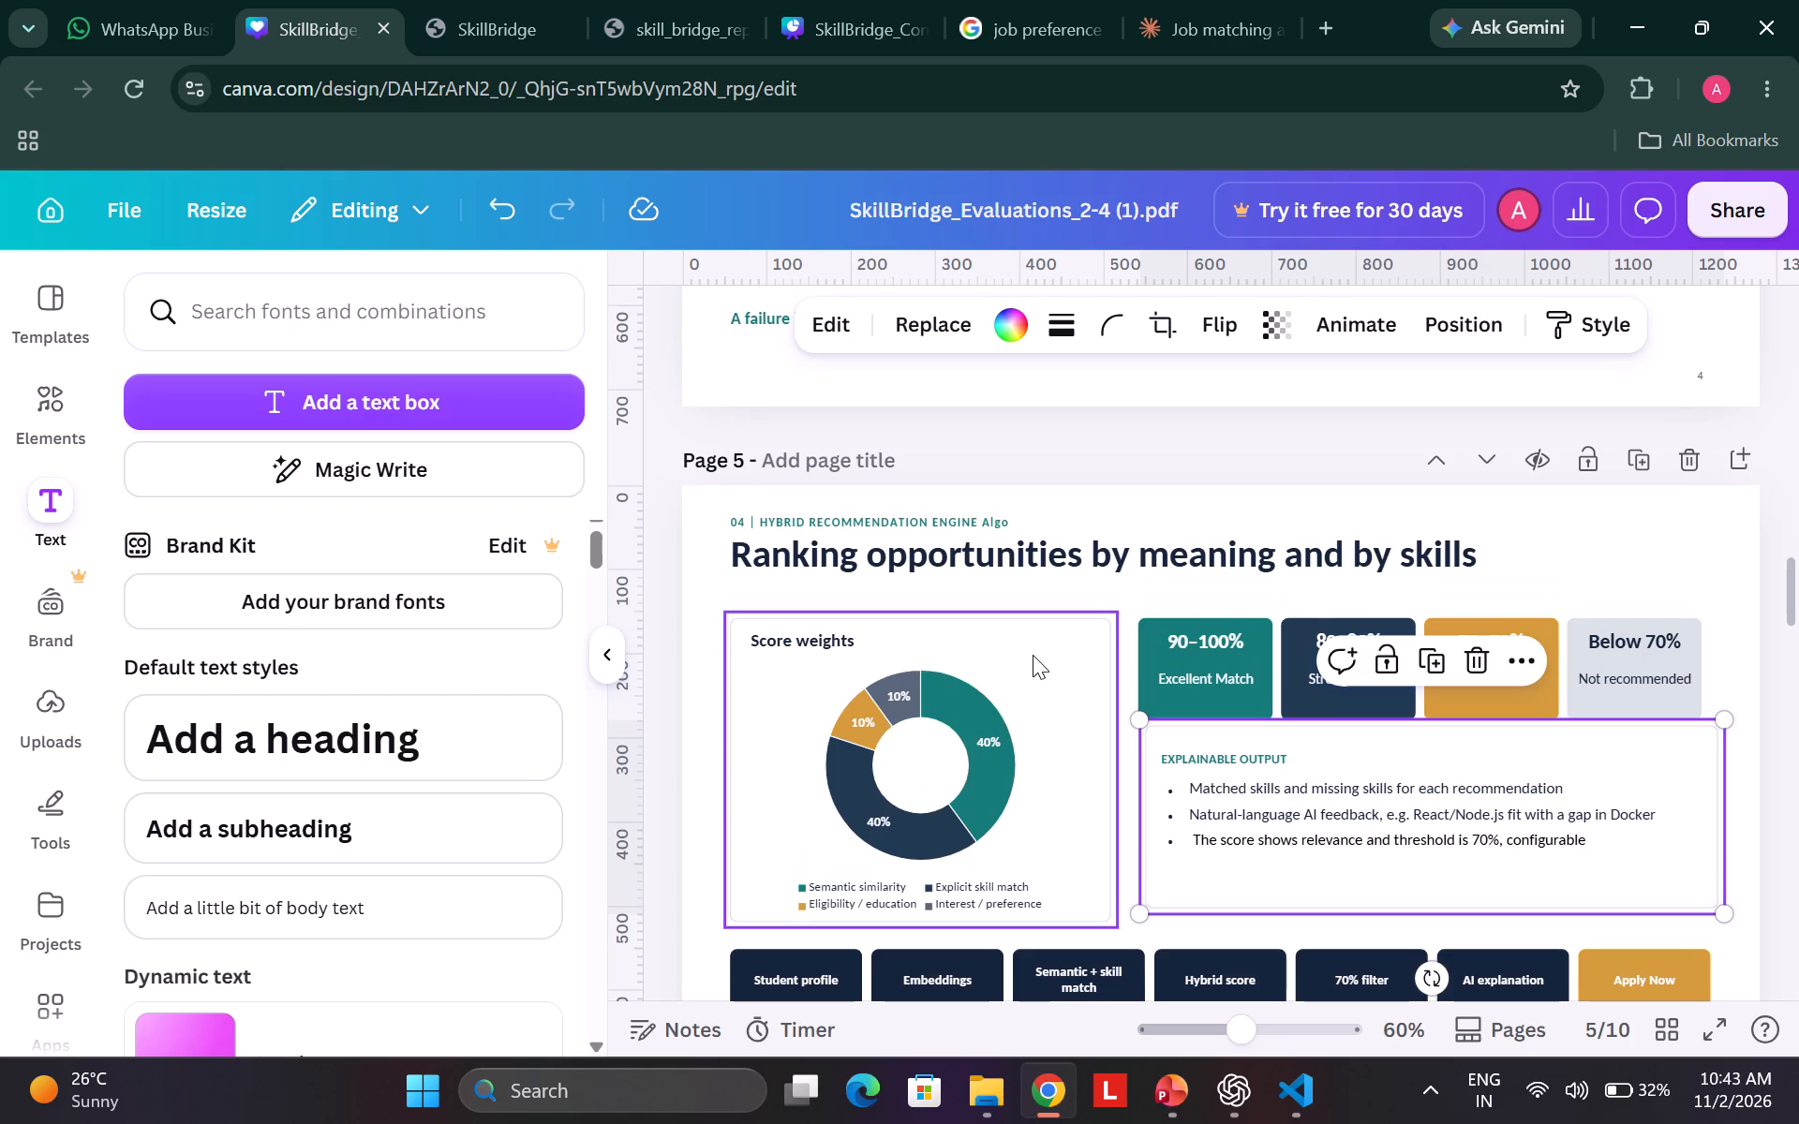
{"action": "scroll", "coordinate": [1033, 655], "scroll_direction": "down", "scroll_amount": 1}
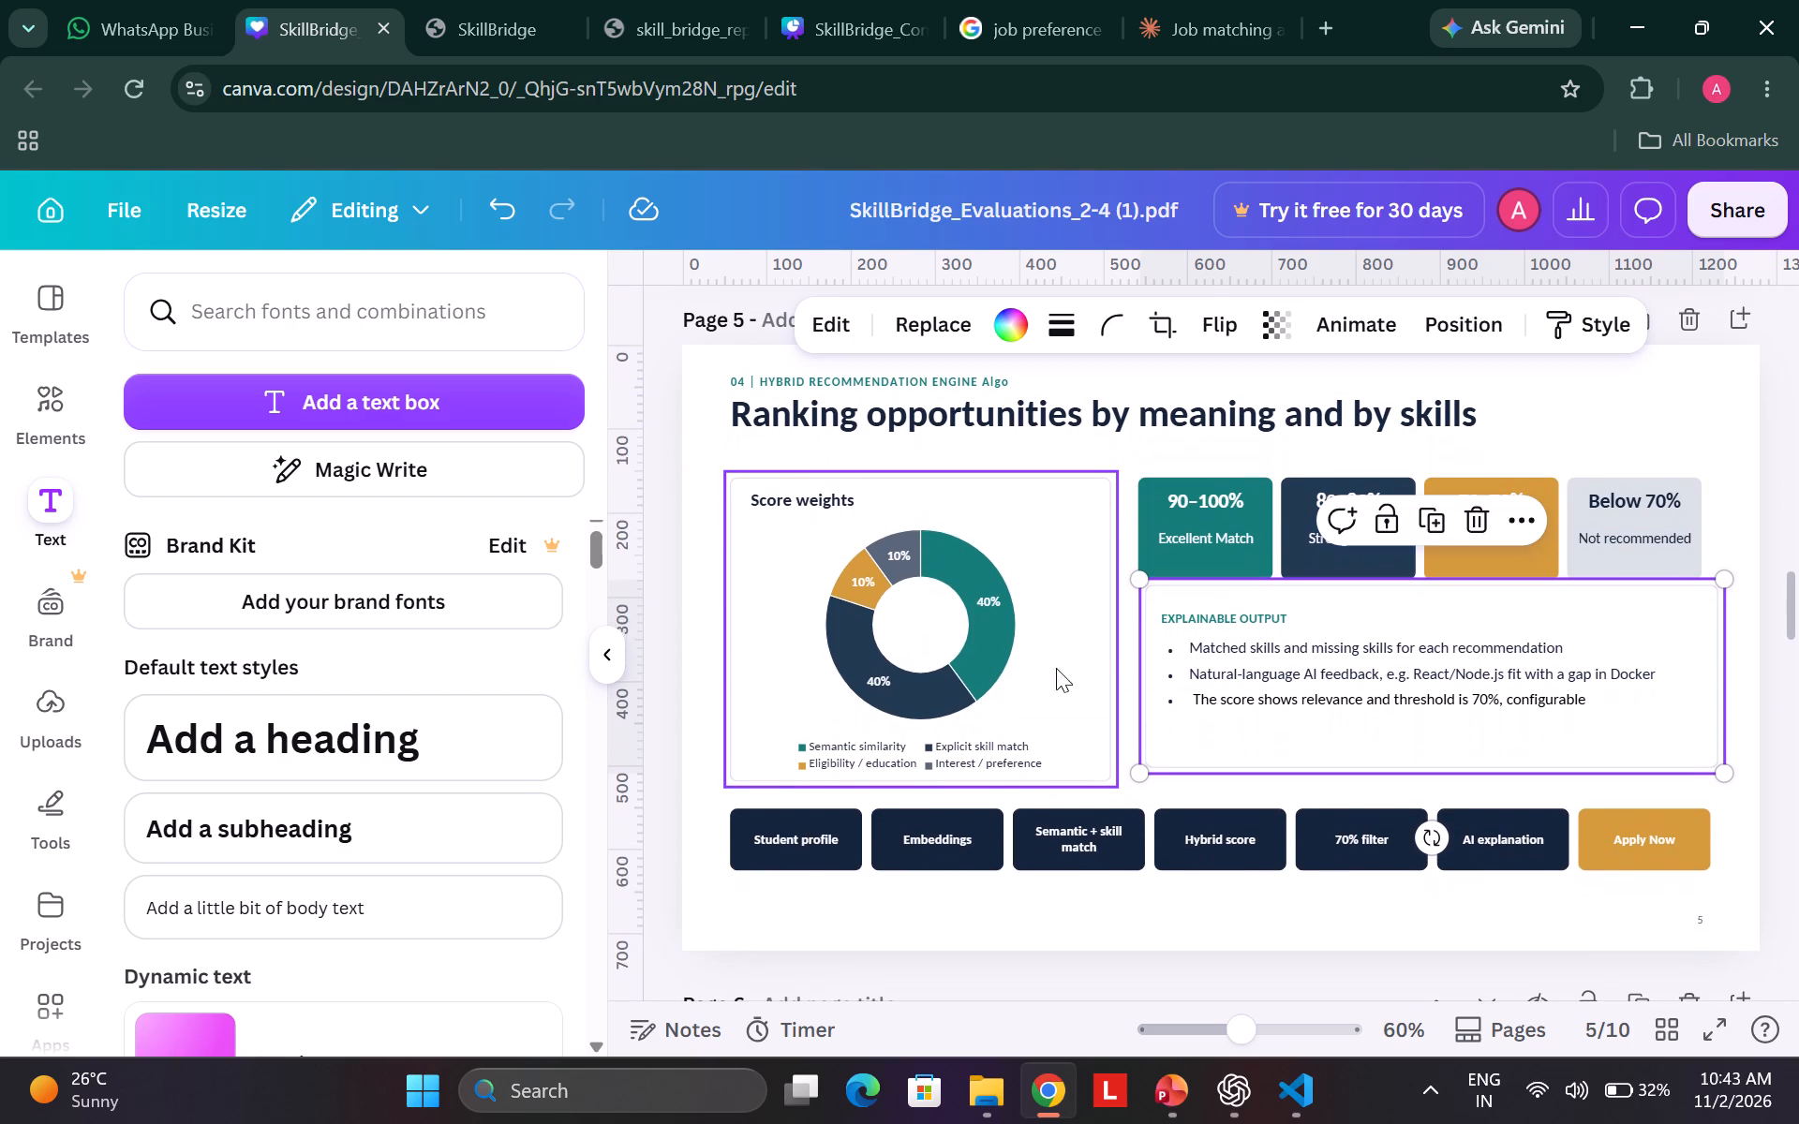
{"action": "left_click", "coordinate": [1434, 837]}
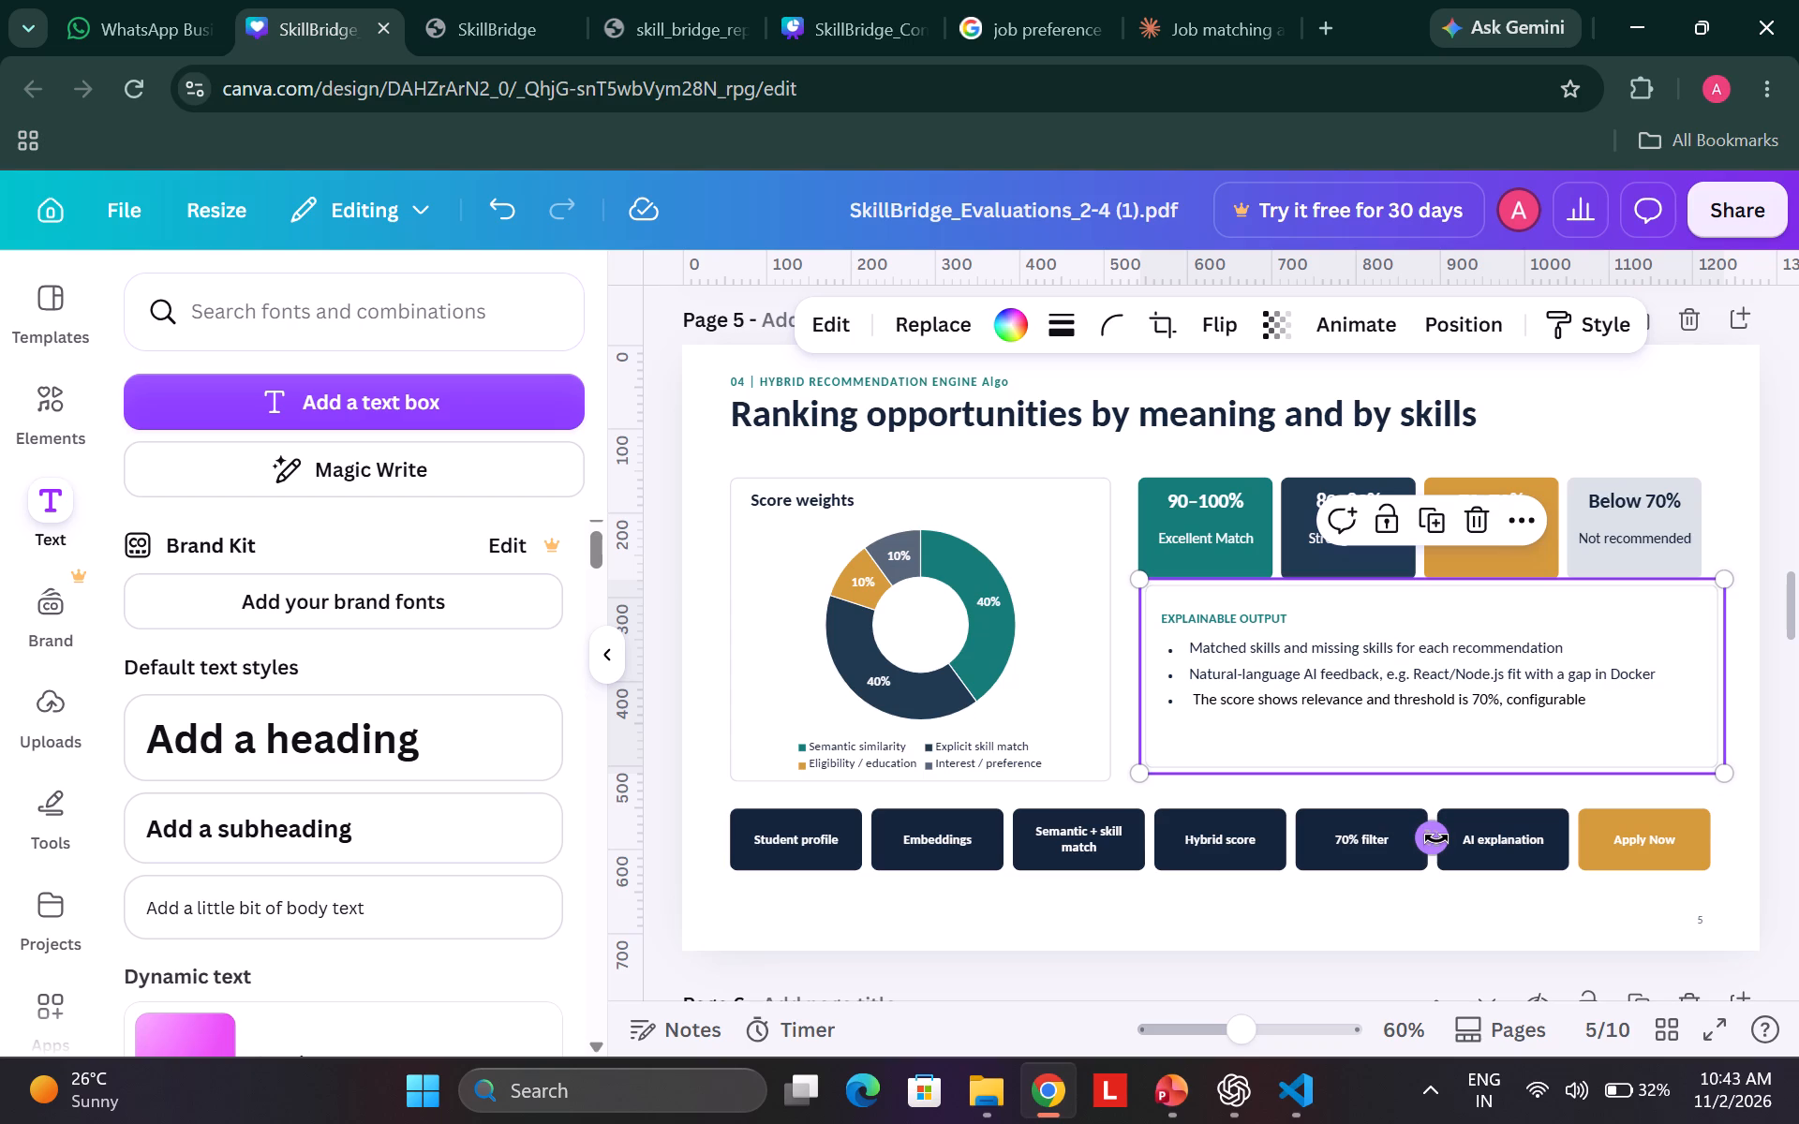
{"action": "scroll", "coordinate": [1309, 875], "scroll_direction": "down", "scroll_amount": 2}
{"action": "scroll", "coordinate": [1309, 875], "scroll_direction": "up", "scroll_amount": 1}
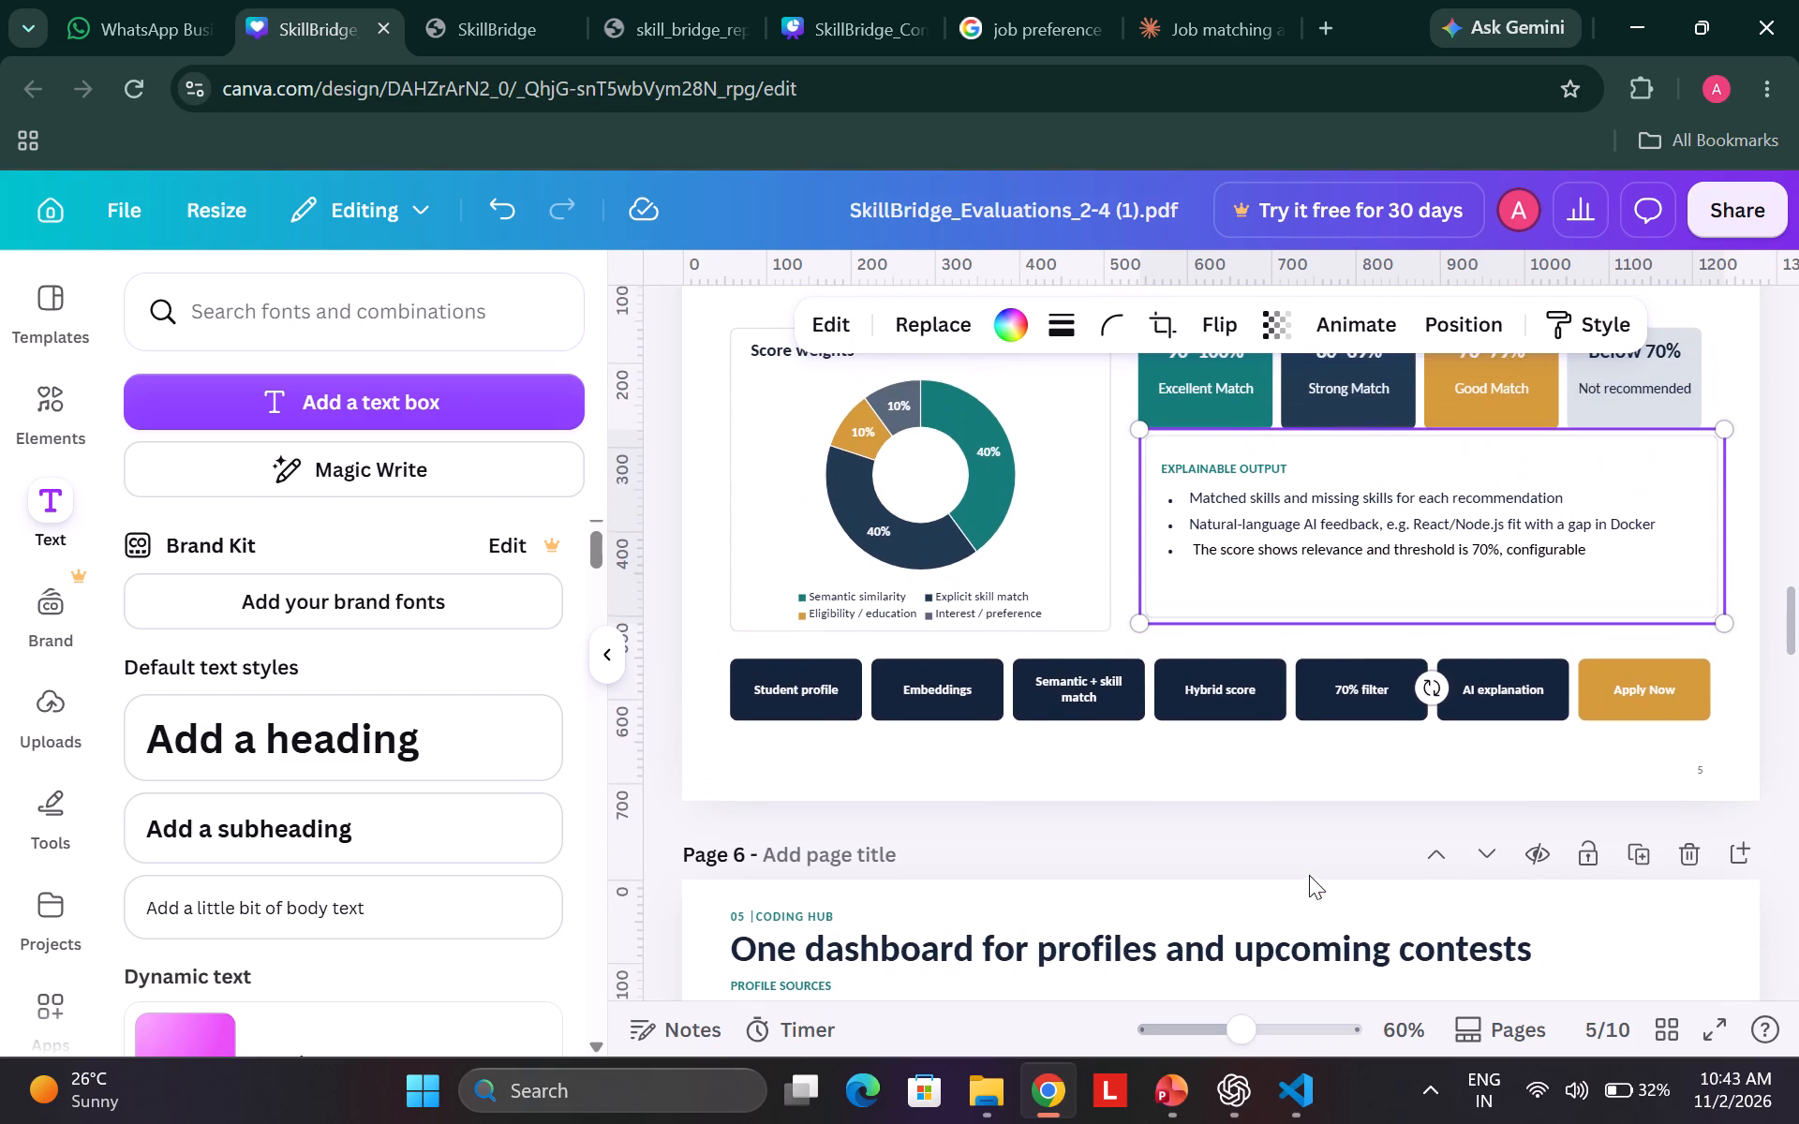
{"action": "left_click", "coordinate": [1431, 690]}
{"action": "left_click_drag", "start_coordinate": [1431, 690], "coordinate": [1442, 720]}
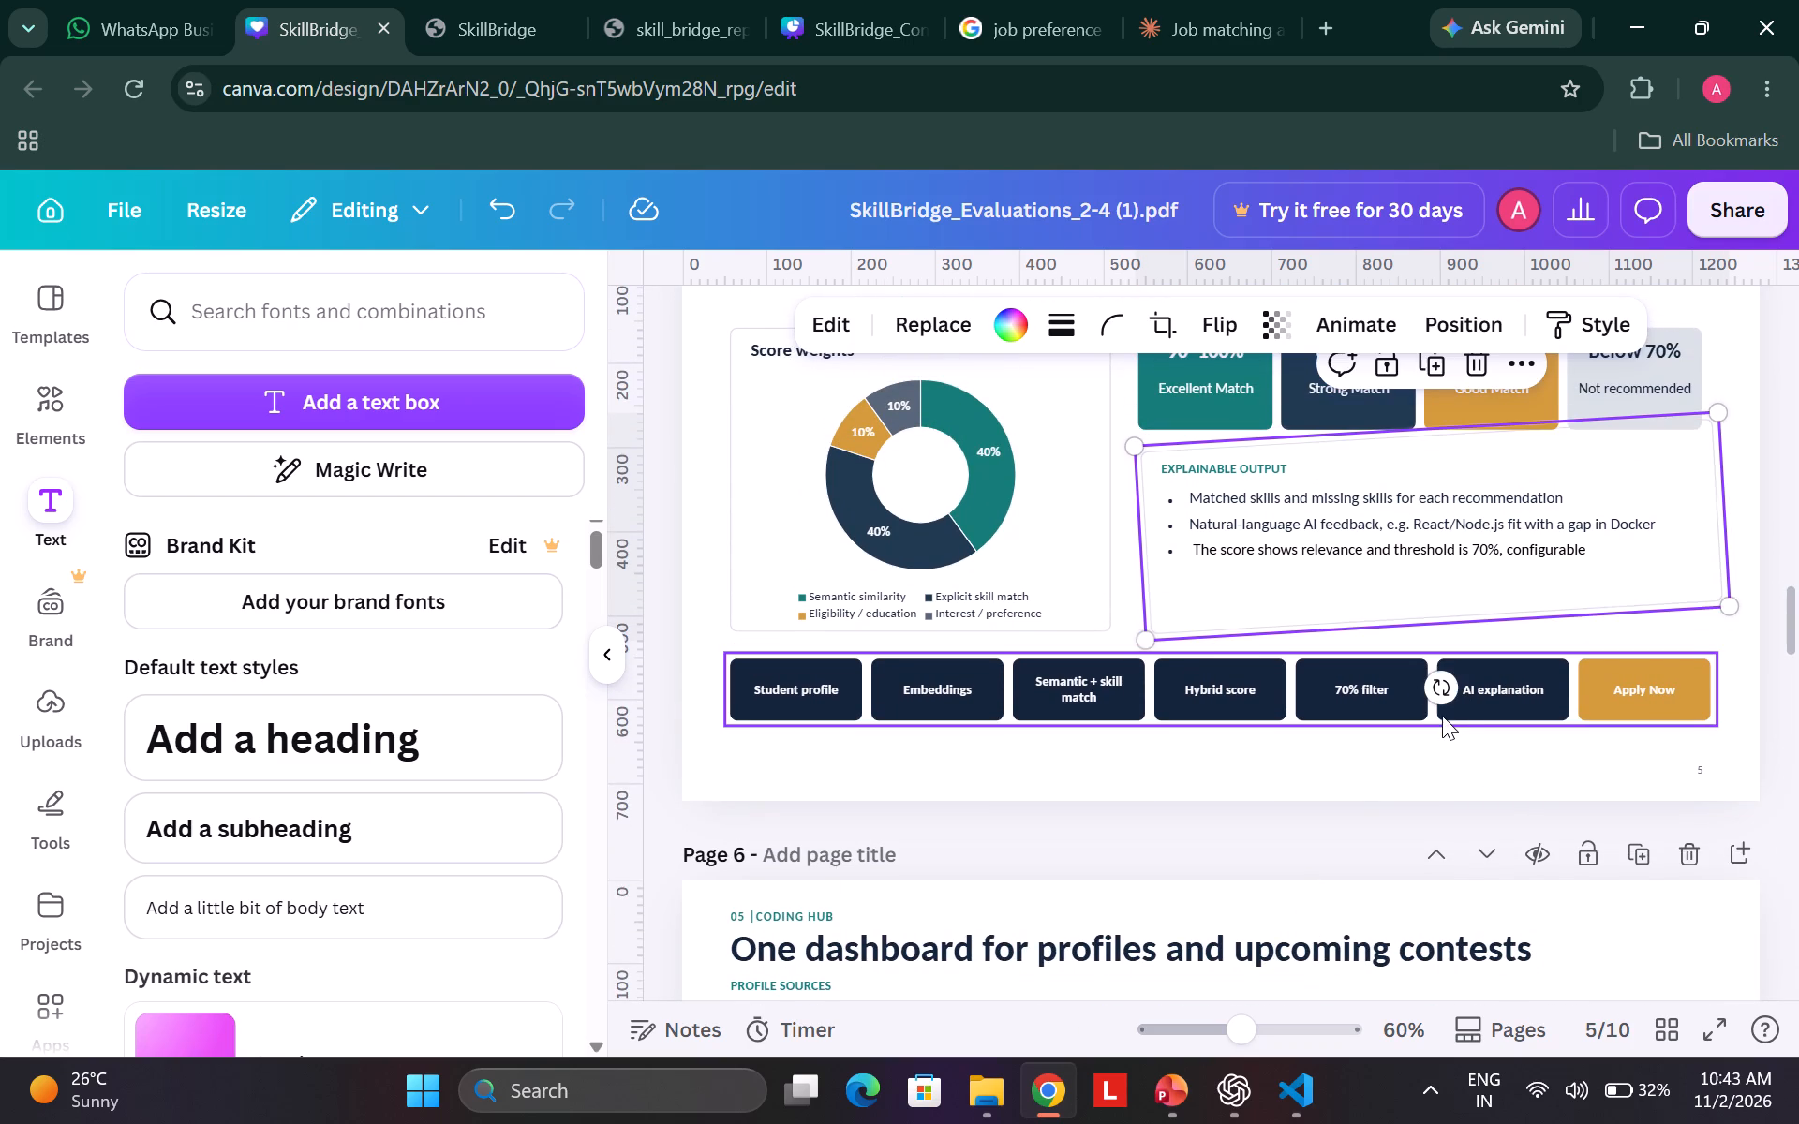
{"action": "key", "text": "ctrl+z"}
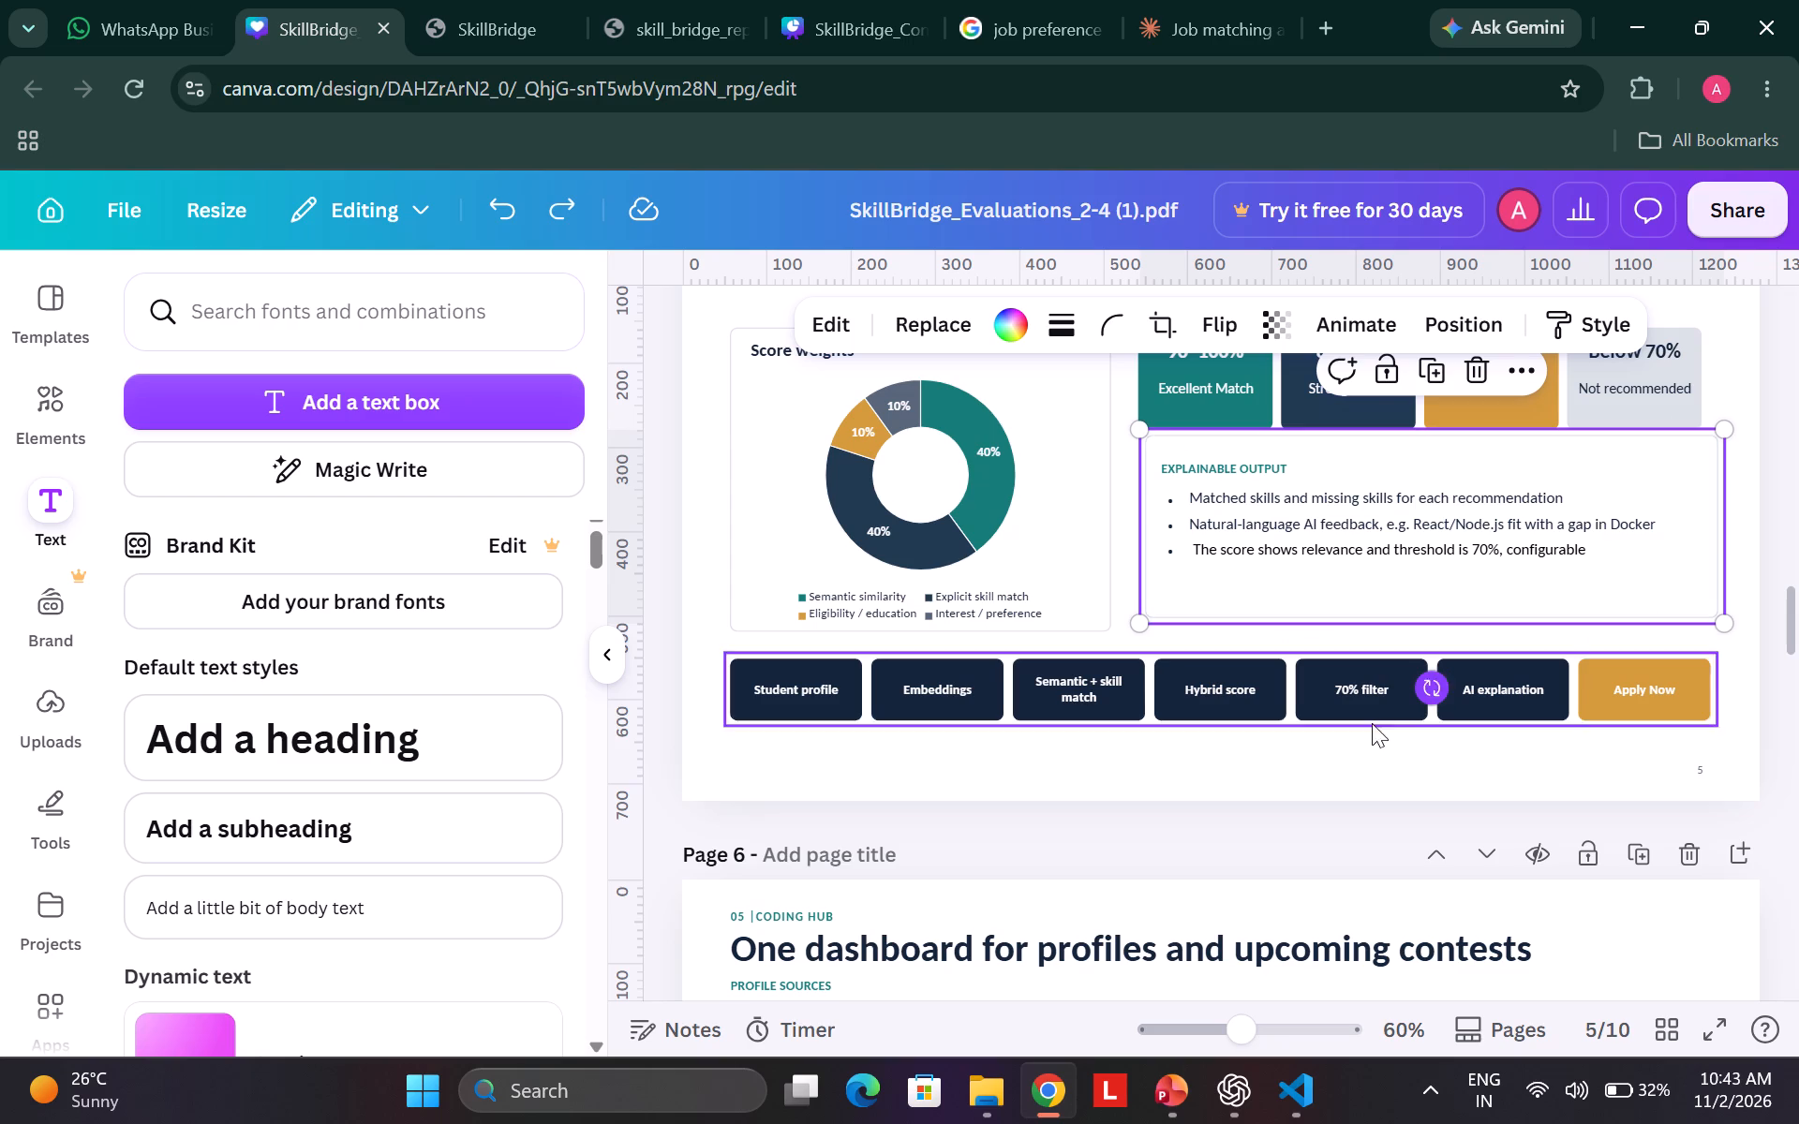
Review the finished page 5 layout, then check the section labels and content of pages 6 and 7.
{"action": "left_click", "coordinate": [1361, 733]}
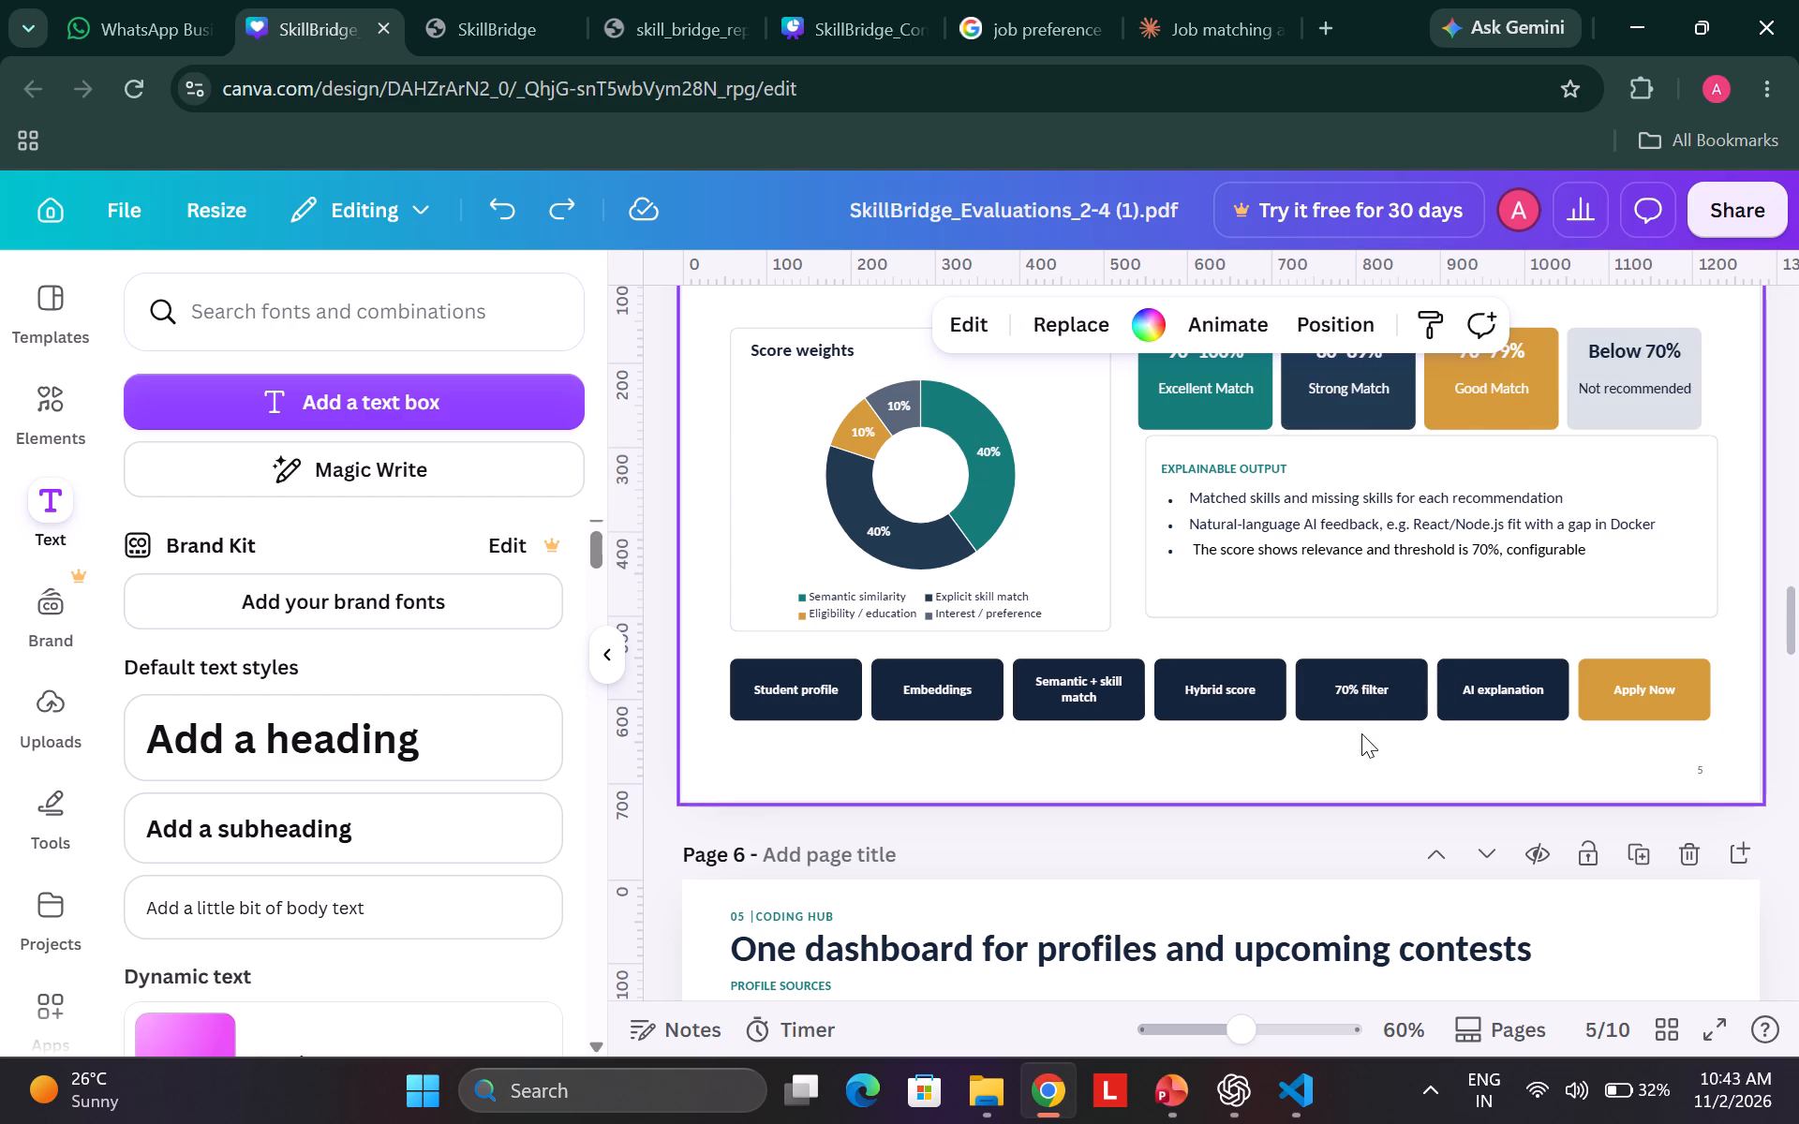
{"action": "scroll", "coordinate": [1374, 758], "scroll_direction": "up", "scroll_amount": 3}
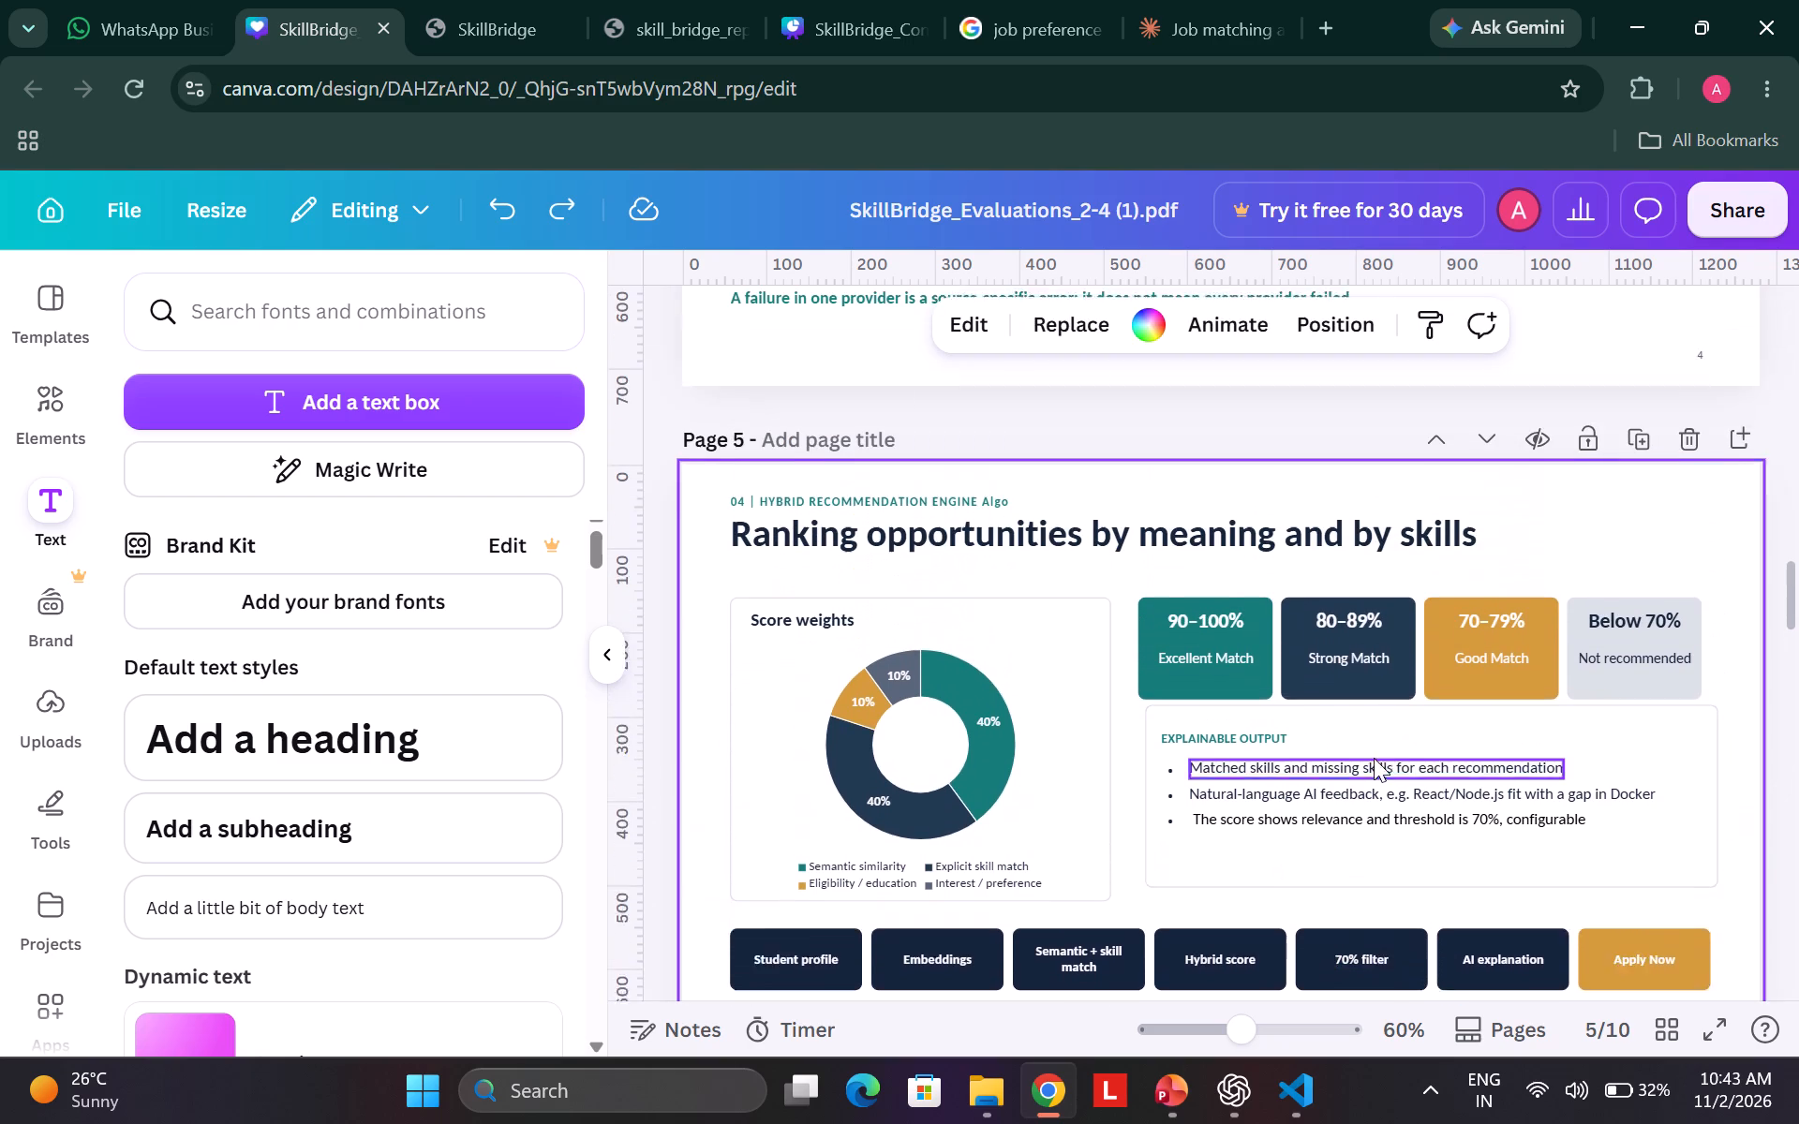
{"action": "scroll", "coordinate": [1374, 758], "scroll_direction": "down", "scroll_amount": 2}
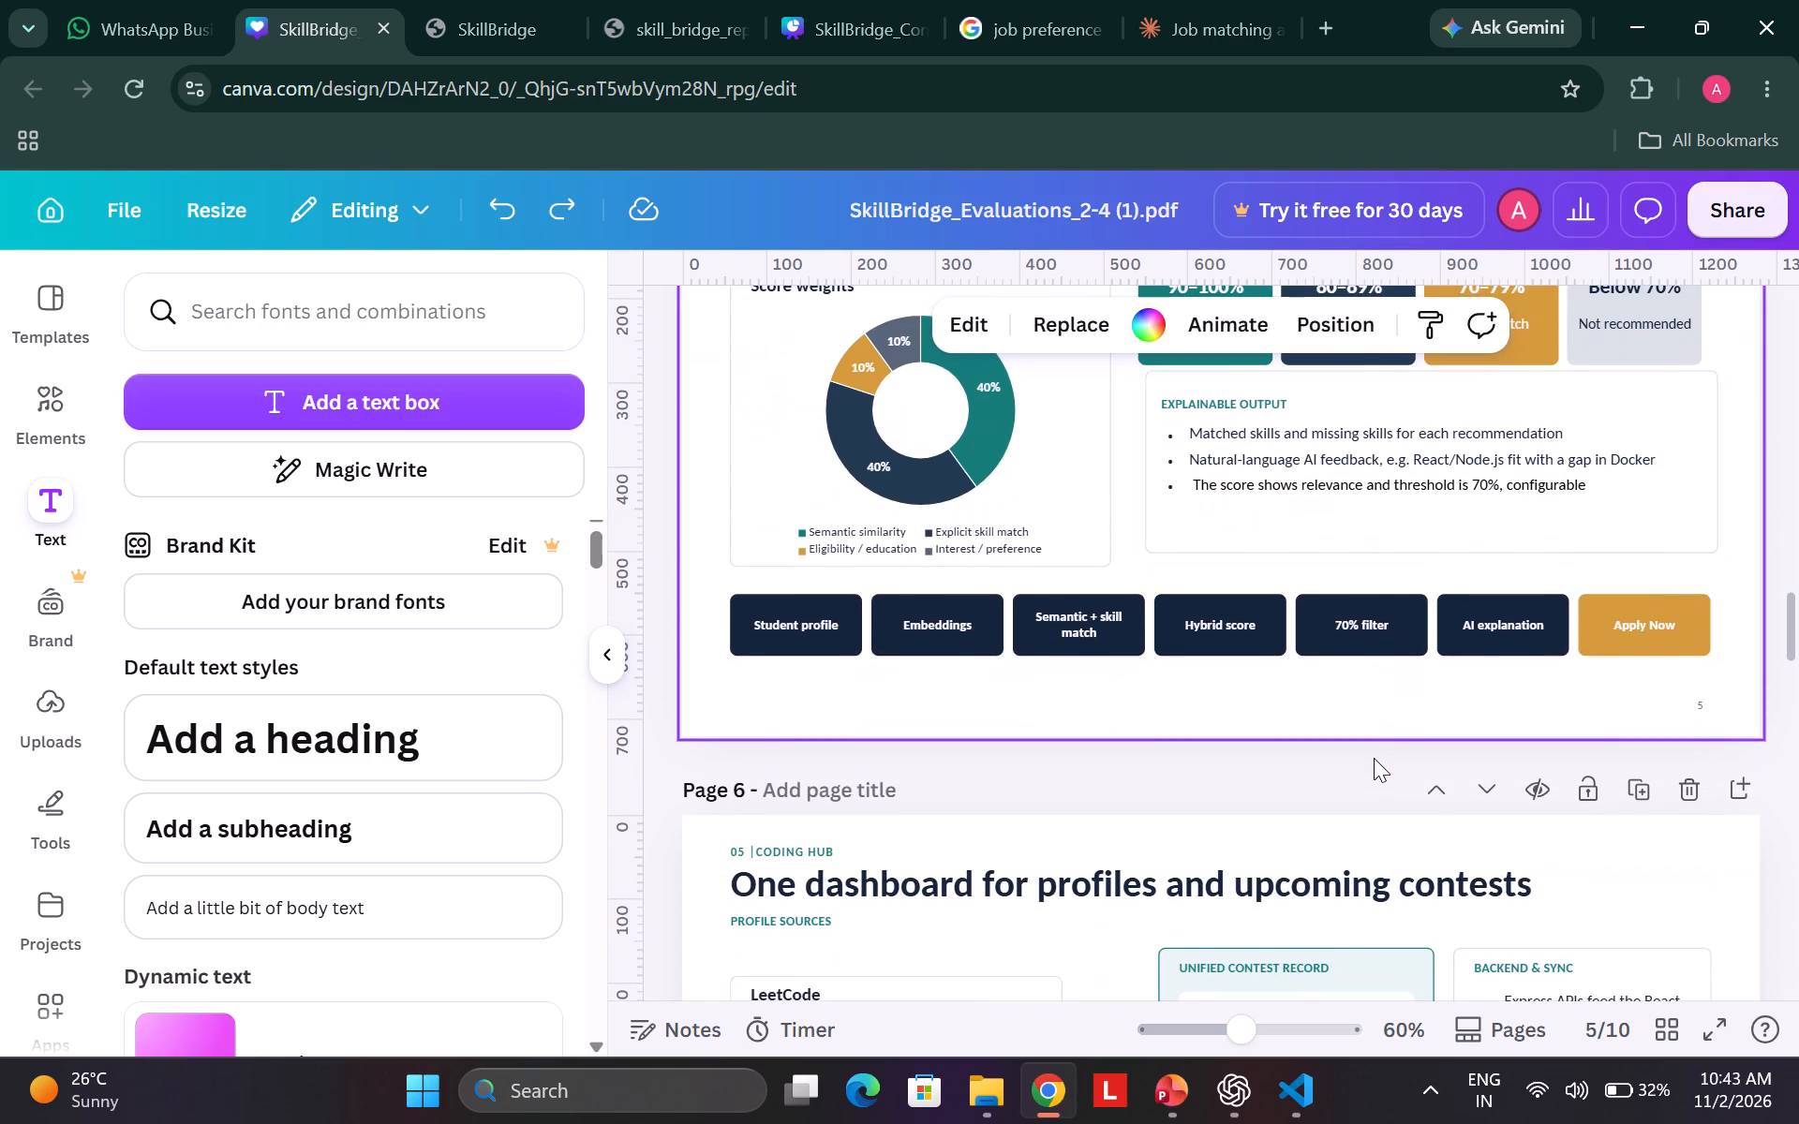
{"action": "scroll", "coordinate": [1374, 758], "scroll_direction": "down", "scroll_amount": 1}
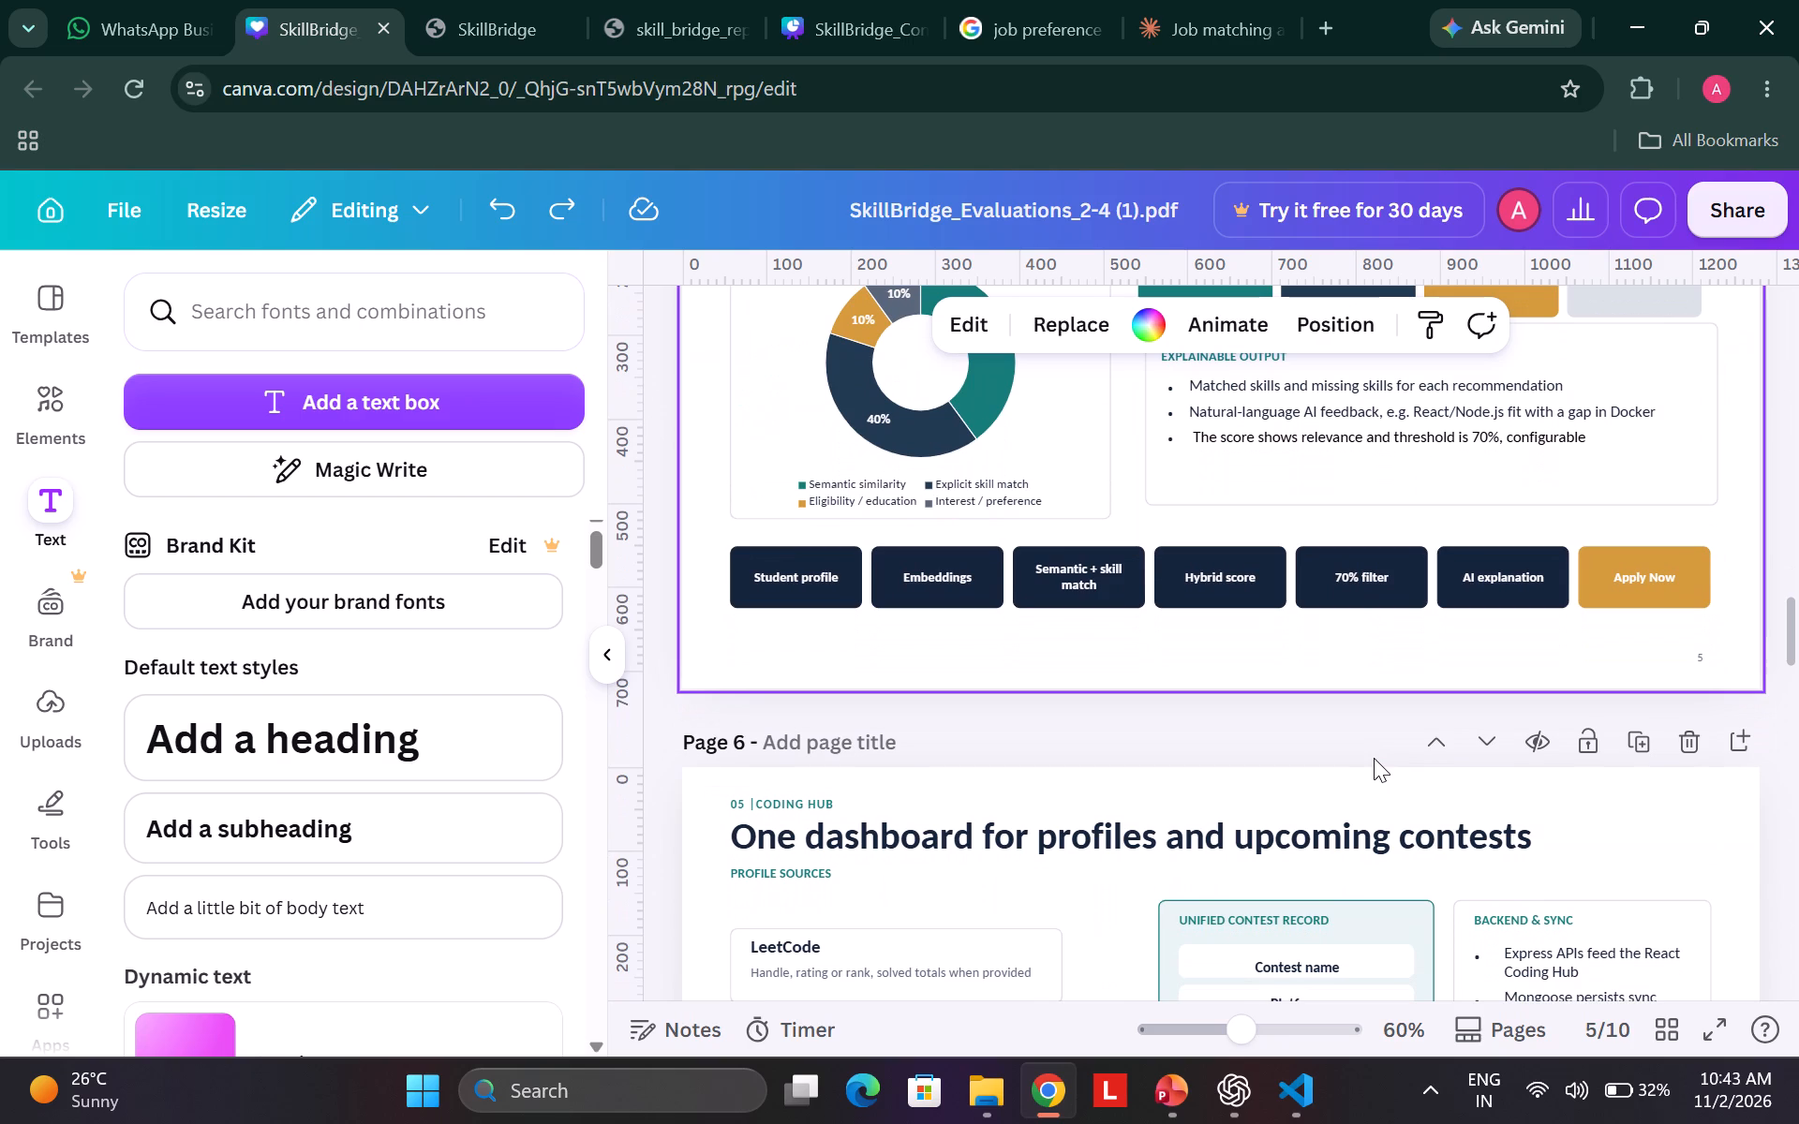
{"action": "scroll", "coordinate": [1374, 758], "scroll_direction": "down", "scroll_amount": 3}
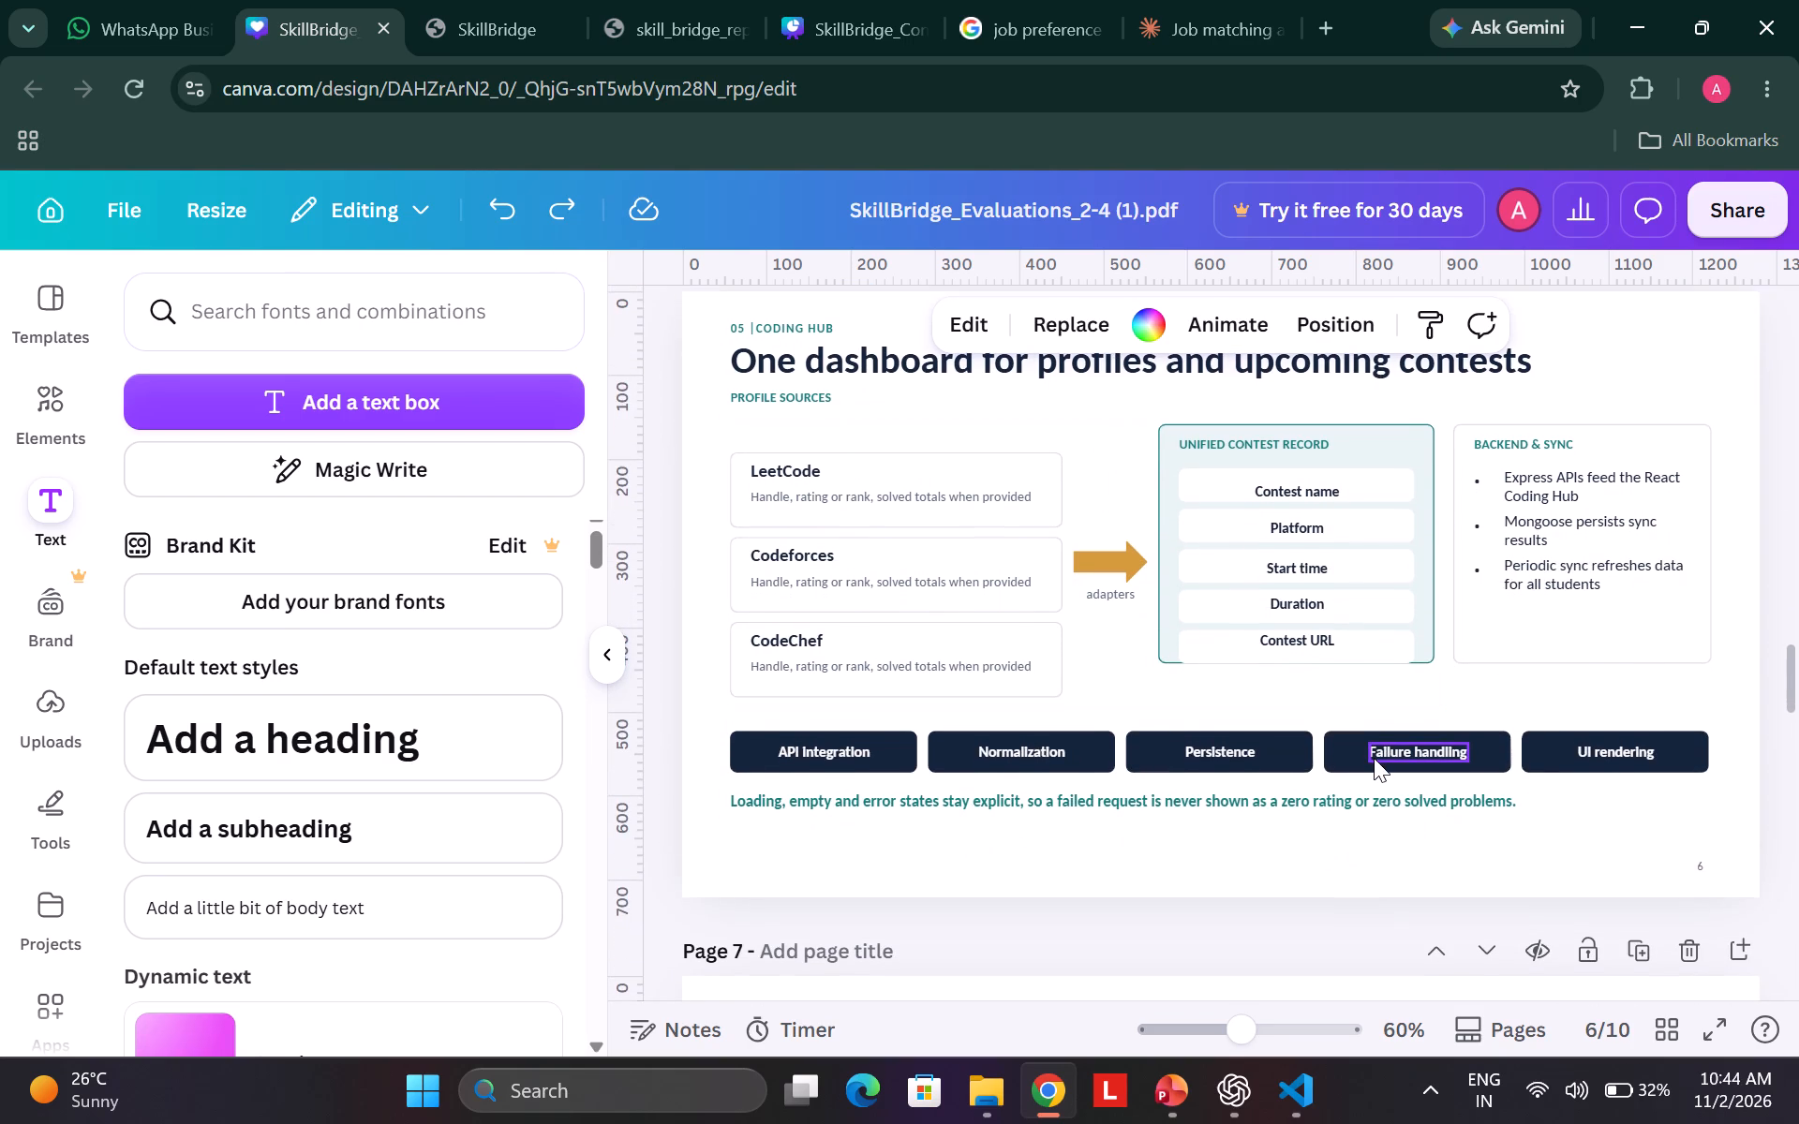
{"action": "scroll", "coordinate": [1374, 758], "scroll_direction": "down", "scroll_amount": 2}
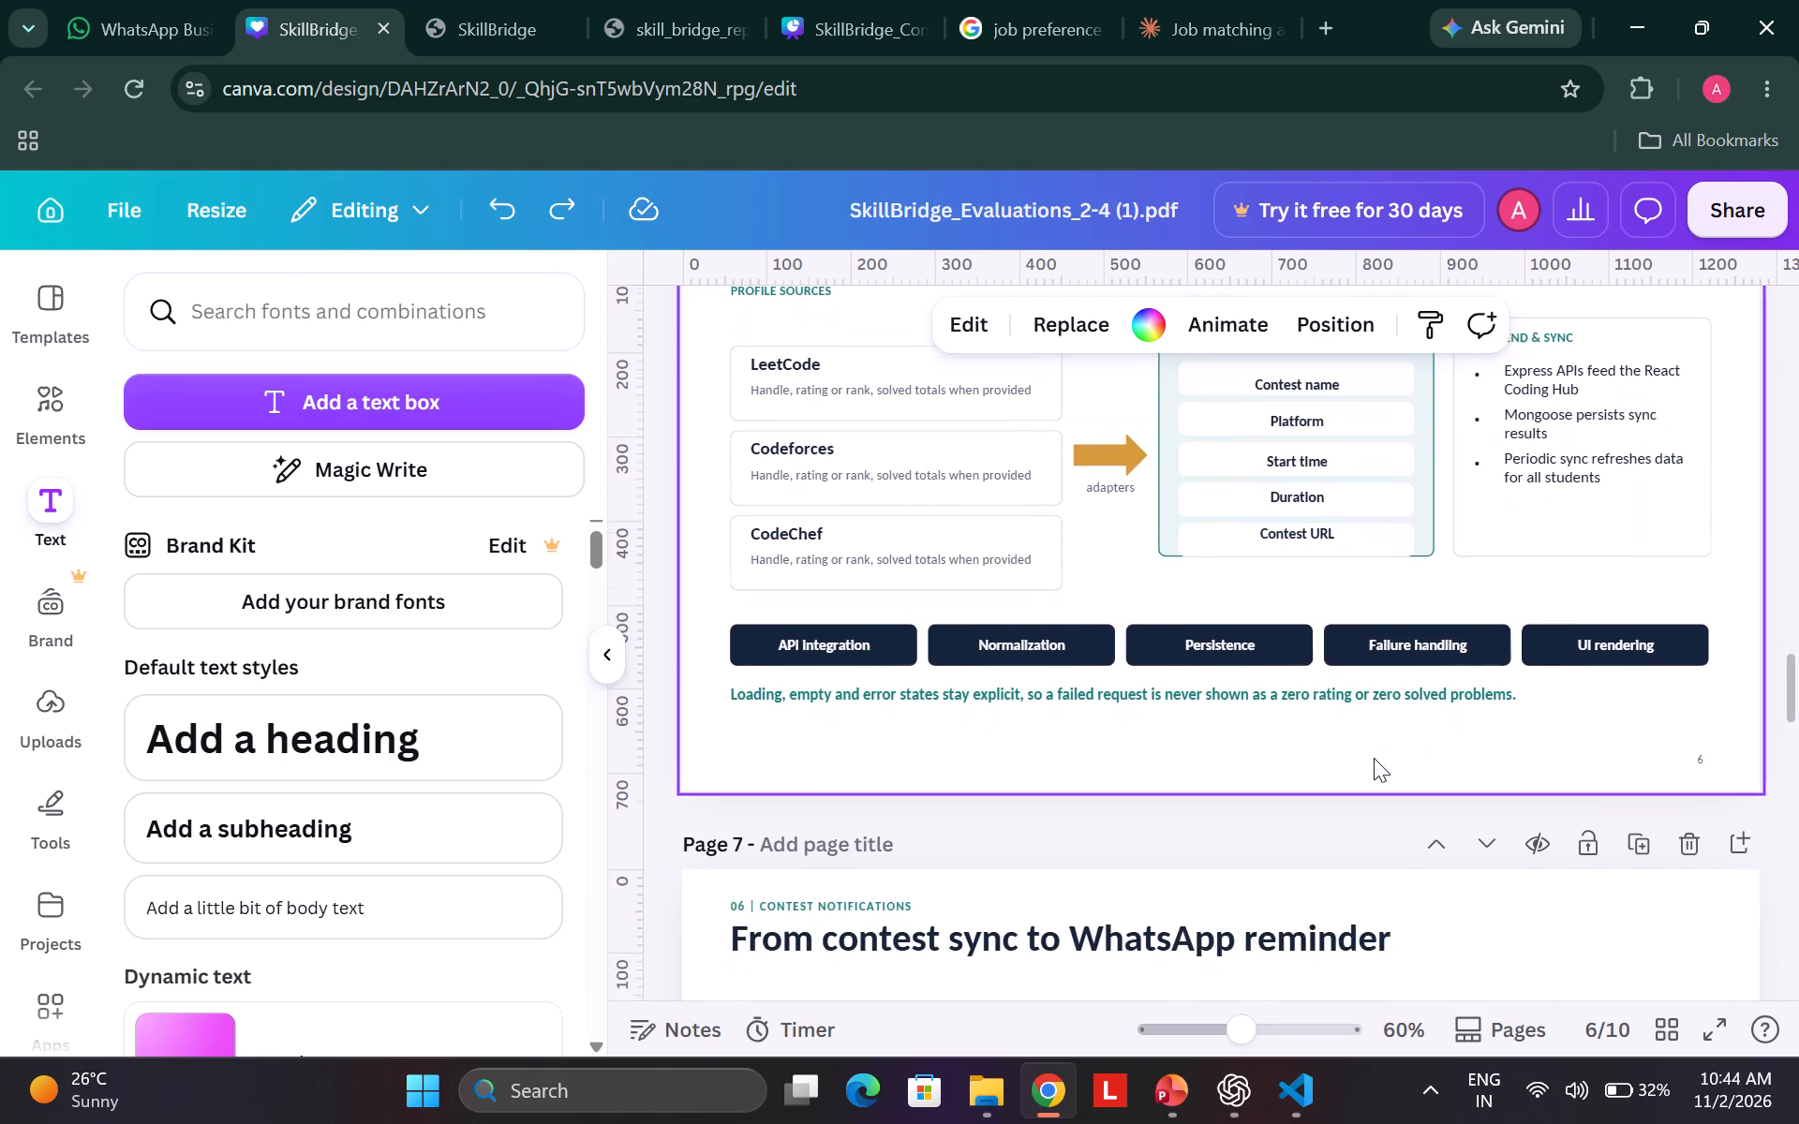
{"action": "scroll", "coordinate": [1374, 758], "scroll_direction": "down", "scroll_amount": 2}
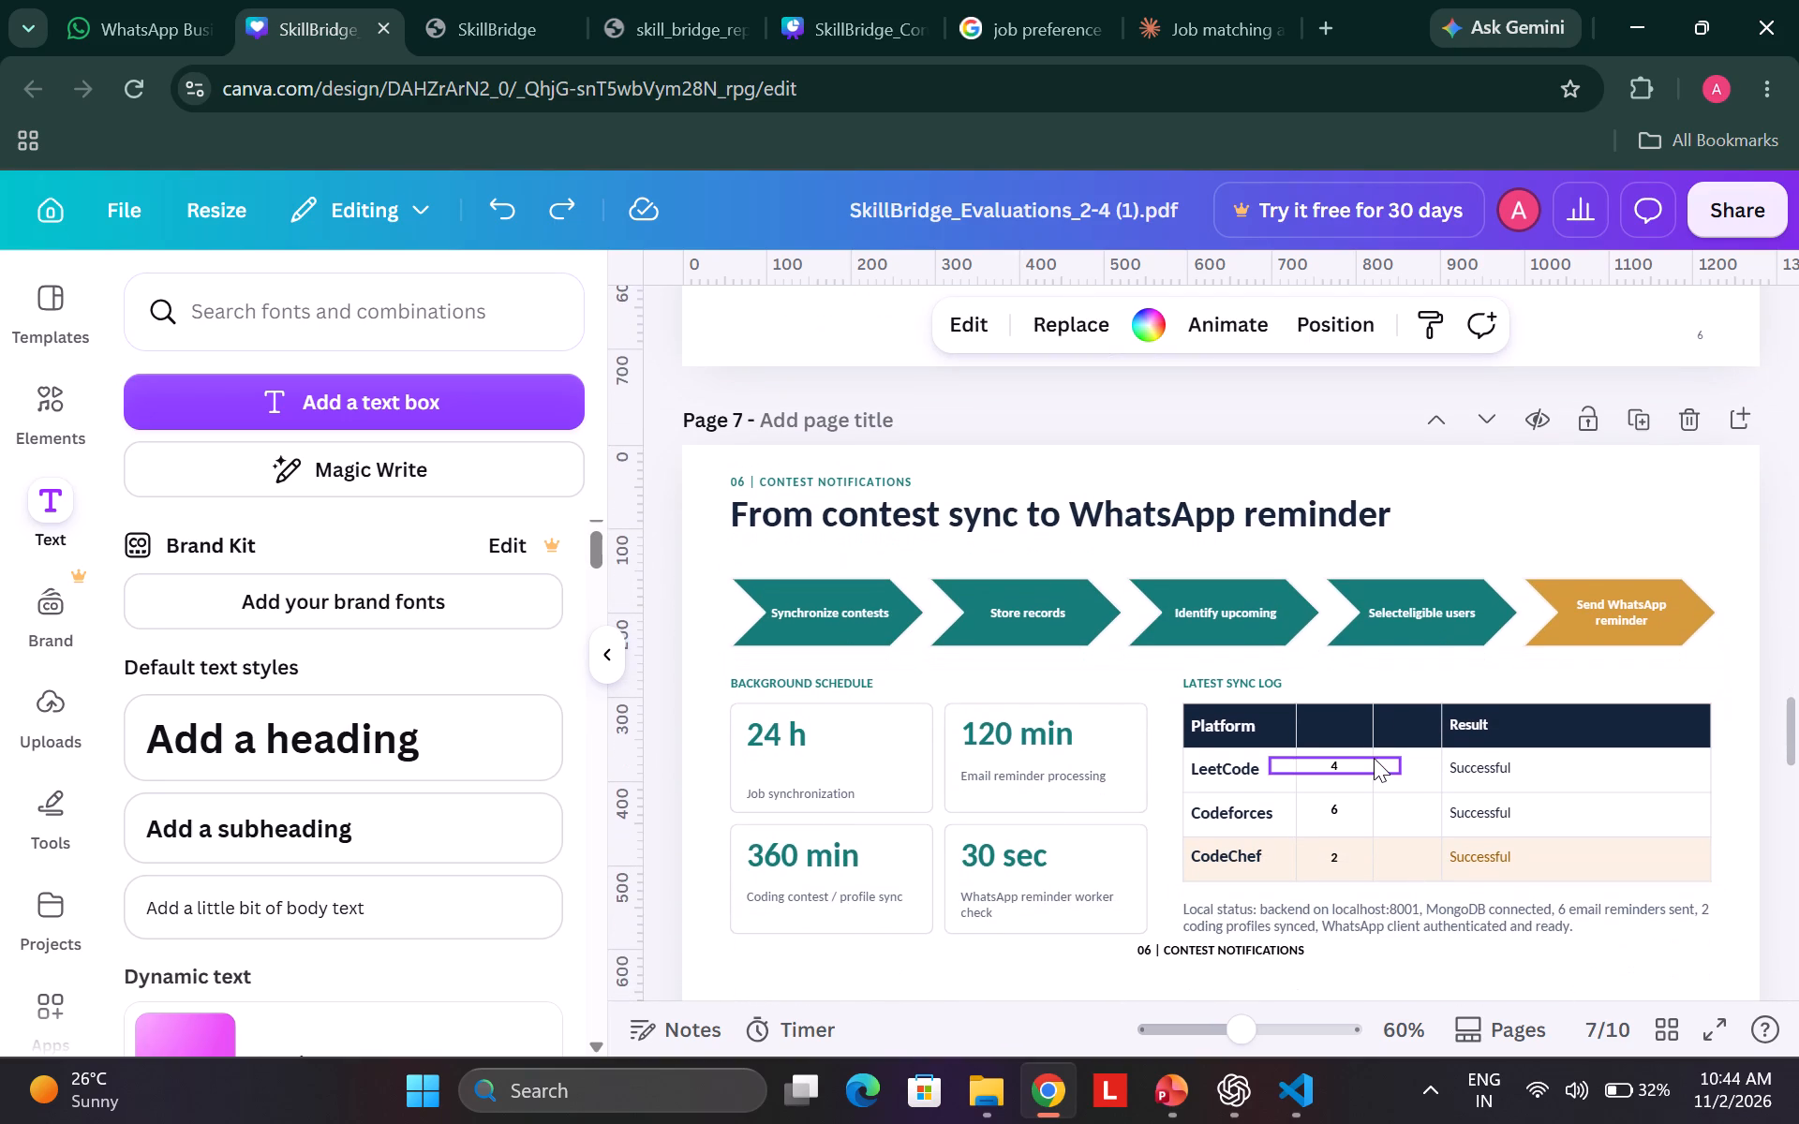
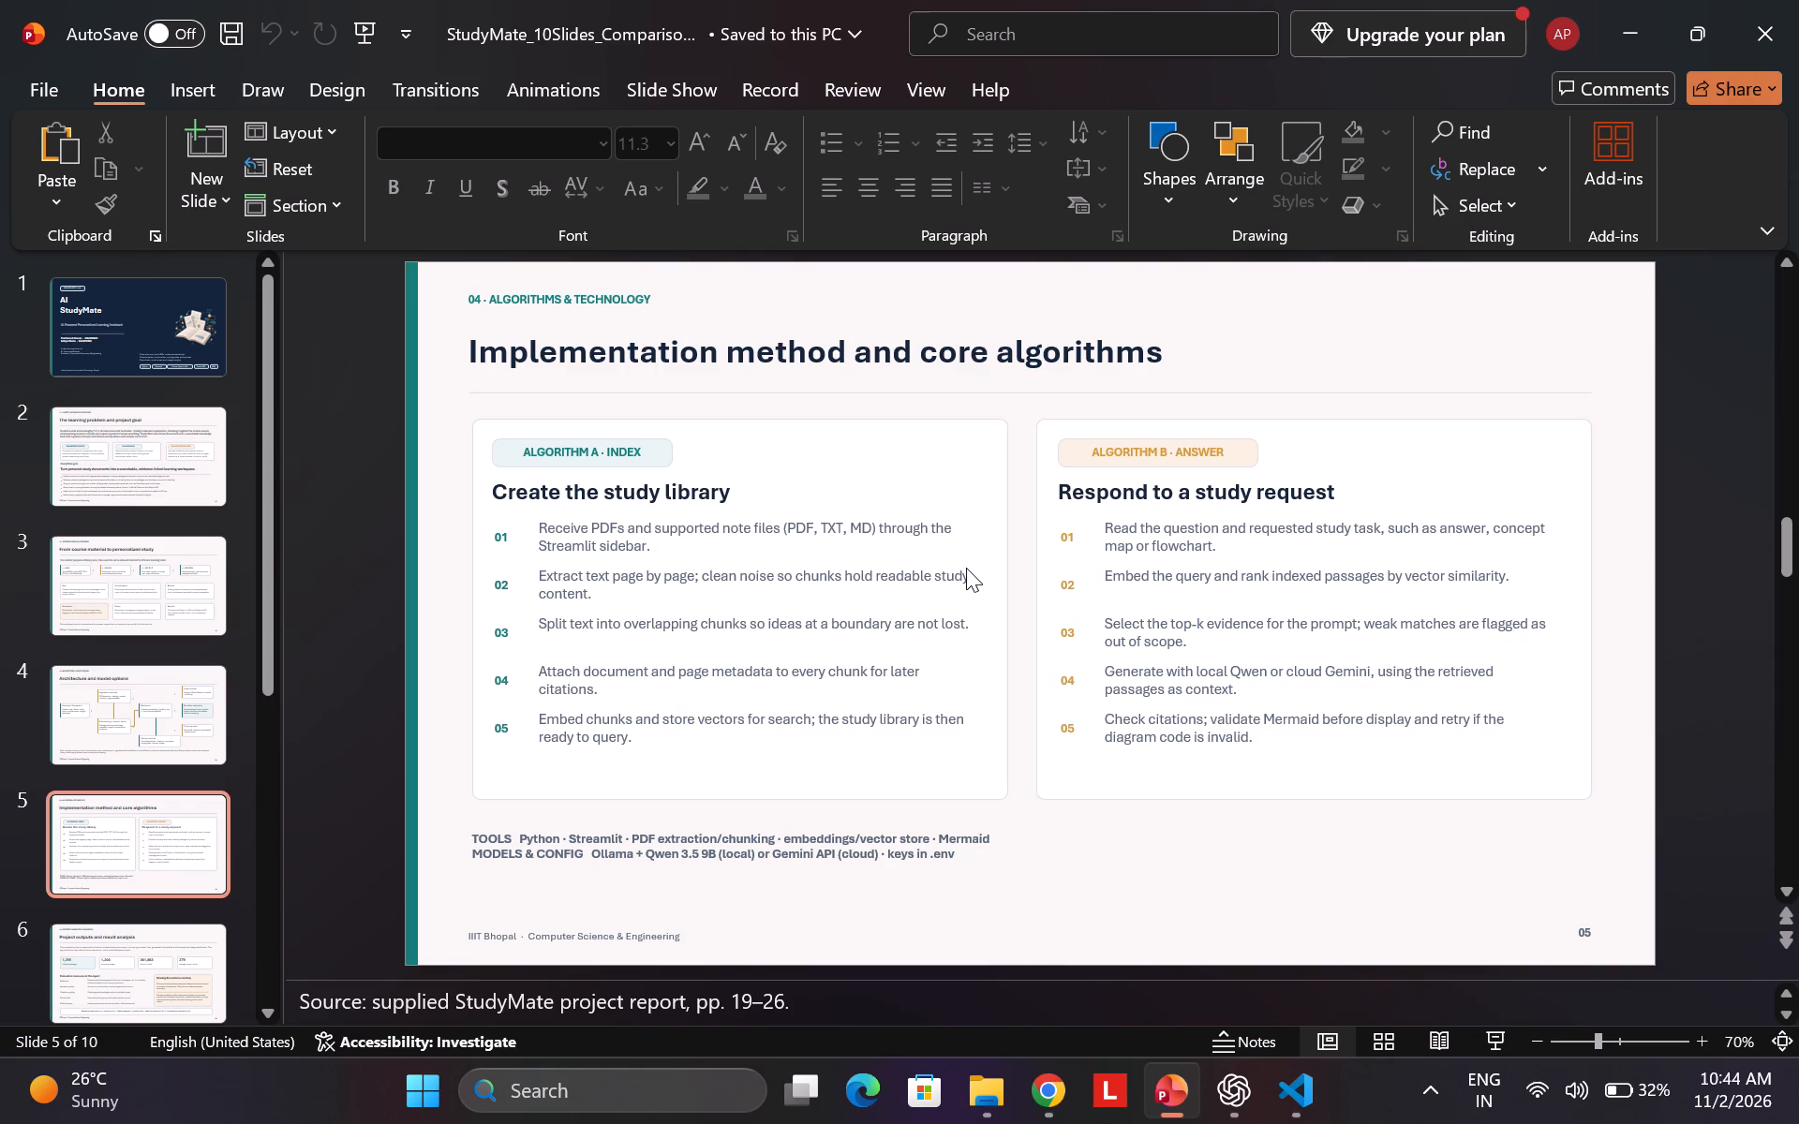
Review slides 4 to 7 of the StudyMate comparison presentation in PowerPoint, checking their section labels, titles and content layout.
{"action": "key", "text": "Left"}
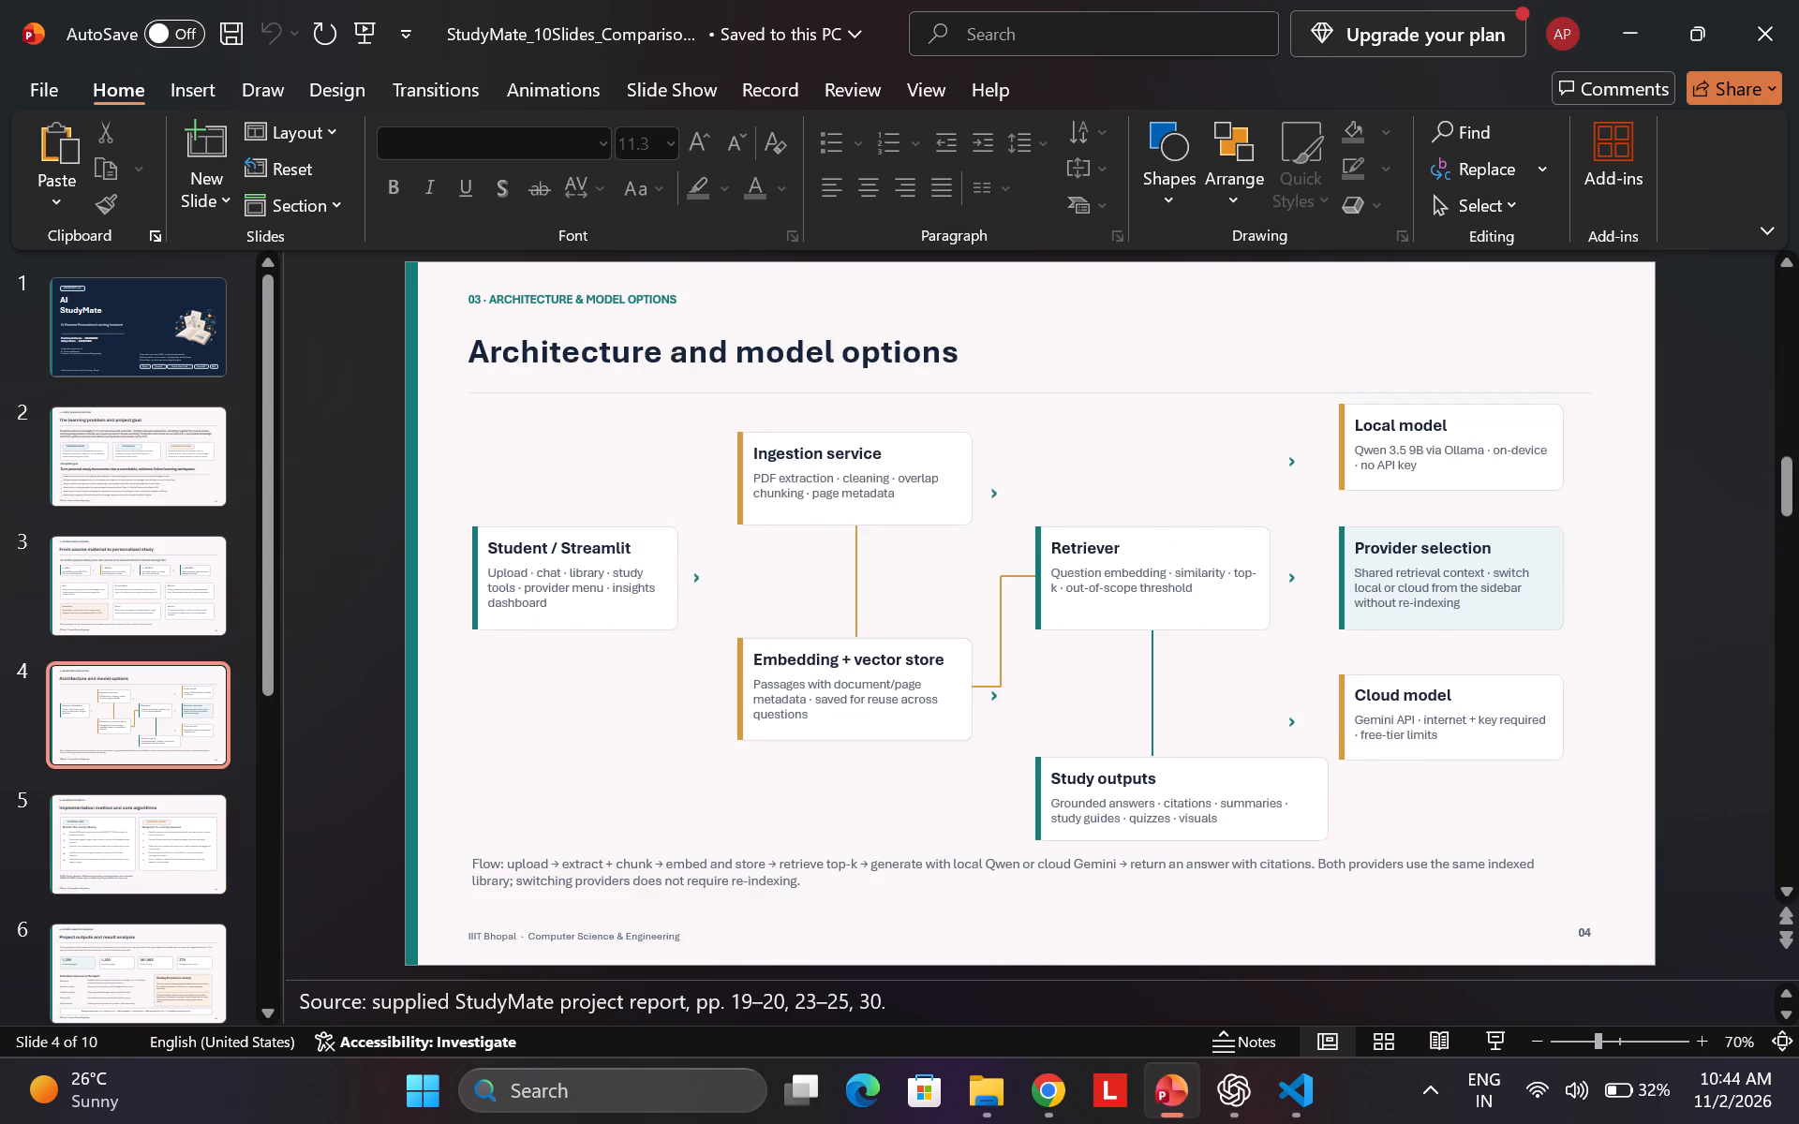
{"action": "key", "text": "Right"}
{"action": "key", "text": "Right"}
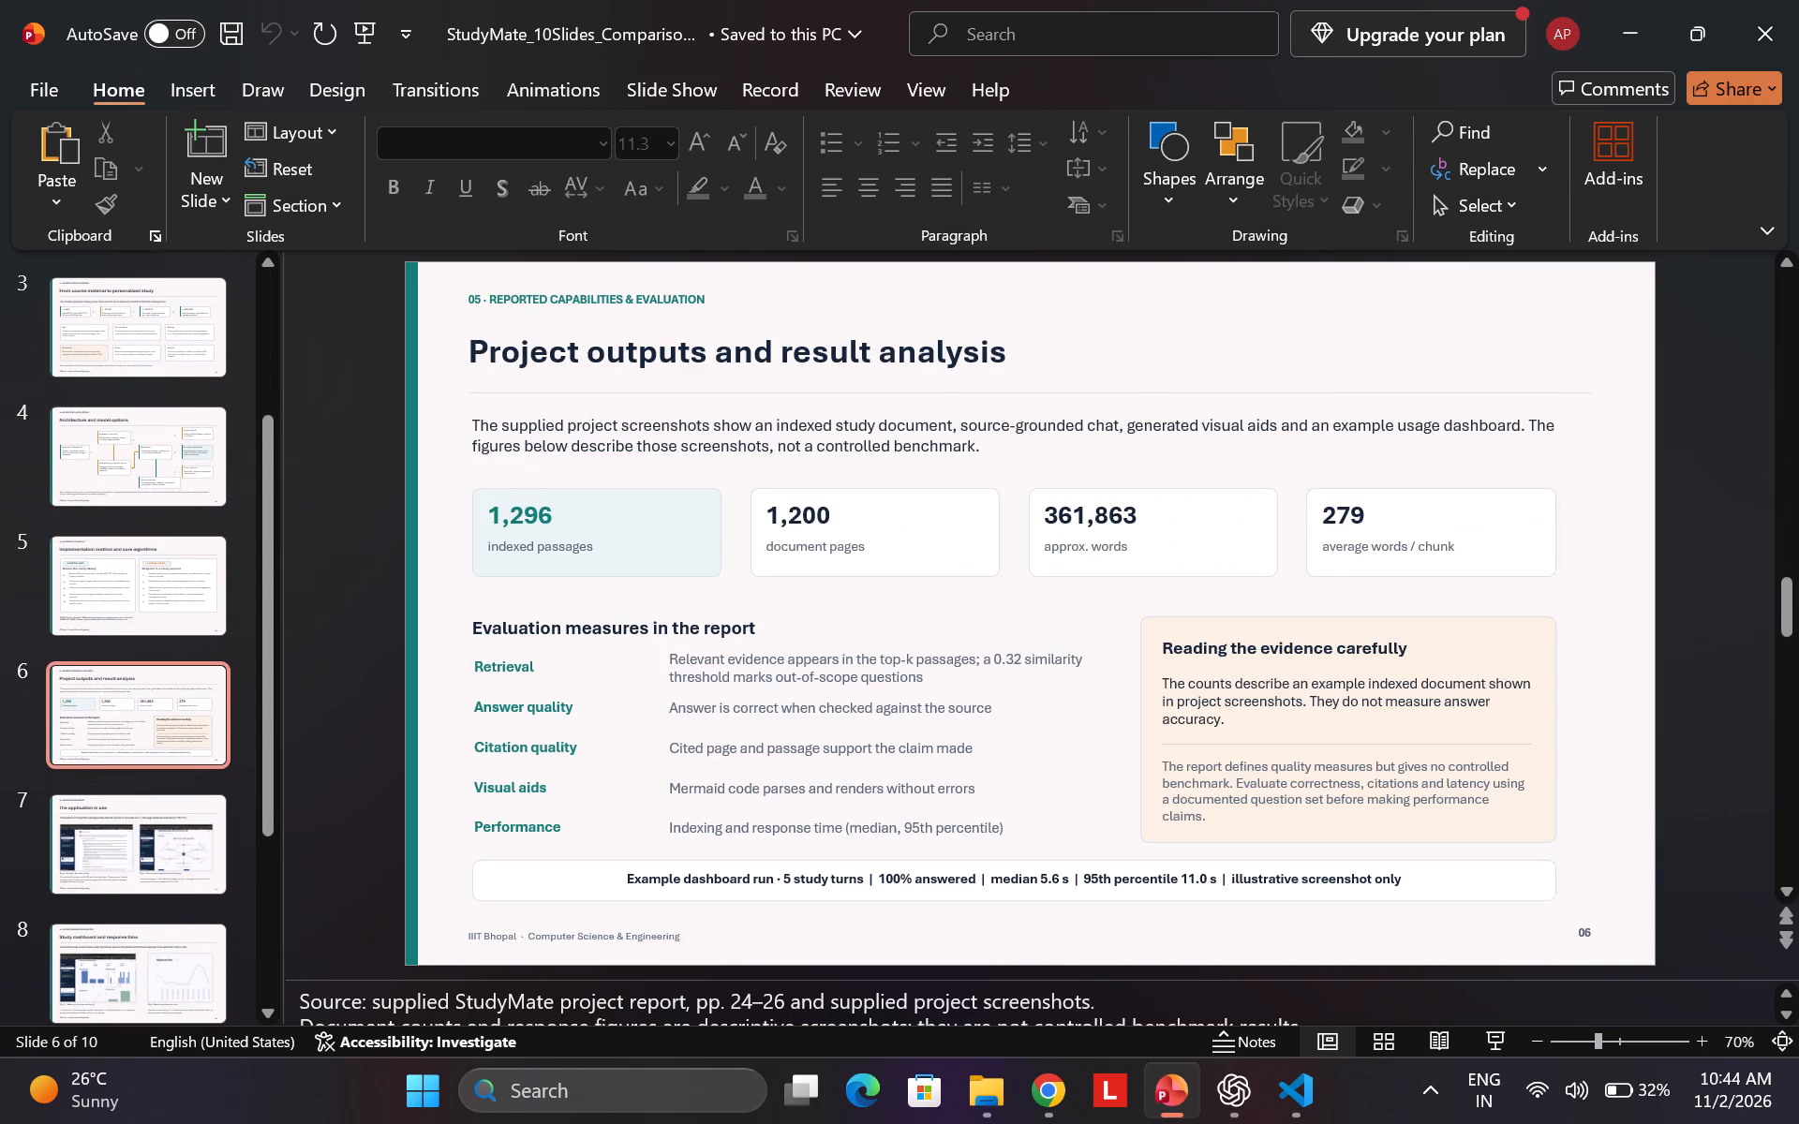
{"action": "key", "text": "Right"}
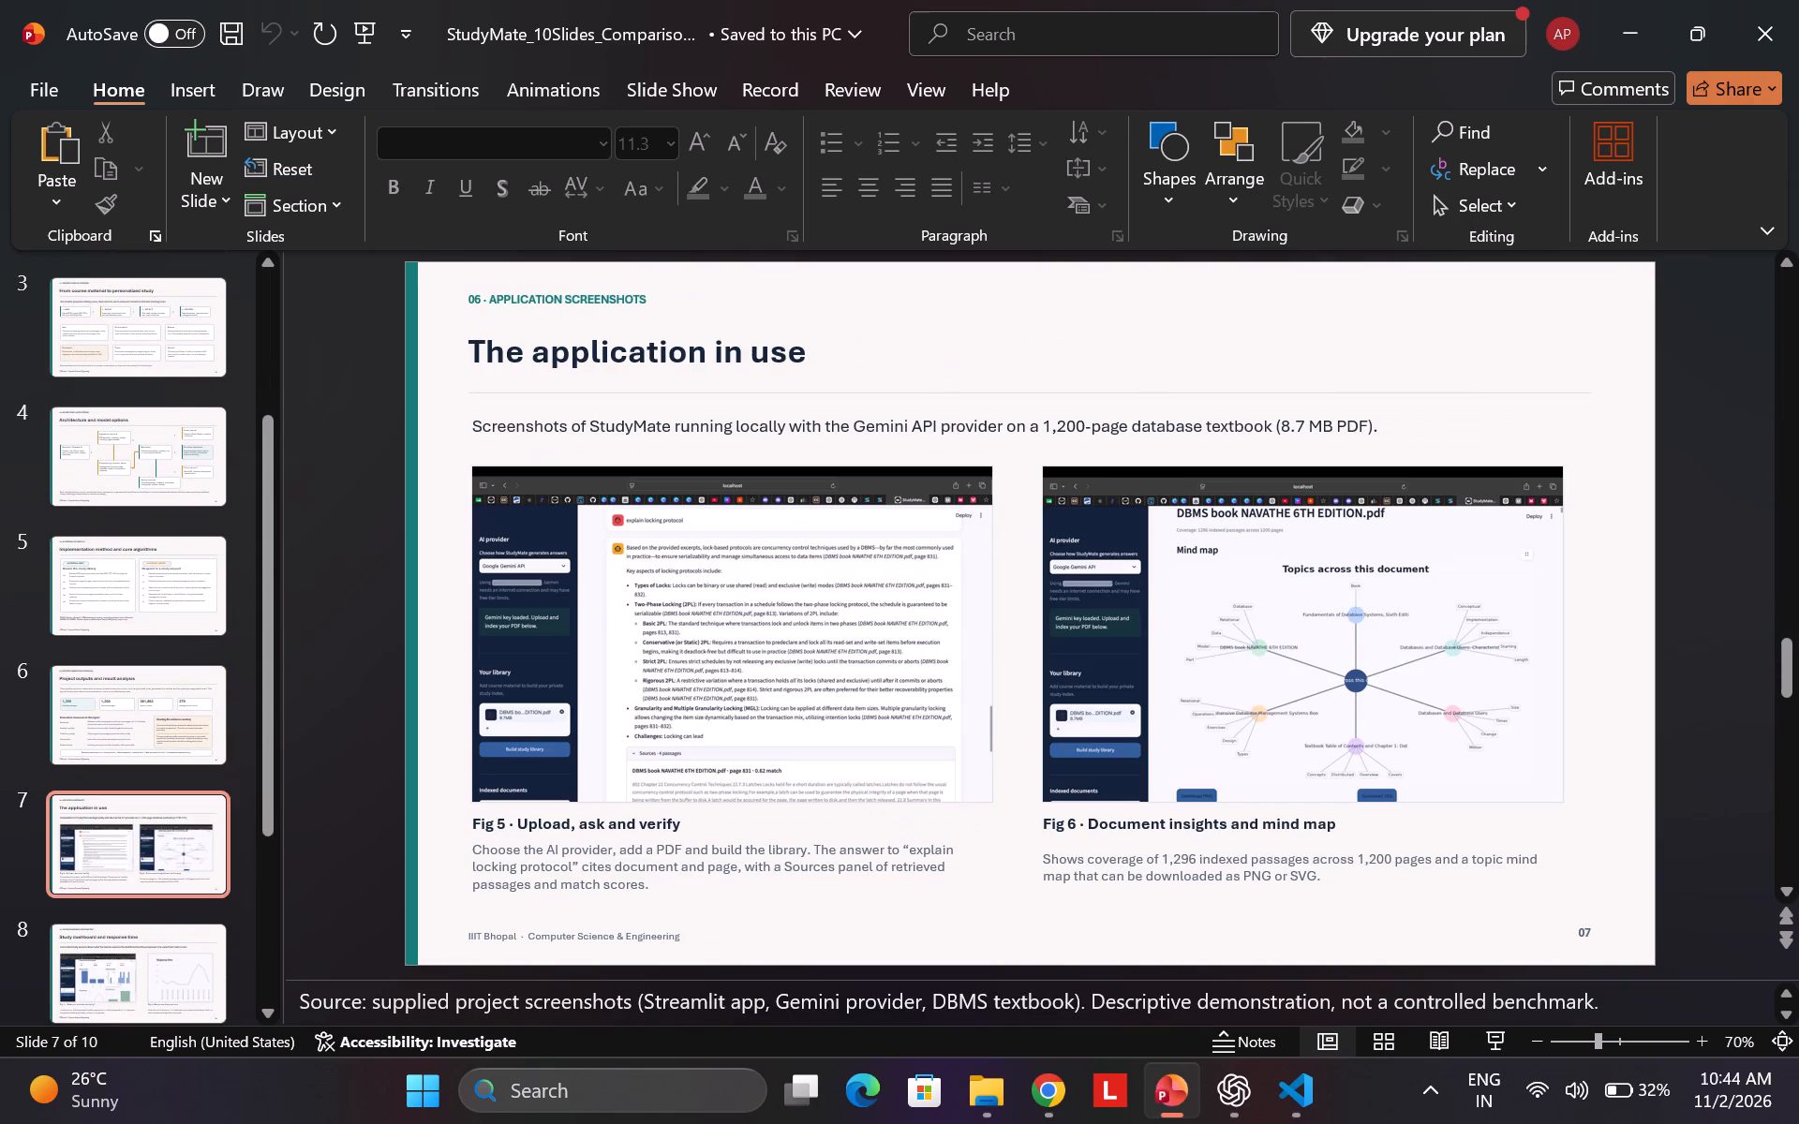
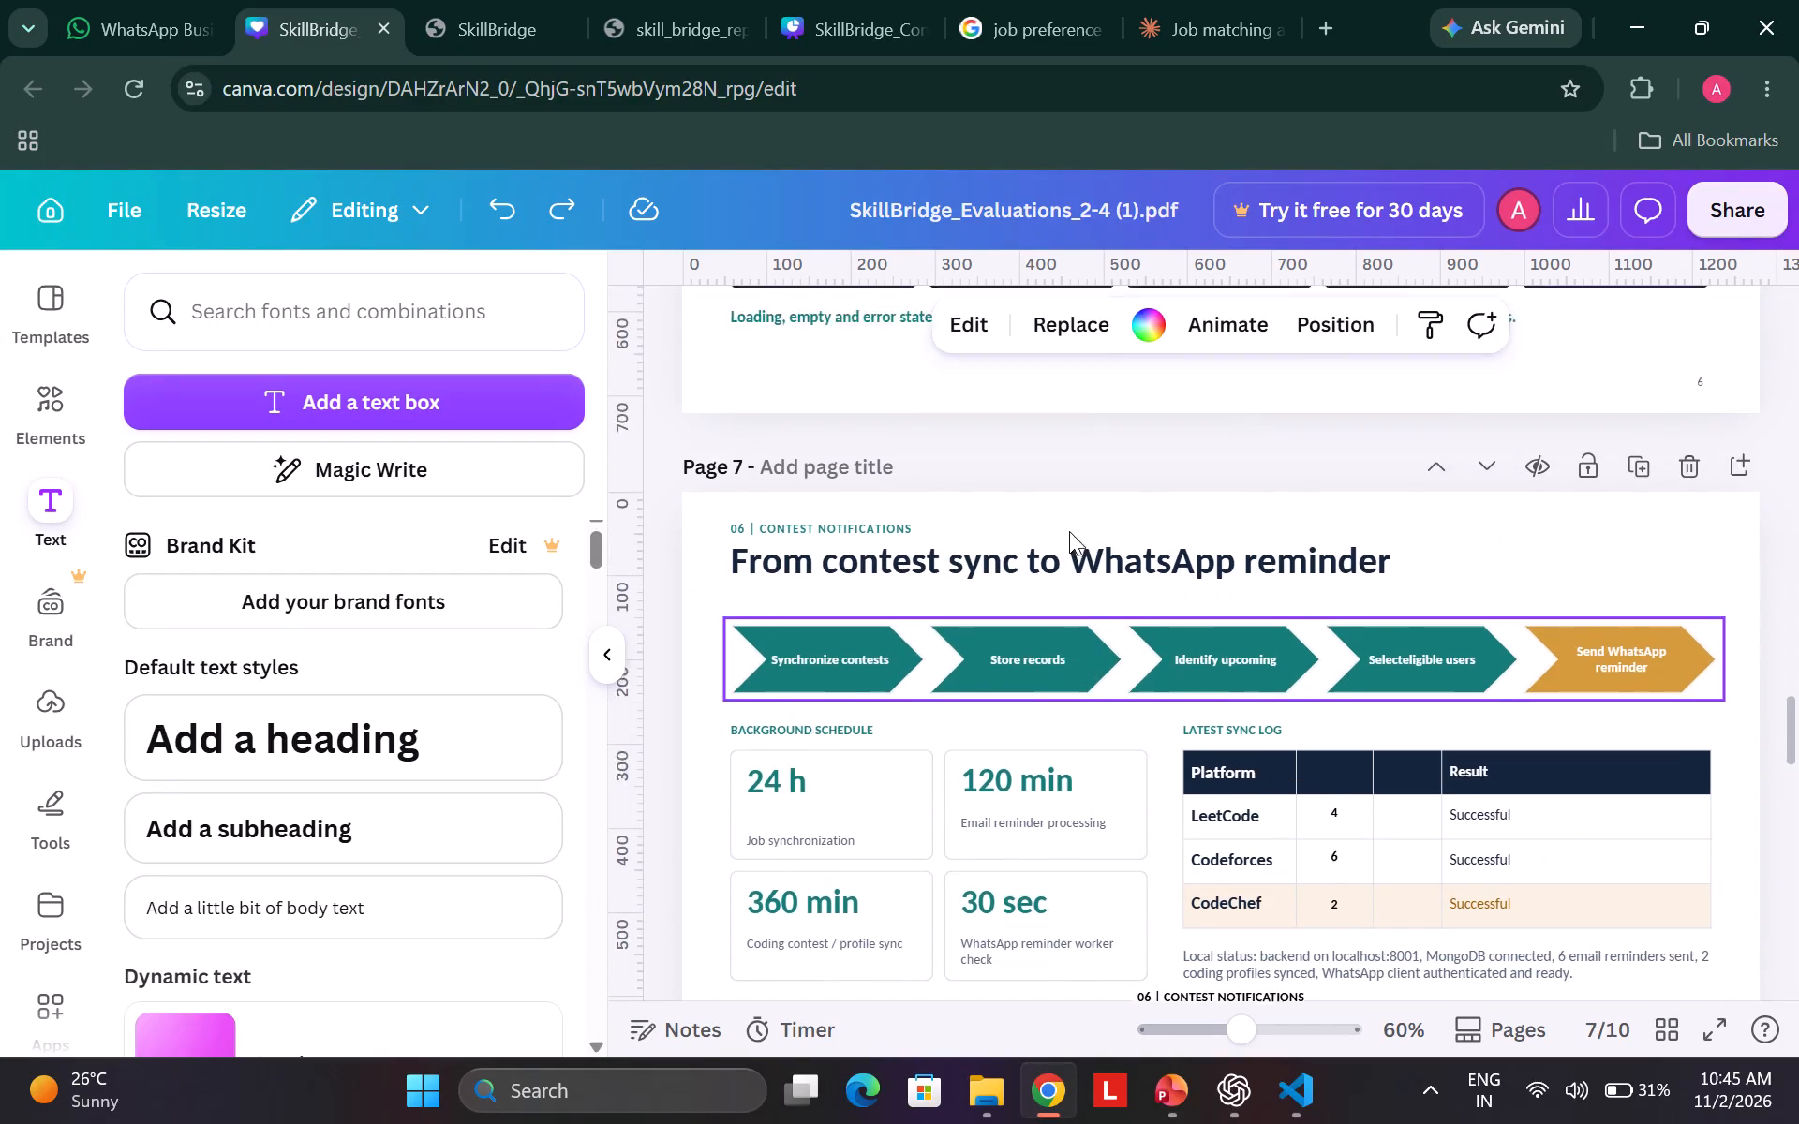
Review the slides backward from page 7 to page 4, checking the section labels, headings and content alignment.
{"action": "scroll", "coordinate": [1069, 531], "scroll_direction": "up", "scroll_amount": 3}
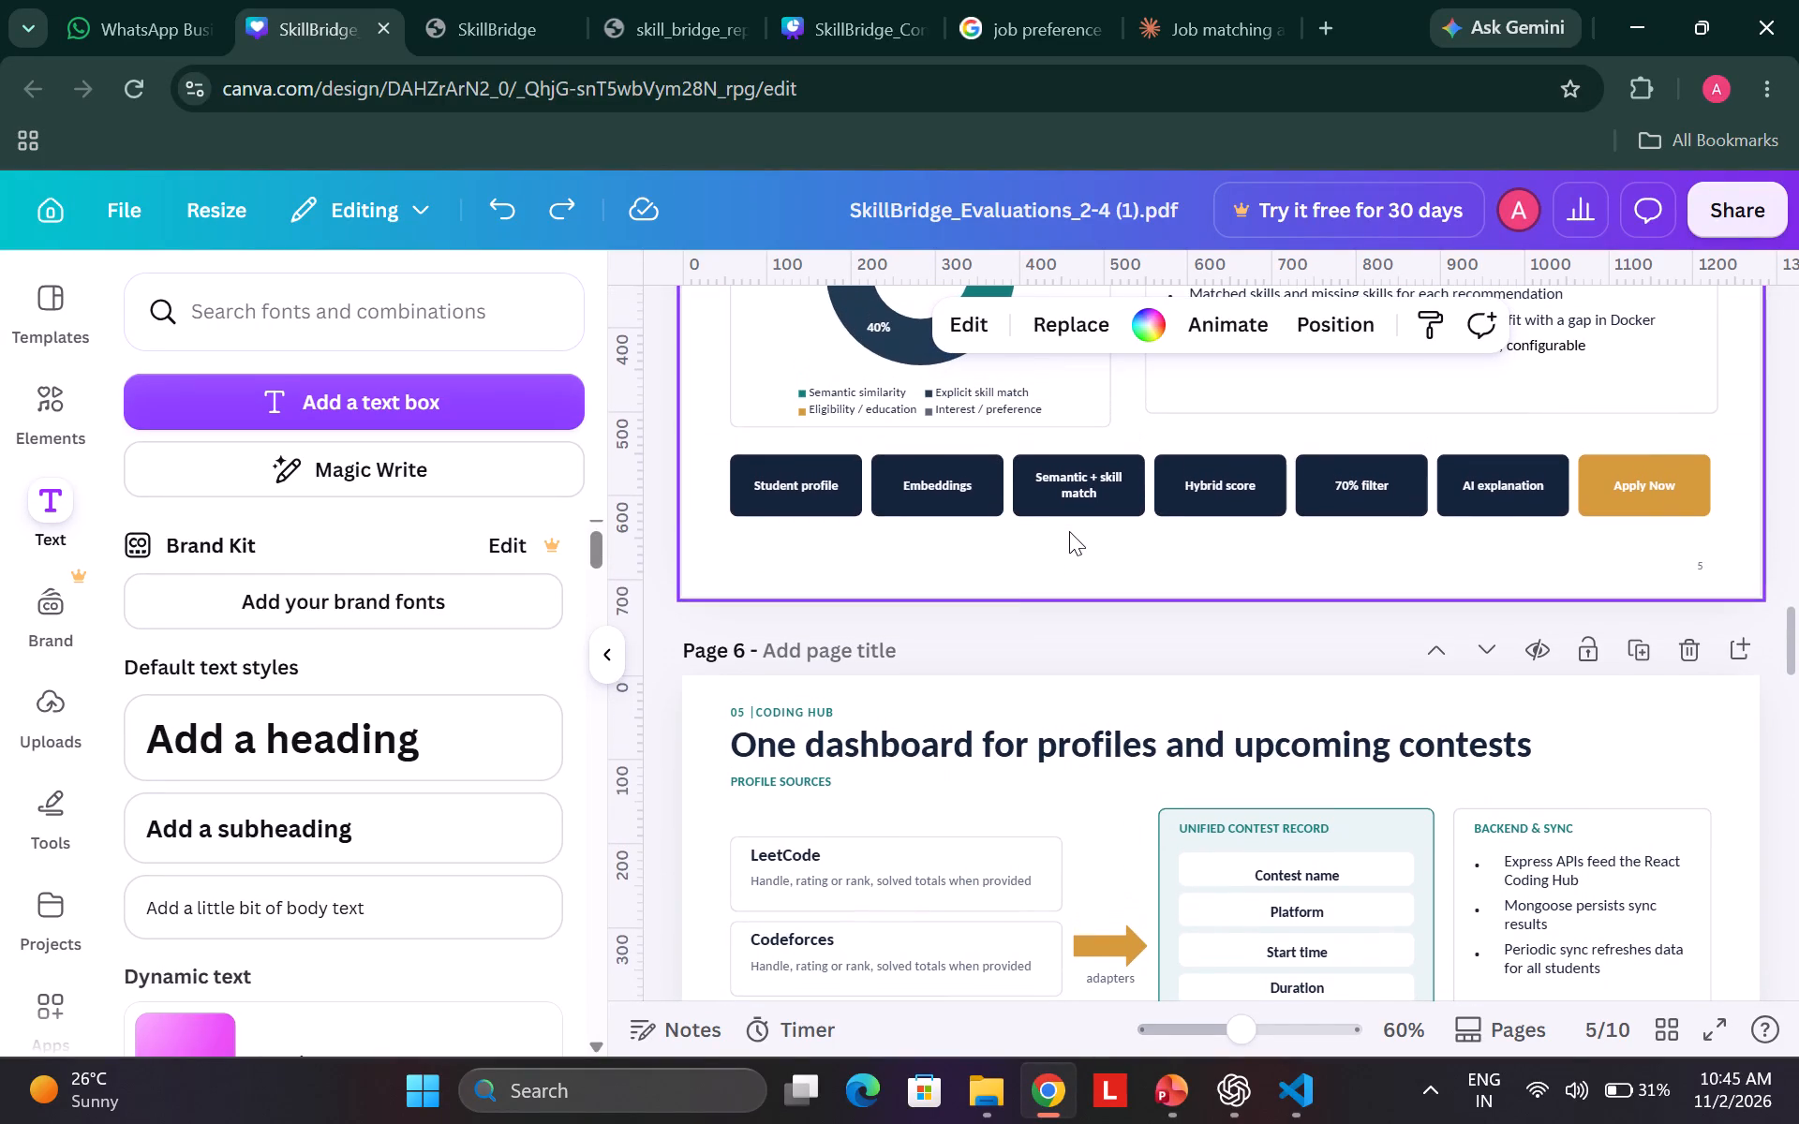
{"action": "scroll", "coordinate": [941, 696], "scroll_direction": "up", "scroll_amount": 3}
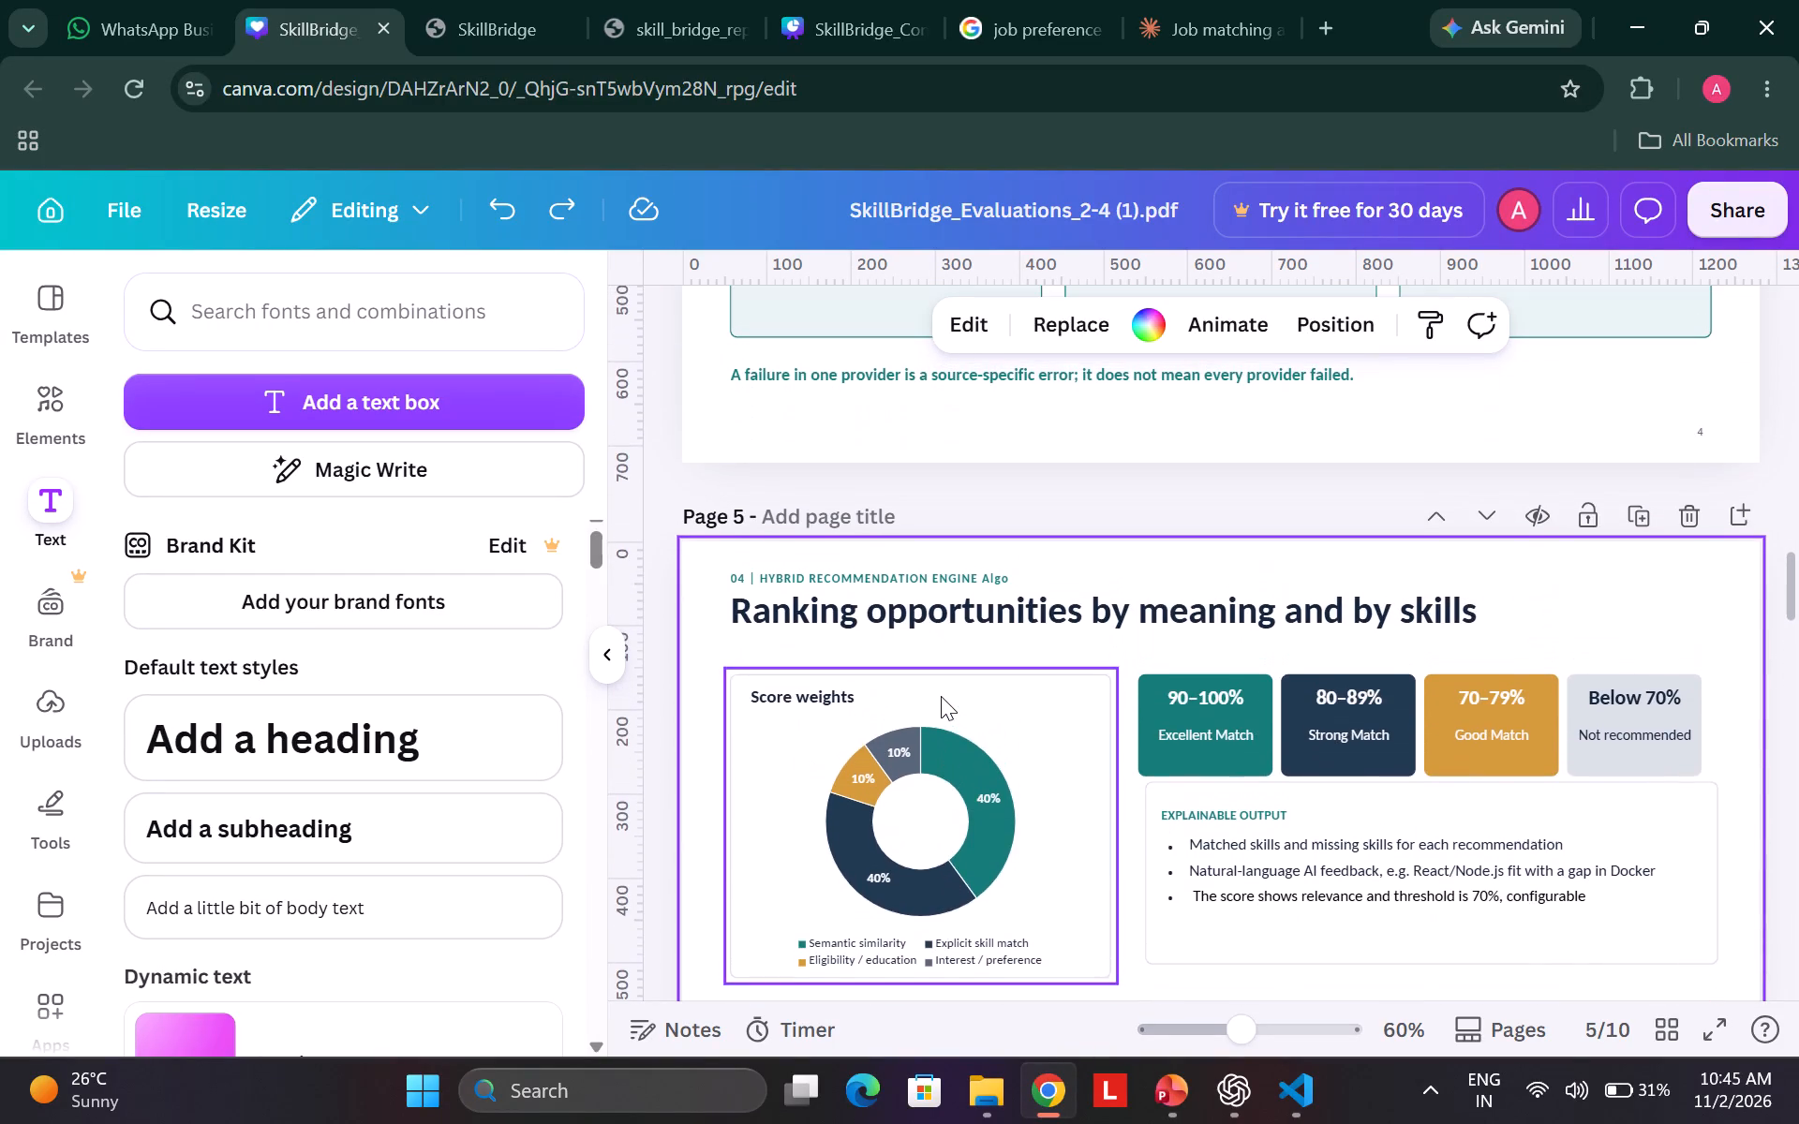
{"action": "scroll", "coordinate": [941, 696], "scroll_direction": "right", "scroll_amount": 1}
{"action": "scroll", "coordinate": [941, 696], "scroll_direction": "up", "scroll_amount": 4}
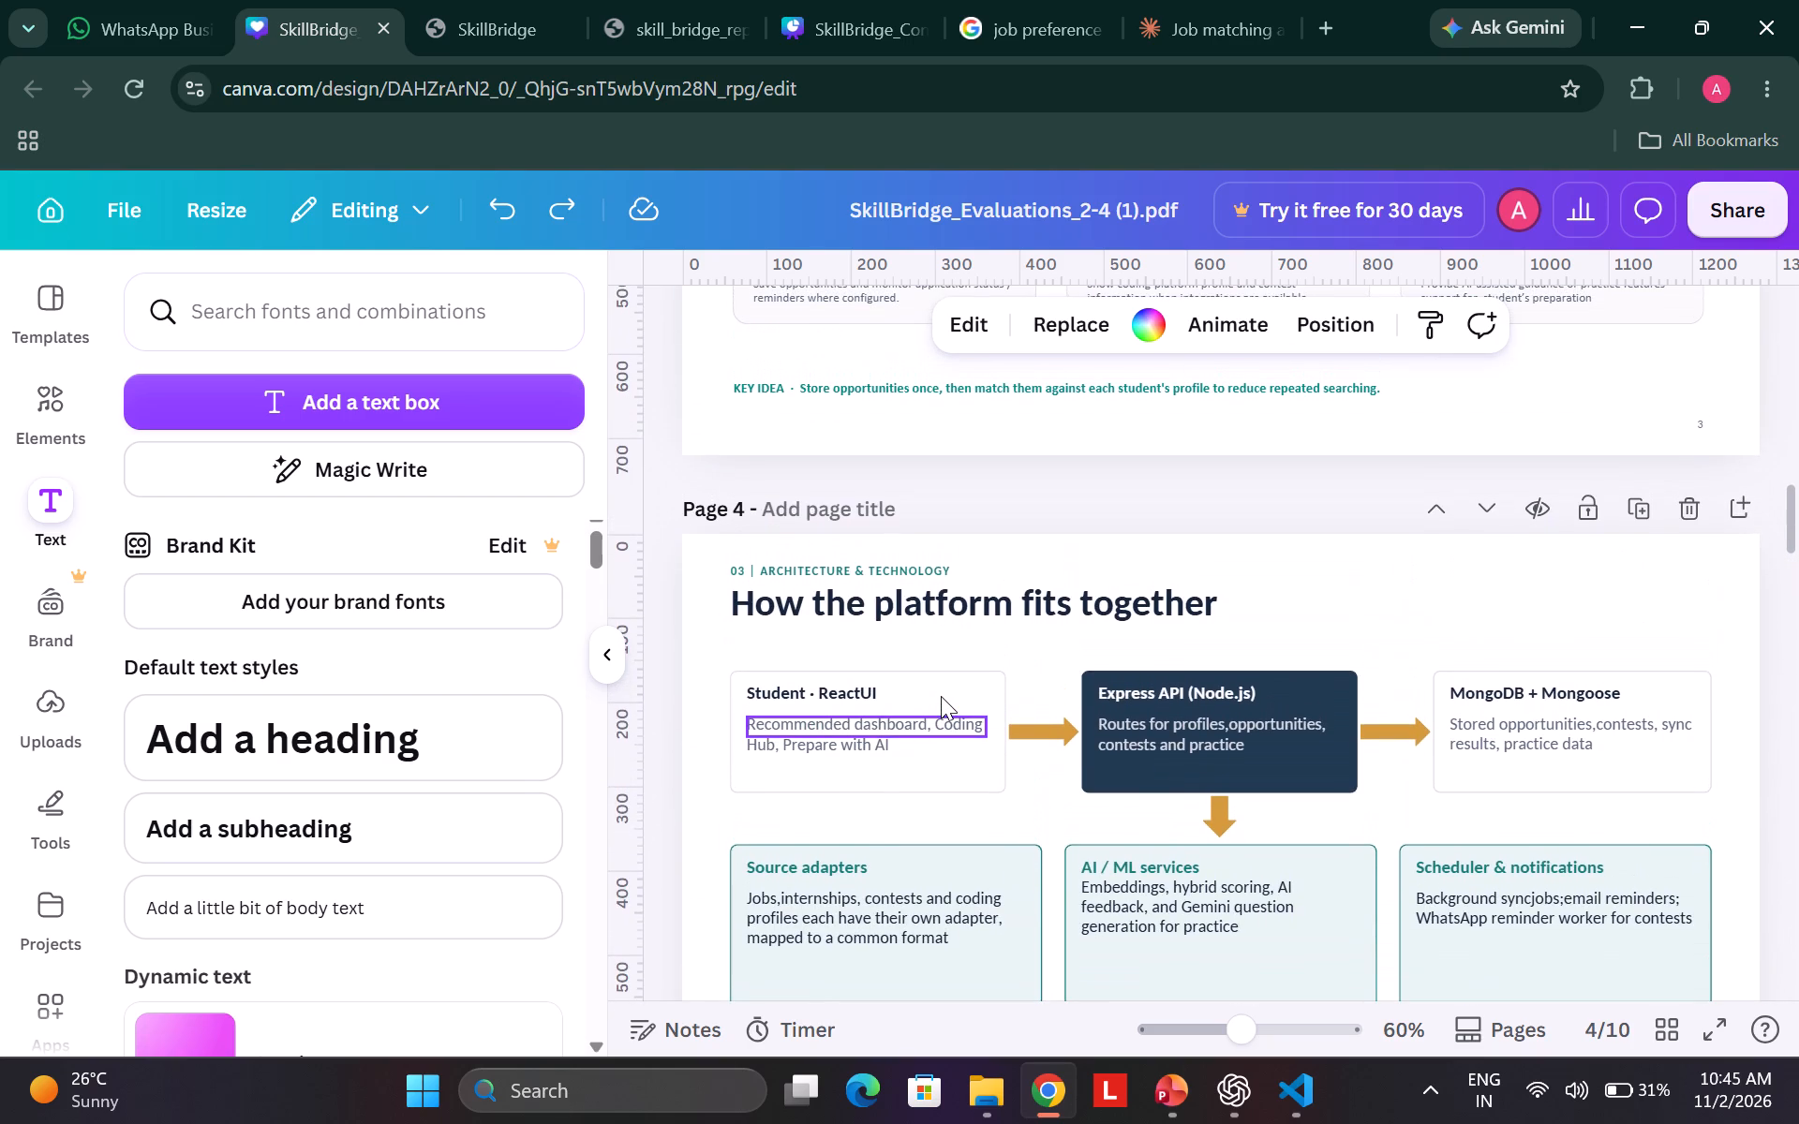
Review the slides from page 4 back to the title slide on page 1, checking their wording and layout.
{"action": "scroll", "coordinate": [941, 696], "scroll_direction": "up", "scroll_amount": 2}
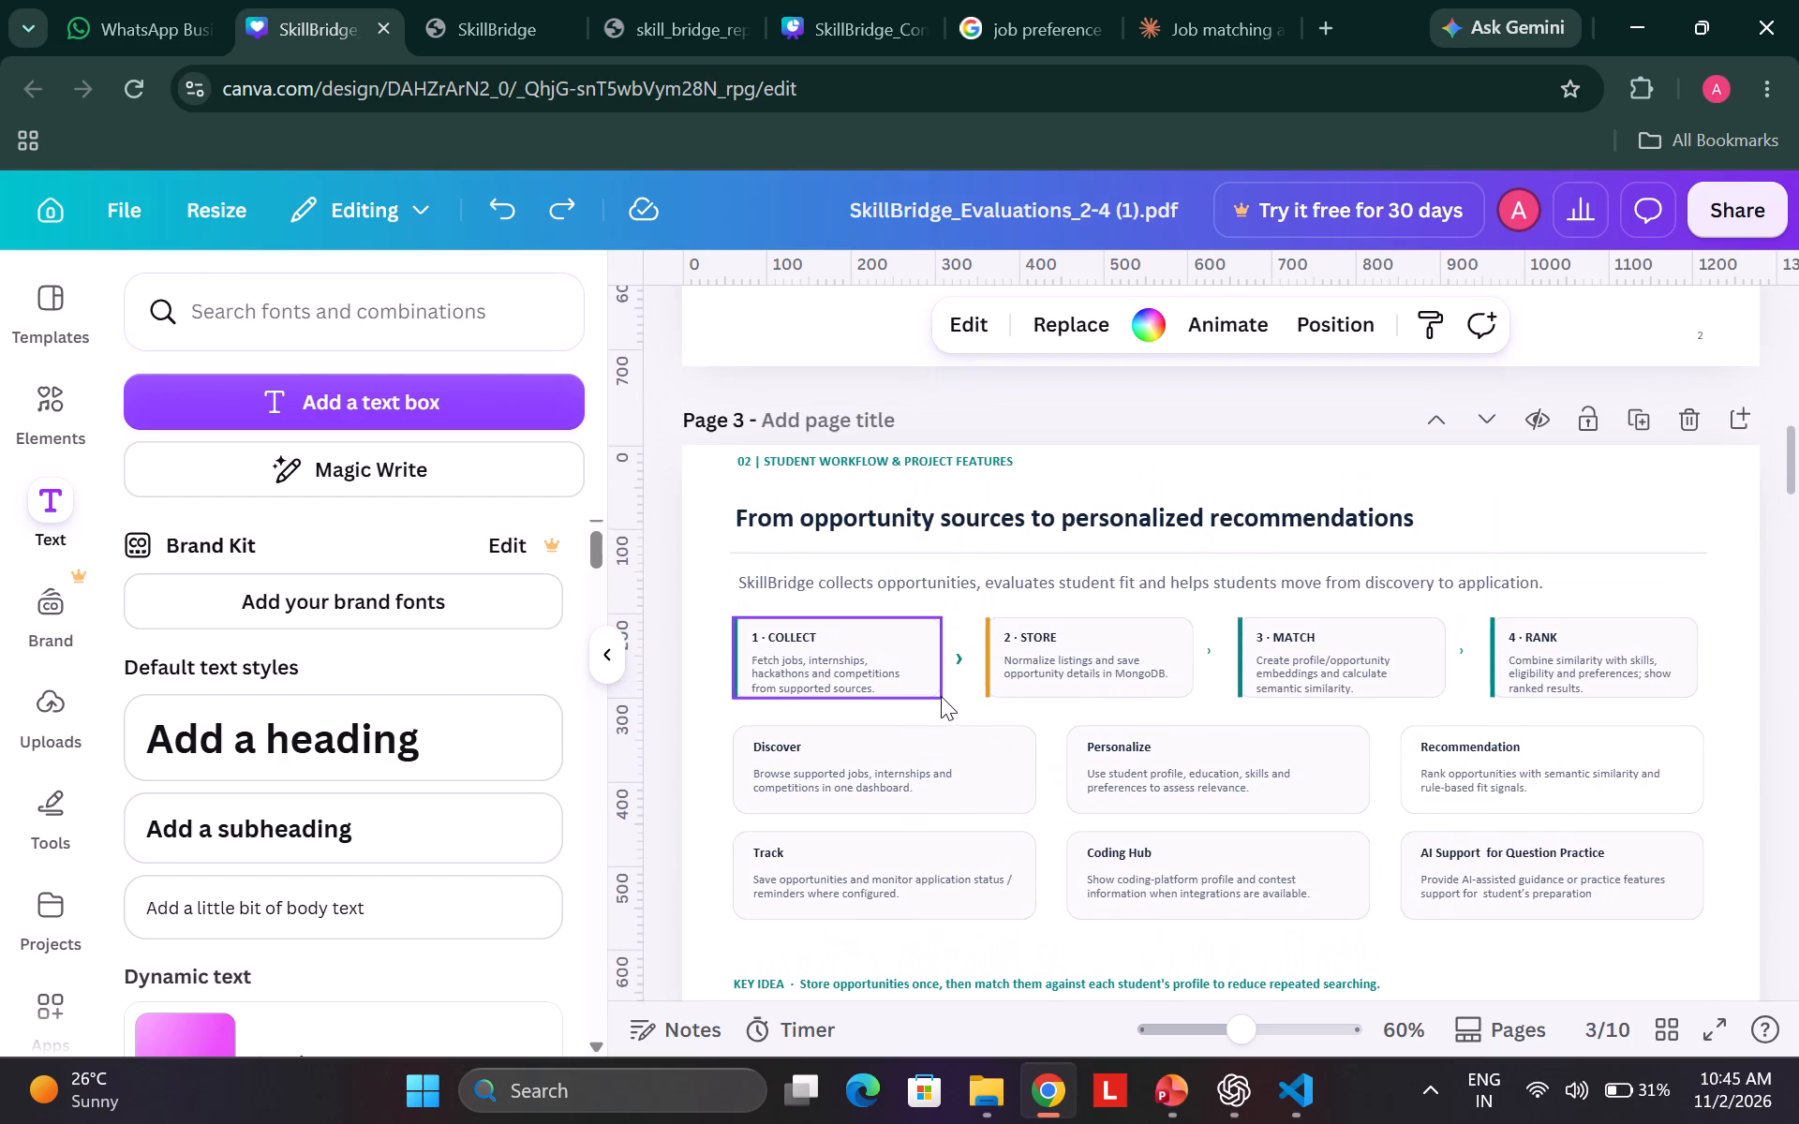
{"action": "scroll", "coordinate": [941, 696], "scroll_direction": "up", "scroll_amount": 2}
{"action": "scroll", "coordinate": [941, 696], "scroll_direction": "right", "scroll_amount": 1}
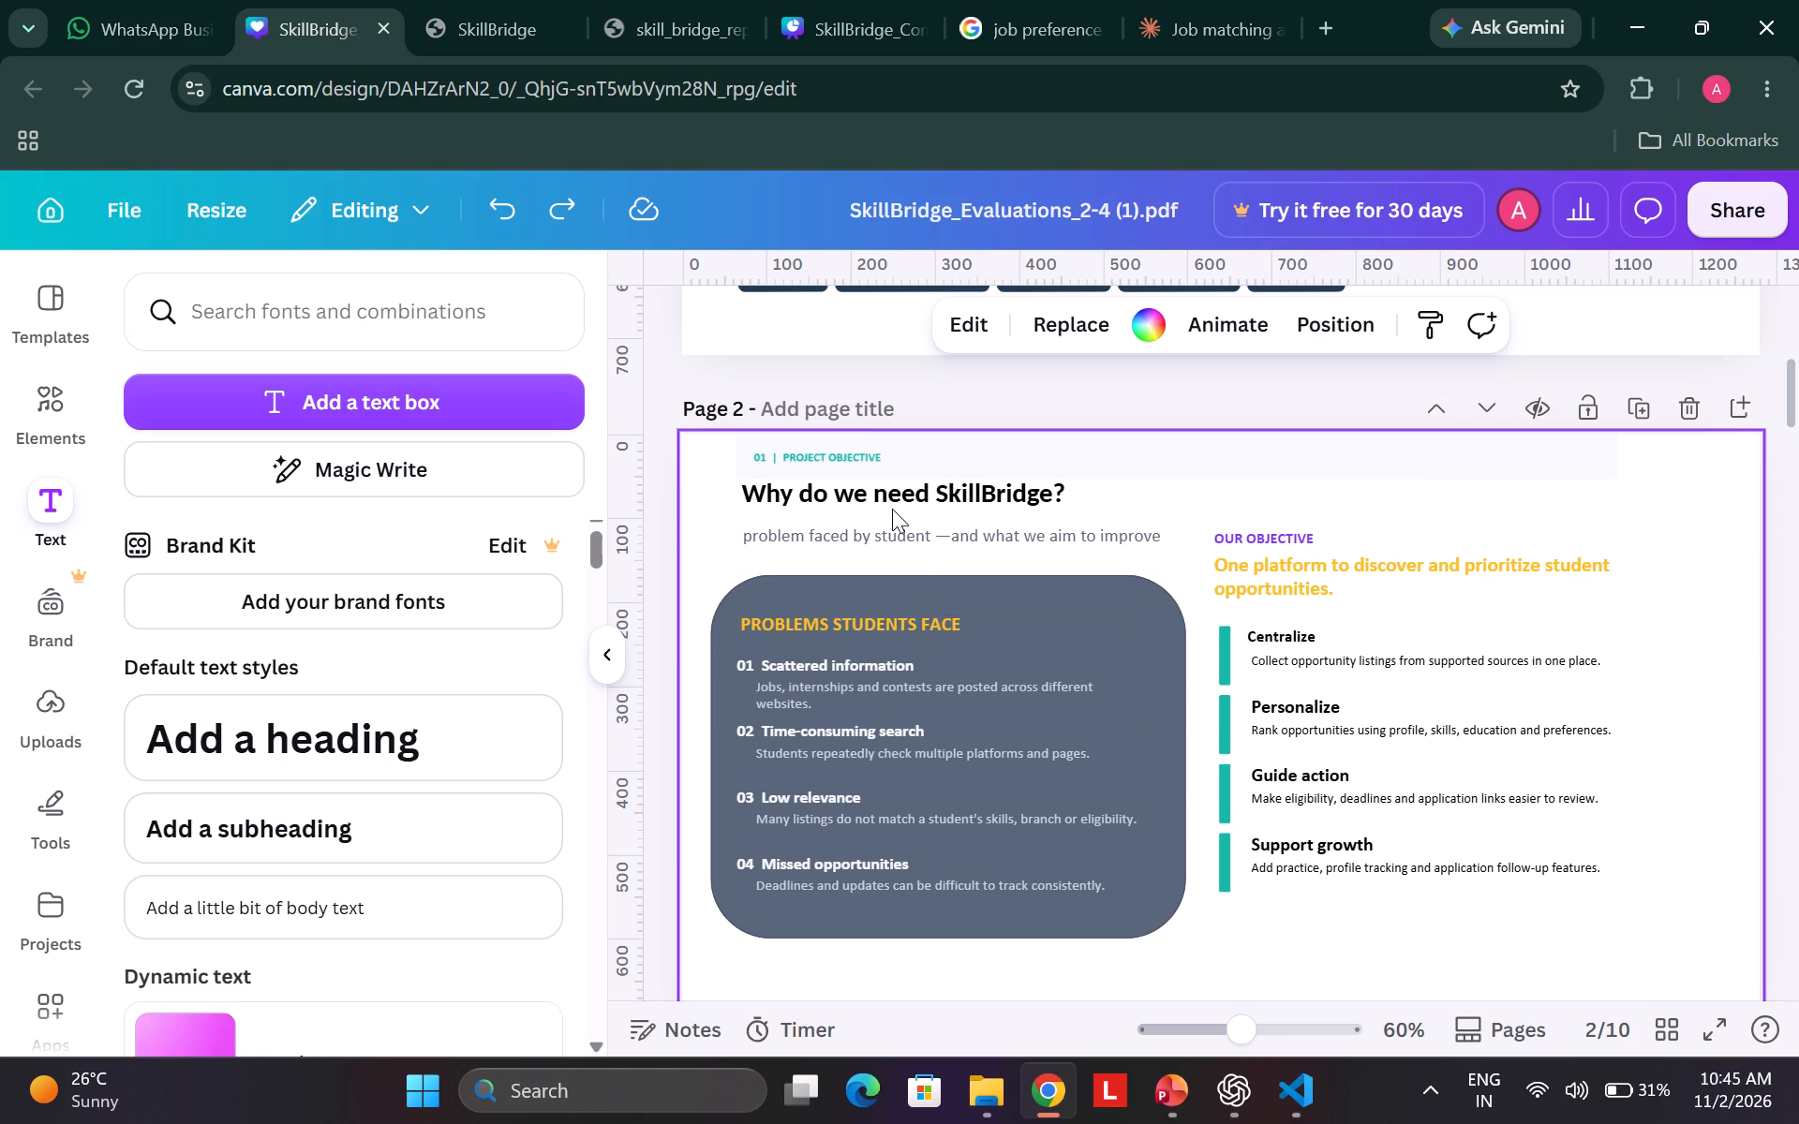
{"action": "scroll", "coordinate": [860, 520], "scroll_direction": "down", "scroll_amount": 2}
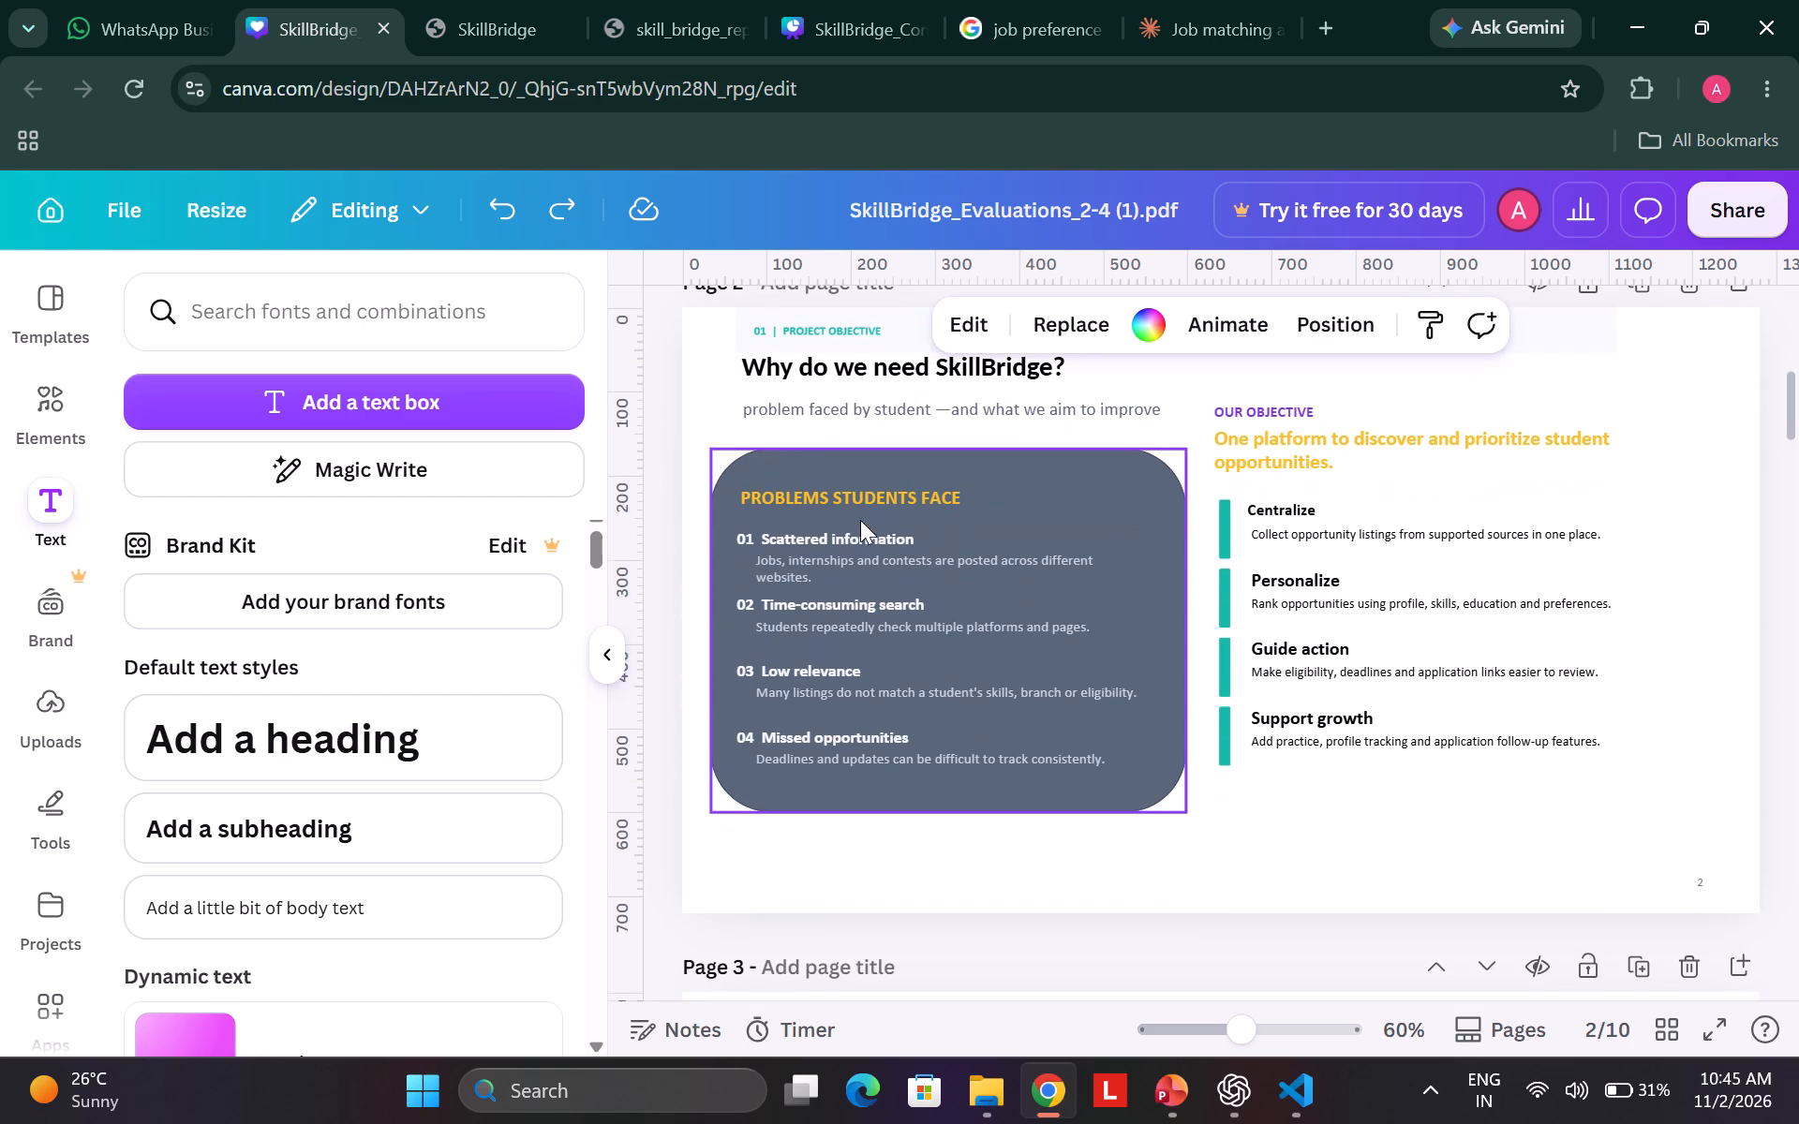
{"action": "scroll", "coordinate": [860, 520], "scroll_direction": "up", "scroll_amount": 2}
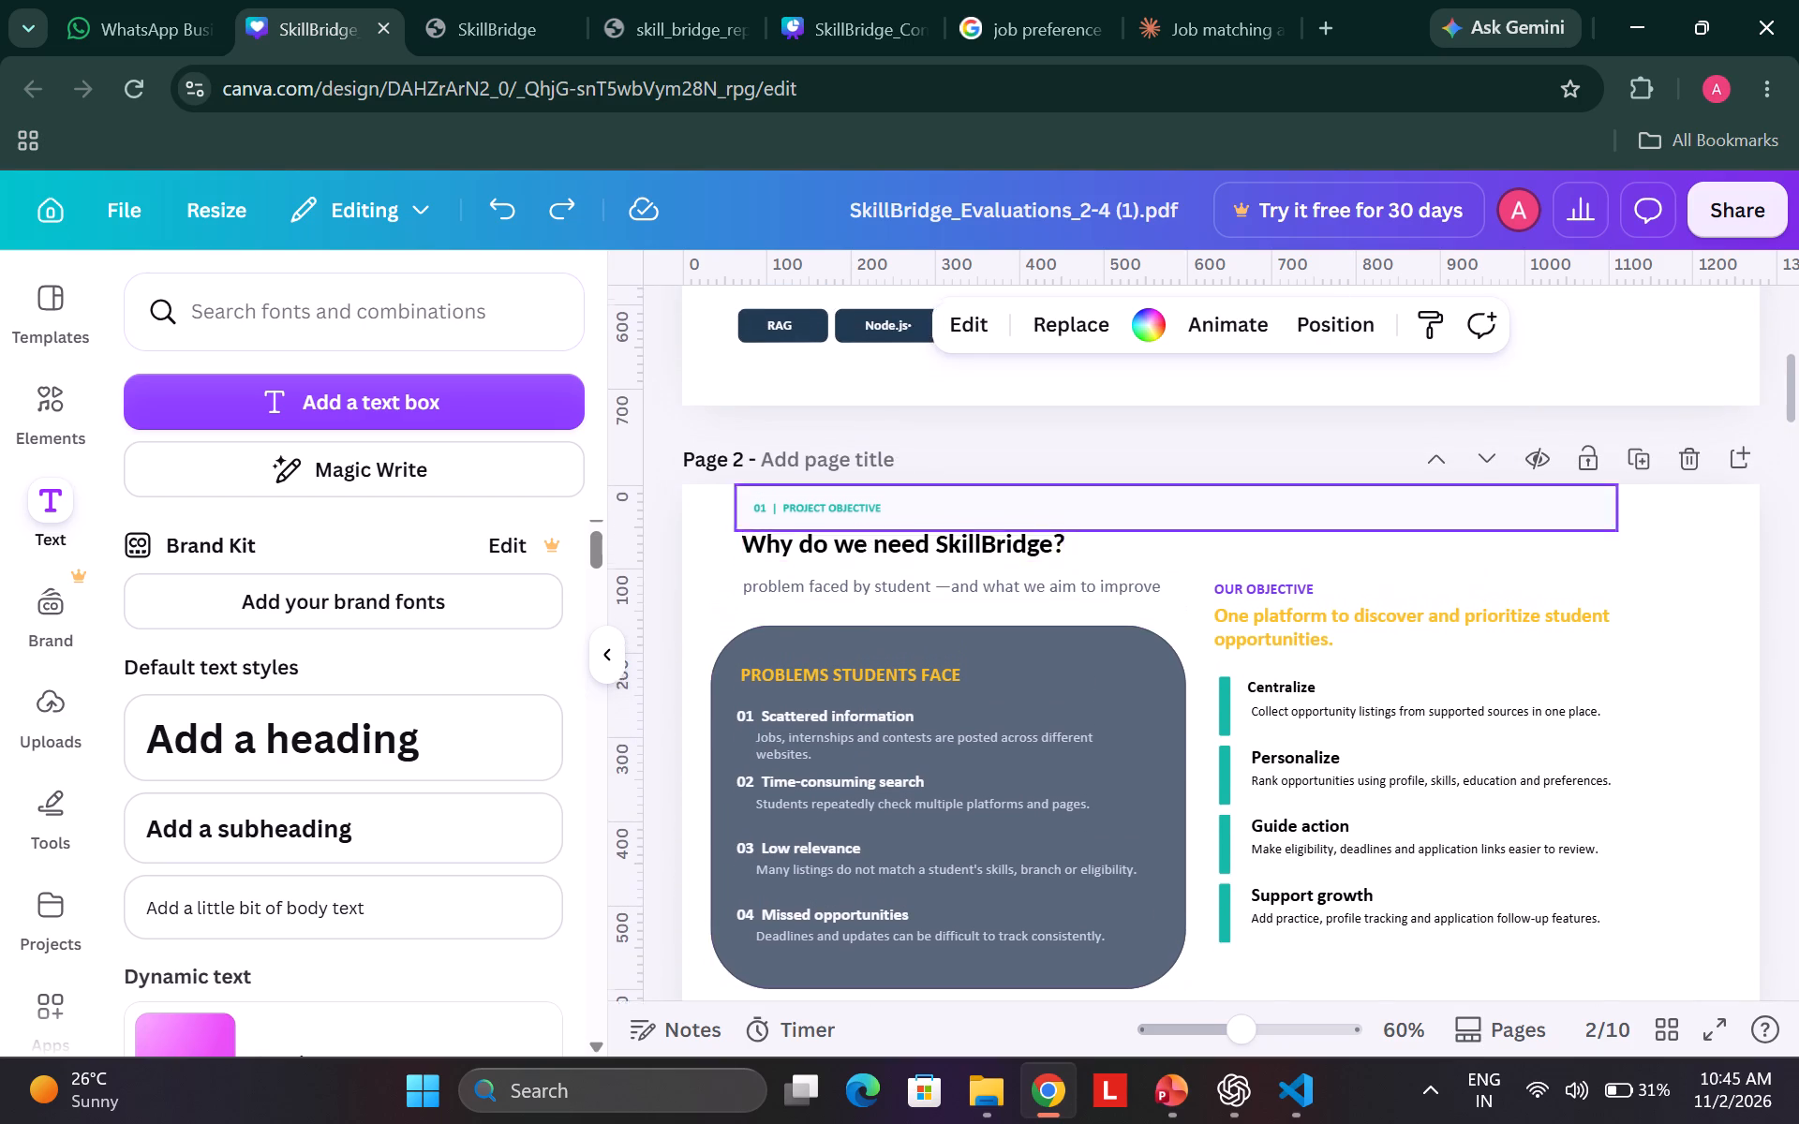
{"action": "scroll", "coordinate": [860, 520], "scroll_direction": "up", "scroll_amount": 3}
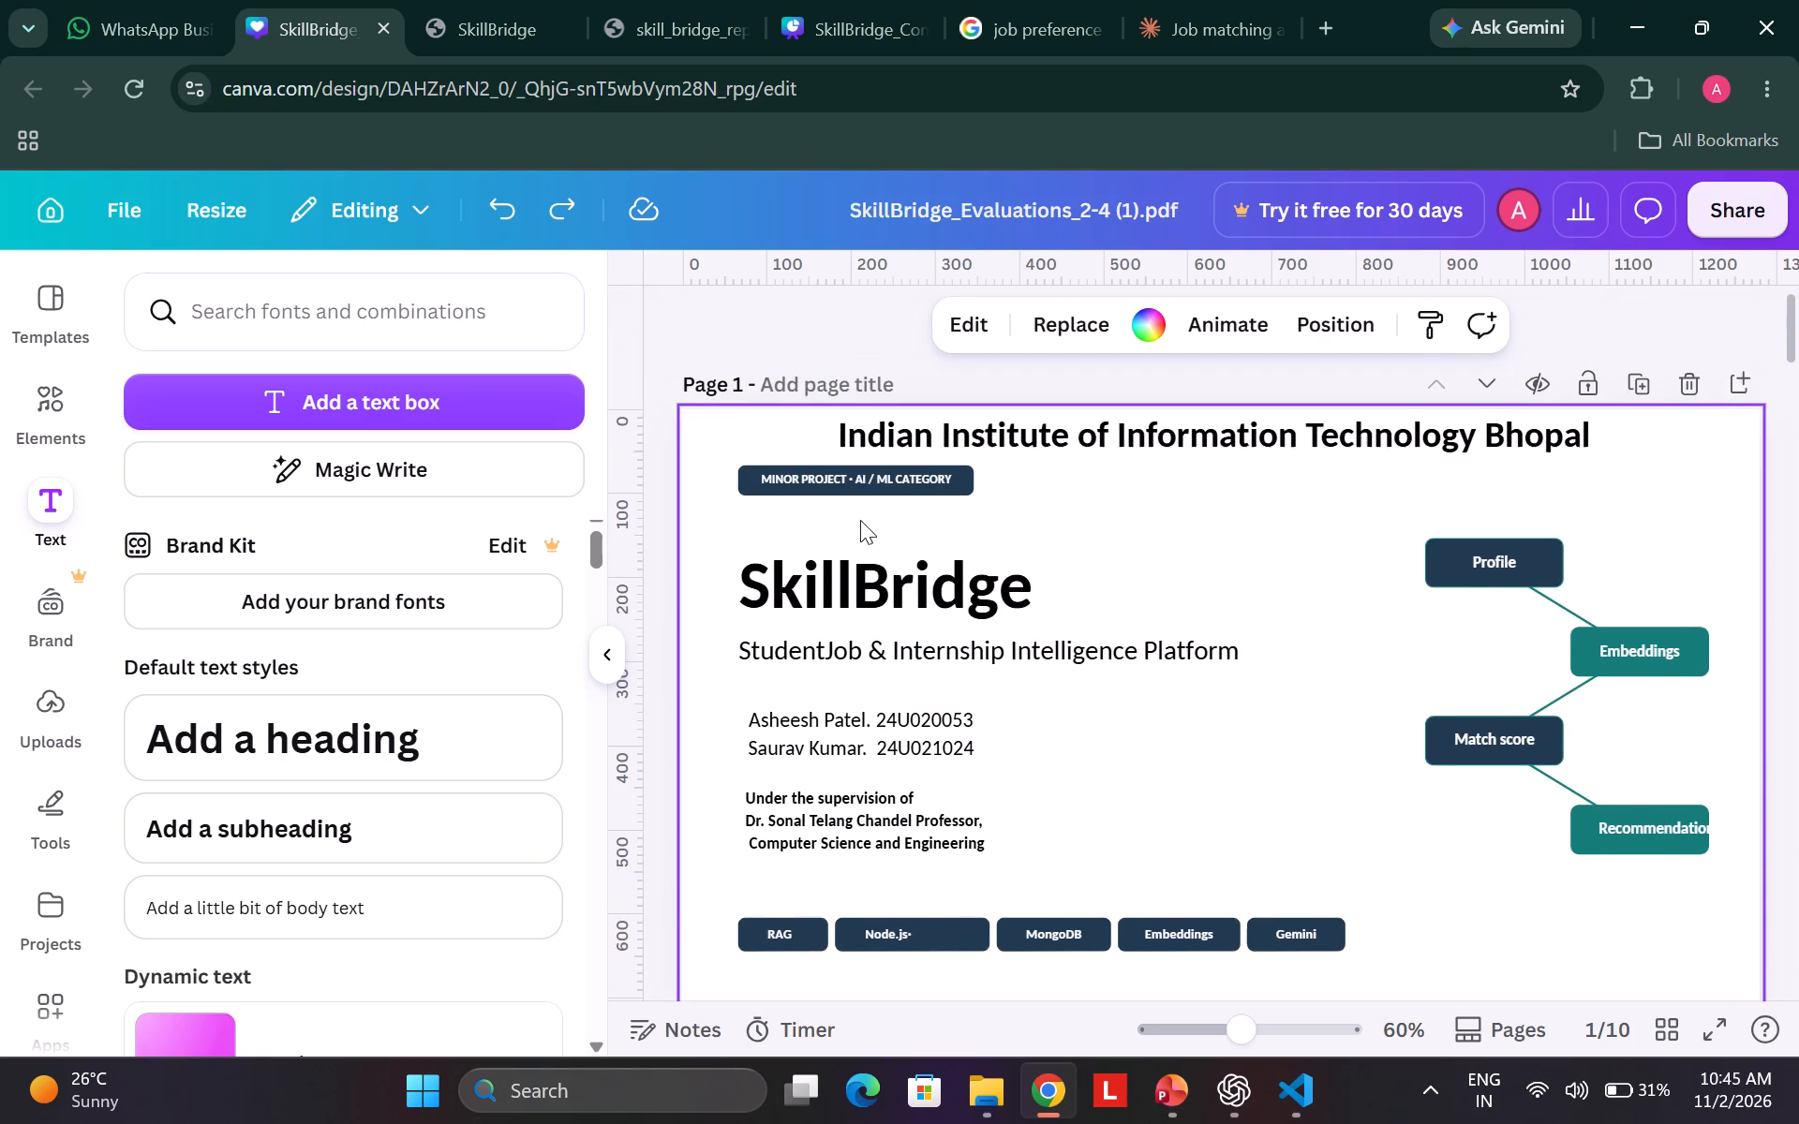
Change the “OUR OBJECTIVE” label on page 2 to black text.
{"action": "scroll", "coordinate": [860, 520], "scroll_direction": "down", "scroll_amount": 3}
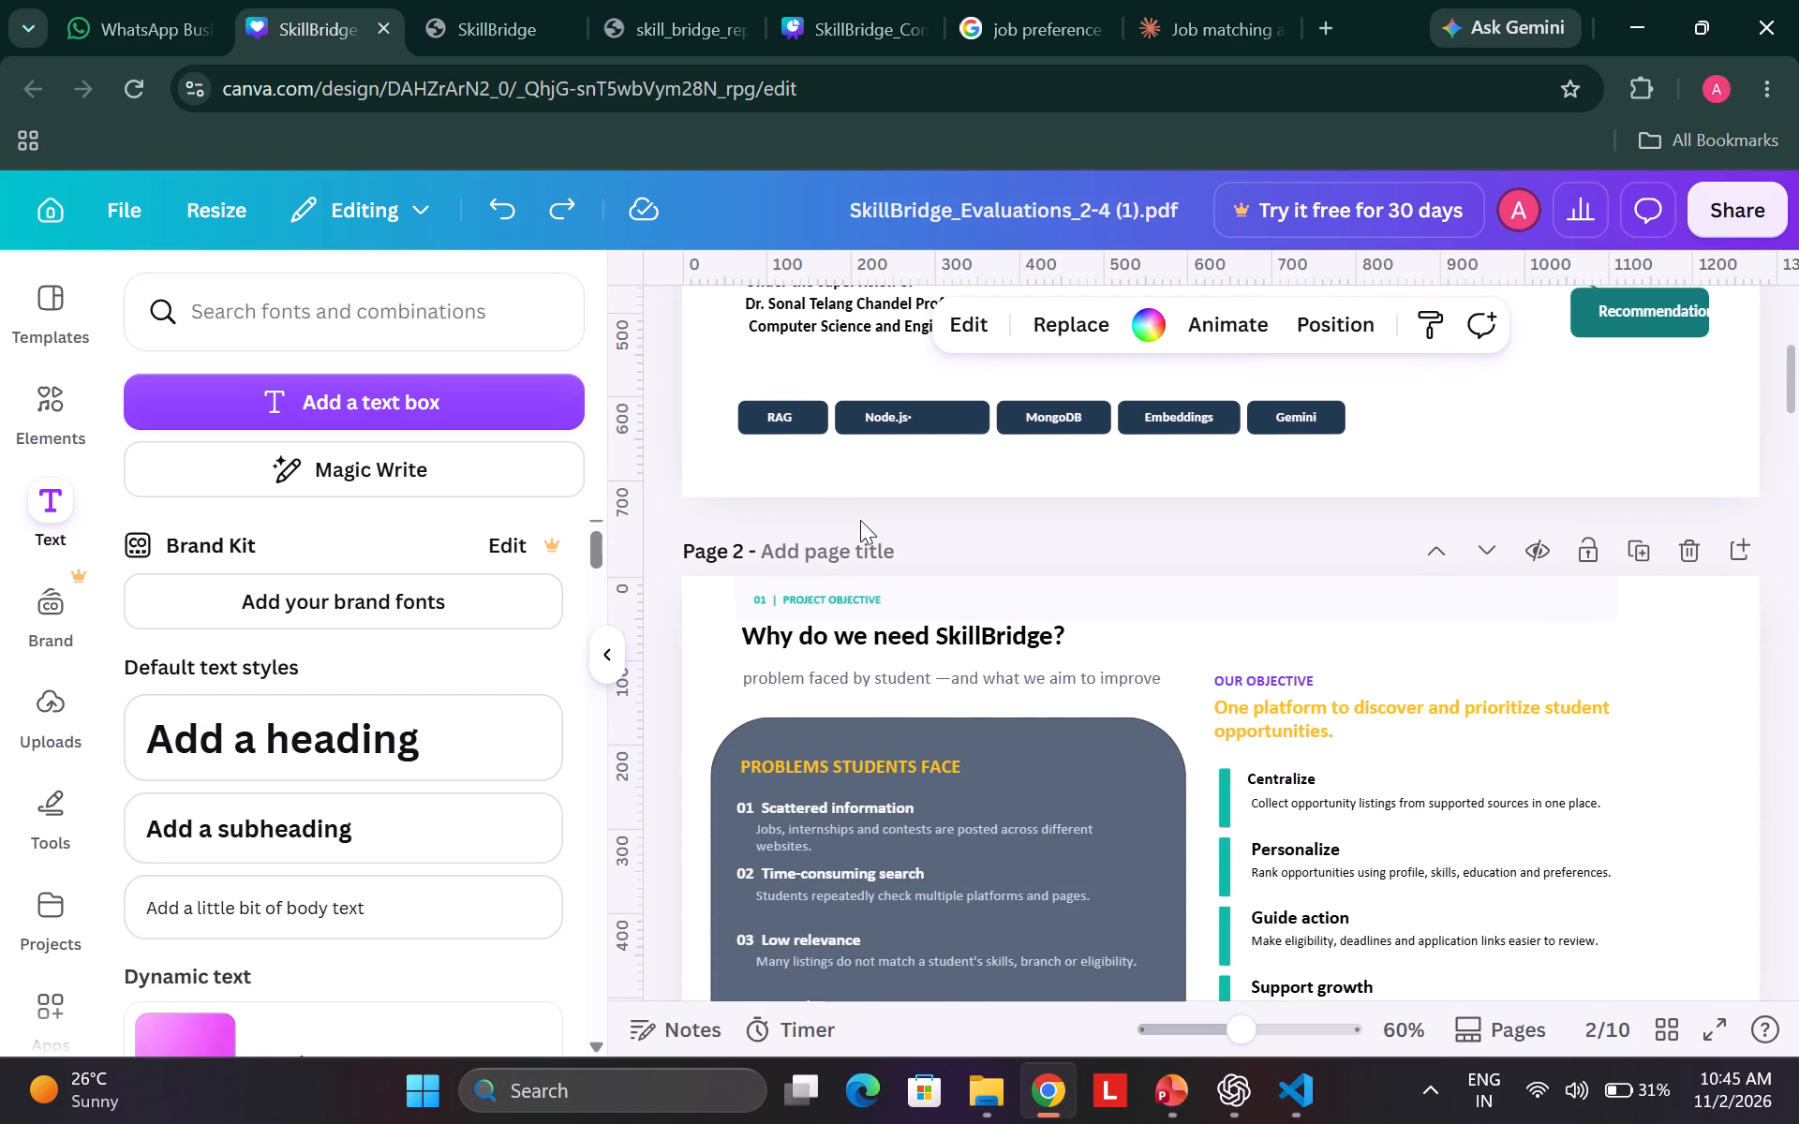
{"action": "scroll", "coordinate": [860, 520], "scroll_direction": "down", "scroll_amount": 1}
{"action": "scroll", "coordinate": [929, 571], "scroll_direction": "down", "scroll_amount": 1}
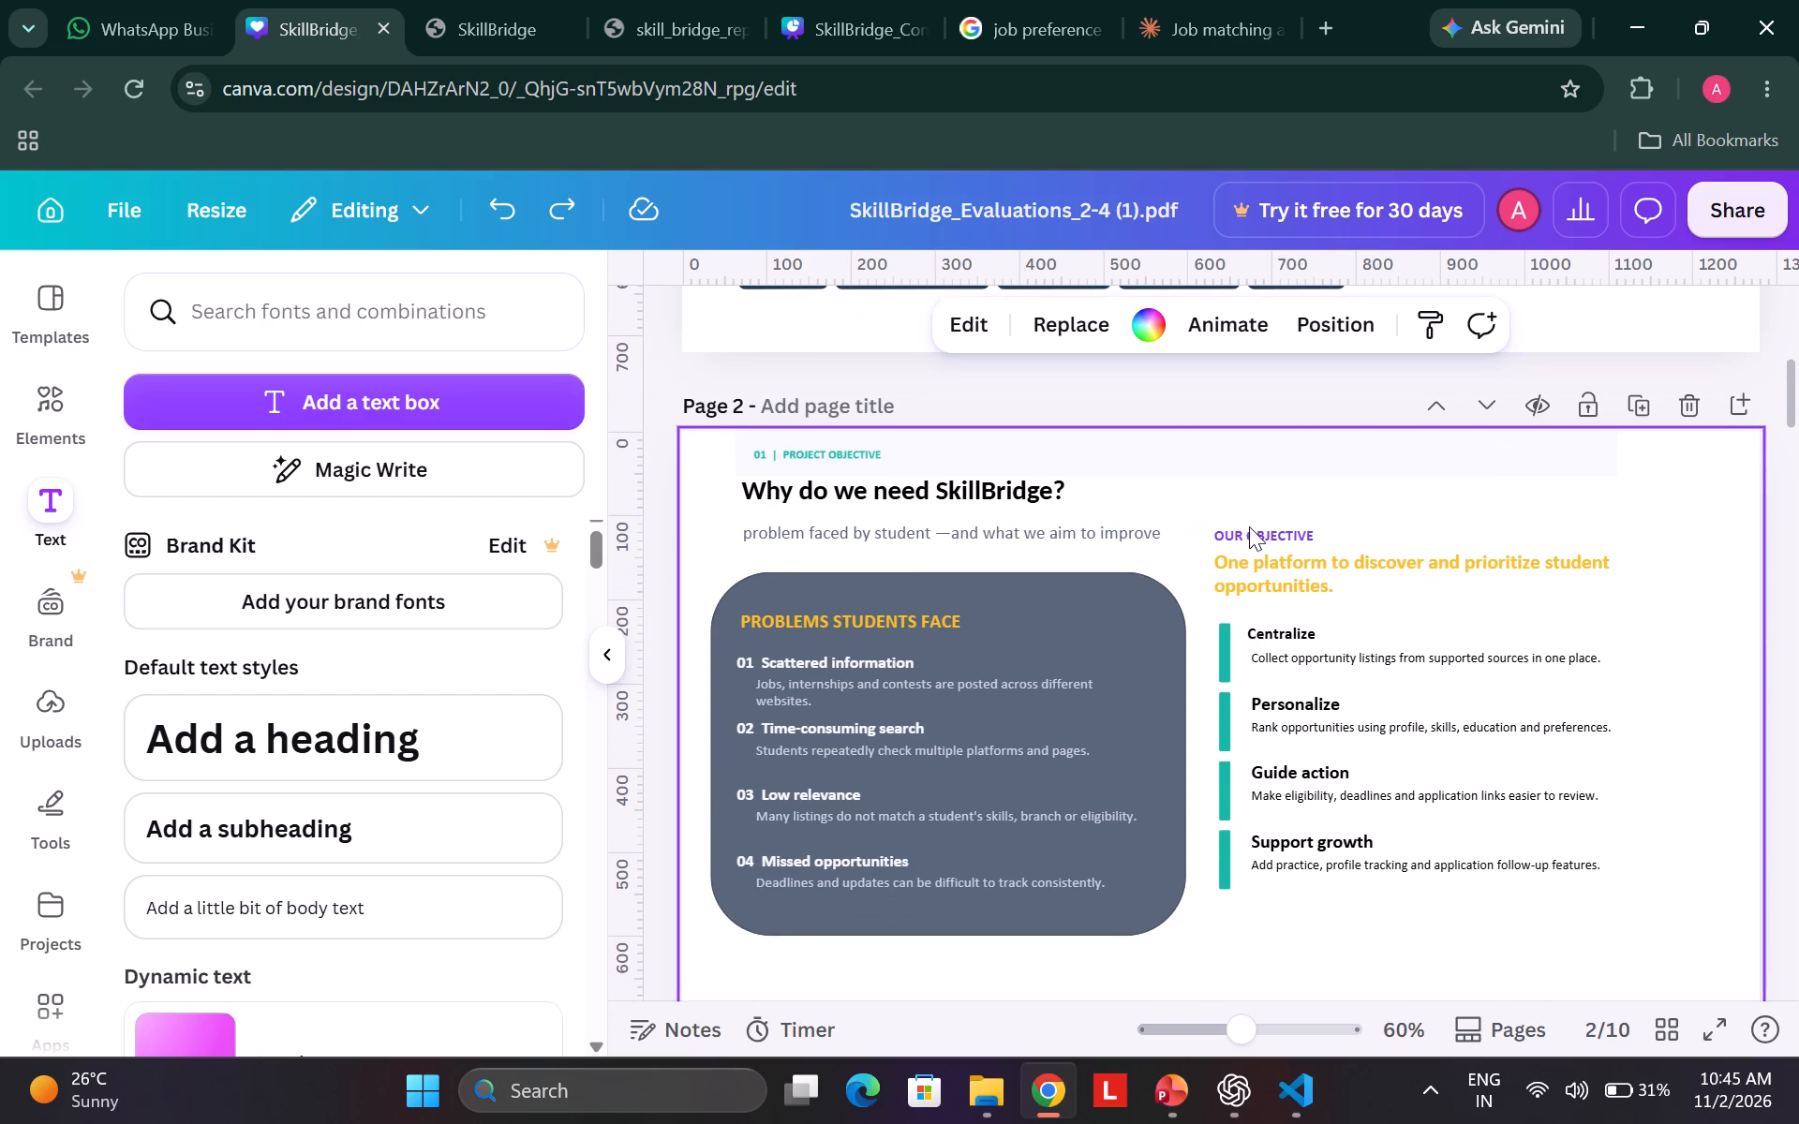
{"action": "left_click", "coordinate": [1254, 527]}
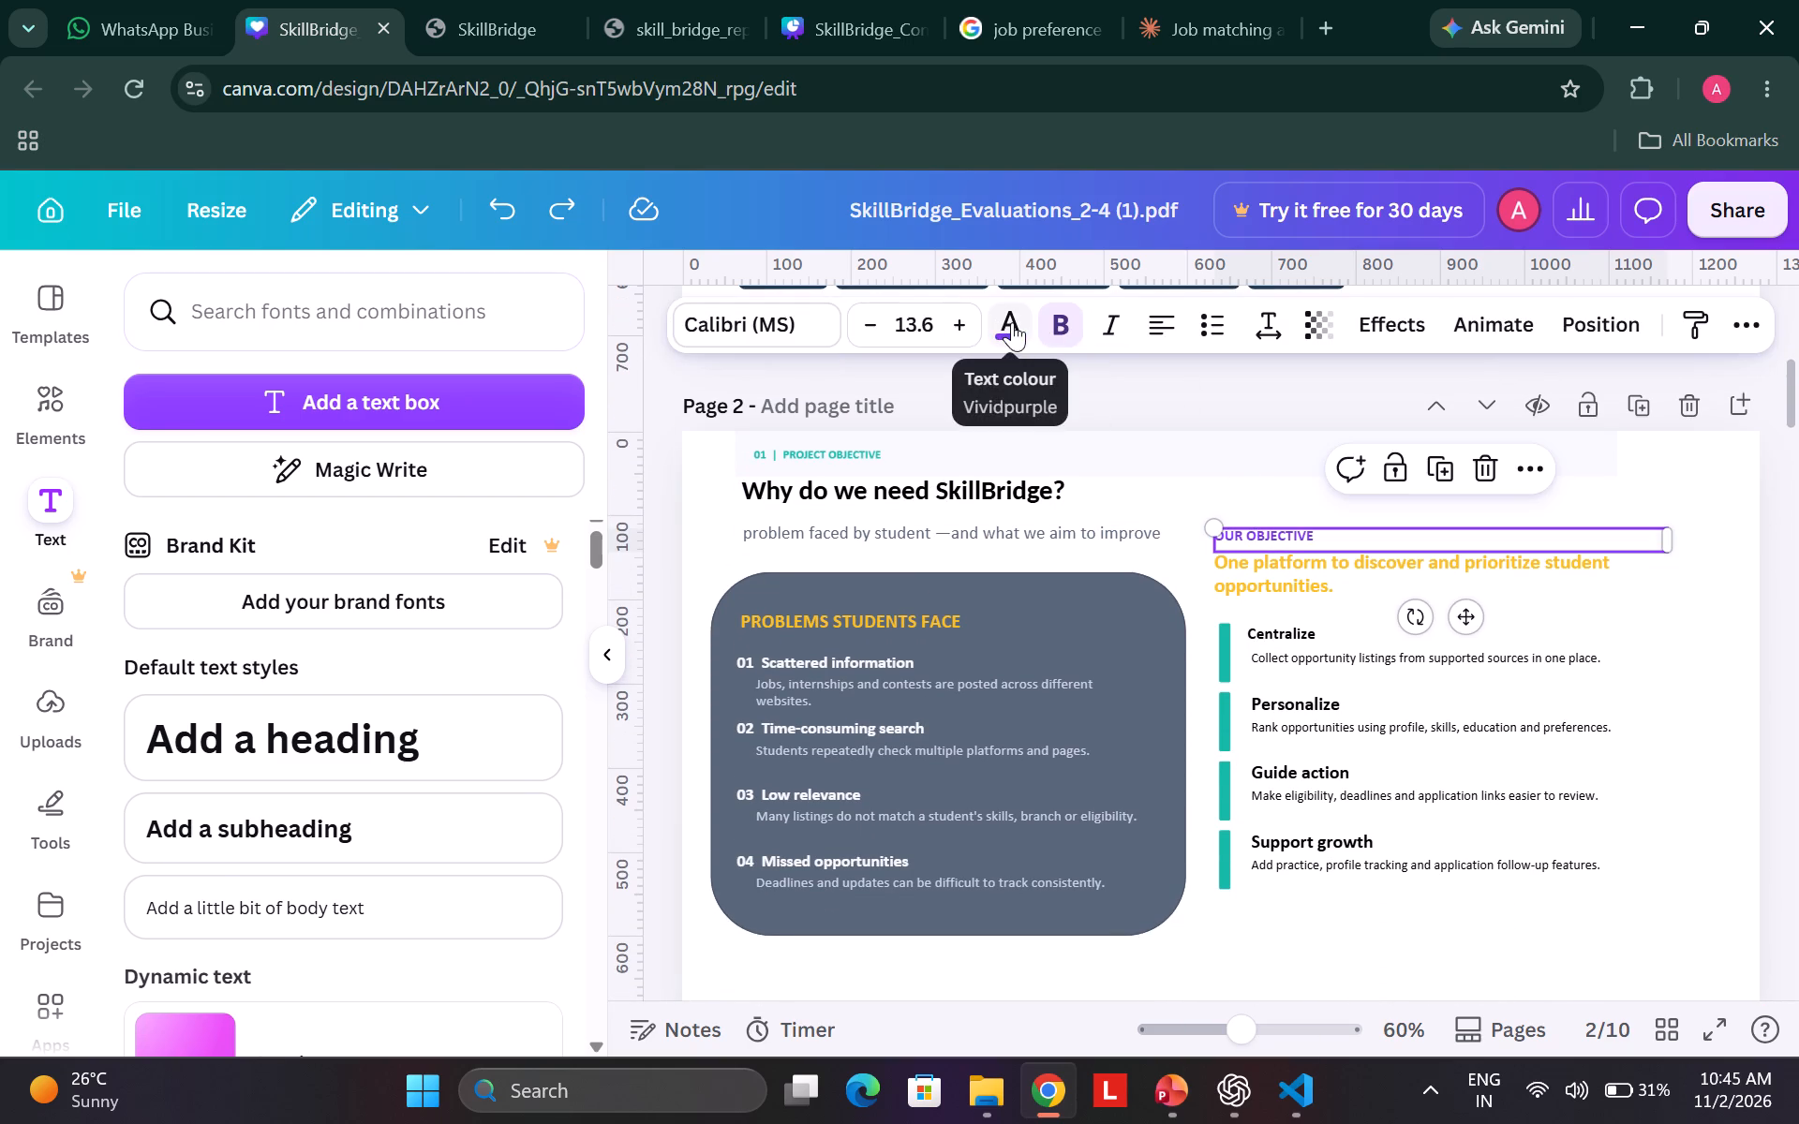
{"action": "left_click", "coordinate": [1012, 322]}
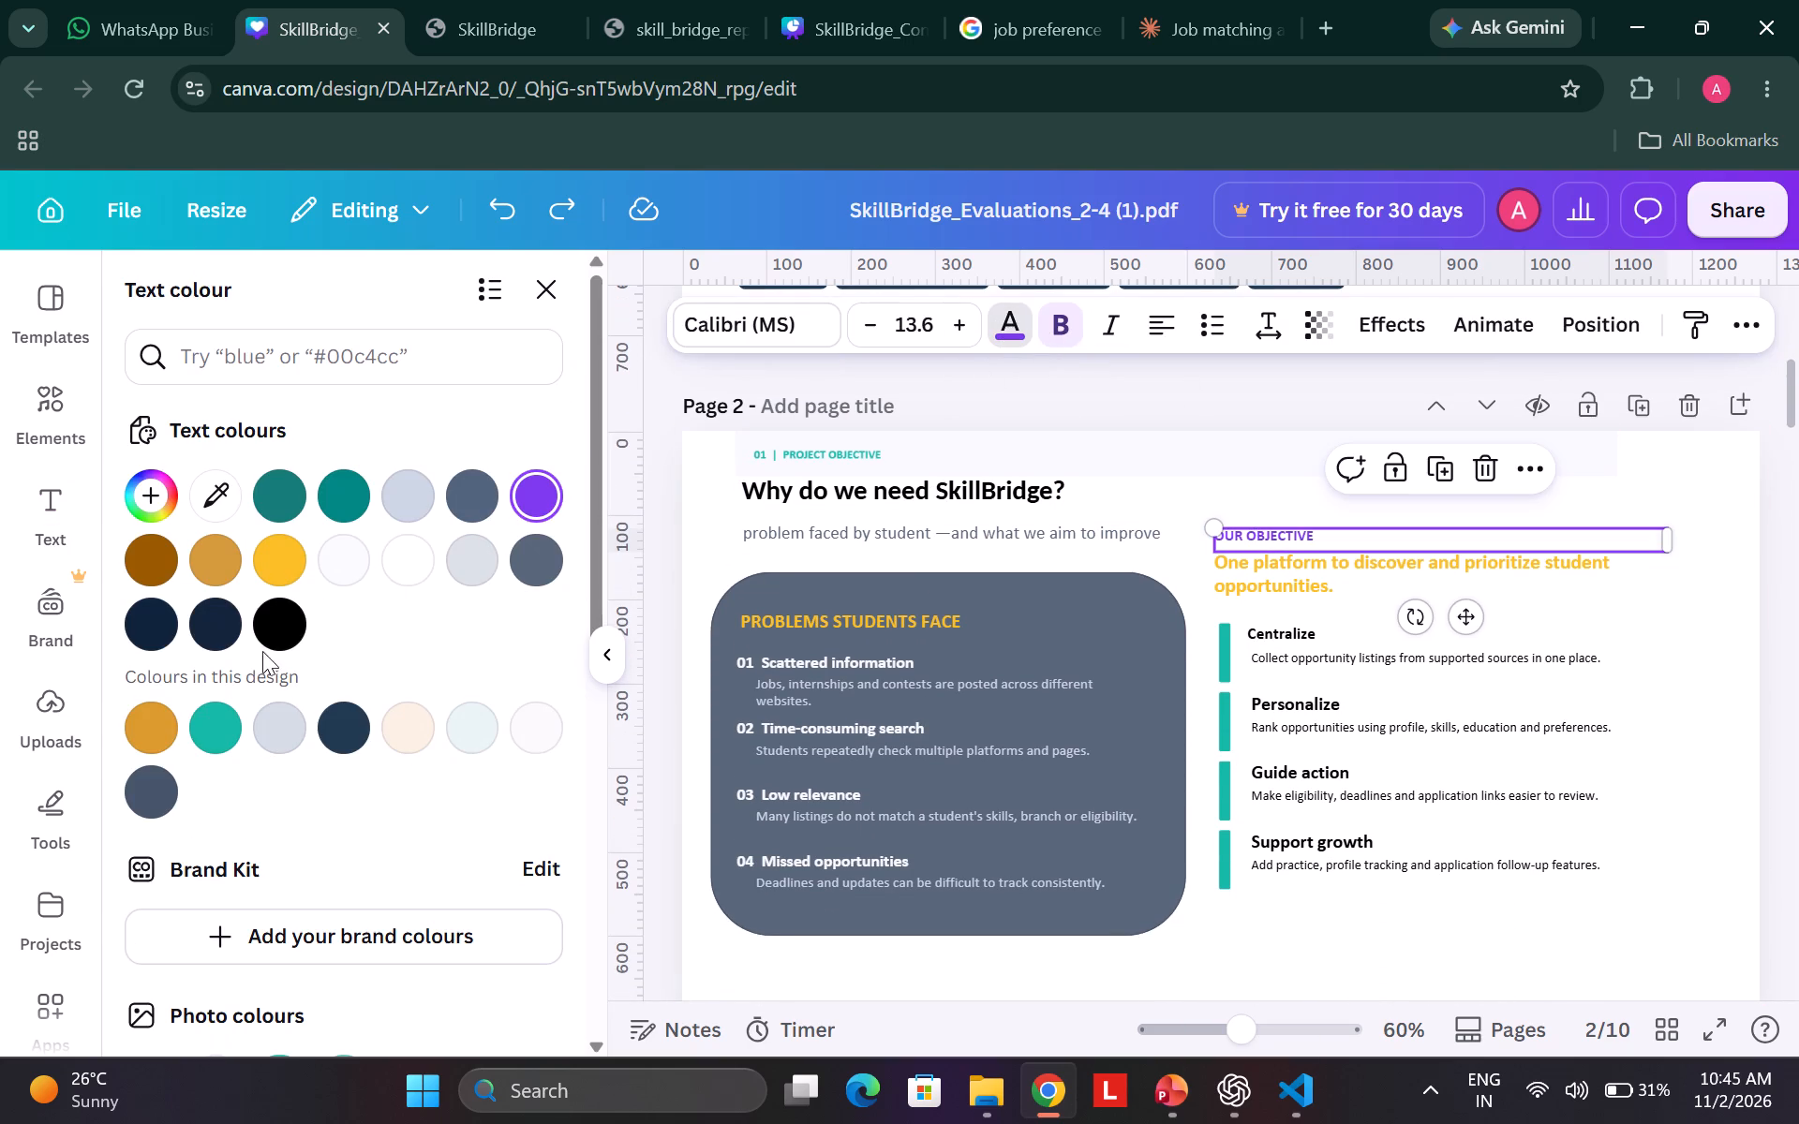
{"action": "left_click", "coordinate": [275, 631]}
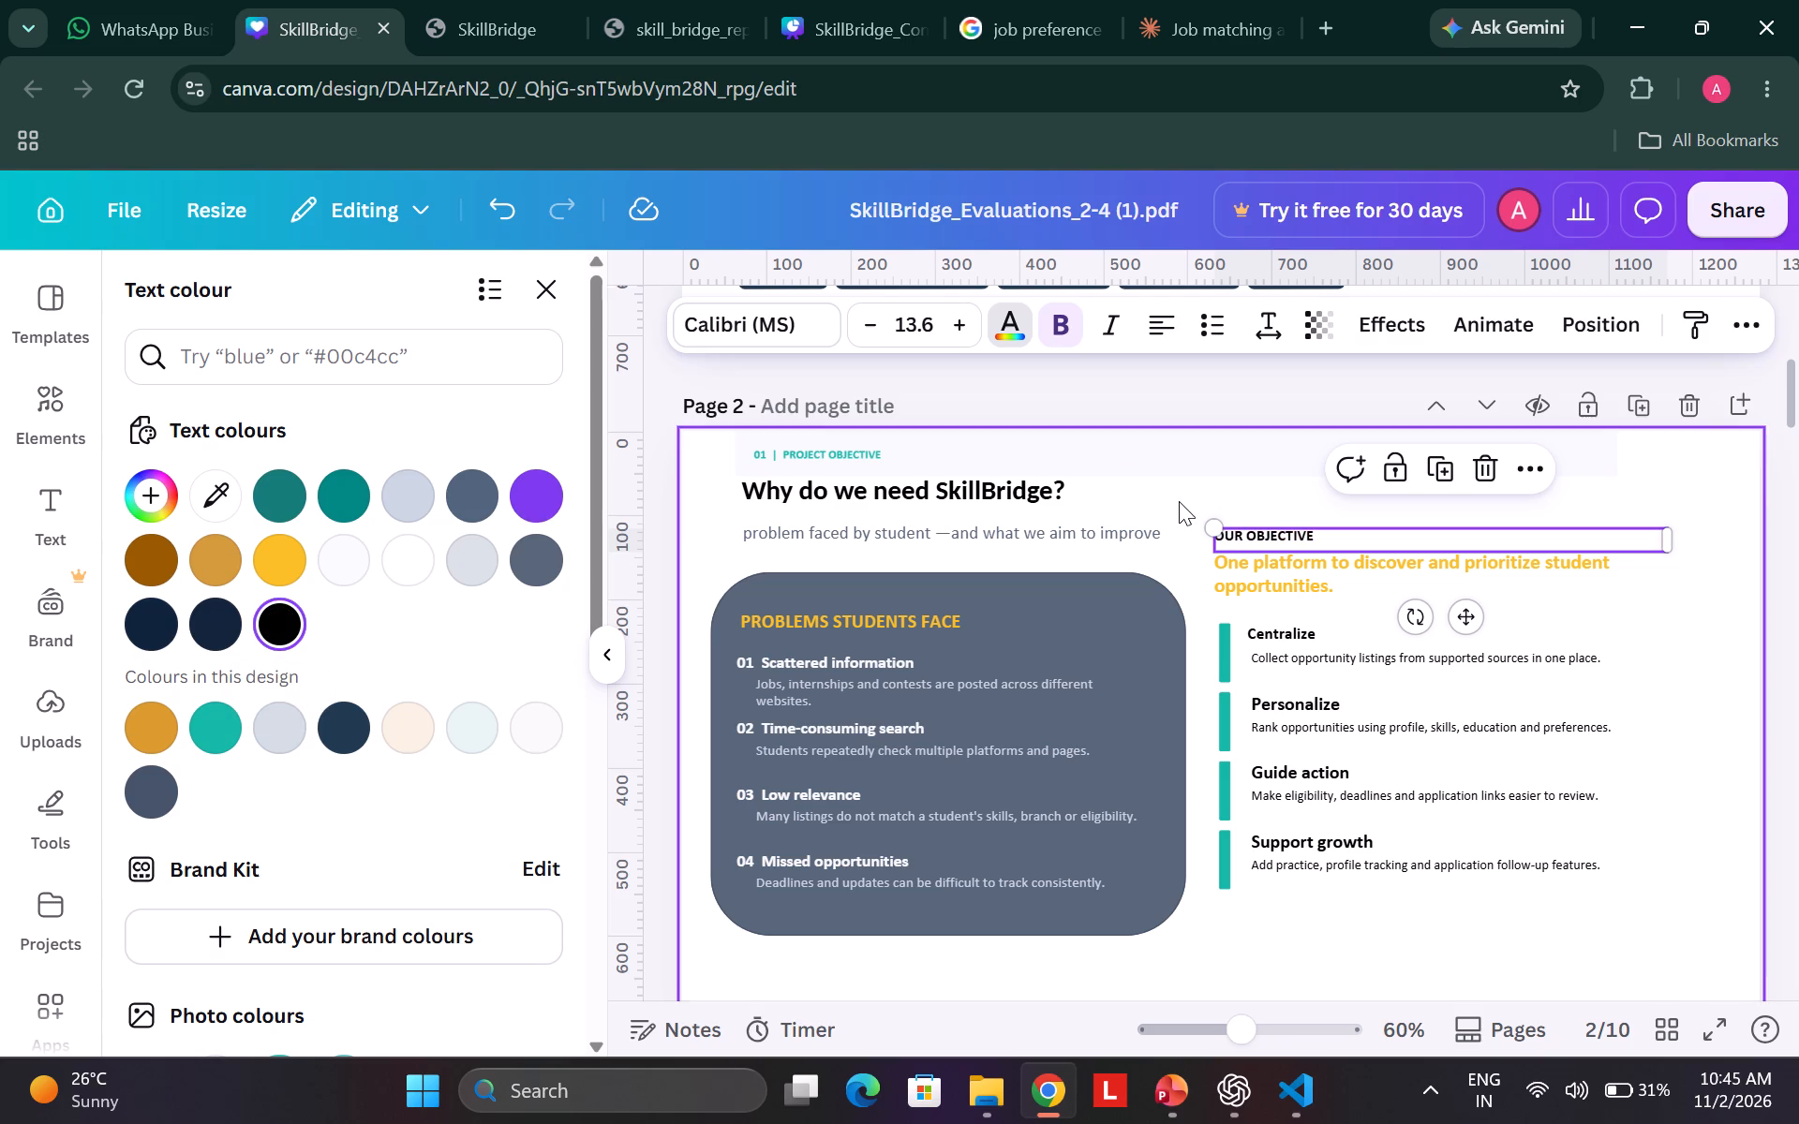
{"action": "left_click", "coordinate": [1179, 501]}
Review pages 2 to 4, examining the student workflow slide and the “How the platform fits together” architecture diagram.
{"action": "scroll", "coordinate": [1213, 658], "scroll_direction": "down", "scroll_amount": 1}
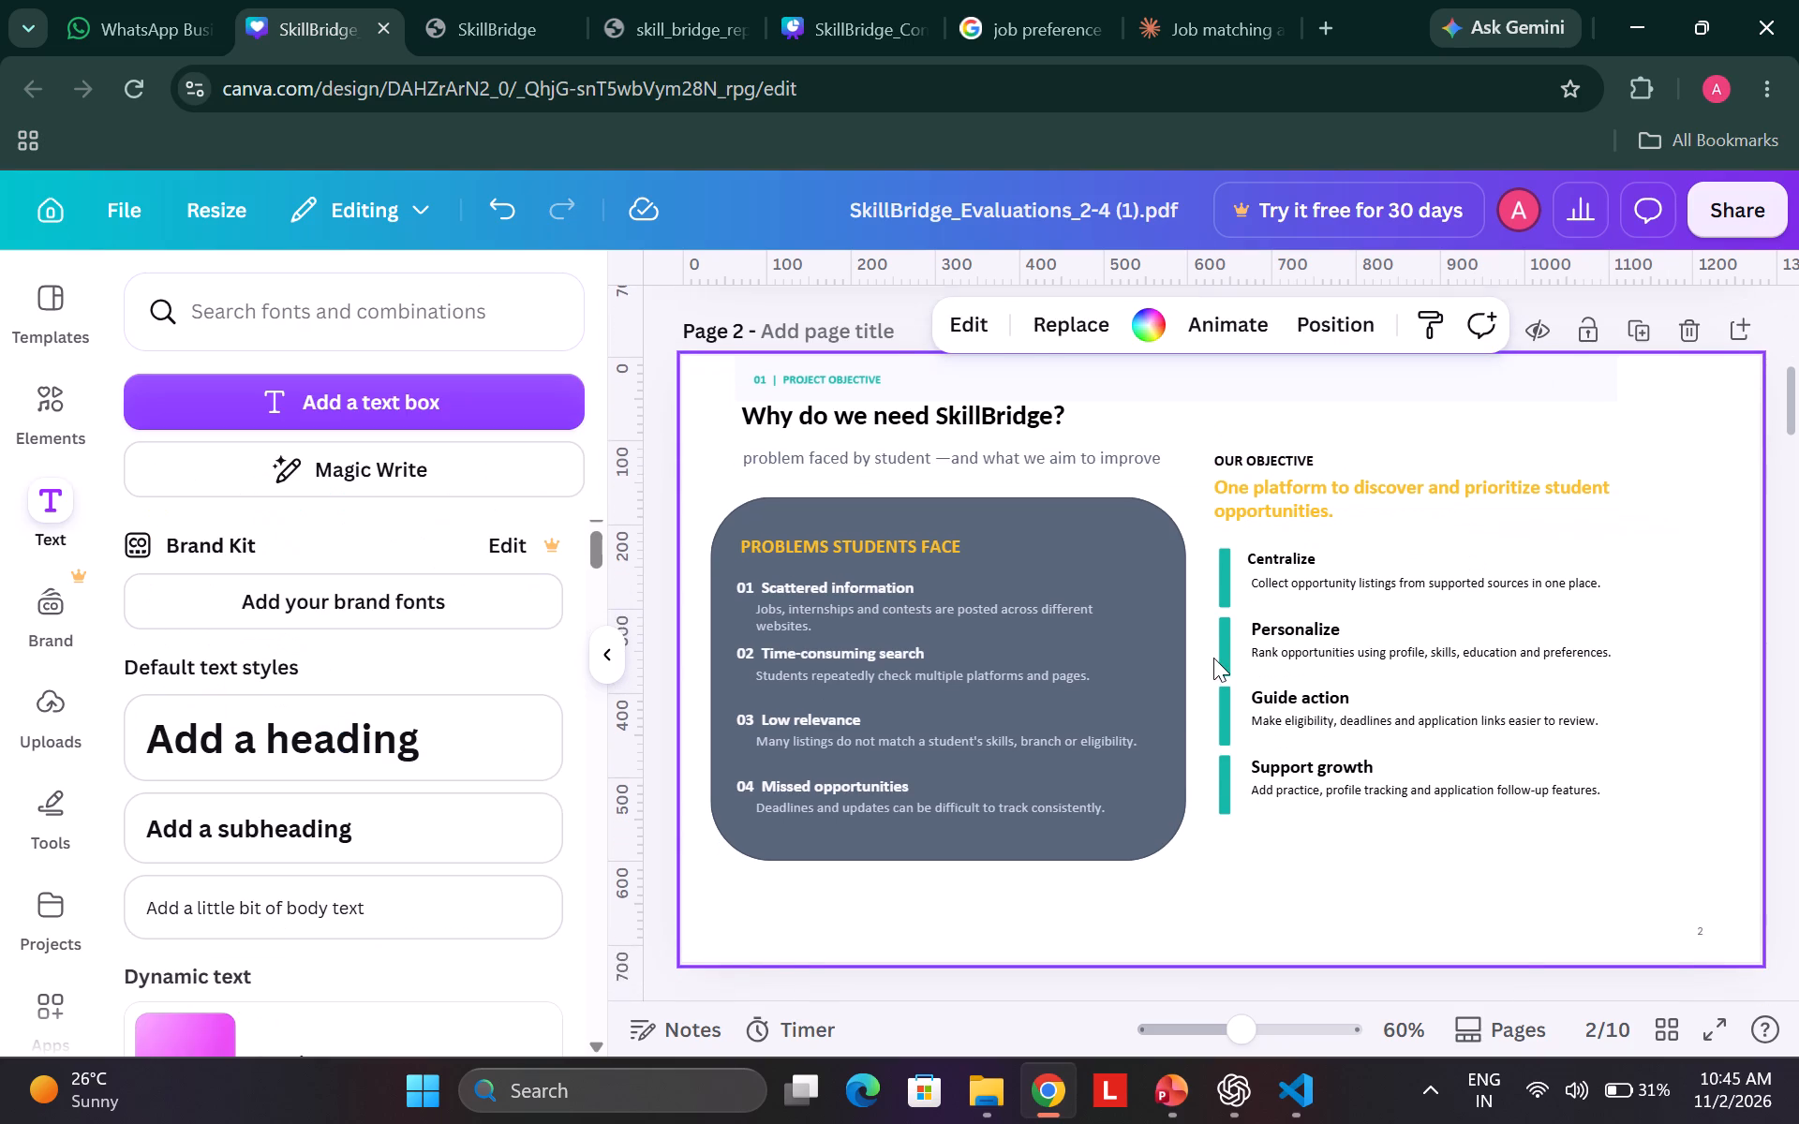
{"action": "scroll", "coordinate": [1213, 658], "scroll_direction": "down", "scroll_amount": 4}
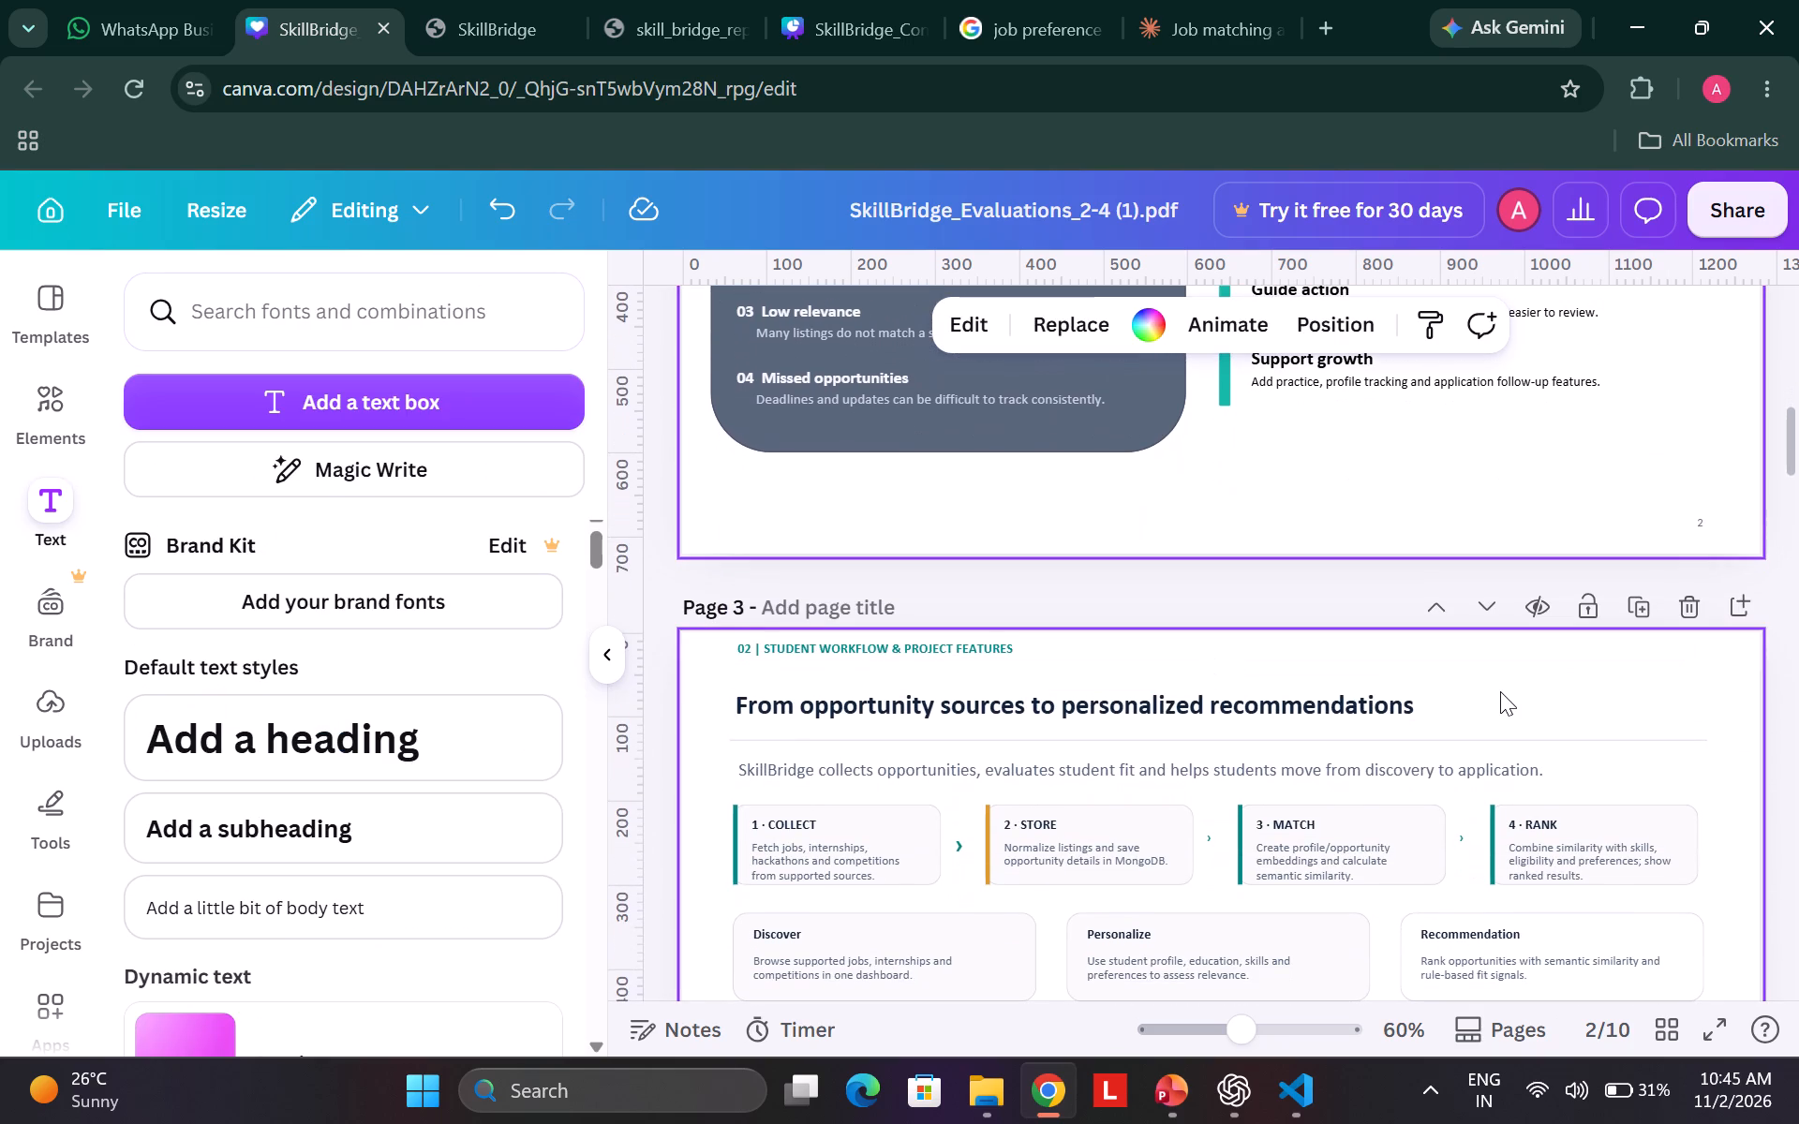
{"action": "scroll", "coordinate": [1500, 691], "scroll_direction": "down", "scroll_amount": 1}
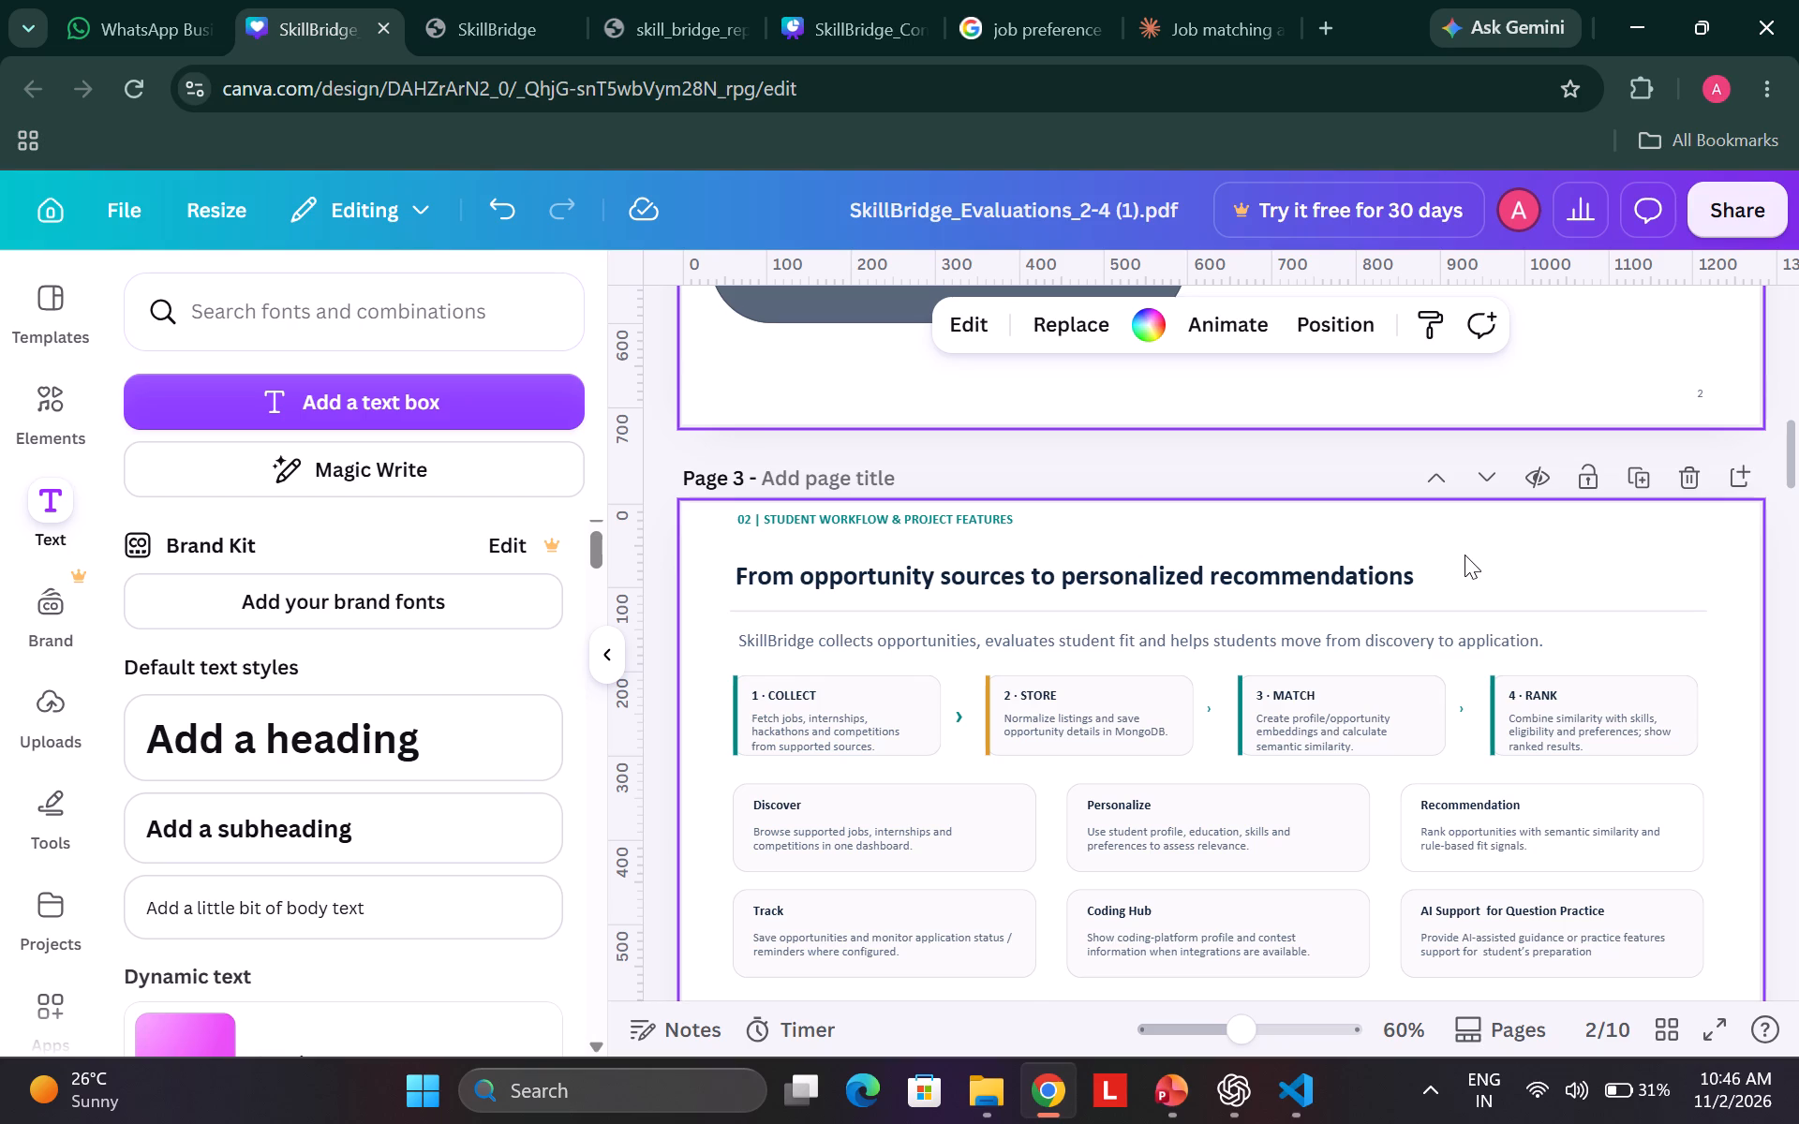
{"action": "scroll", "coordinate": [1464, 555], "scroll_direction": "up", "scroll_amount": 1}
{"action": "scroll", "coordinate": [1464, 555], "scroll_direction": "down", "scroll_amount": 1}
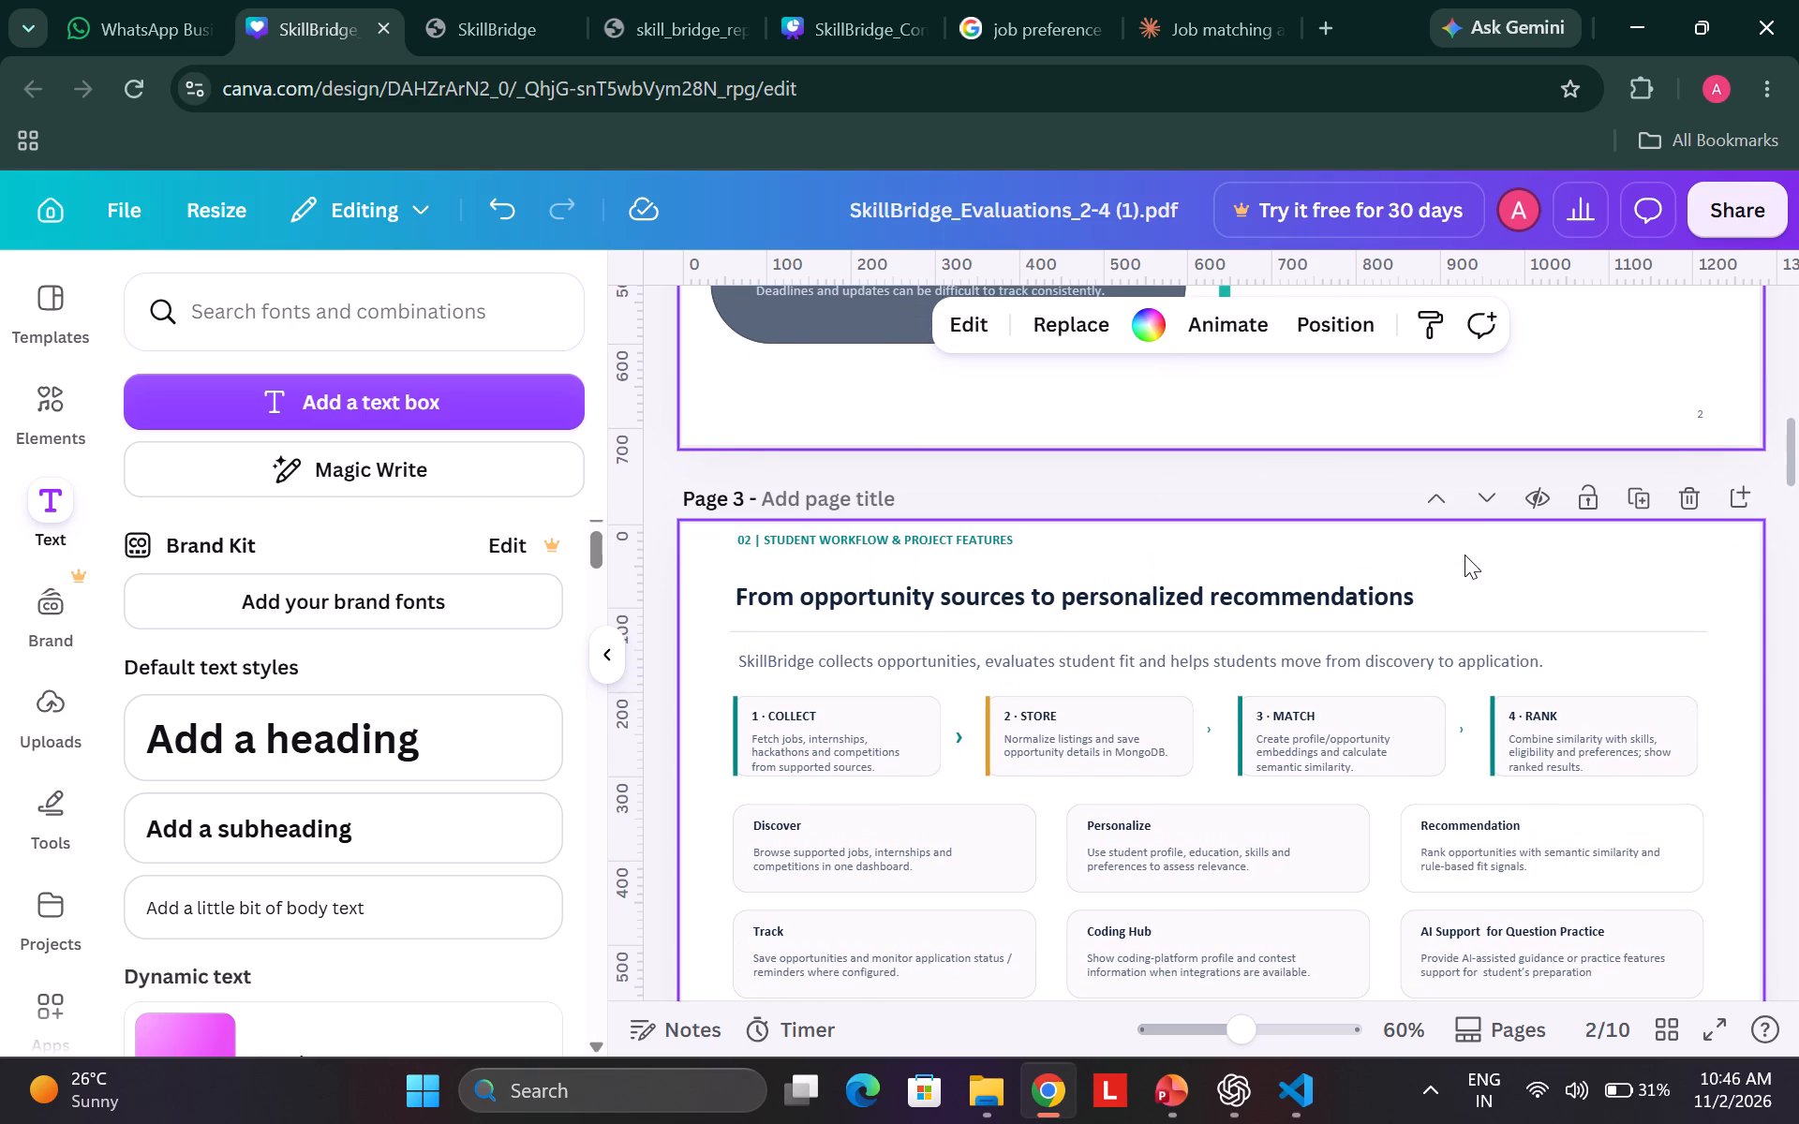
{"action": "scroll", "coordinate": [1184, 564], "scroll_direction": "down", "scroll_amount": 3}
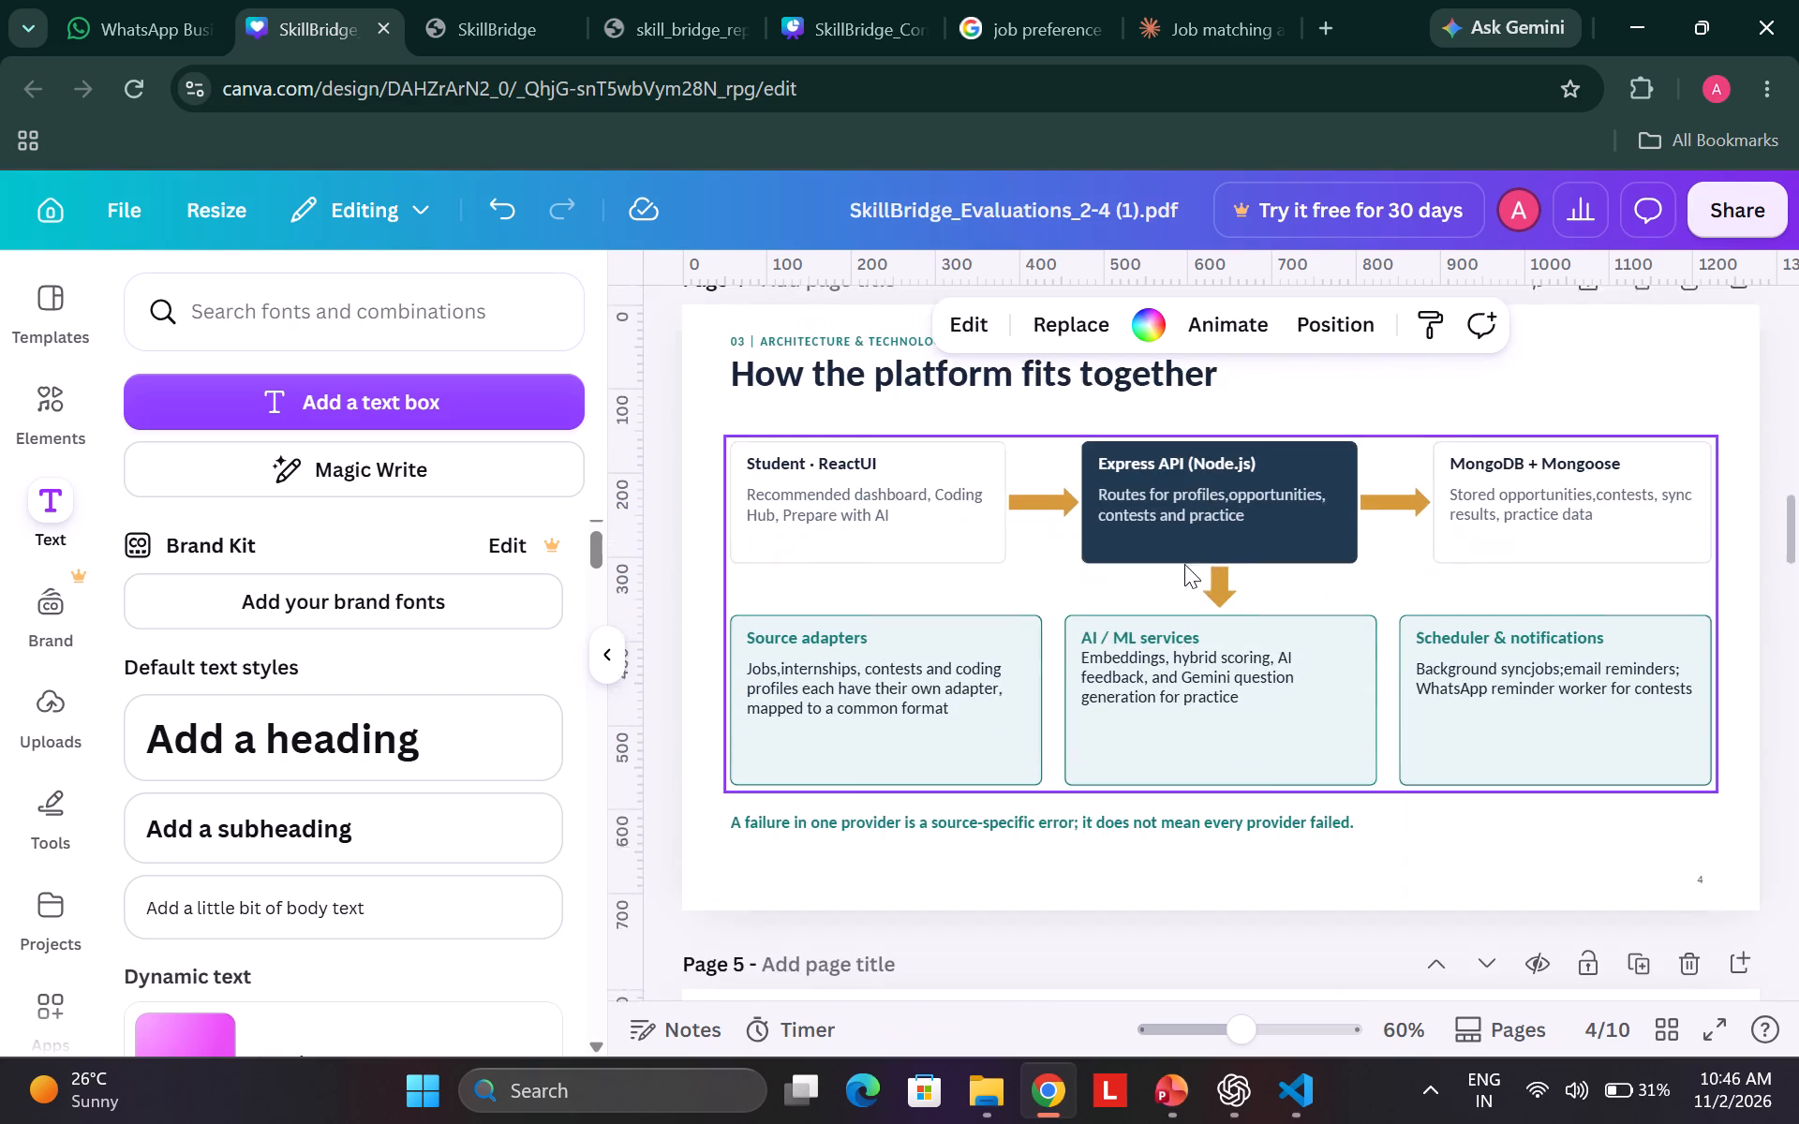
{"action": "scroll", "coordinate": [1184, 564], "scroll_direction": "up", "scroll_amount": 1}
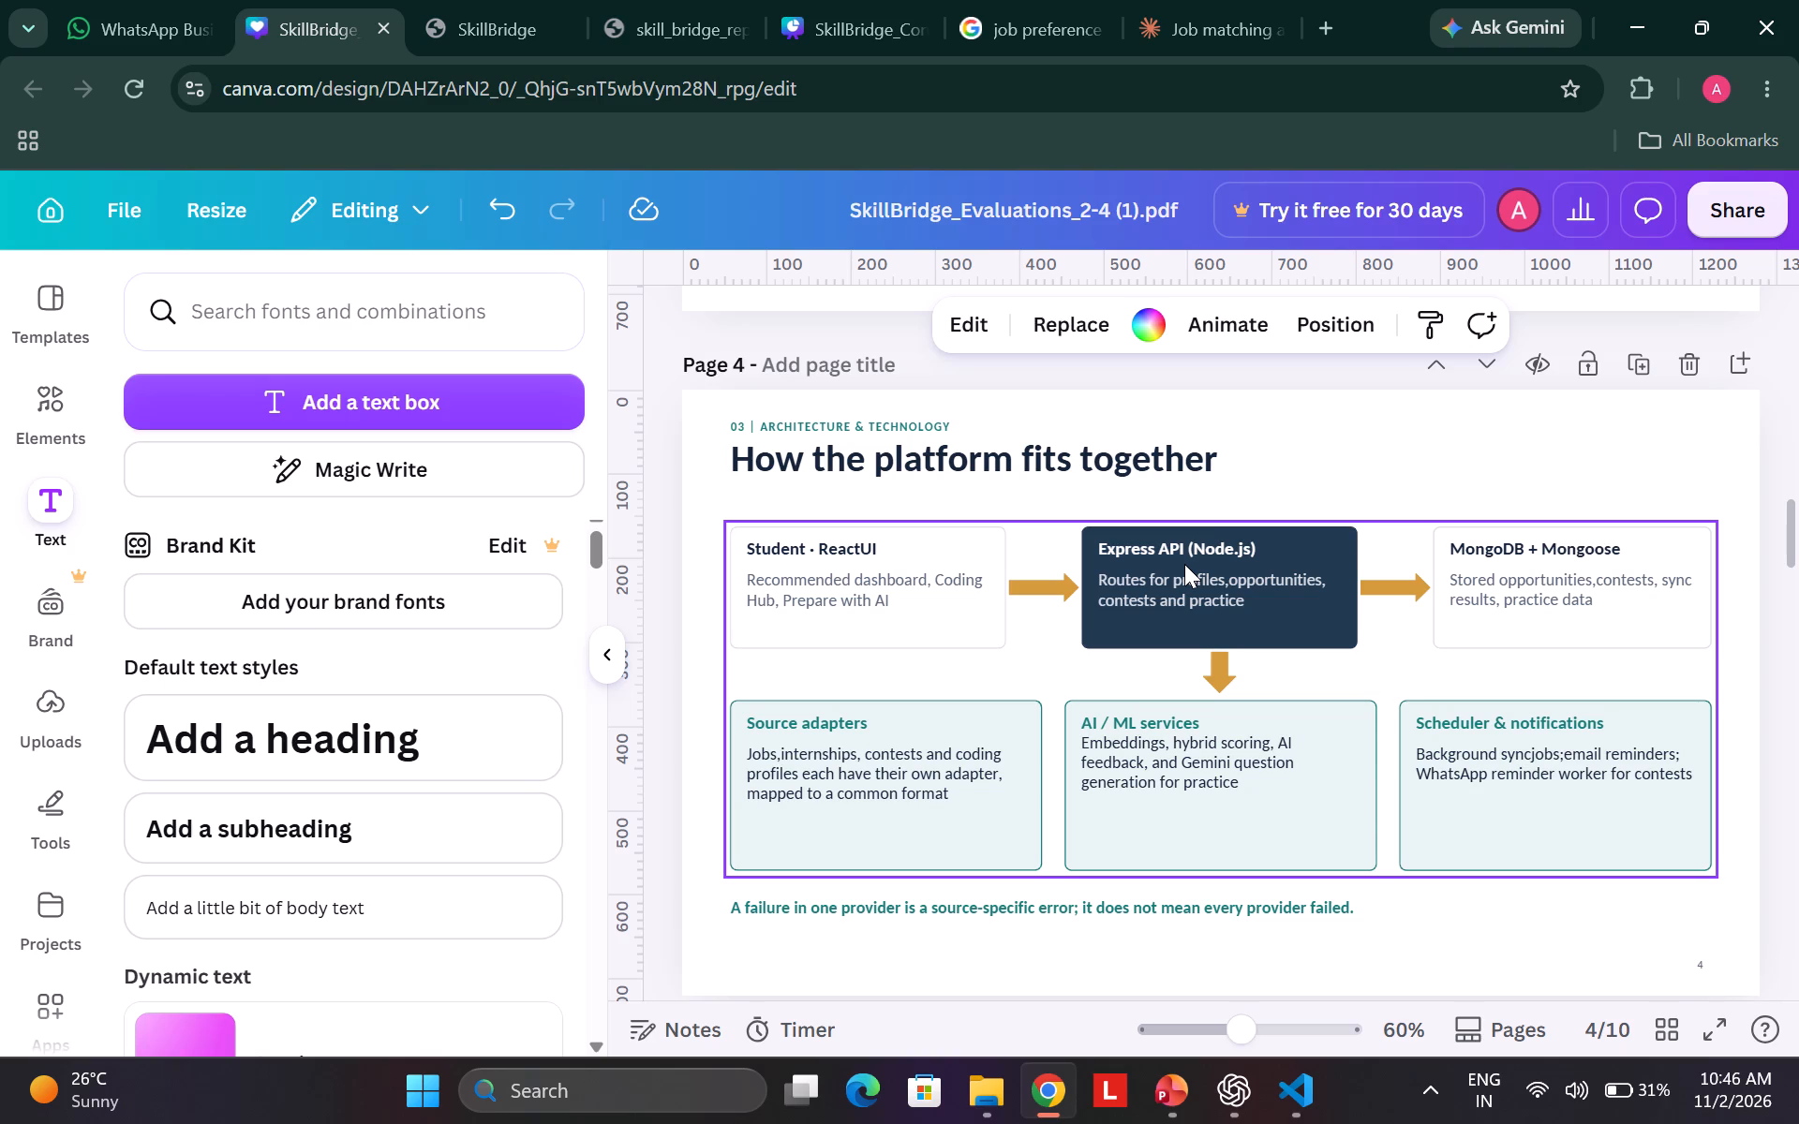
{"action": "scroll", "coordinate": [1259, 476], "scroll_direction": "up", "scroll_amount": 1}
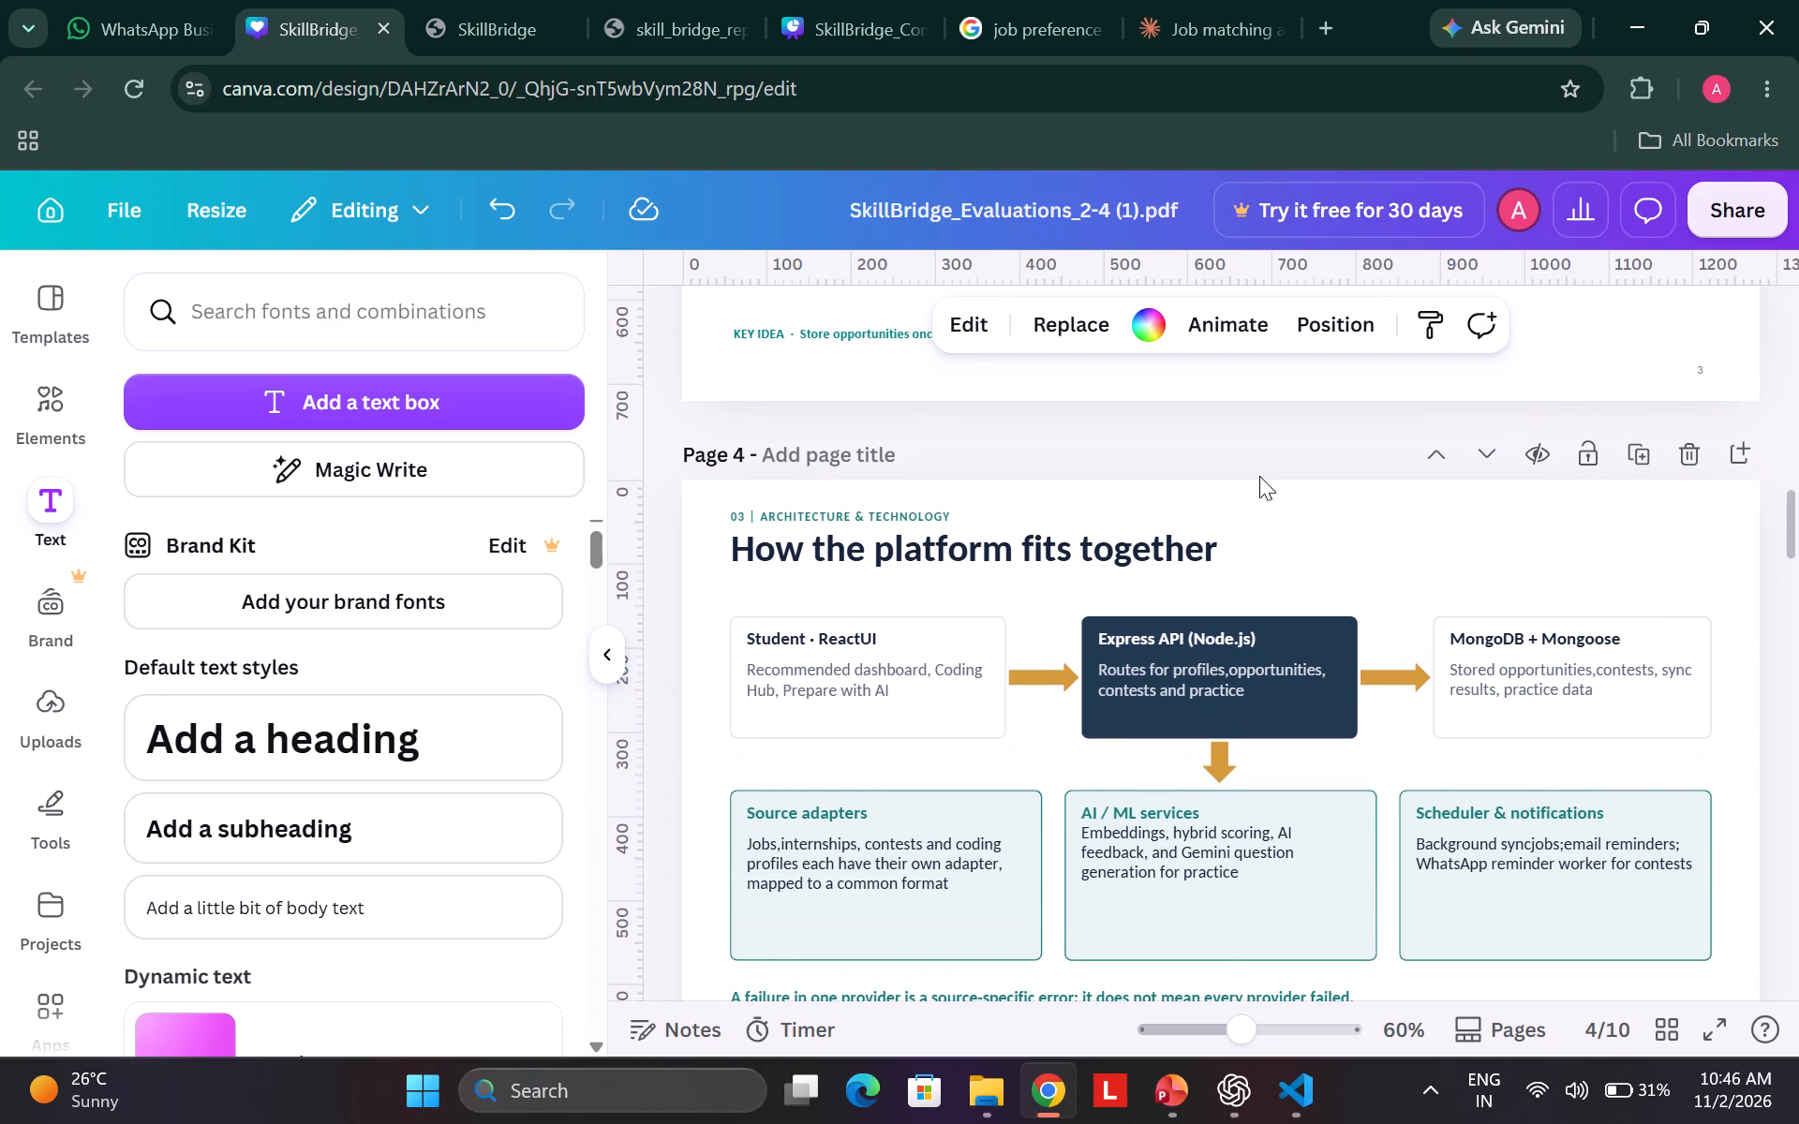
{"action": "scroll", "coordinate": [1259, 476], "scroll_direction": "up", "scroll_amount": 1}
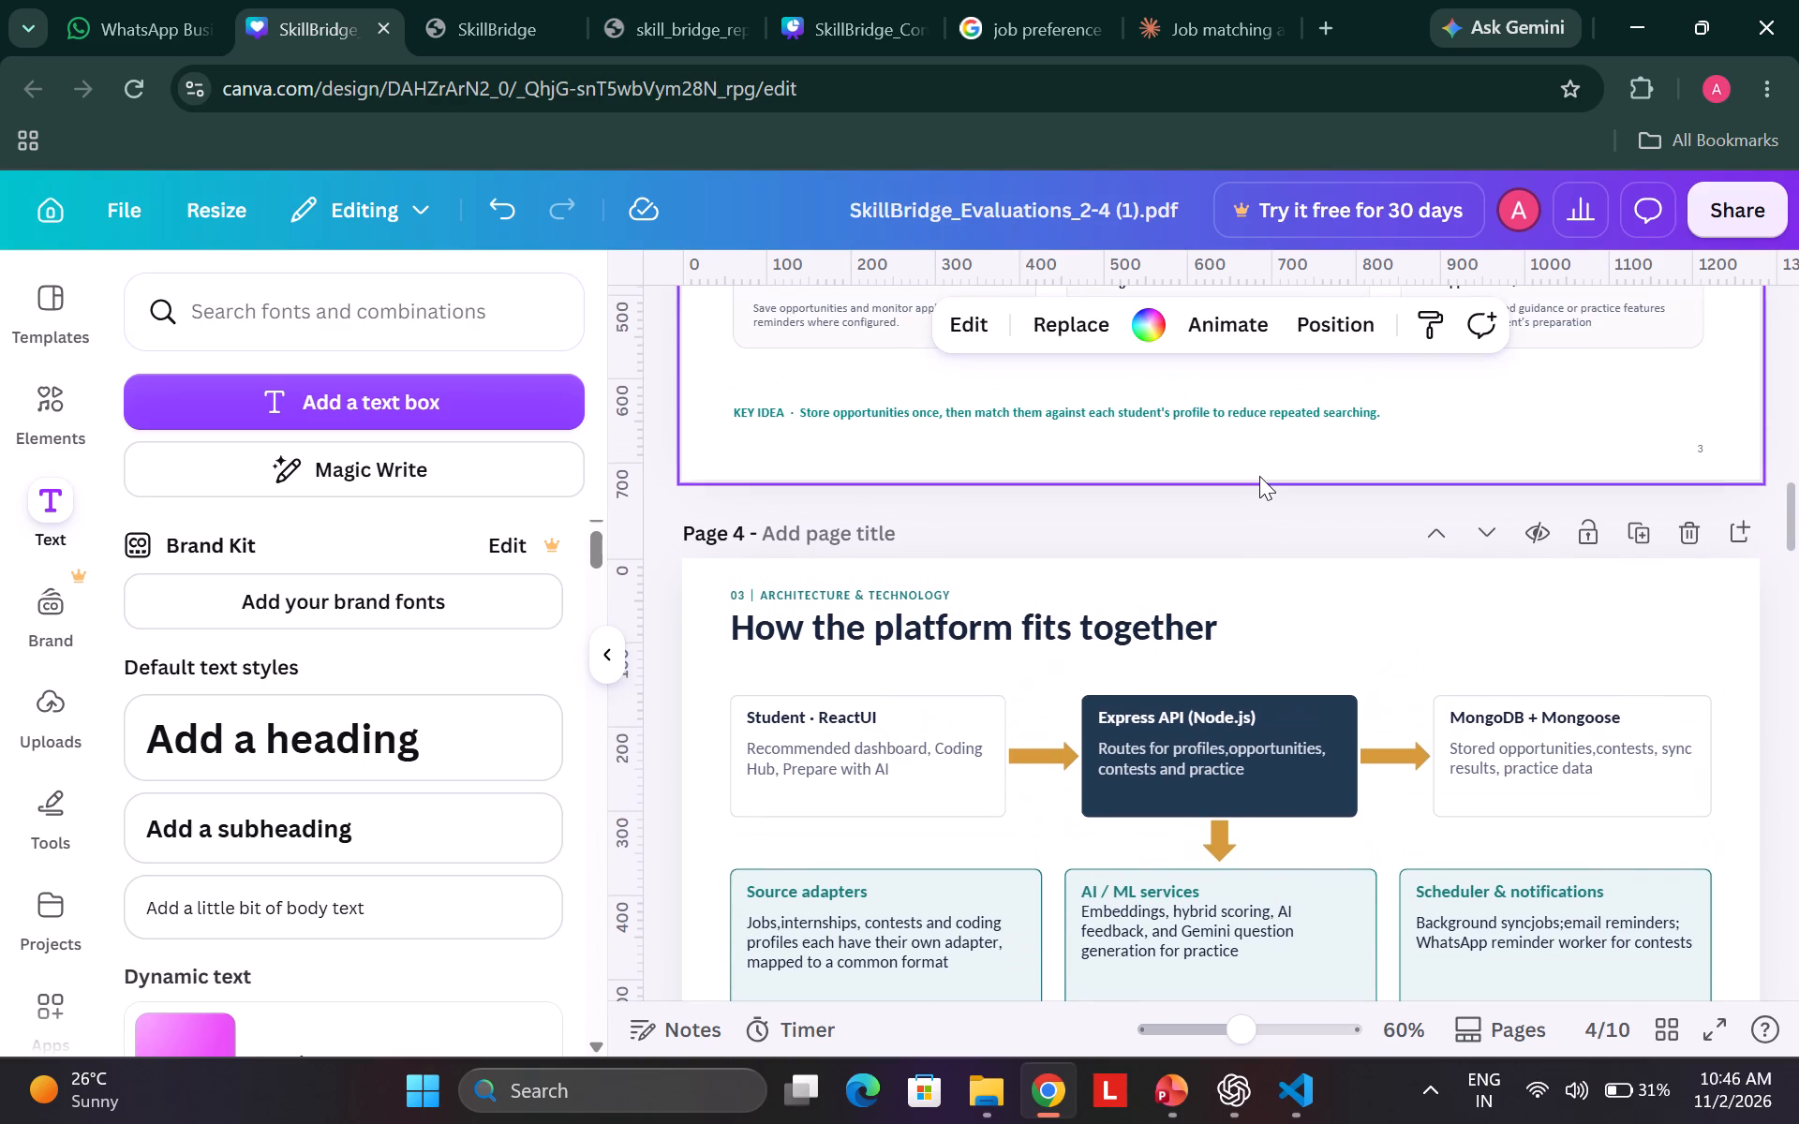
{"action": "scroll", "coordinate": [1259, 476], "scroll_direction": "down", "scroll_amount": 1}
{"action": "scroll", "coordinate": [1259, 476], "scroll_direction": "up", "scroll_amount": 1}
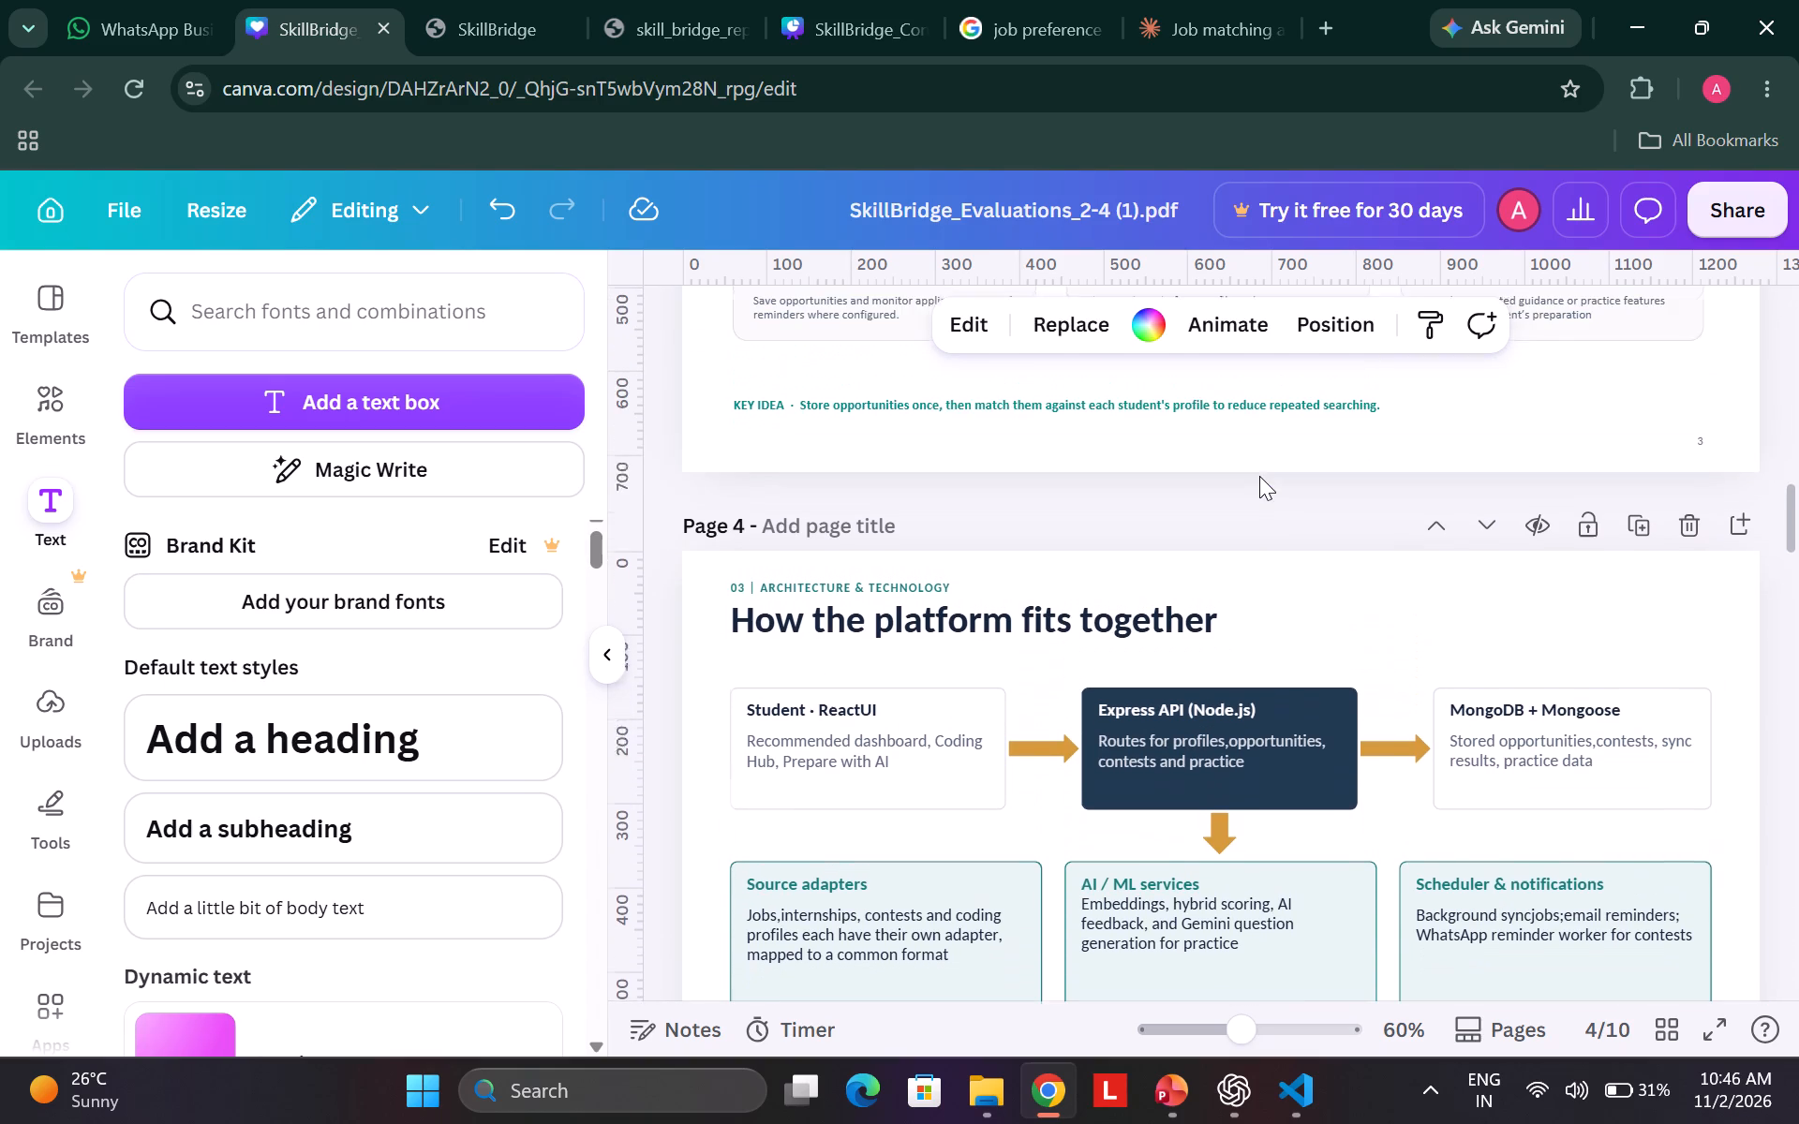
{"action": "scroll", "coordinate": [1259, 476], "scroll_direction": "up", "scroll_amount": 1}
{"action": "scroll", "coordinate": [1259, 476], "scroll_direction": "down", "scroll_amount": 1}
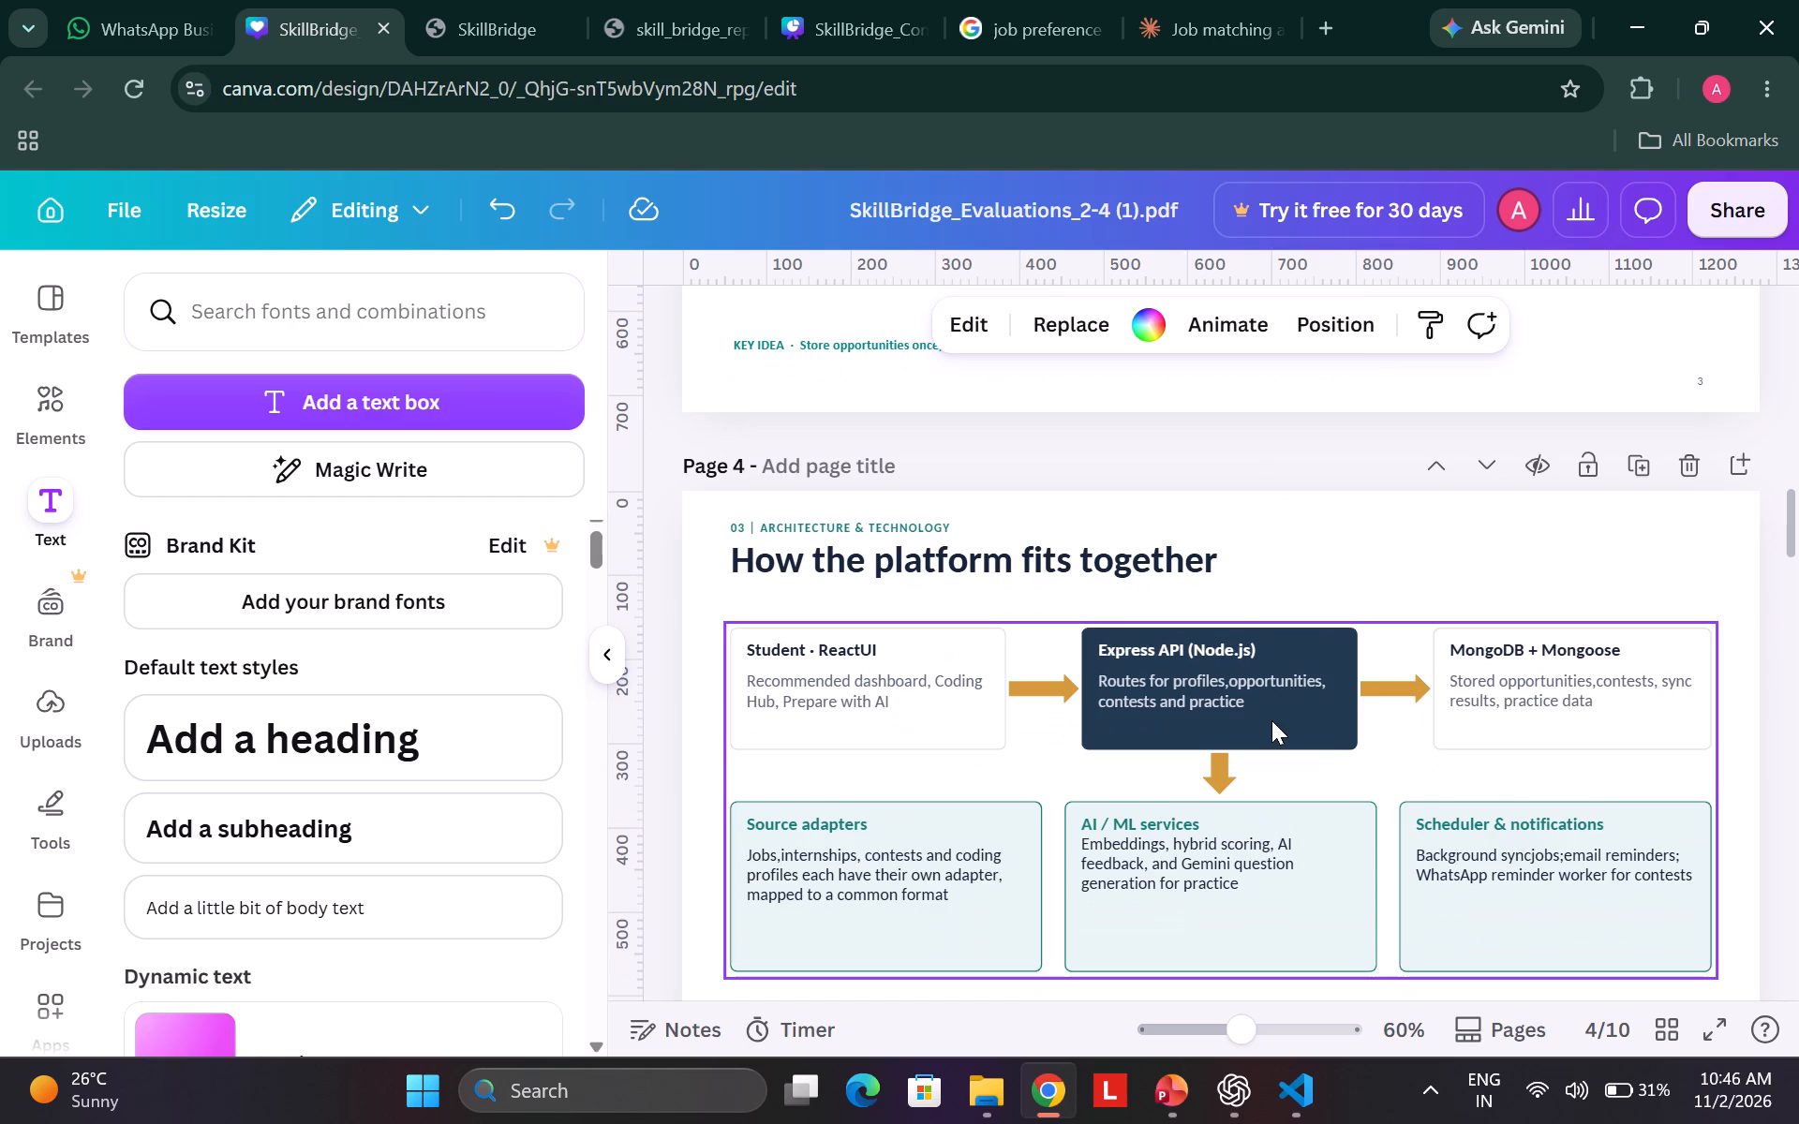
{"action": "scroll", "coordinate": [1271, 720], "scroll_direction": "down", "scroll_amount": 1}
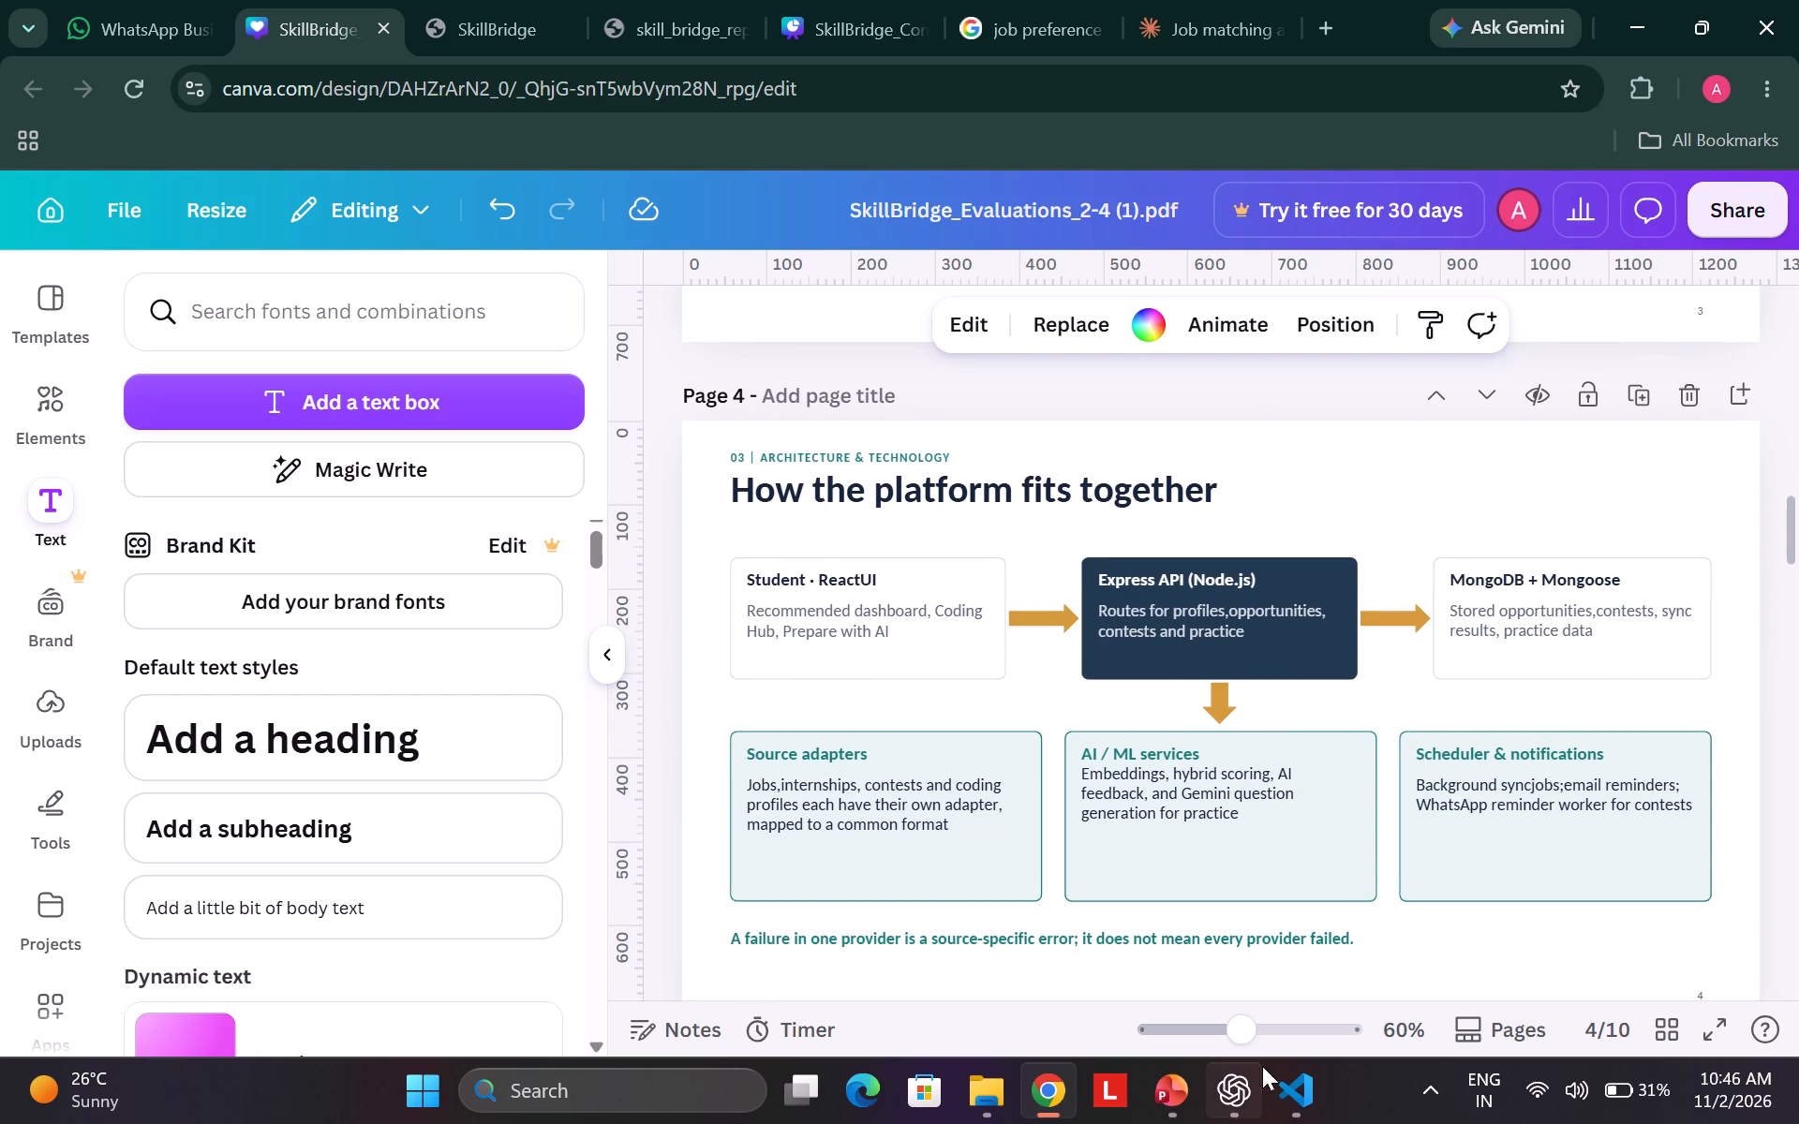
Switch to the StudyMate deck in PowerPoint and examine its “Architecture and model options” slide for comparison.
{"action": "left_click", "coordinate": [1169, 1087]}
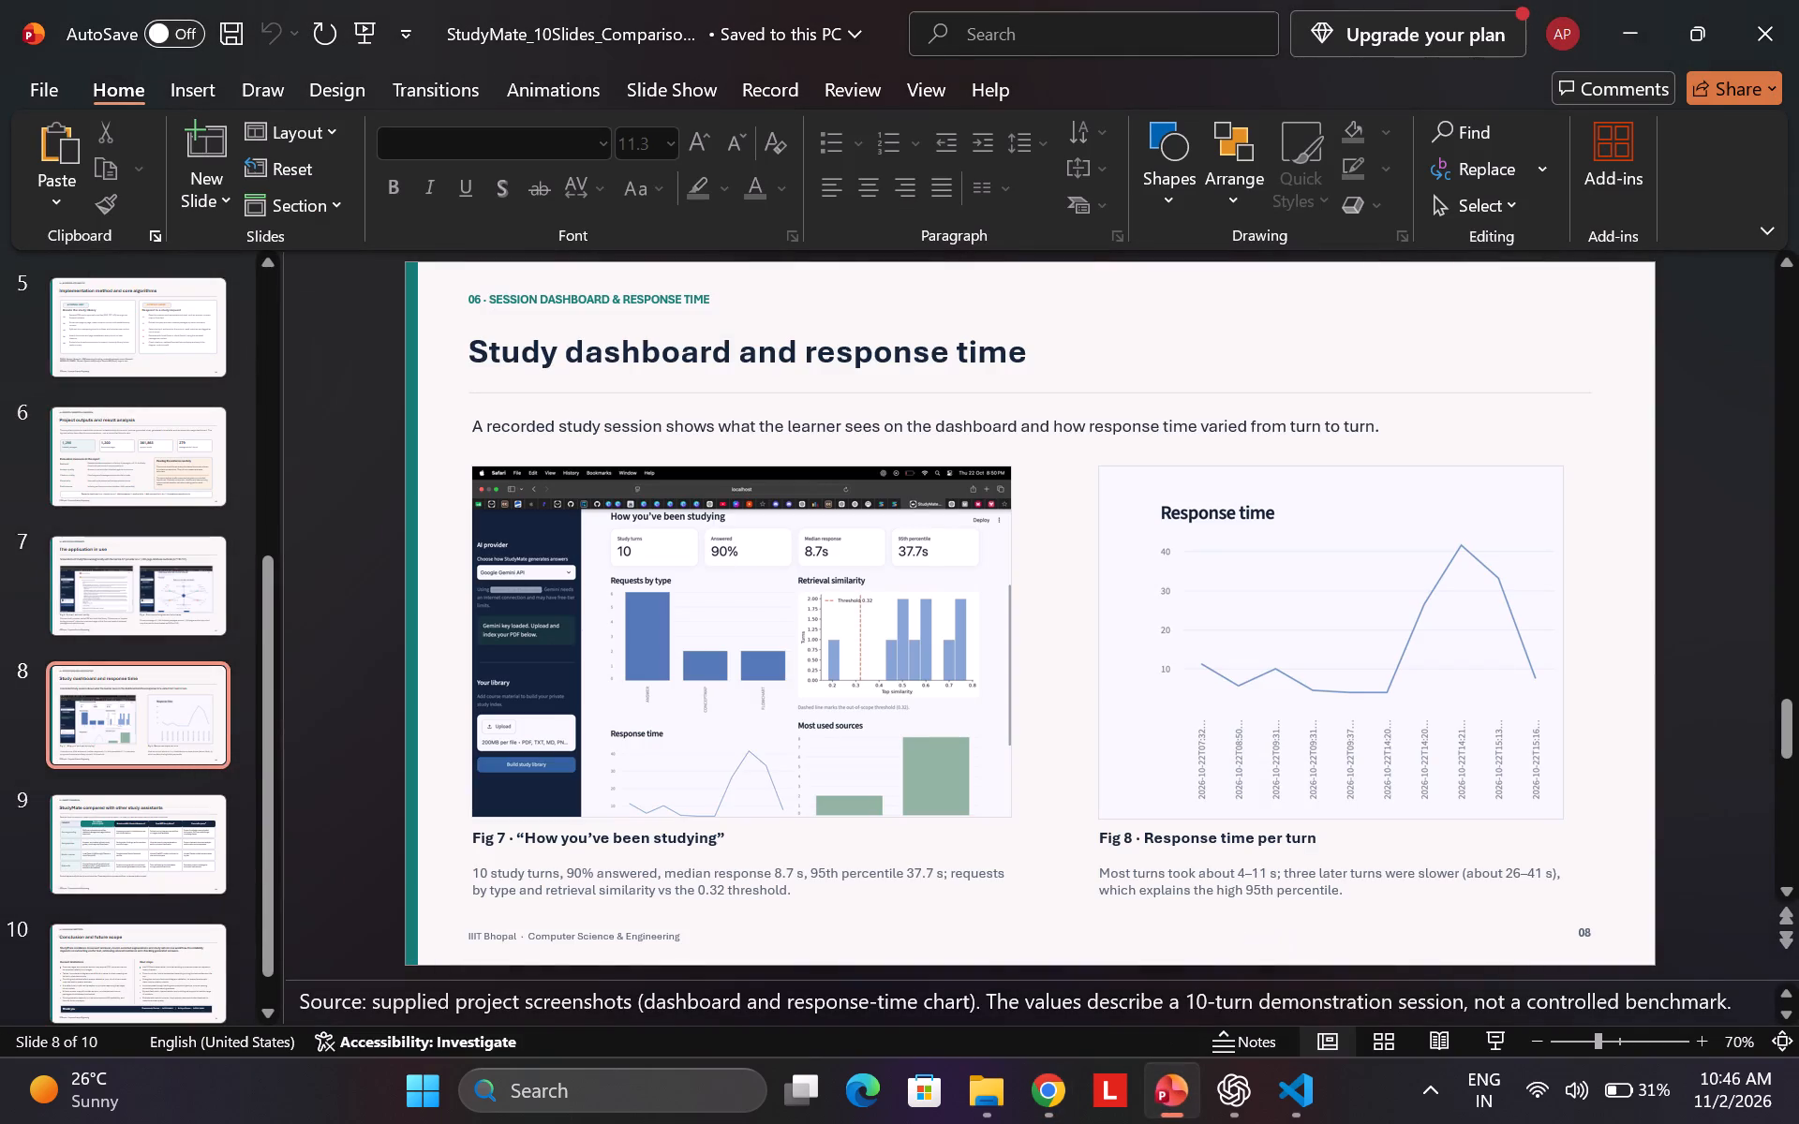
{"action": "scroll", "coordinate": [1113, 824], "scroll_direction": "up", "scroll_amount": 3}
{"action": "scroll", "coordinate": [1113, 824], "scroll_direction": "down", "scroll_amount": 1}
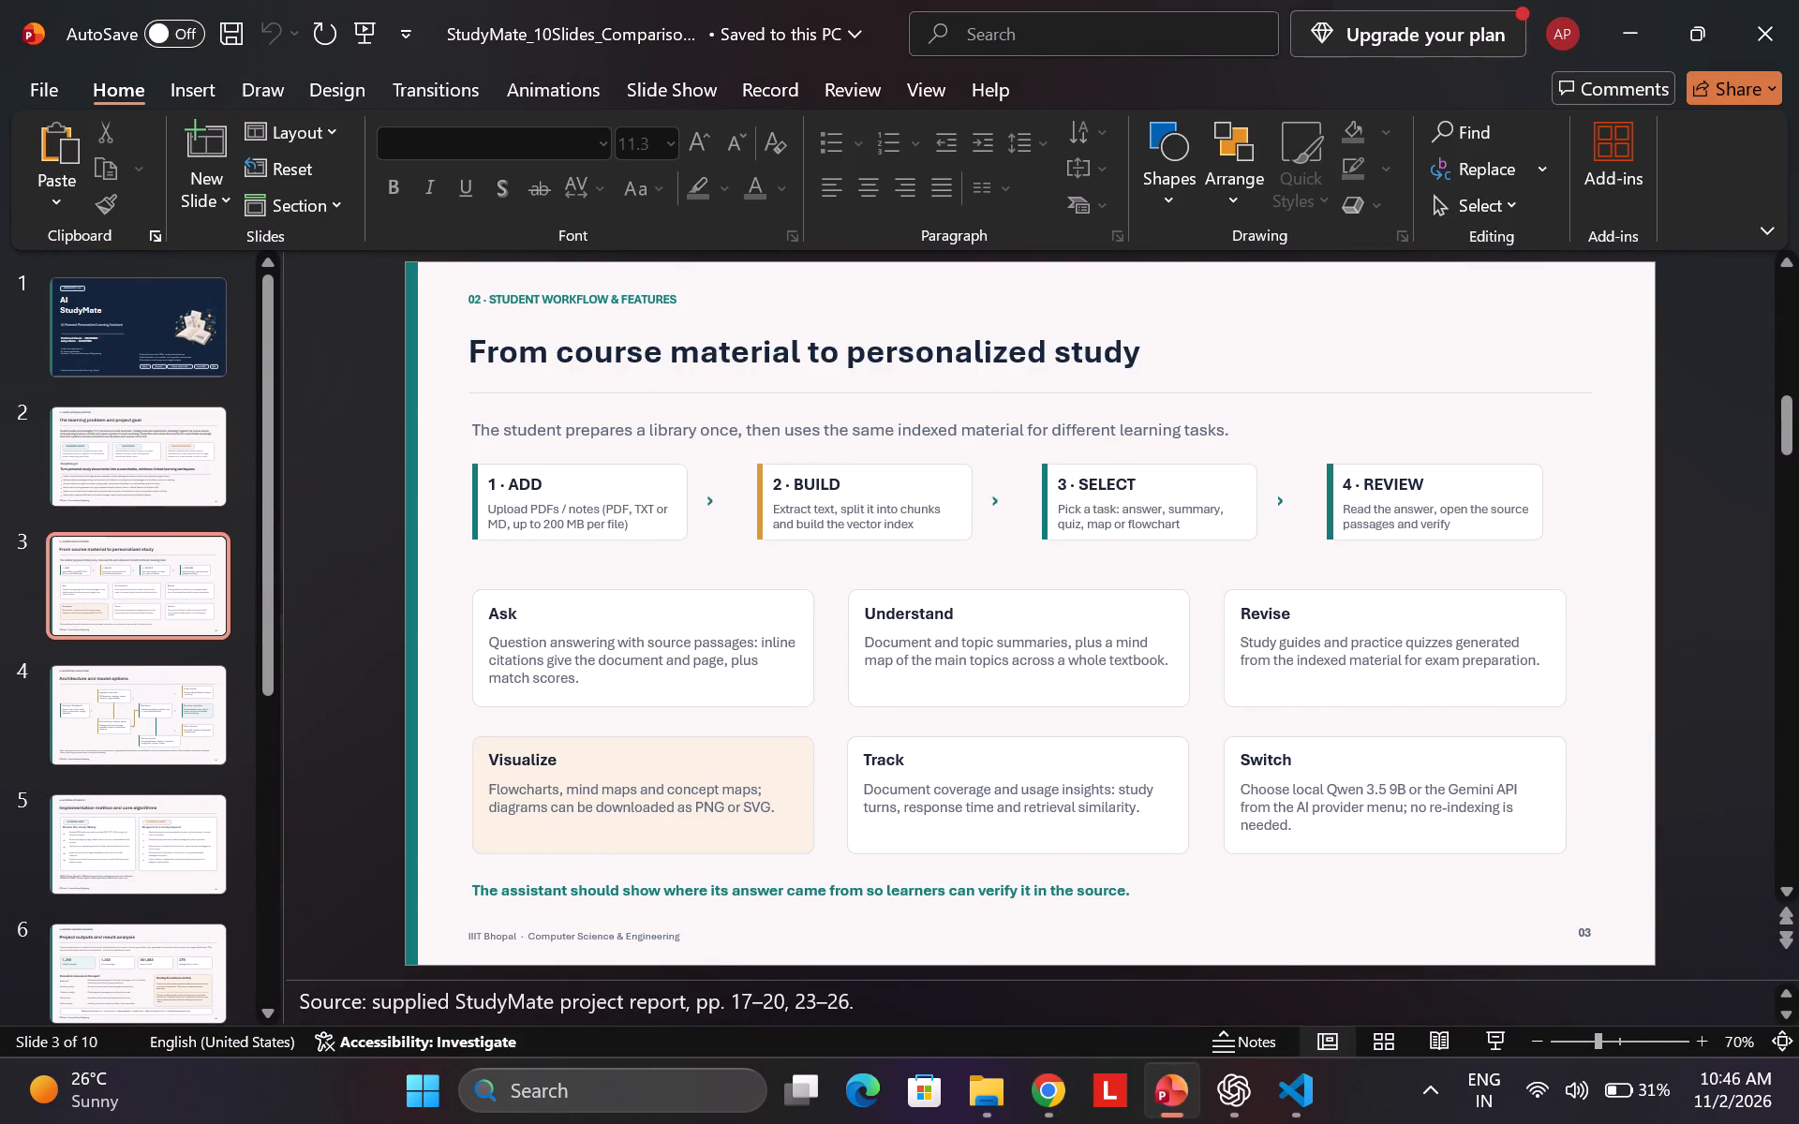
{"action": "left_click", "coordinate": [180, 688]}
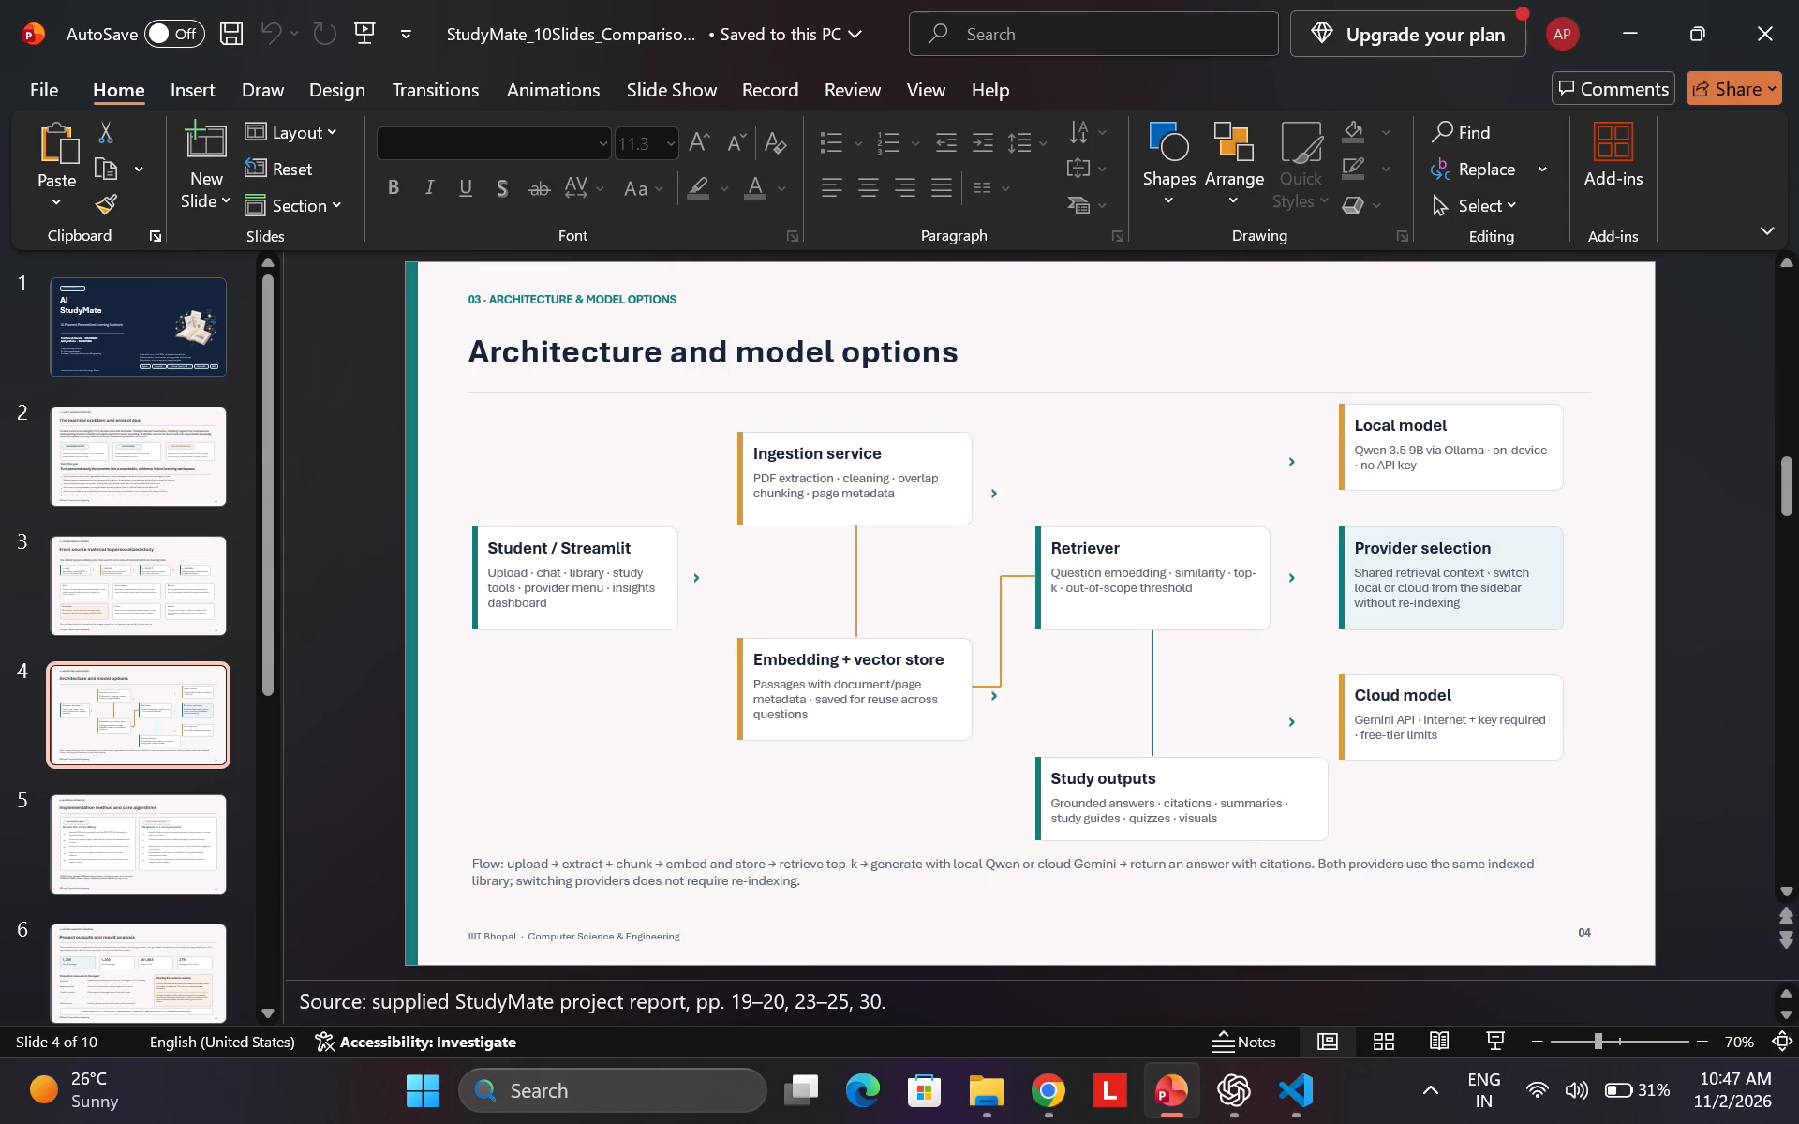
Back in Canva, shorten page 4's AI / ML services description to “Embeddings, hybrid scoring and Gemini question generation for practice”.
{"action": "left_click", "coordinate": [1060, 1087]}
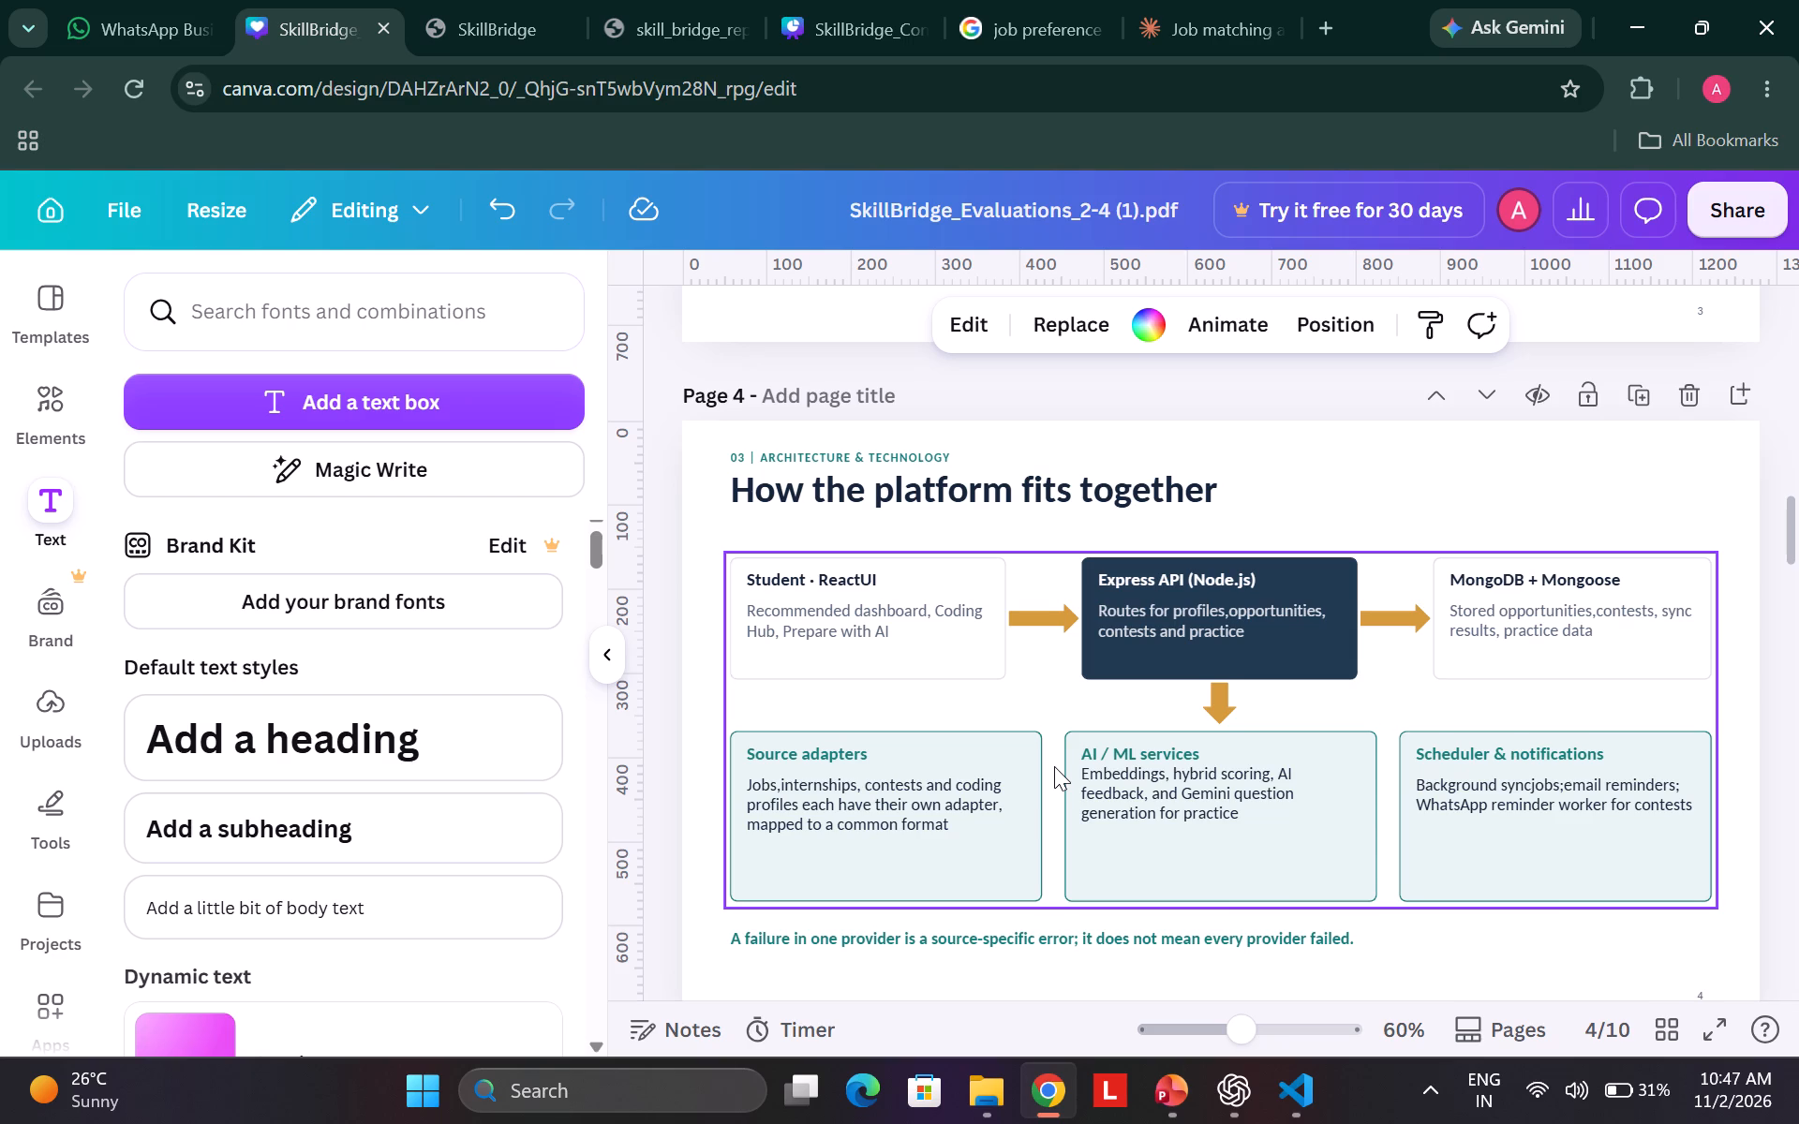
{"action": "left_click", "coordinate": [1137, 794]}
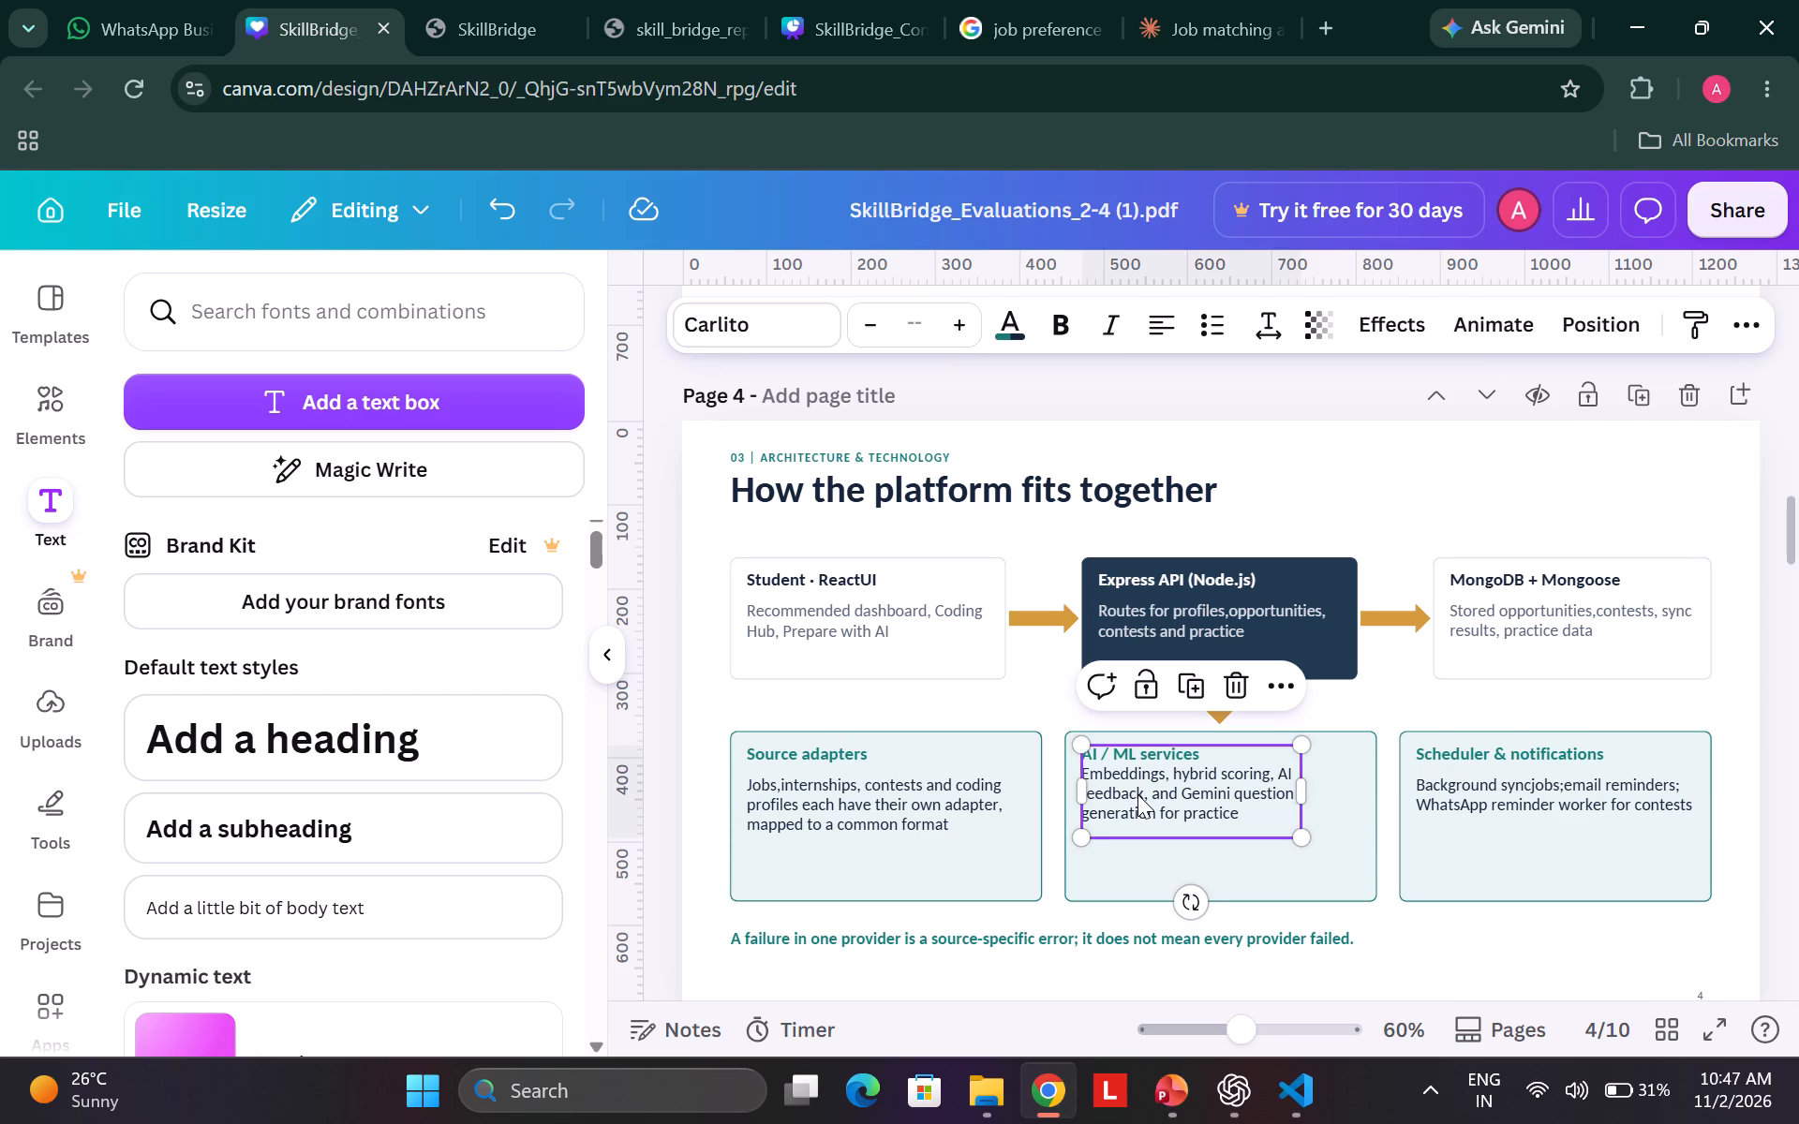
{"action": "double_click", "coordinate": [1144, 794]}
{"action": "left_click", "coordinate": [1153, 798]}
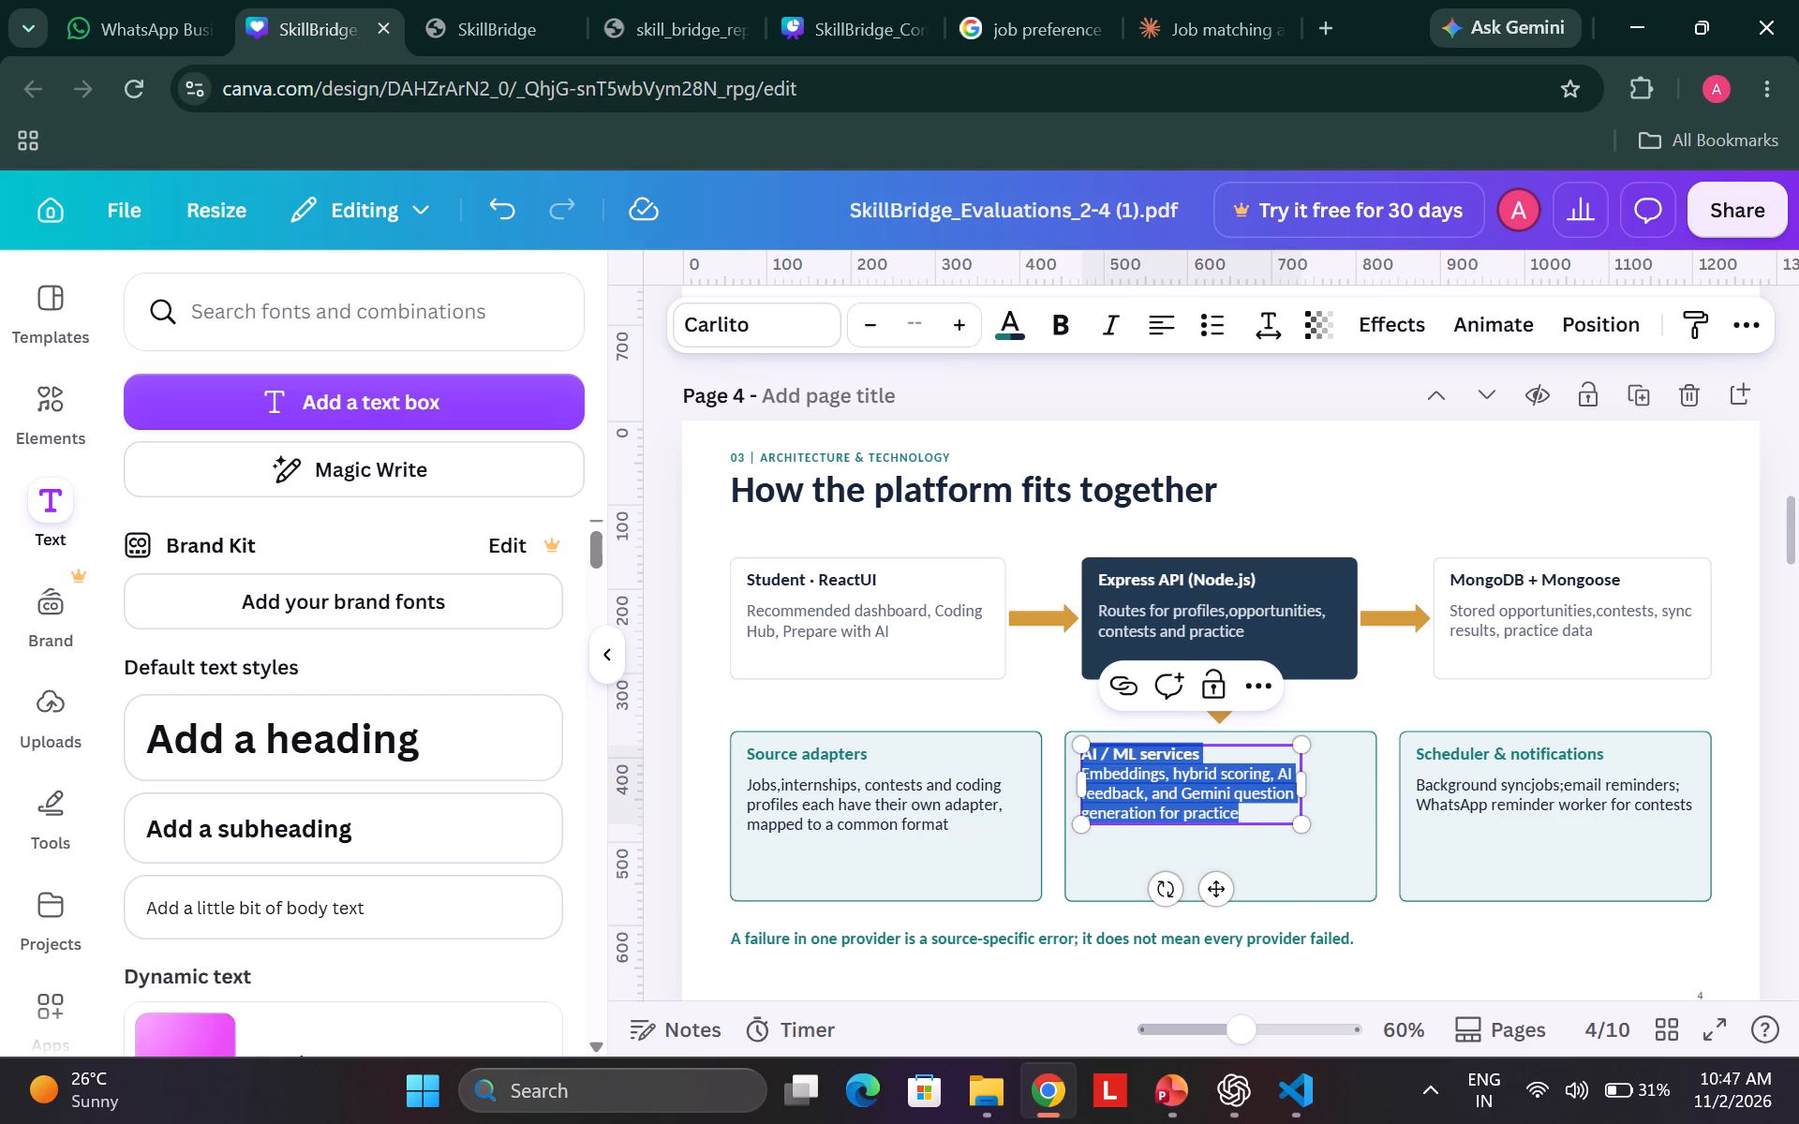
{"action": "key", "text": "BackSpace"}
{"action": "key", "text": "BackSpace"}
{"action": "key", "text": "BackSpace"}
{"action": "key", "text": "BackSpace"}
{"action": "key", "text": "BackSpace"}
{"action": "key", "text": "BackSpace"}
{"action": "key", "text": "BackSpace"}
{"action": "key", "text": "BackSpace"}
{"action": "key", "text": "BackSpace"}
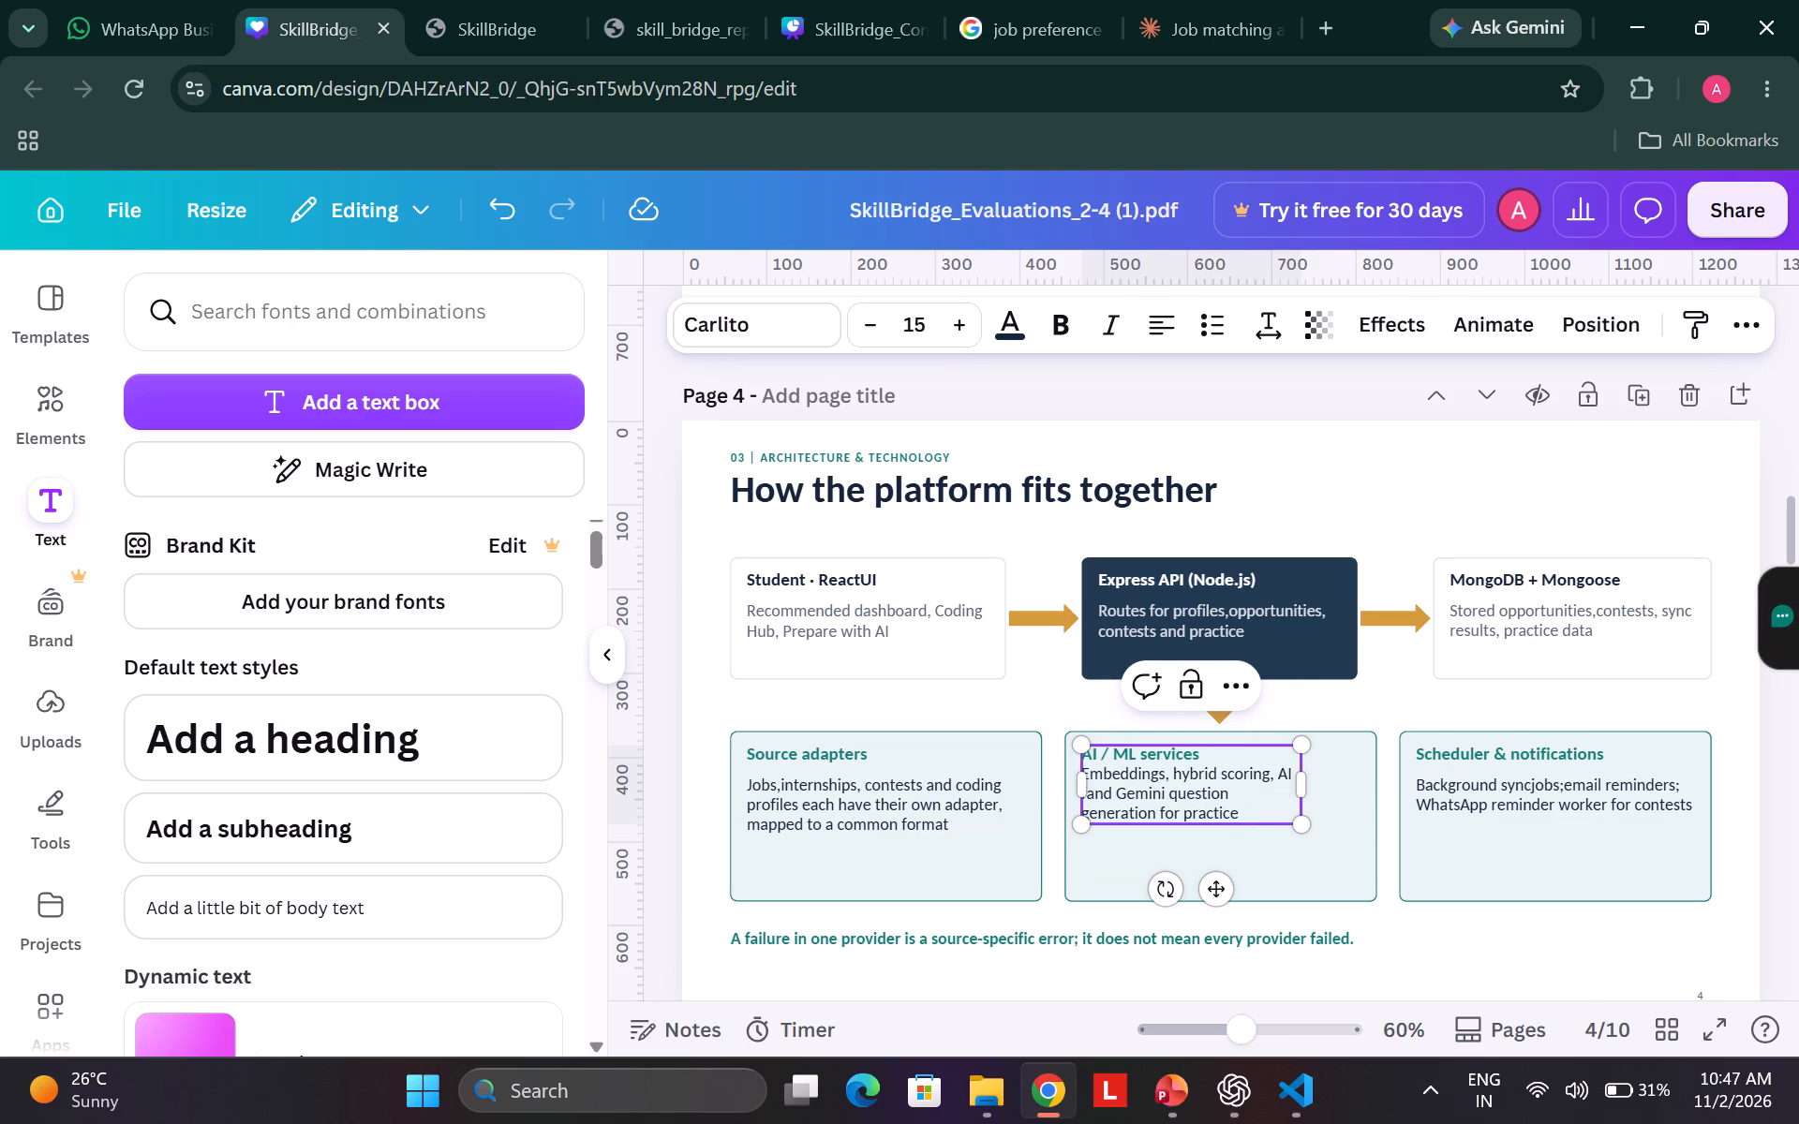
{"action": "key", "text": "BackSpace"}
{"action": "key", "text": "BackSpace"}
{"action": "key", "text": "BackSpace"}
{"action": "key", "text": "BackSpace"}
{"action": "key", "text": "BackSpace"}
{"action": "key", "text": "BackSpace"}
{"action": "key", "text": "BackSpace"}
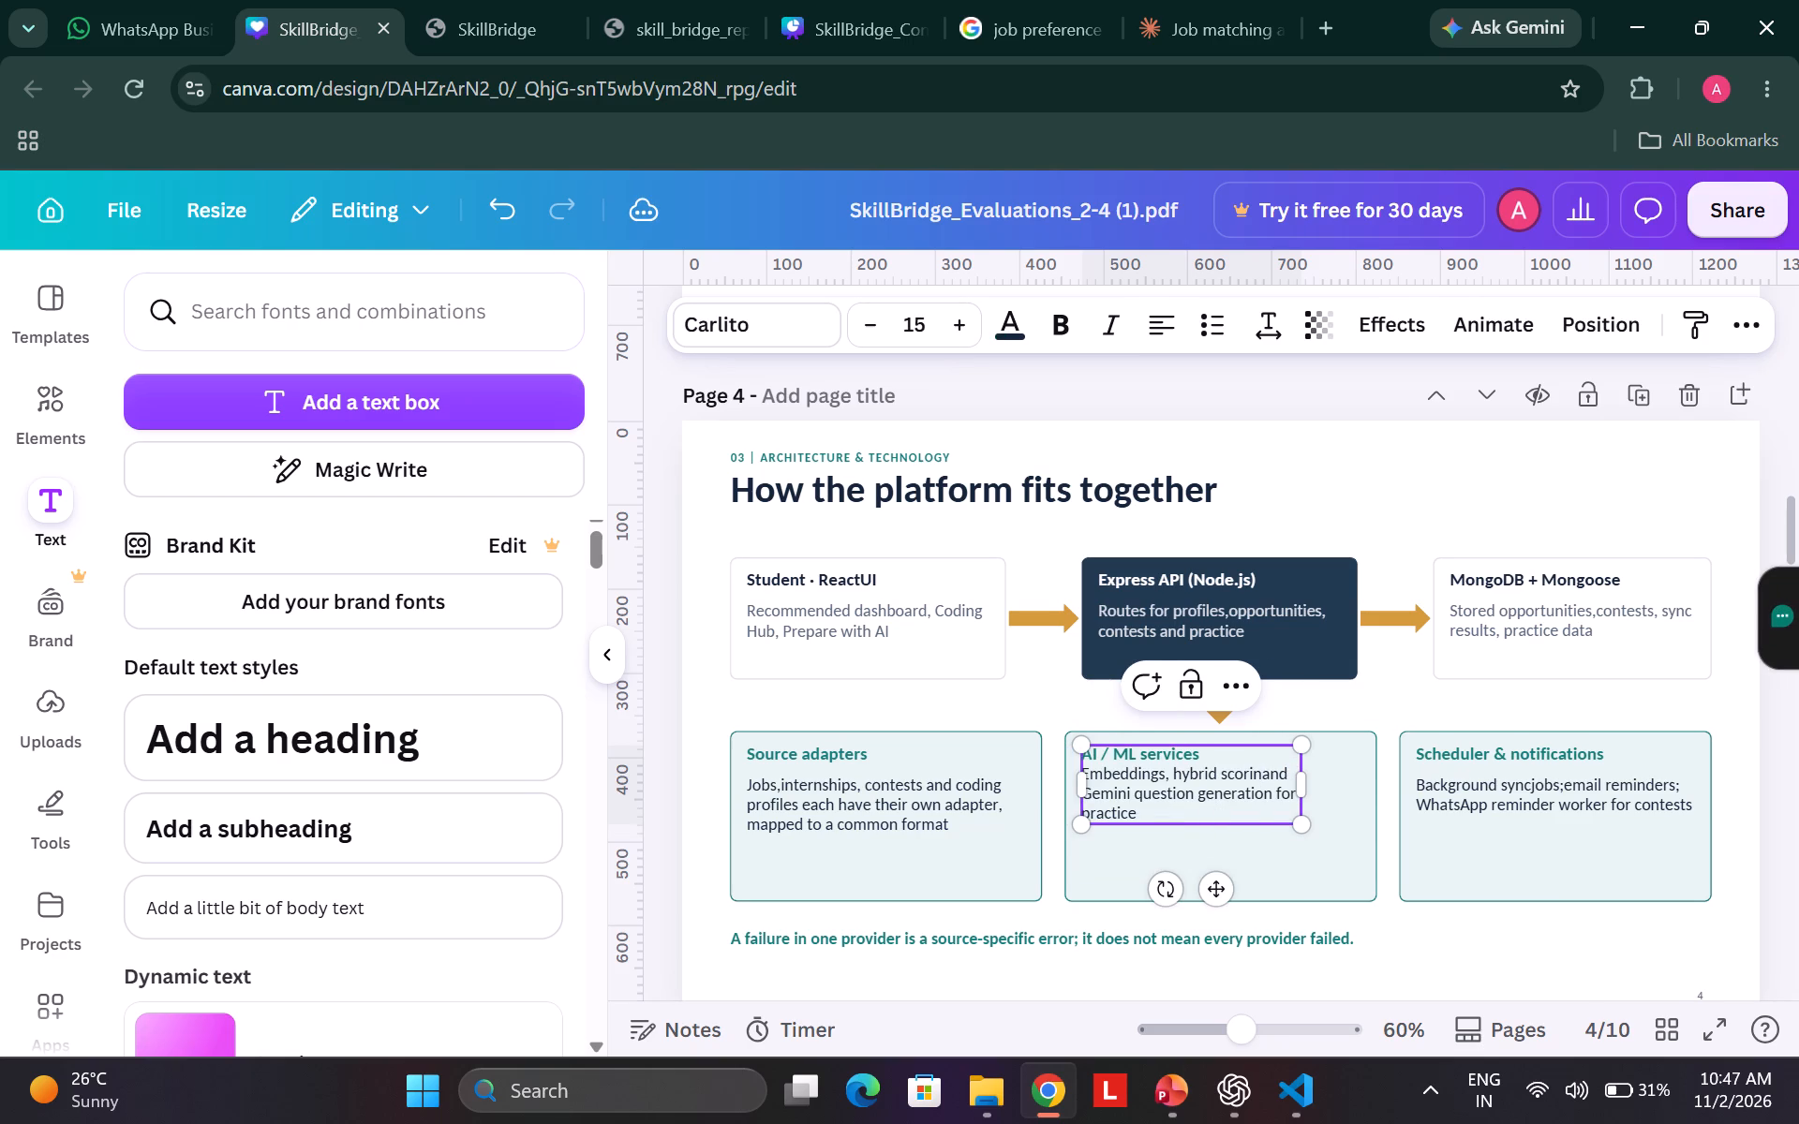
{"action": "type", "text": "g"}
{"action": "key", "text": "space"}
{"action": "left_click", "coordinate": [1205, 845]}
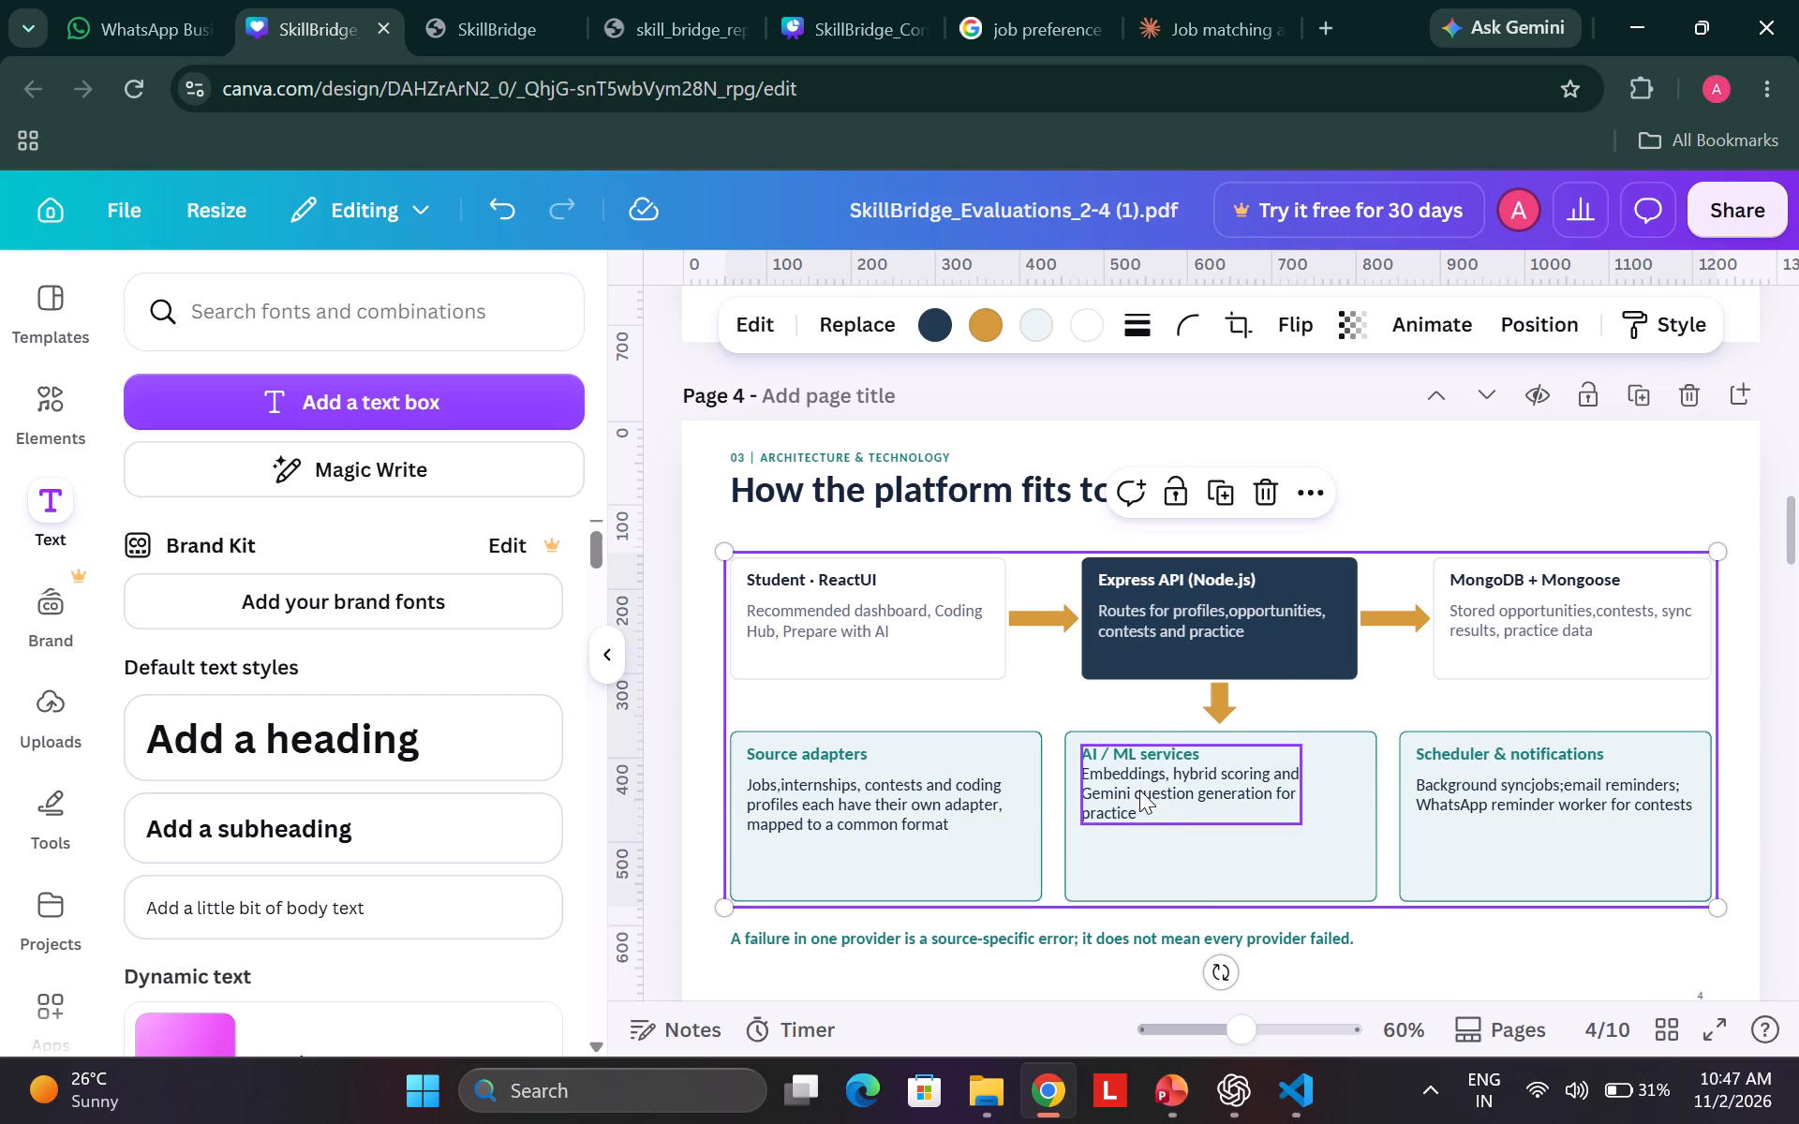
Reopen the AI / ML services description on page 4 for editing and select the word “question”.
{"action": "left_click", "coordinate": [1137, 791]}
{"action": "double_click", "coordinate": [1137, 791]}
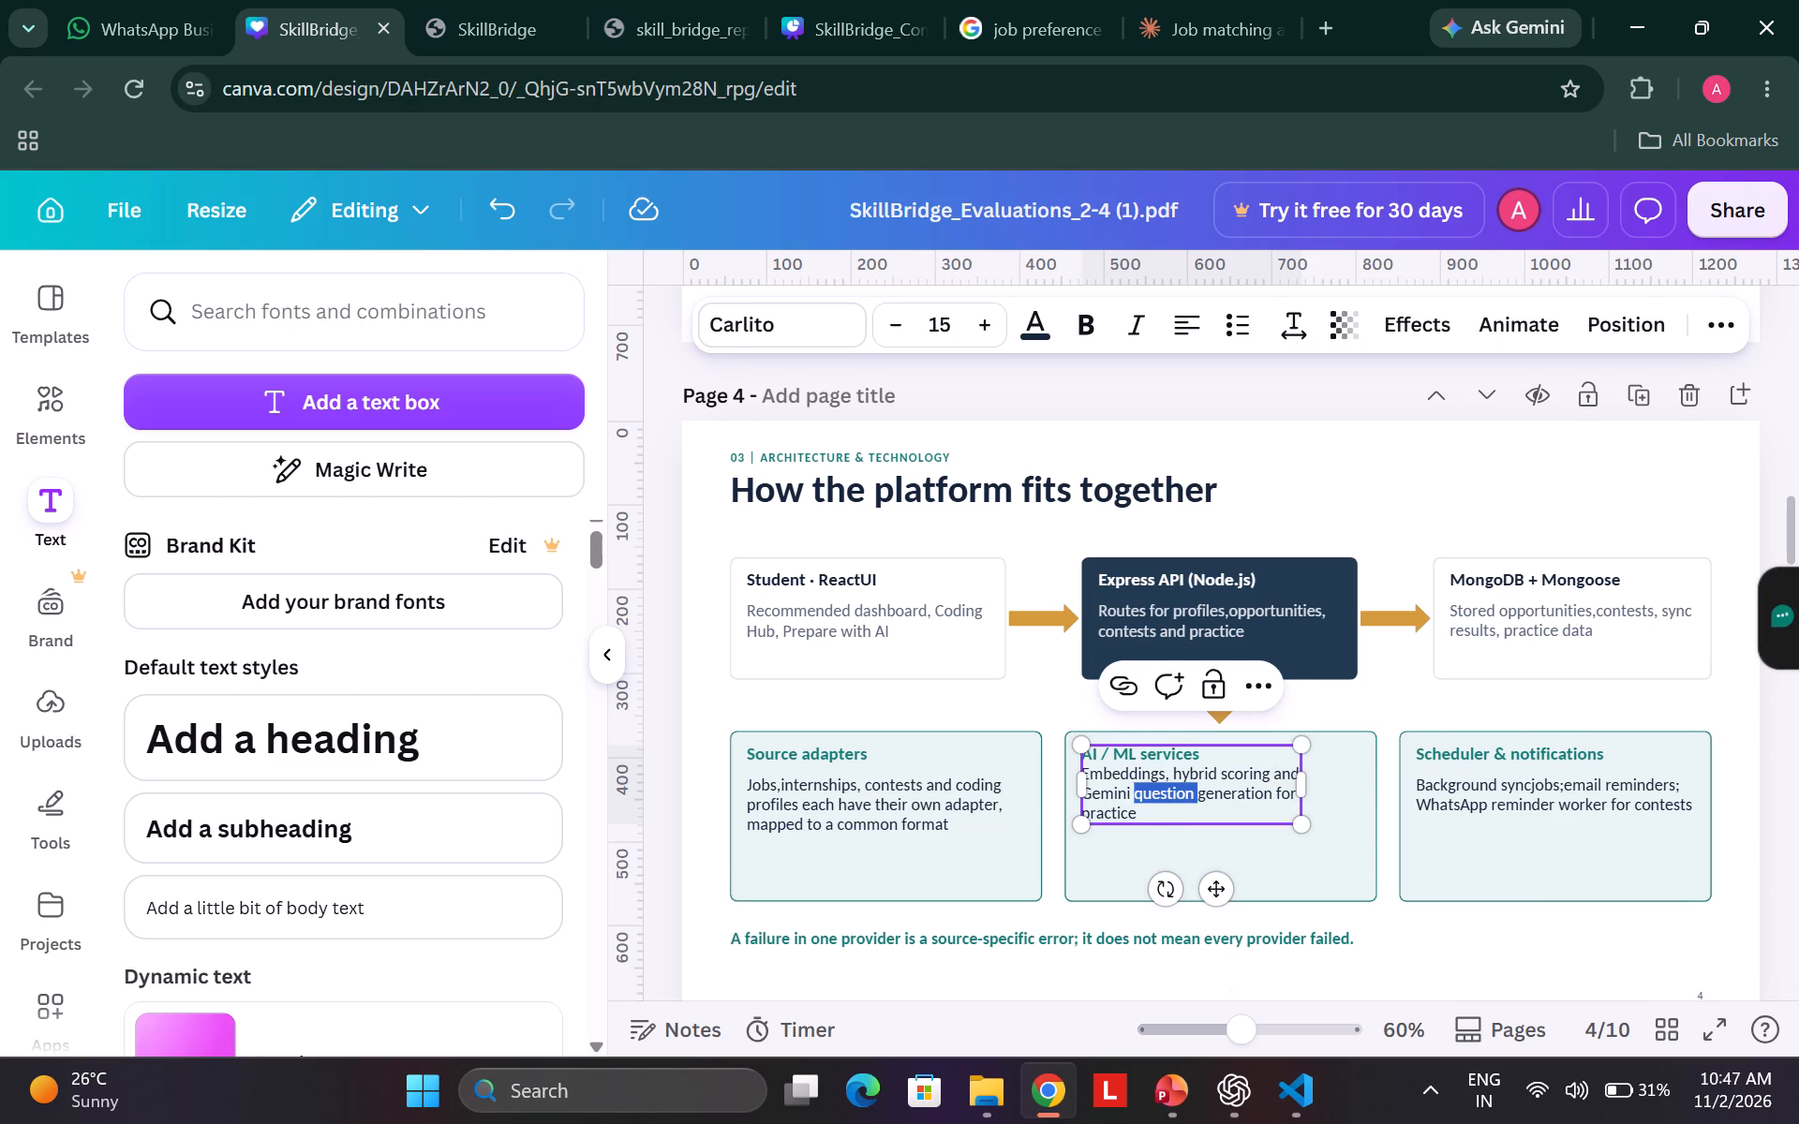
Replace “Gemini” with “AI” in page 4's AI / ML services description so it reads “AI question generation for practice”.
{"action": "left_click", "coordinate": [1134, 792]}
{"action": "key", "text": "BackSpace"}
{"action": "key", "text": "BackSpace"}
{"action": "key", "text": "BackSpace"}
{"action": "key", "text": "BackSpace"}
{"action": "key", "text": "BackSpace"}
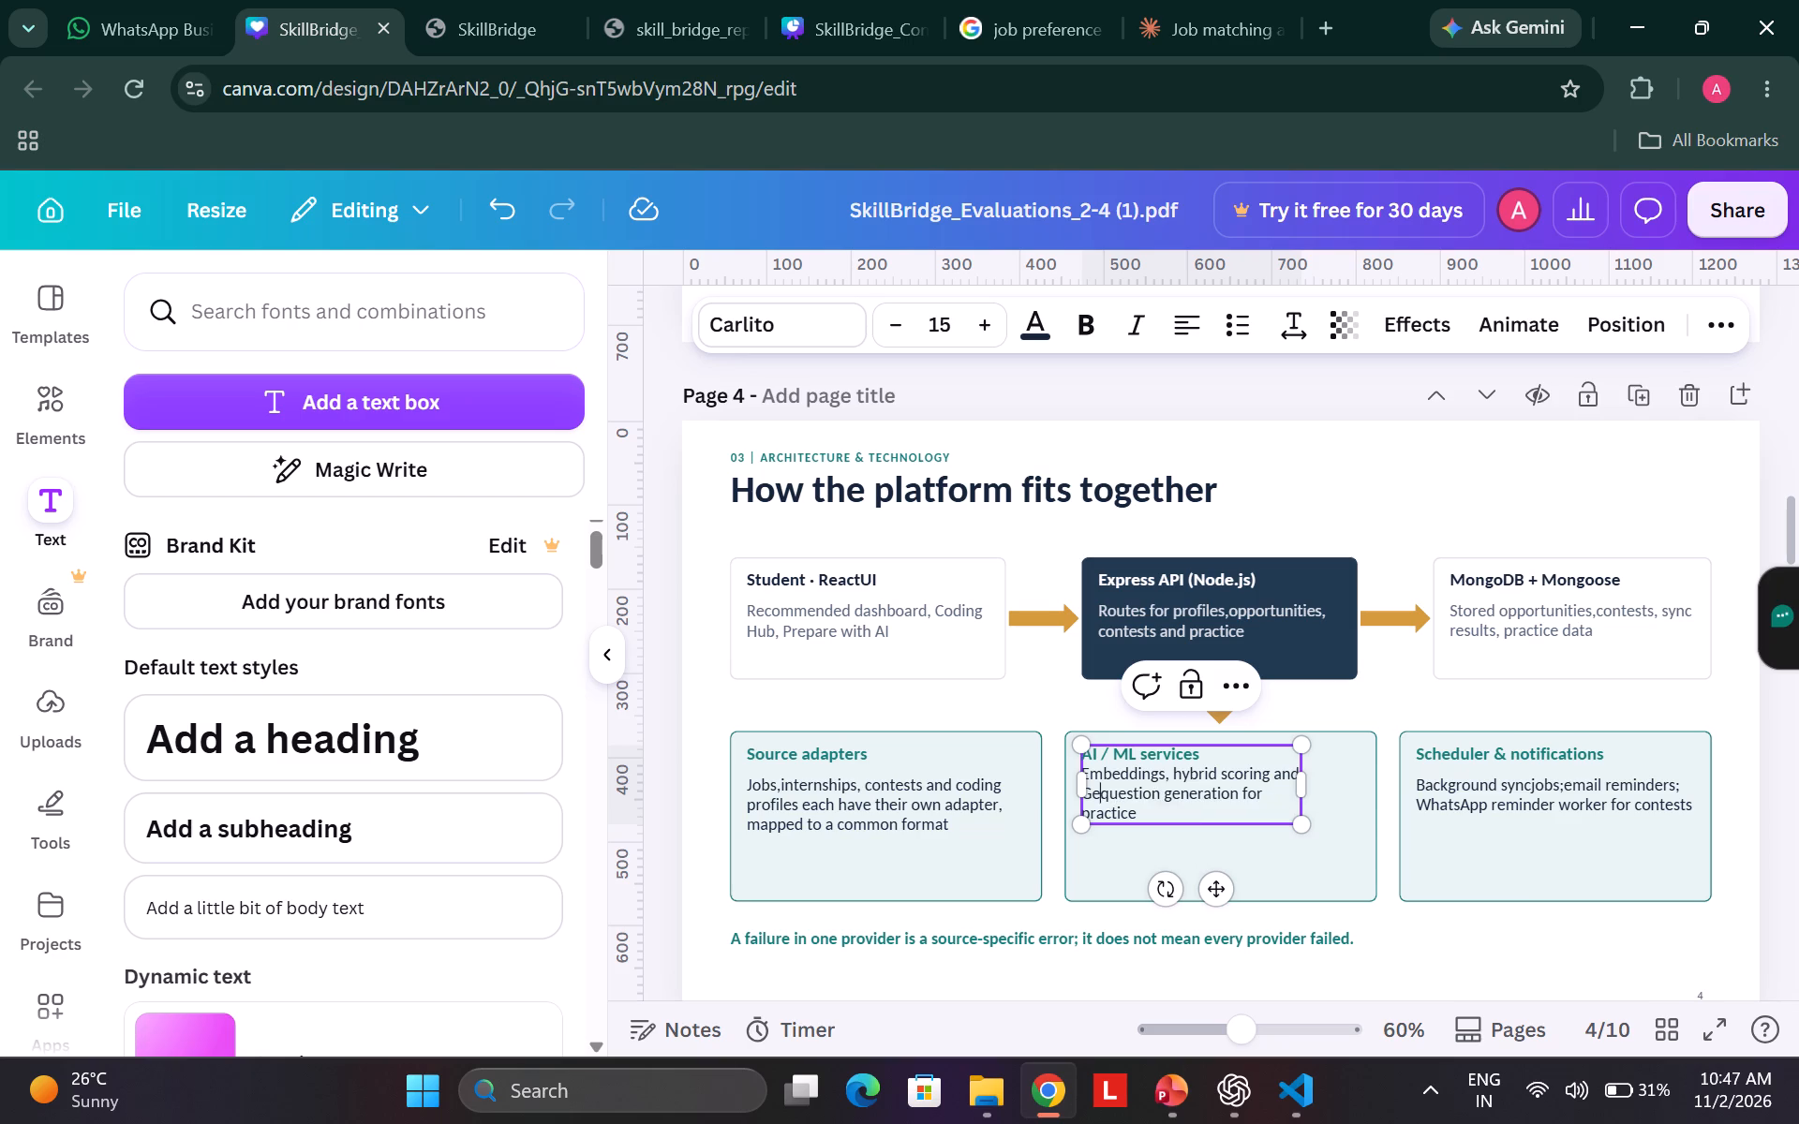
{"action": "key", "text": "BackSpace"}
{"action": "key", "text": "BackSpace"}
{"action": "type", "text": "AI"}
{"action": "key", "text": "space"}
{"action": "left_click", "coordinate": [1268, 847]}
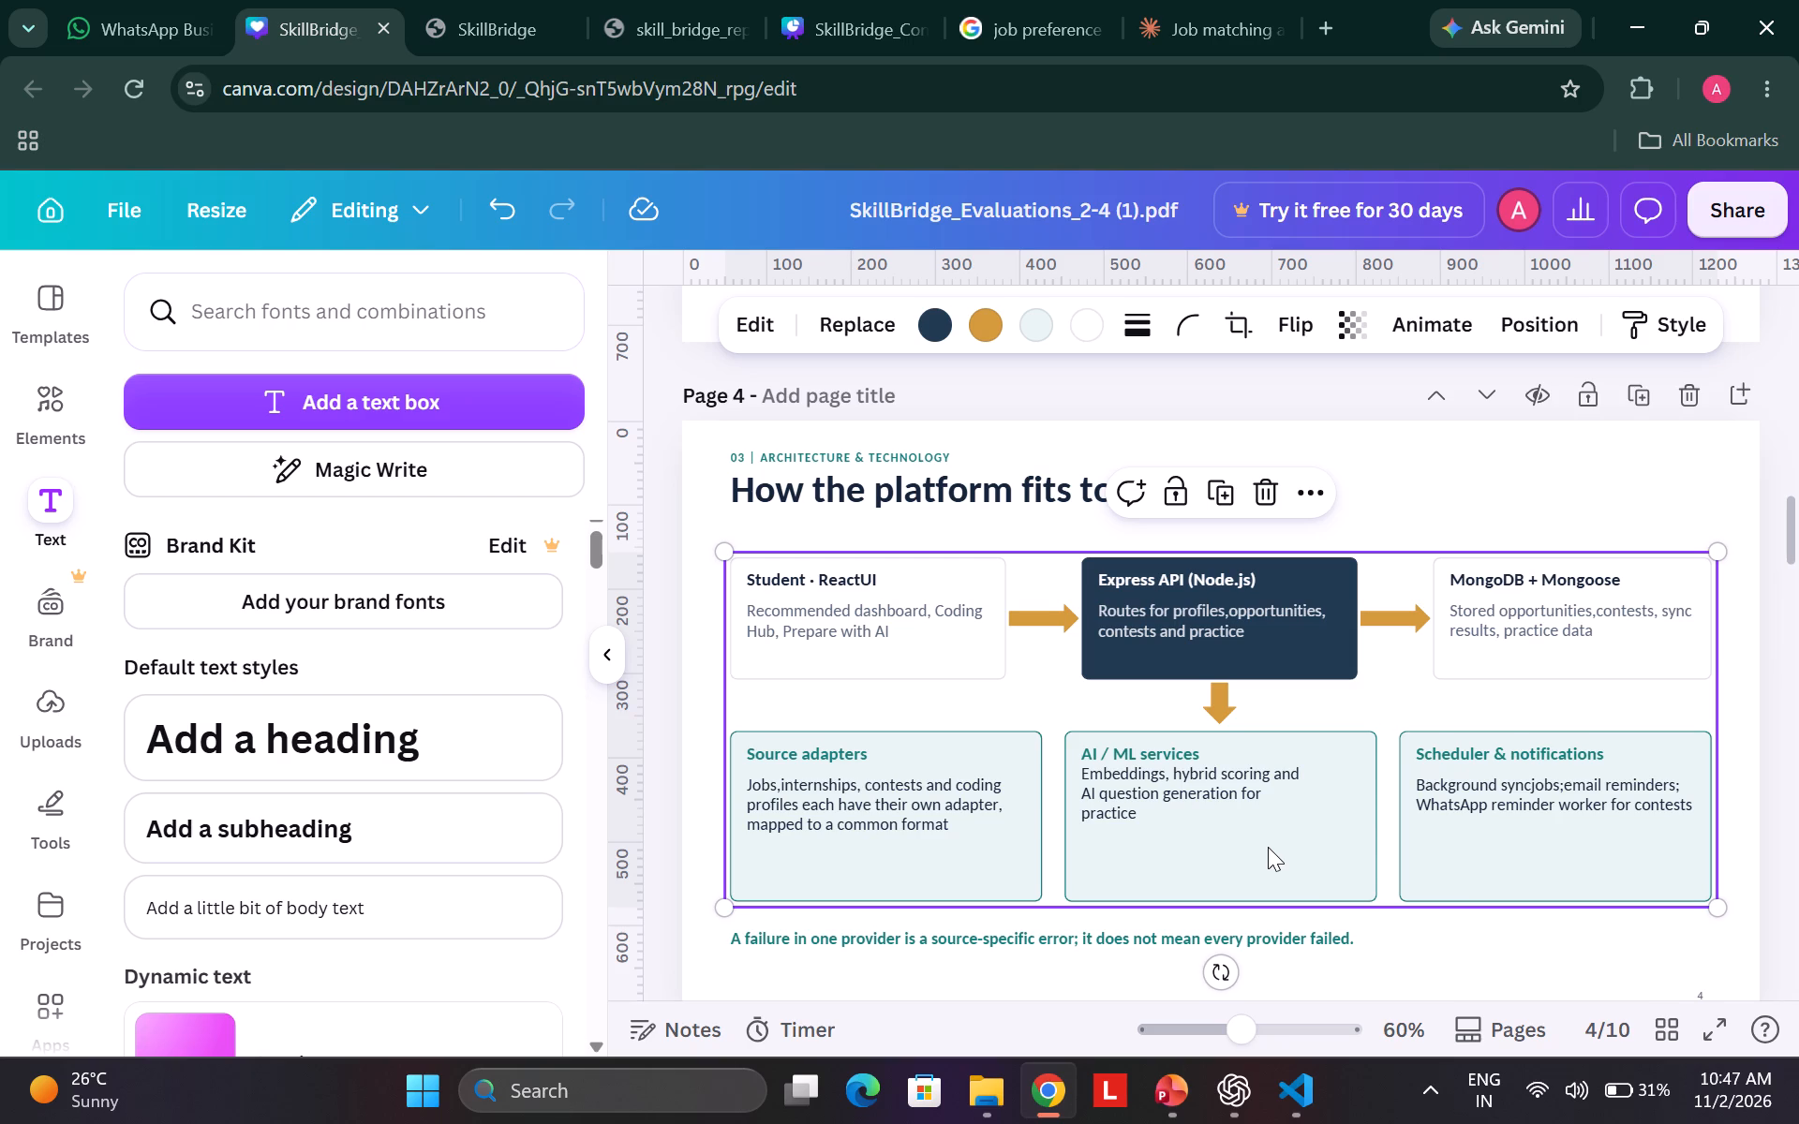
Continue the review on page 5, examining the “Ranking opportunities by meaning and by skills” slide.
{"action": "scroll", "coordinate": [1268, 847], "scroll_direction": "down", "scroll_amount": 1}
{"action": "scroll", "coordinate": [1076, 803], "scroll_direction": "down", "scroll_amount": 1}
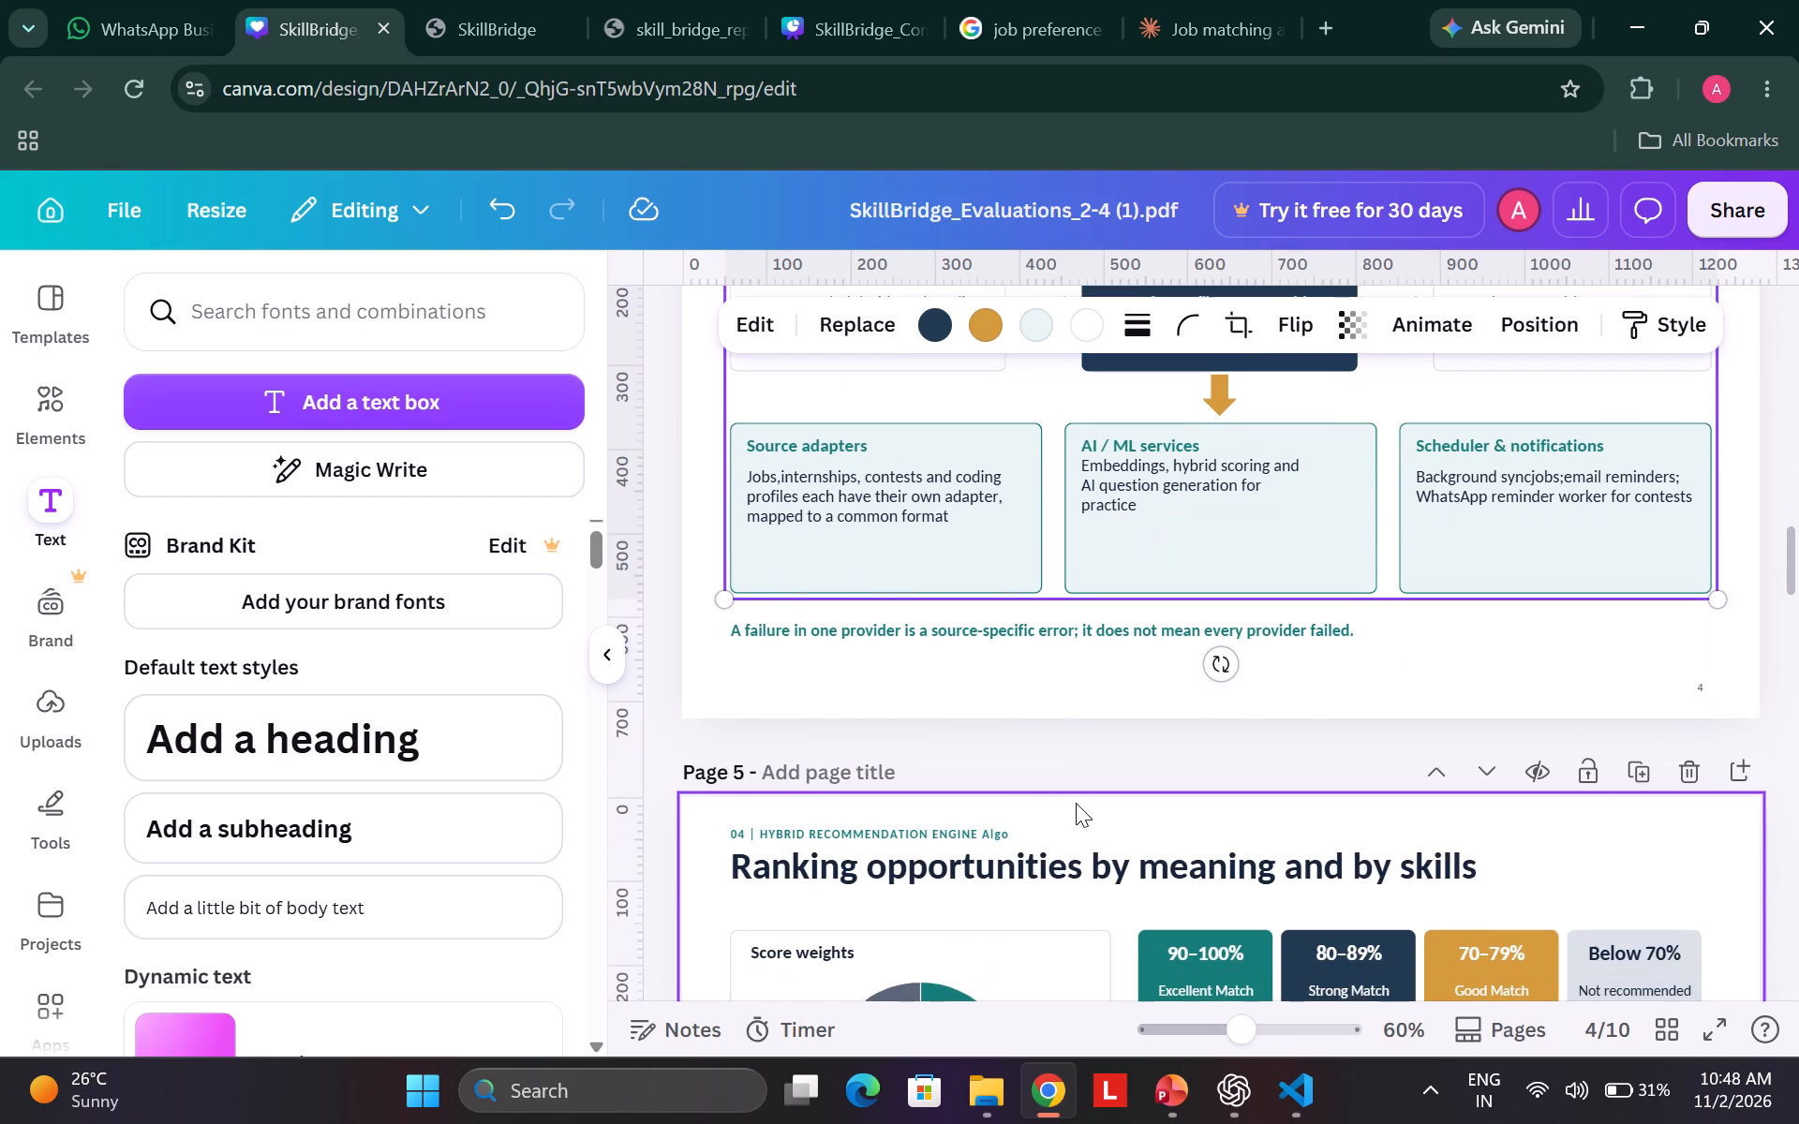
{"action": "scroll", "coordinate": [1076, 803], "scroll_direction": "down", "scroll_amount": 1}
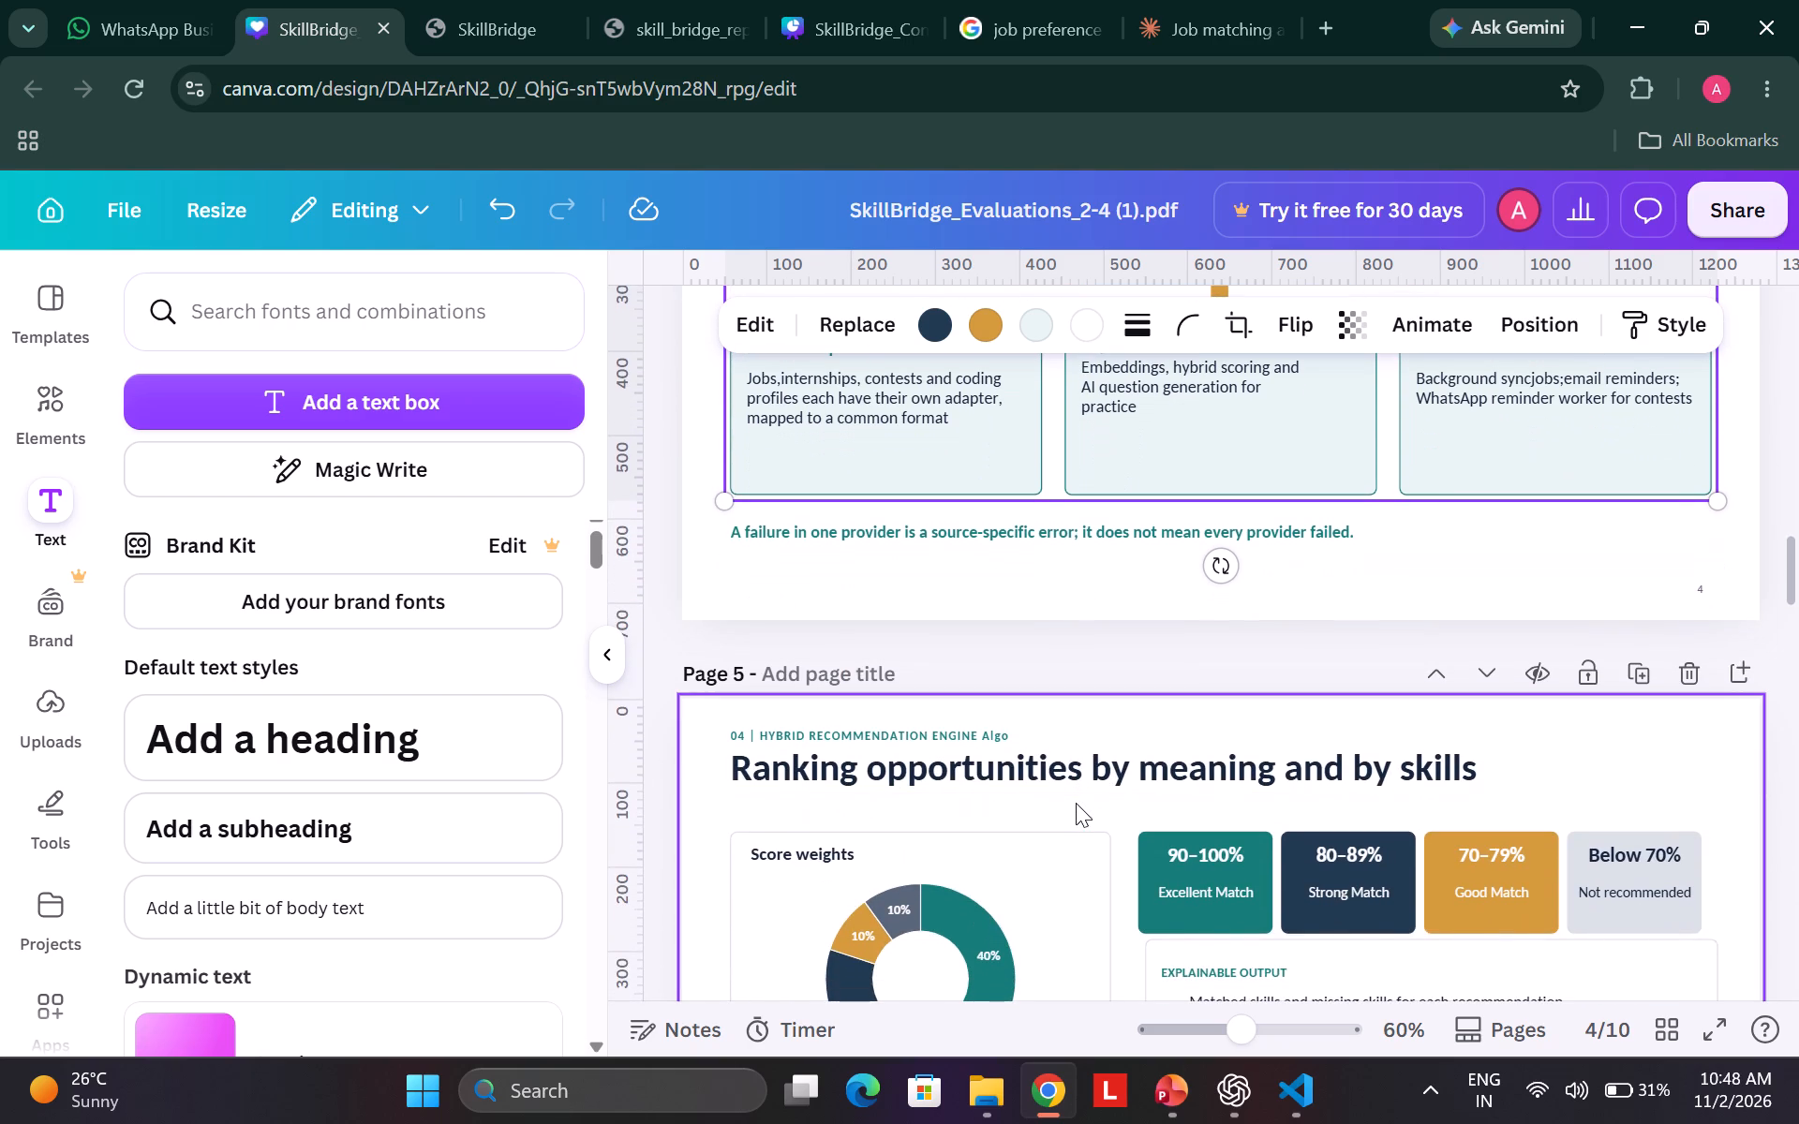
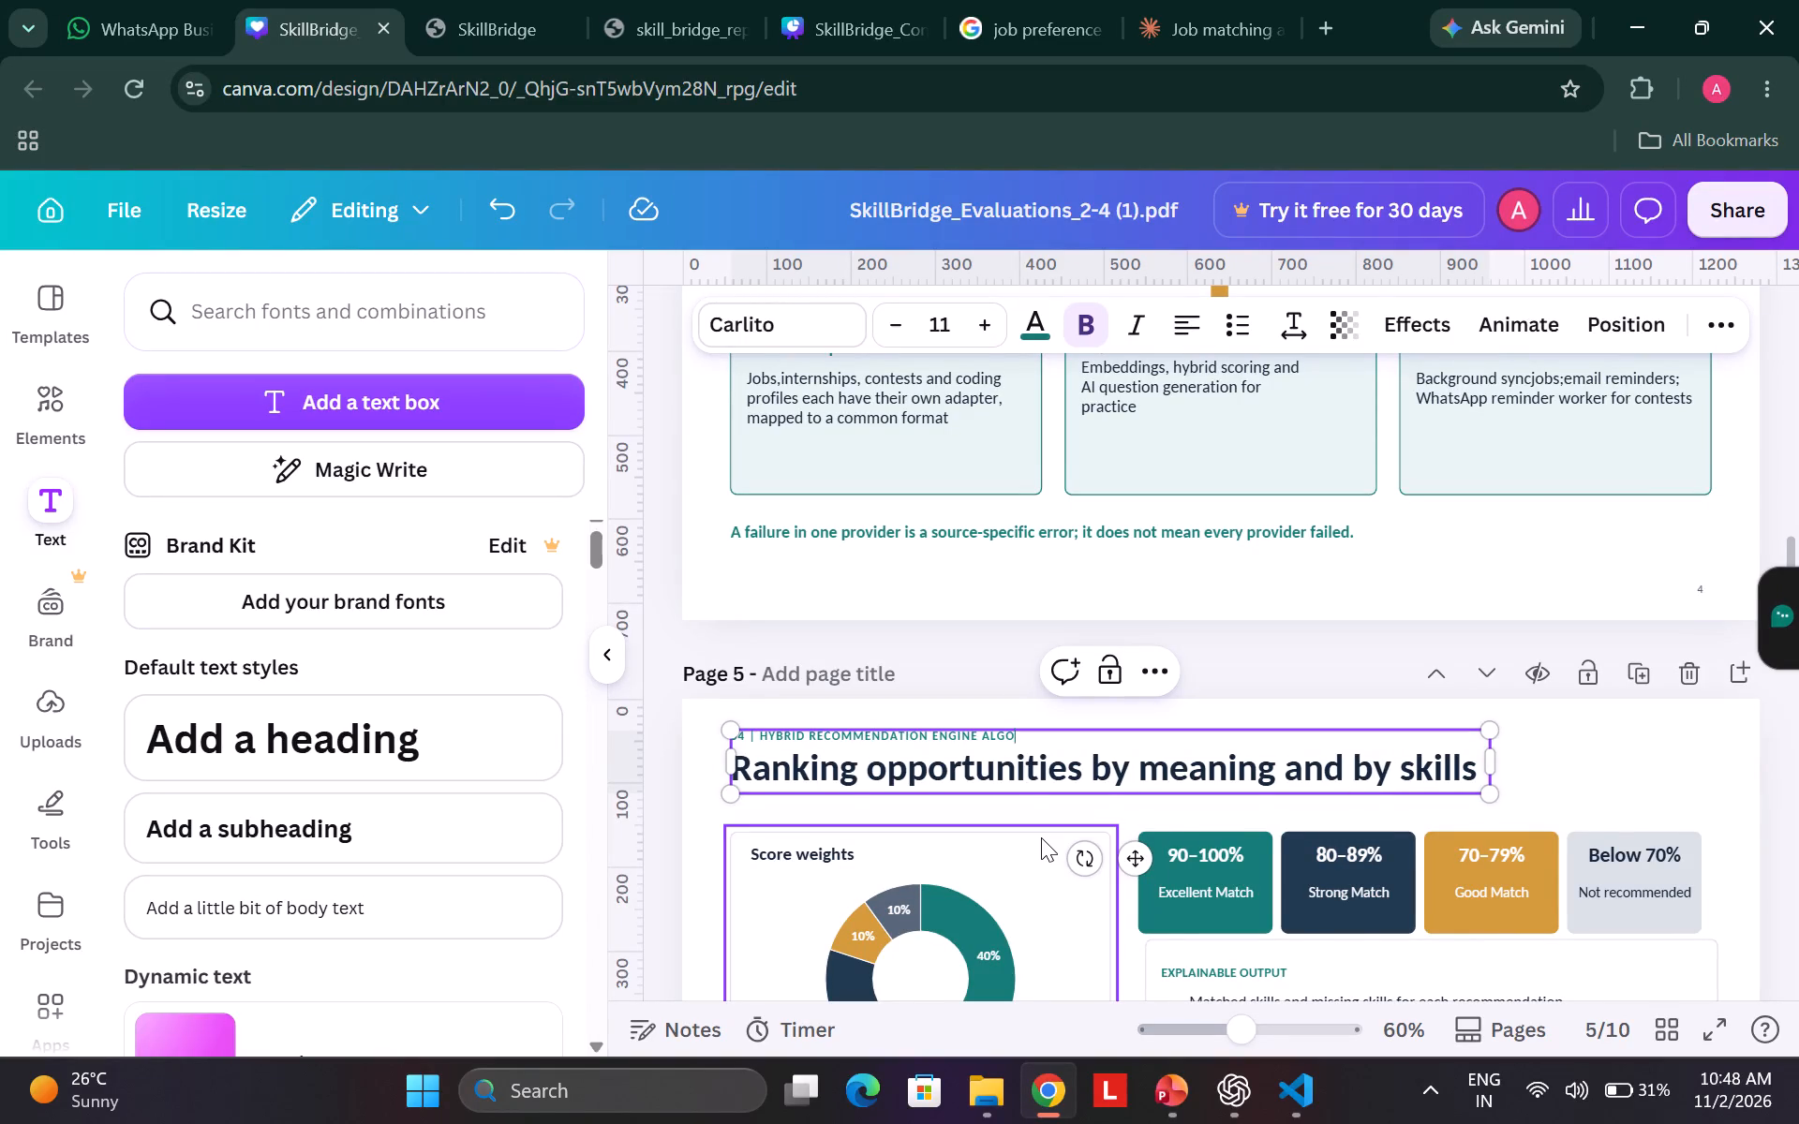
Finish editing the section label above page 5's “Ranking opportunities by meaning and by skills” heading and dismiss the Power & Battery notification.
{"action": "scroll", "coordinate": [1041, 837], "scroll_direction": "down", "scroll_amount": 2}
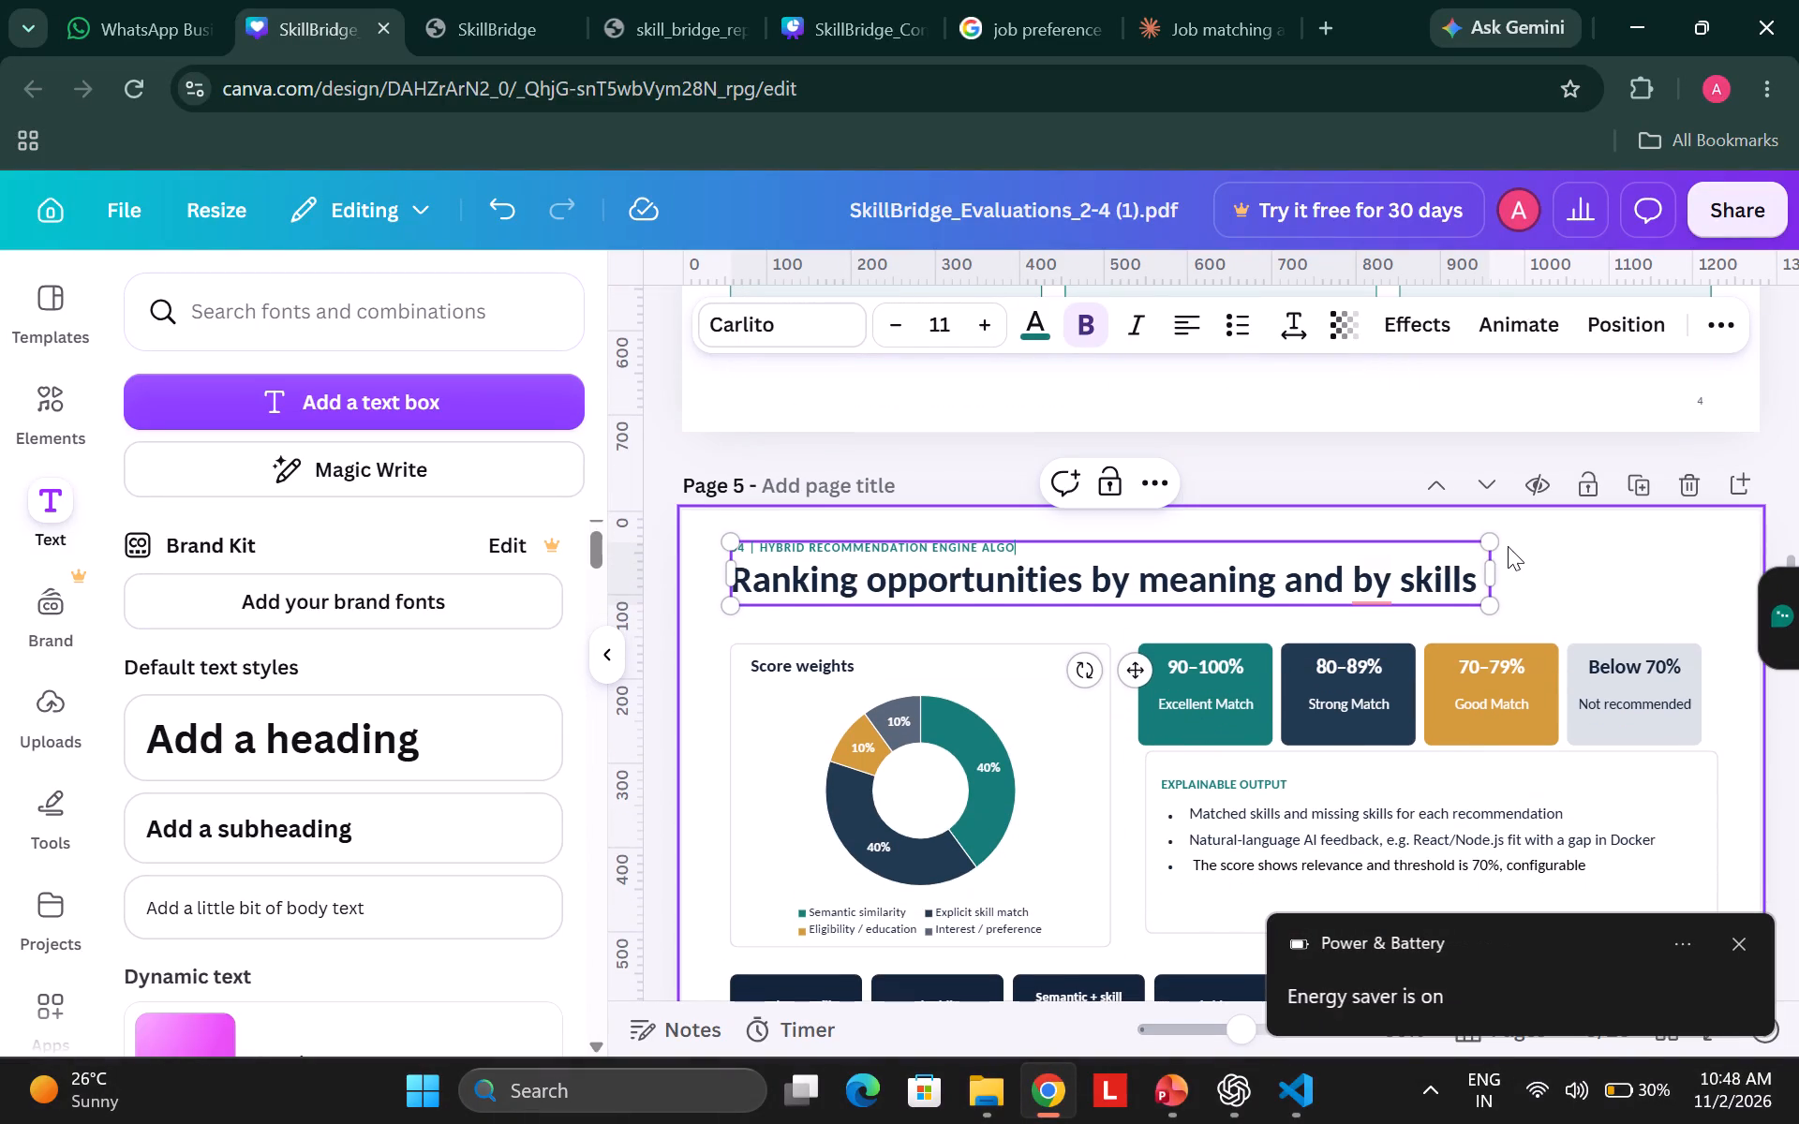
{"action": "left_click", "coordinate": [1520, 558]}
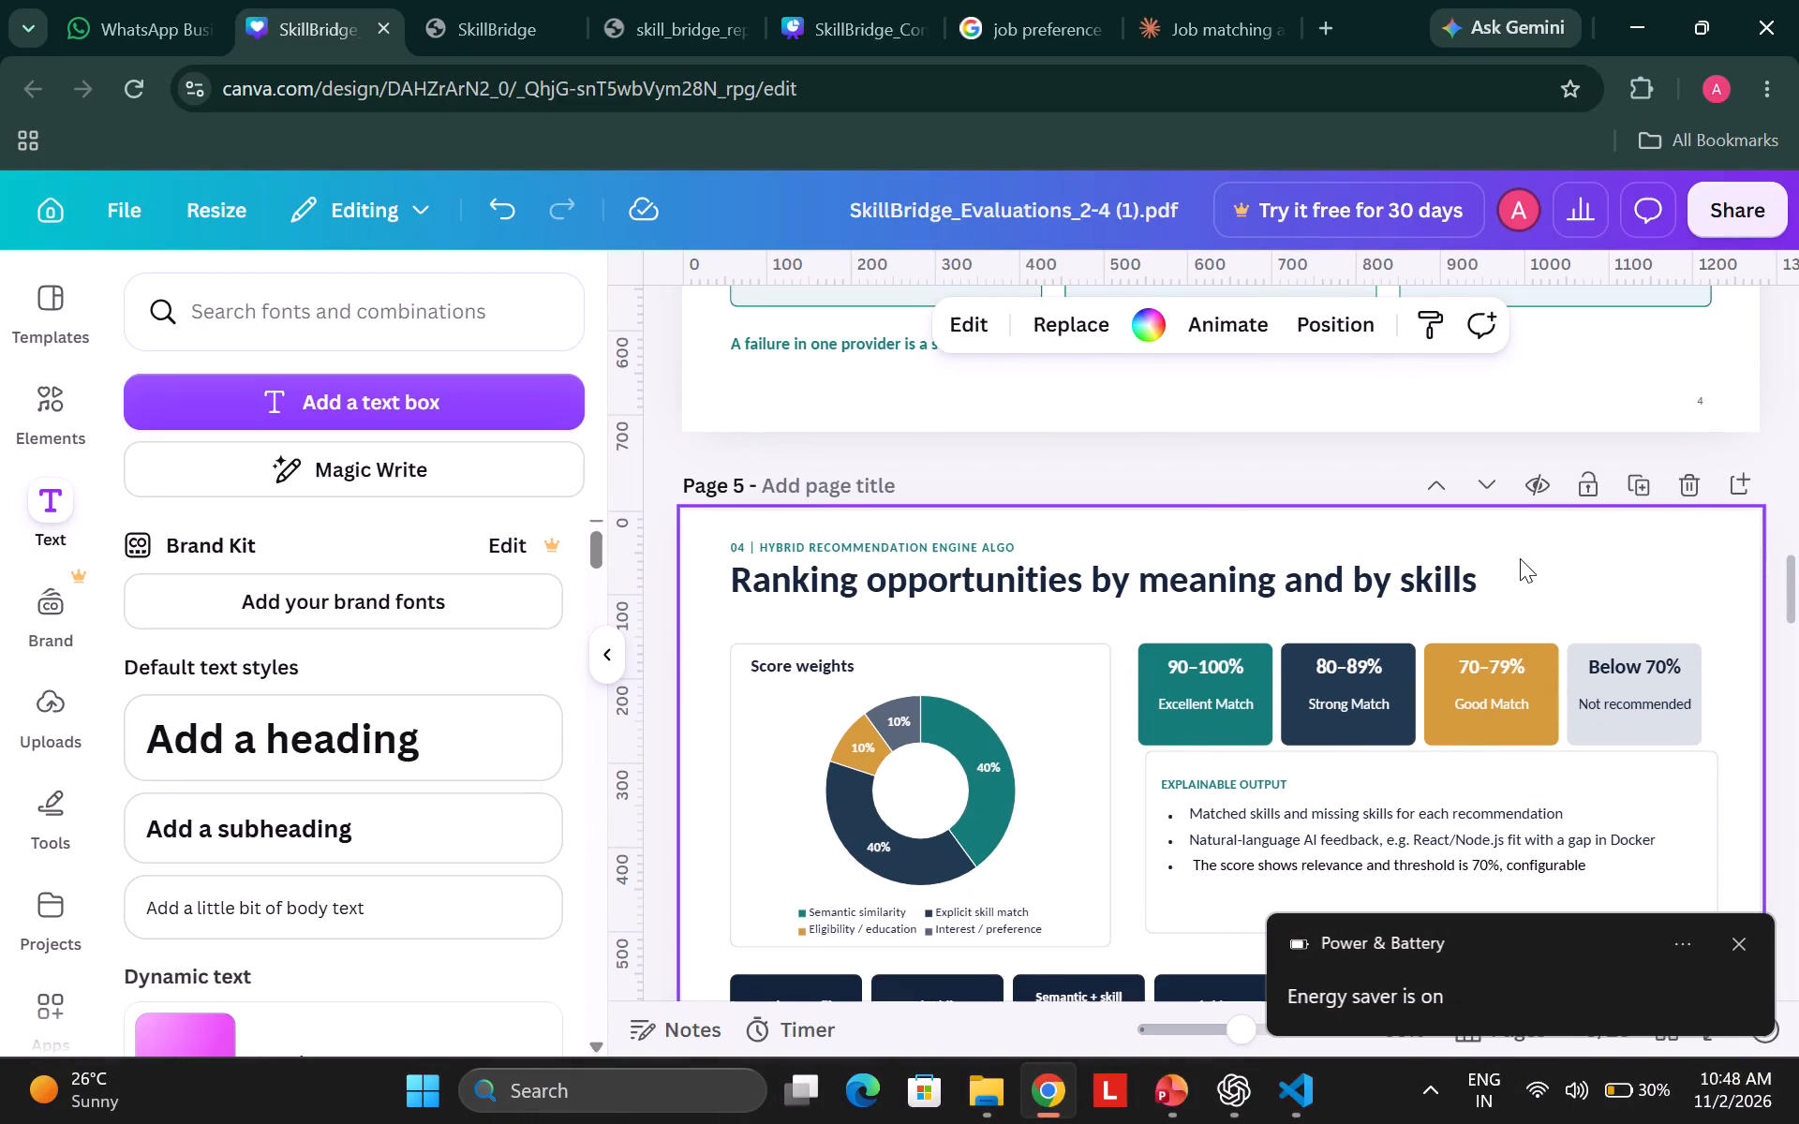
{"action": "left_click", "coordinate": [1747, 944]}
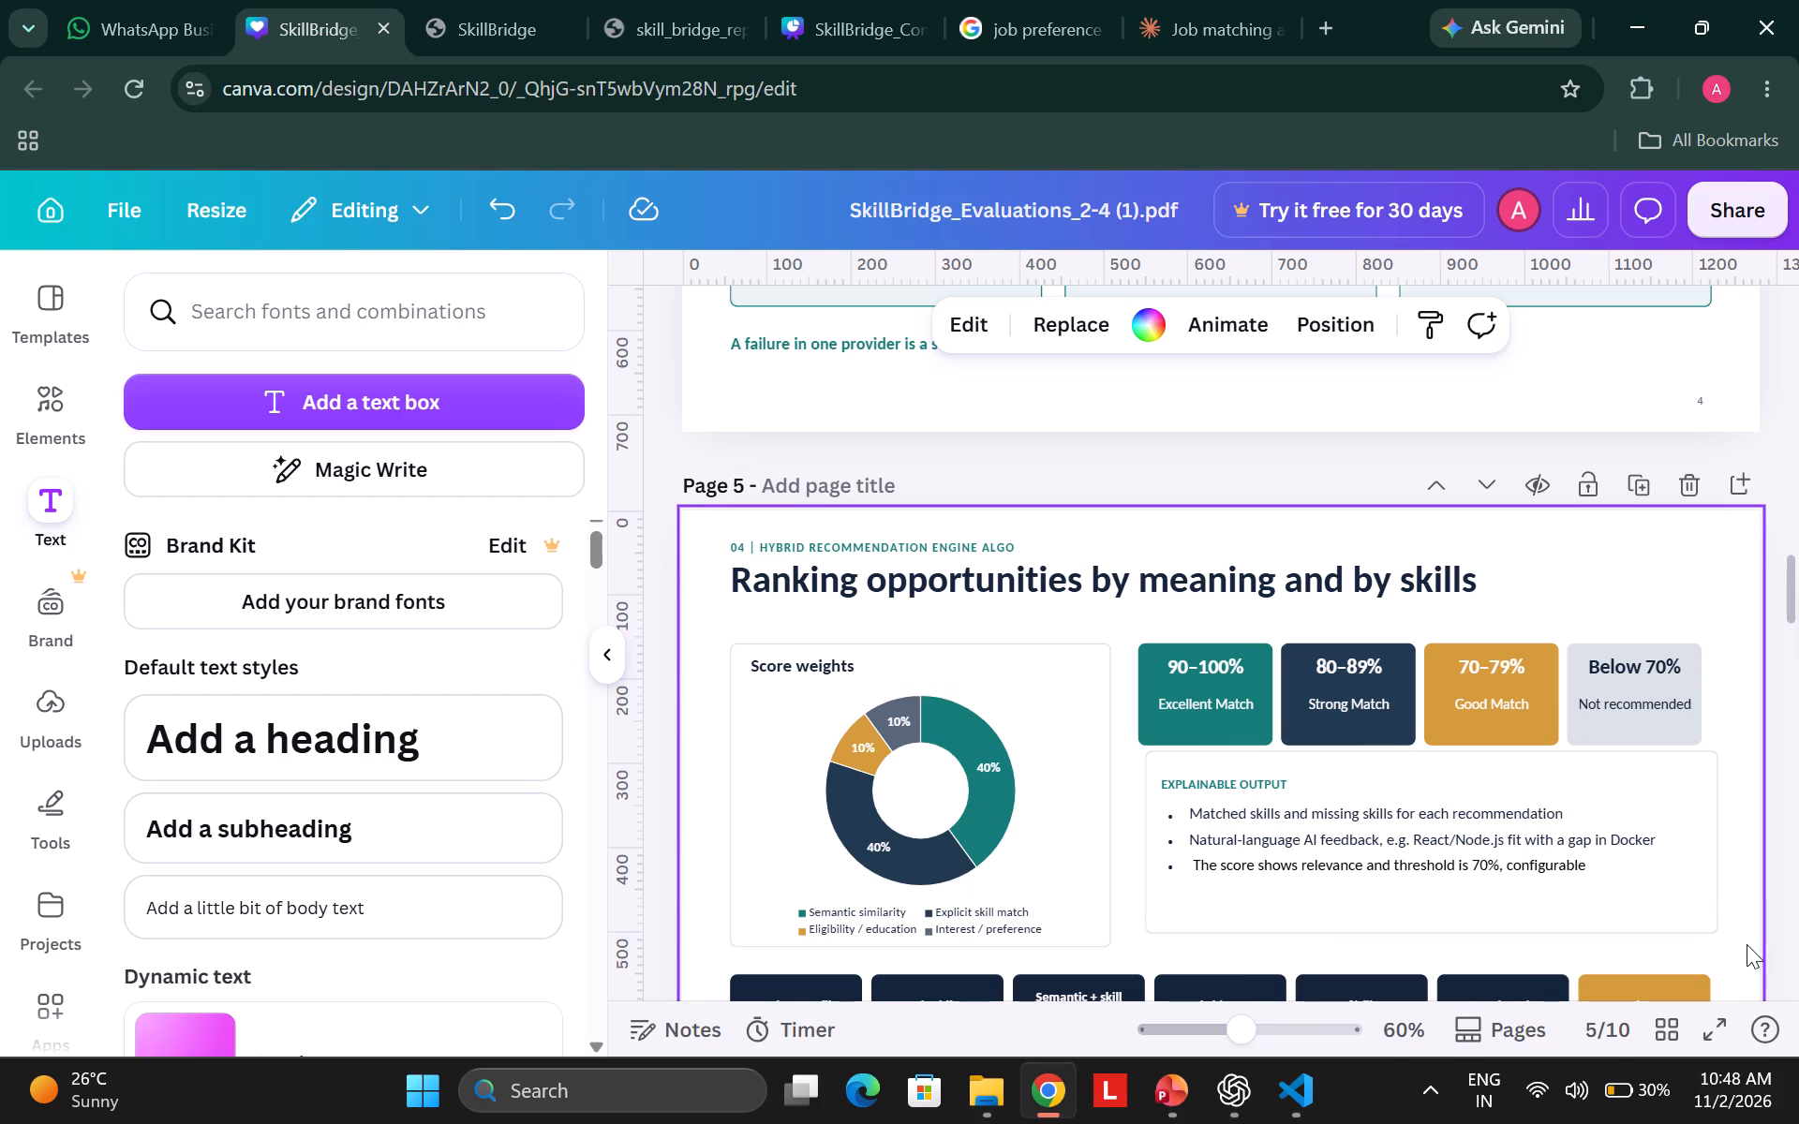
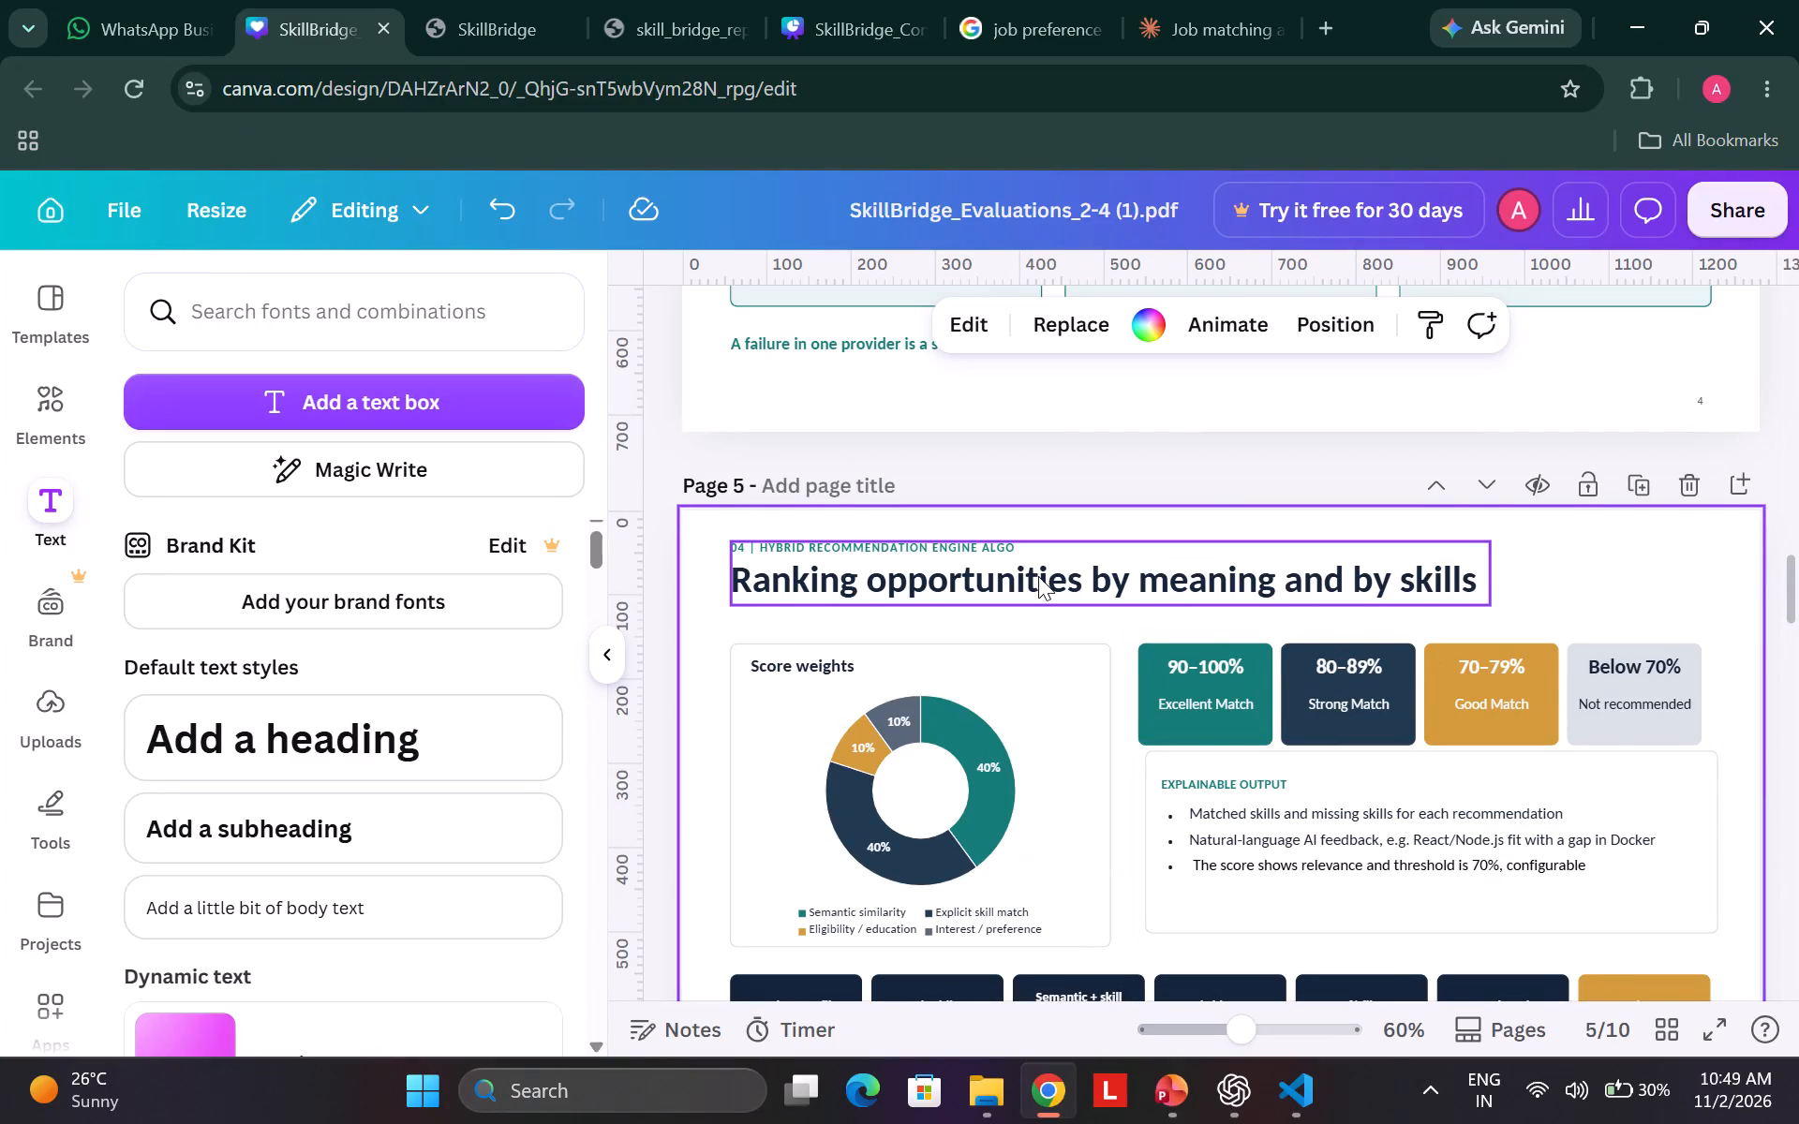
Review page 5's hybrid recommendation engine slide and page 6's Coding Hub slide, examining their labels, wording and layout.
{"action": "scroll", "coordinate": [1038, 576], "scroll_direction": "down", "scroll_amount": 1}
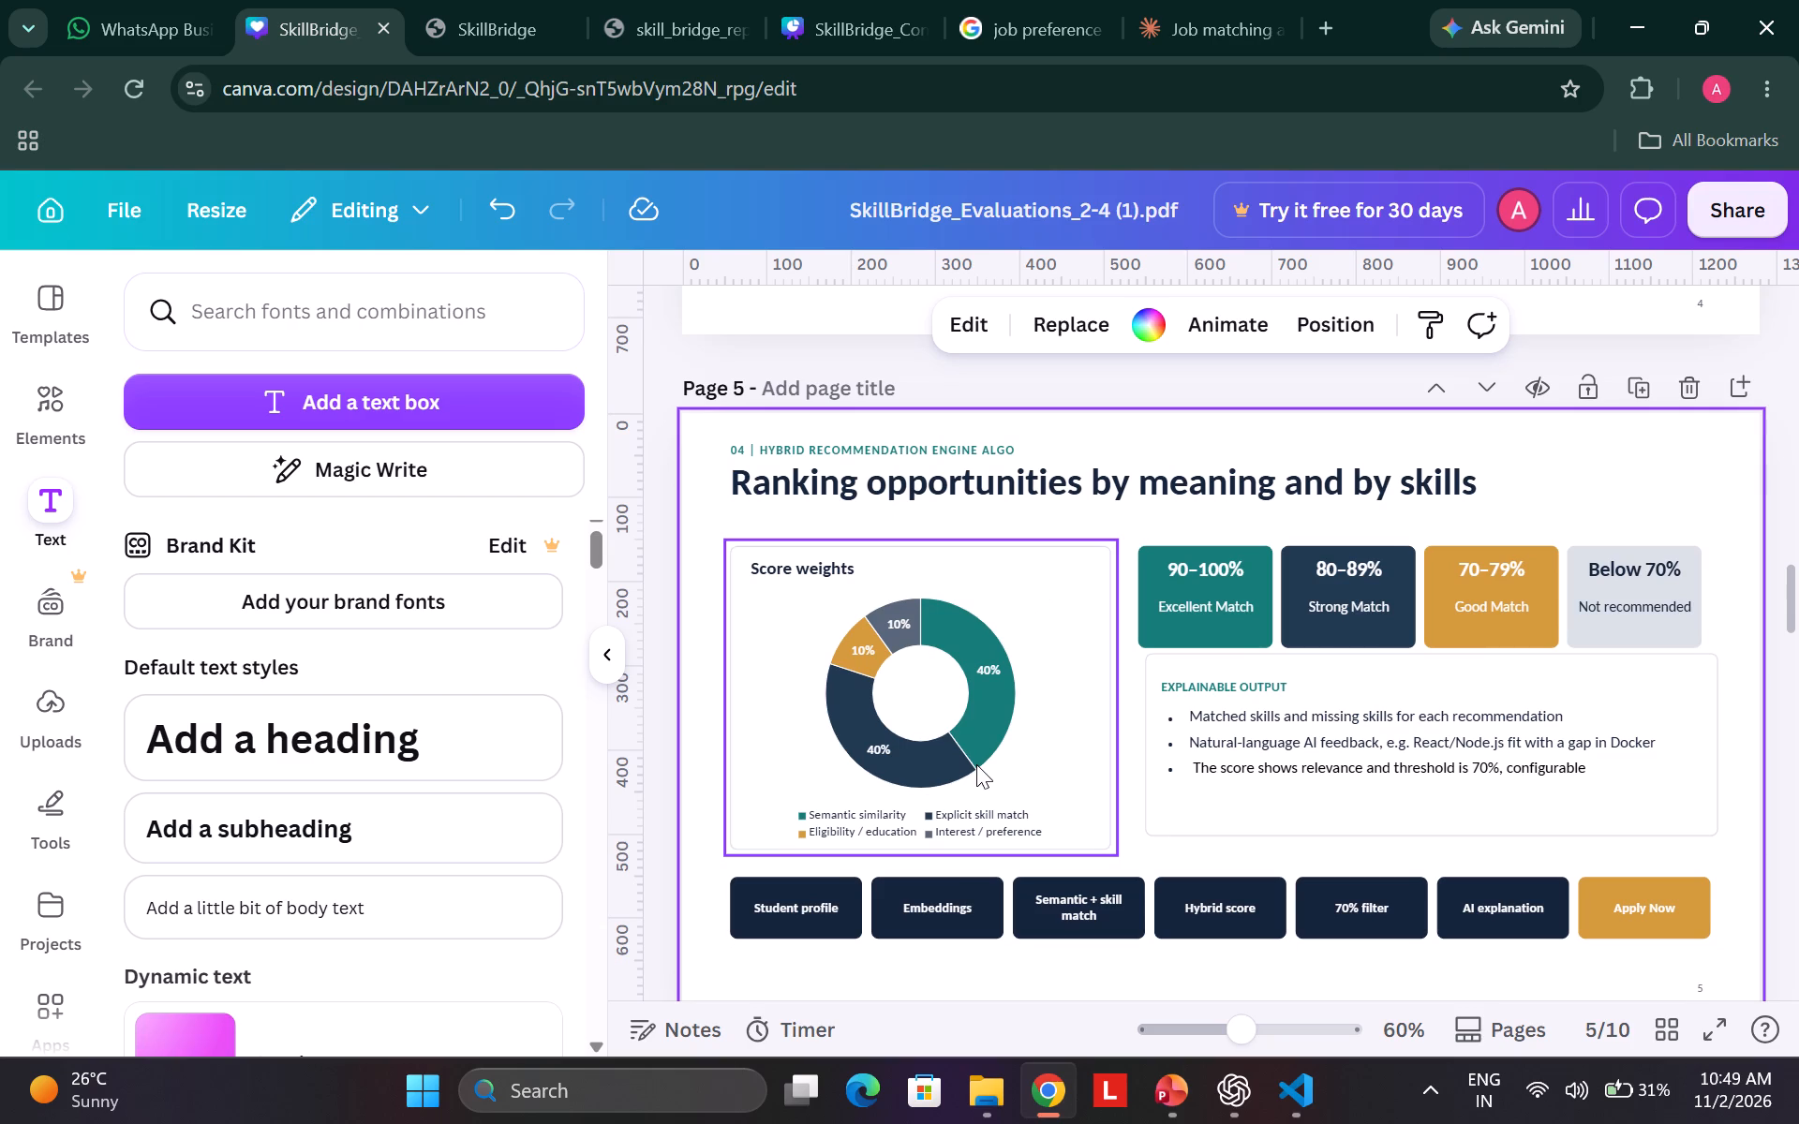
{"action": "scroll", "coordinate": [976, 764], "scroll_direction": "down", "scroll_amount": 3}
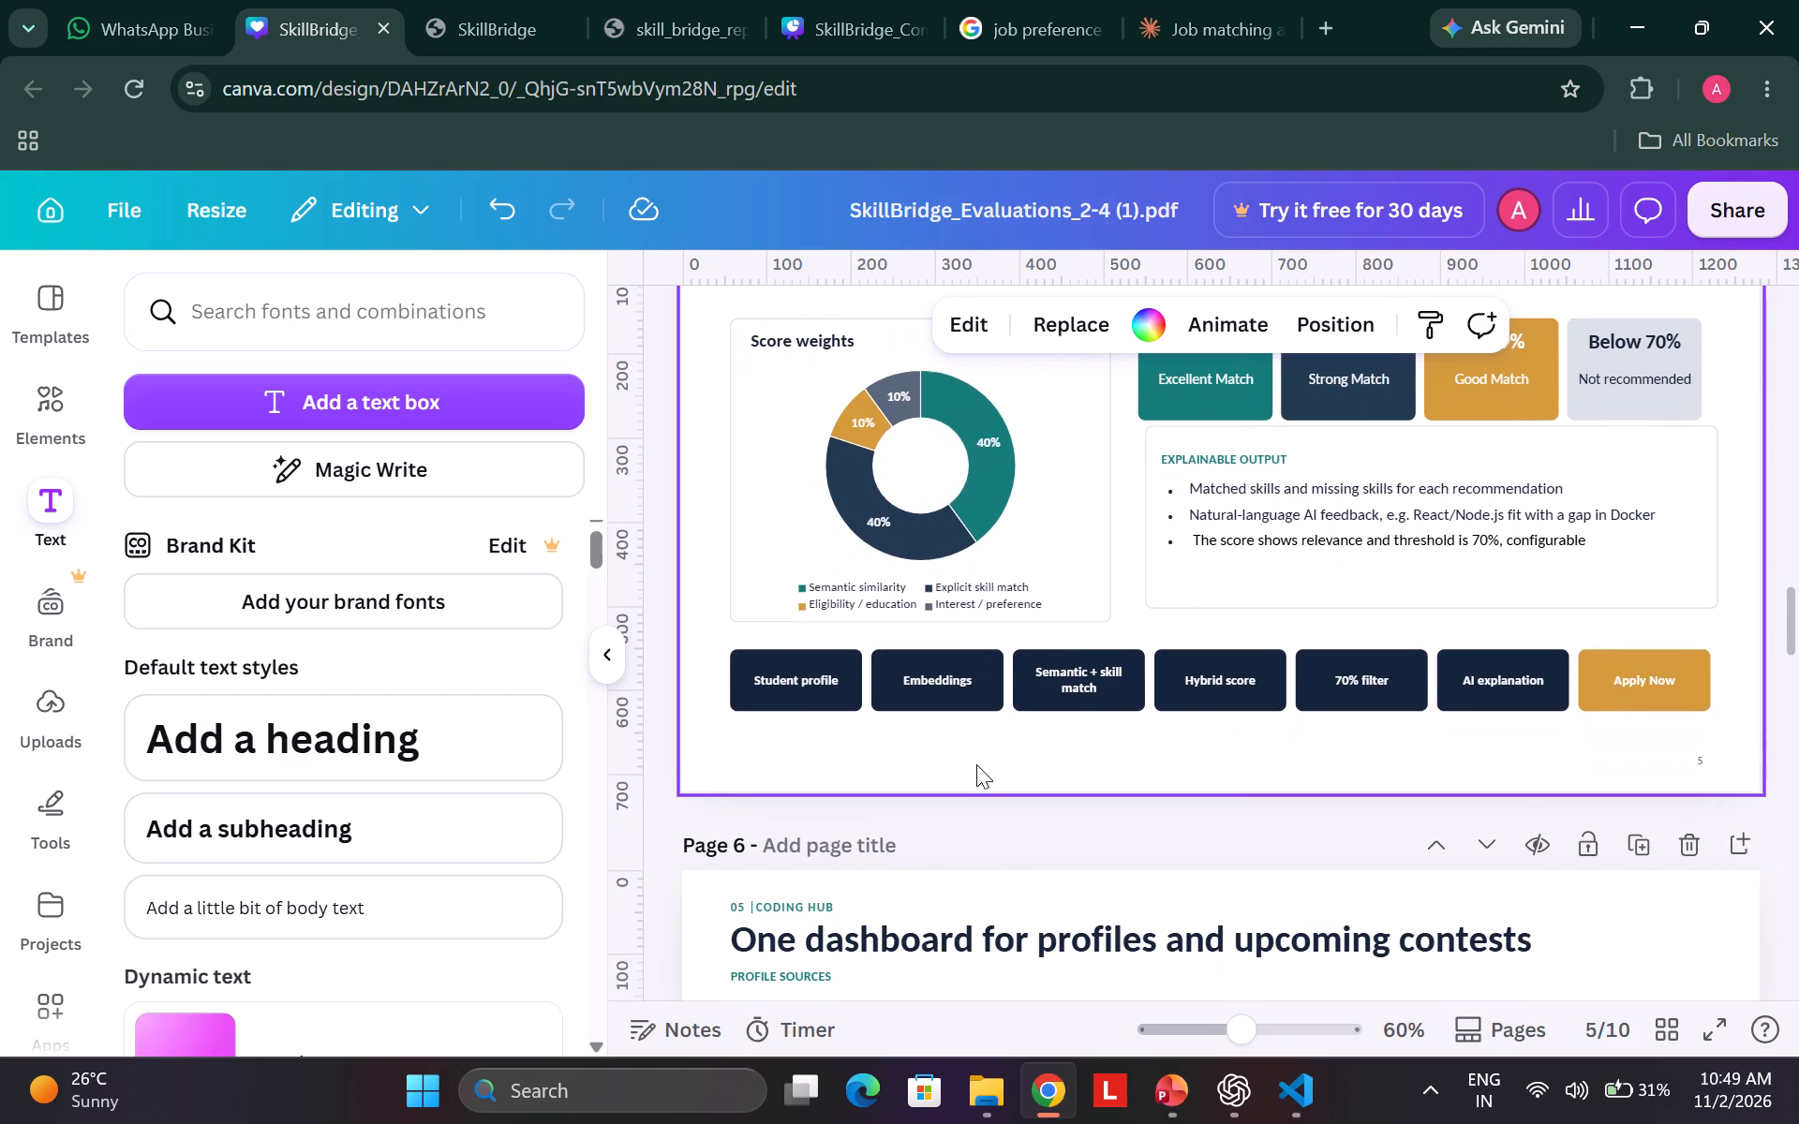
{"action": "scroll", "coordinate": [976, 764], "scroll_direction": "down", "scroll_amount": 3}
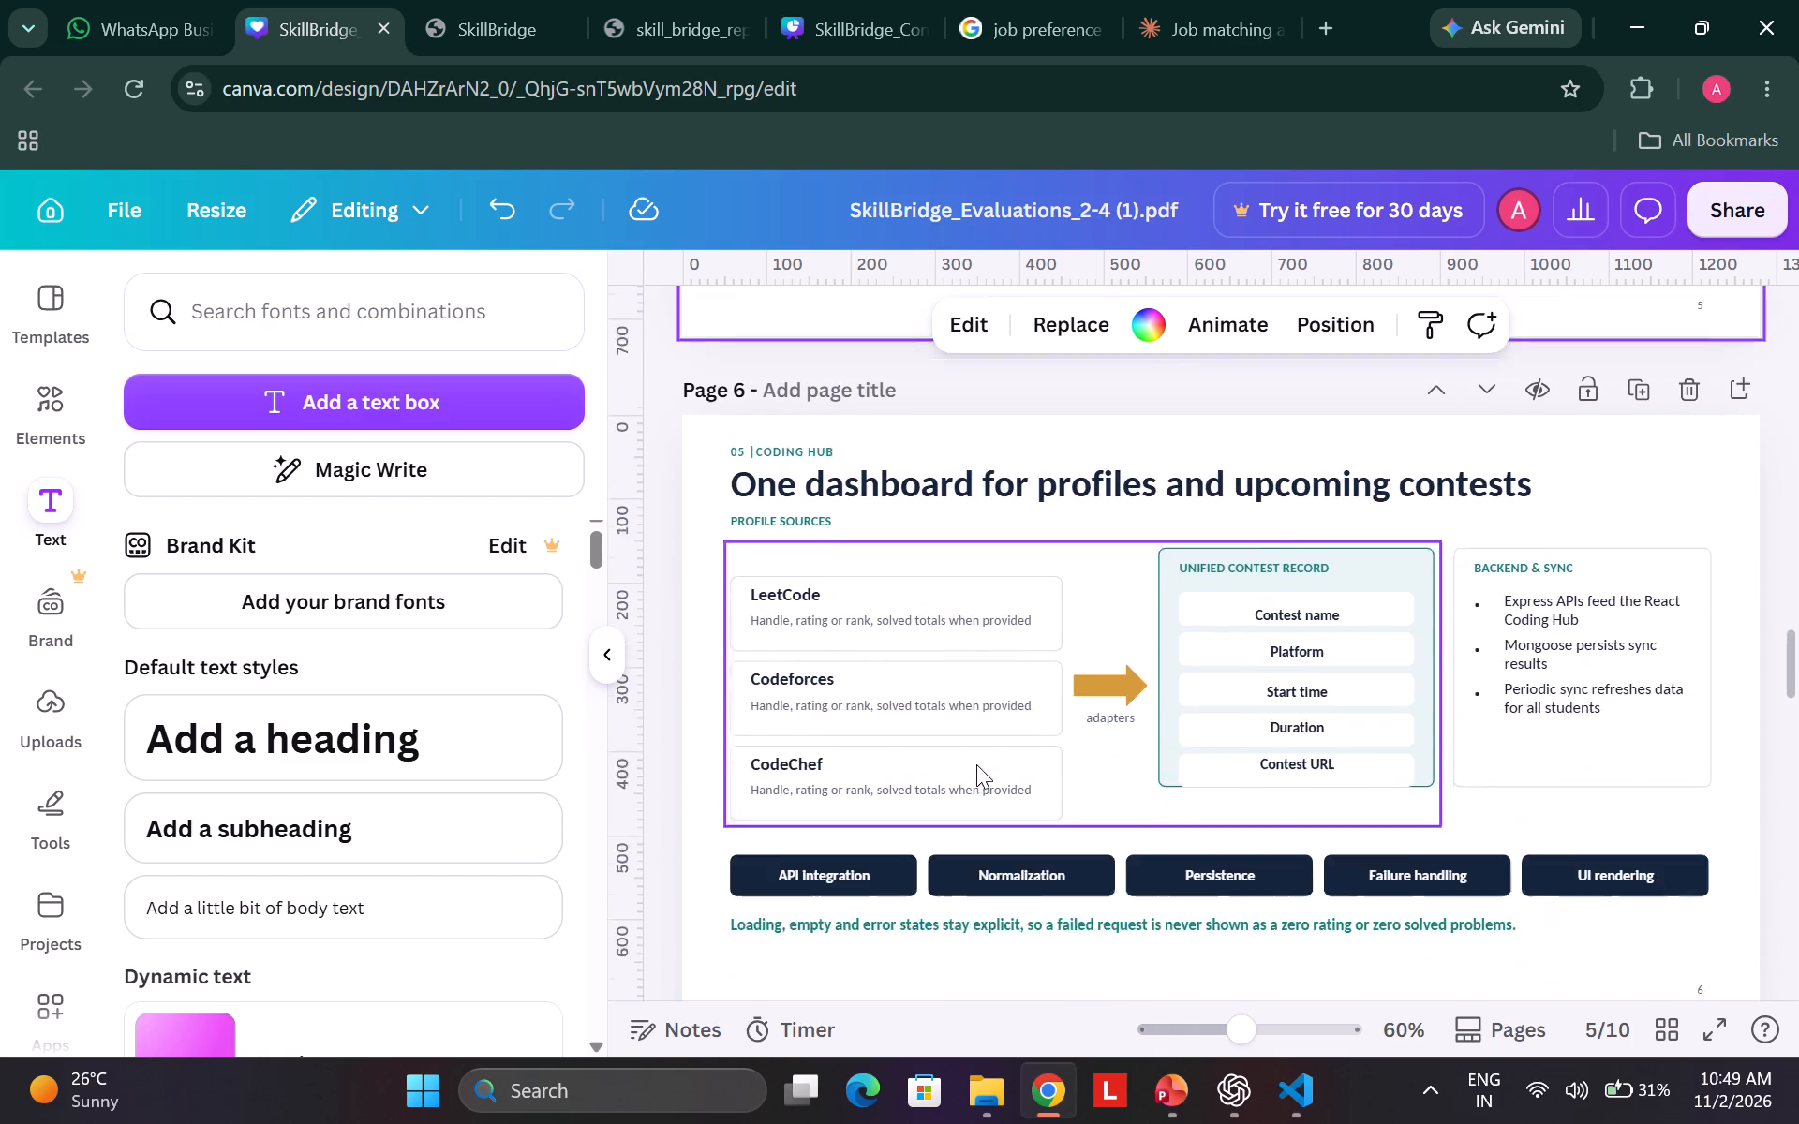
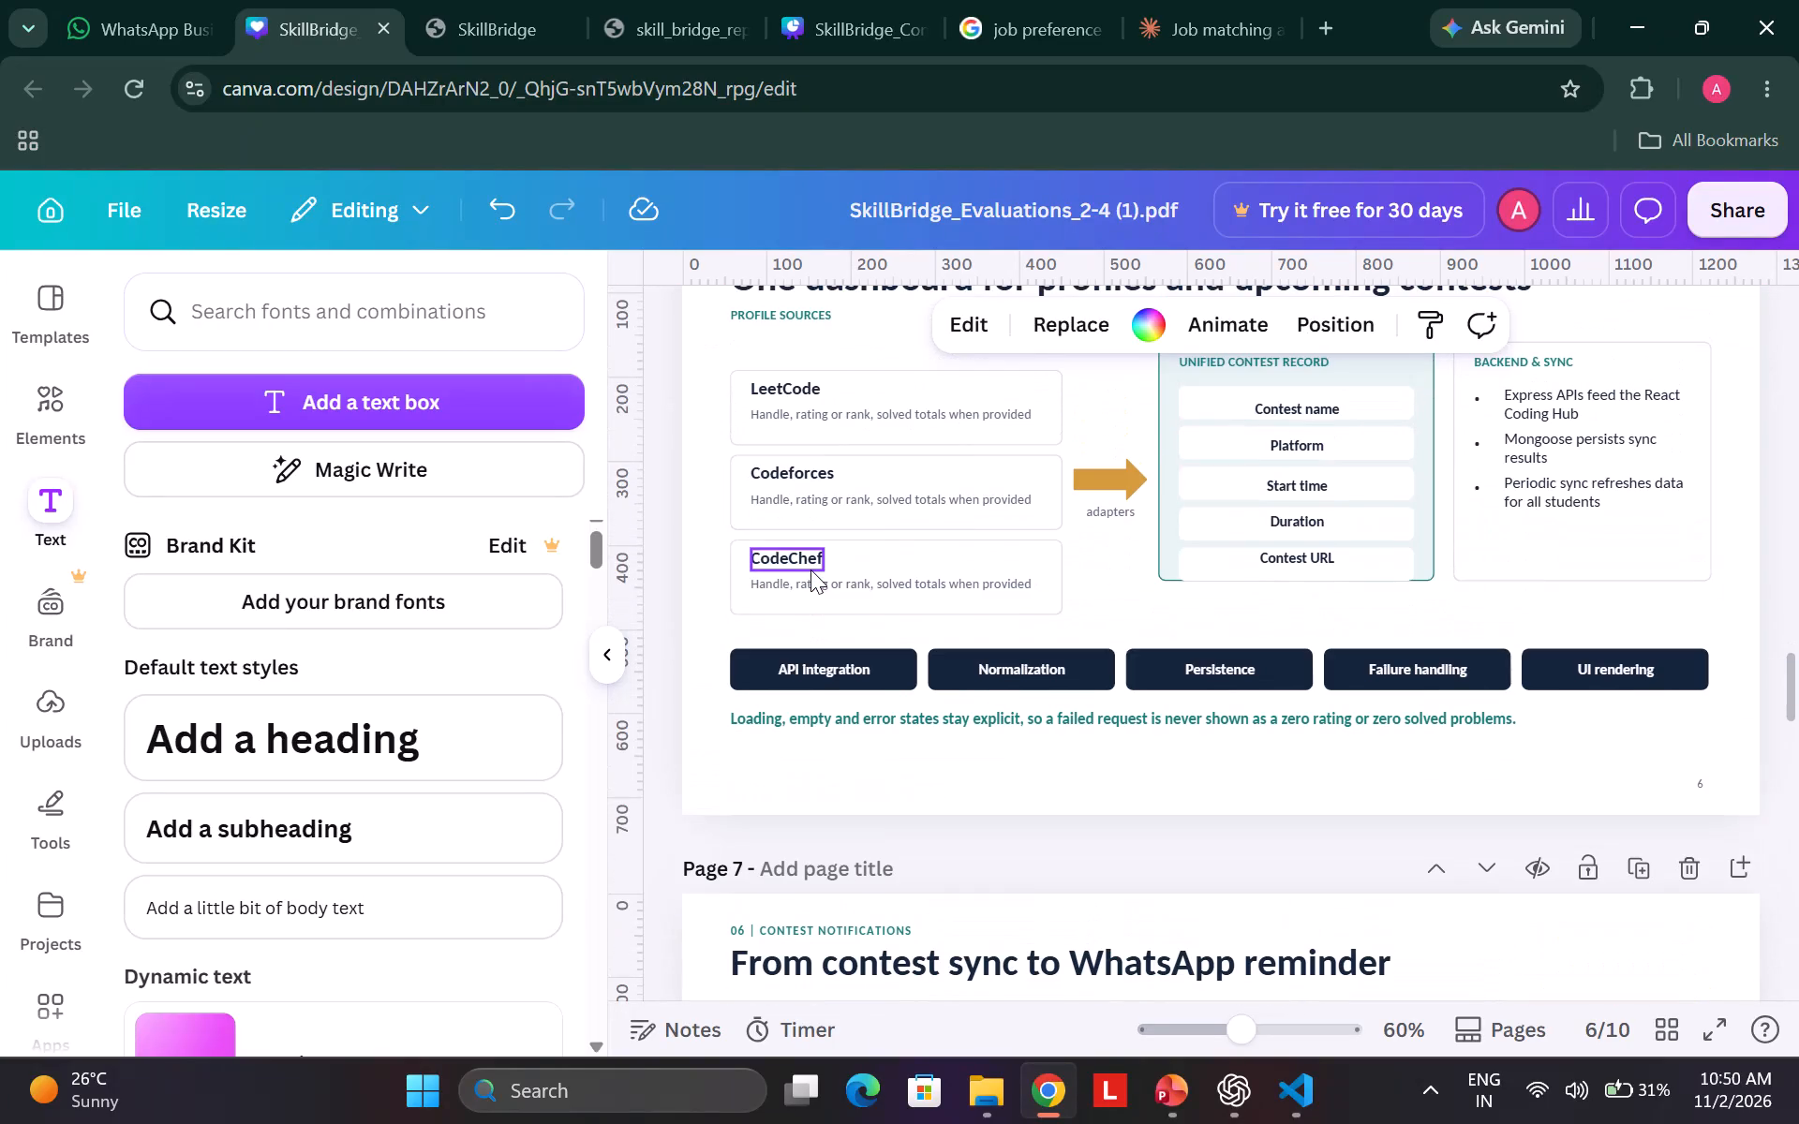
Review the Coding Hub slide on page 6 against the contest notifications slide on page 7.
{"action": "scroll", "coordinate": [810, 569], "scroll_direction": "down", "scroll_amount": 1}
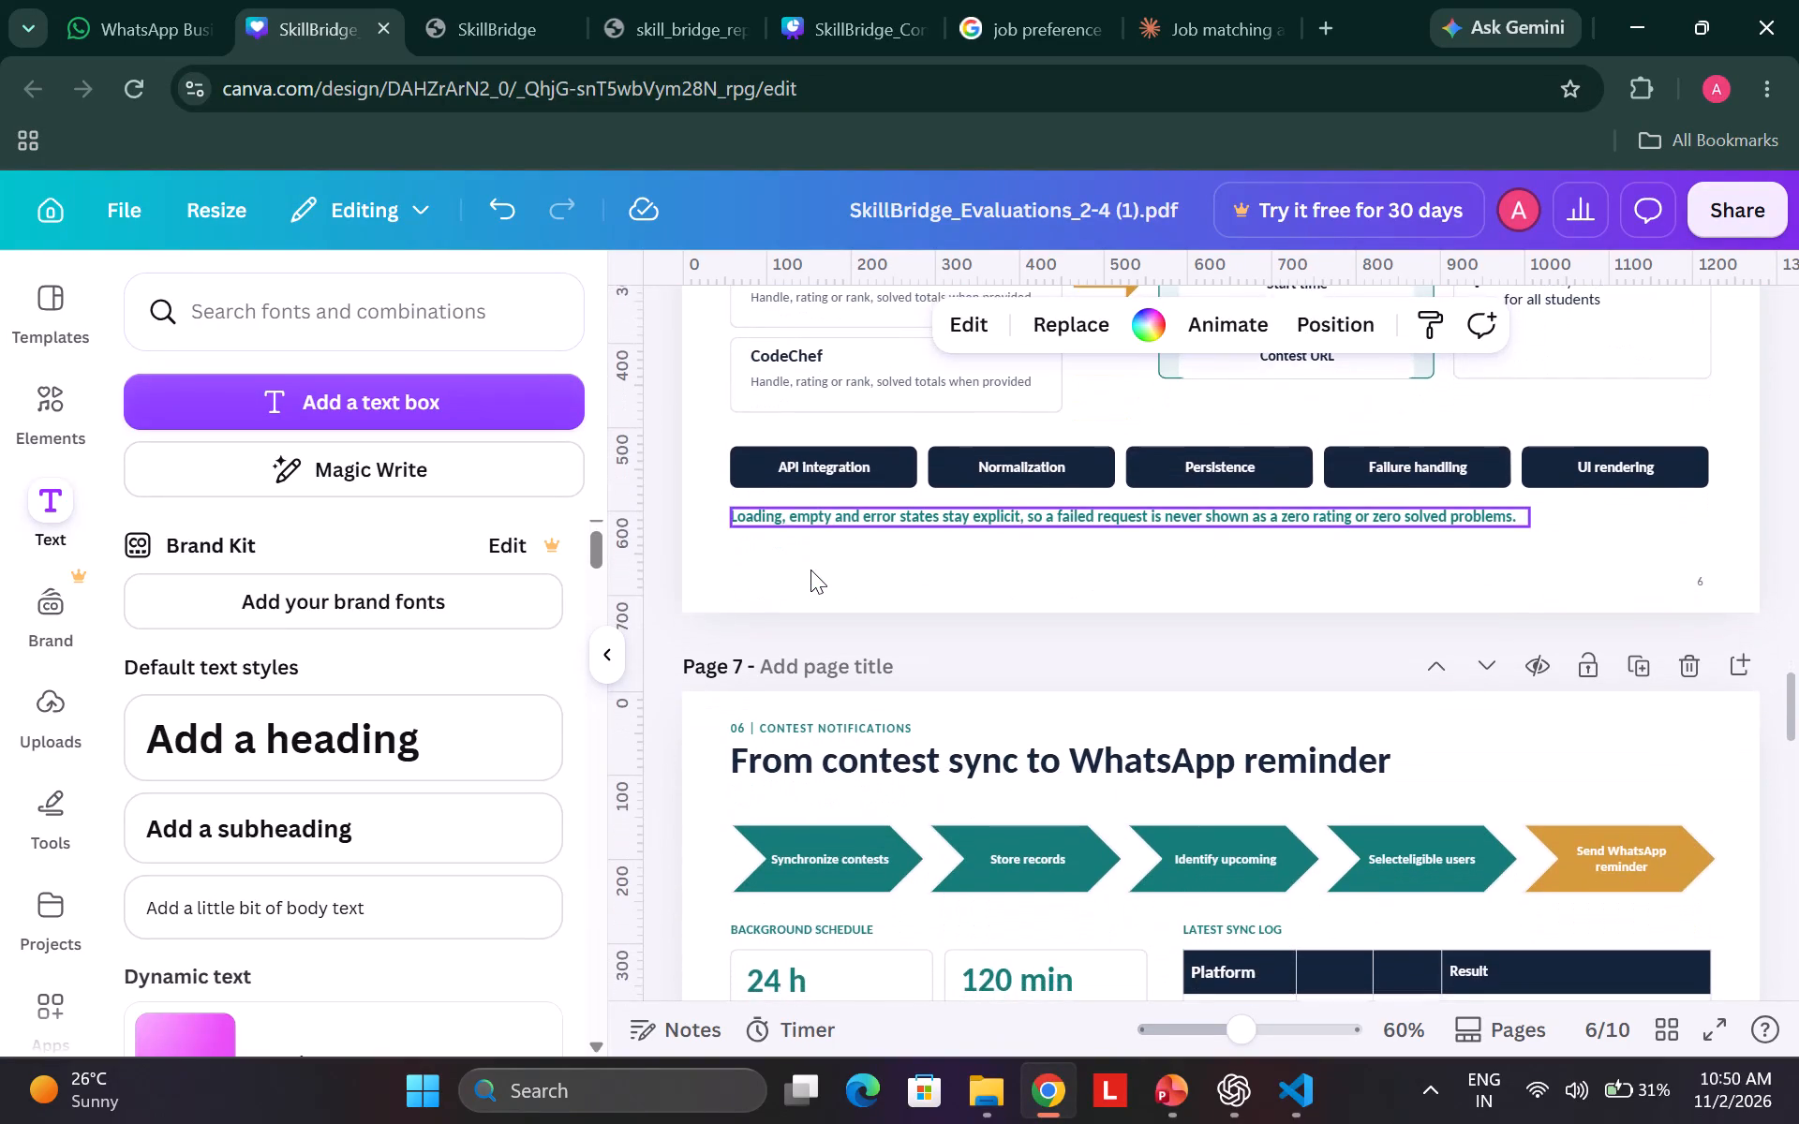
{"action": "scroll", "coordinate": [810, 569], "scroll_direction": "down", "scroll_amount": 2}
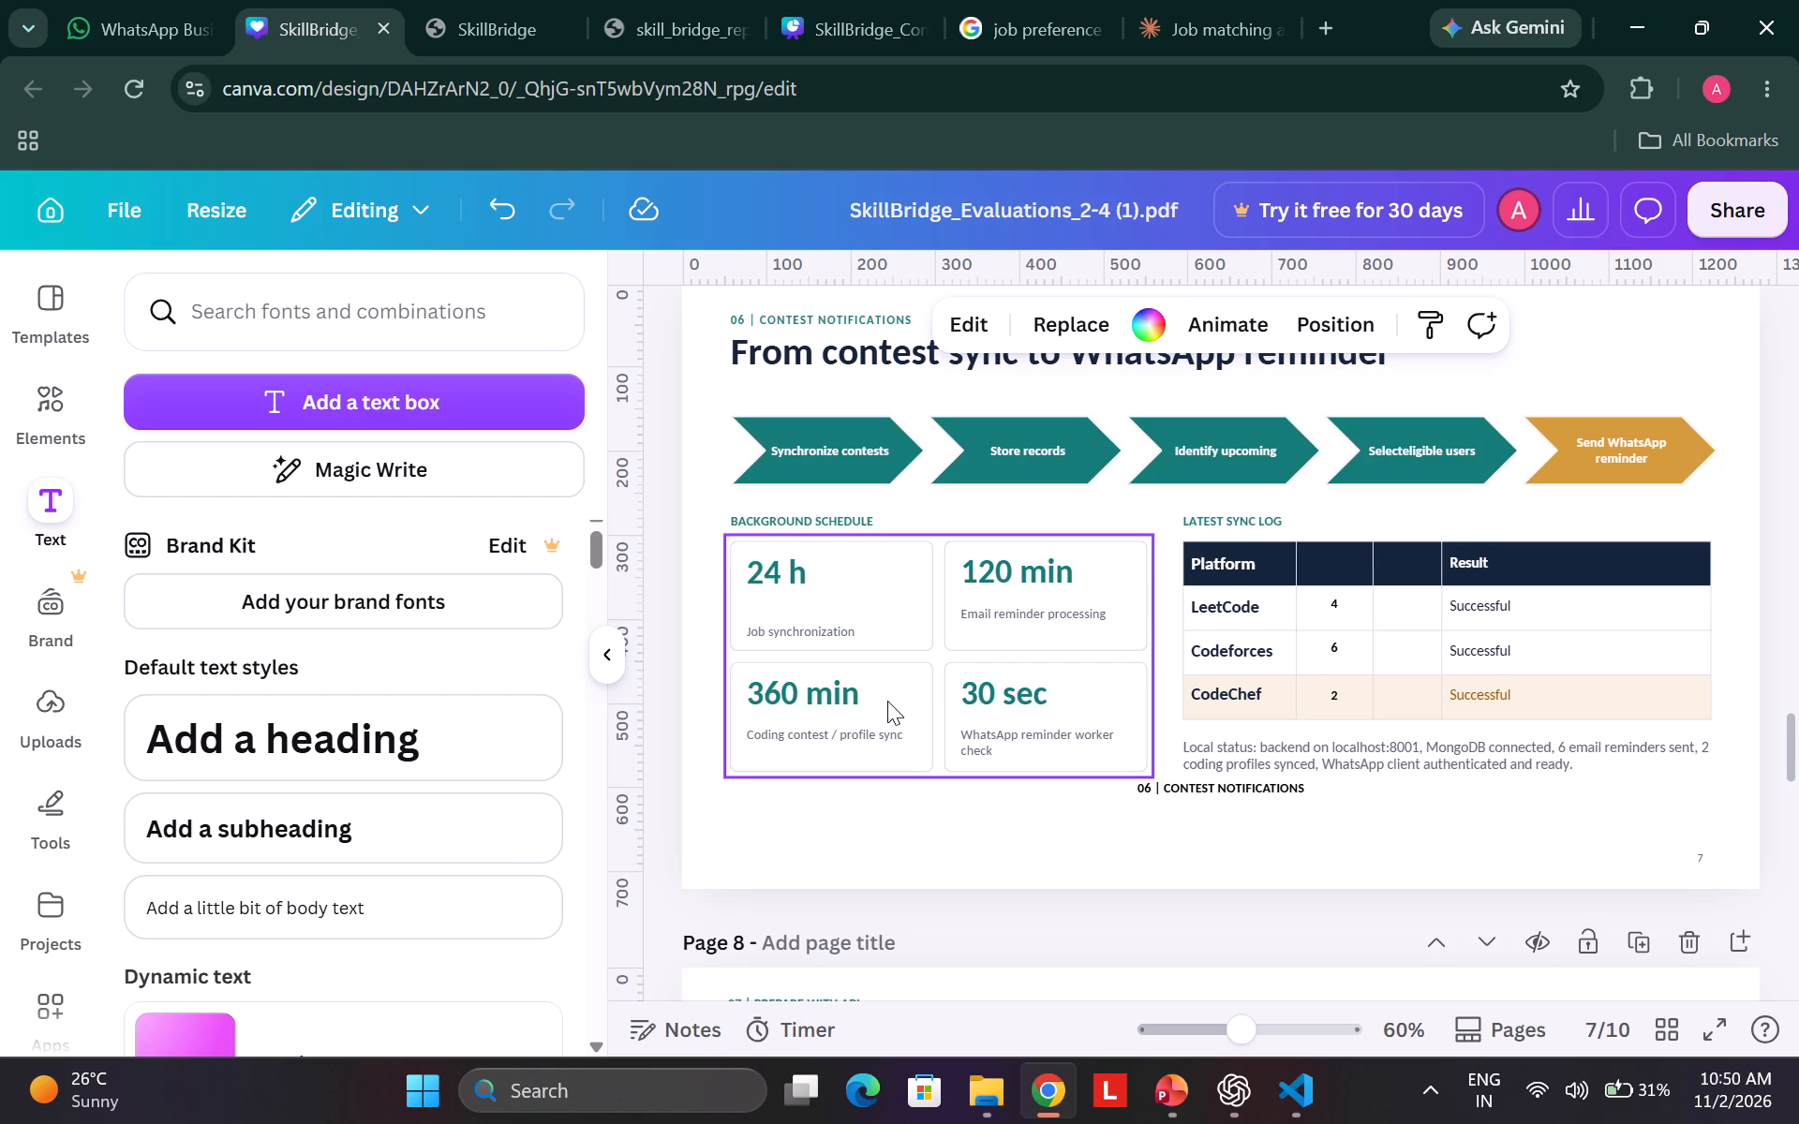
{"action": "scroll", "coordinate": [887, 701], "scroll_direction": "up", "scroll_amount": 1}
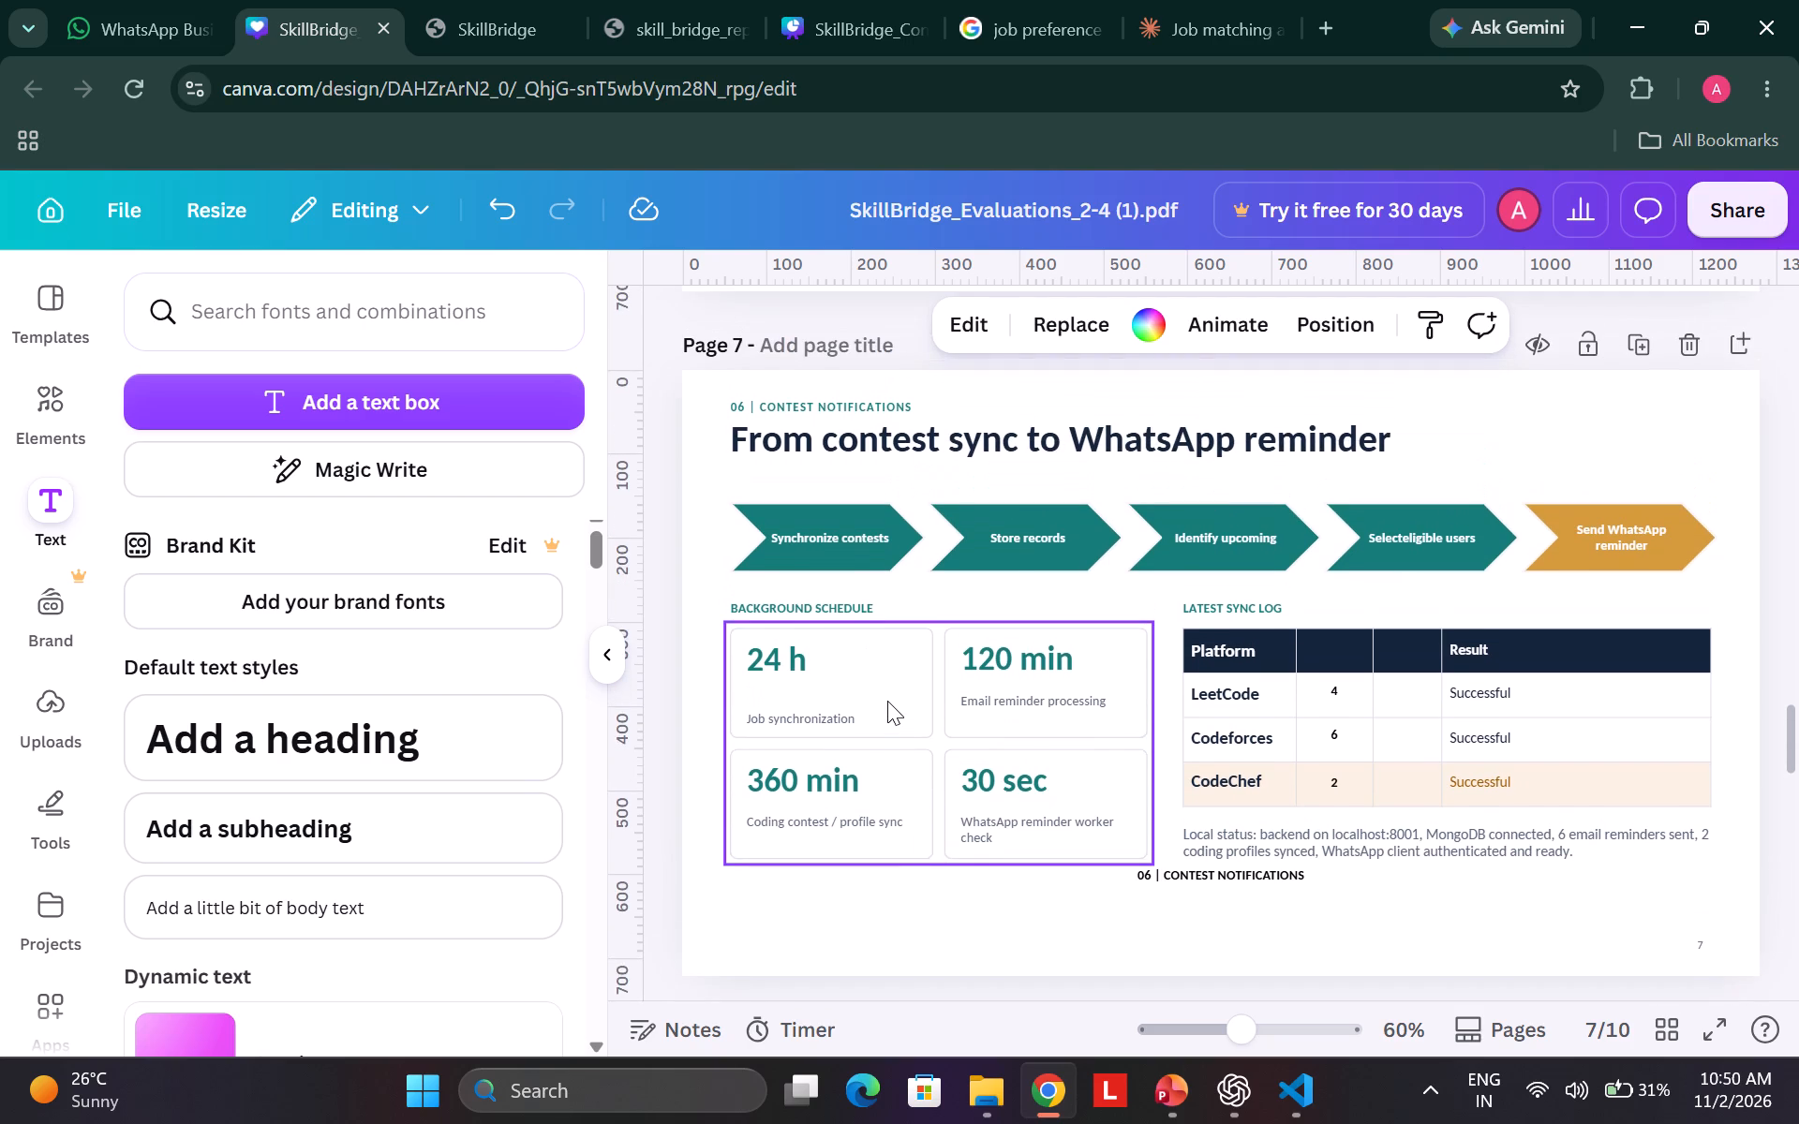
{"action": "scroll", "coordinate": [887, 701], "scroll_direction": "up", "scroll_amount": 2}
{"action": "scroll", "coordinate": [887, 701], "scroll_direction": "right", "scroll_amount": 1}
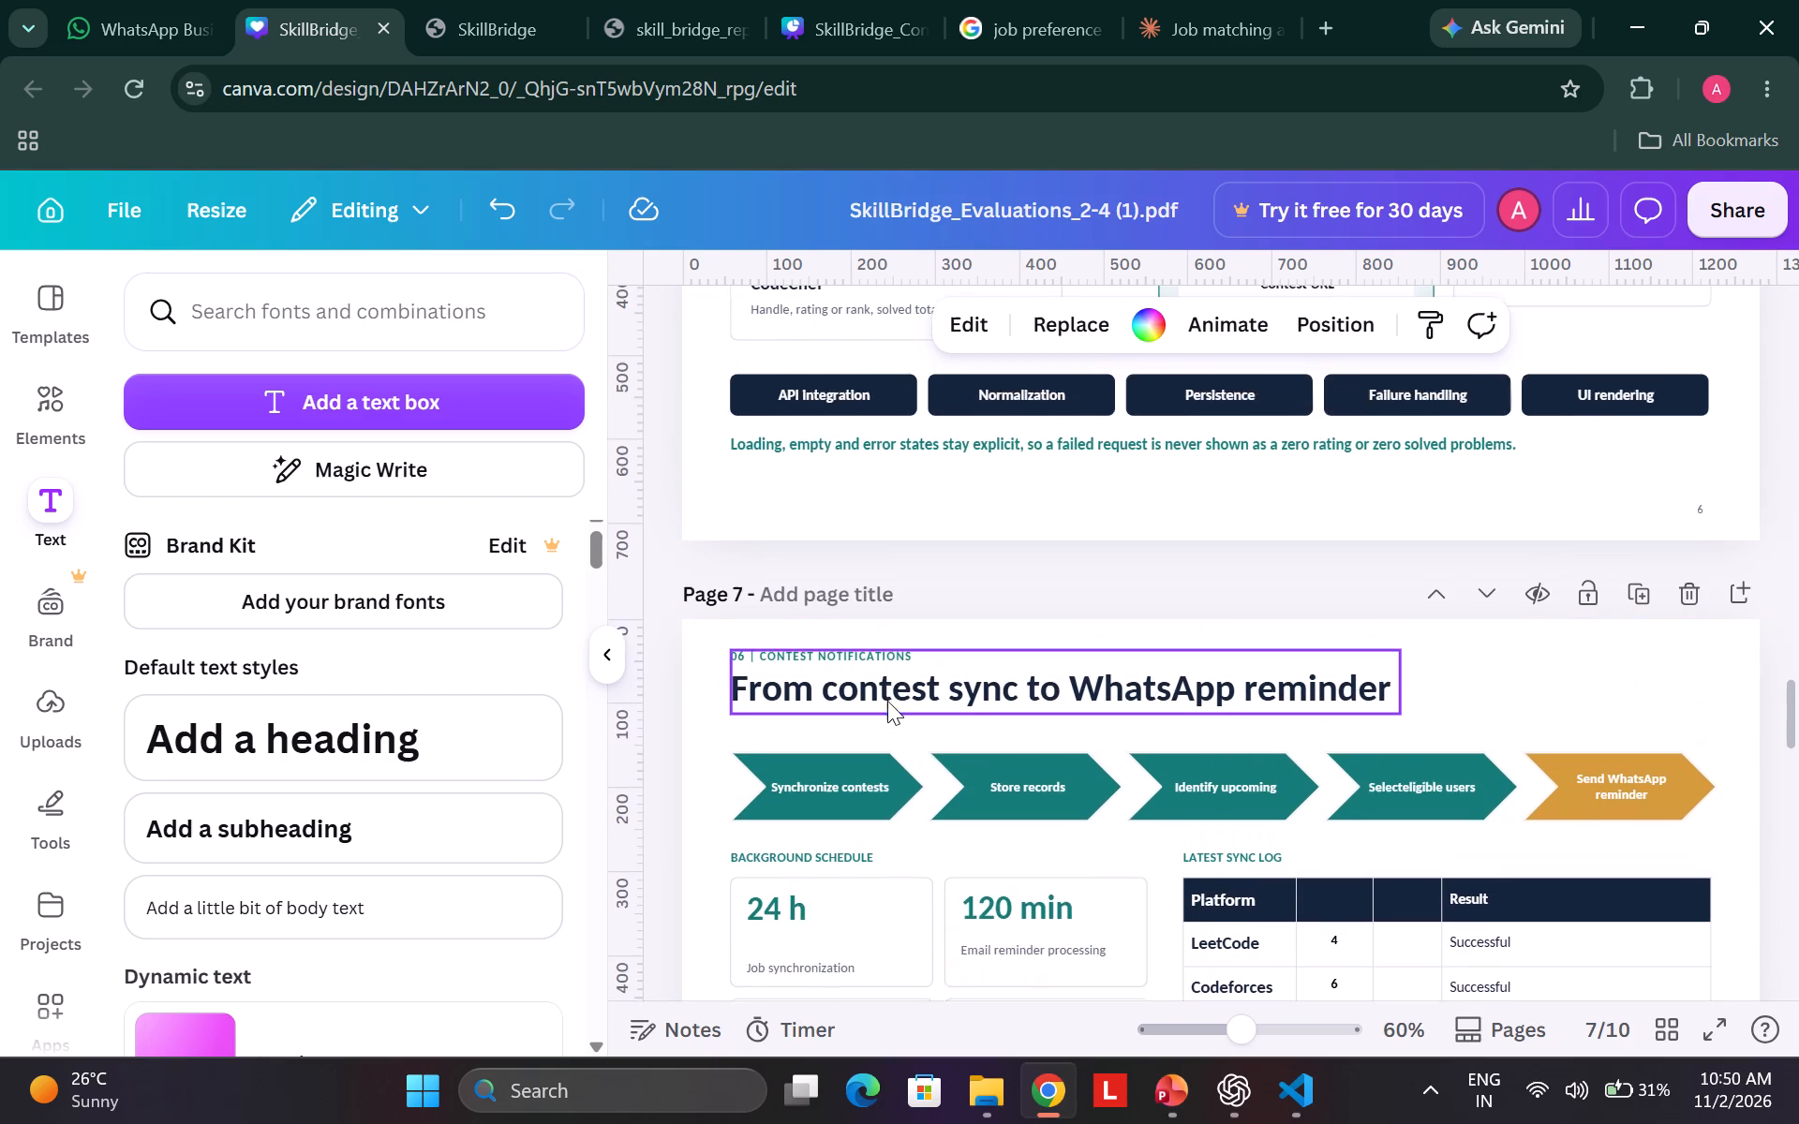
{"action": "scroll", "coordinate": [887, 701], "scroll_direction": "right", "scroll_amount": 1}
{"action": "scroll", "coordinate": [887, 701], "scroll_direction": "up", "scroll_amount": 1}
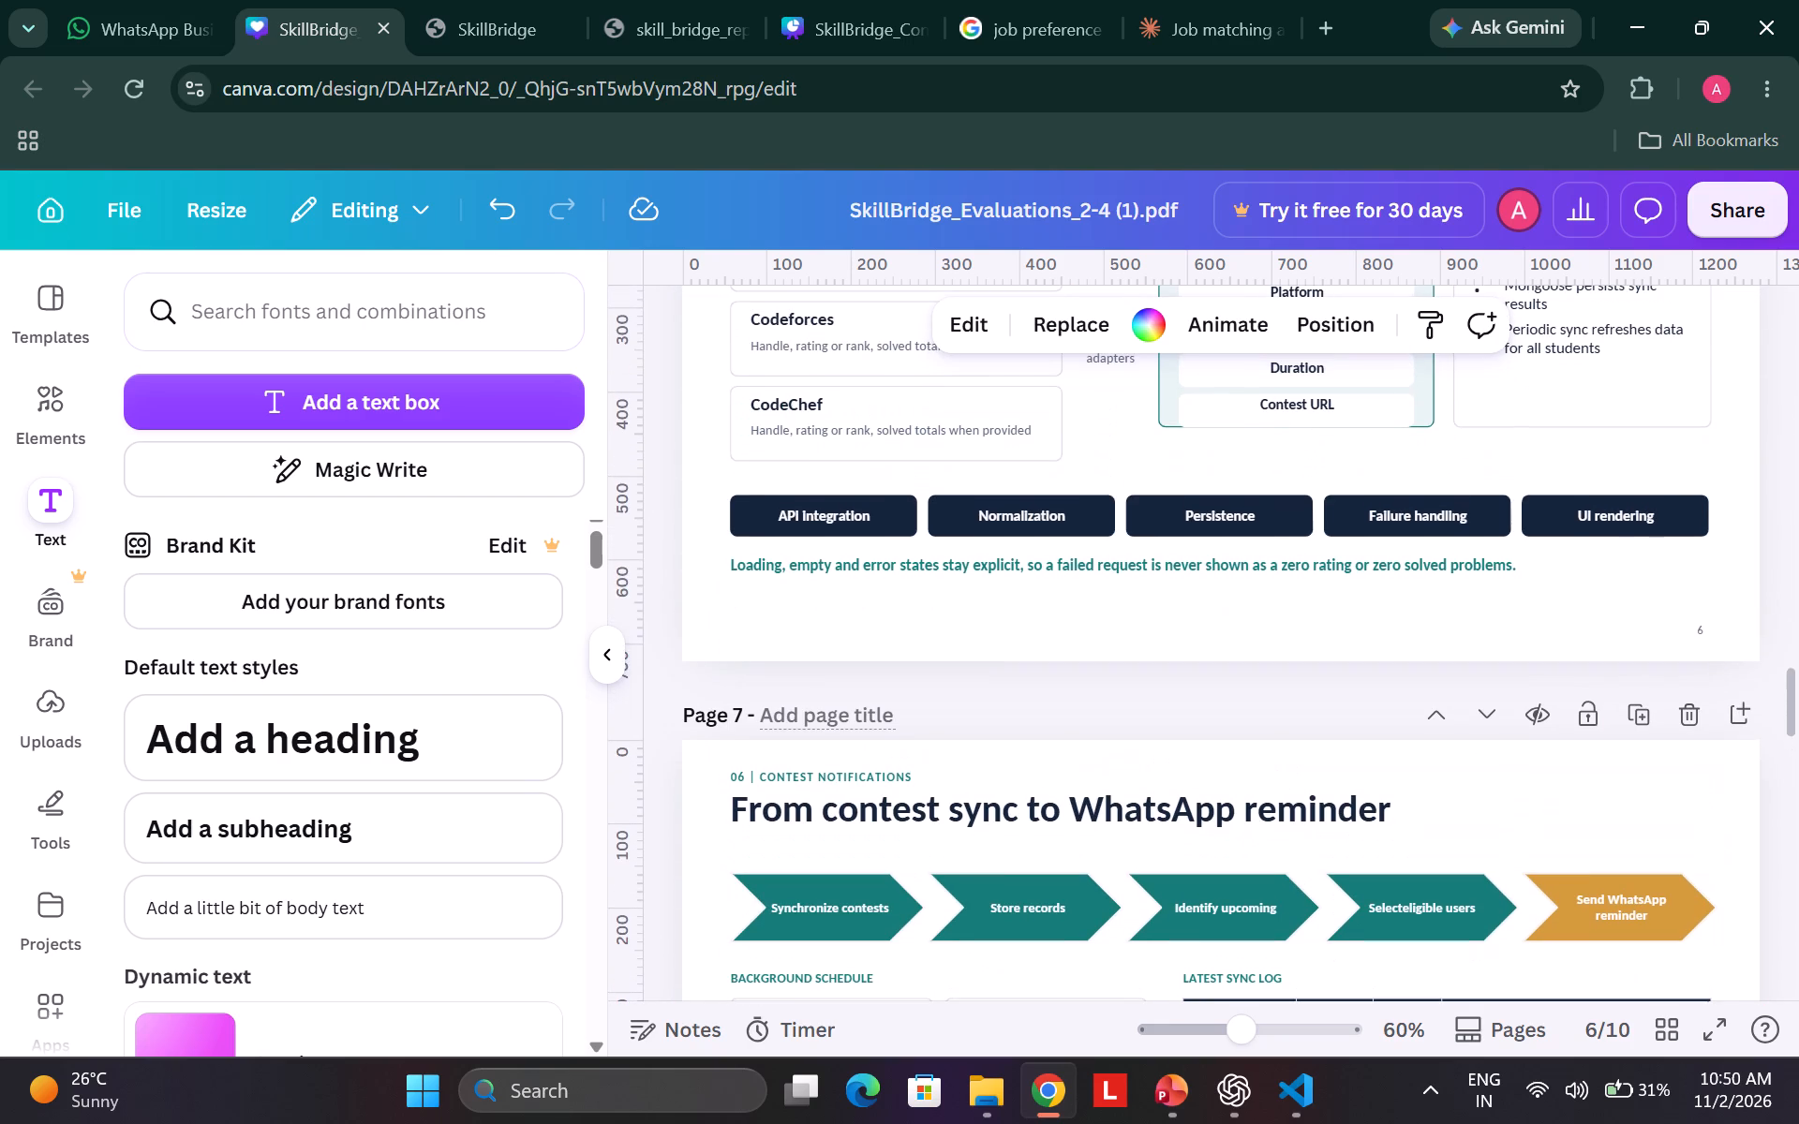
{"action": "scroll", "coordinate": [887, 701], "scroll_direction": "up", "scroll_amount": 1}
{"action": "scroll", "coordinate": [887, 701], "scroll_direction": "down", "scroll_amount": 1}
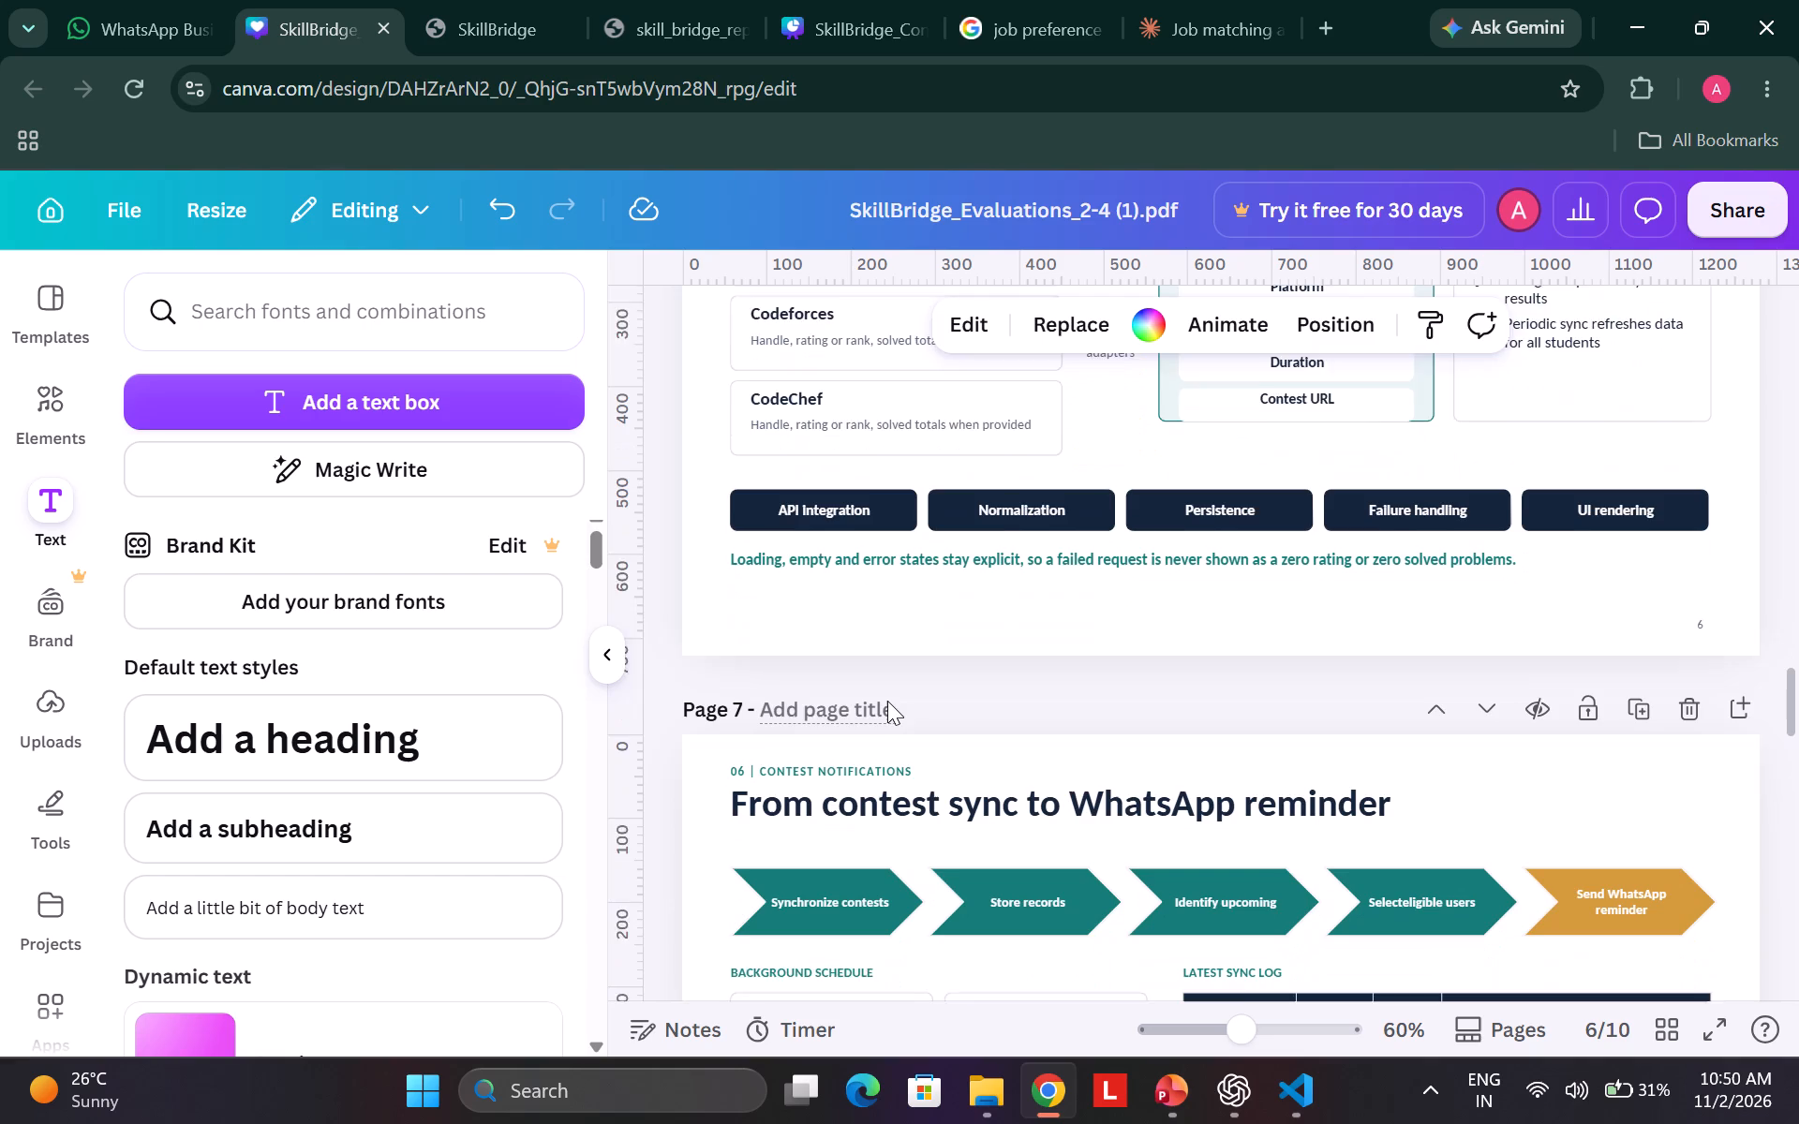
{"action": "scroll", "coordinate": [887, 701], "scroll_direction": "down", "scroll_amount": 1}
Delete the row of five dark boxes, from “API integration” to “UI rendering”, on page 6.
{"action": "scroll", "coordinate": [887, 701], "scroll_direction": "up", "scroll_amount": 2}
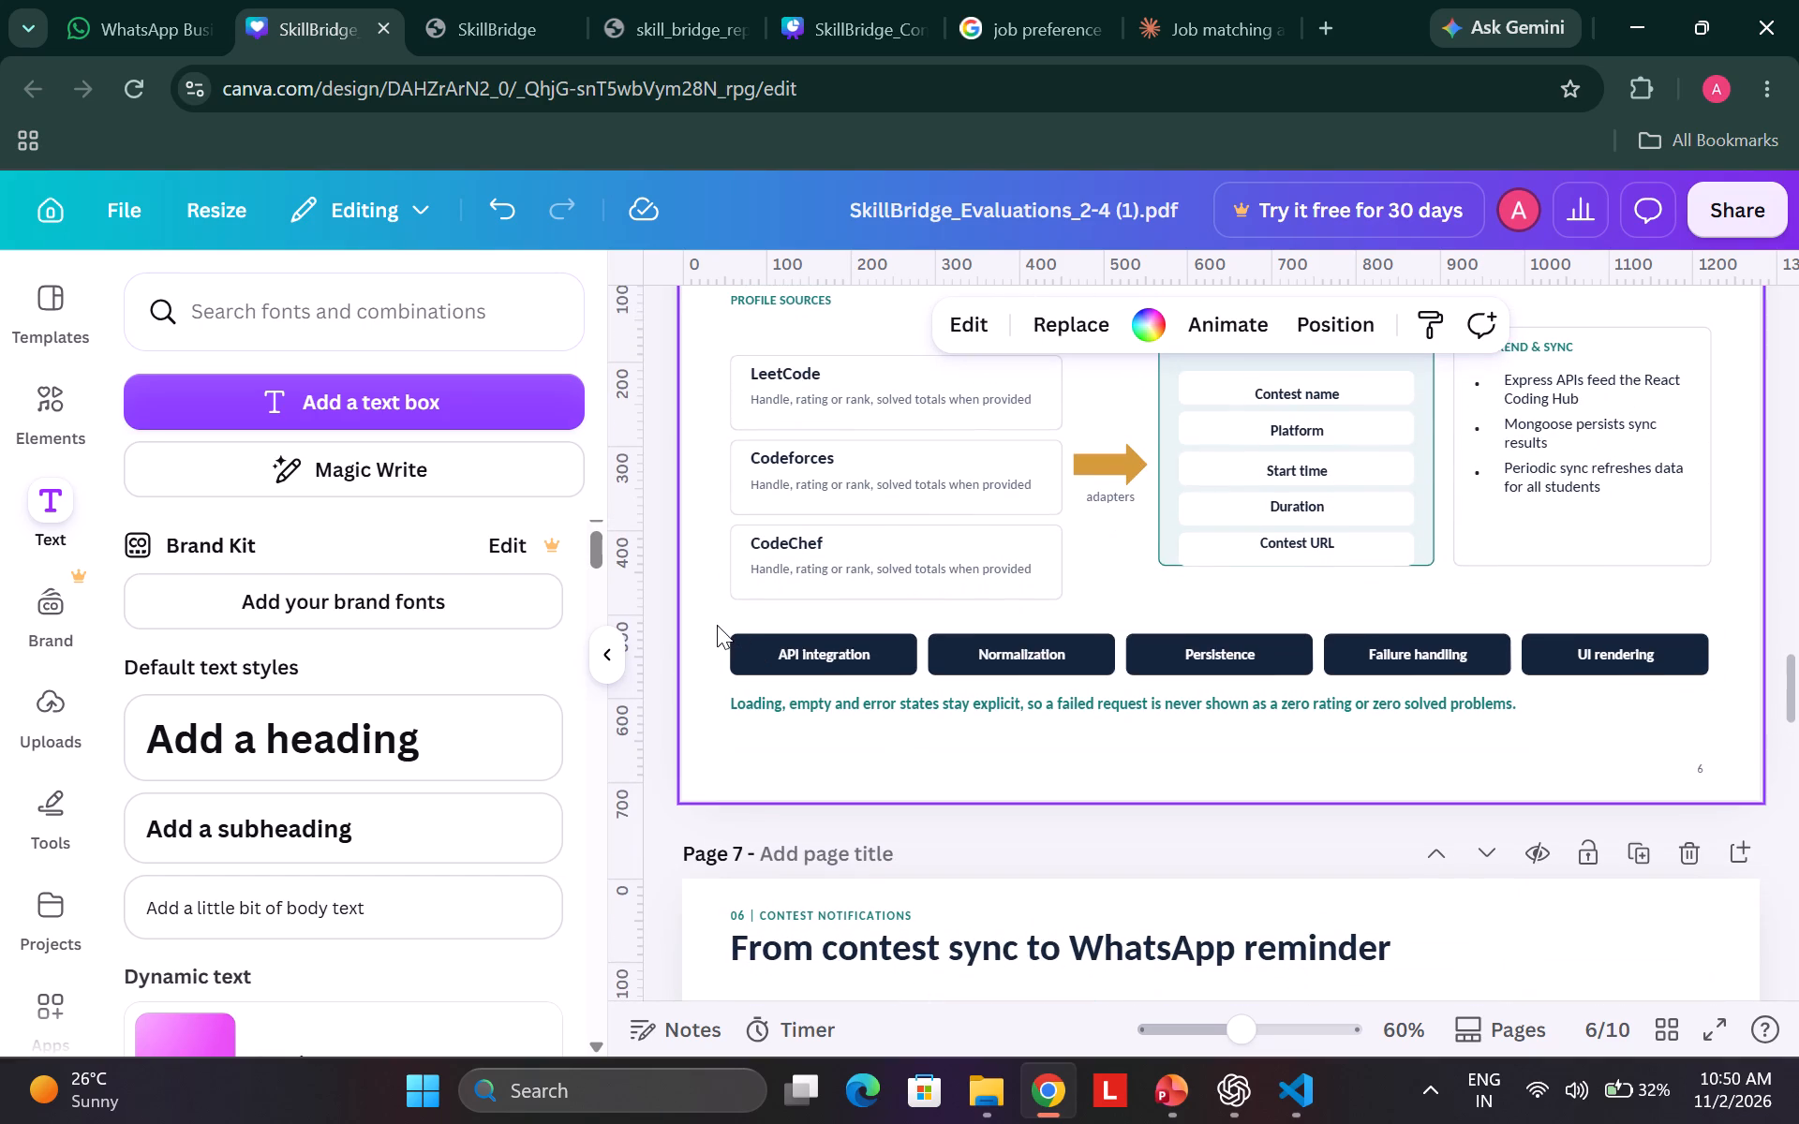
{"action": "left_click_drag", "start_coordinate": [717, 614], "coordinate": [1670, 671]}
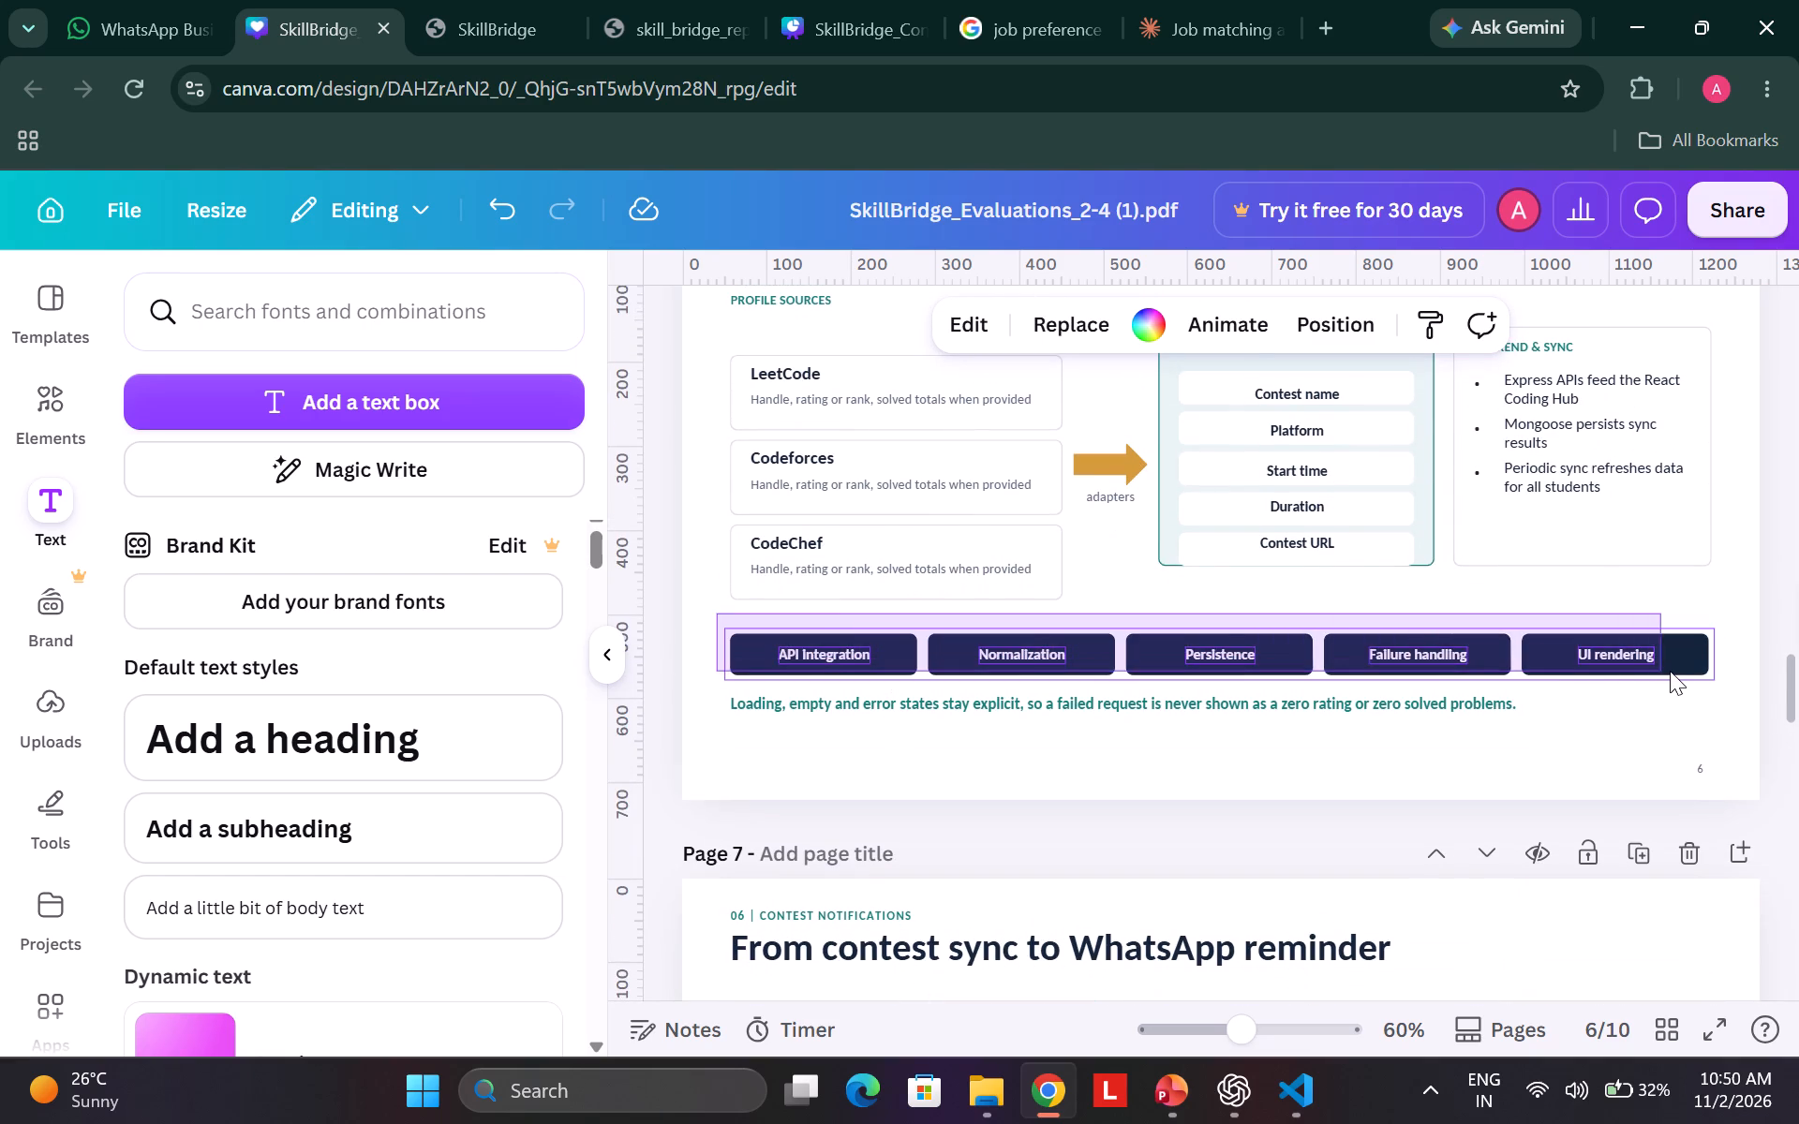
{"action": "left_click_drag", "start_coordinate": [1670, 671], "coordinate": [1673, 671]}
{"action": "key", "text": "Delete"}
Move the five-arrow contest reminder flow from page 7 to page 6, placing it between the profile cards and the green note.
{"action": "scroll", "coordinate": [1673, 671], "scroll_direction": "down", "scroll_amount": 1}
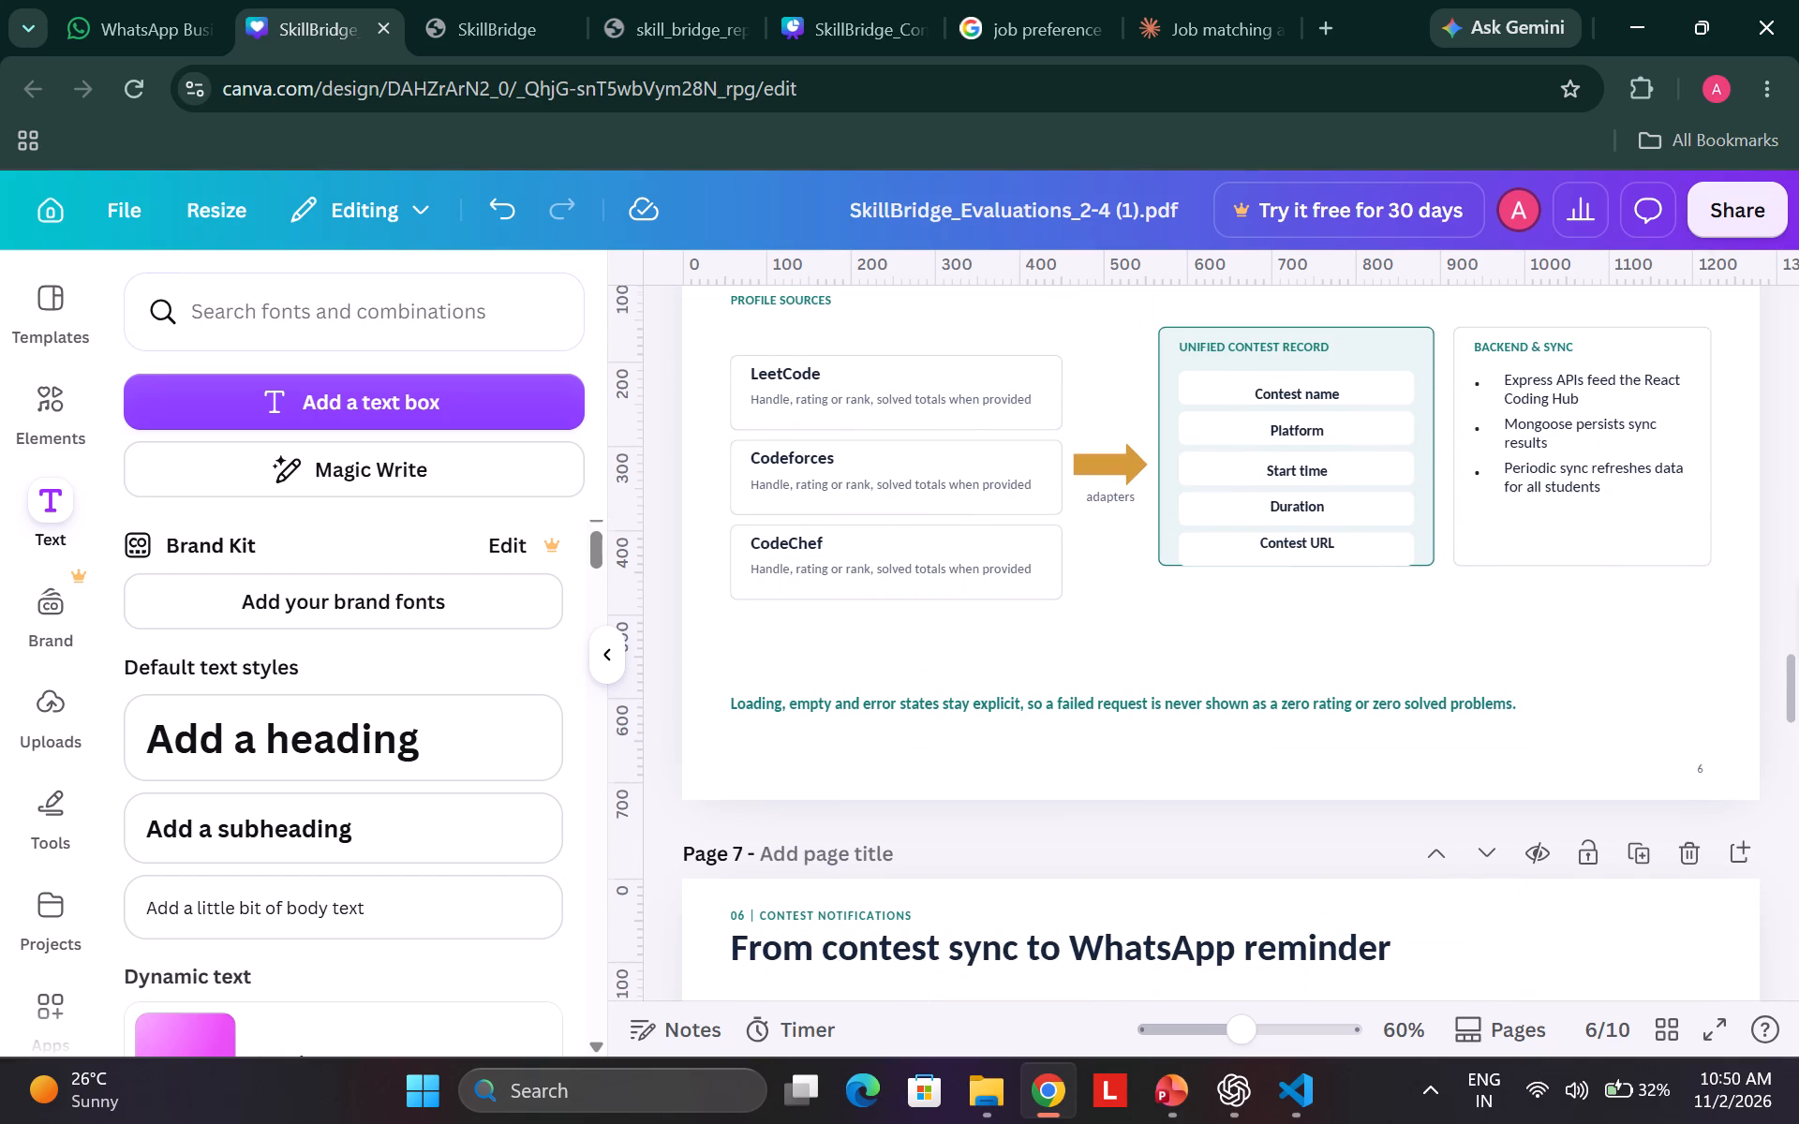
{"action": "scroll", "coordinate": [1673, 671], "scroll_direction": "down", "scroll_amount": 1}
{"action": "left_click_drag", "start_coordinate": [698, 741], "coordinate": [1729, 835]}
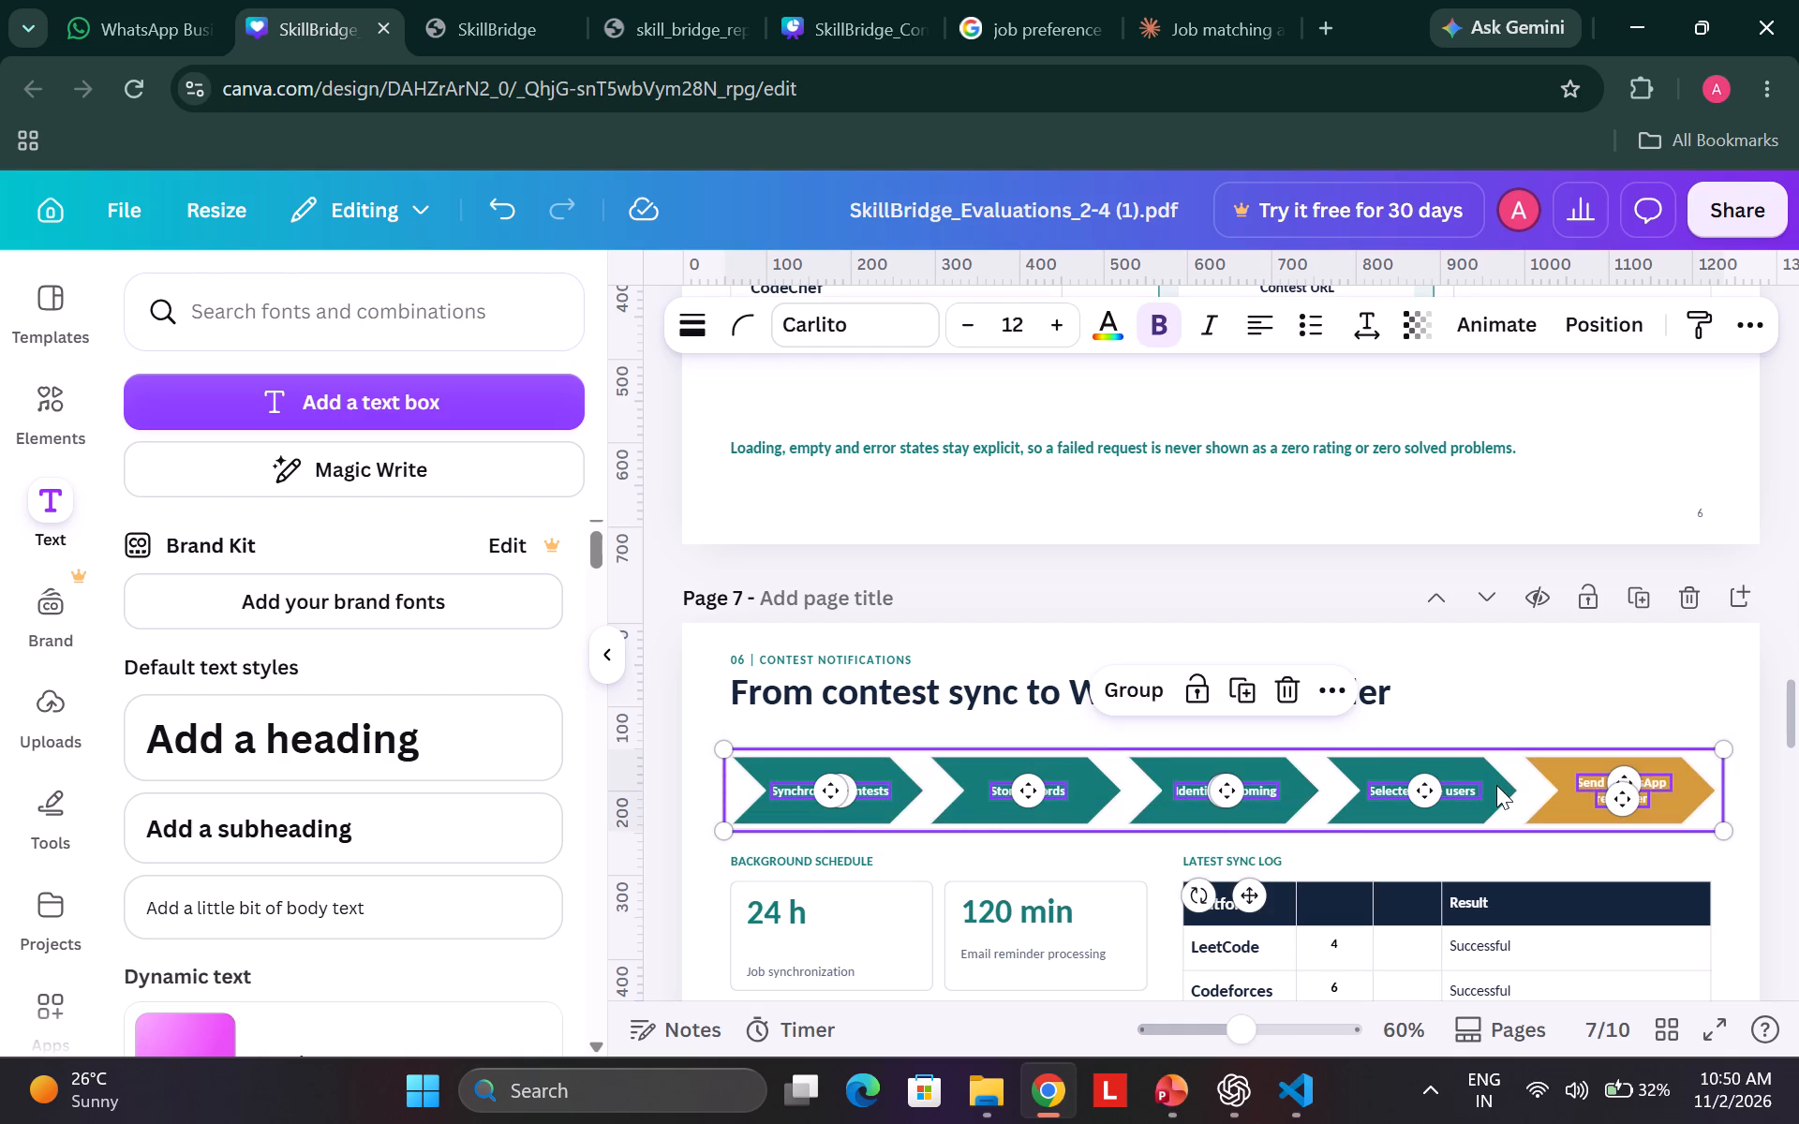
{"action": "key", "text": "ctrl+x"}
{"action": "scroll", "coordinate": [1219, 594], "scroll_direction": "up", "scroll_amount": 2}
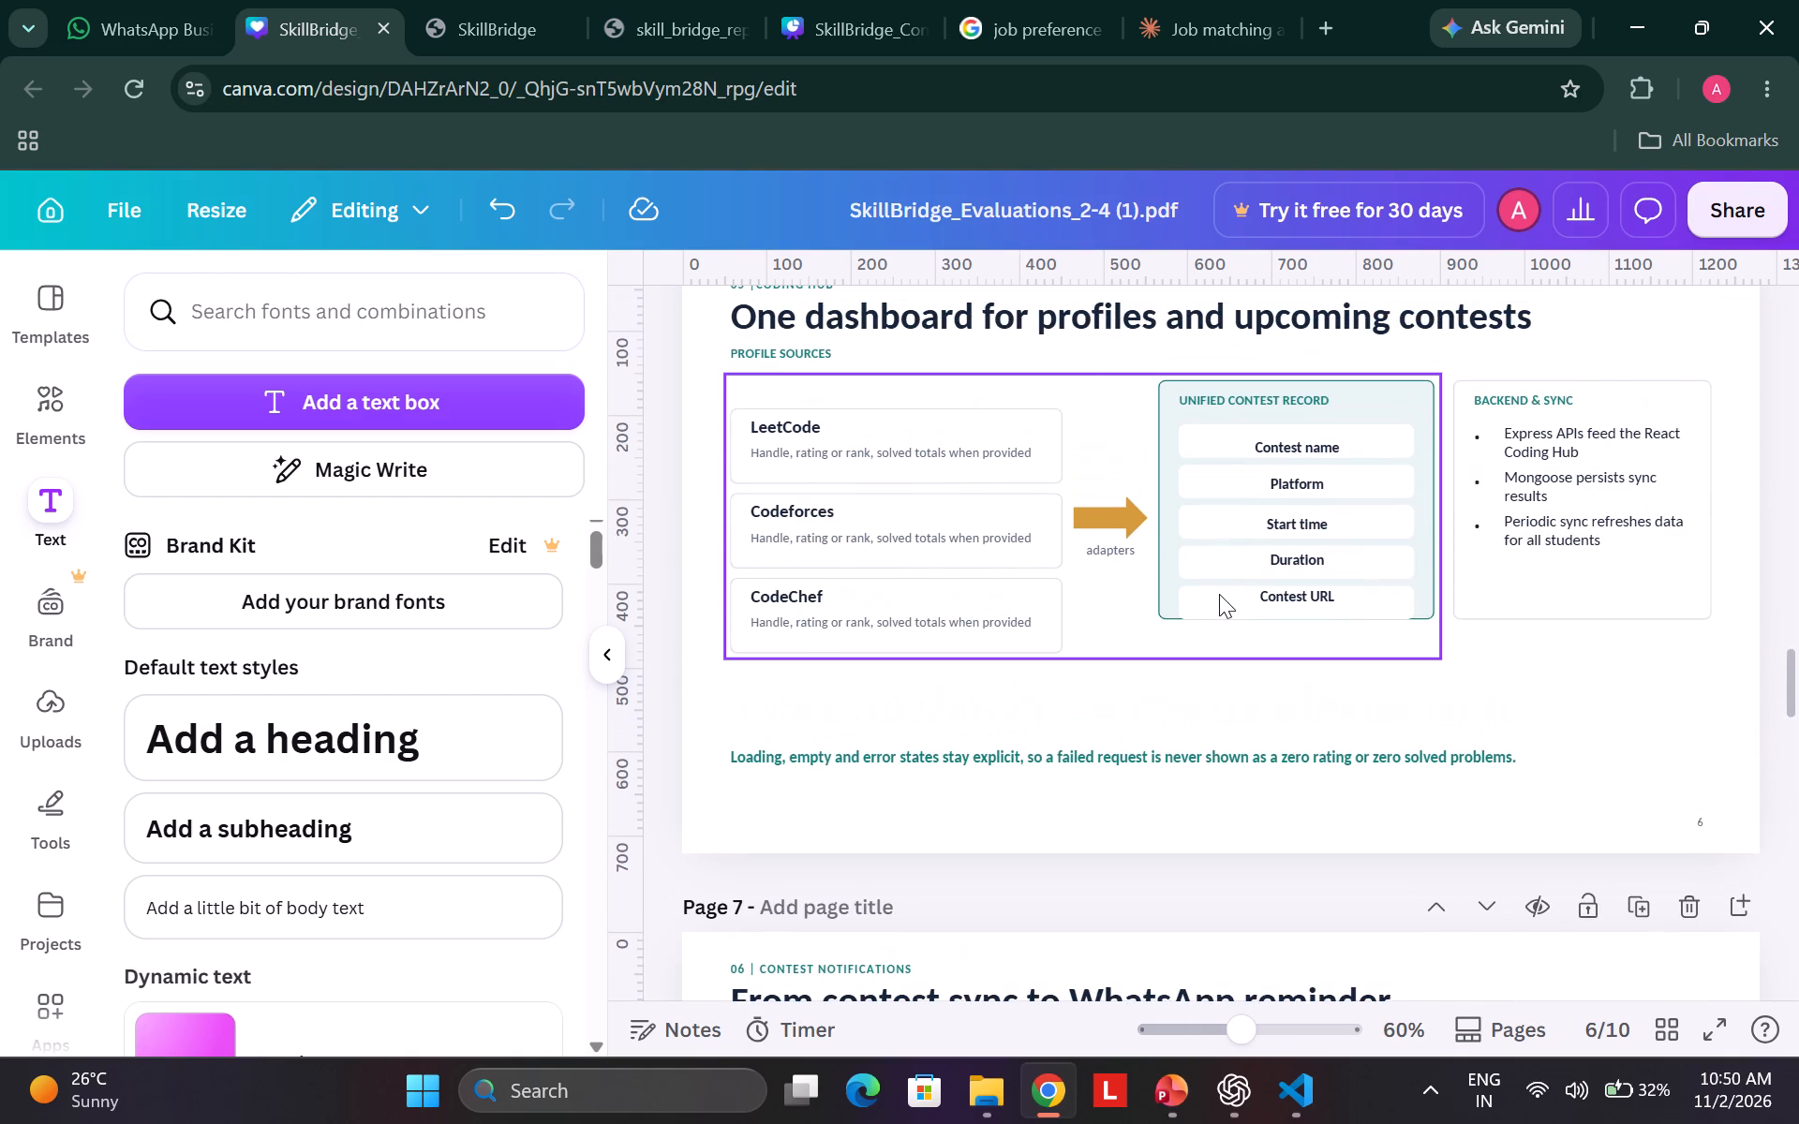
{"action": "key", "text": "ctrl+v"}
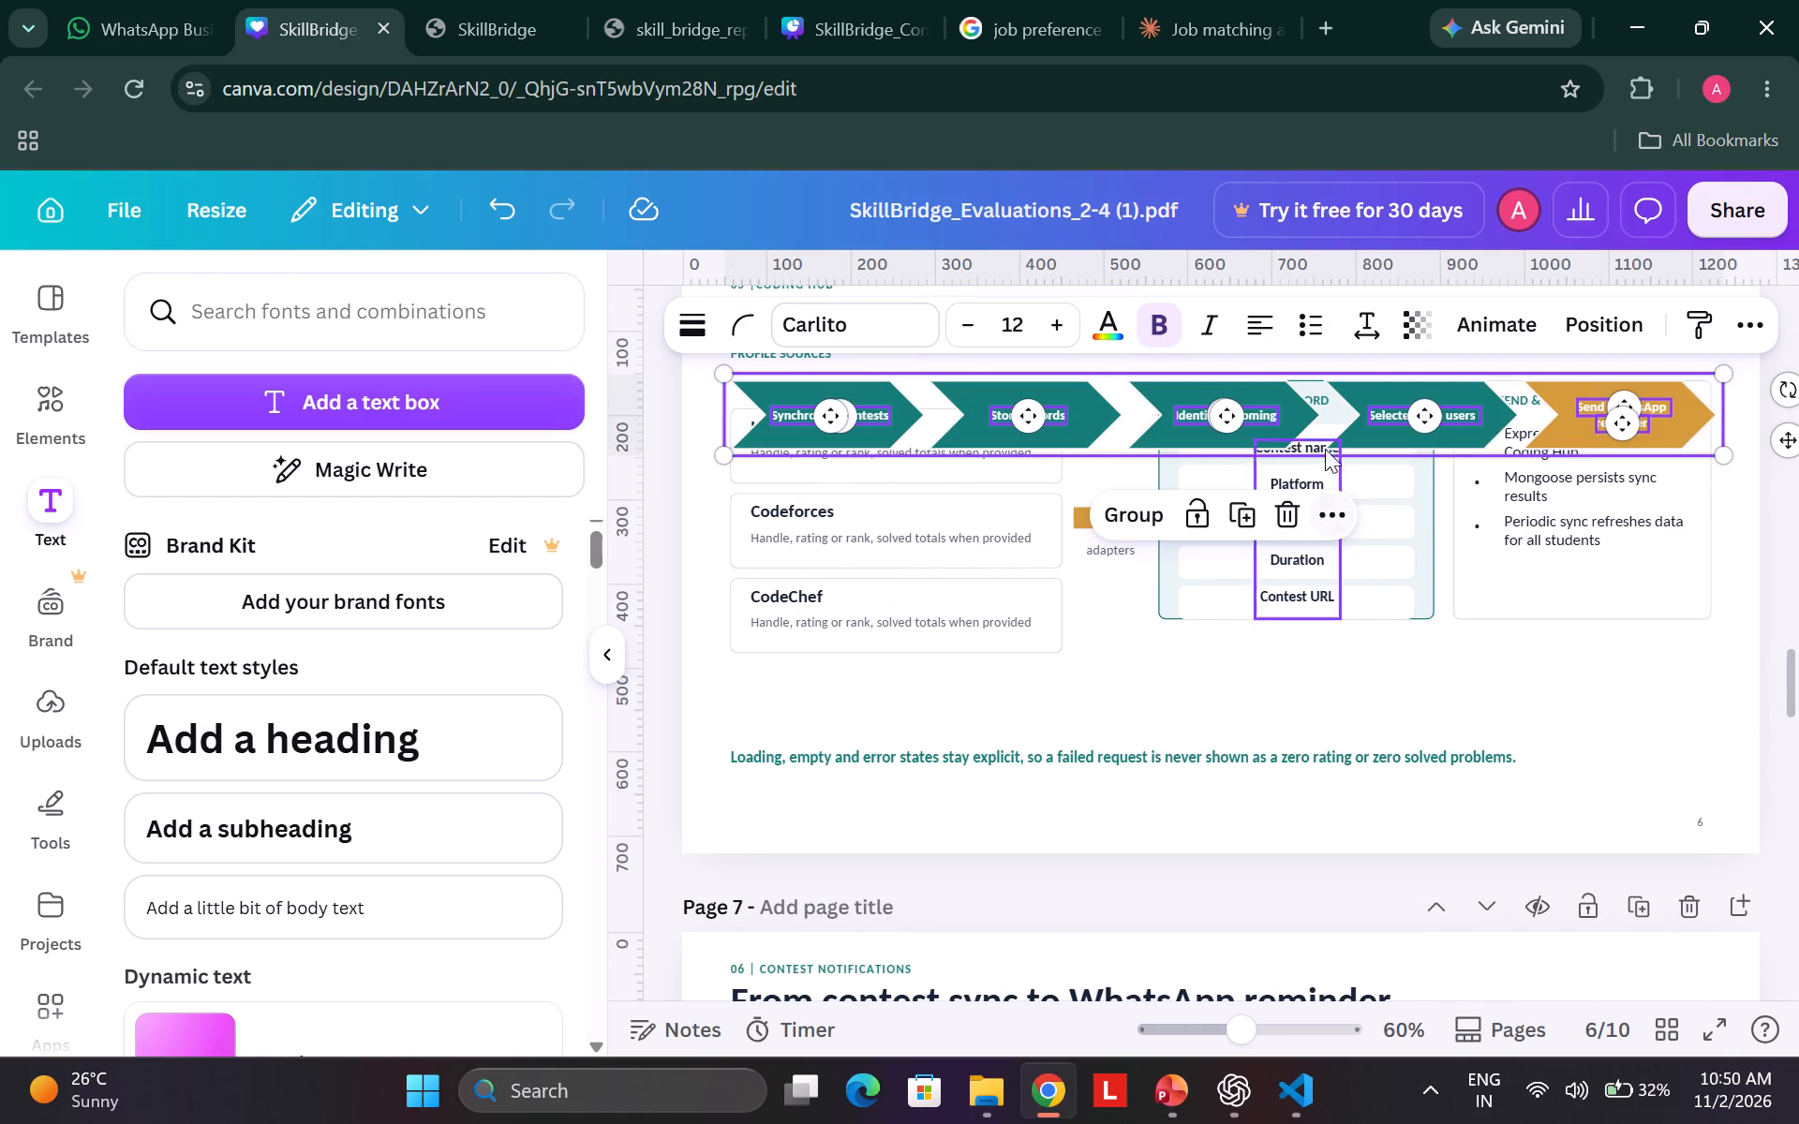
{"action": "left_click_drag", "start_coordinate": [1310, 424], "coordinate": [1304, 710]}
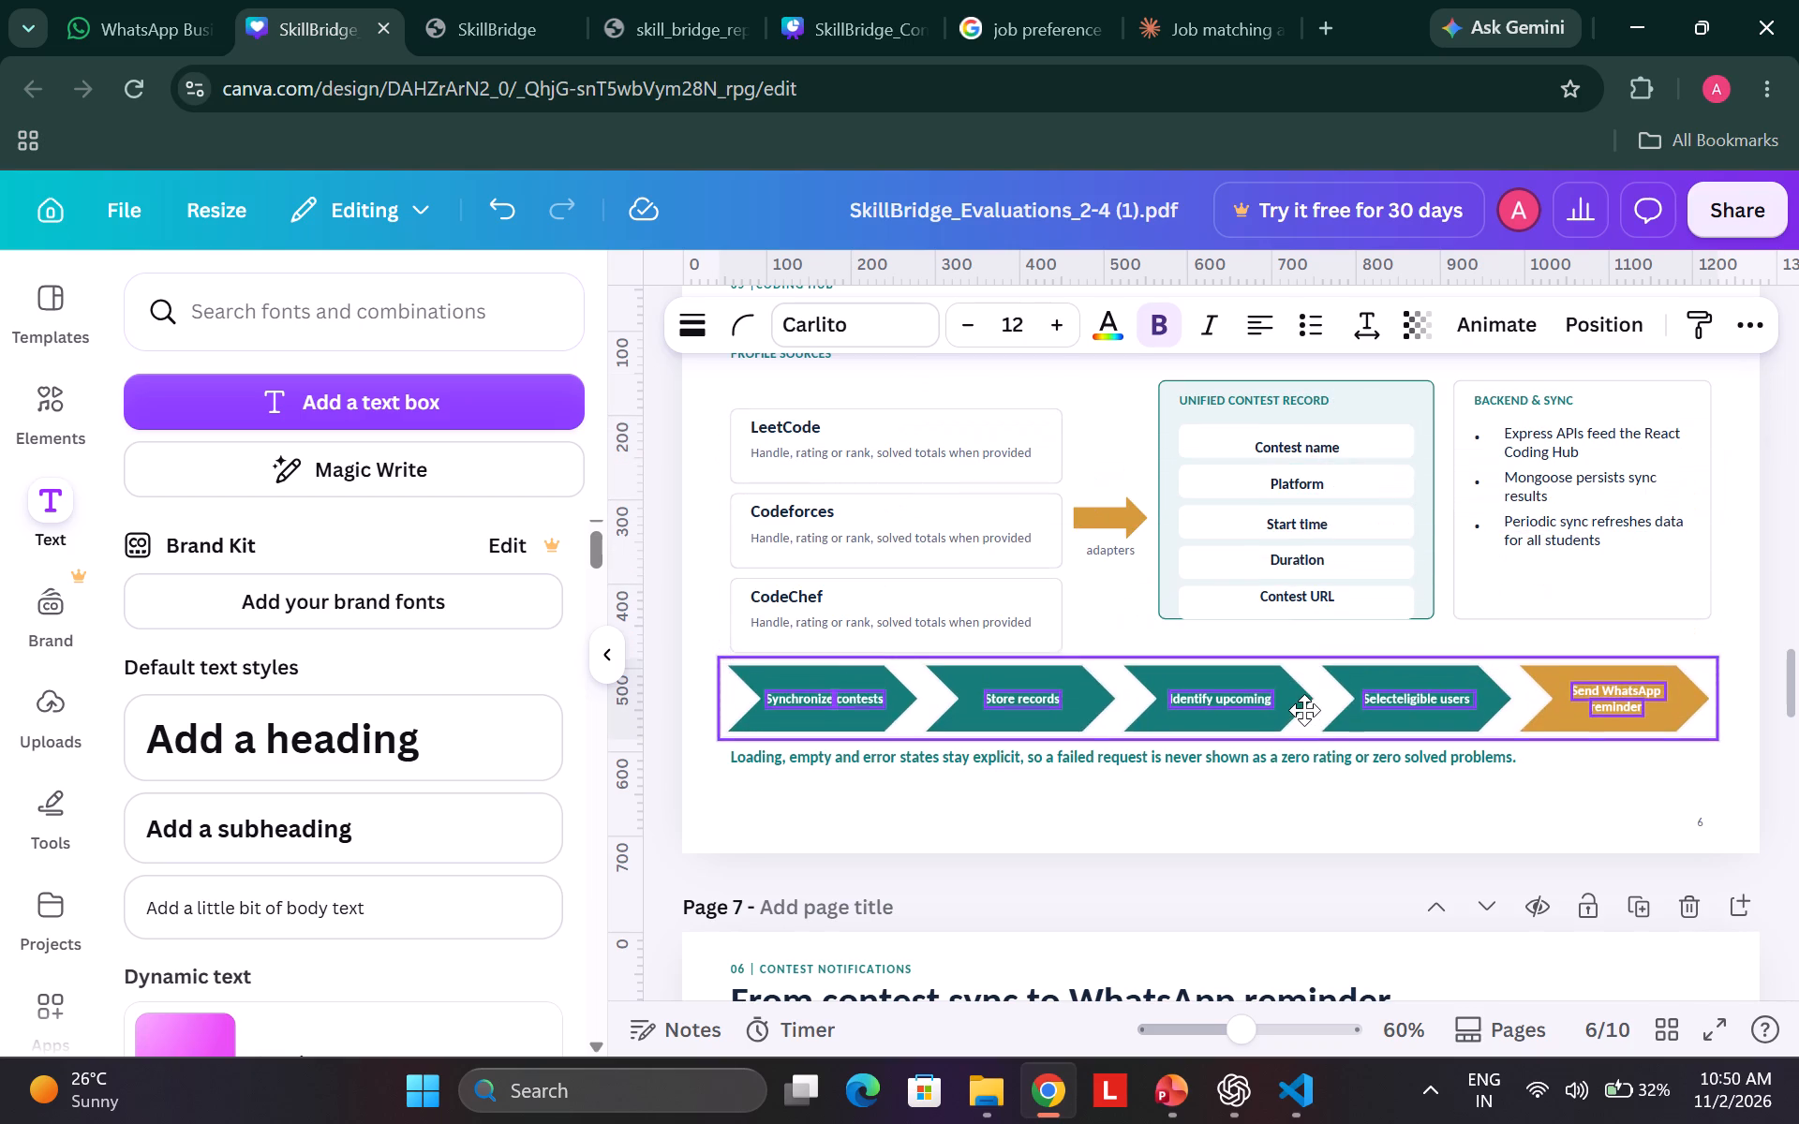
{"action": "left_click_drag", "start_coordinate": [1304, 710], "coordinate": [1308, 707]}
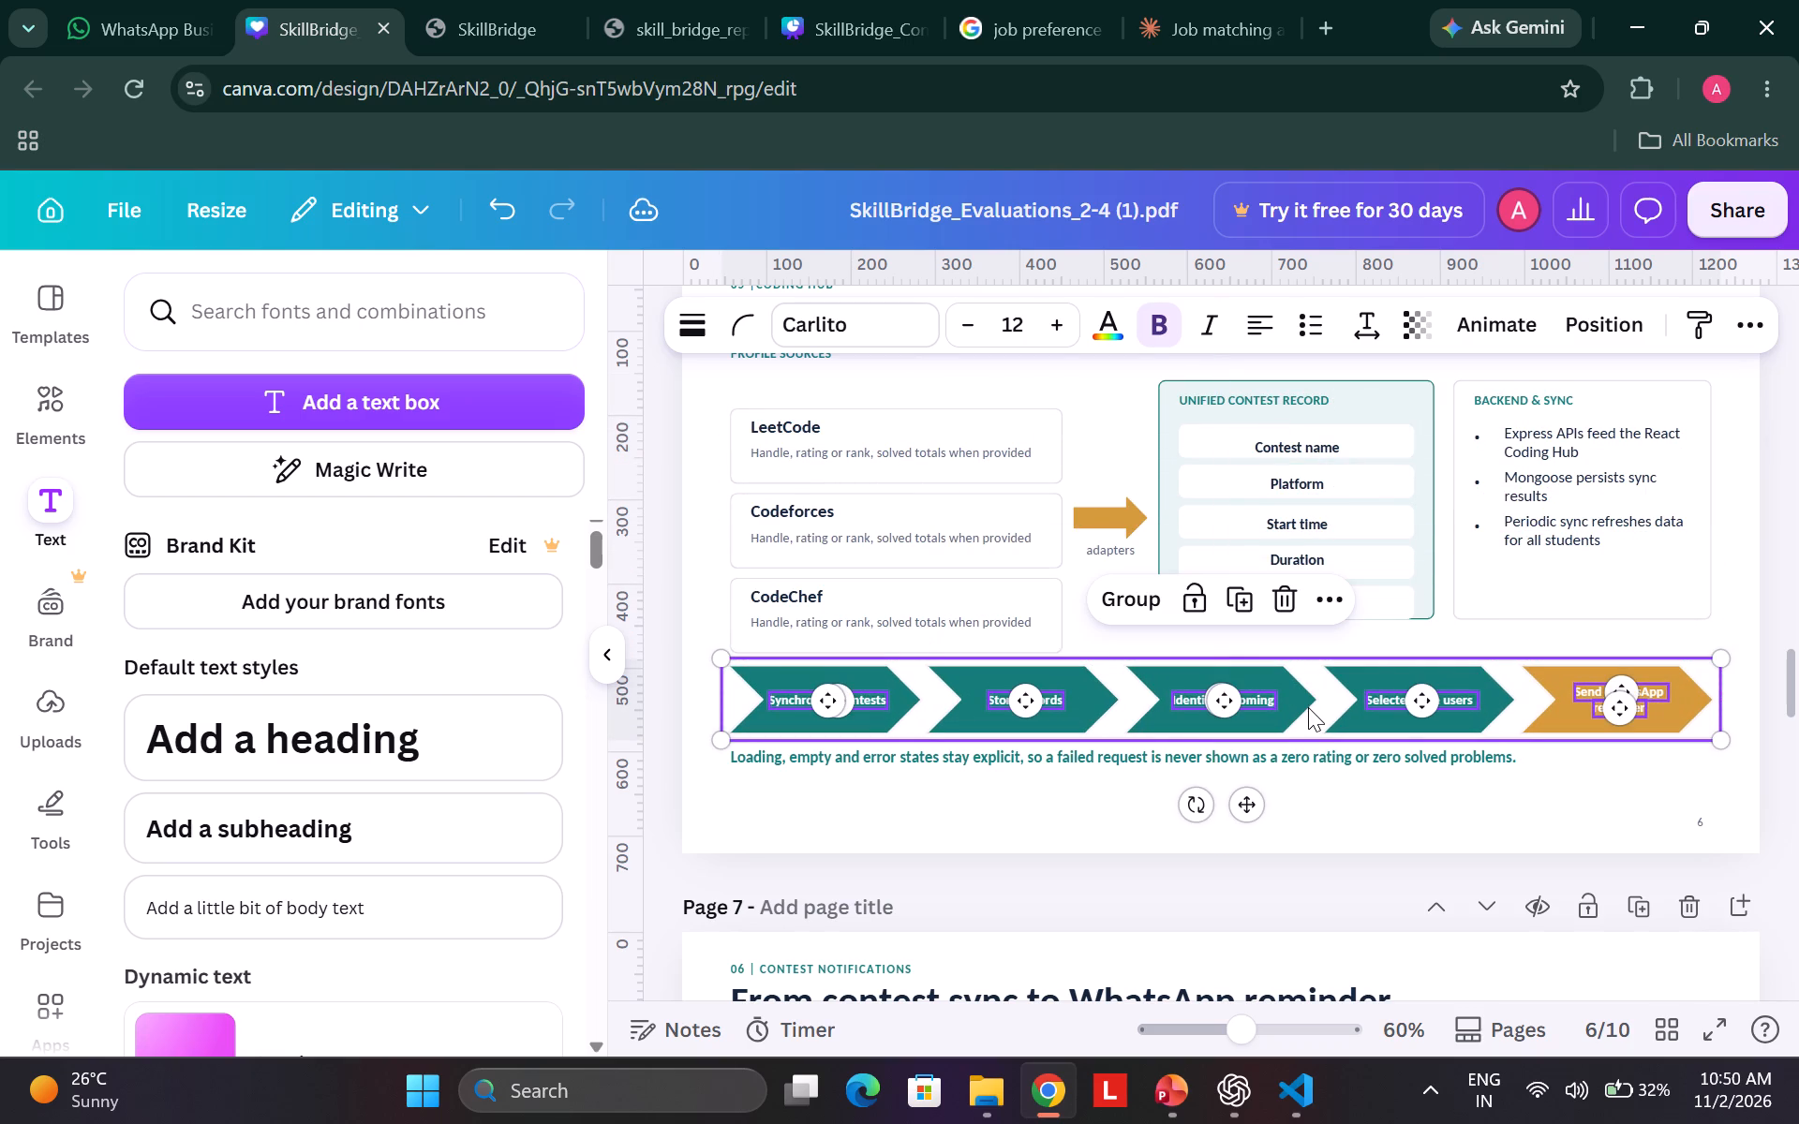
{"action": "left_click", "coordinate": [1327, 790]}
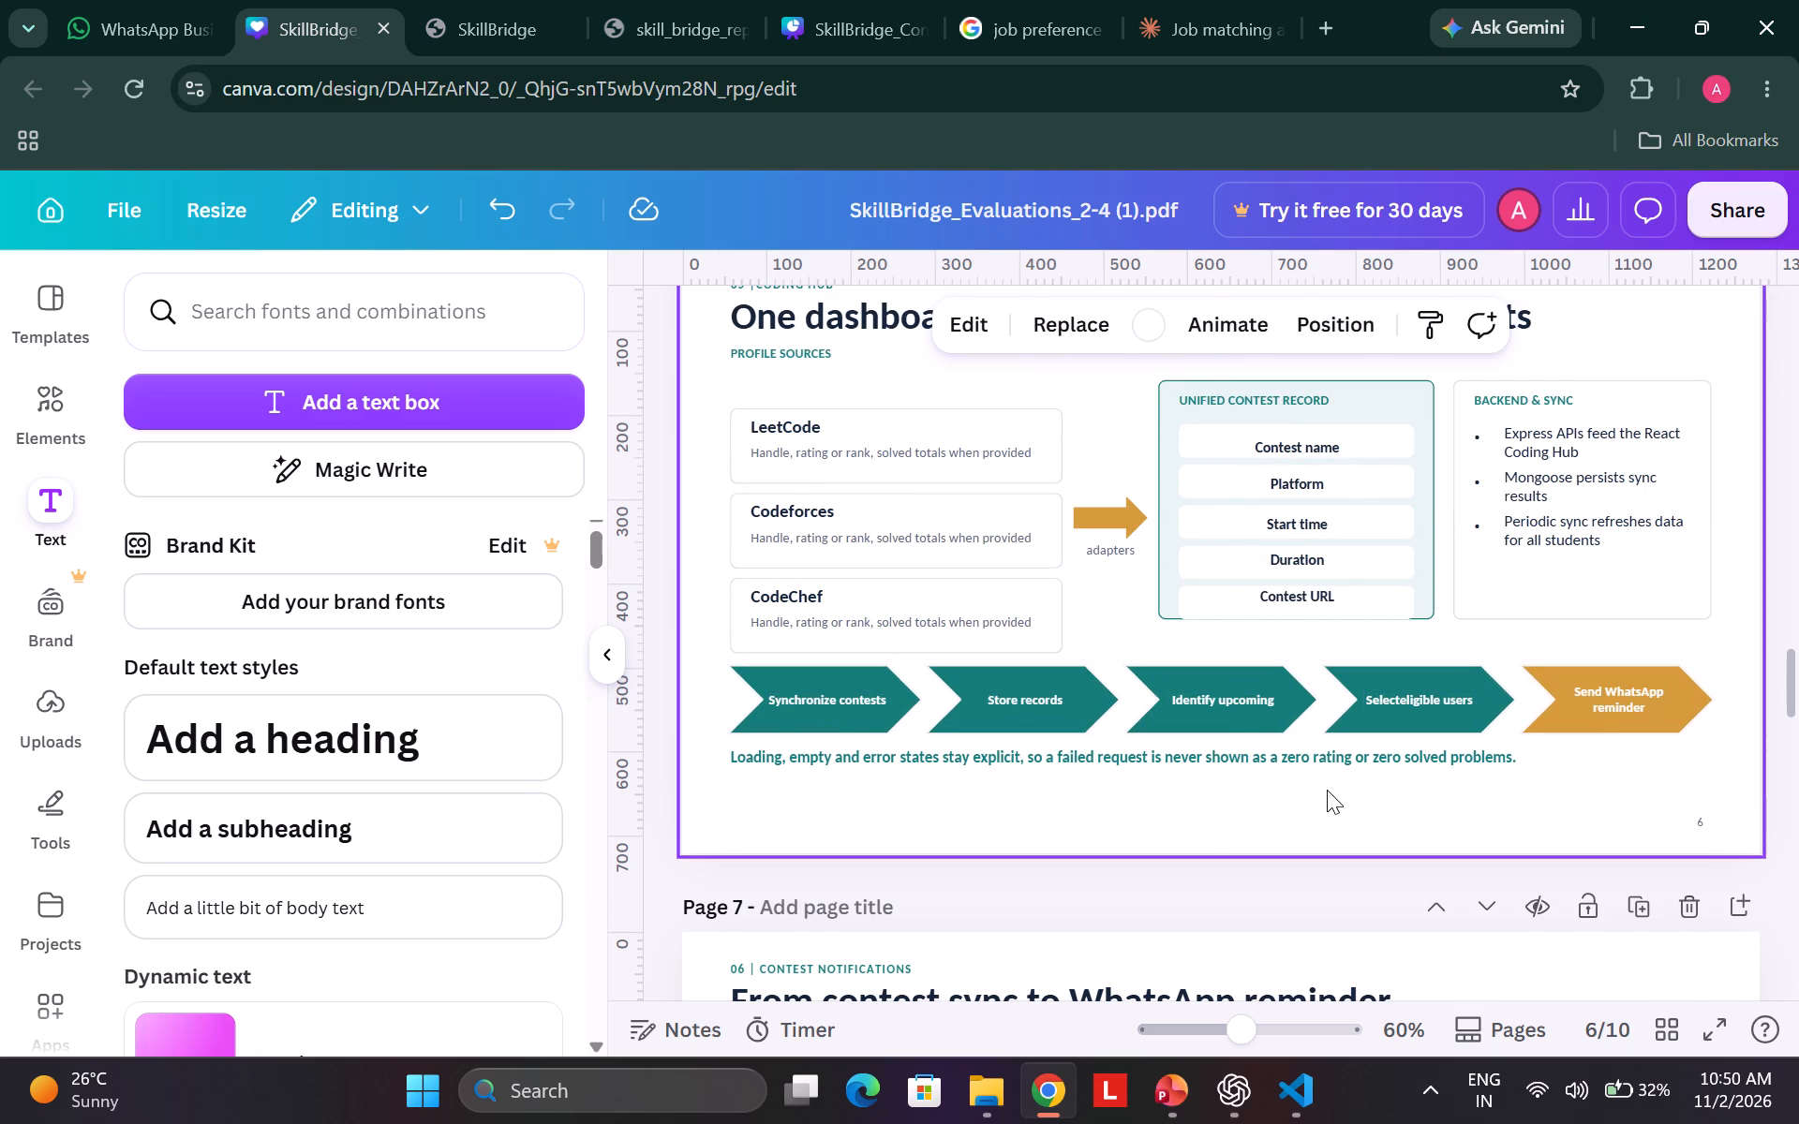
Review pages 6 to 9, examining the rearranged Coding Hub slide and the remaining content of the contest notifications slide.
{"action": "scroll", "coordinate": [1260, 712], "scroll_direction": "up", "scroll_amount": 1}
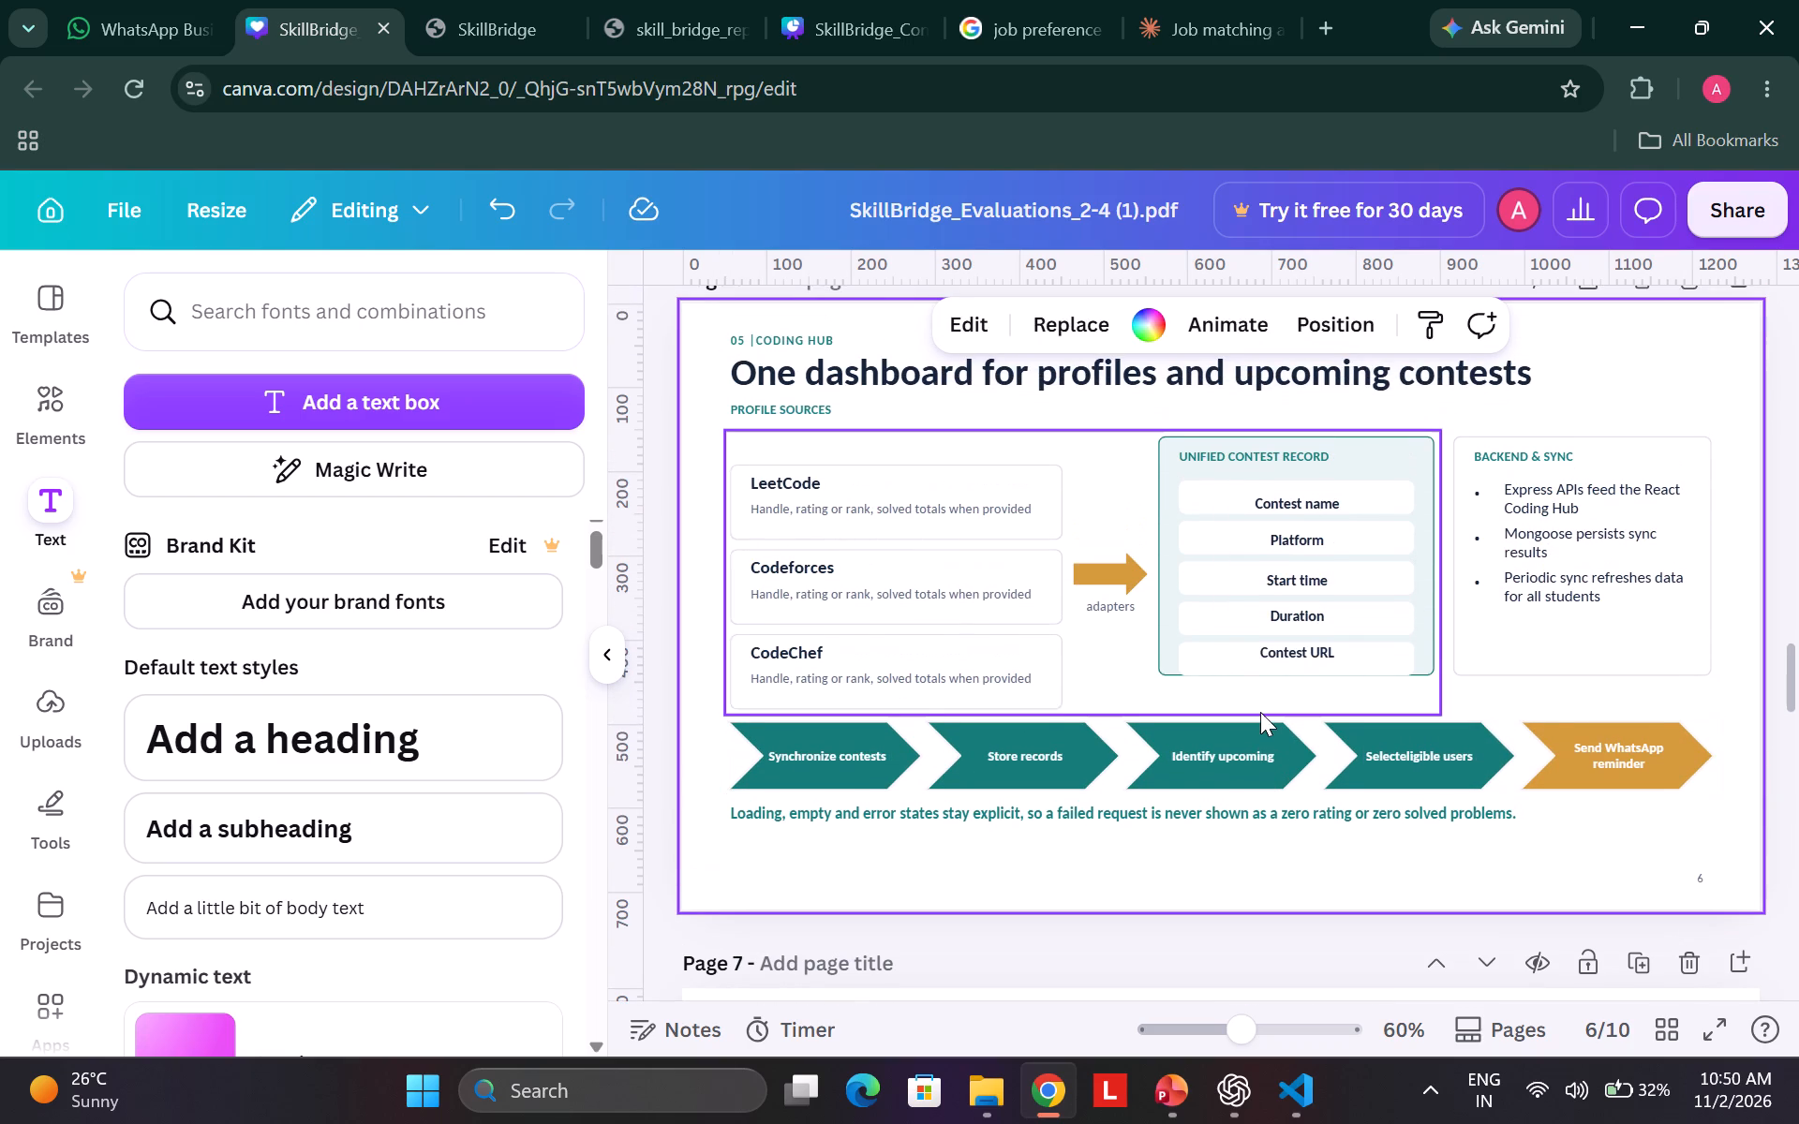
{"action": "scroll", "coordinate": [1260, 712], "scroll_direction": "up", "scroll_amount": 2}
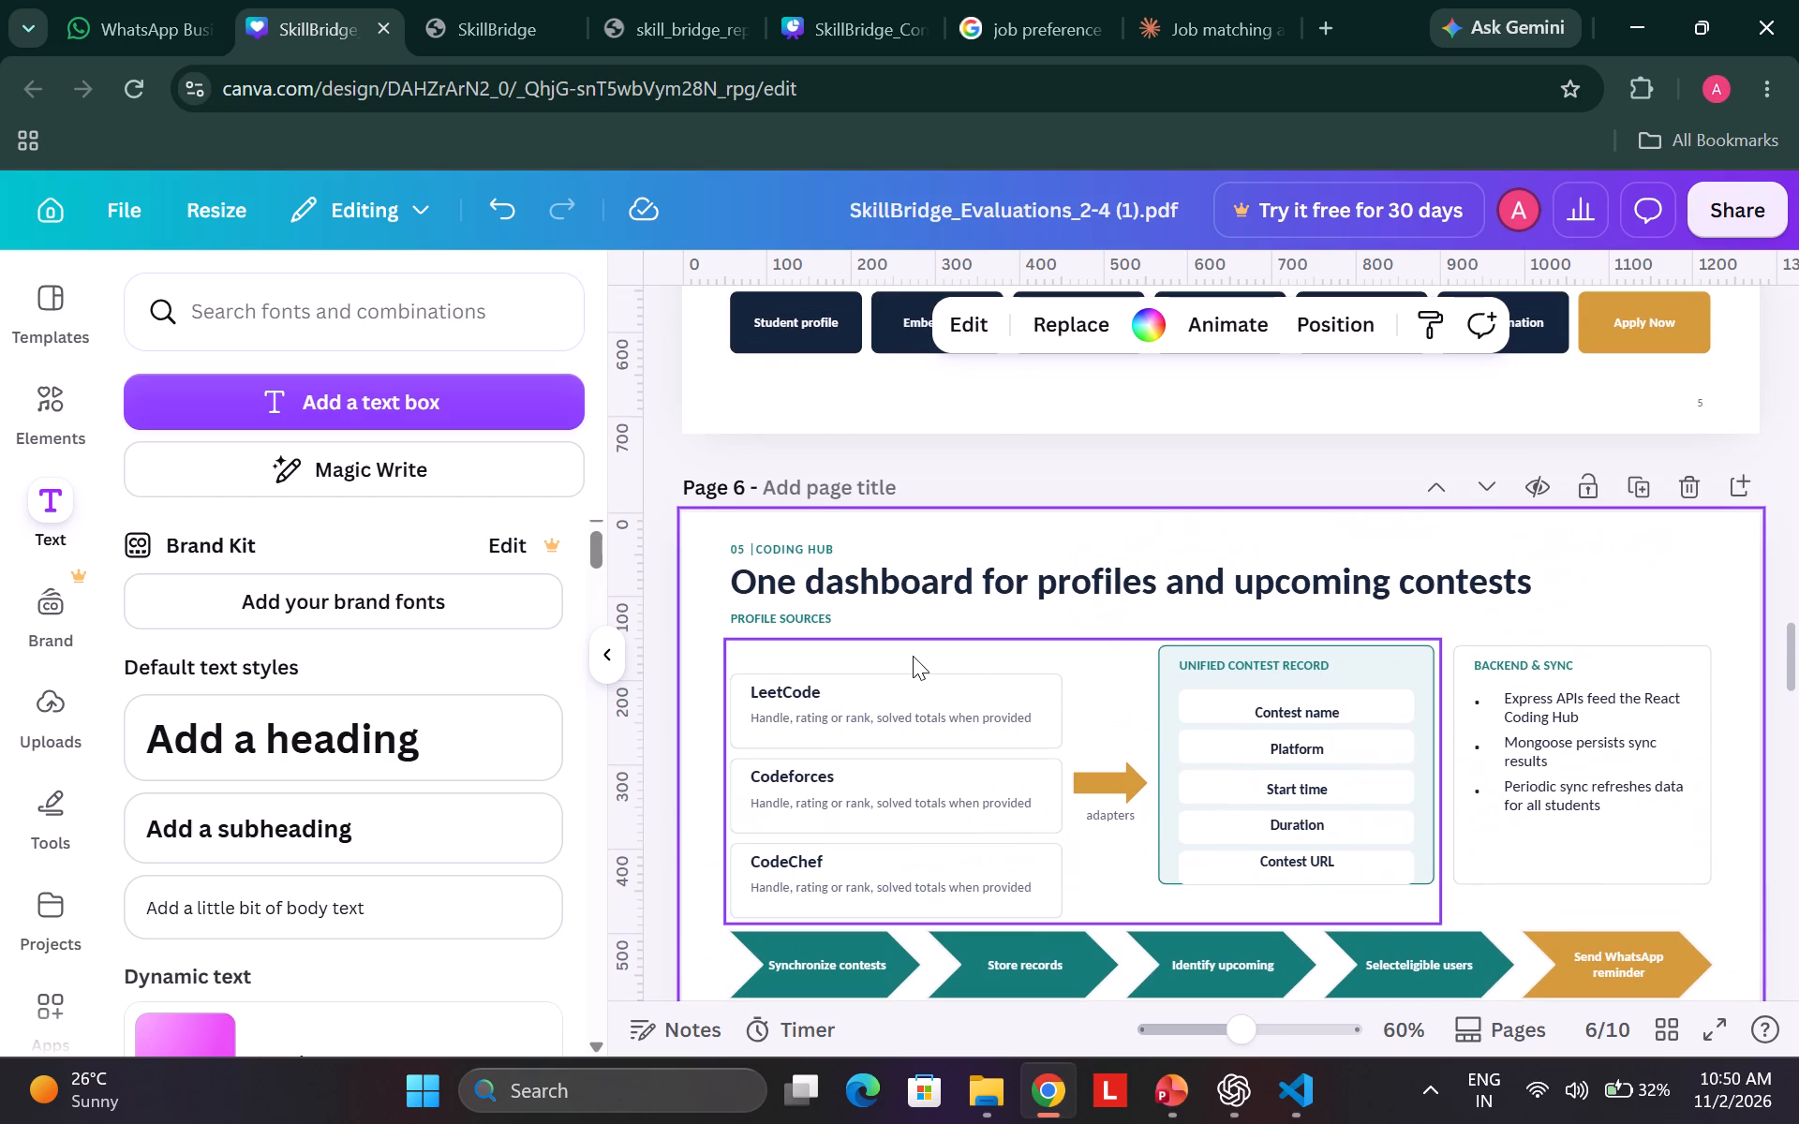
{"action": "scroll", "coordinate": [840, 644], "scroll_direction": "down", "scroll_amount": 1}
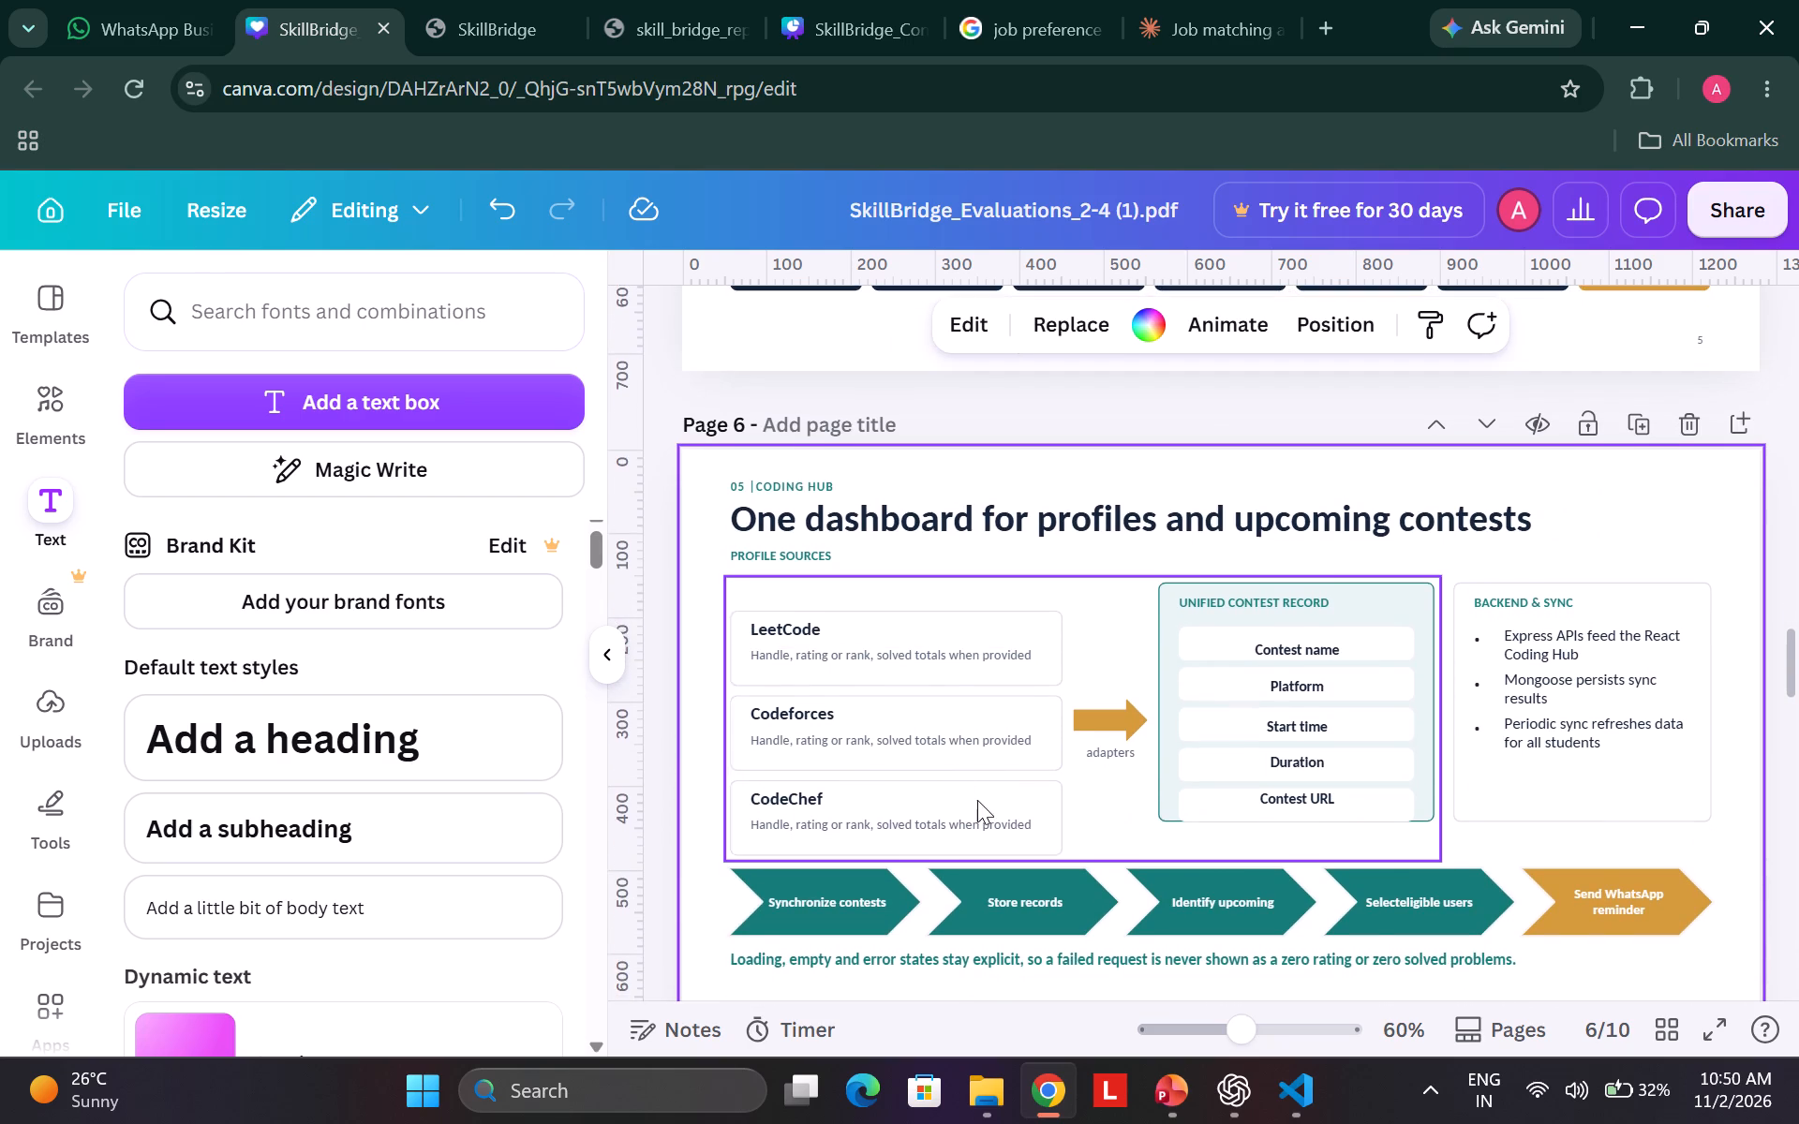
{"action": "scroll", "coordinate": [977, 800], "scroll_direction": "down", "scroll_amount": 3}
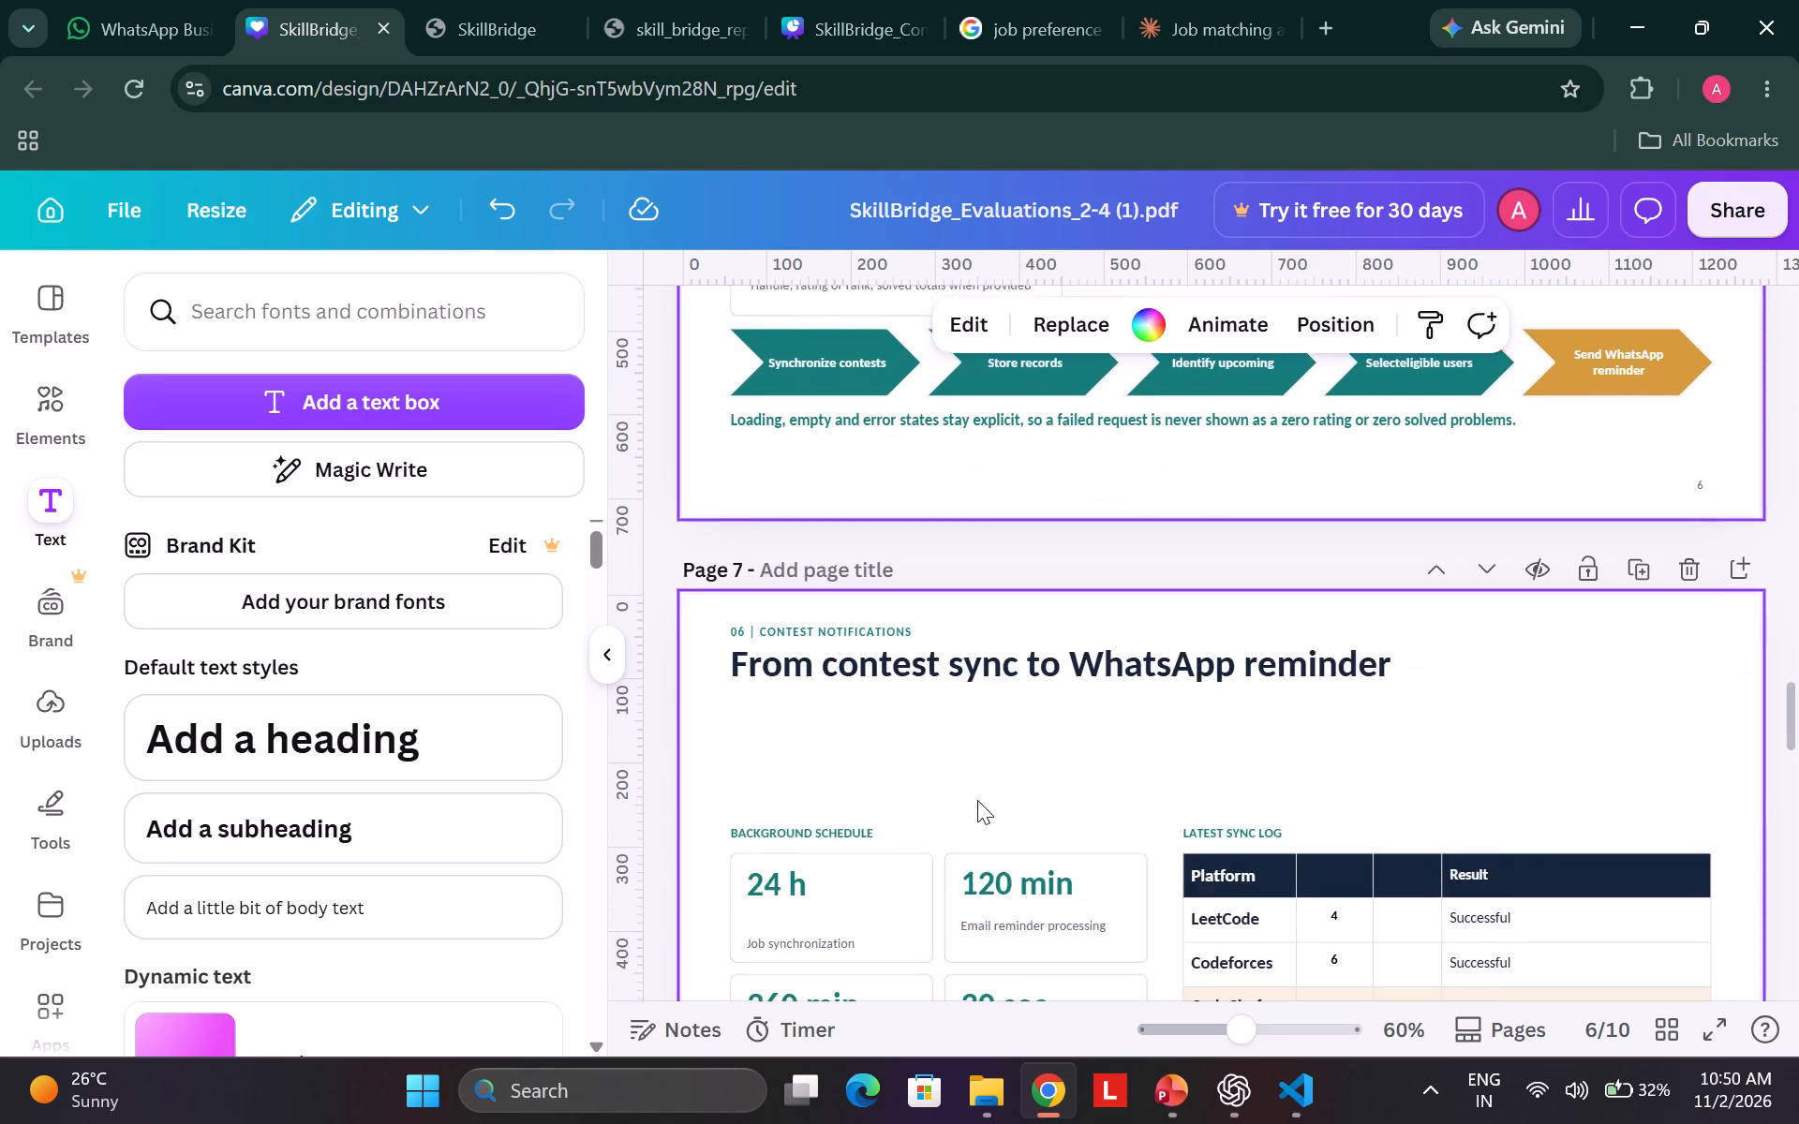
{"action": "scroll", "coordinate": [977, 800], "scroll_direction": "down", "scroll_amount": 2}
{"action": "scroll", "coordinate": [977, 800], "scroll_direction": "up", "scroll_amount": 2}
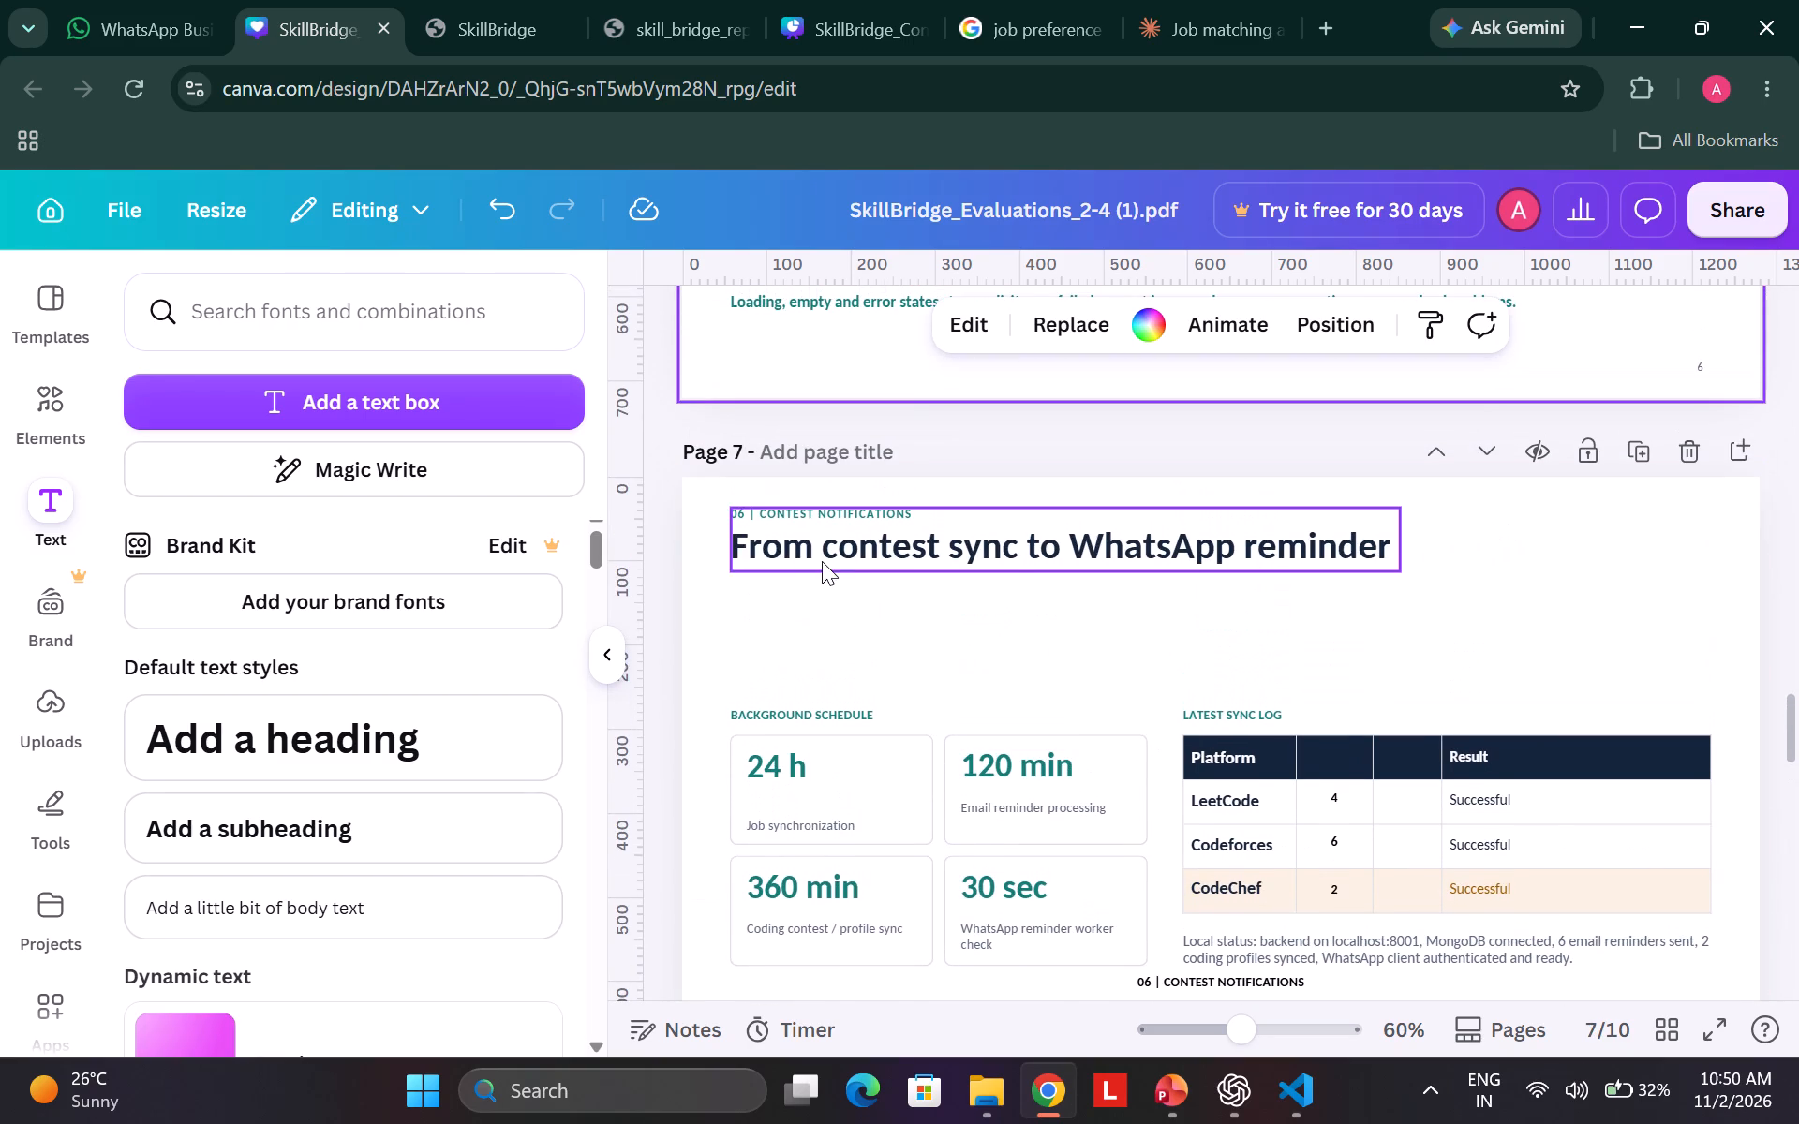
{"action": "scroll", "coordinate": [822, 561], "scroll_direction": "down", "scroll_amount": 3}
{"action": "scroll", "coordinate": [822, 561], "scroll_direction": "up", "scroll_amount": 3}
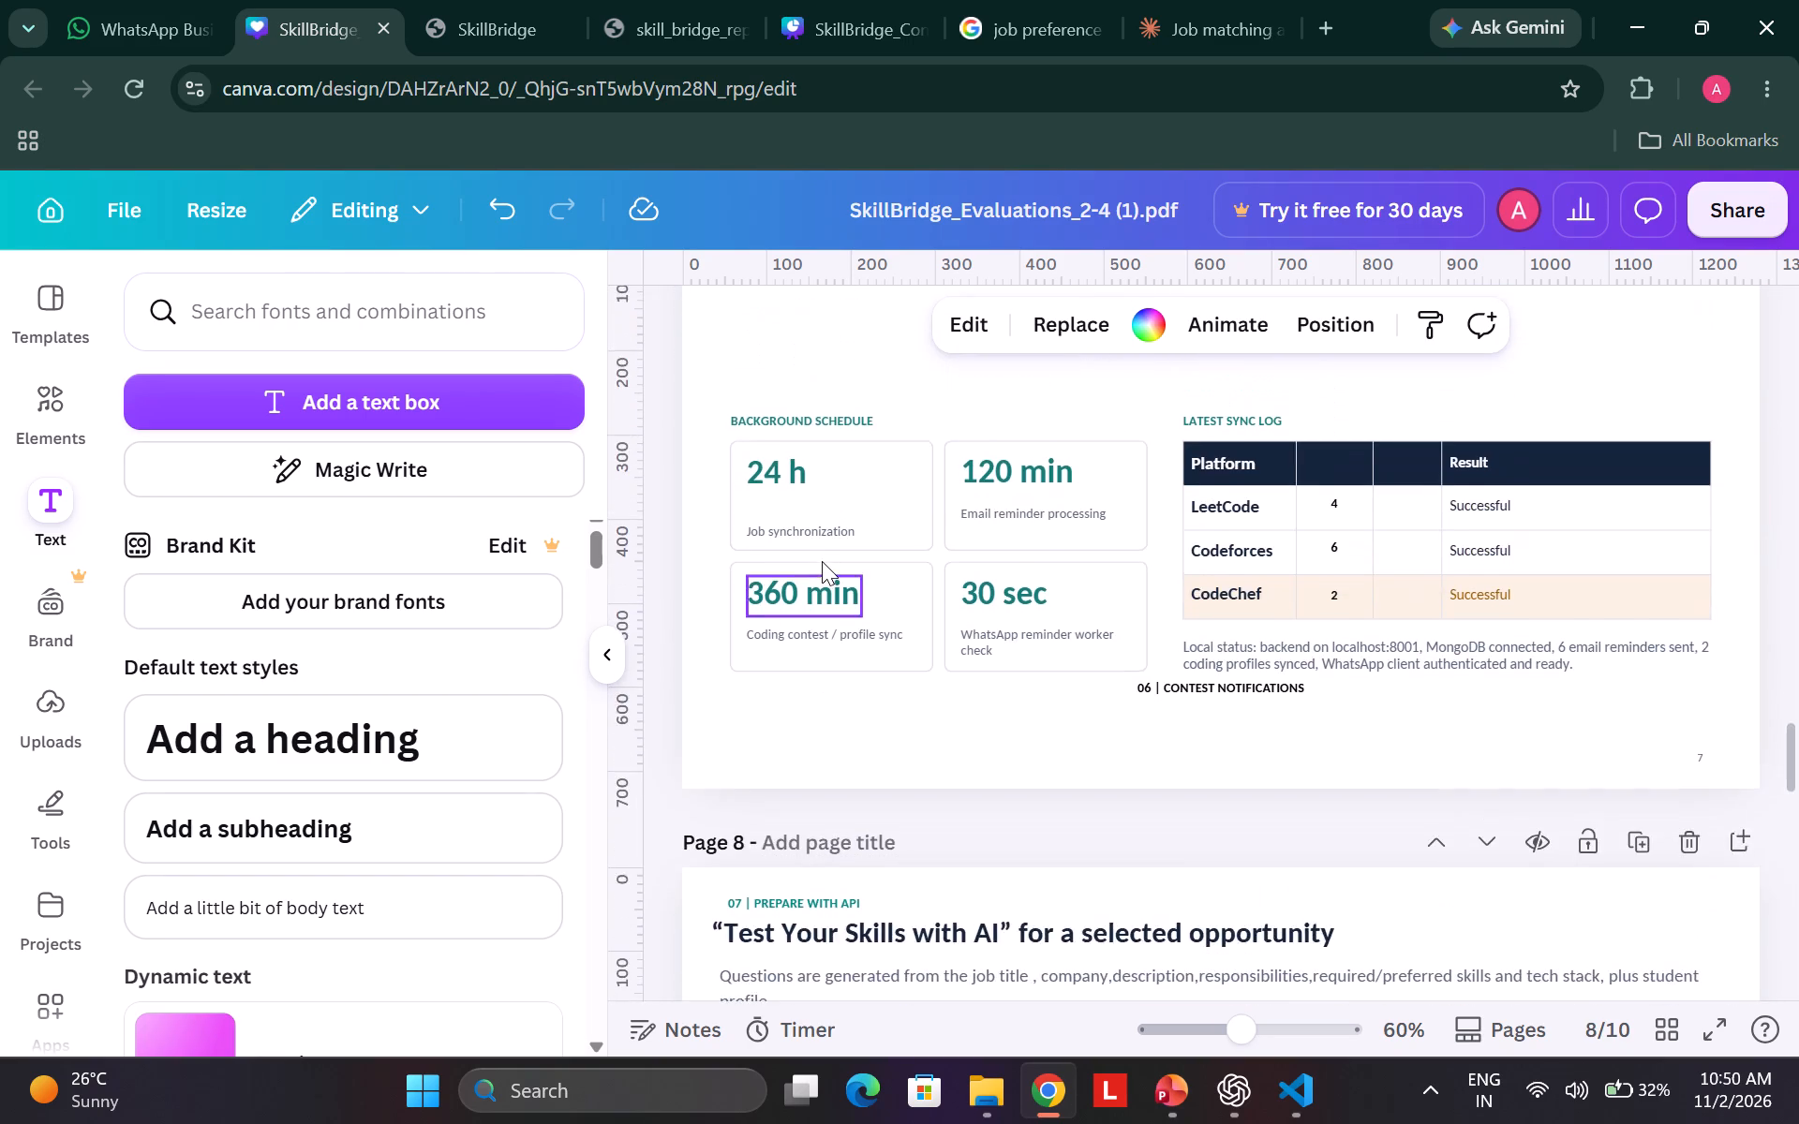
{"action": "scroll", "coordinate": [822, 561], "scroll_direction": "up", "scroll_amount": 3}
{"action": "scroll", "coordinate": [822, 561], "scroll_direction": "down", "scroll_amount": 3}
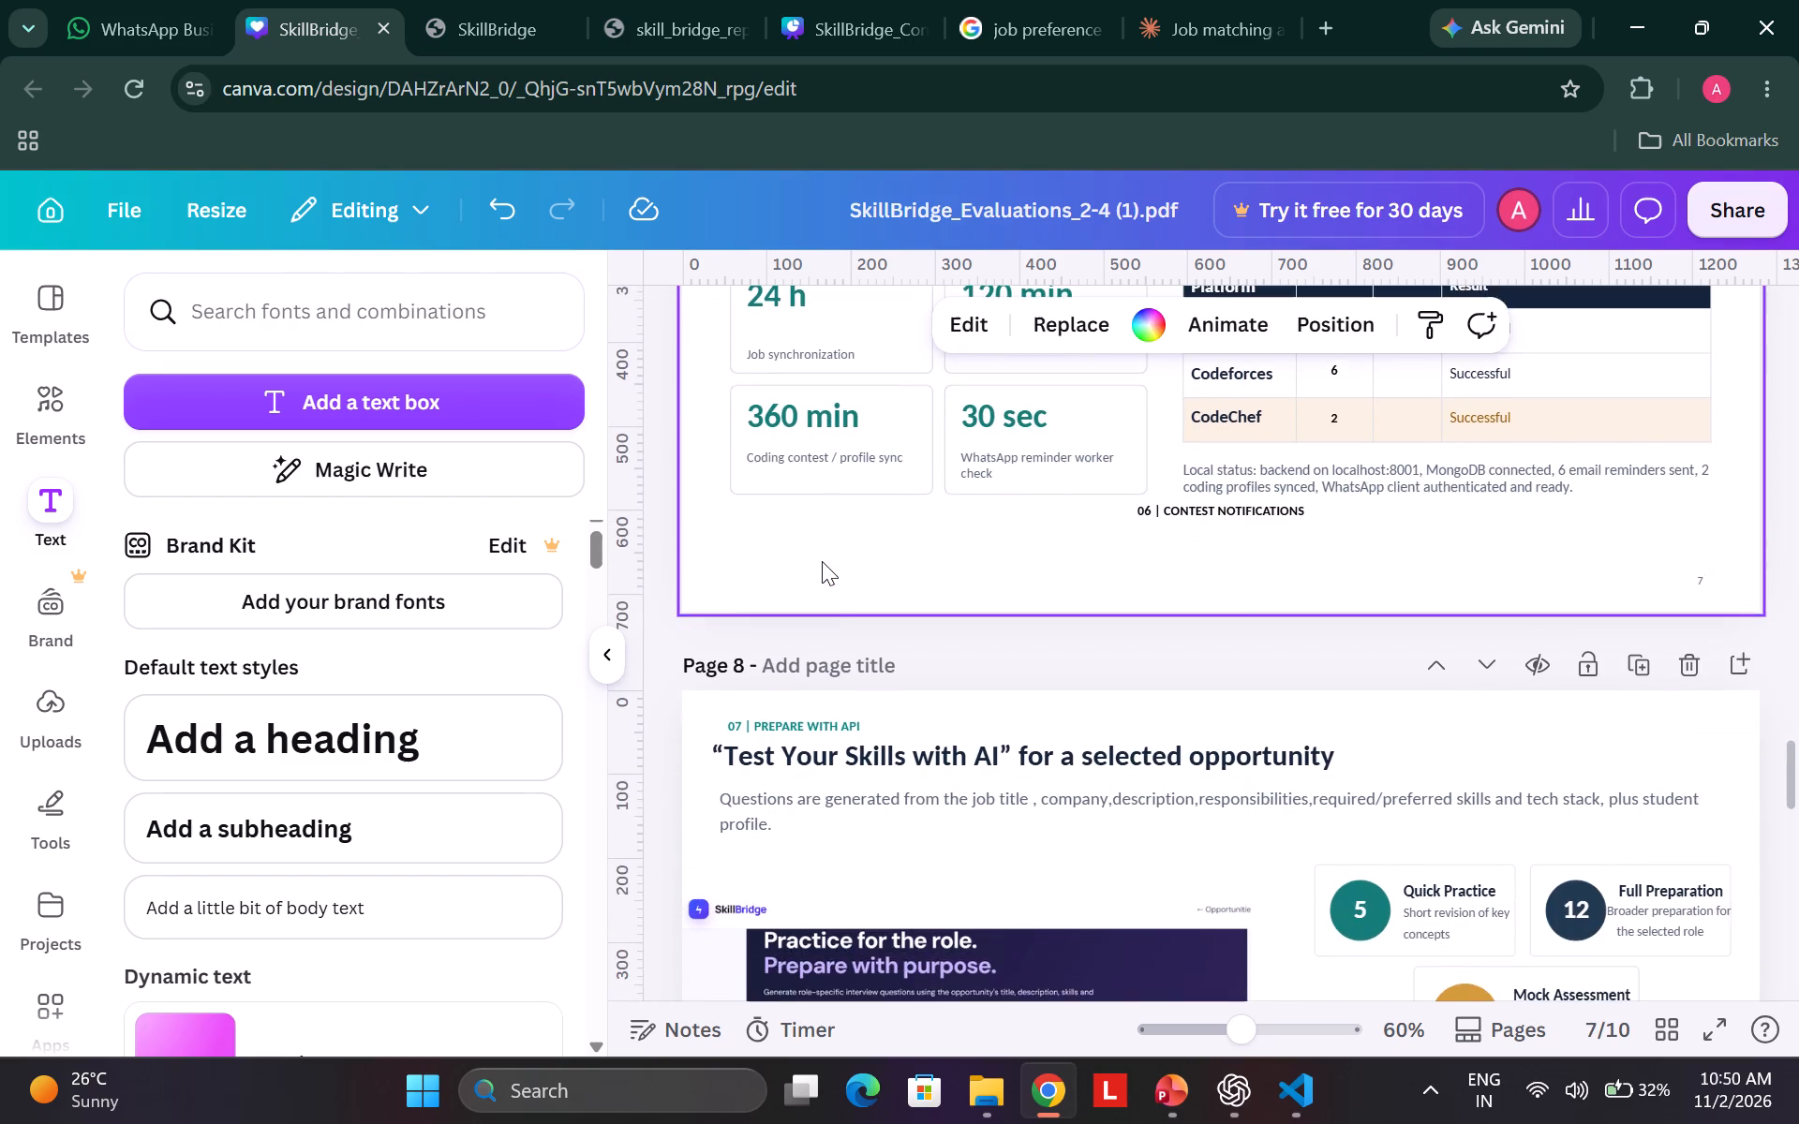
{"action": "scroll", "coordinate": [822, 561], "scroll_direction": "down", "scroll_amount": 3}
{"action": "scroll", "coordinate": [822, 561], "scroll_direction": "up", "scroll_amount": 3}
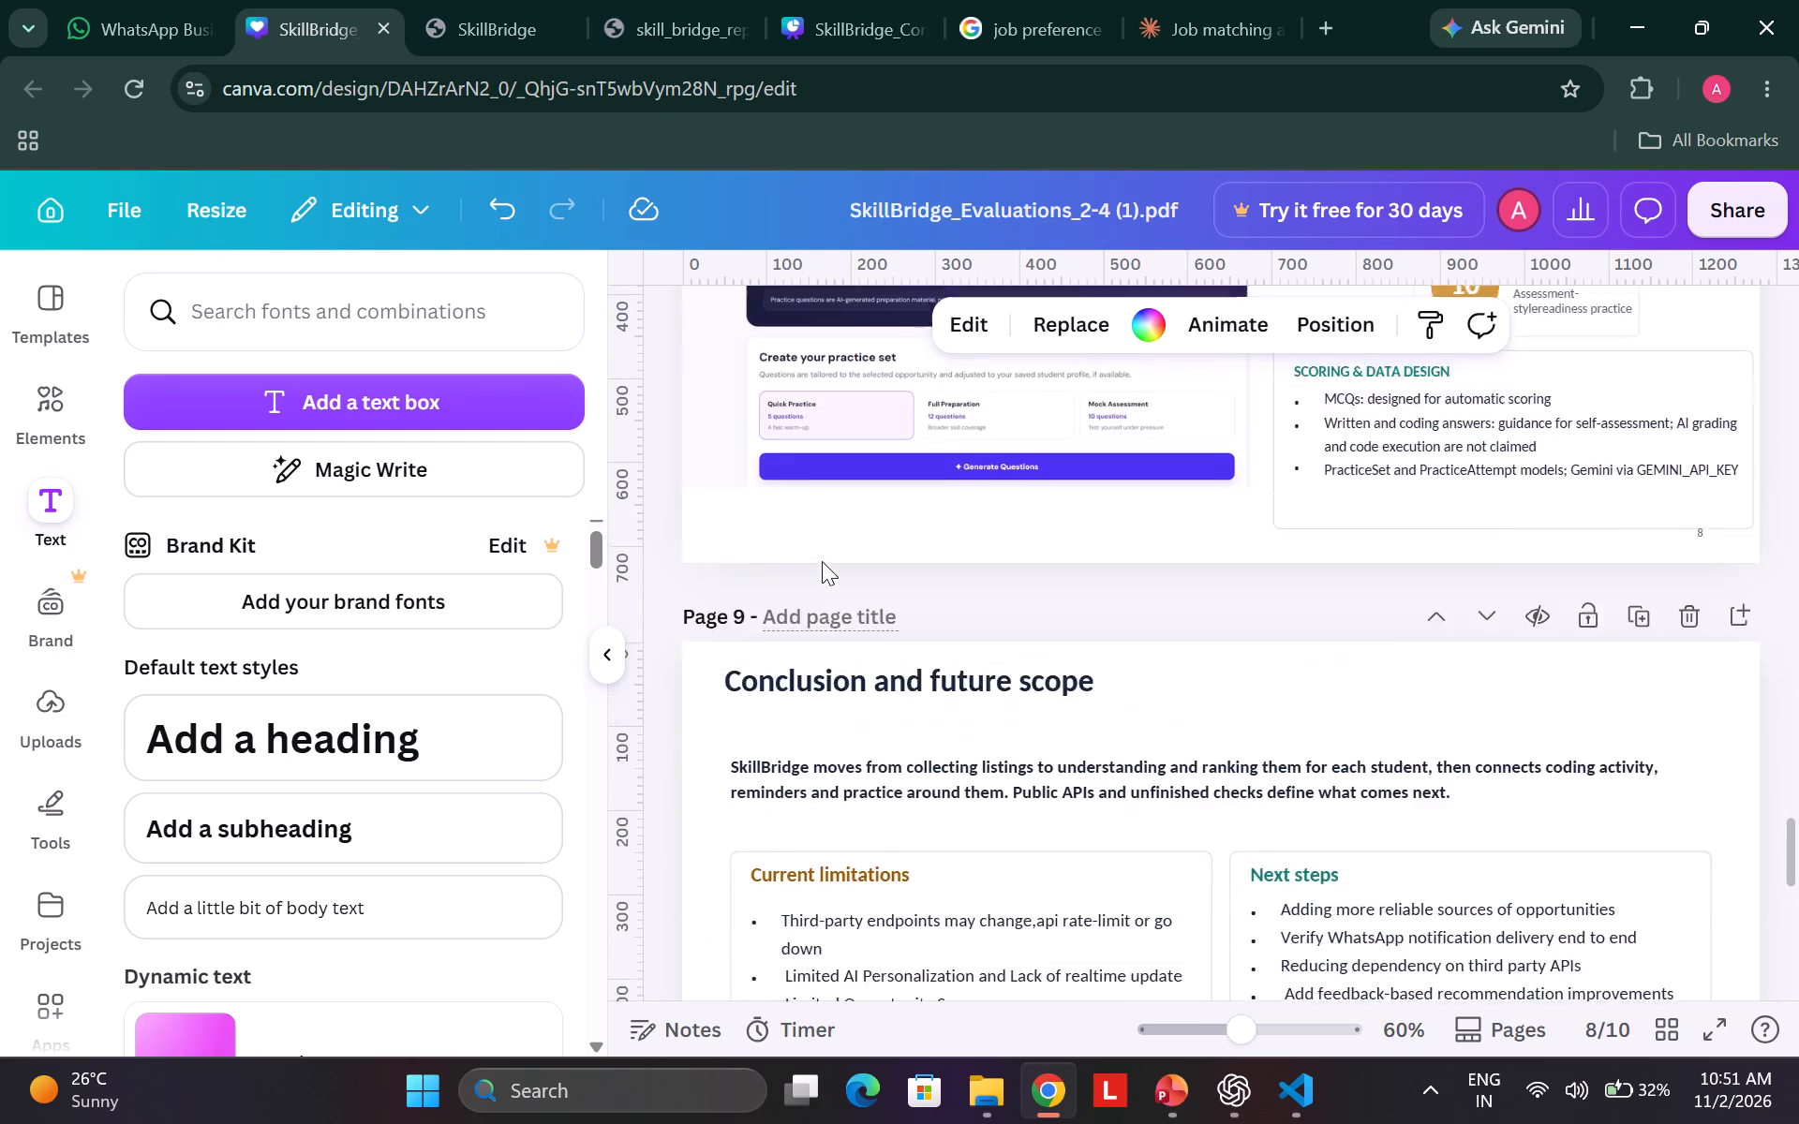
{"action": "scroll", "coordinate": [822, 561], "scroll_direction": "up", "scroll_amount": 3}
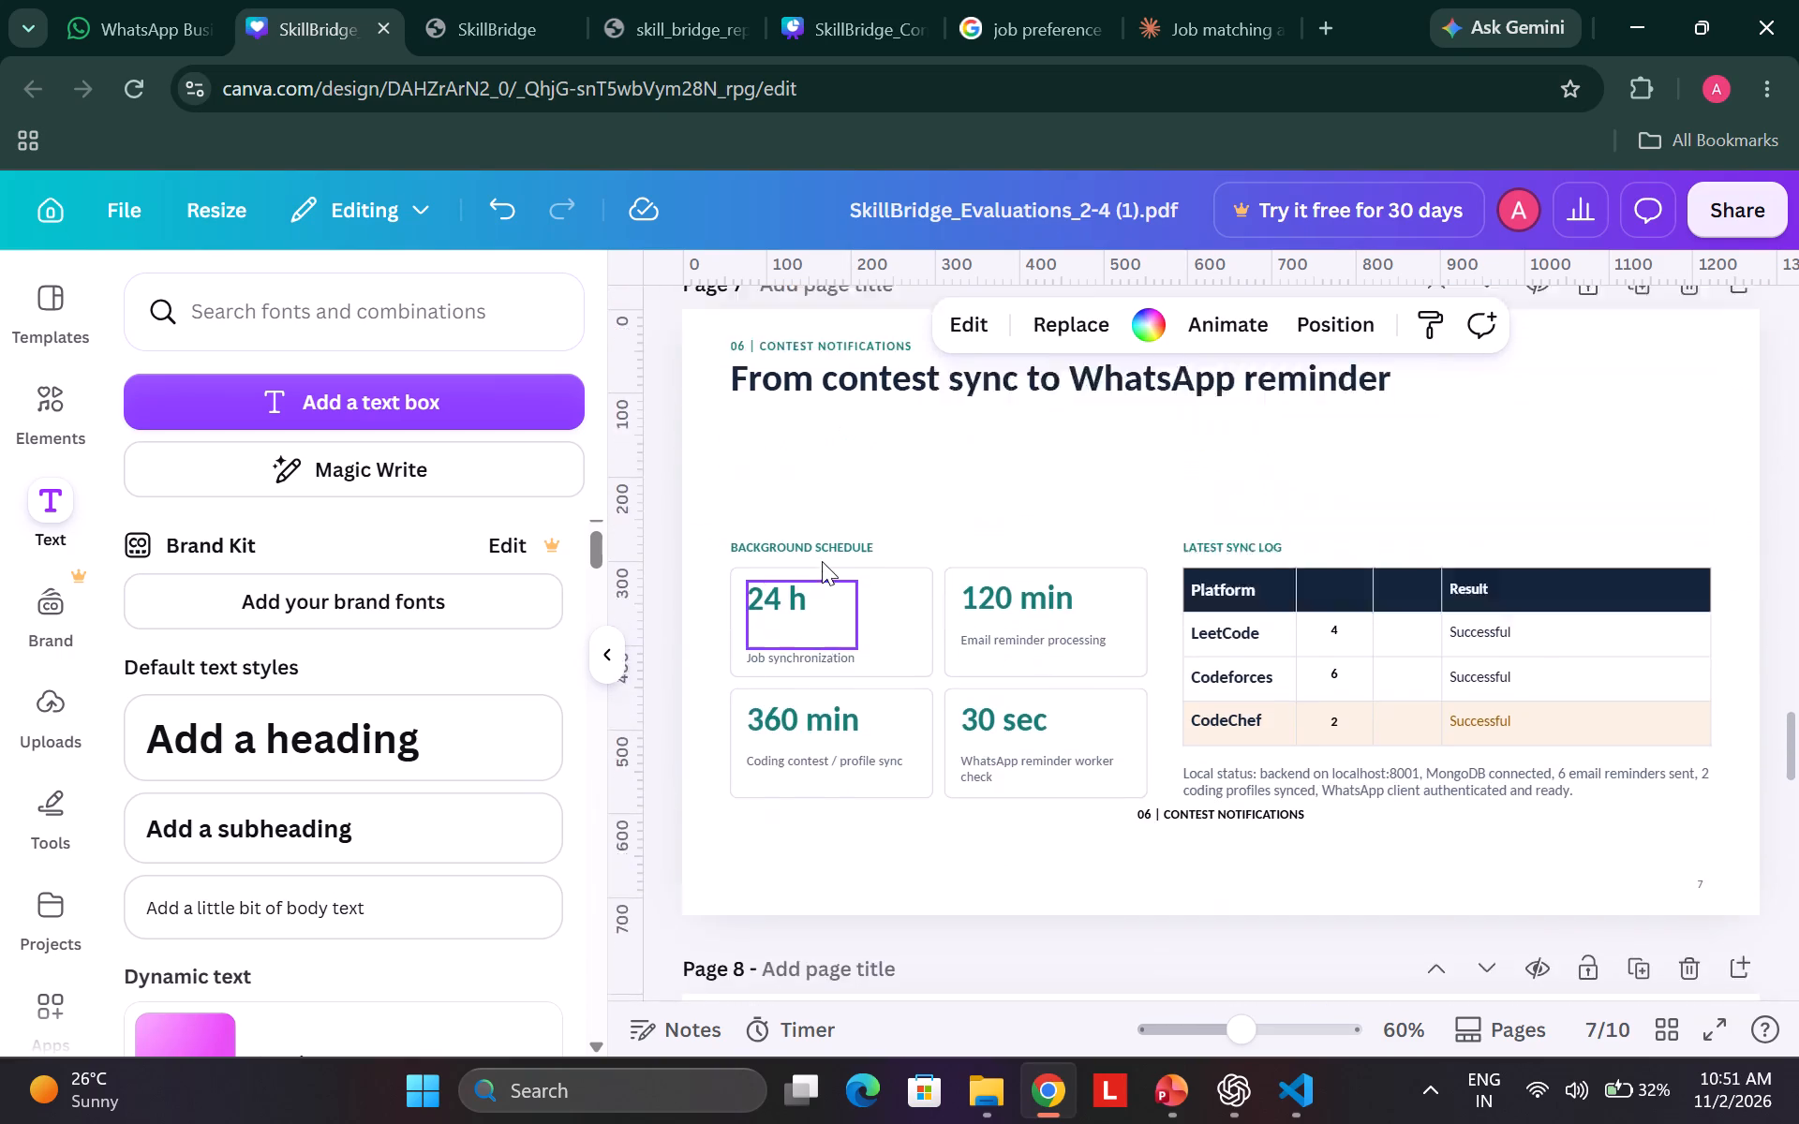
Delete page 7, the “From contest sync to WhatsApp reminder” slide.
{"action": "scroll", "coordinate": [822, 561], "scroll_direction": "up", "scroll_amount": 1}
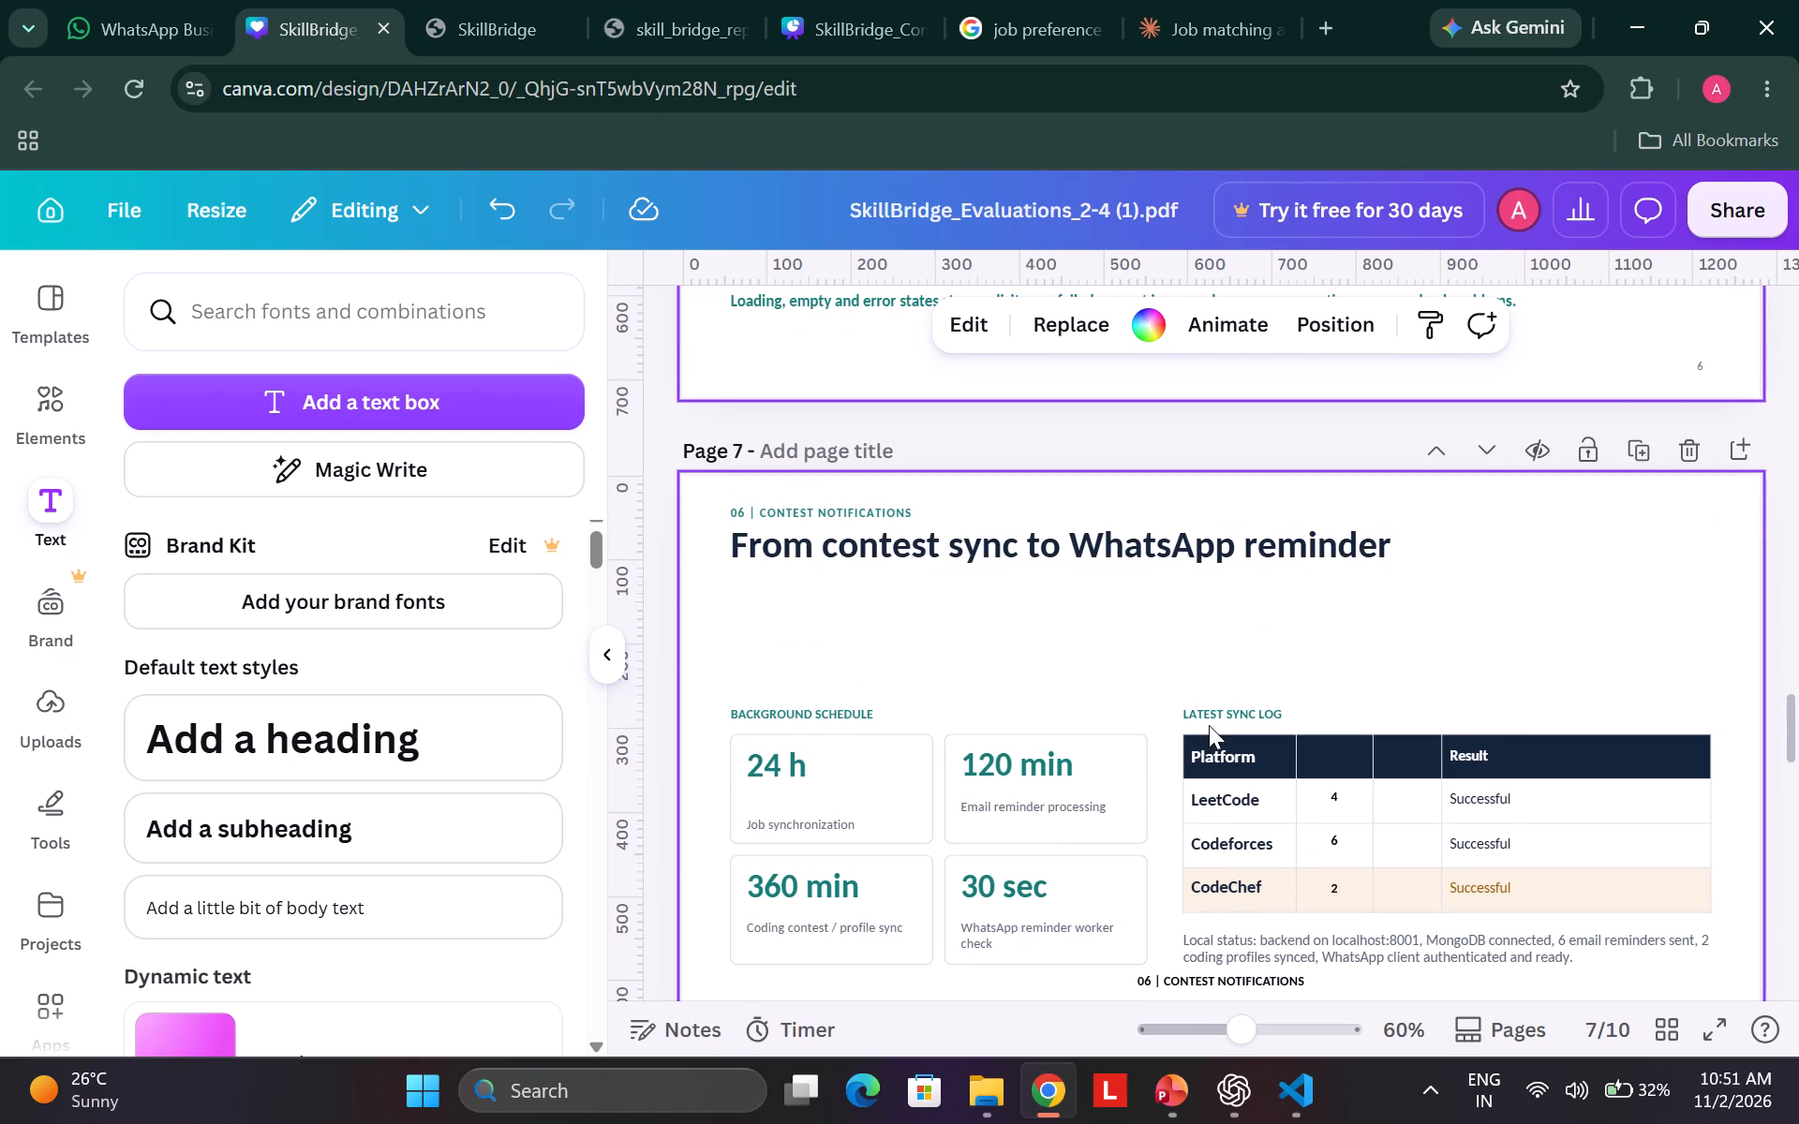
{"action": "left_click", "coordinate": [1420, 669]}
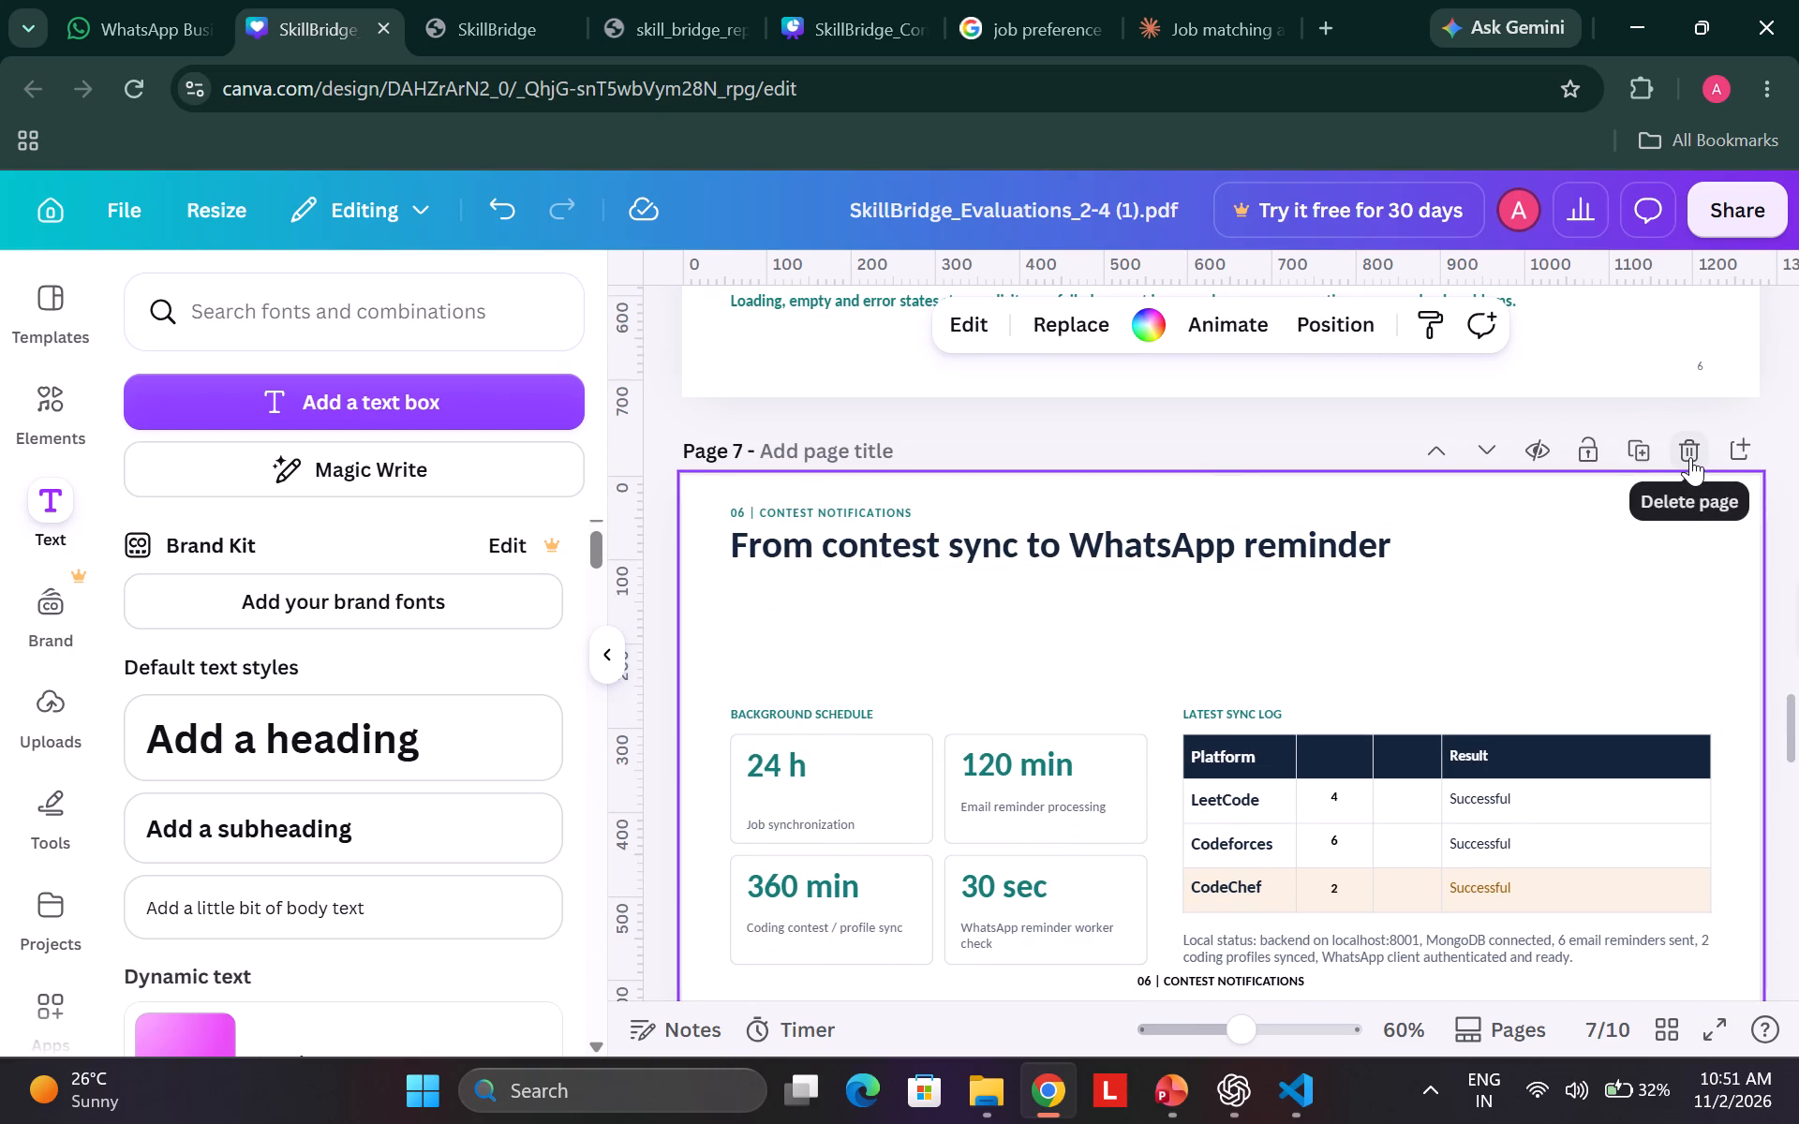
{"action": "left_click", "coordinate": [1690, 457]}
Select the “07 | PREPARE WITH API” section label on page 7 for editing.
{"action": "scroll", "coordinate": [1071, 599], "scroll_direction": "up", "scroll_amount": 1}
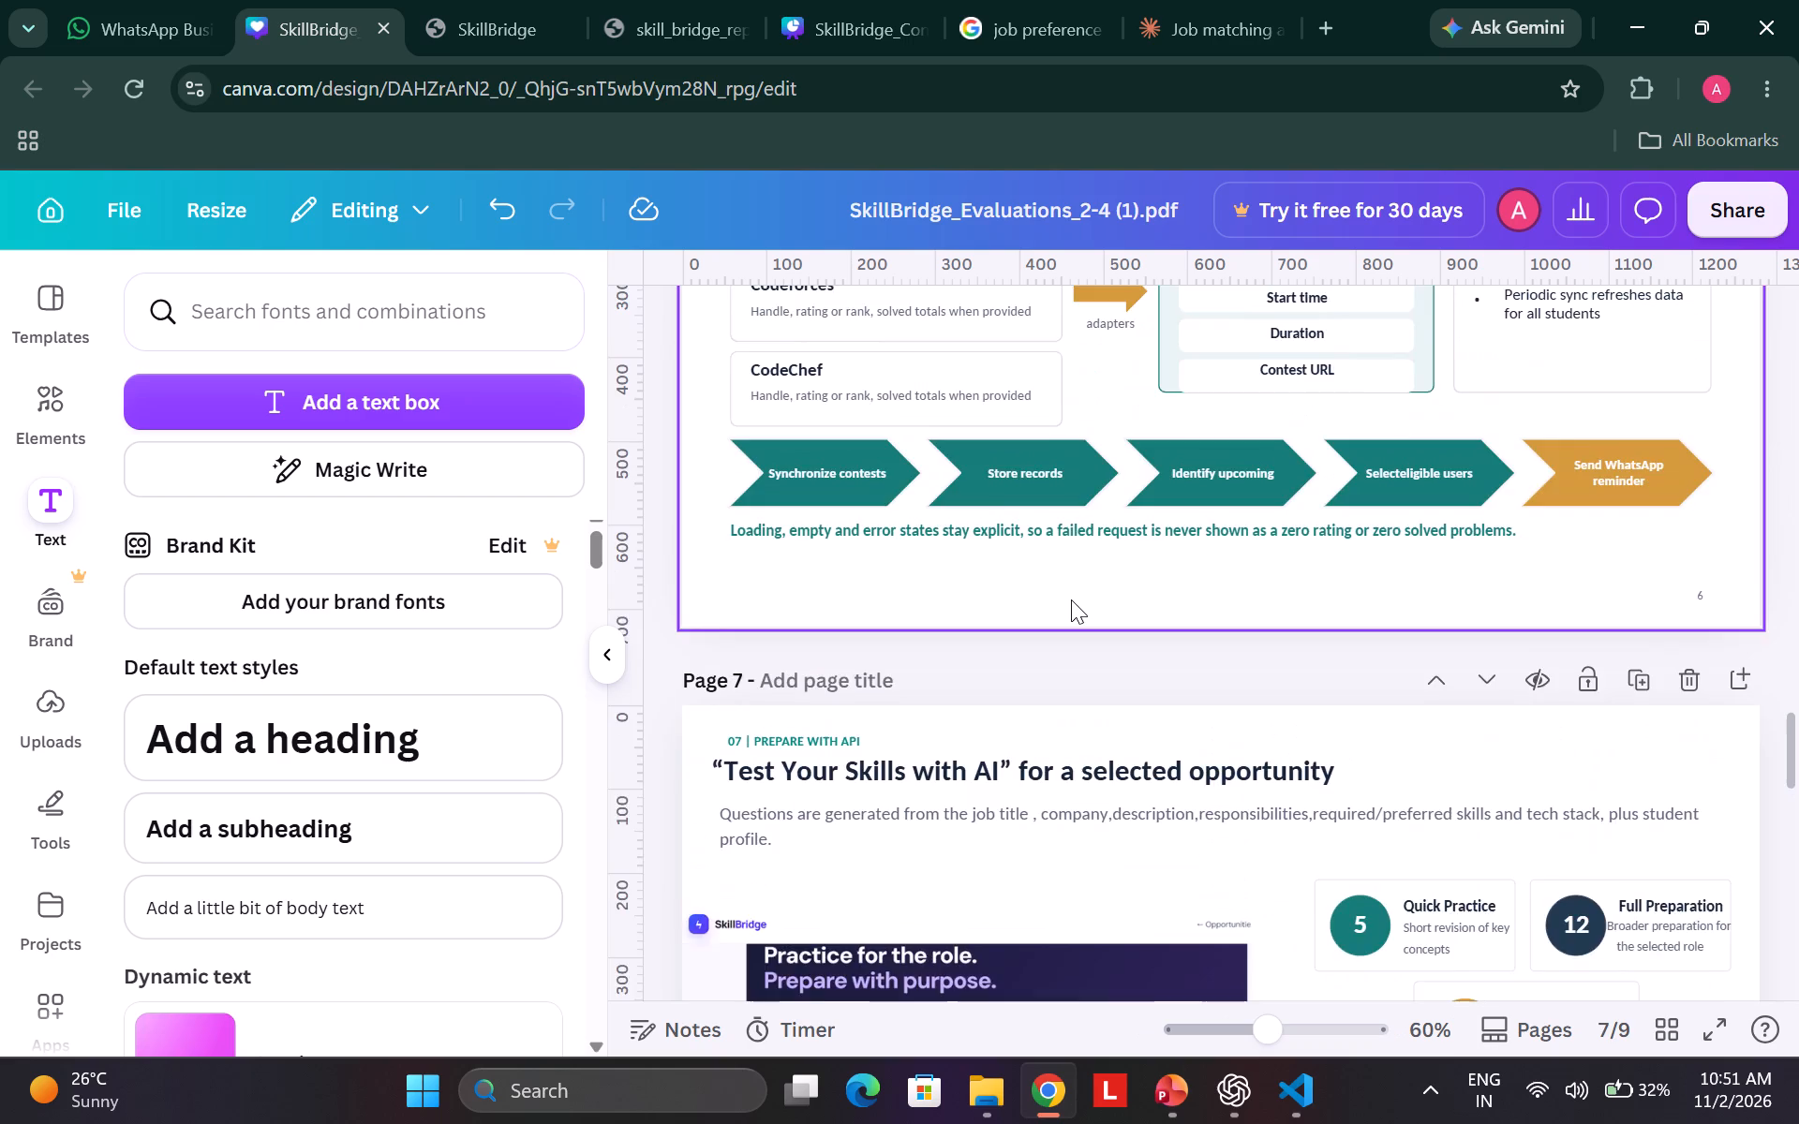
{"action": "scroll", "coordinate": [1071, 599], "scroll_direction": "up", "scroll_amount": 2}
{"action": "scroll", "coordinate": [1071, 599], "scroll_direction": "down", "scroll_amount": 1}
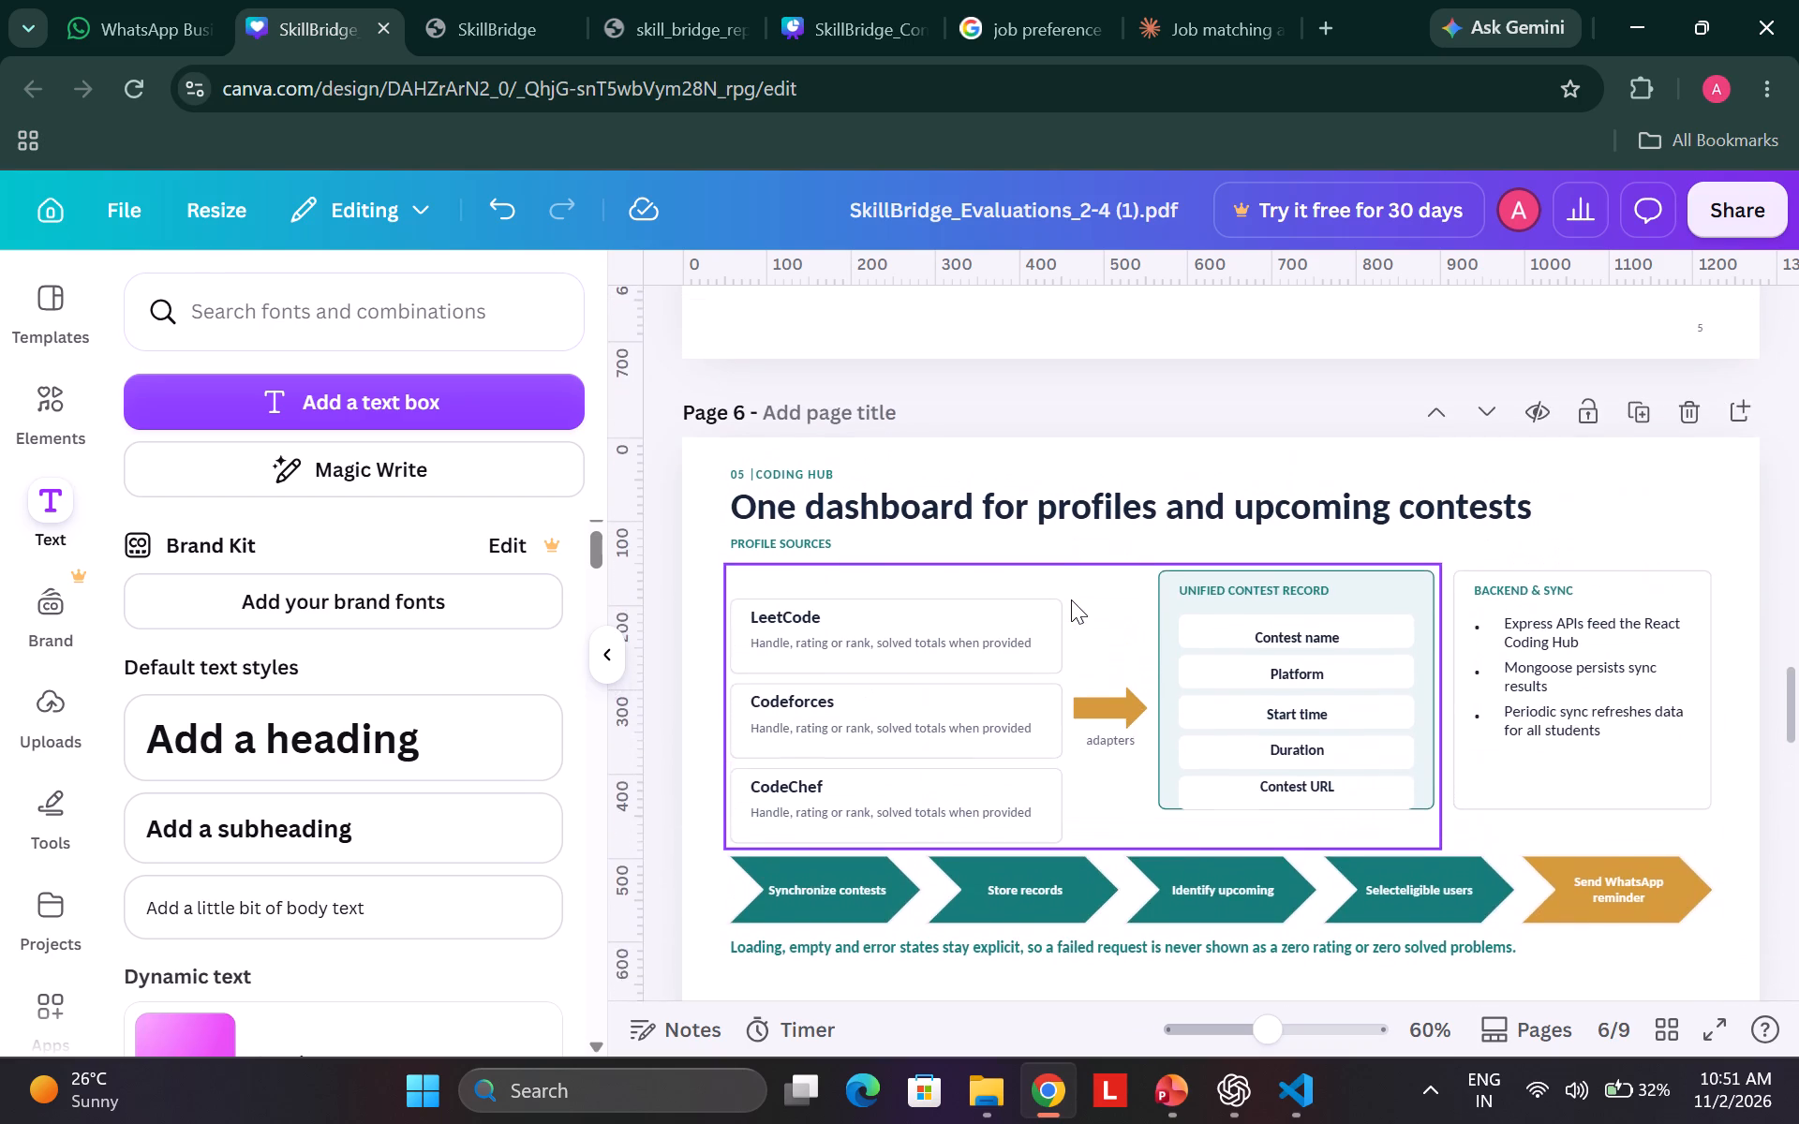
{"action": "scroll", "coordinate": [1071, 599], "scroll_direction": "down", "scroll_amount": 2}
{"action": "left_click", "coordinate": [739, 497]}
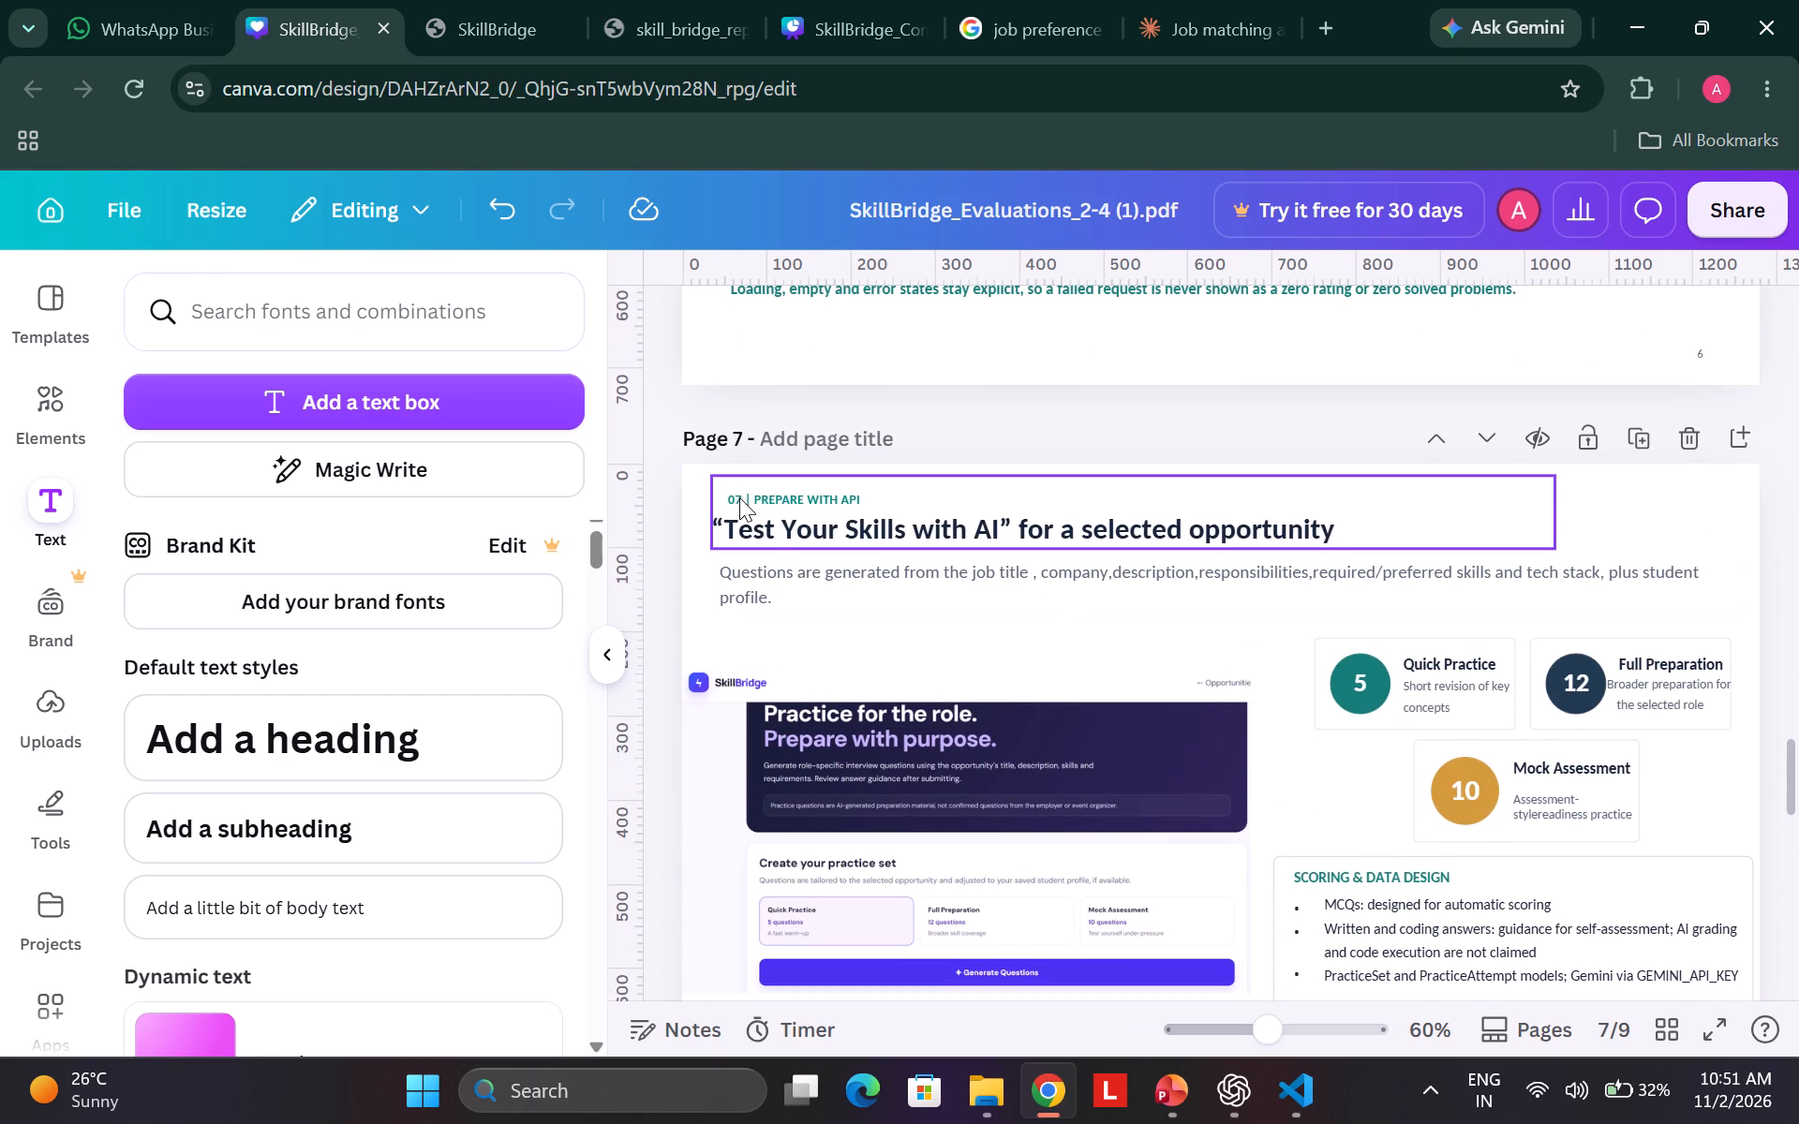
{"action": "left_click", "coordinate": [739, 497]}
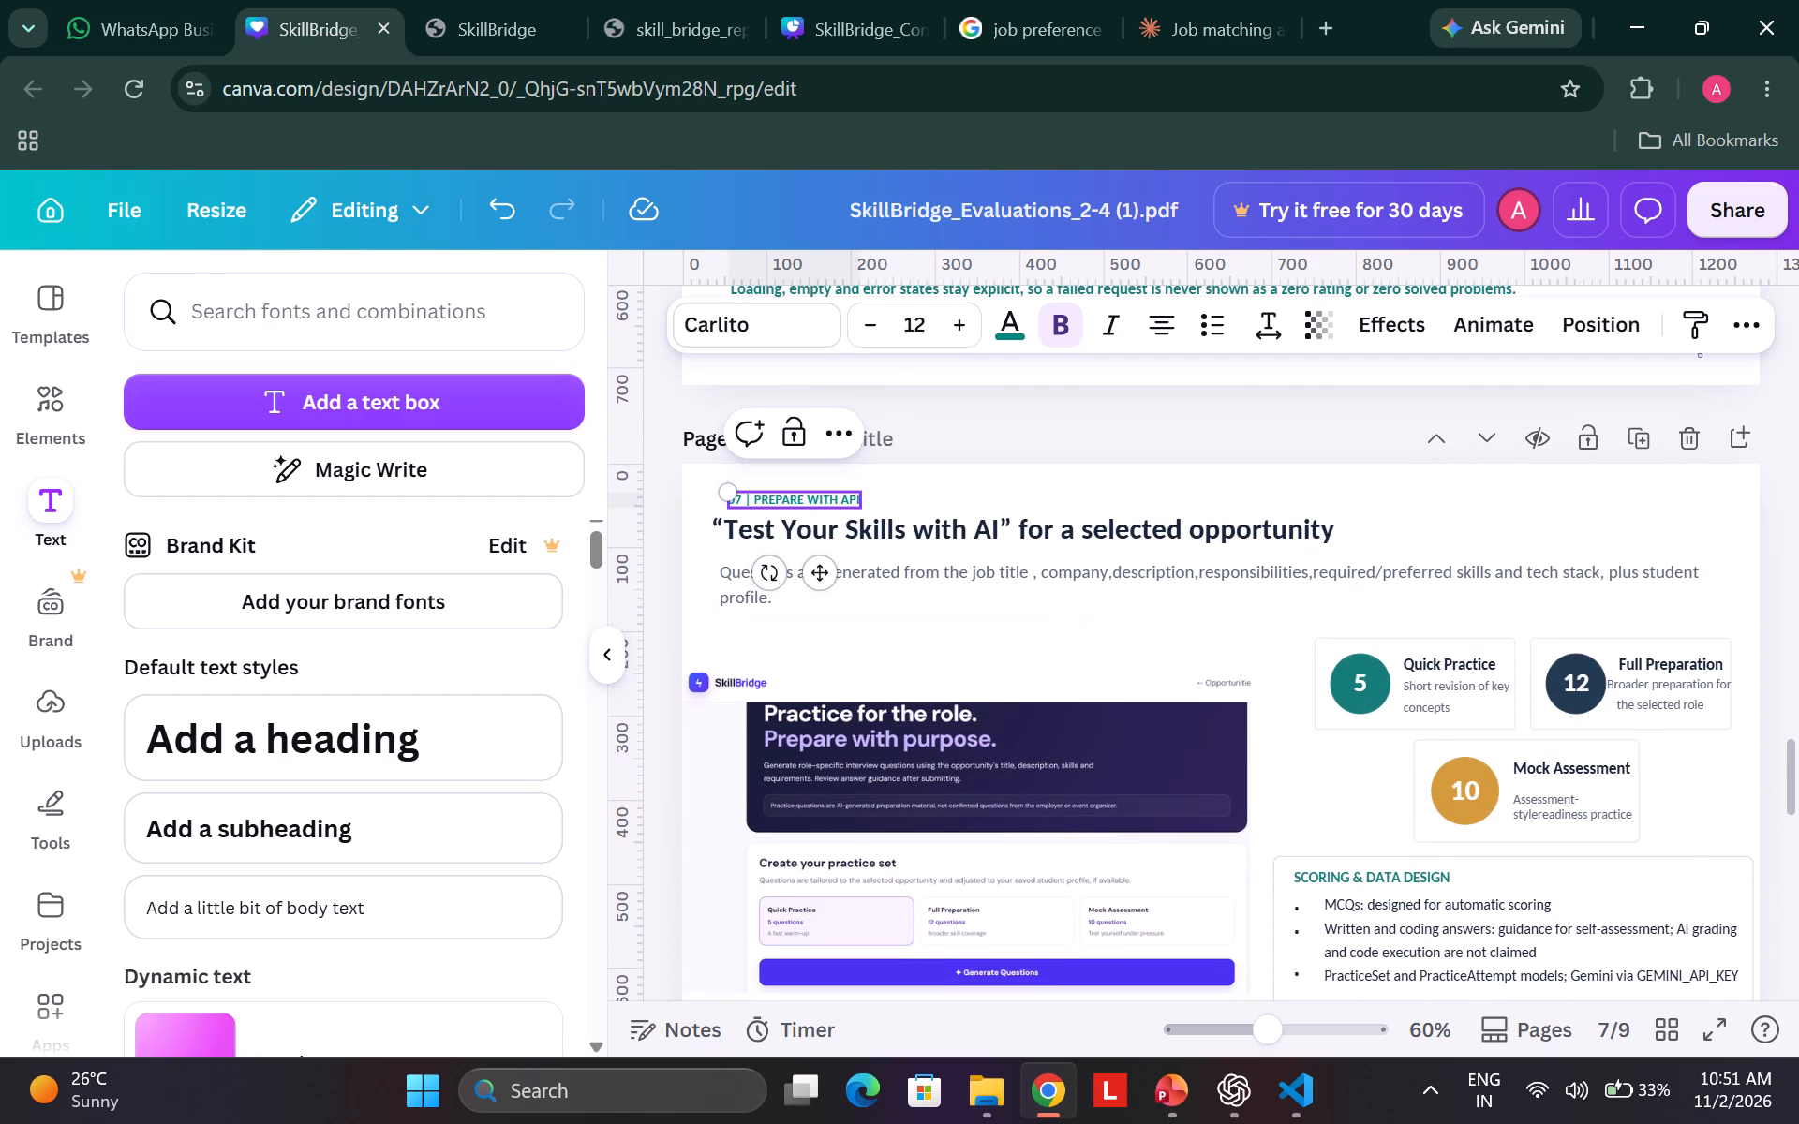
Change the section number in page 7's “PREPARE WITH API” label to 06.
{"action": "key", "text": "BackSpace"}
{"action": "key", "text": "6"}
{"action": "left_click", "coordinate": [1517, 509]}
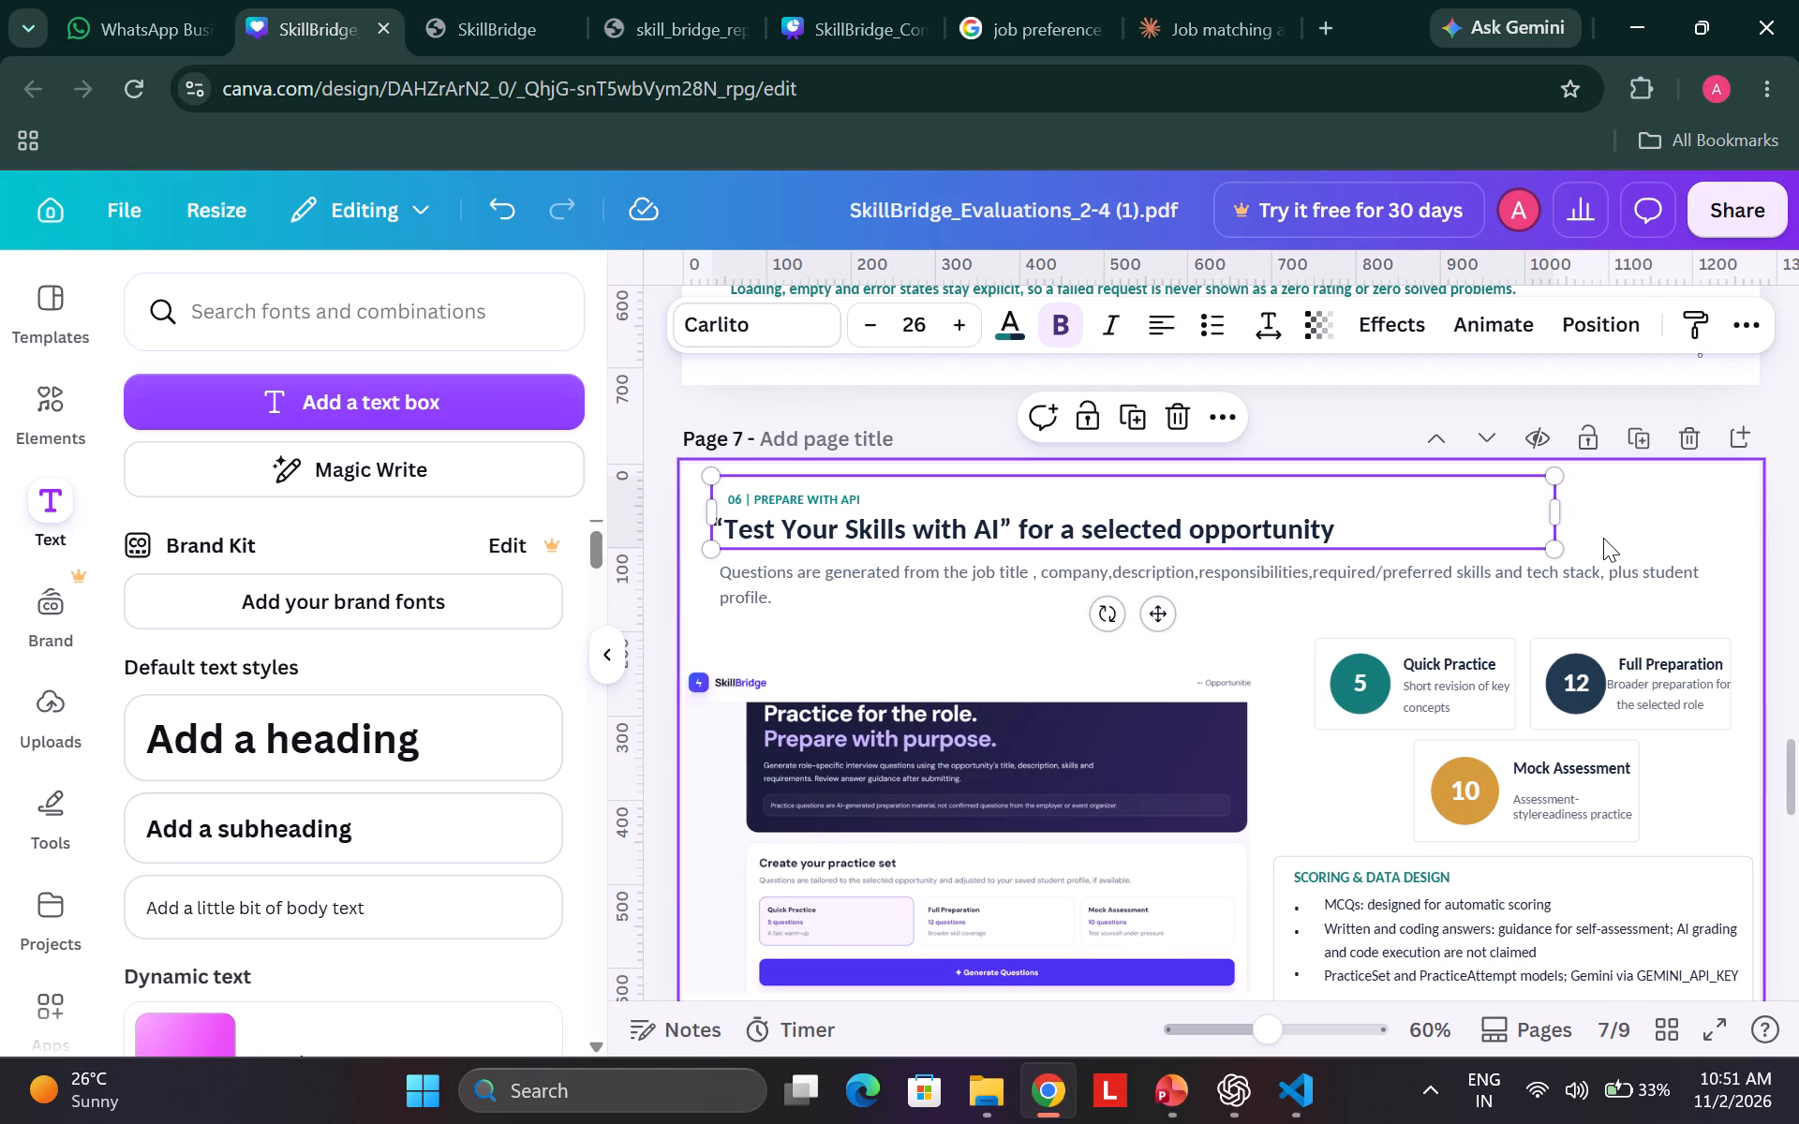
{"action": "left_click", "coordinate": [1603, 538]}
Review pages 7 to 9, examining the practice slide, the “Conclusion and future scope” slide and the References slide.
{"action": "scroll", "coordinate": [1126, 604], "scroll_direction": "down", "scroll_amount": 2}
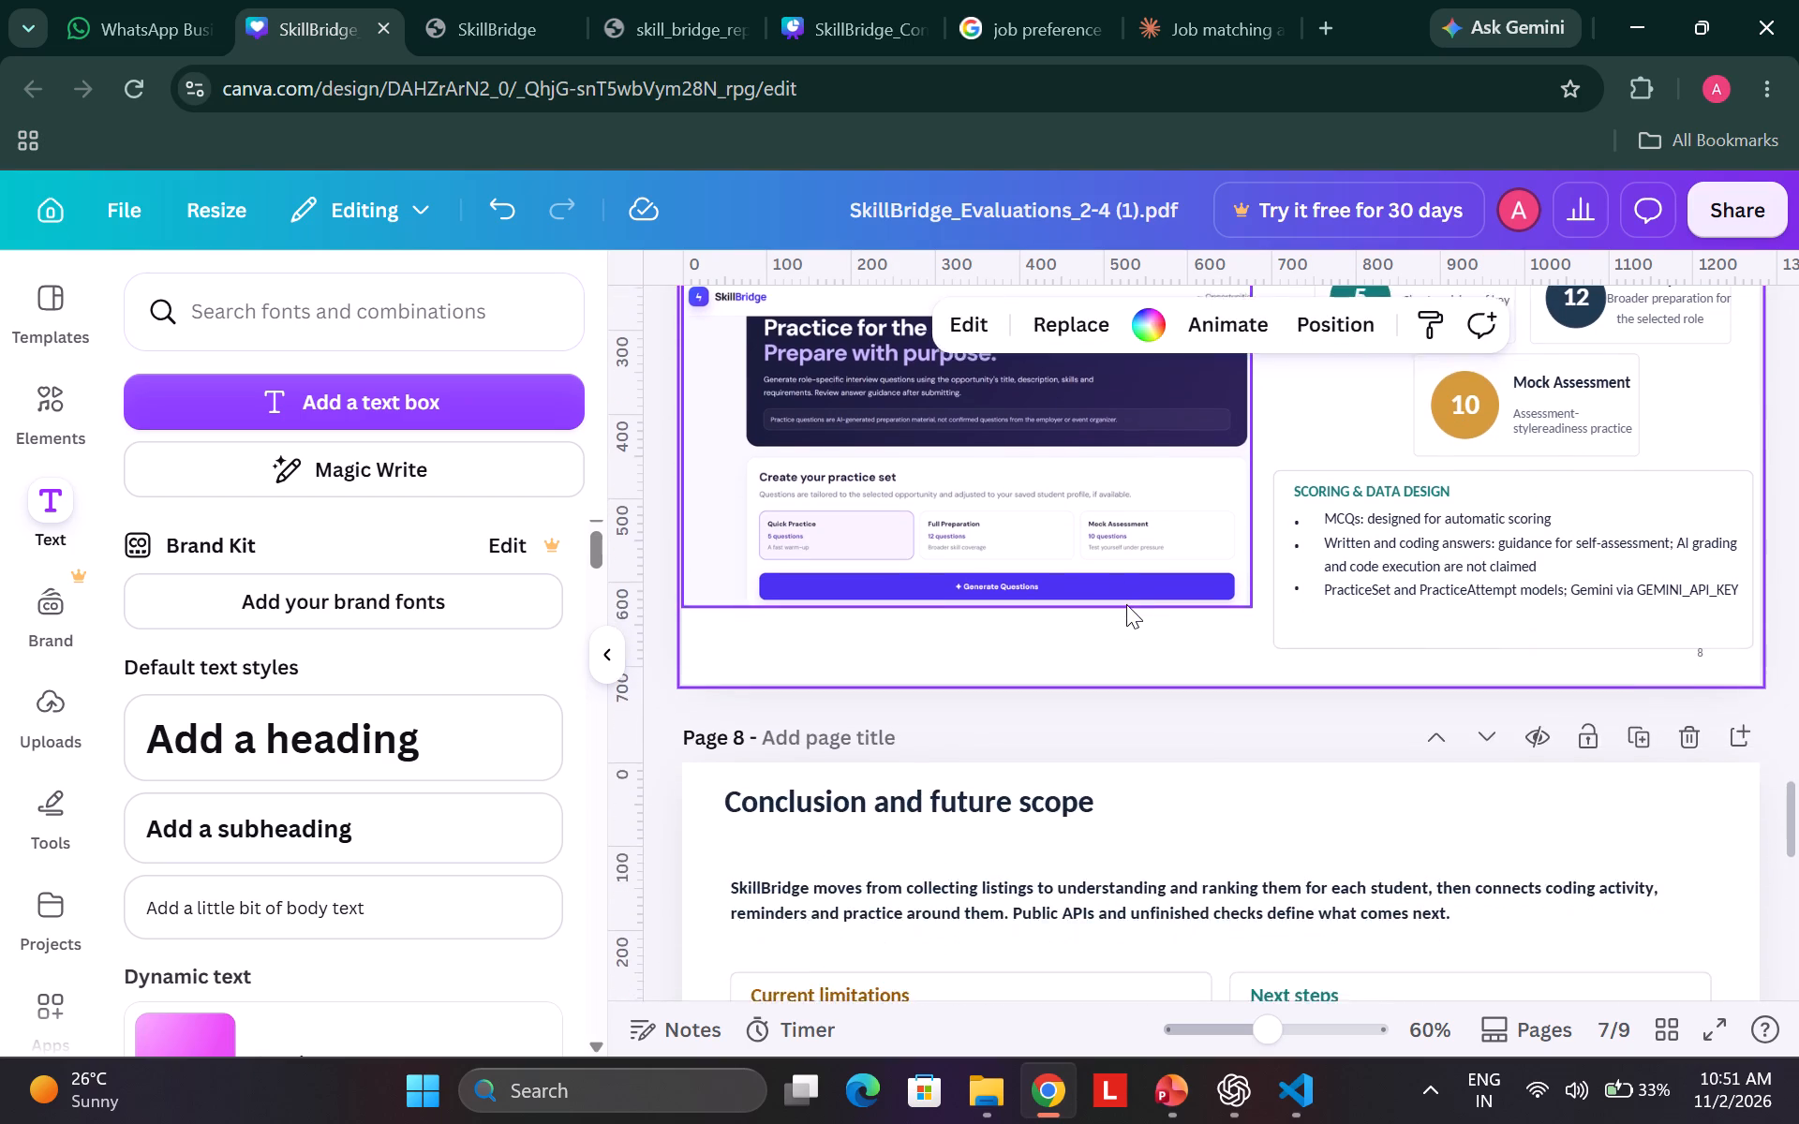
{"action": "scroll", "coordinate": [1126, 604], "scroll_direction": "down", "scroll_amount": 1}
{"action": "scroll", "coordinate": [996, 597], "scroll_direction": "up", "scroll_amount": 1}
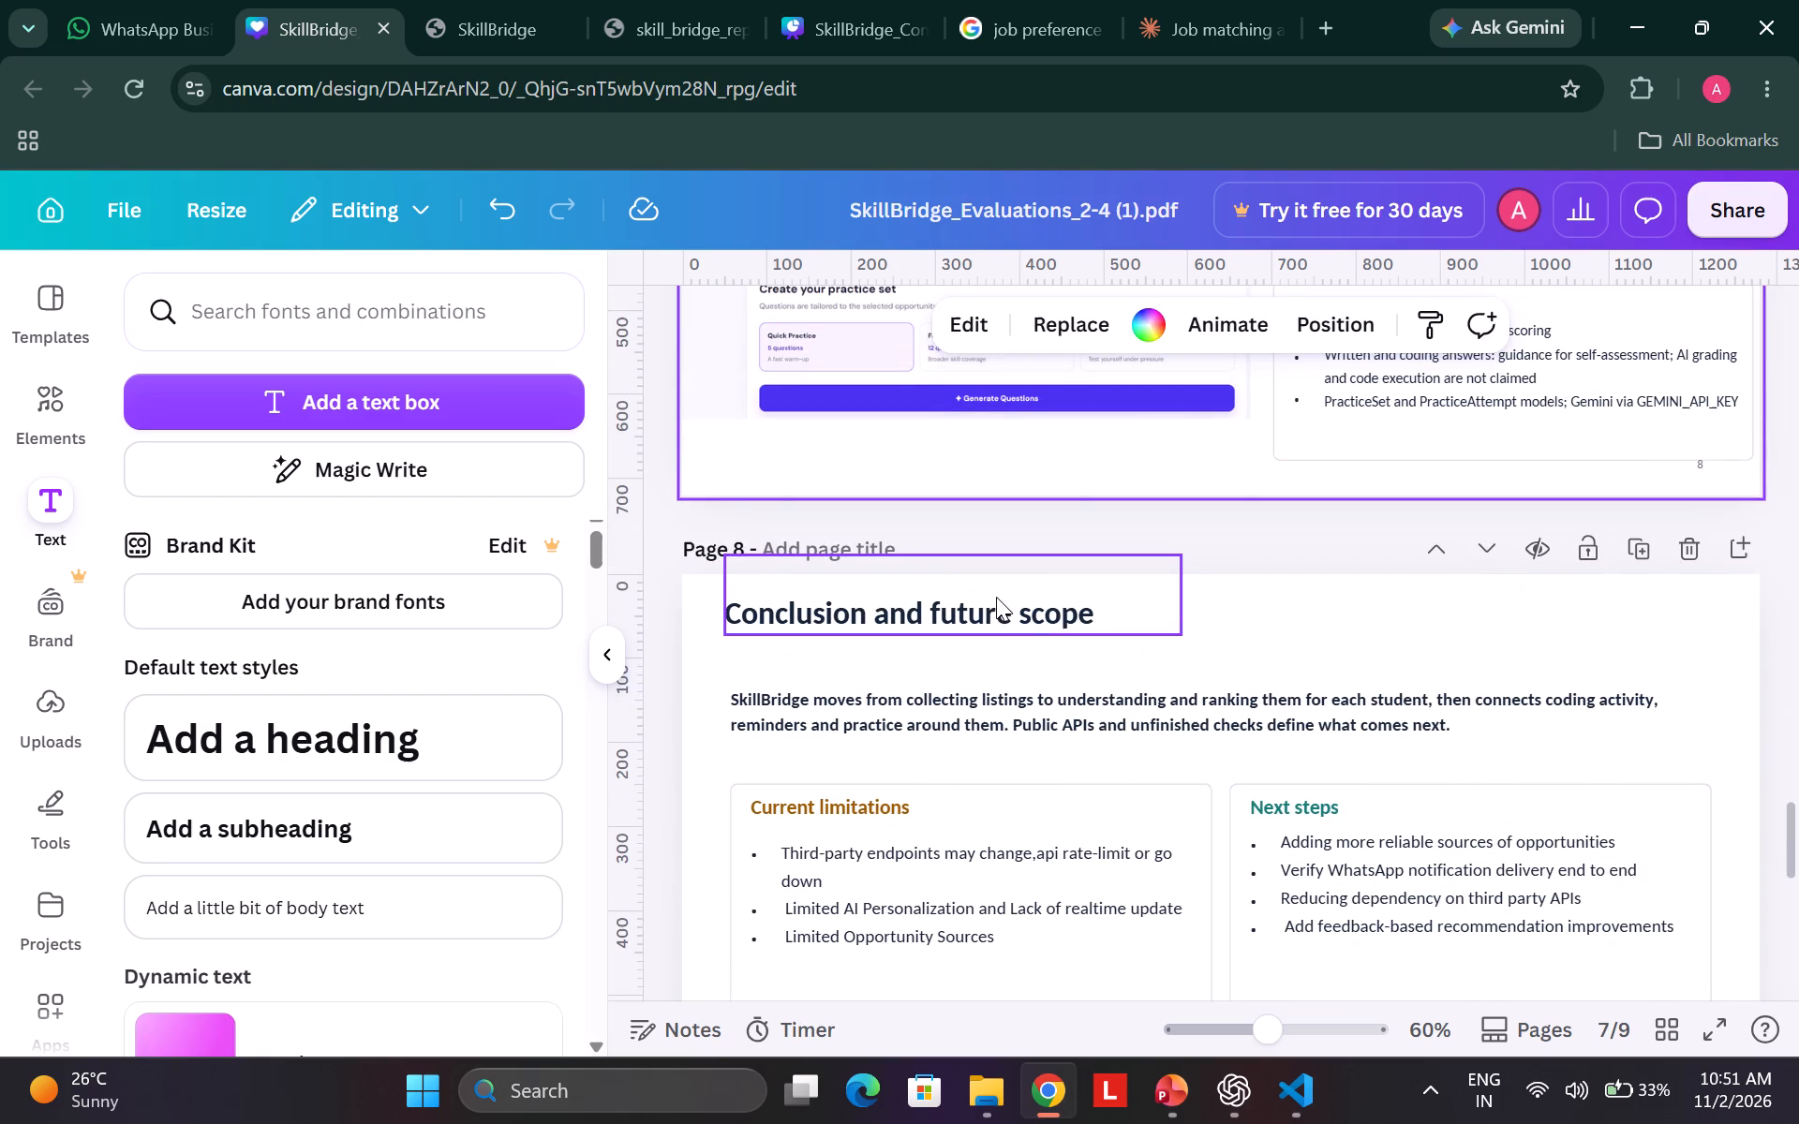
{"action": "scroll", "coordinate": [996, 597], "scroll_direction": "down", "scroll_amount": 2}
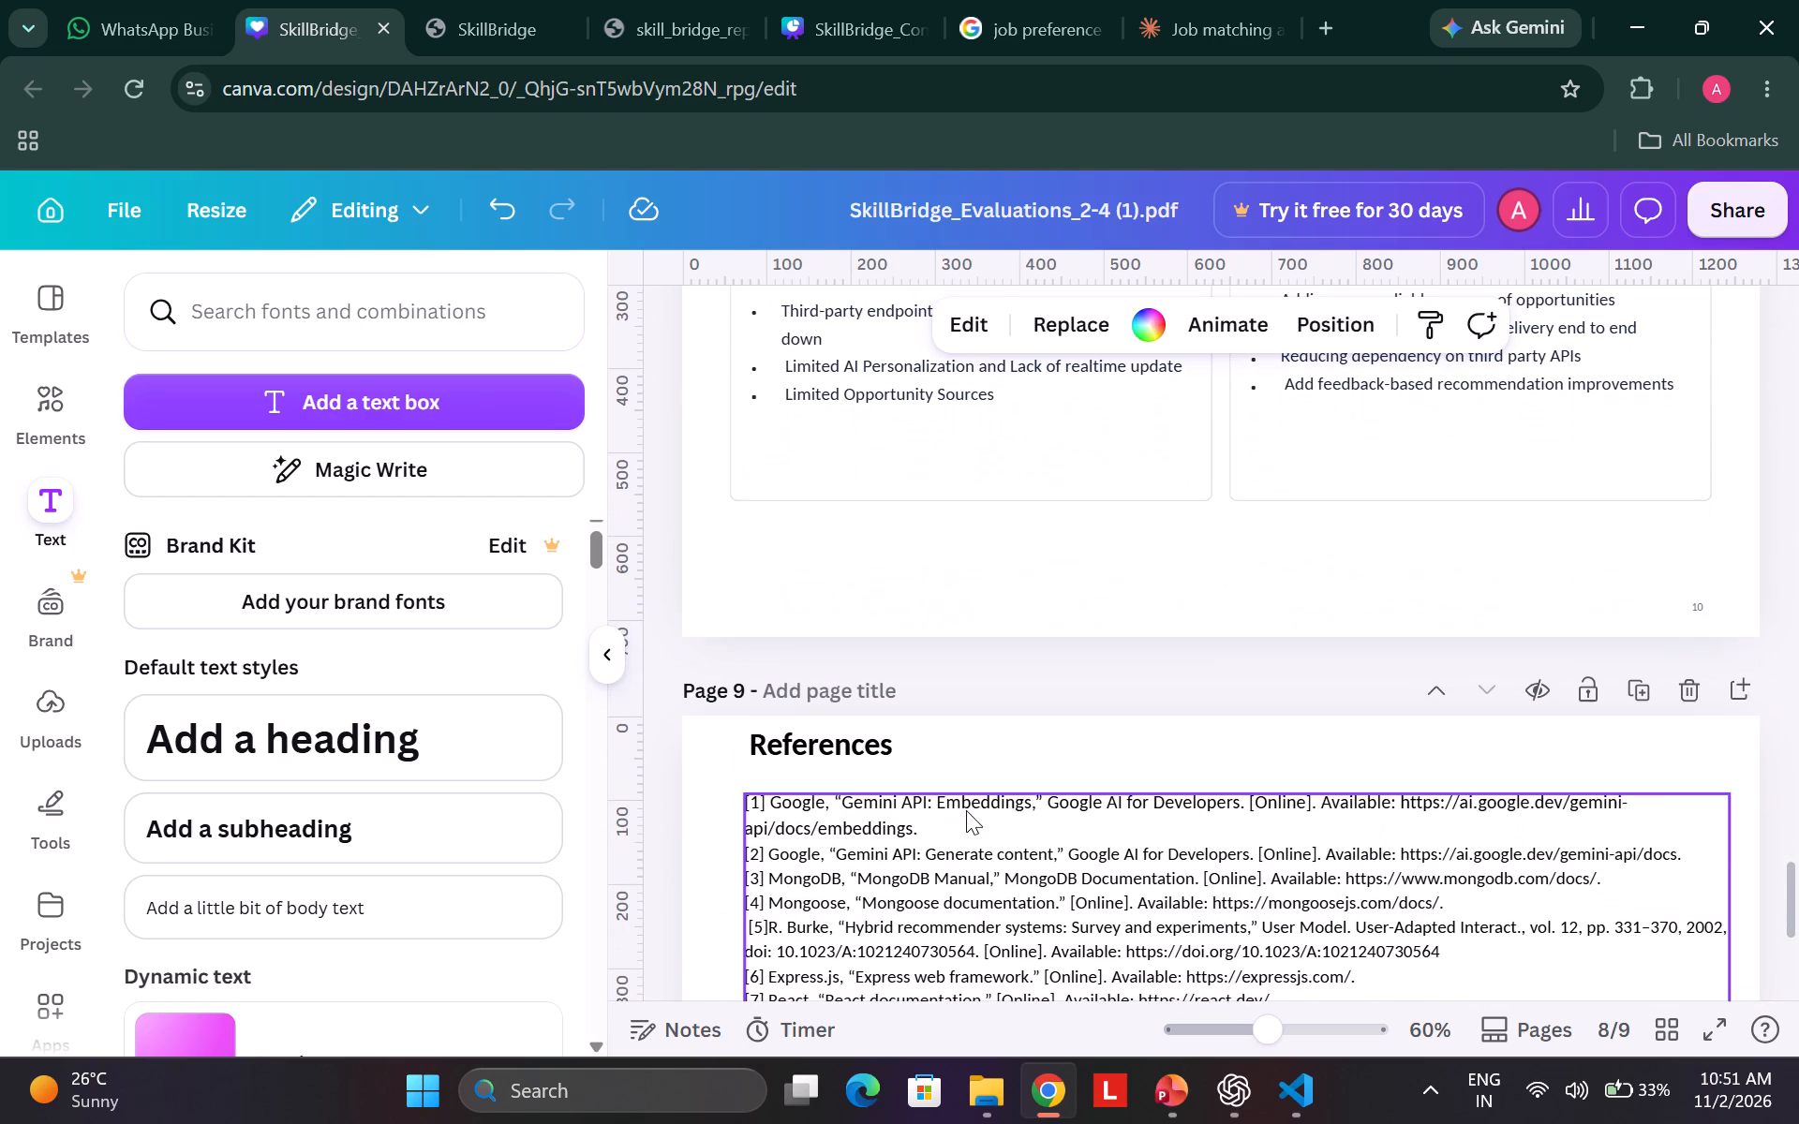
{"action": "scroll", "coordinate": [966, 810], "scroll_direction": "down", "scroll_amount": 1}
{"action": "scroll", "coordinate": [966, 810], "scroll_direction": "up", "scroll_amount": 4}
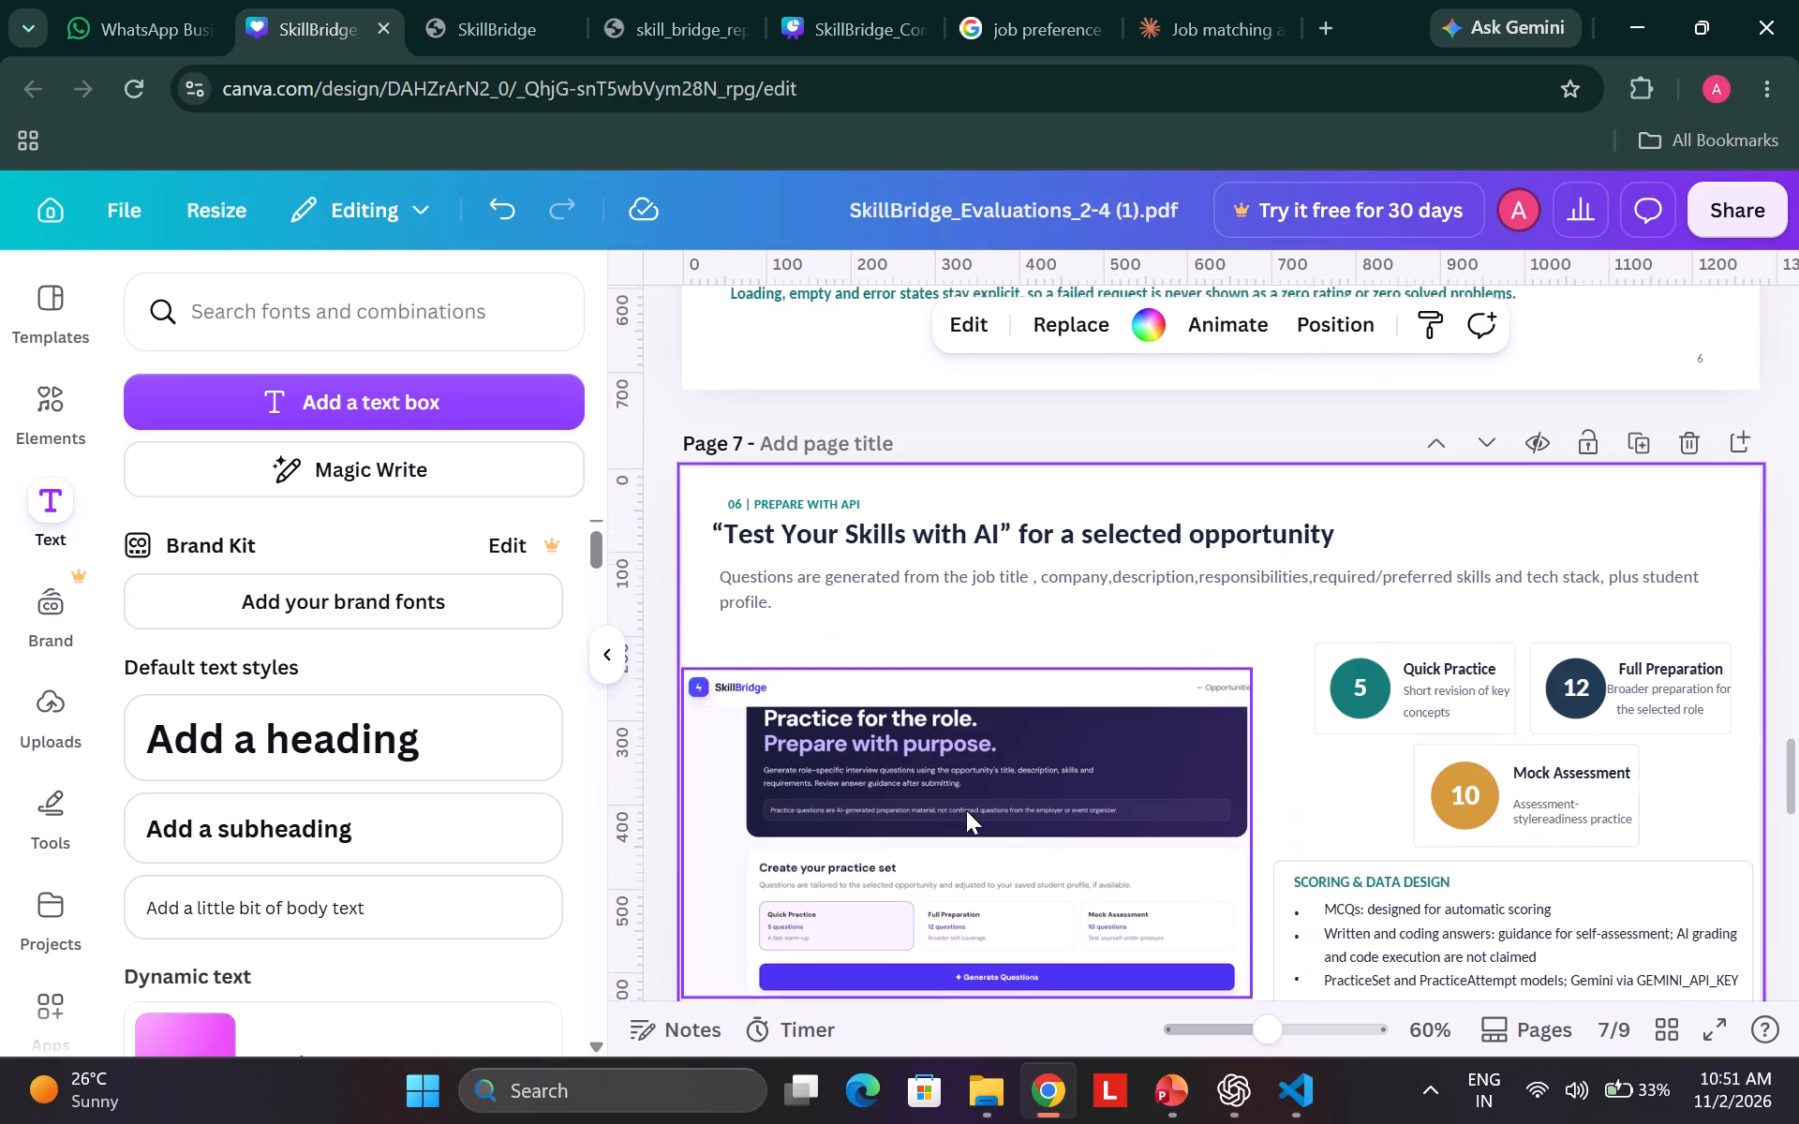
{"action": "scroll", "coordinate": [966, 810], "scroll_direction": "up", "scroll_amount": 1}
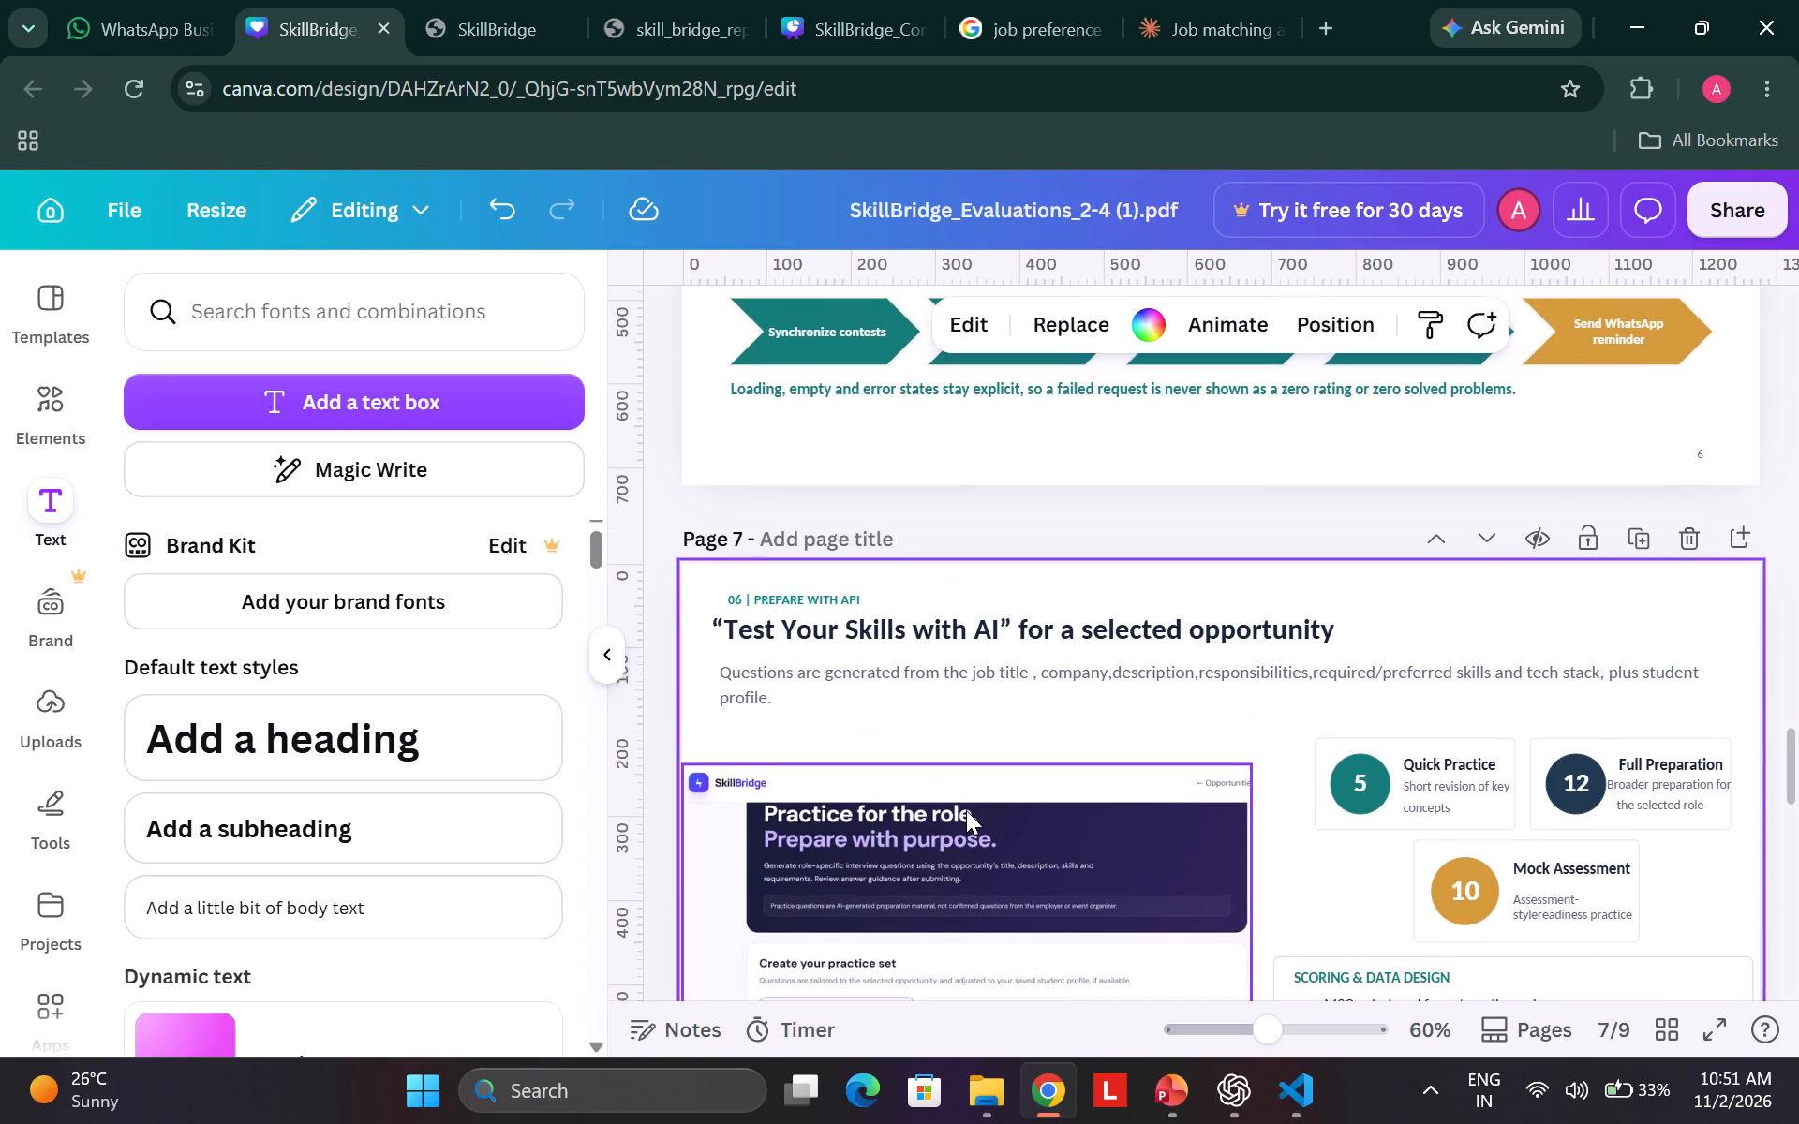
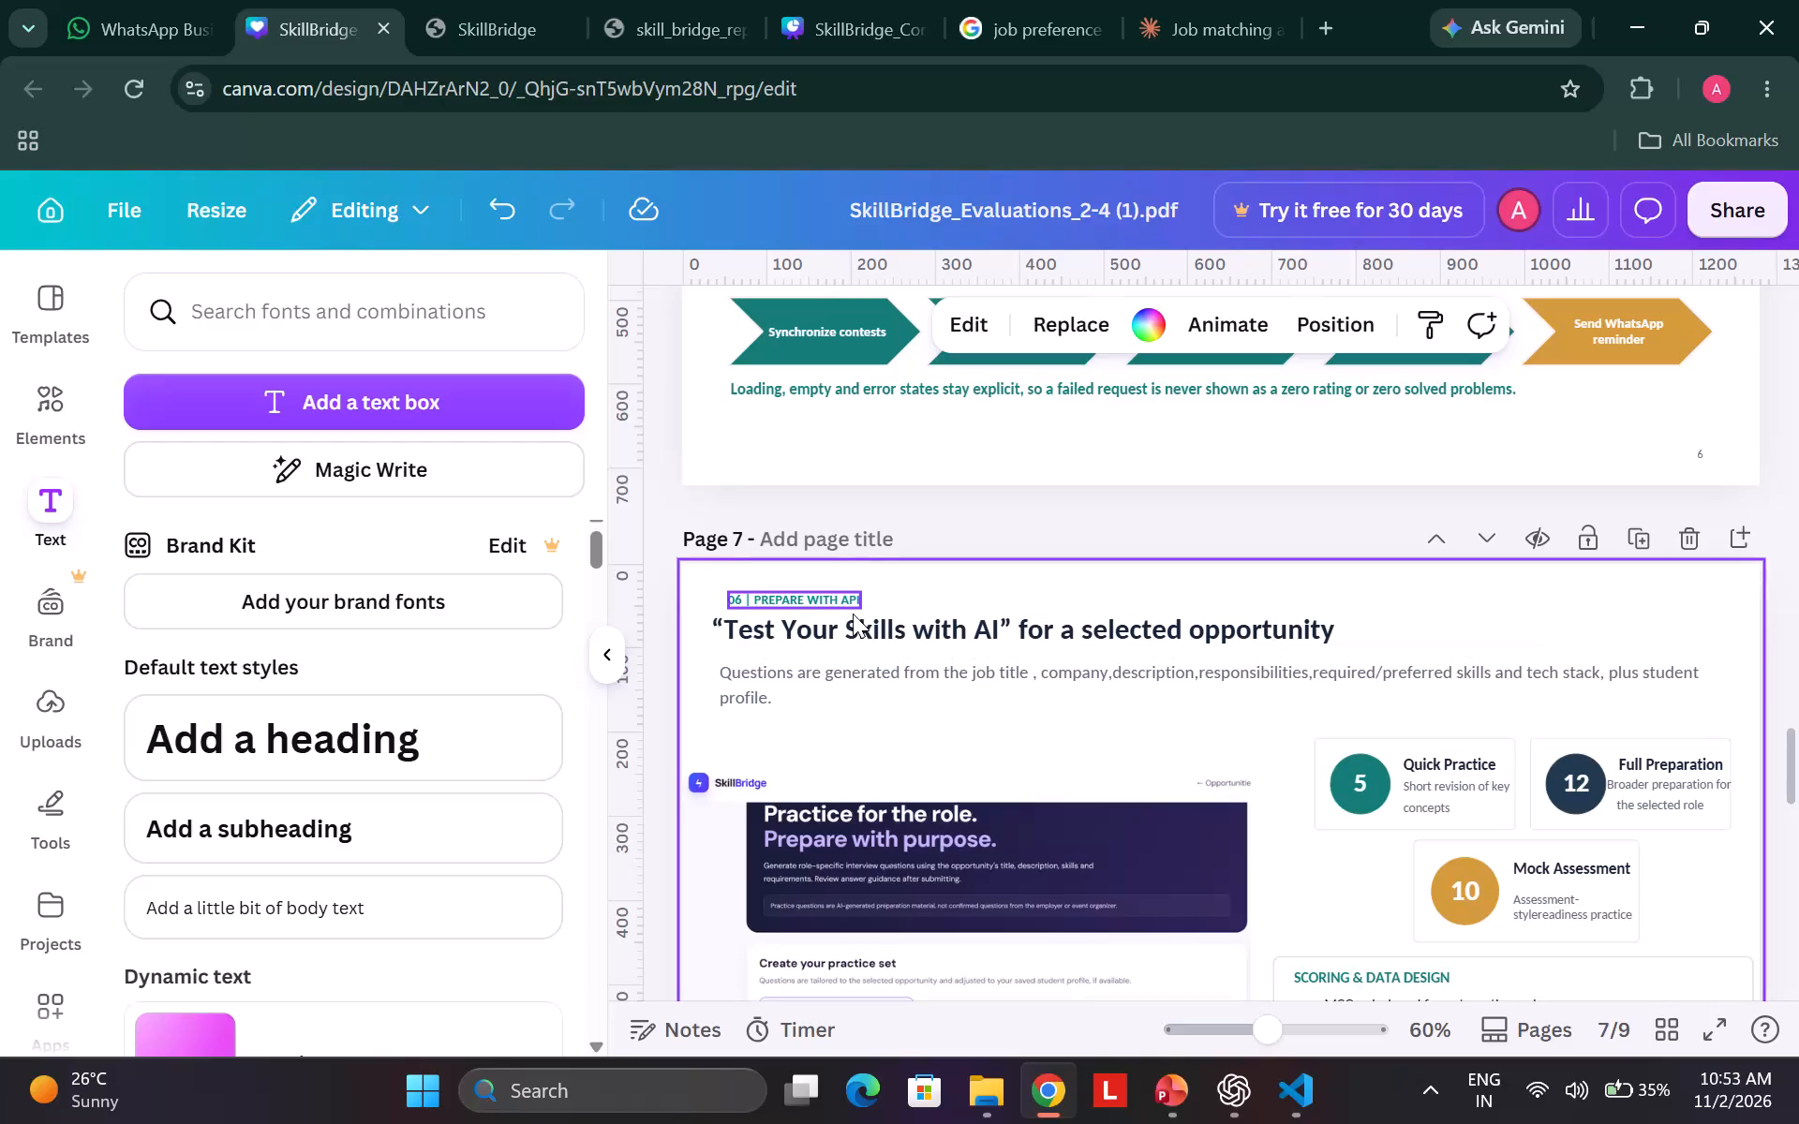
Correct page 7's section label to read “PREPARE WITH AI”.
{"action": "left_click", "coordinate": [853, 599]}
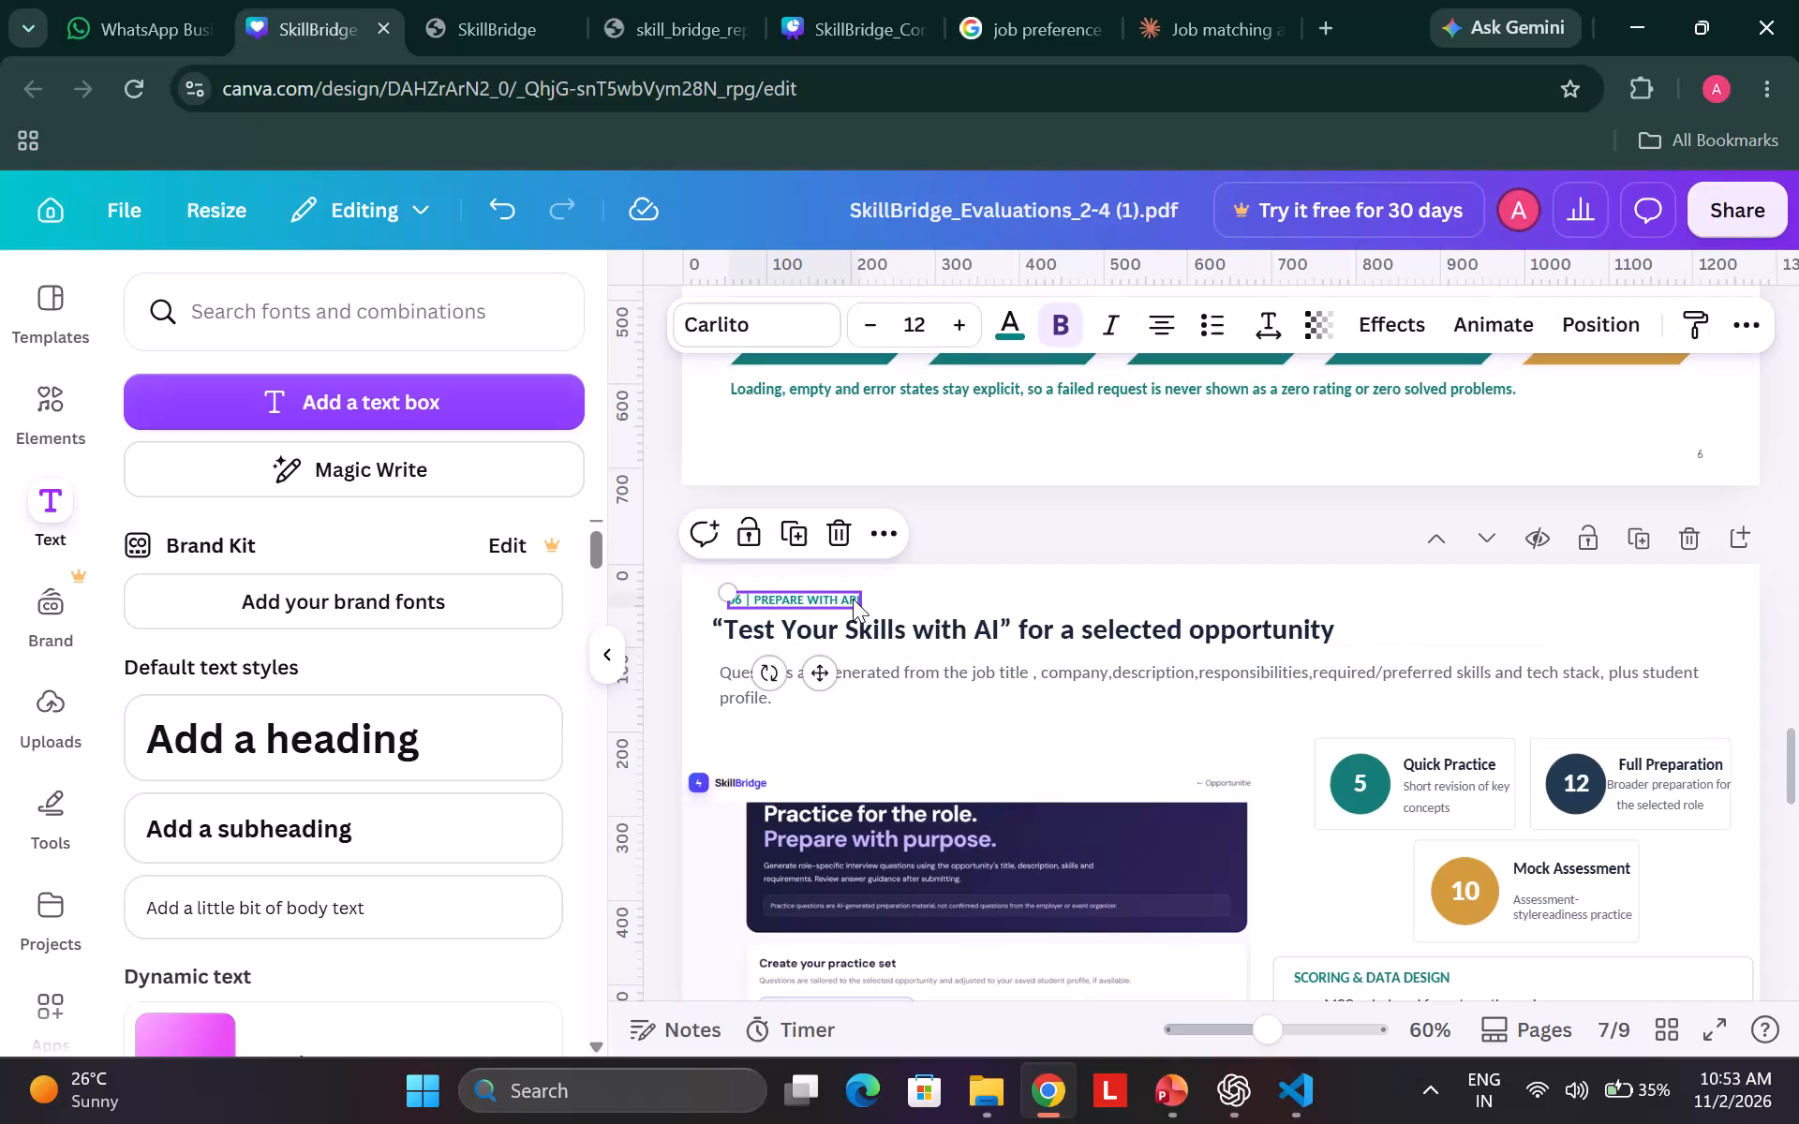
{"action": "left_click", "coordinate": [853, 599]}
{"action": "key", "text": "Right"}
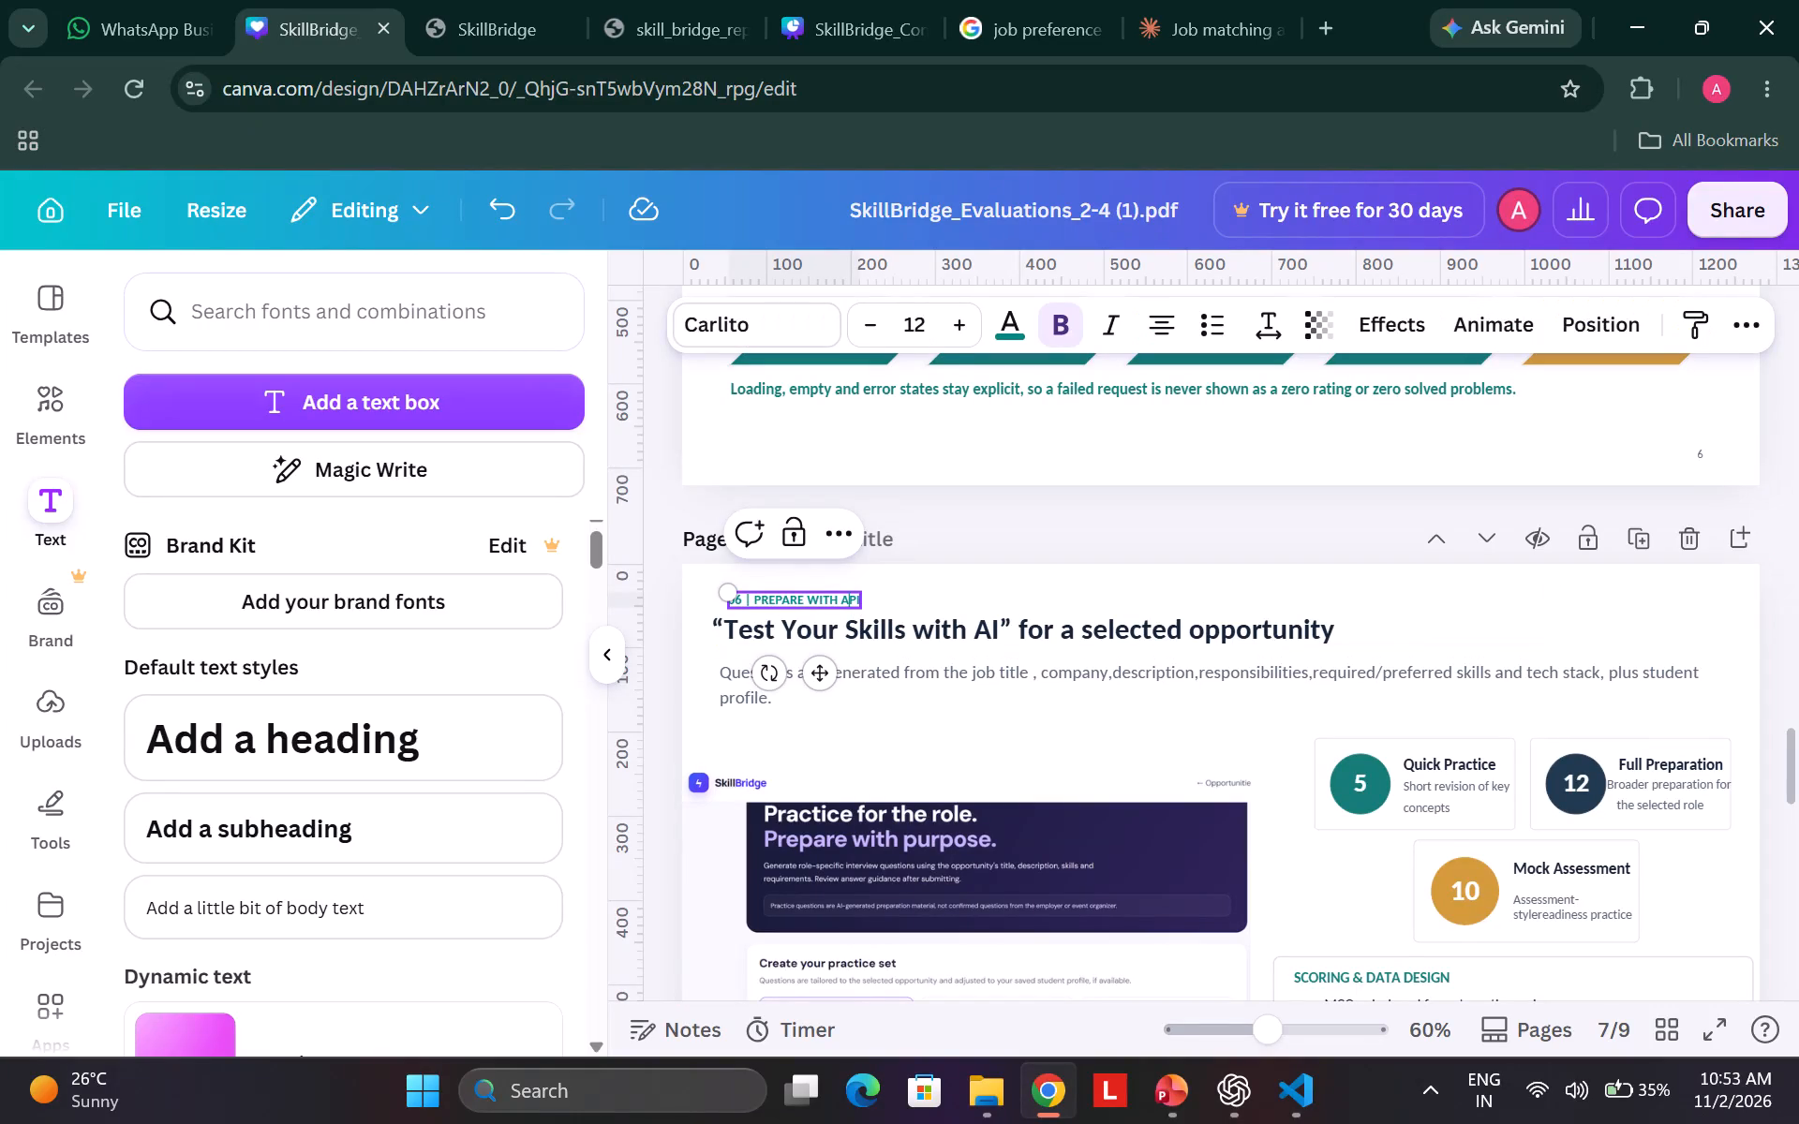
{"action": "key", "text": "BackSpace"}
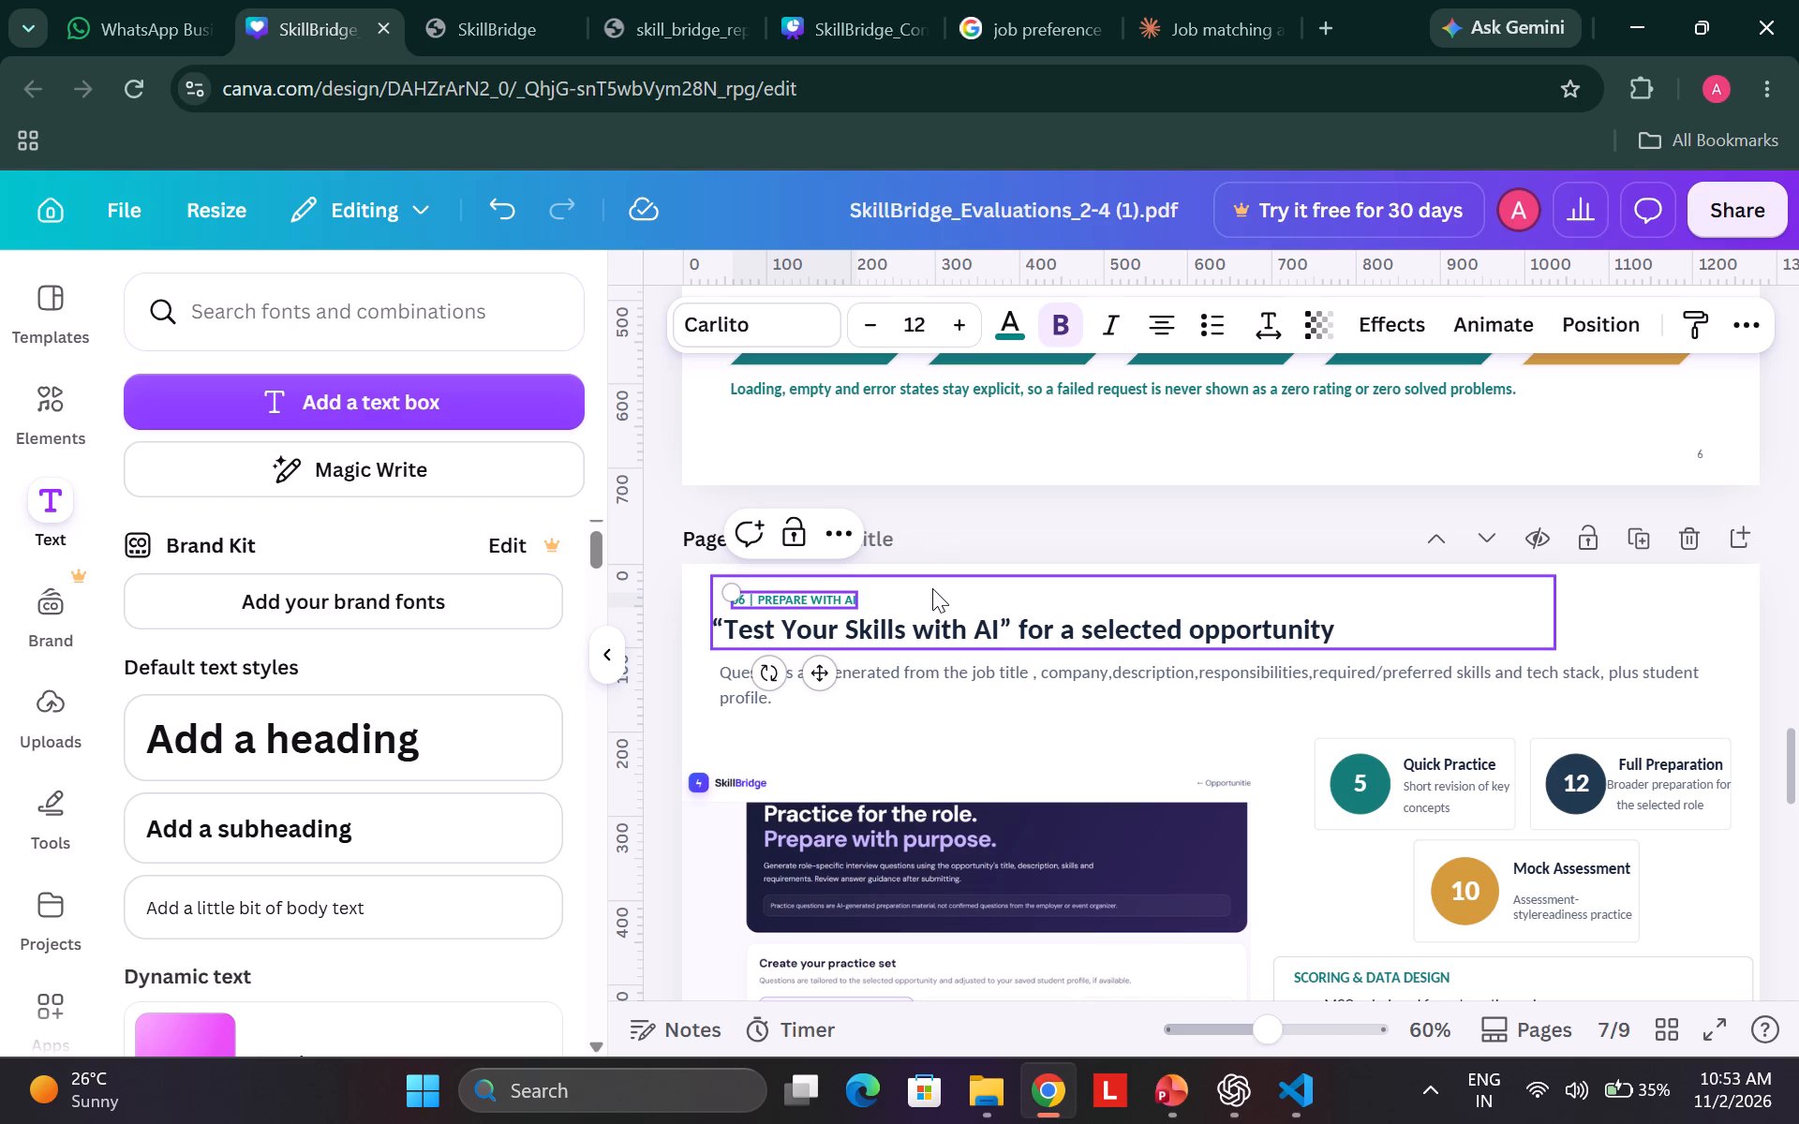
{"action": "left_click", "coordinate": [1007, 511]}
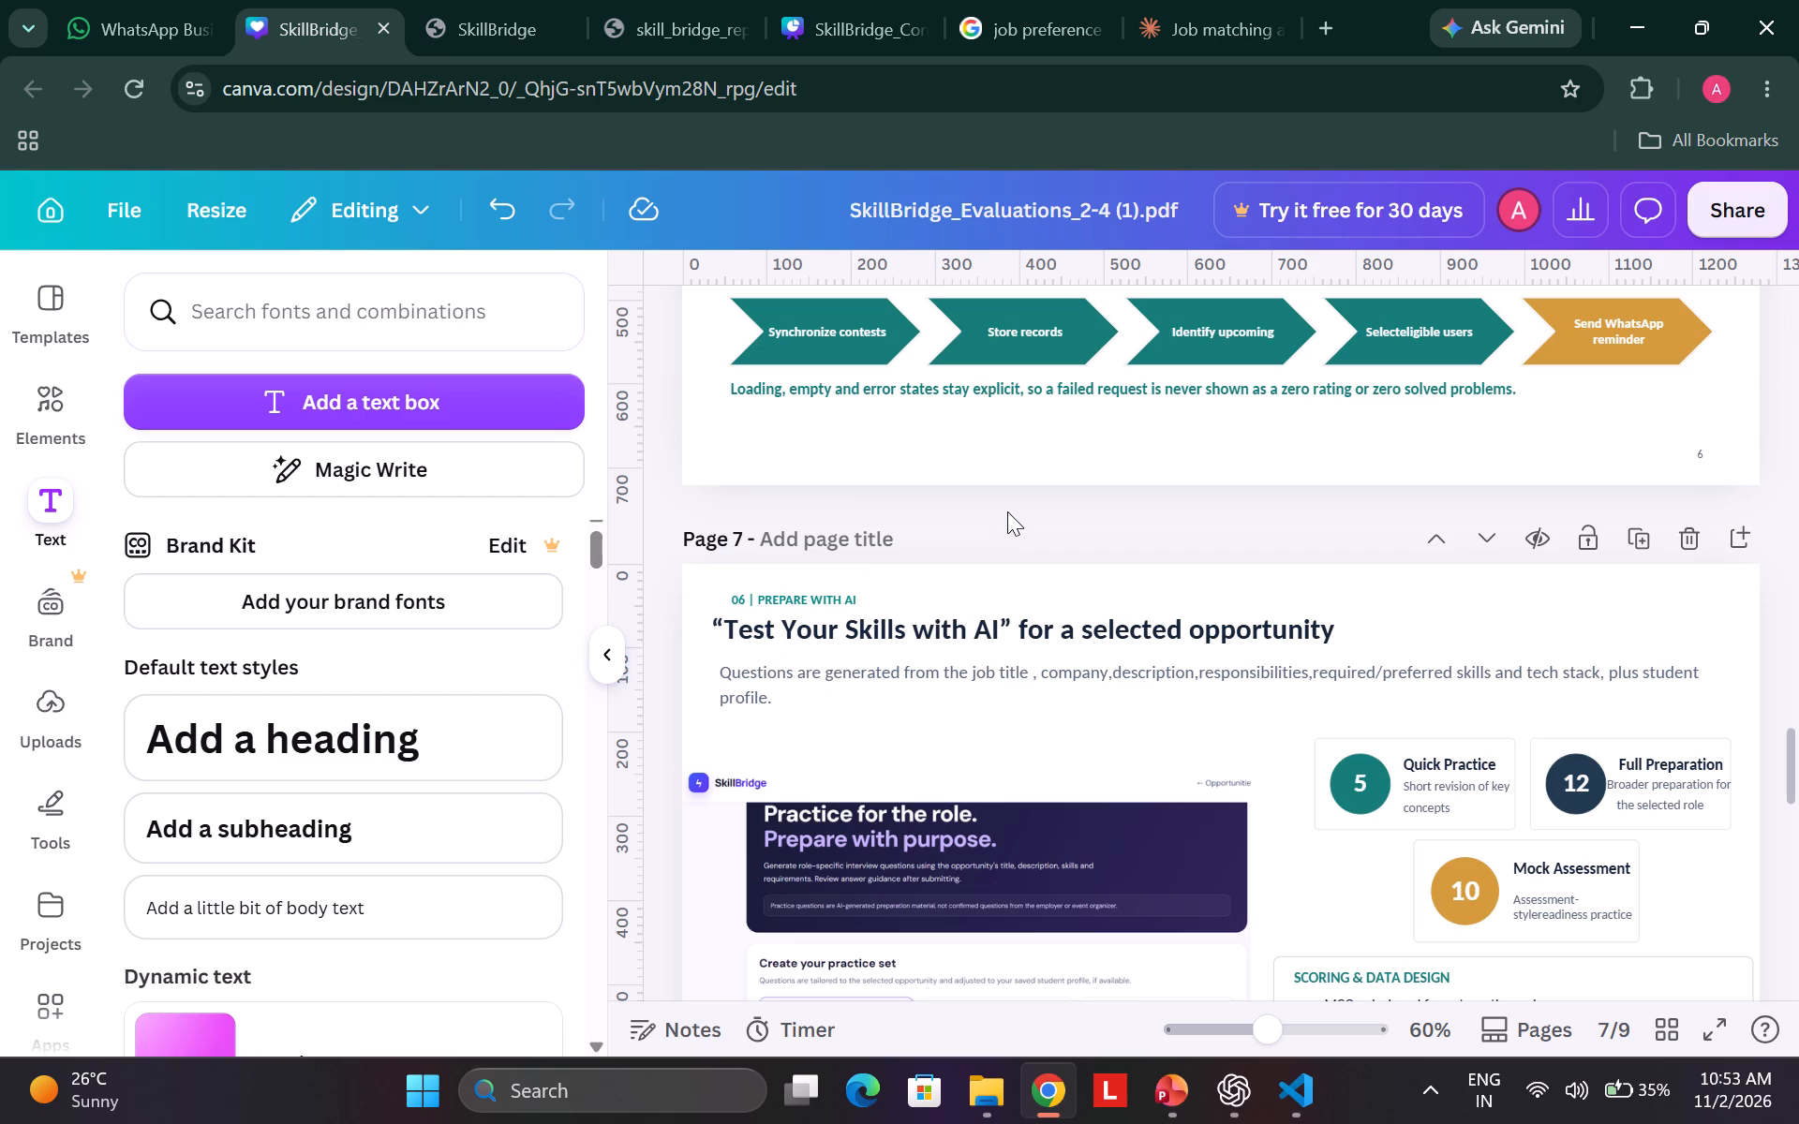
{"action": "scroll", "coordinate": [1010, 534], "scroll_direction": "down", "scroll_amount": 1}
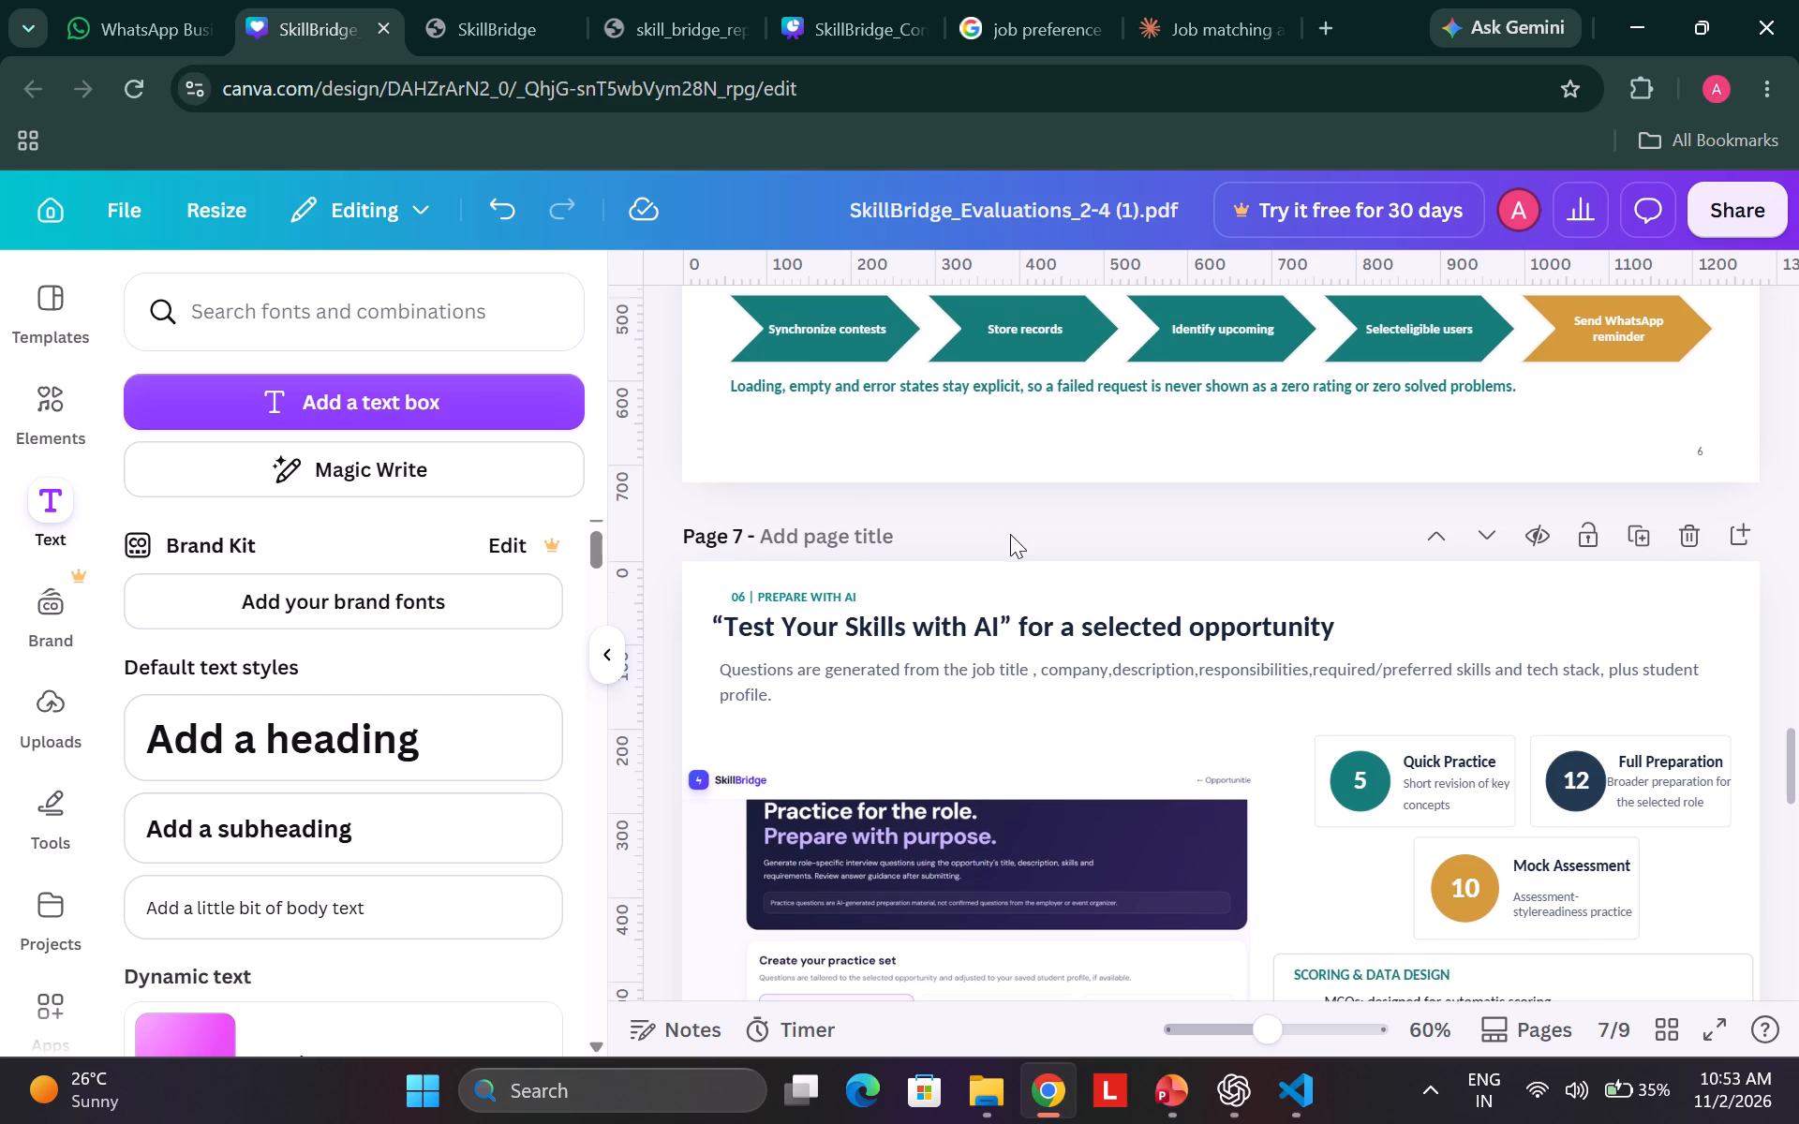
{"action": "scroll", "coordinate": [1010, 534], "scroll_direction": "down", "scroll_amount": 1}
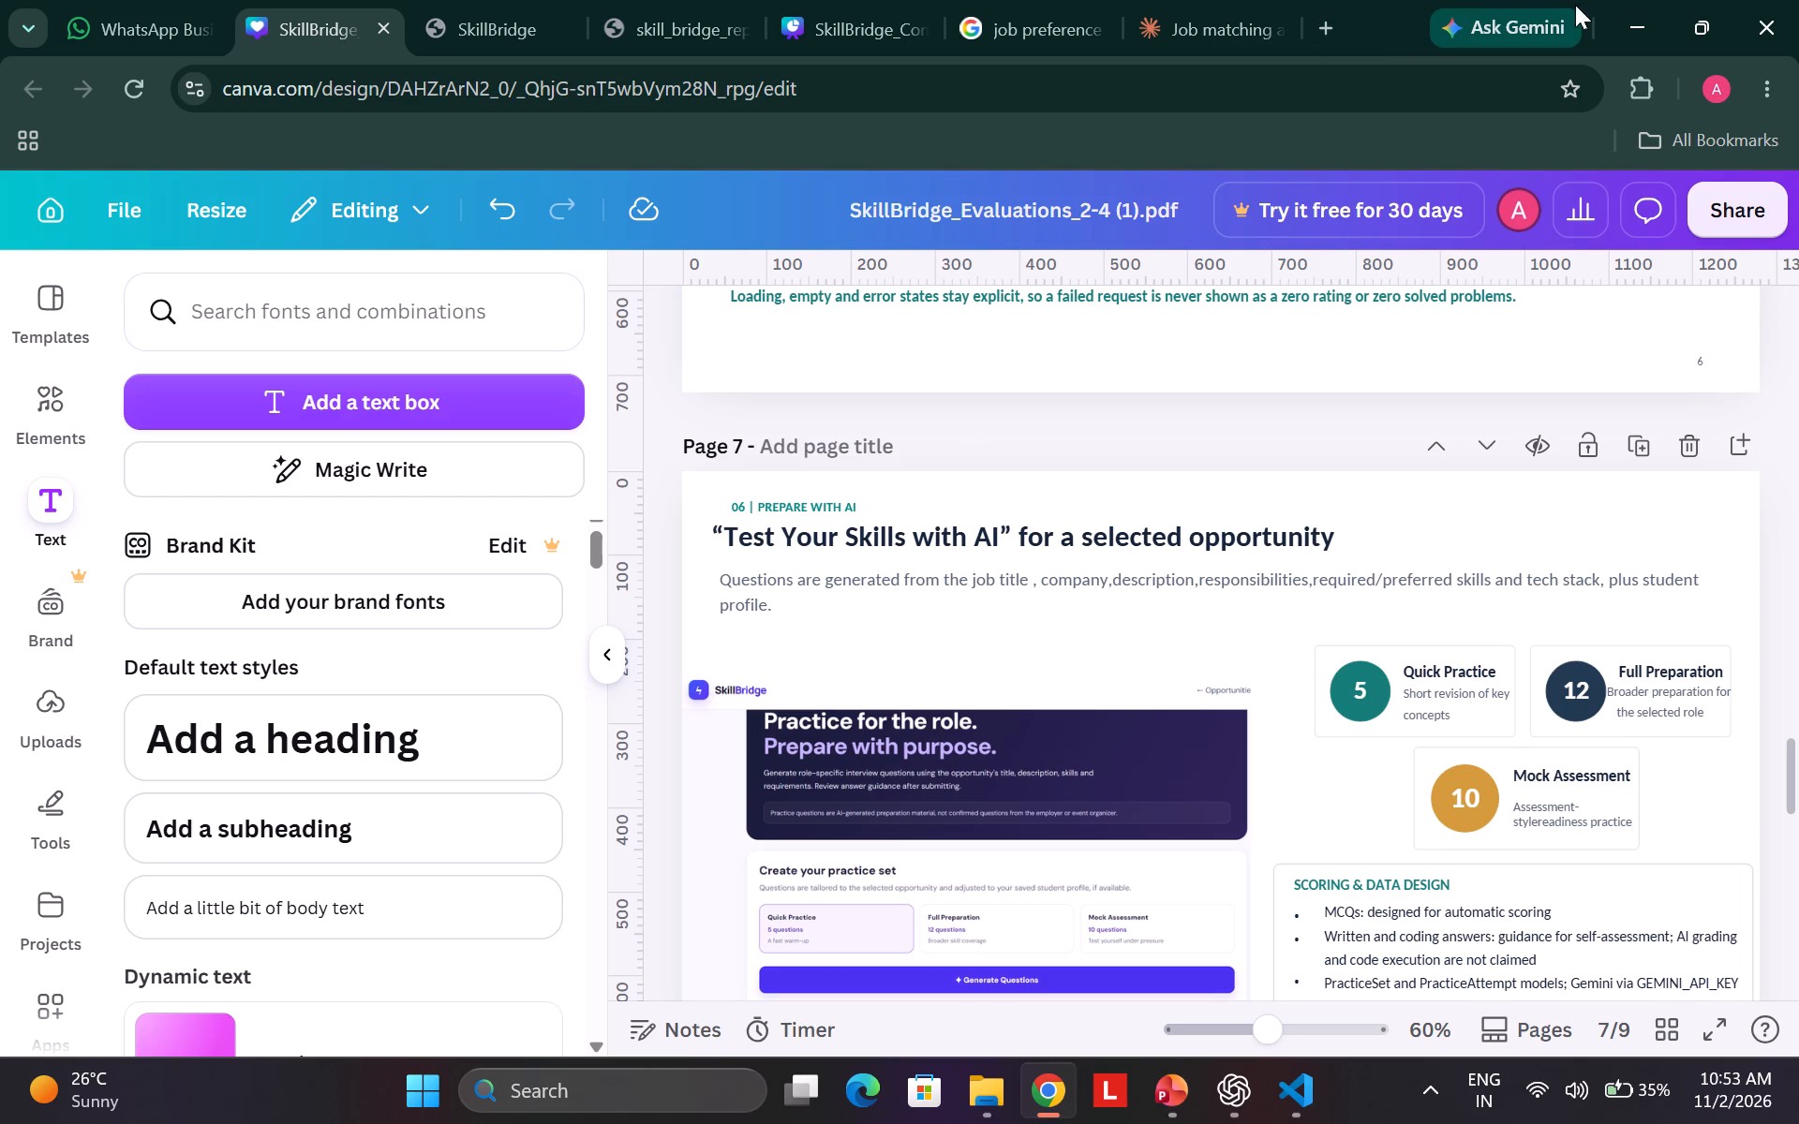
Minimize the open browser and PowerPoint windows and bring up the computer's power options.
{"action": "left_click", "coordinate": [1613, 13]}
{"action": "left_click", "coordinate": [1613, 13]}
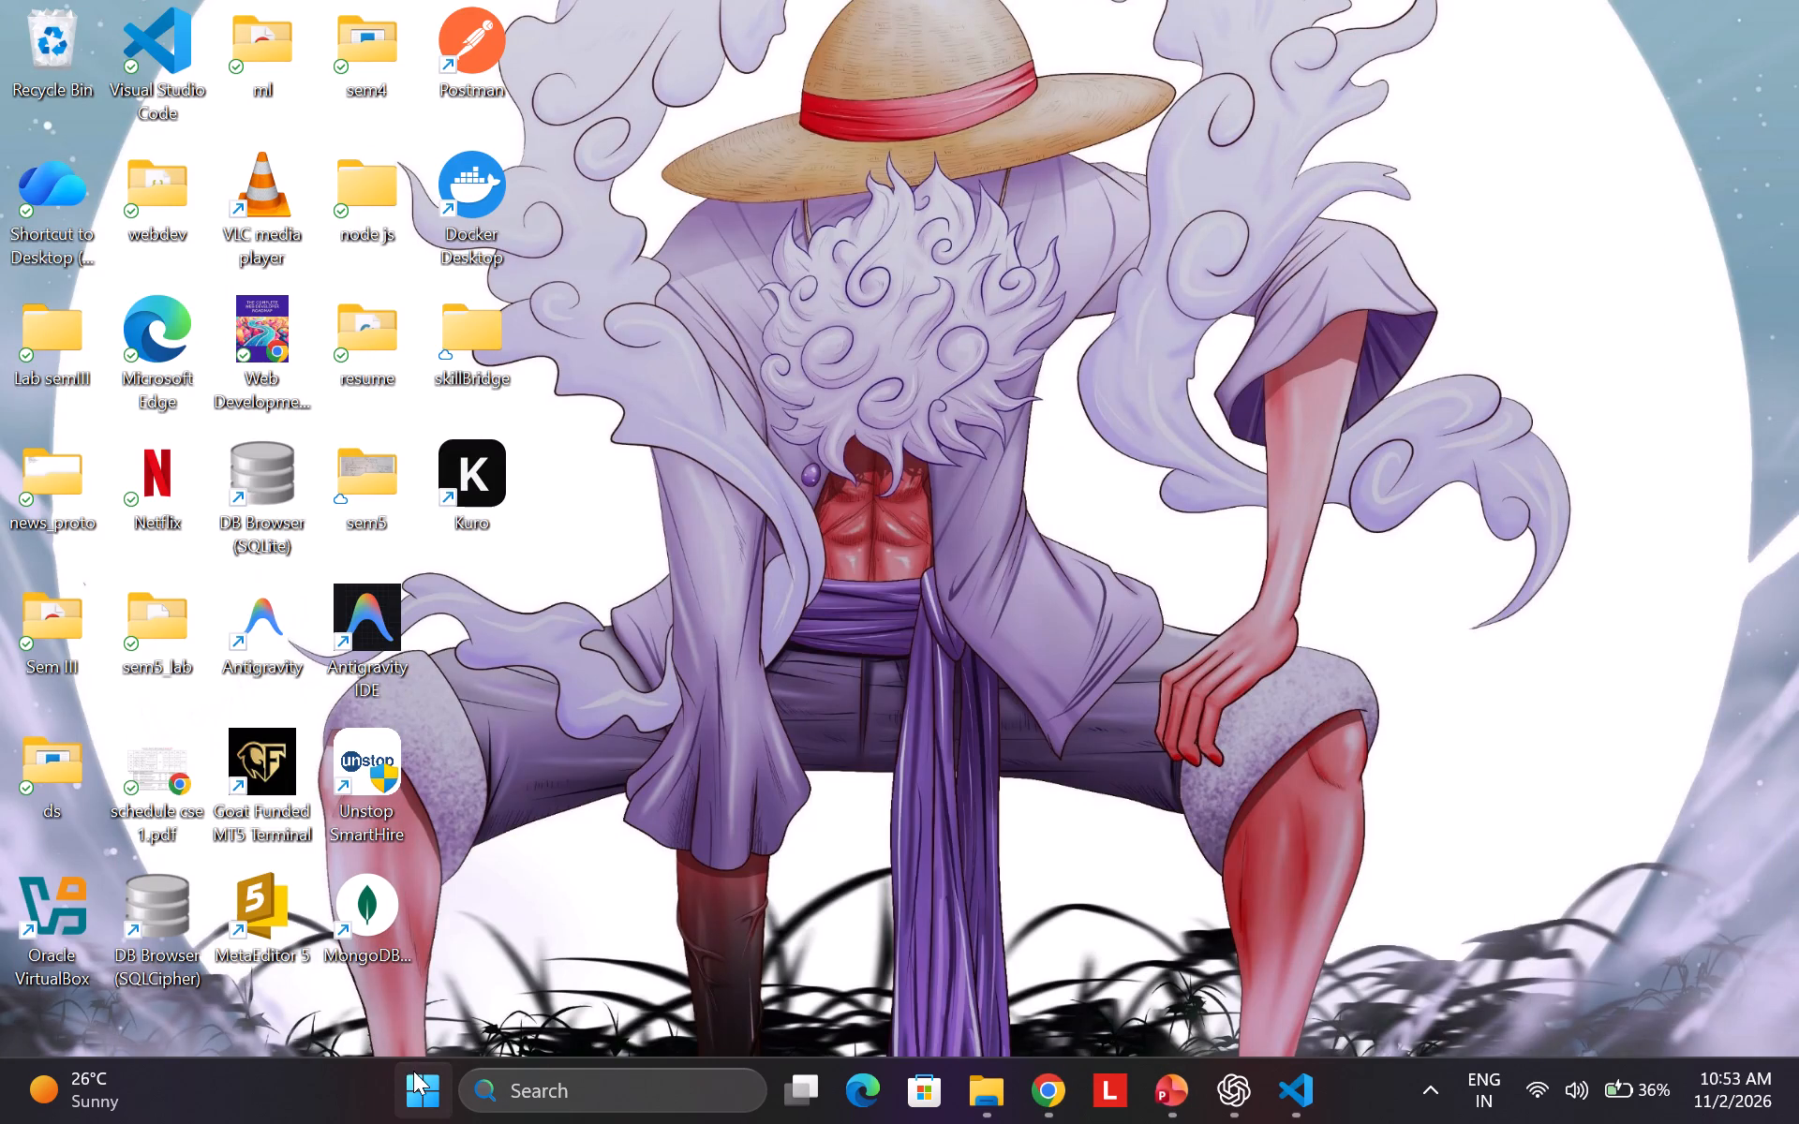
{"action": "left_click", "coordinate": [413, 1071]}
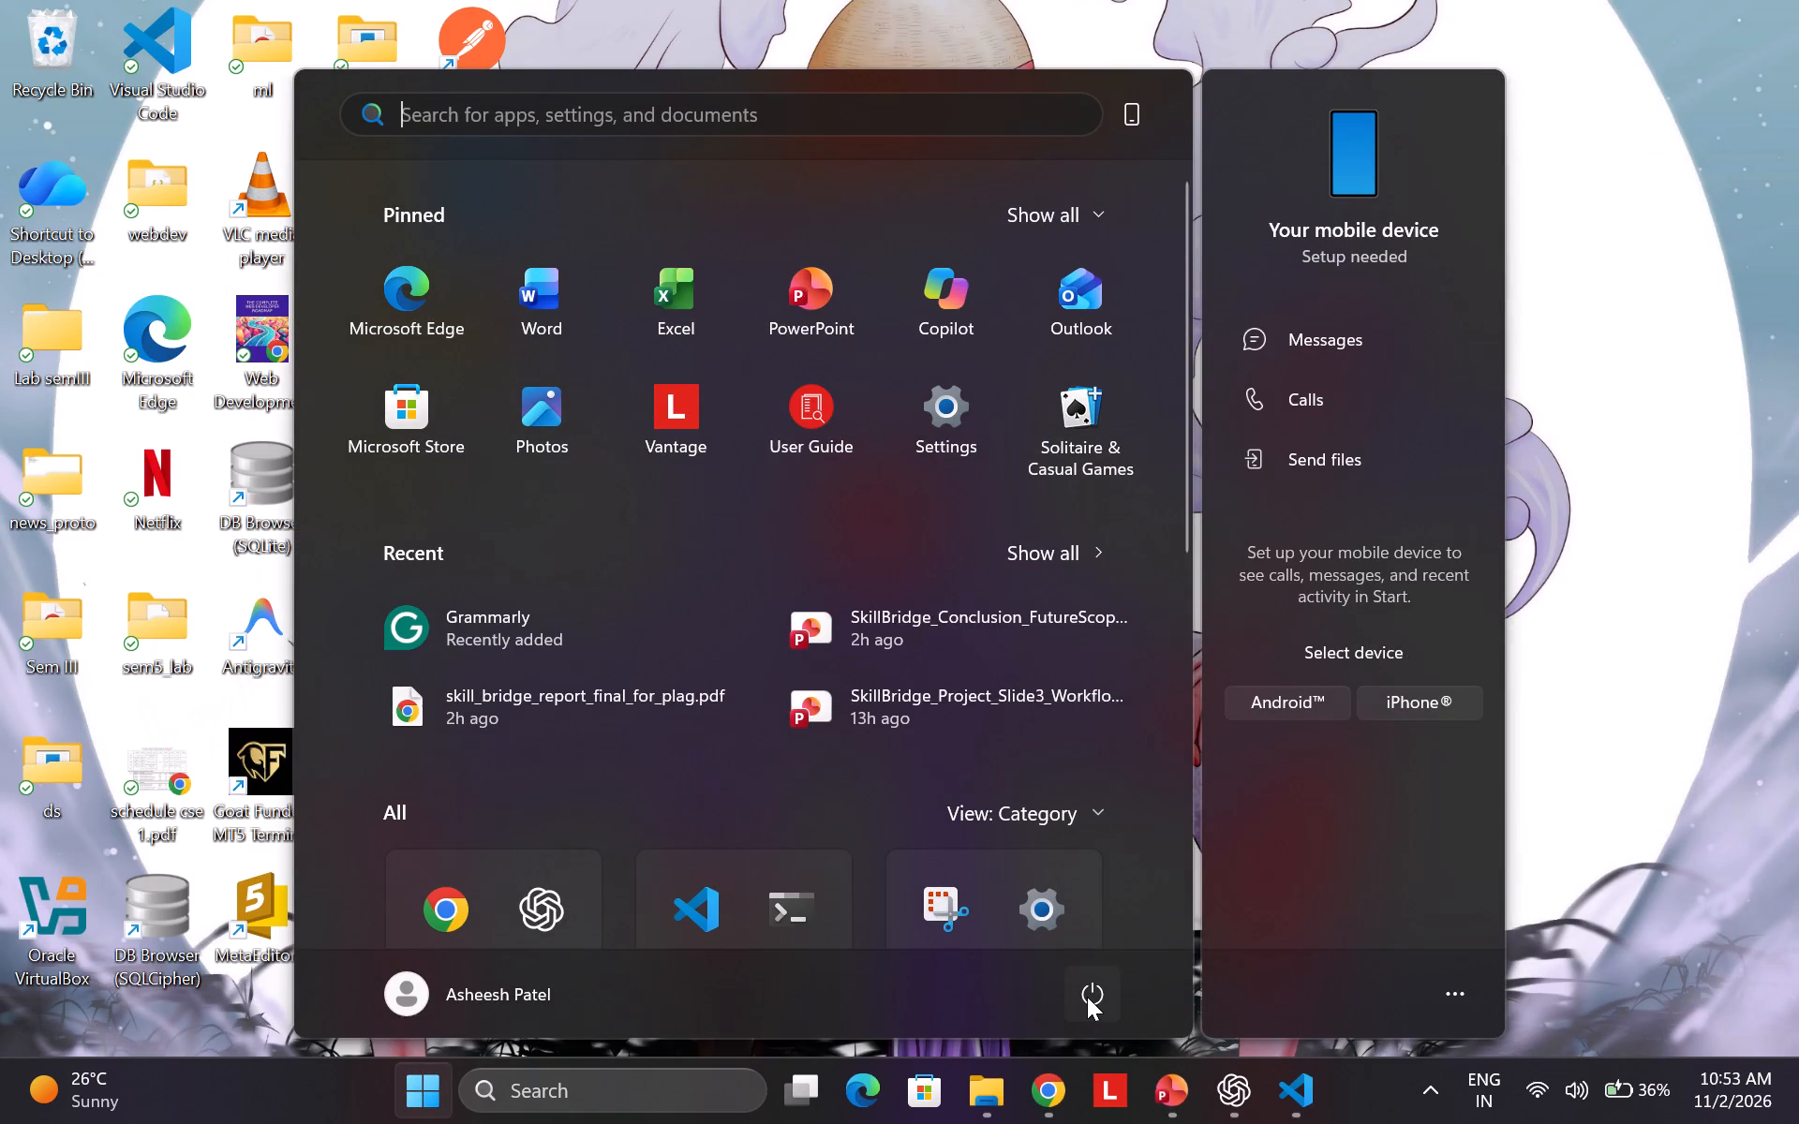
{"action": "left_click", "coordinate": [1087, 997]}
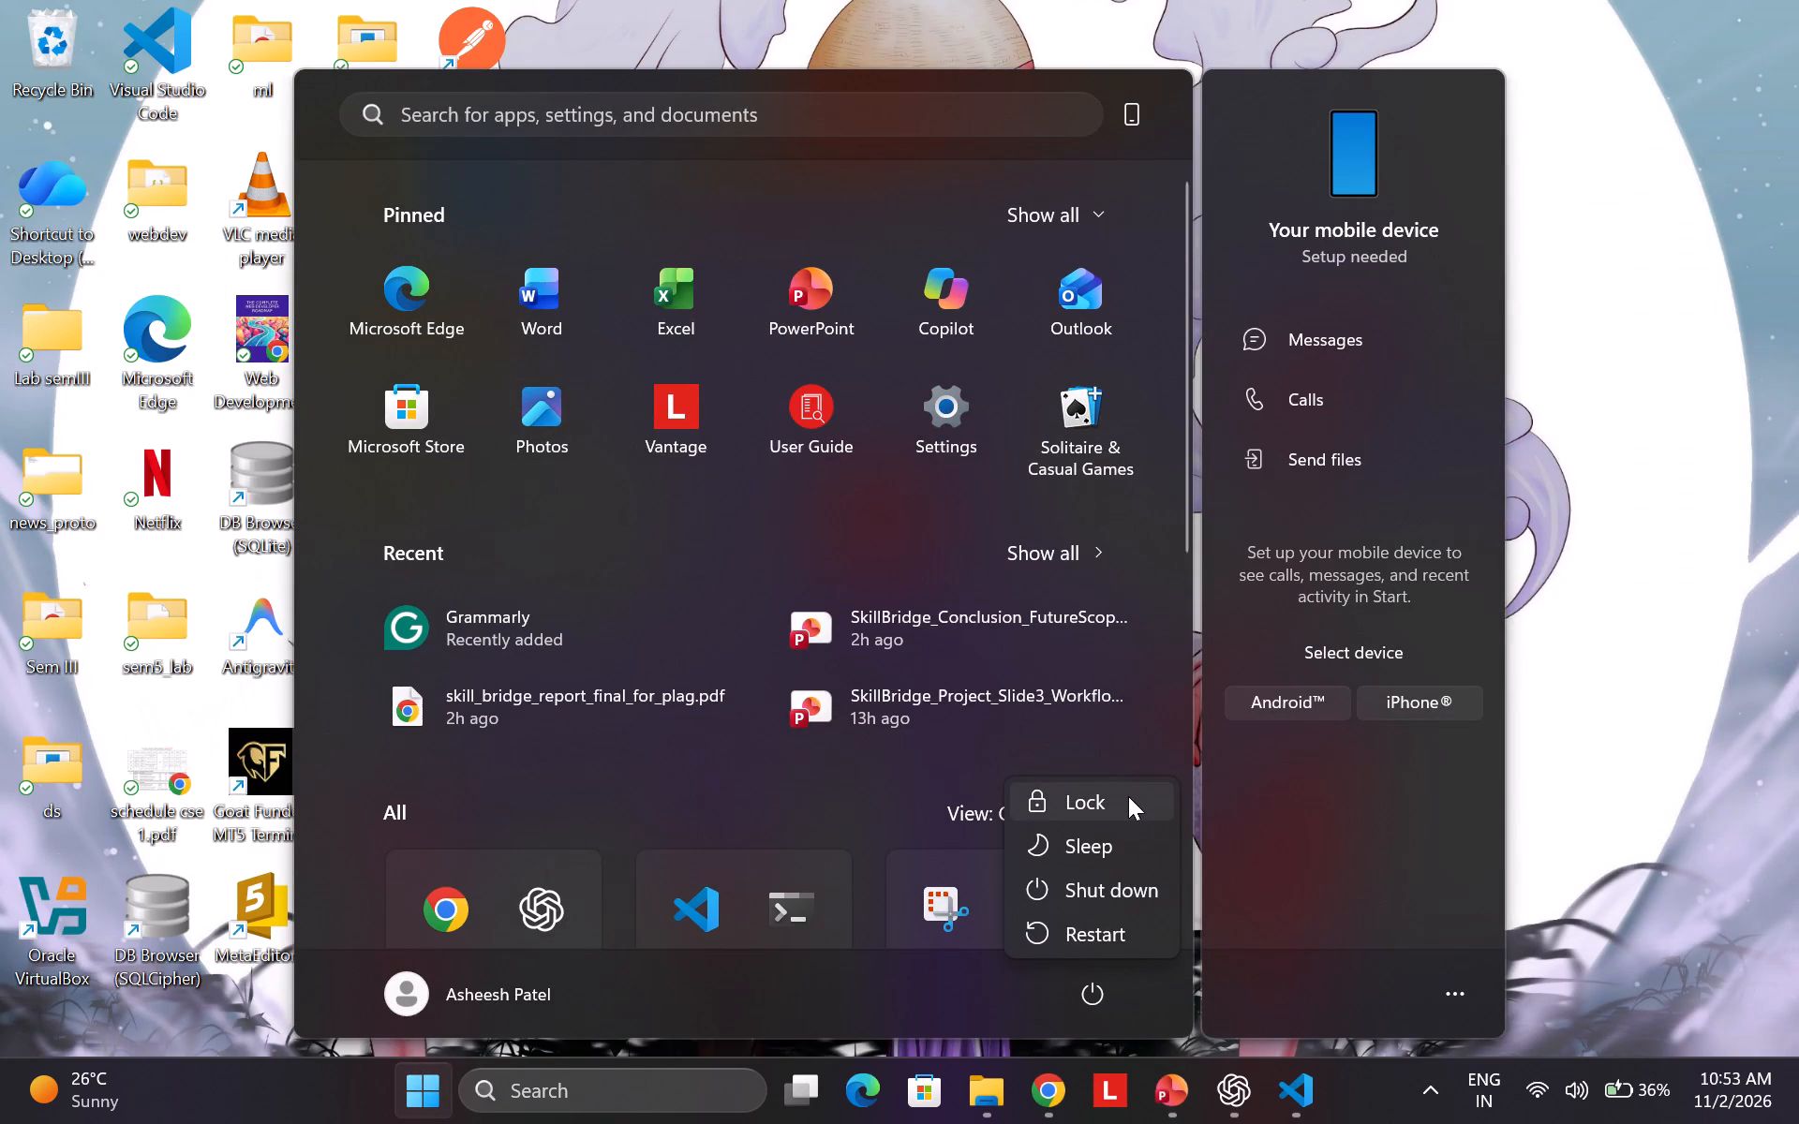
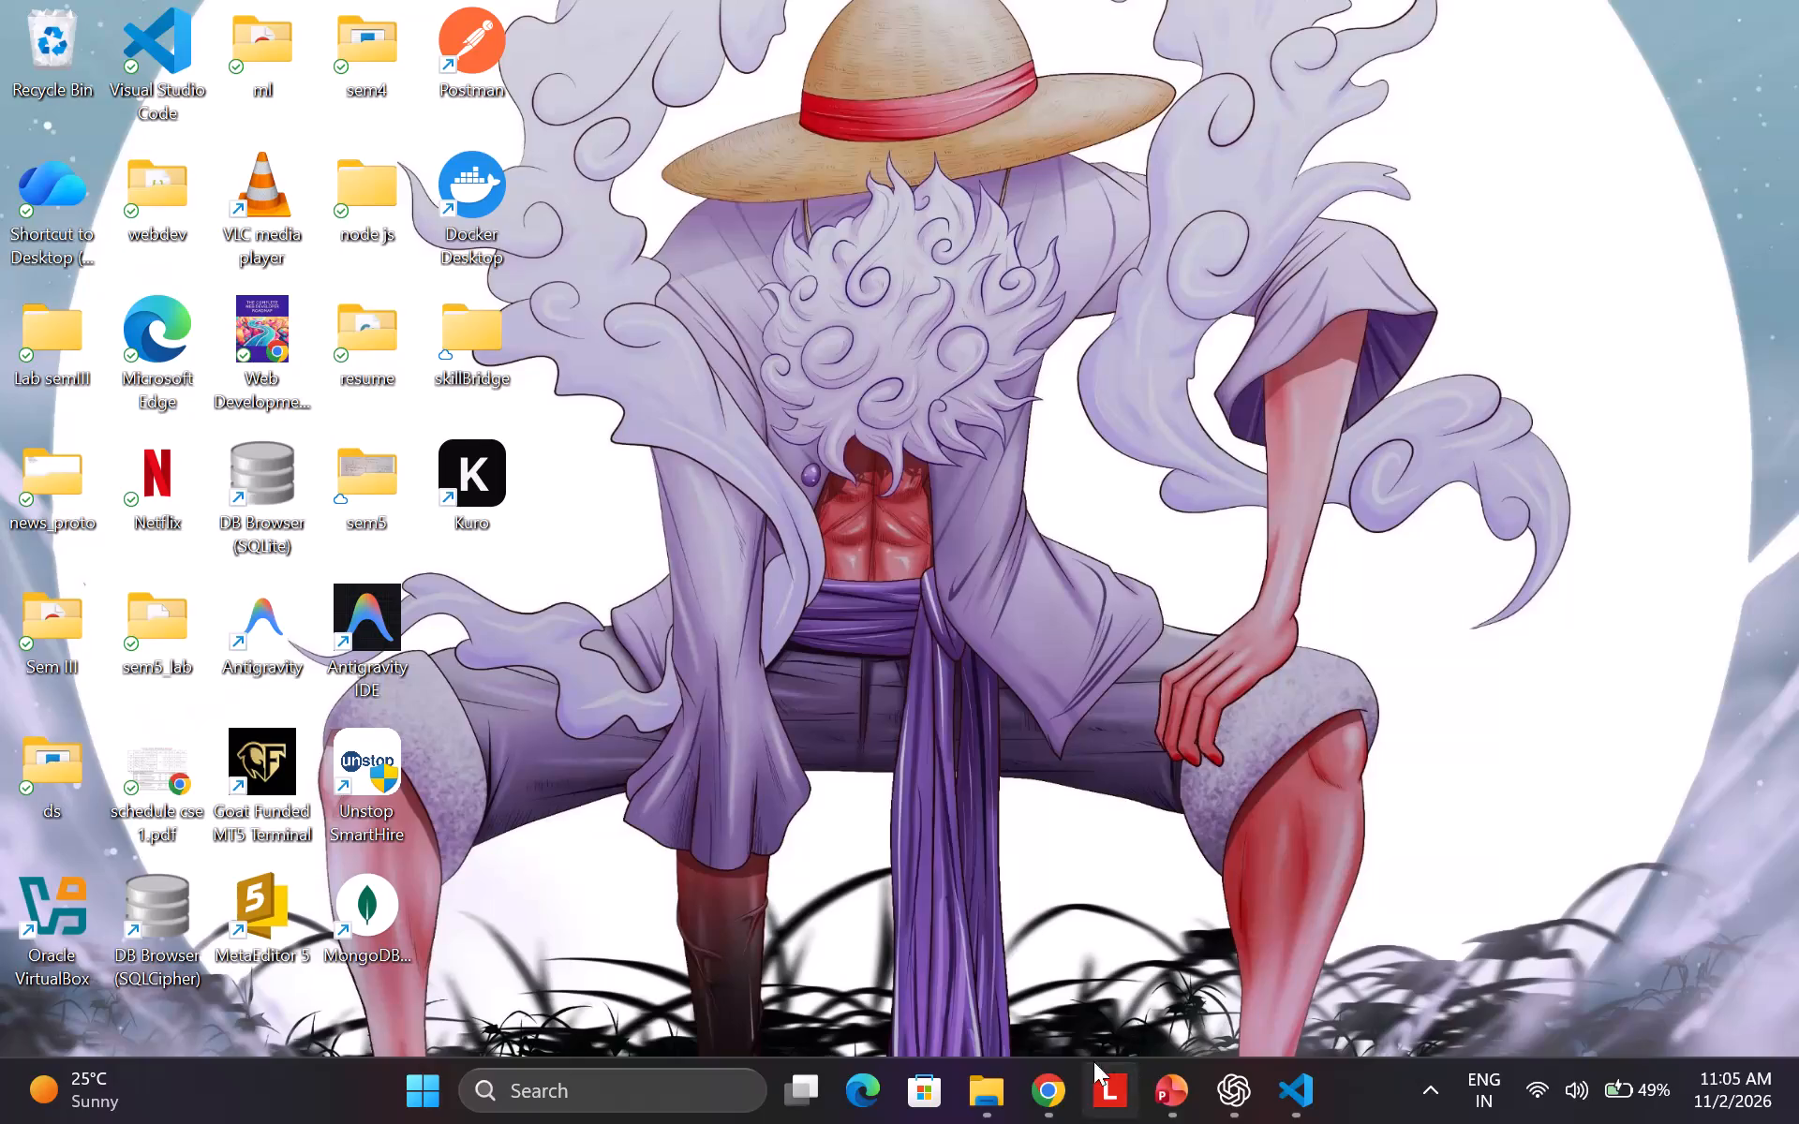
Switch back to the SkillBridge presentation in Chrome and go to page 6's Coding Hub heading.
{"action": "left_click", "coordinate": [1029, 1077]}
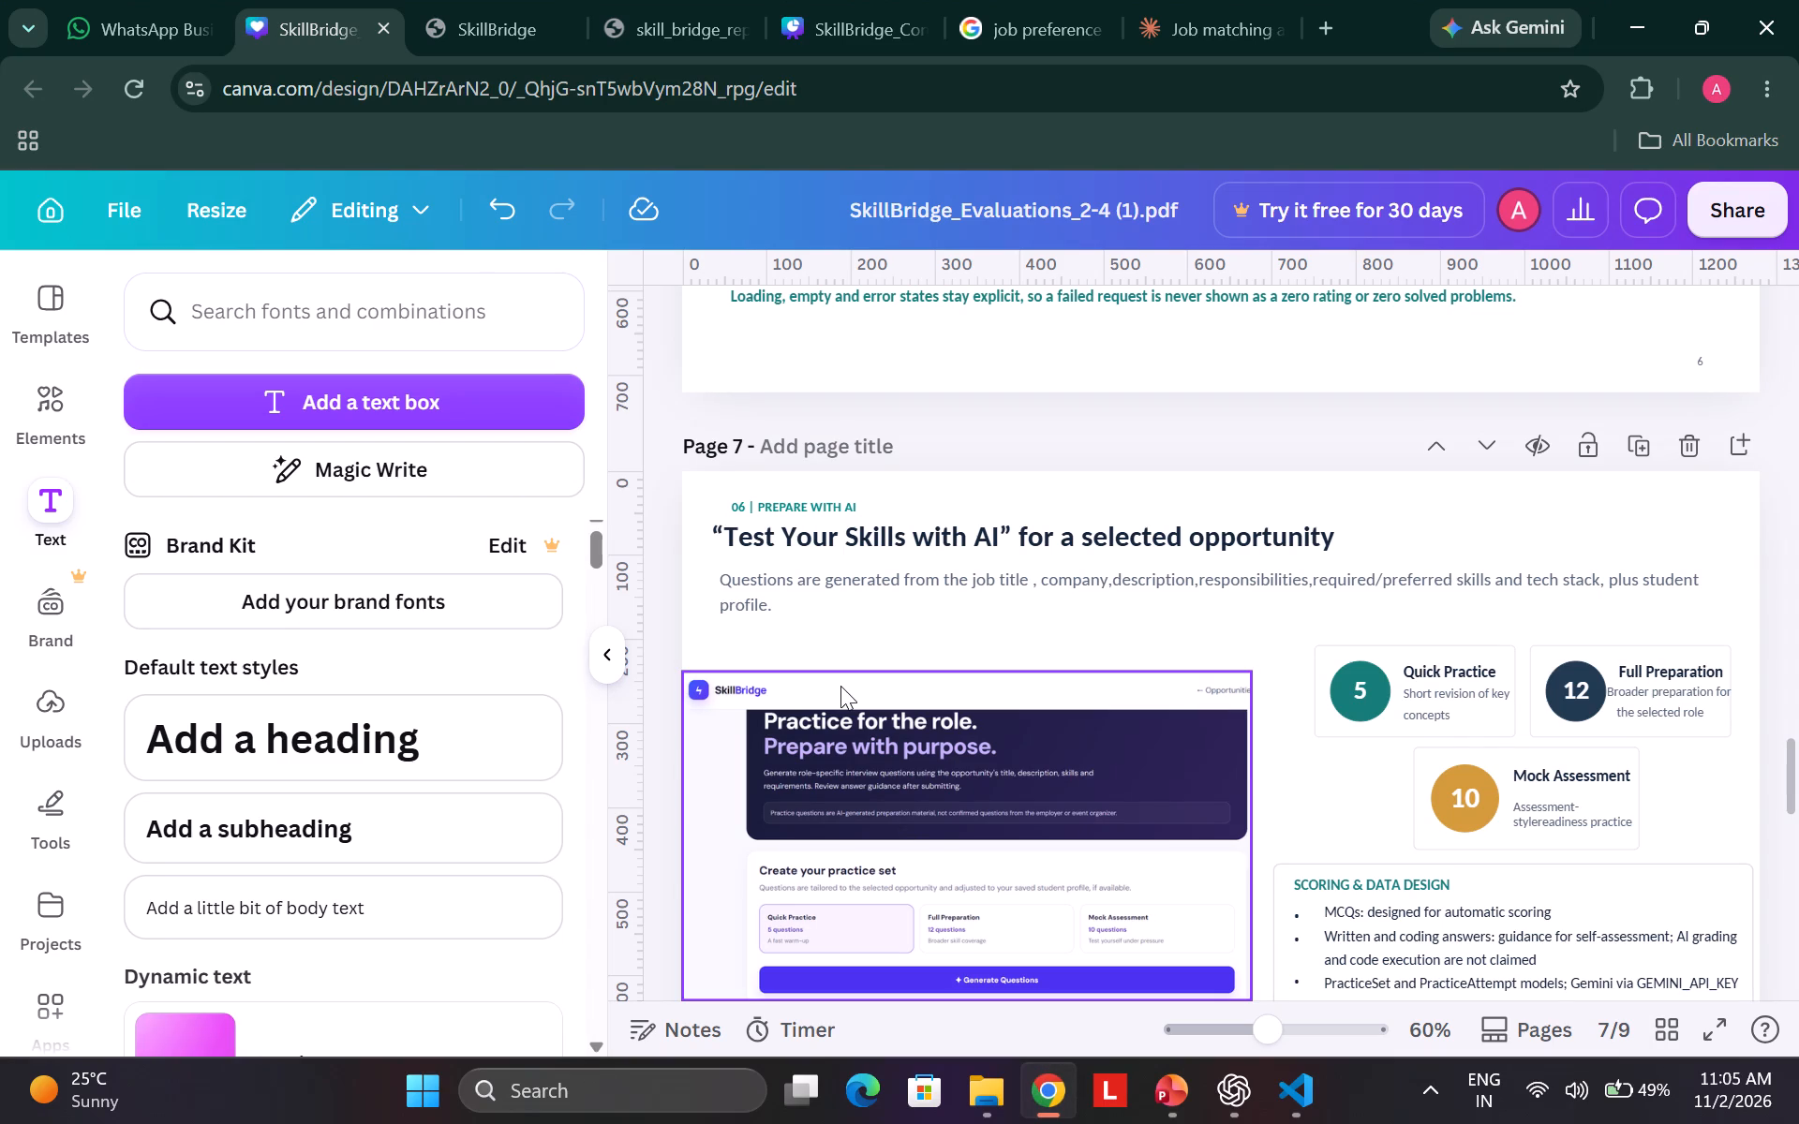
{"action": "scroll", "coordinate": [995, 734], "scroll_direction": "up", "scroll_amount": 1}
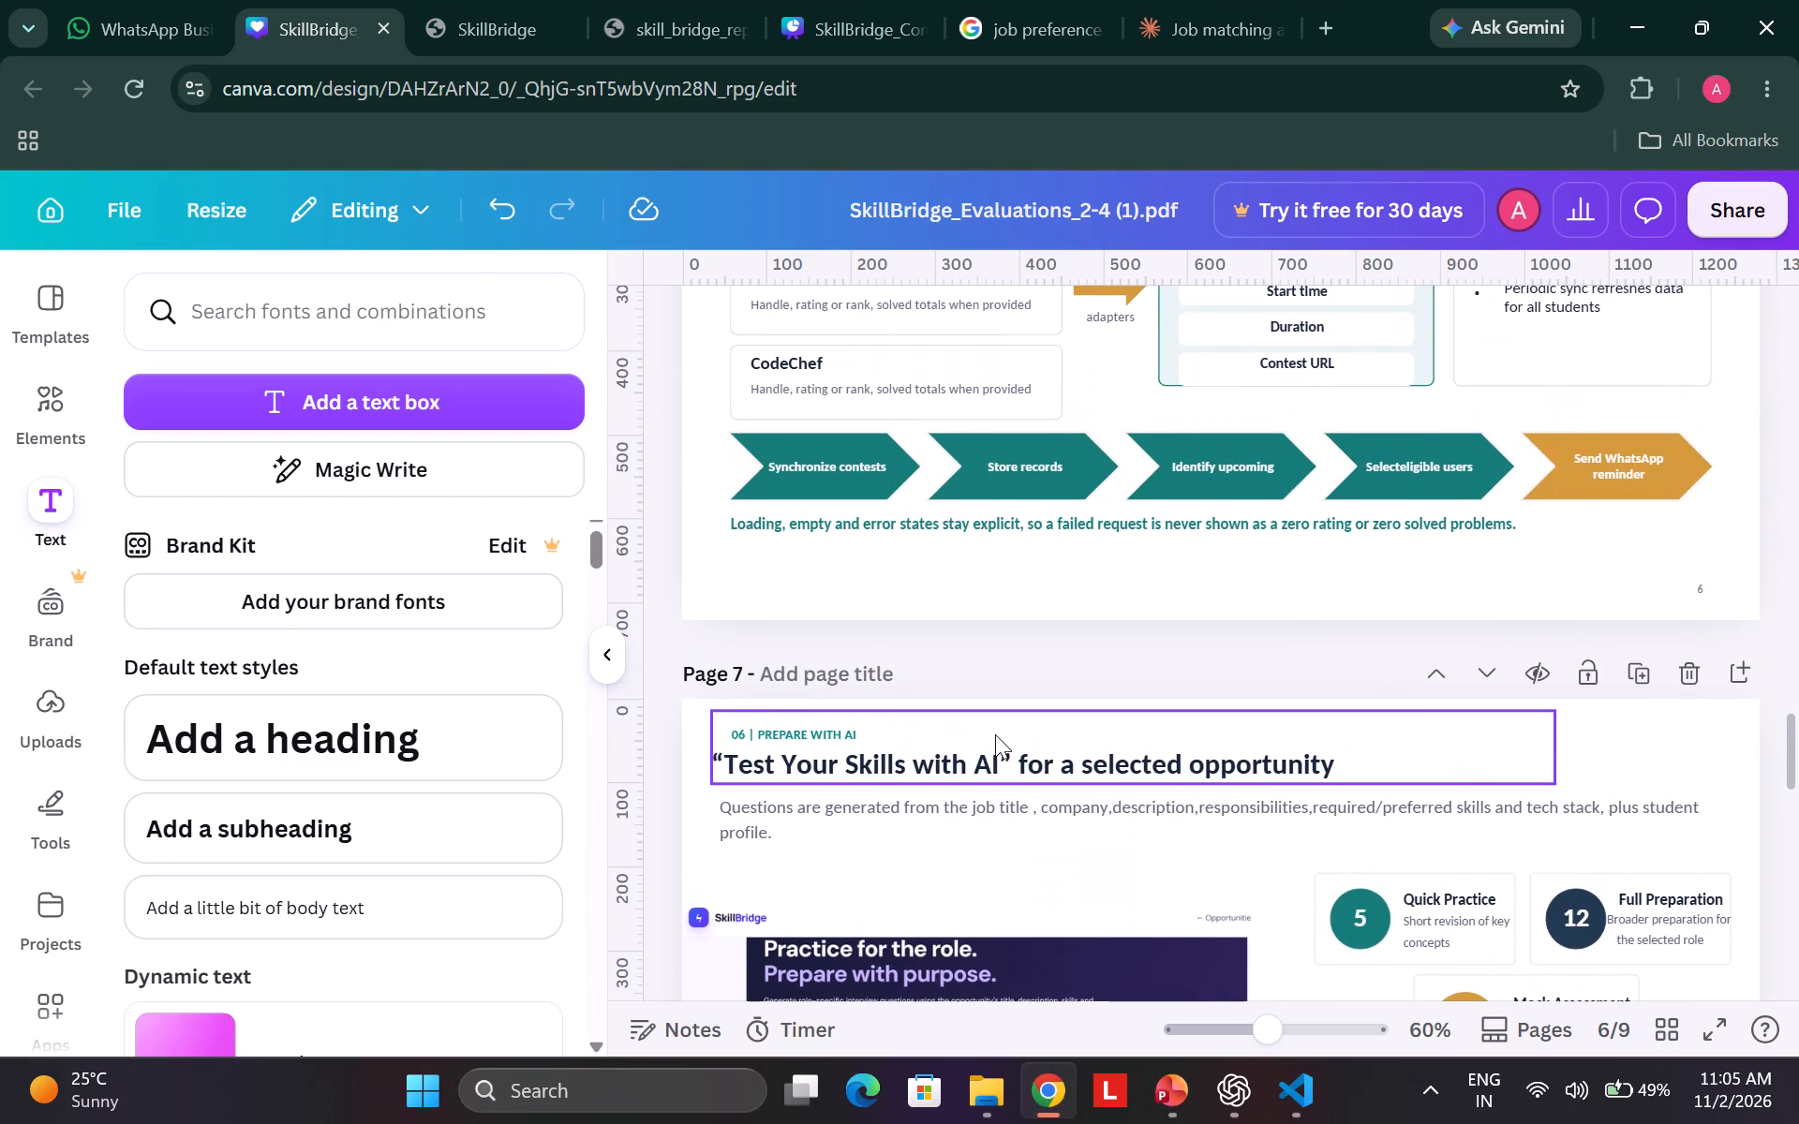
{"action": "scroll", "coordinate": [995, 734], "scroll_direction": "up", "scroll_amount": 1}
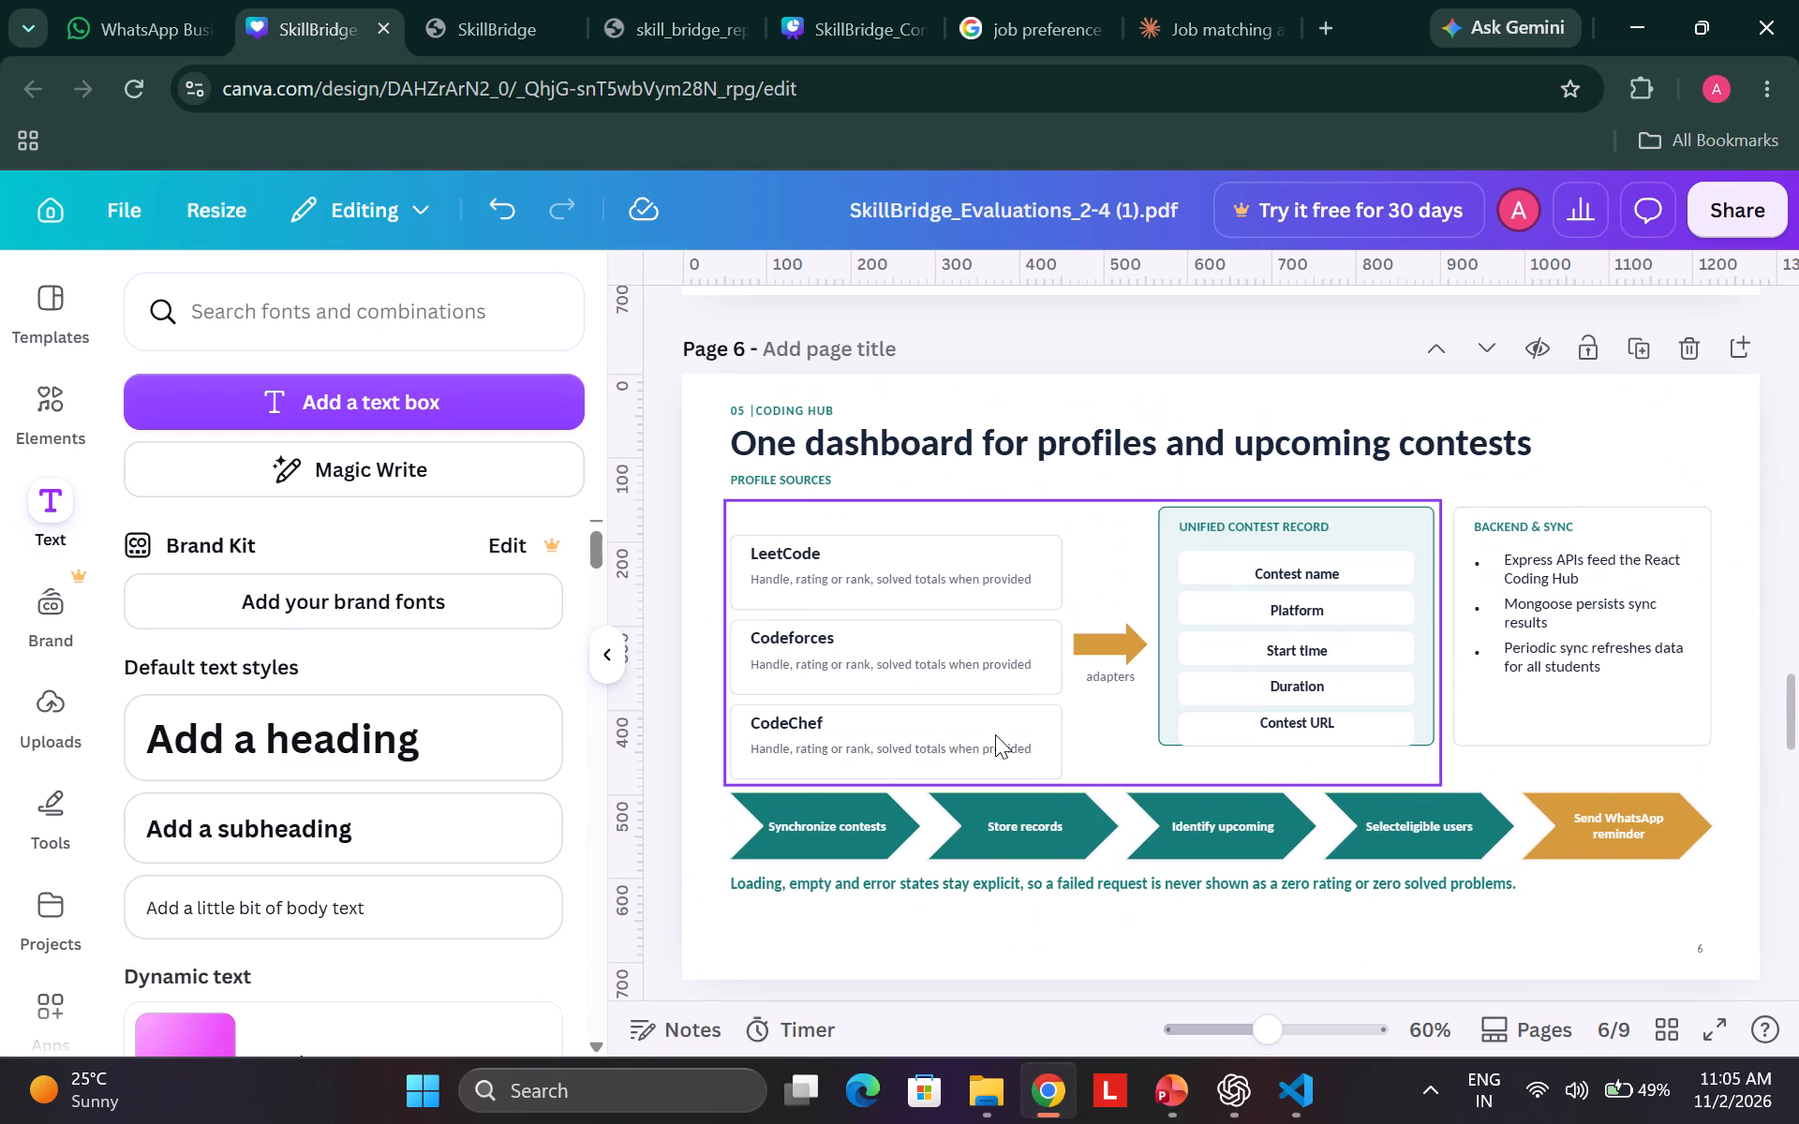
{"action": "scroll", "coordinate": [995, 734], "scroll_direction": "up", "scroll_amount": 1}
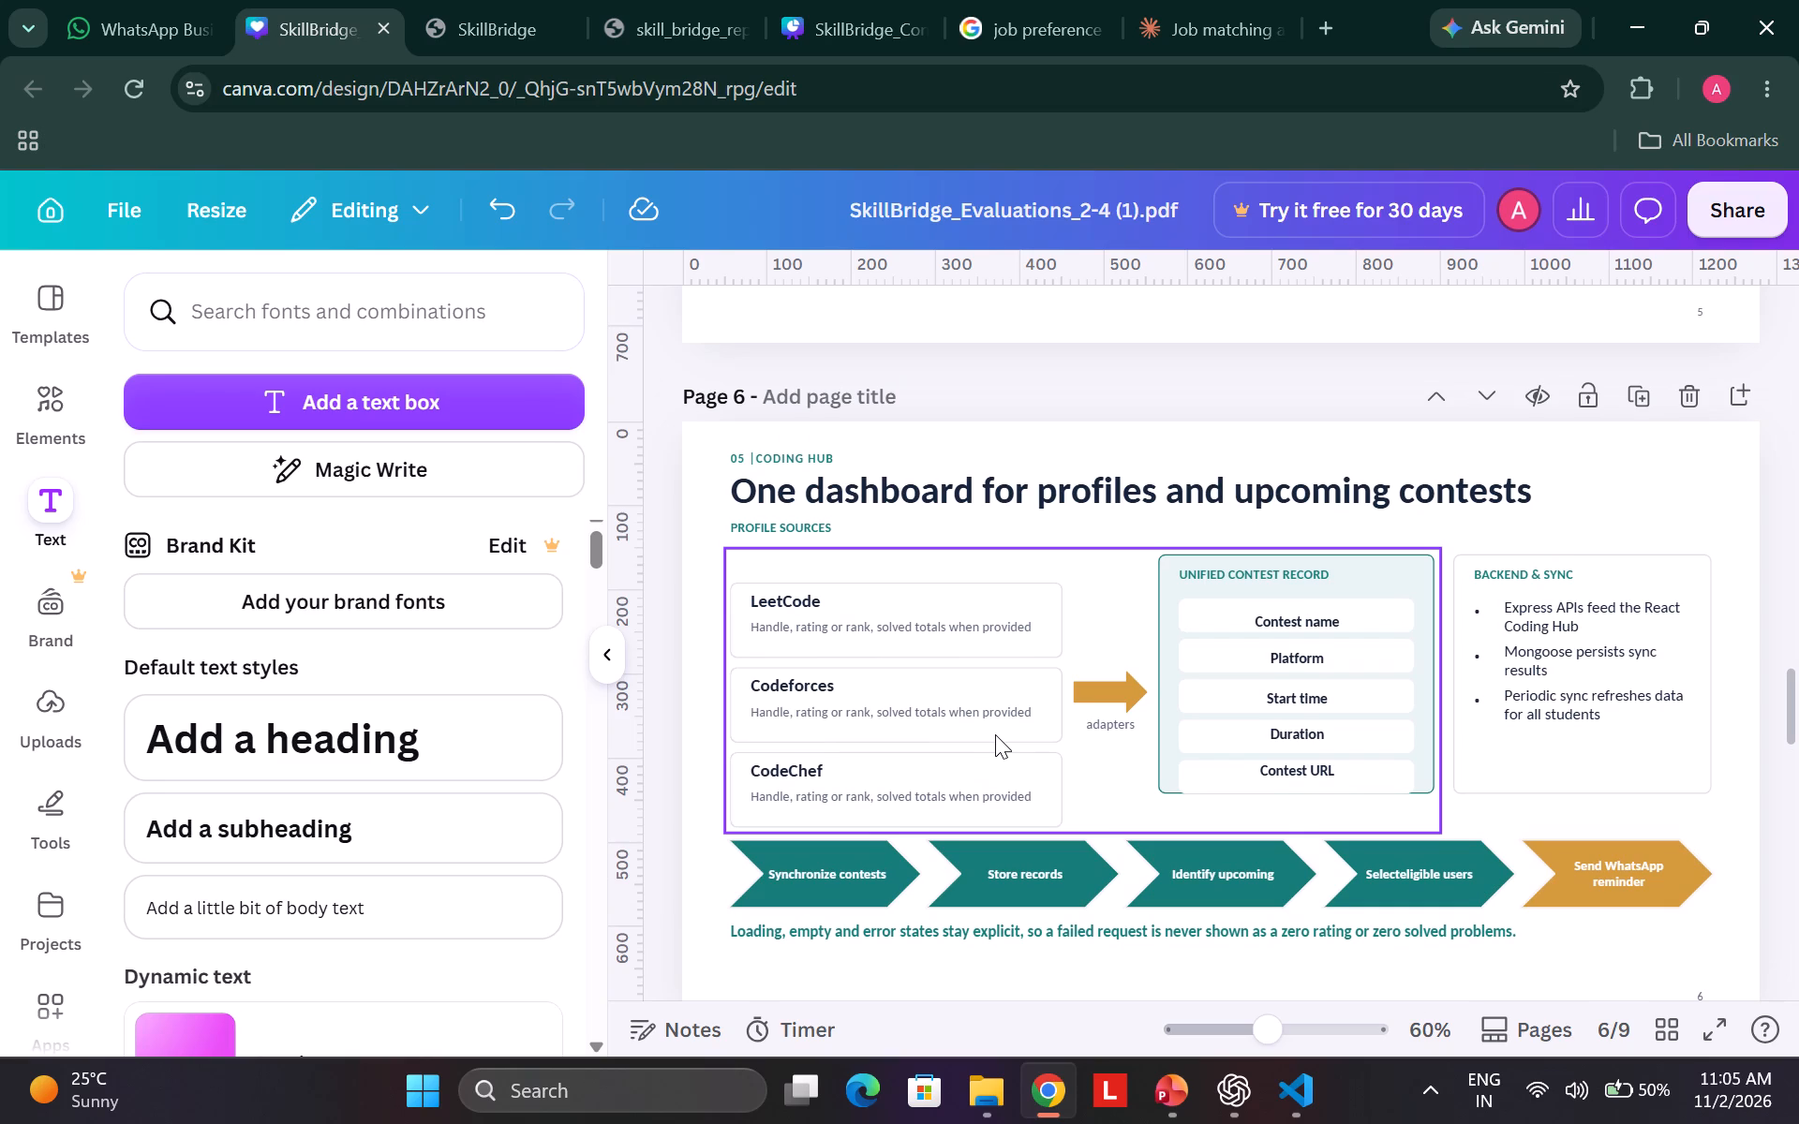
{"action": "scroll", "coordinate": [995, 734], "scroll_direction": "down", "scroll_amount": 1}
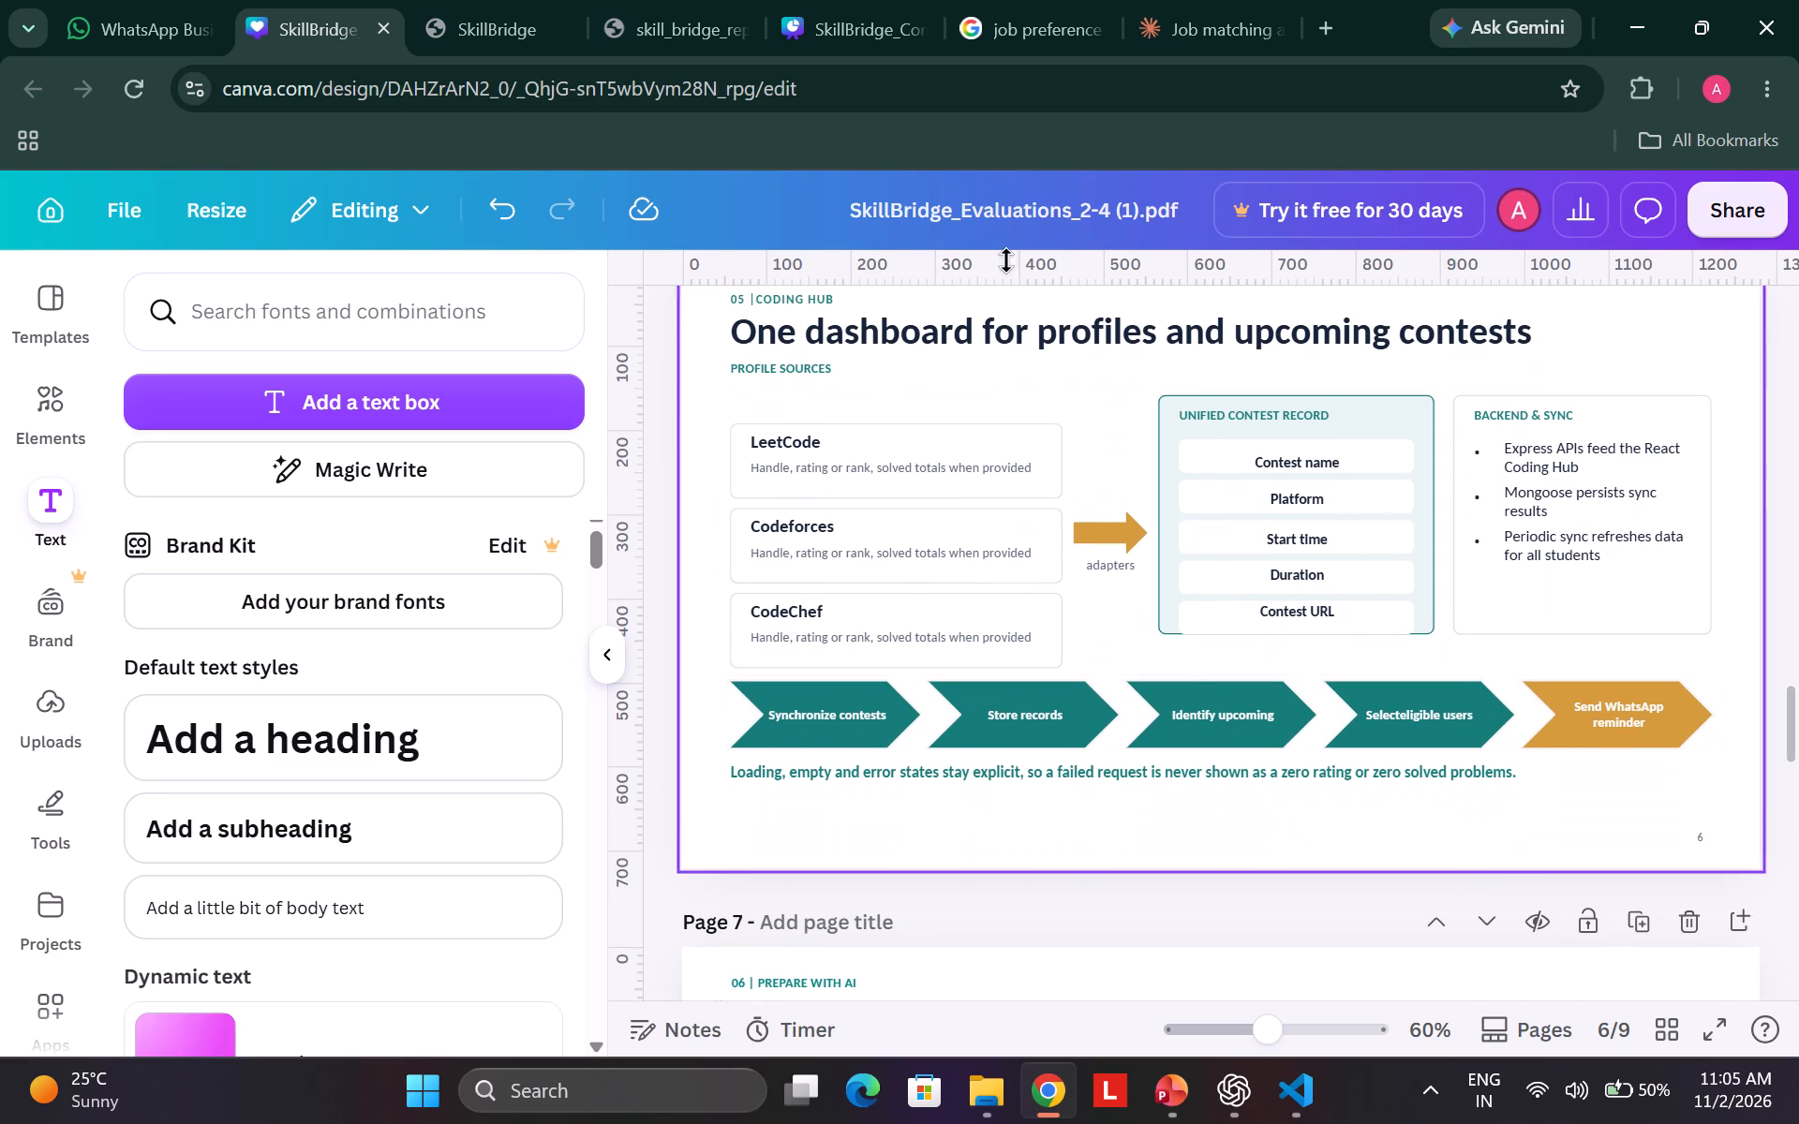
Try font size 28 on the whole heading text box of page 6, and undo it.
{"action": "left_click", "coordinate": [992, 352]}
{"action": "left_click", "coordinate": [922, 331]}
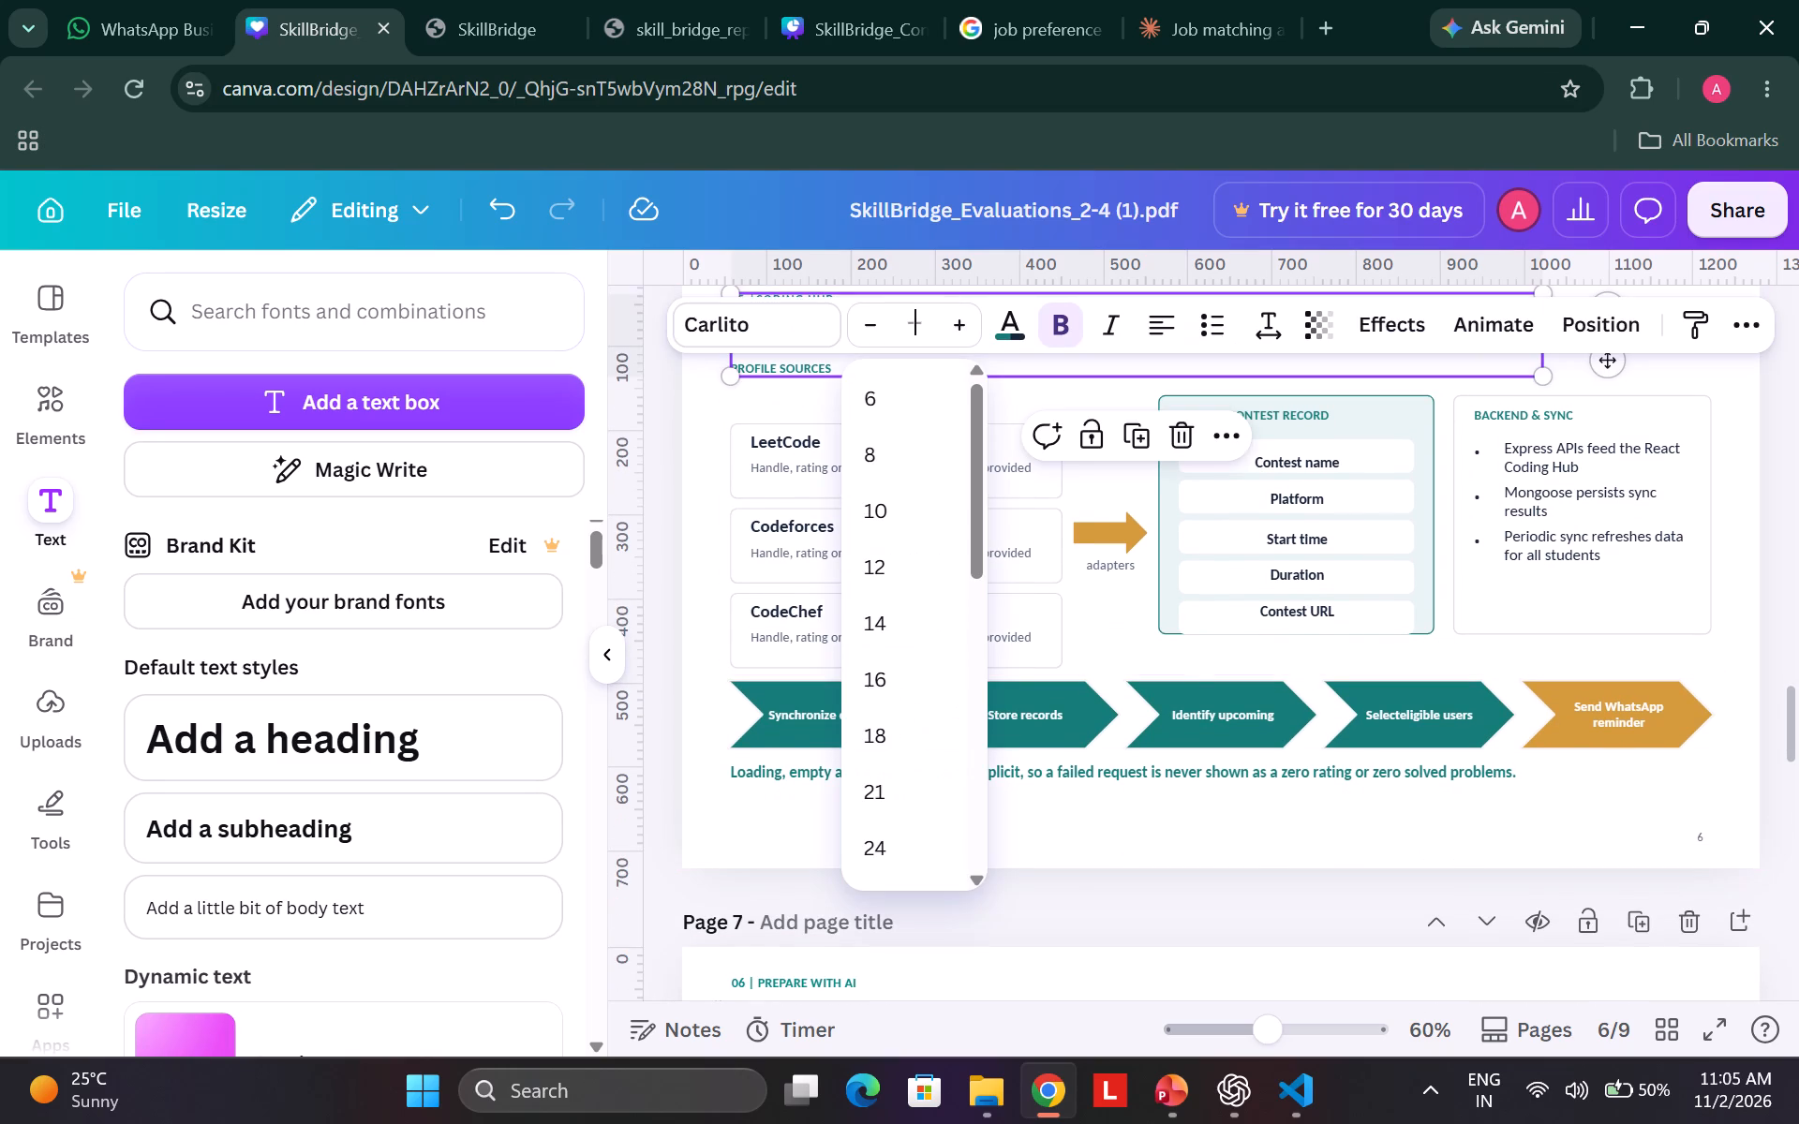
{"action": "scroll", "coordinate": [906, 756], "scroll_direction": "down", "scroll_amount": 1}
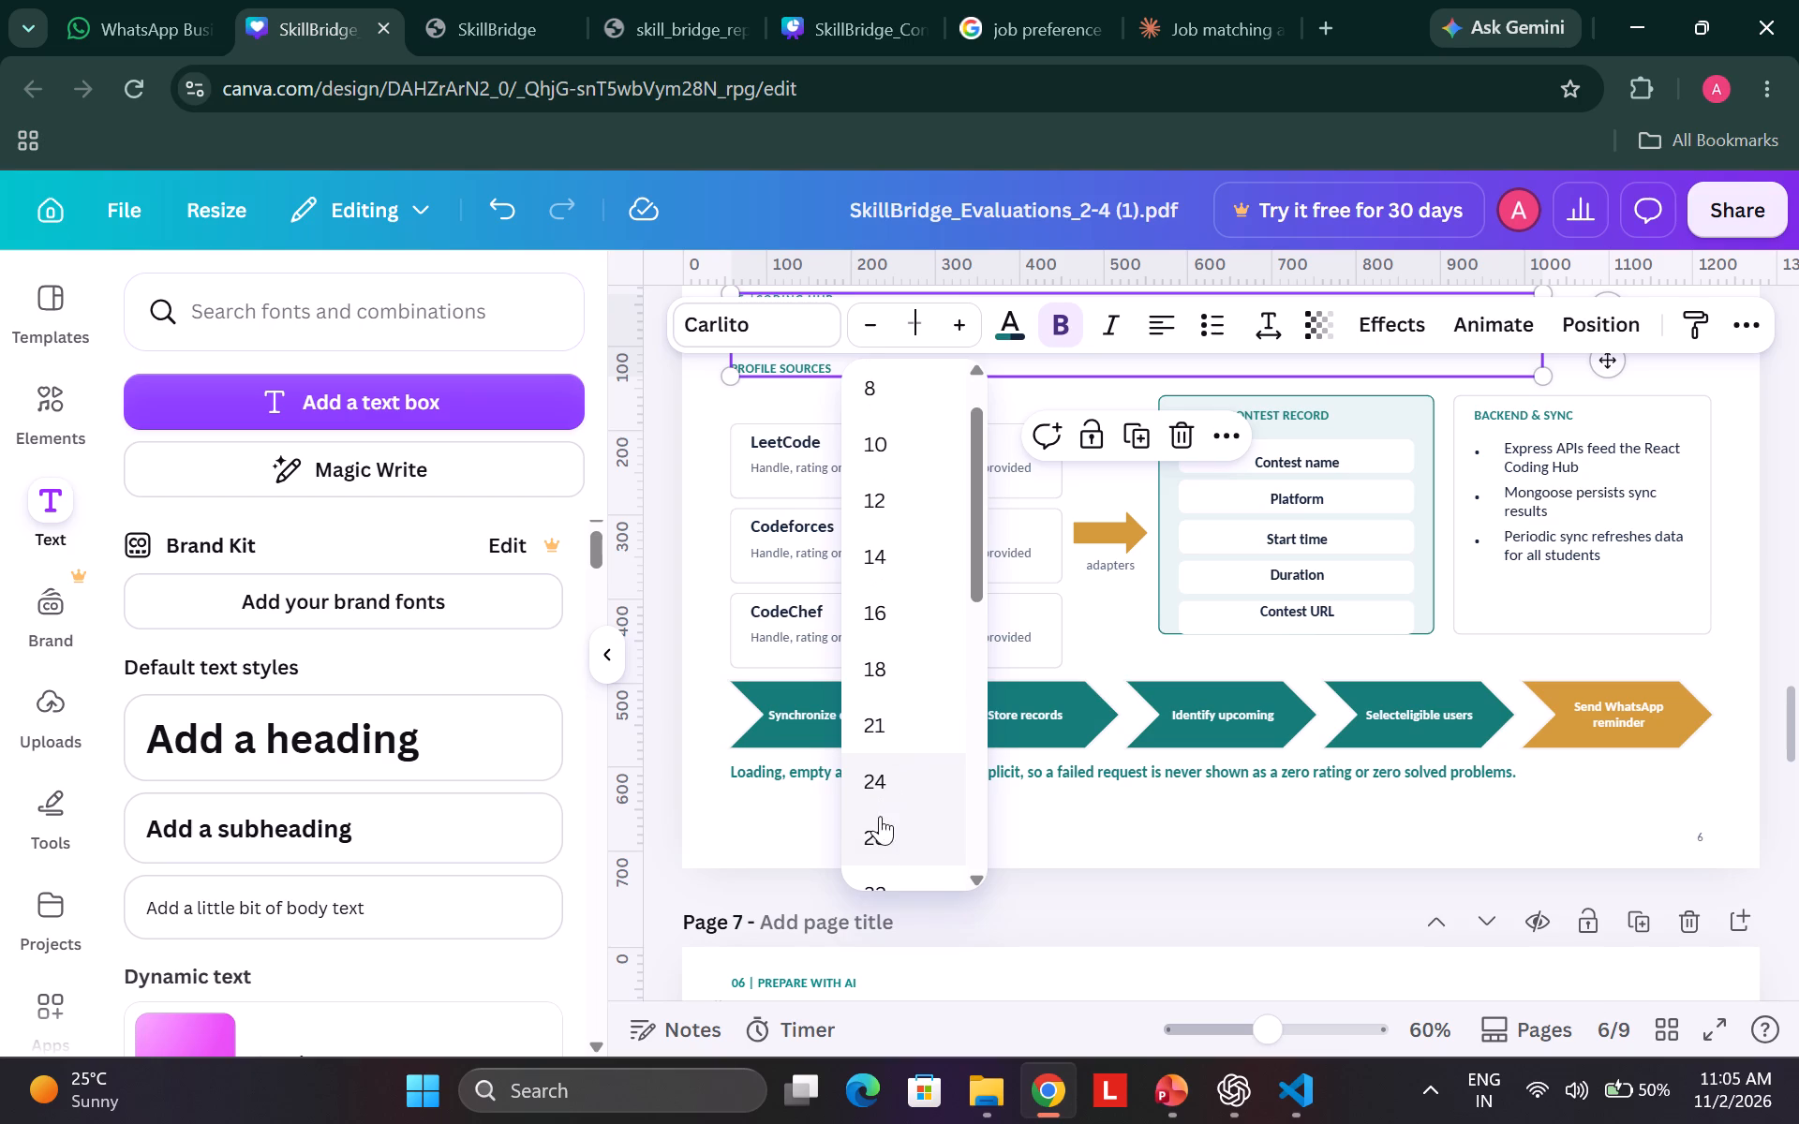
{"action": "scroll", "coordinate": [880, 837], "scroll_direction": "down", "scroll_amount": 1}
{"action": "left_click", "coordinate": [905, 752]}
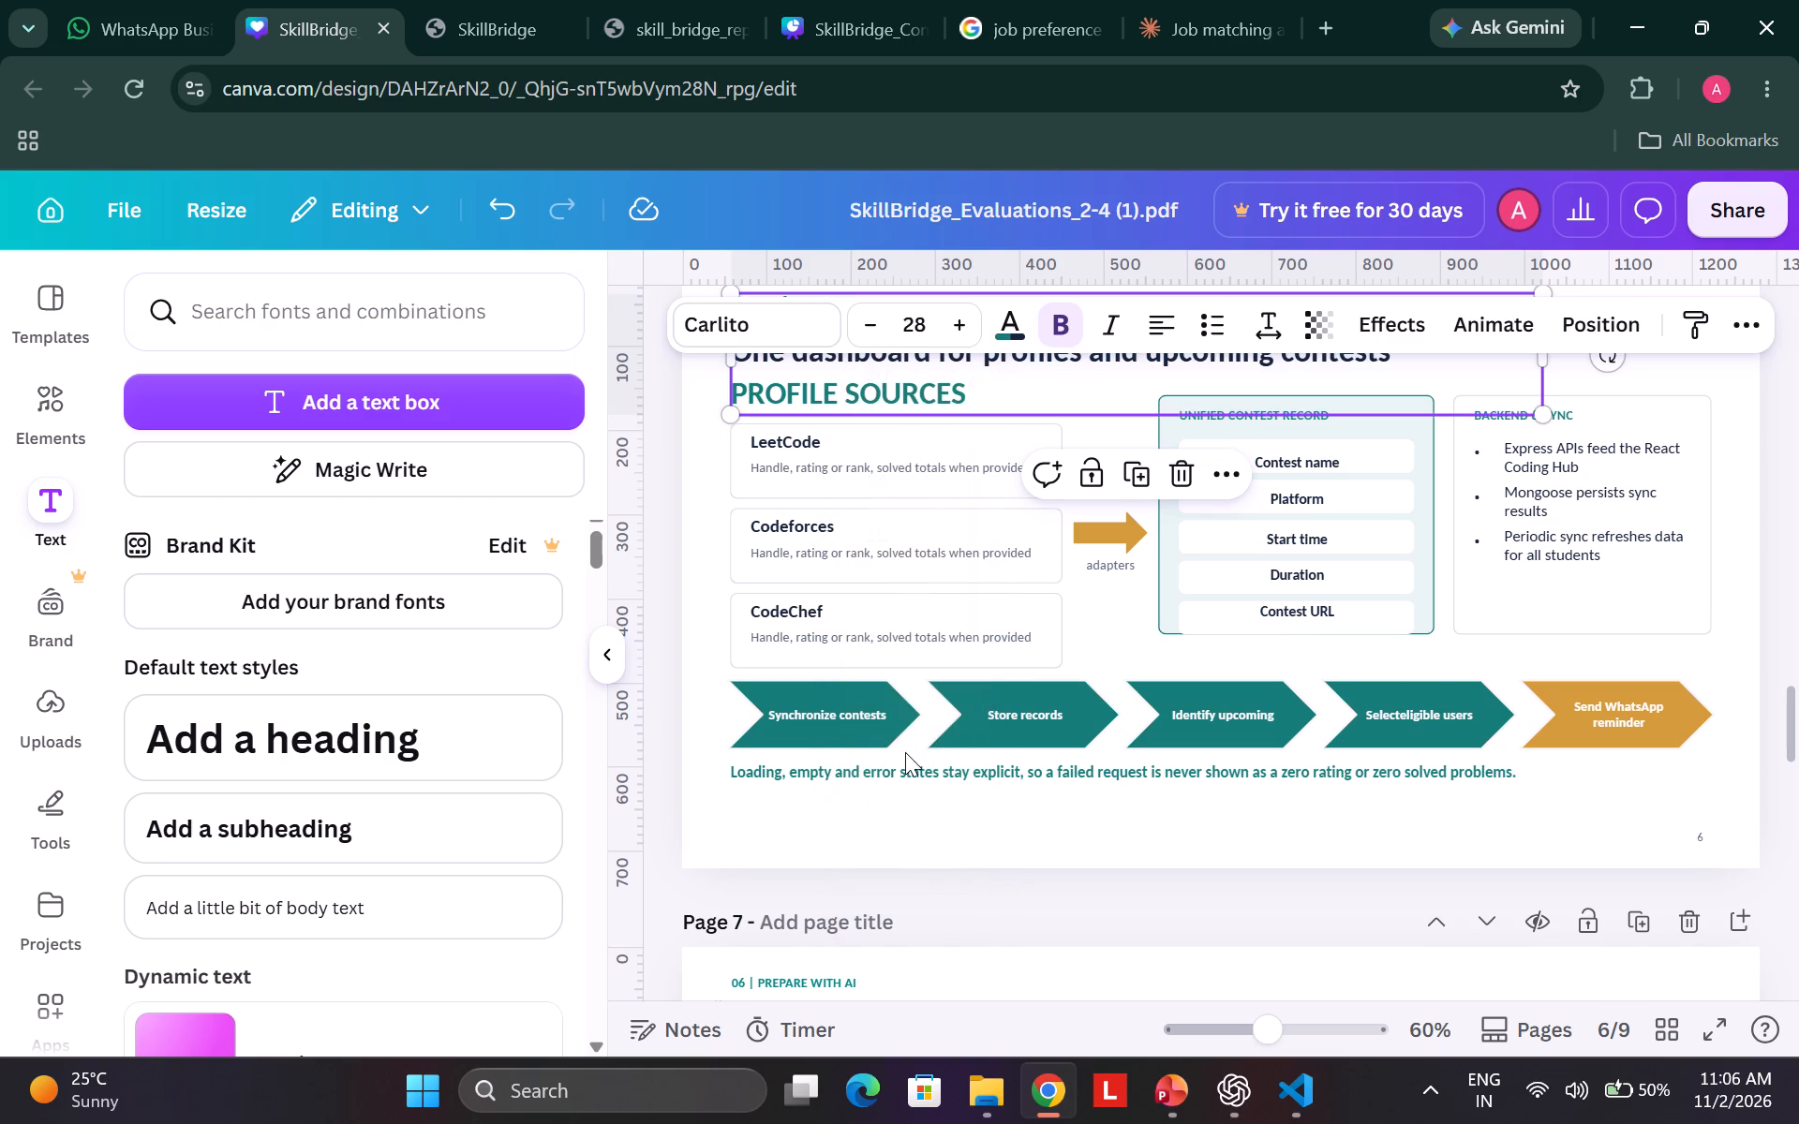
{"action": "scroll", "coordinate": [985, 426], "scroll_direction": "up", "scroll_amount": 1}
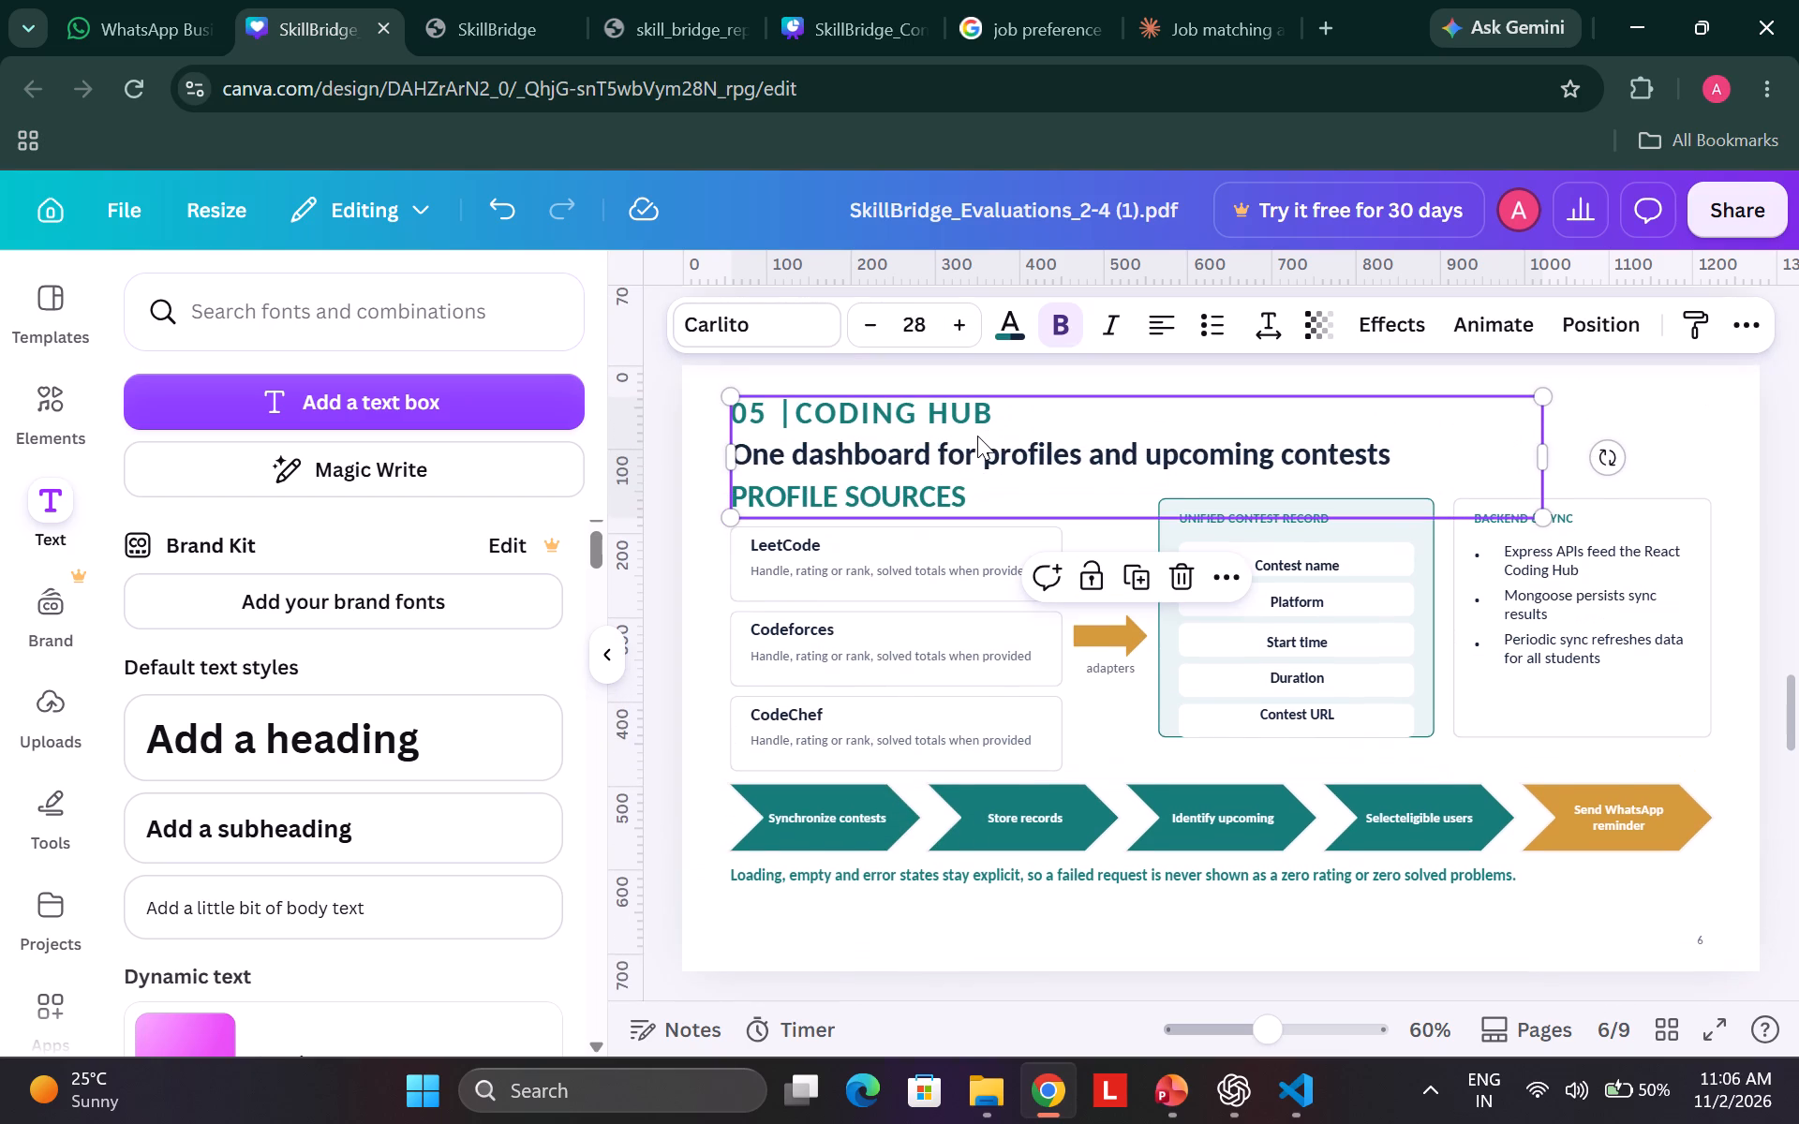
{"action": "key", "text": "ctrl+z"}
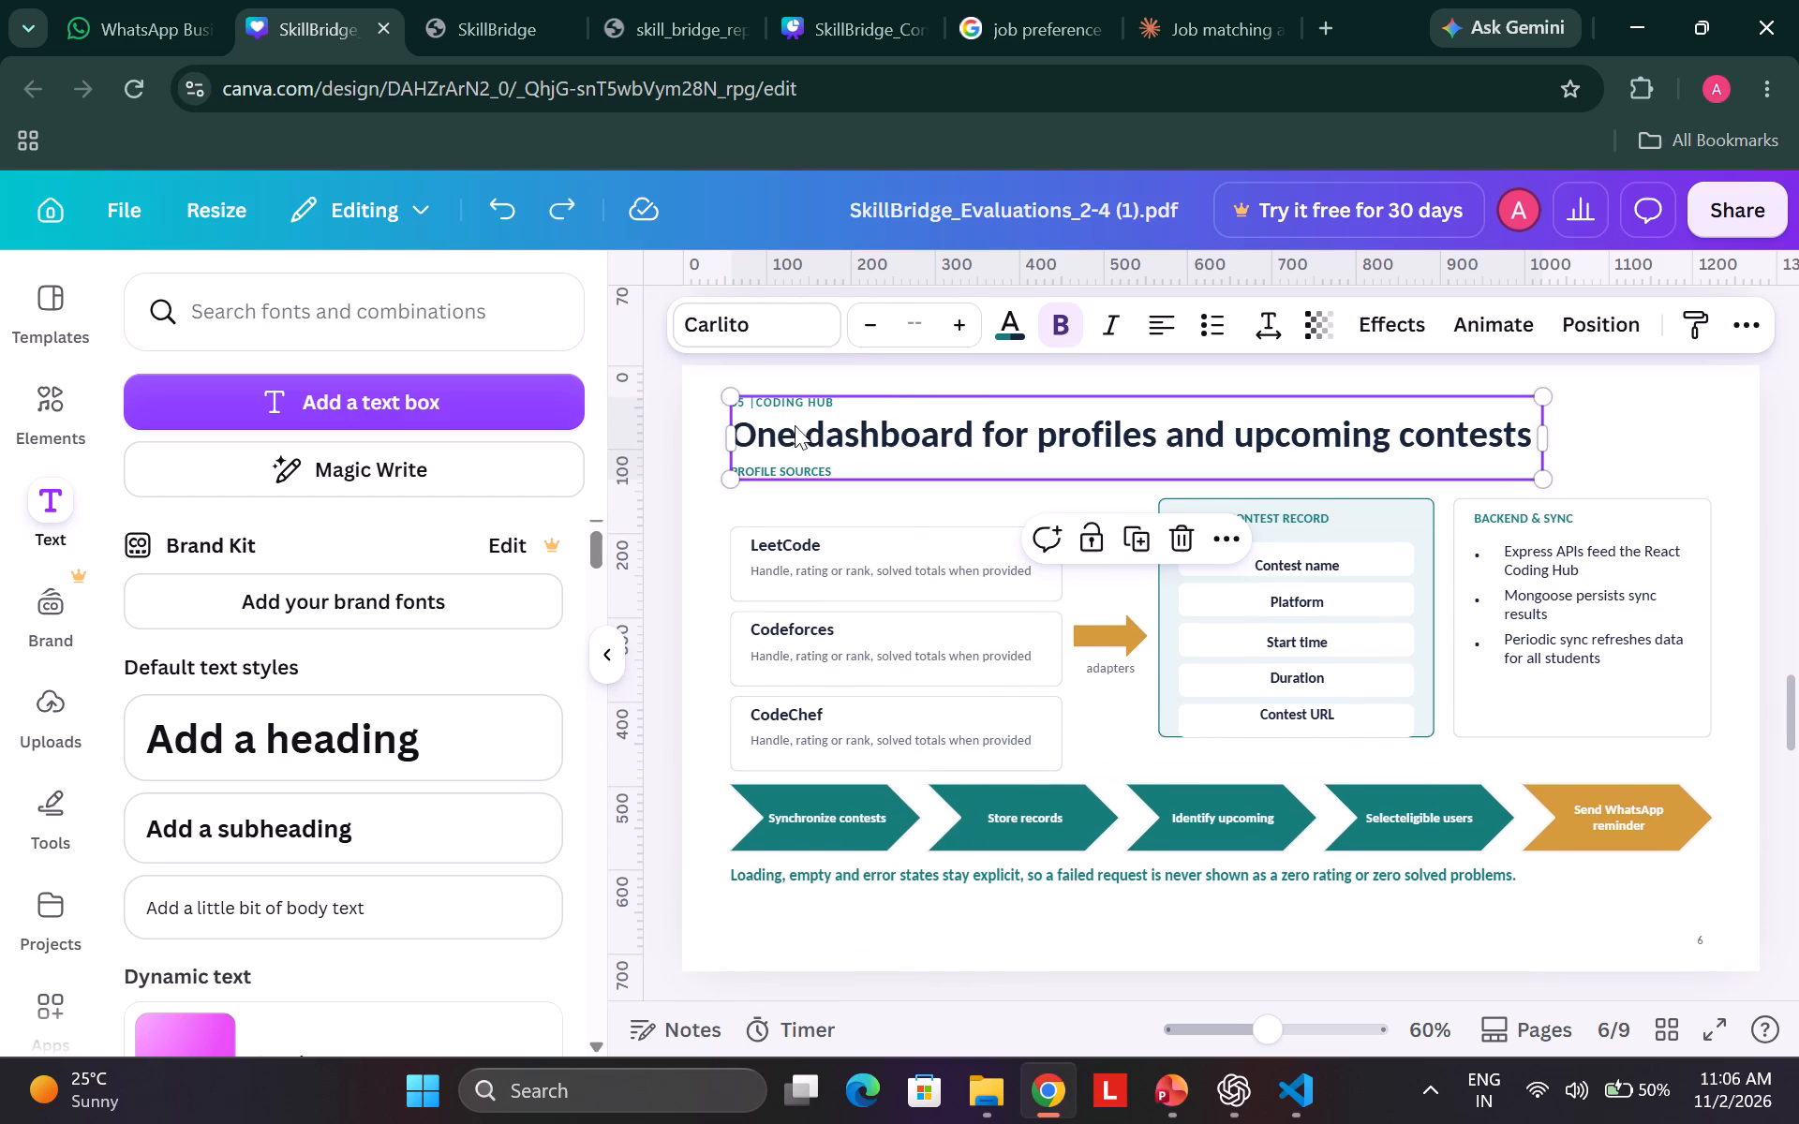
Reduce only page 6's title line “One dashboard for profiles and upcoming contests” to font size 26.
{"action": "left_click", "coordinate": [752, 424]}
{"action": "left_click", "coordinate": [736, 432]}
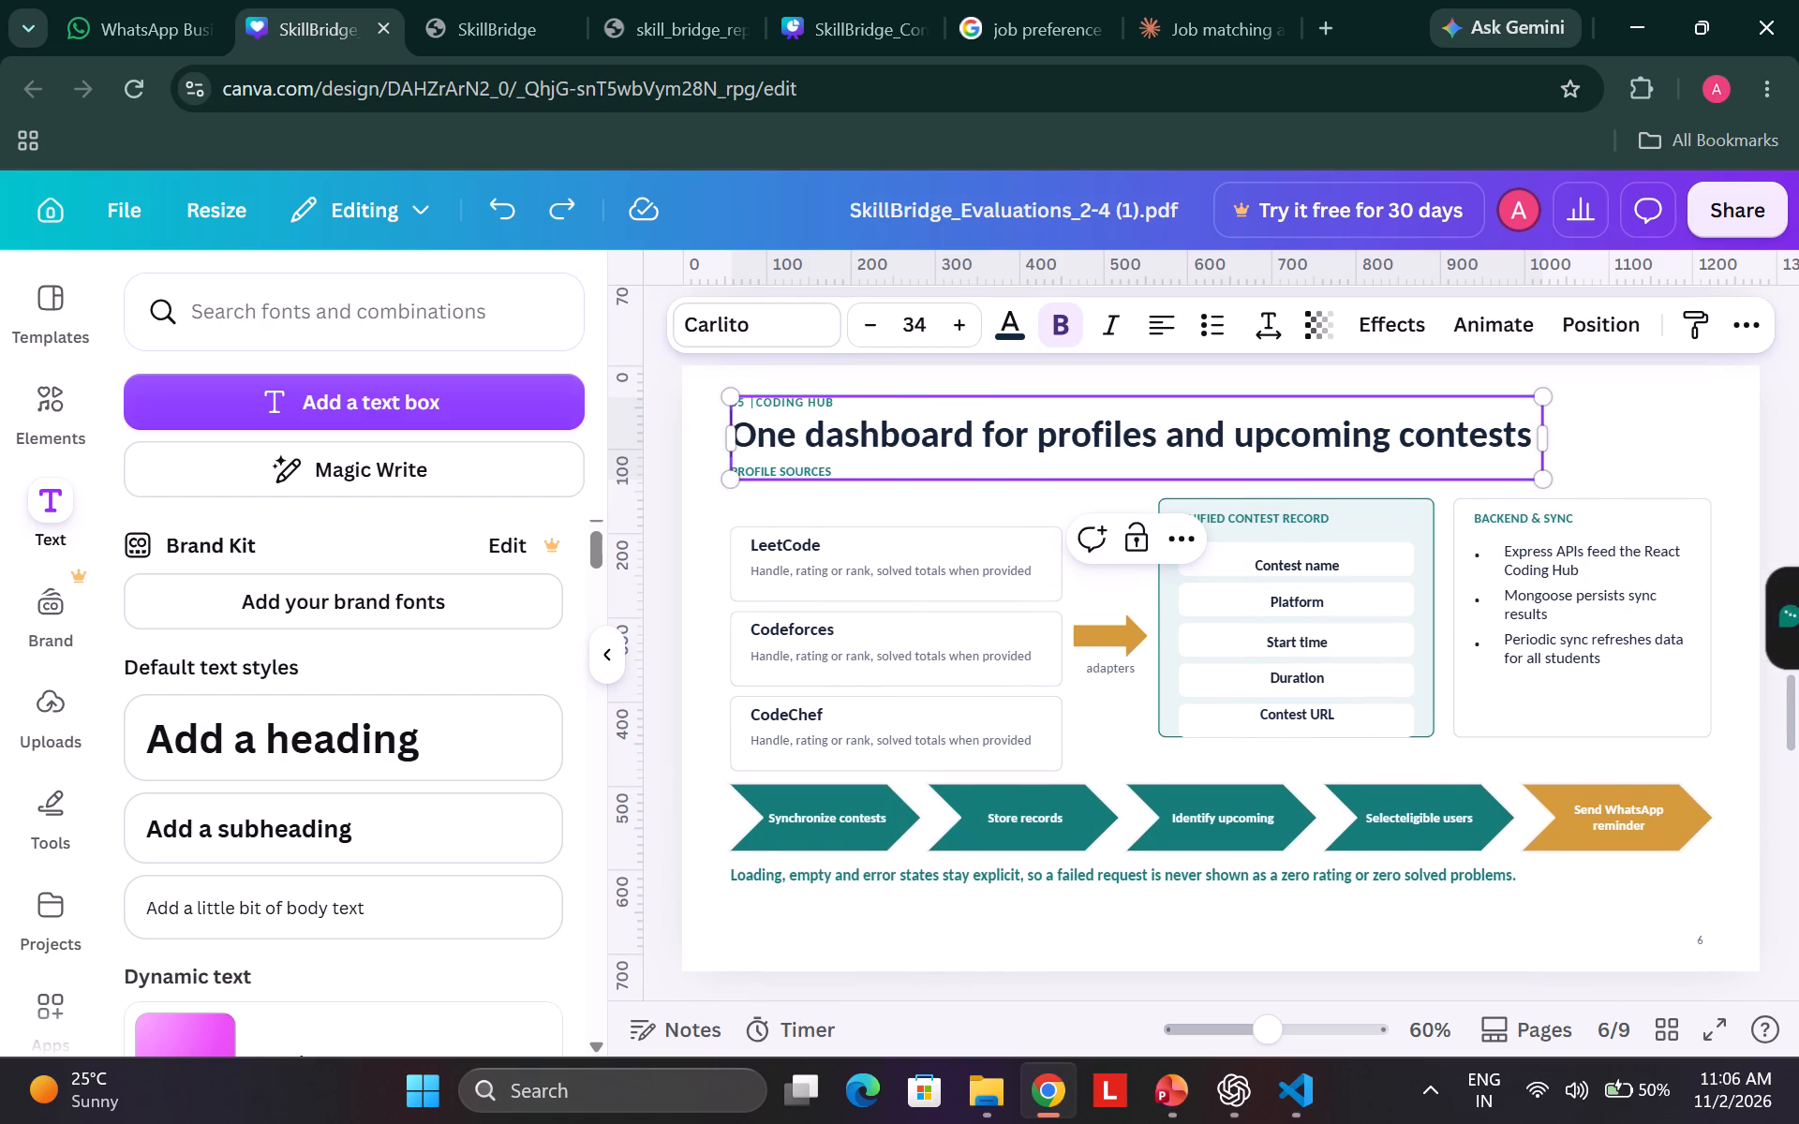
{"action": "left_click_drag", "start_coordinate": [736, 432], "coordinate": [798, 447]}
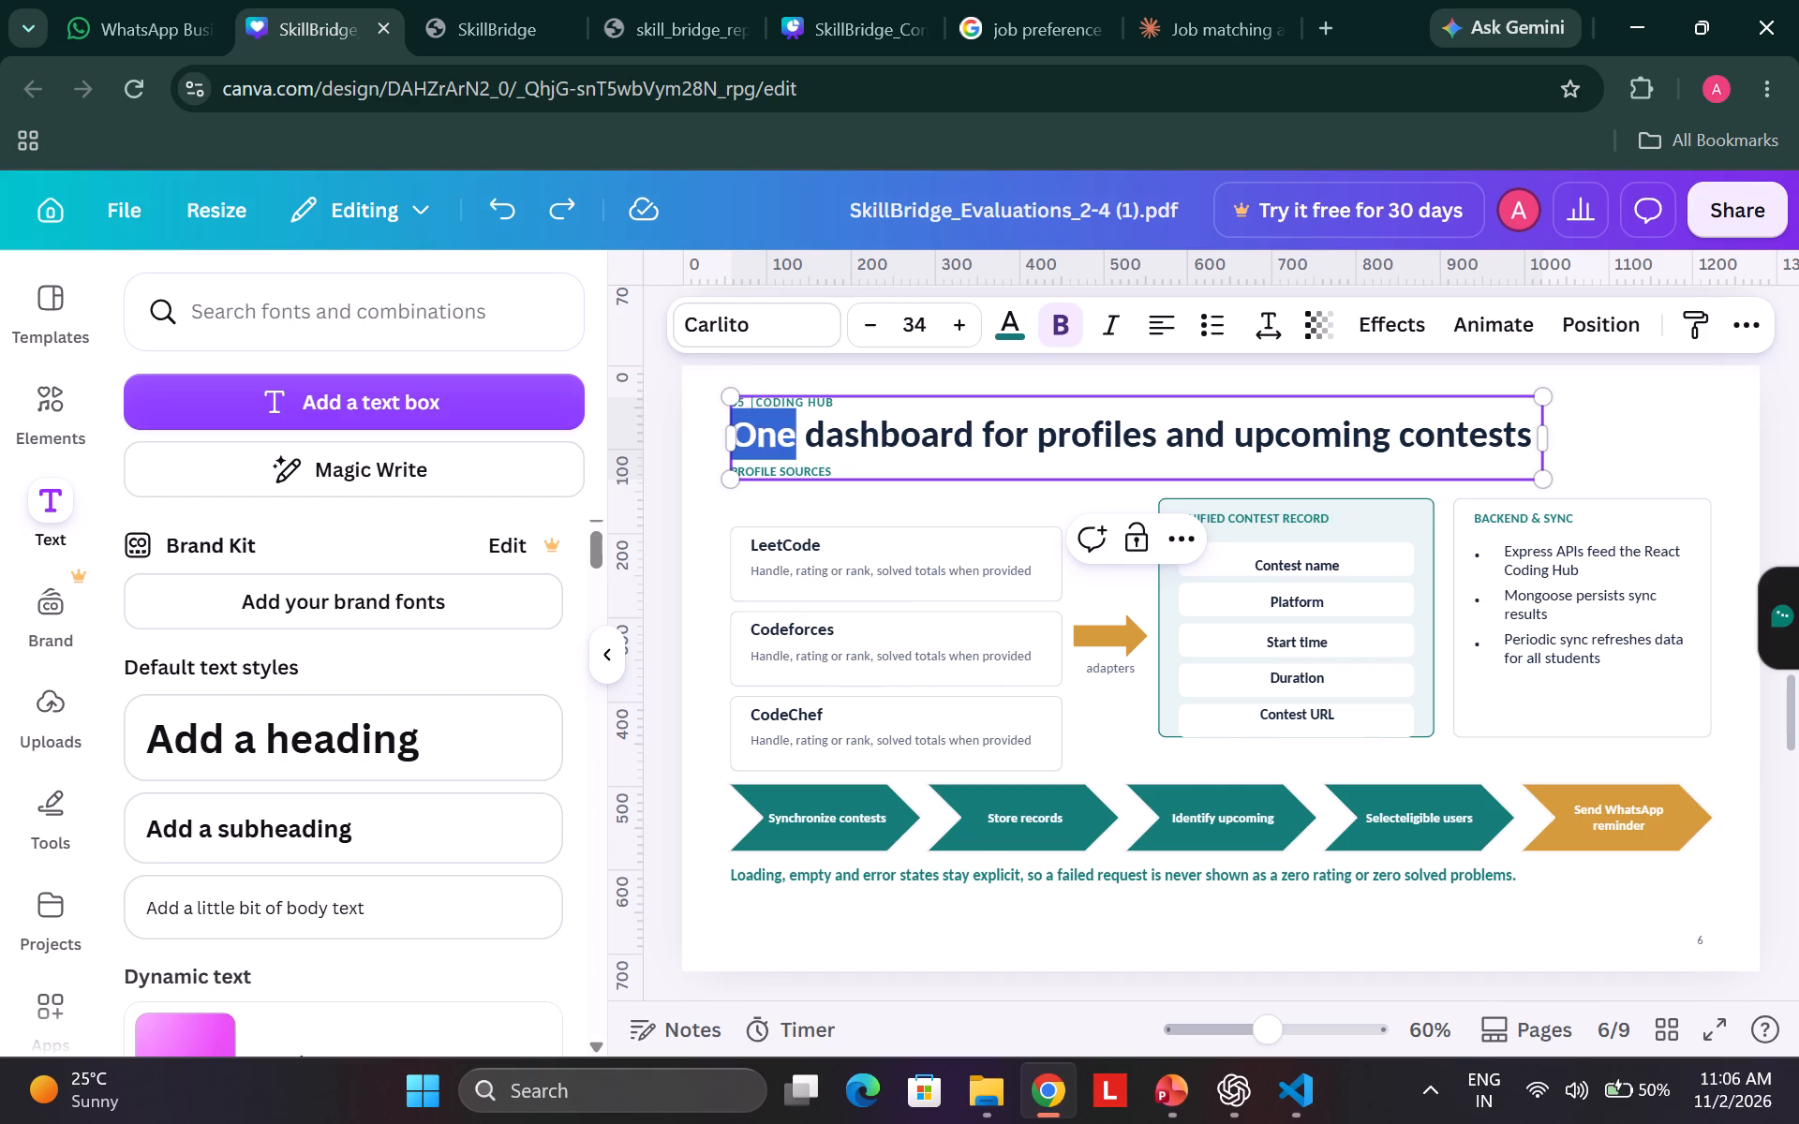
{"action": "left_click_drag", "start_coordinate": [798, 447], "coordinate": [1491, 447]}
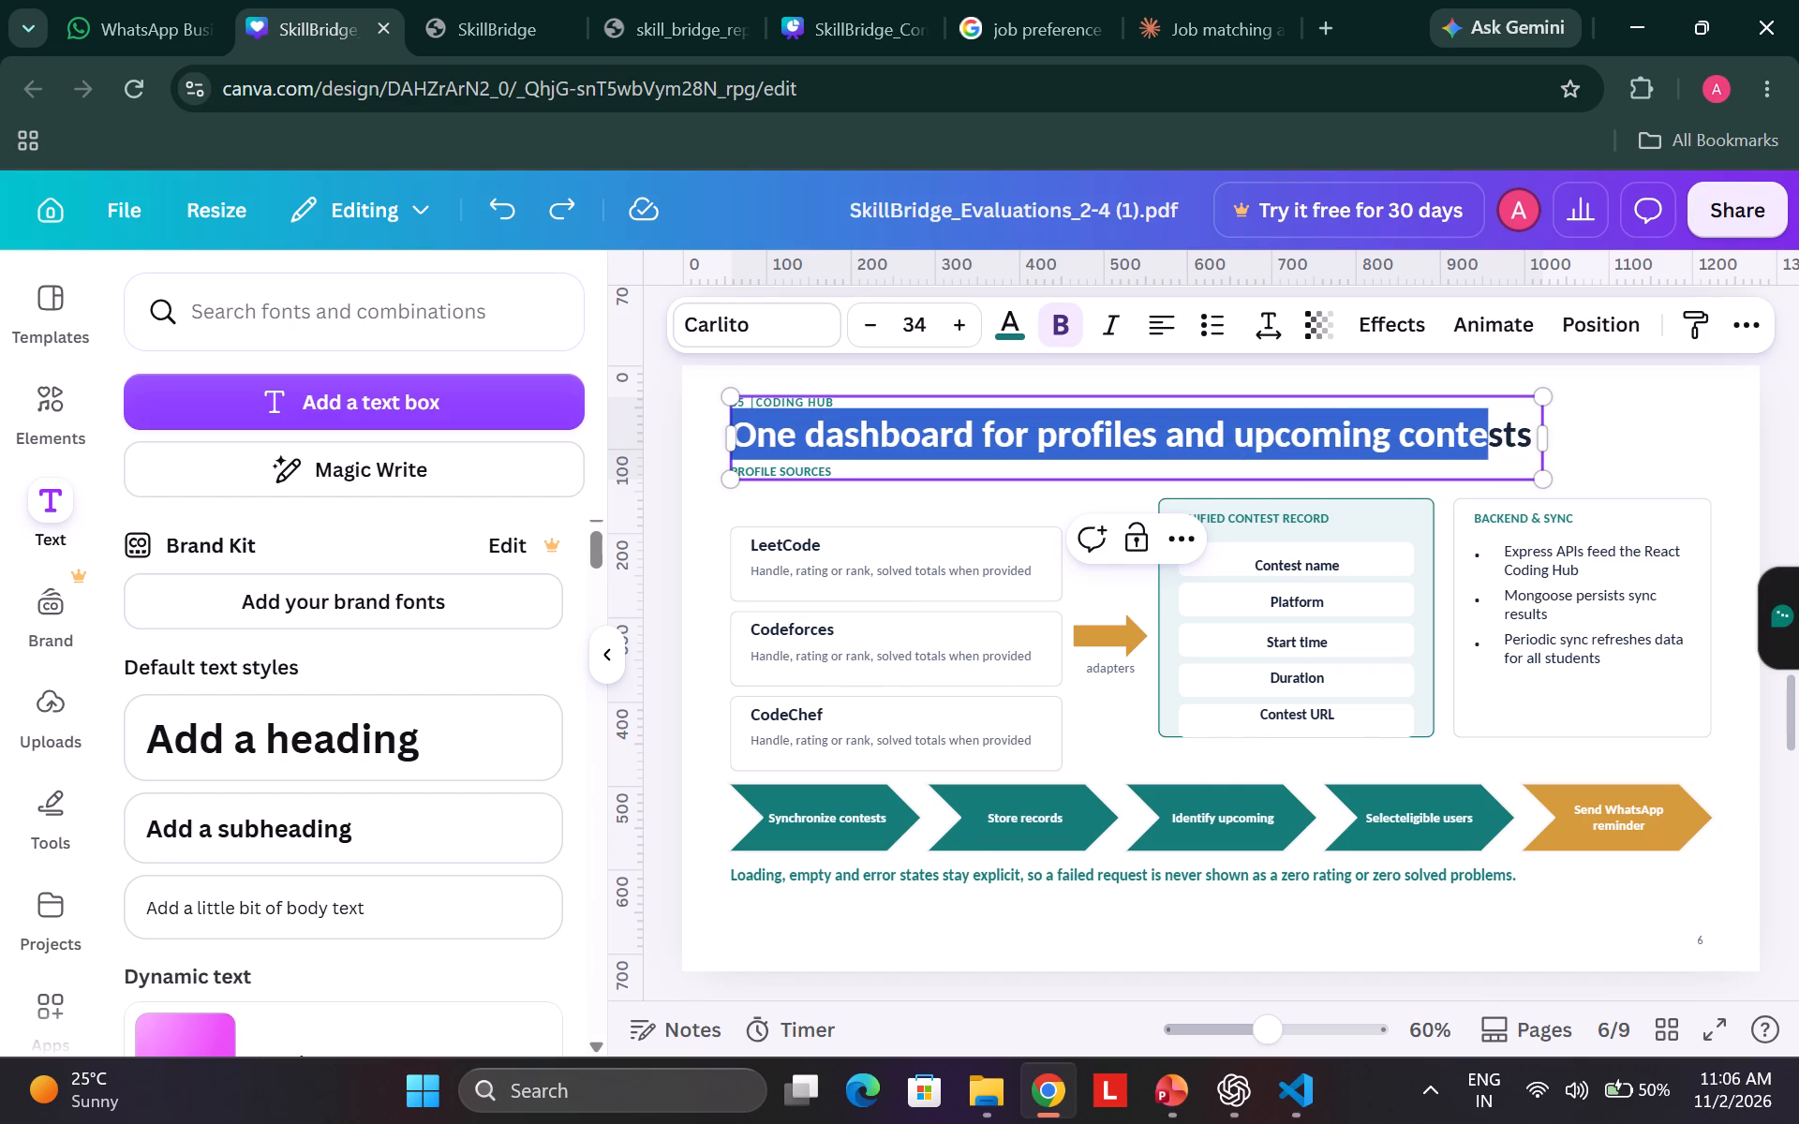
{"action": "left_click_drag", "start_coordinate": [1491, 447], "coordinate": [1524, 448]}
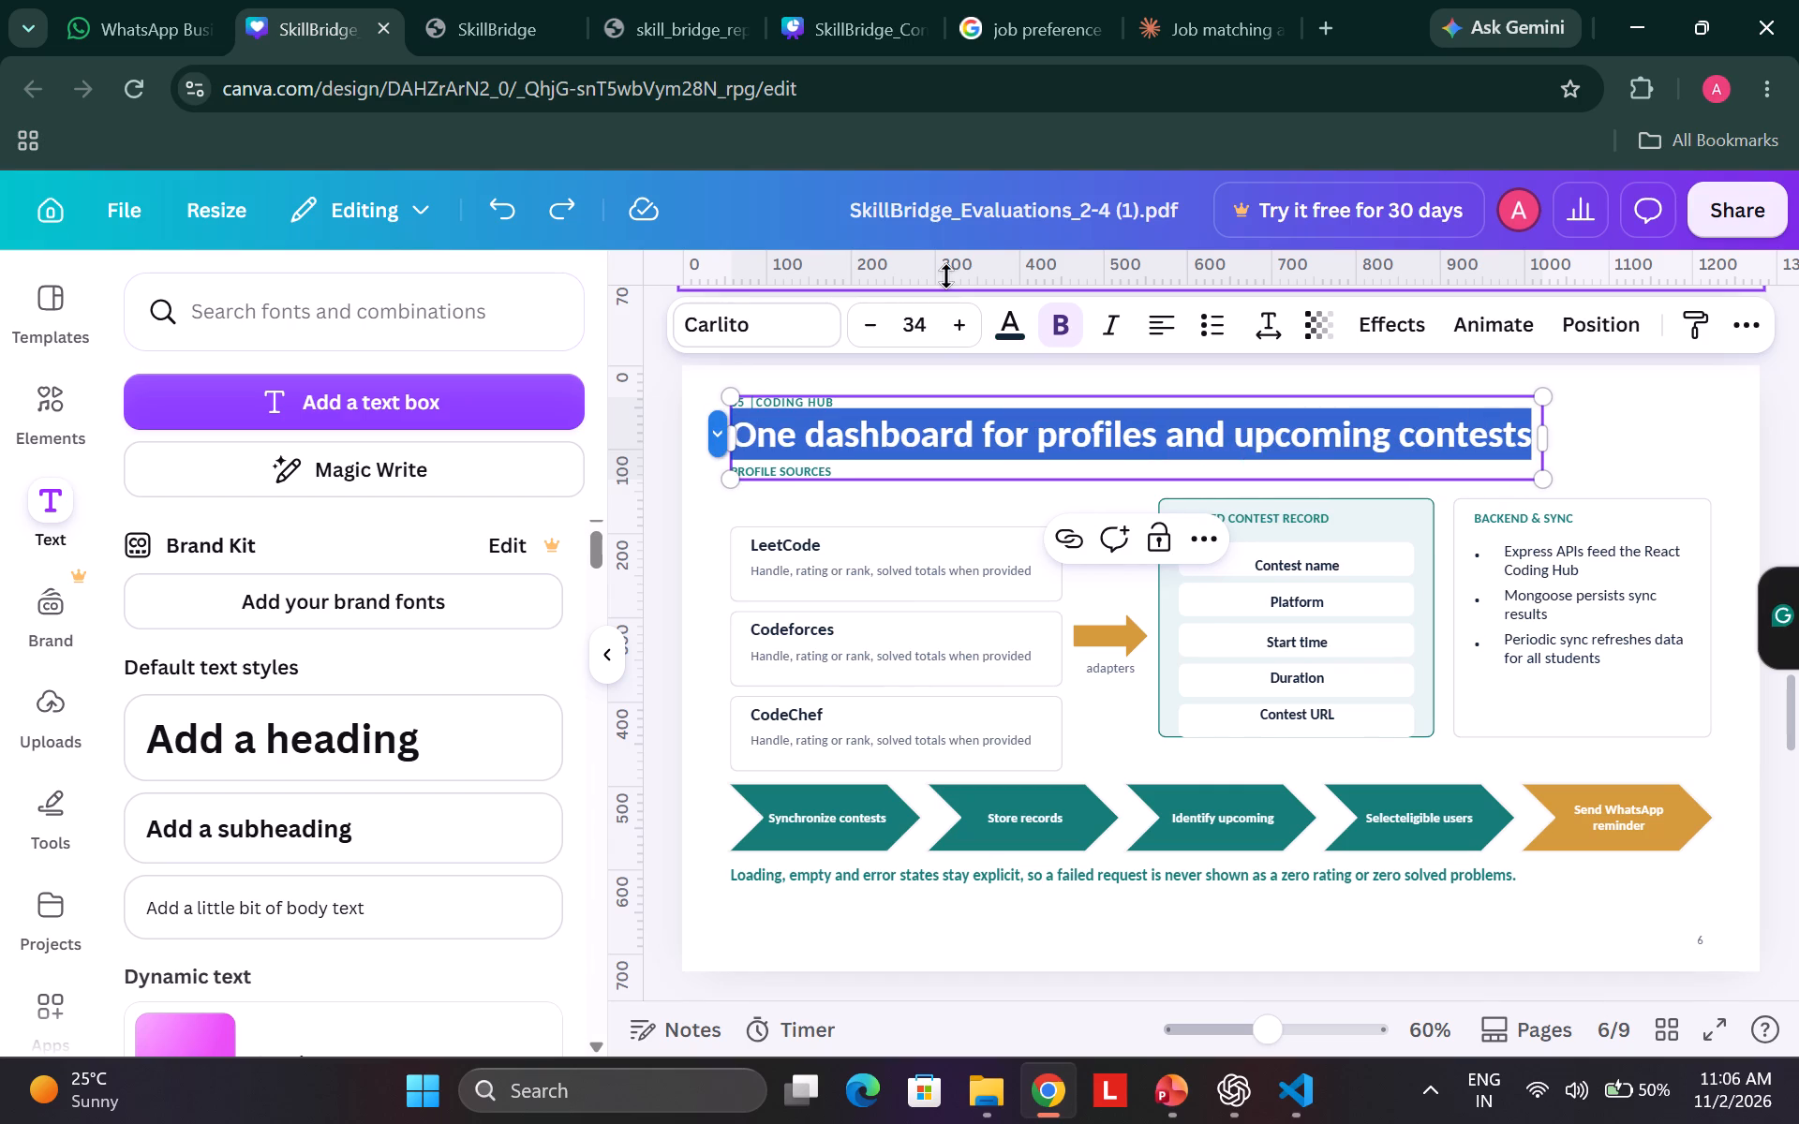
{"action": "left_click", "coordinate": [884, 309]}
{"action": "double_click", "coordinate": [884, 309]}
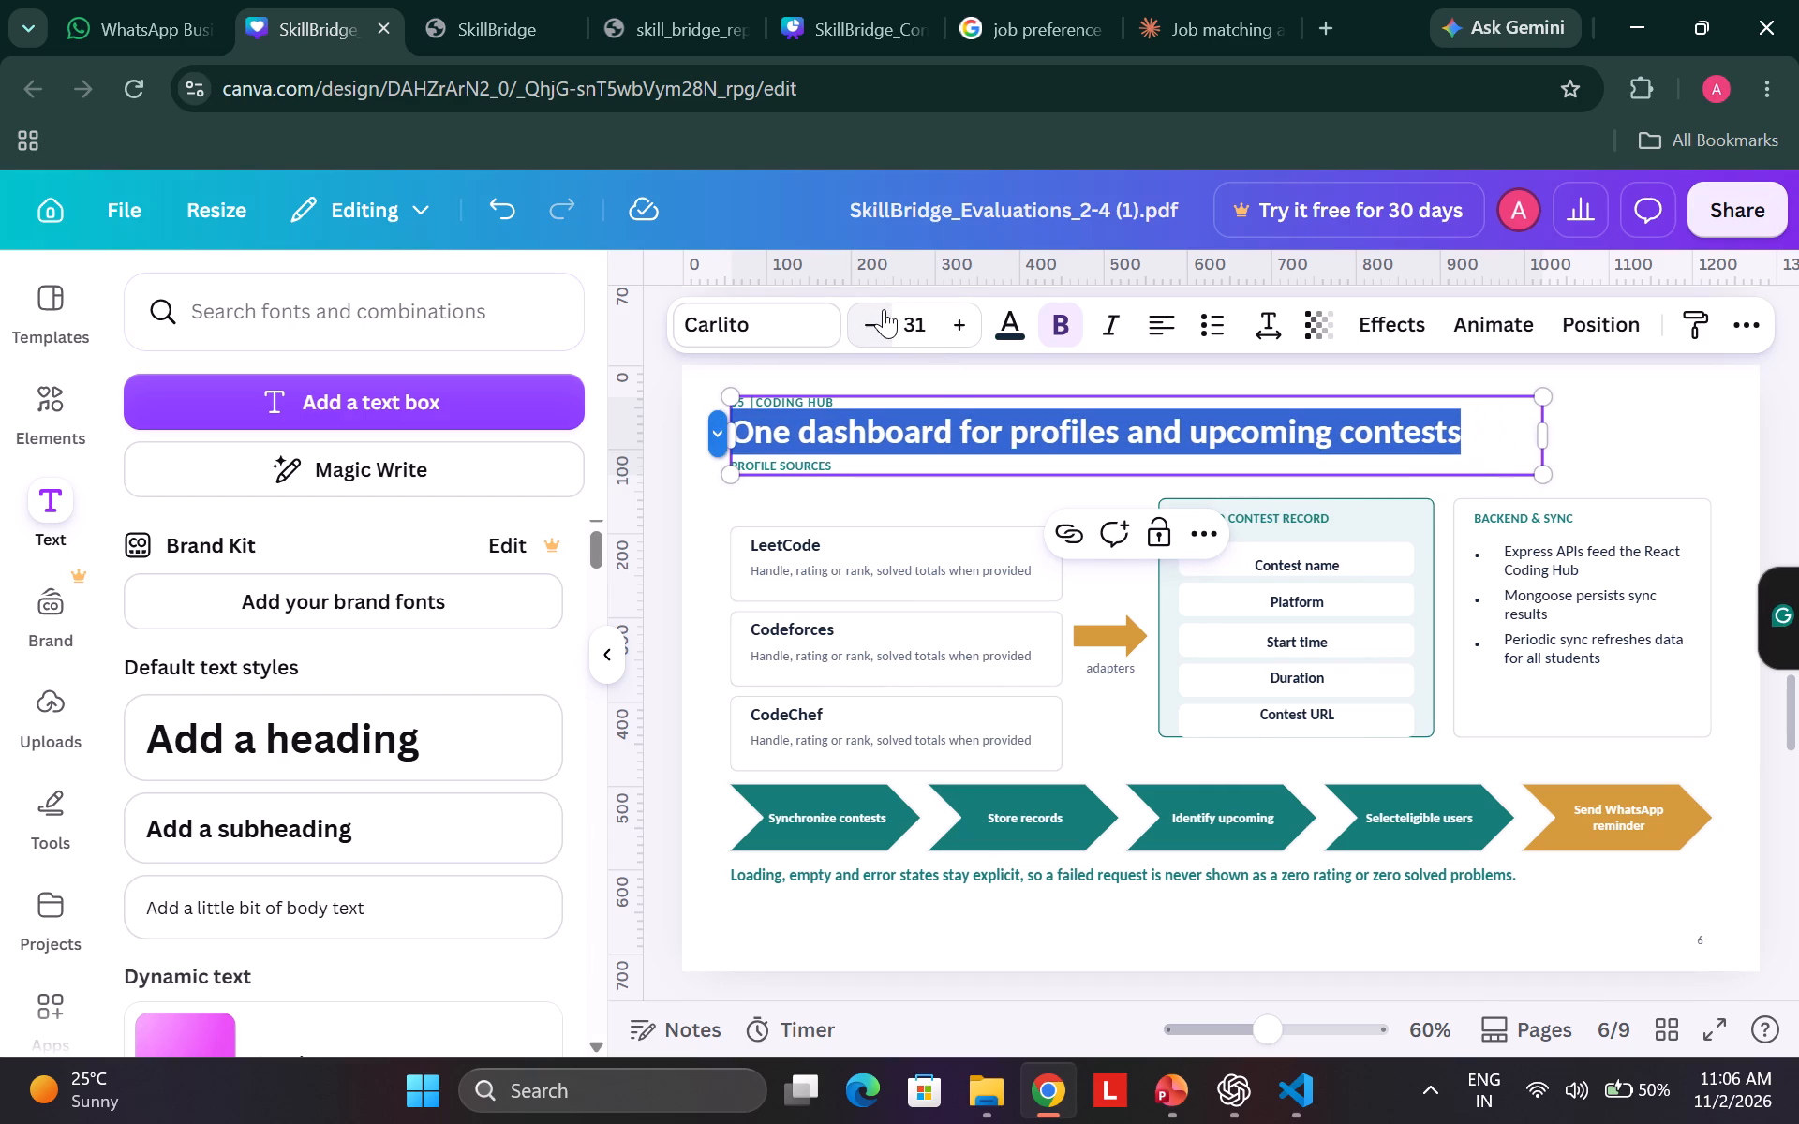
{"action": "double_click", "coordinate": [875, 316]}
{"action": "left_click", "coordinate": [875, 316]}
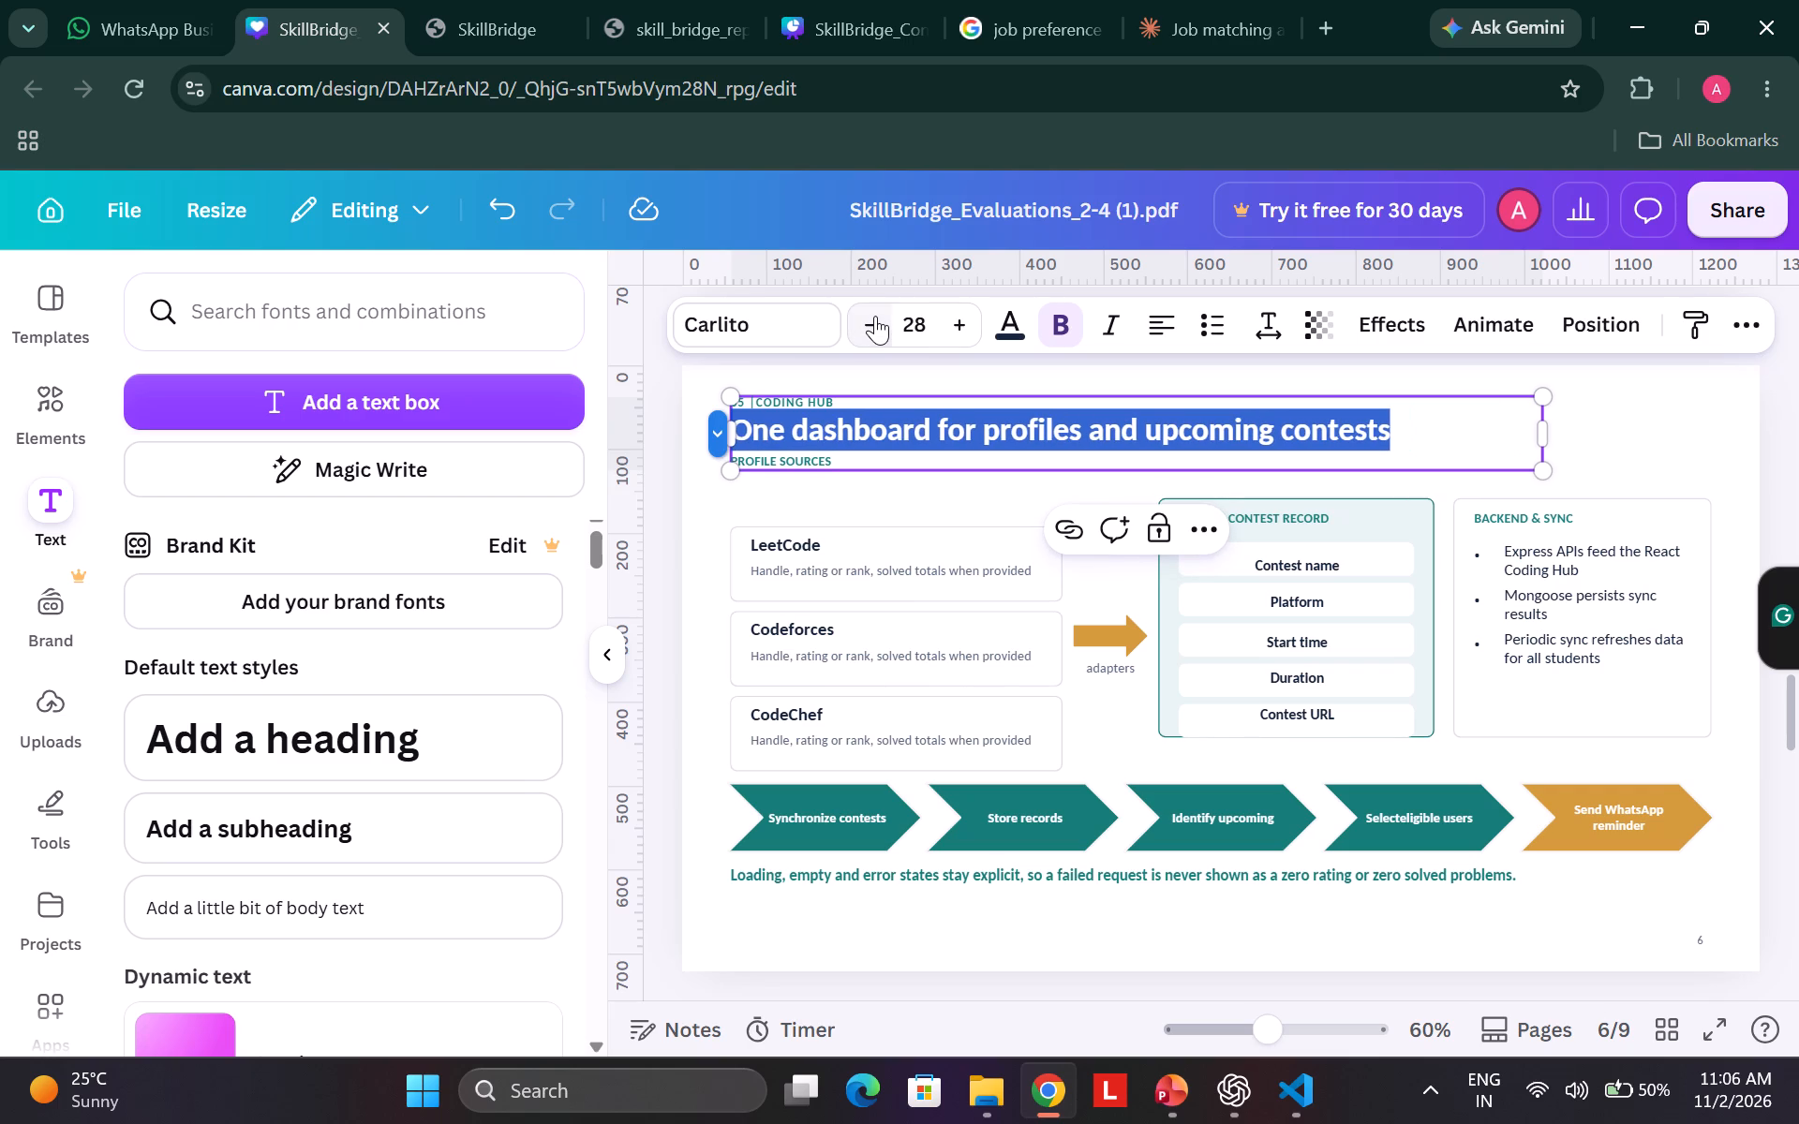
{"action": "left_click", "coordinate": [875, 316]}
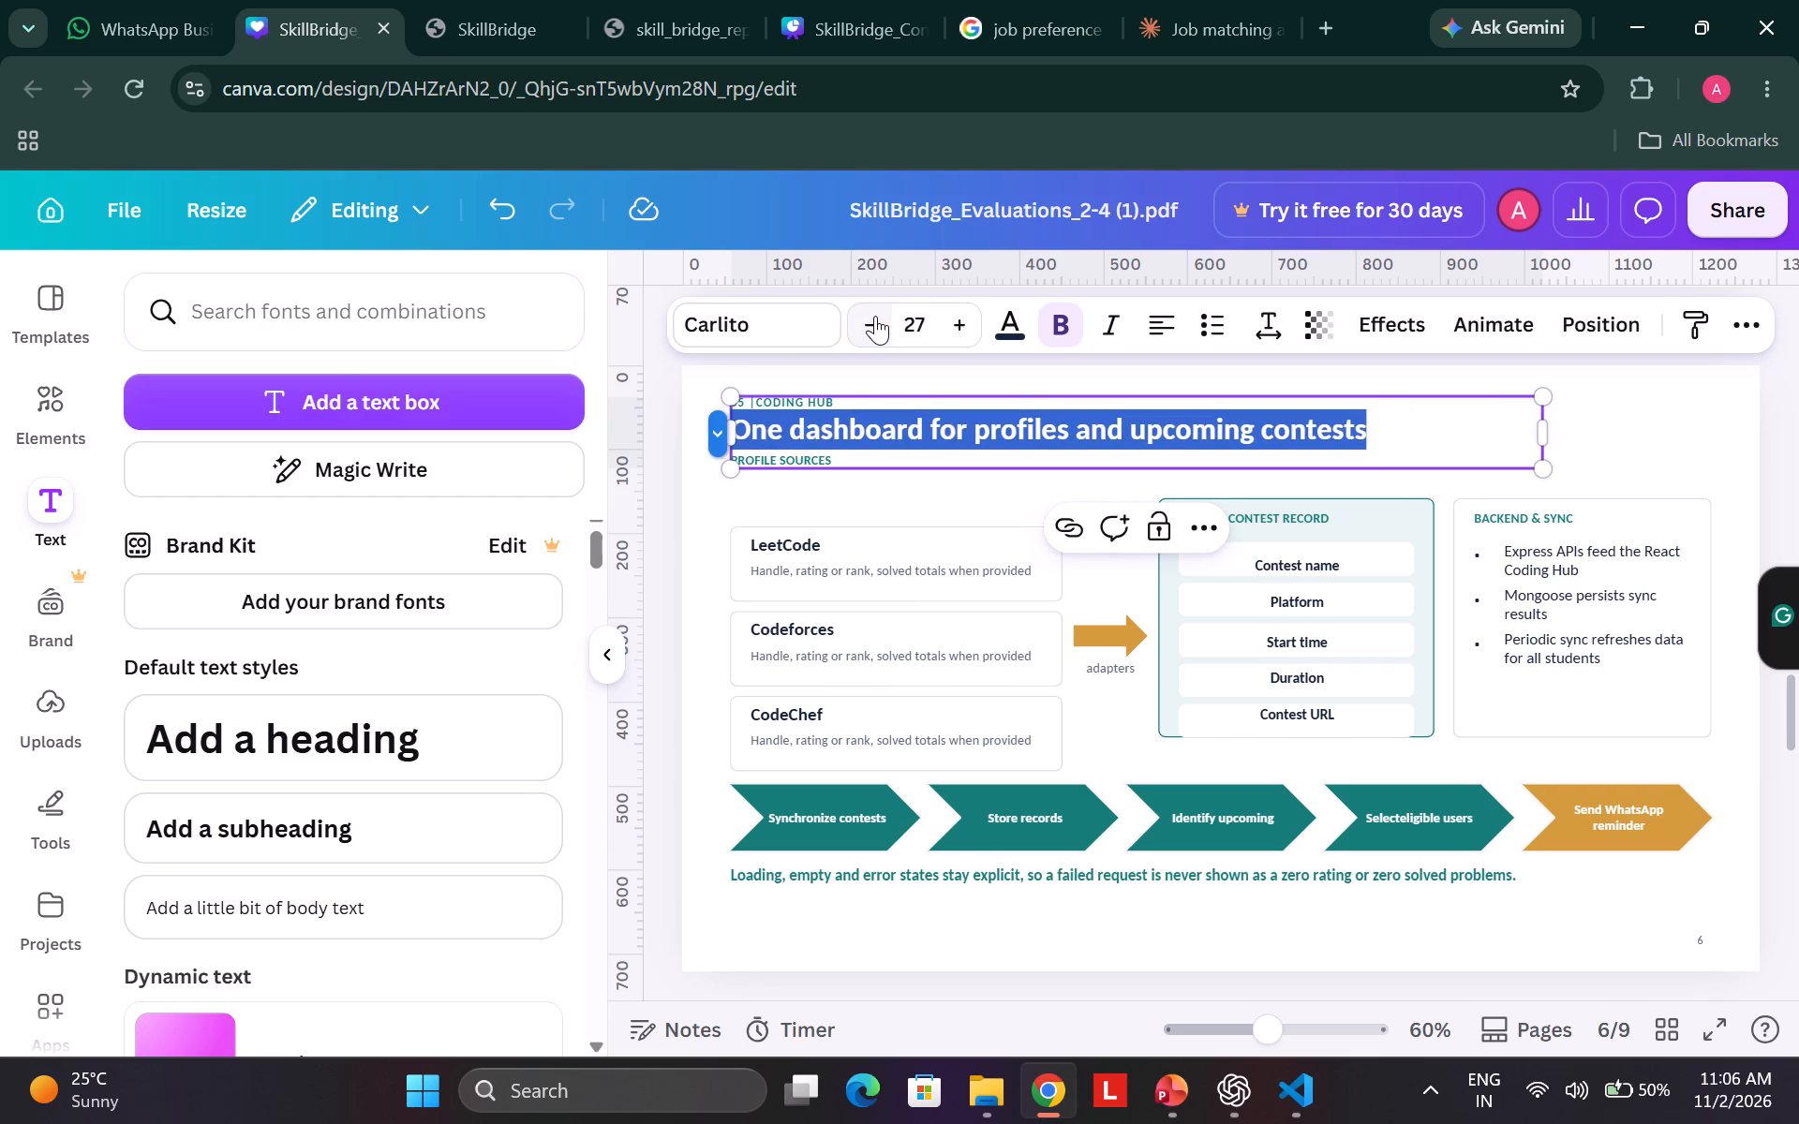
{"action": "left_click", "coordinate": [875, 316]}
{"action": "left_click", "coordinate": [1687, 471]}
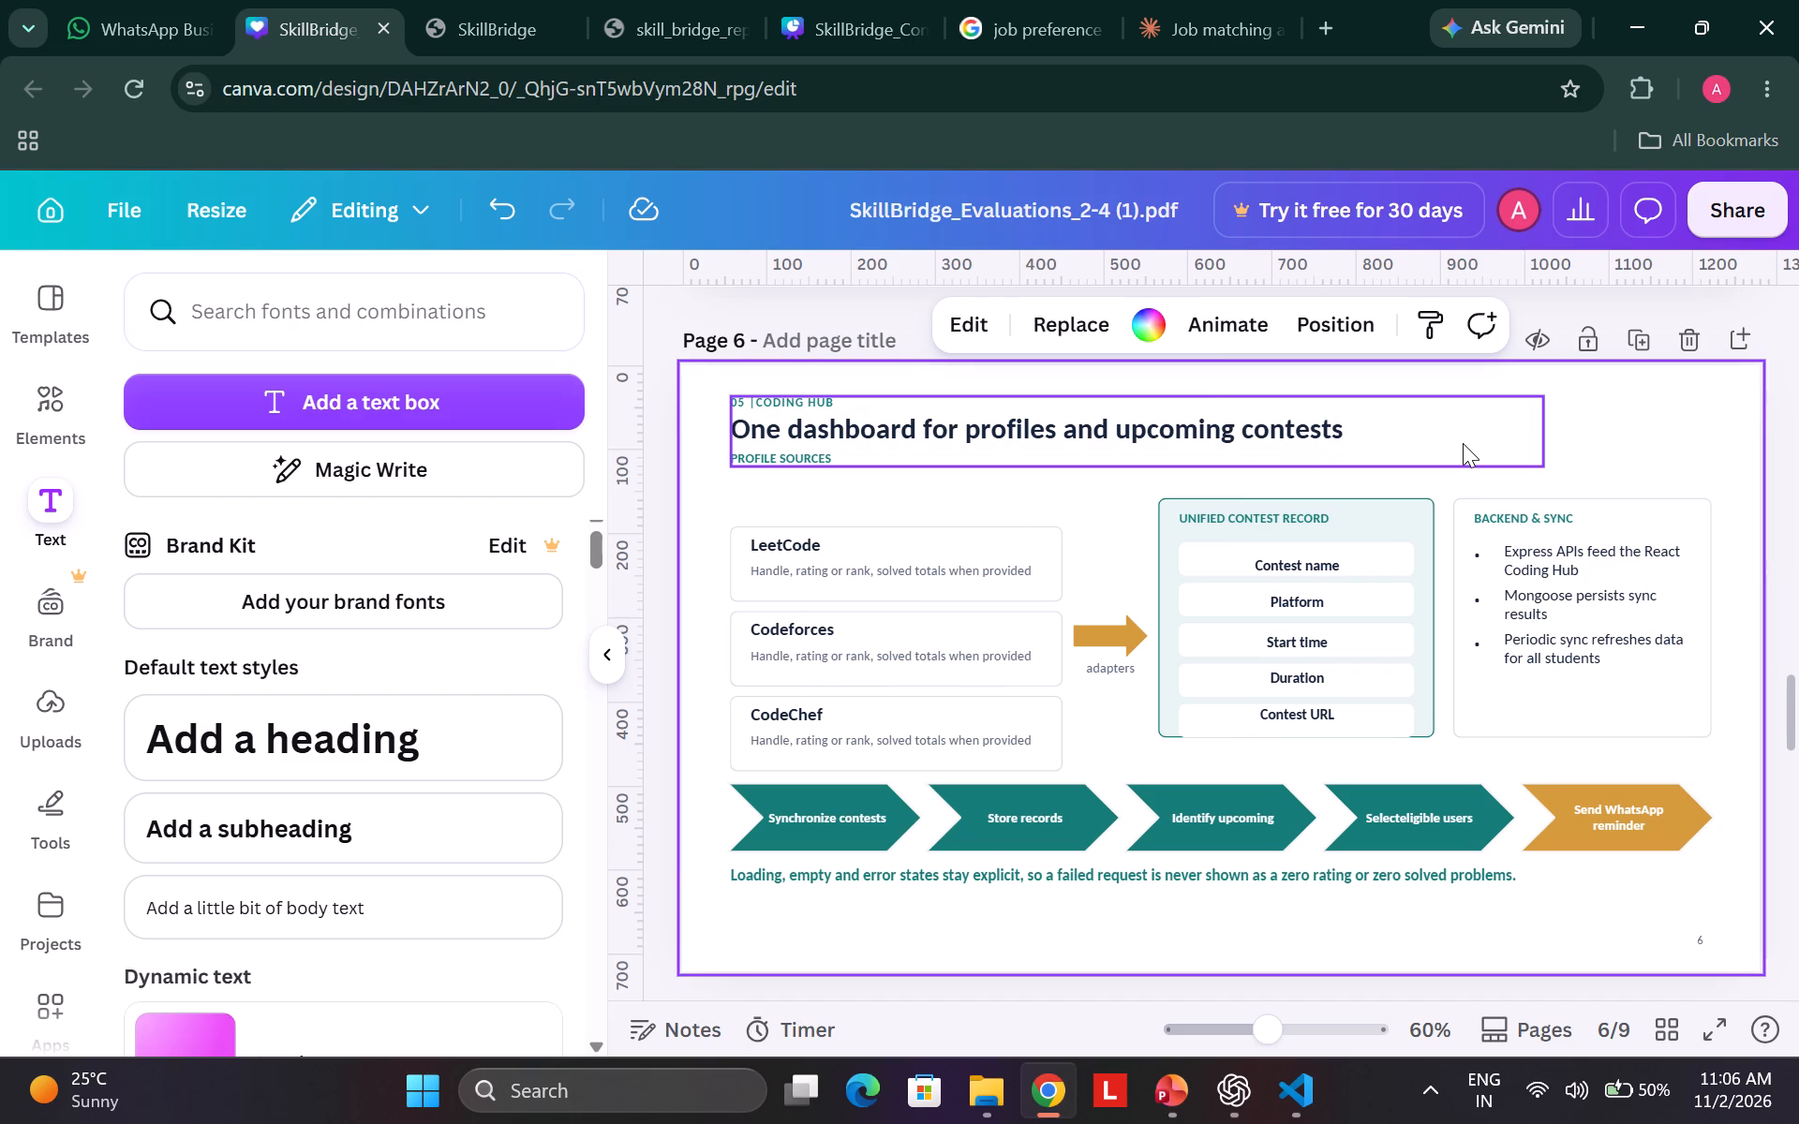
Shift page 7's section label “06 | PREPARE WITH AI” slightly left, in line with the left edge of the description paragraph.
{"action": "scroll", "coordinate": [1139, 650], "scroll_direction": "down", "scroll_amount": 1}
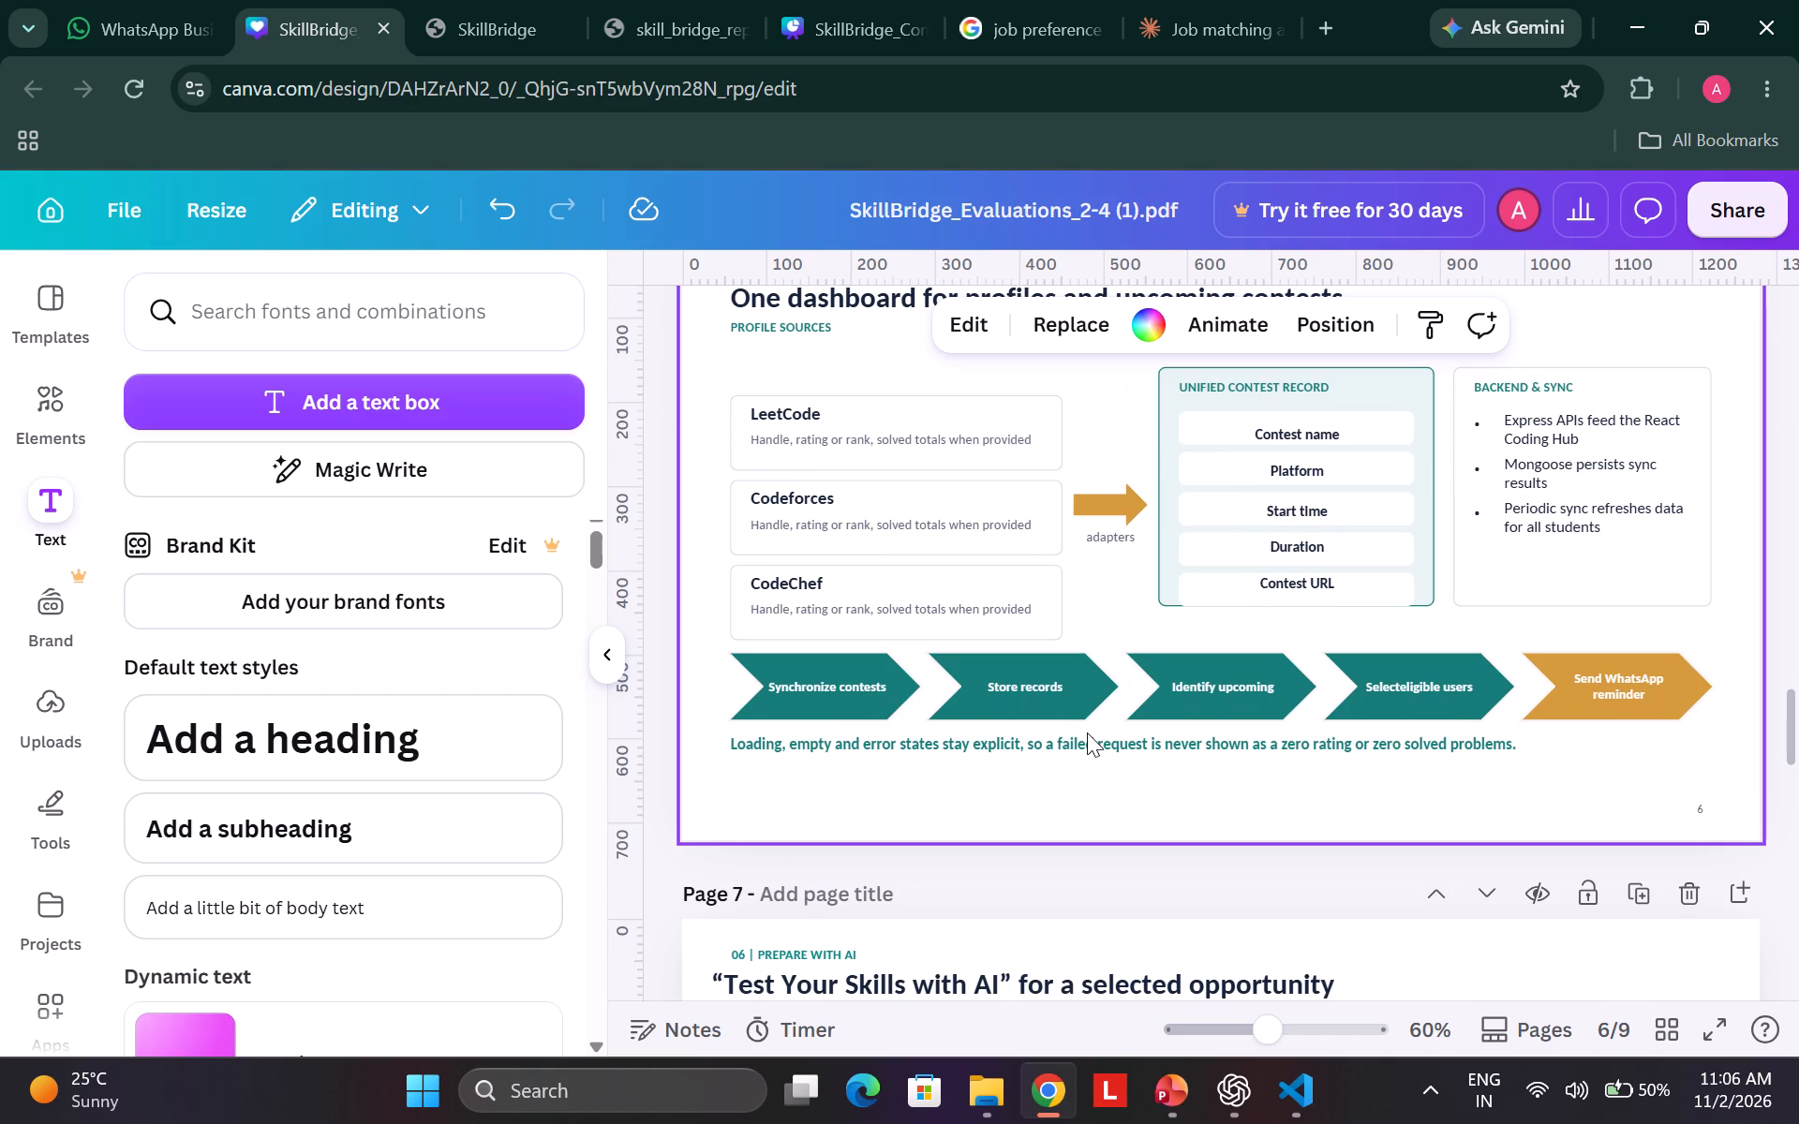
{"action": "scroll", "coordinate": [1087, 732], "scroll_direction": "down", "scroll_amount": 1}
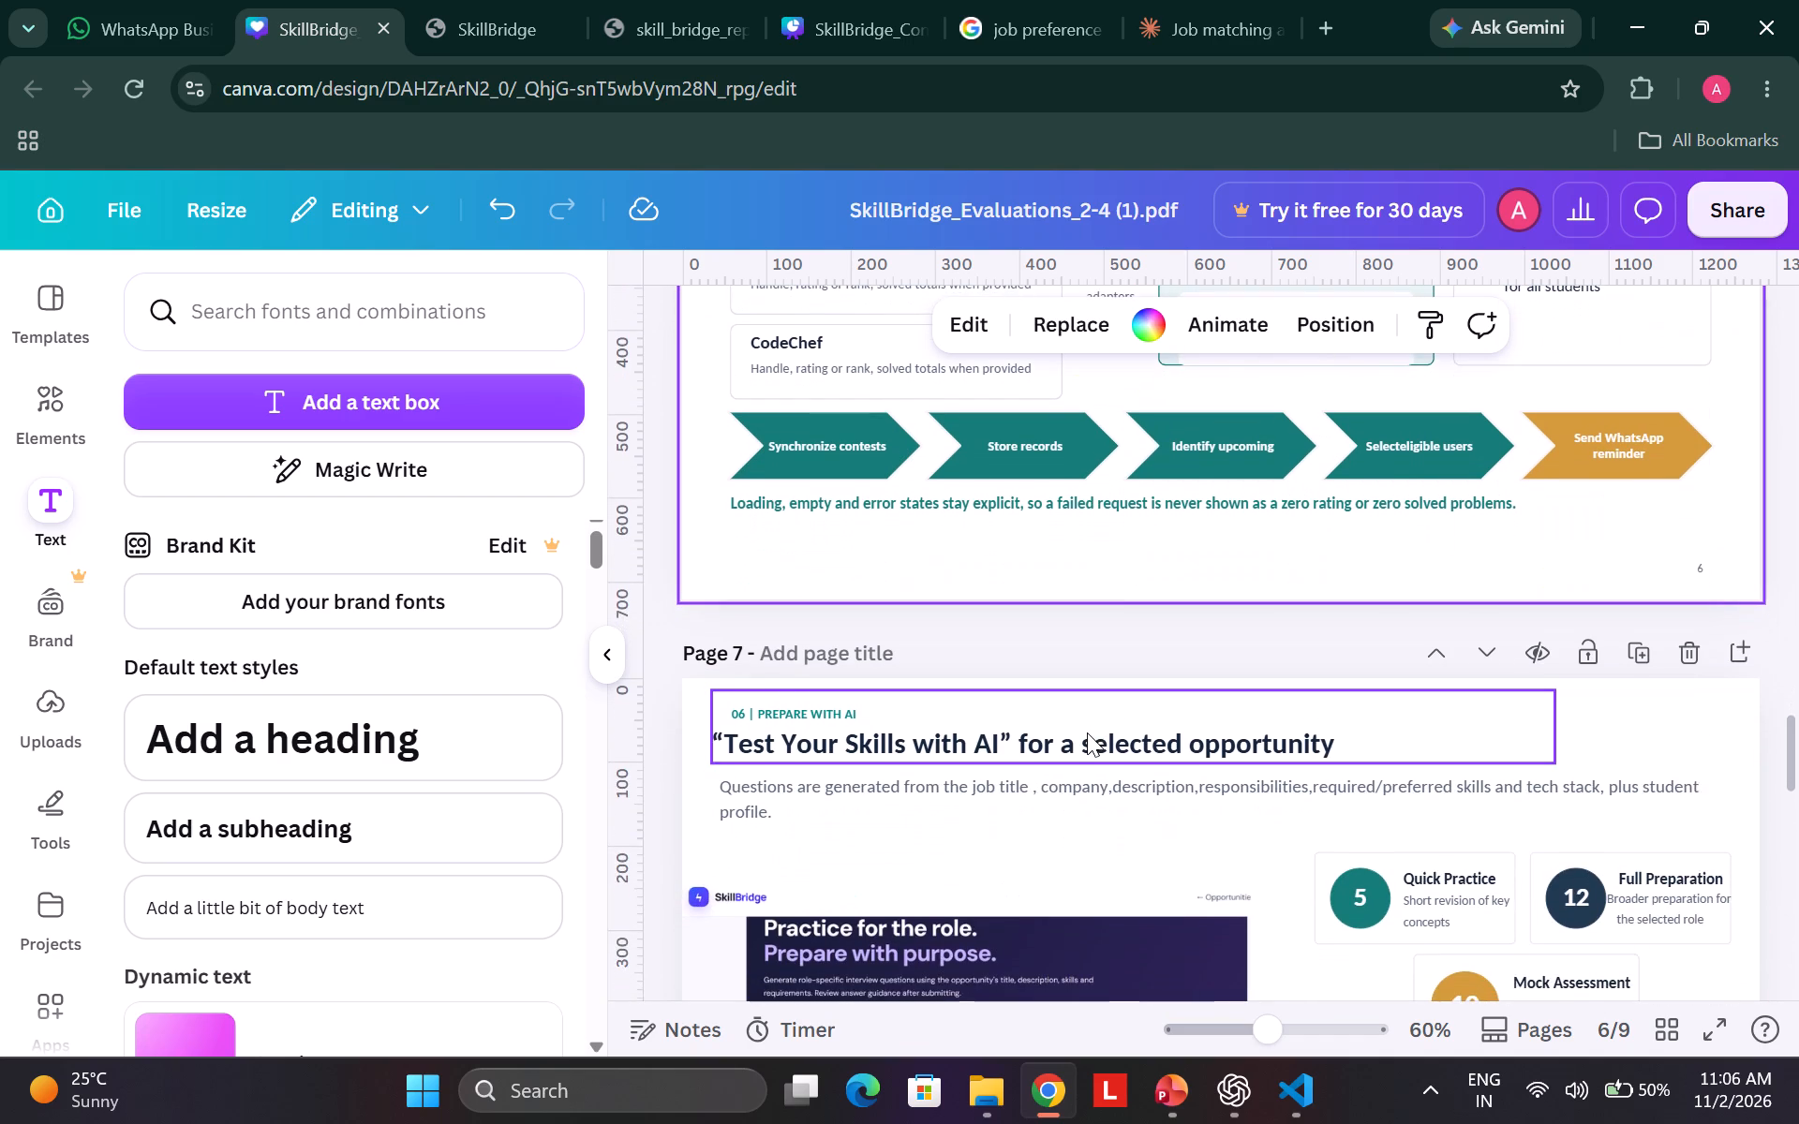
{"action": "scroll", "coordinate": [1087, 732], "scroll_direction": "down", "scroll_amount": 1}
{"action": "scroll", "coordinate": [953, 626], "scroll_direction": "up", "scroll_amount": 1}
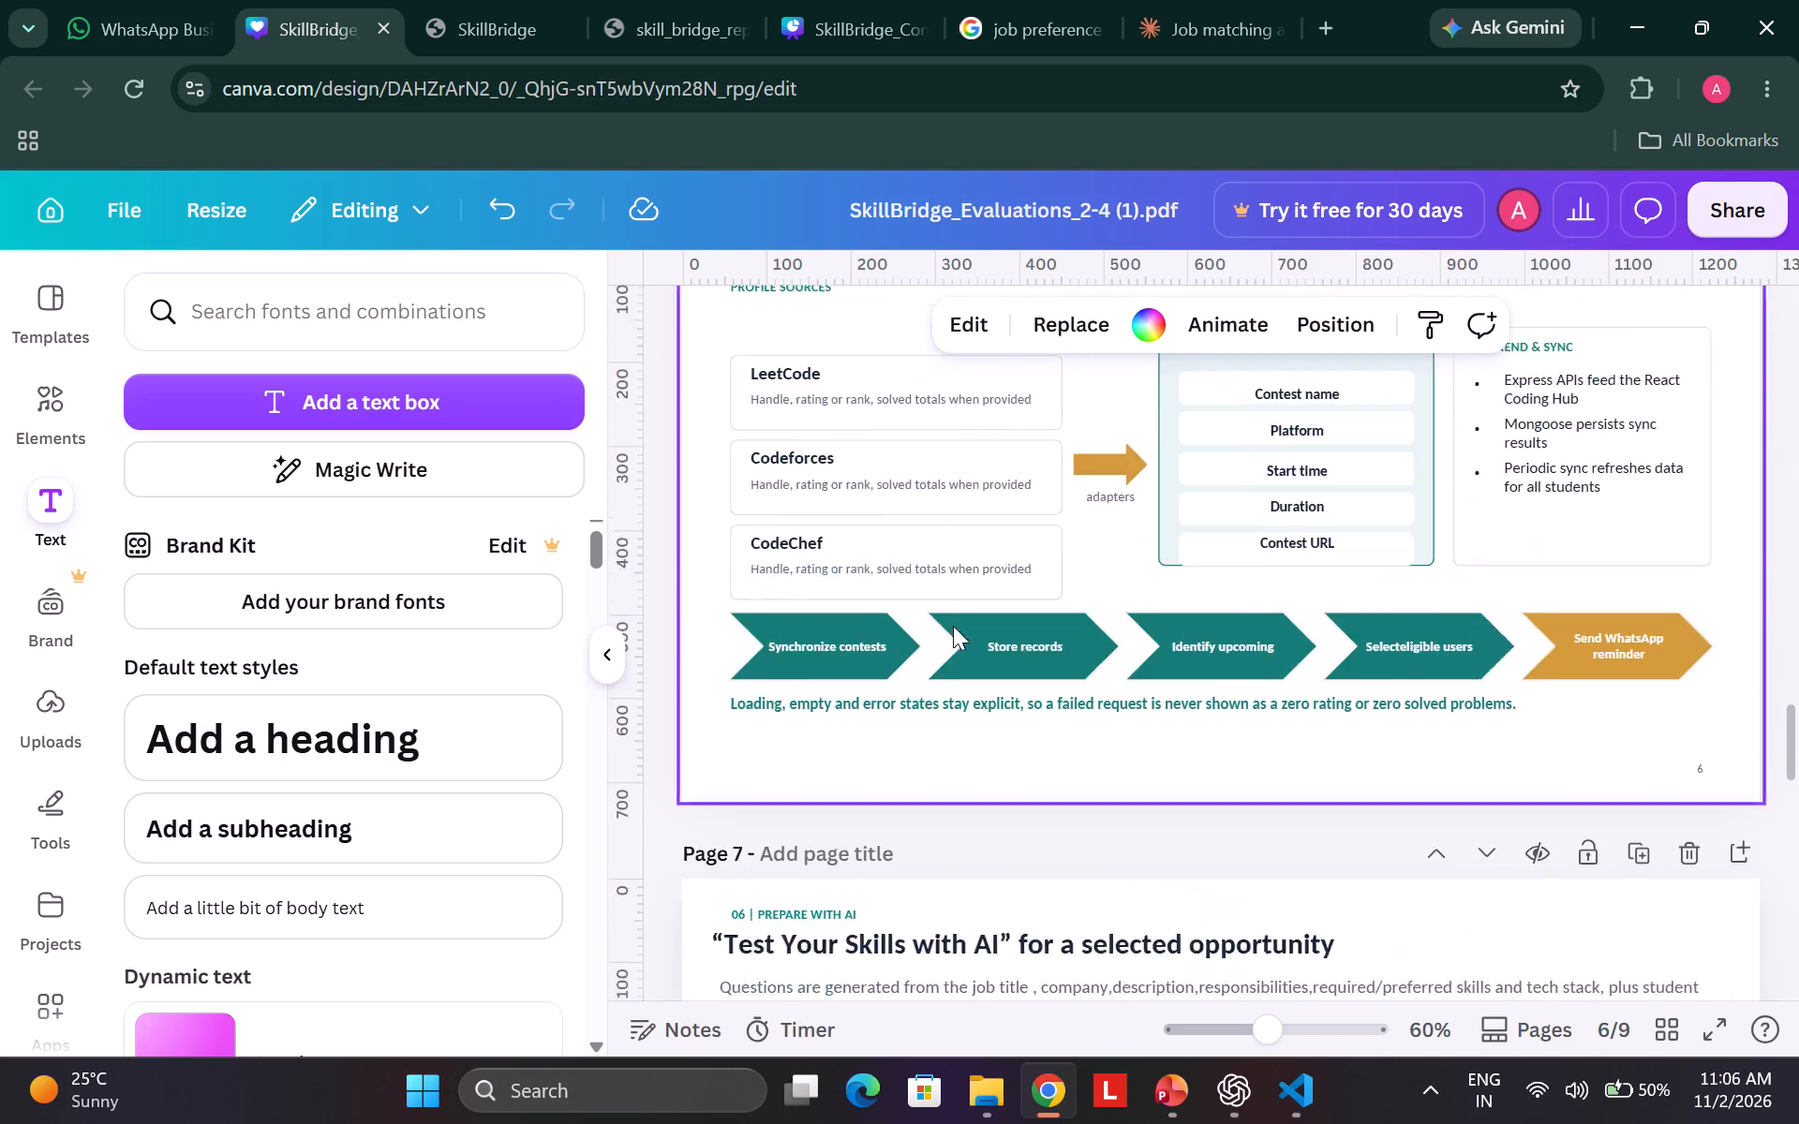
{"action": "scroll", "coordinate": [953, 626], "scroll_direction": "up", "scroll_amount": 1}
{"action": "scroll", "coordinate": [953, 626], "scroll_direction": "down", "scroll_amount": 1}
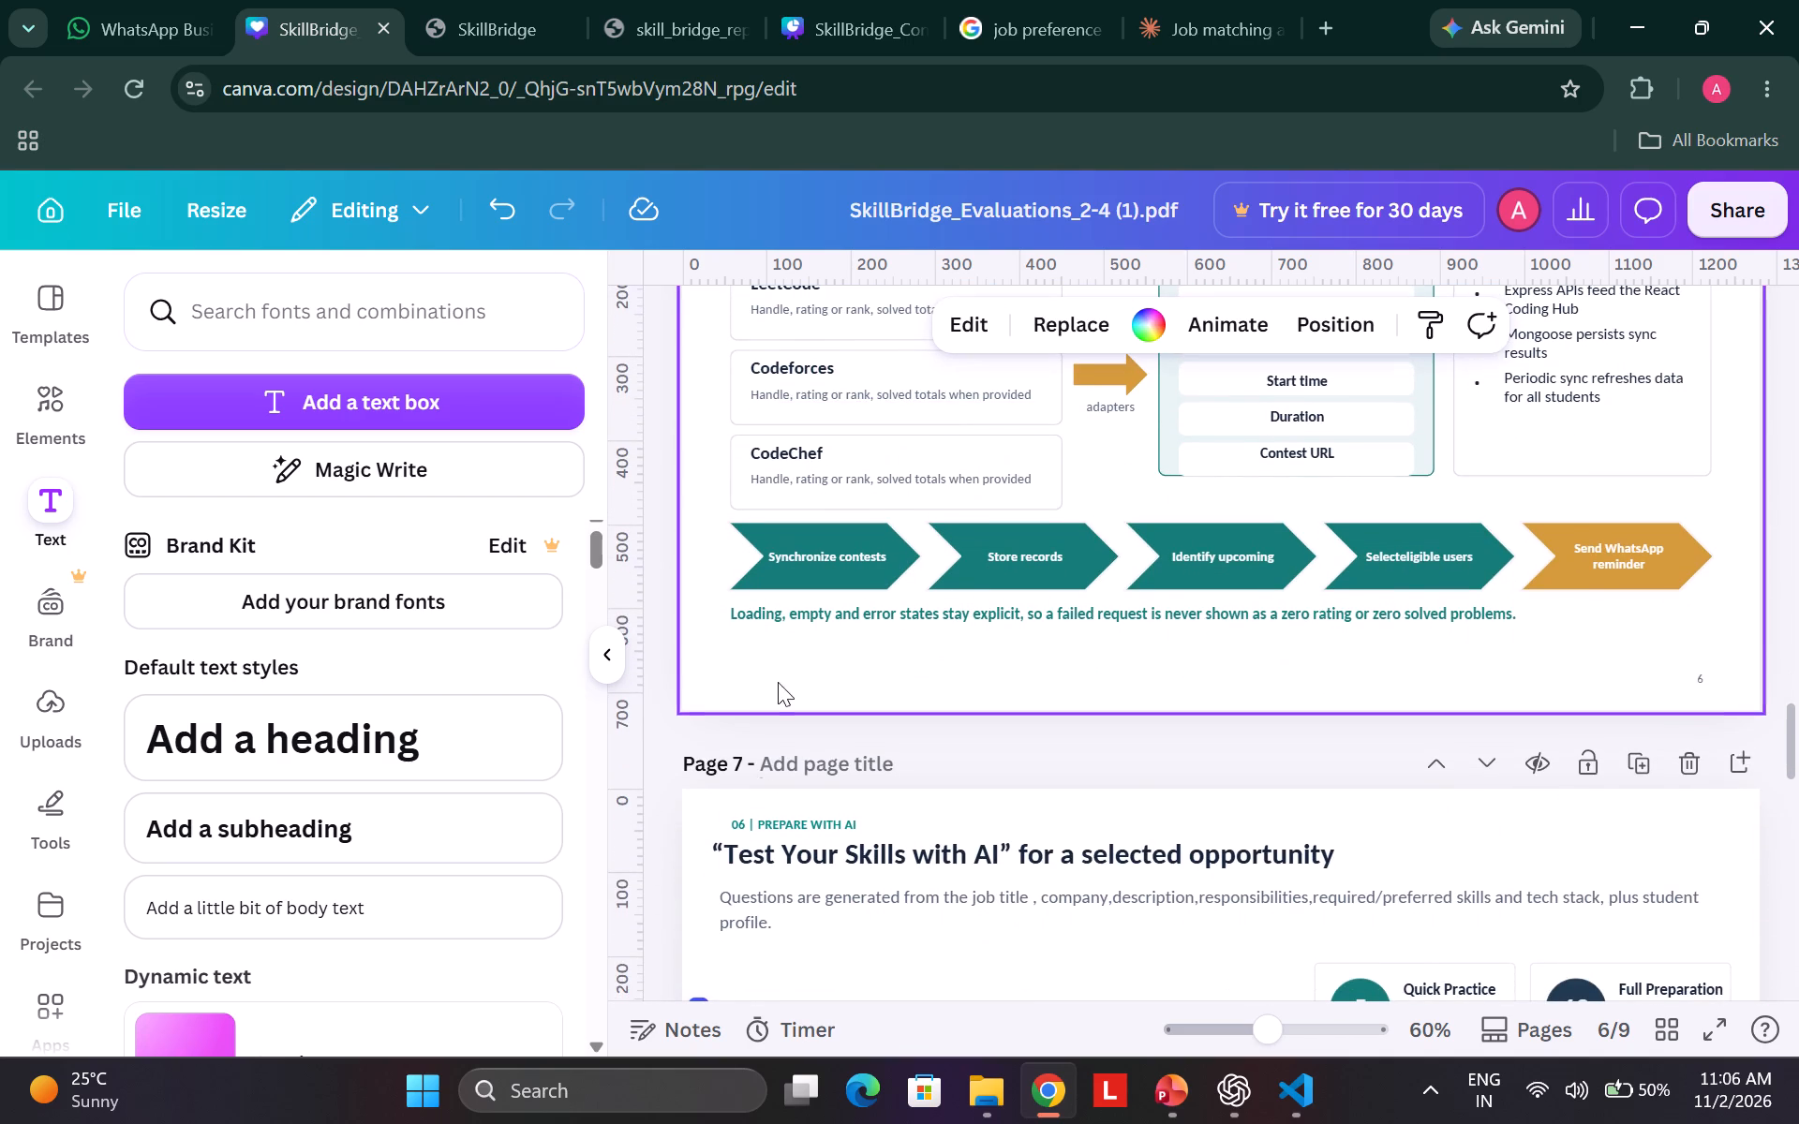
{"action": "left_click", "coordinate": [782, 821]}
{"action": "left_click_drag", "start_coordinate": [782, 821], "coordinate": [772, 821]}
{"action": "left_click", "coordinate": [1003, 806]}
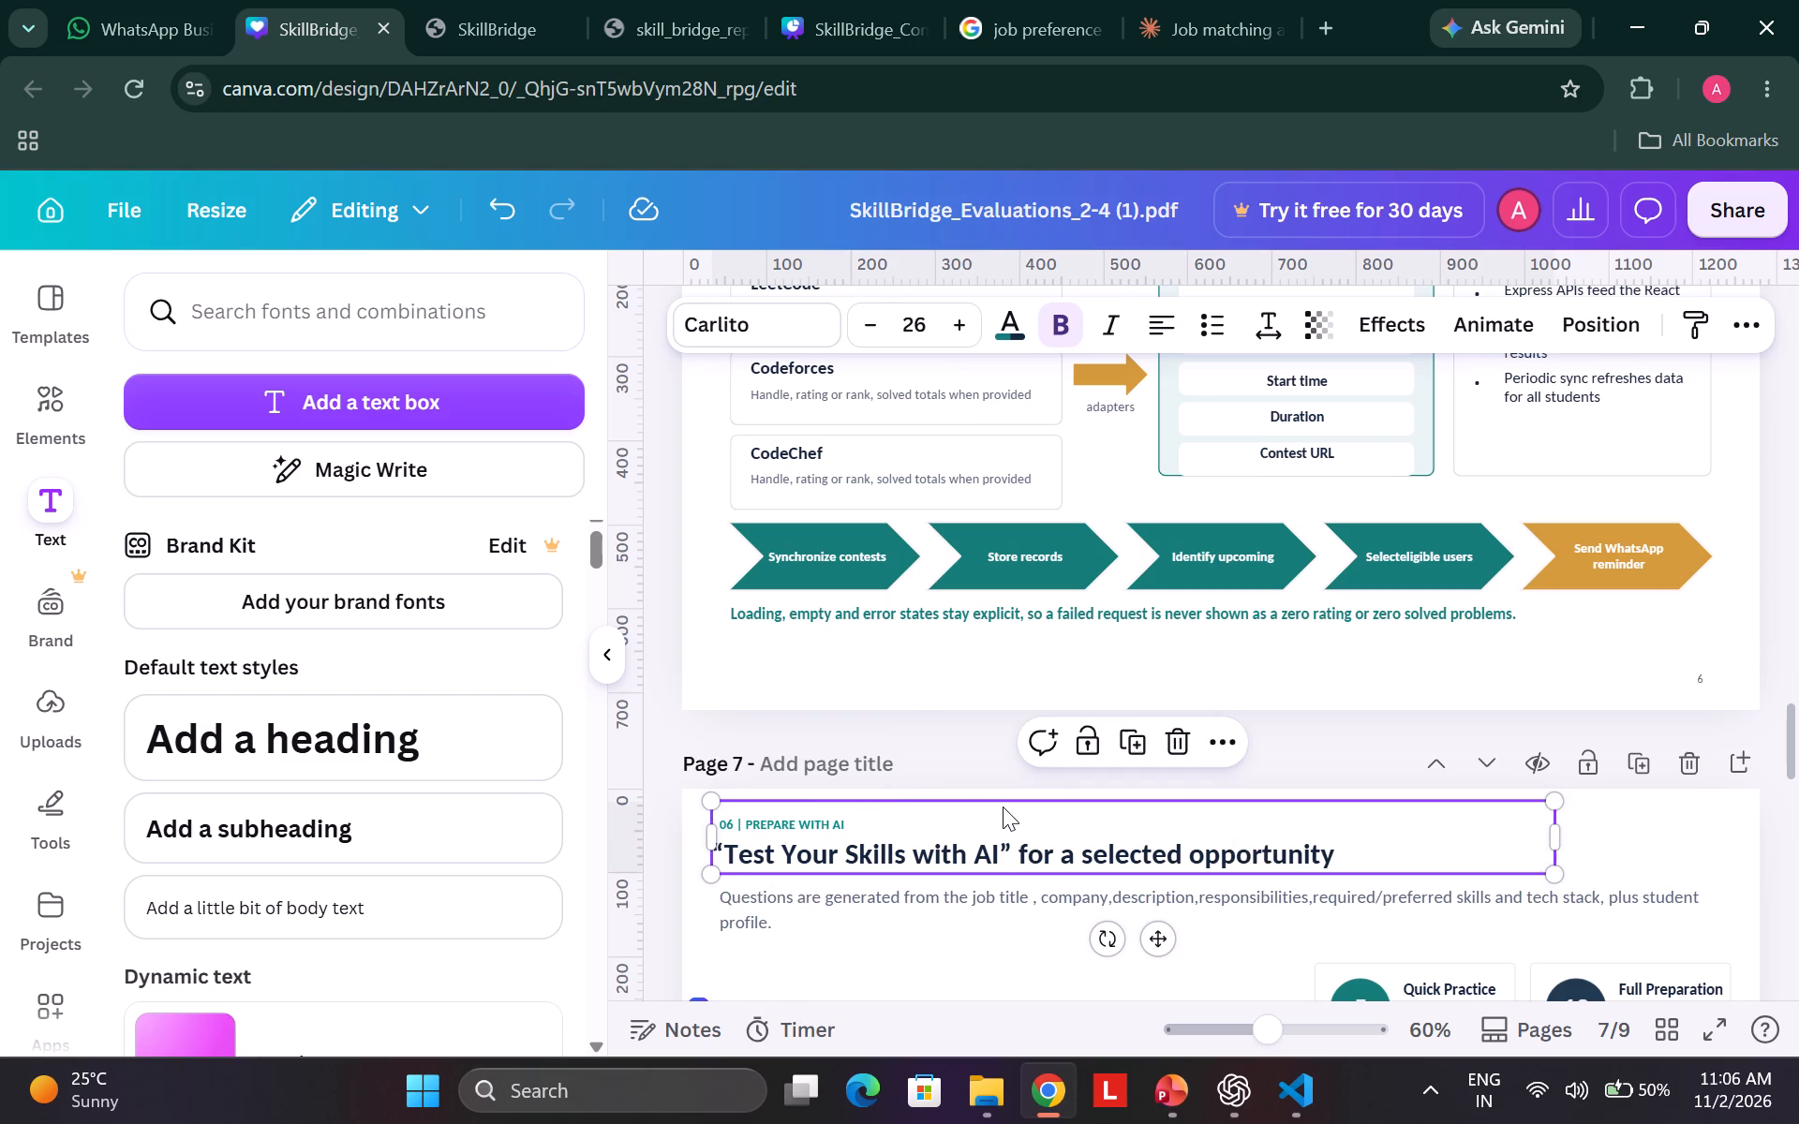
Review the rest of page 7 and the top of page 8, “Conclusion and future scope”.
{"action": "scroll", "coordinate": [975, 857], "scroll_direction": "up", "scroll_amount": 2}
{"action": "scroll", "coordinate": [975, 857], "scroll_direction": "down", "scroll_amount": 1}
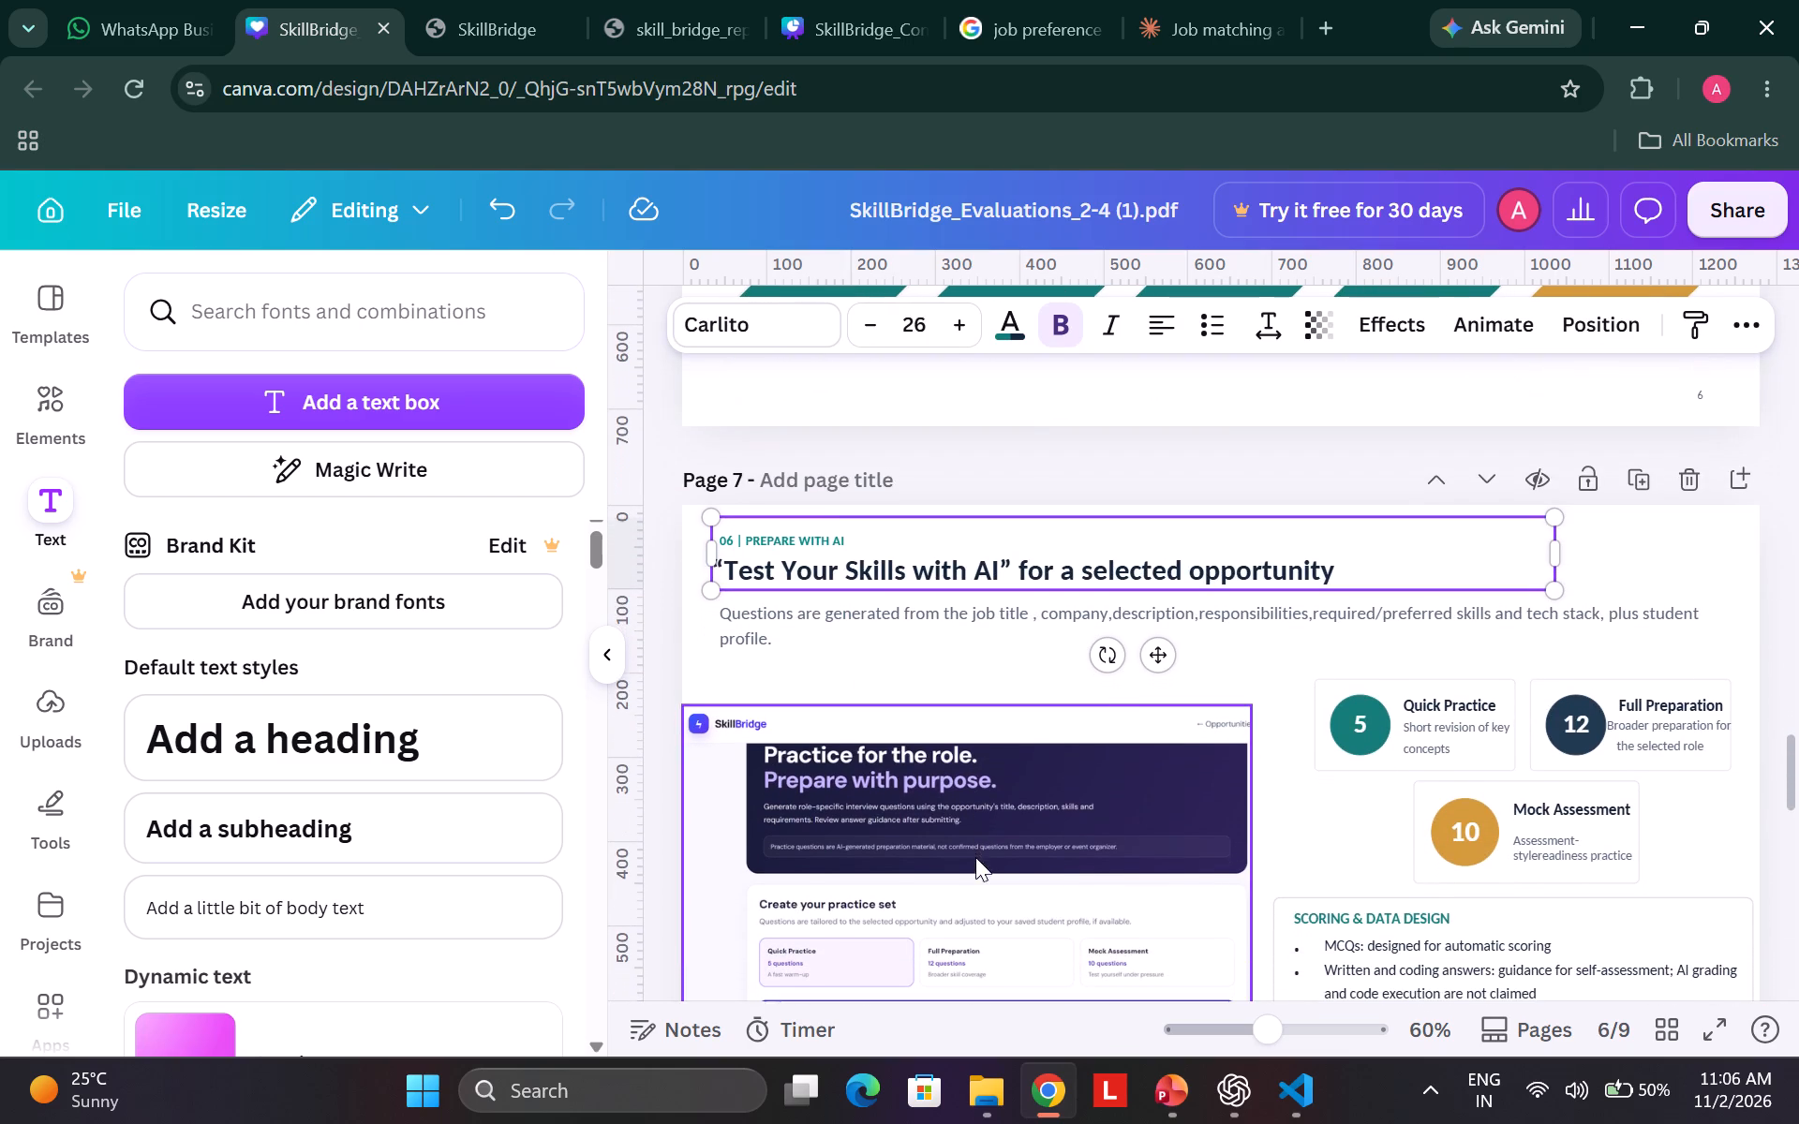
{"action": "scroll", "coordinate": [879, 668], "scroll_direction": "down", "scroll_amount": 1}
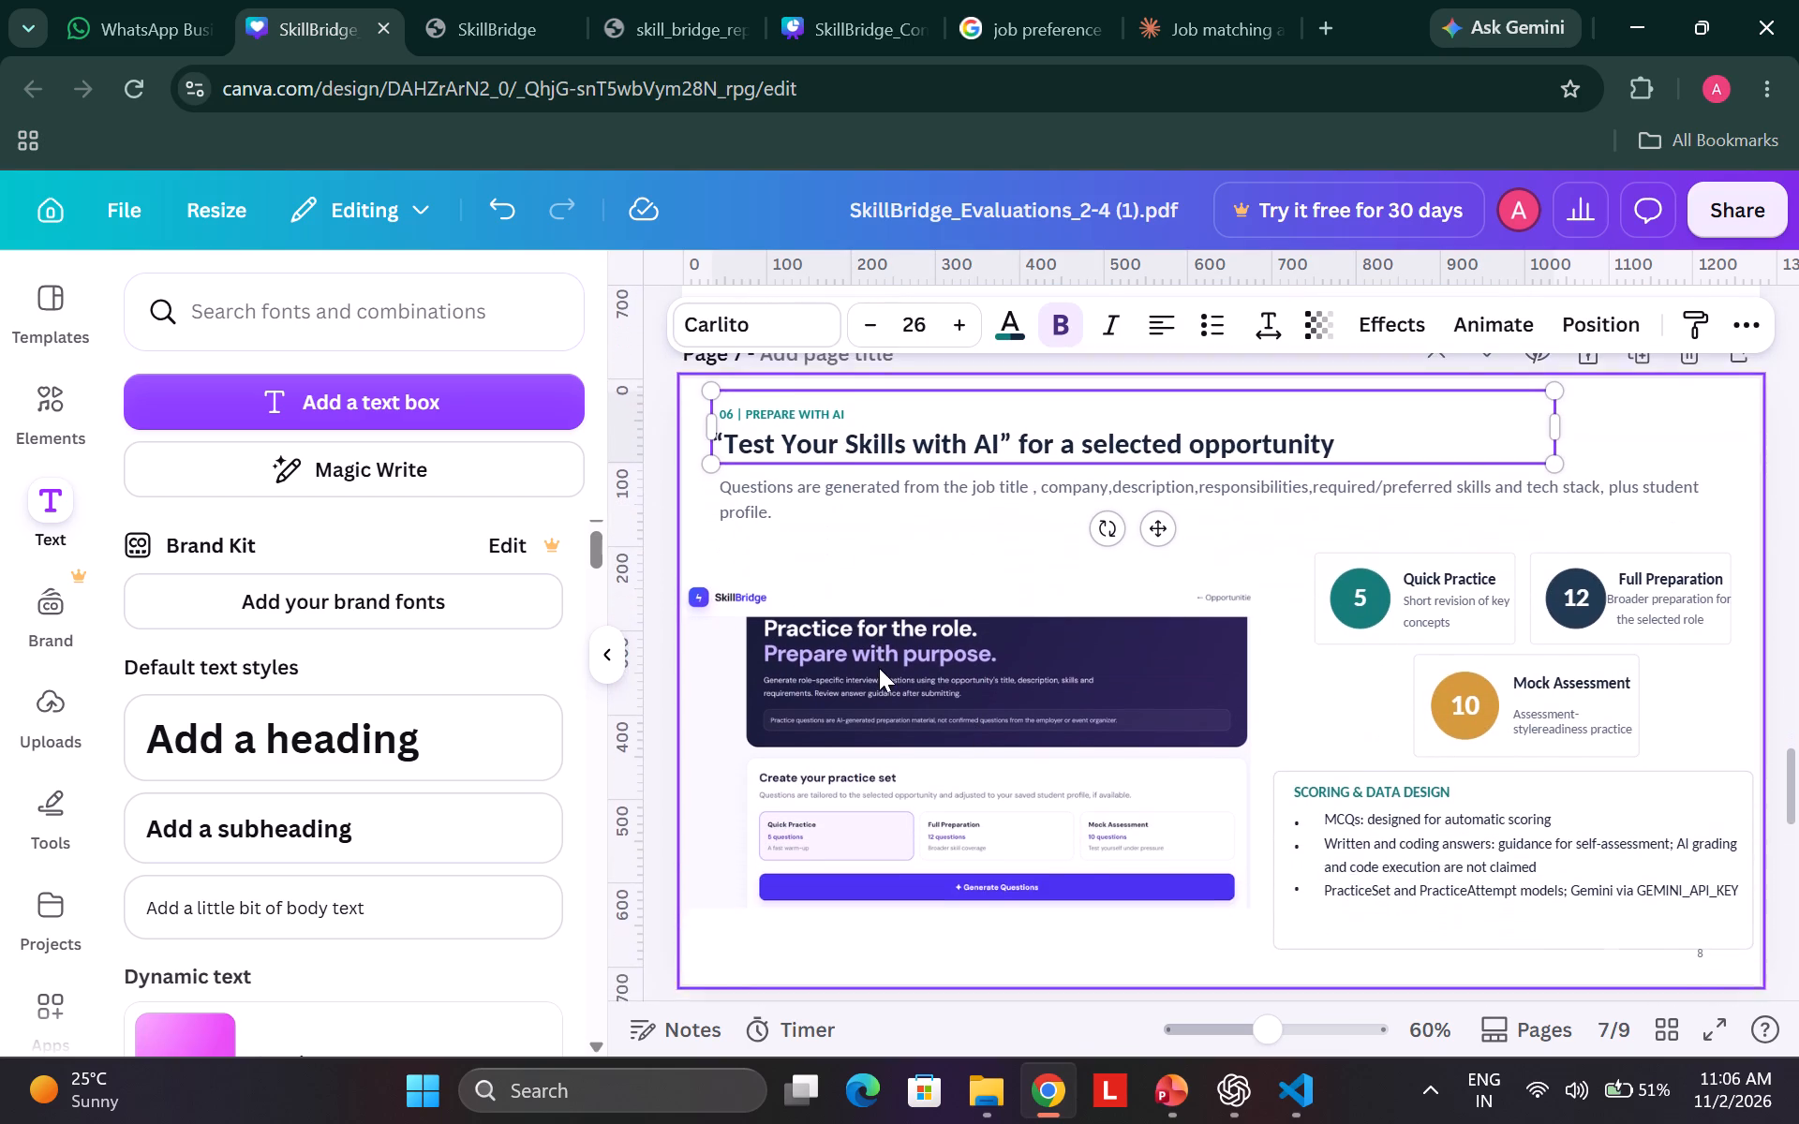
{"action": "scroll", "coordinate": [879, 668], "scroll_direction": "down", "scroll_amount": 1}
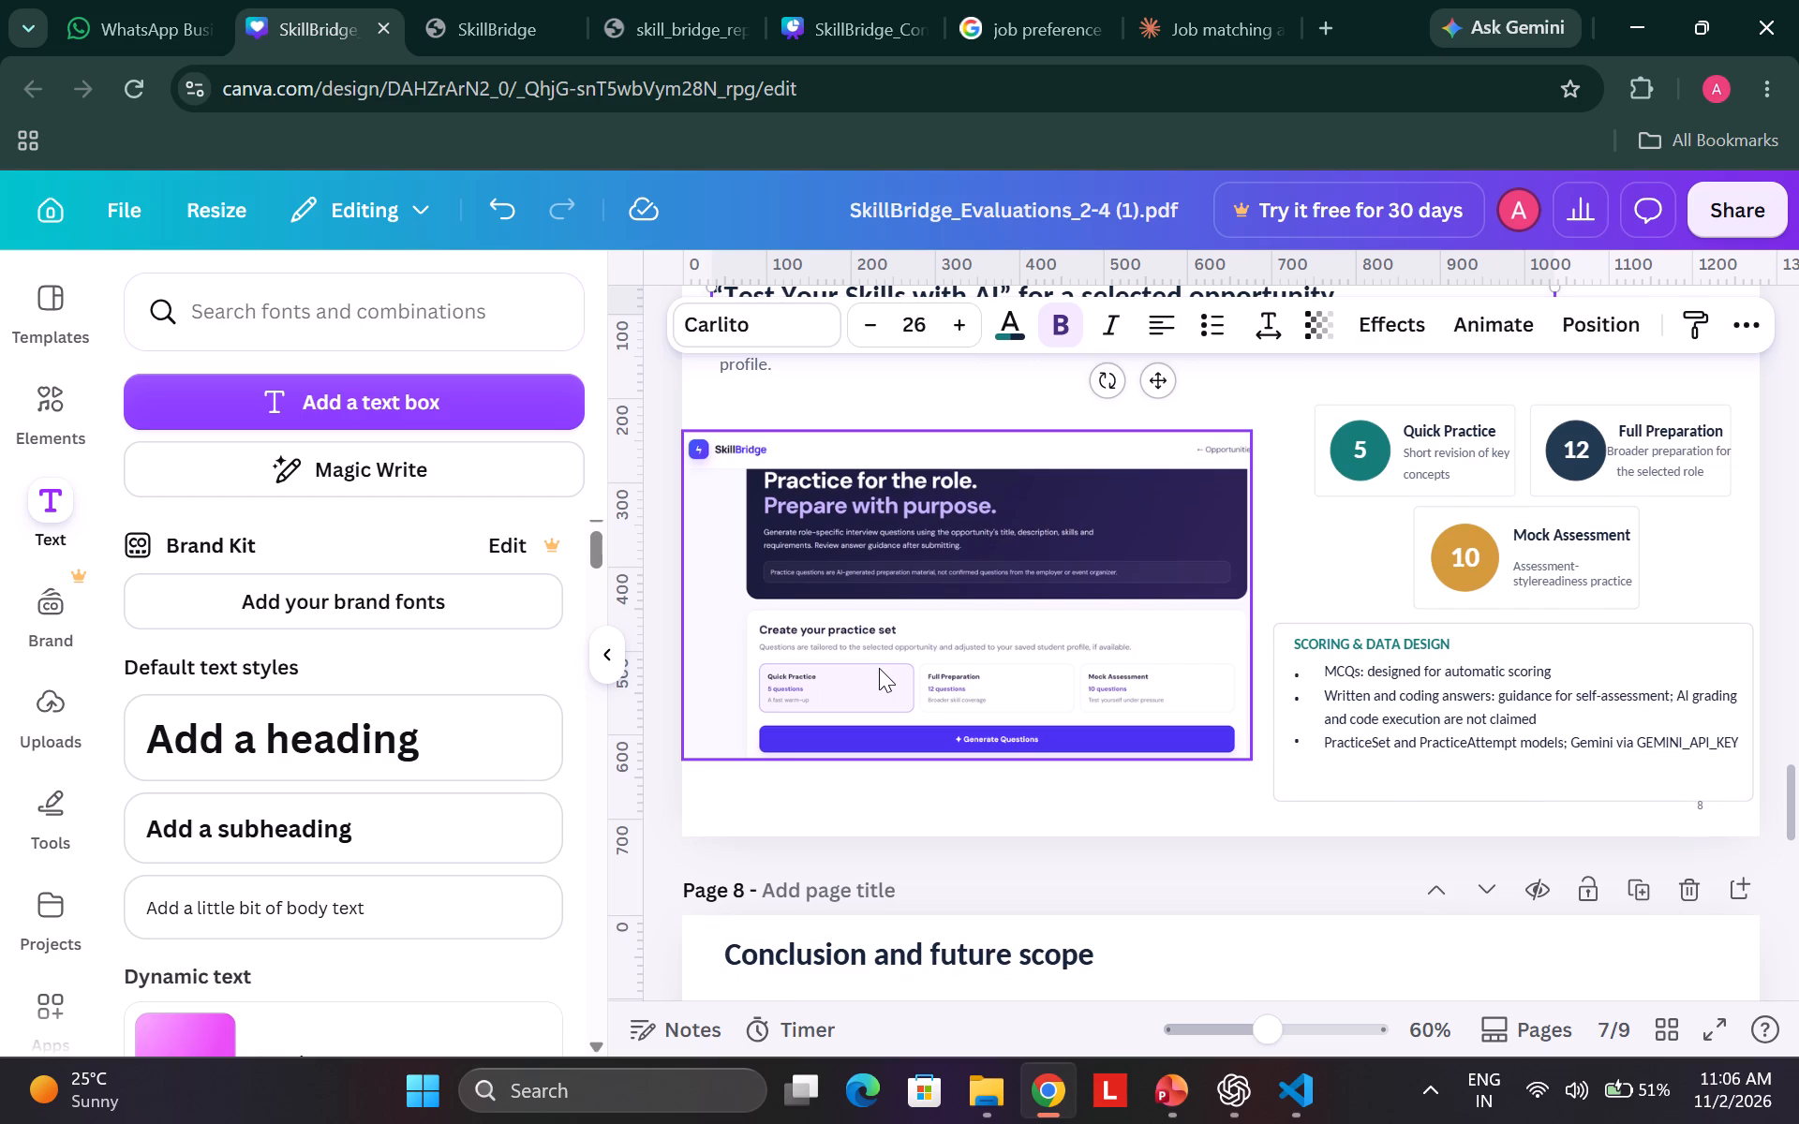
{"action": "scroll", "coordinate": [879, 668], "scroll_direction": "down", "scroll_amount": 1}
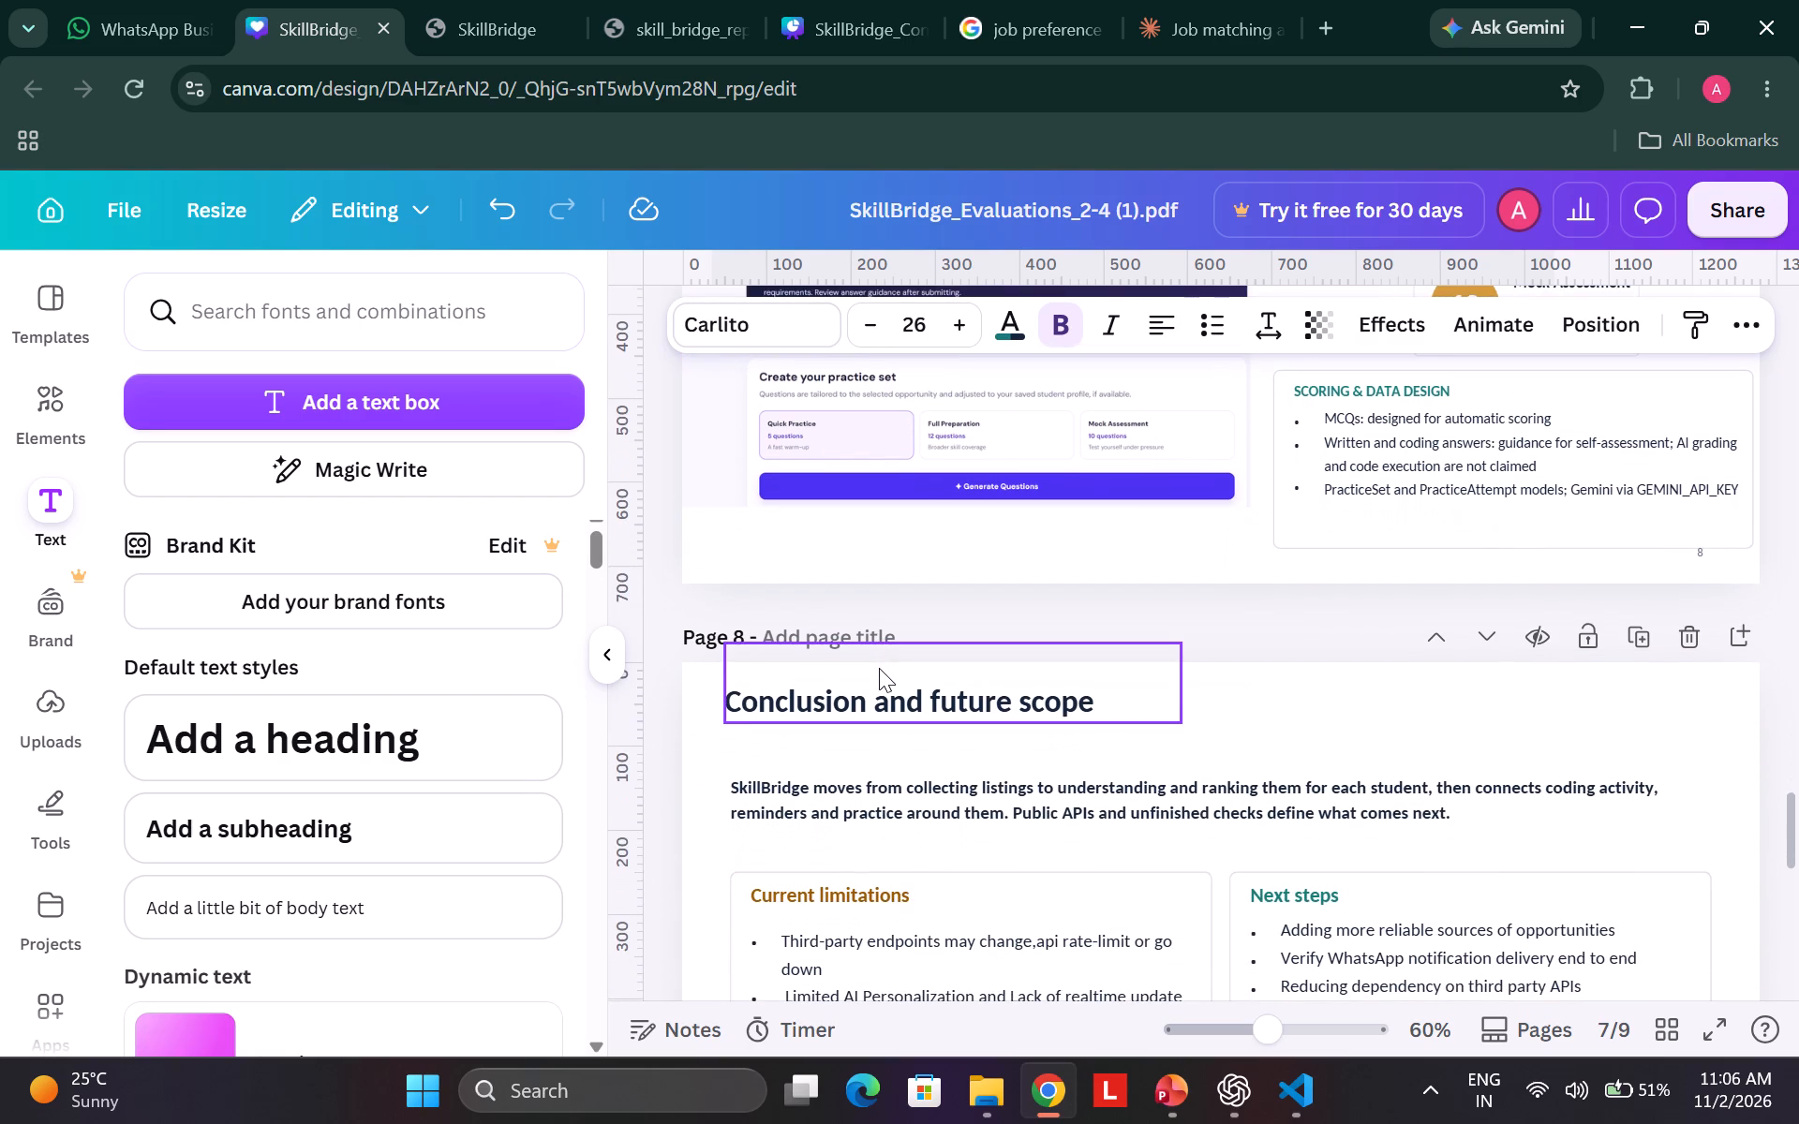
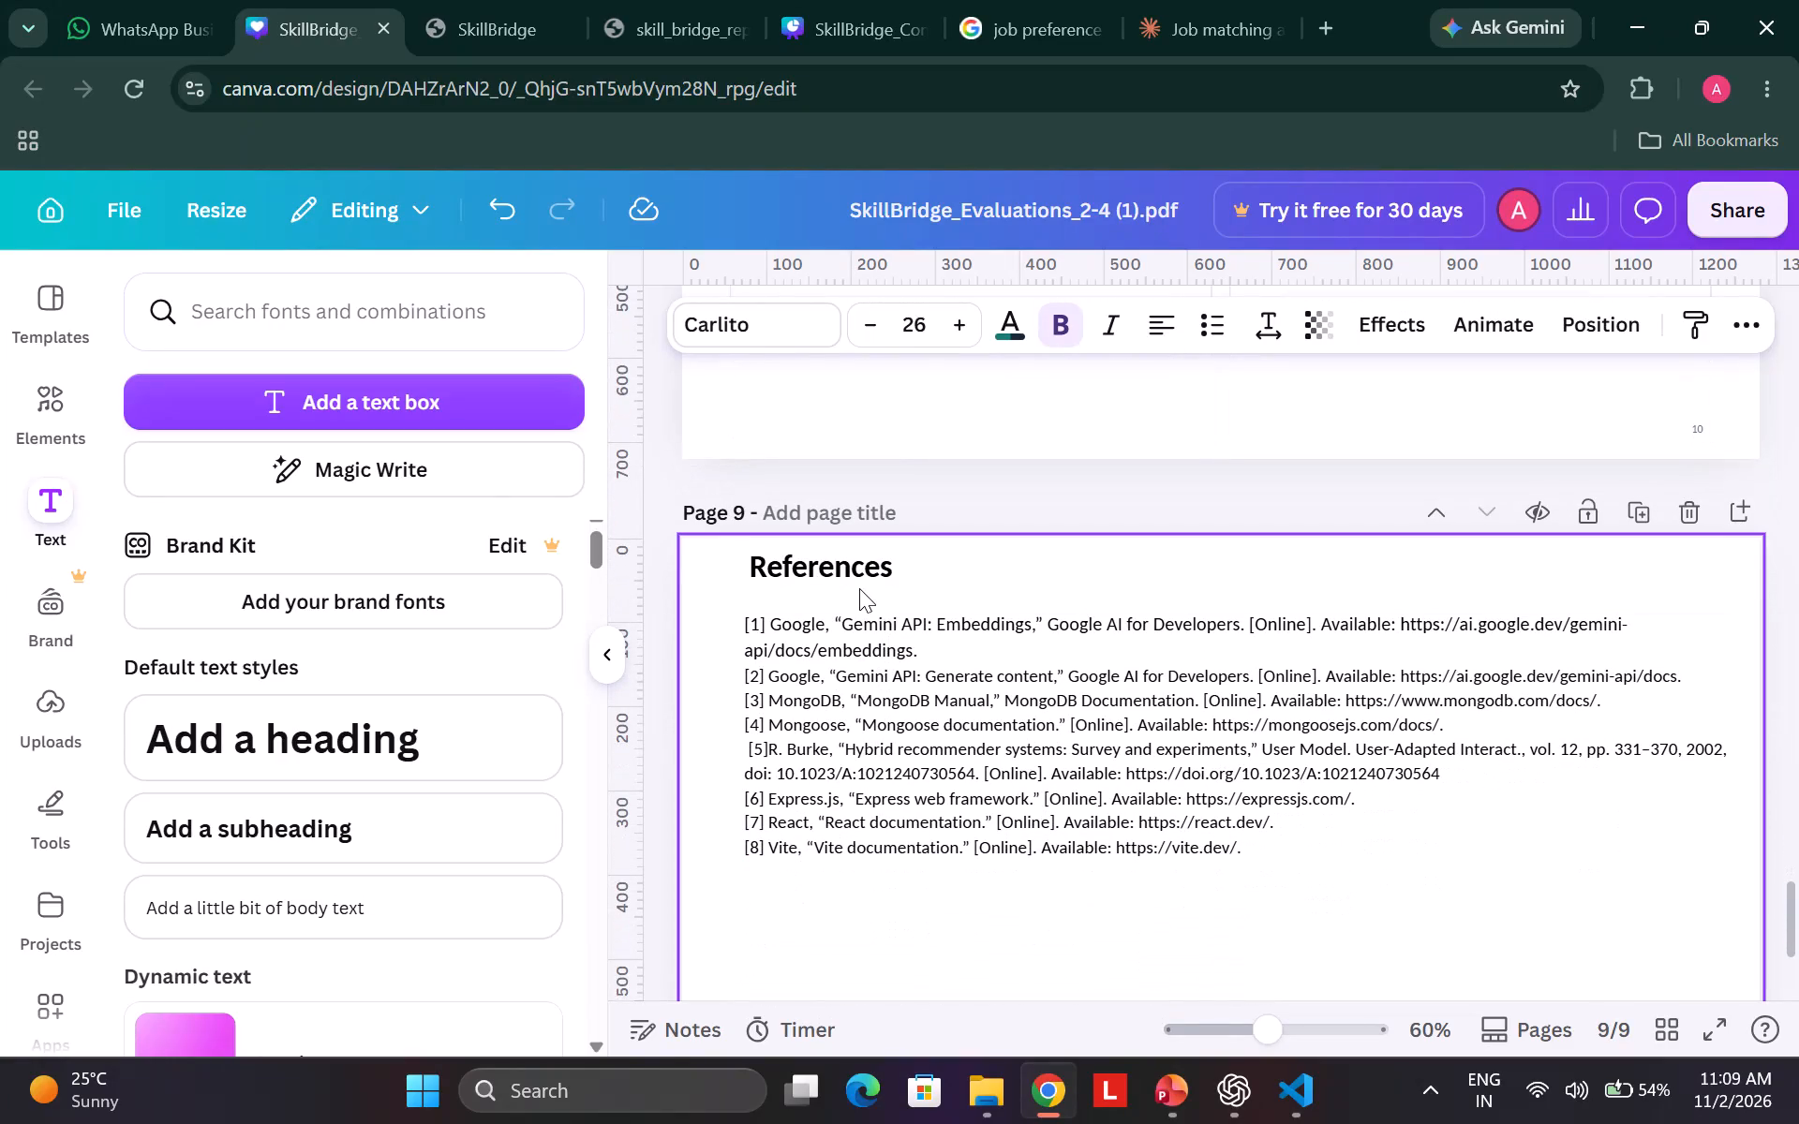
Review page 9's references, page 8's “Conclusion and future scope” and the lower part of page 7.
{"action": "scroll", "coordinate": [955, 872], "scroll_direction": "down", "scroll_amount": 1}
{"action": "scroll", "coordinate": [955, 872], "scroll_direction": "right", "scroll_amount": 1}
{"action": "scroll", "coordinate": [955, 872], "scroll_direction": "up", "scroll_amount": 4}
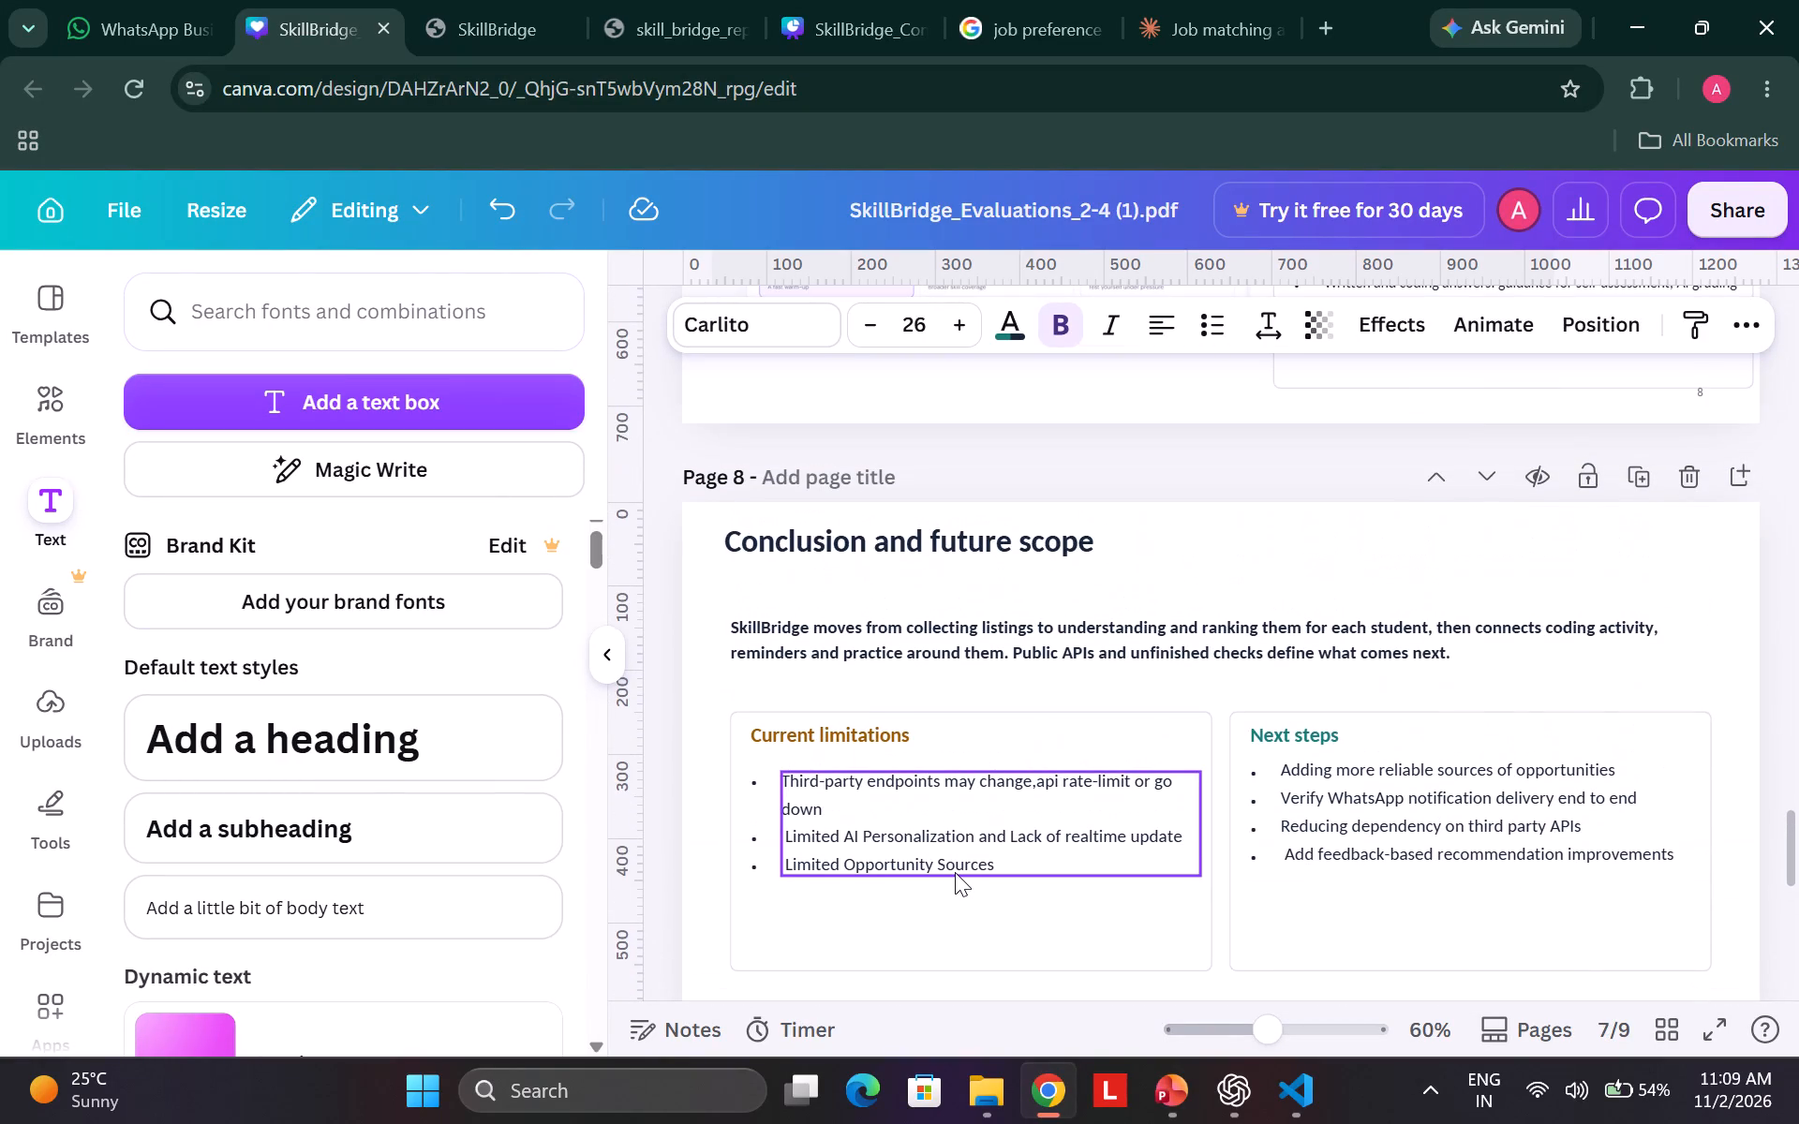
{"action": "scroll", "coordinate": [899, 708], "scroll_direction": "up", "scroll_amount": 1}
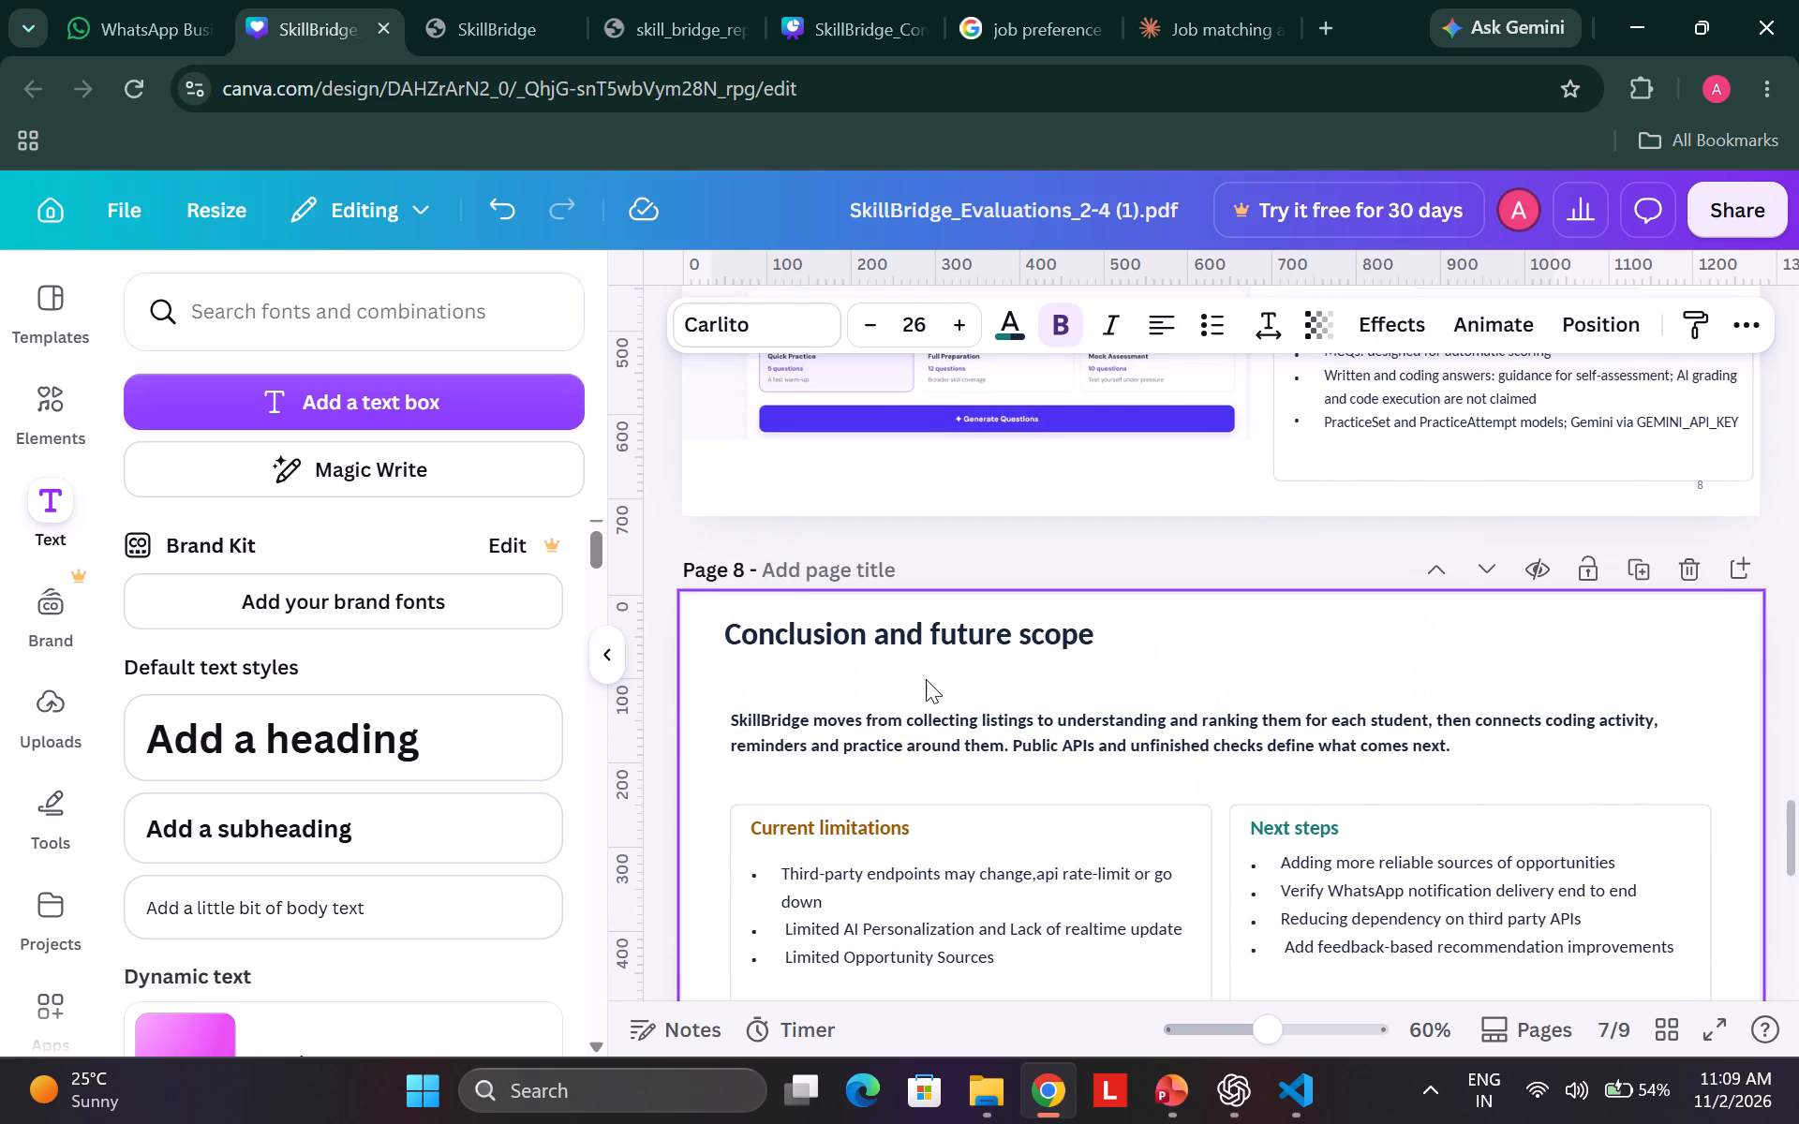
{"action": "scroll", "coordinate": [926, 679], "scroll_direction": "up", "scroll_amount": 3}
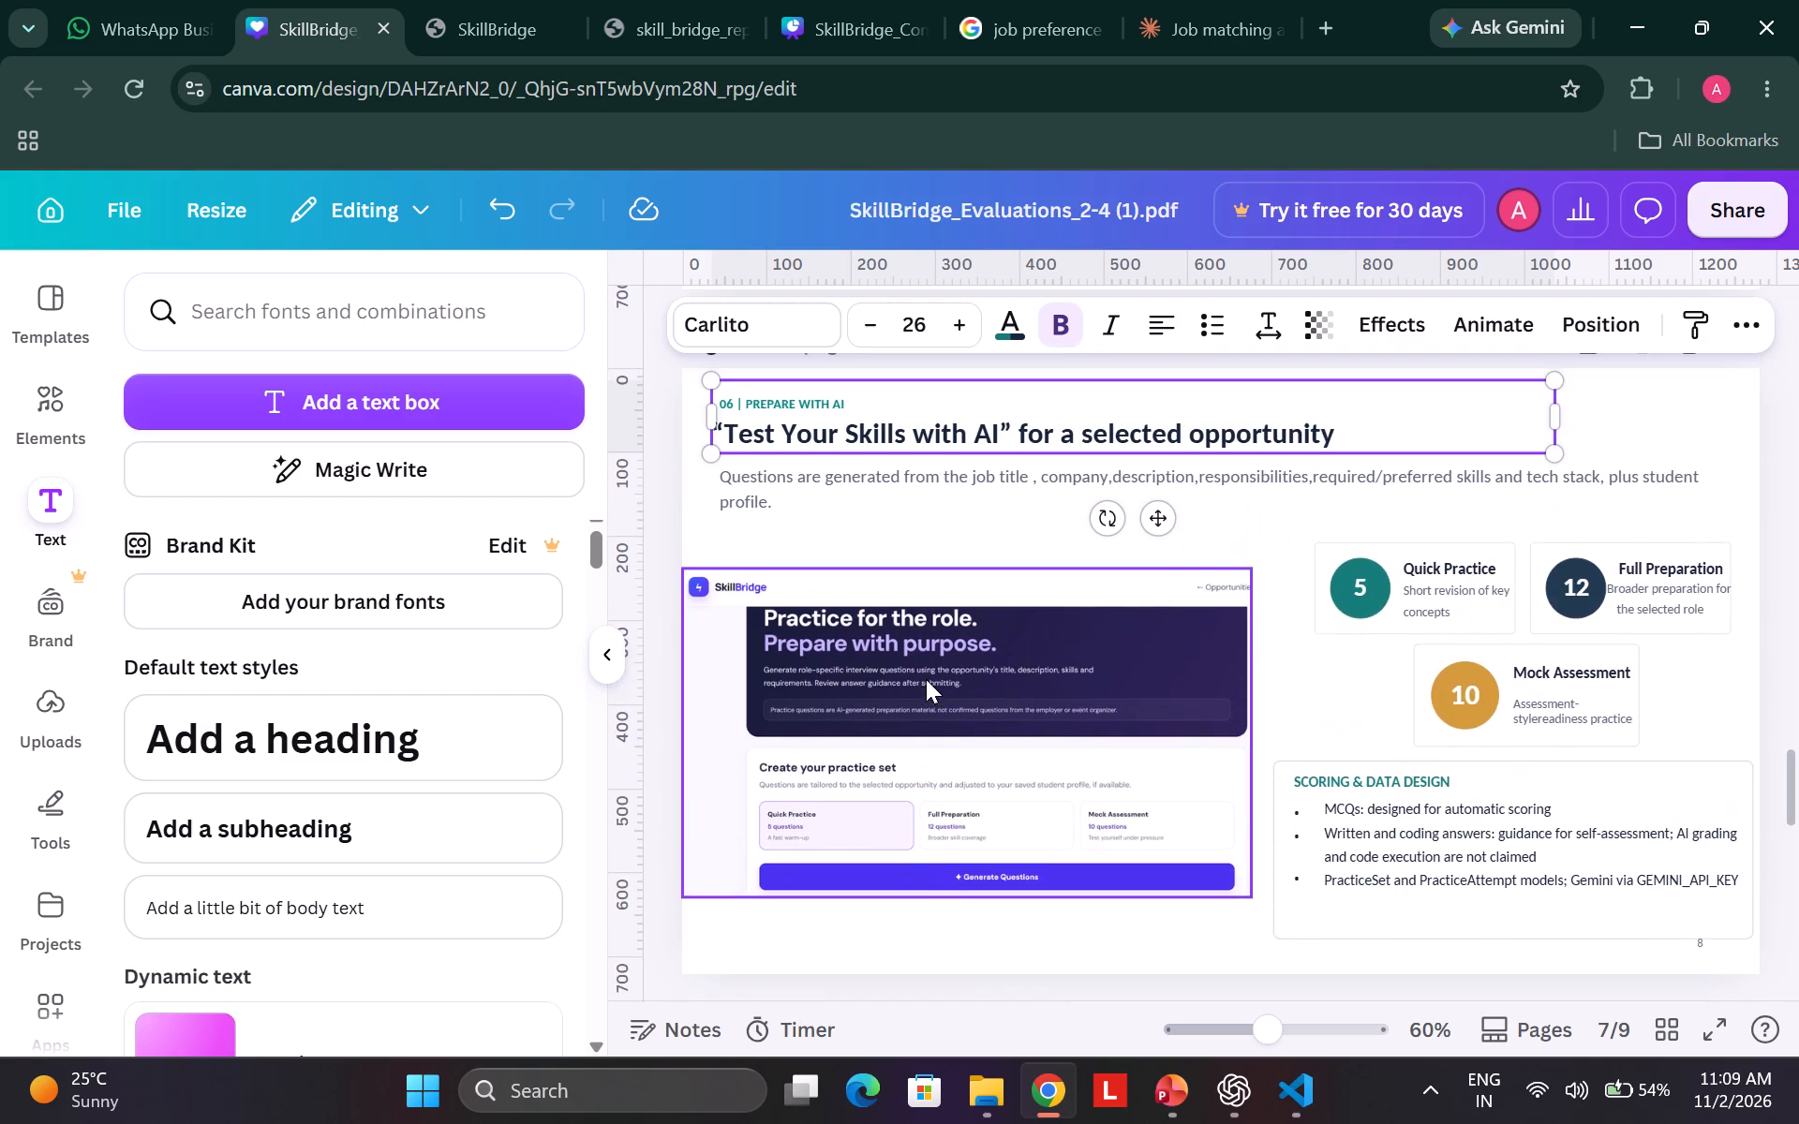
Nudge page 7's description paragraph slightly upward, with its left edge in line with the section label “06 | PREPARE WITH AI”.
{"action": "scroll", "coordinate": [926, 679], "scroll_direction": "up", "scroll_amount": 1}
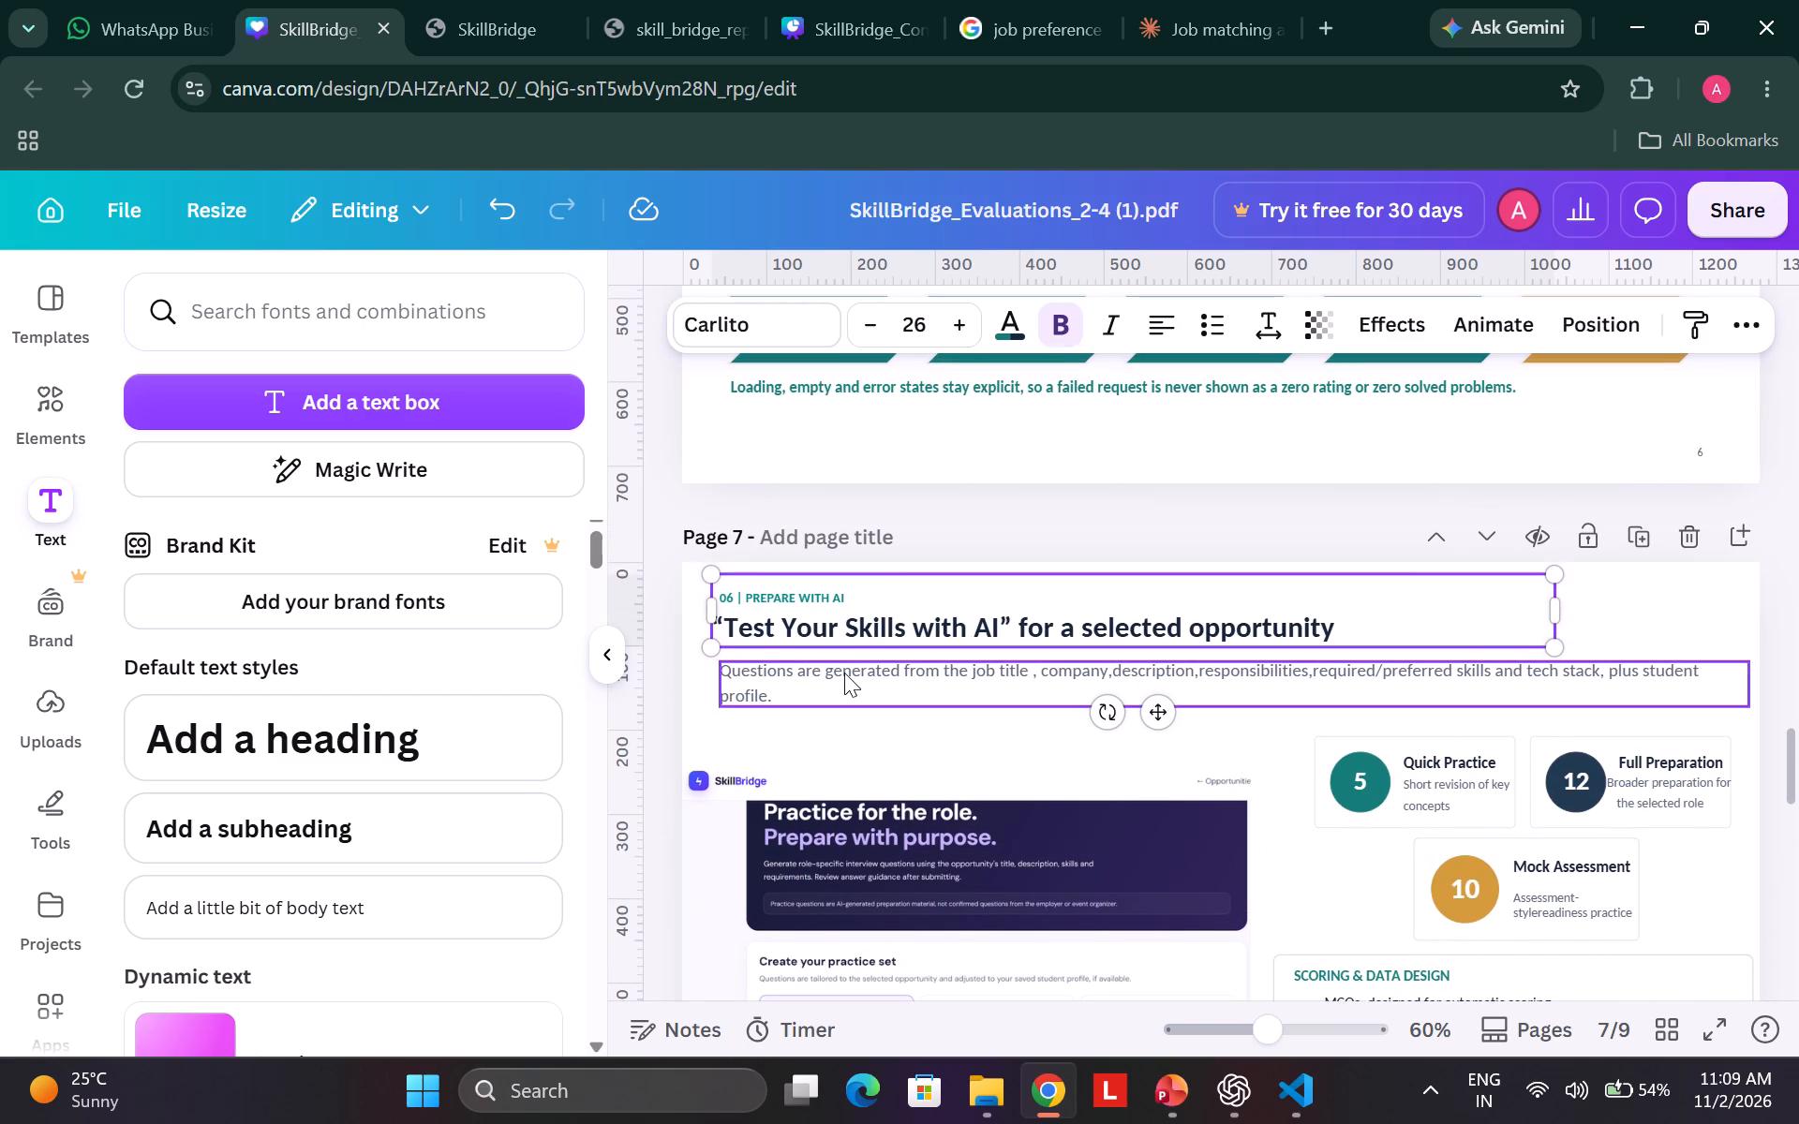
{"action": "double_click", "coordinate": [844, 673]}
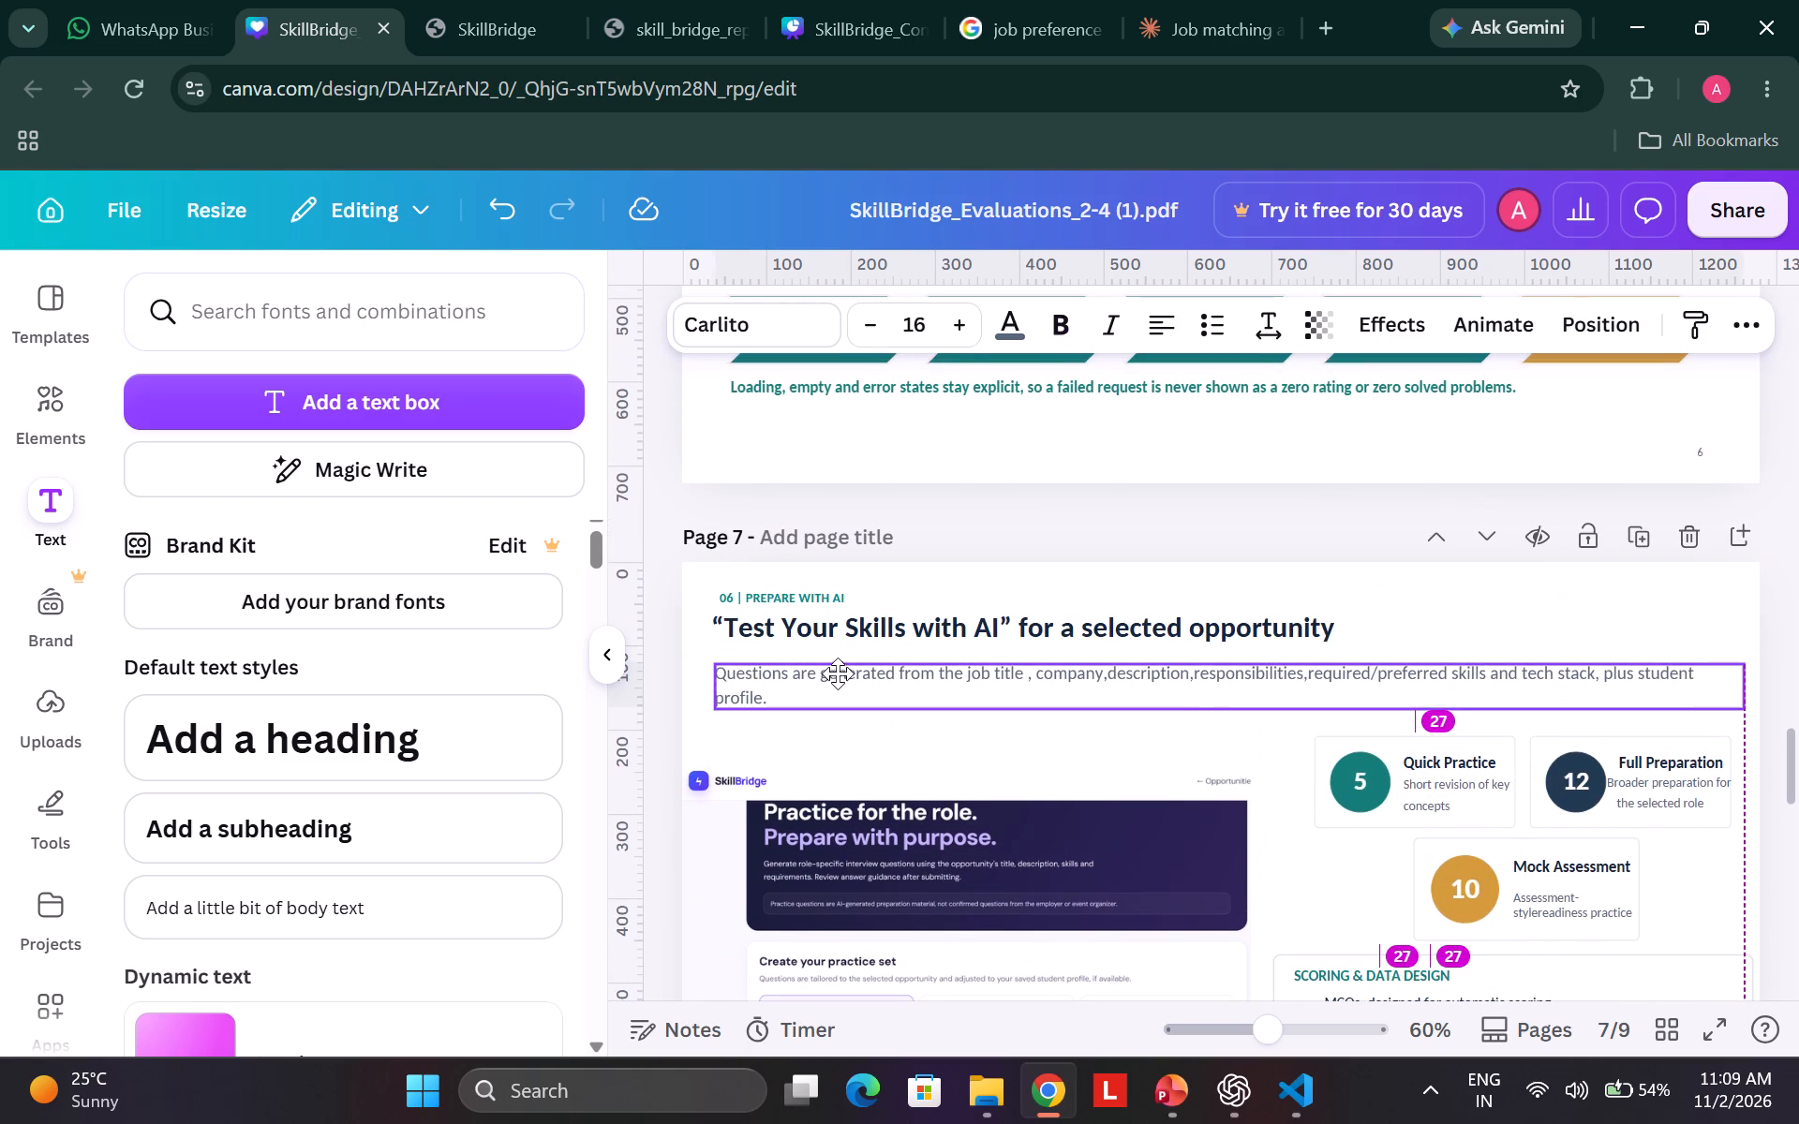
{"action": "left_click", "coordinate": [887, 749]}
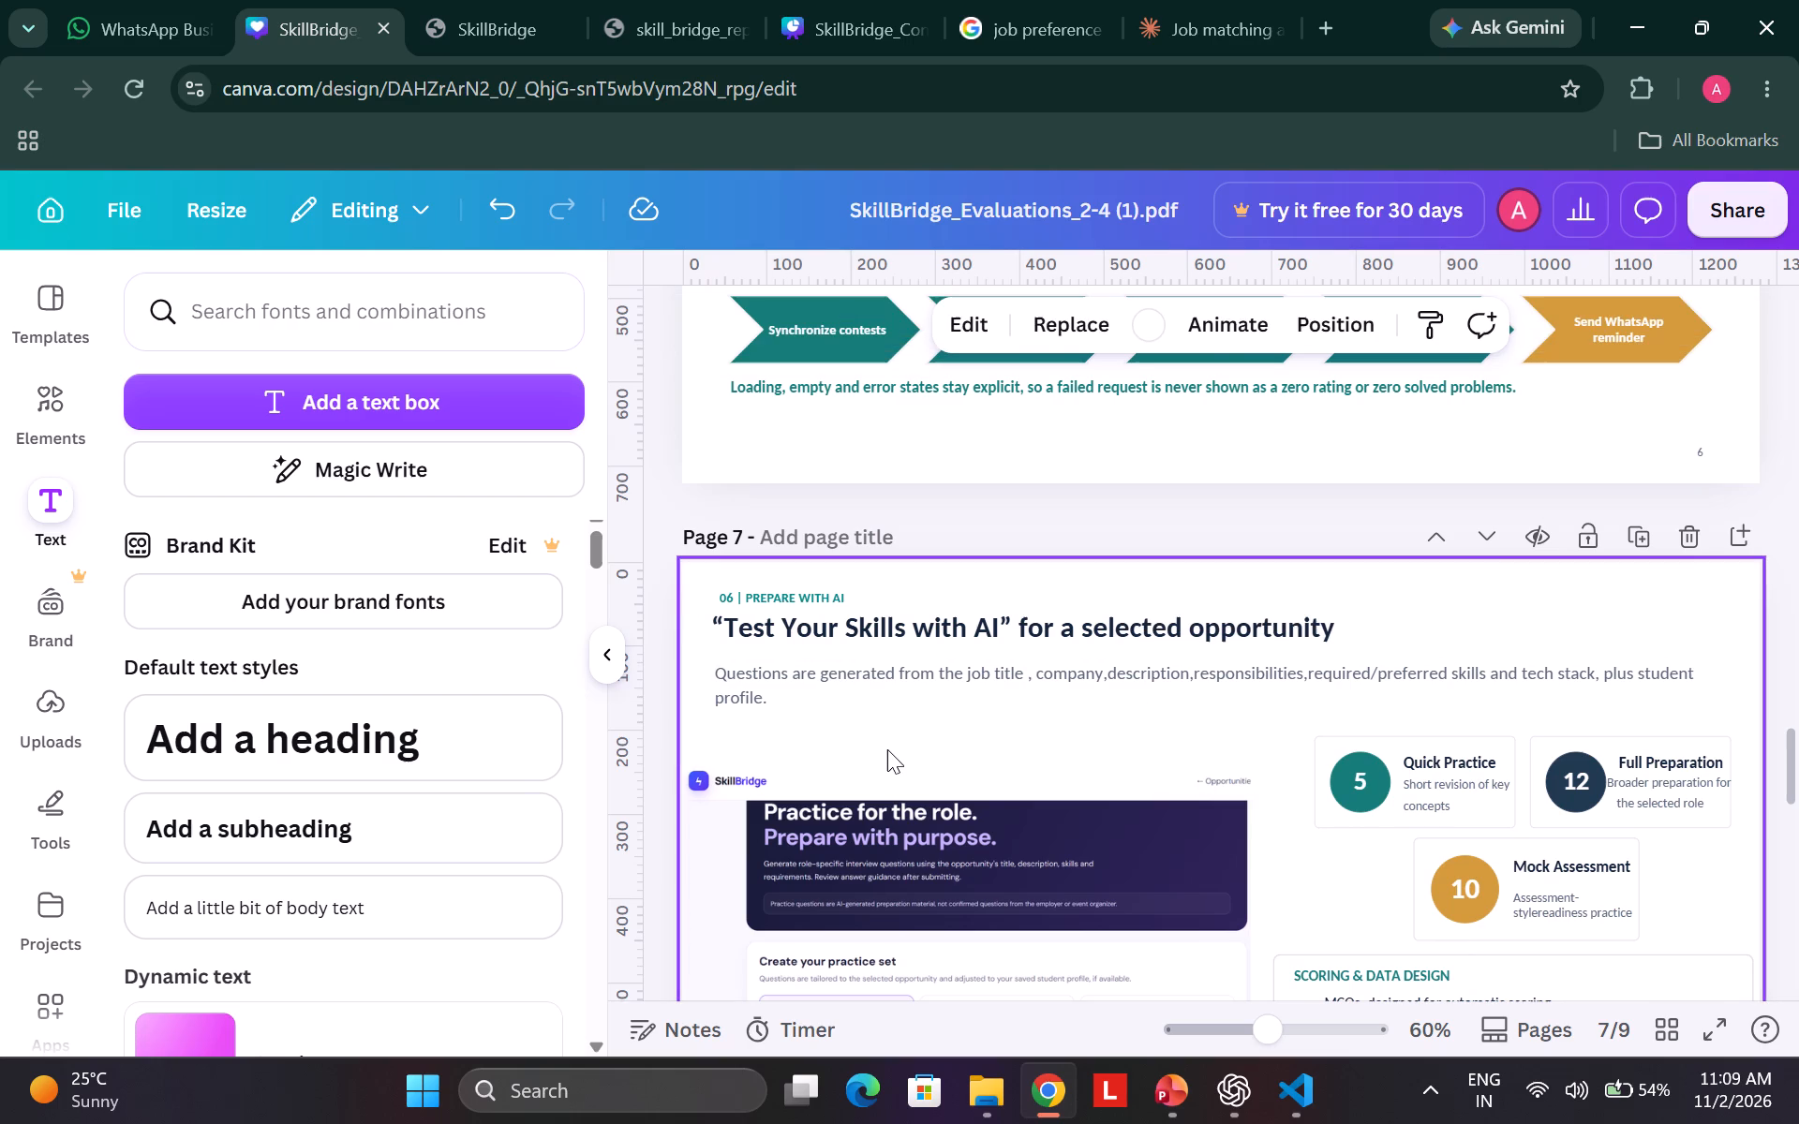
{"action": "left_click", "coordinate": [850, 708]}
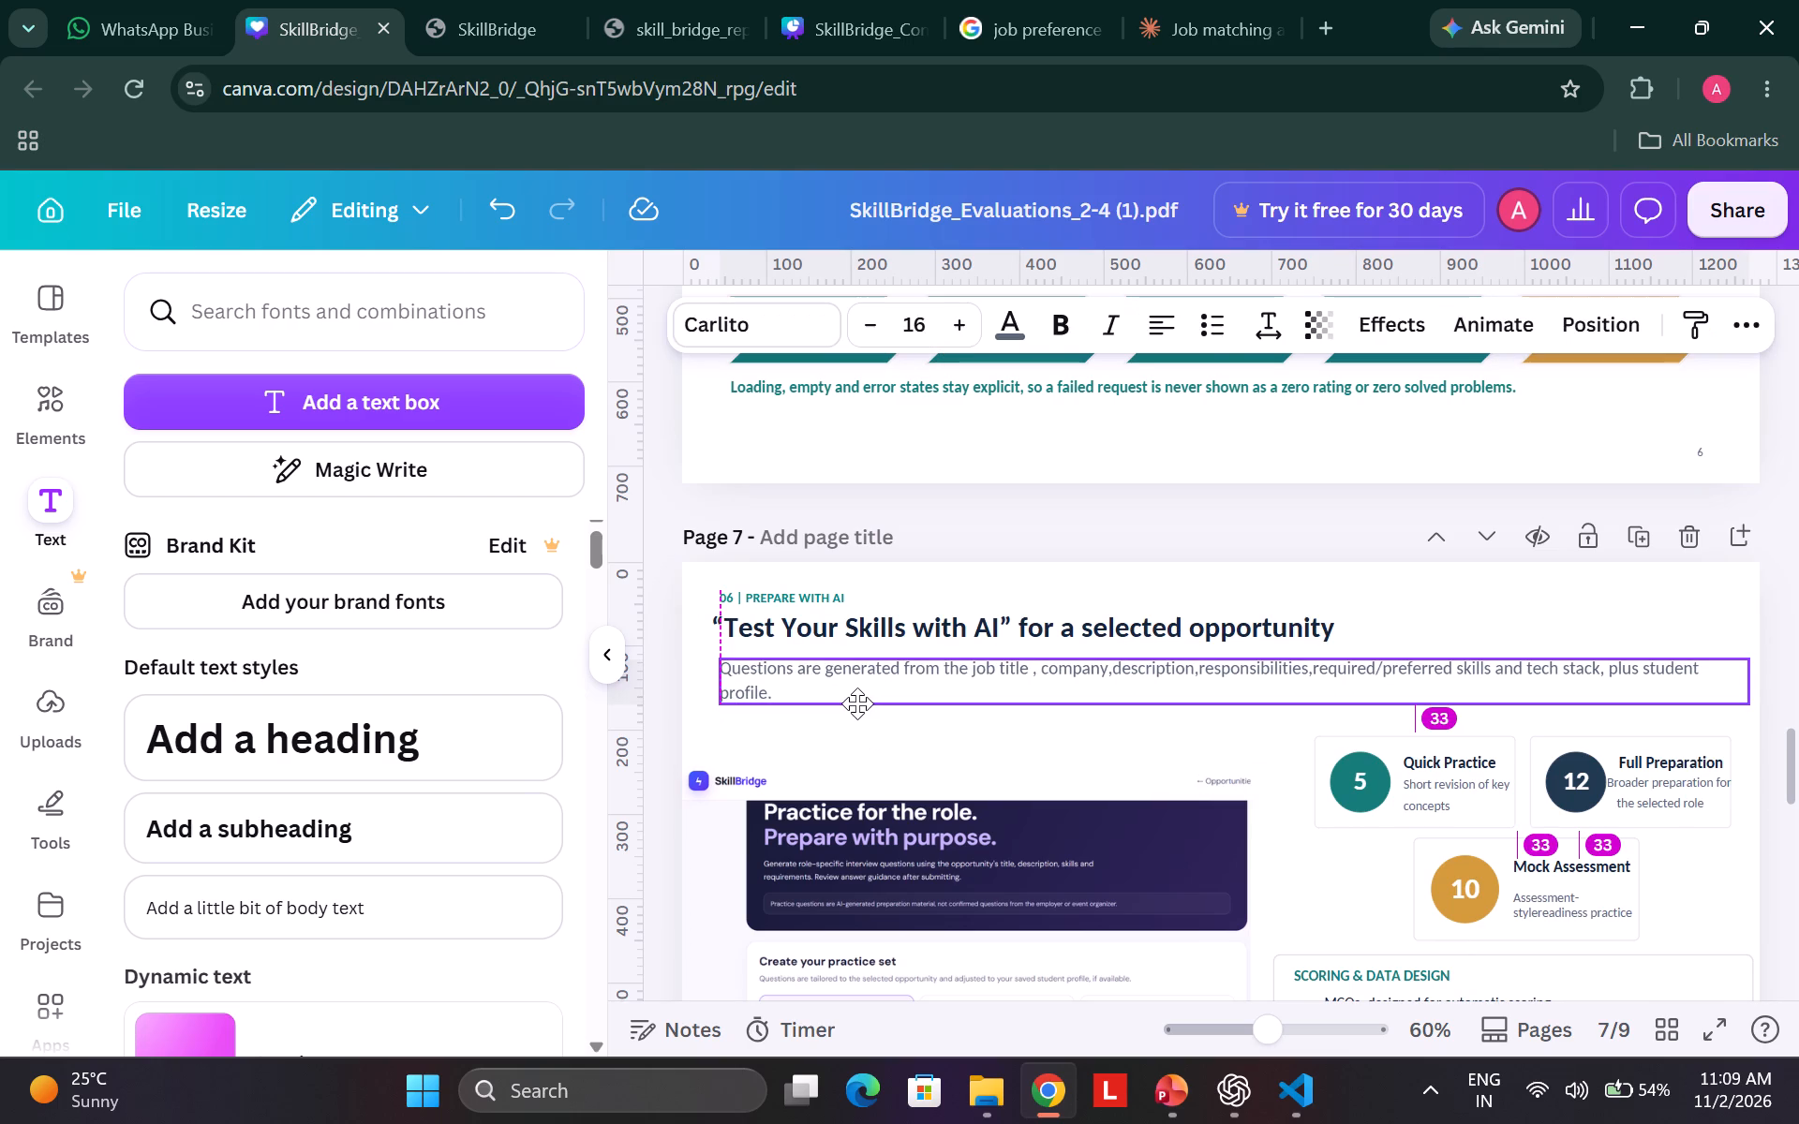
{"action": "left_click", "coordinate": [877, 742]}
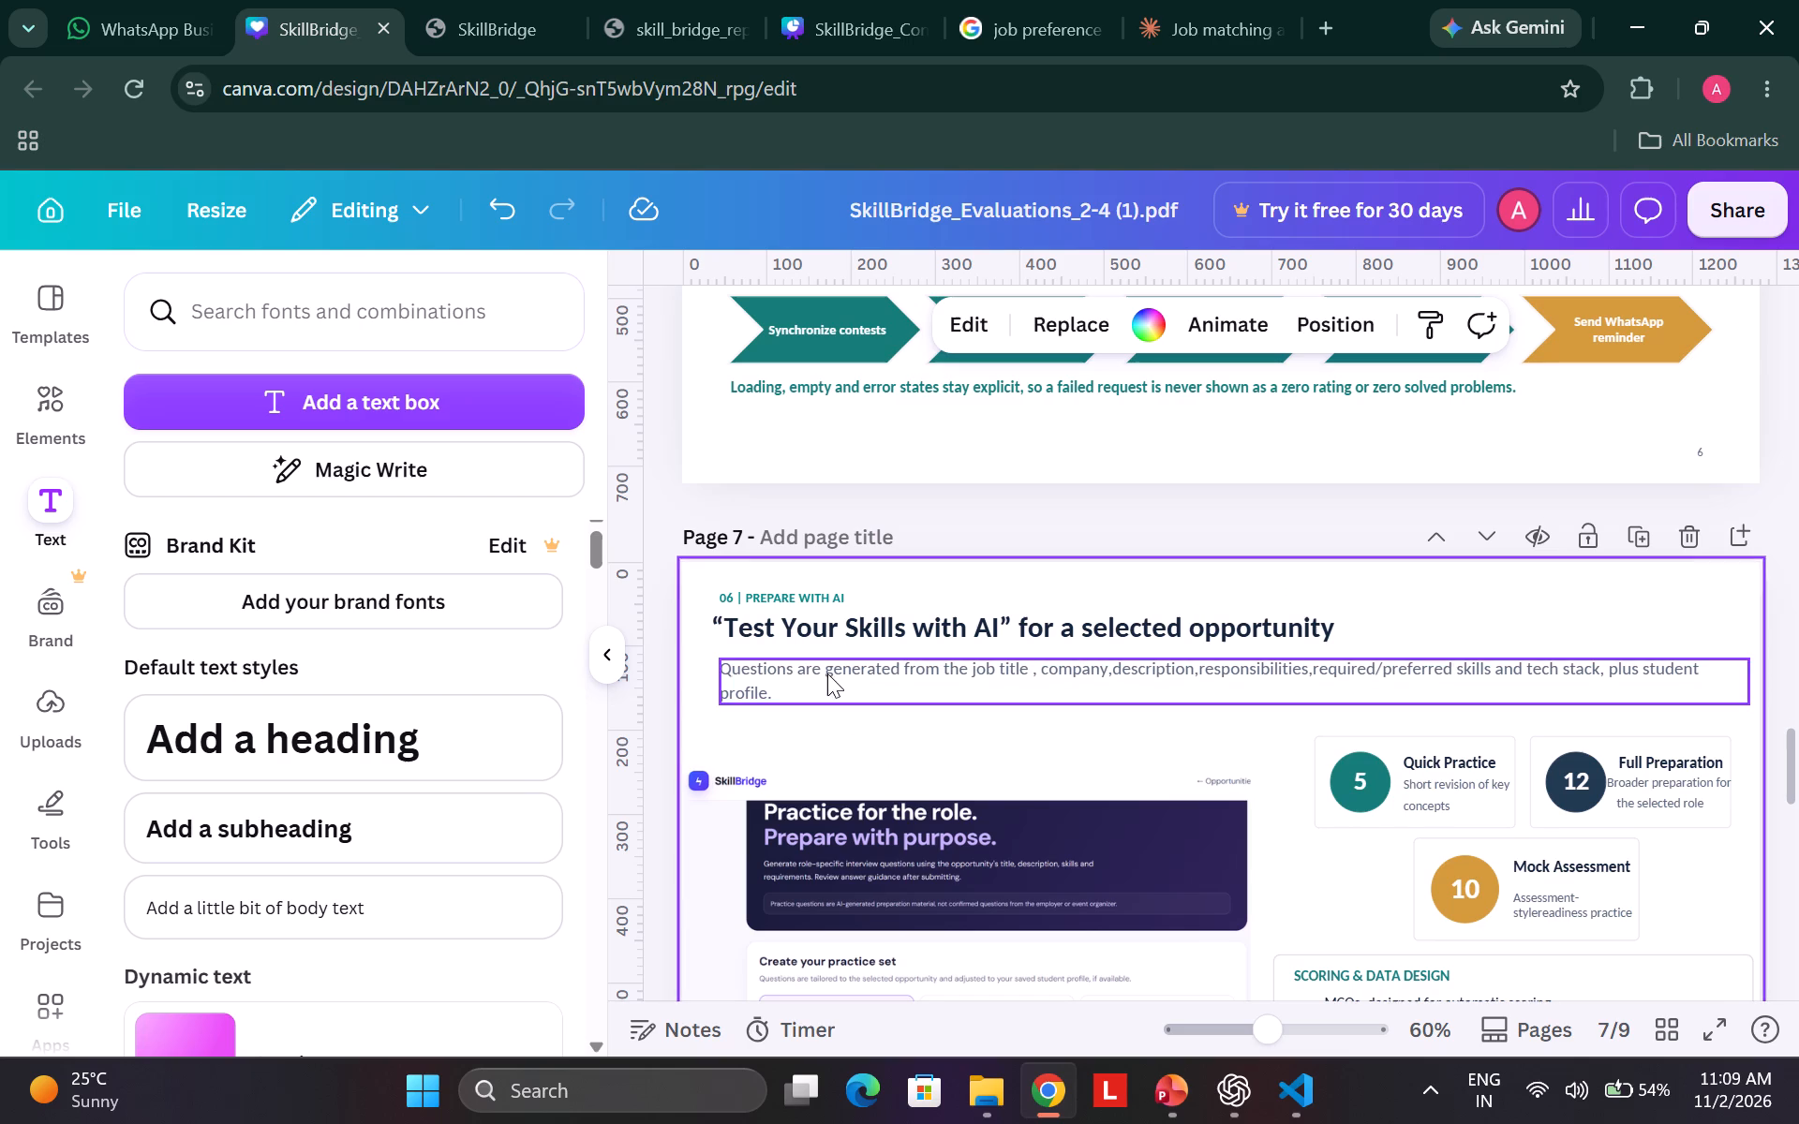
Review pages 6 back to 3, checking the section labels, titles and layout of each page.
{"action": "scroll", "coordinate": [827, 673], "scroll_direction": "up", "scroll_amount": 2}
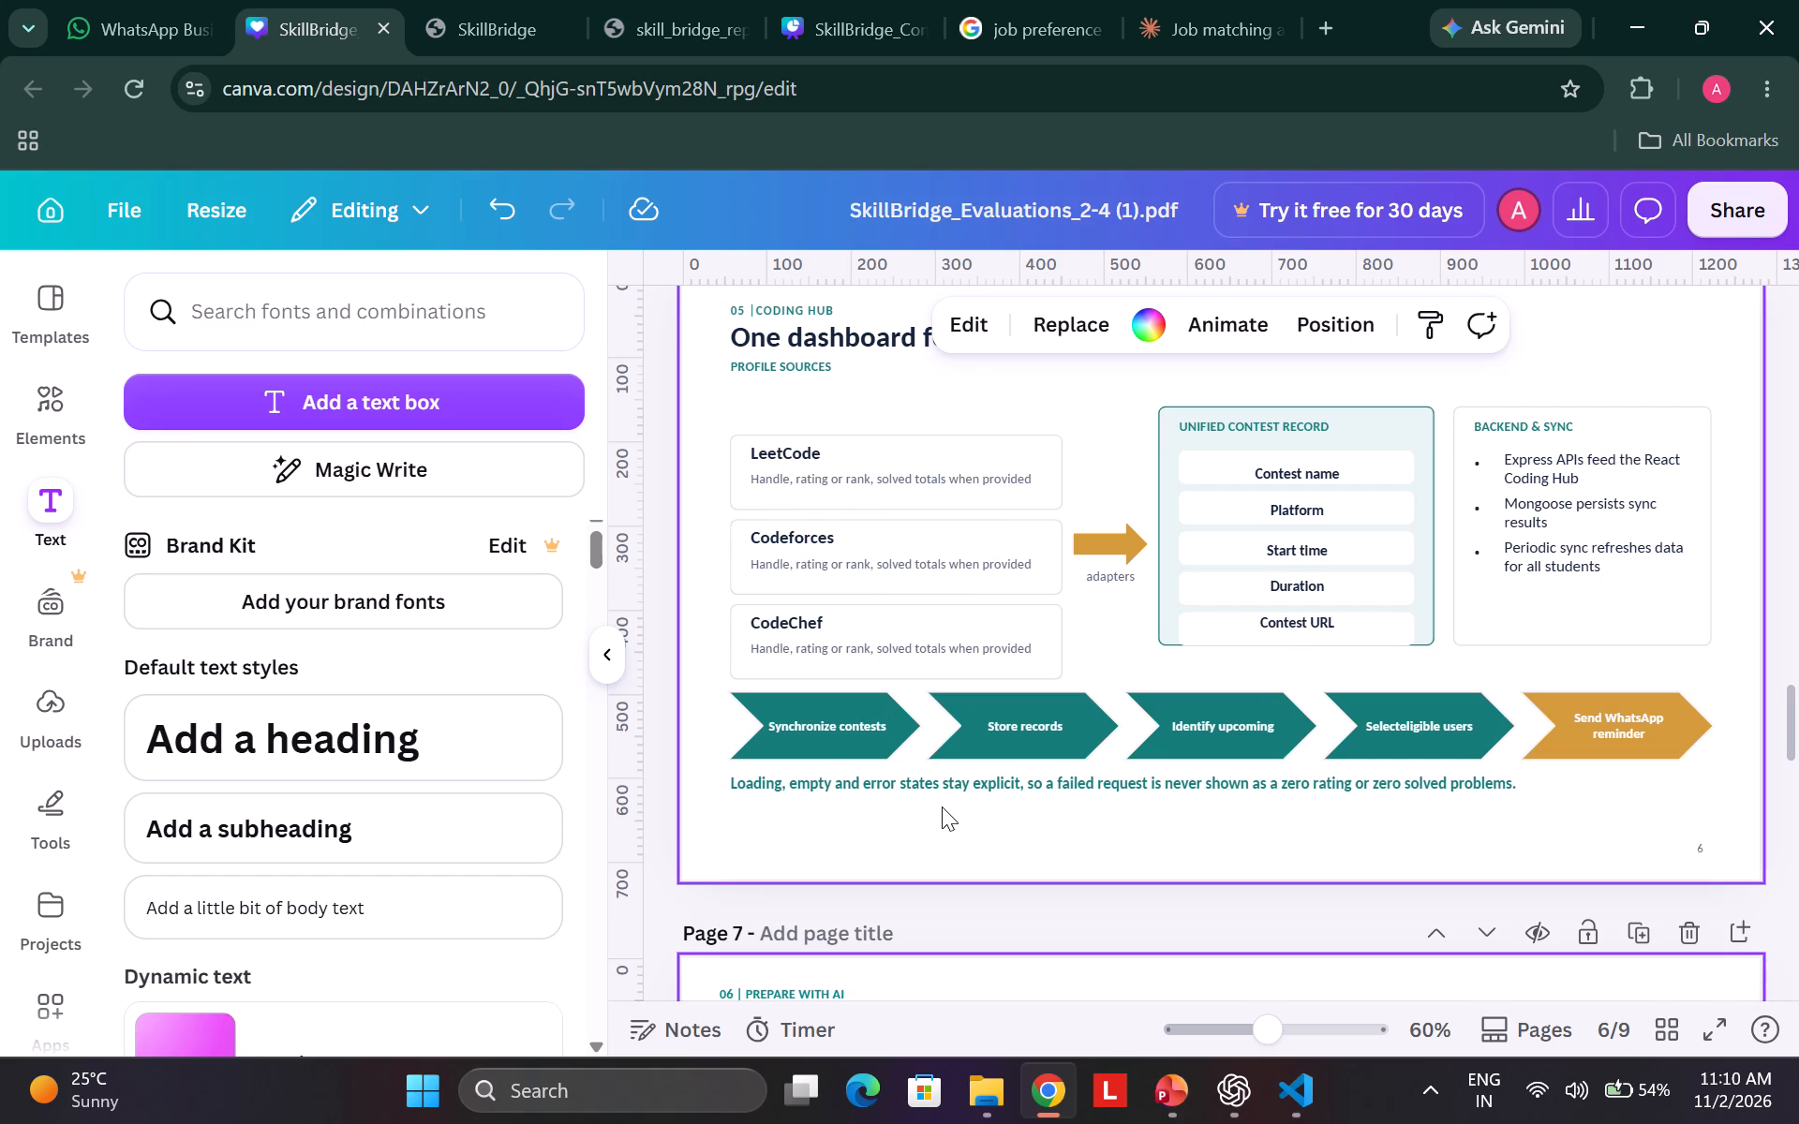
{"action": "scroll", "coordinate": [942, 806], "scroll_direction": "up", "scroll_amount": 1}
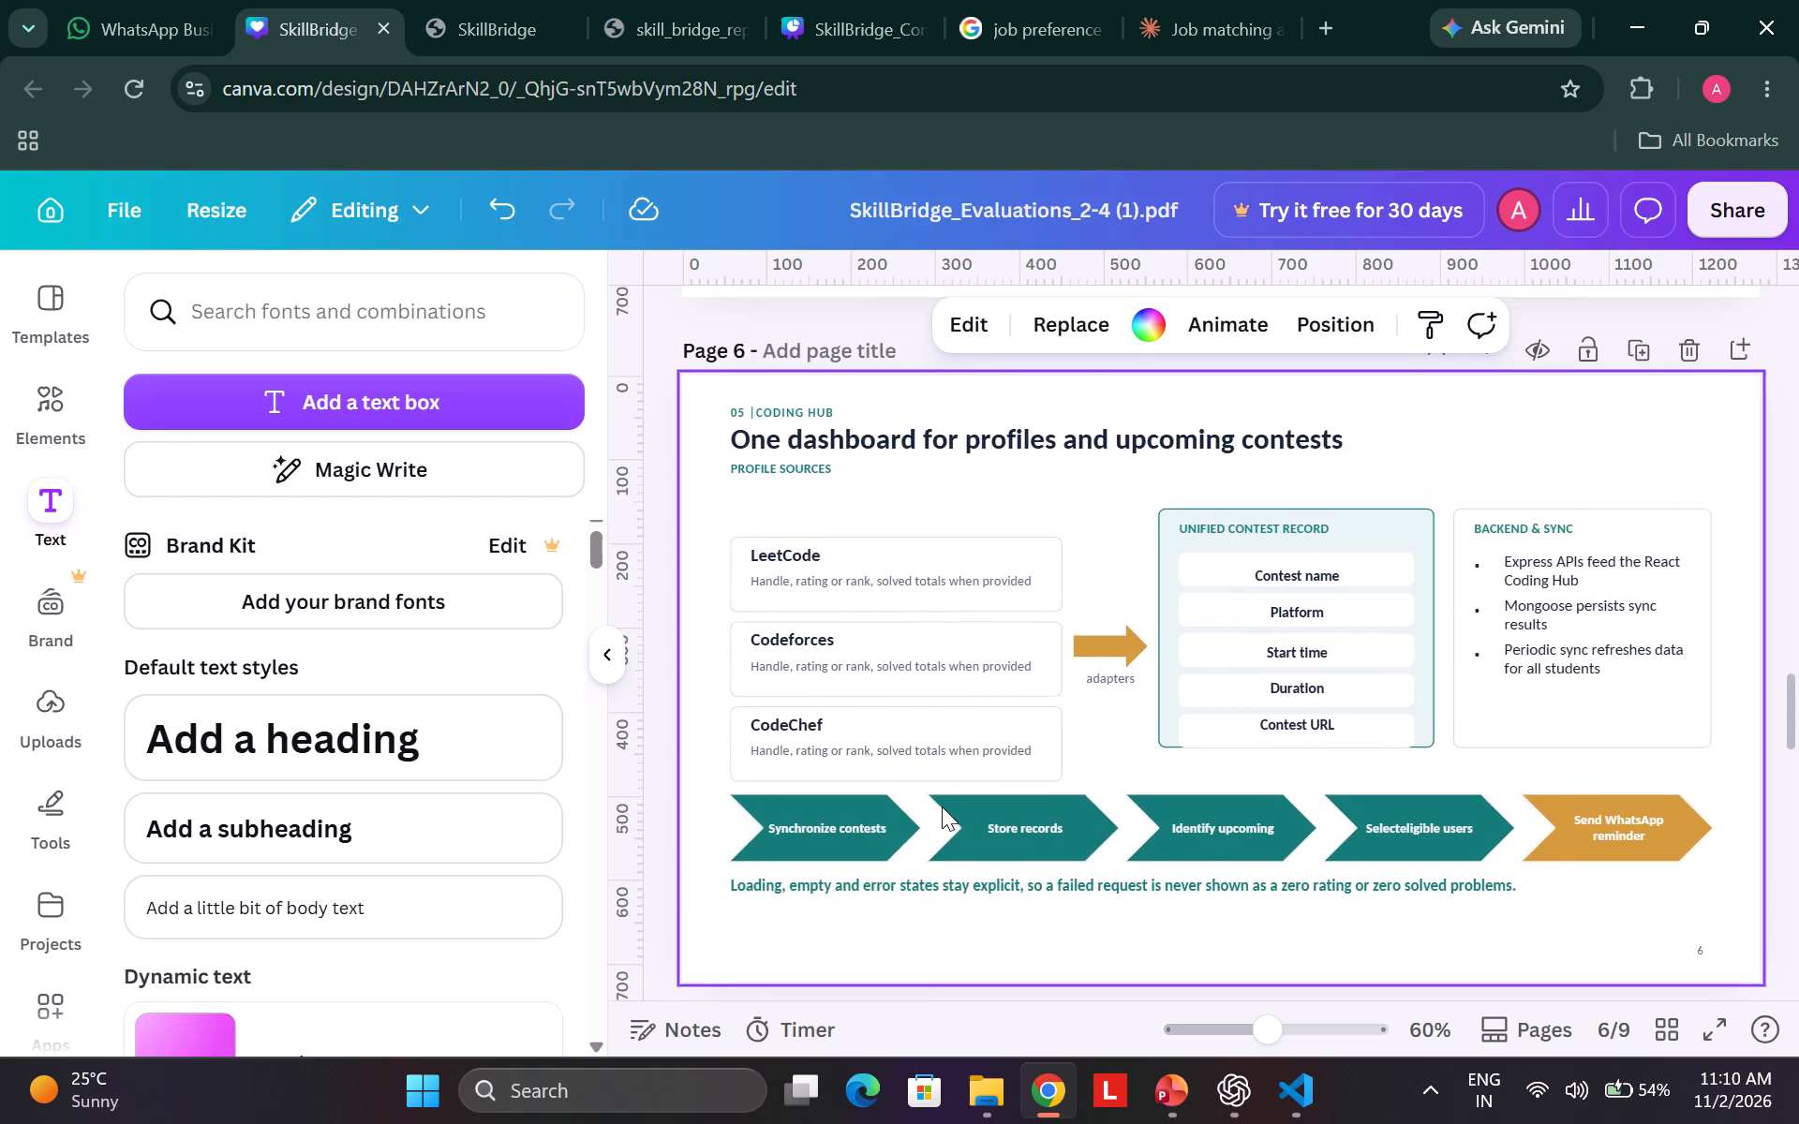
{"action": "scroll", "coordinate": [942, 806], "scroll_direction": "up", "scroll_amount": 5}
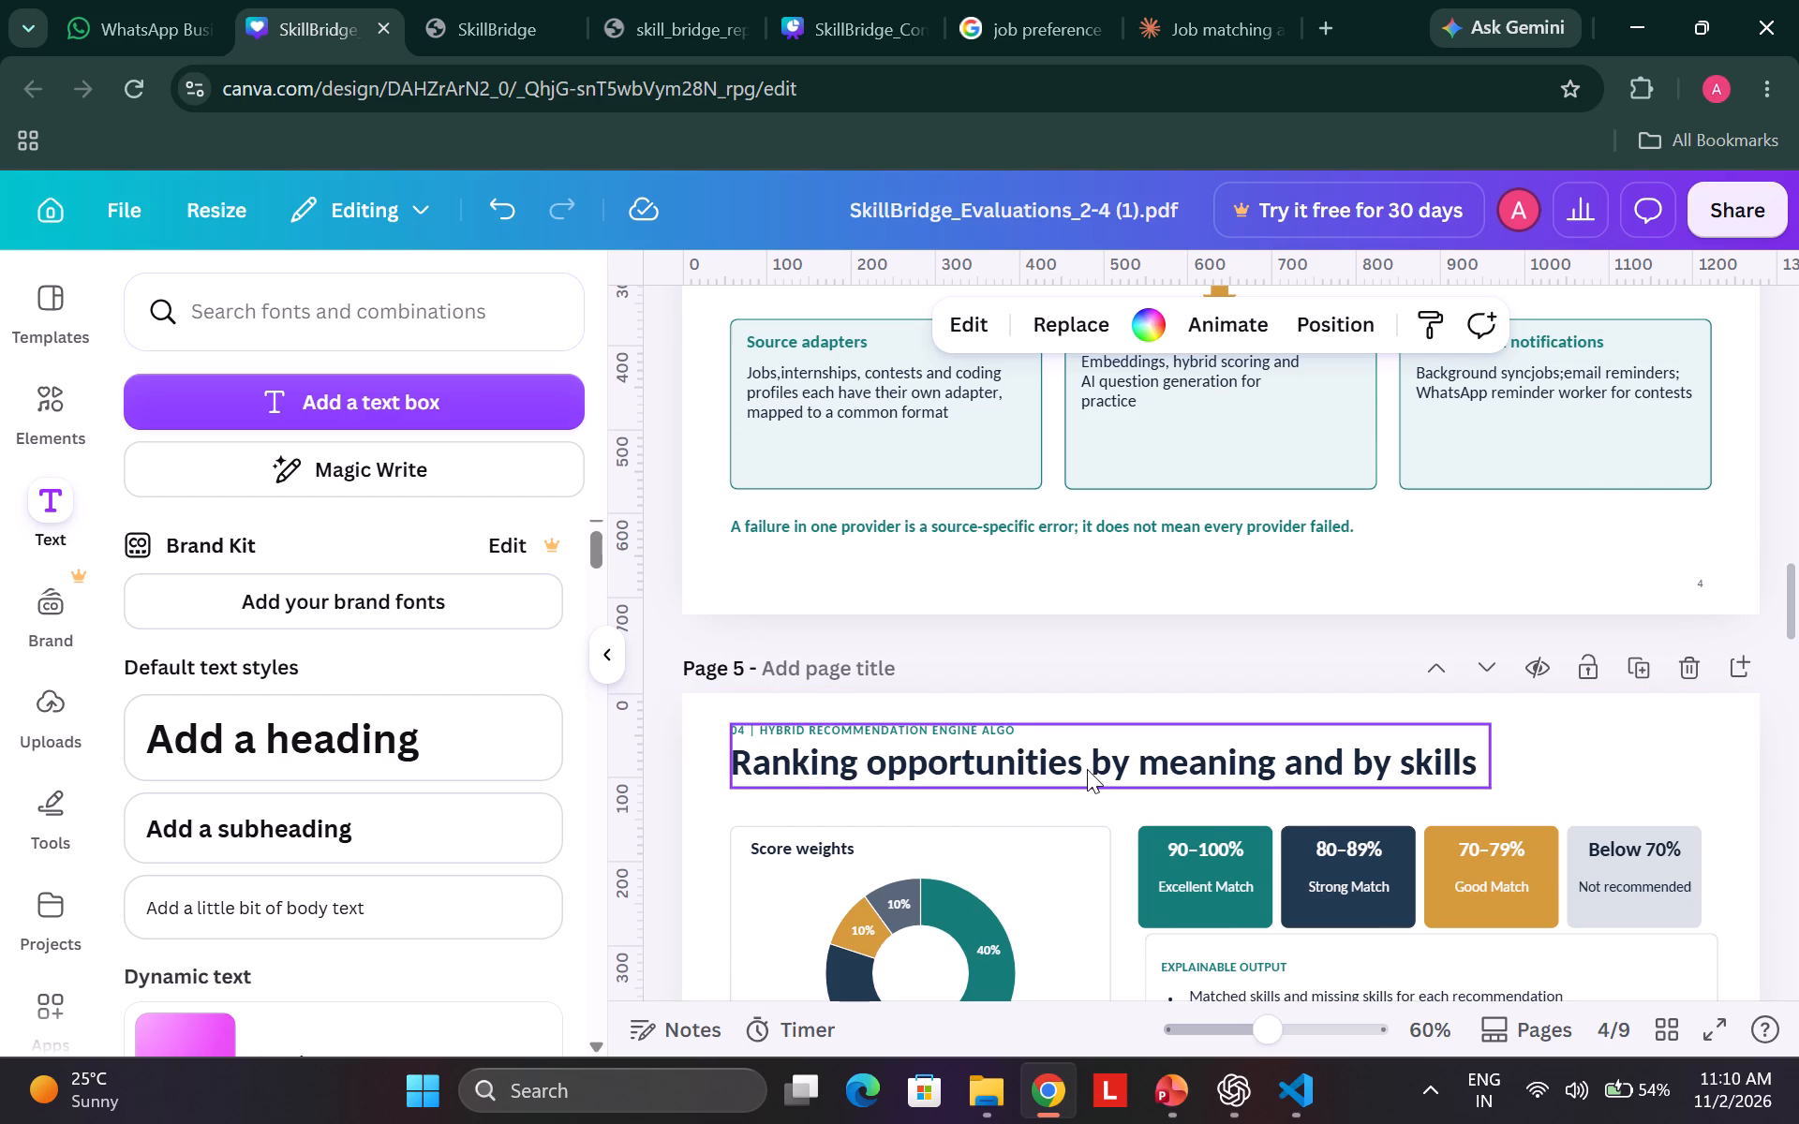
{"action": "scroll", "coordinate": [1087, 769], "scroll_direction": "up", "scroll_amount": 2}
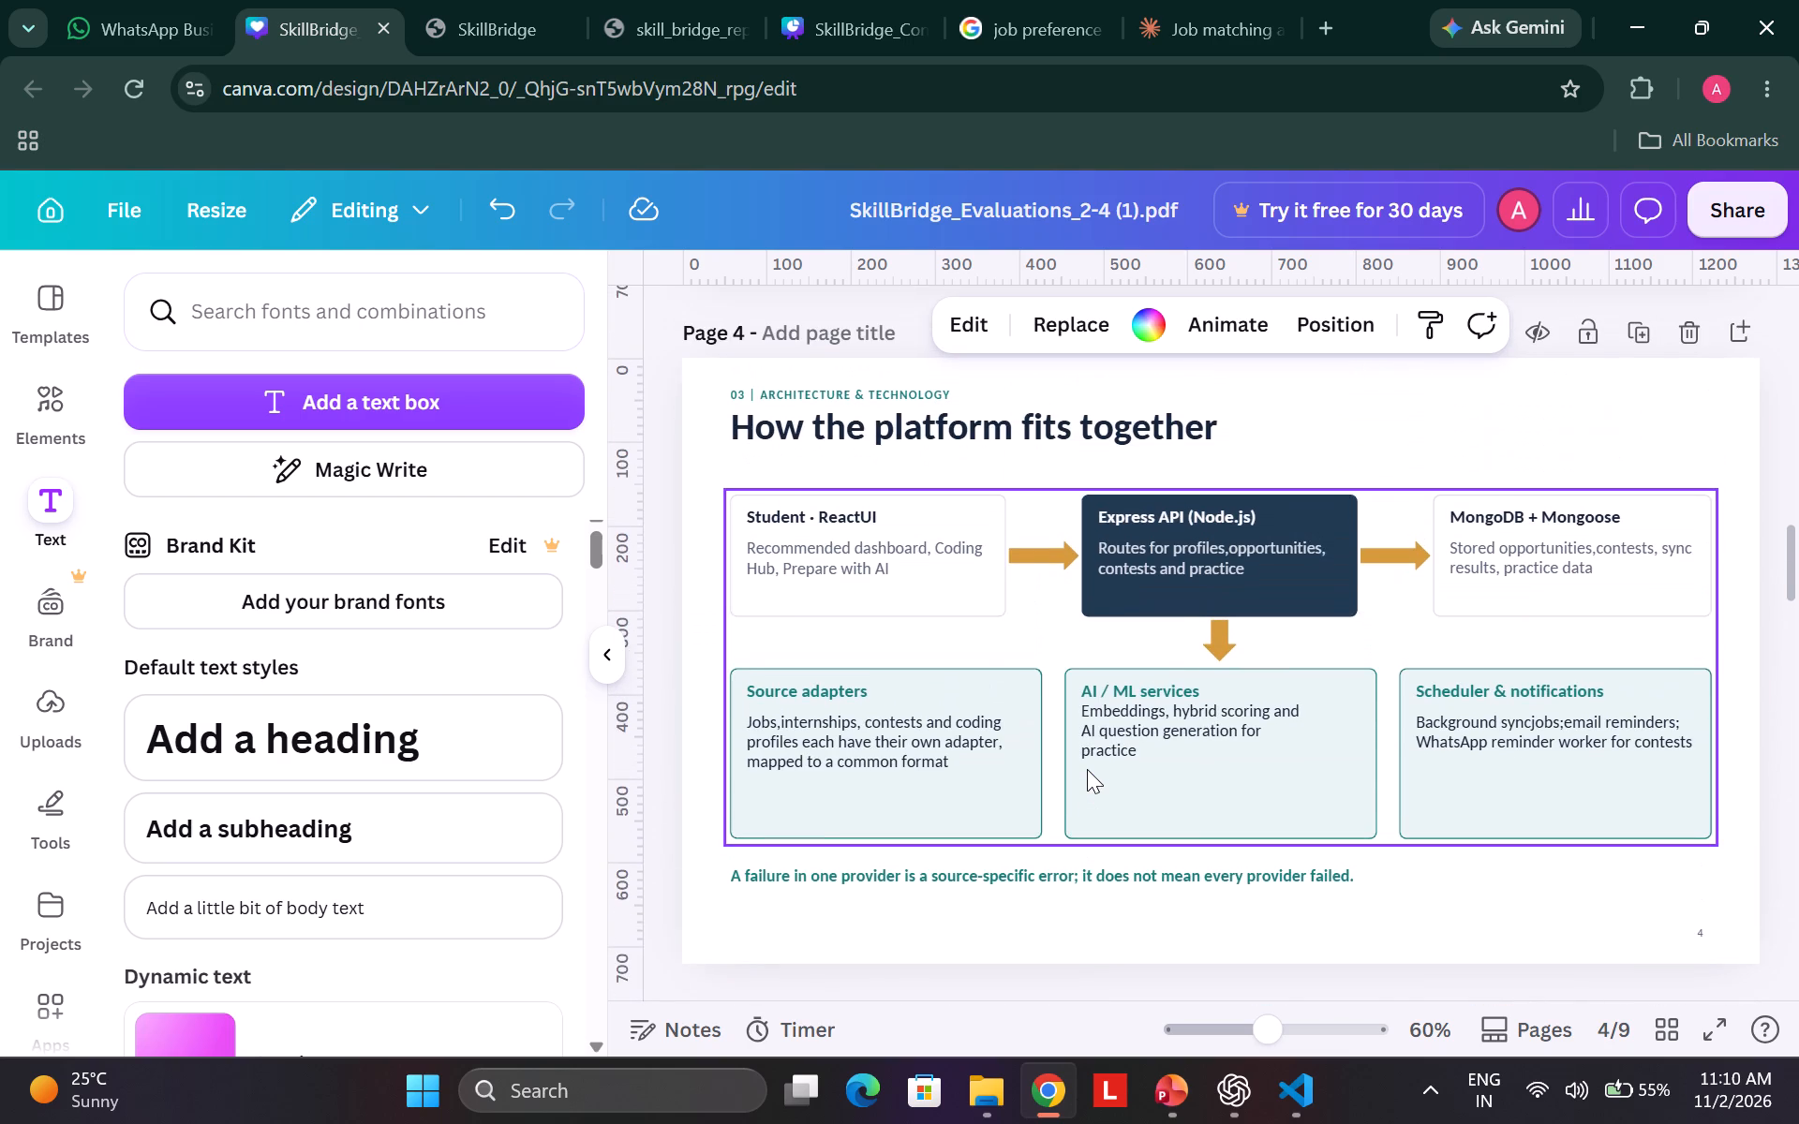
{"action": "scroll", "coordinate": [1087, 769], "scroll_direction": "up", "scroll_amount": 2}
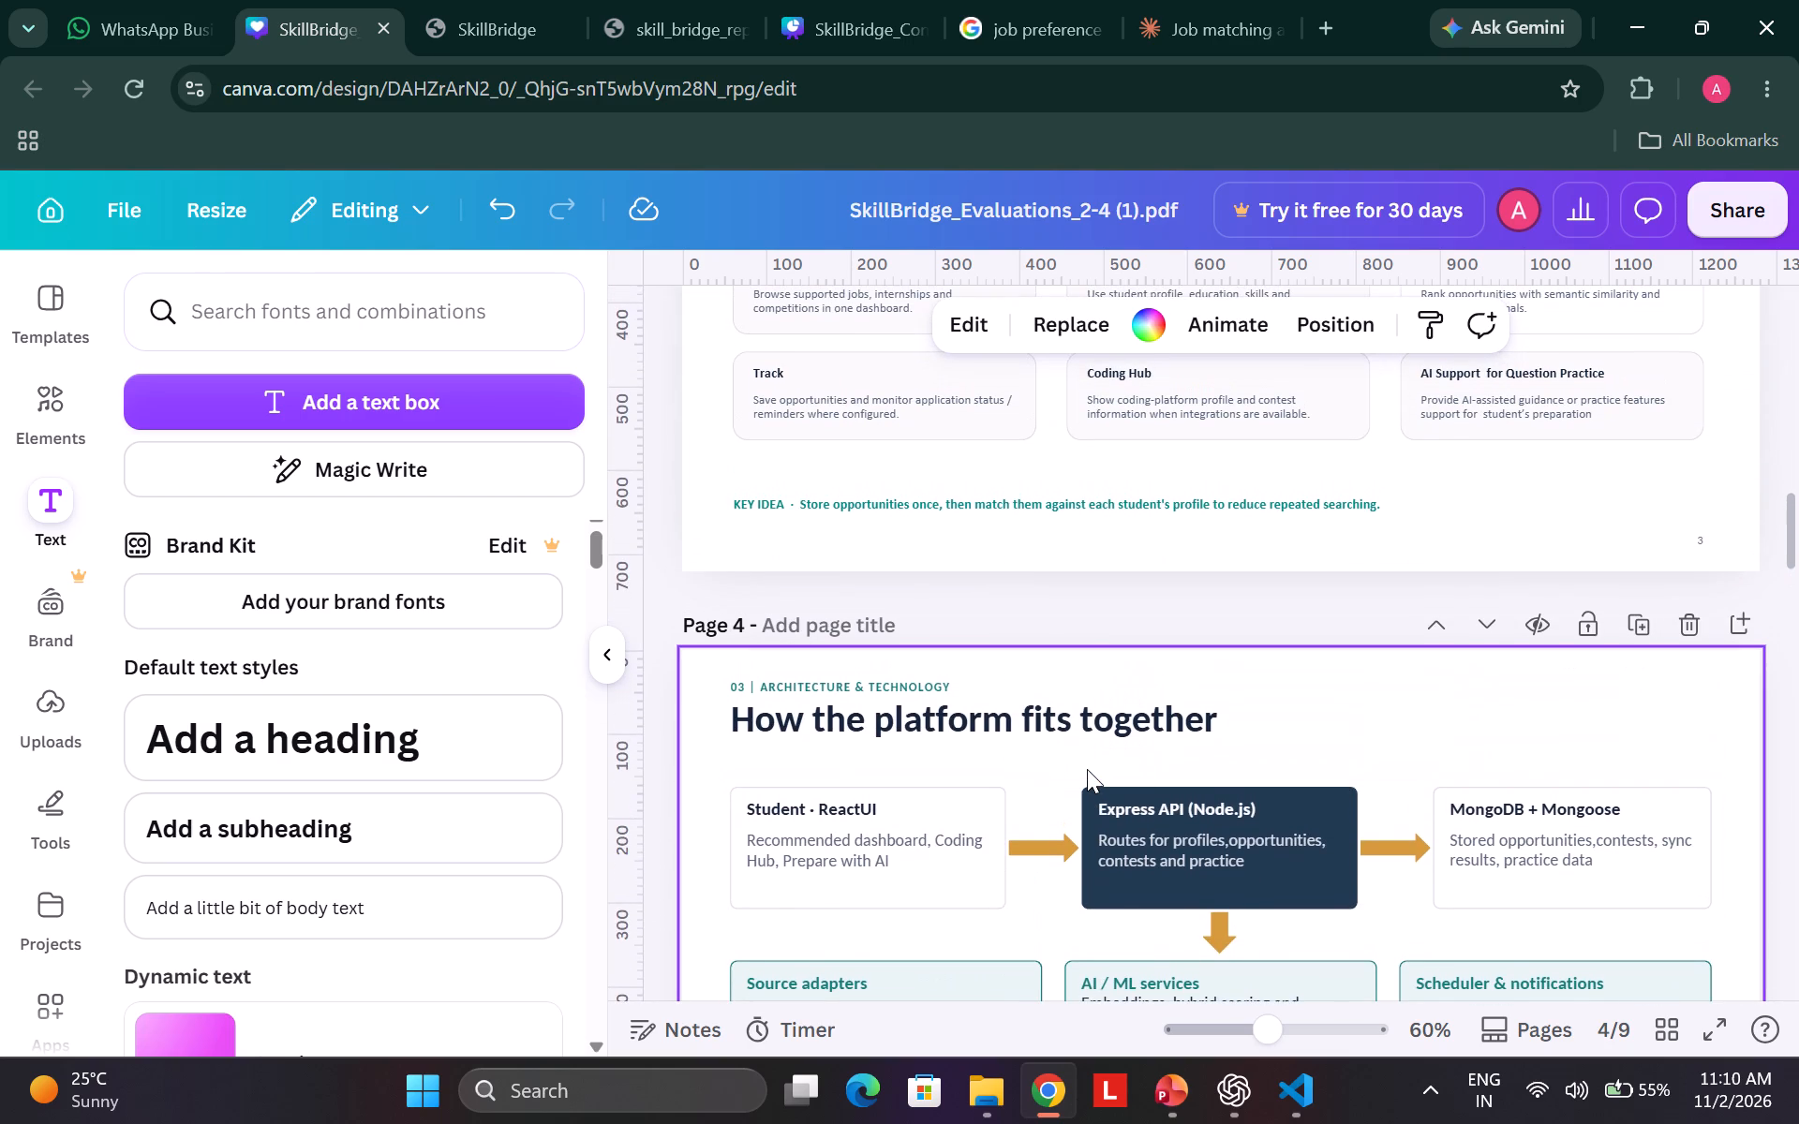
{"action": "scroll", "coordinate": [1087, 769], "scroll_direction": "down", "scroll_amount": 3}
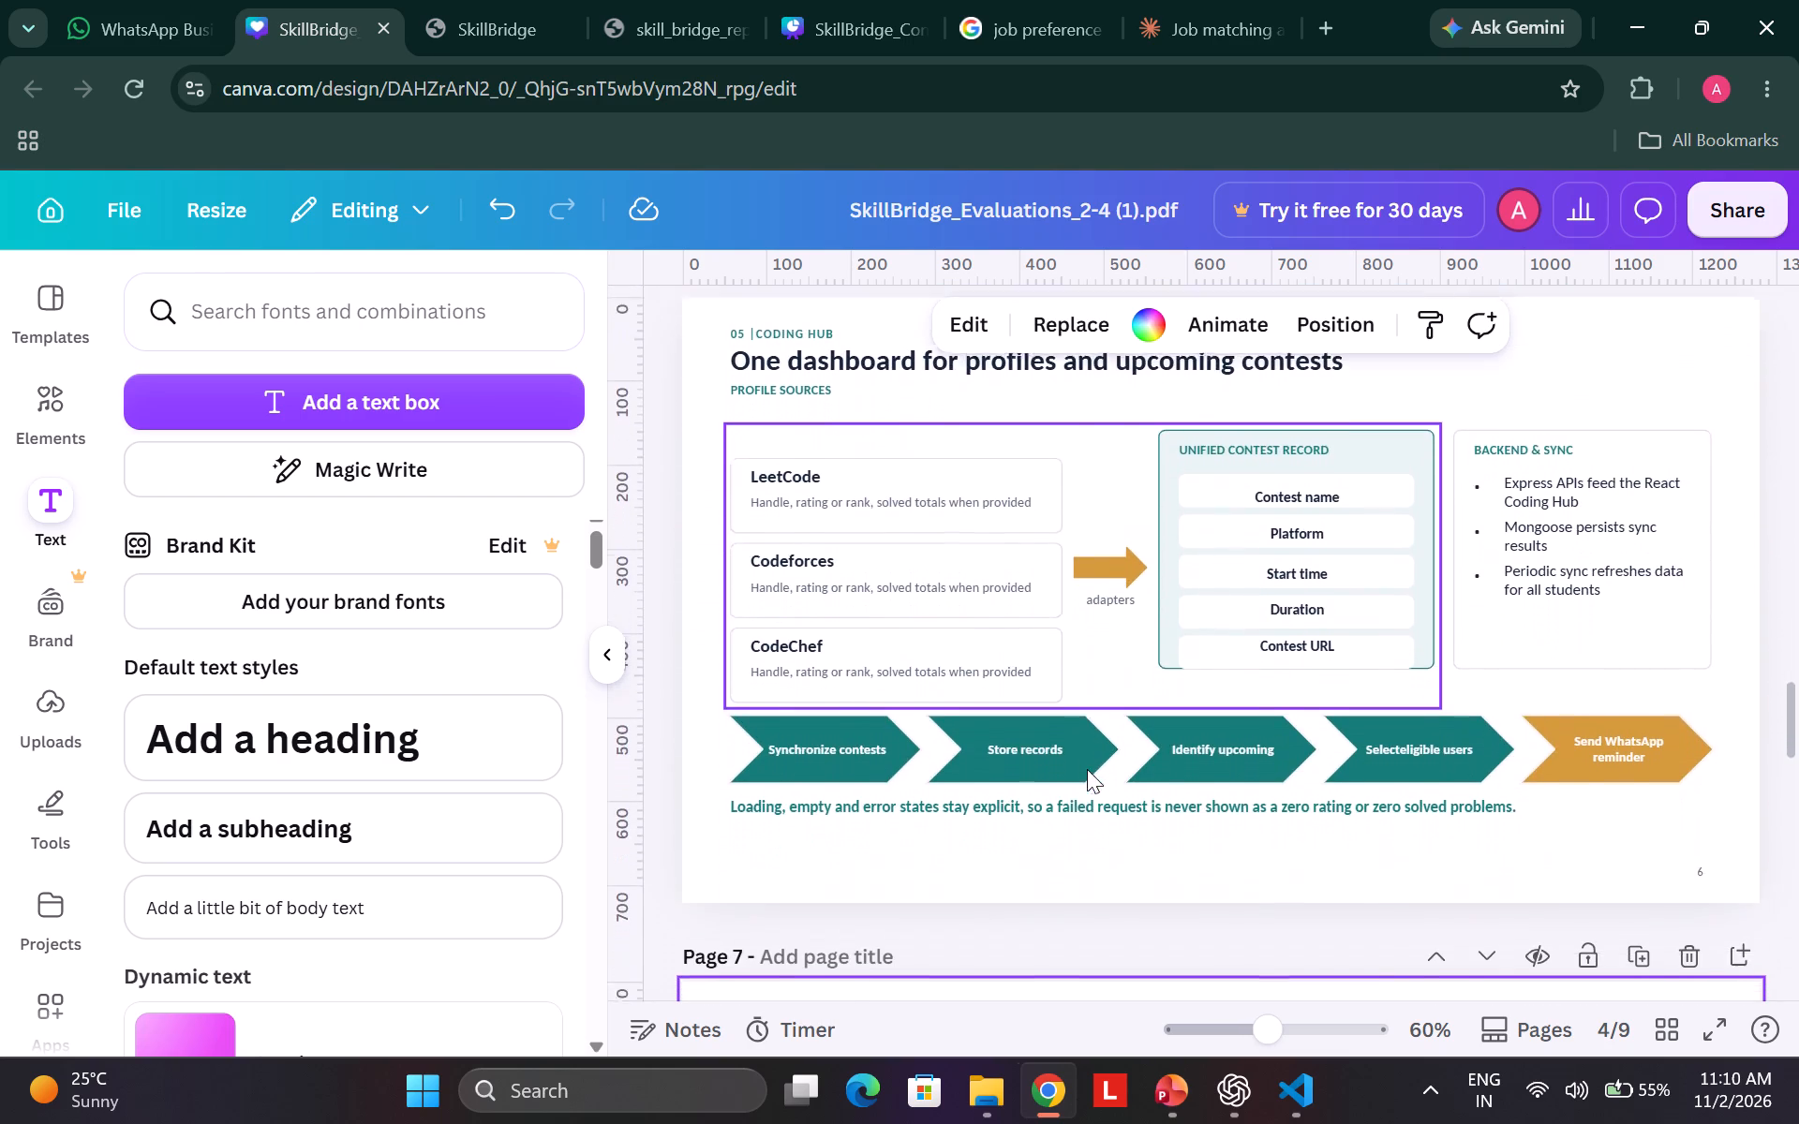
{"action": "scroll", "coordinate": [1087, 769], "scroll_direction": "down", "scroll_amount": 4}
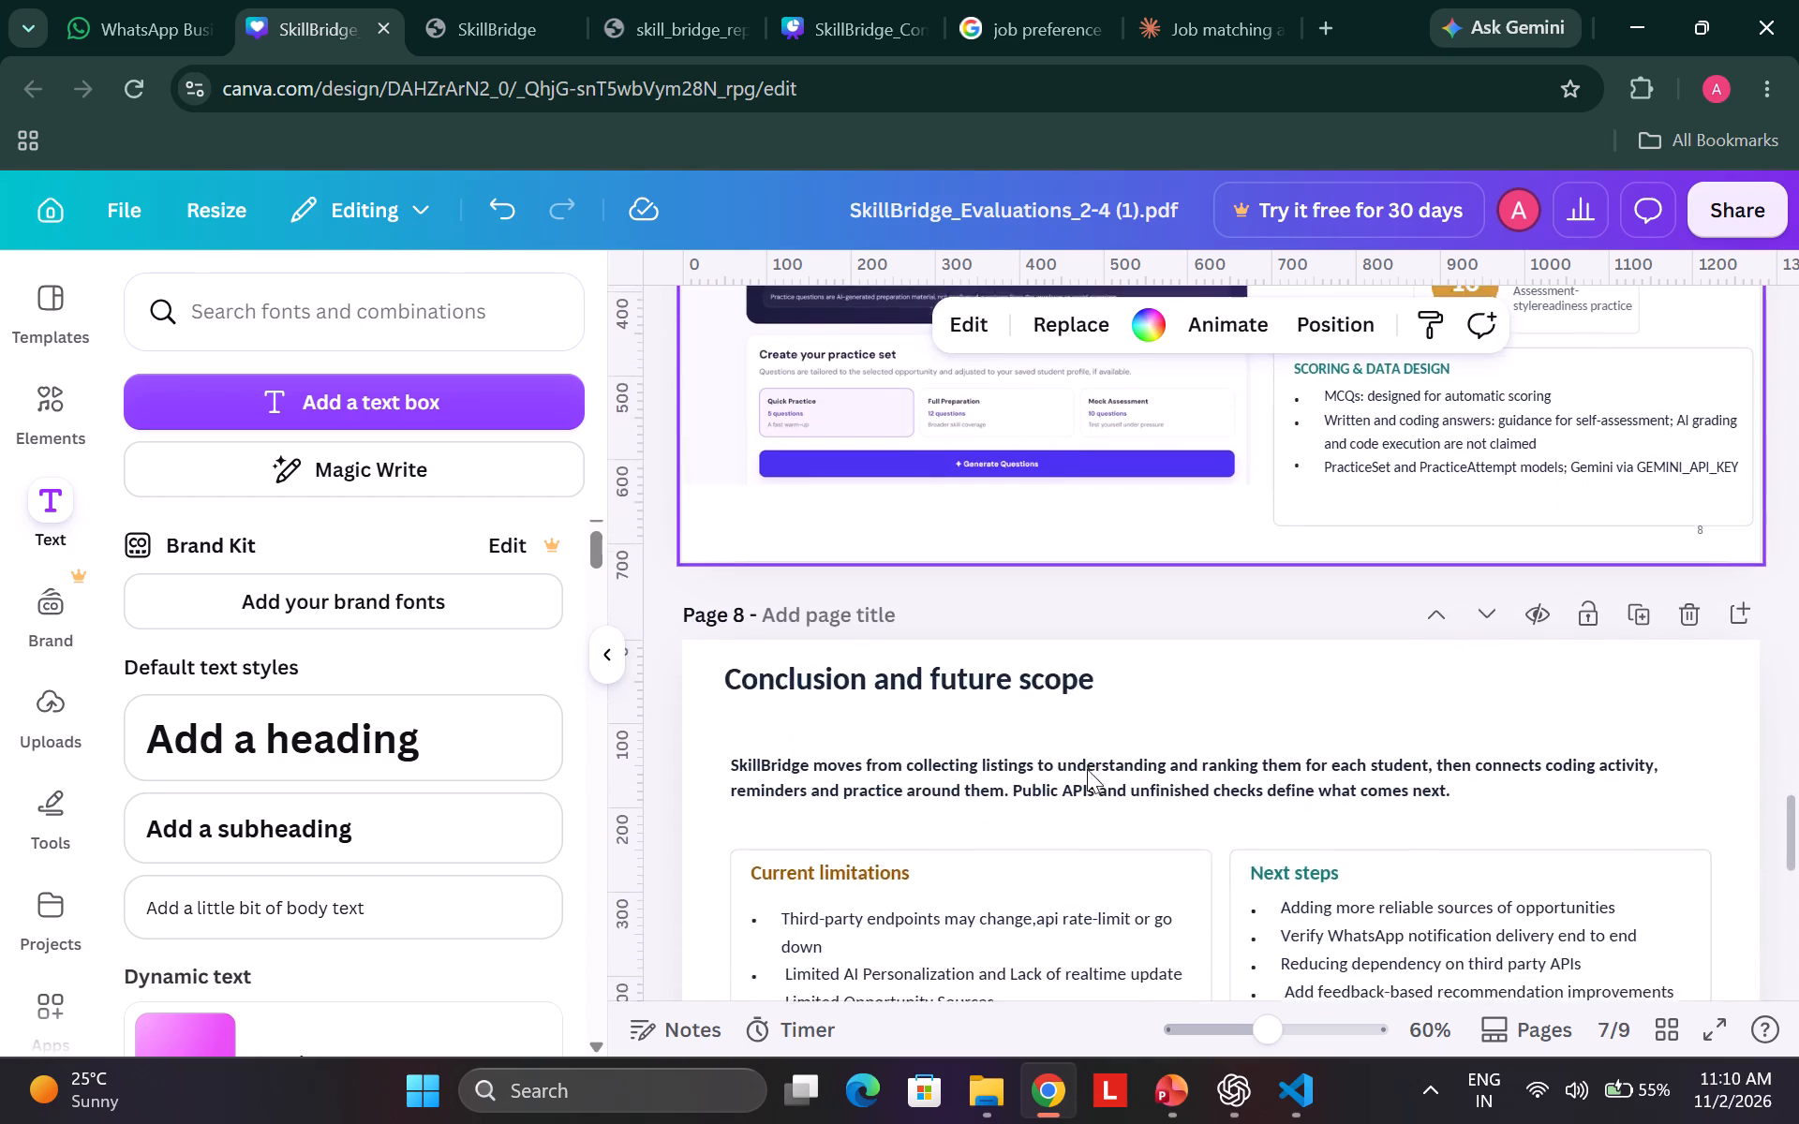
{"action": "scroll", "coordinate": [1087, 769], "scroll_direction": "down", "scroll_amount": 3}
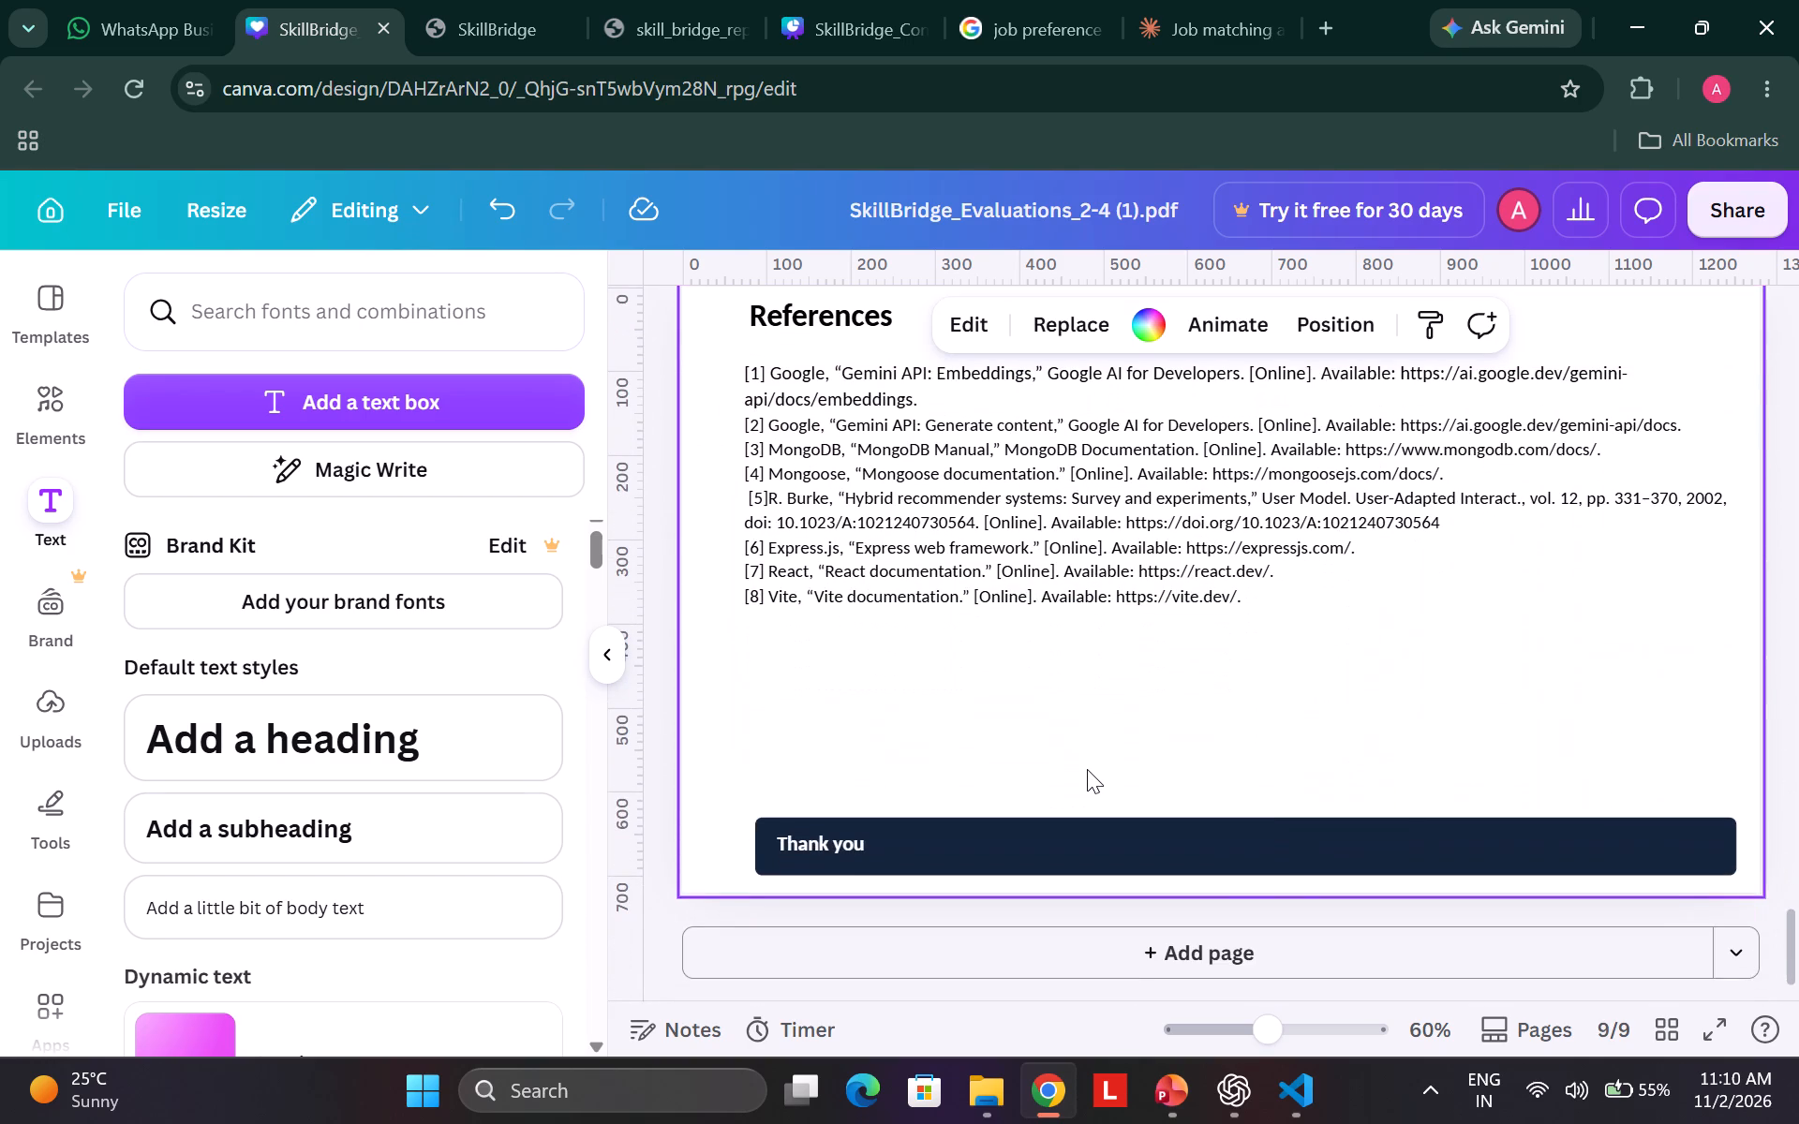
{"action": "scroll", "coordinate": [1087, 769], "scroll_direction": "up", "scroll_amount": 3}
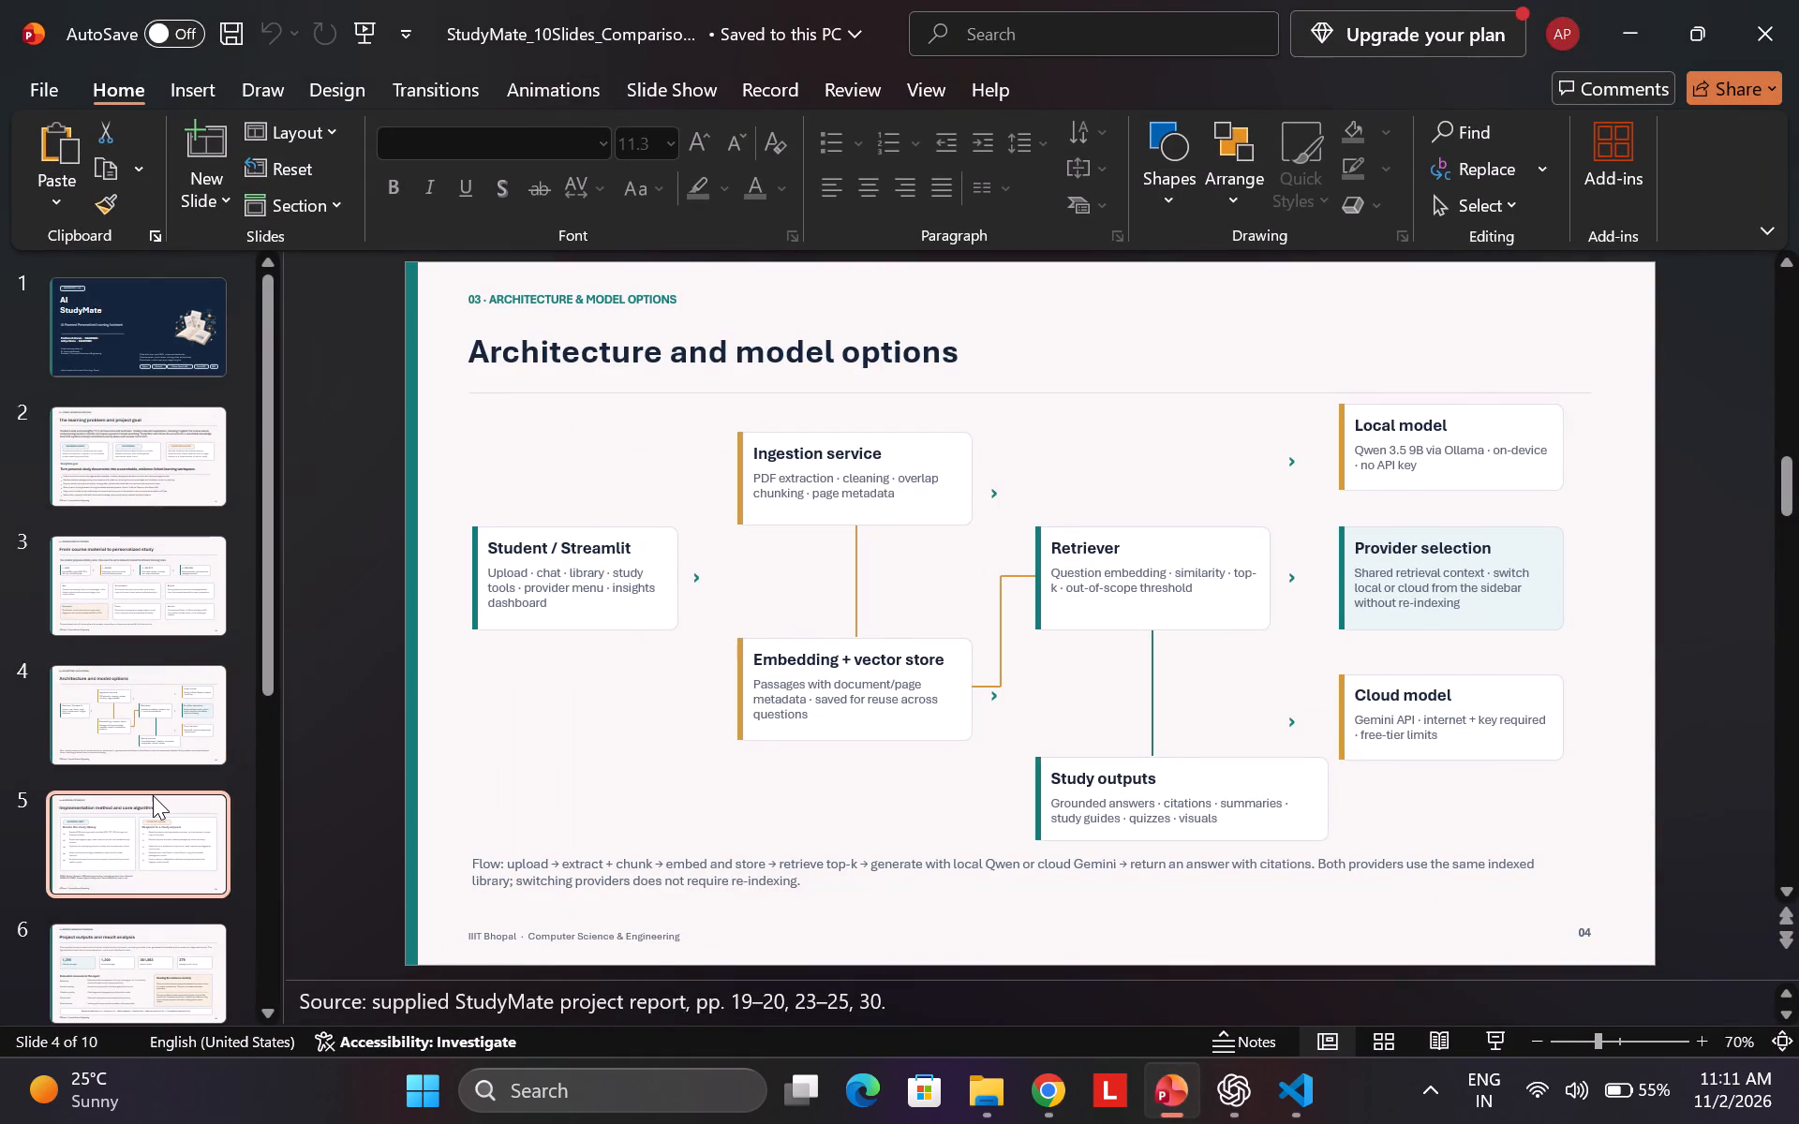
{"action": "scroll", "coordinate": [153, 795], "scroll_direction": "down", "scroll_amount": 2}
{"action": "left_click", "coordinate": [151, 730]}
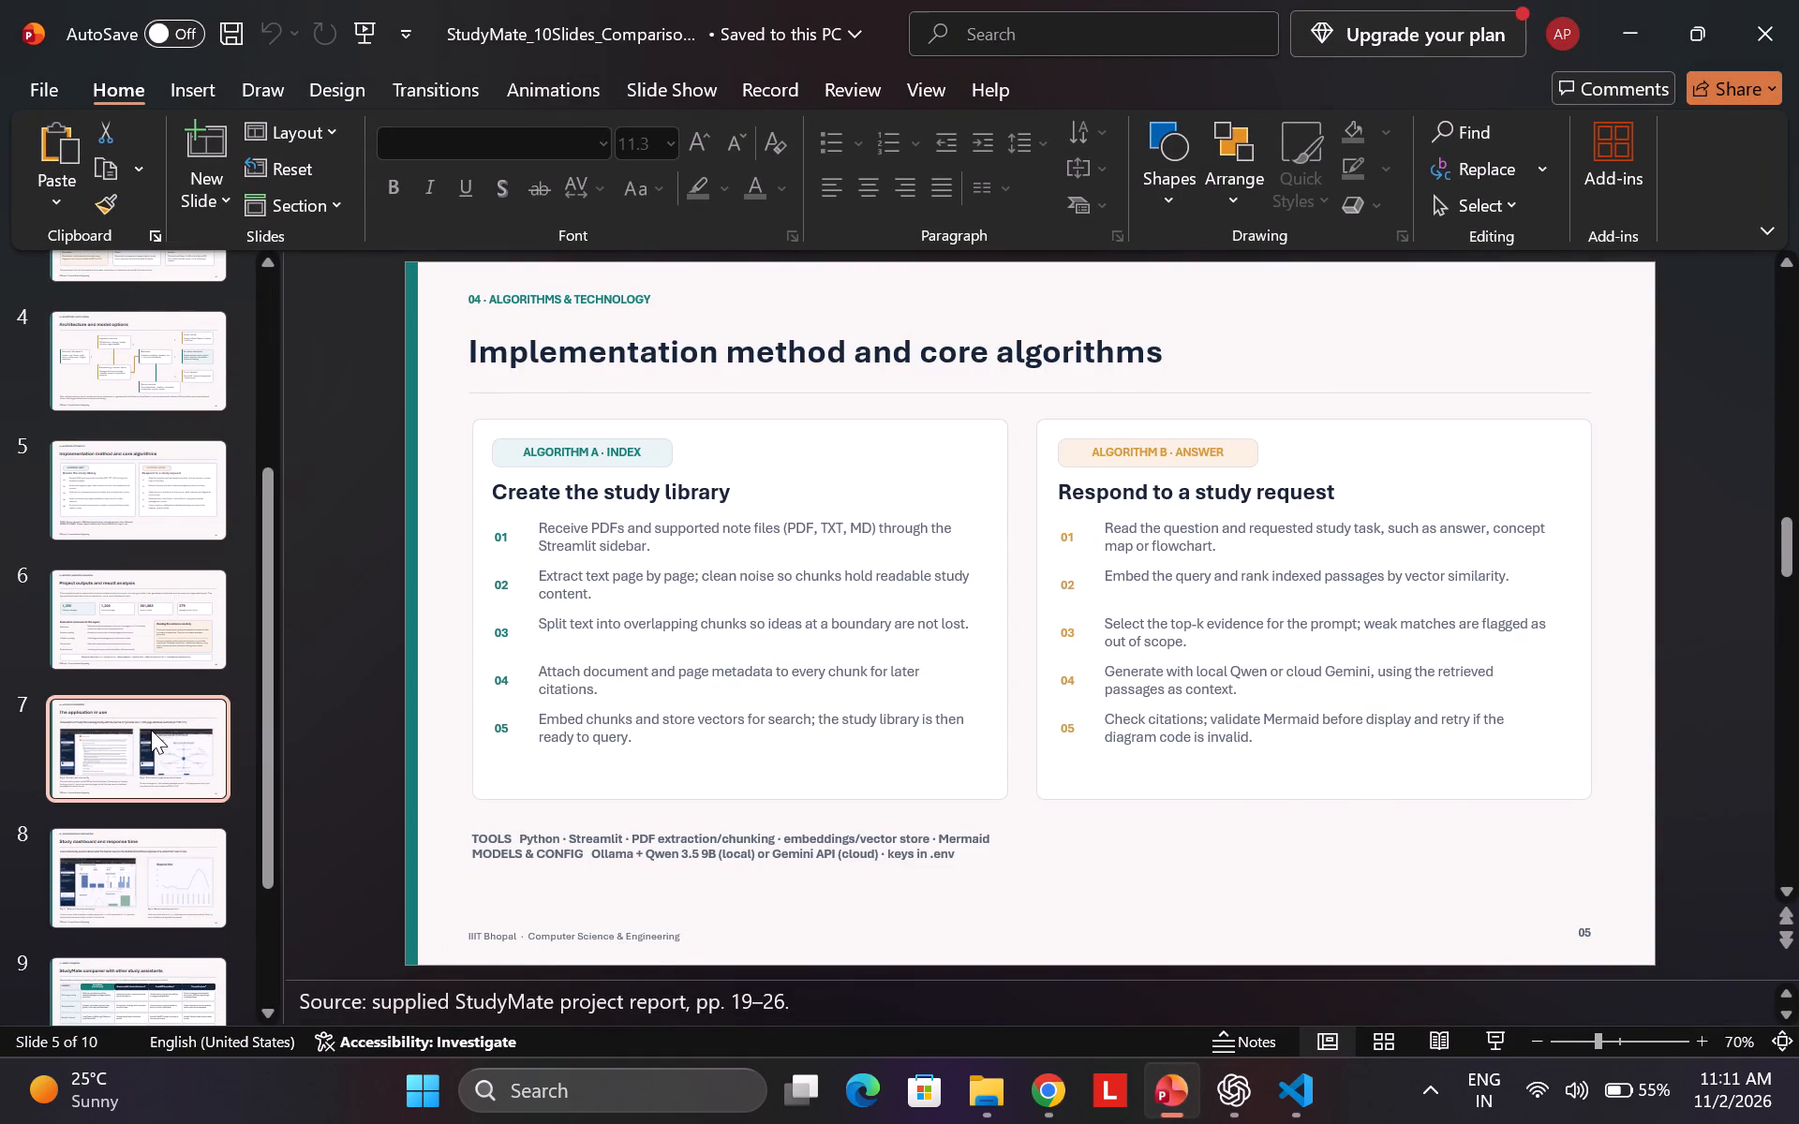
{"action": "scroll", "coordinate": [151, 730], "scroll_direction": "down", "scroll_amount": 1}
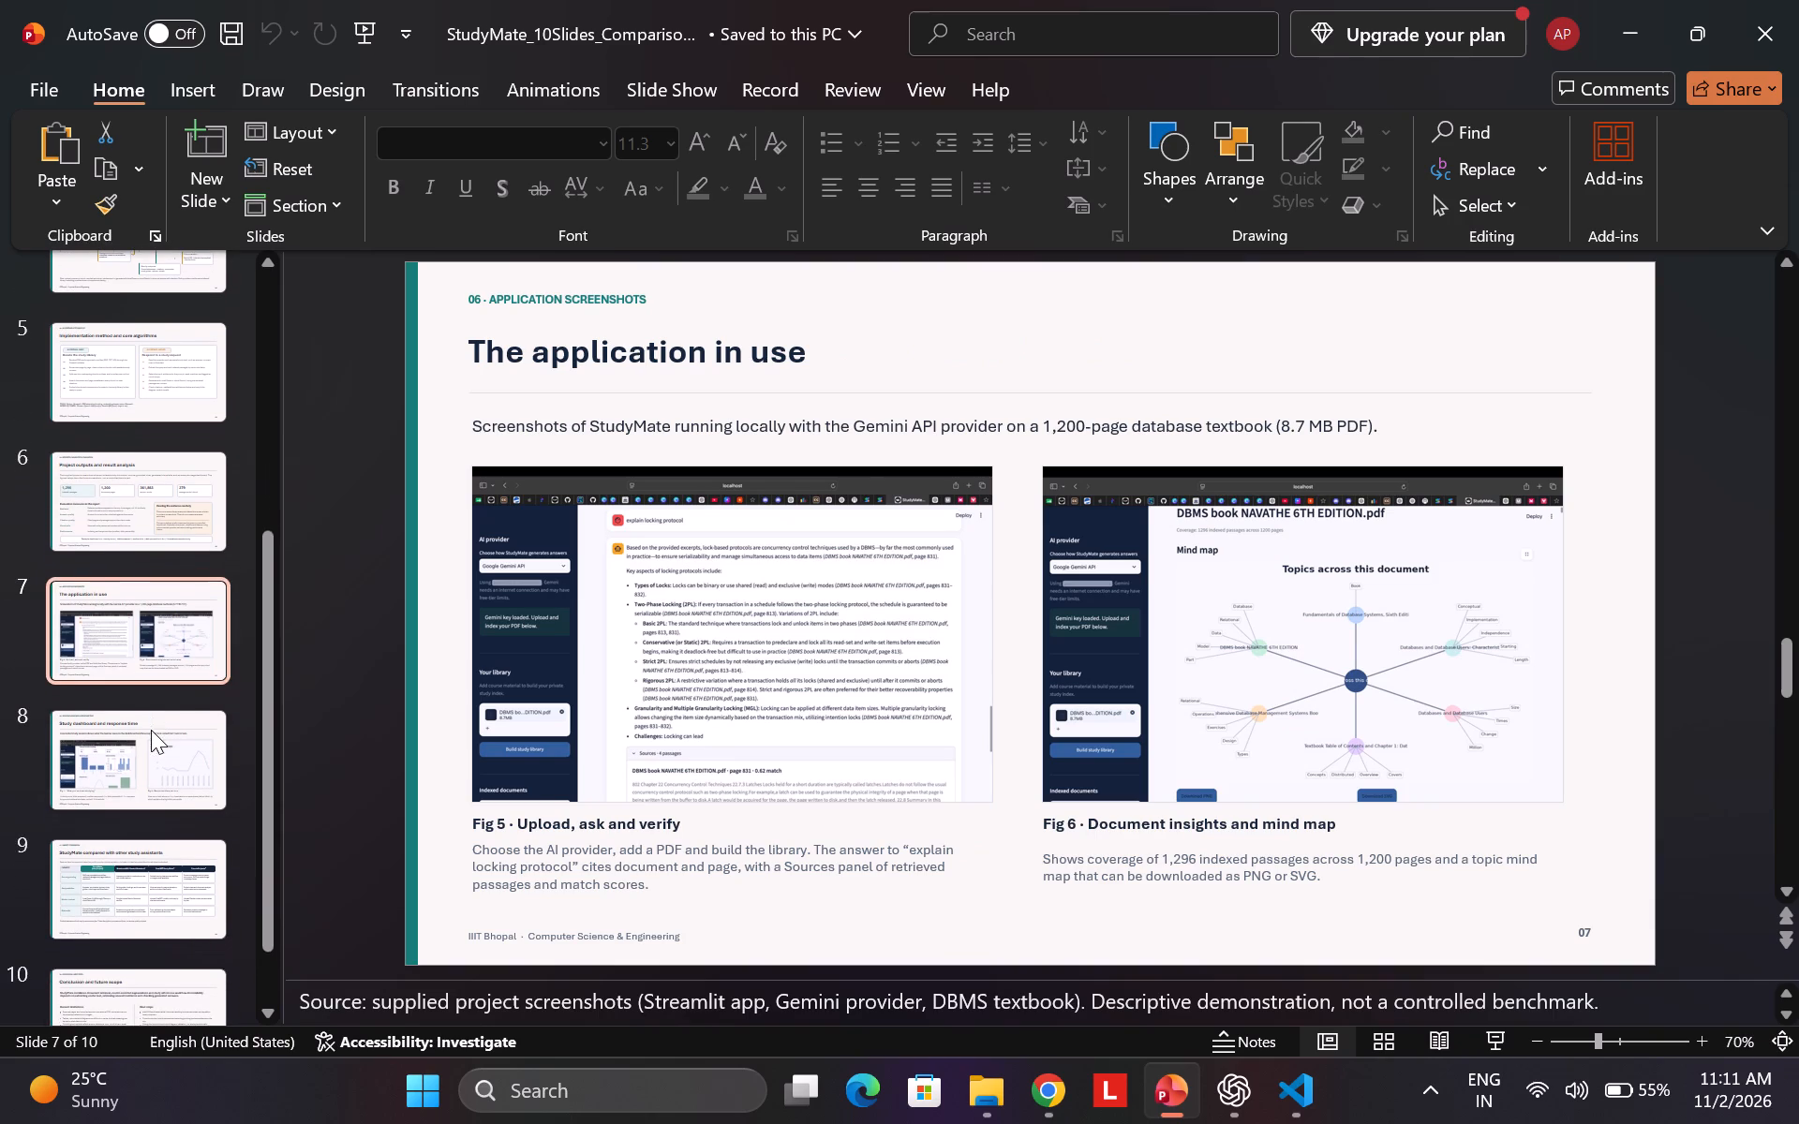
{"action": "left_click", "coordinate": [145, 742]}
{"action": "scroll", "coordinate": [145, 742], "scroll_direction": "down", "scroll_amount": 1}
{"action": "left_click", "coordinate": [128, 791]}
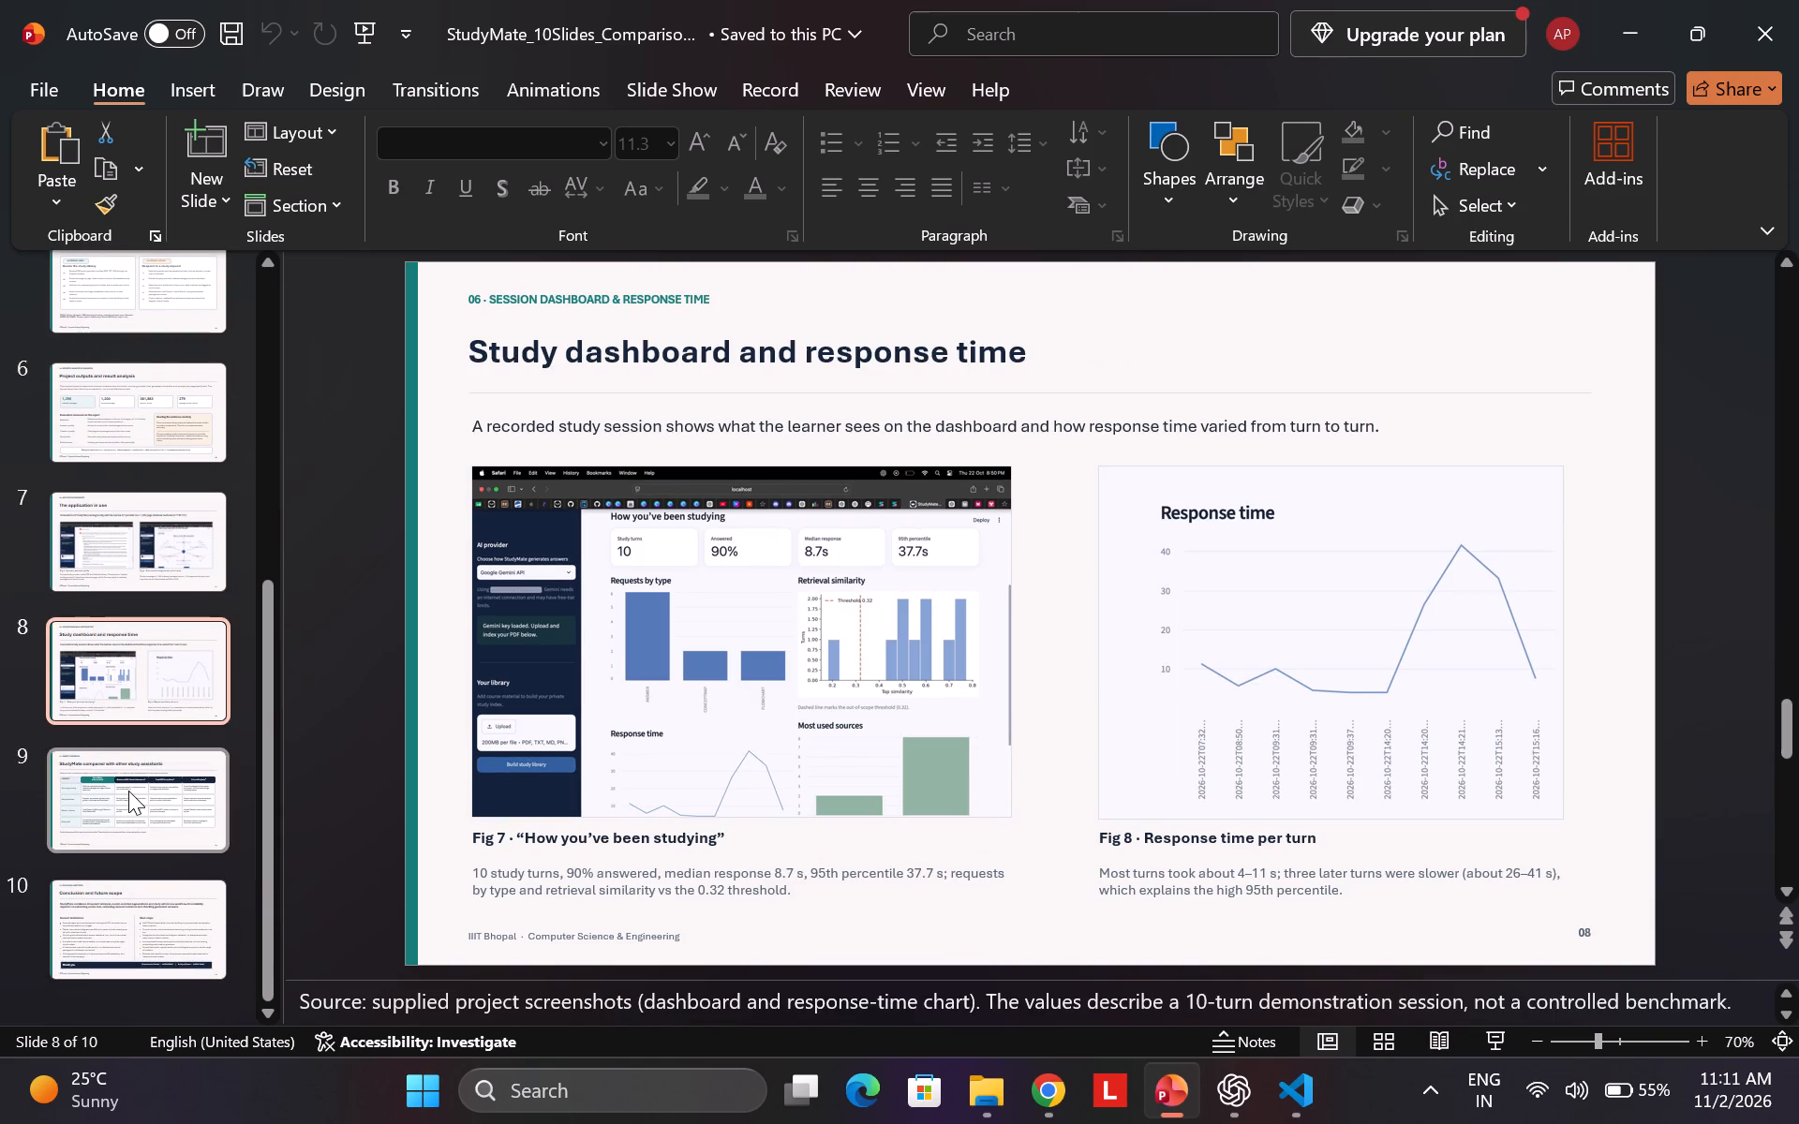
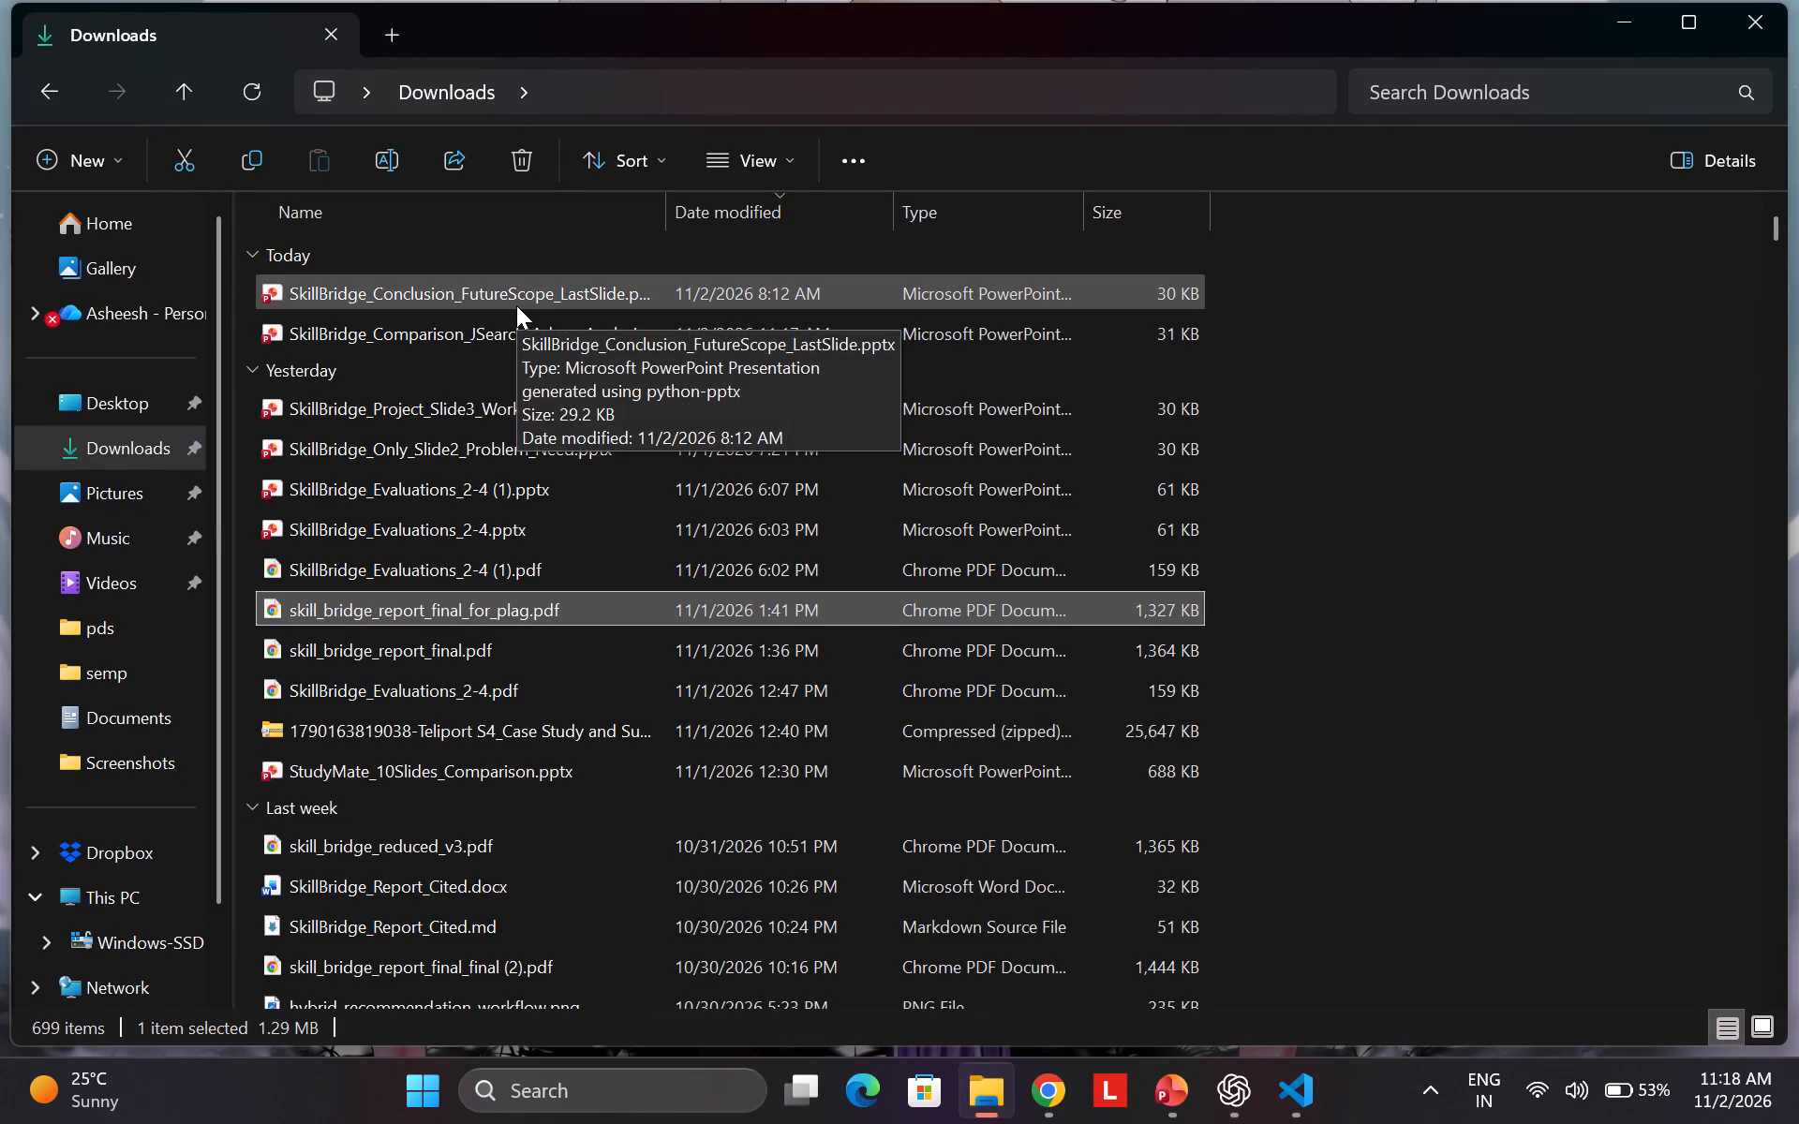
{"action": "scroll", "coordinate": [516, 305], "scroll_direction": "up", "scroll_amount": 1}
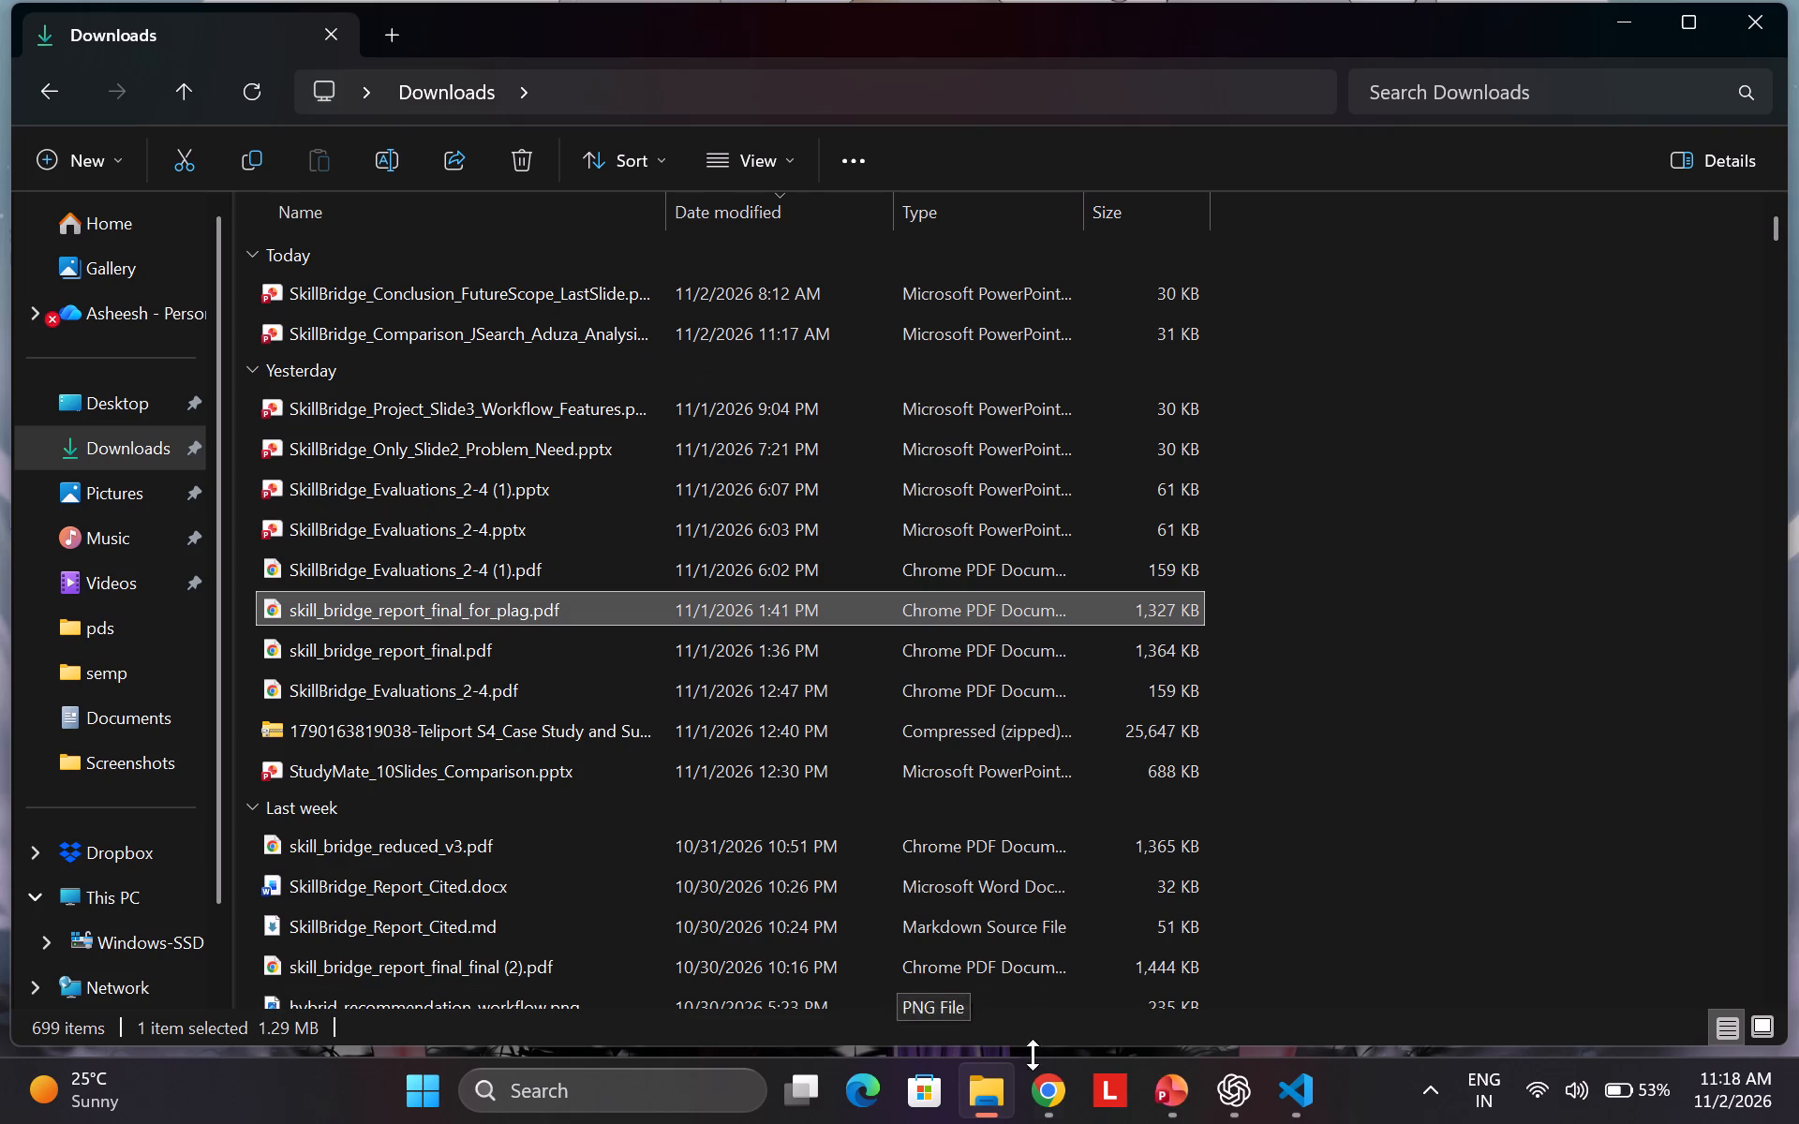
Switch to Chrome and return to the SkillBridge_Evaluations_2-4 (1).pdf design in Canva.
{"action": "left_click", "coordinate": [1054, 1096]}
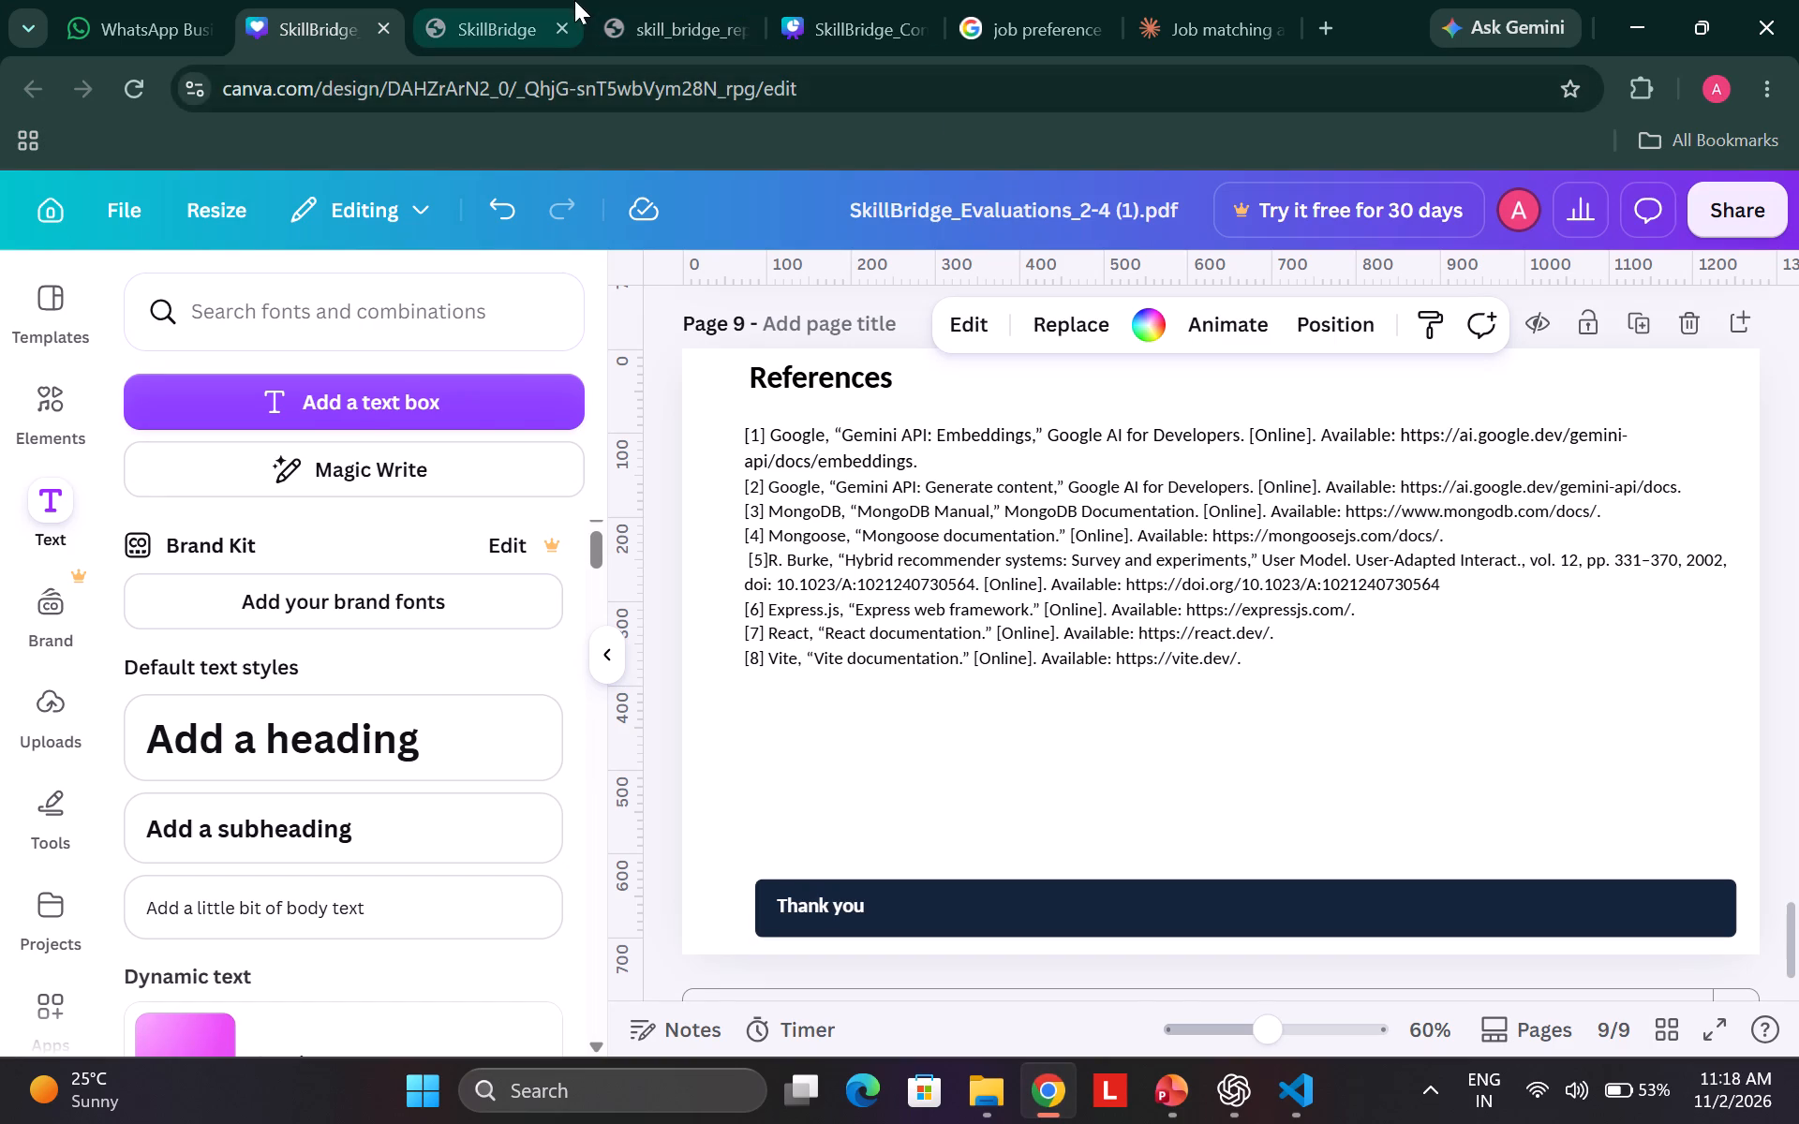
{"action": "left_click", "coordinate": [530, 0]}
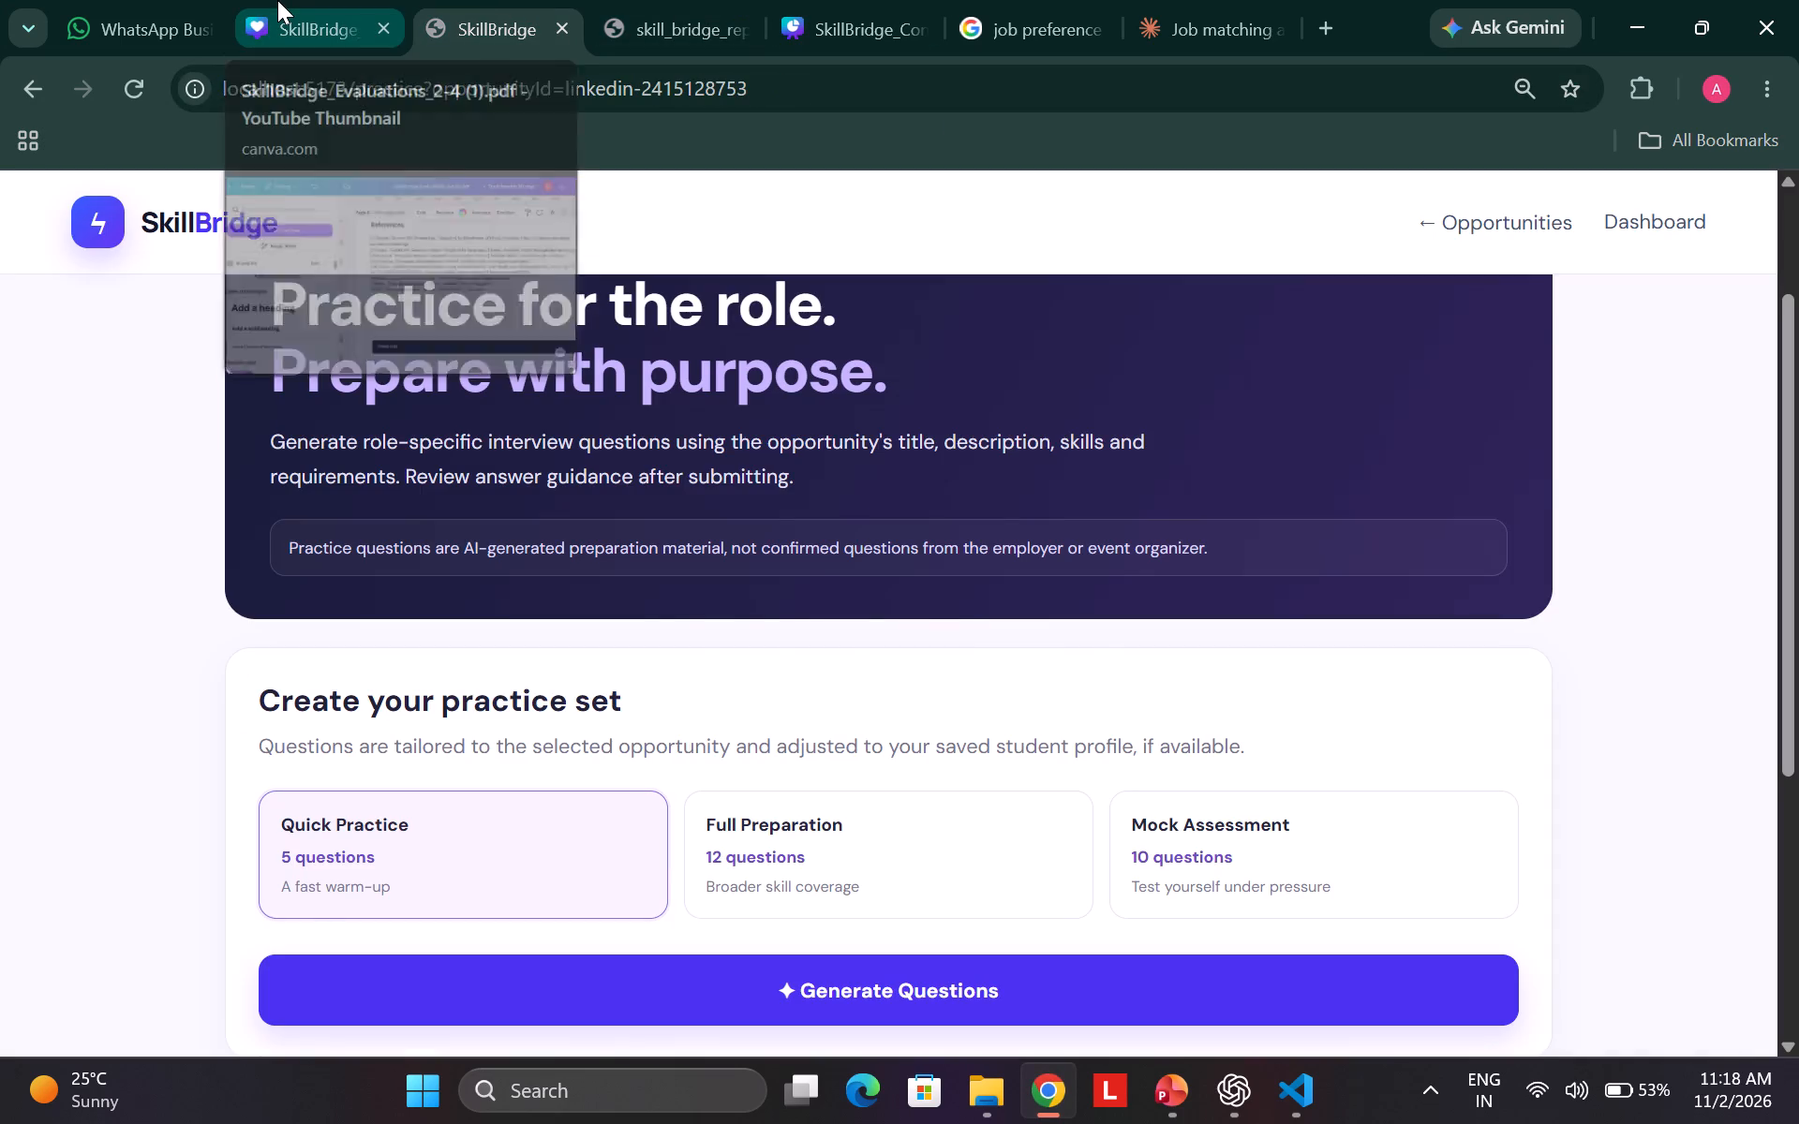
{"action": "left_click", "coordinate": [277, 0]}
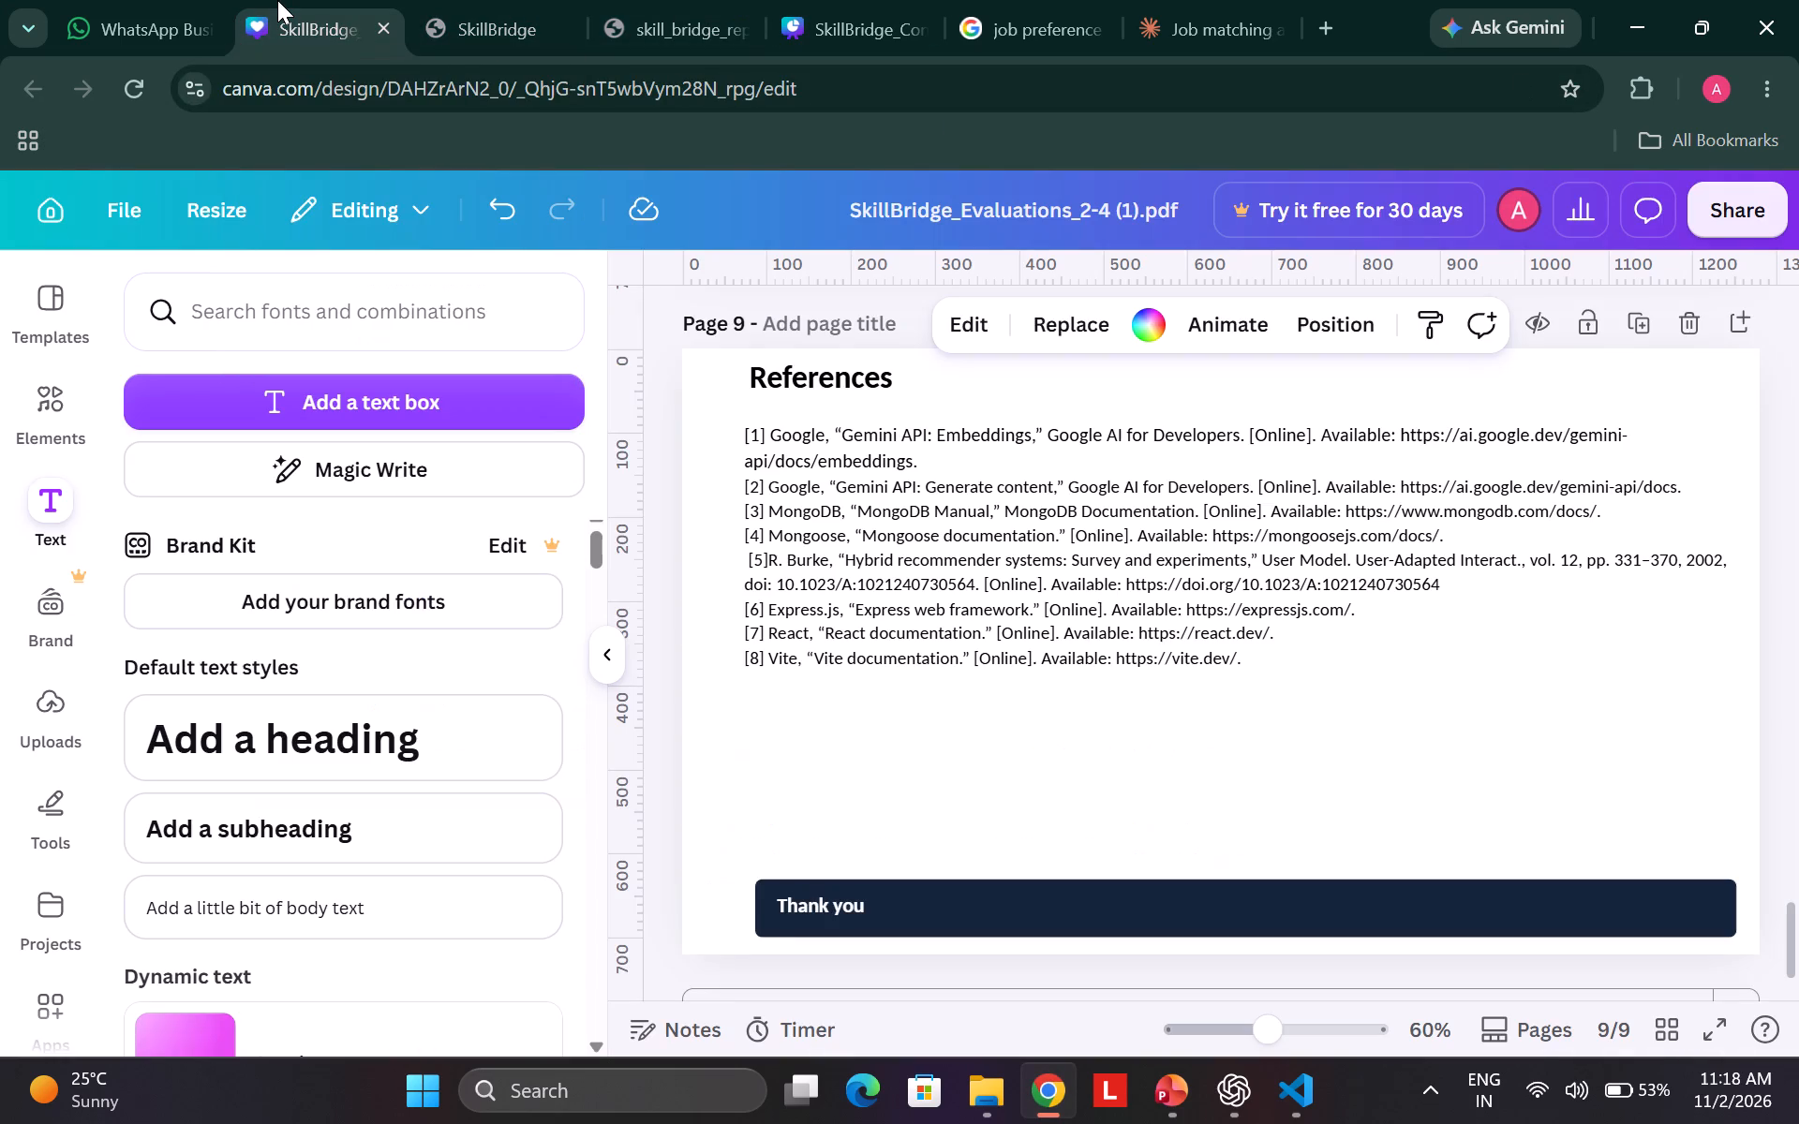